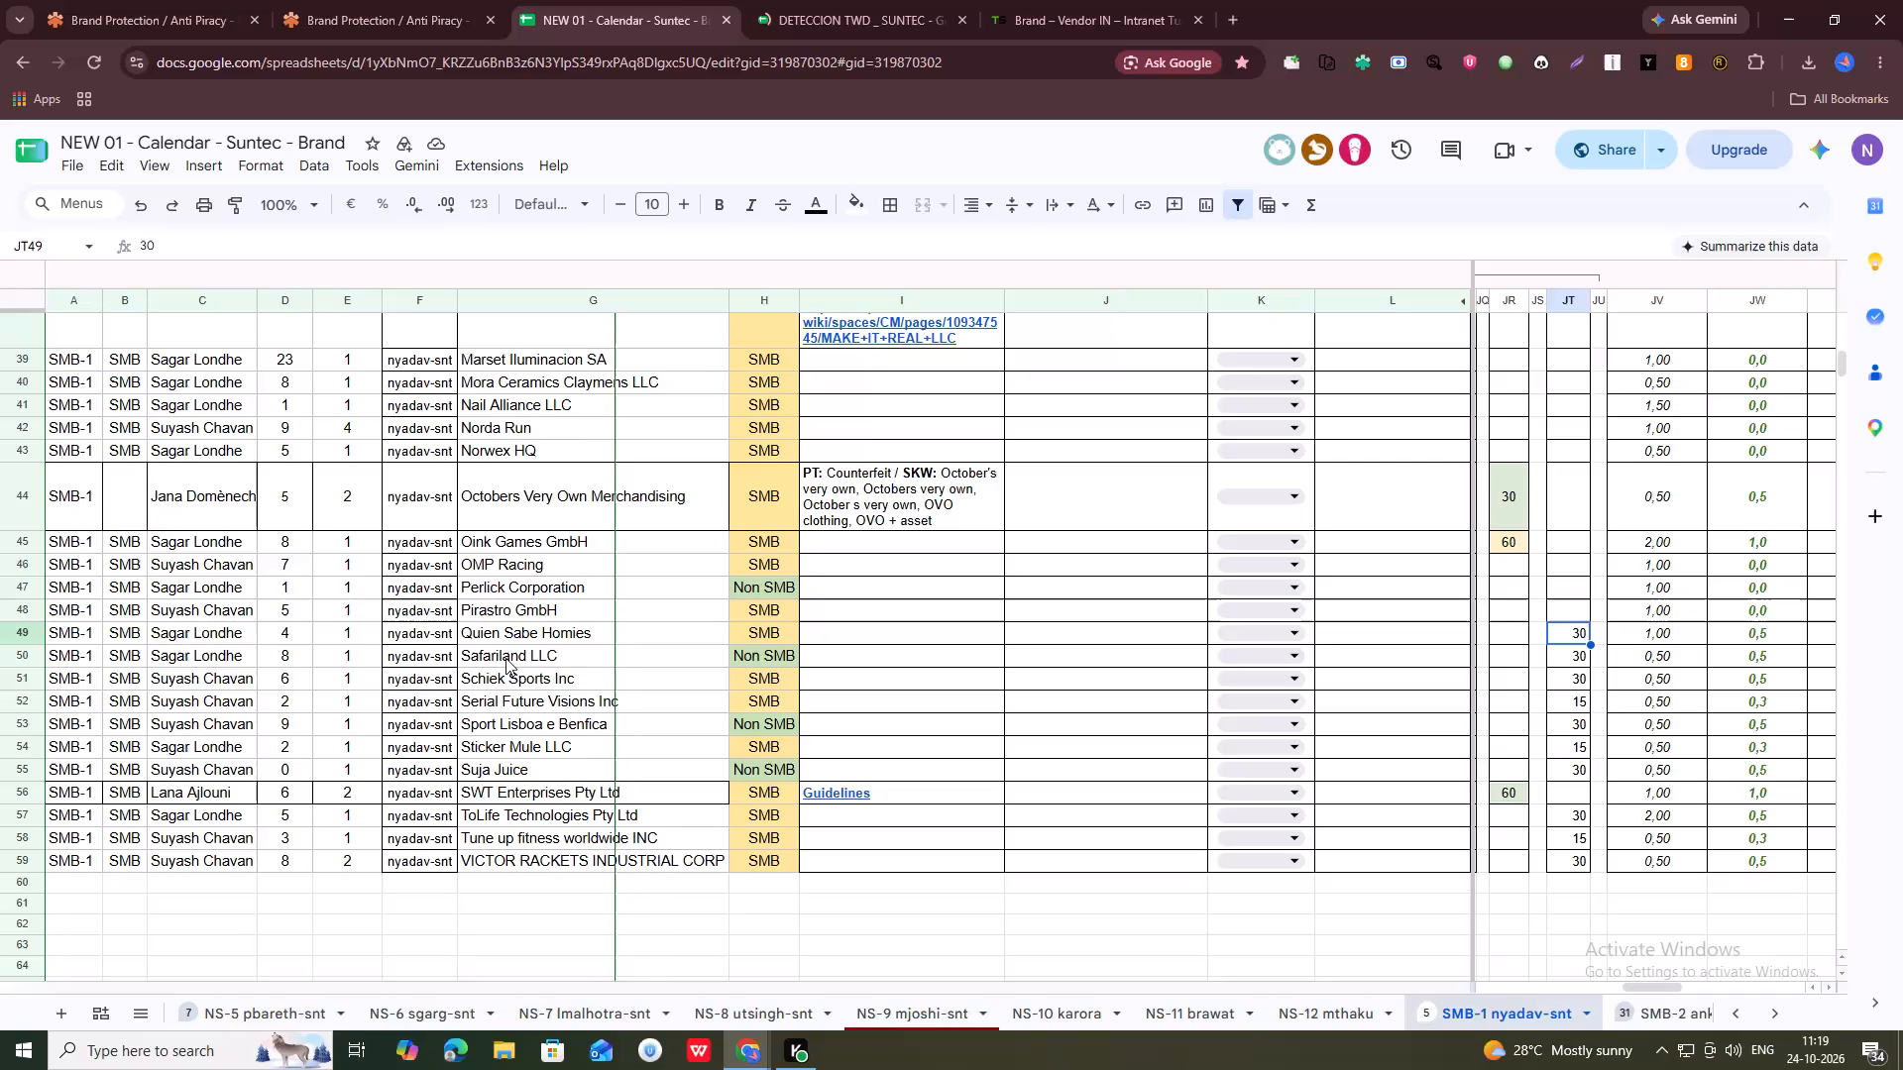
Copy Serial Future Visions Inc from the calendar sheet, filter the Tuinet Brand tracker by that customer, and mark October 24 as EITHER.
click(497, 702)
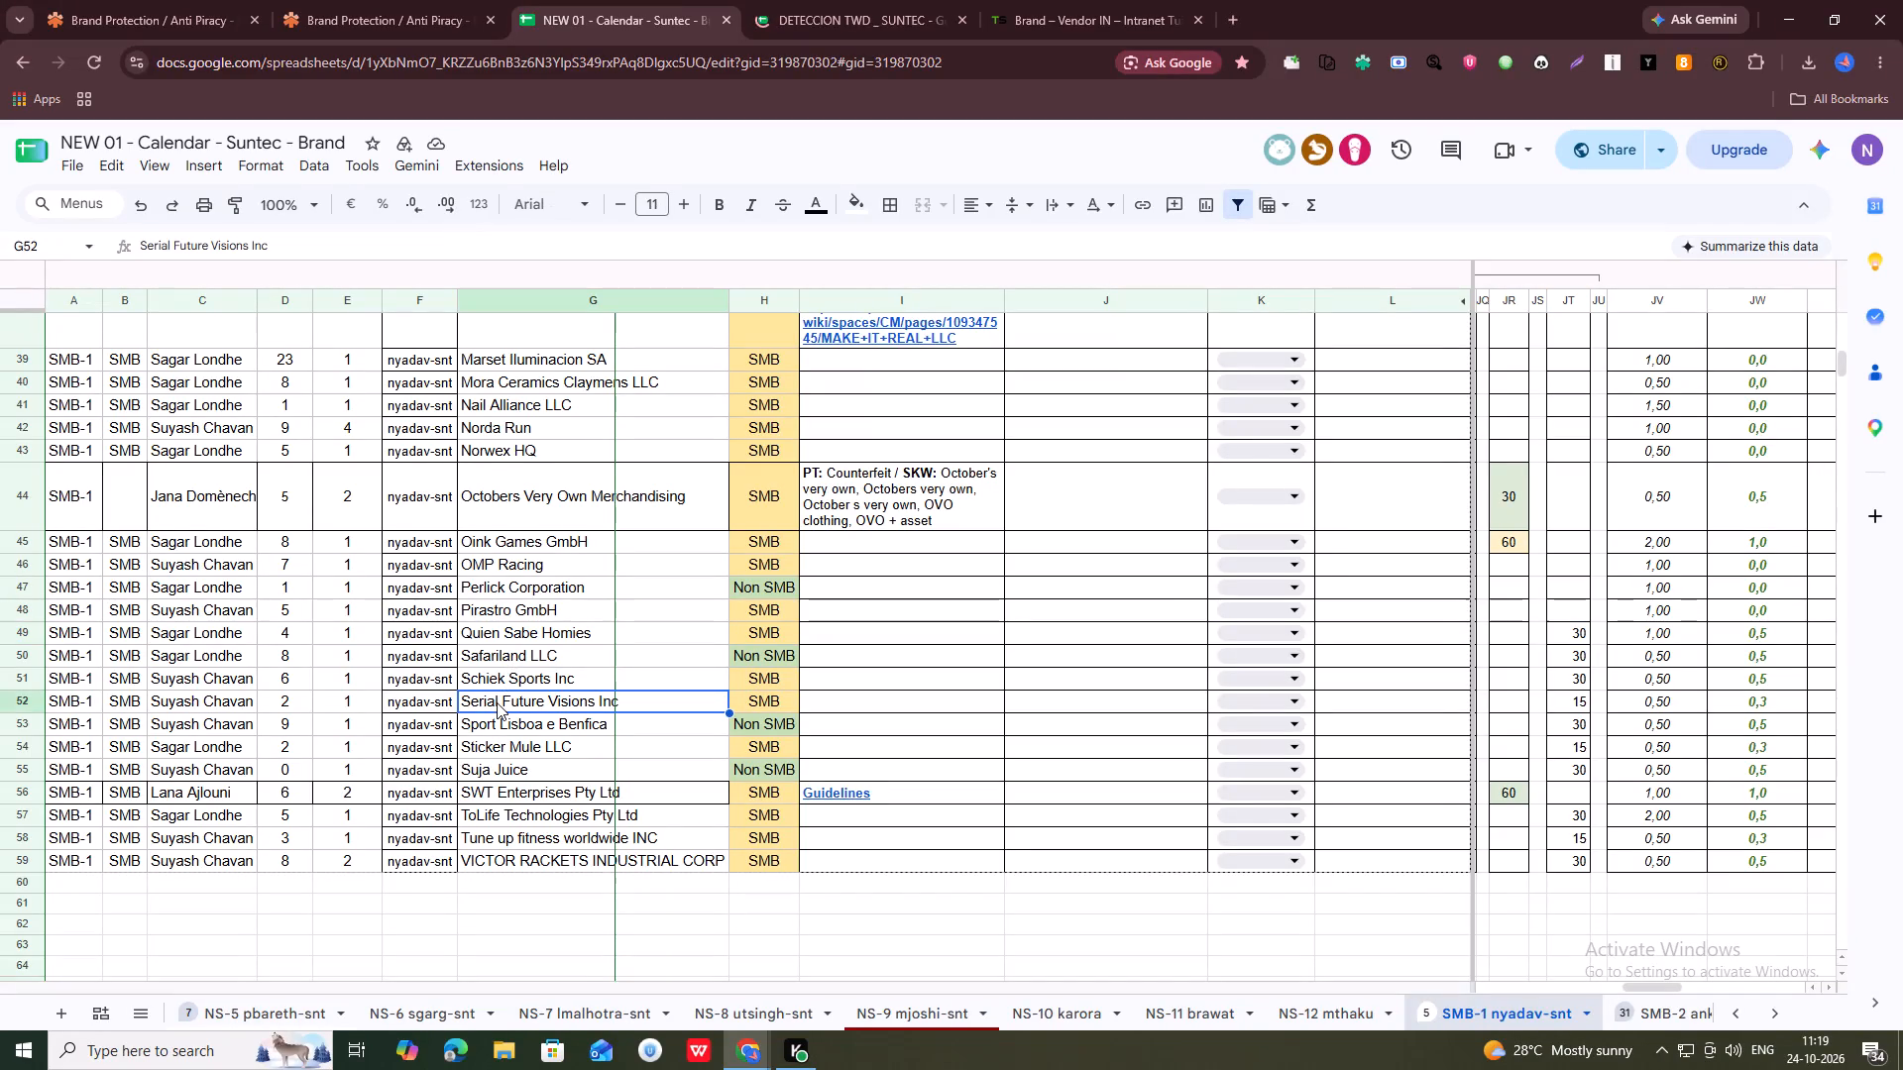
key(ctrl+c)
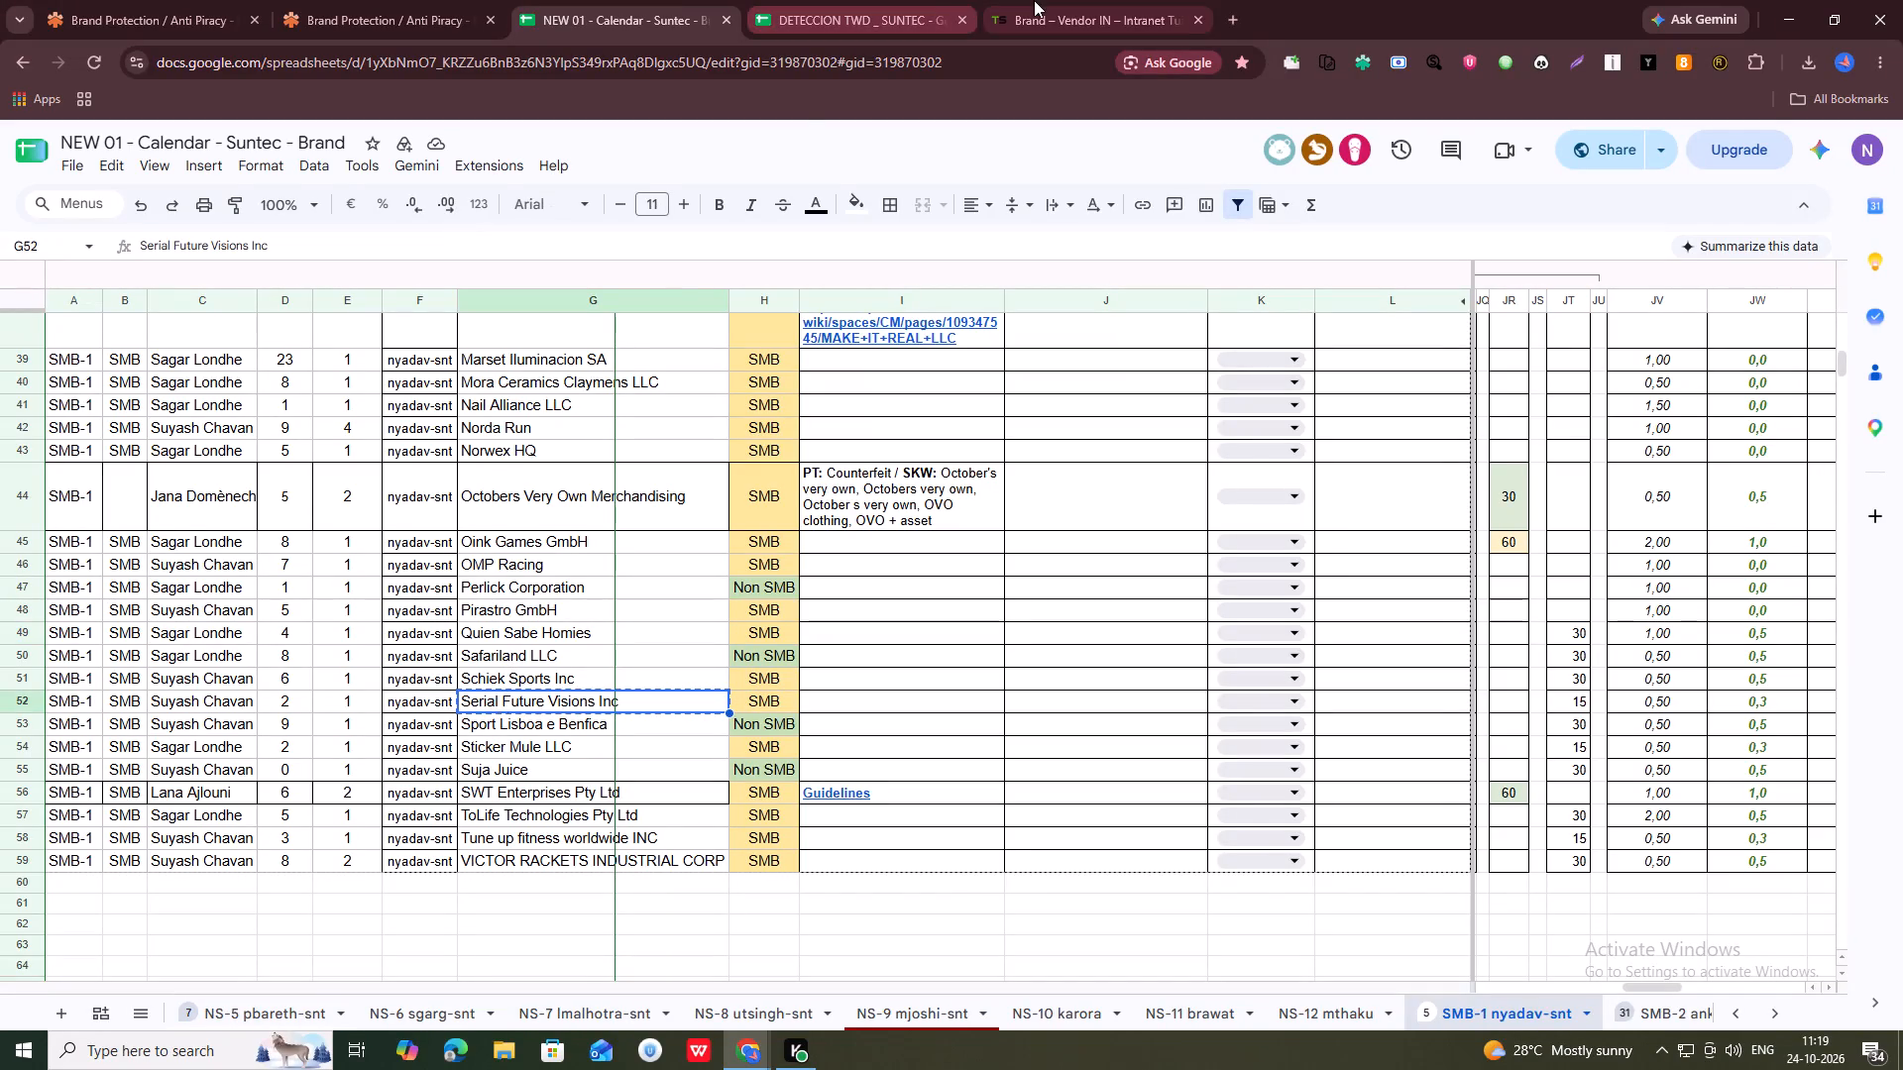
click(1034, 0)
click(795, 323)
key(ctrl+v)
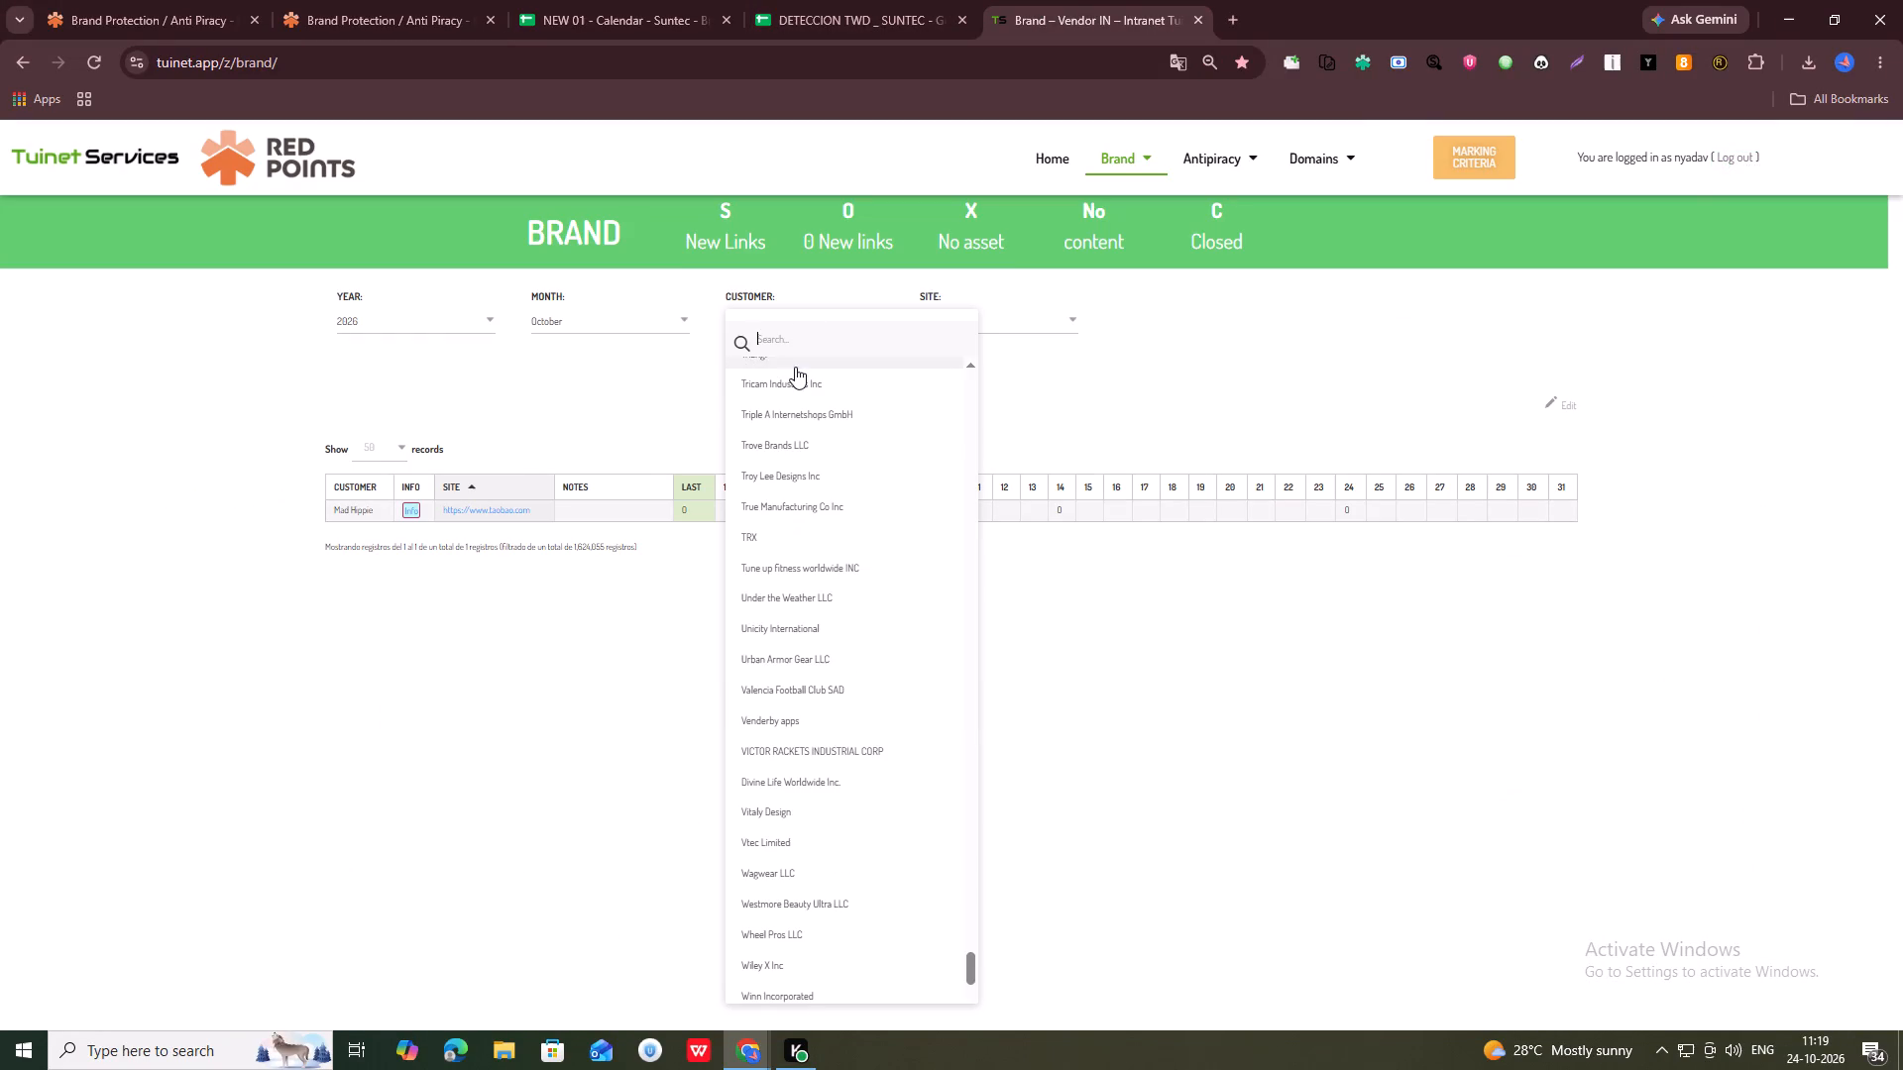
key(ctrl+v)
click(780, 375)
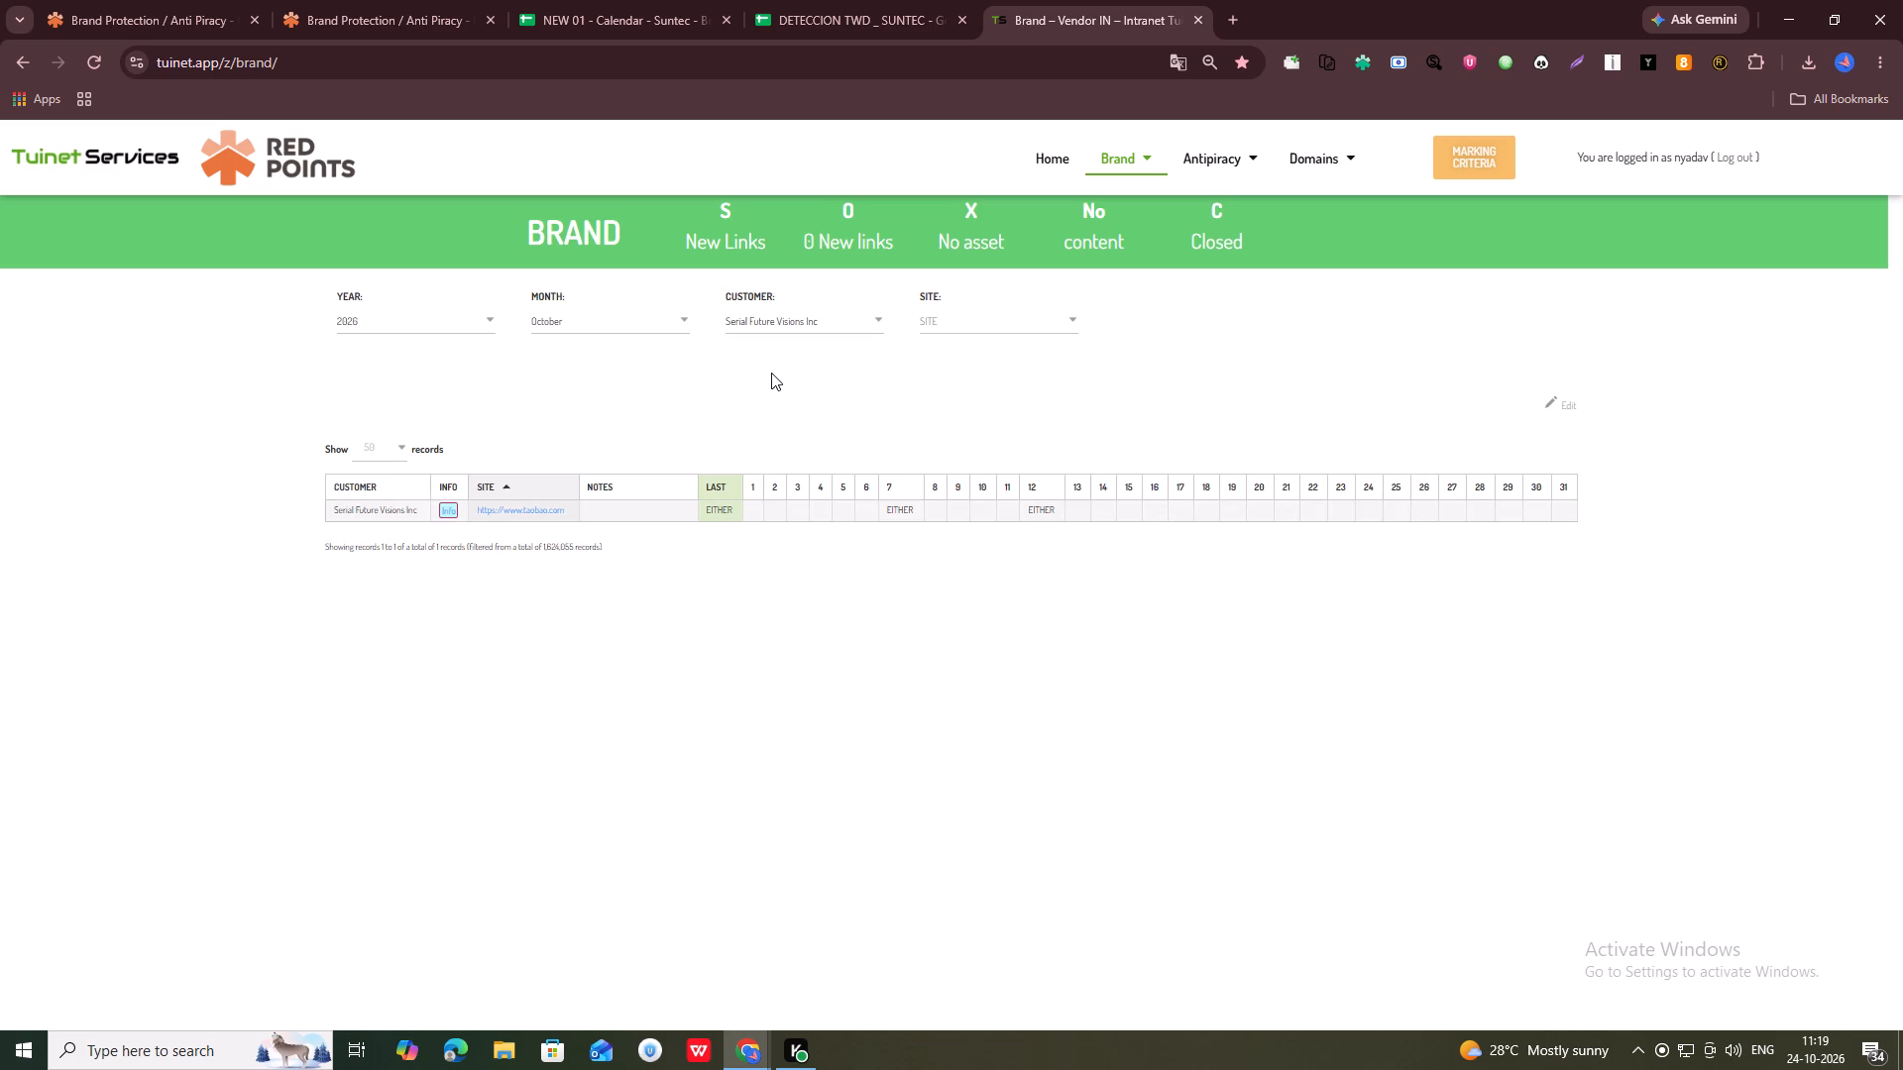
double_click(1369, 509)
click(1350, 588)
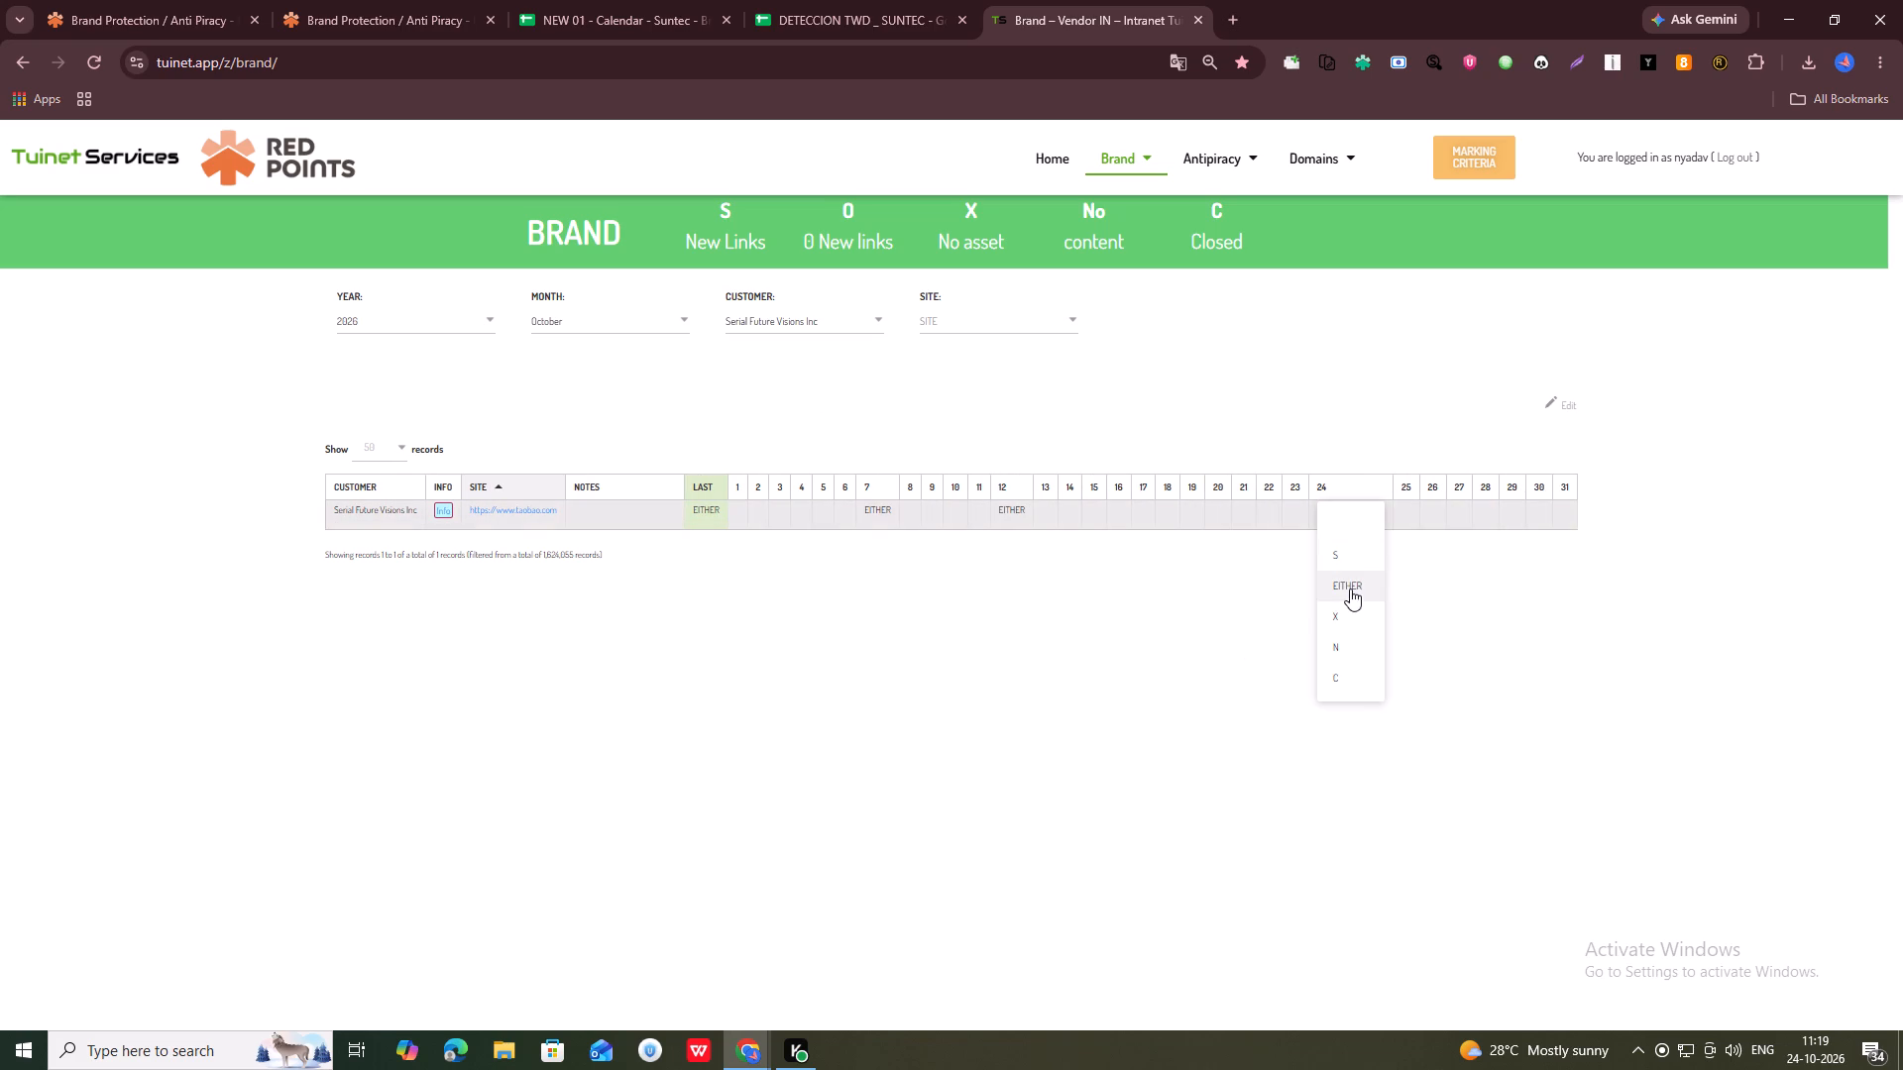
Copy Sticker Mule LLC from the calendar sheet, filter the Tuinet Brand tracker by that customer, and mark October 24 as EITHER.
click(697, 0)
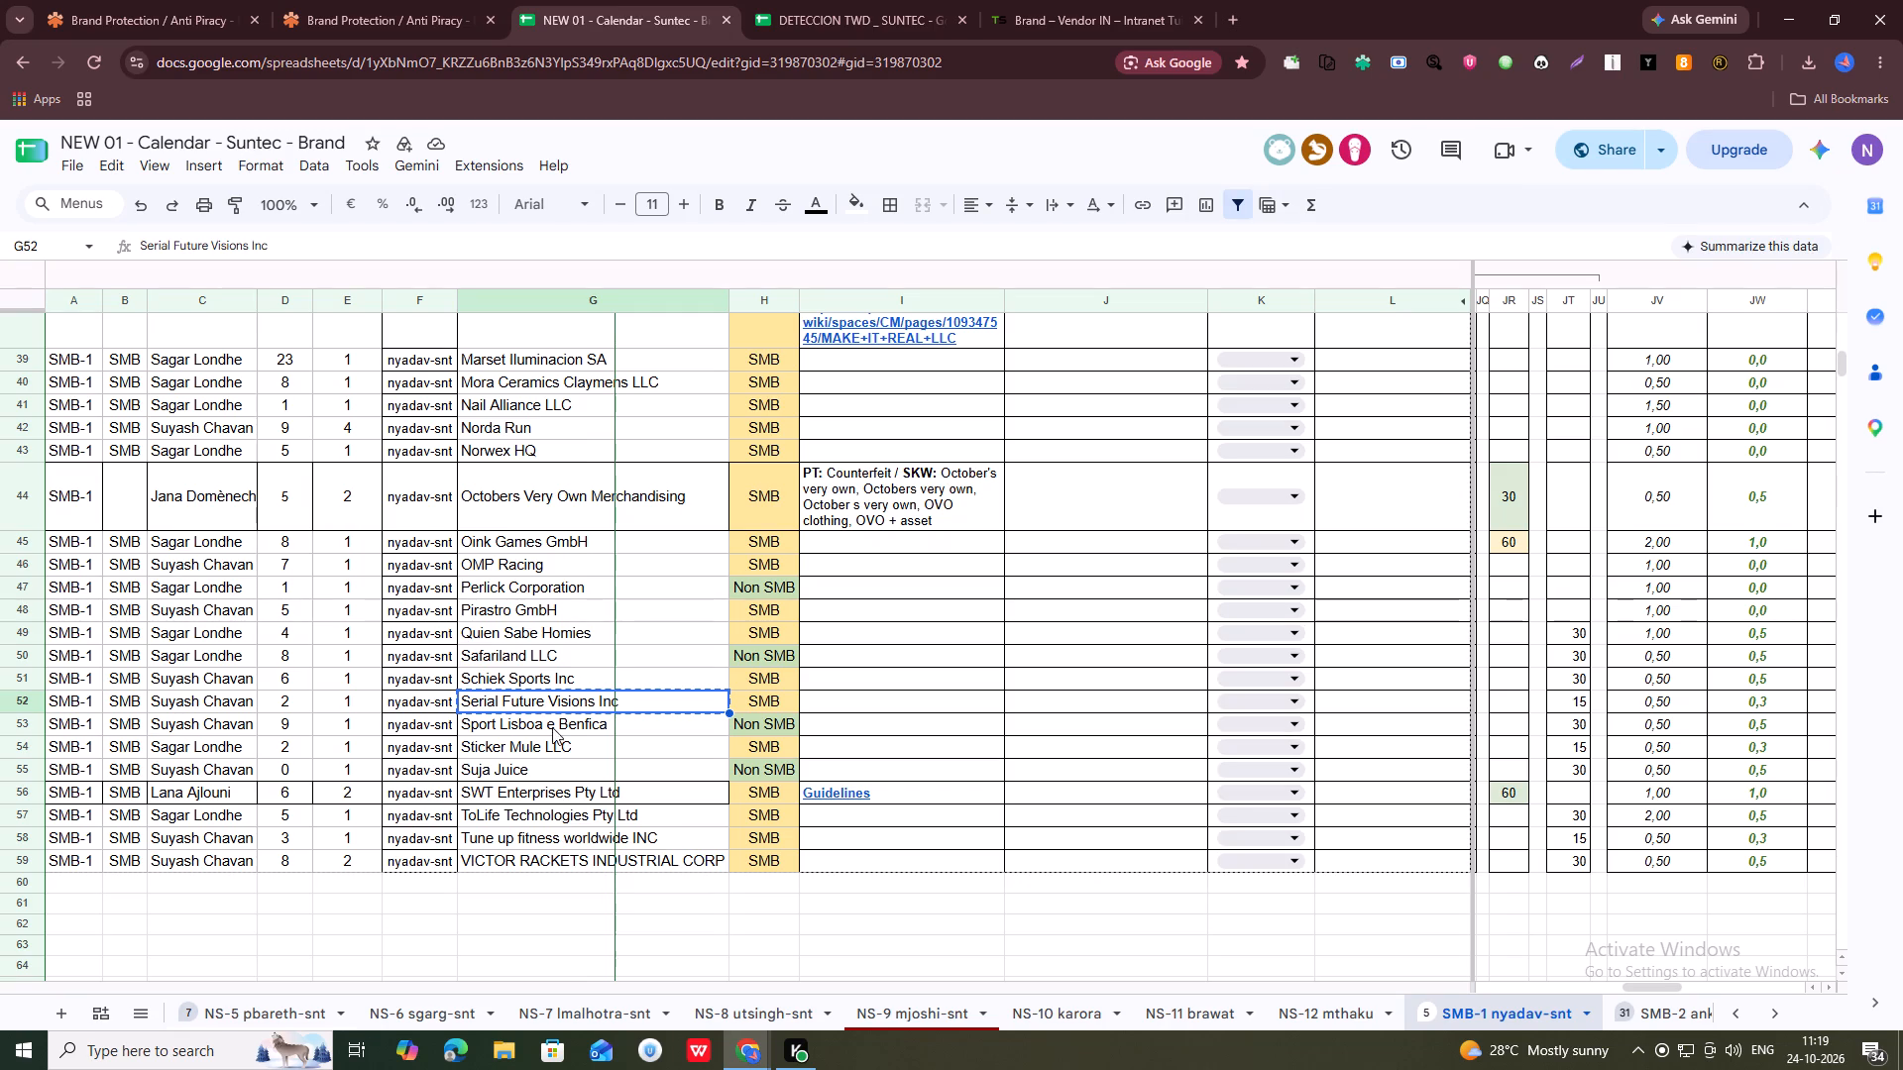
click(561, 743)
key(ctrl+c)
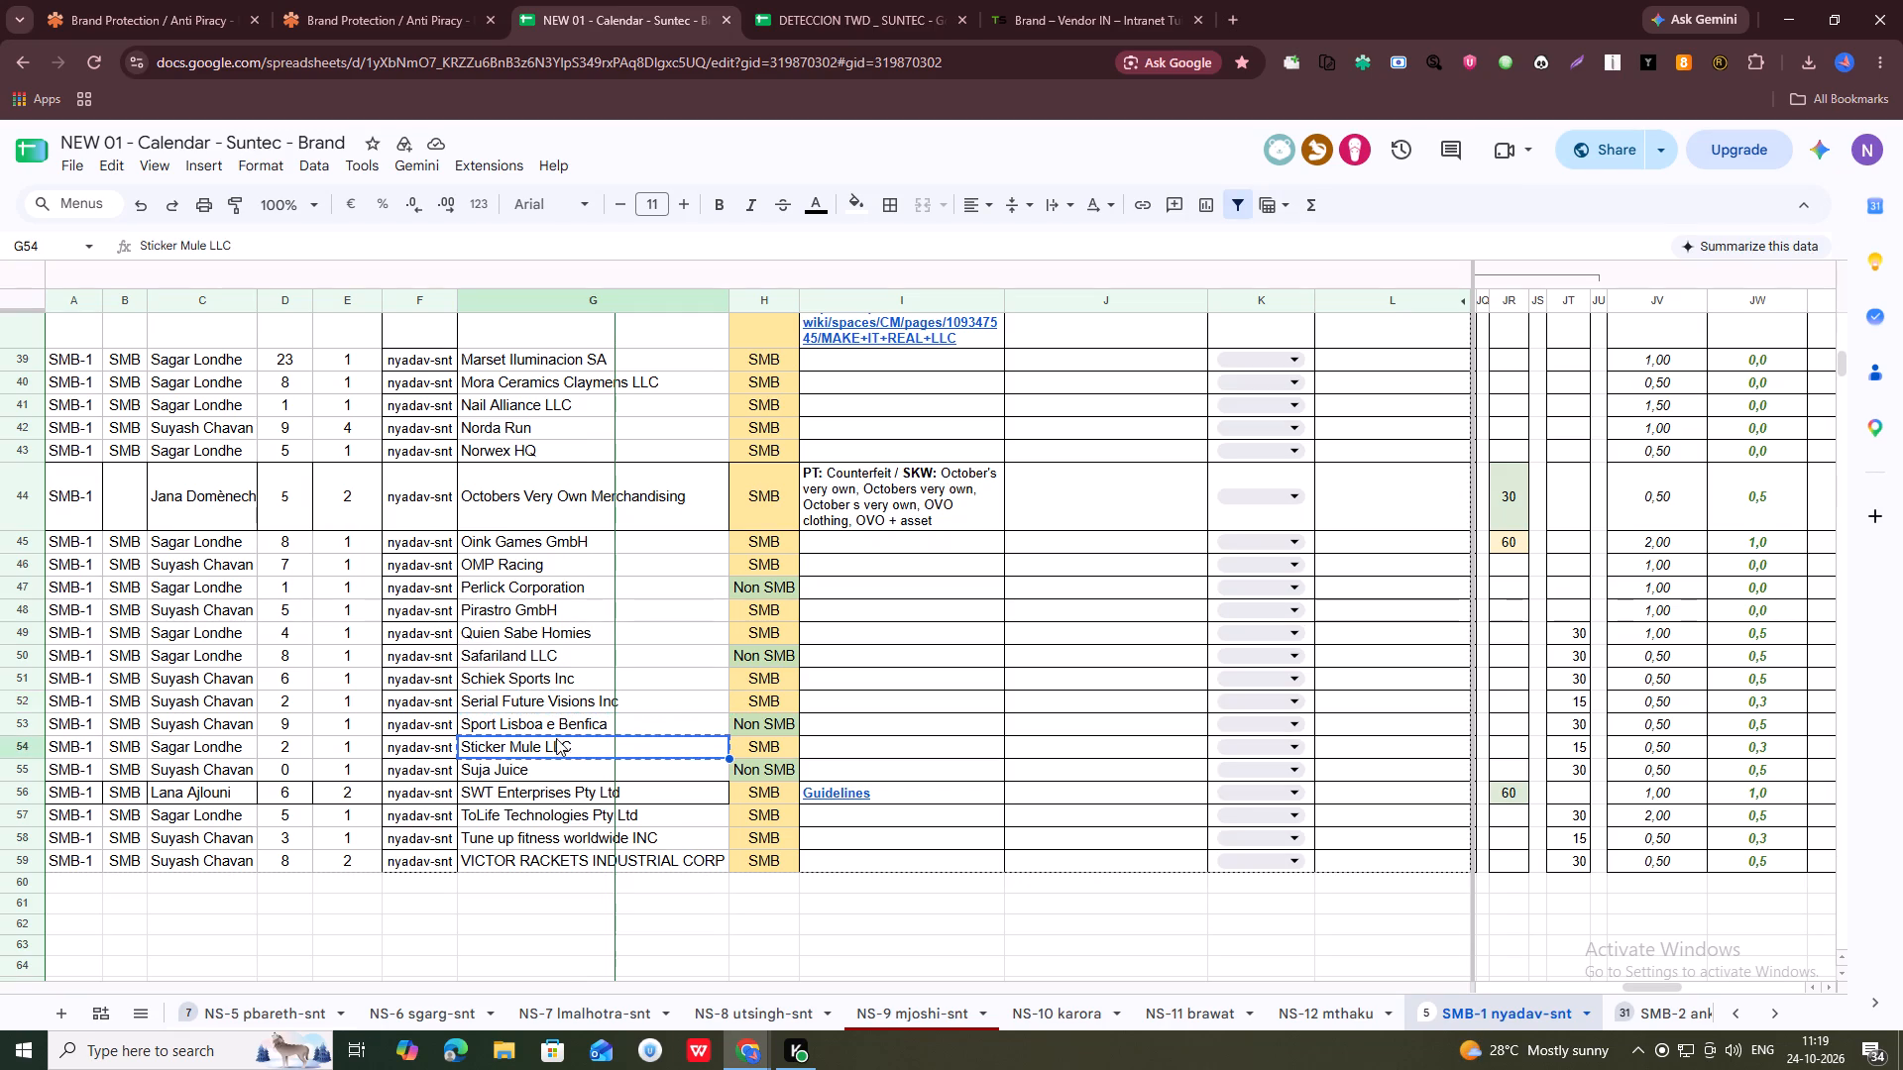
click(1043, 0)
click(780, 315)
key(ctrl+v)
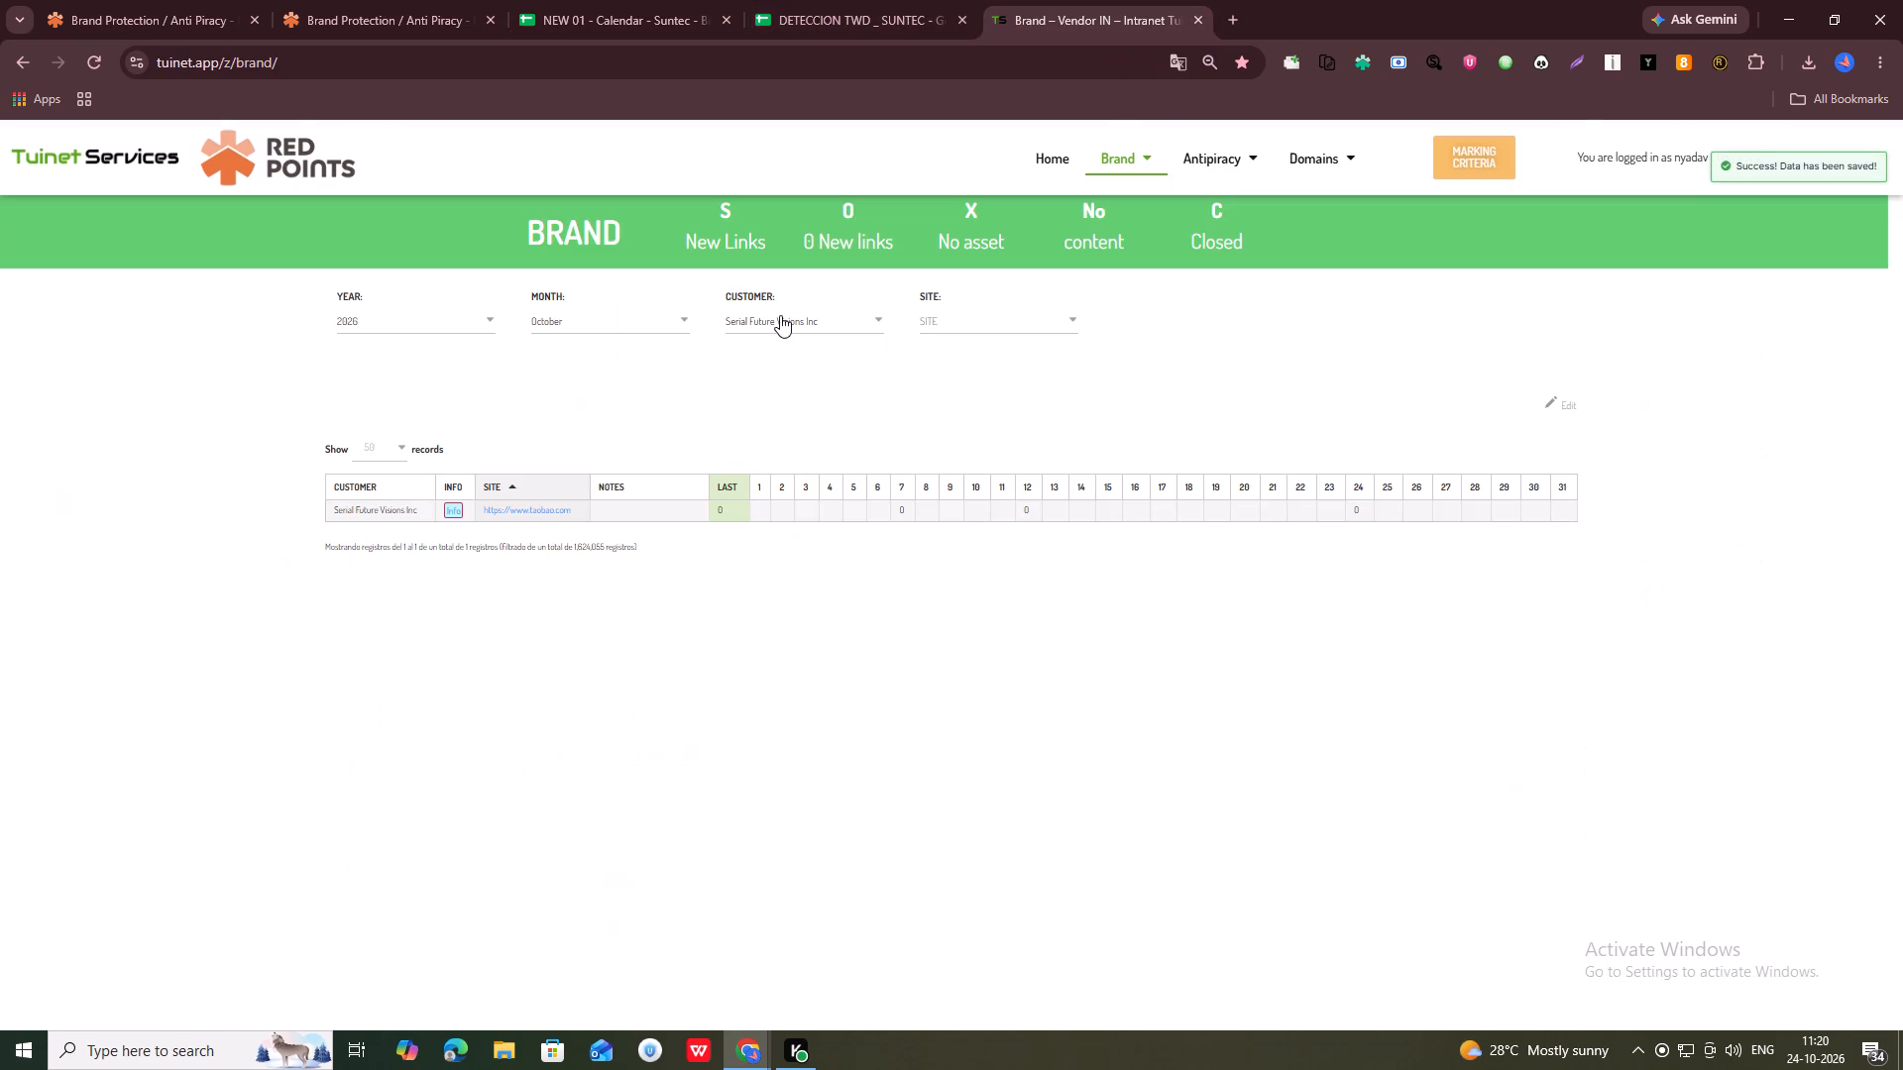
key(ctrl+v)
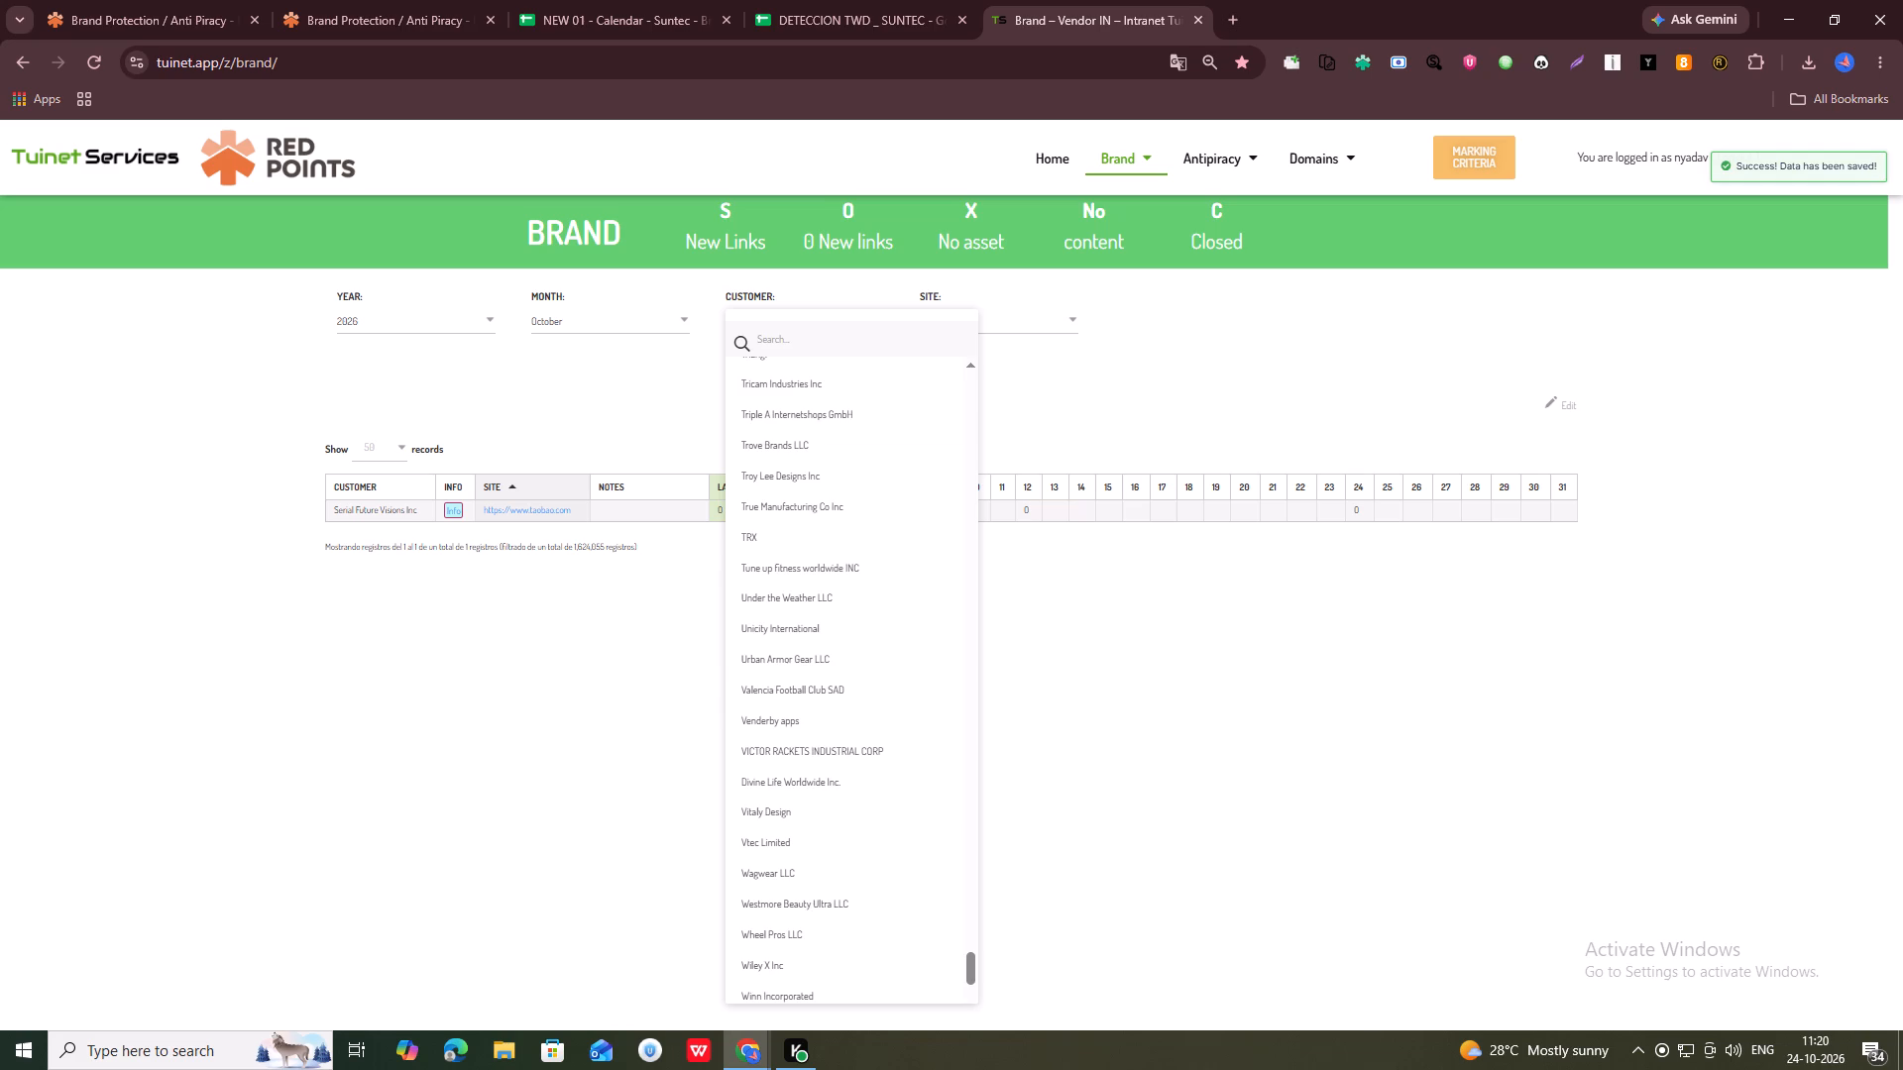
click(809, 375)
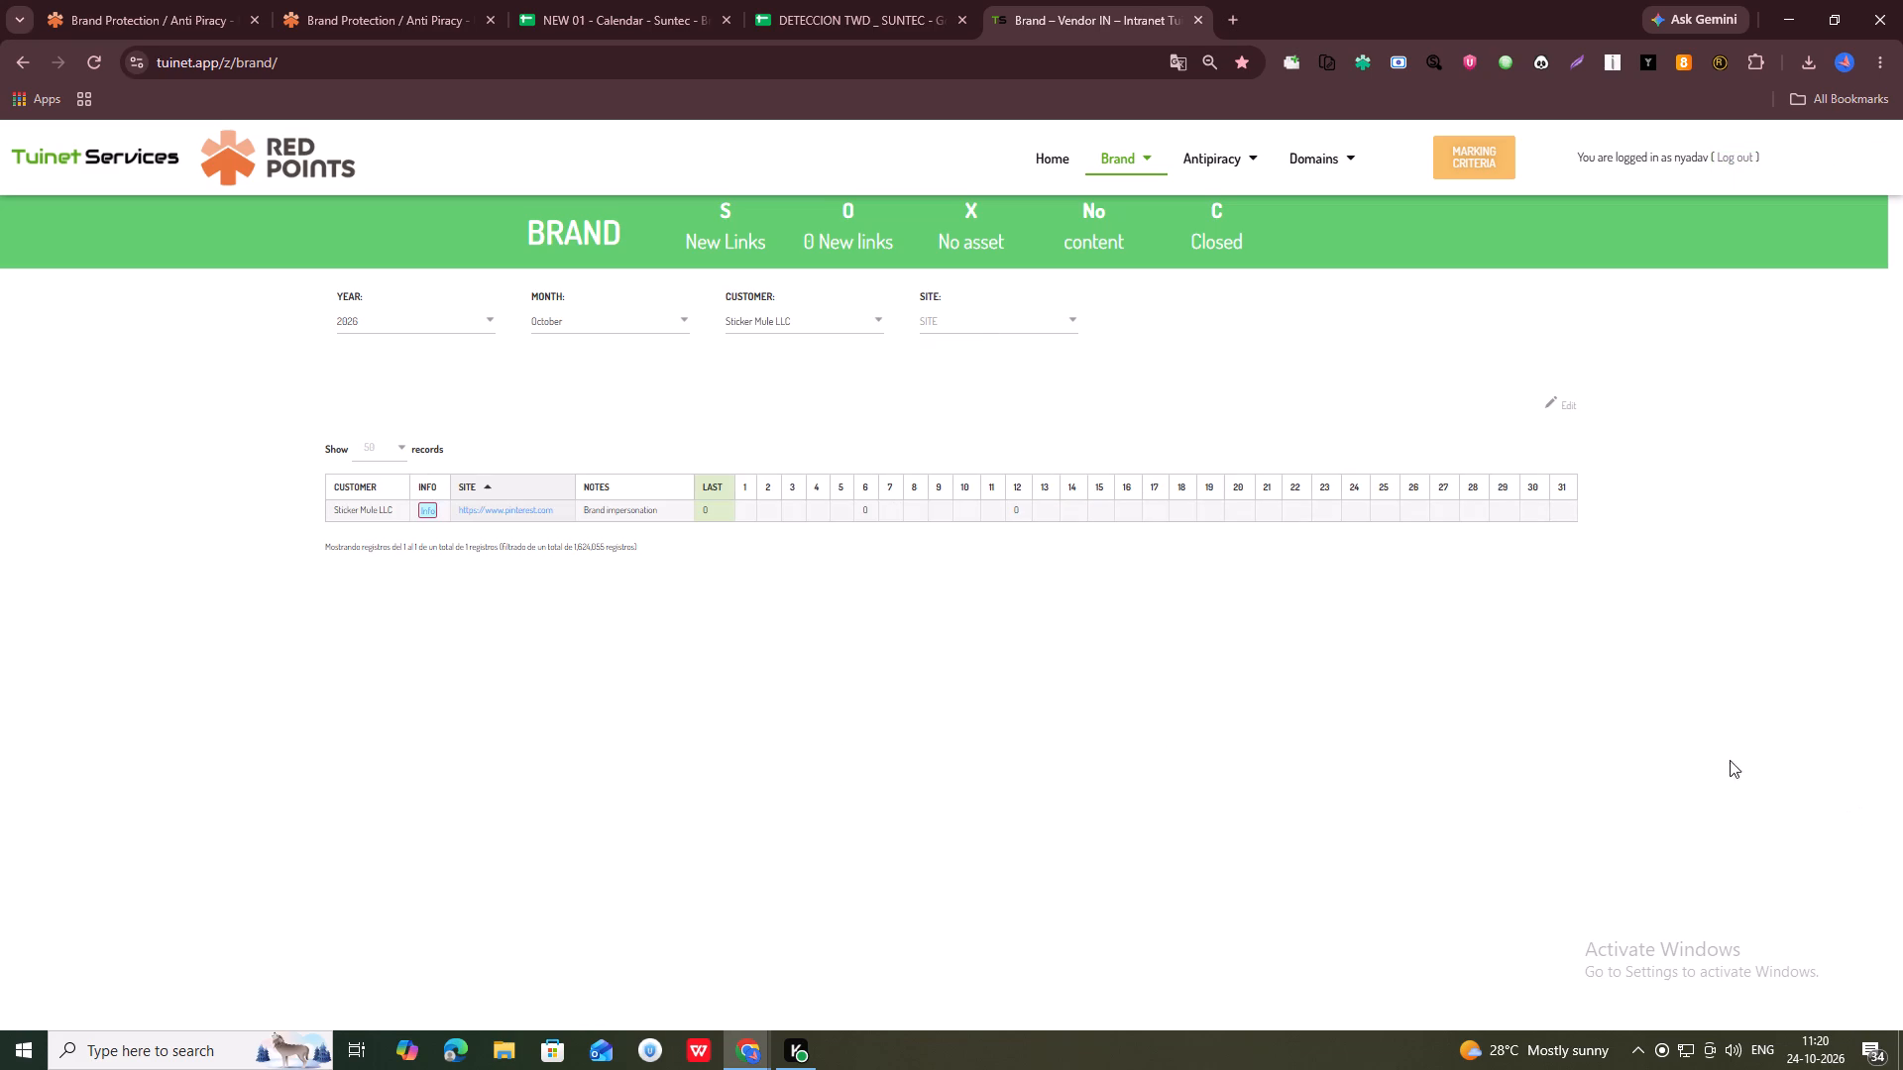
double_click(1346, 512)
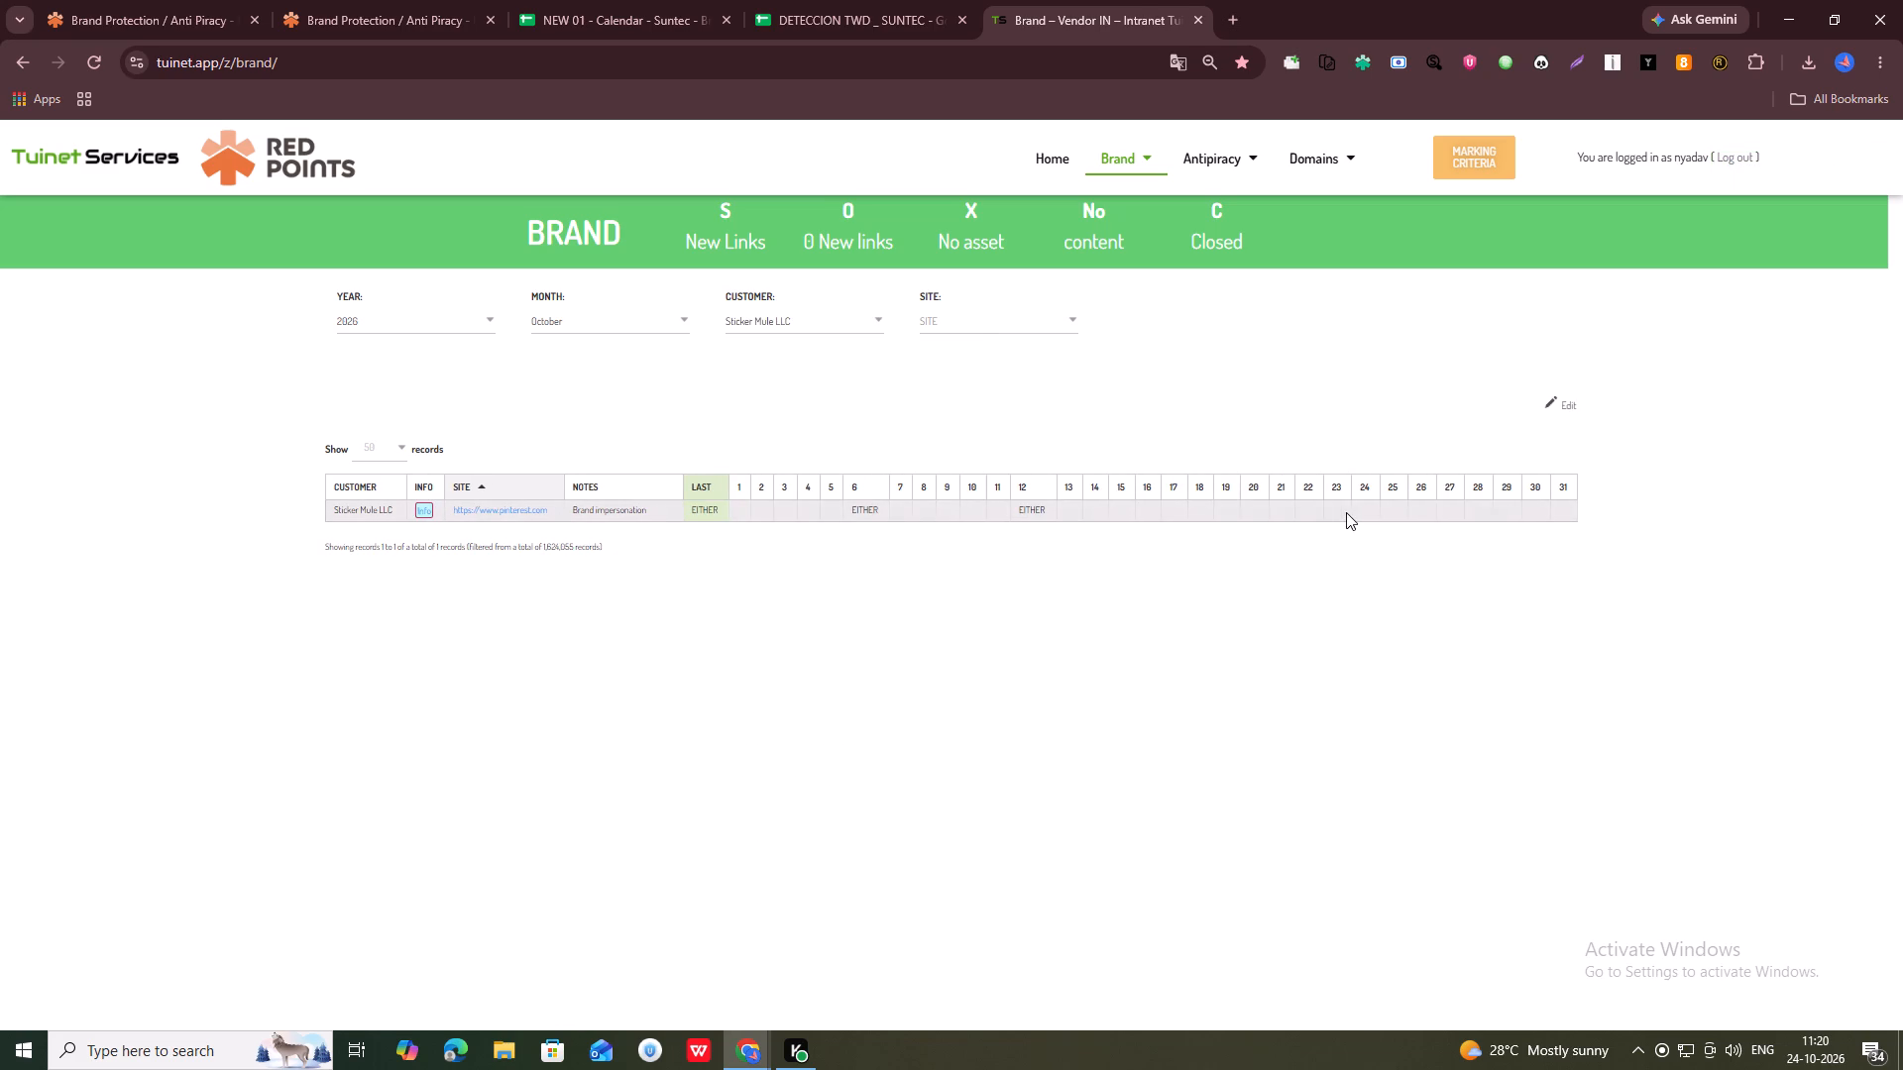
click(1478, 616)
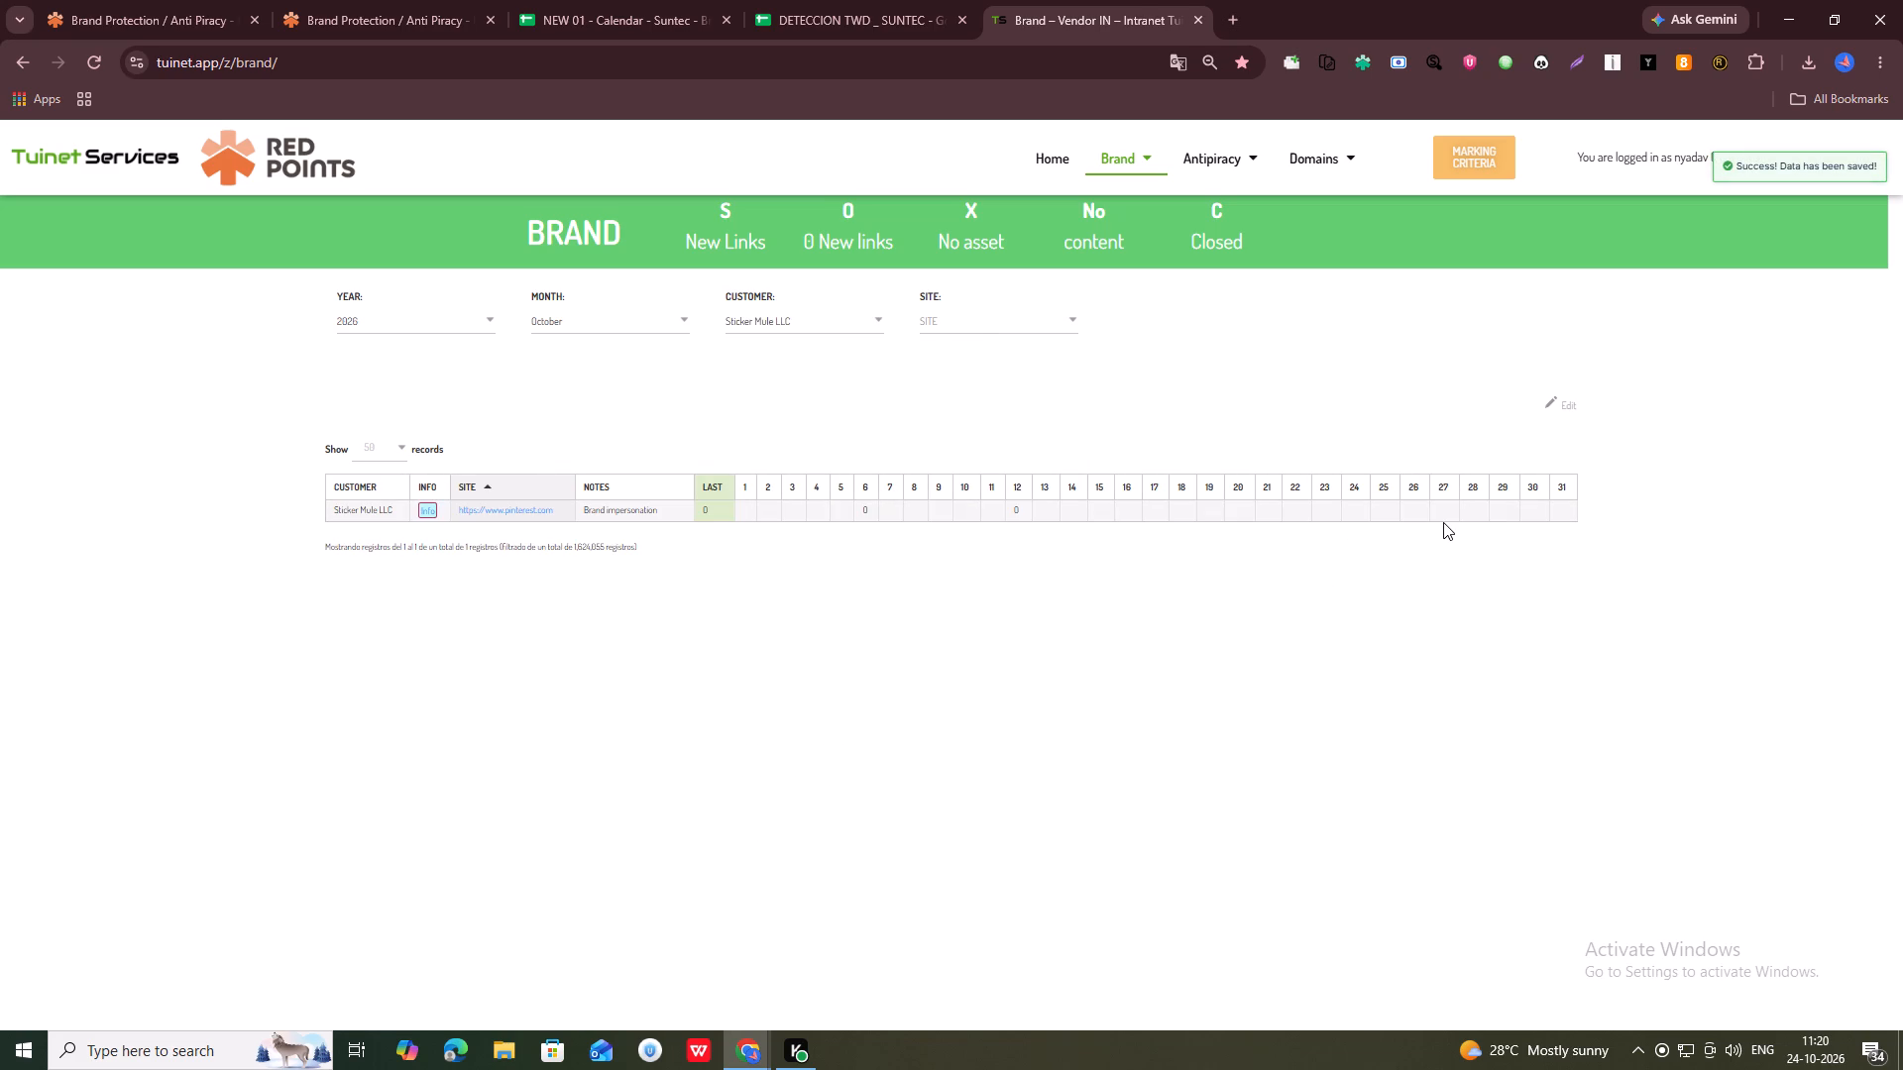
double_click(1367, 511)
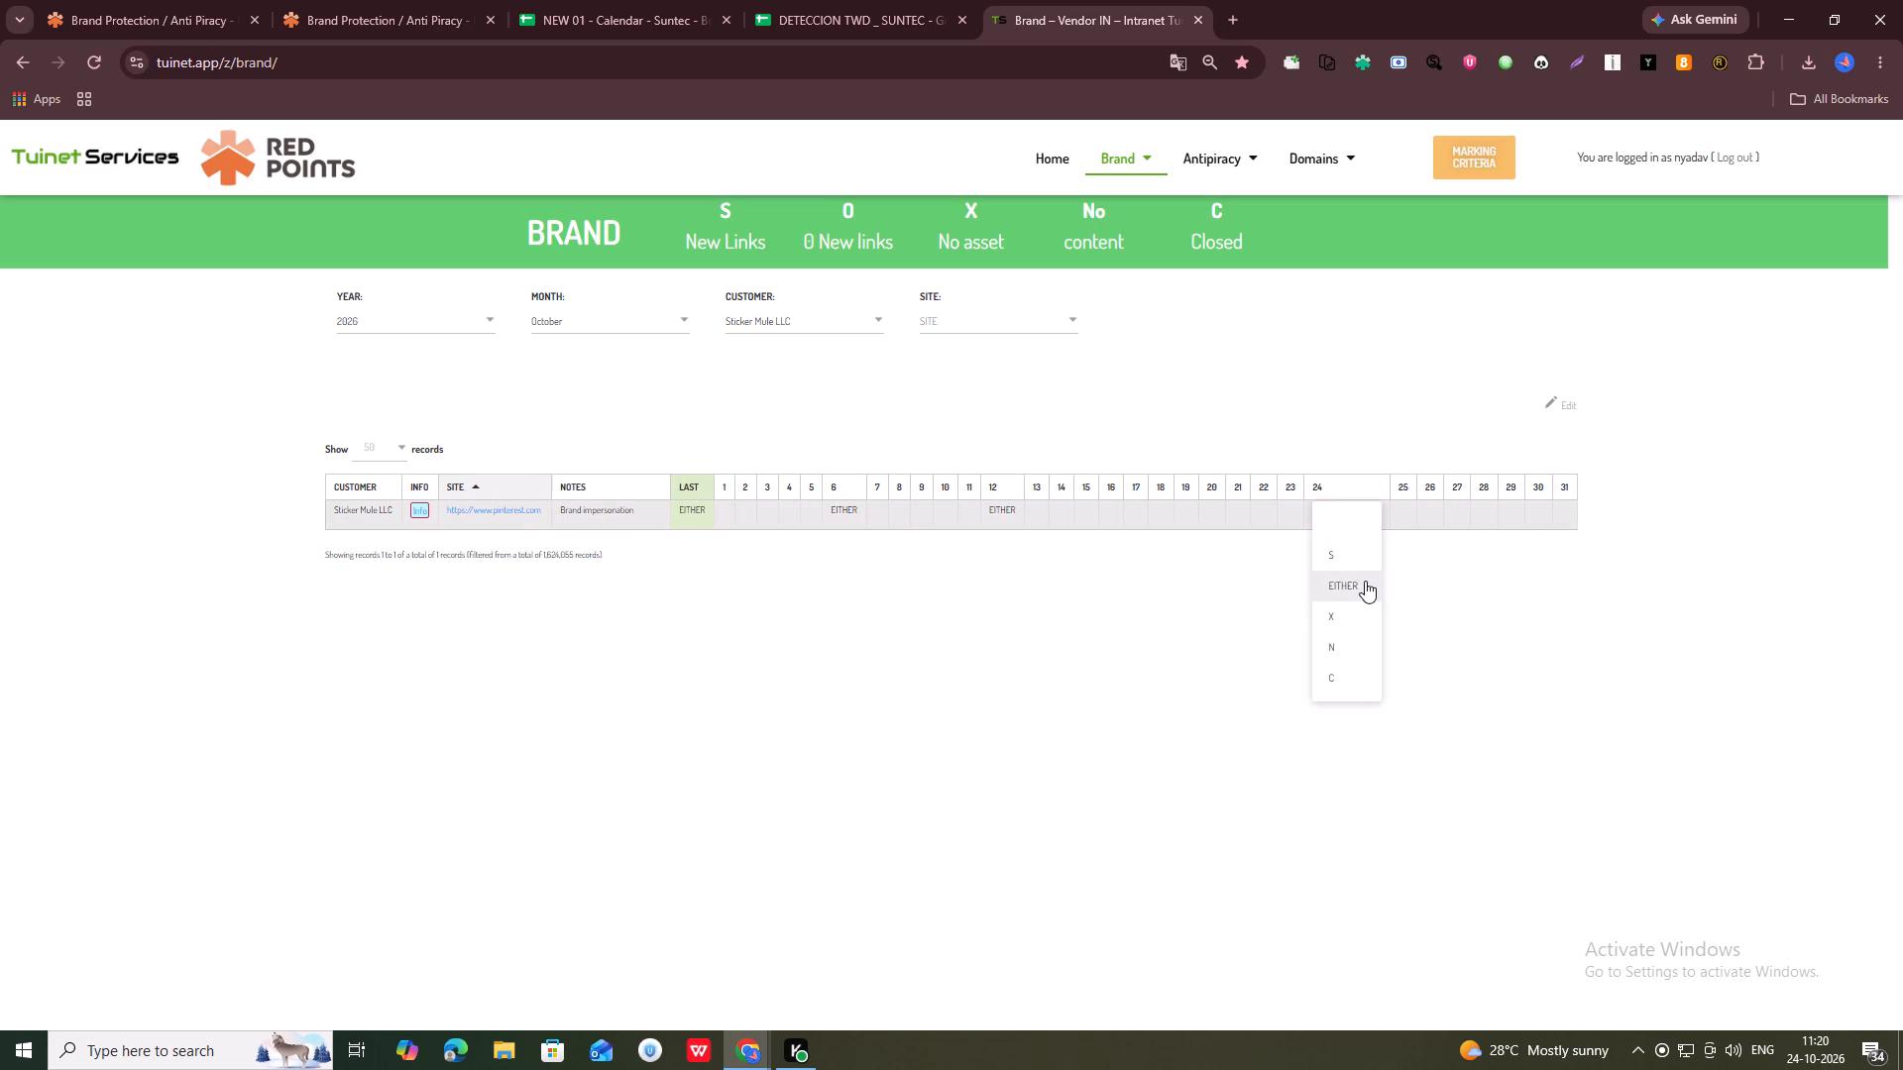
click(1365, 581)
Copy Tune up fitness worldwide INC from the calendar sheet, filter the Tuinet Brand tracker by it, and mark October 24 as EITHER.
click(634, 0)
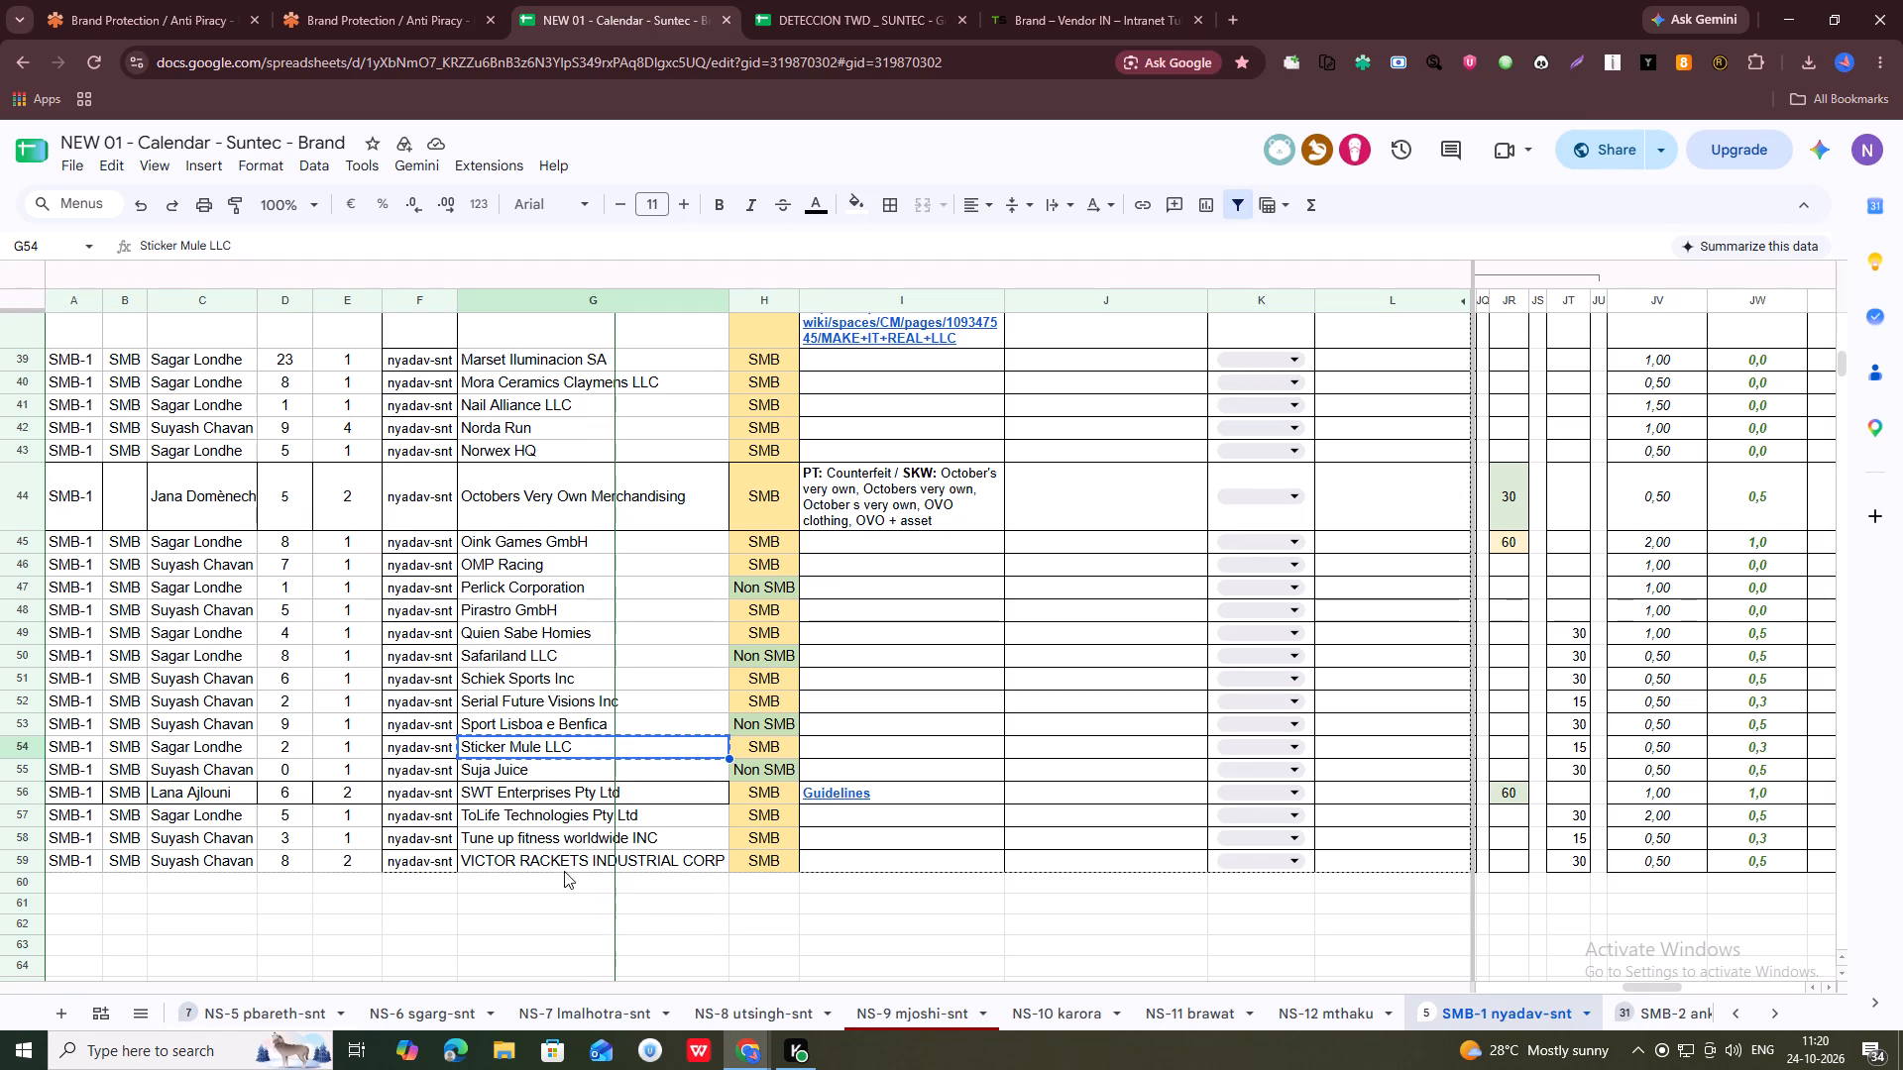
click(549, 842)
key(ctrl+c)
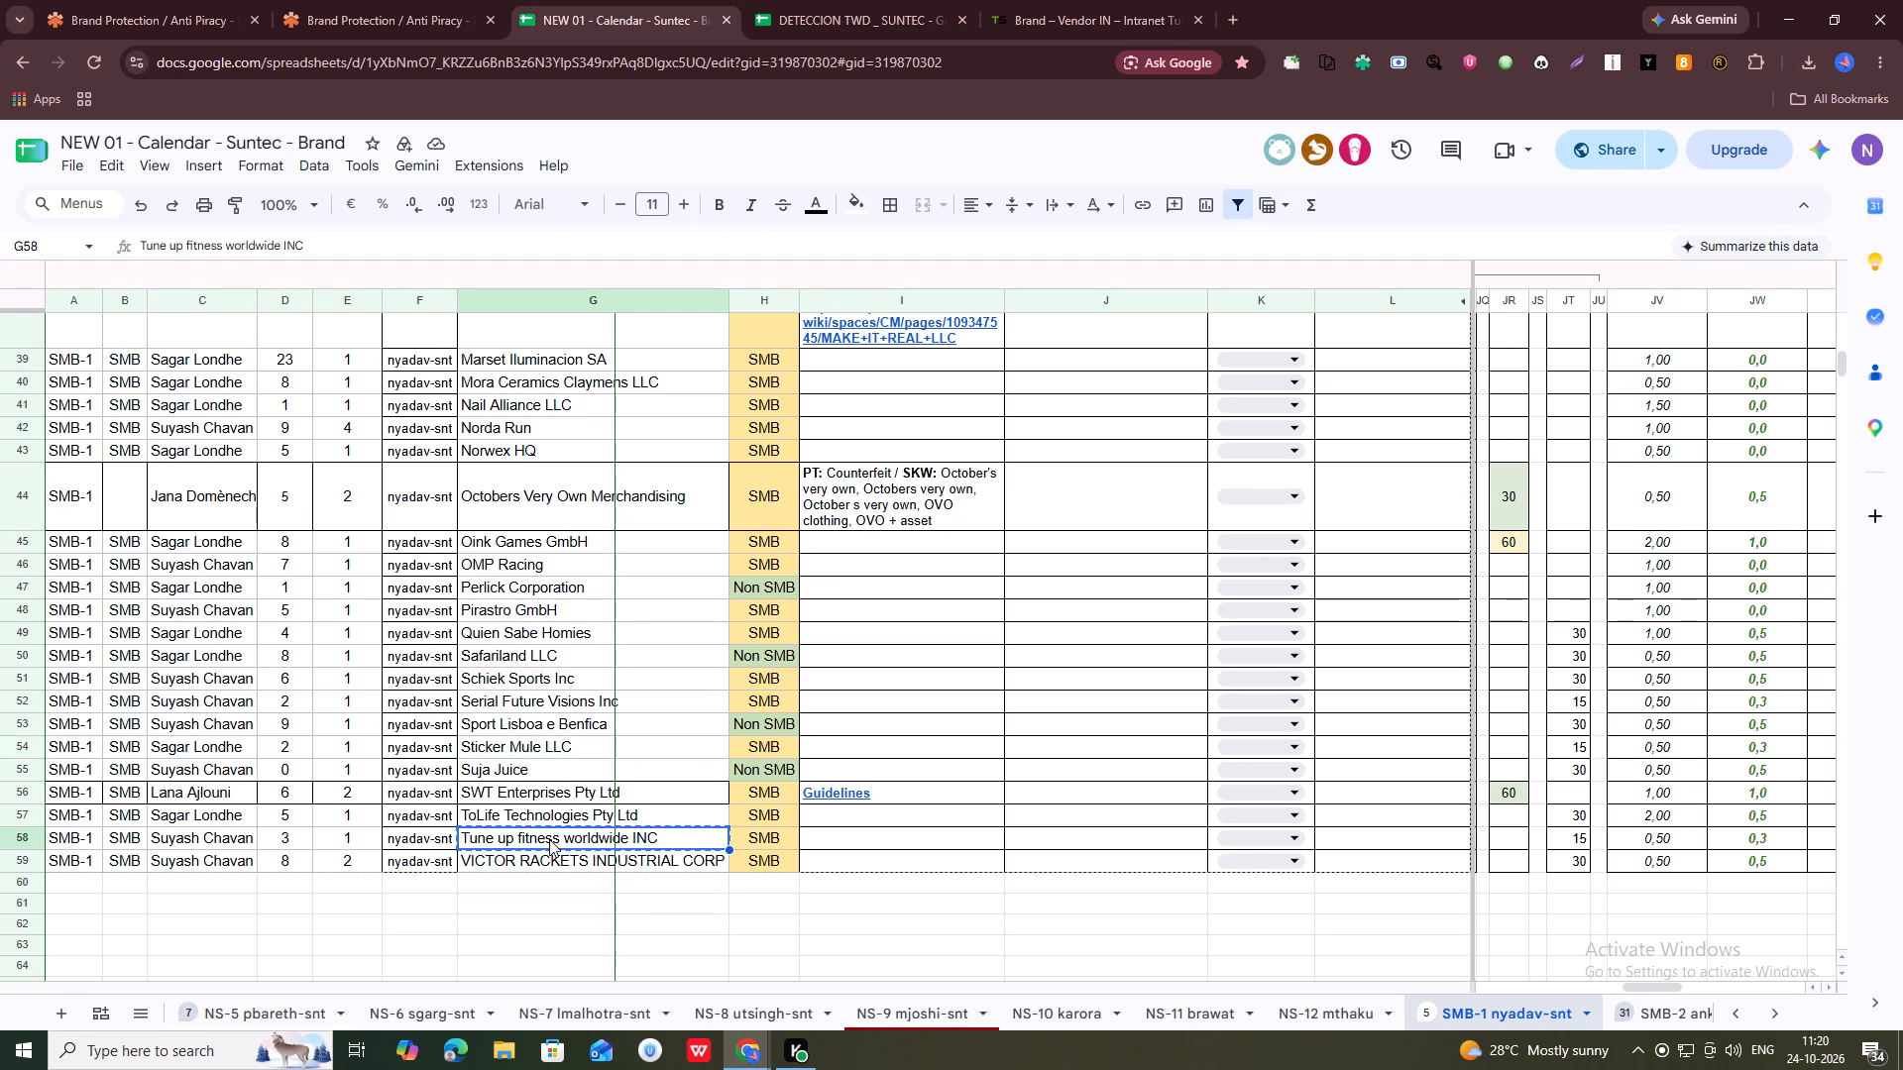
click(1048, 0)
click(770, 320)
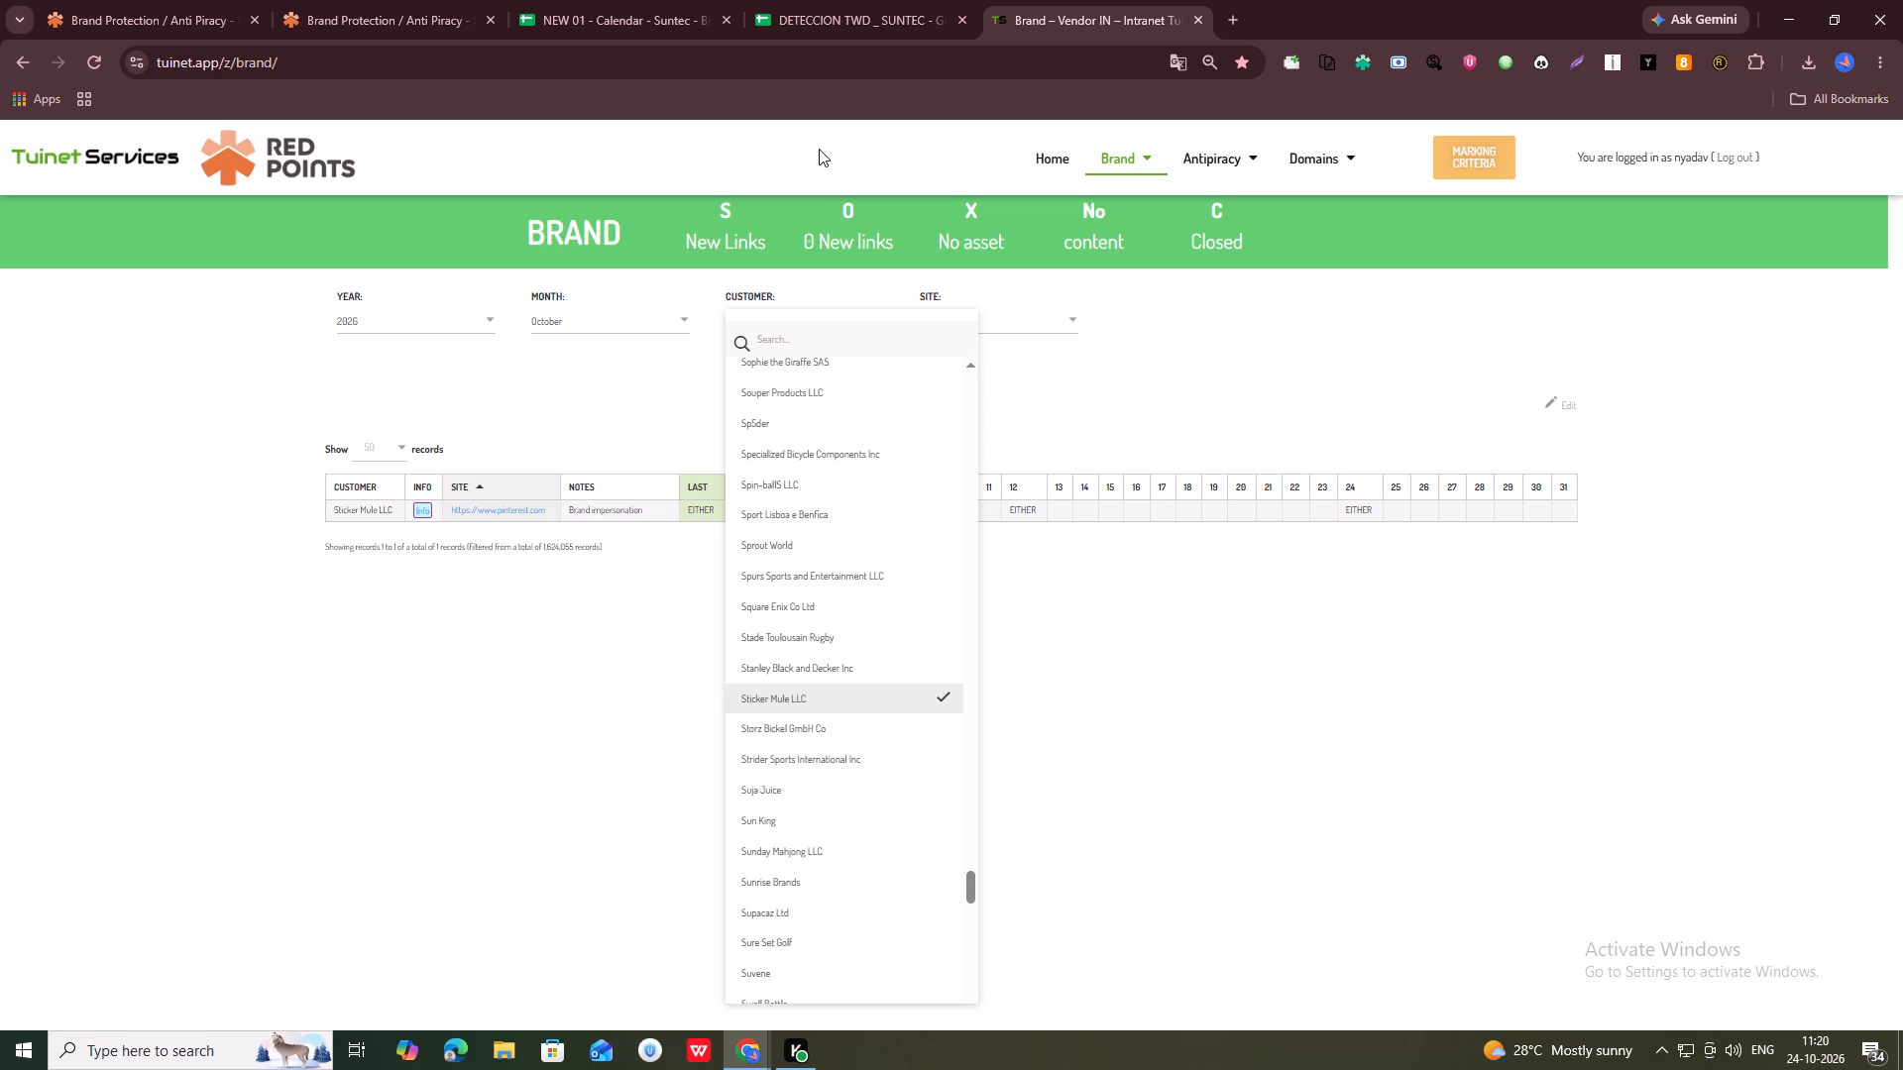
key(ctrl+v)
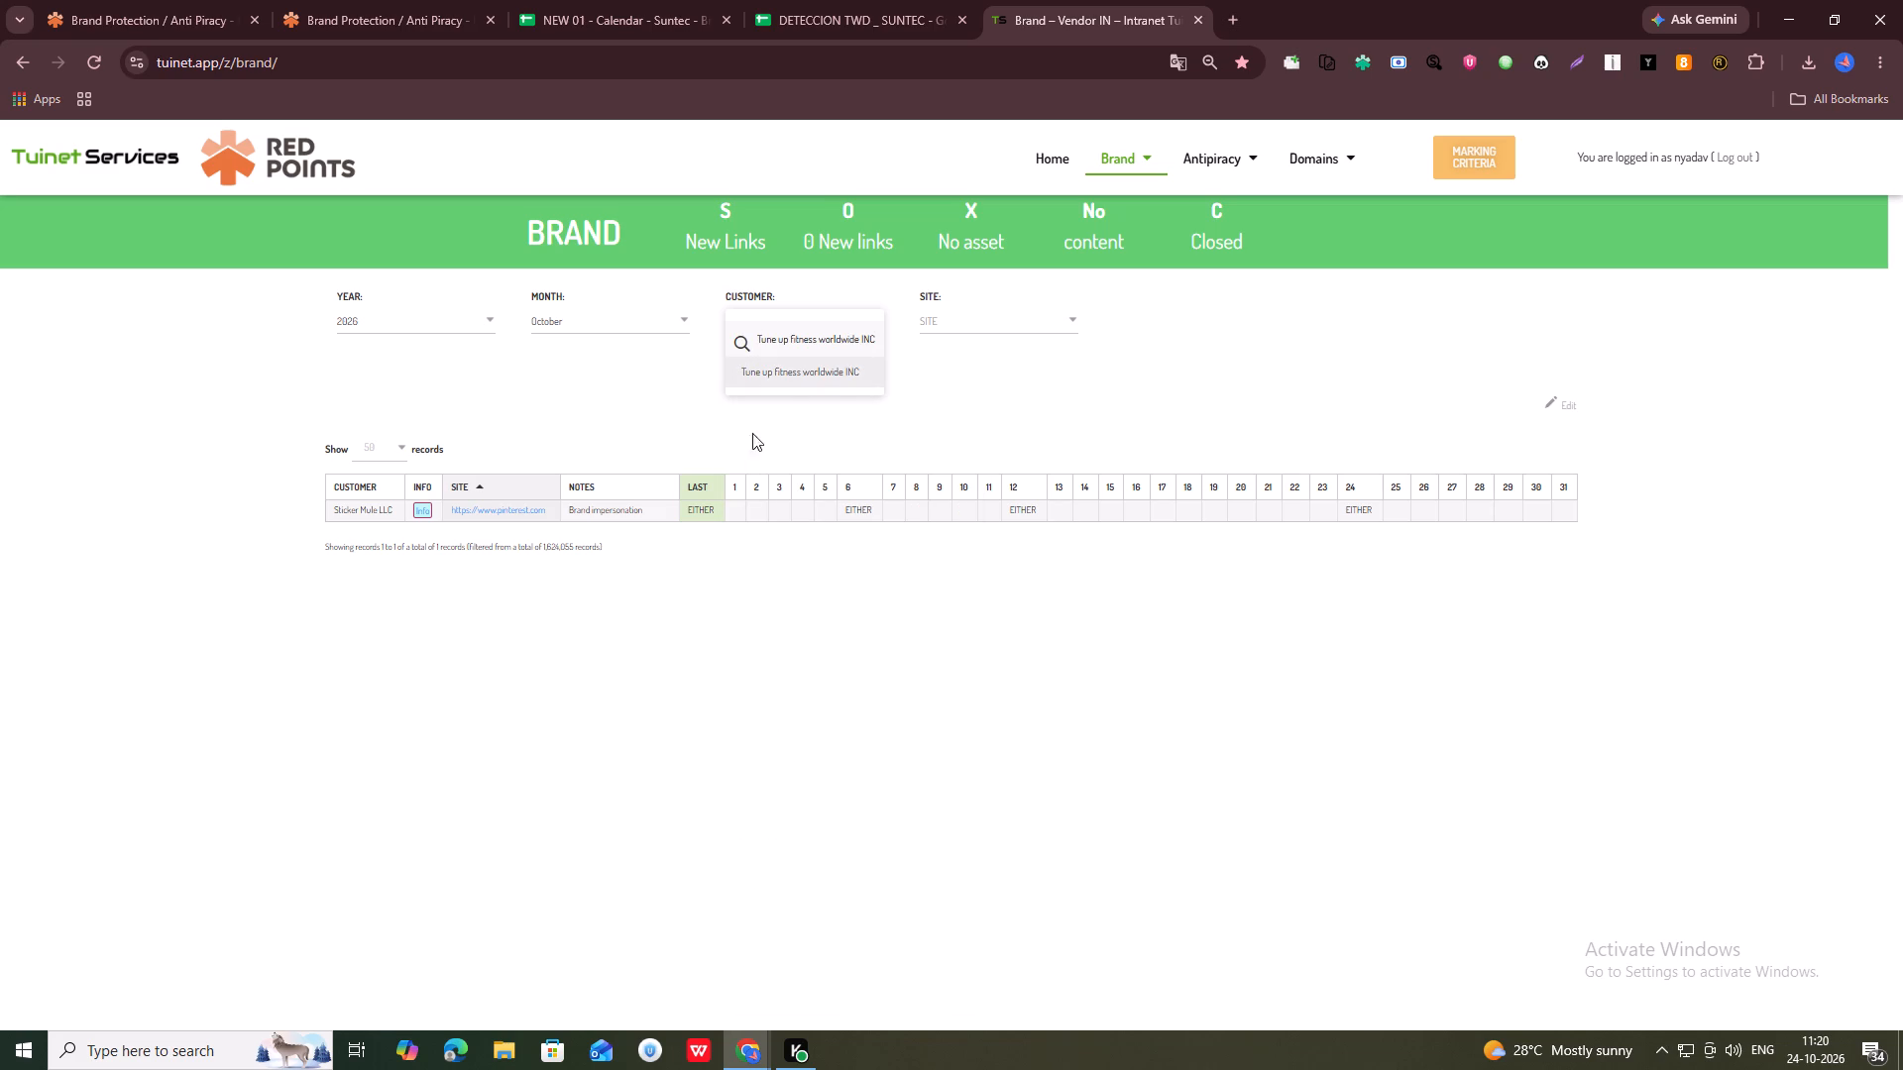
click(820, 371)
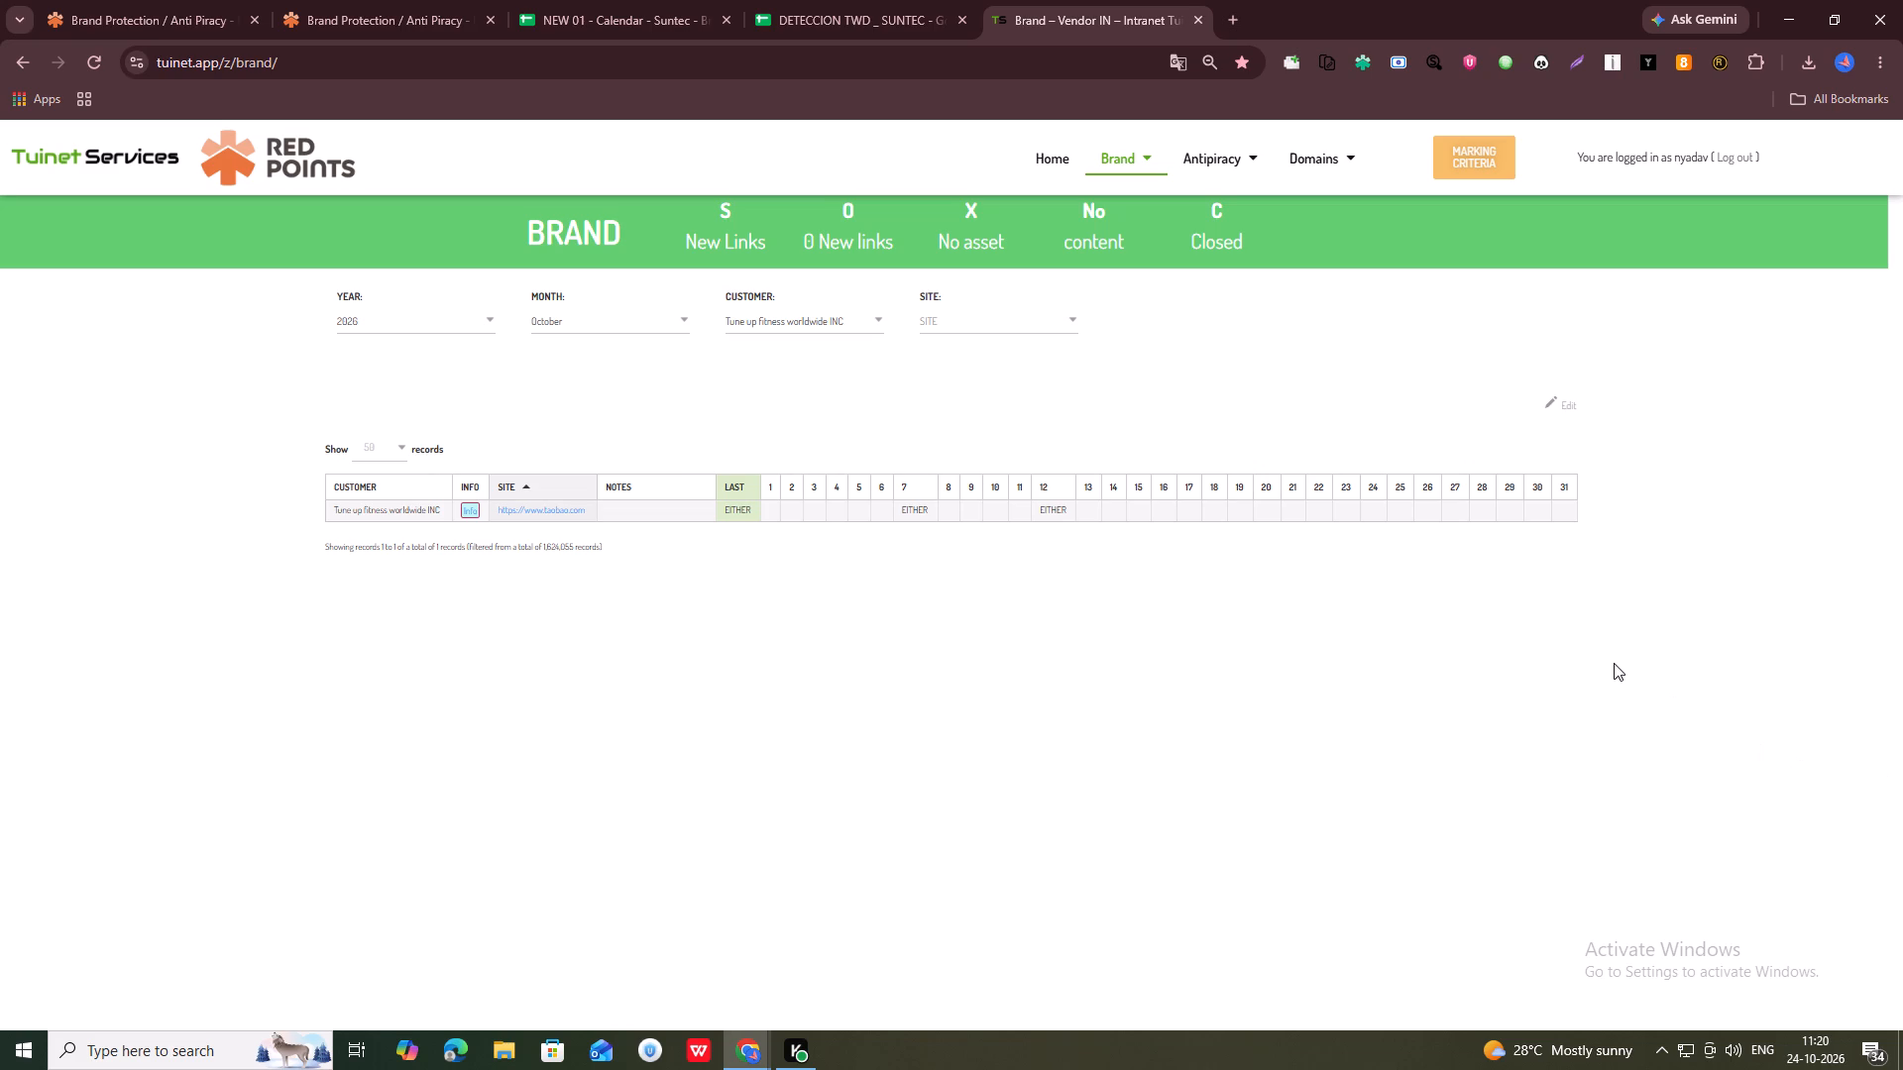
double_click(1370, 516)
click(1348, 580)
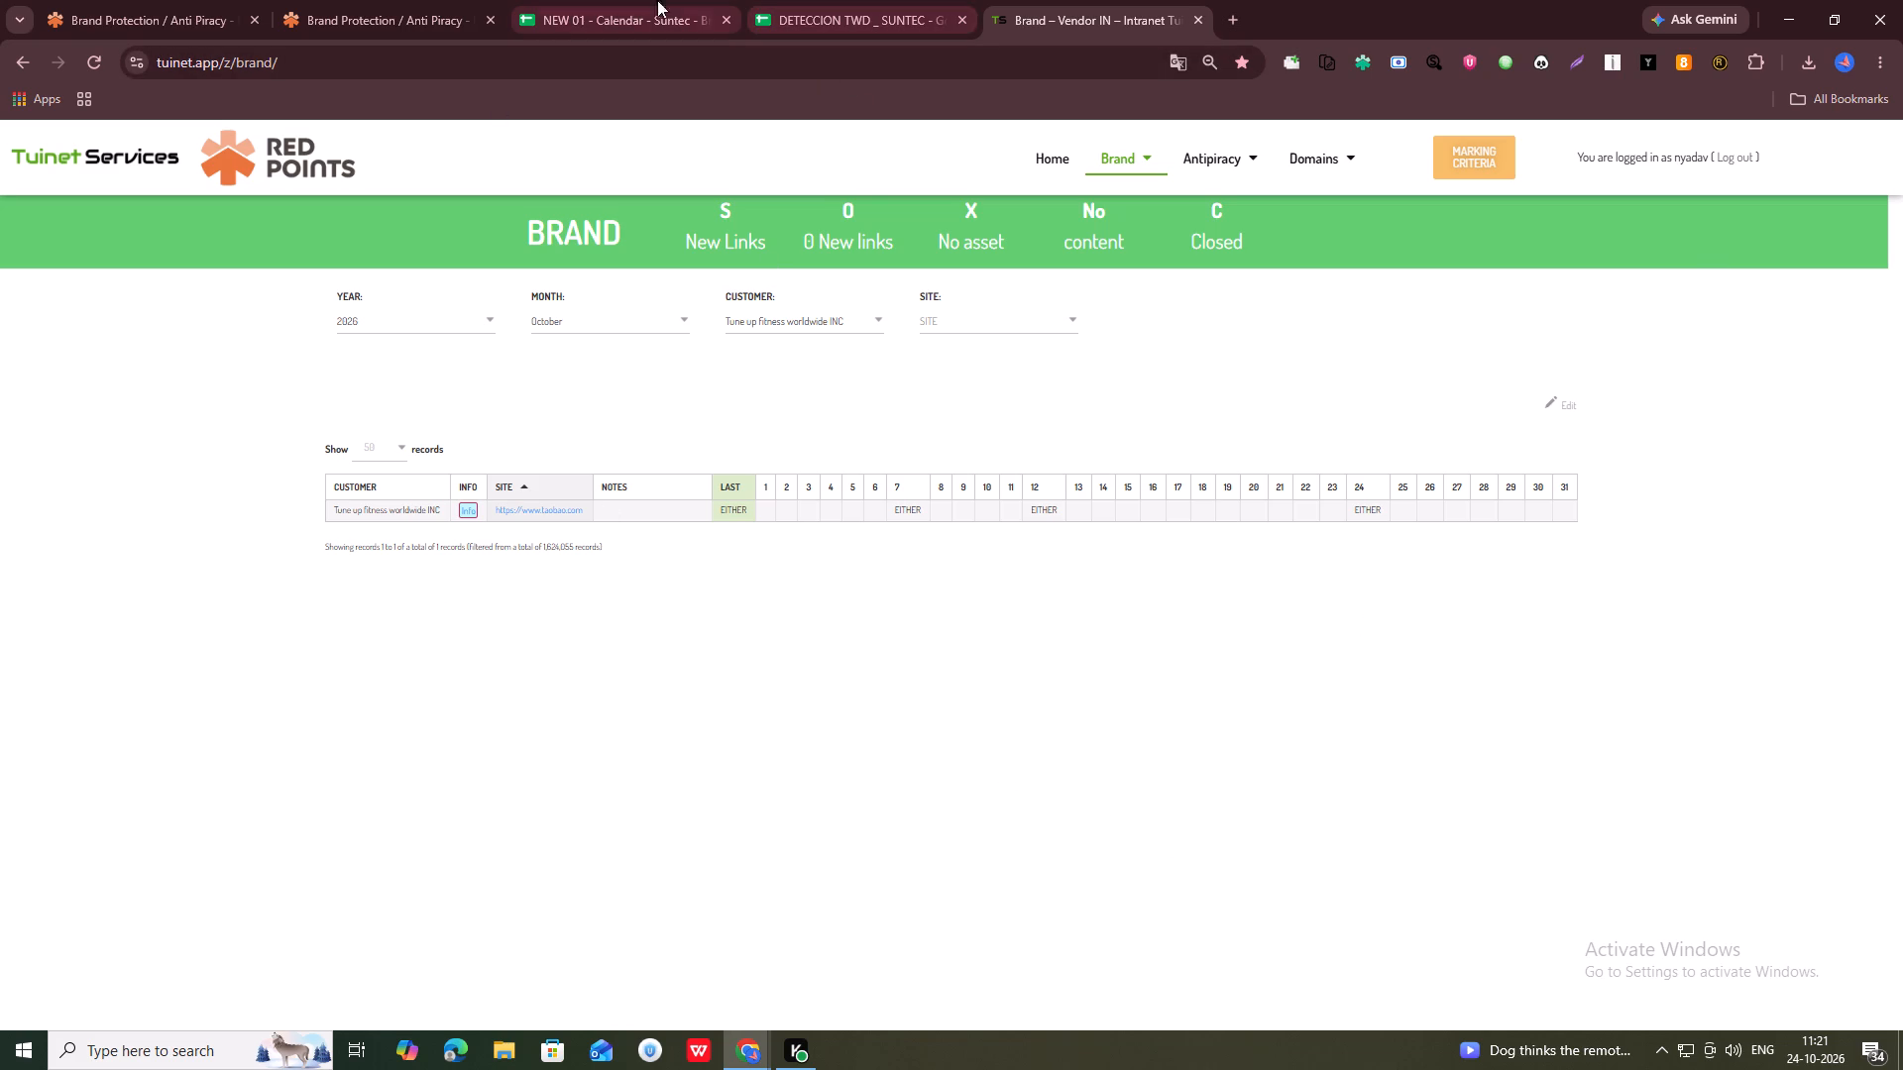
Filter the Tuinet Brand tracker by VICTOR RACKETS INDUSTRIAL CORP, copied from the calendar sheet, and open its naver.com link in a new tab.
click(606, 0)
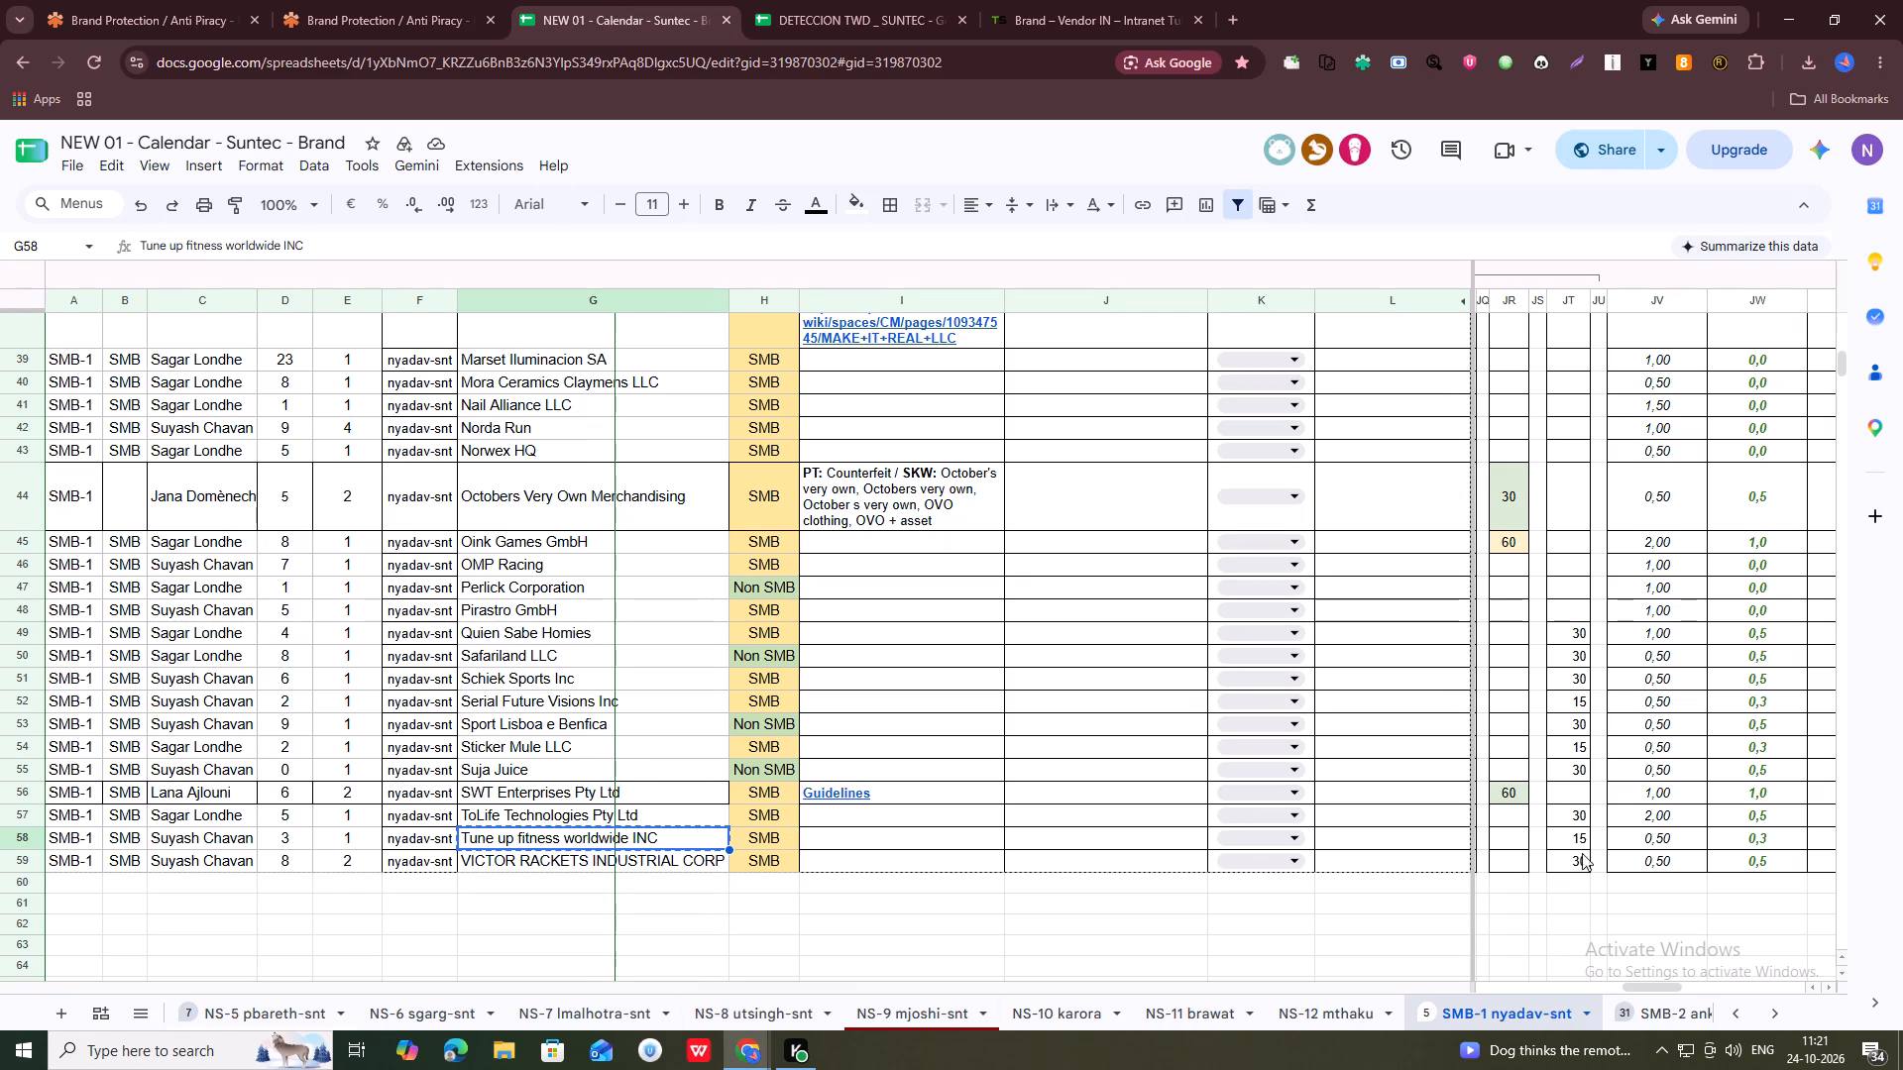
click(1565, 841)
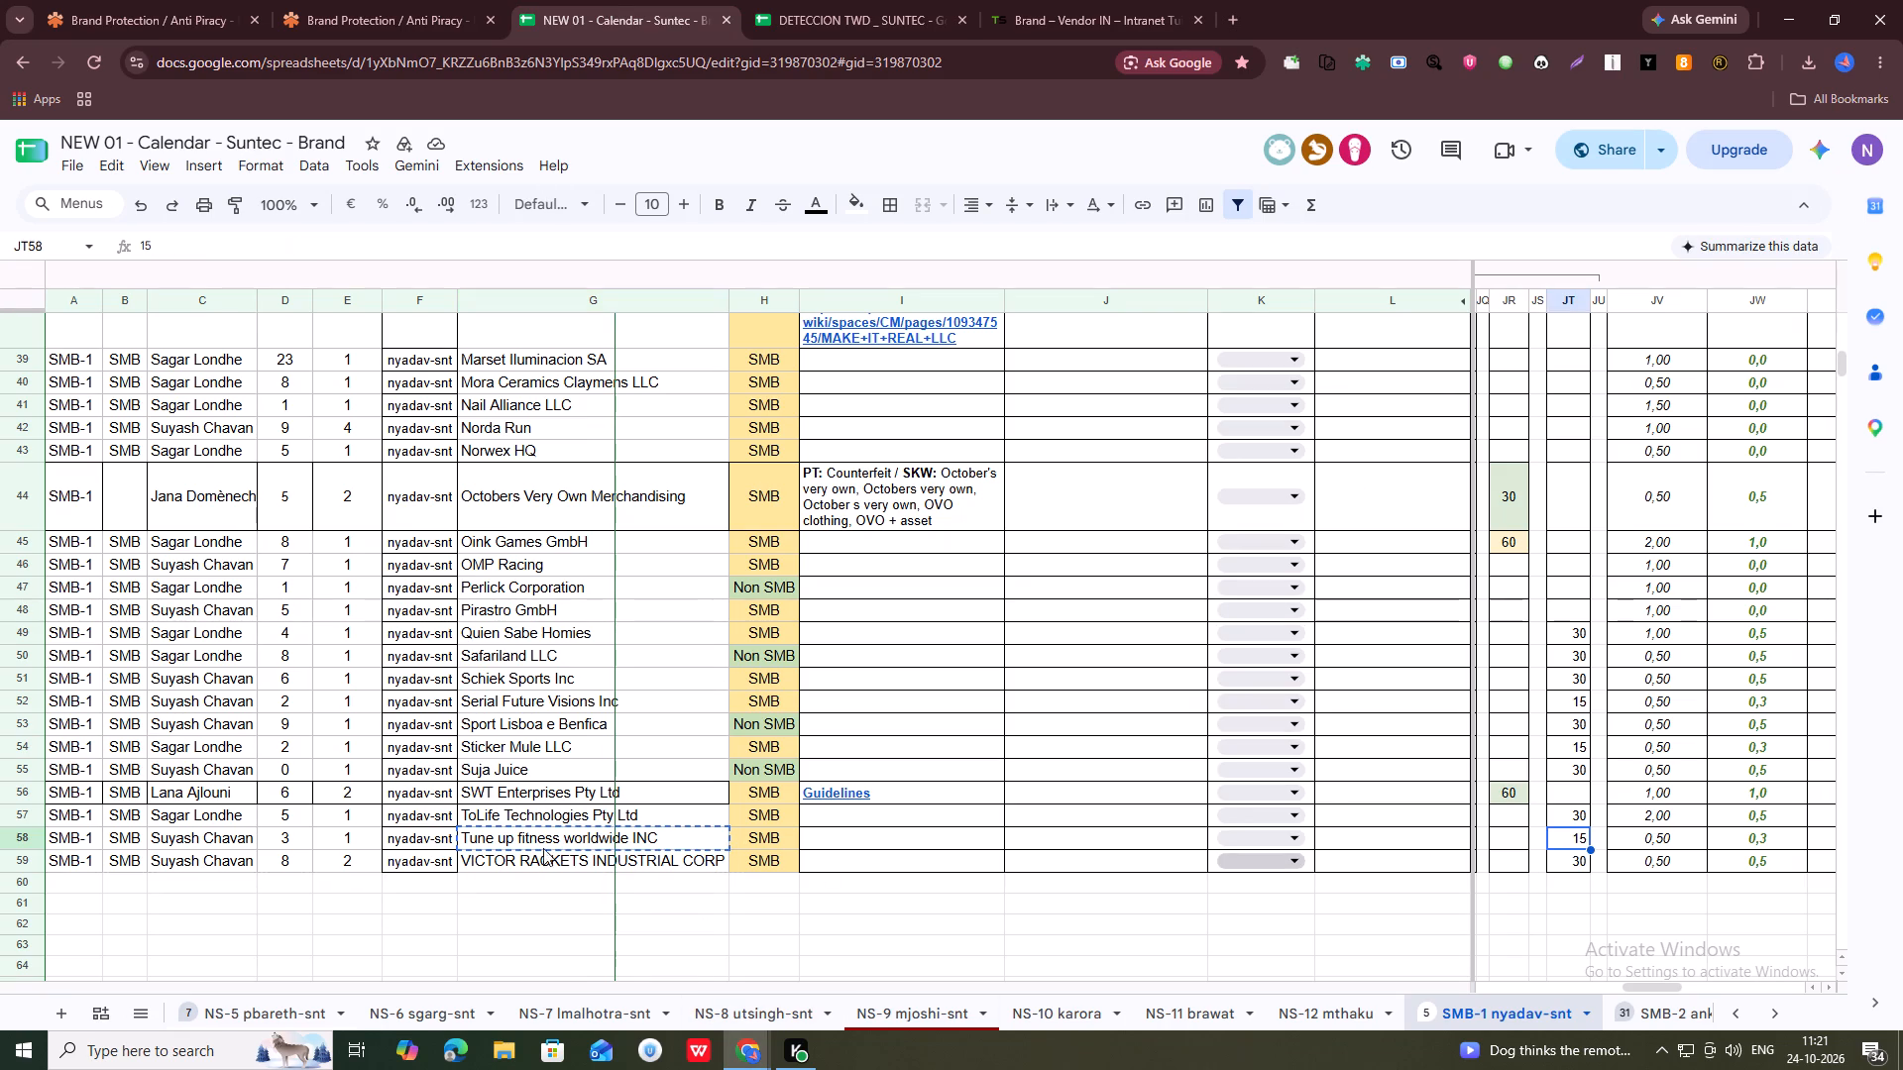
click(512, 859)
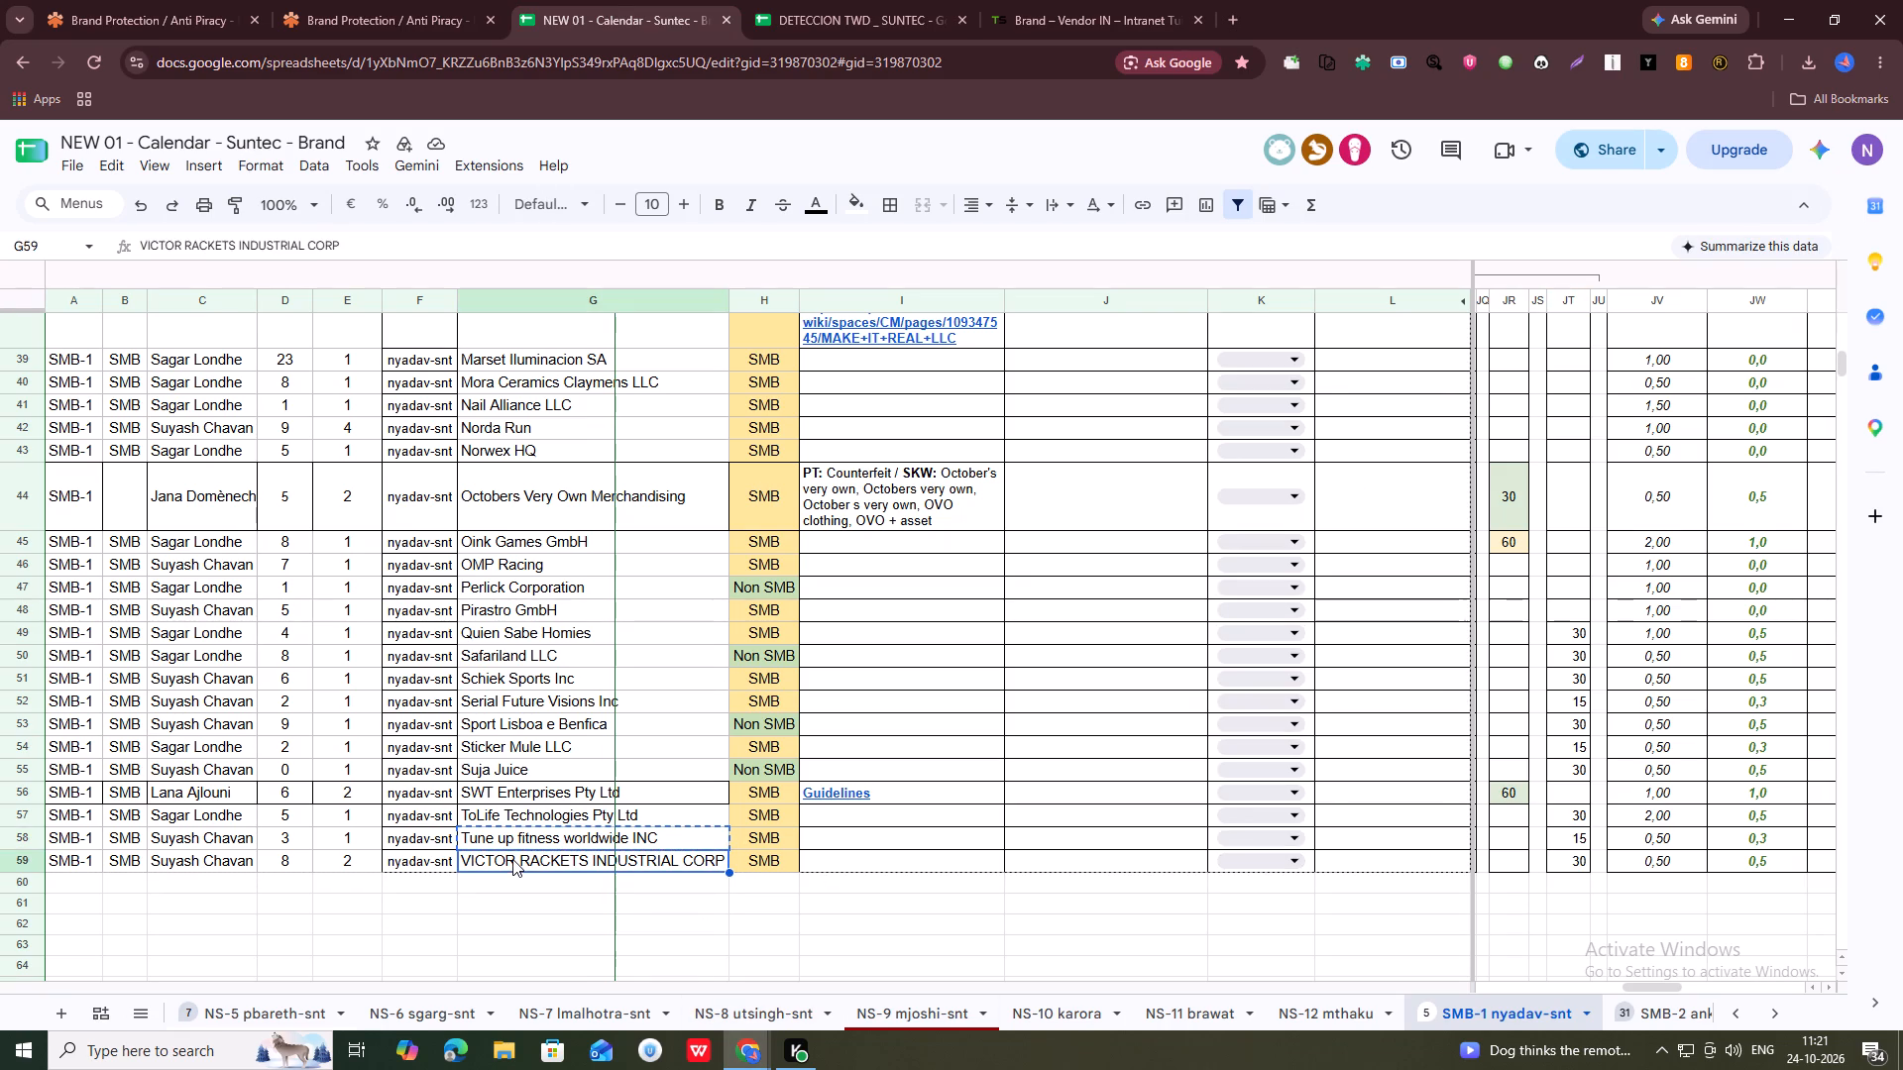
key(ctrl+c)
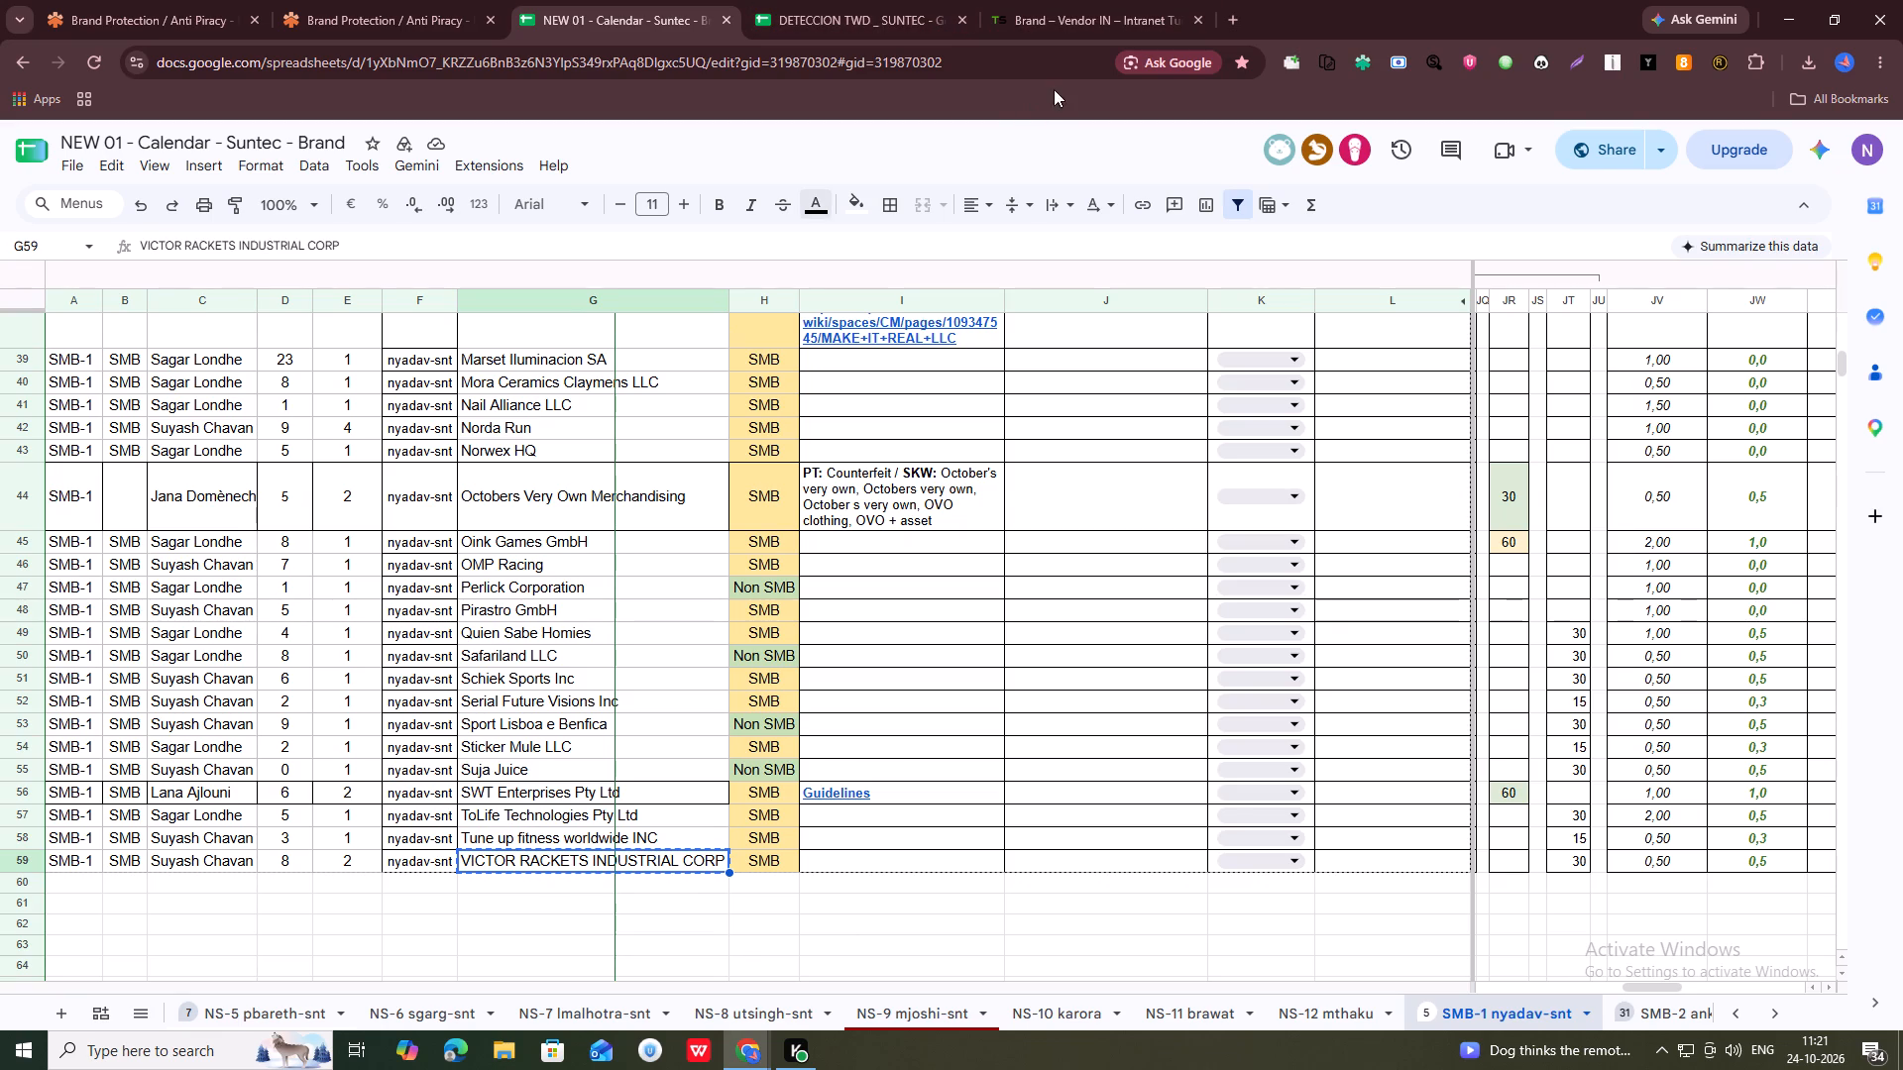
click(1070, 0)
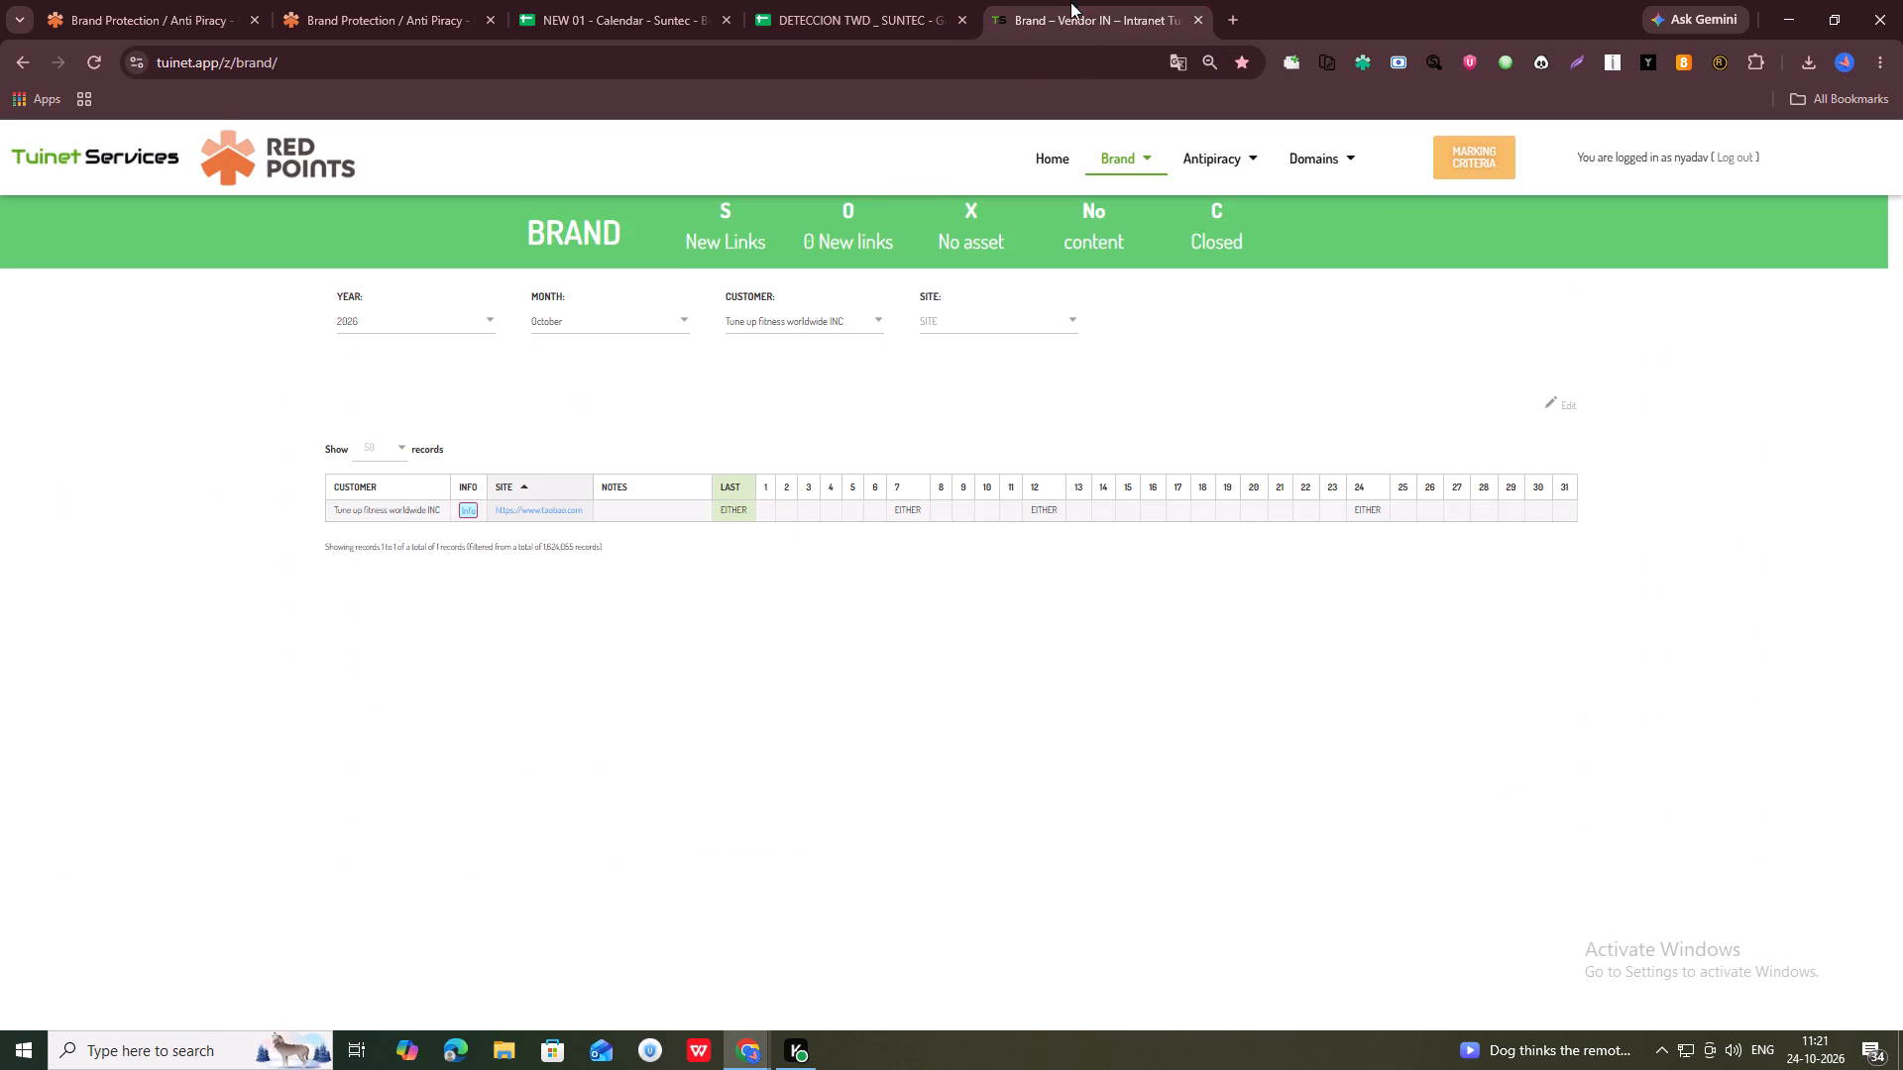
click(769, 325)
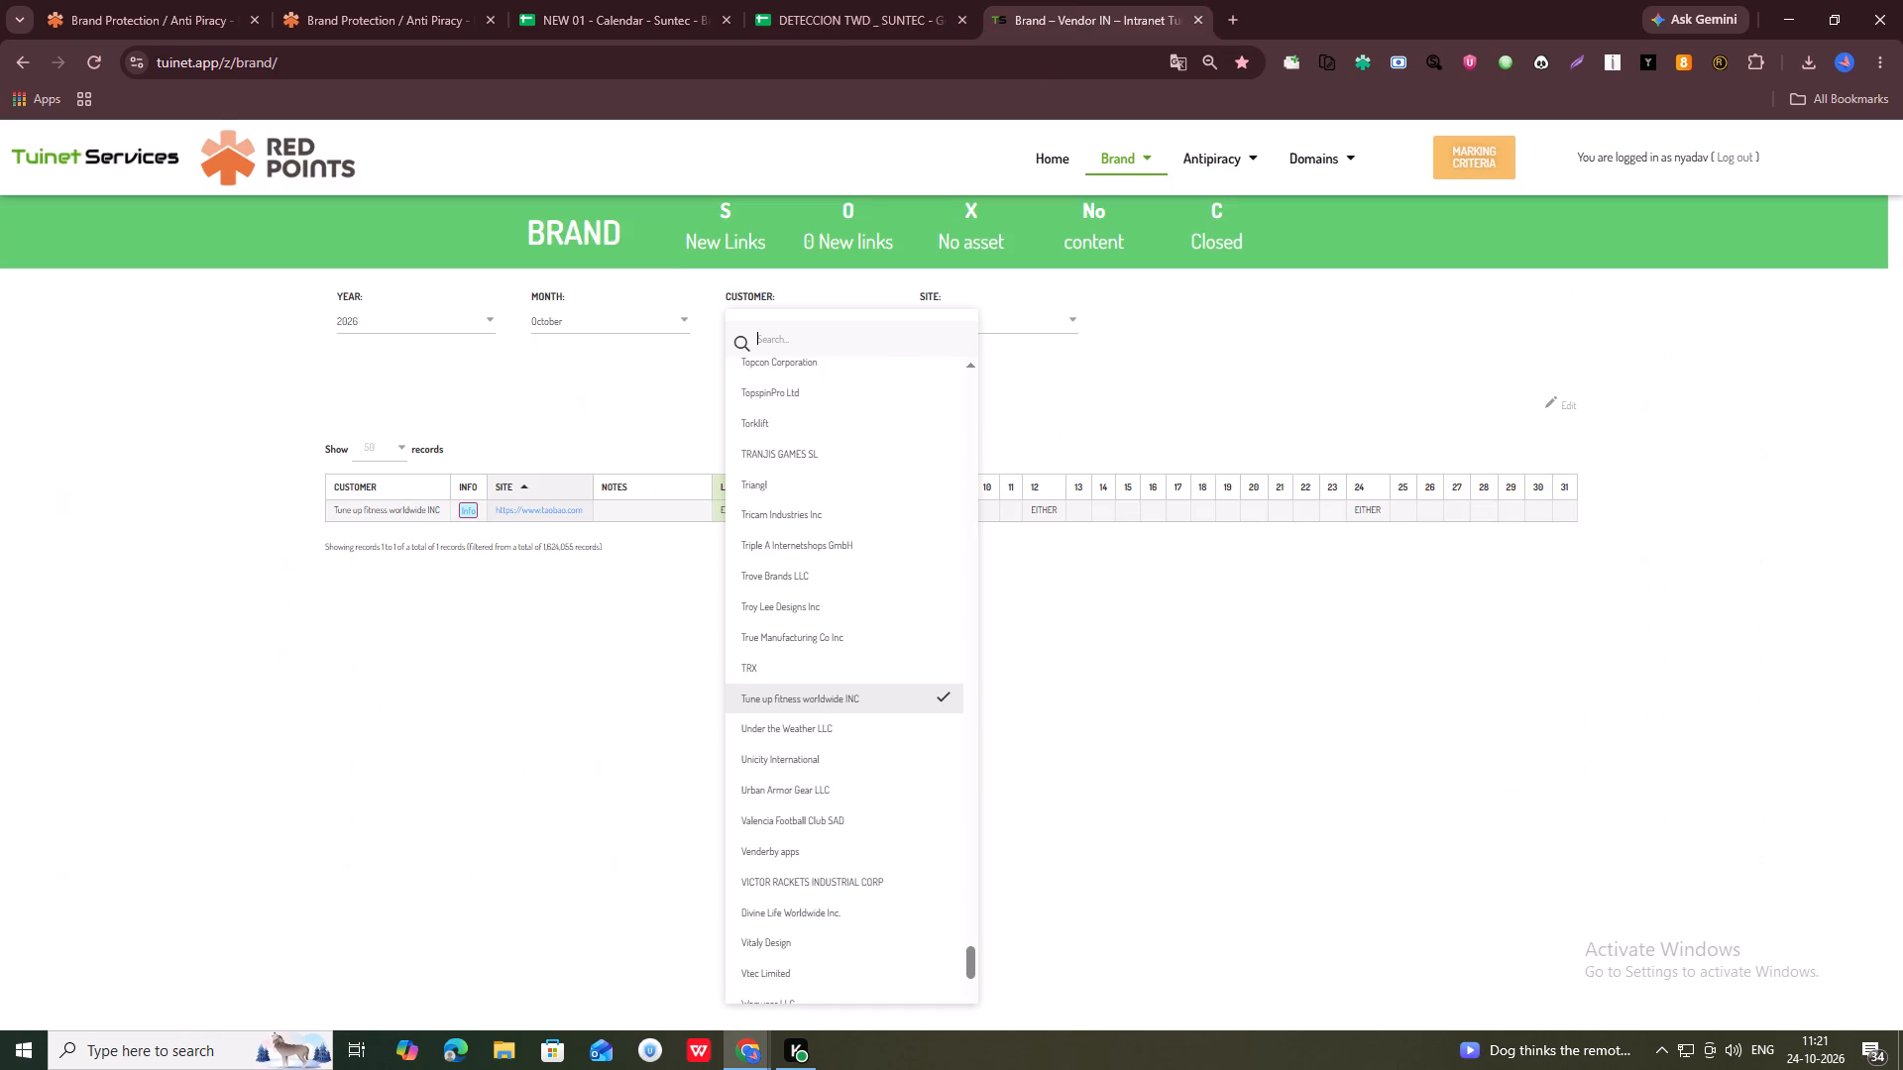
key(ctrl+v)
click(781, 366)
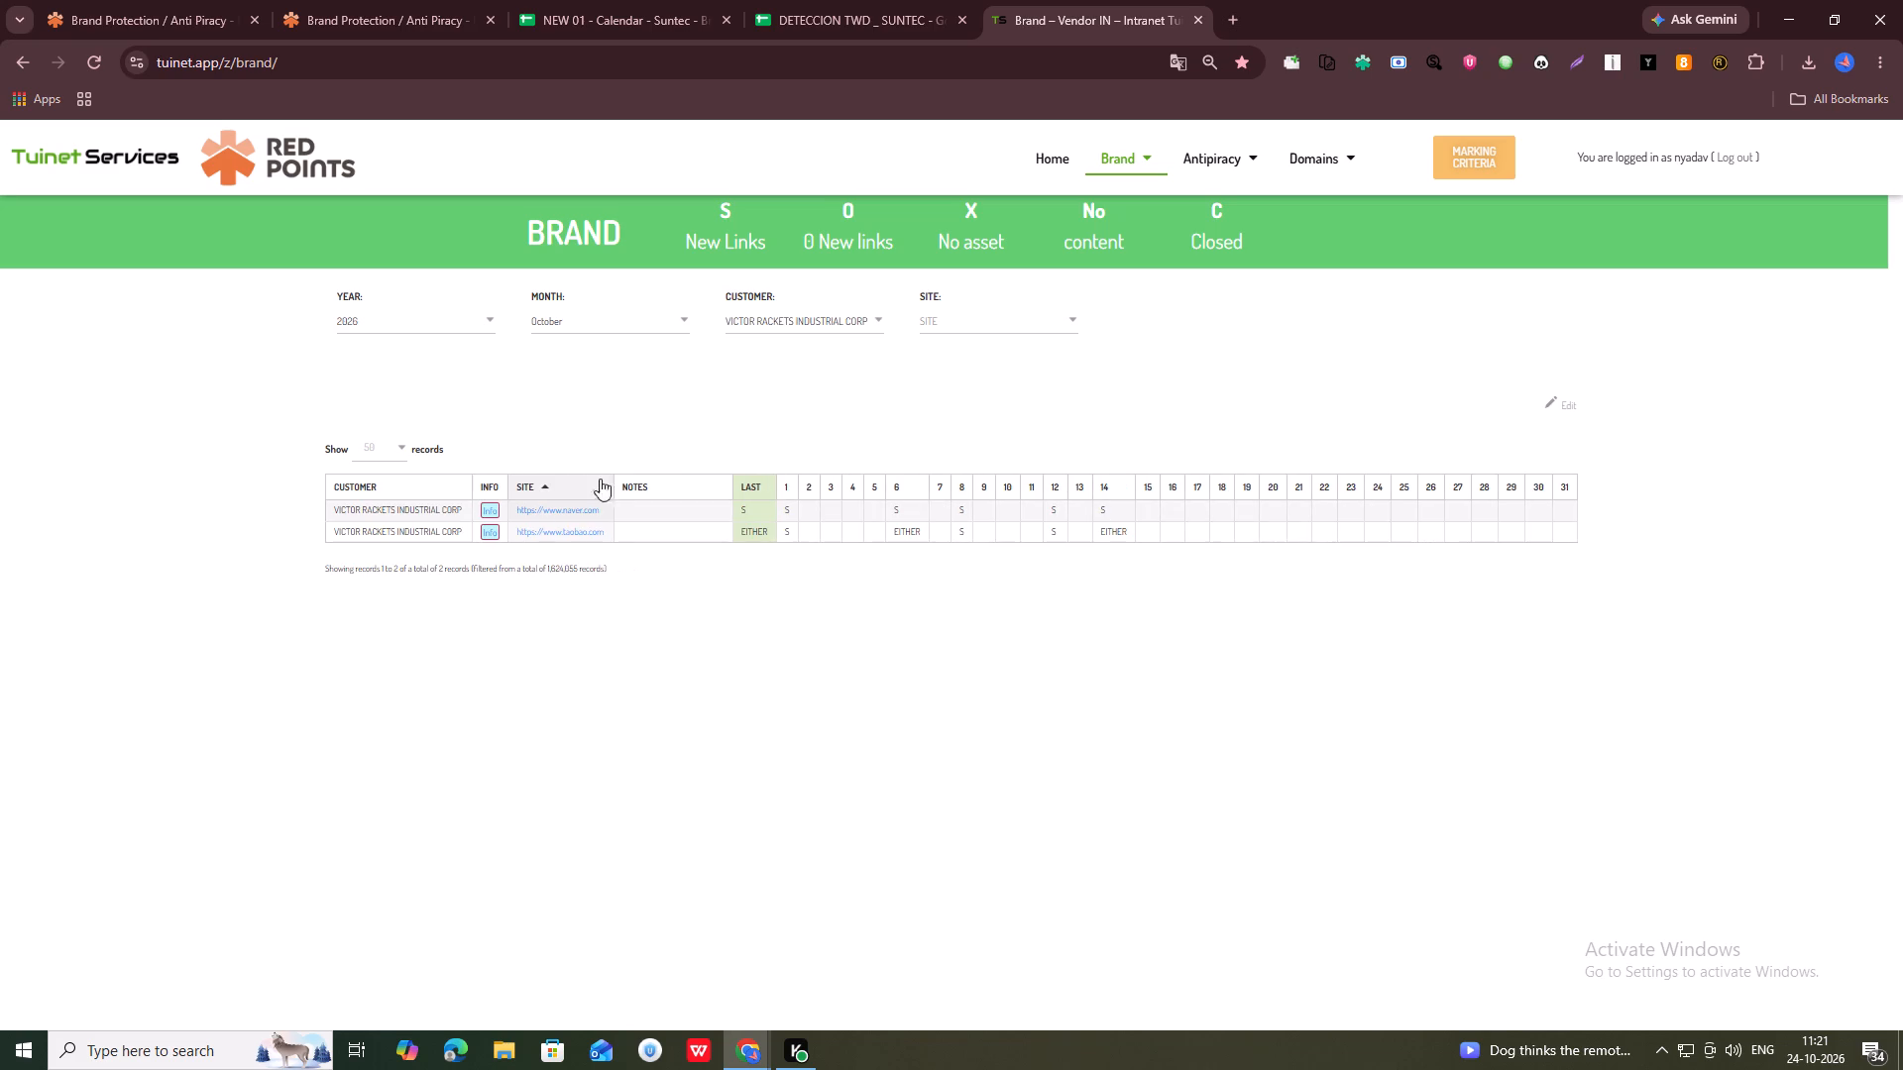
middle_click(558, 511)
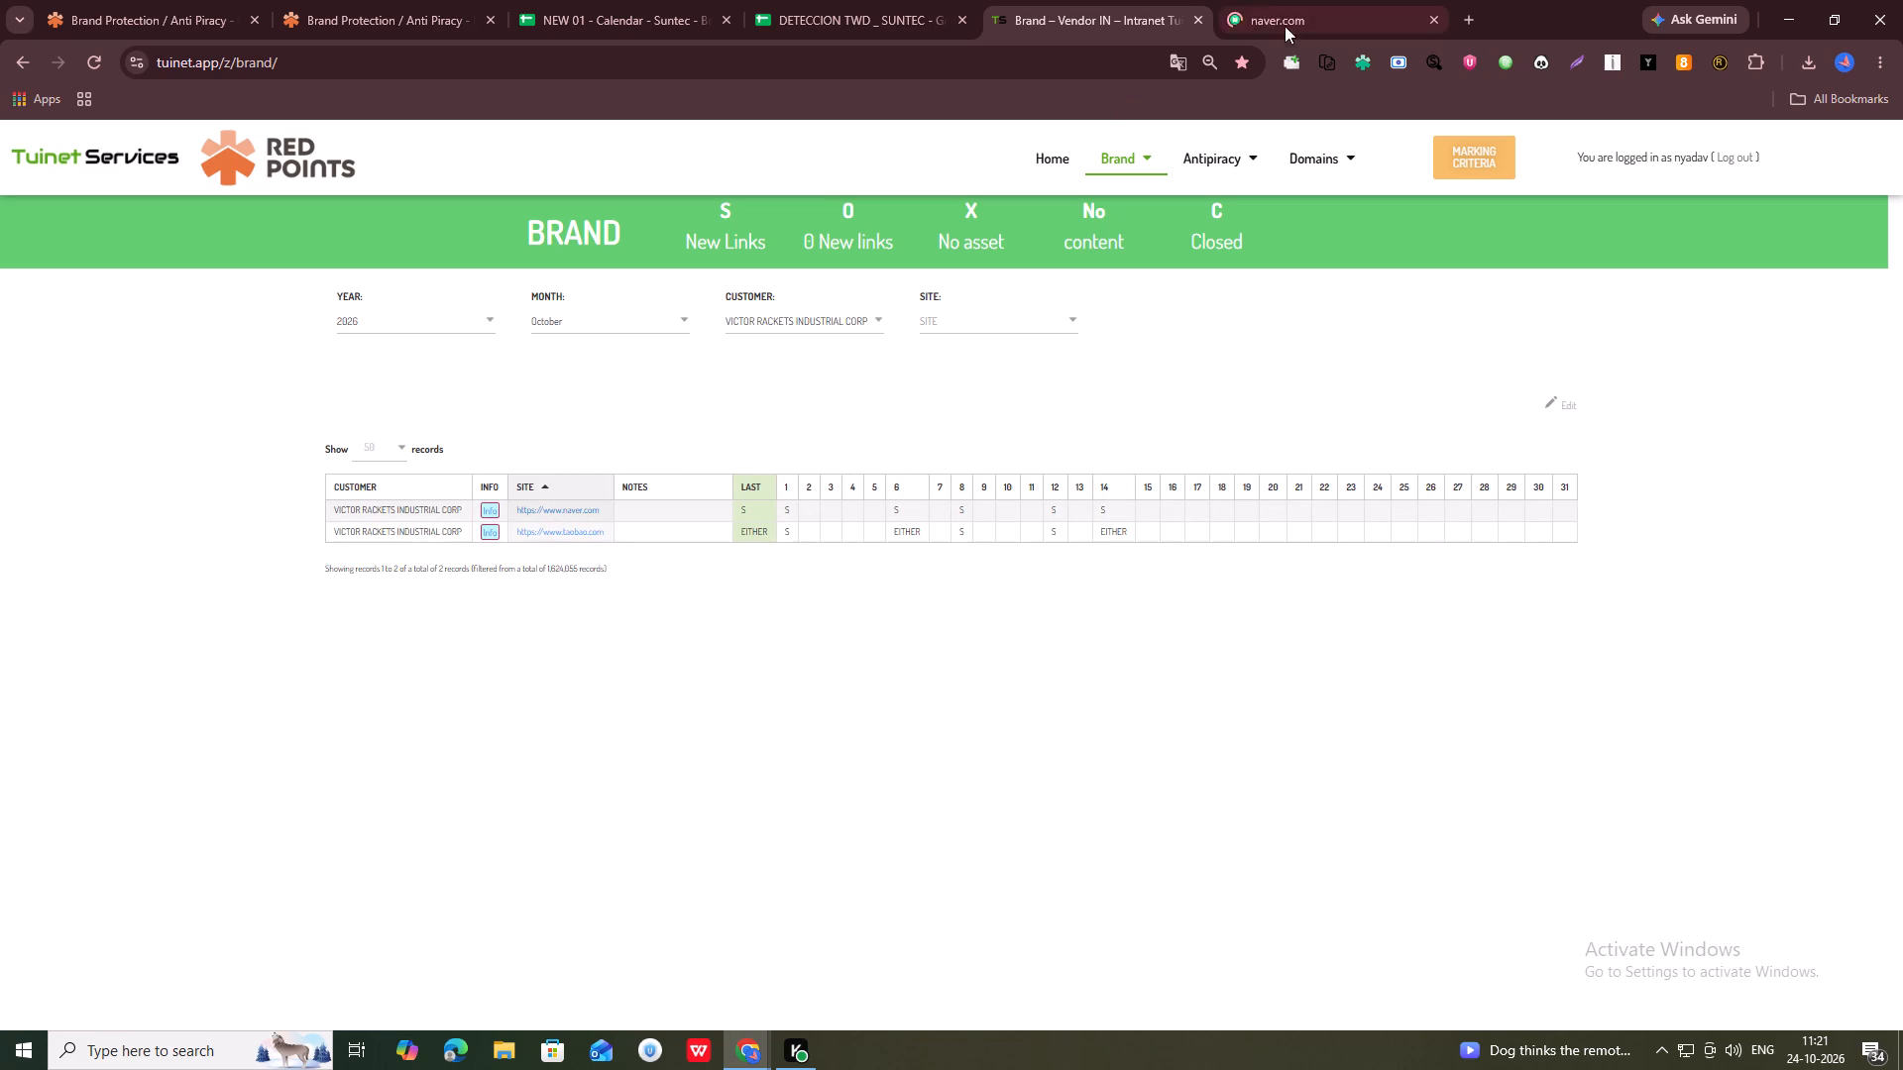
Start a Detection task in the RedPoints IPR Plugin for VICTOR RACKETS INDUSTRIAL CORP, with the IPR Brand Protection contract and asset V-Logo - 18 - Bags.
click(1367, 56)
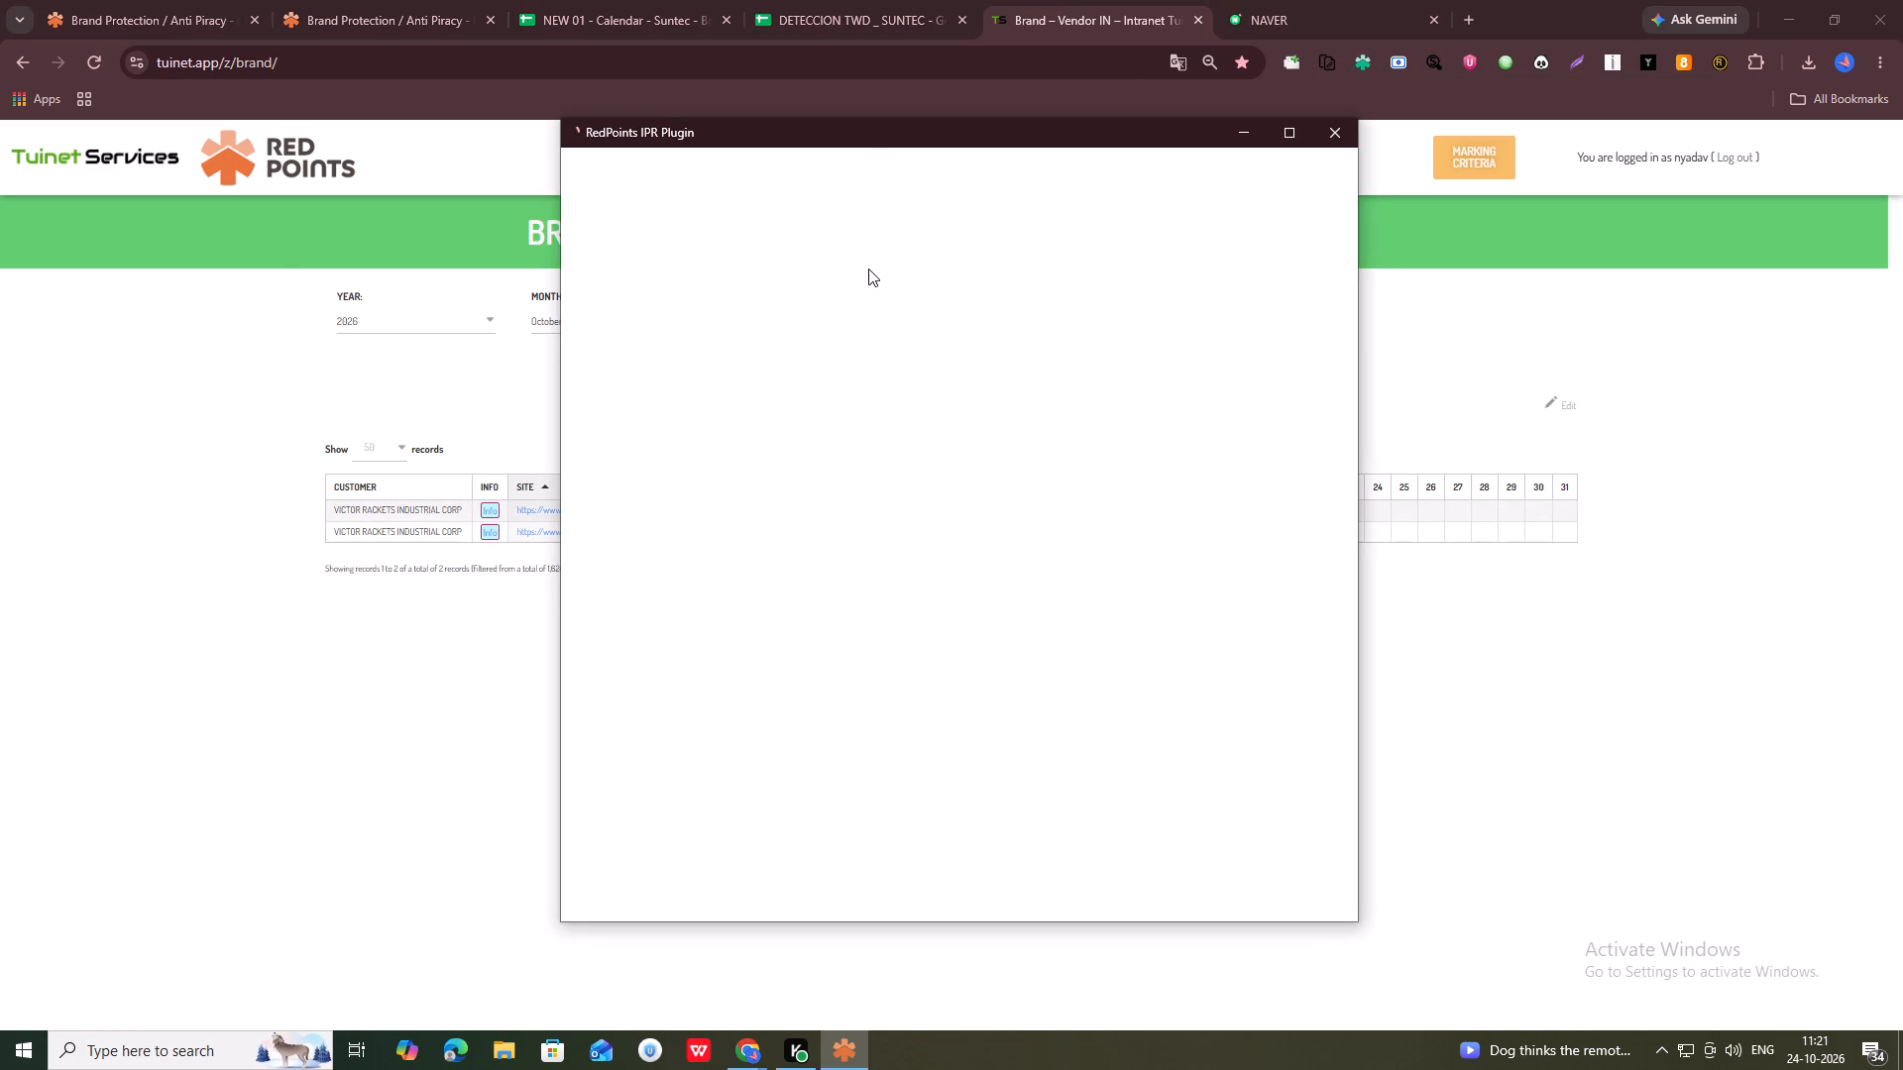
drag(862, 134, 1045, 155)
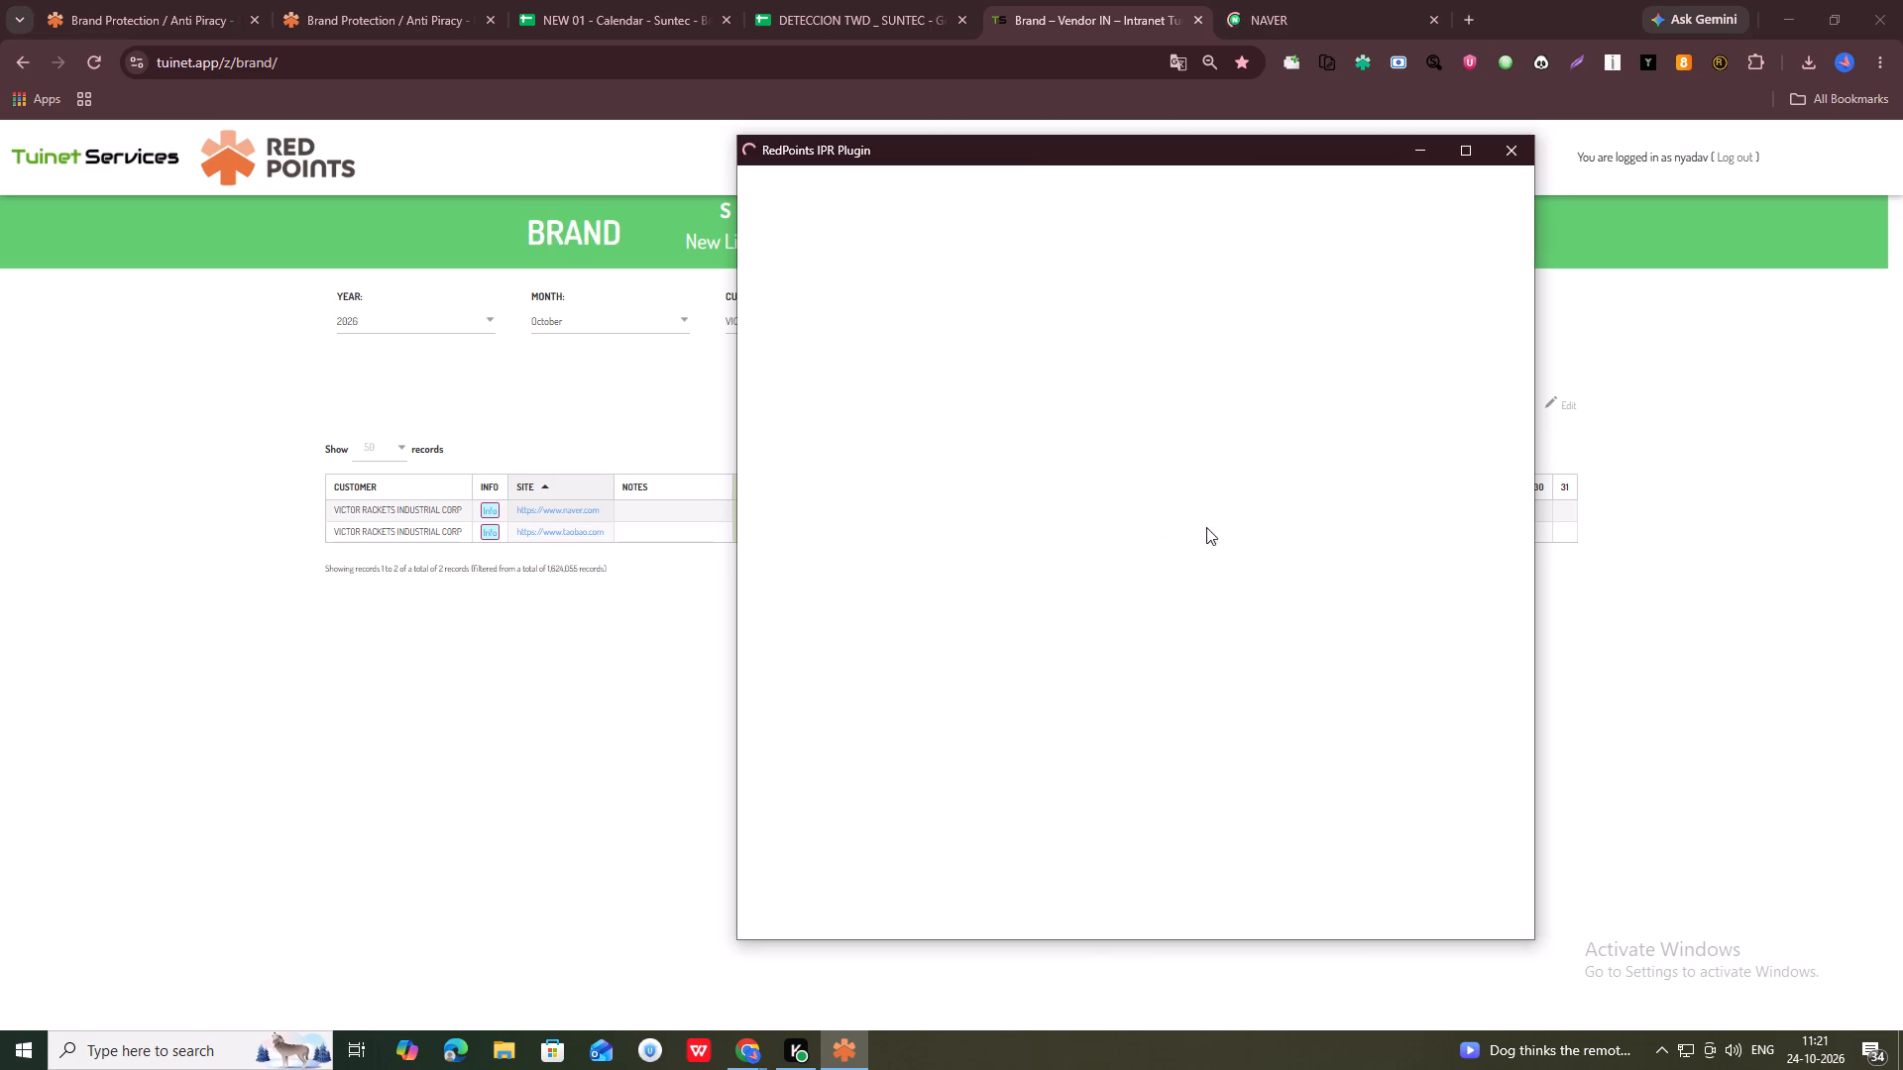
click(1192, 572)
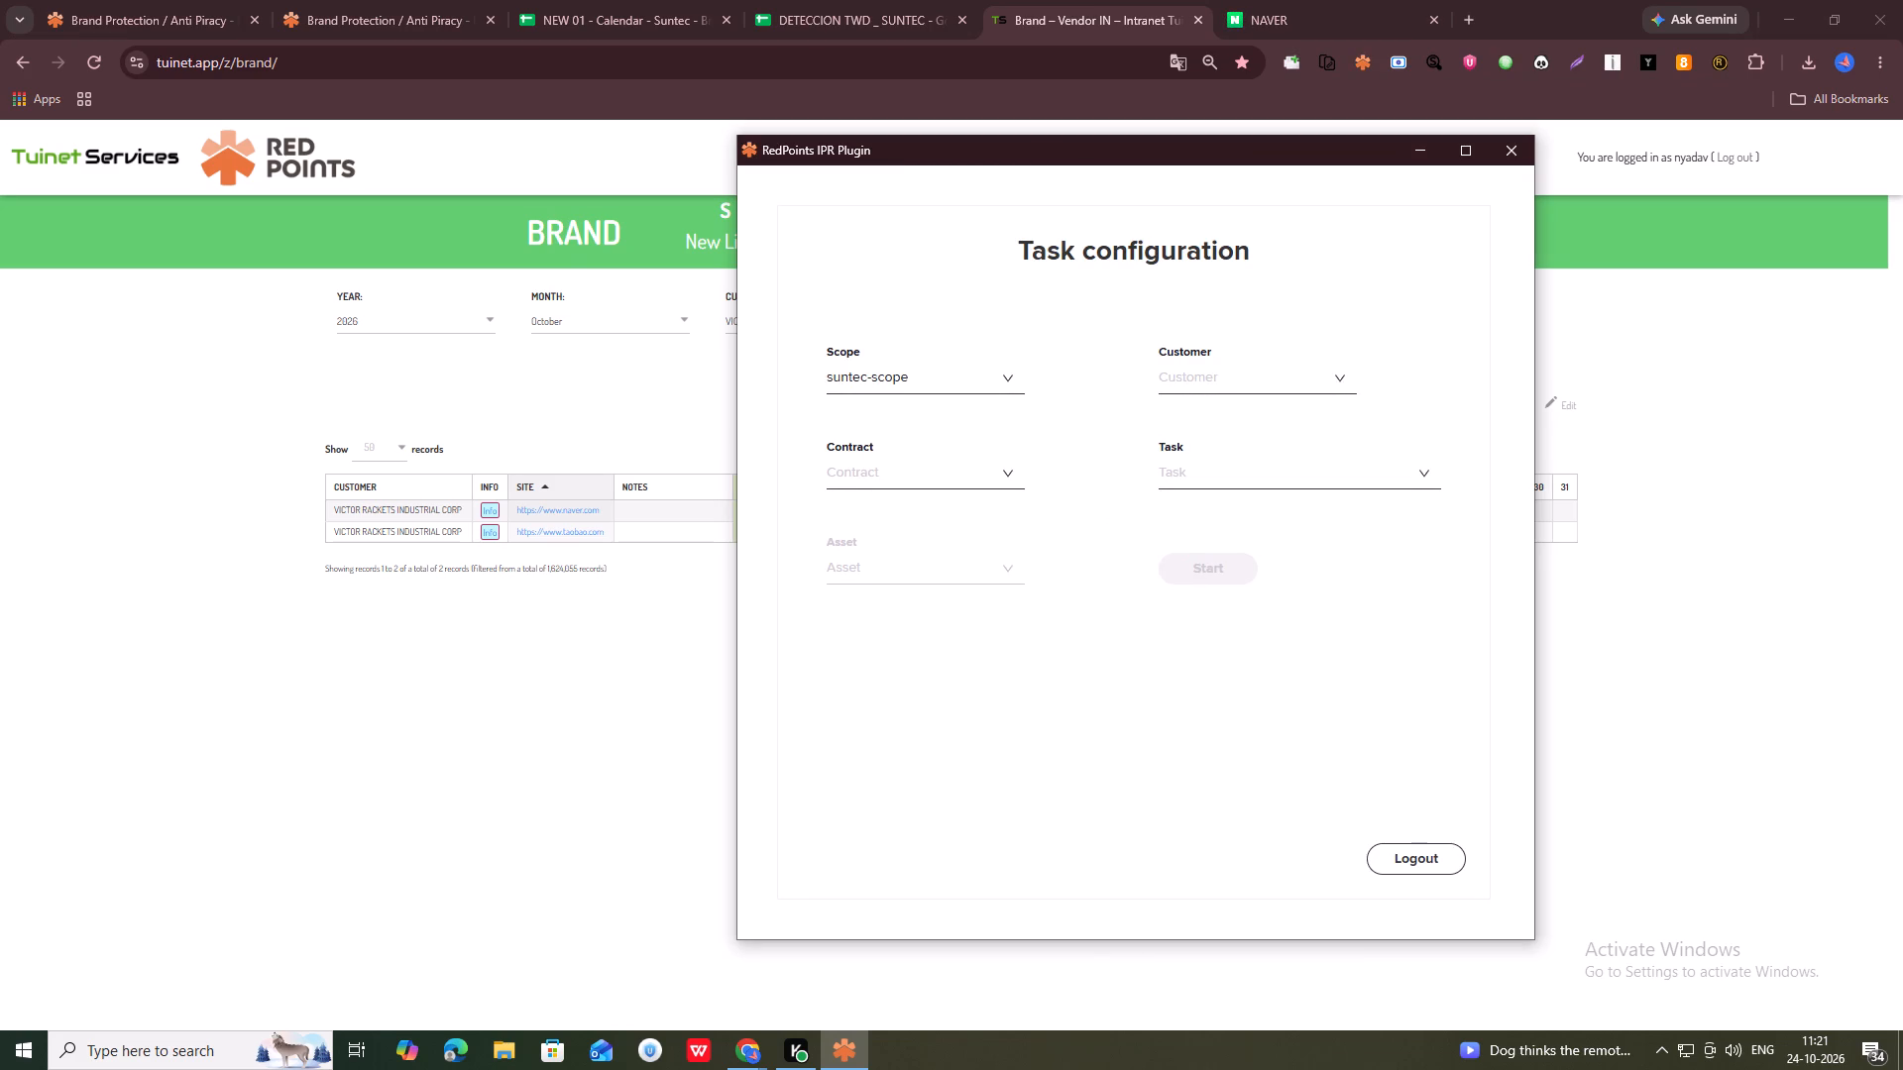
click(1233, 371)
key(ctrl+v)
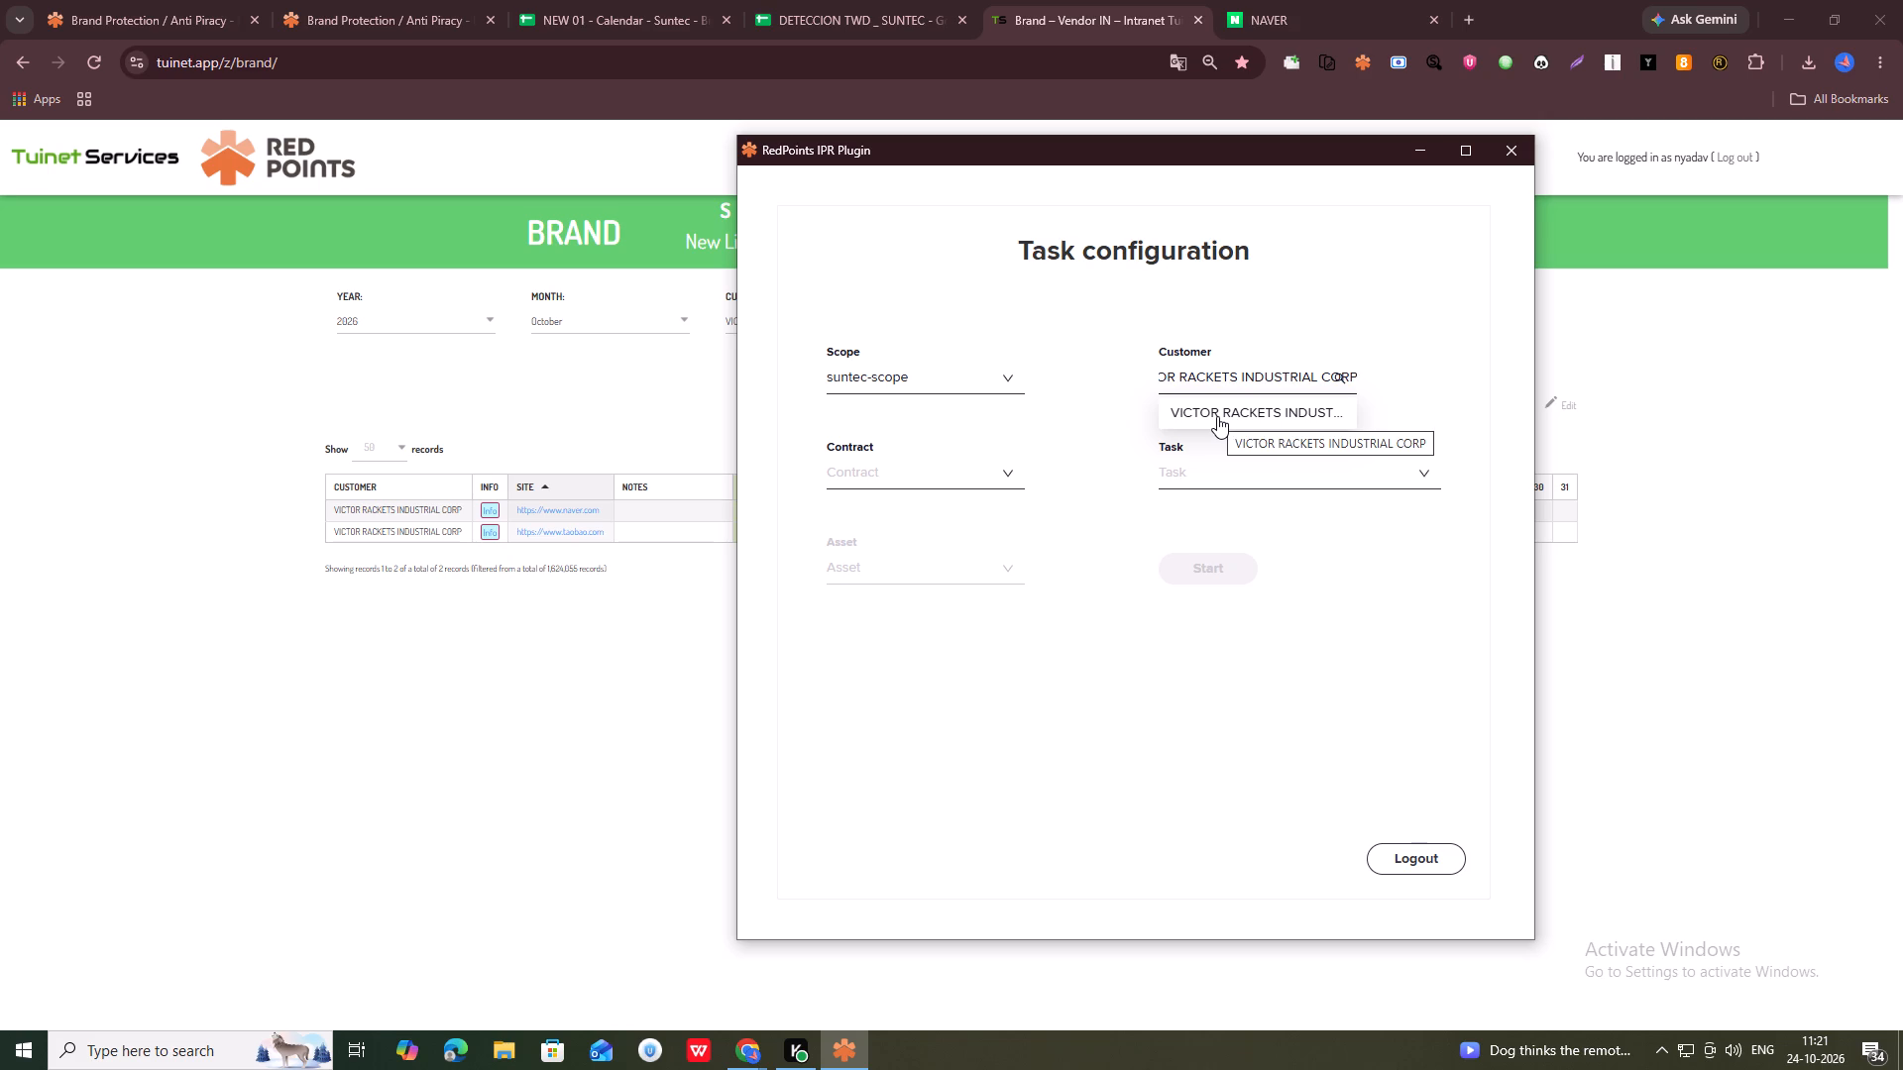
click(1217, 416)
click(1214, 486)
click(1189, 551)
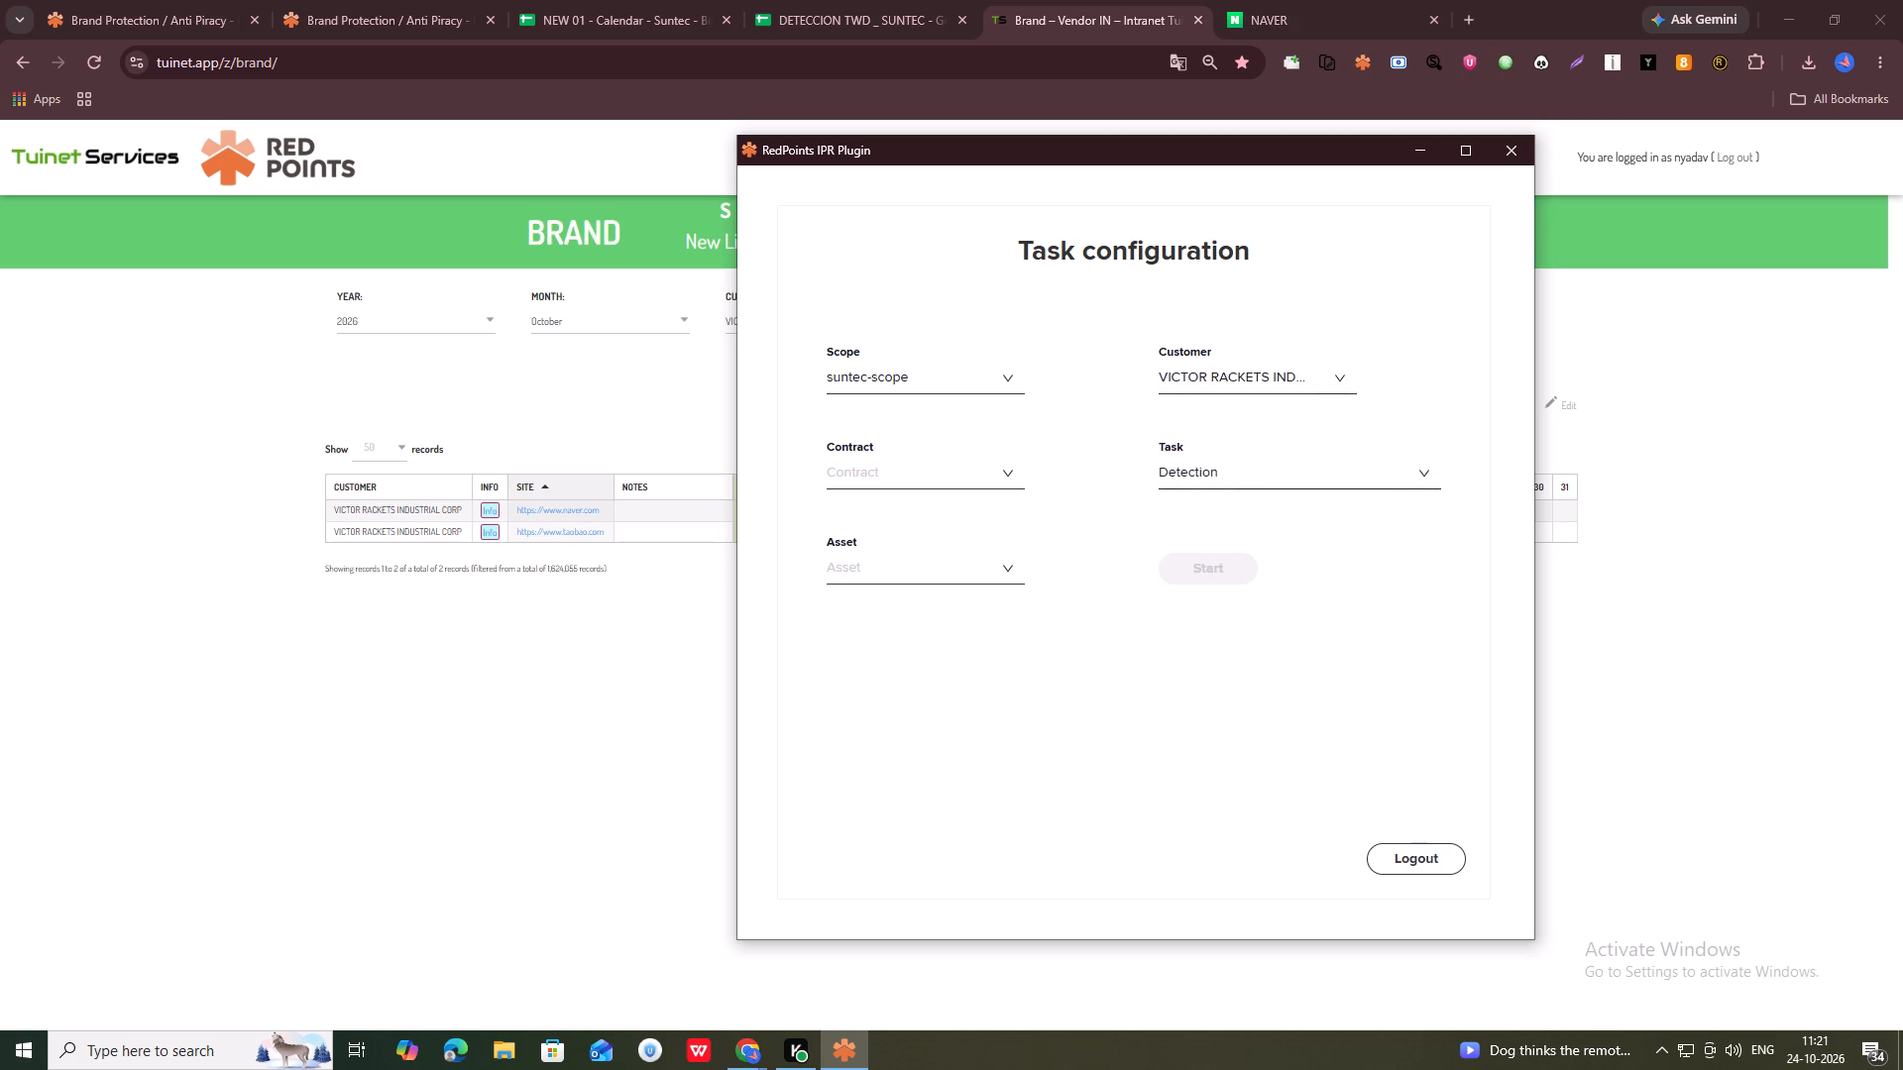
click(905, 482)
click(889, 514)
click(885, 568)
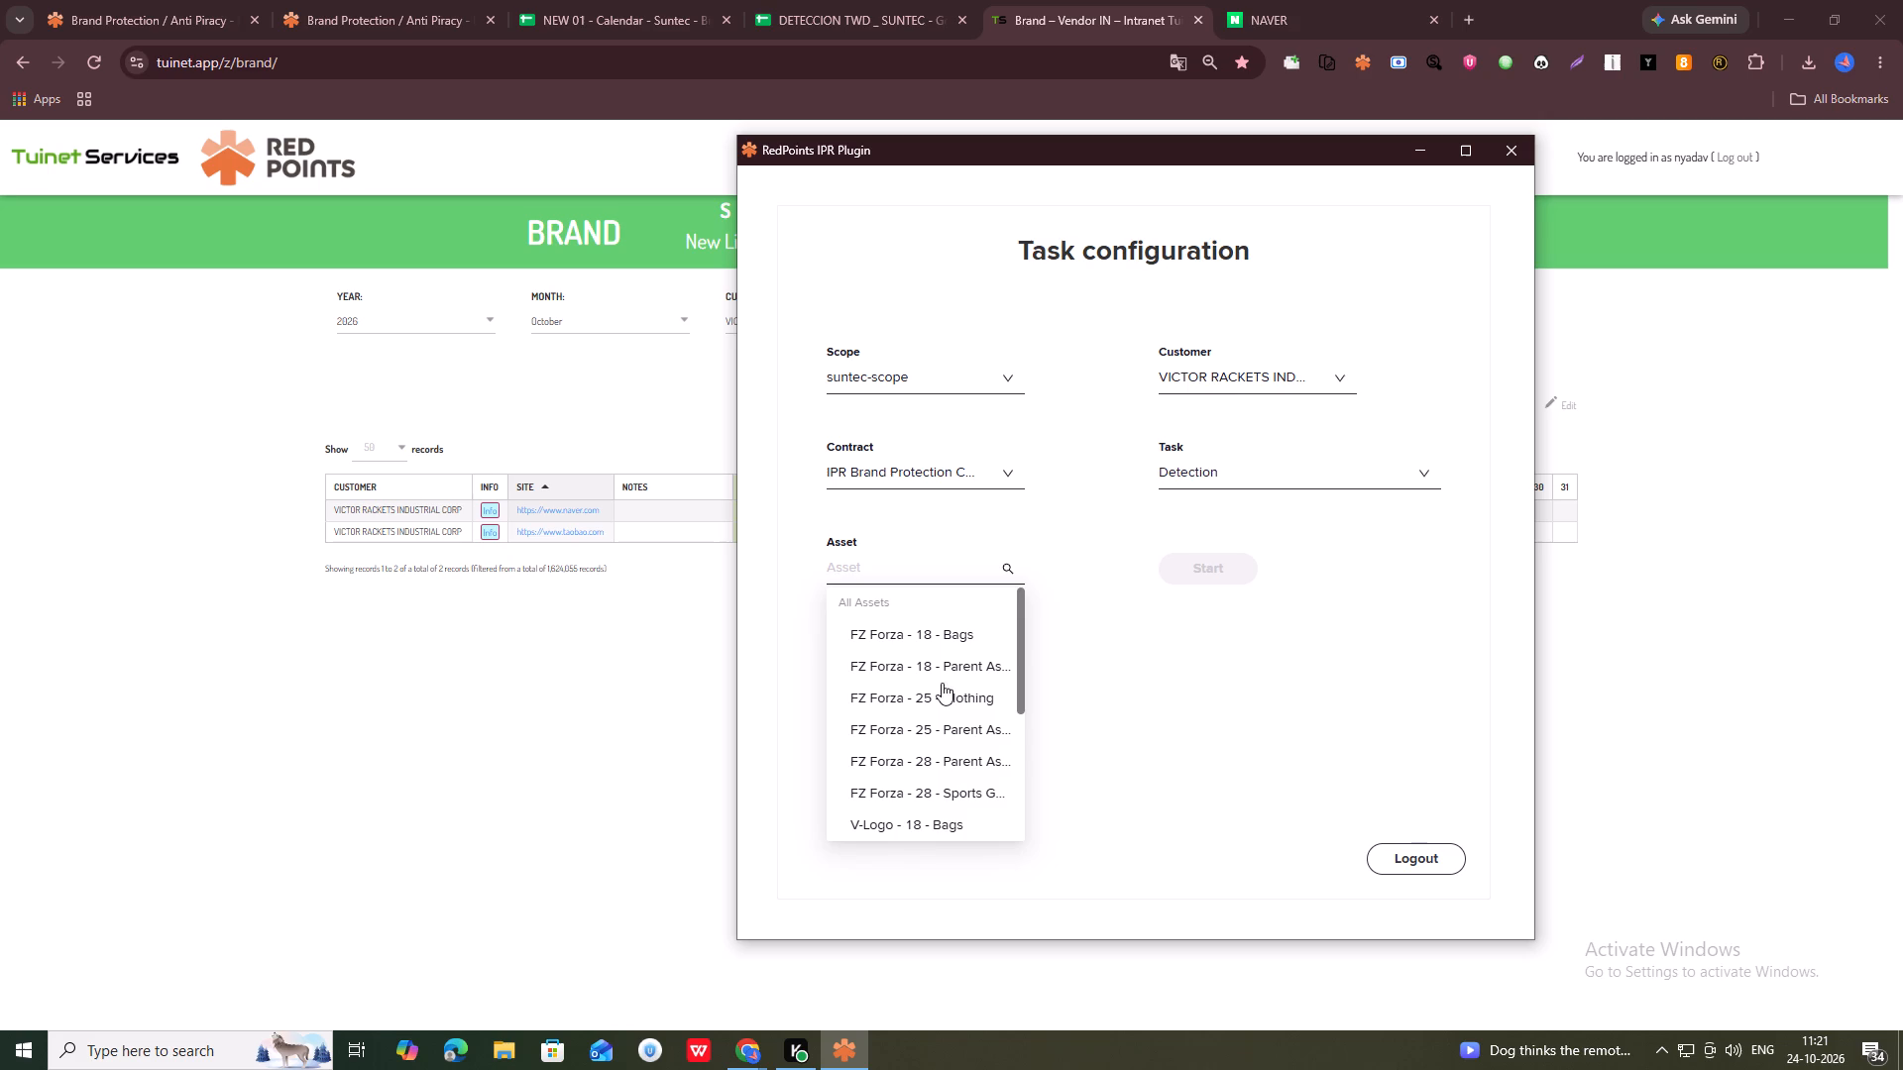
click(919, 819)
click(1197, 579)
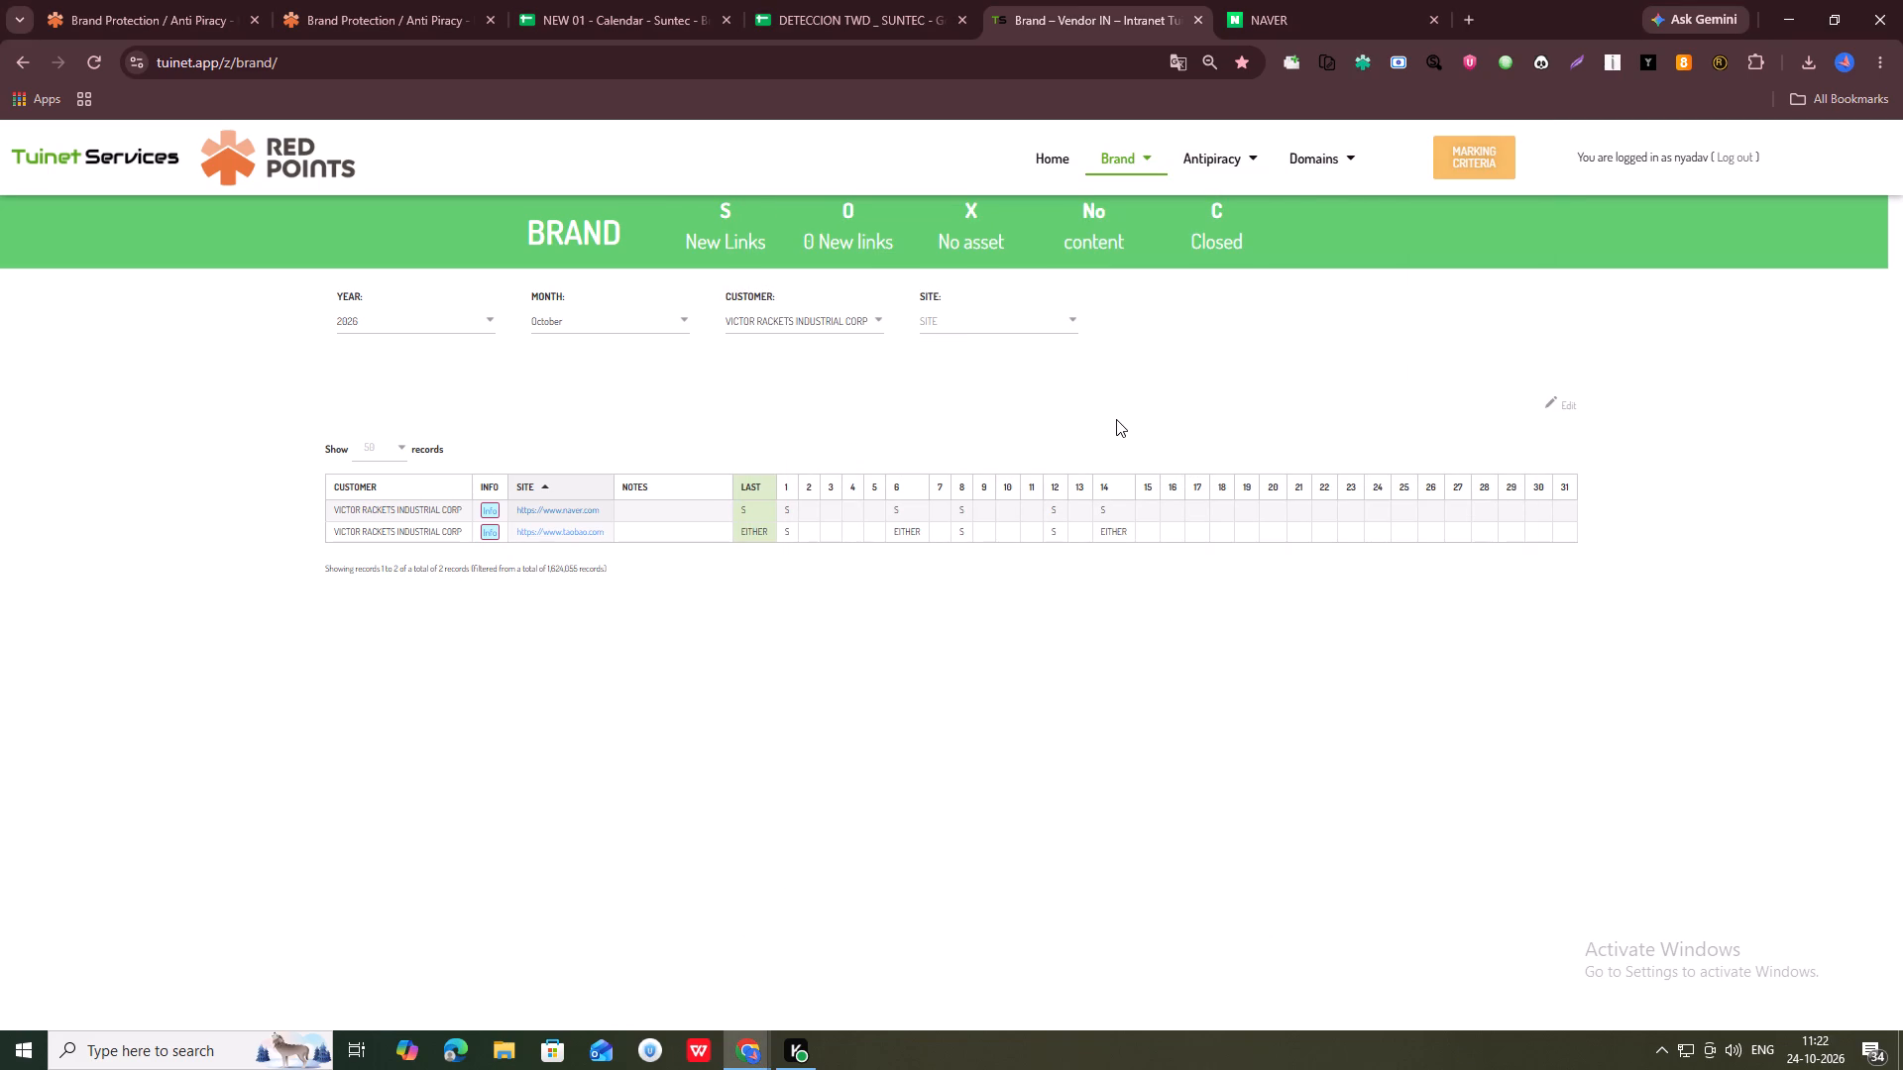
Switch to the opened NAVER page and open its shopping store.
click(1211, 0)
click(1370, 0)
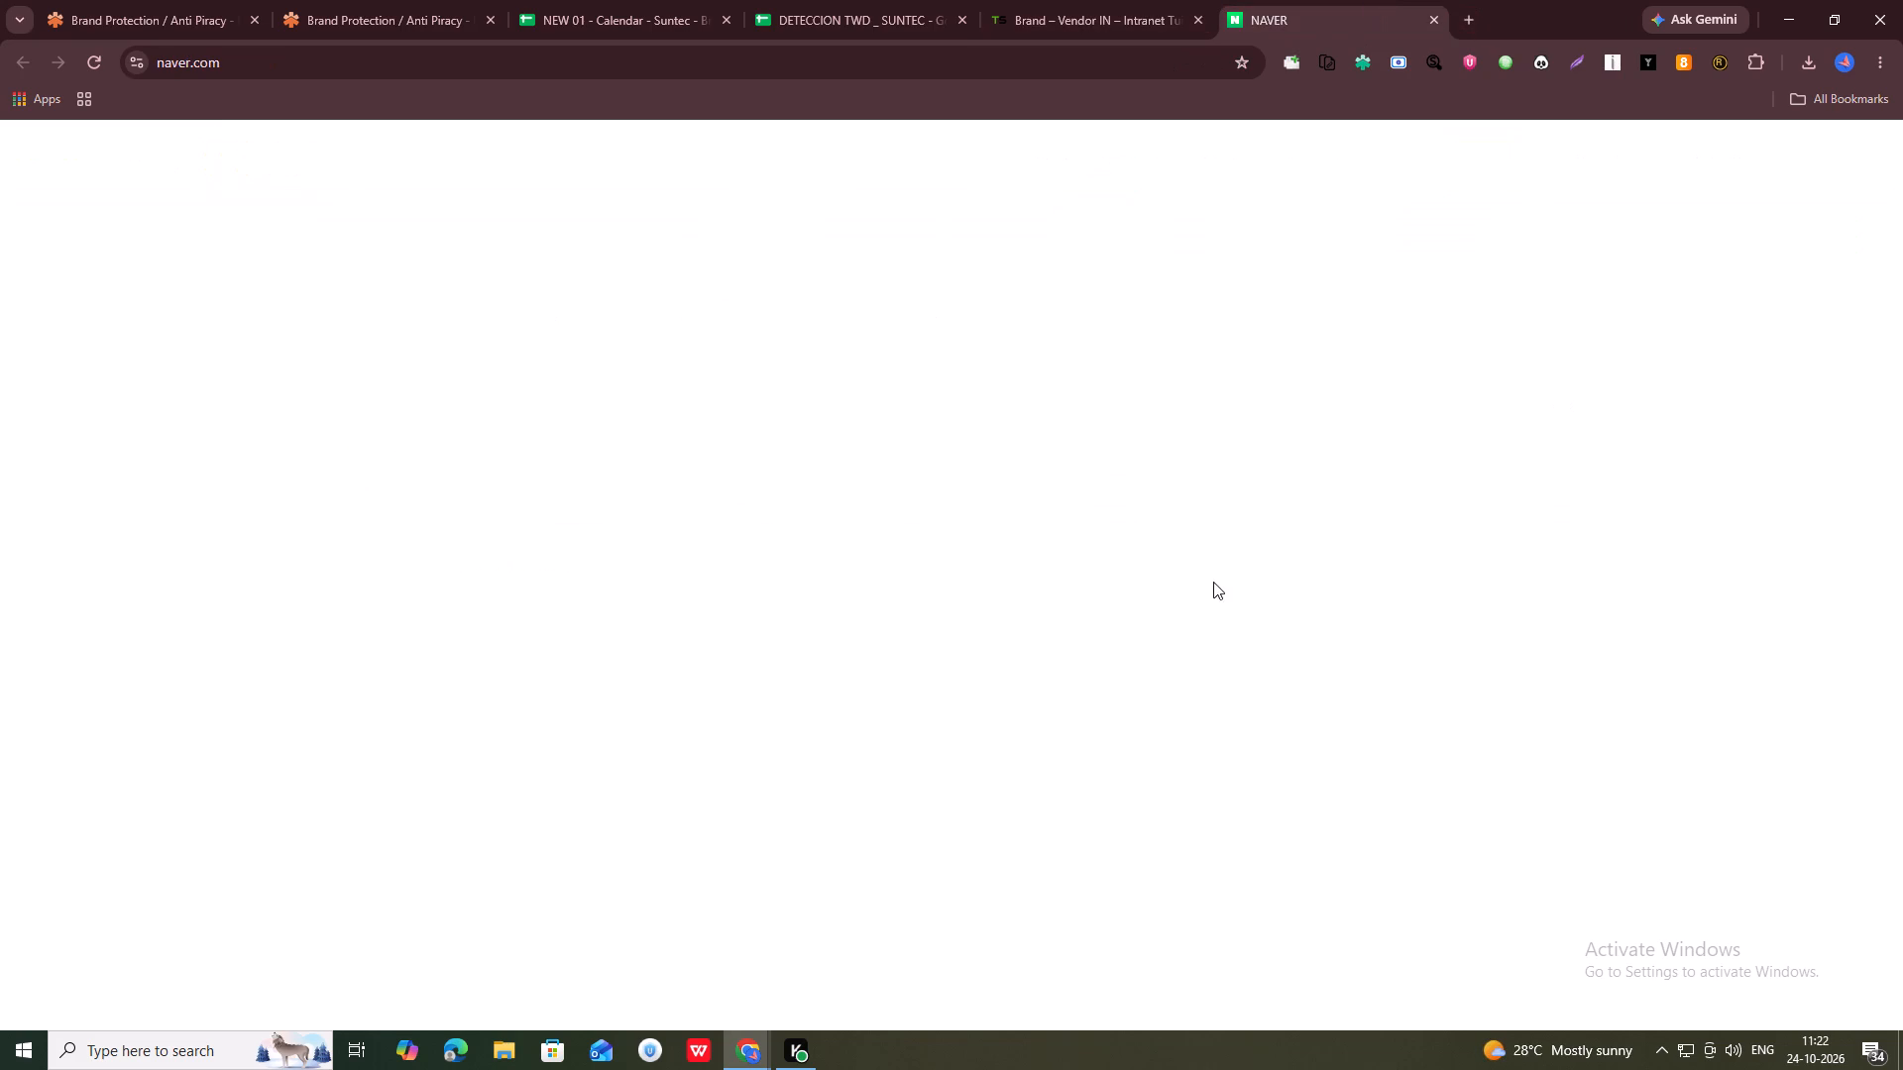
click(820, 303)
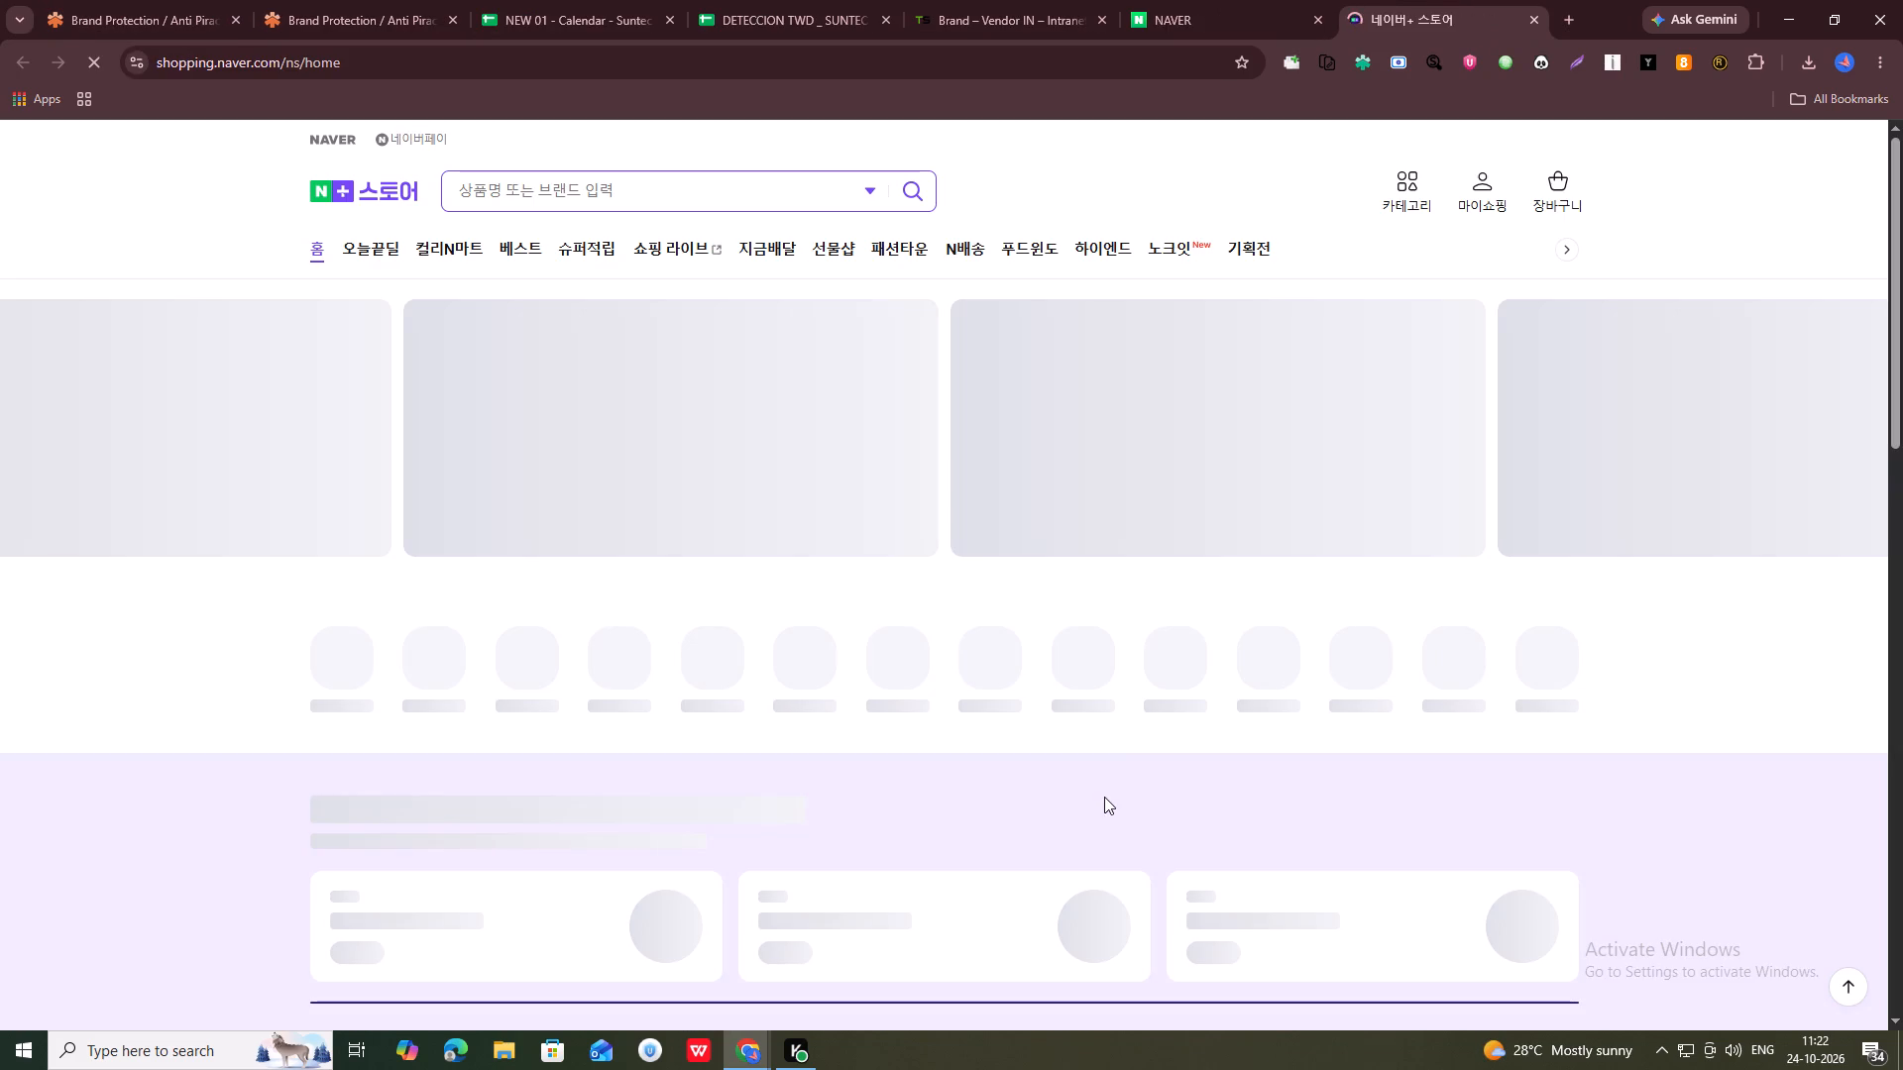
In Manual Detection Records row 100920, enter VICTOR RACKETS INDUSTRIAL CORP as customer, left-align it, and enter victor bag as asset.
key(alt+Tab)
click(134, 736)
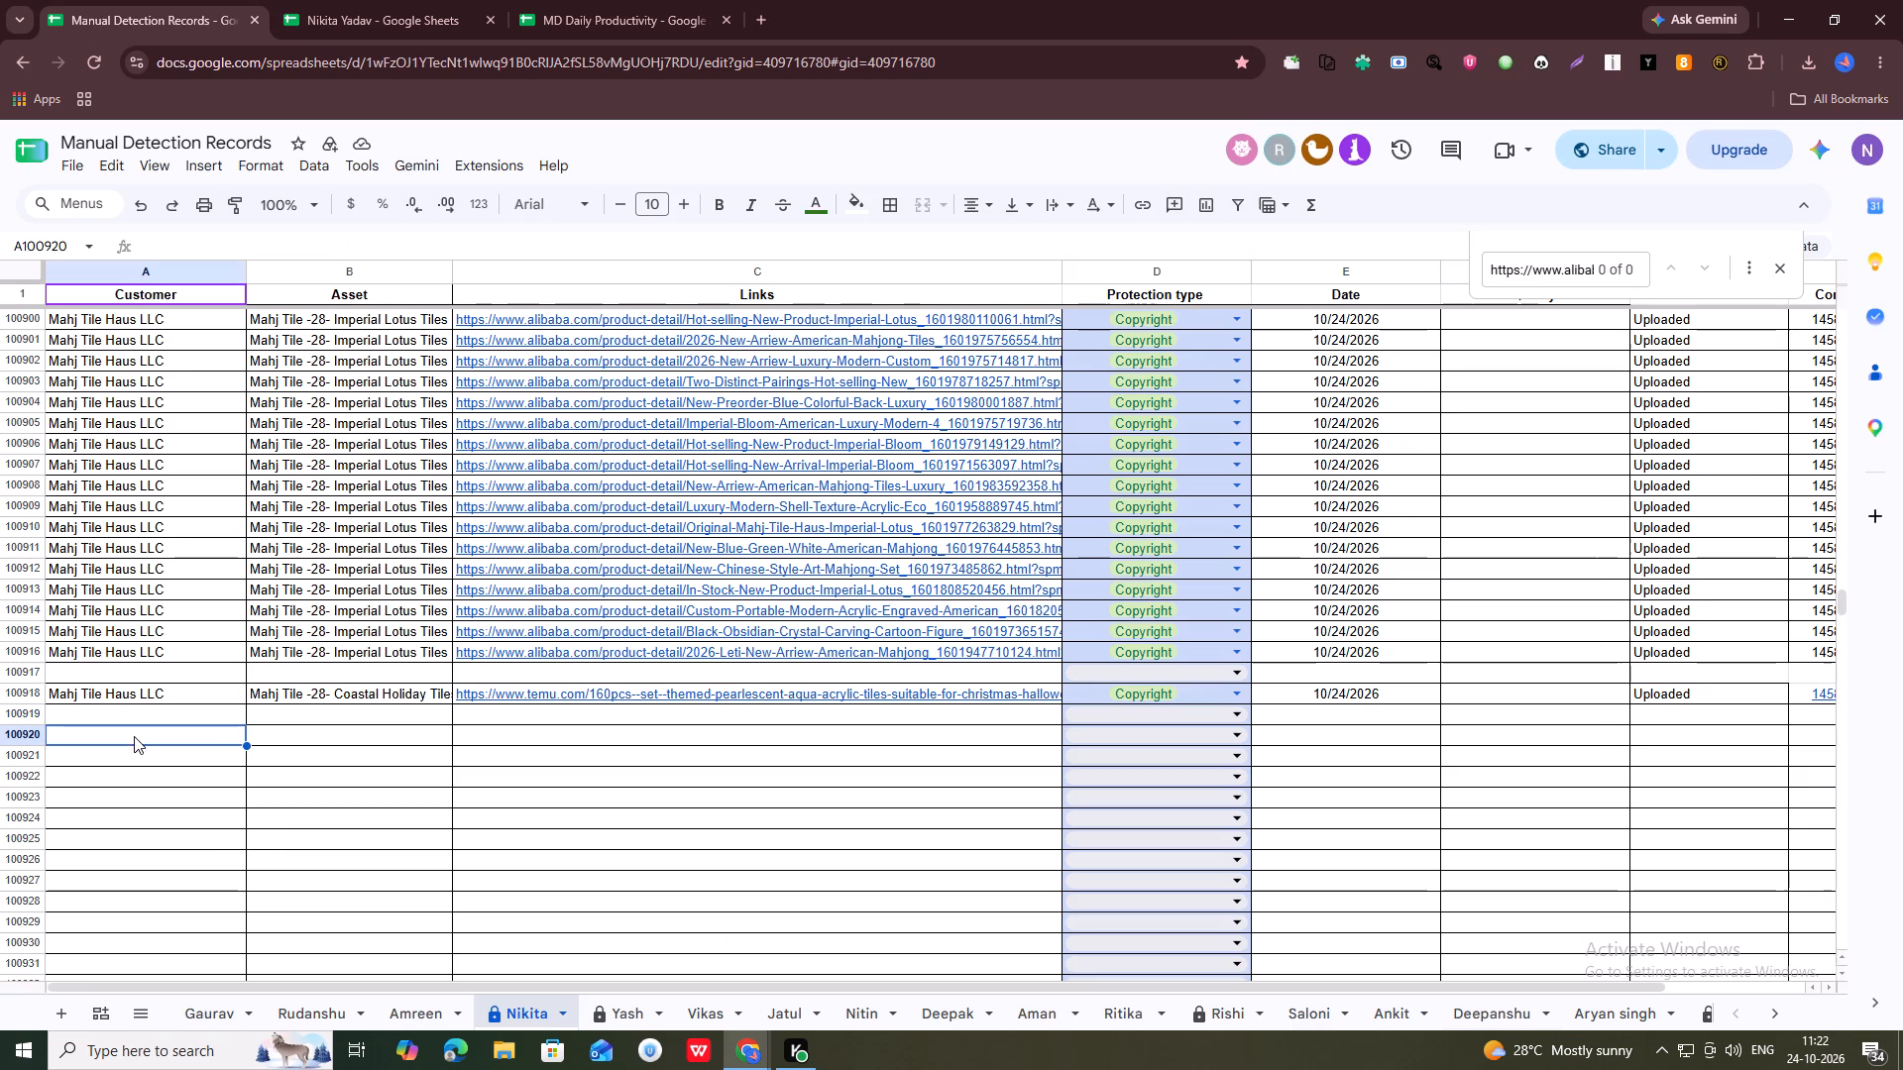
key(ctrl+shift+v)
key(Right)
key(Left)
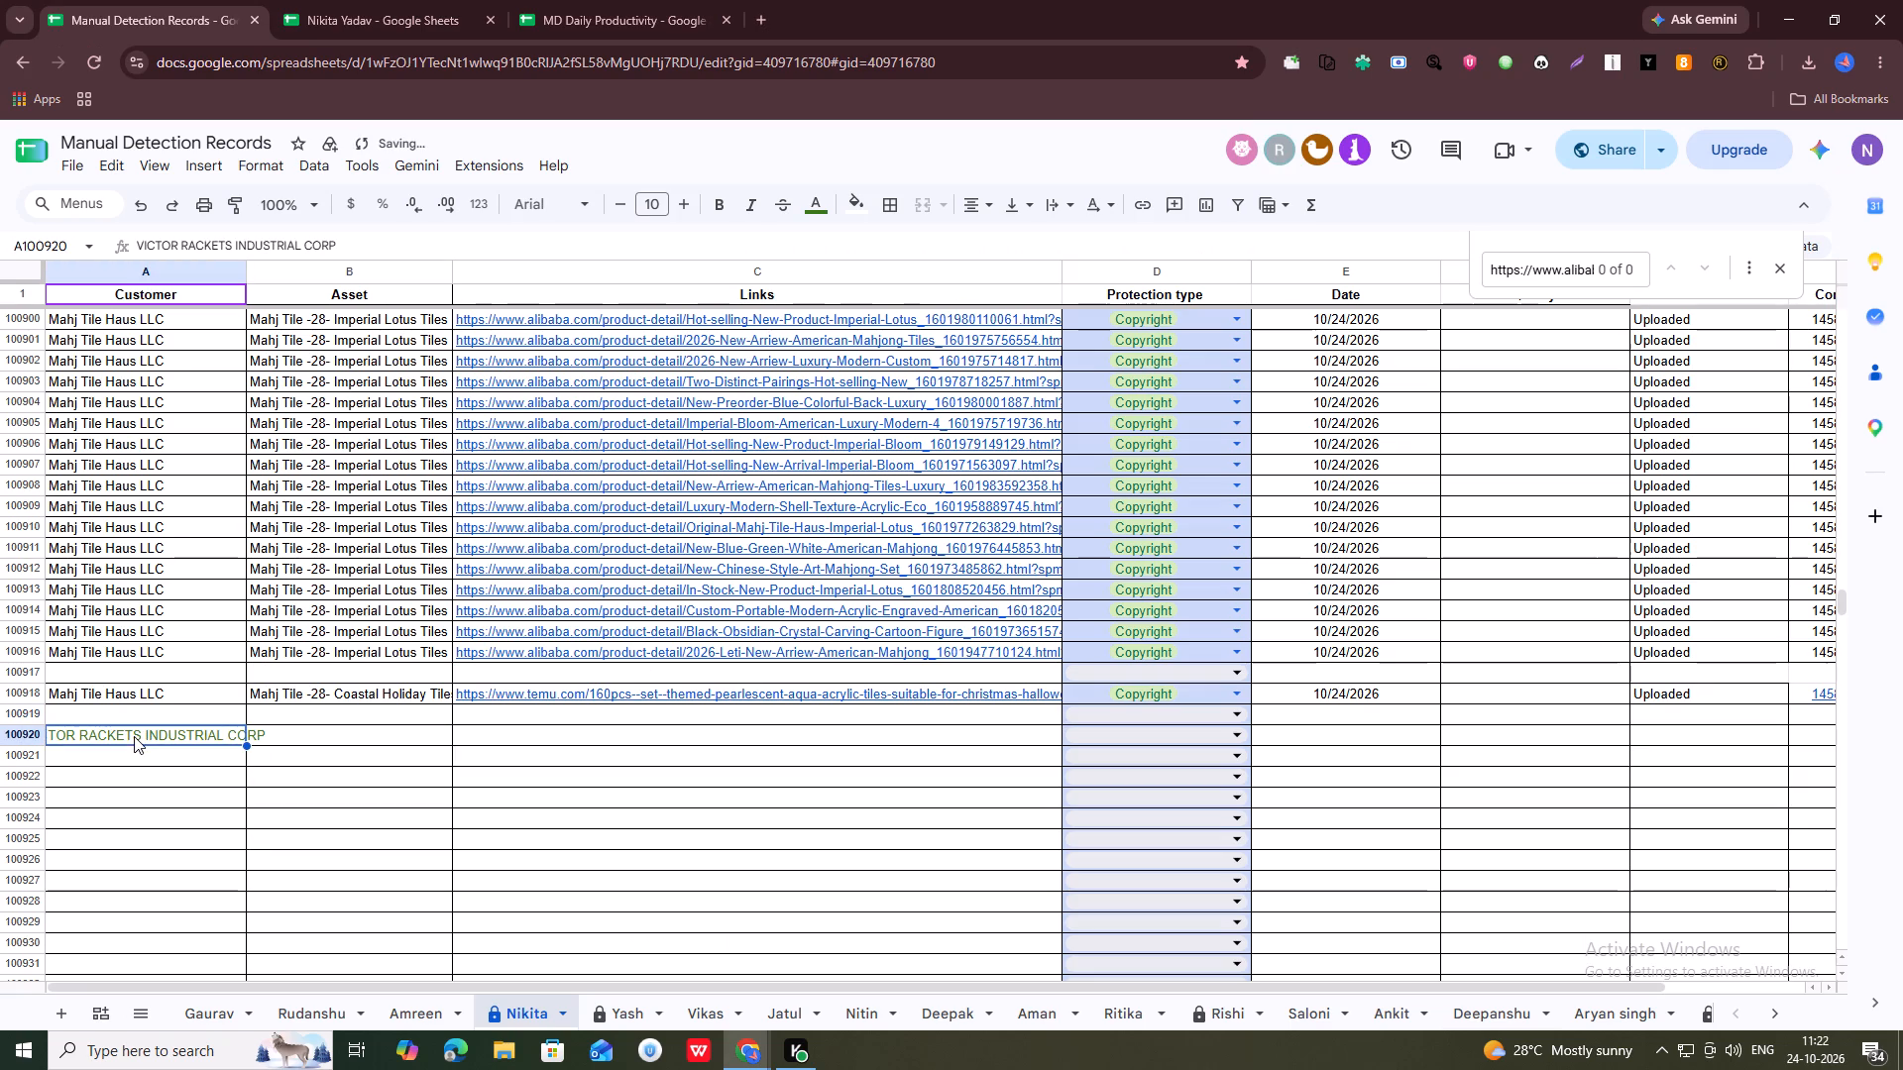
click(977, 195)
click(973, 234)
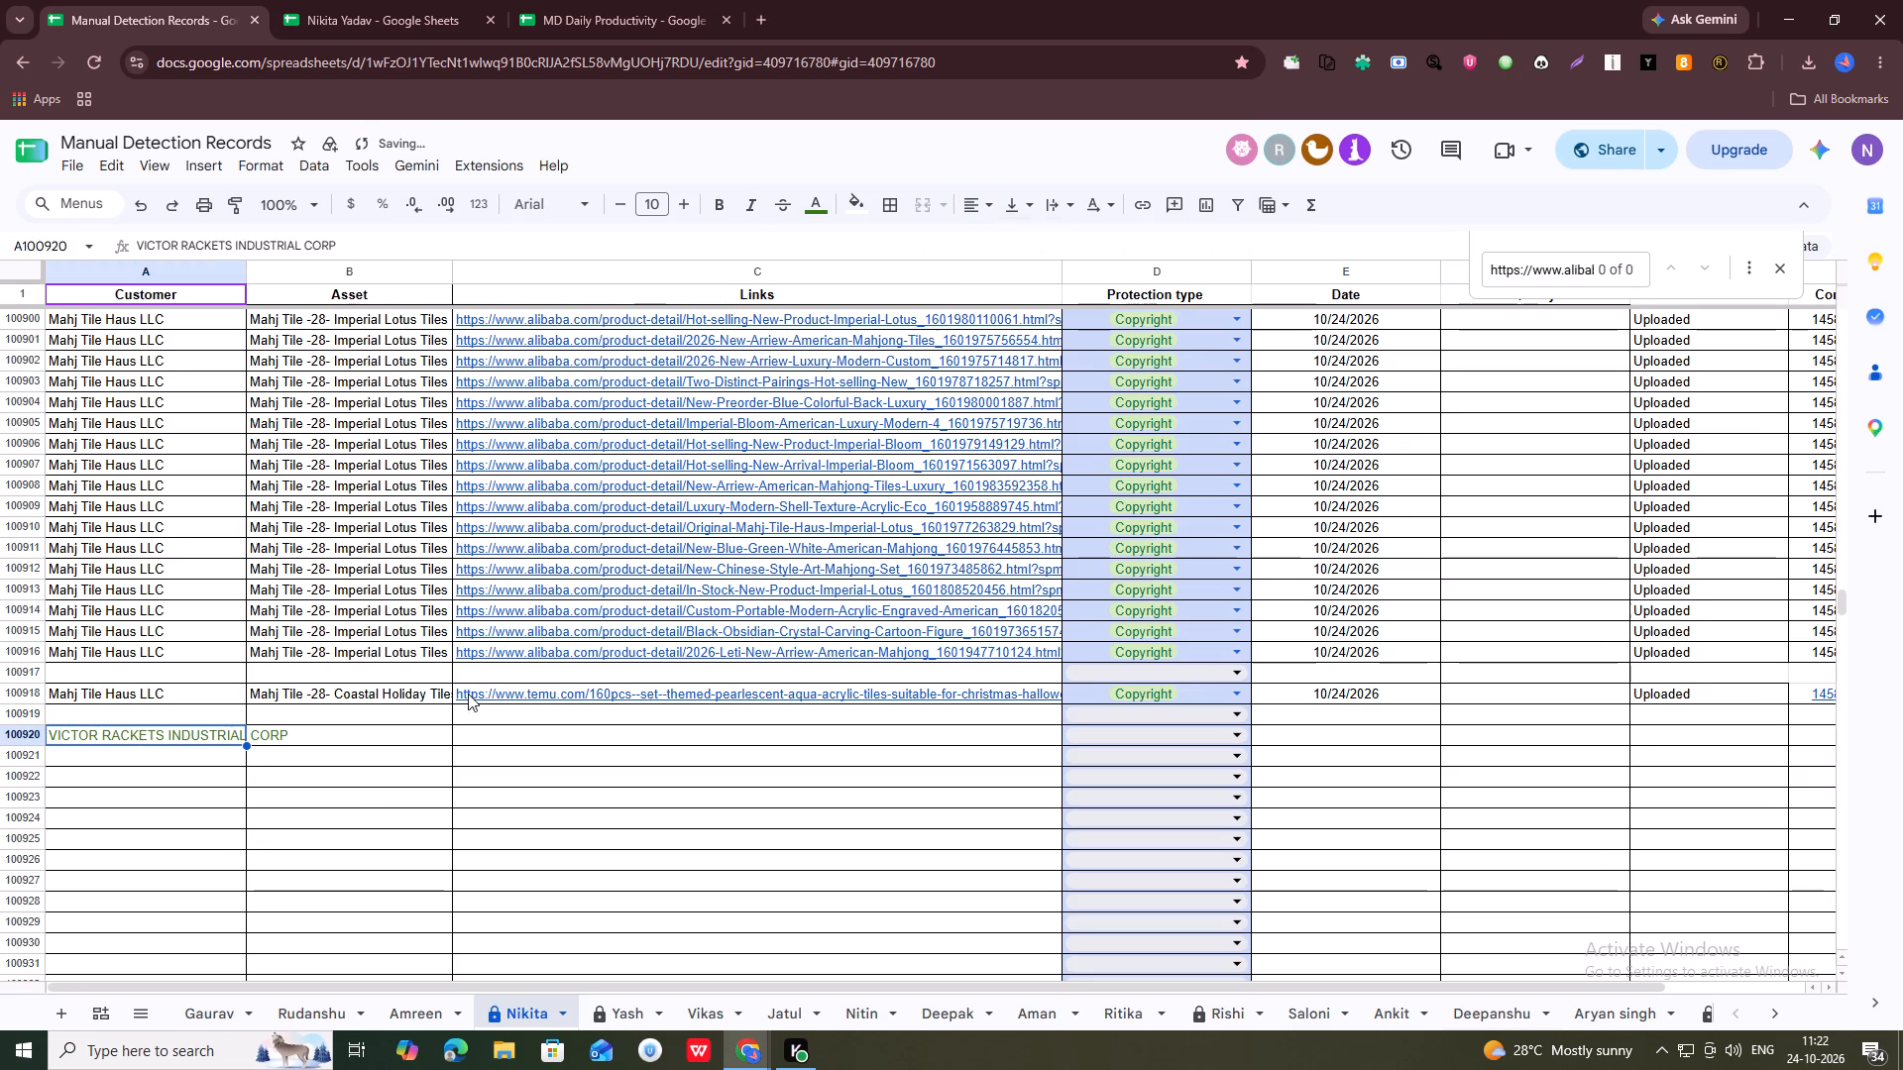
click(313, 744)
text(victor bag)
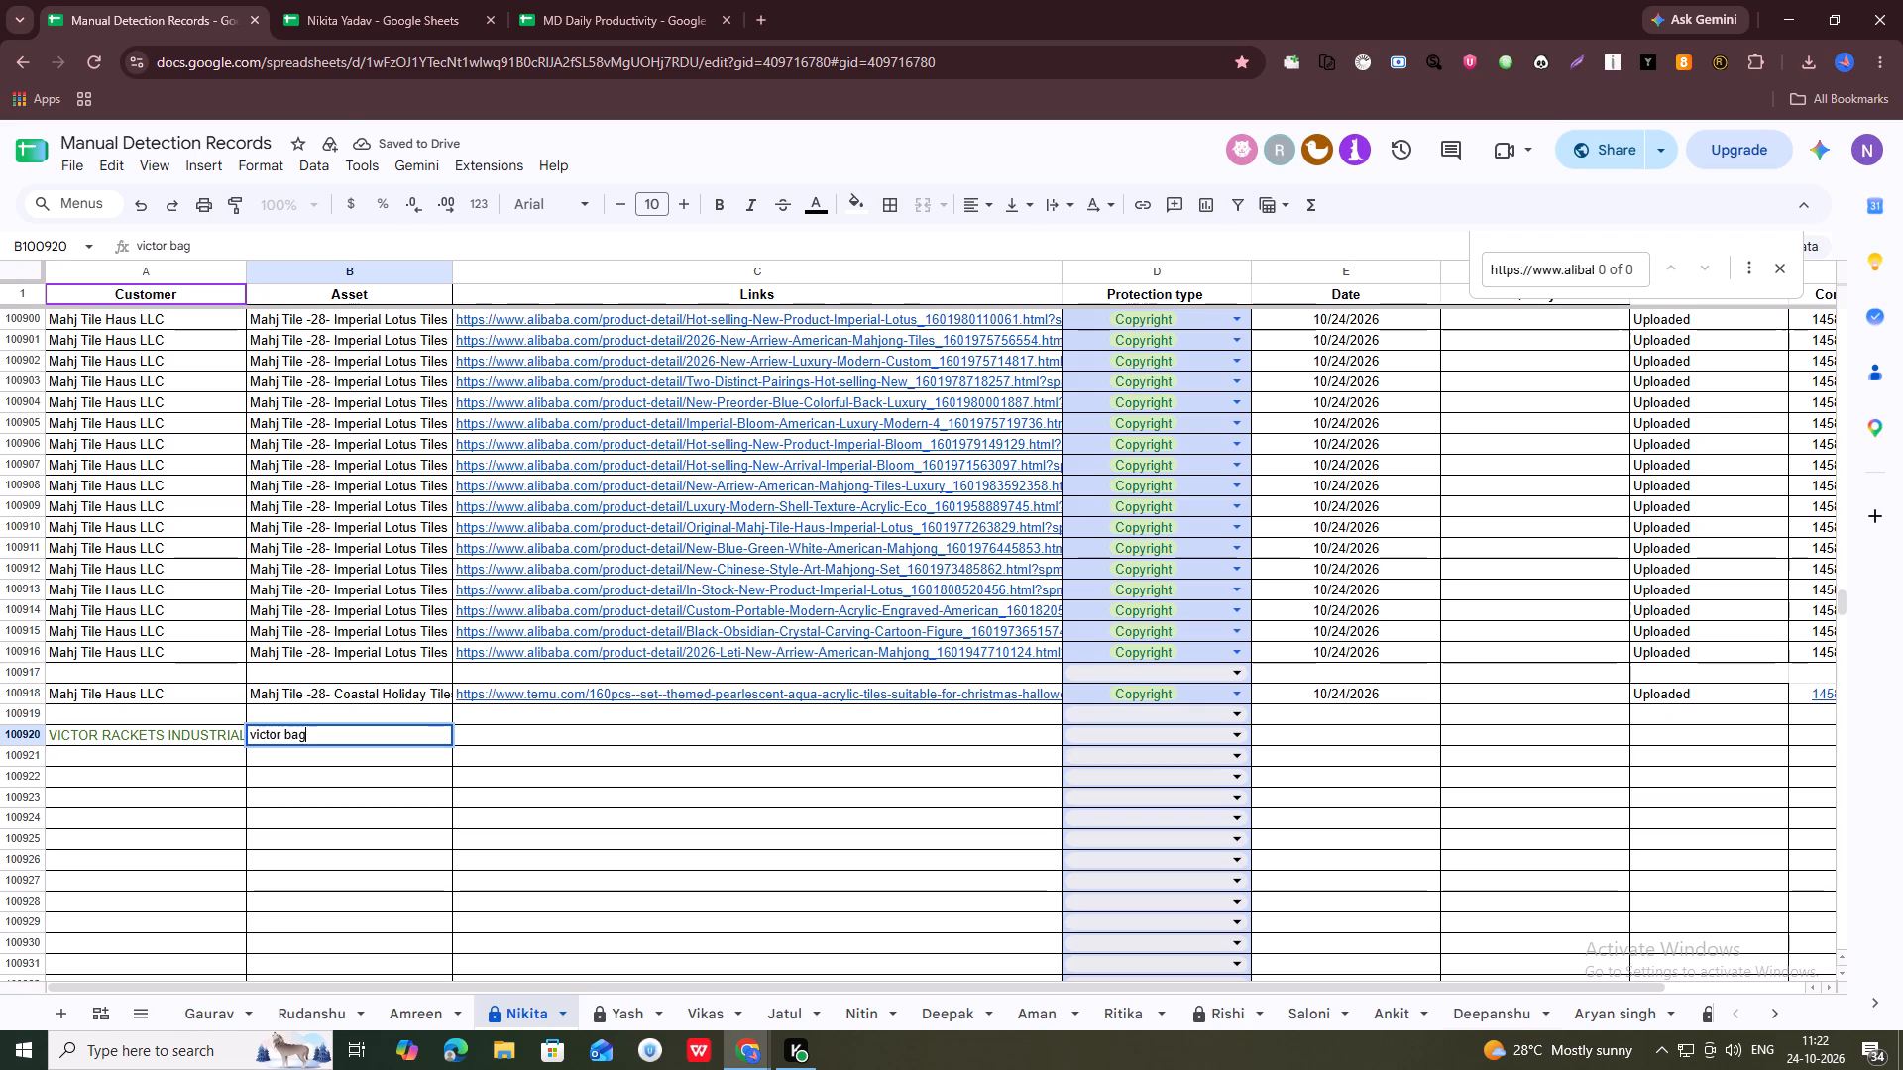
key(Right)
Return to the Naver store and search it for victor bag.
key(alt+Tab)
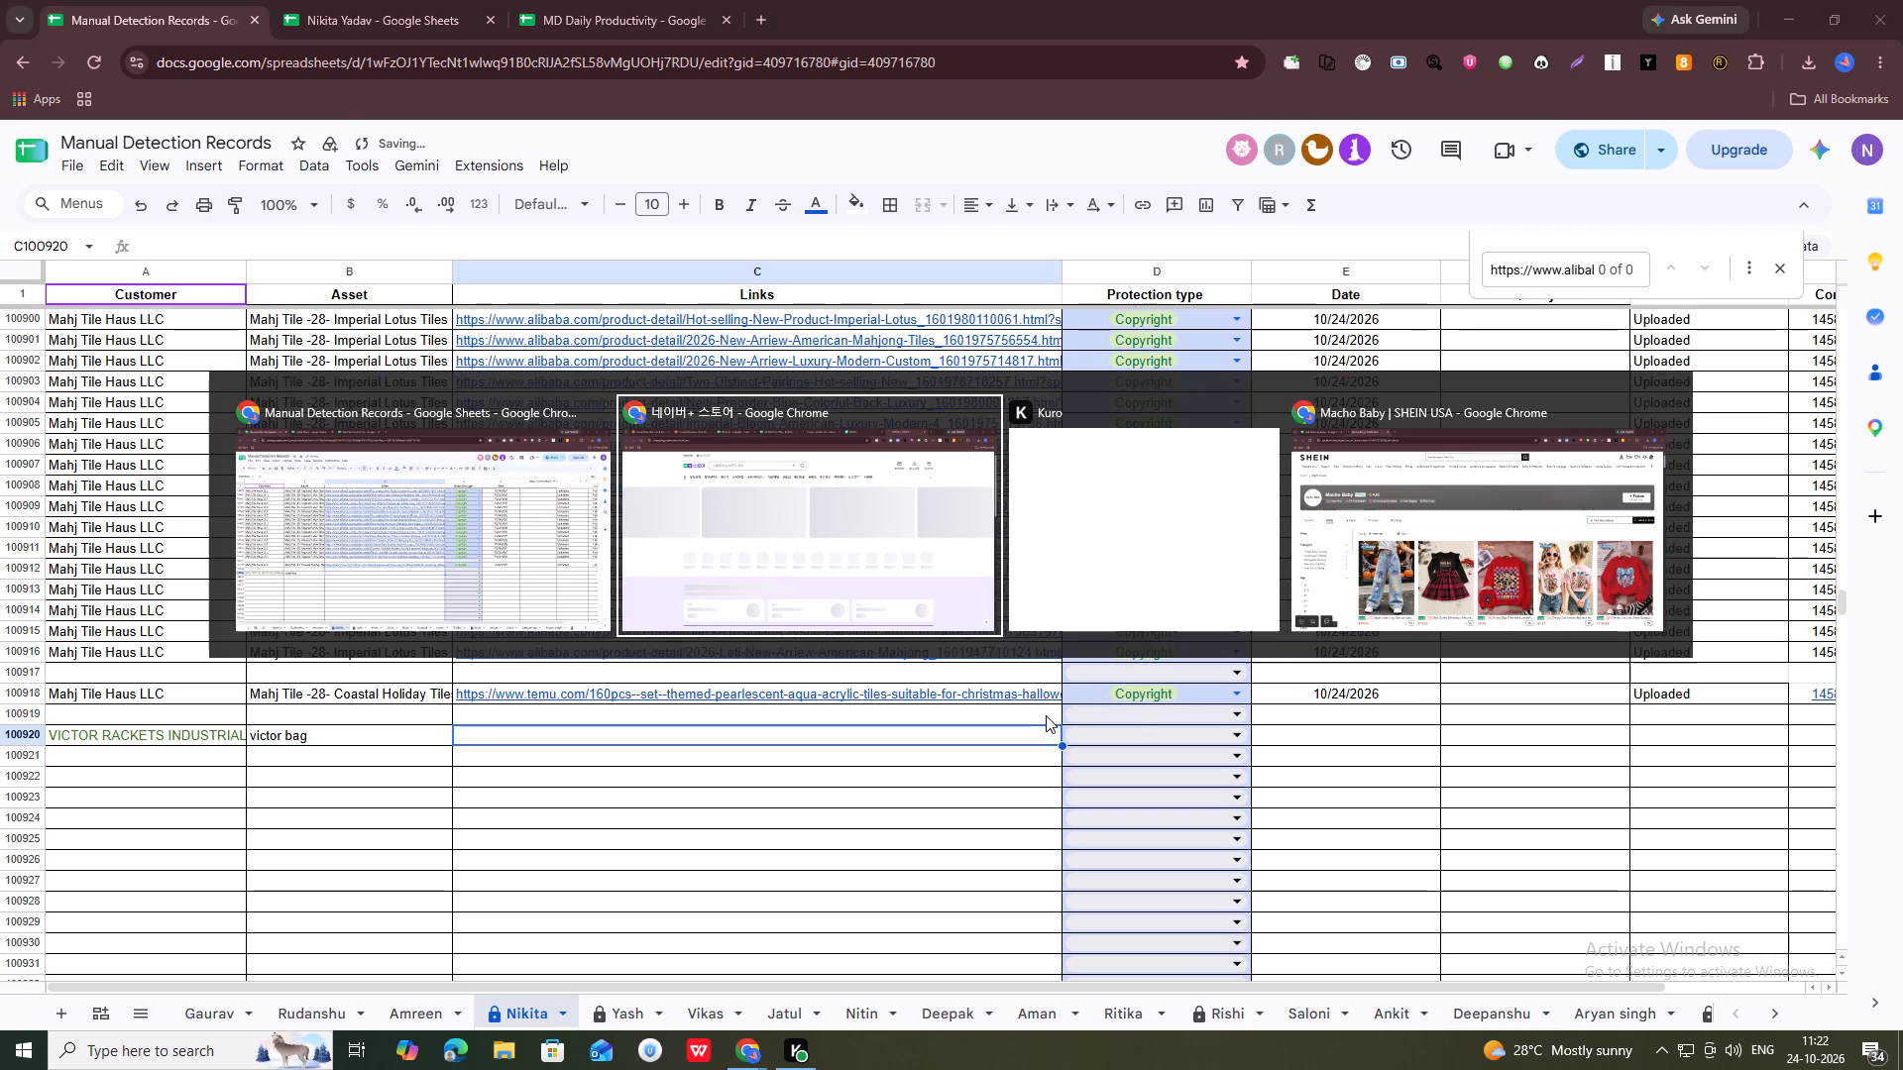
click(630, 181)
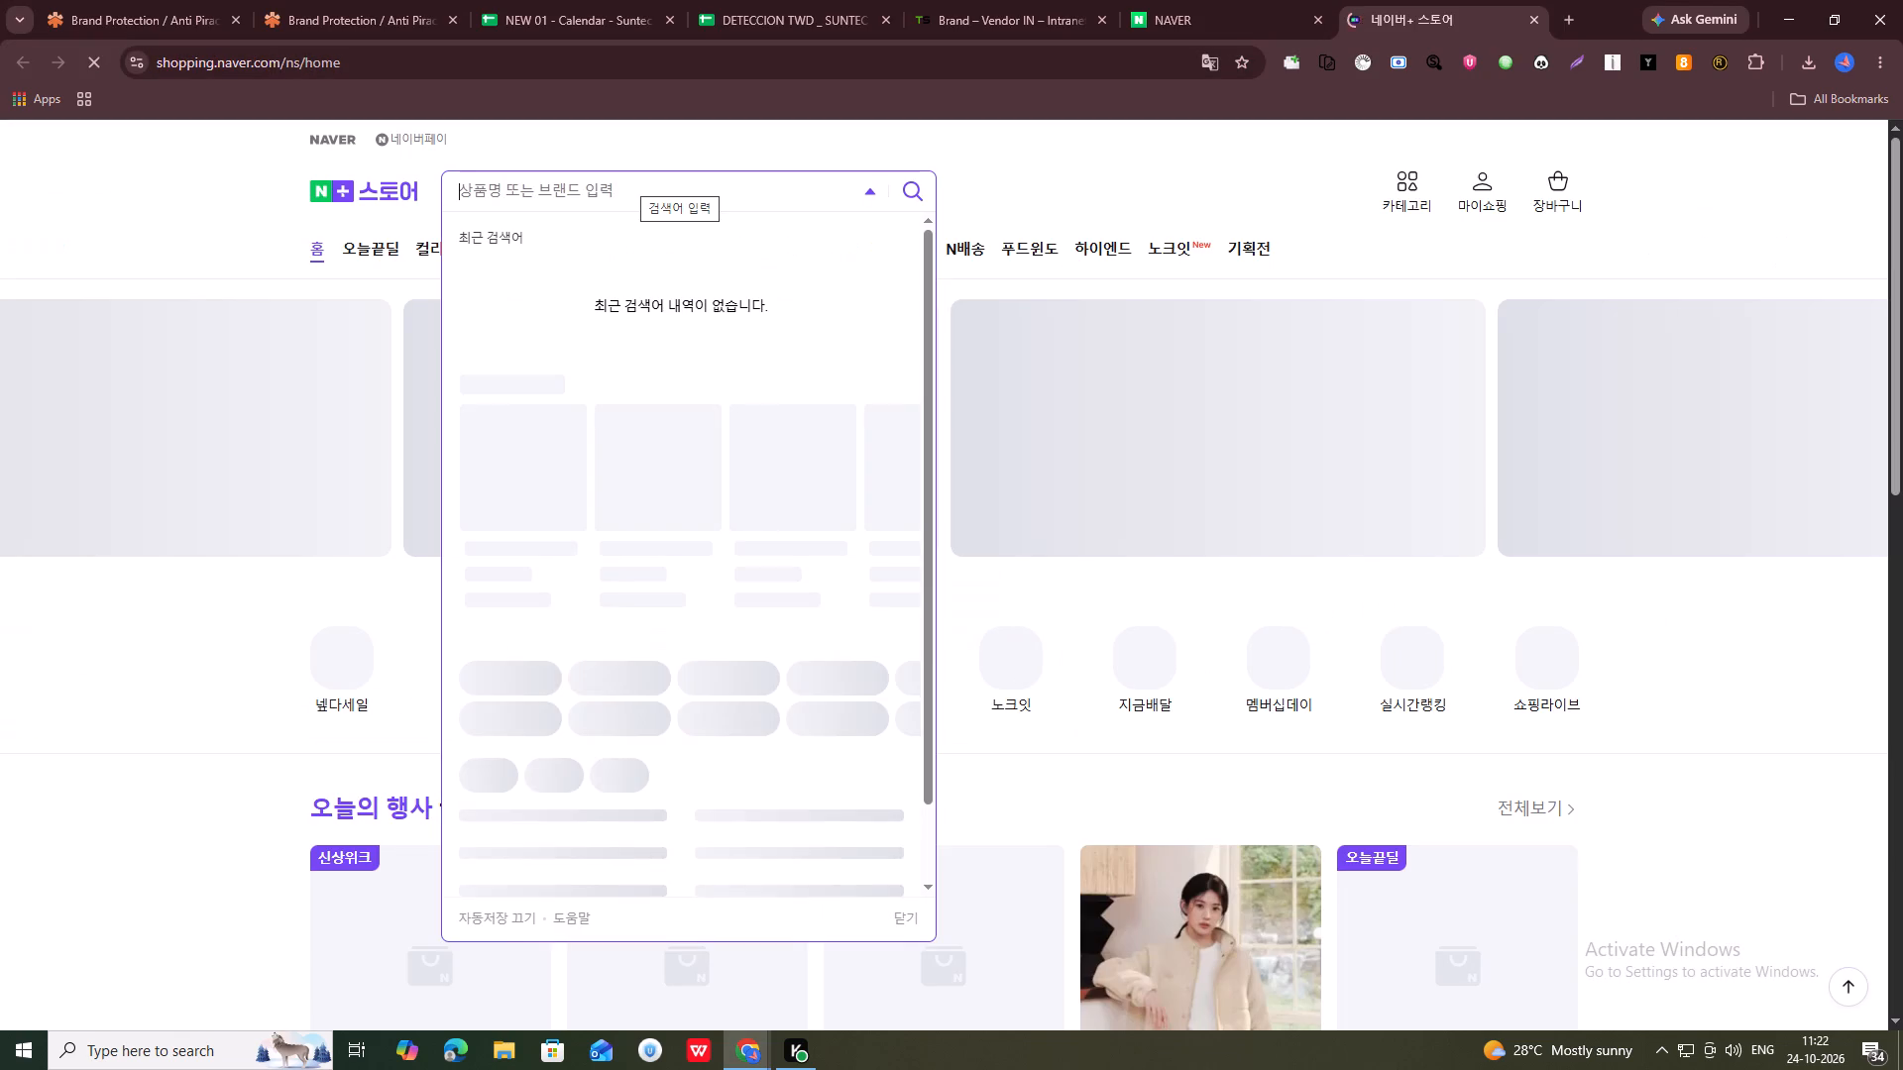
text(vixtor)
key(space)
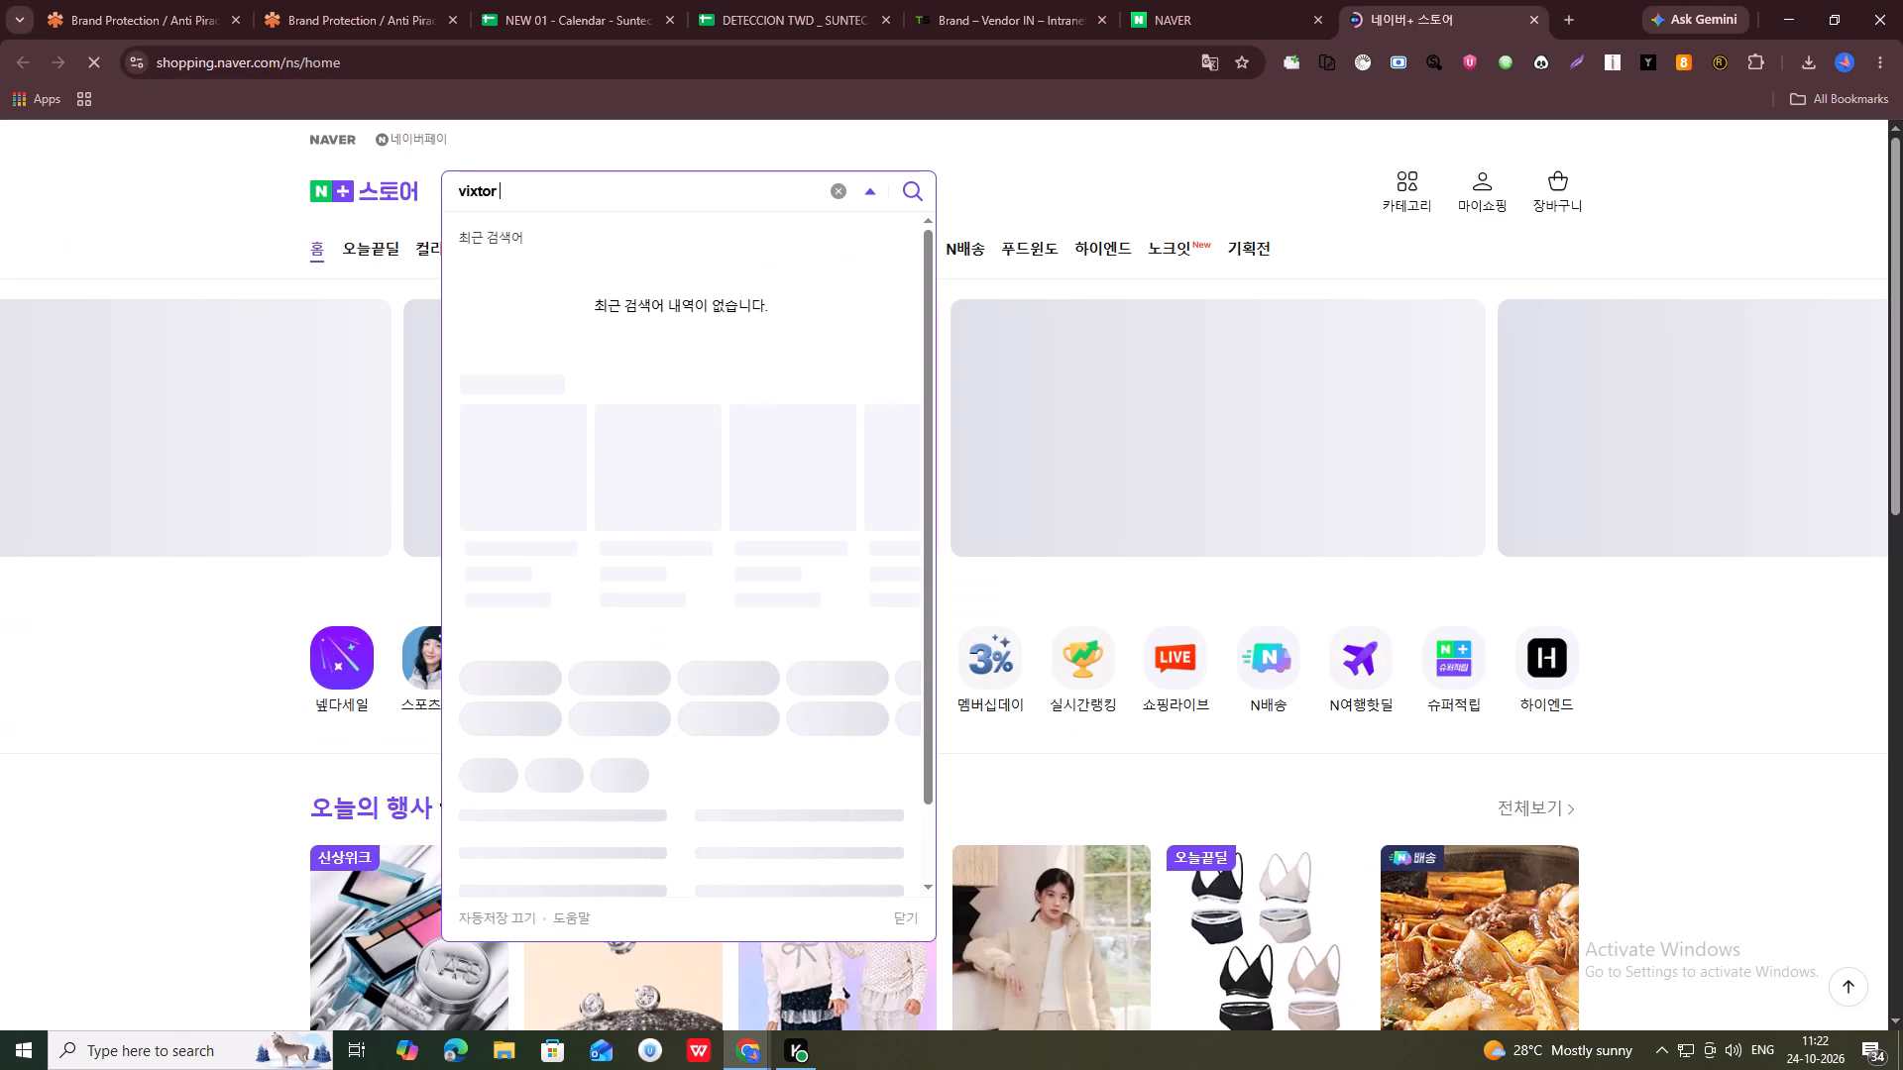
key(BackSpace)
key(BackSpace)
key(BackSpace)
key(BackSpace)
key(BackSpace)
key(BackSpace)
key(BackSpace)
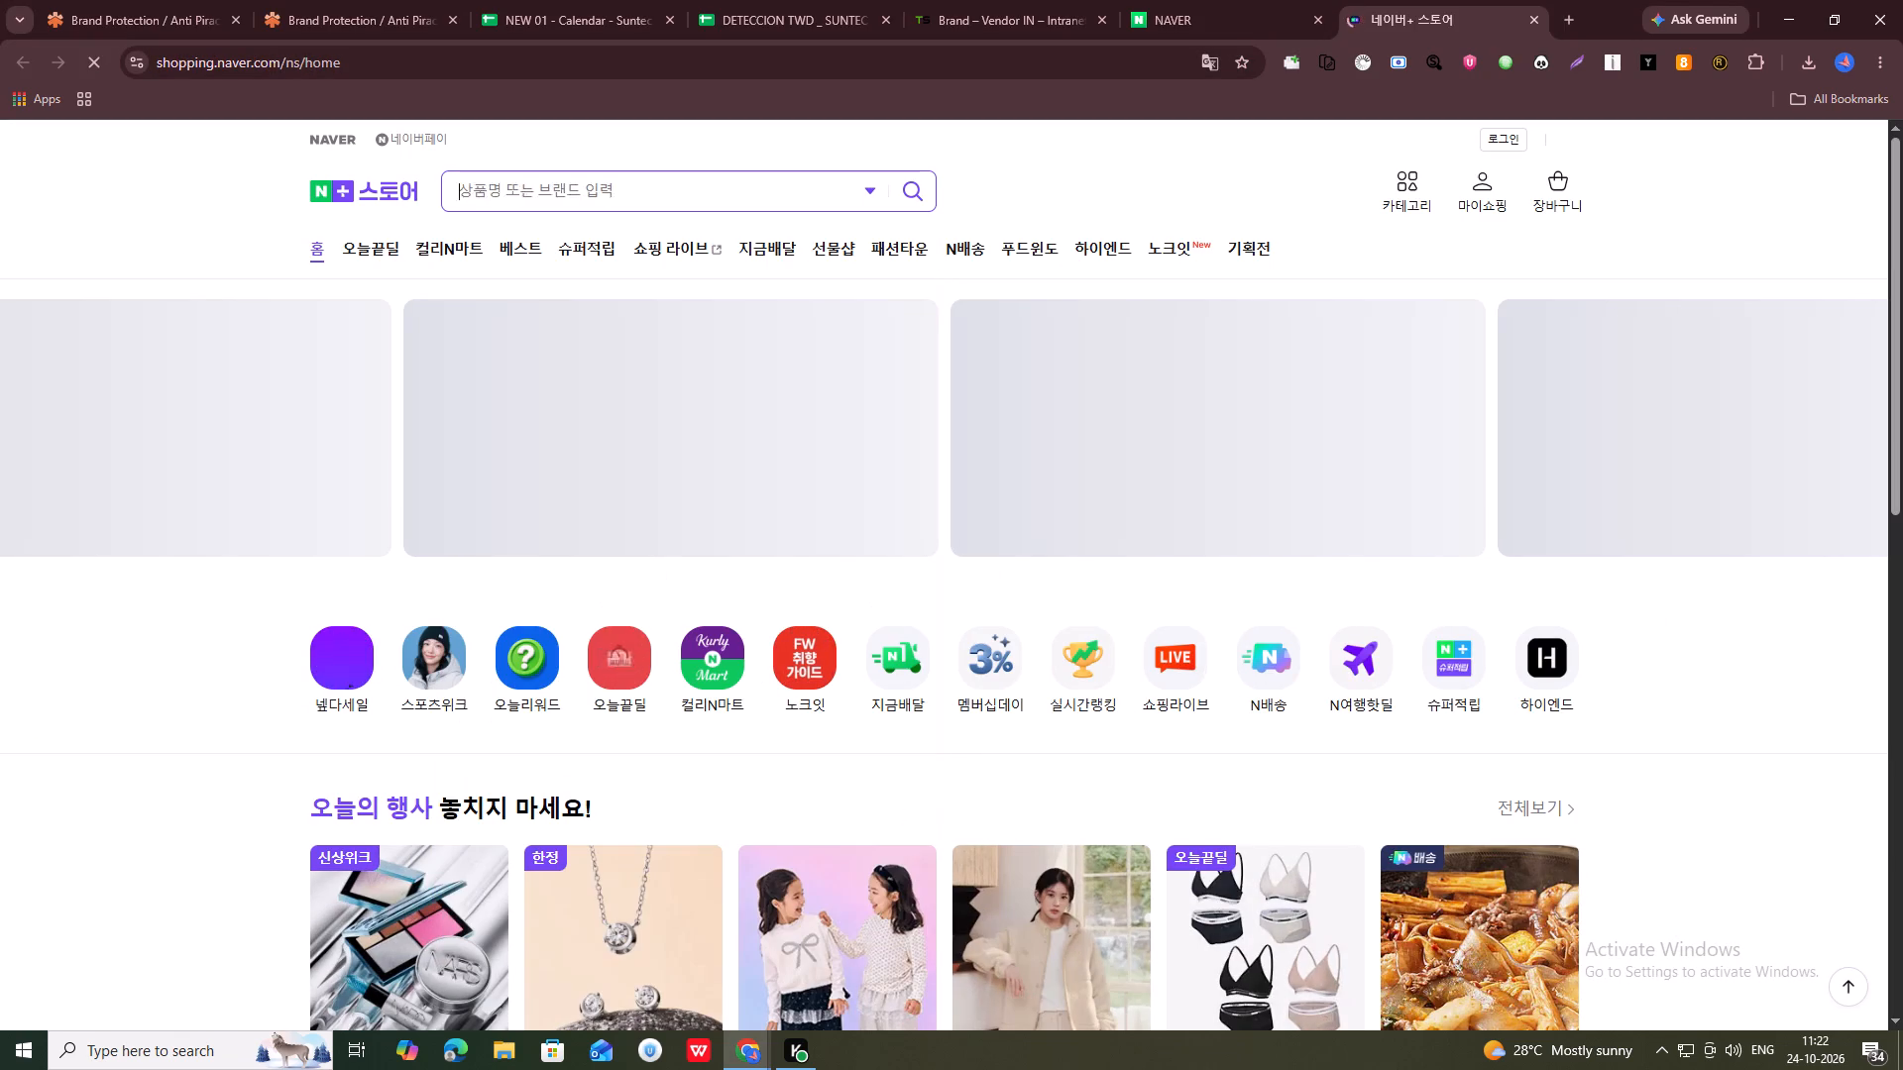
text(victor)
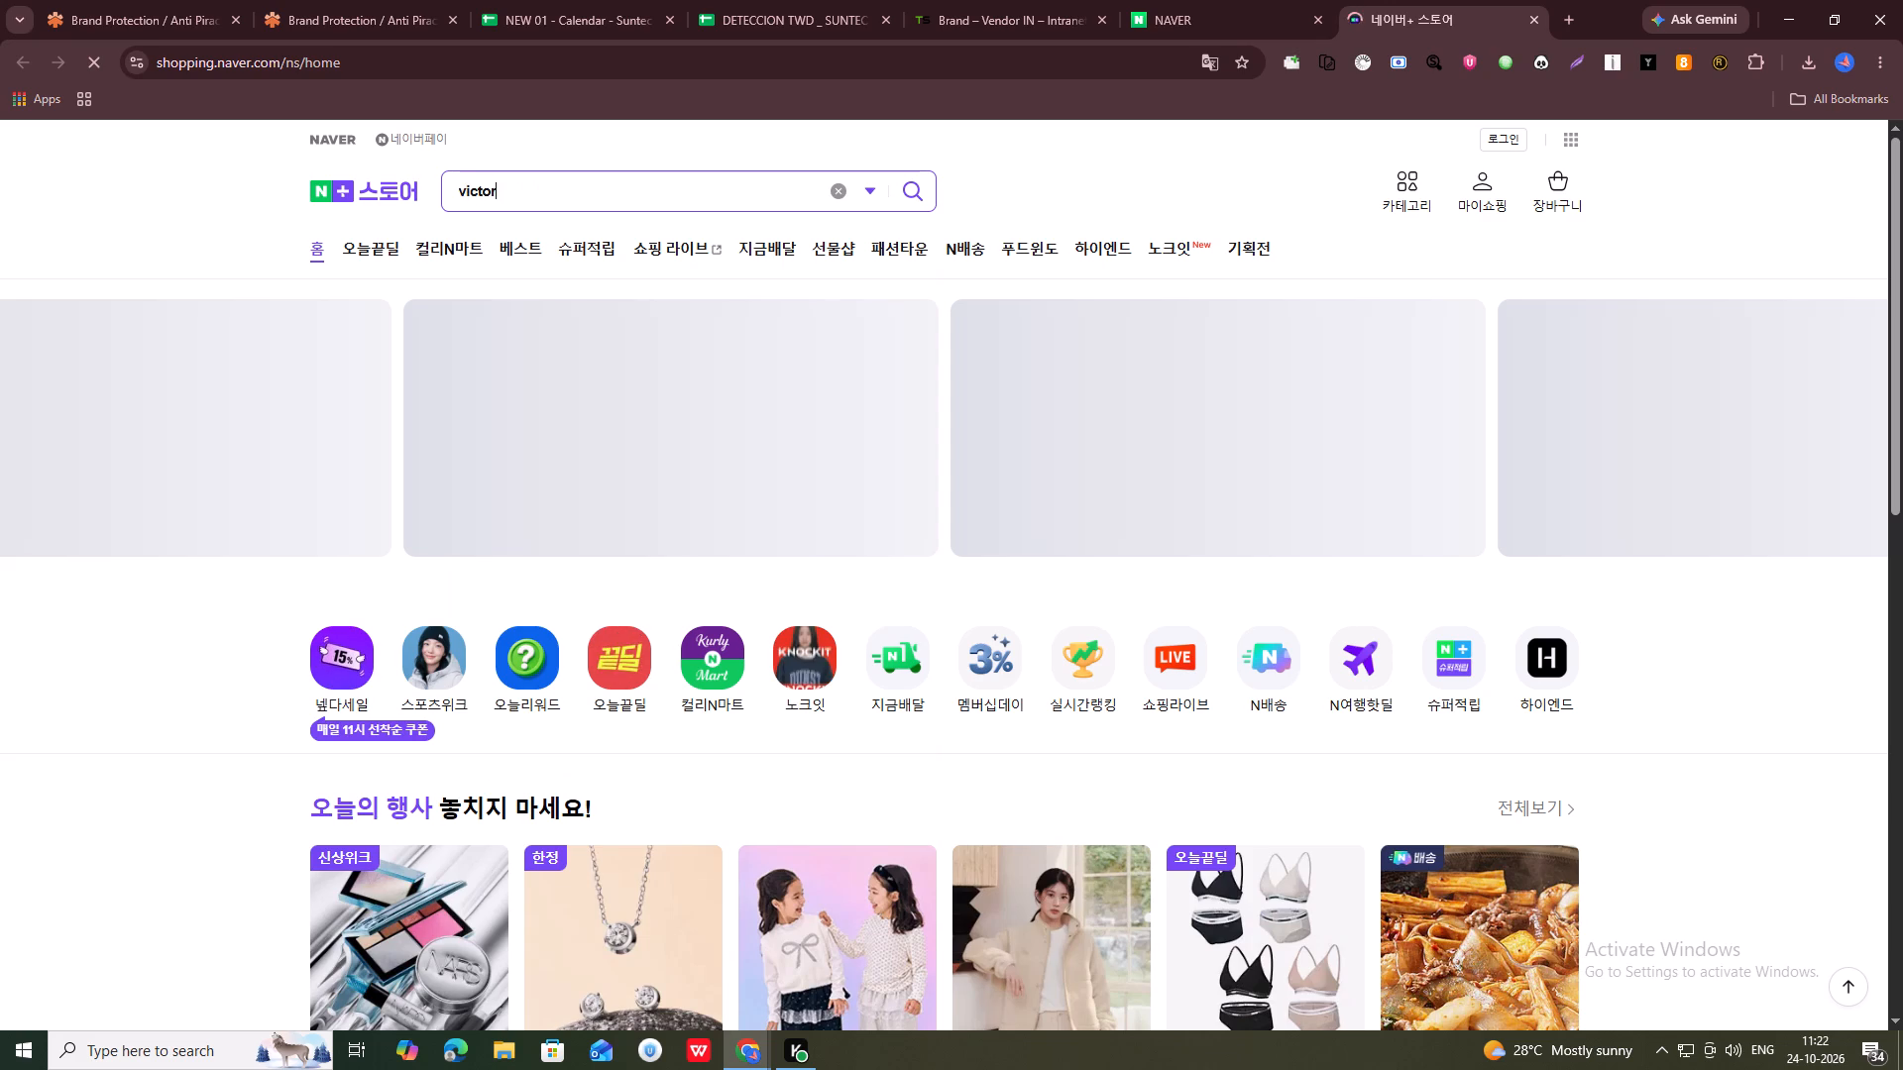
key(space)
text(bag)
key(Return)
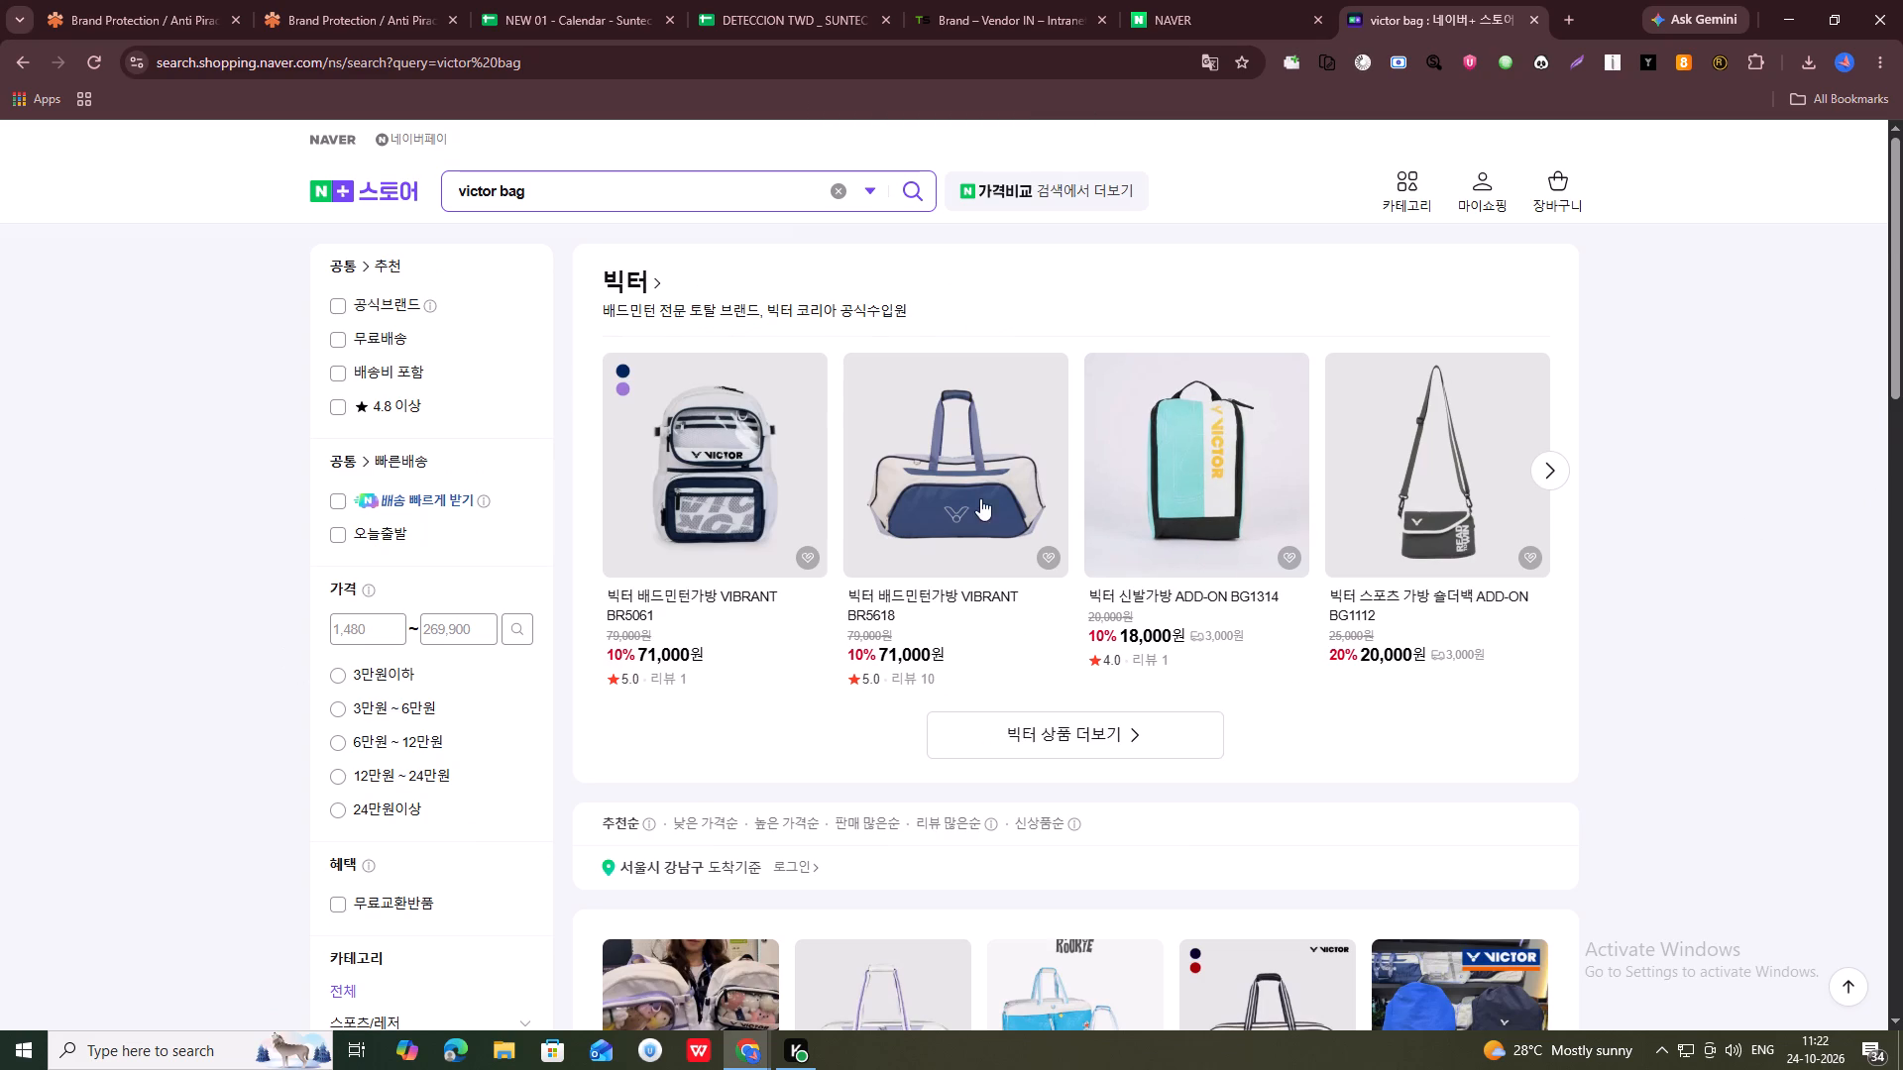
Review the Naver results and copy the link of Minton time's Victor BR5680ZSW bag into Links cell C100920 of Manual Detection Records.
scroll(1357, 803, down, 4)
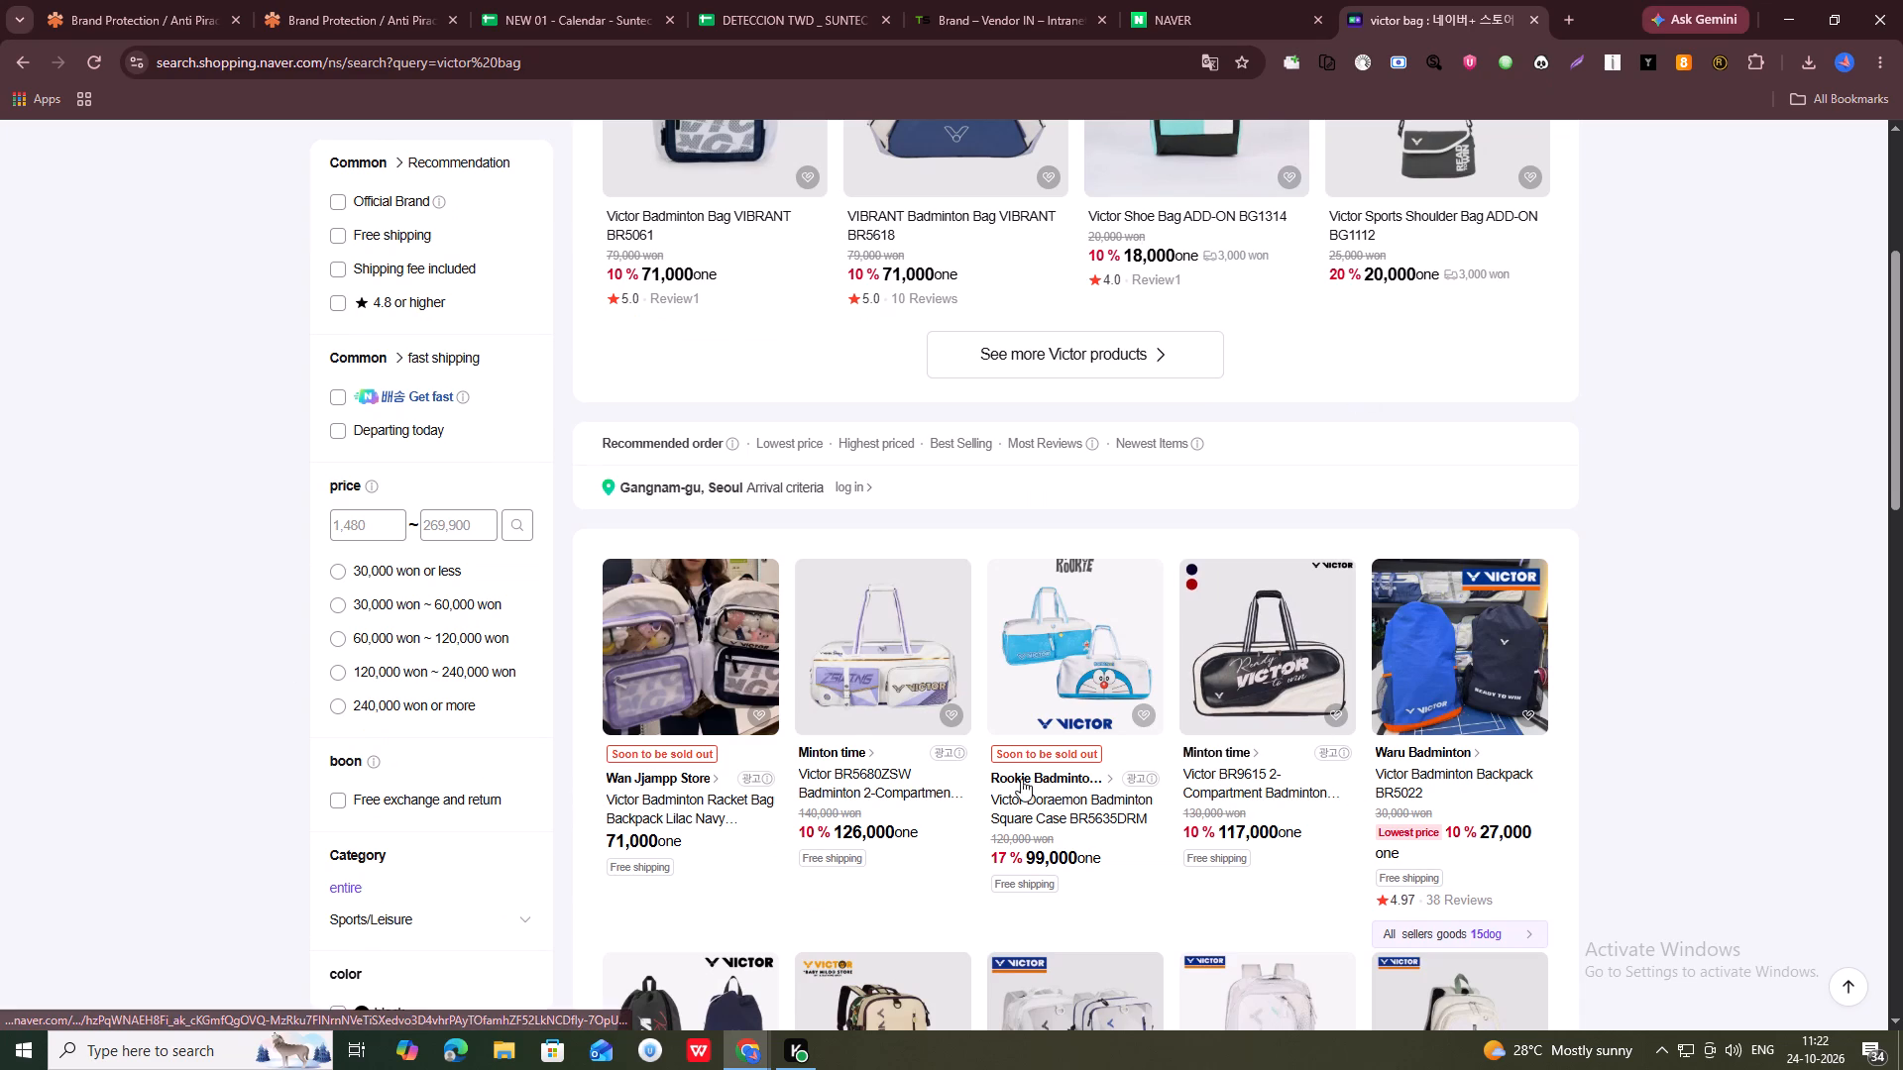
scroll(1202, 731, down, 5)
scroll(1202, 731, up, 5)
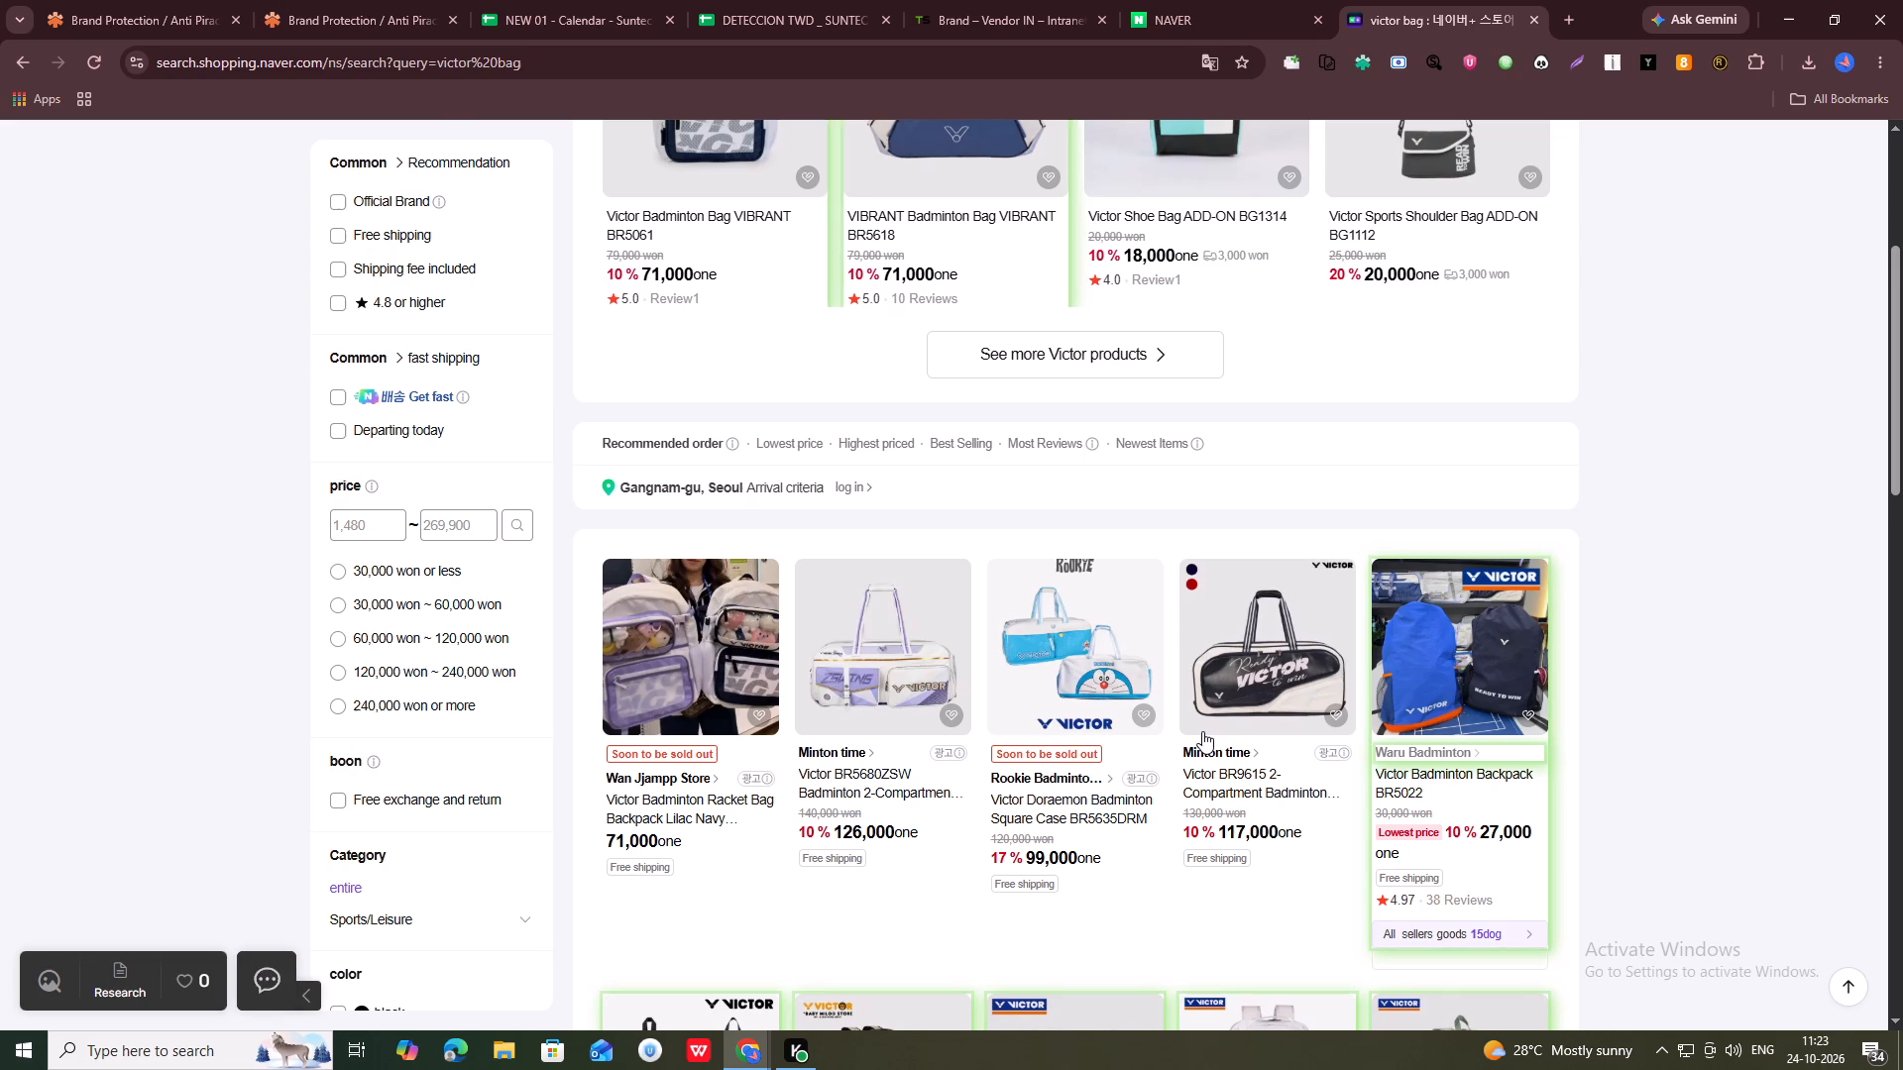
scroll(1202, 731, up, 12)
scroll(1350, 689, down, 5)
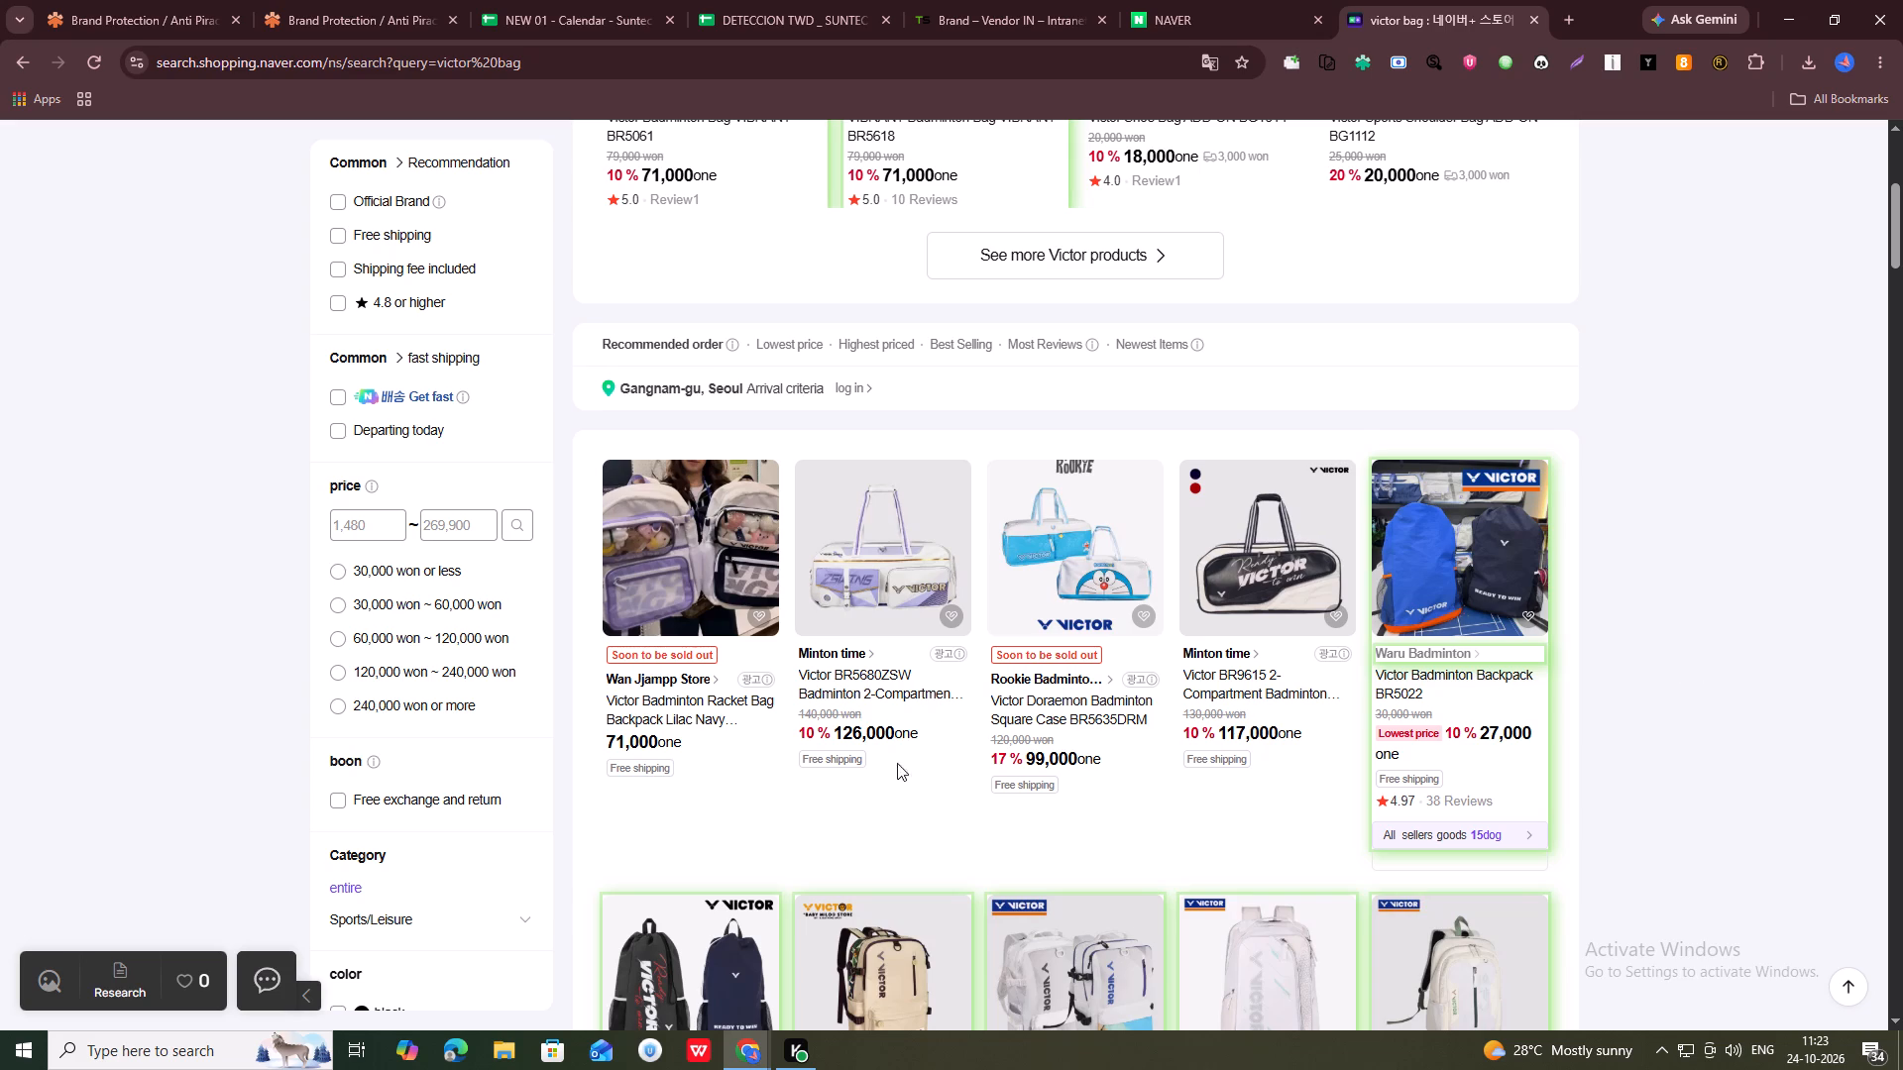
right_click(882, 685)
click(958, 542)
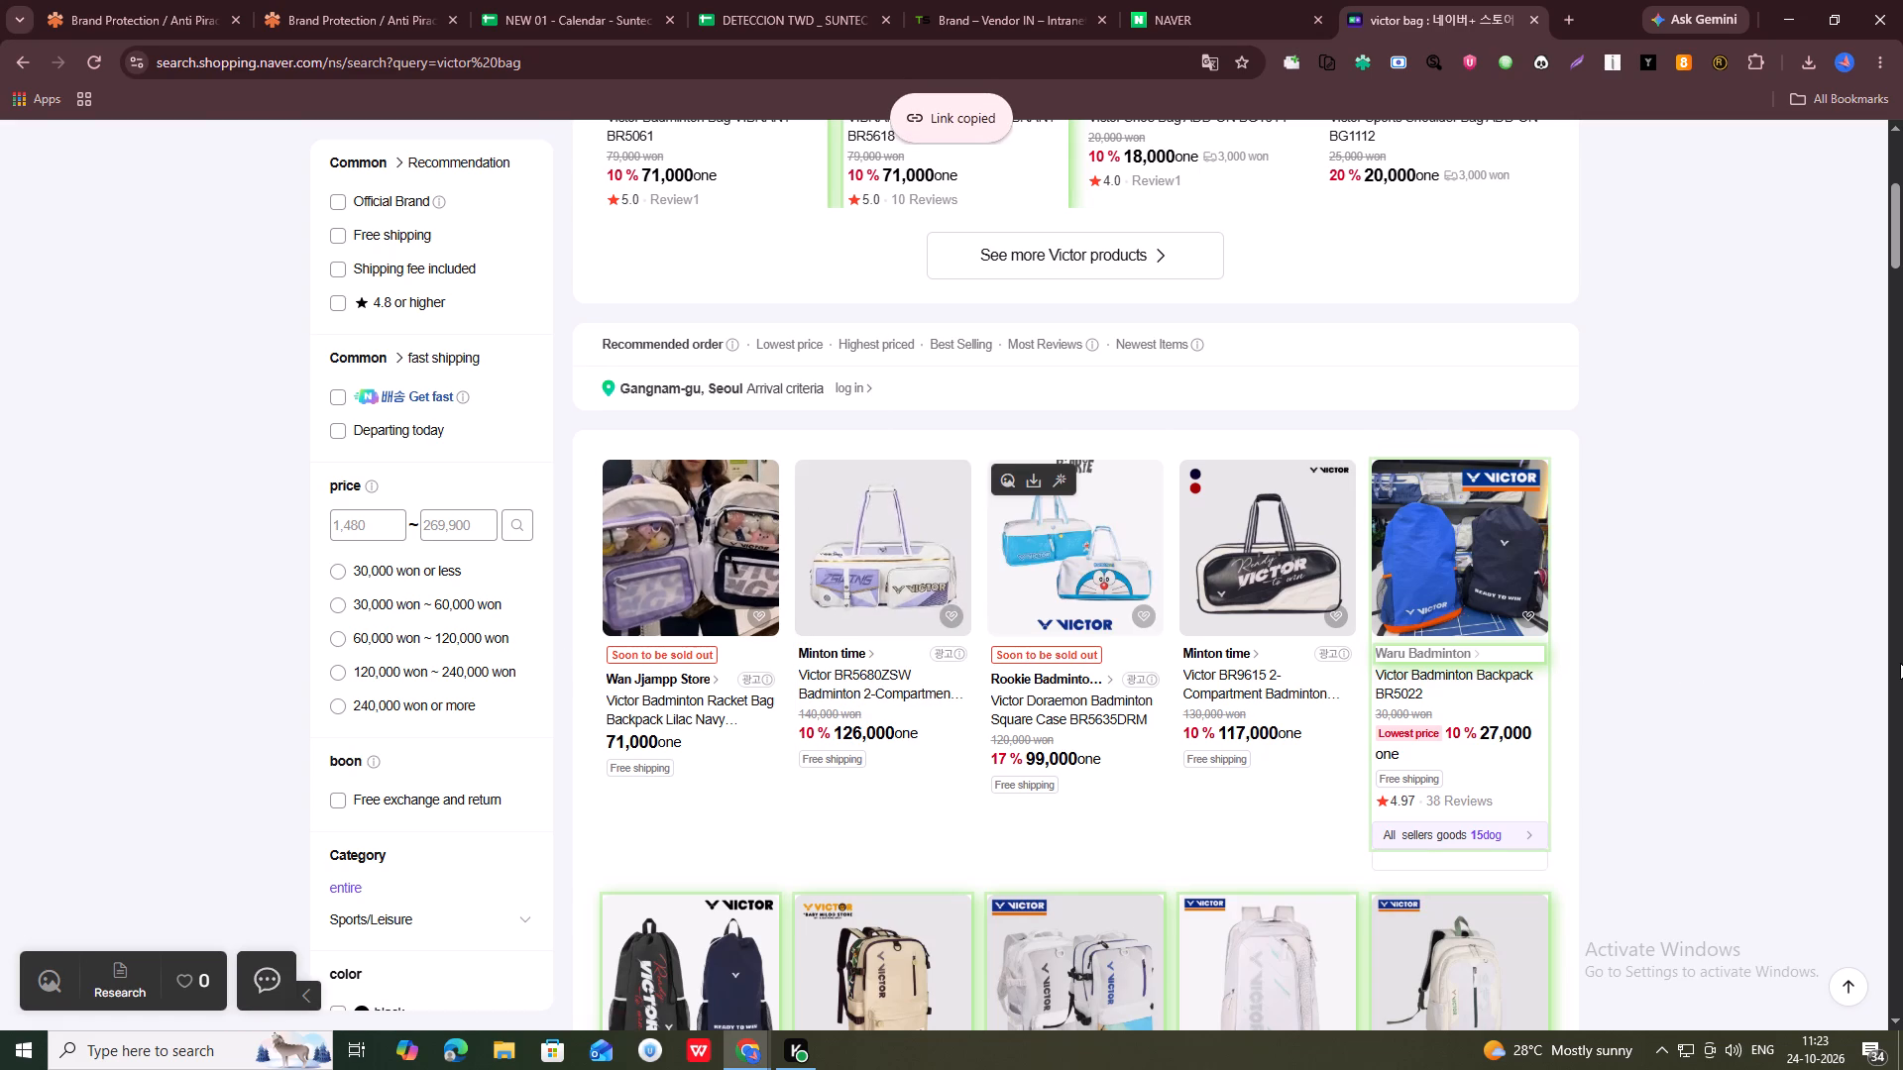
key(alt+Tab)
key(ctrl+v)
key(Down)
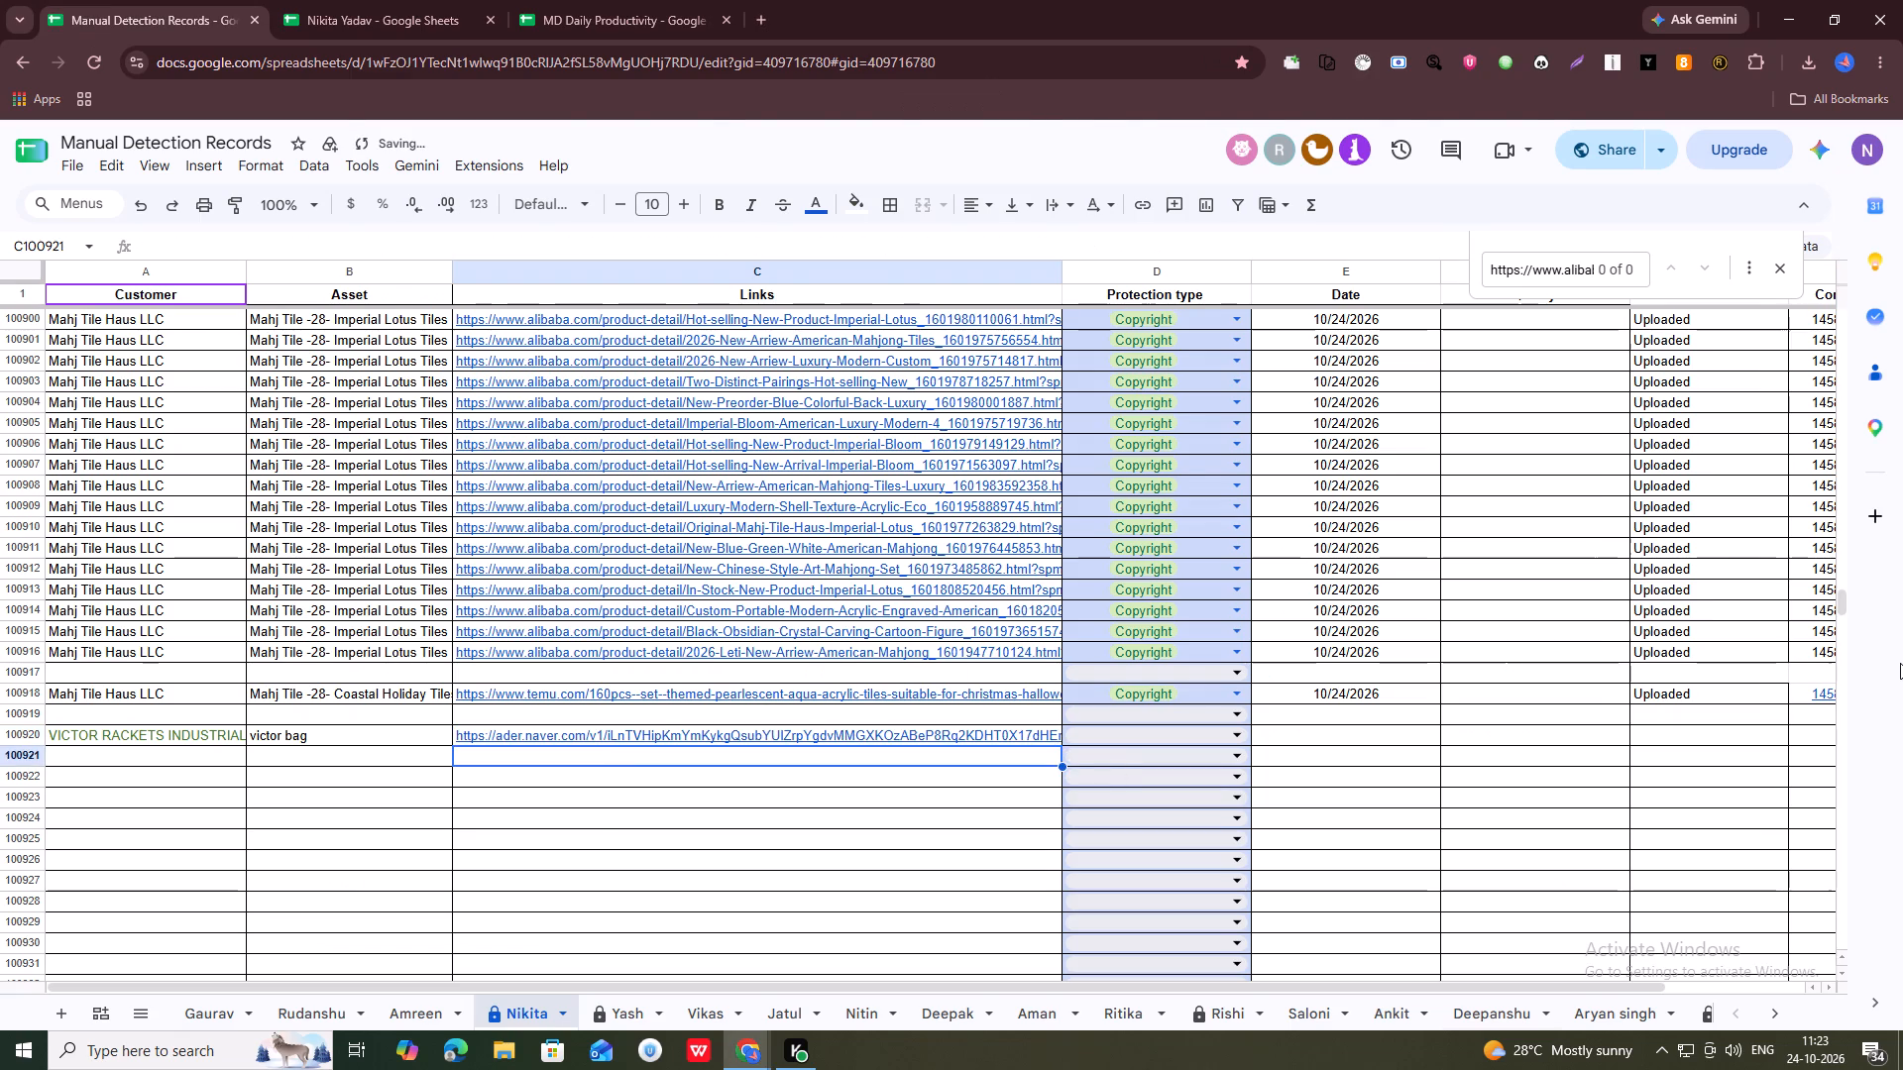
Copy the link of the Victor Doraemon Badminton Square Case BR5635DRM from Naver into Links cell C100921.
key(alt+Tab)
key(Right)
right_click(1061, 711)
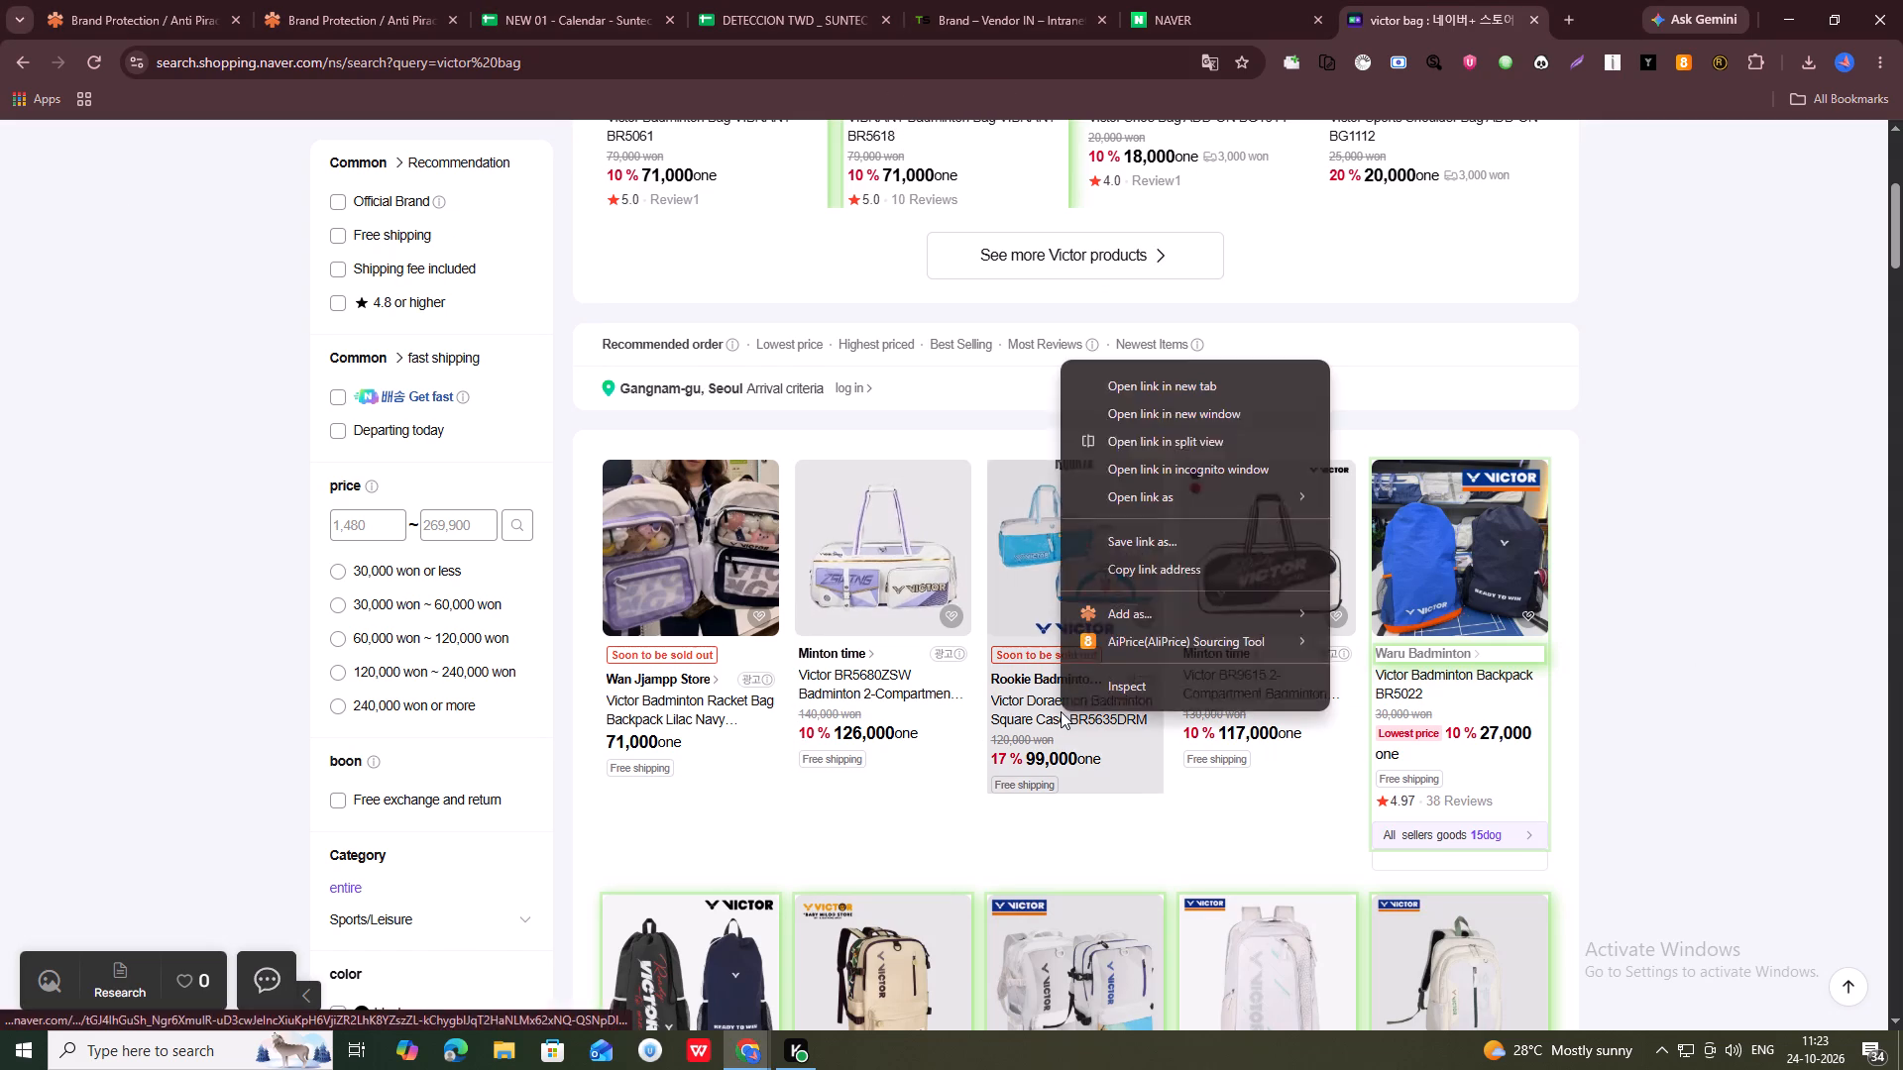
click(1142, 573)
key(alt+Tab)
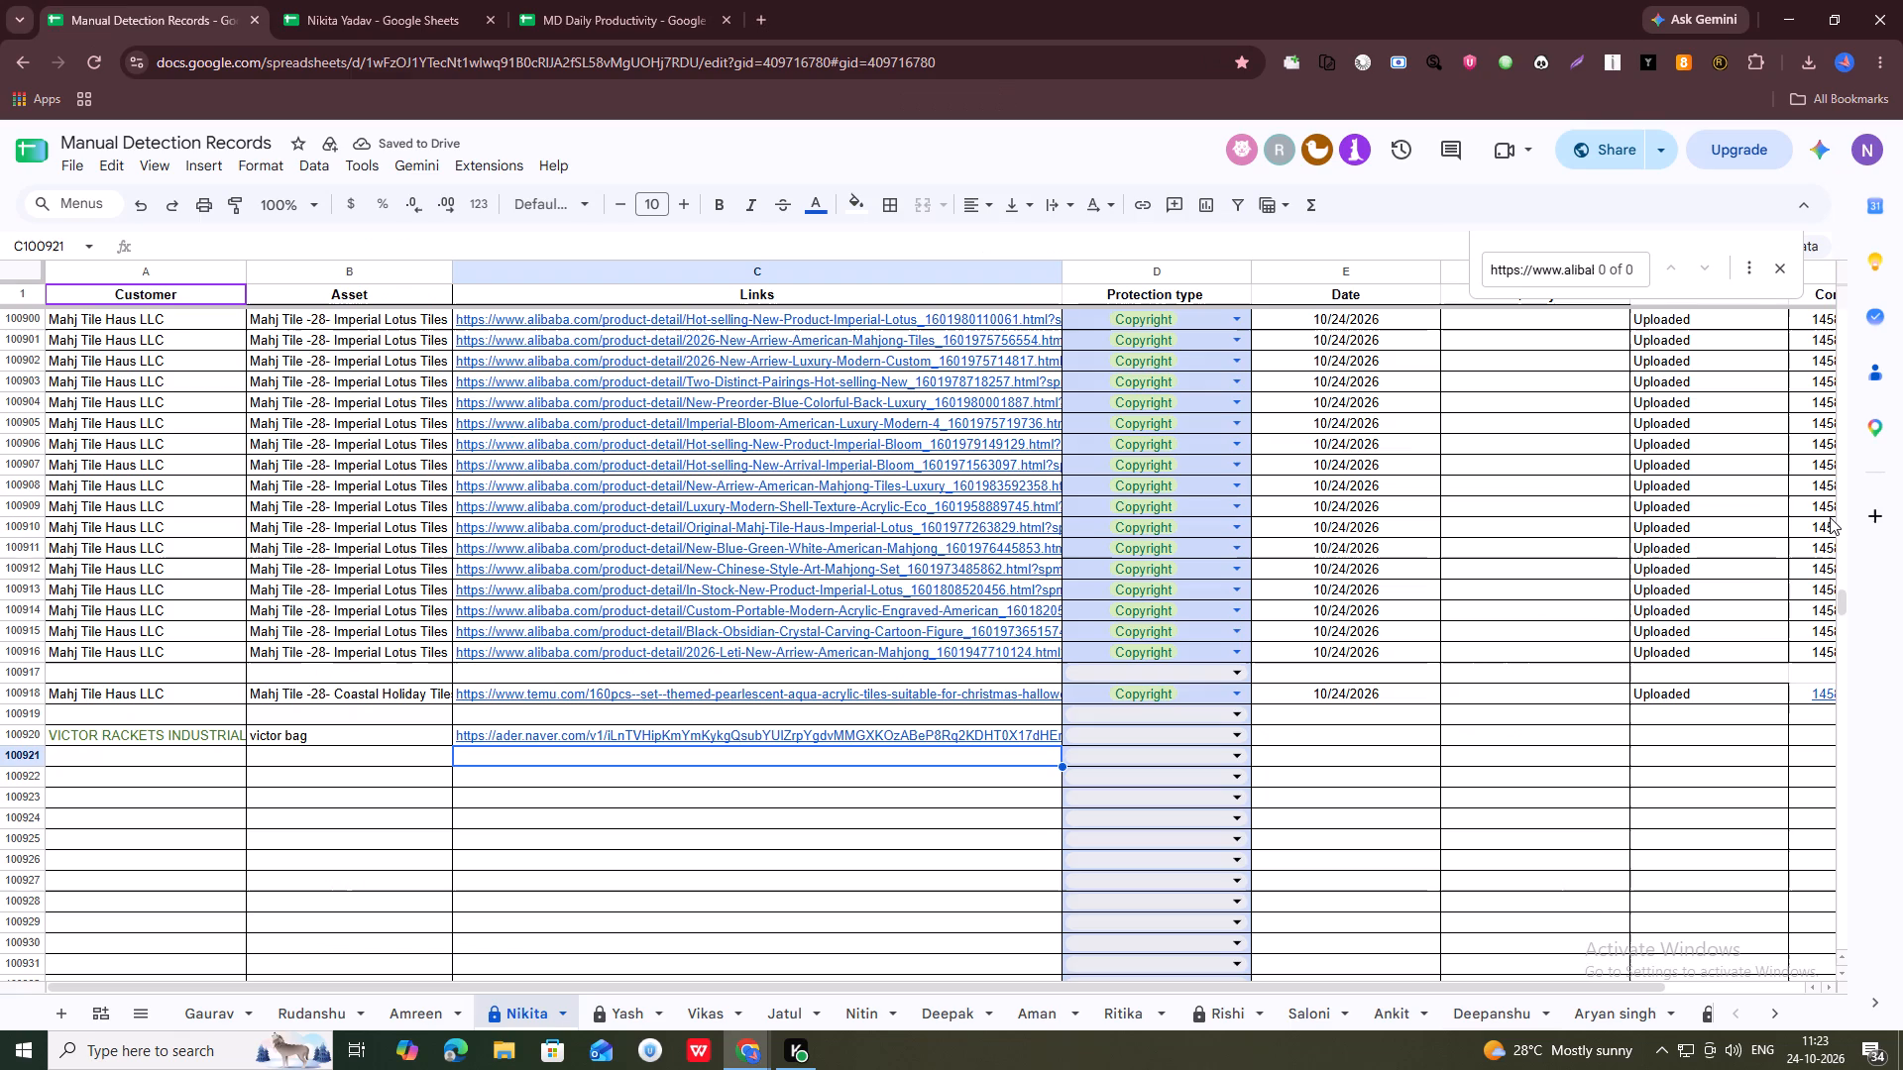
key(ctrl+v)
key(Down)
Copy the link of Minton time's Victor BR9615 2-compartment badminton bag from Naver into Links cell C100922.
key(alt+Tab)
key(Right)
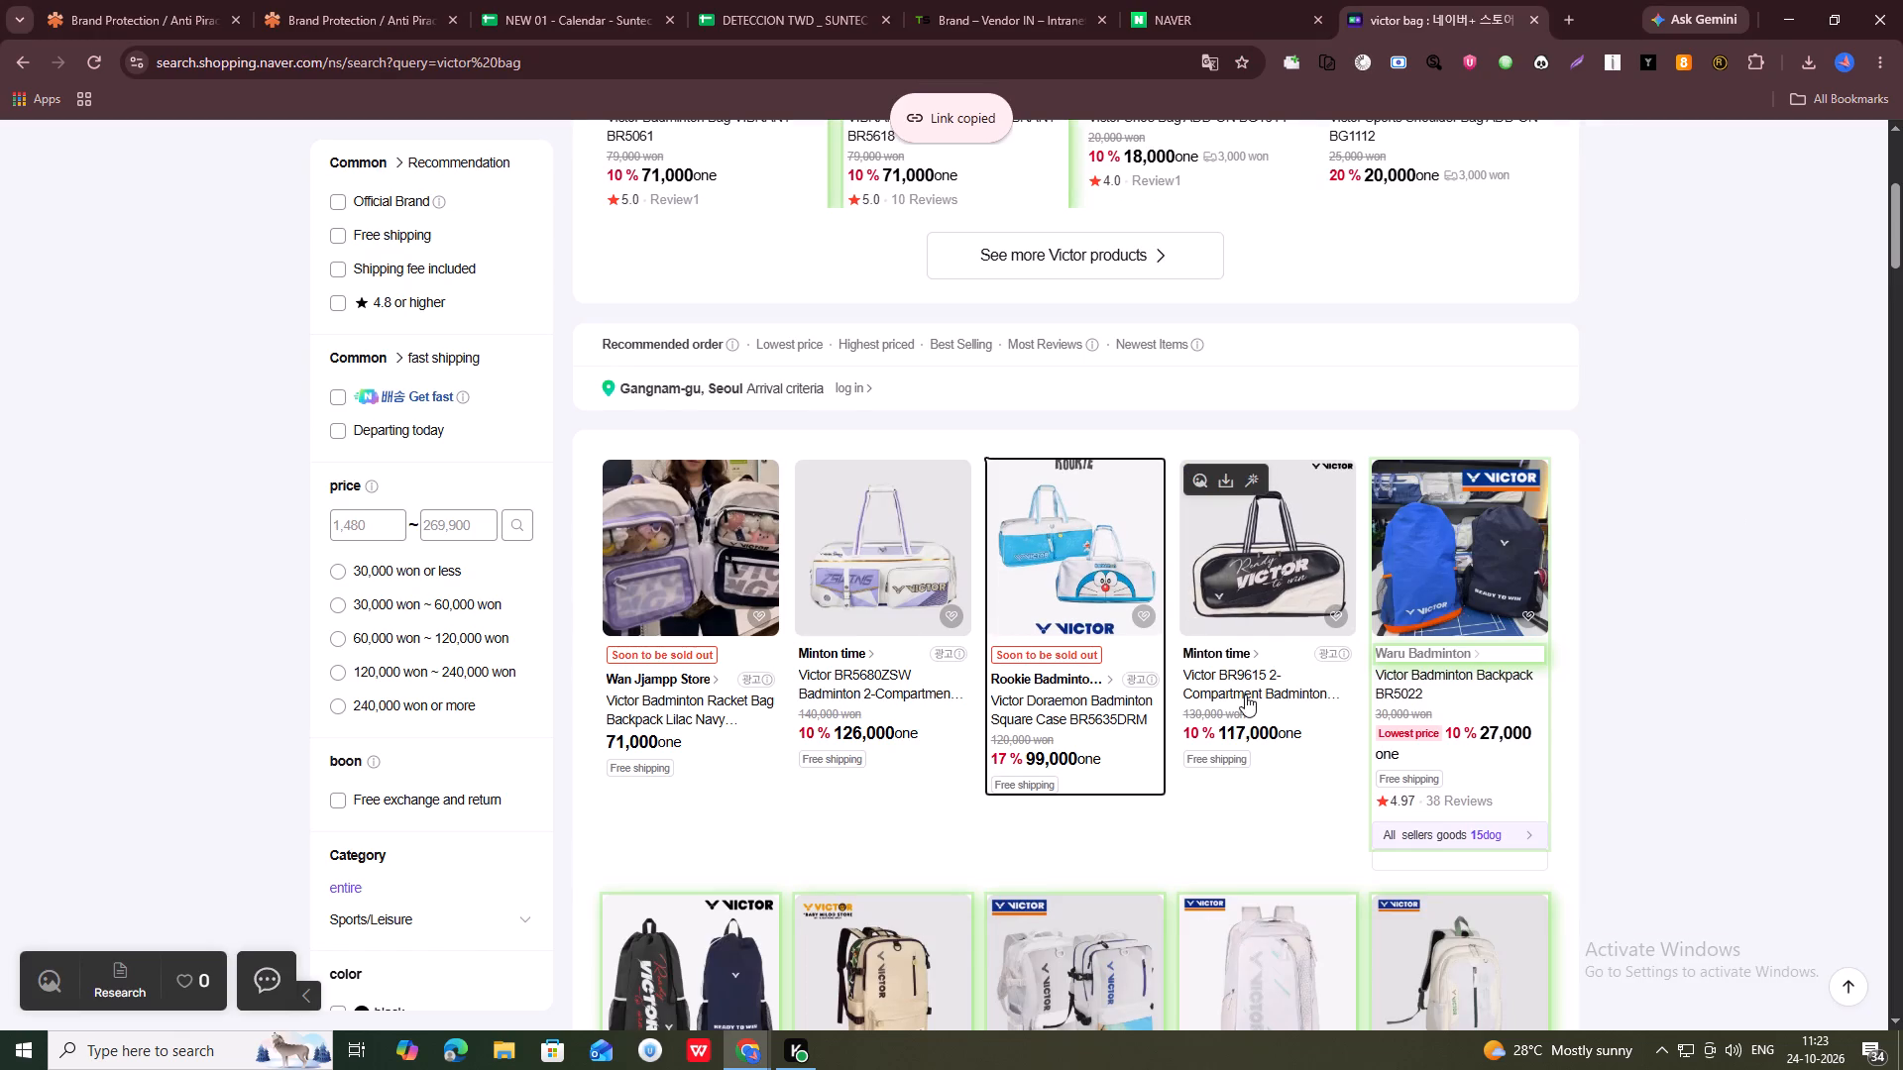
right_click(1245, 695)
click(1344, 552)
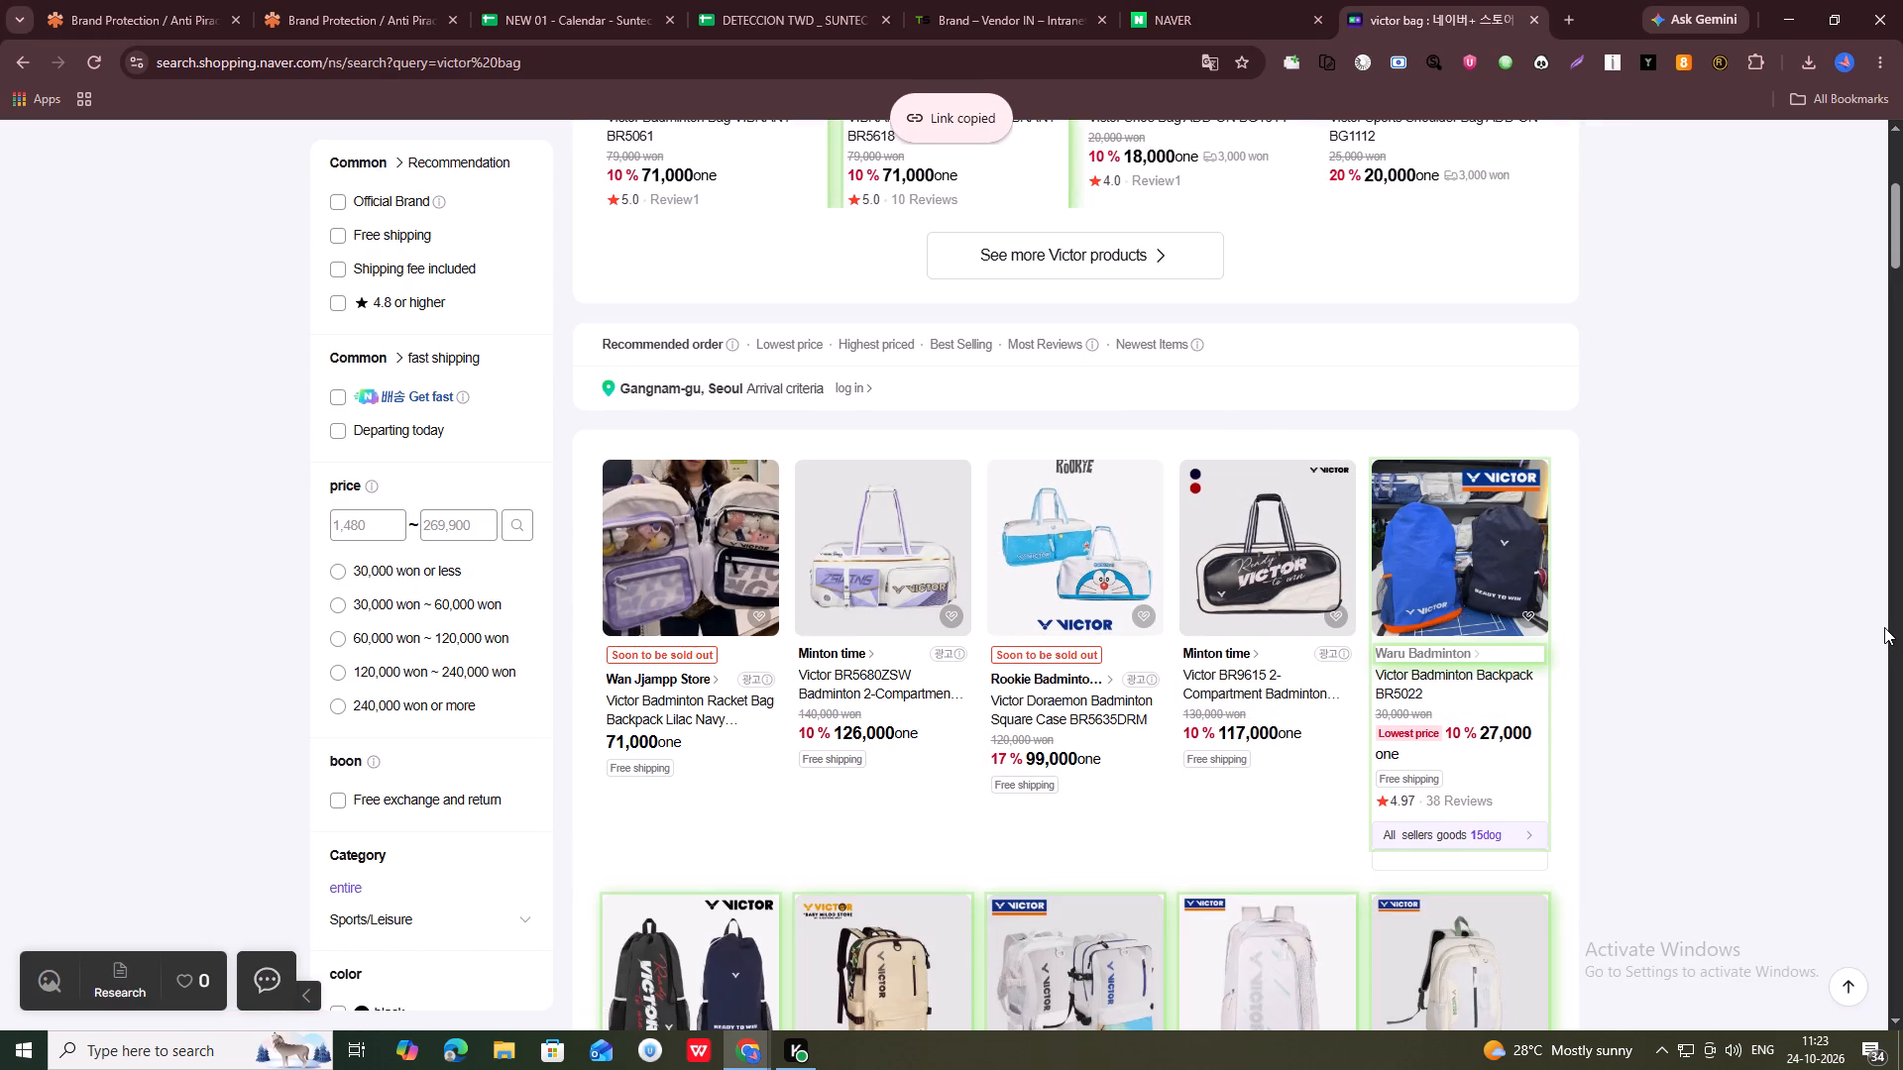
key(alt+Tab)
key(ctrl+v)
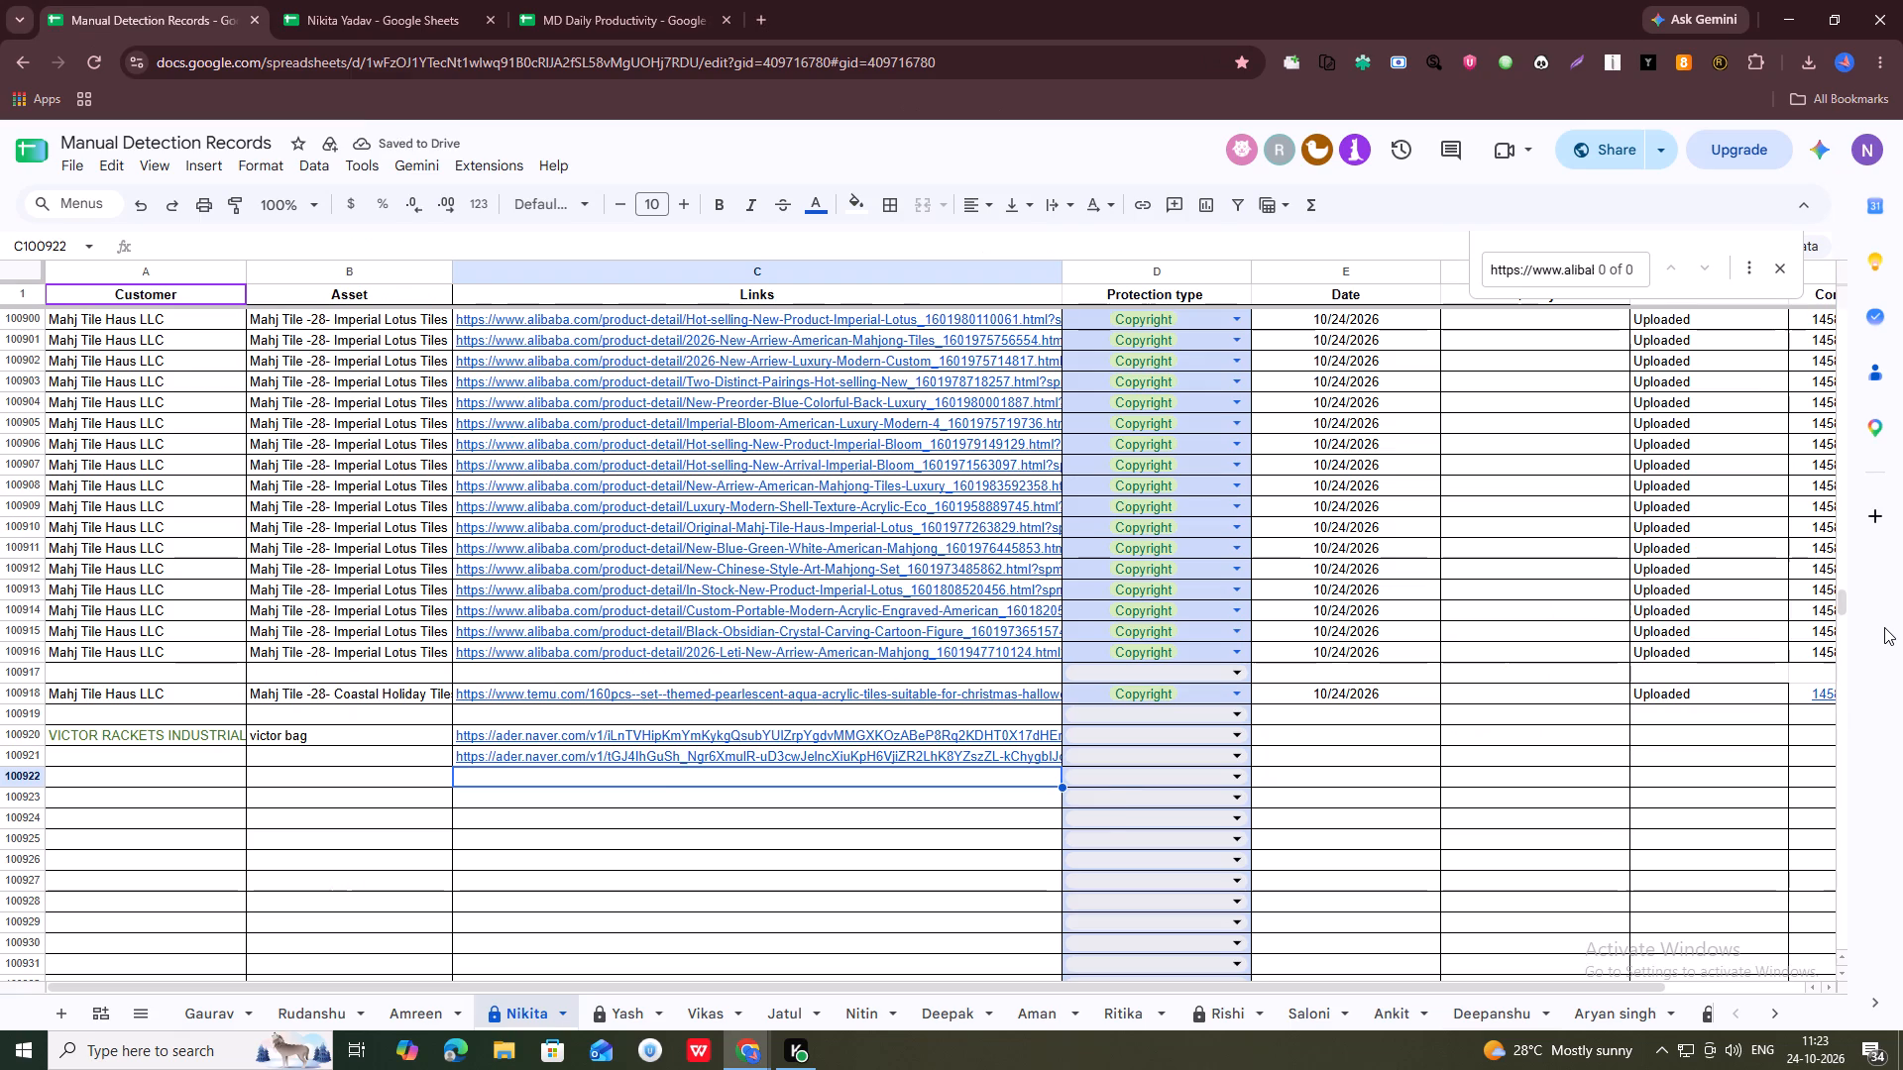
key(Down)
Copy the link of Victor Premium's String Backpack BR5022 from the Naver results into Links cell C100923 of Manual Detection Records.
key(alt+Tab)
key(Down)
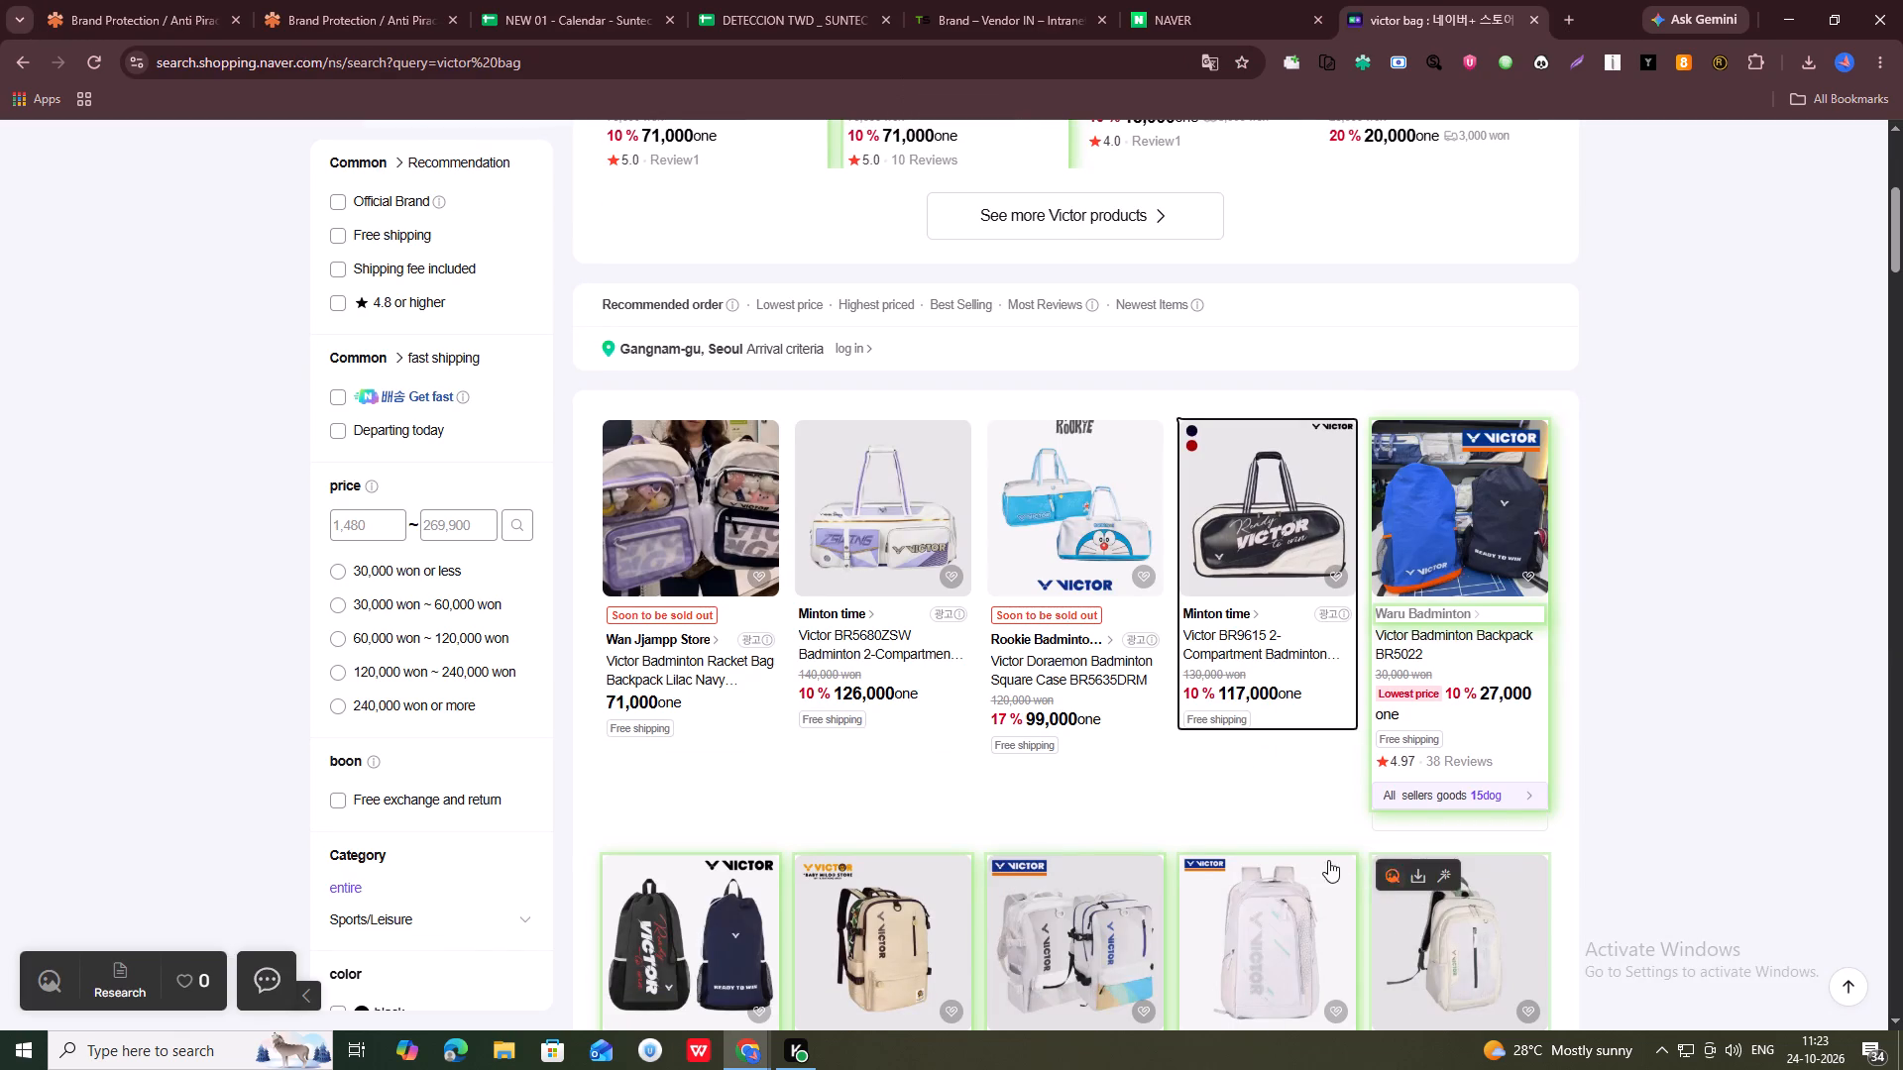
scroll(1597, 793, down, 4)
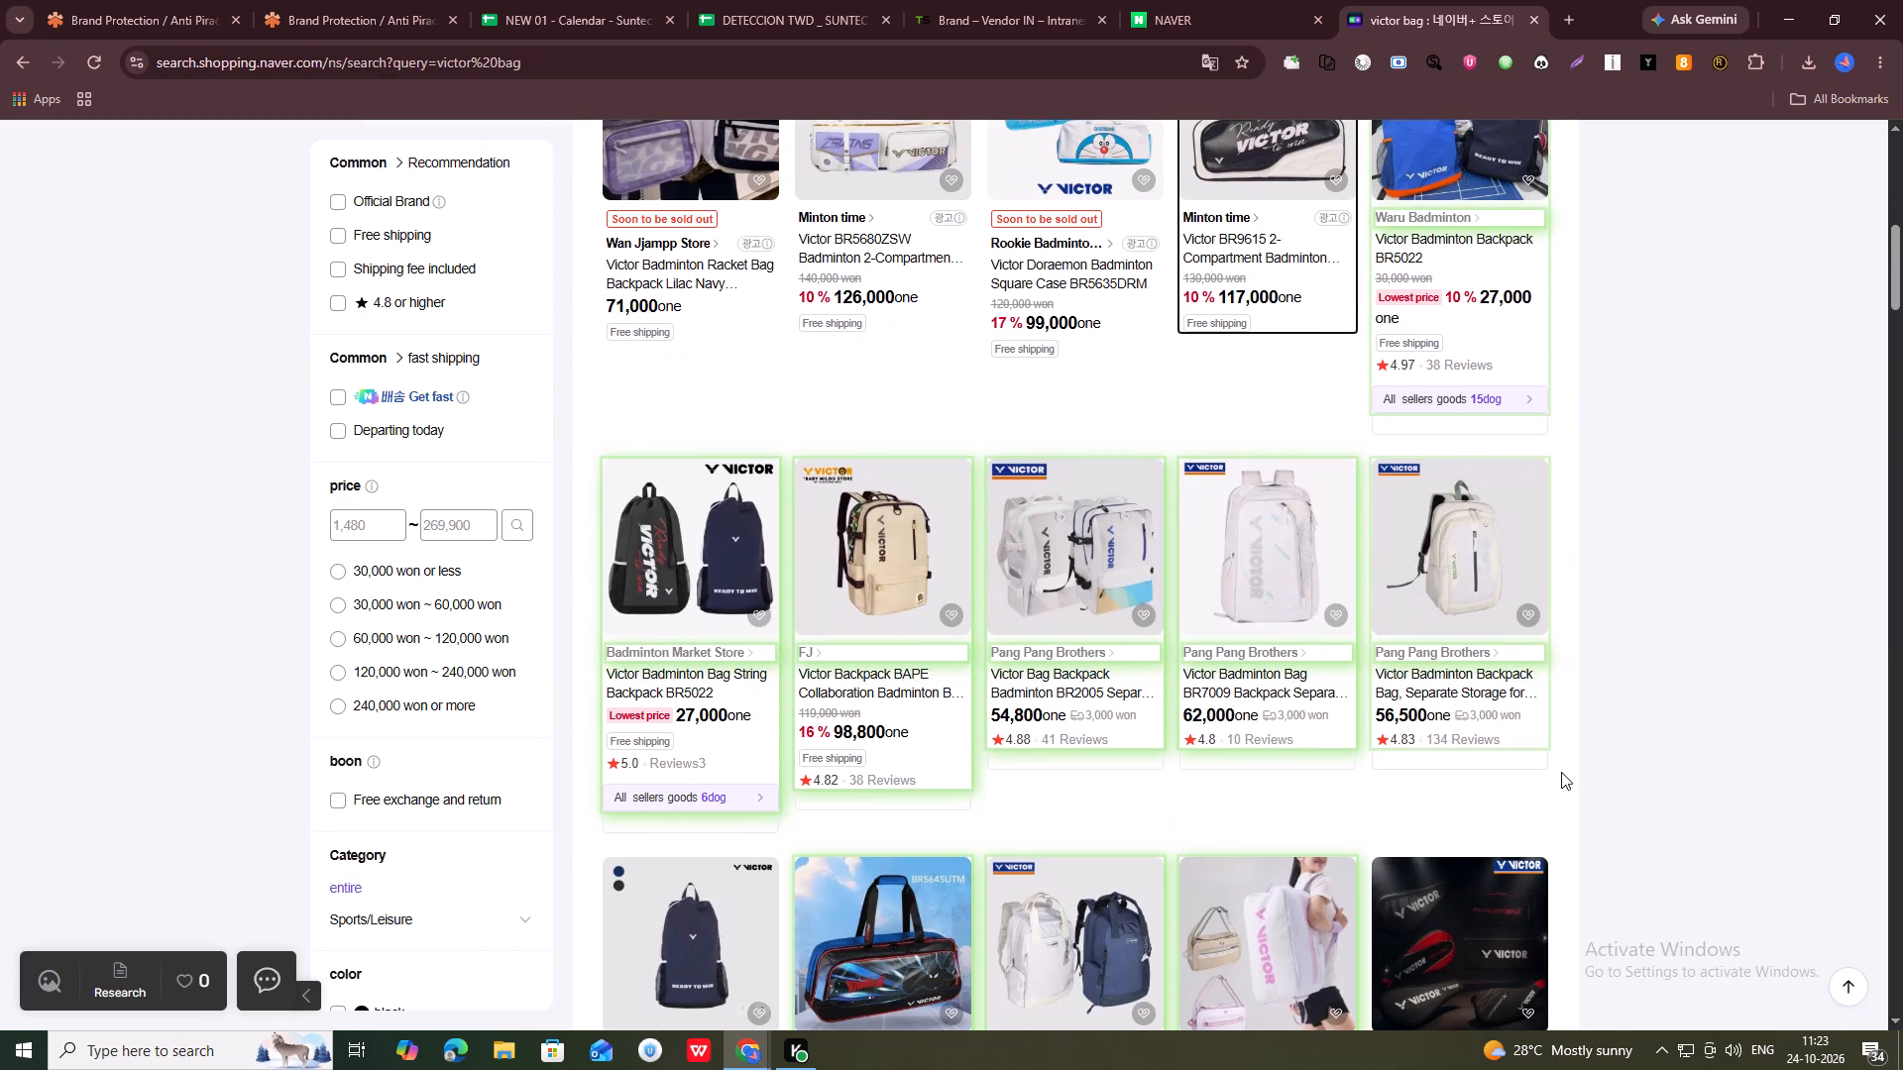
scroll(1524, 745, down, 5)
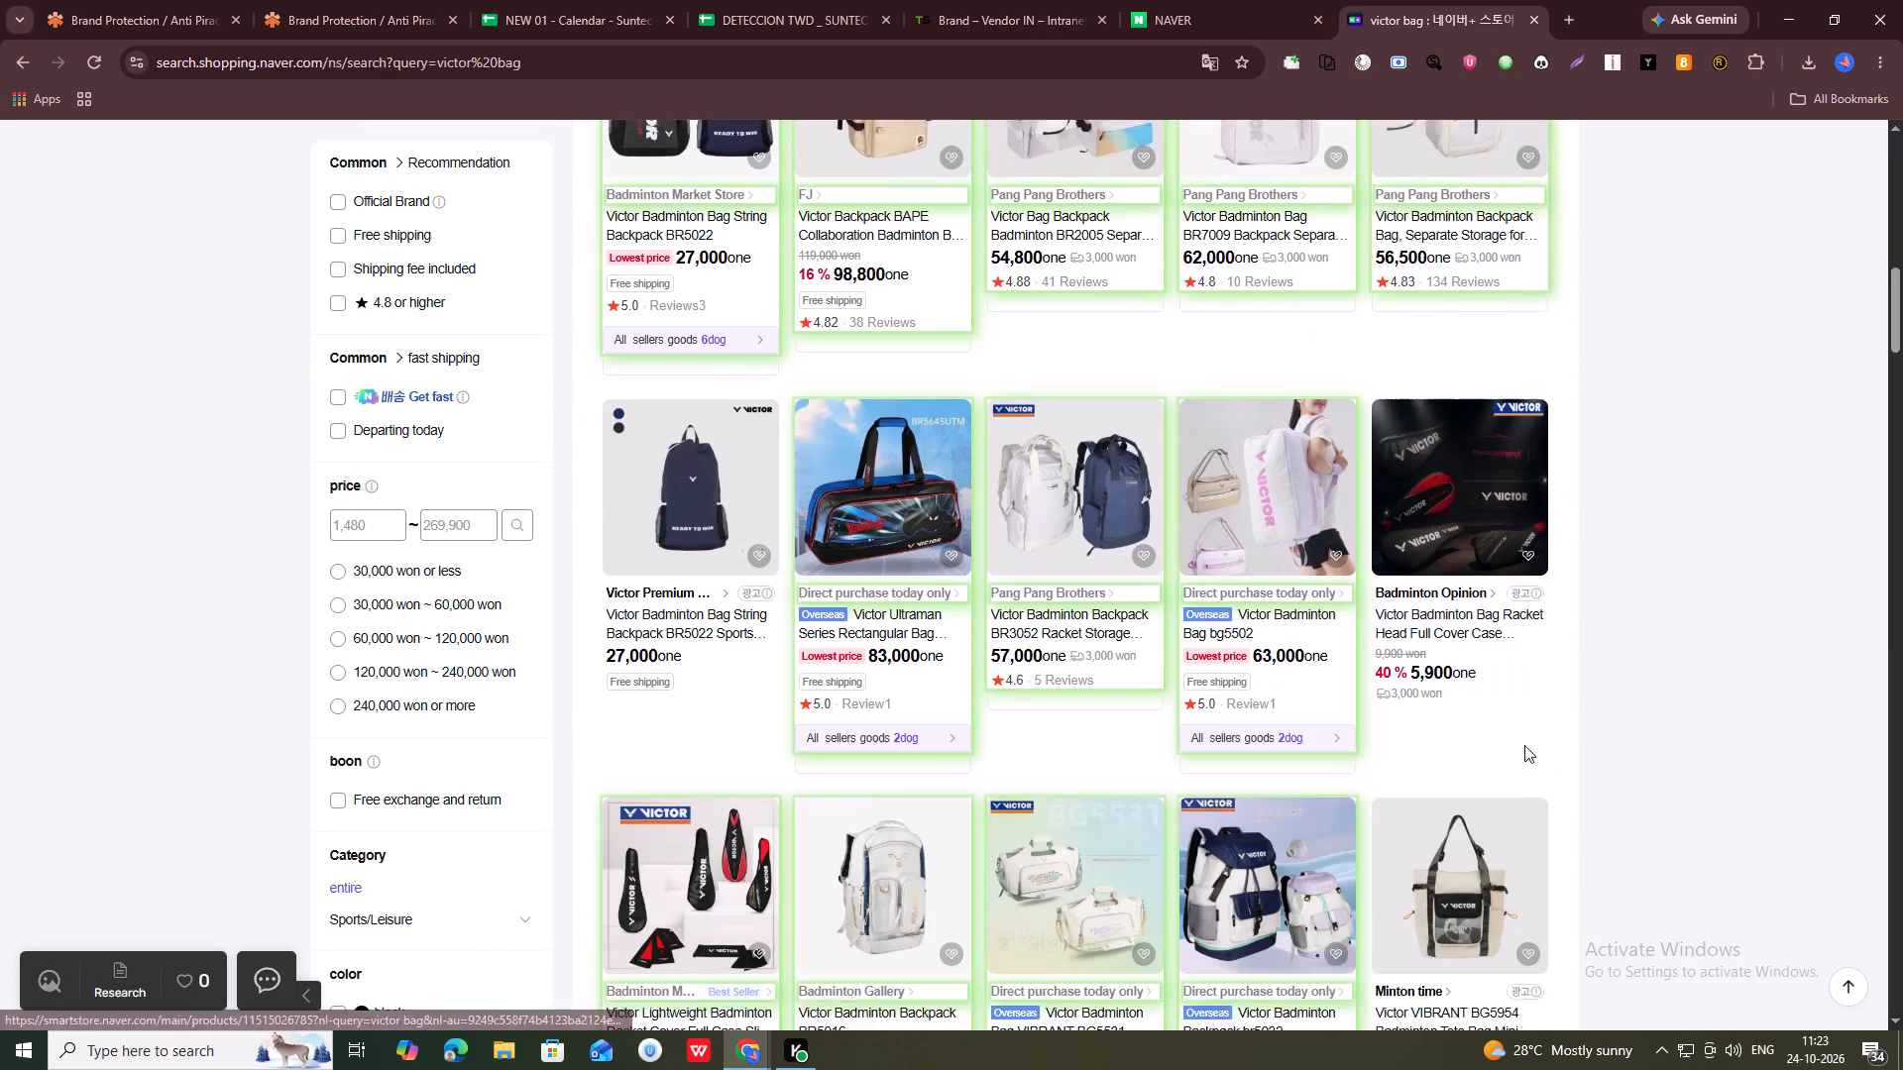
right_click(656, 585)
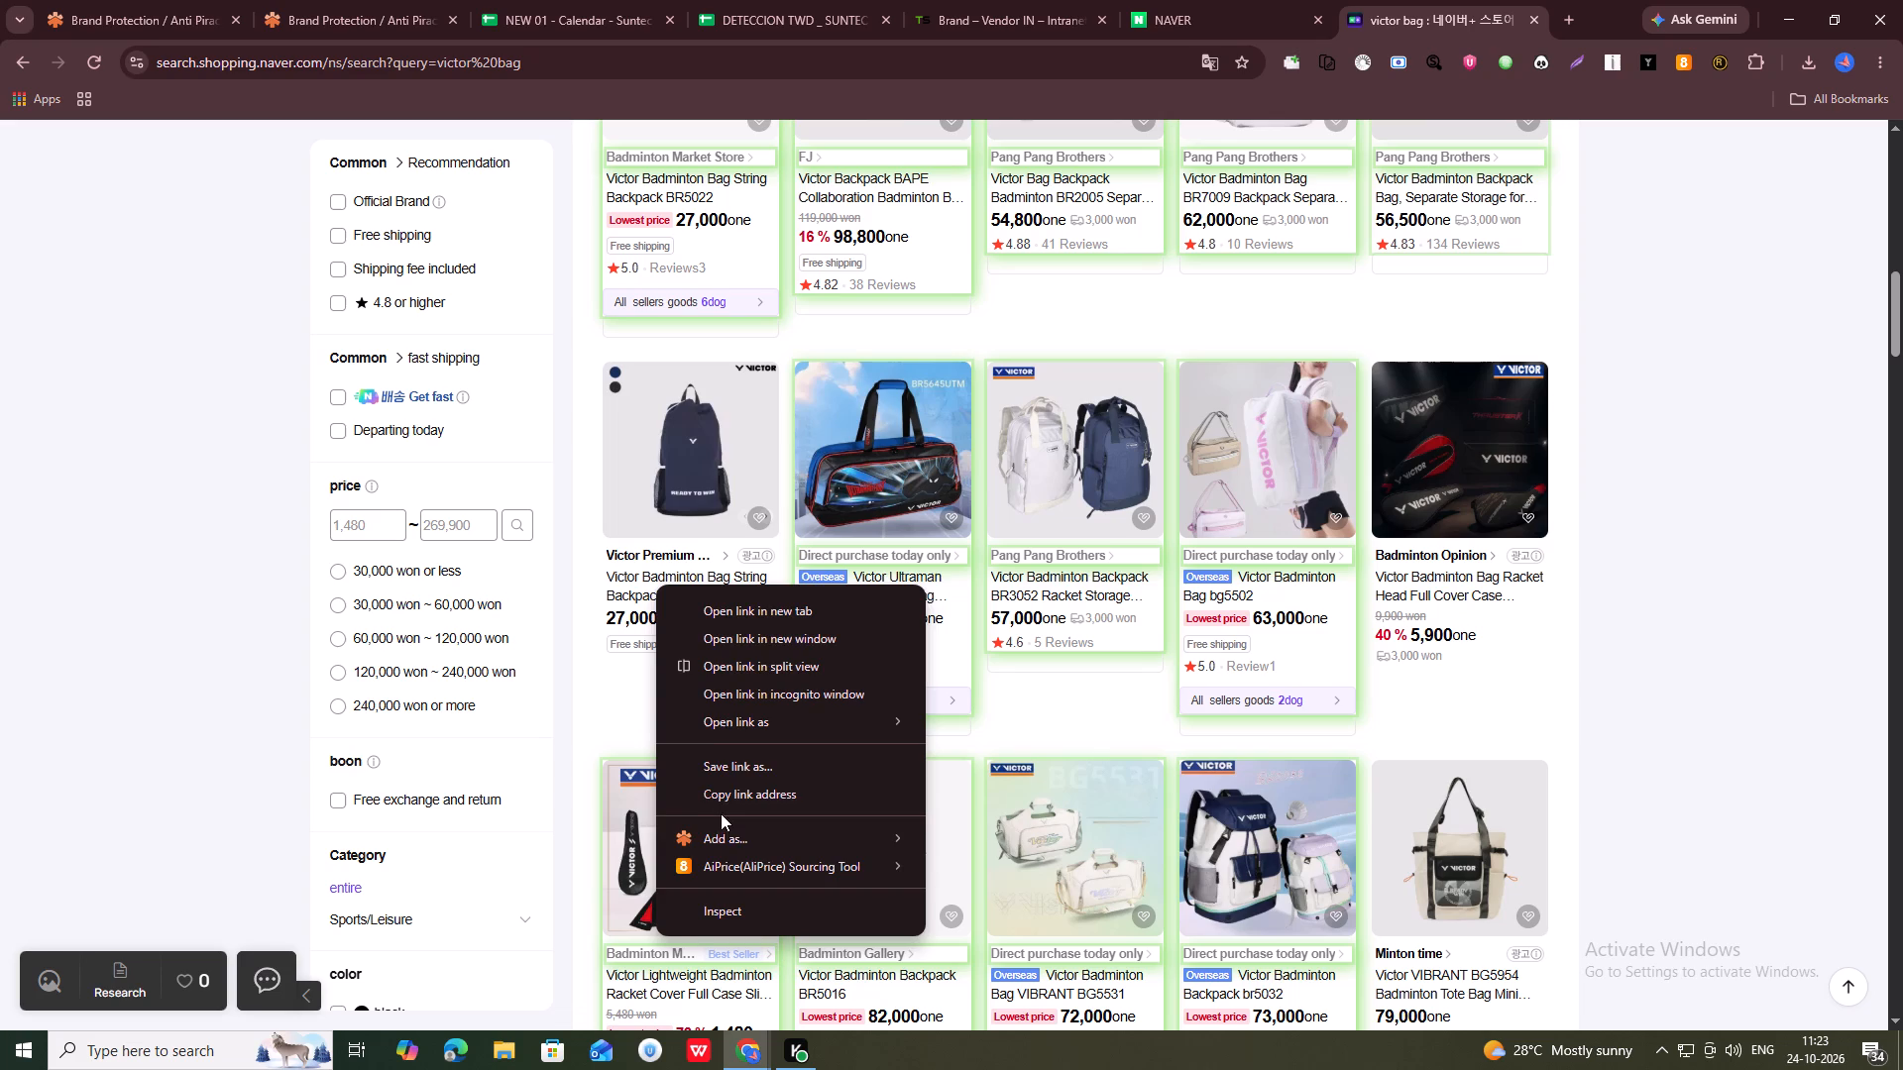
click(727, 798)
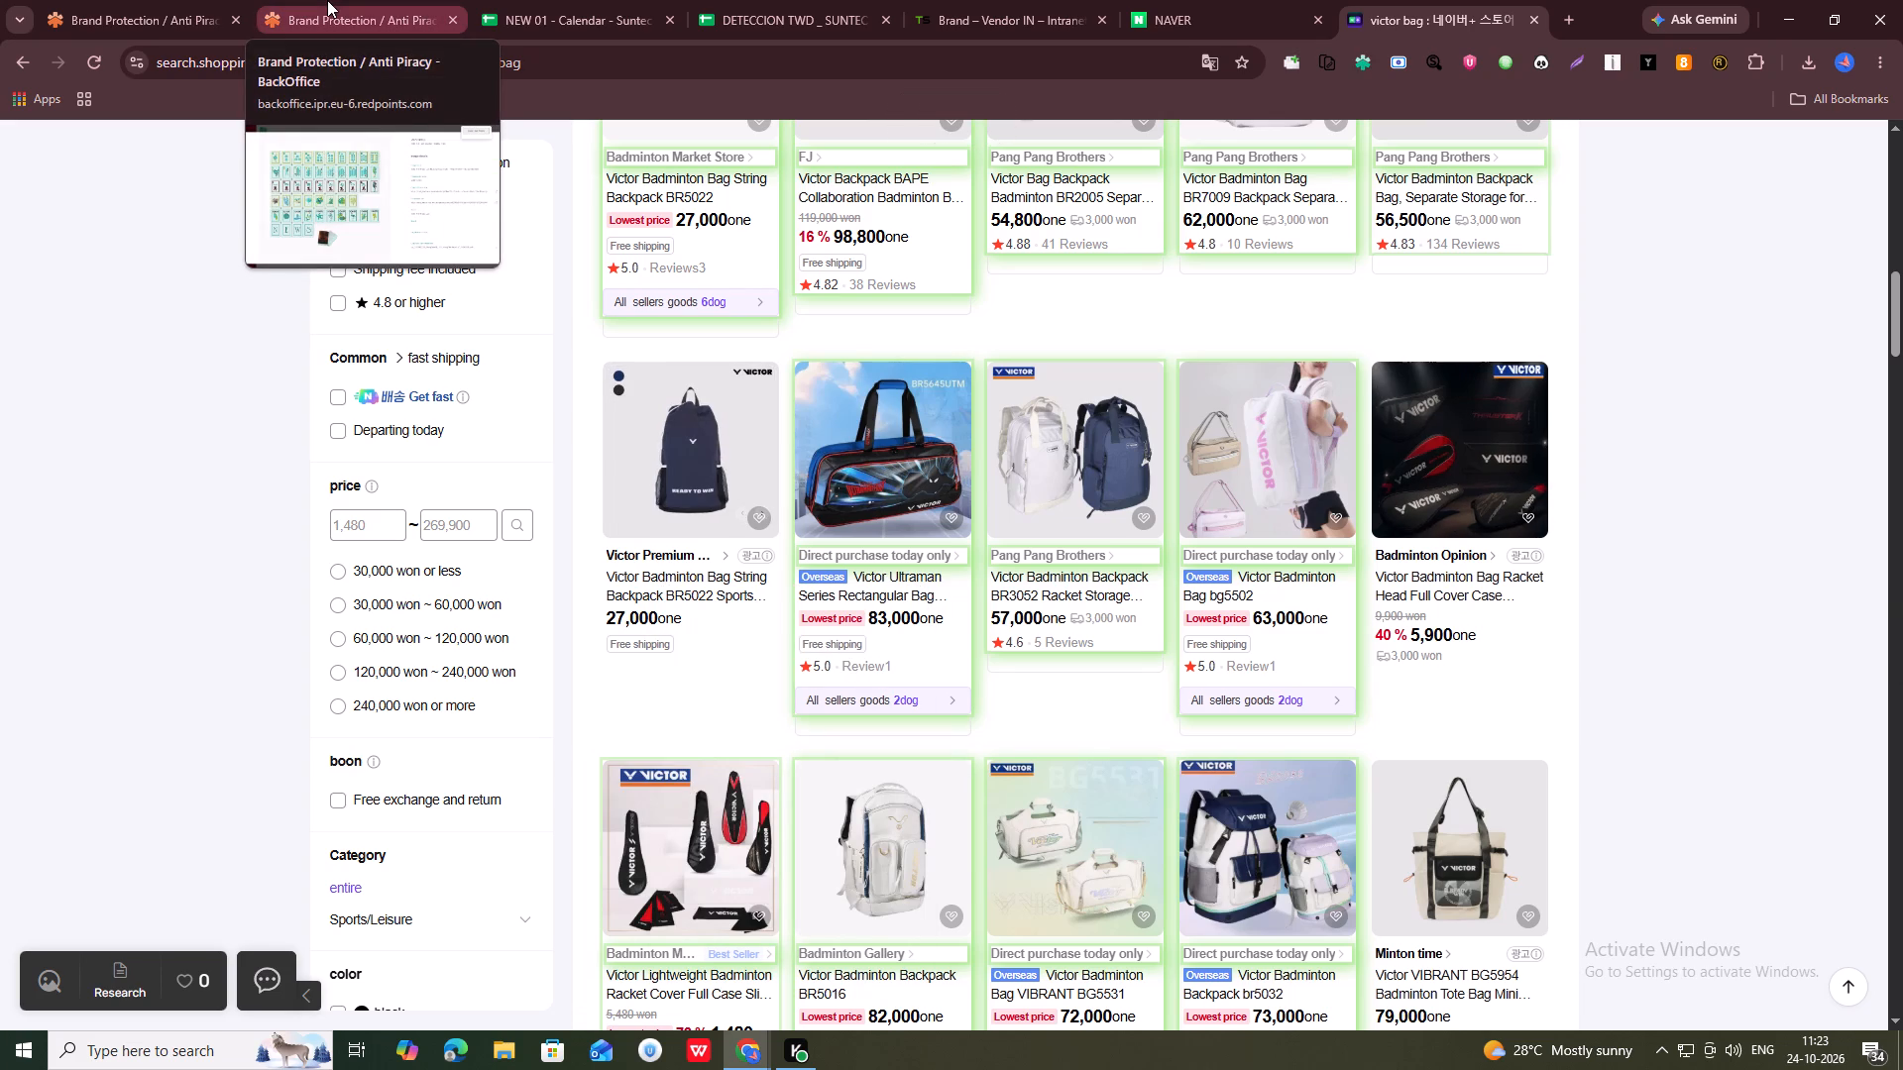
key(alt+Tab)
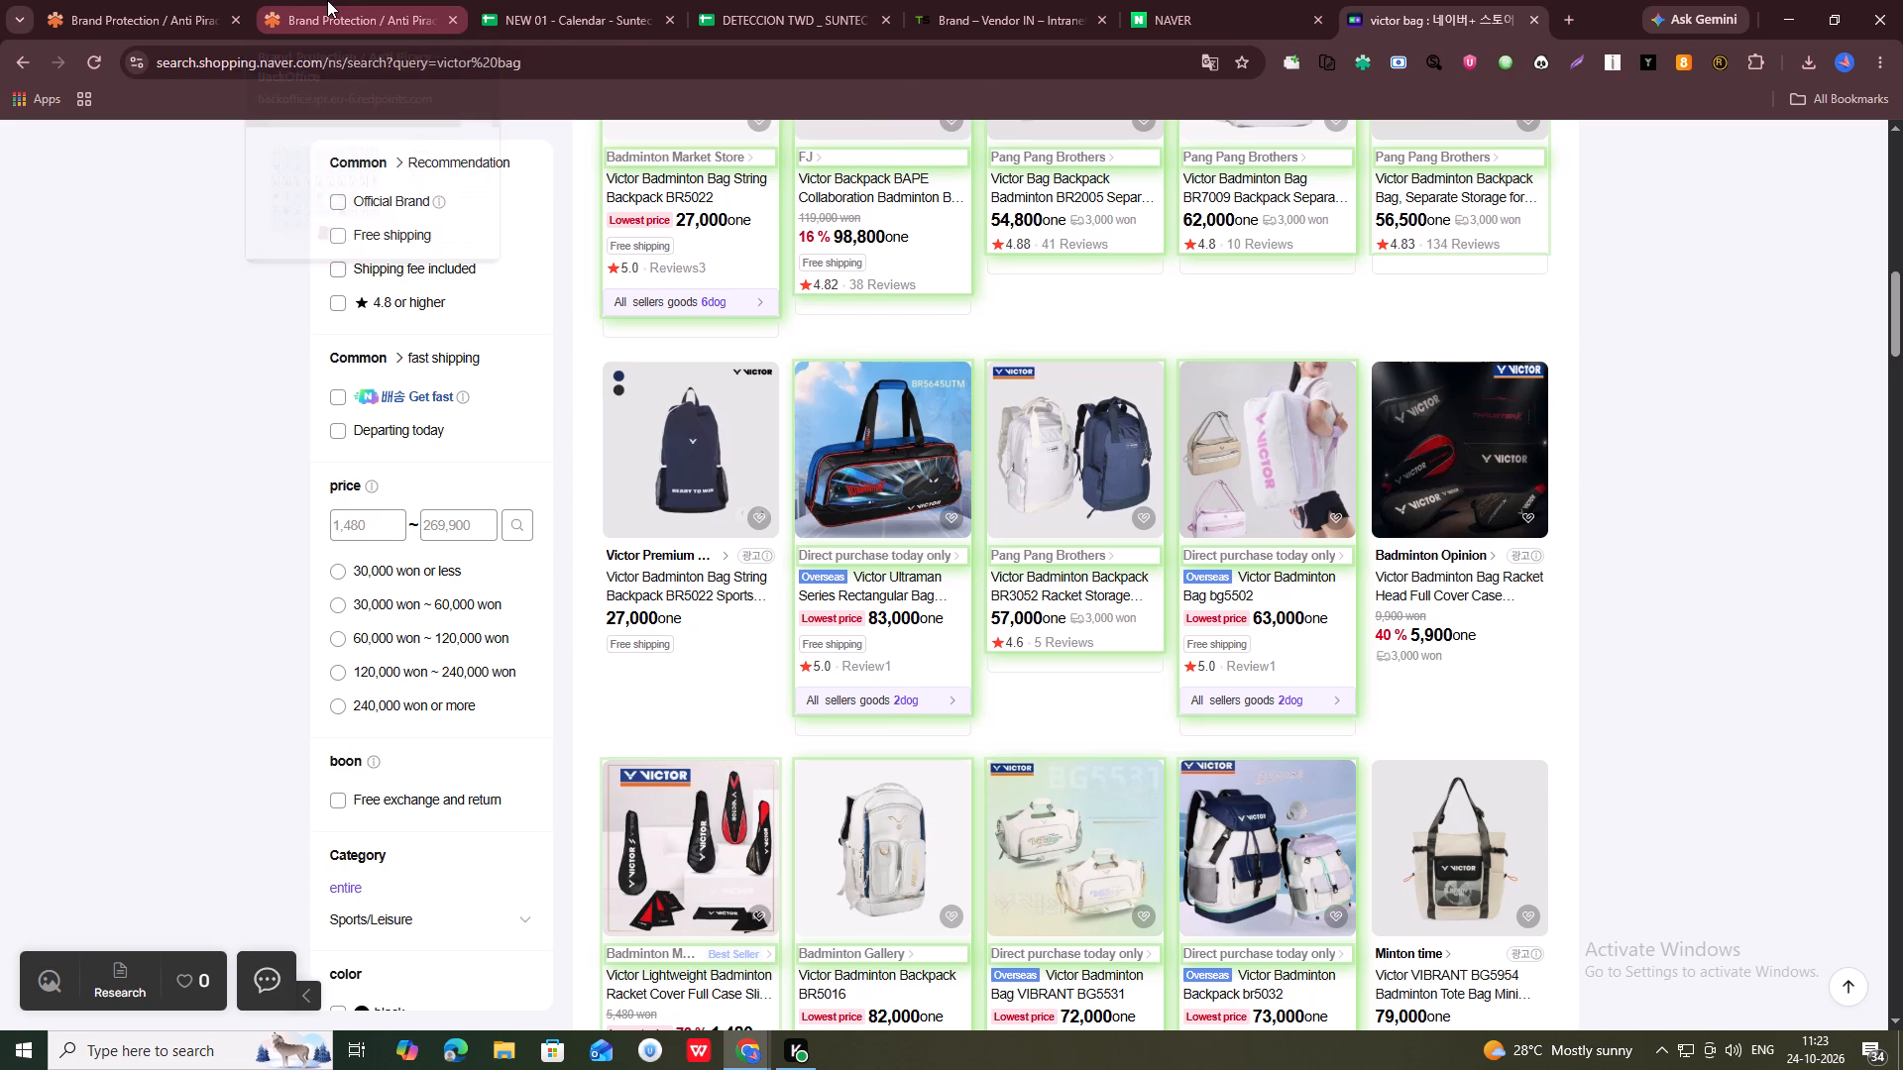
key(ctrl+v)
key(Down)
Copy the link of Minton time's Victor VIBRANT BG5954 badminton tote bag from Naver into Links cell C100924.
key(alt+Tab)
key(Right)
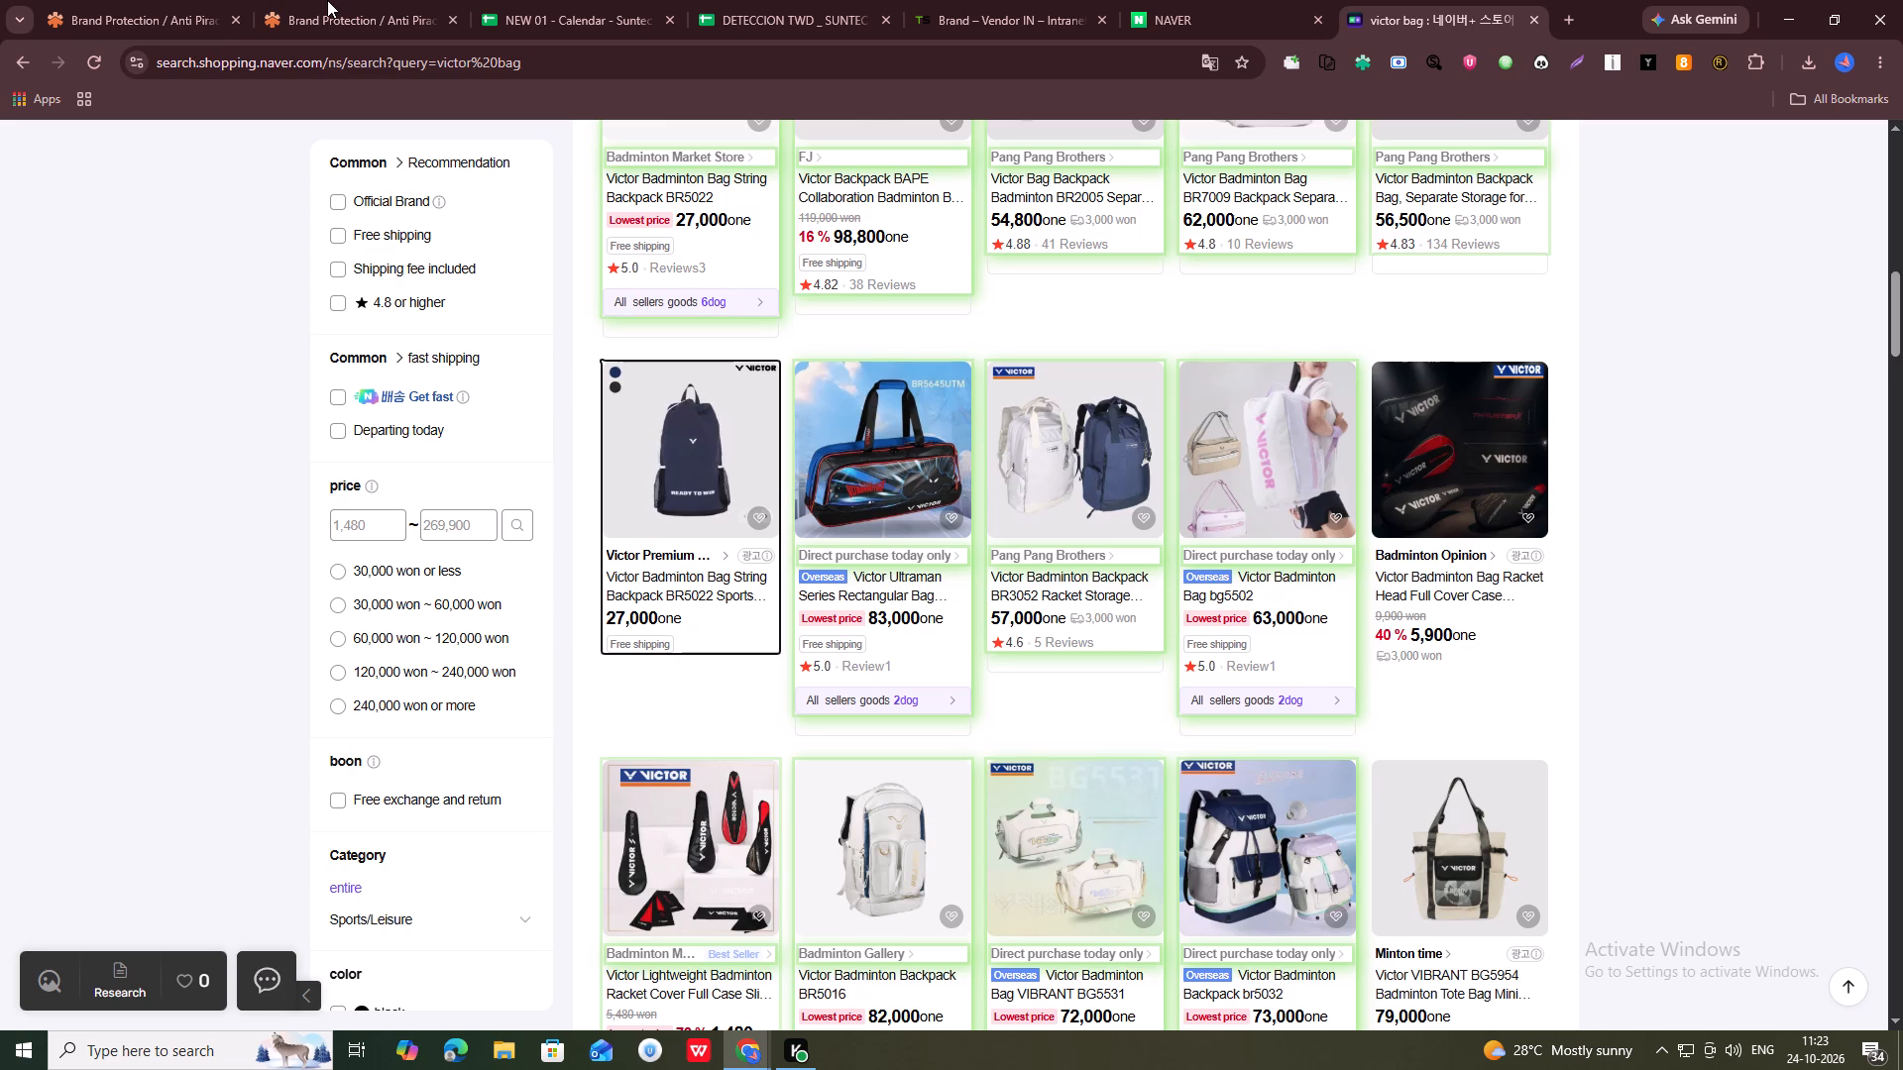
scroll(1333, 656, down, 3)
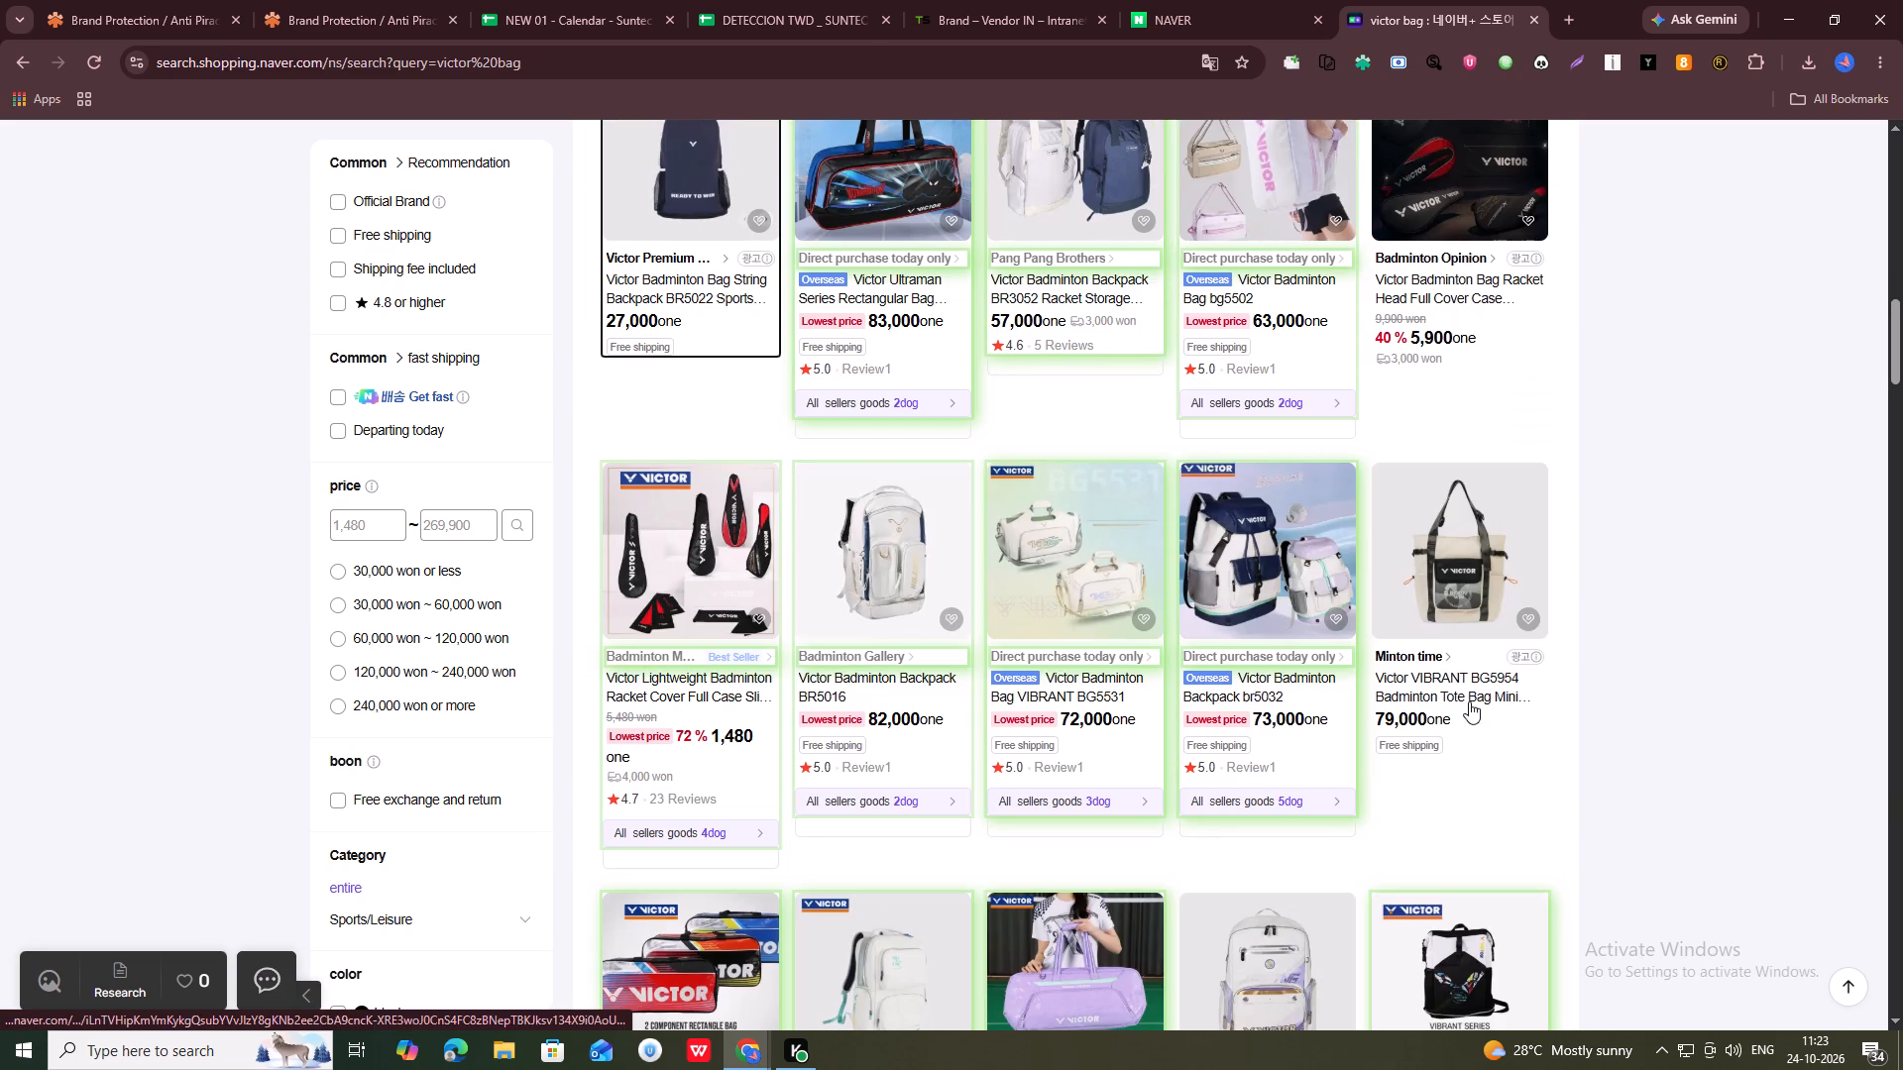
right_click(1466, 690)
click(1543, 547)
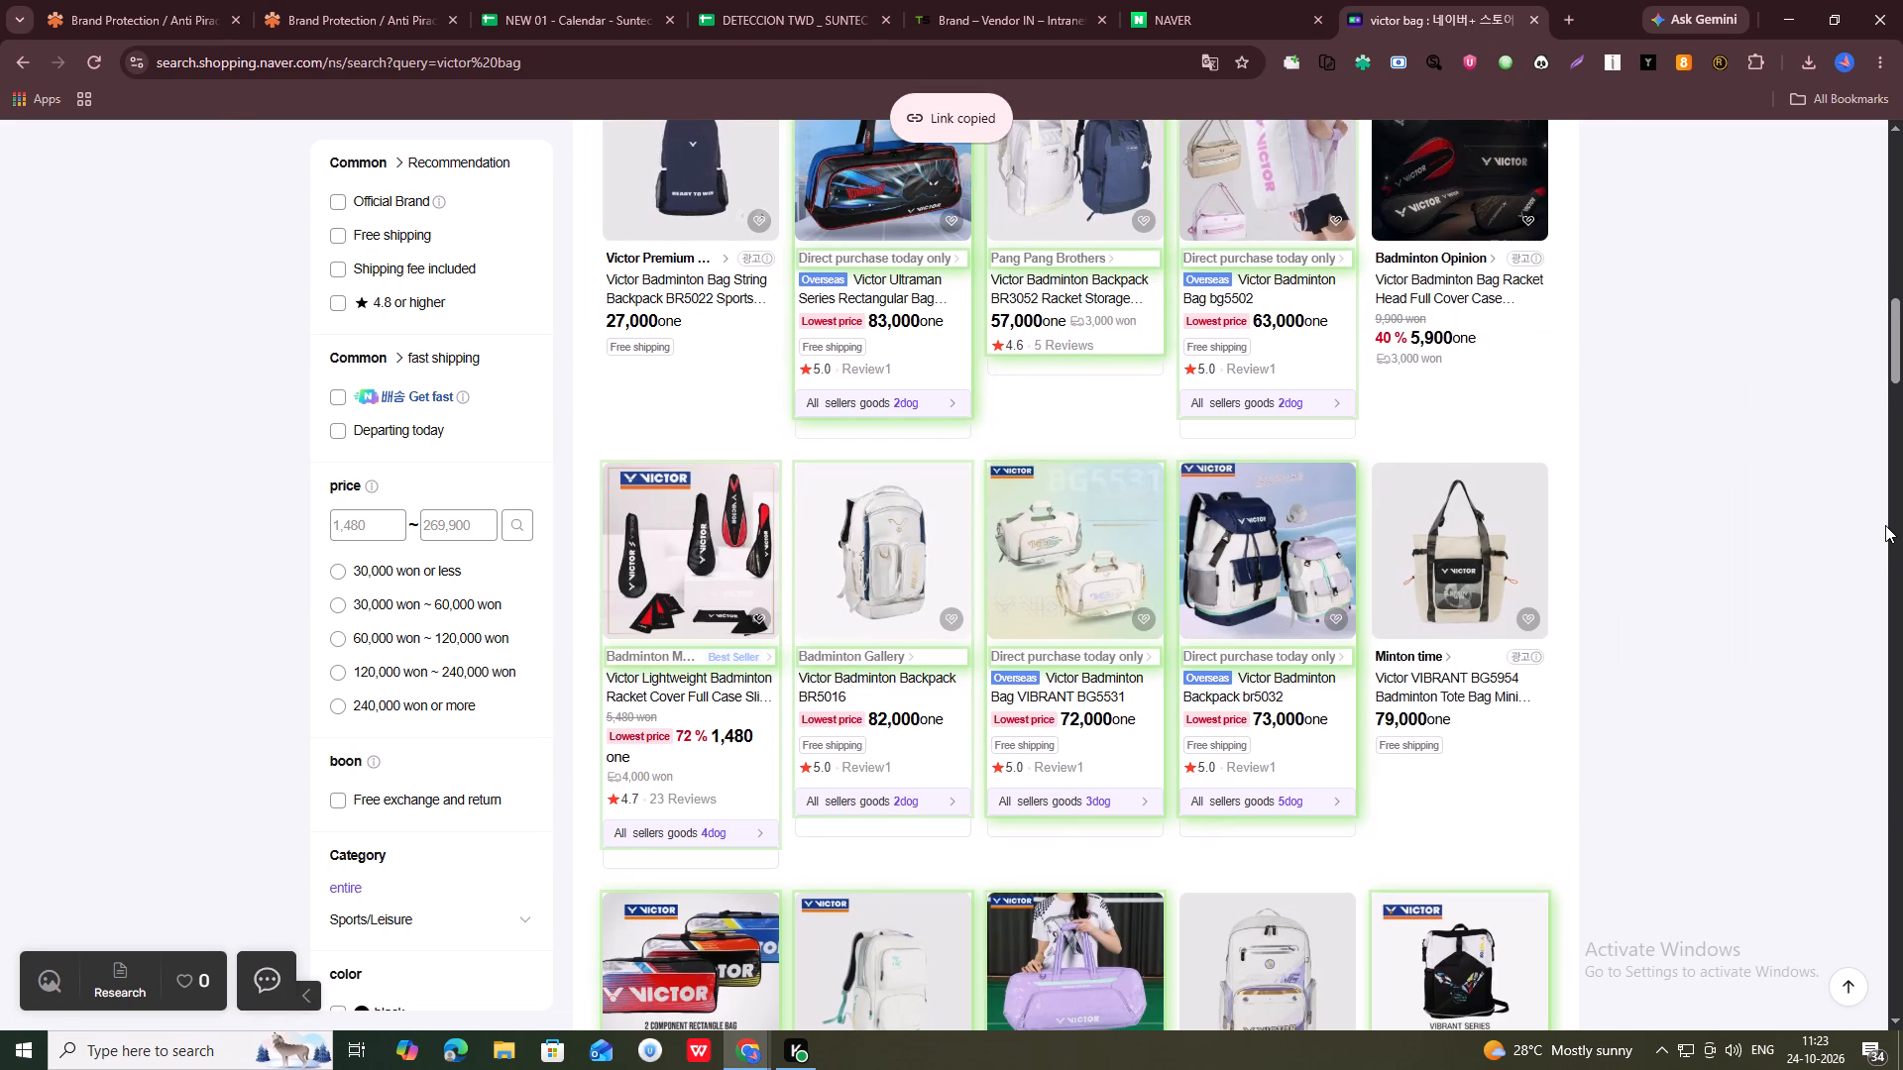
key(alt+Tab)
key(ctrl+v)
key(Down)
Copy the link of Minton time's Victor BR5080ZSW backpack from Naver into Links cell C100925.
key(alt+Tab)
key(Down)
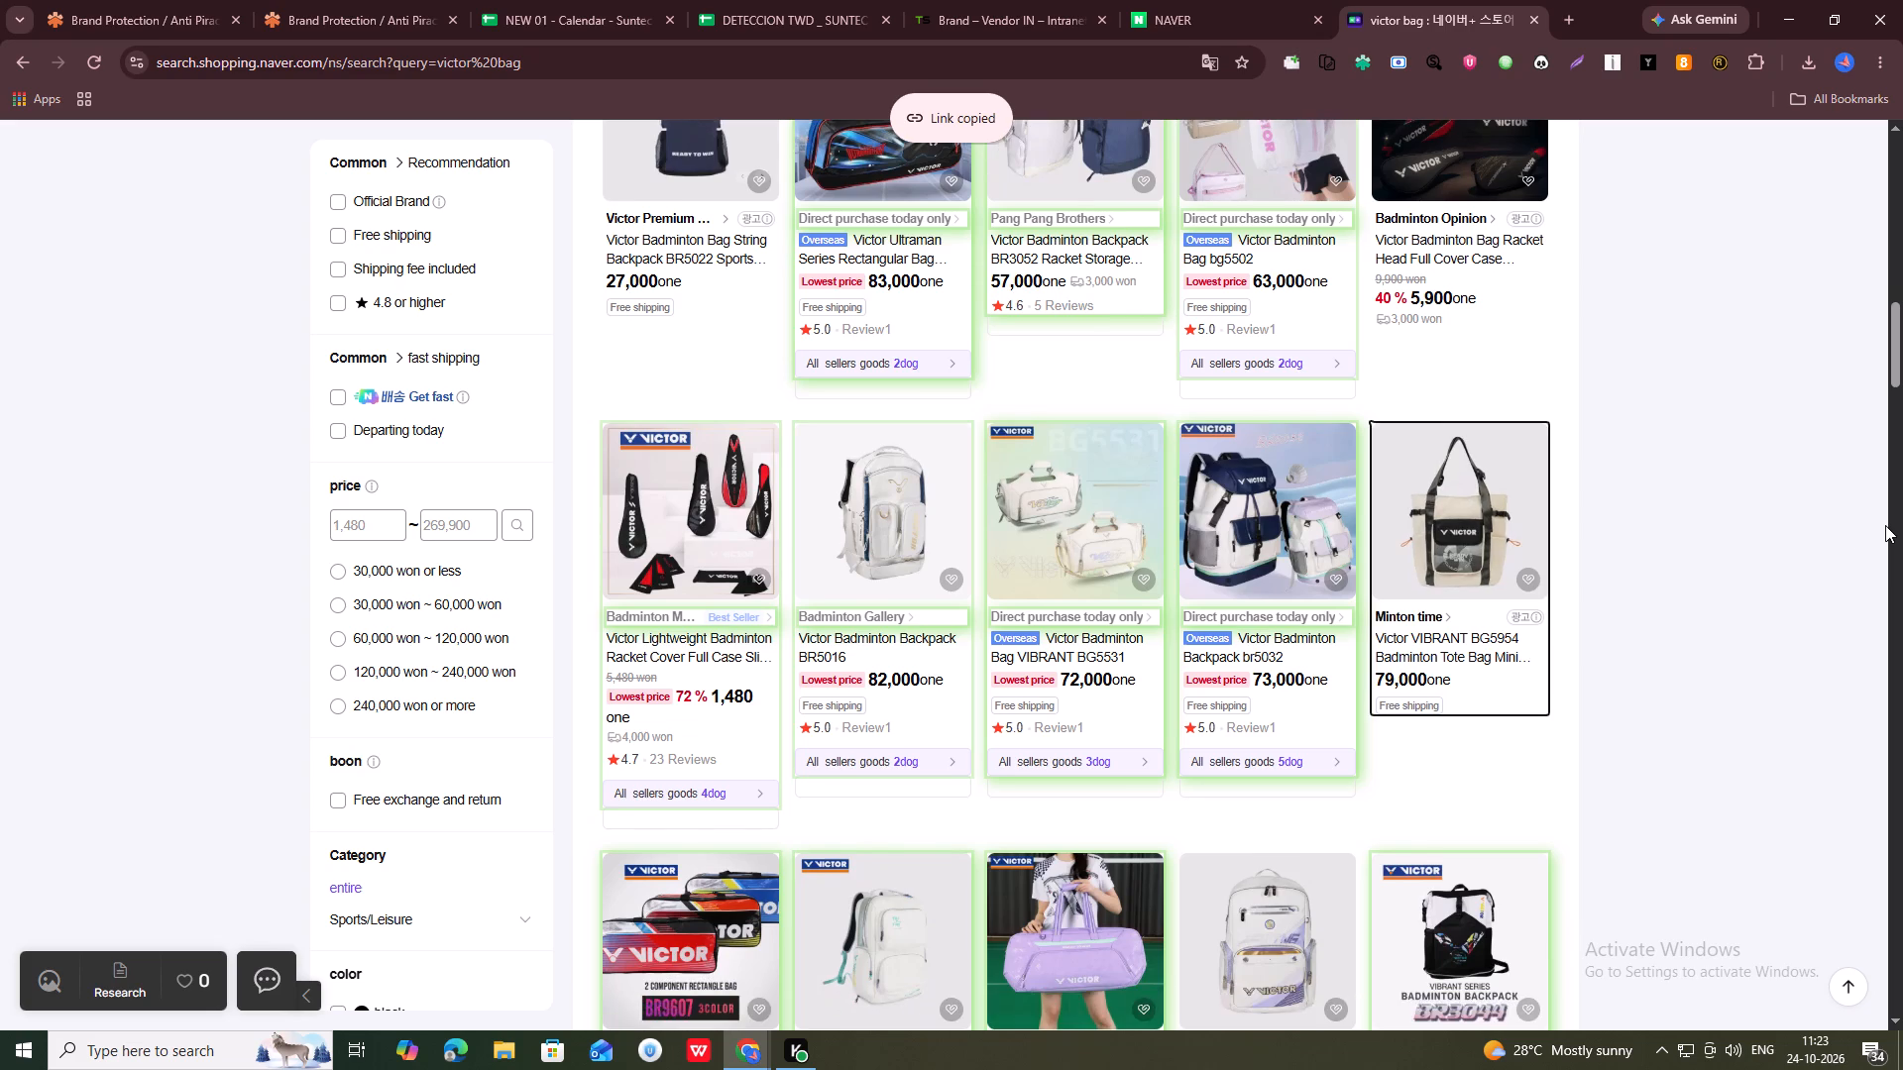
scroll(1441, 772, down, 5)
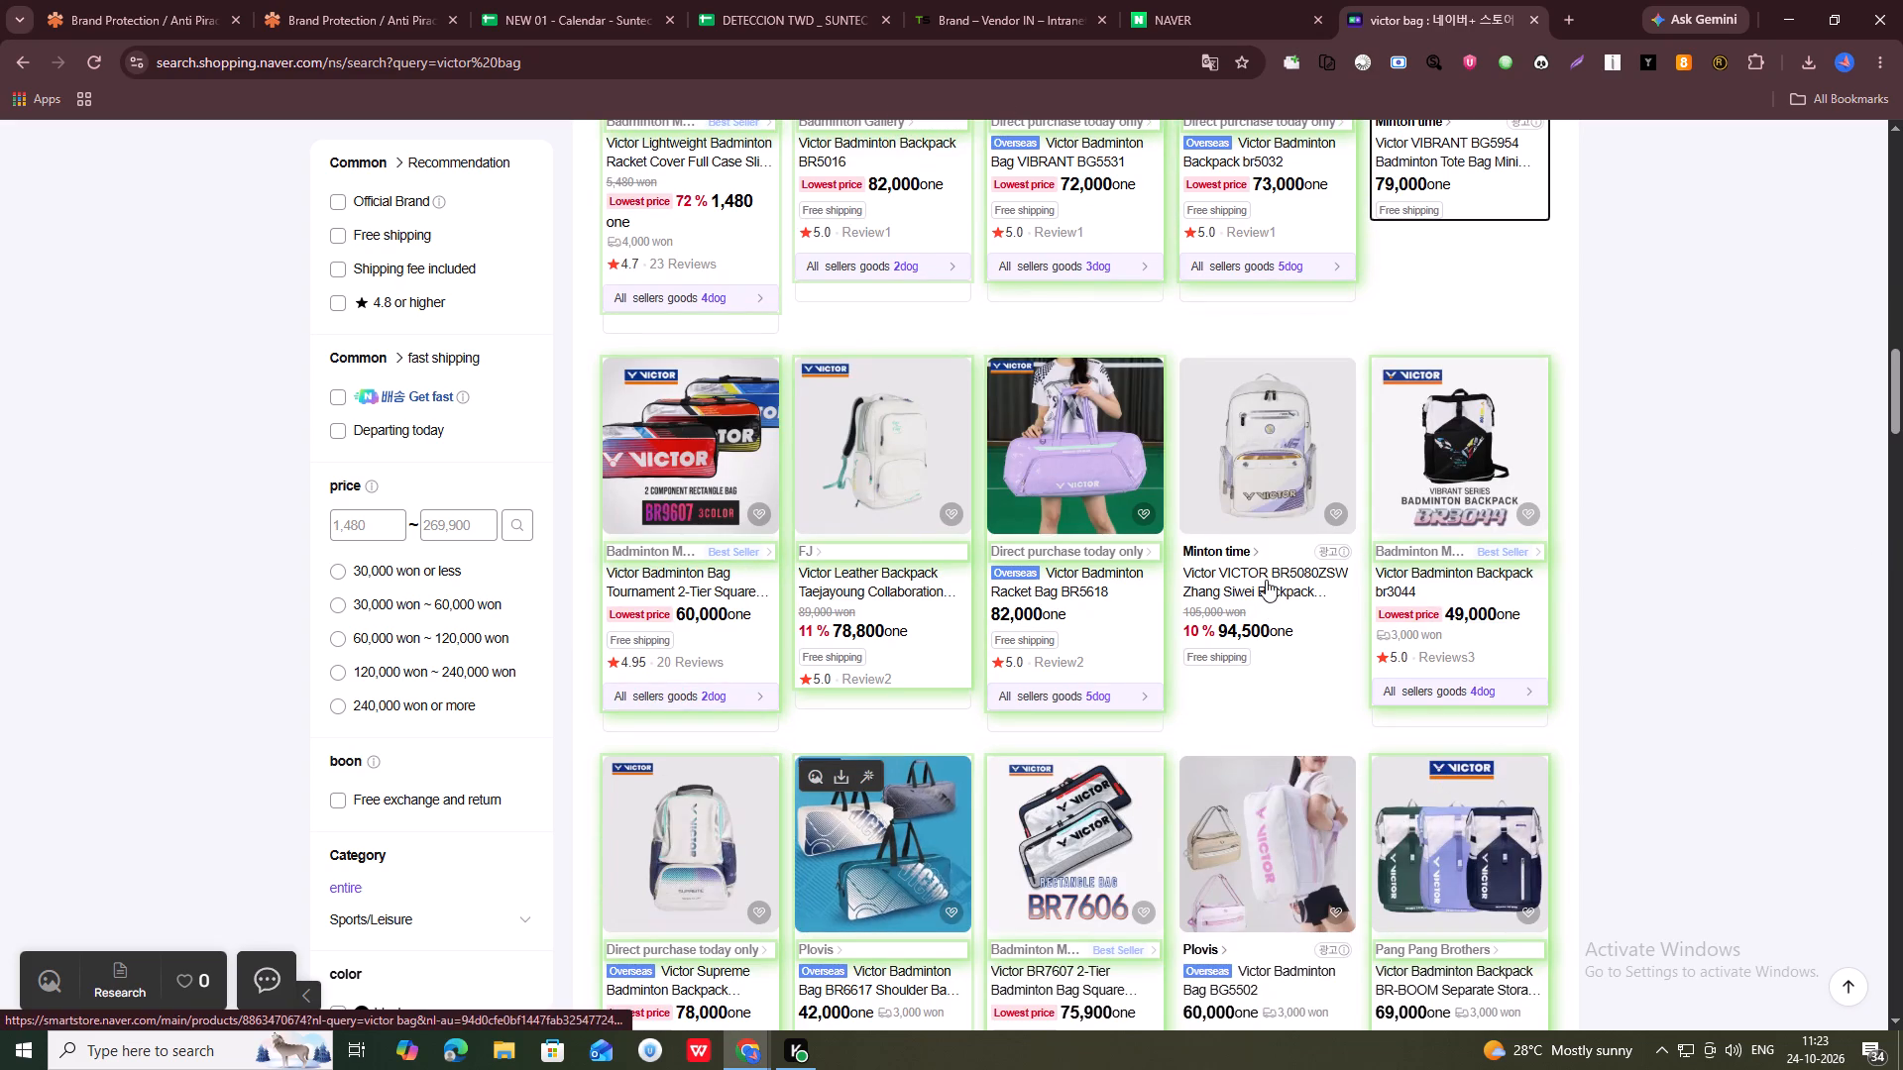
right_click(1266, 580)
click(1338, 783)
key(alt+Tab)
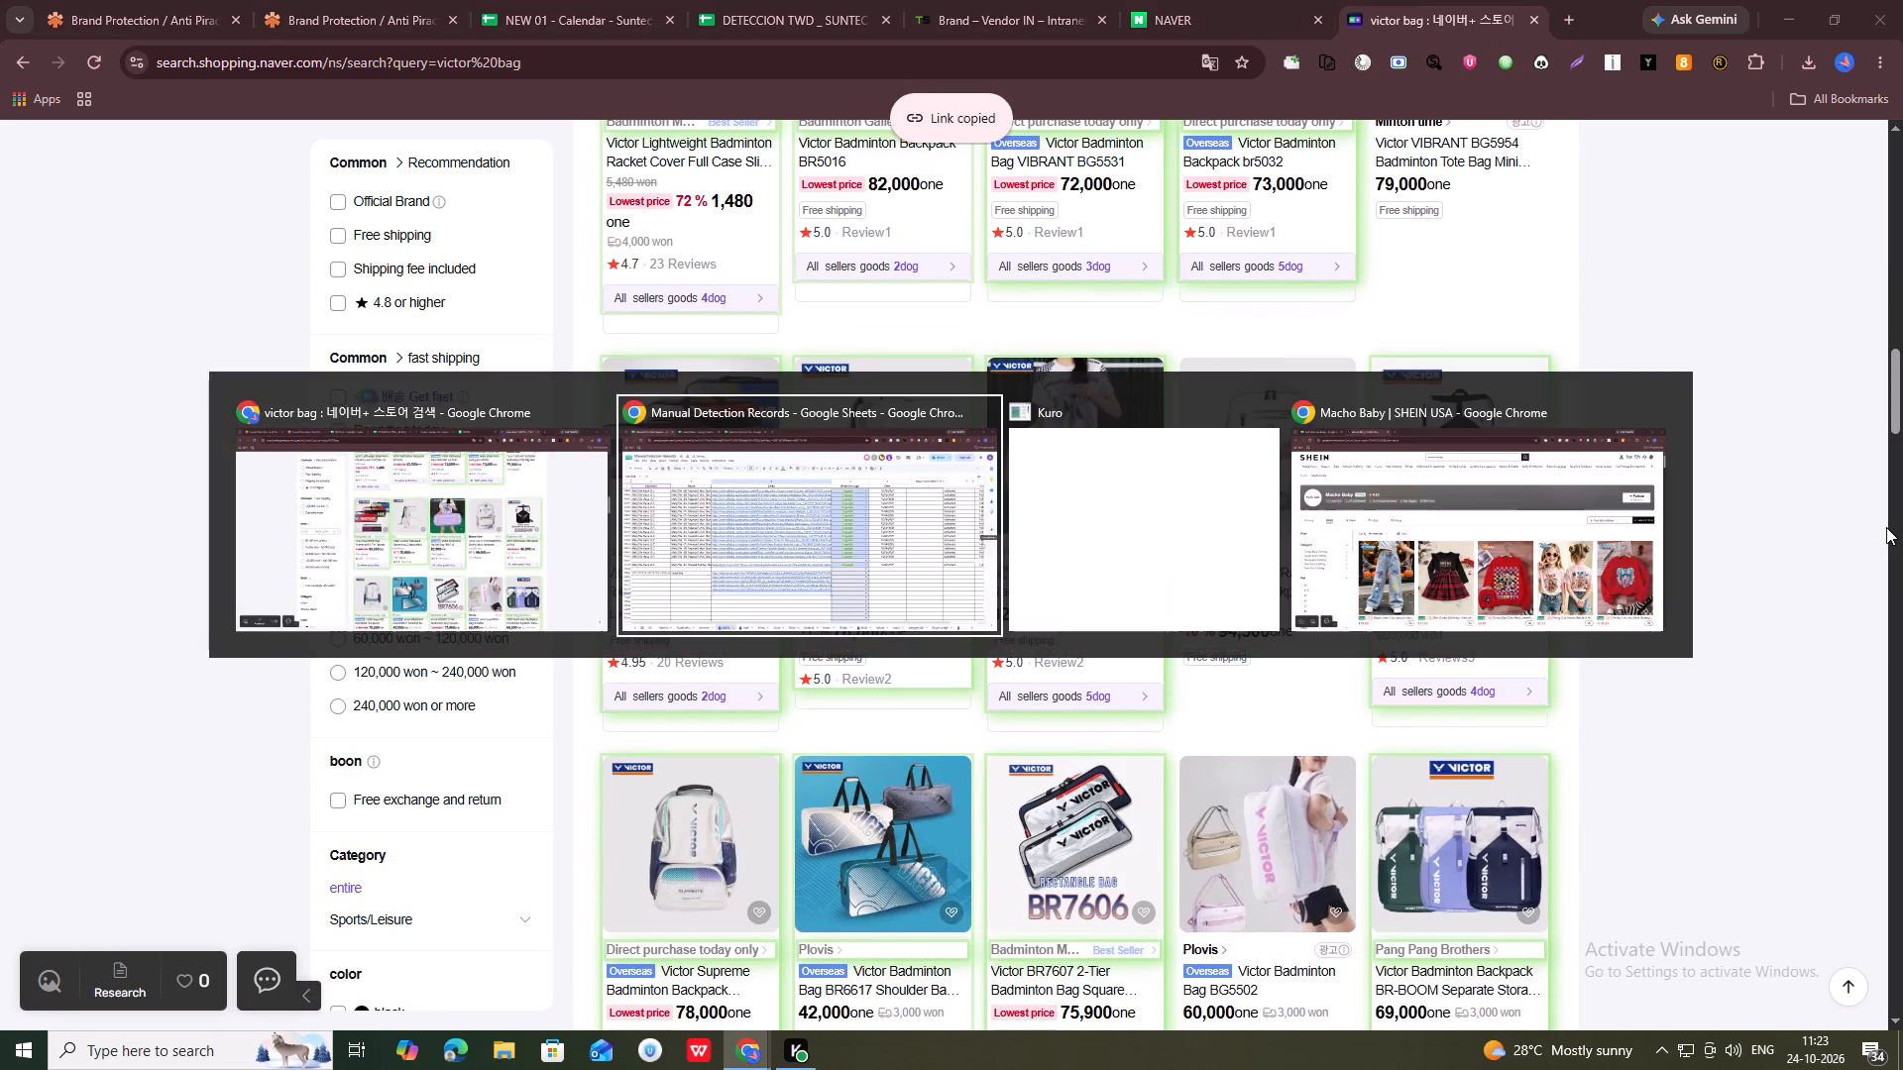
key(ctrl+v)
key(Down)
Copy the link of Plovis's Victor Badminton Bag BG5502 from Naver into Links cell C100926.
key(alt+Tab)
key(Down)
scroll(1401, 767, down, 4)
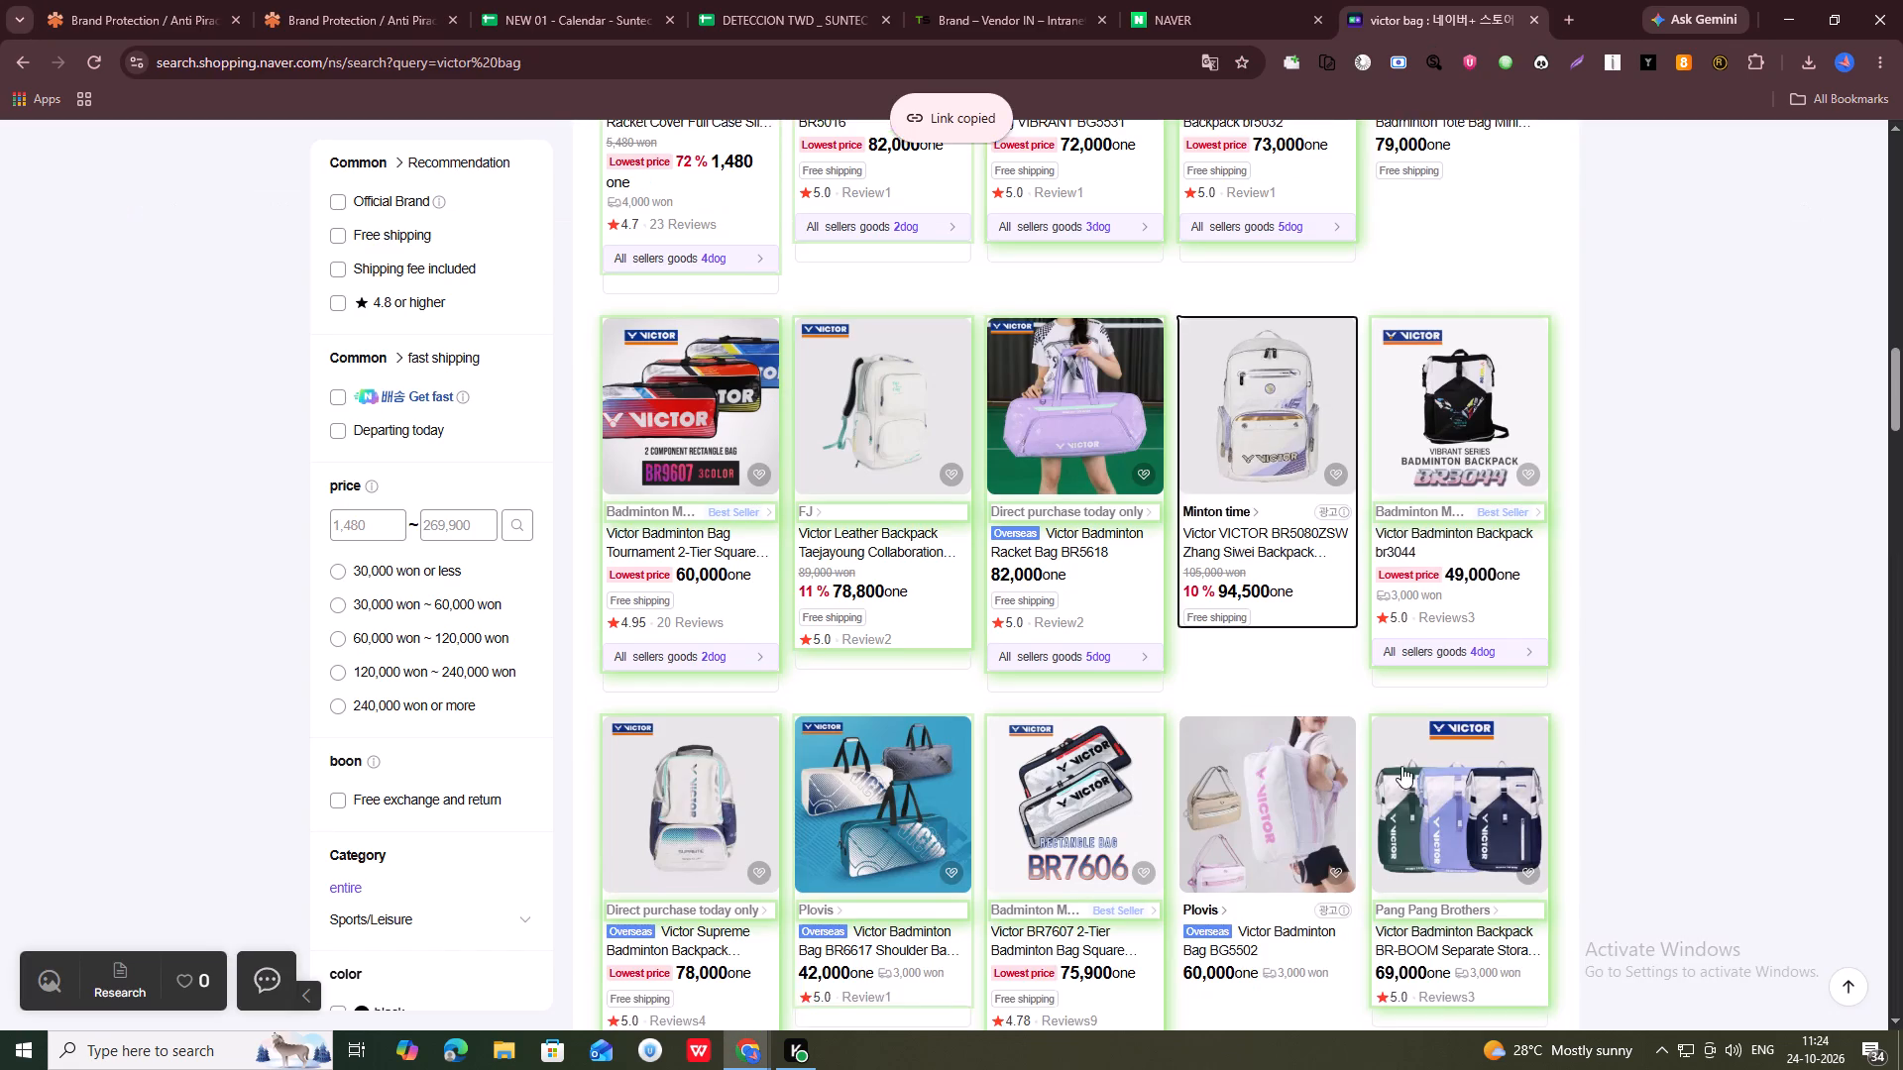
right_click(1263, 536)
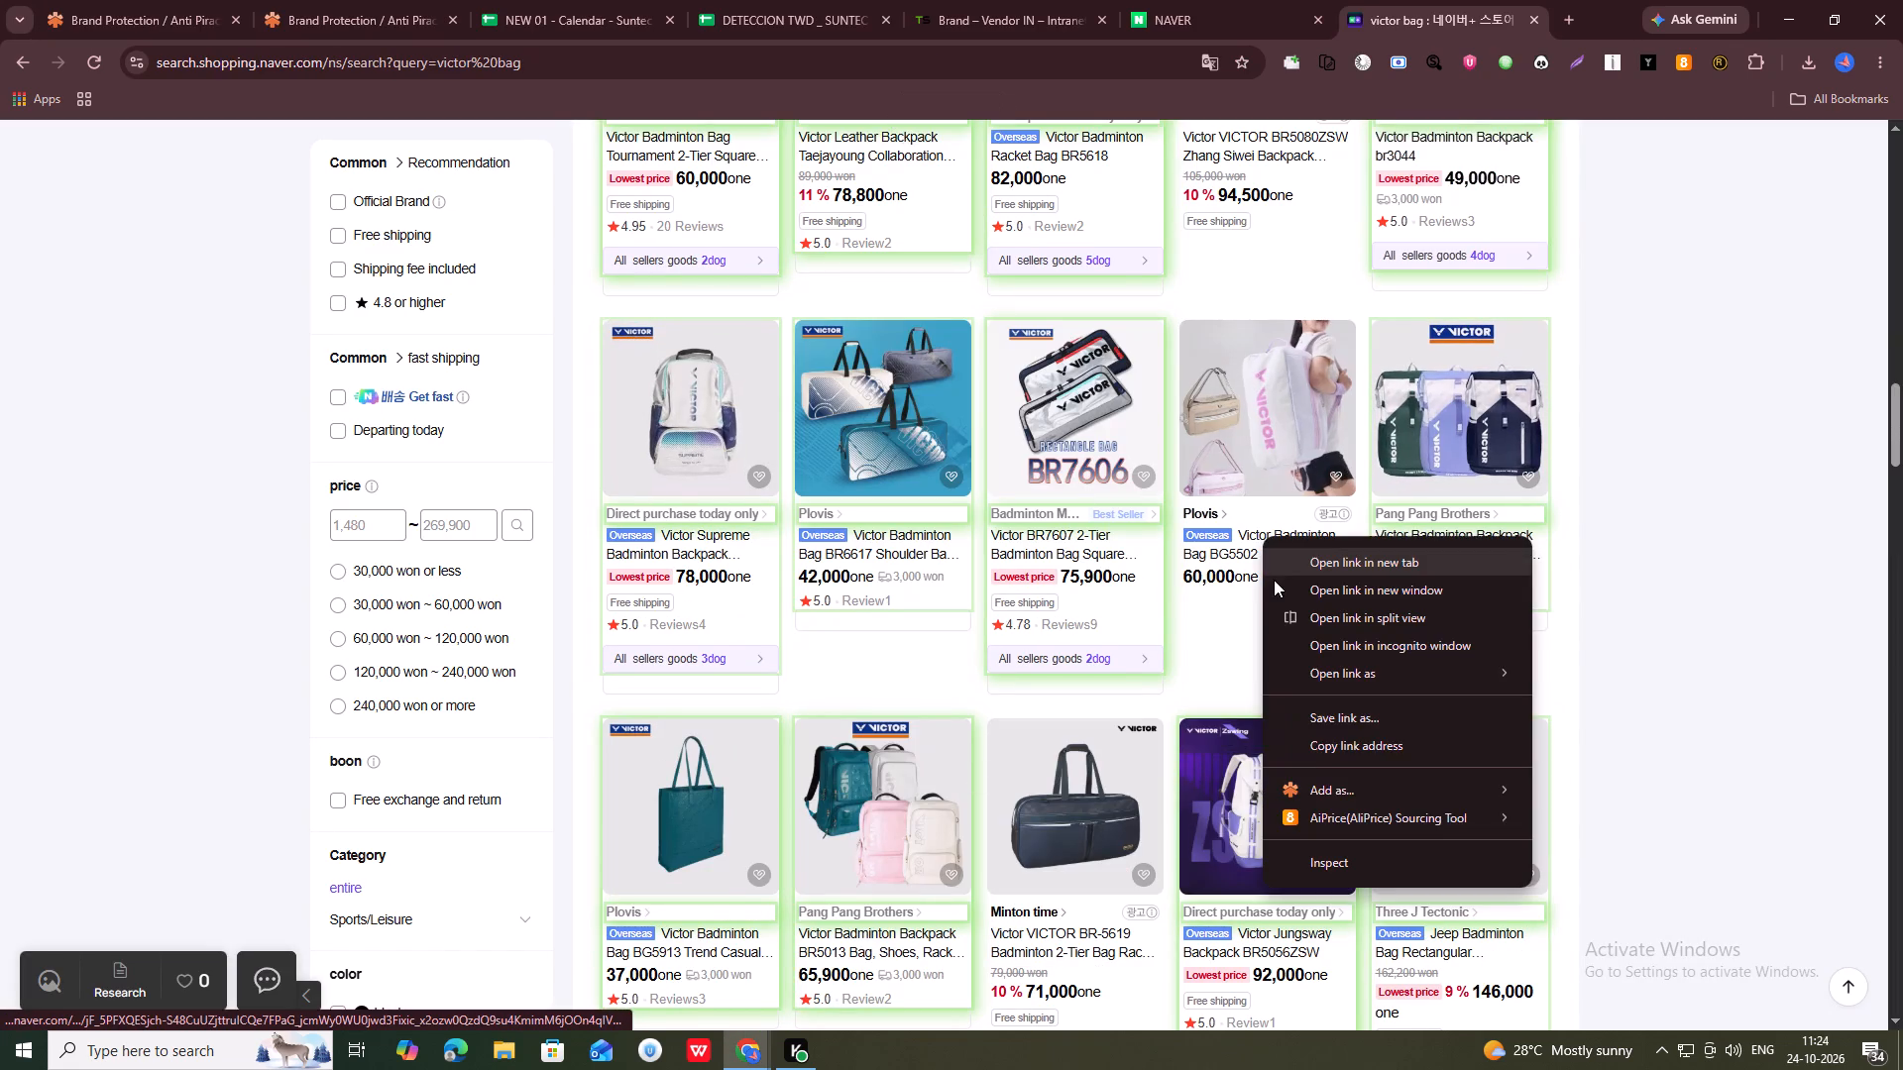
click(1323, 749)
key(Tab)
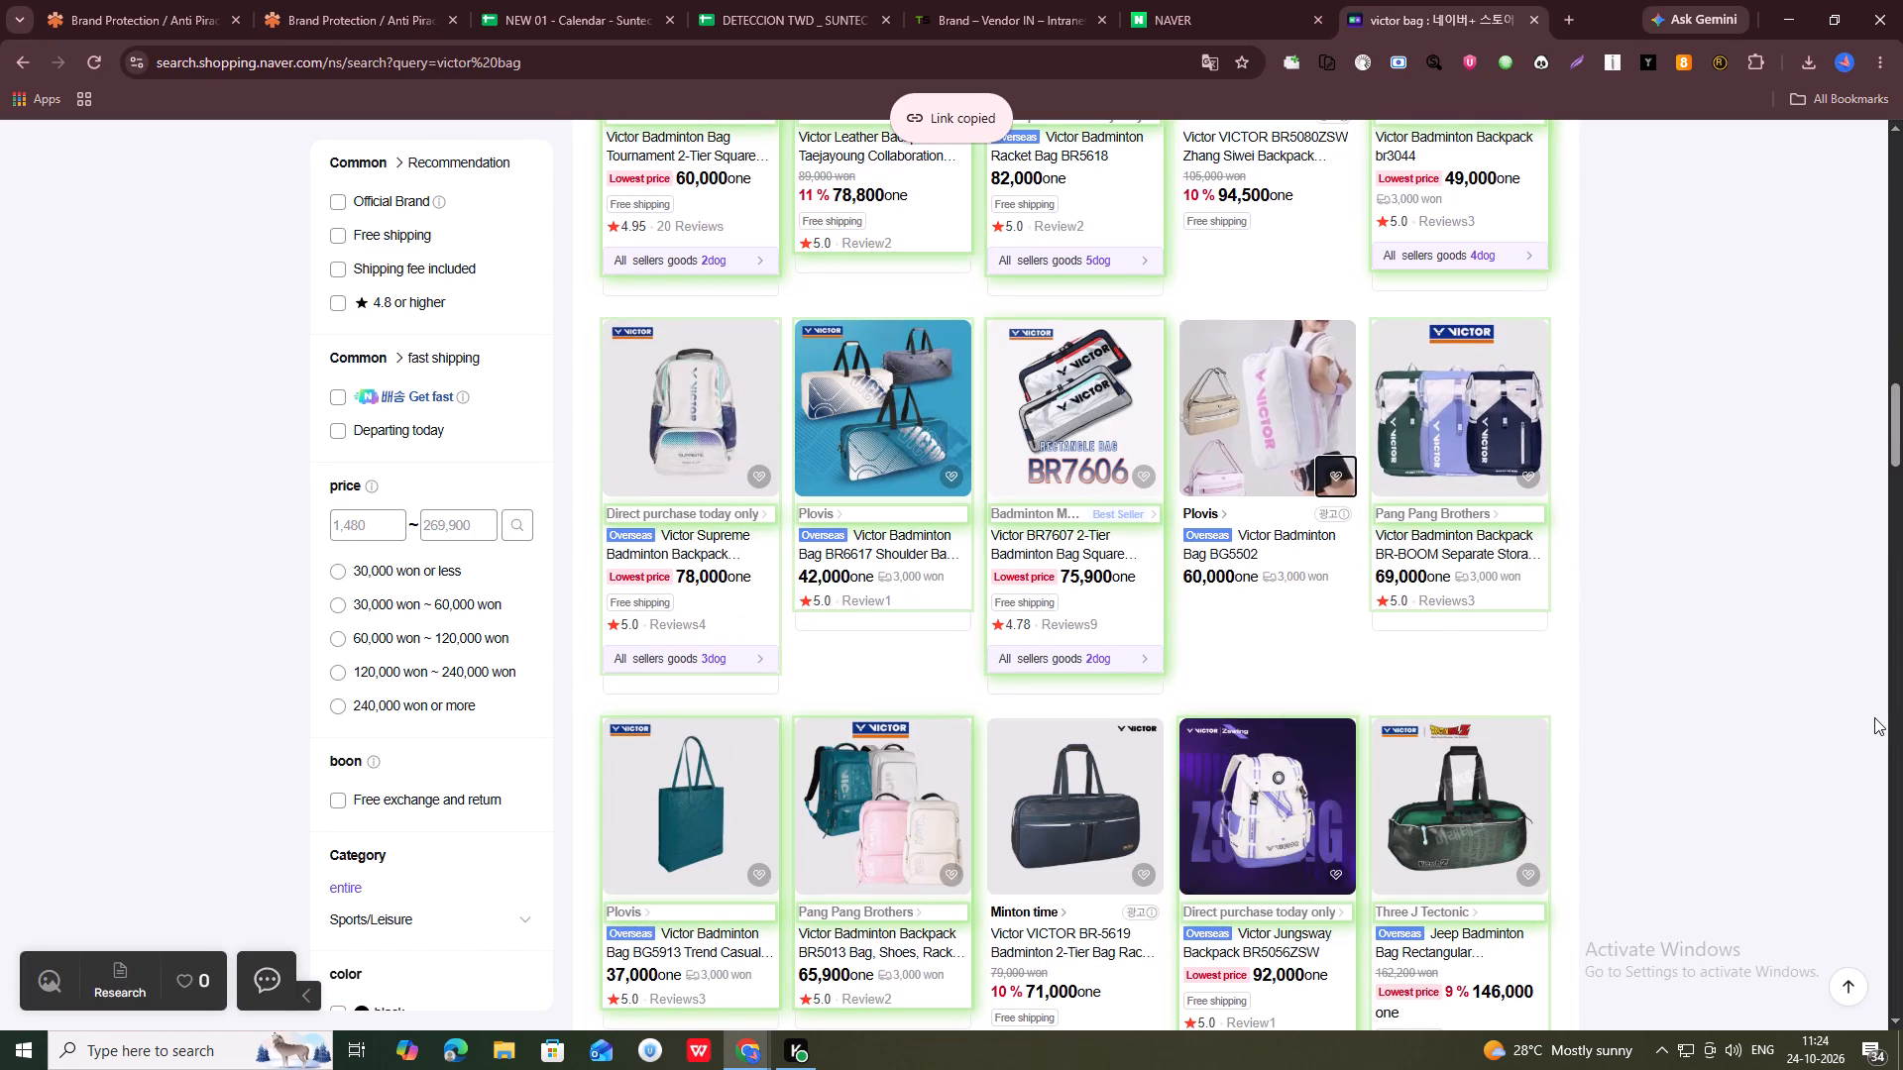
key(alt+Tab)
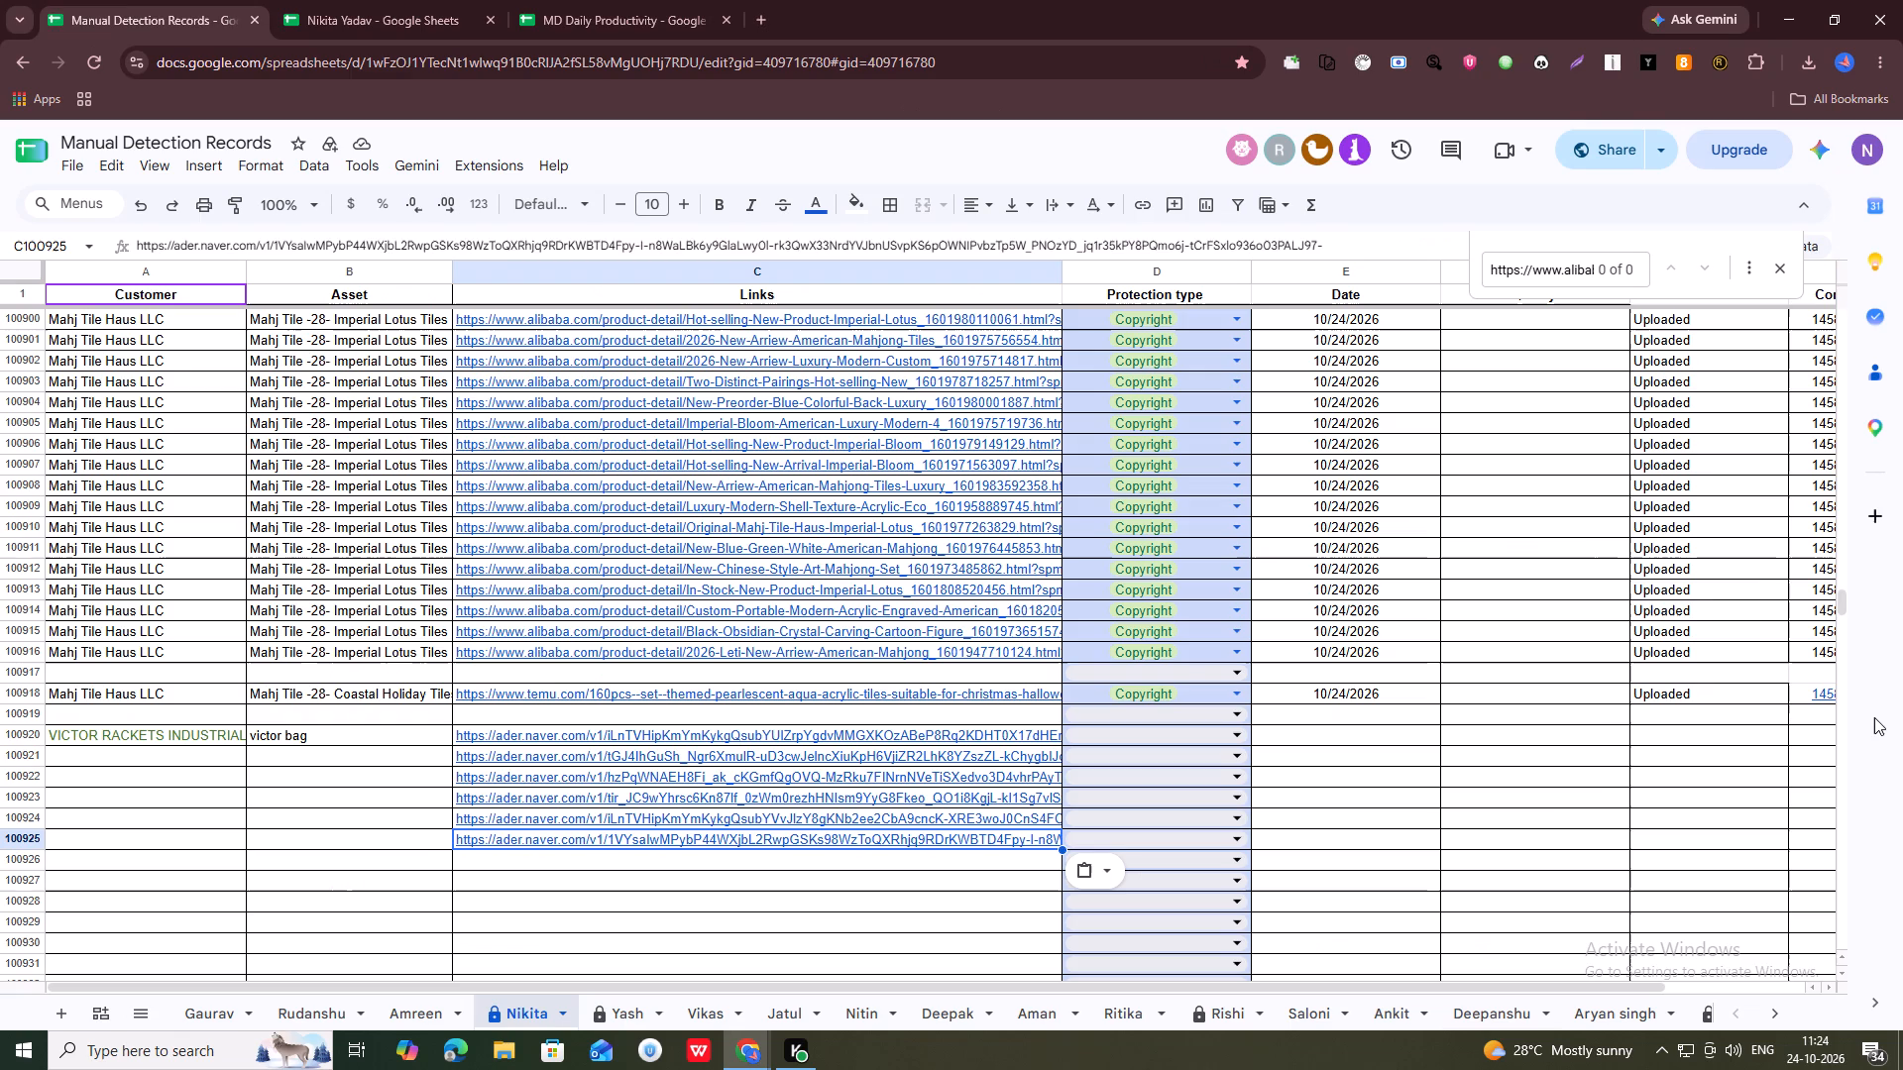
key(Down)
key(ctrl+v)
key(Down)
Copy the link of Minton time's Victor BR-5619 badminton 2-tier bag from Naver into Links cell C100927.
key(alt+Tab)
key(Right)
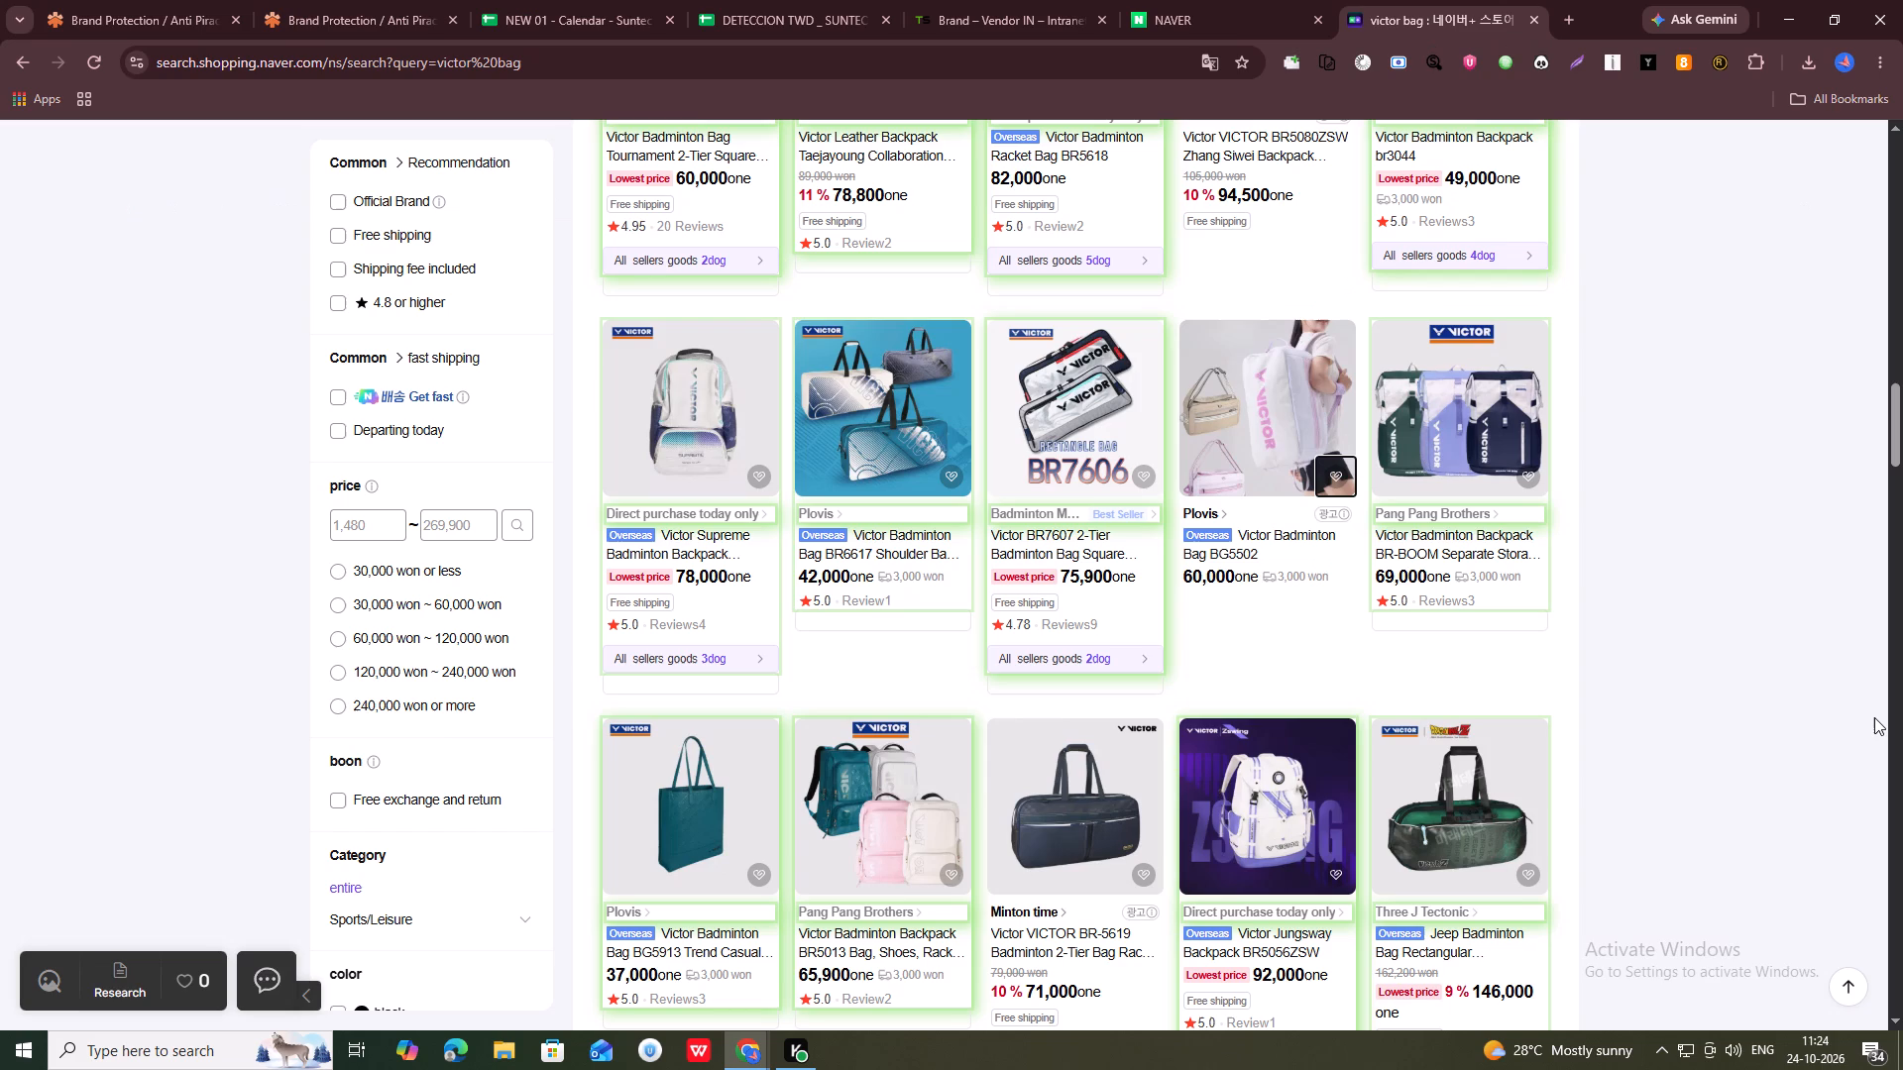
scroll(1630, 707, down, 4)
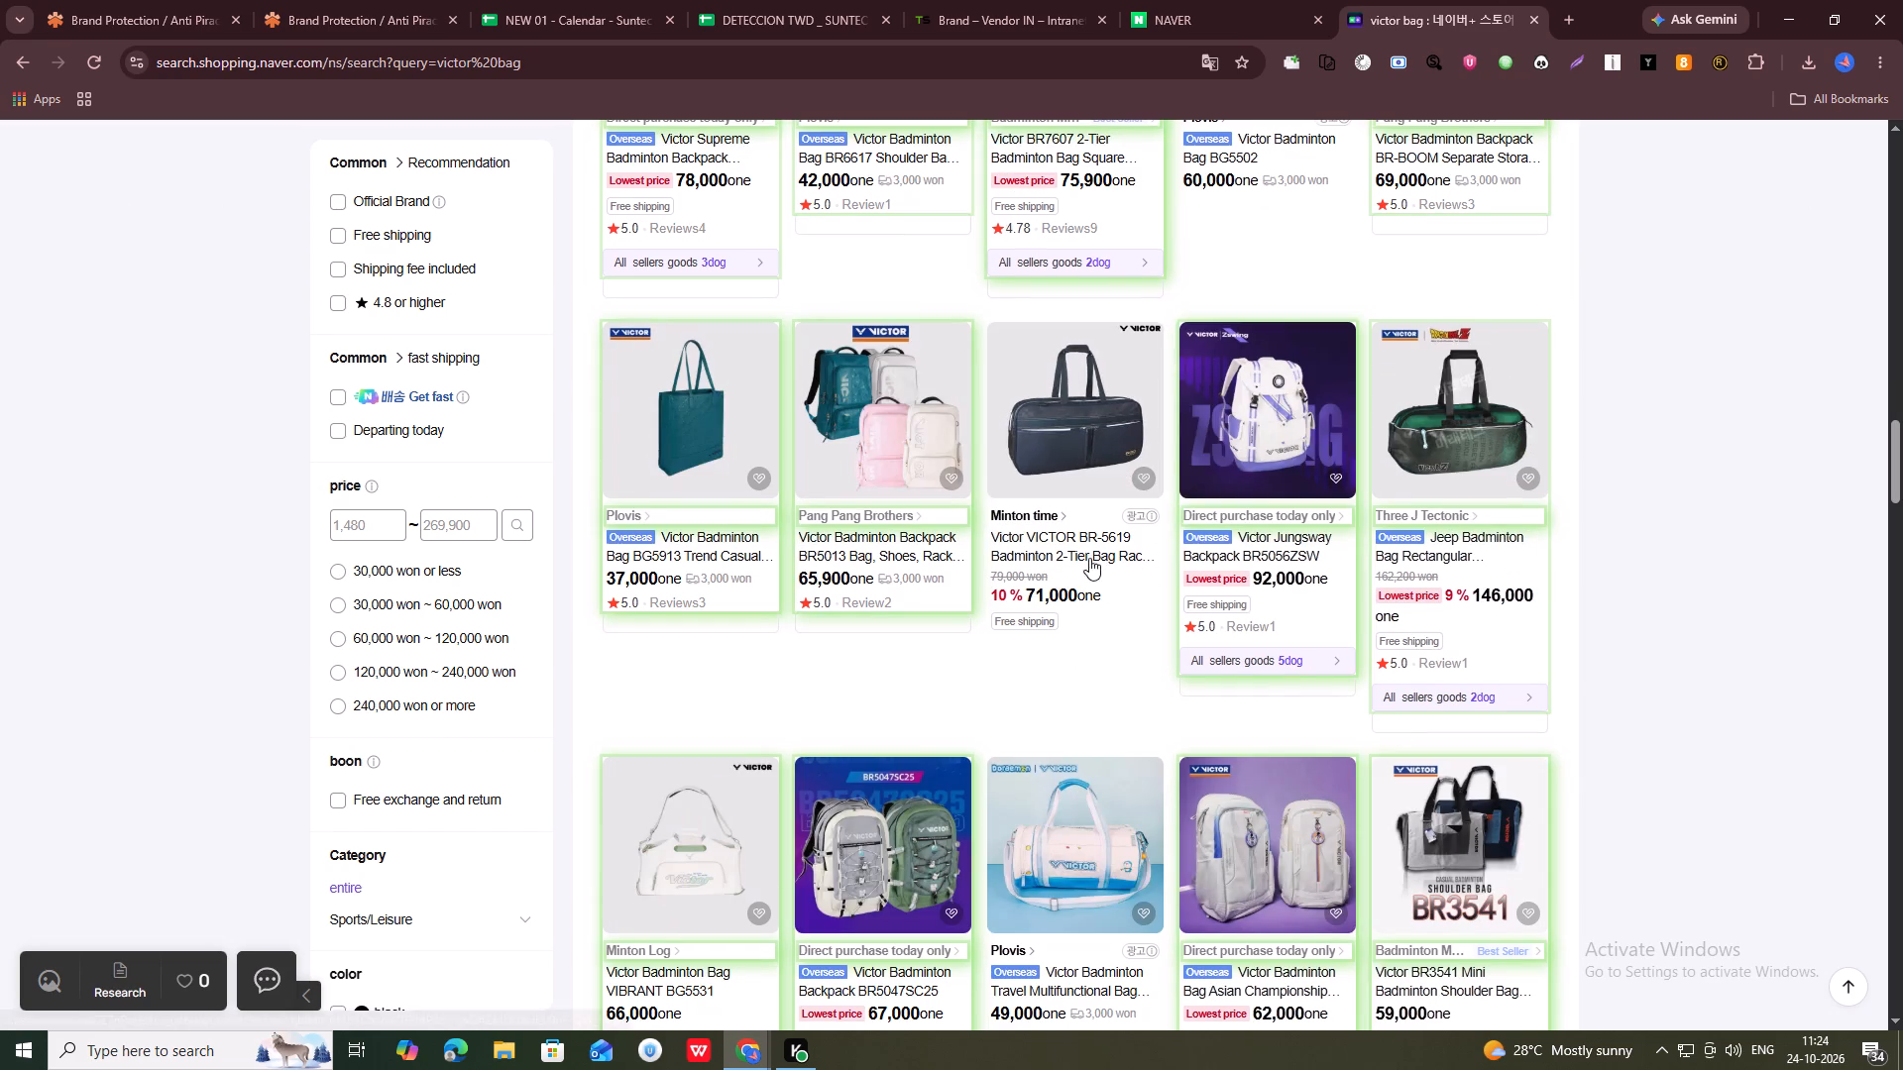
right_click(1085, 548)
click(1140, 753)
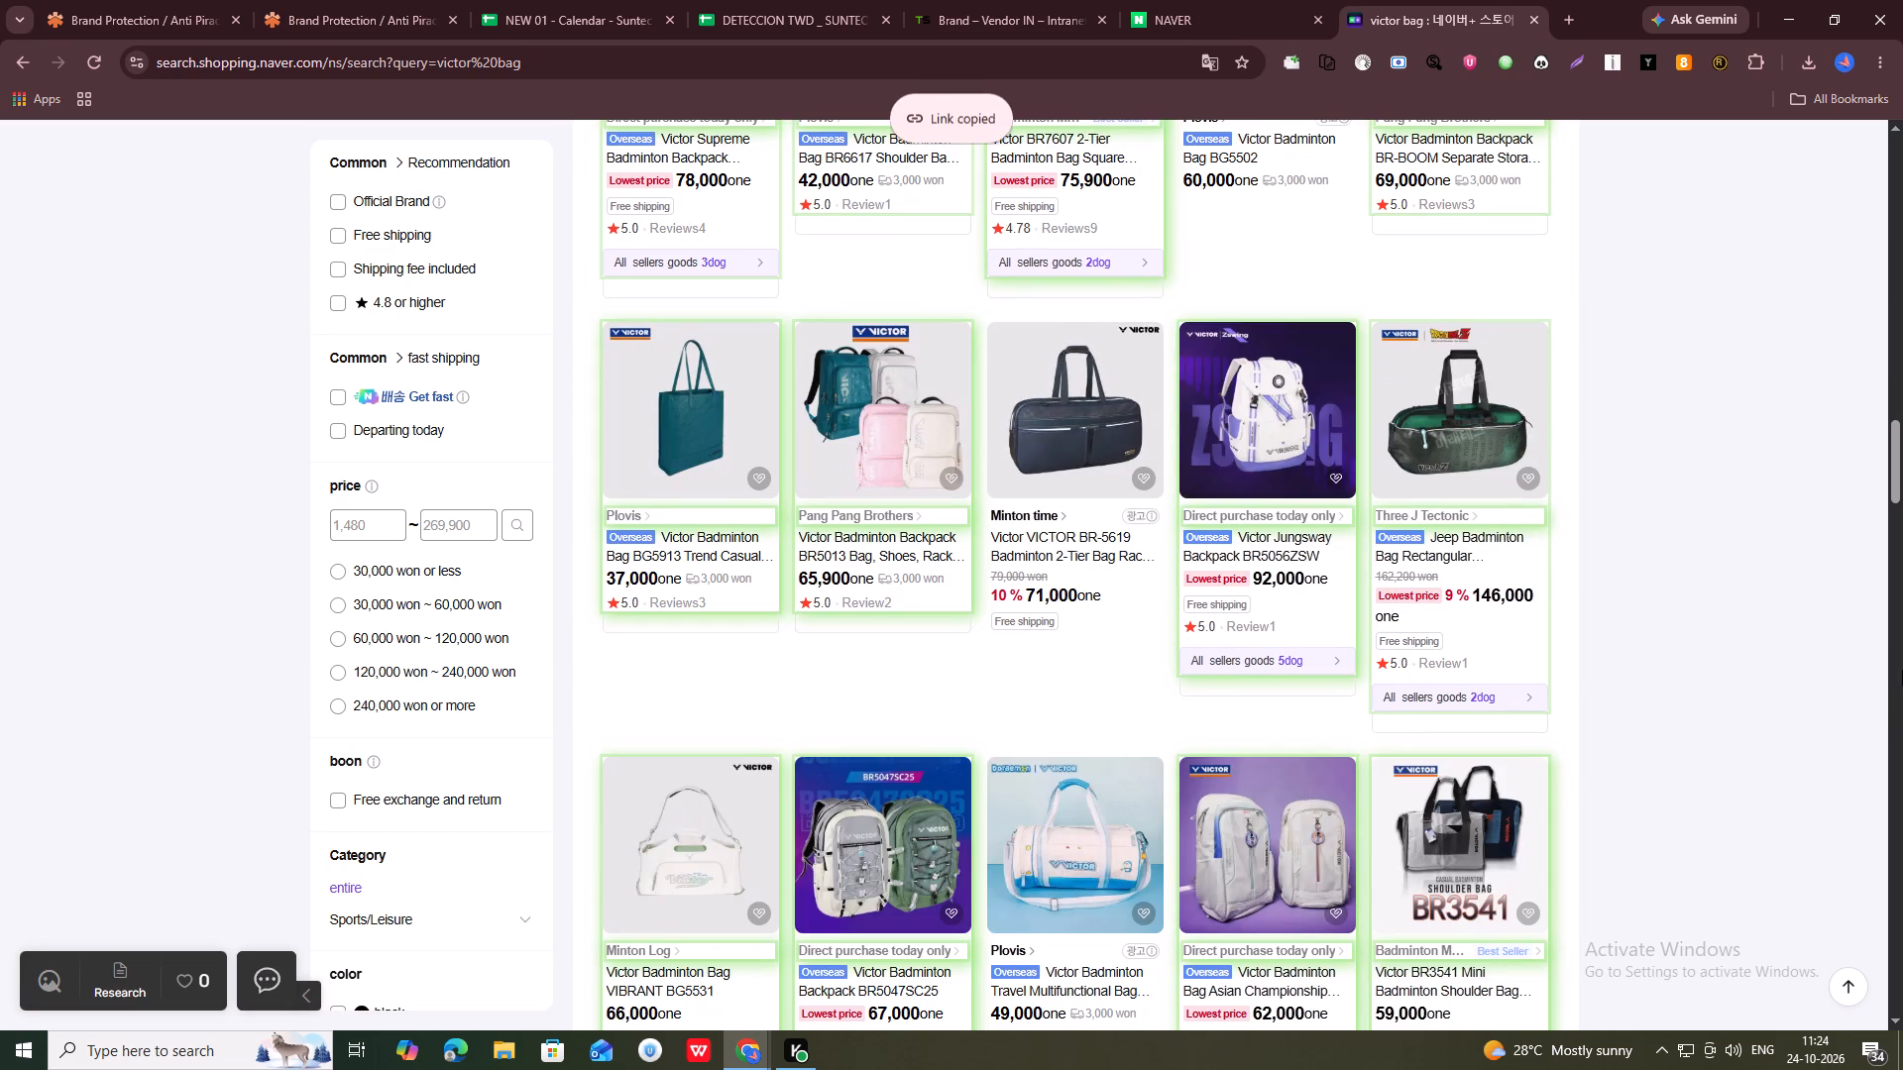
key(alt+Tab)
key(ctrl+v)
key(Down)
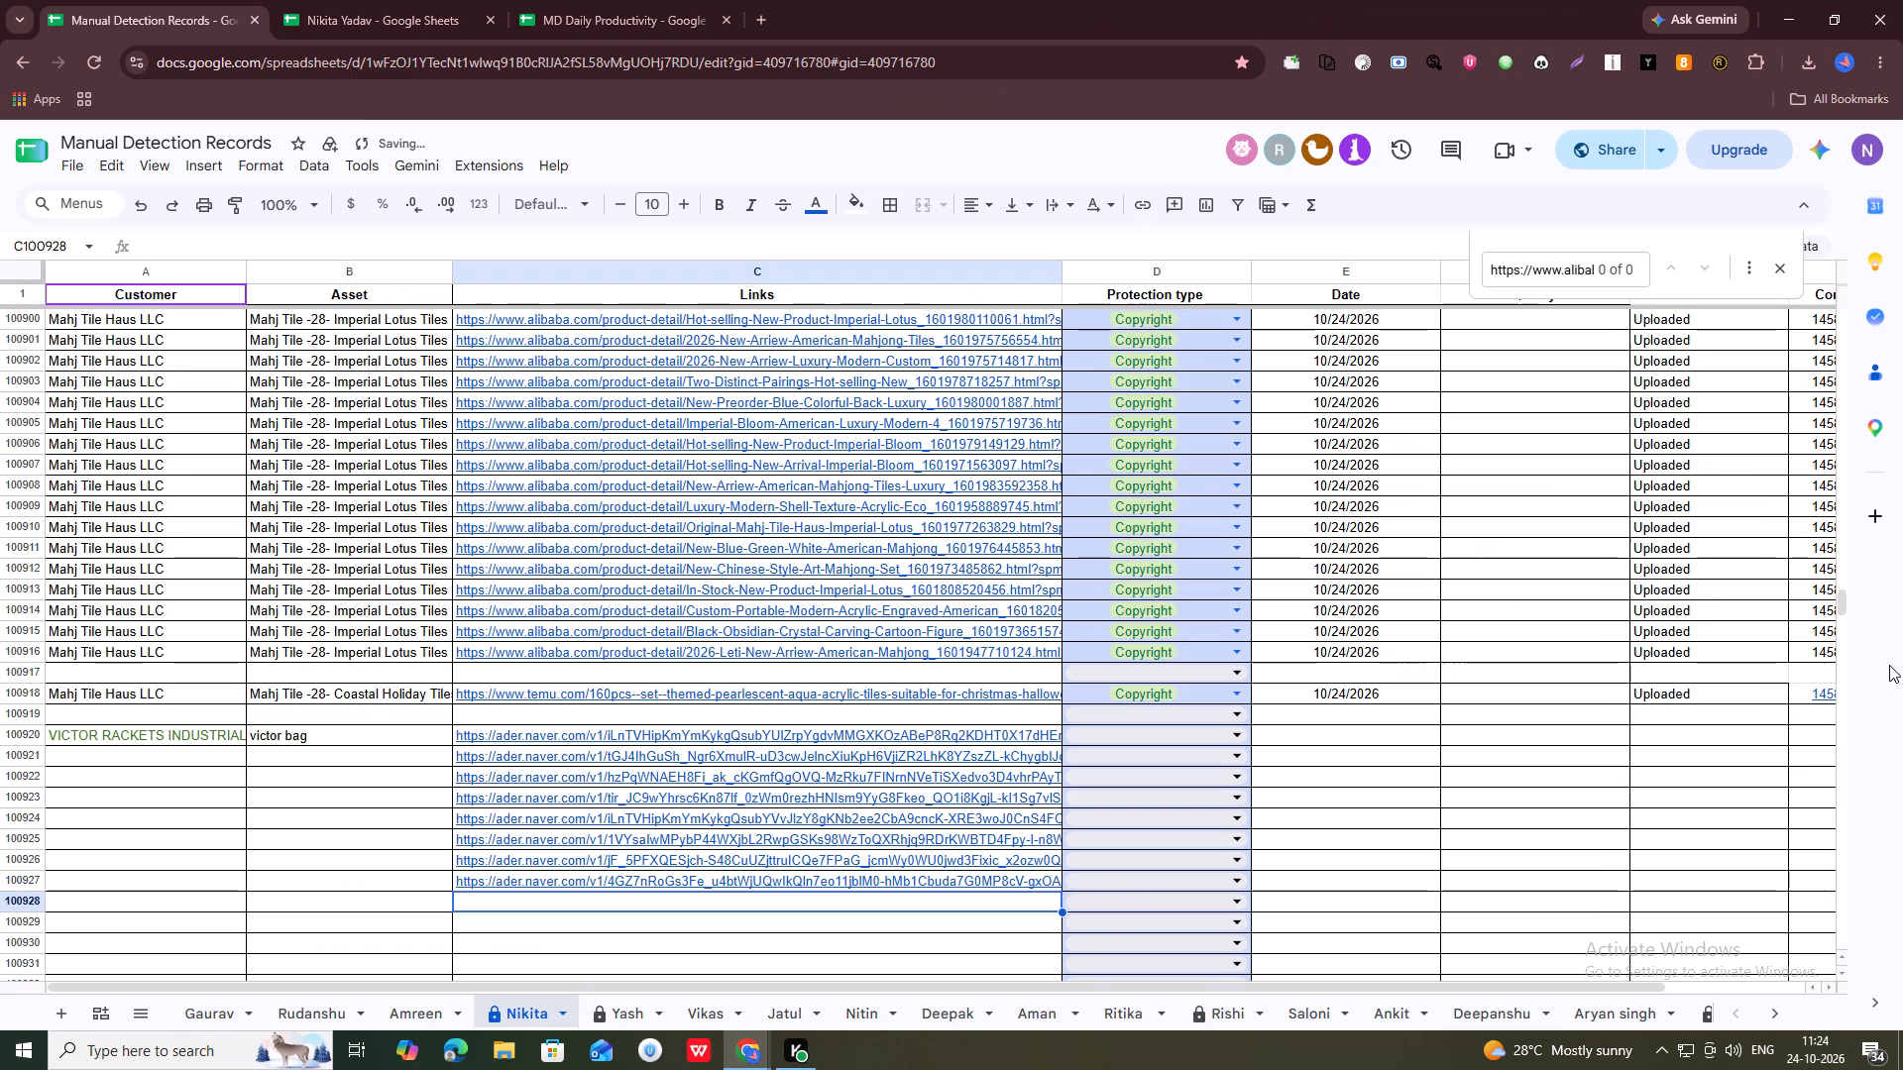
Copy the link of Plovis's Victor Badminton Travel Multifunctional Bag from Naver into Links cell C100928.
key(alt+Tab)
key(Right)
scroll(1463, 651, down, 5)
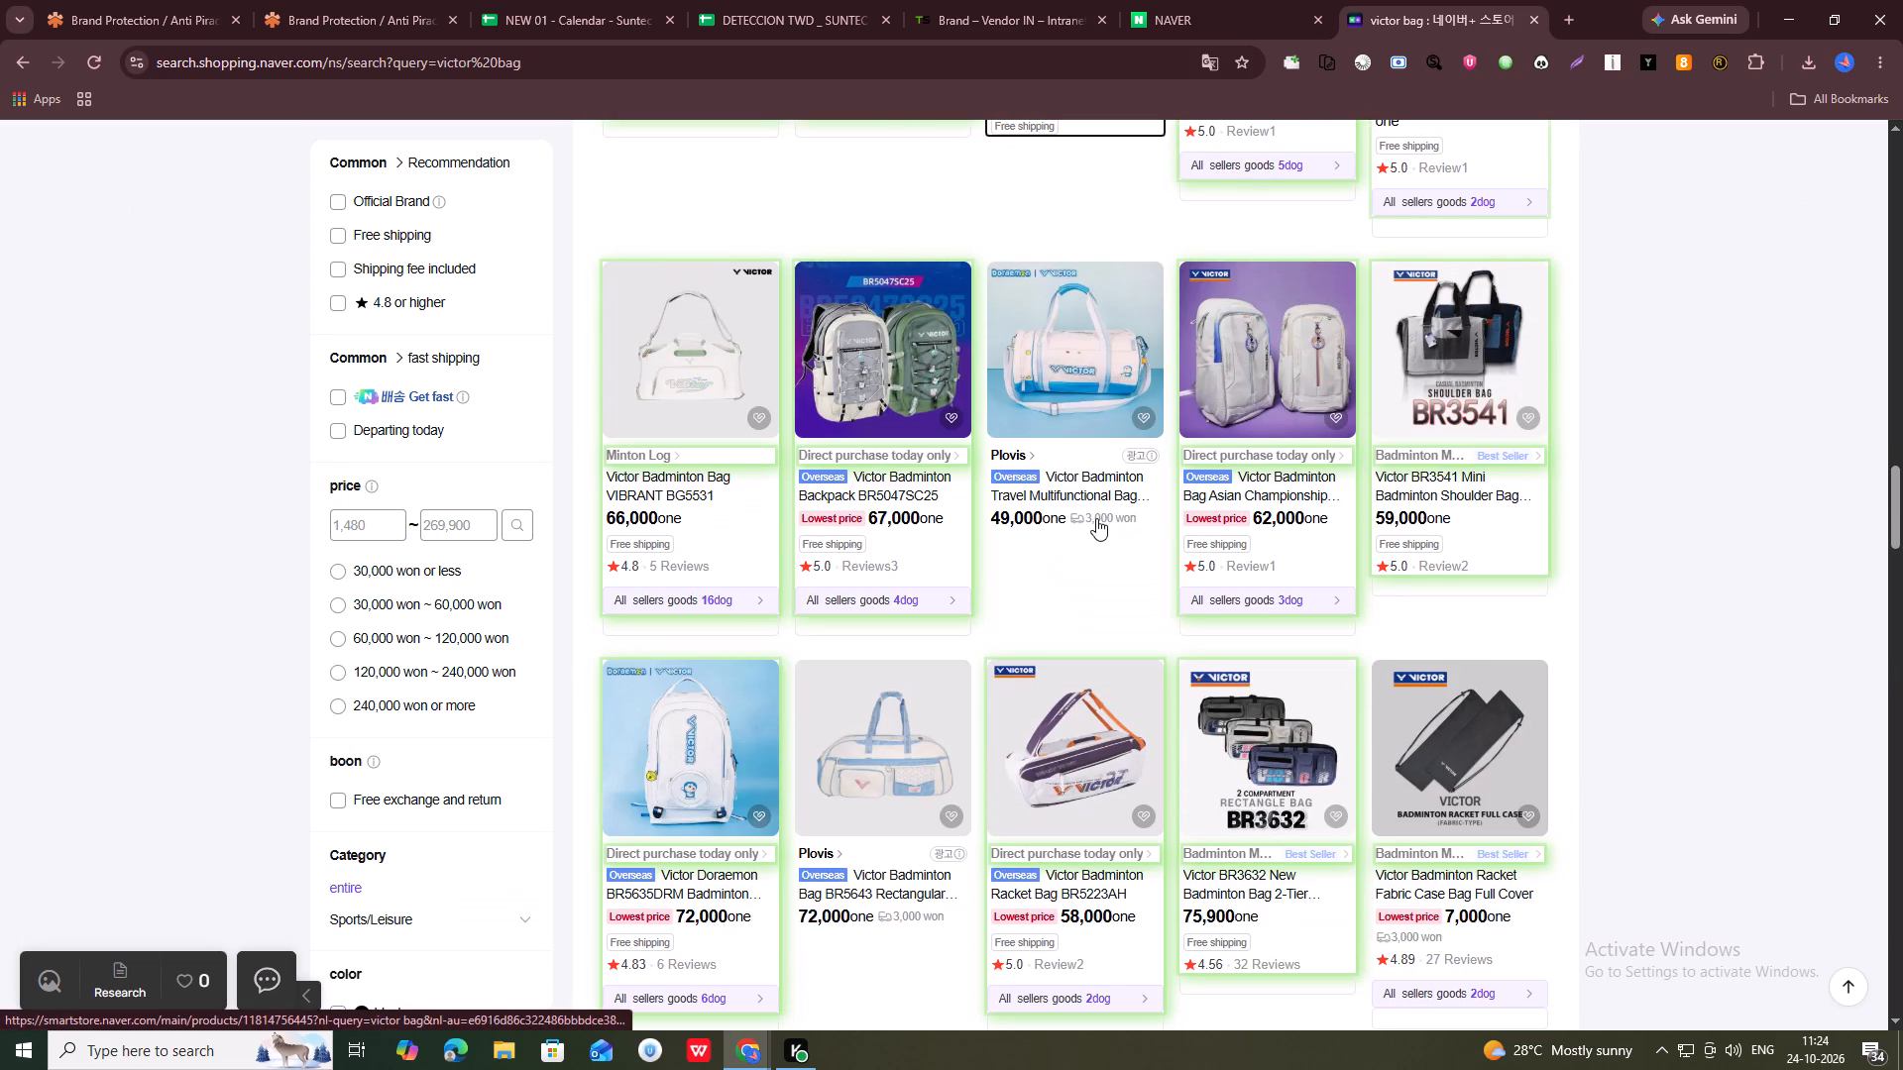
right_click(1090, 495)
click(1146, 697)
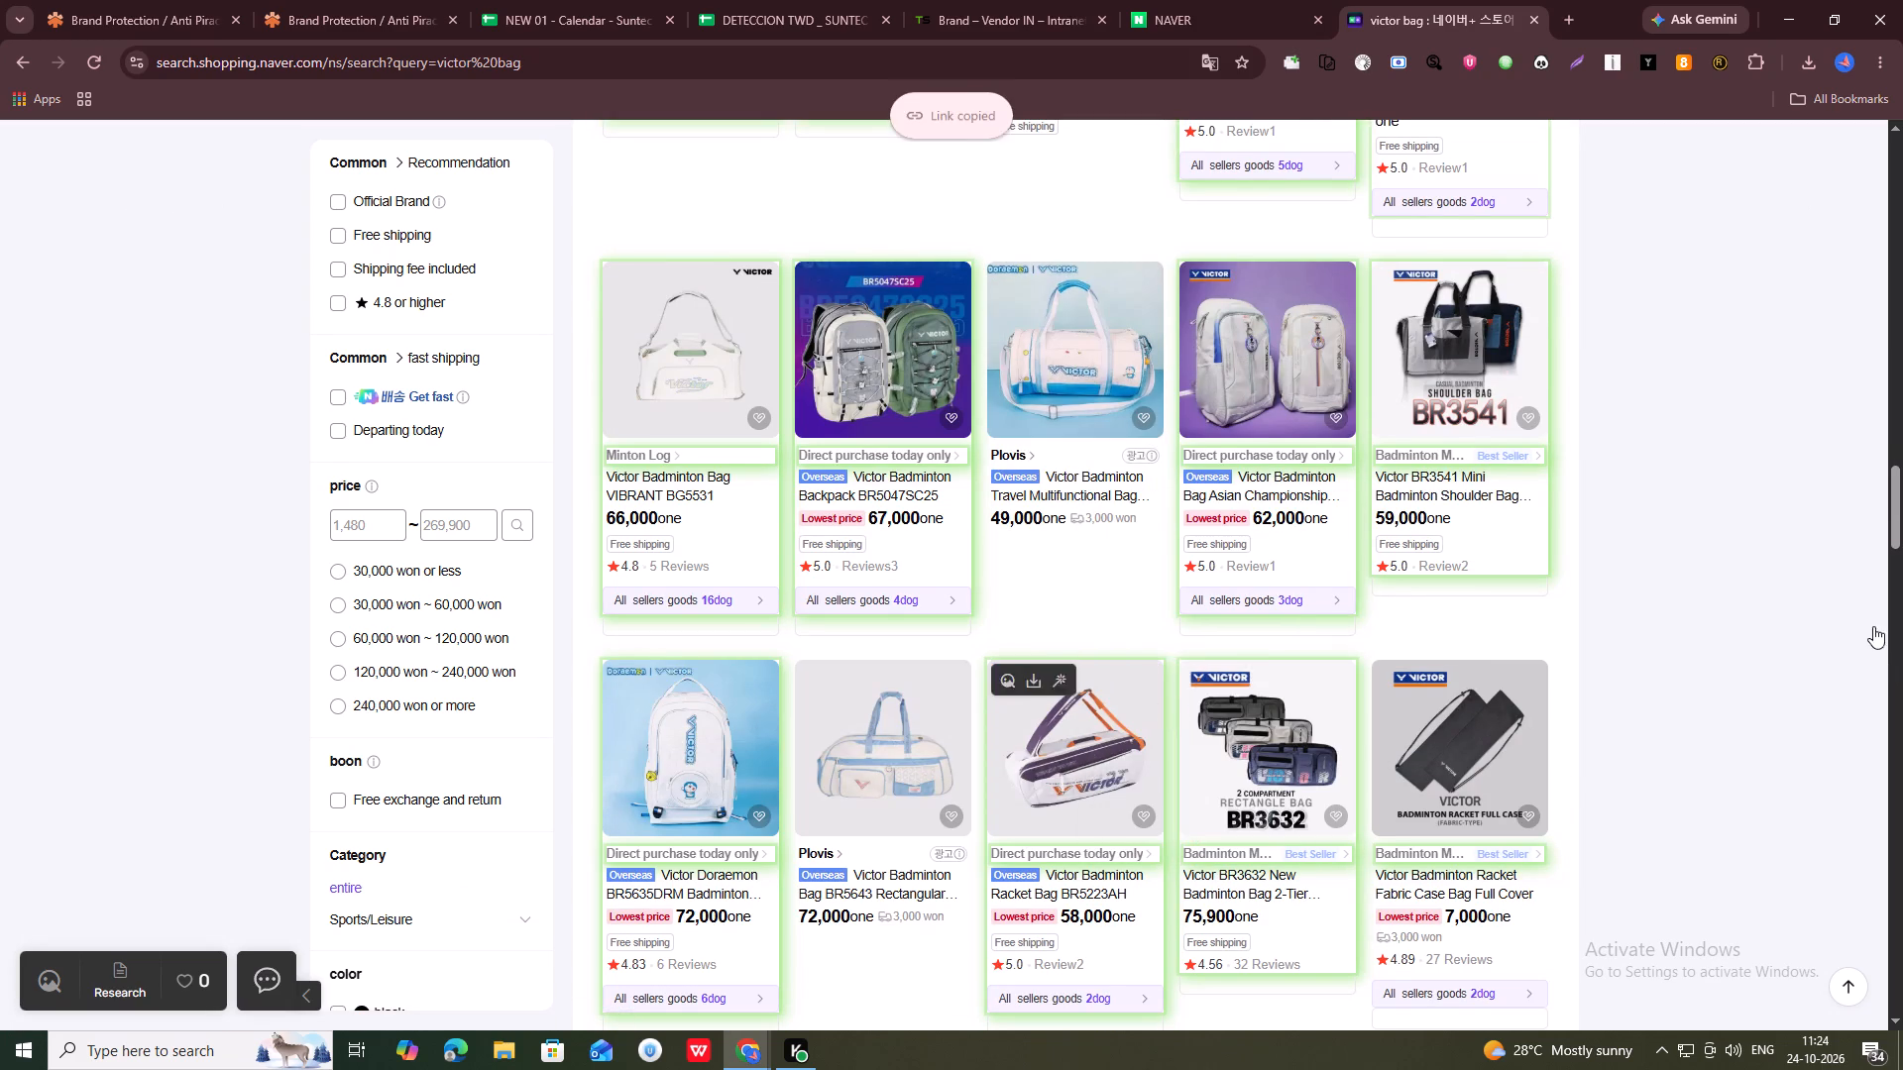
key(alt+Tab)
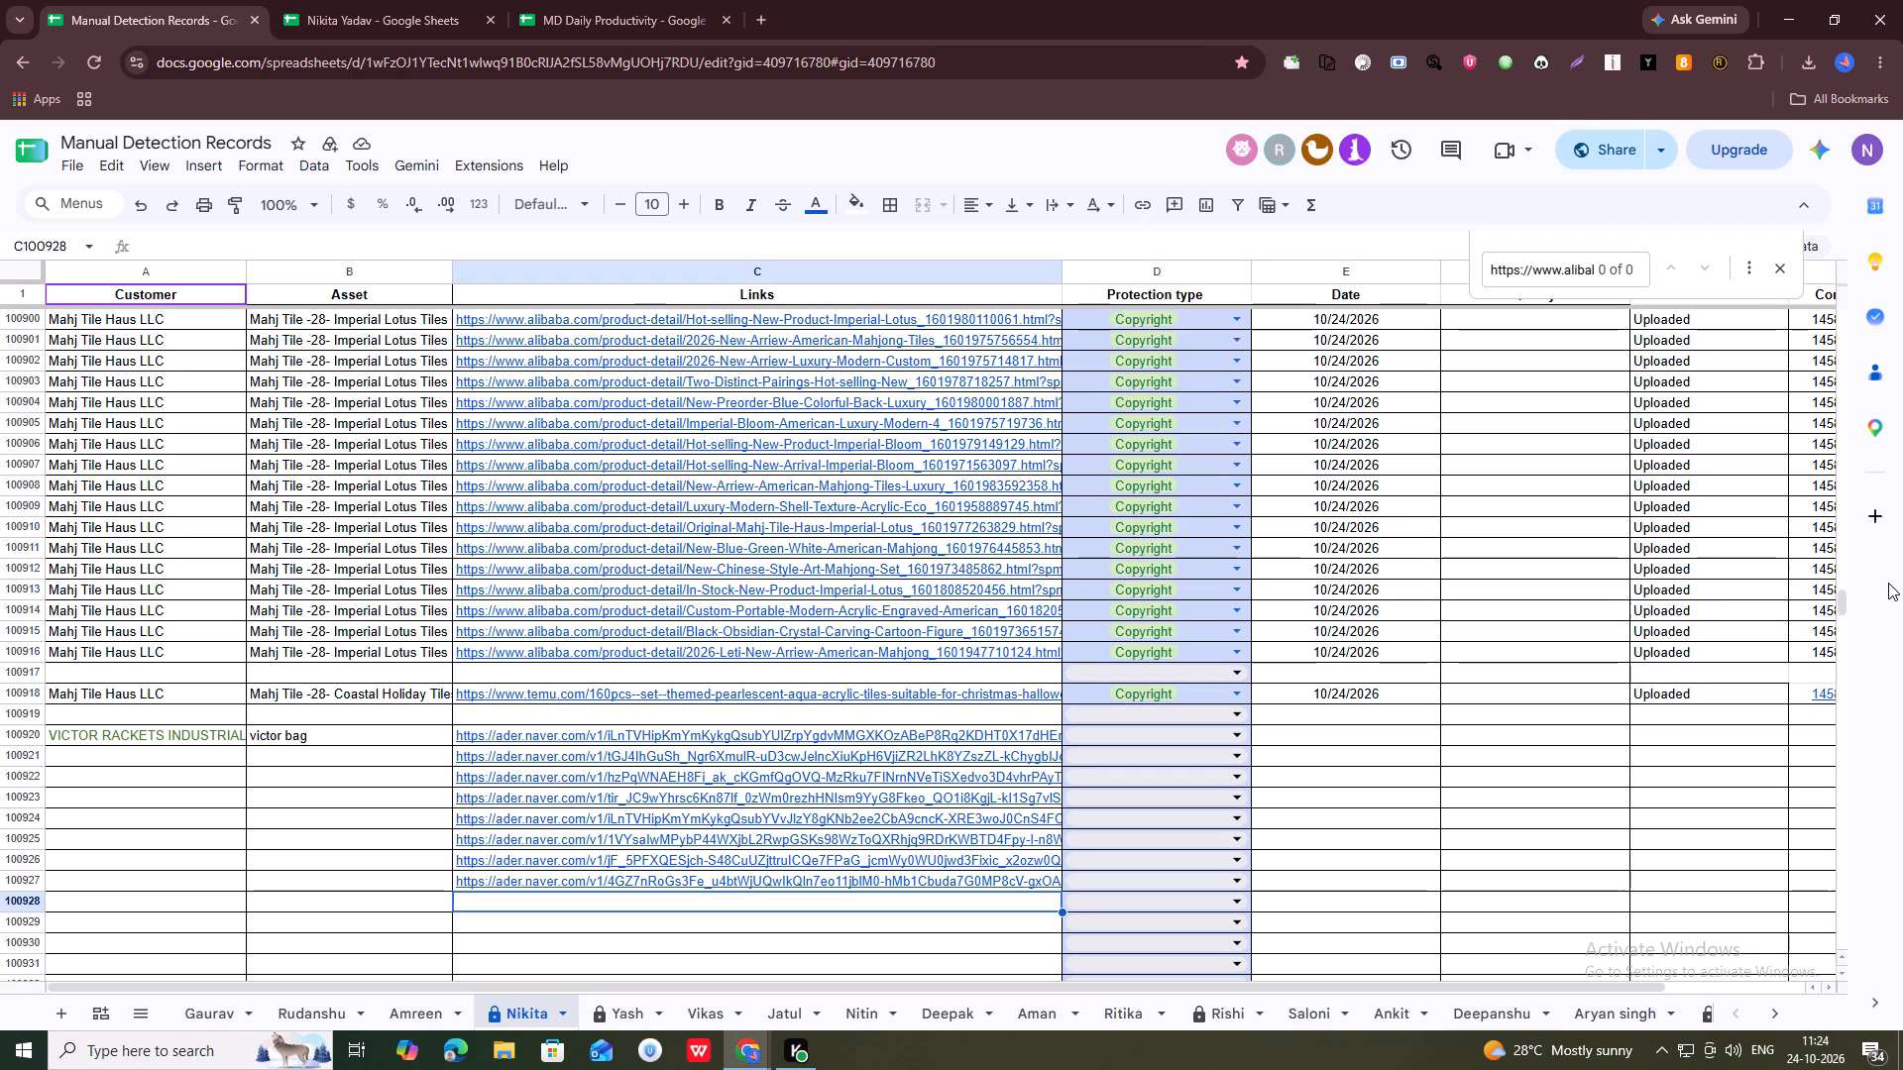
key(ctrl+v)
key(Down)
Copy the link of Plovis's Victor Badminton Bag BR5643 from Naver into Links cell C100929.
key(alt+Tab)
key(Right)
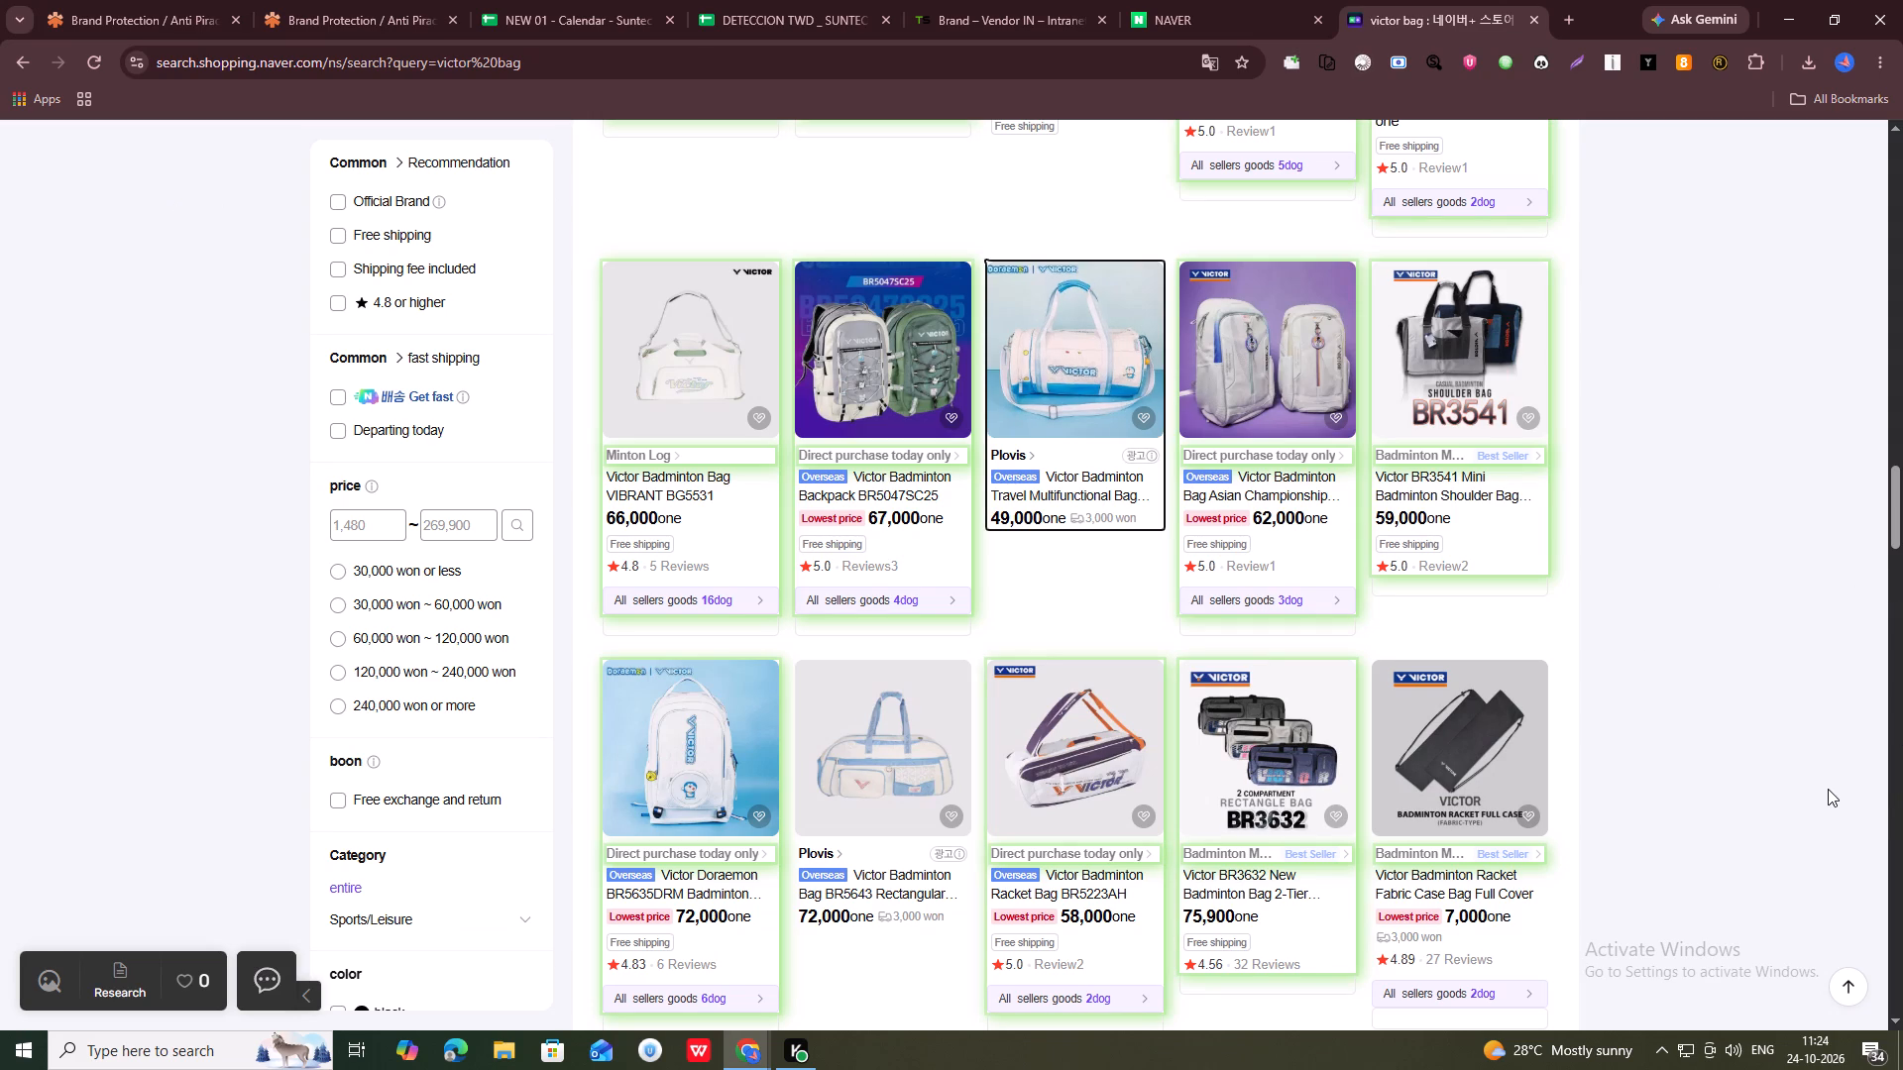
scroll(1527, 701, down, 5)
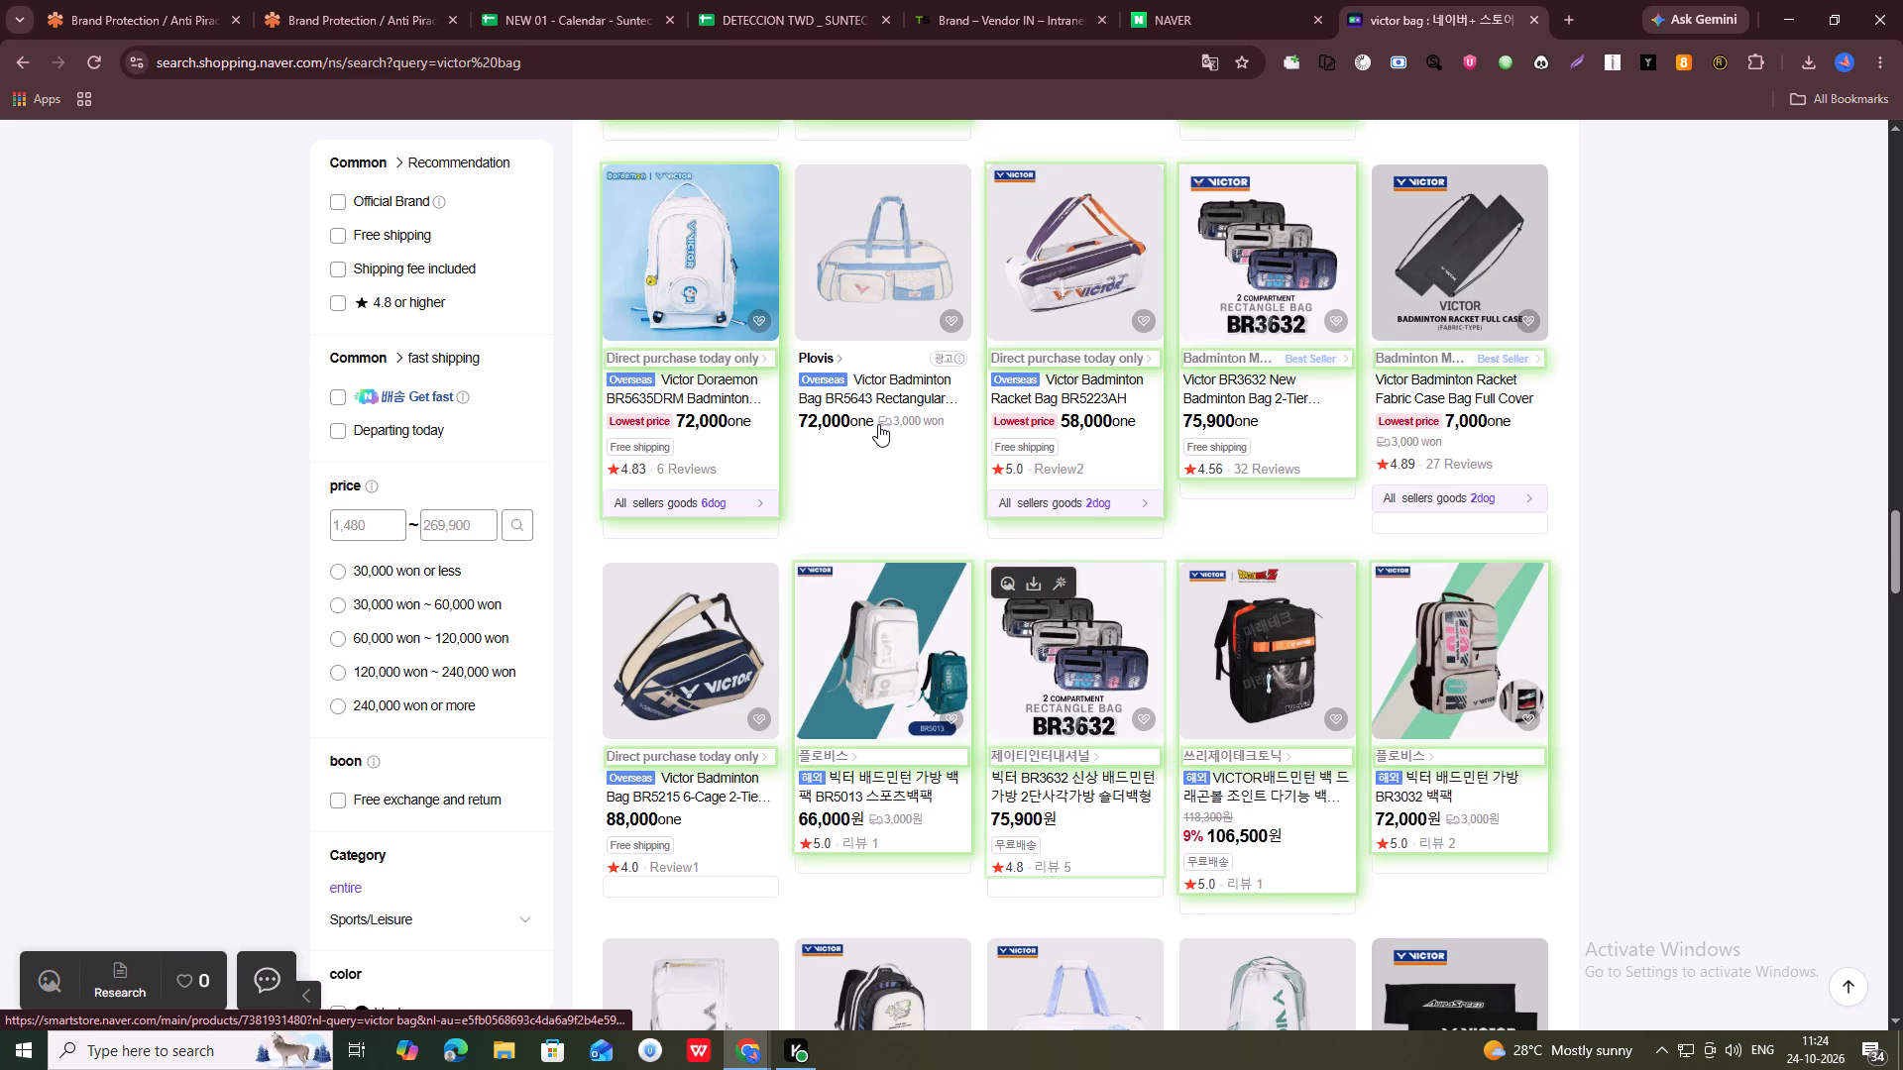
right_click(884, 402)
click(928, 605)
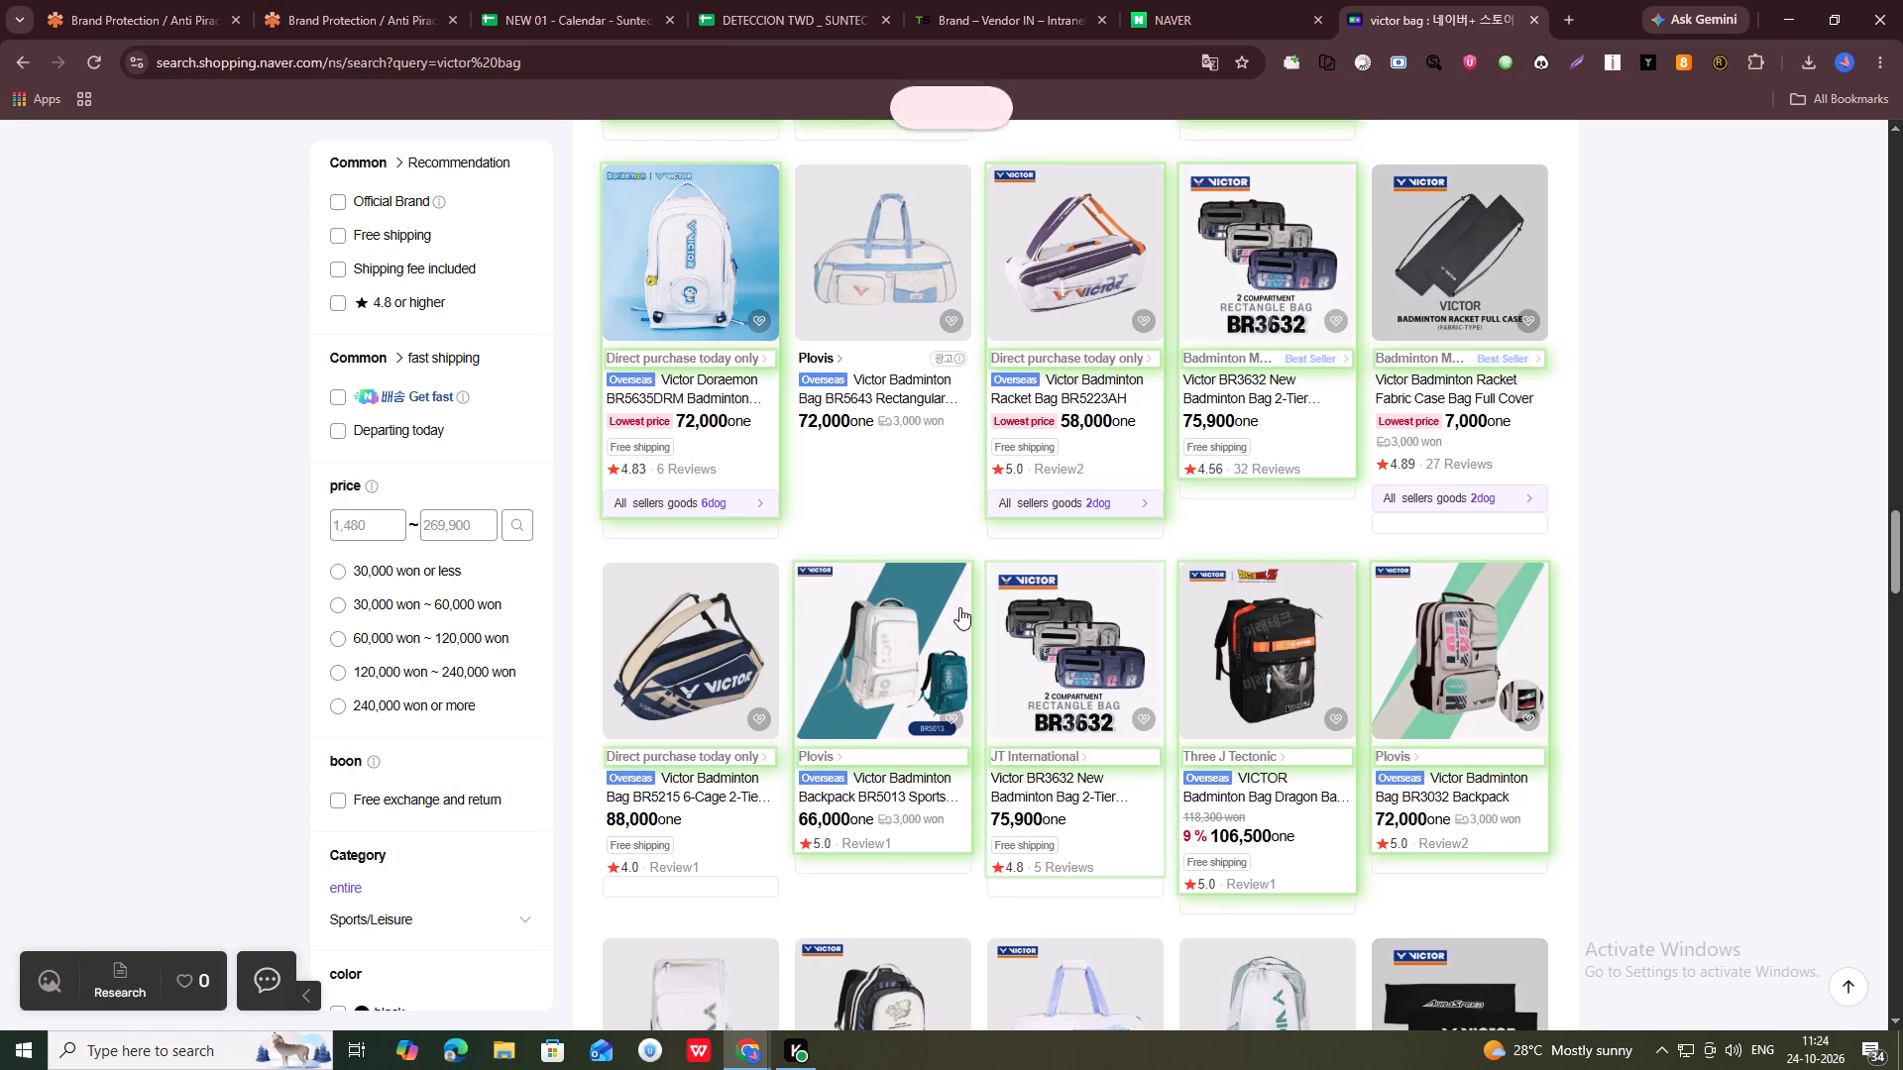
key(alt+Tab)
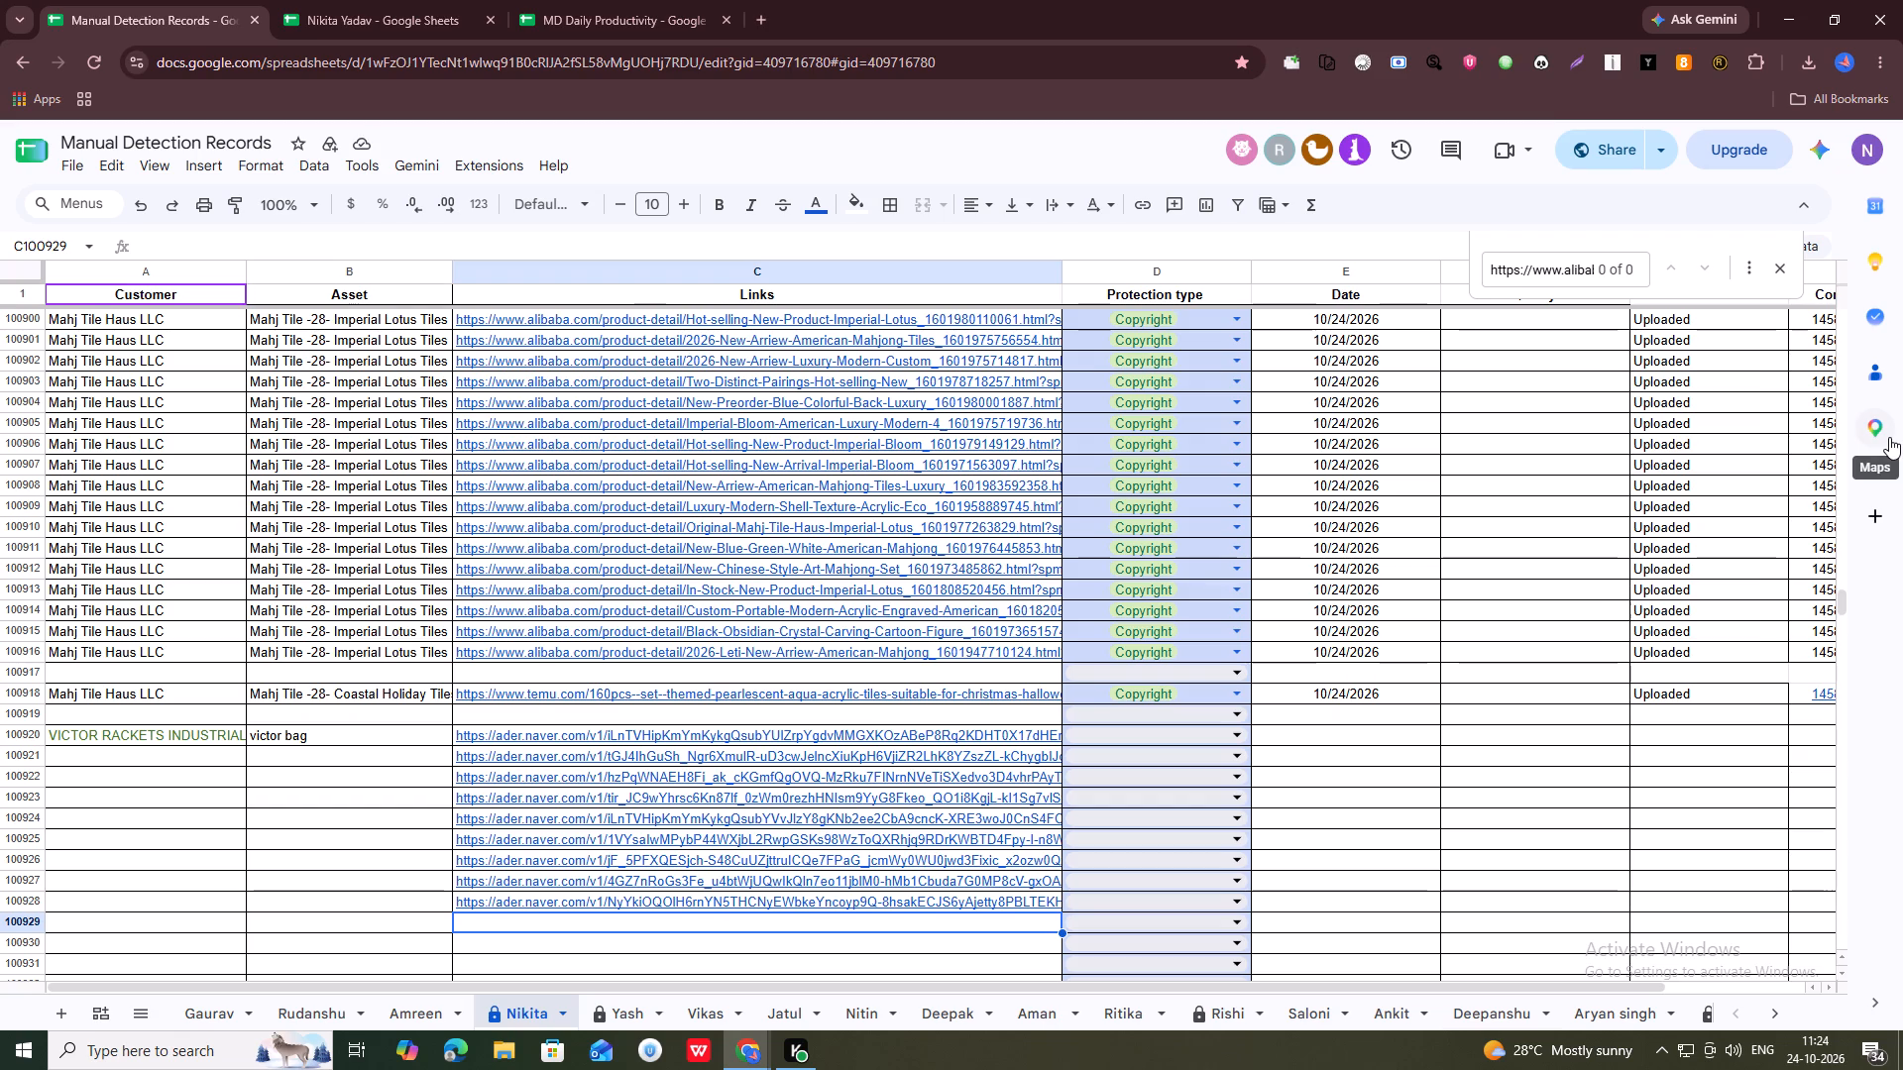
key(ctrl+v)
key(Down)
Copy the link of Plovis's Victor Badminton Bag BR5027 Backpack from Naver into Links cell C100930.
key(alt+Tab)
key(Down)
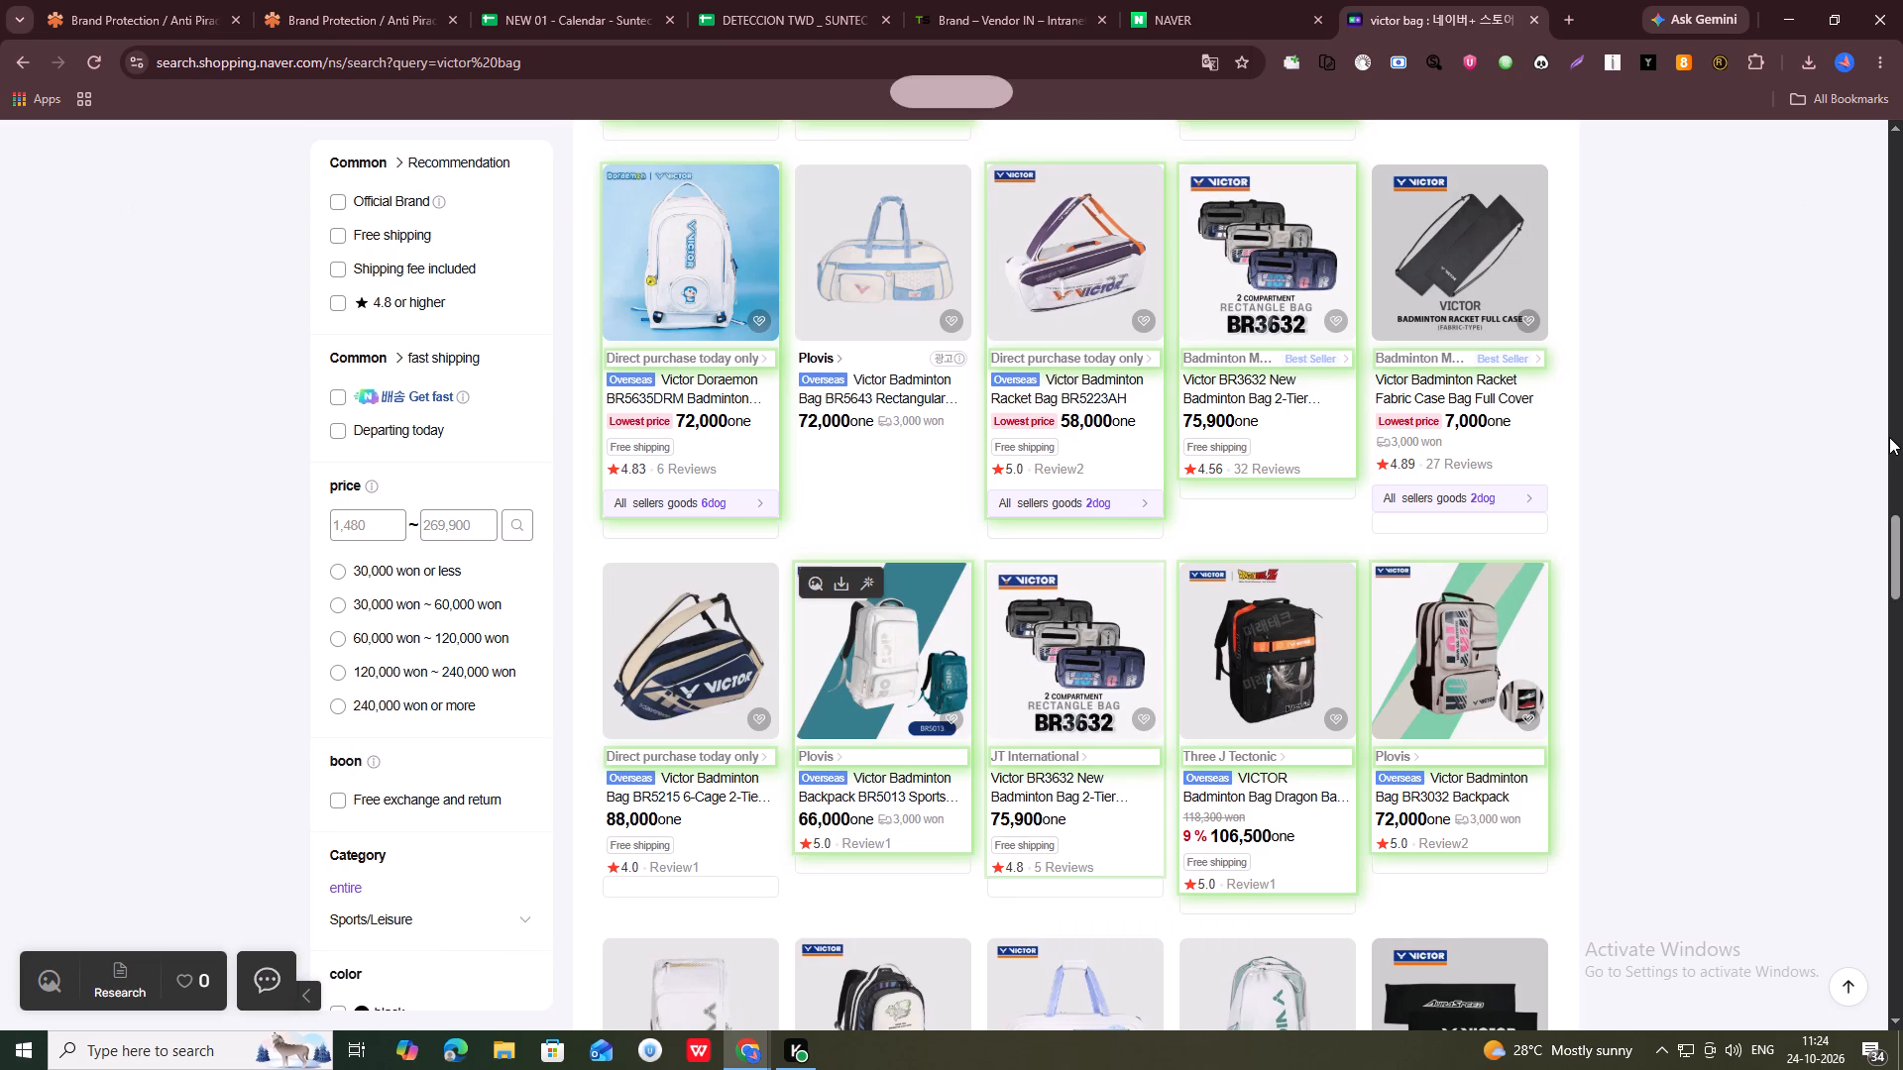
scroll(1758, 415, down, 3)
scroll(1048, 705, down, 2)
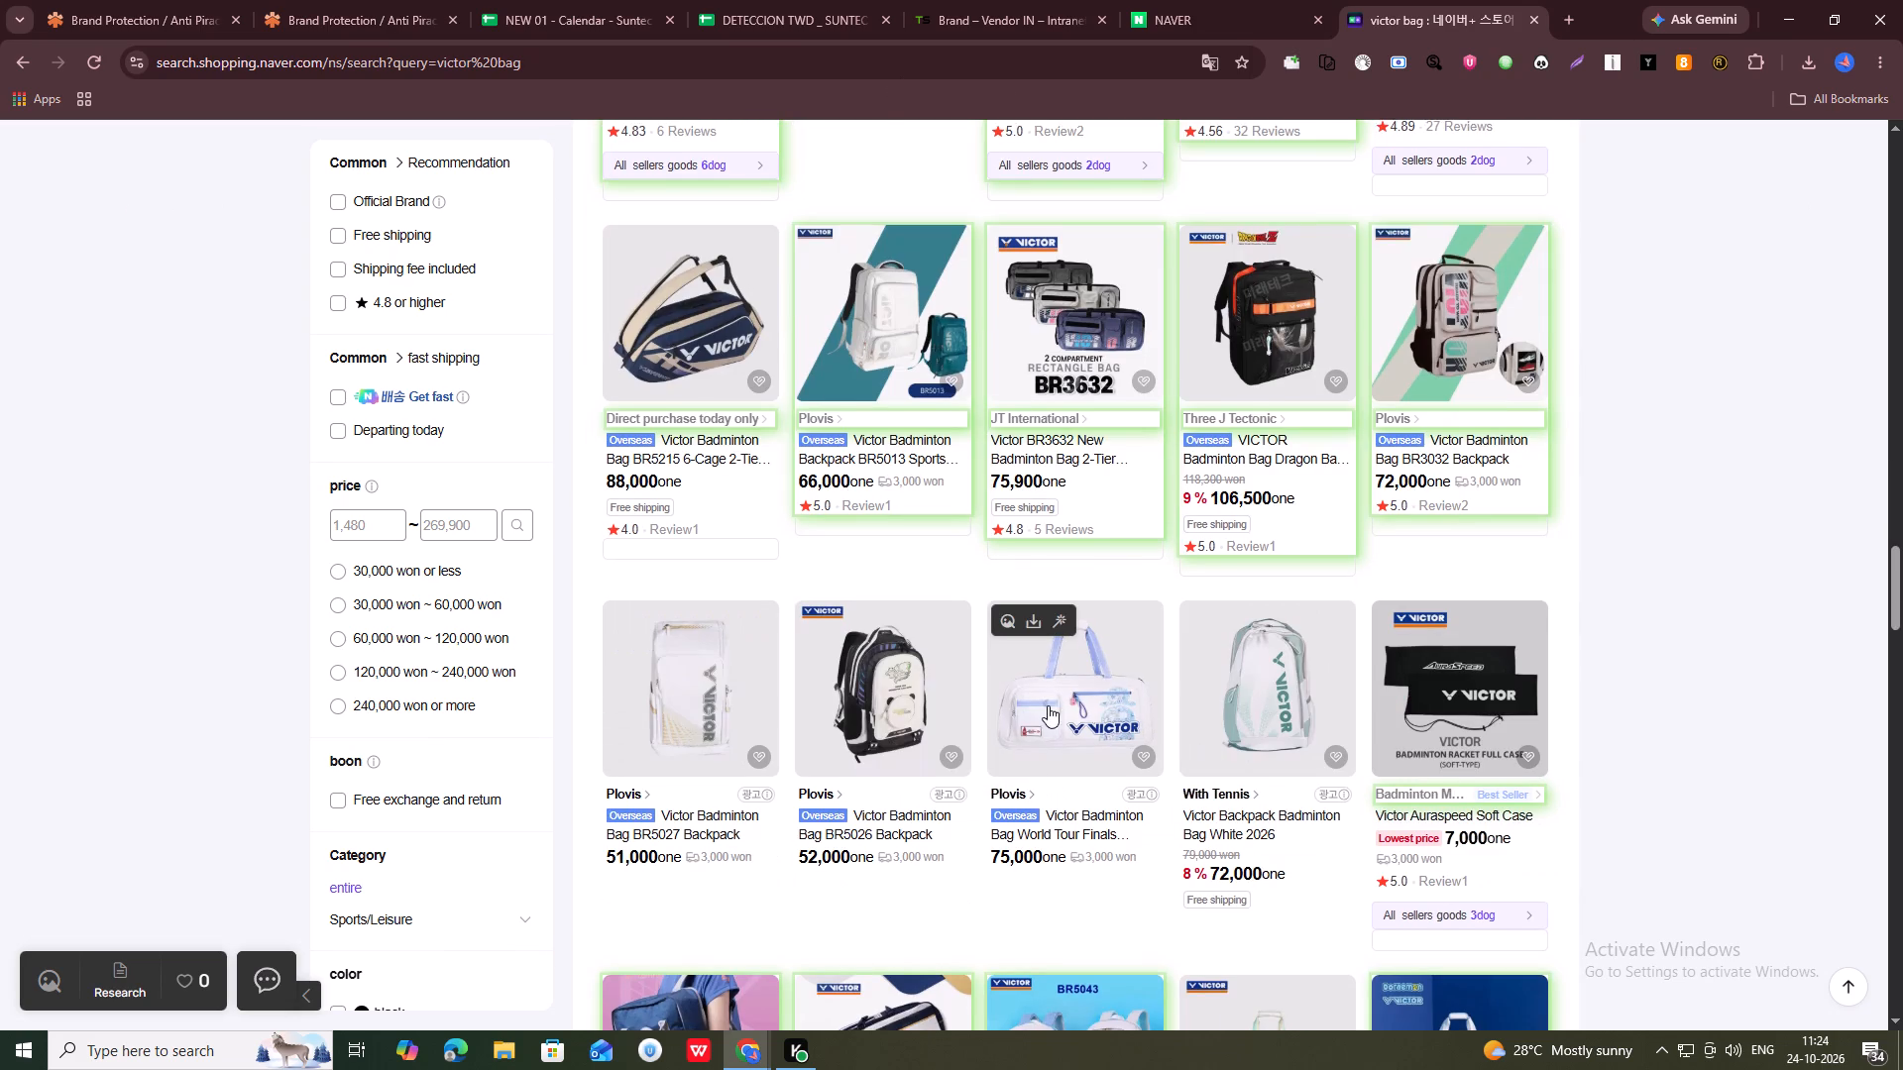
right_click(698, 635)
click(749, 839)
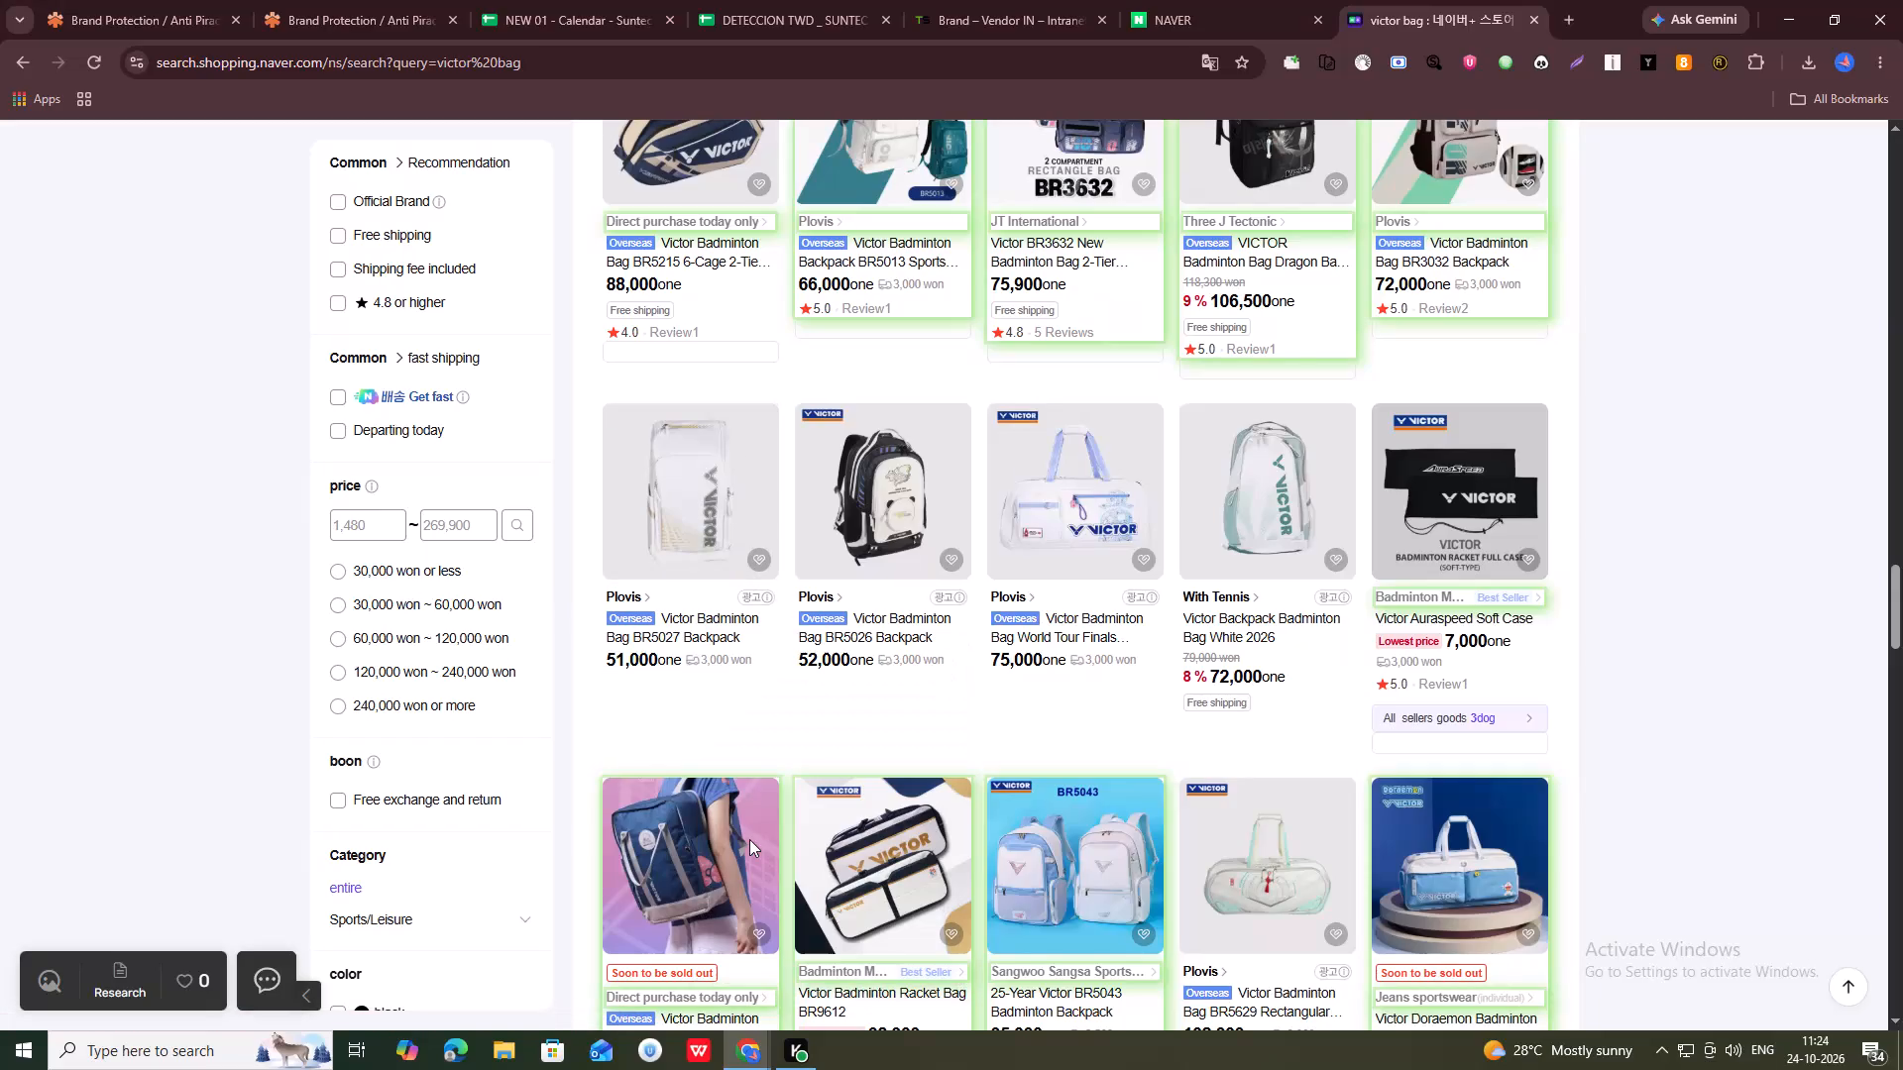
key(alt+Tab)
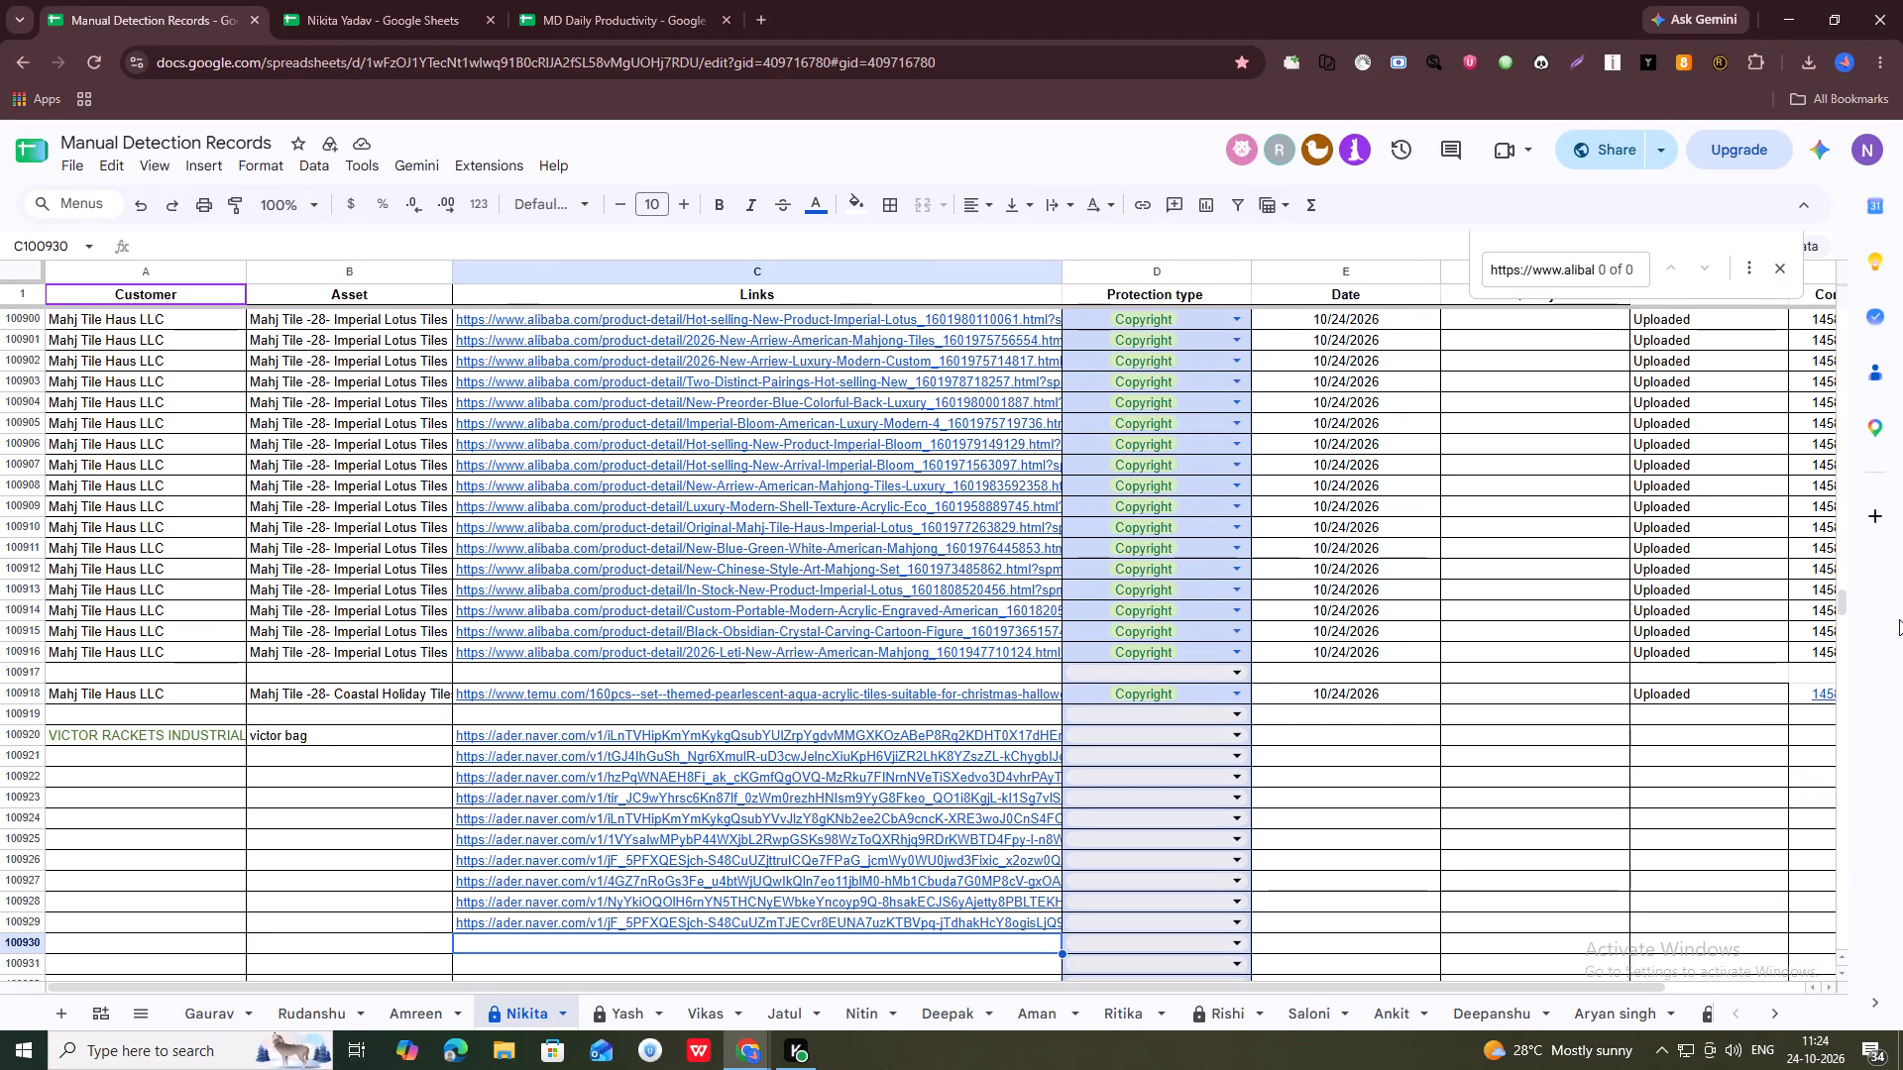
key(ctrl+v)
key(Down)
Copy the link of Plovis's Victor Badminton Bag BR5026 Backpack from Naver into Links cell C100931.
key(alt+Tab)
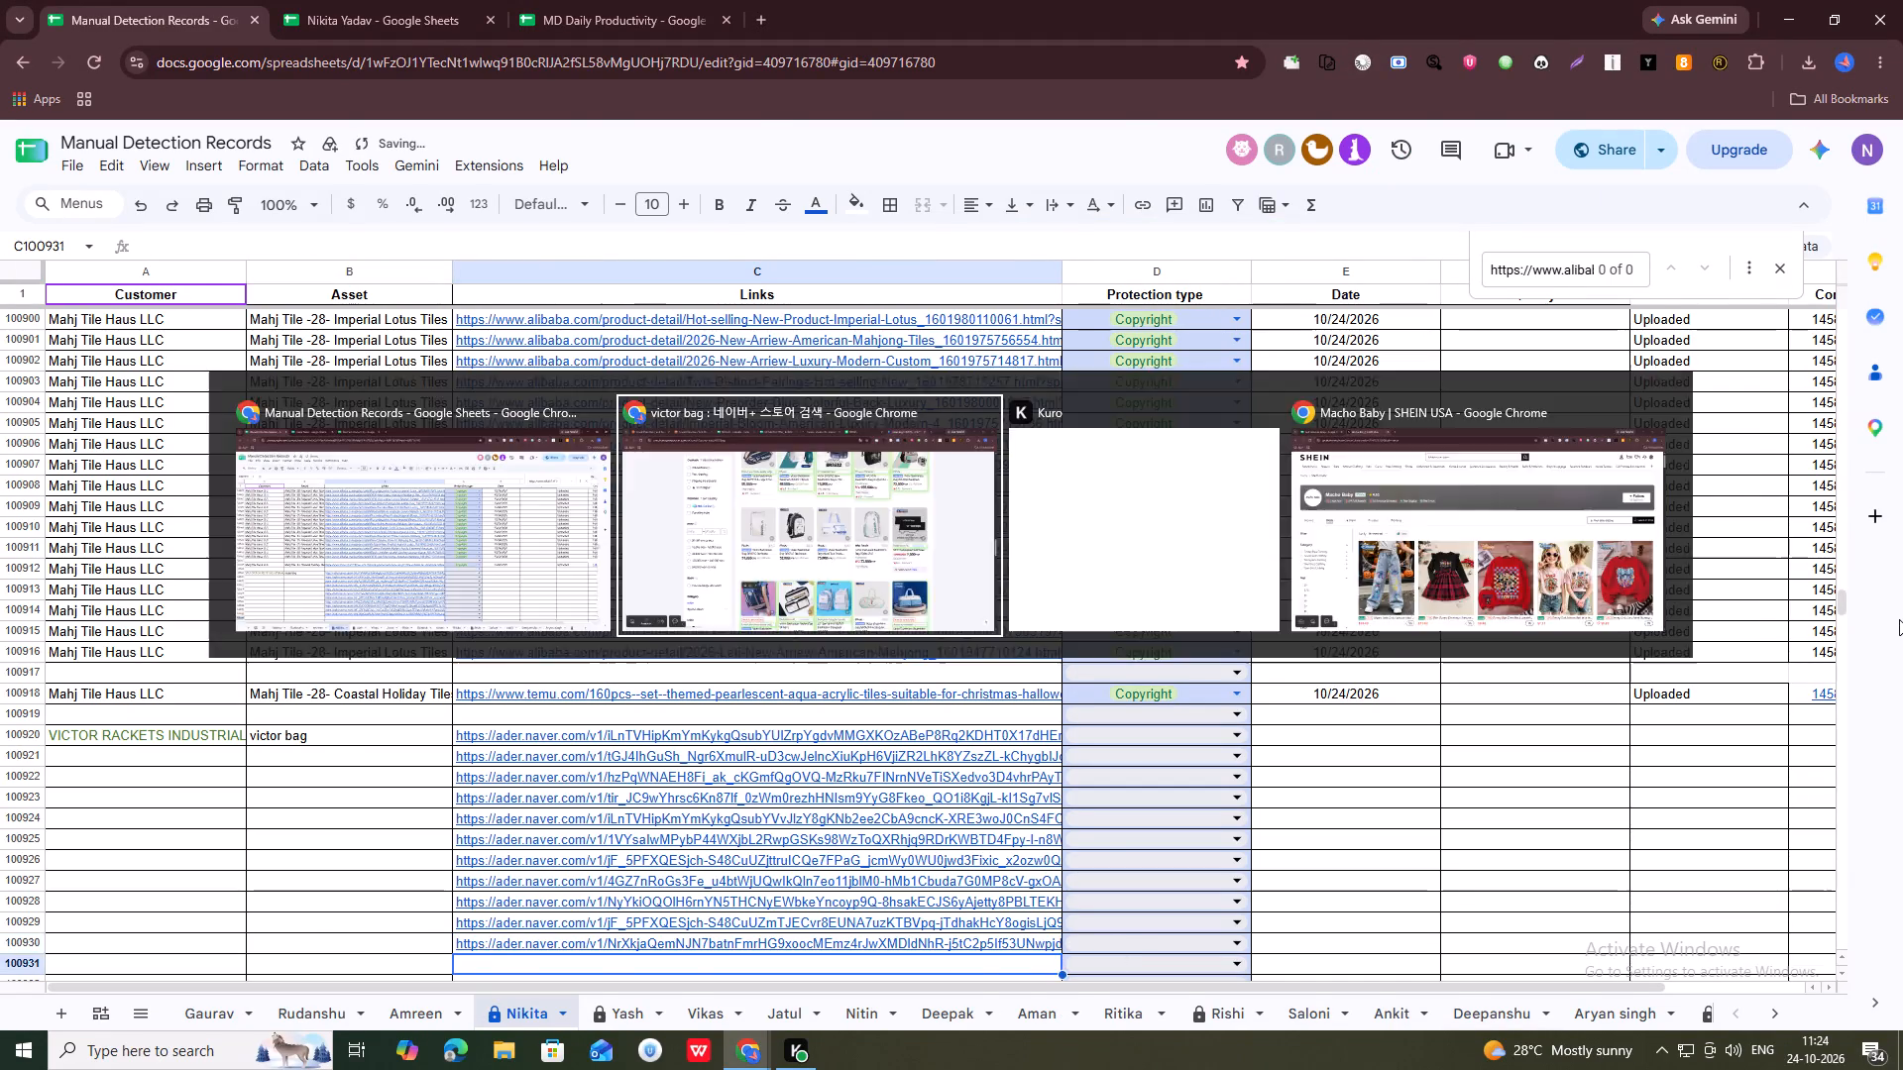
key(Right)
right_click(893, 629)
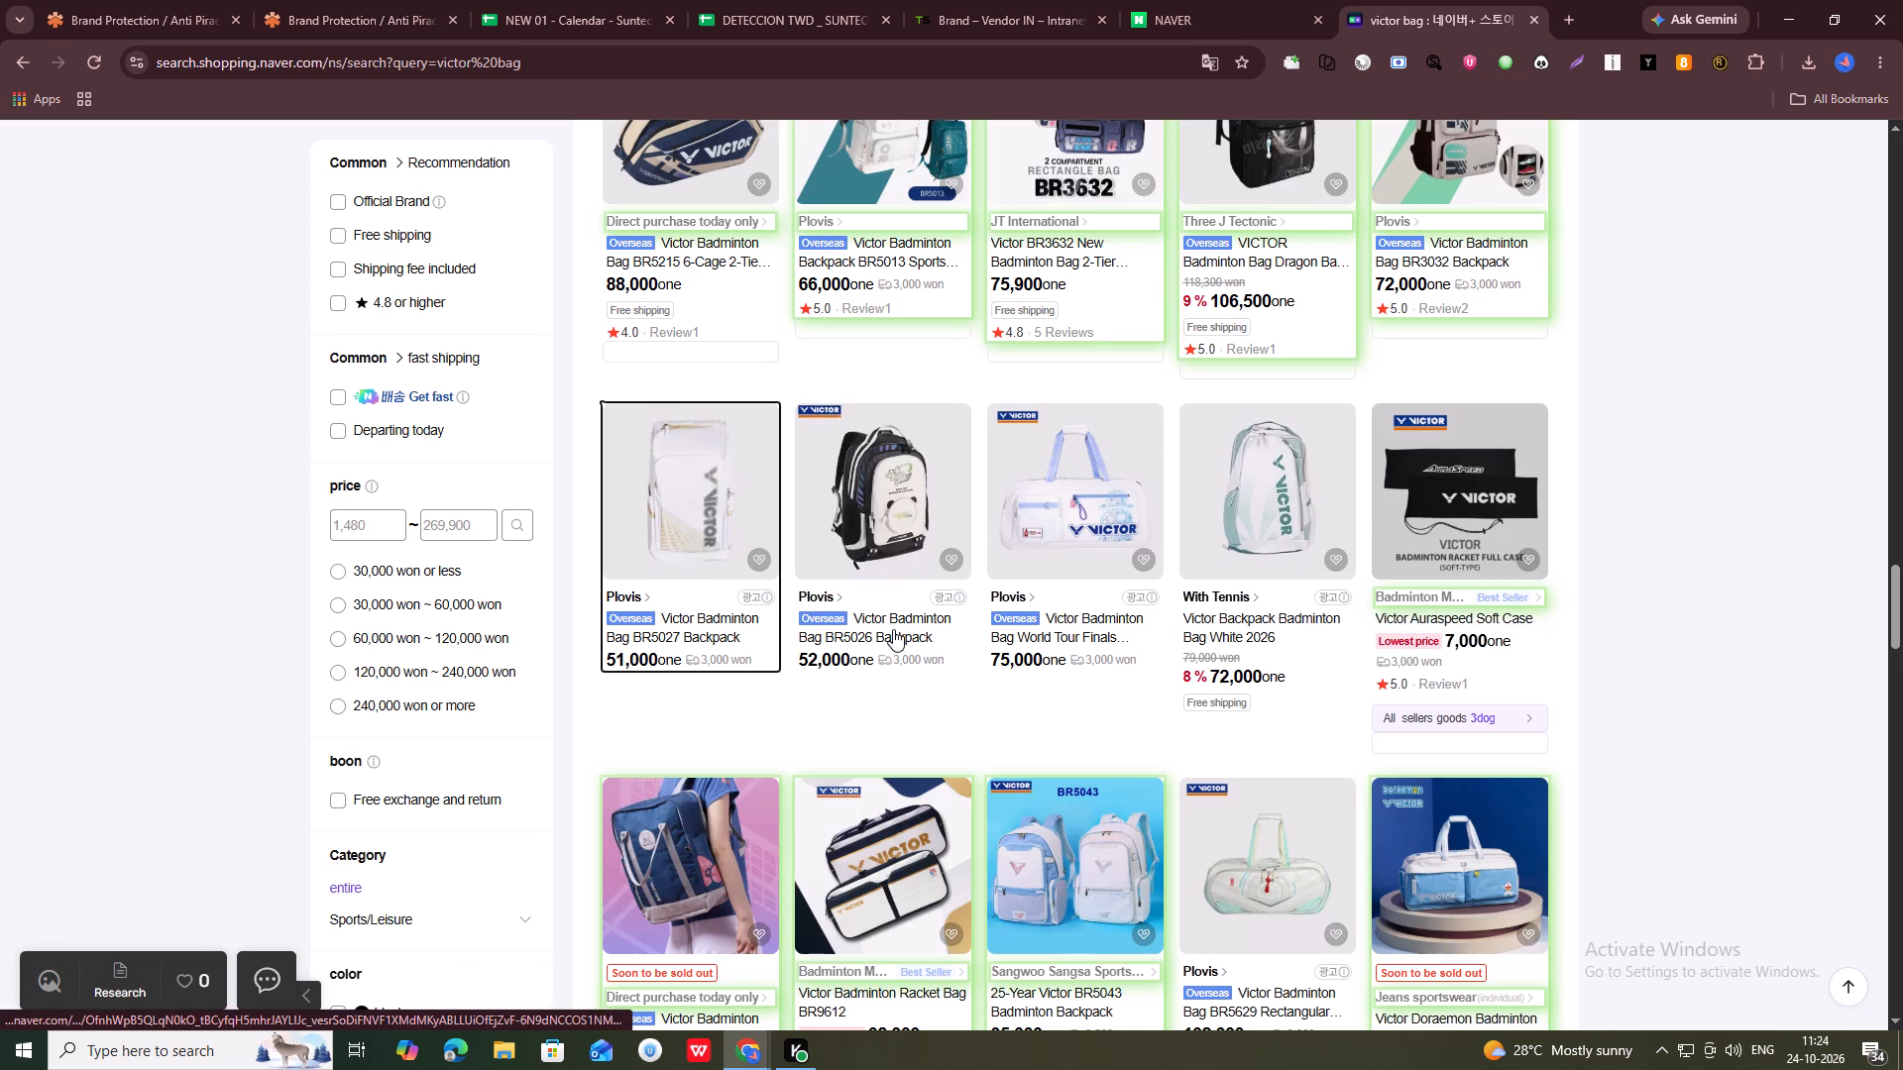
click(960, 836)
key(alt+Tab)
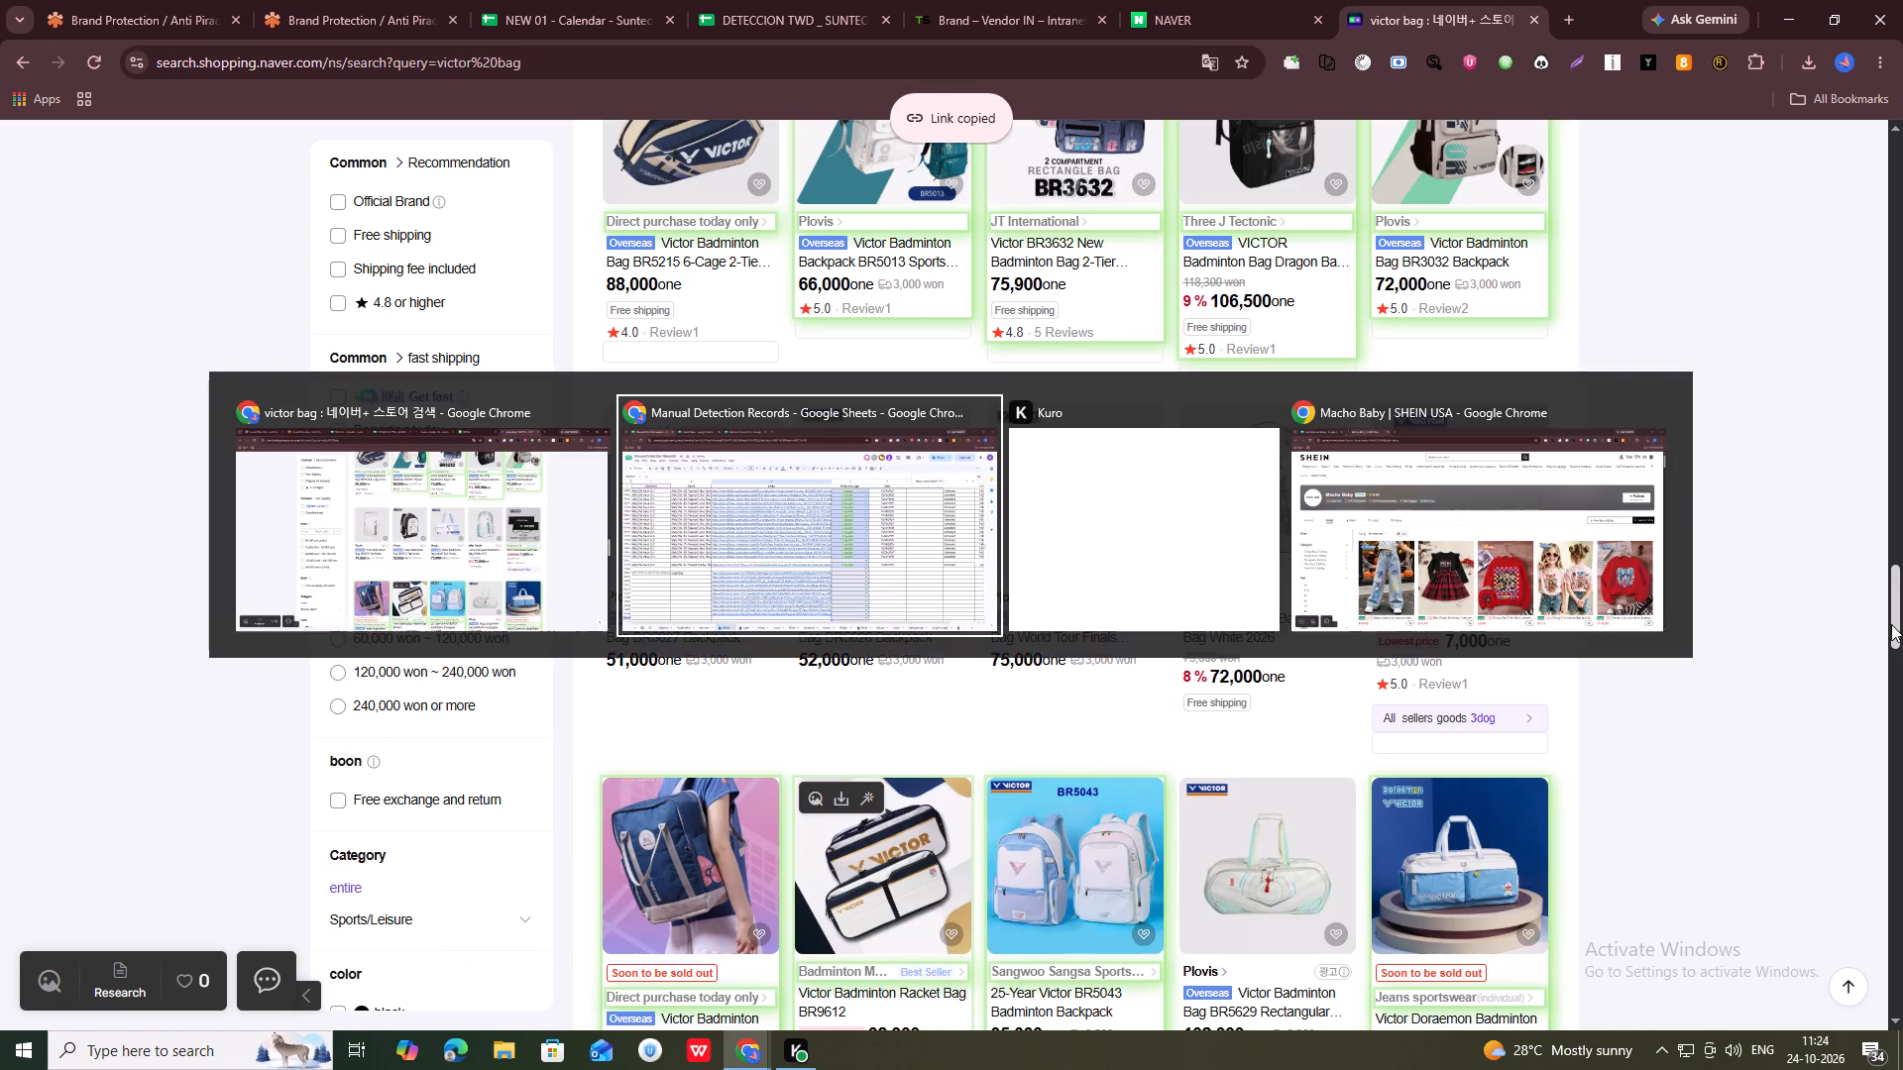
key(ctrl+v)
key(Down)
Copy the link of Plovis's Victor Badminton Bag World Tour Finals from Naver into Links cell C100932.
key(alt+Tab)
key(Right)
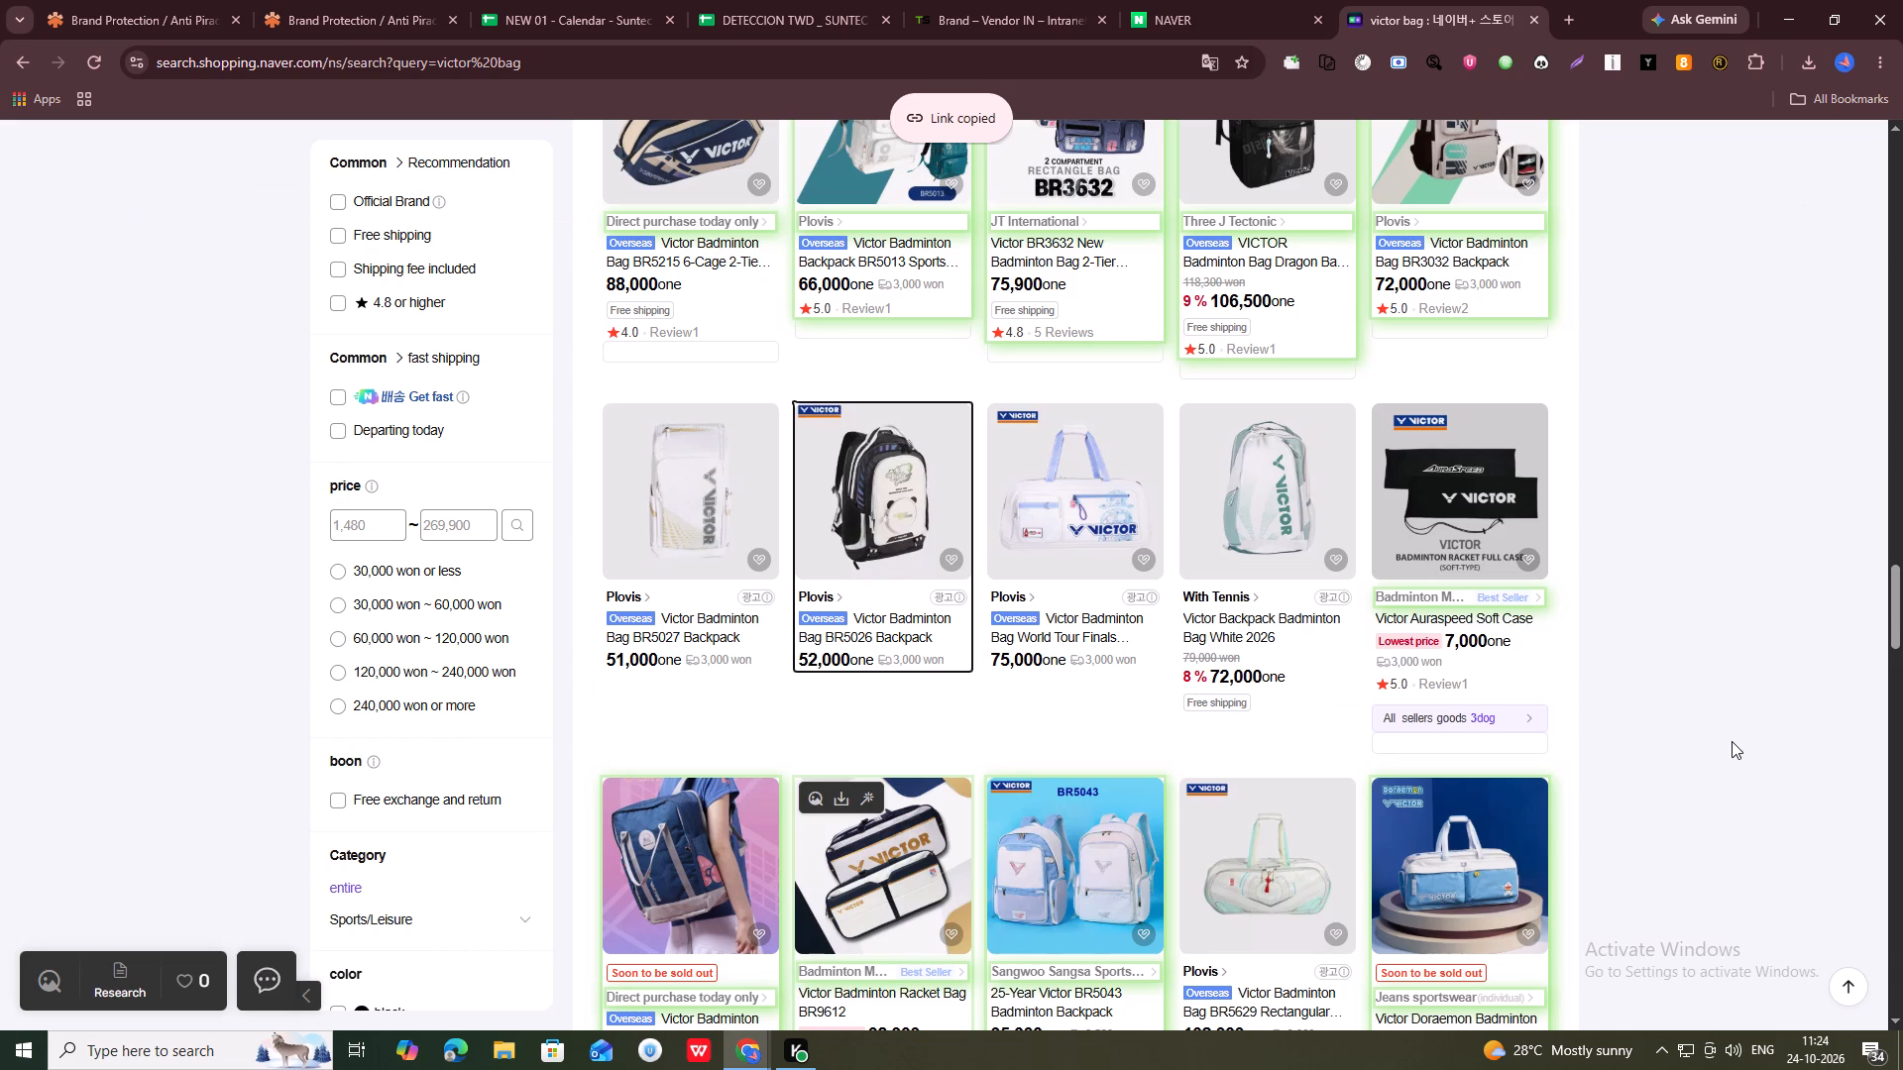
right_click(1091, 626)
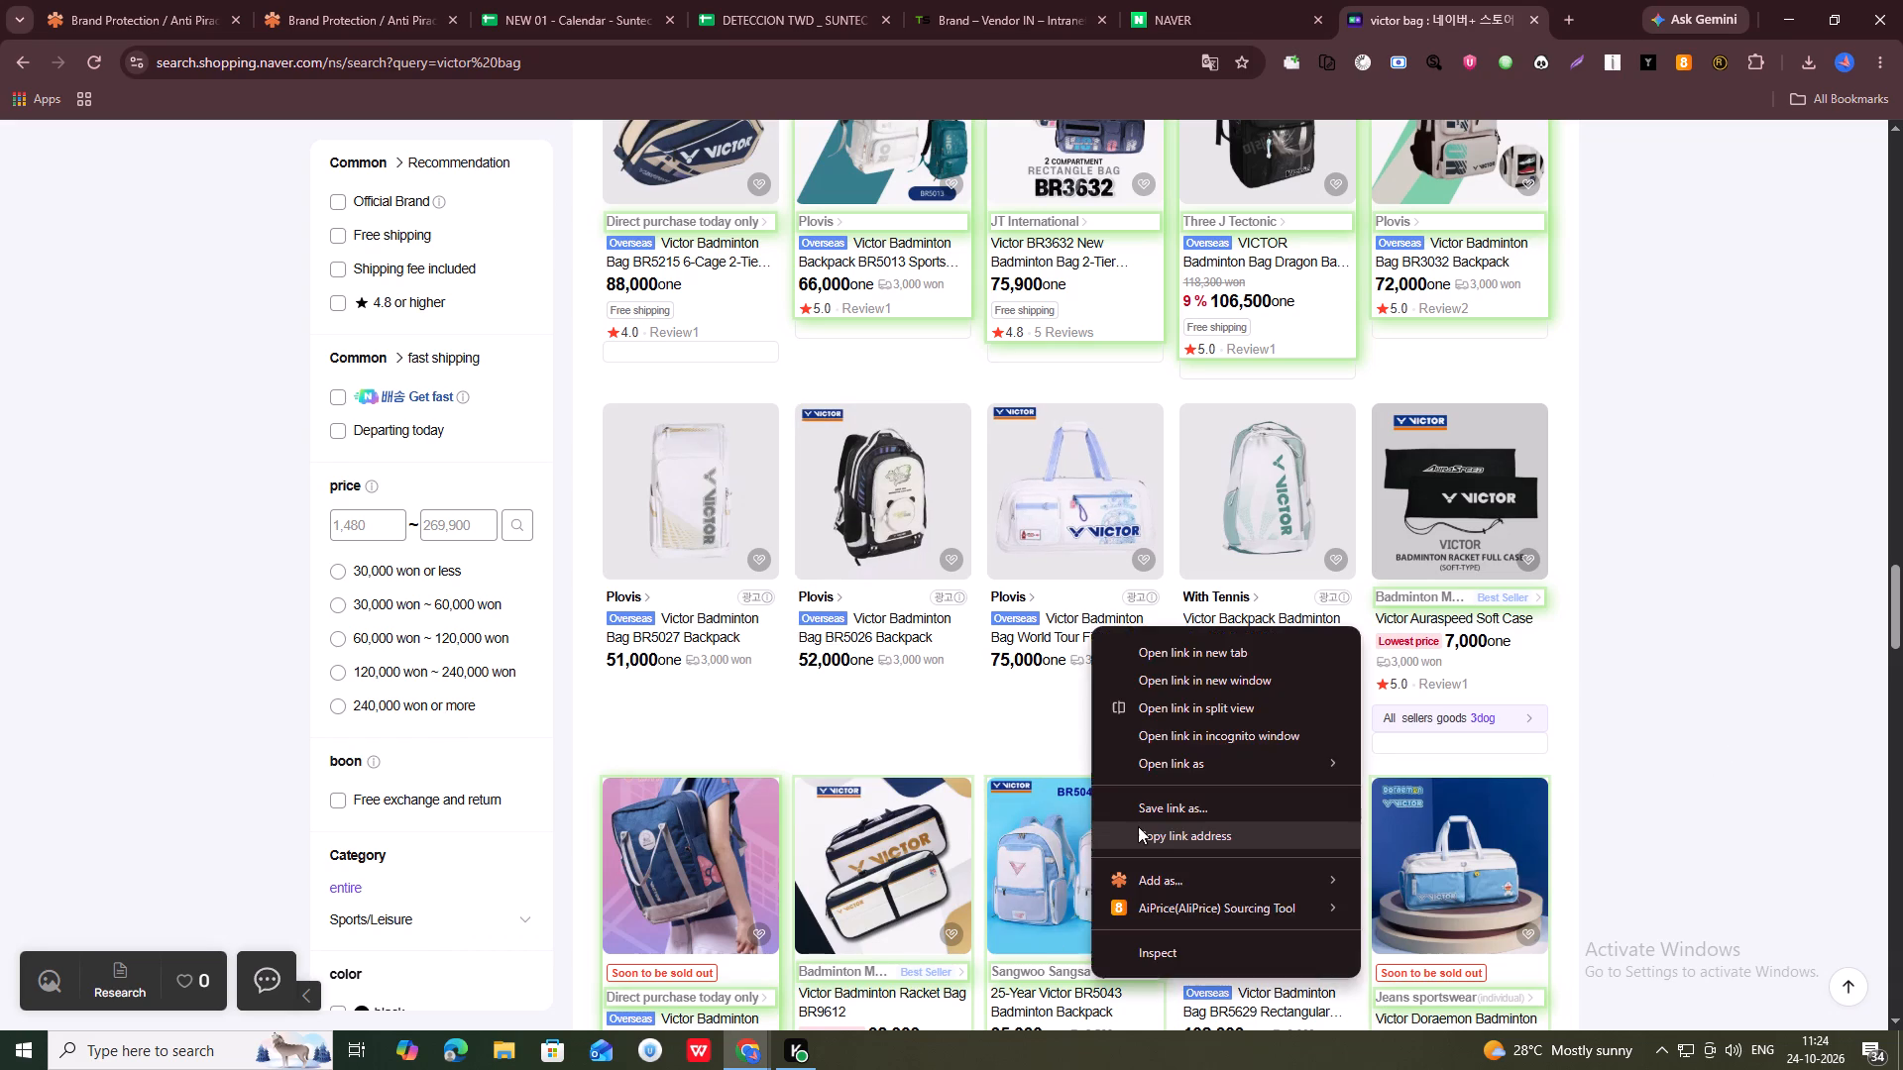
click(1138, 826)
key(alt+Tab)
key(Down)
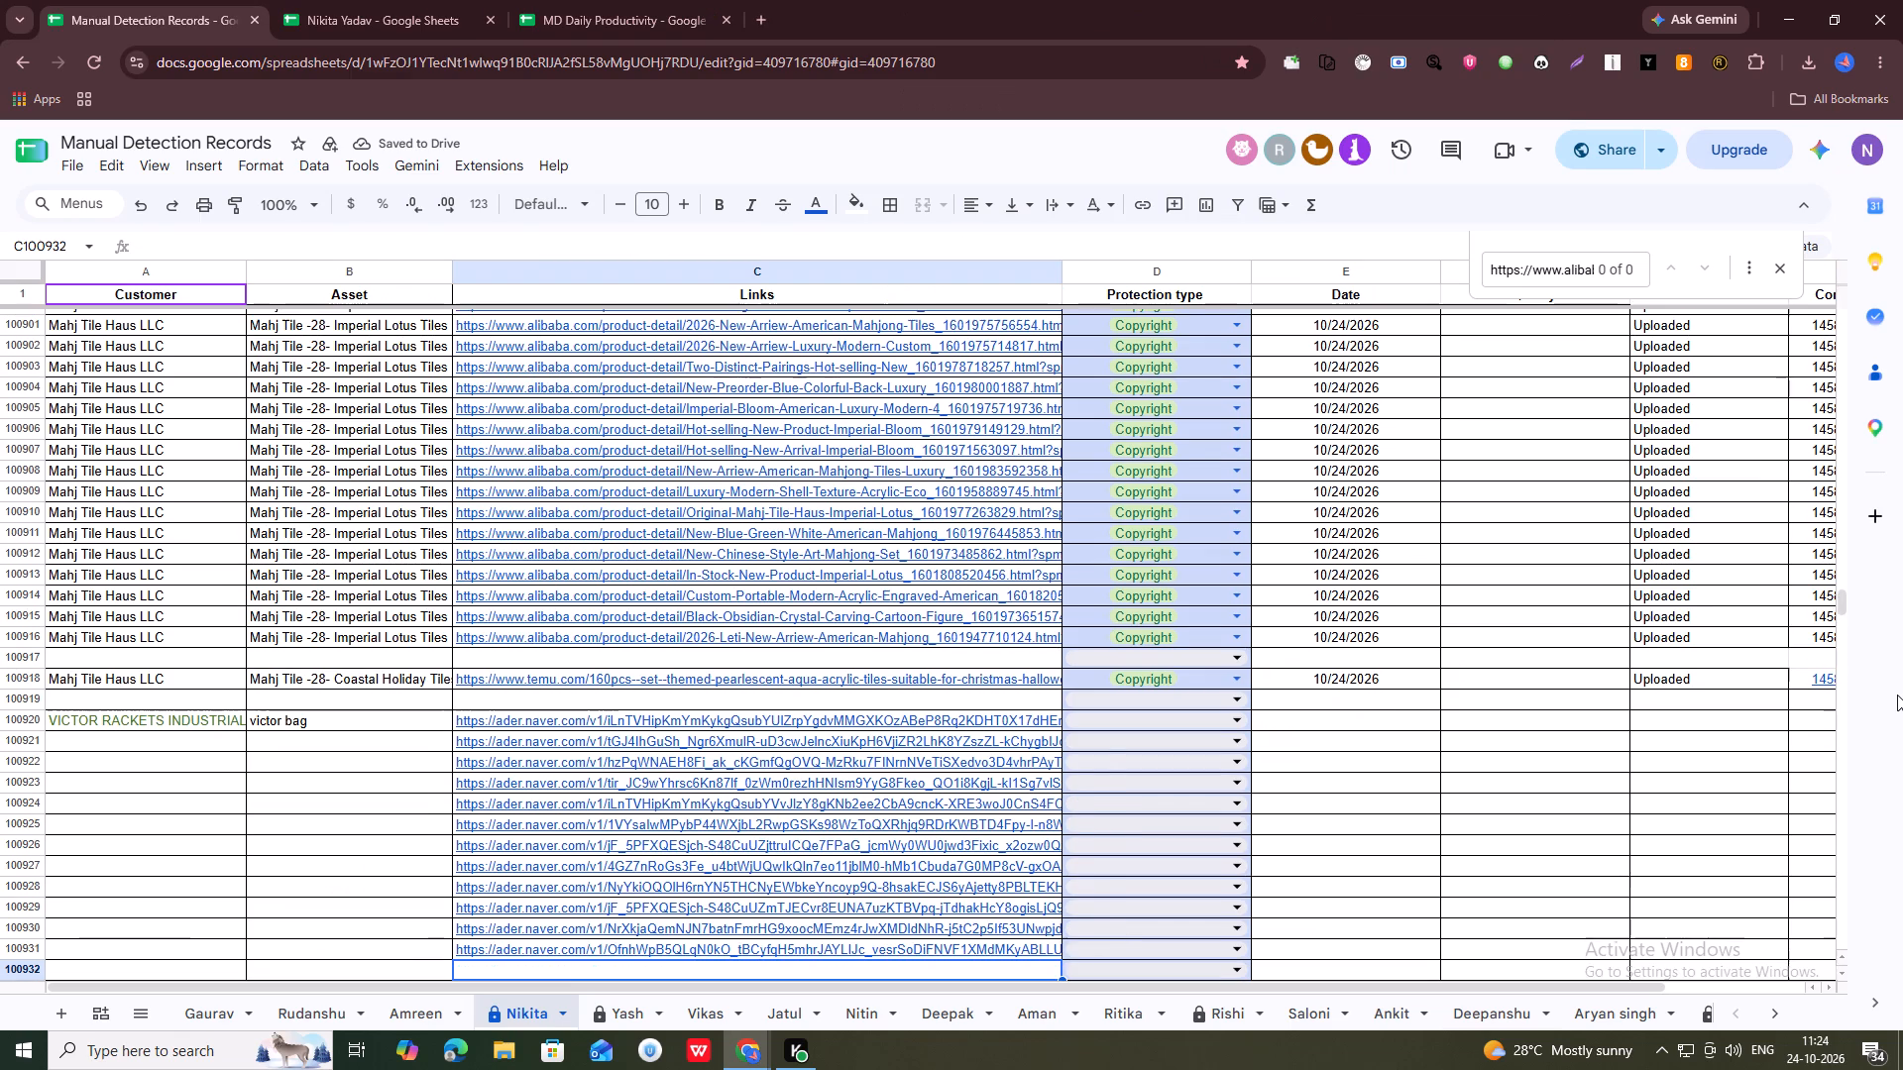
key(ctrl+v)
key(Down)
key(alt+Tab)
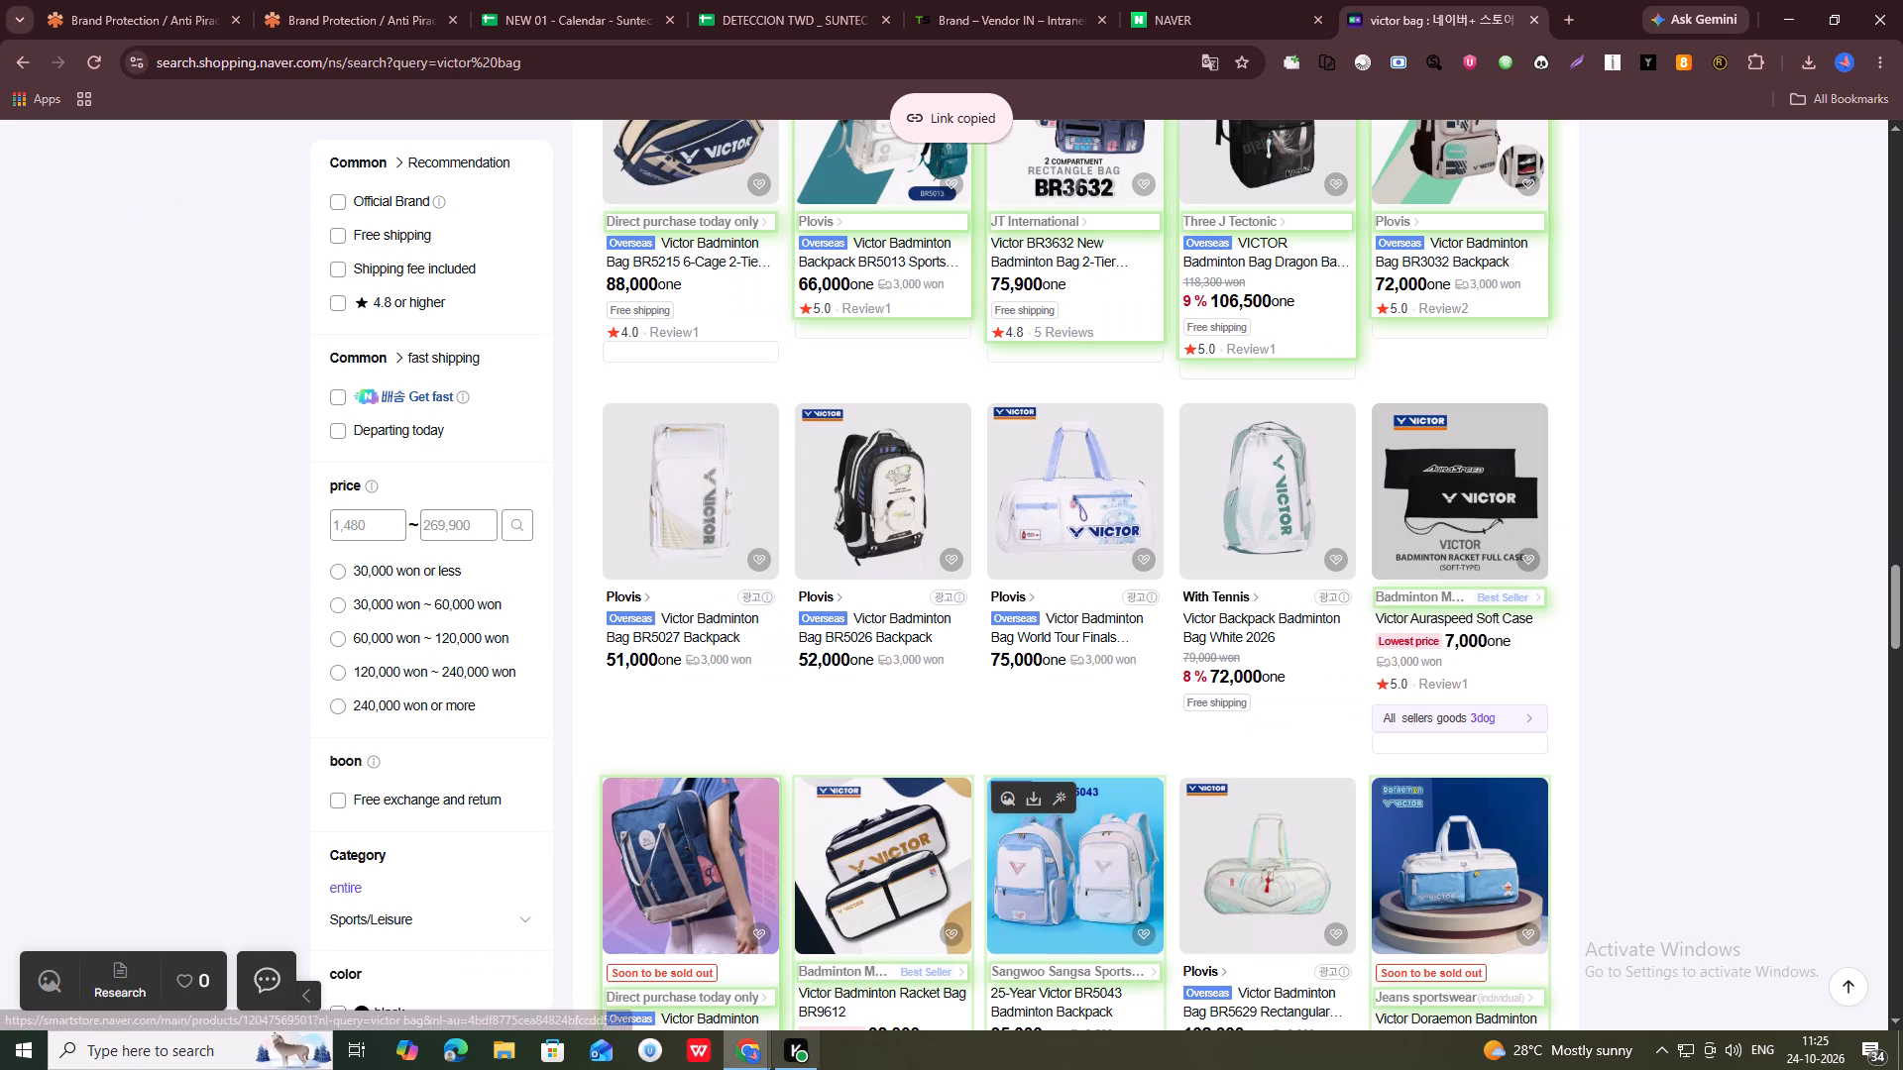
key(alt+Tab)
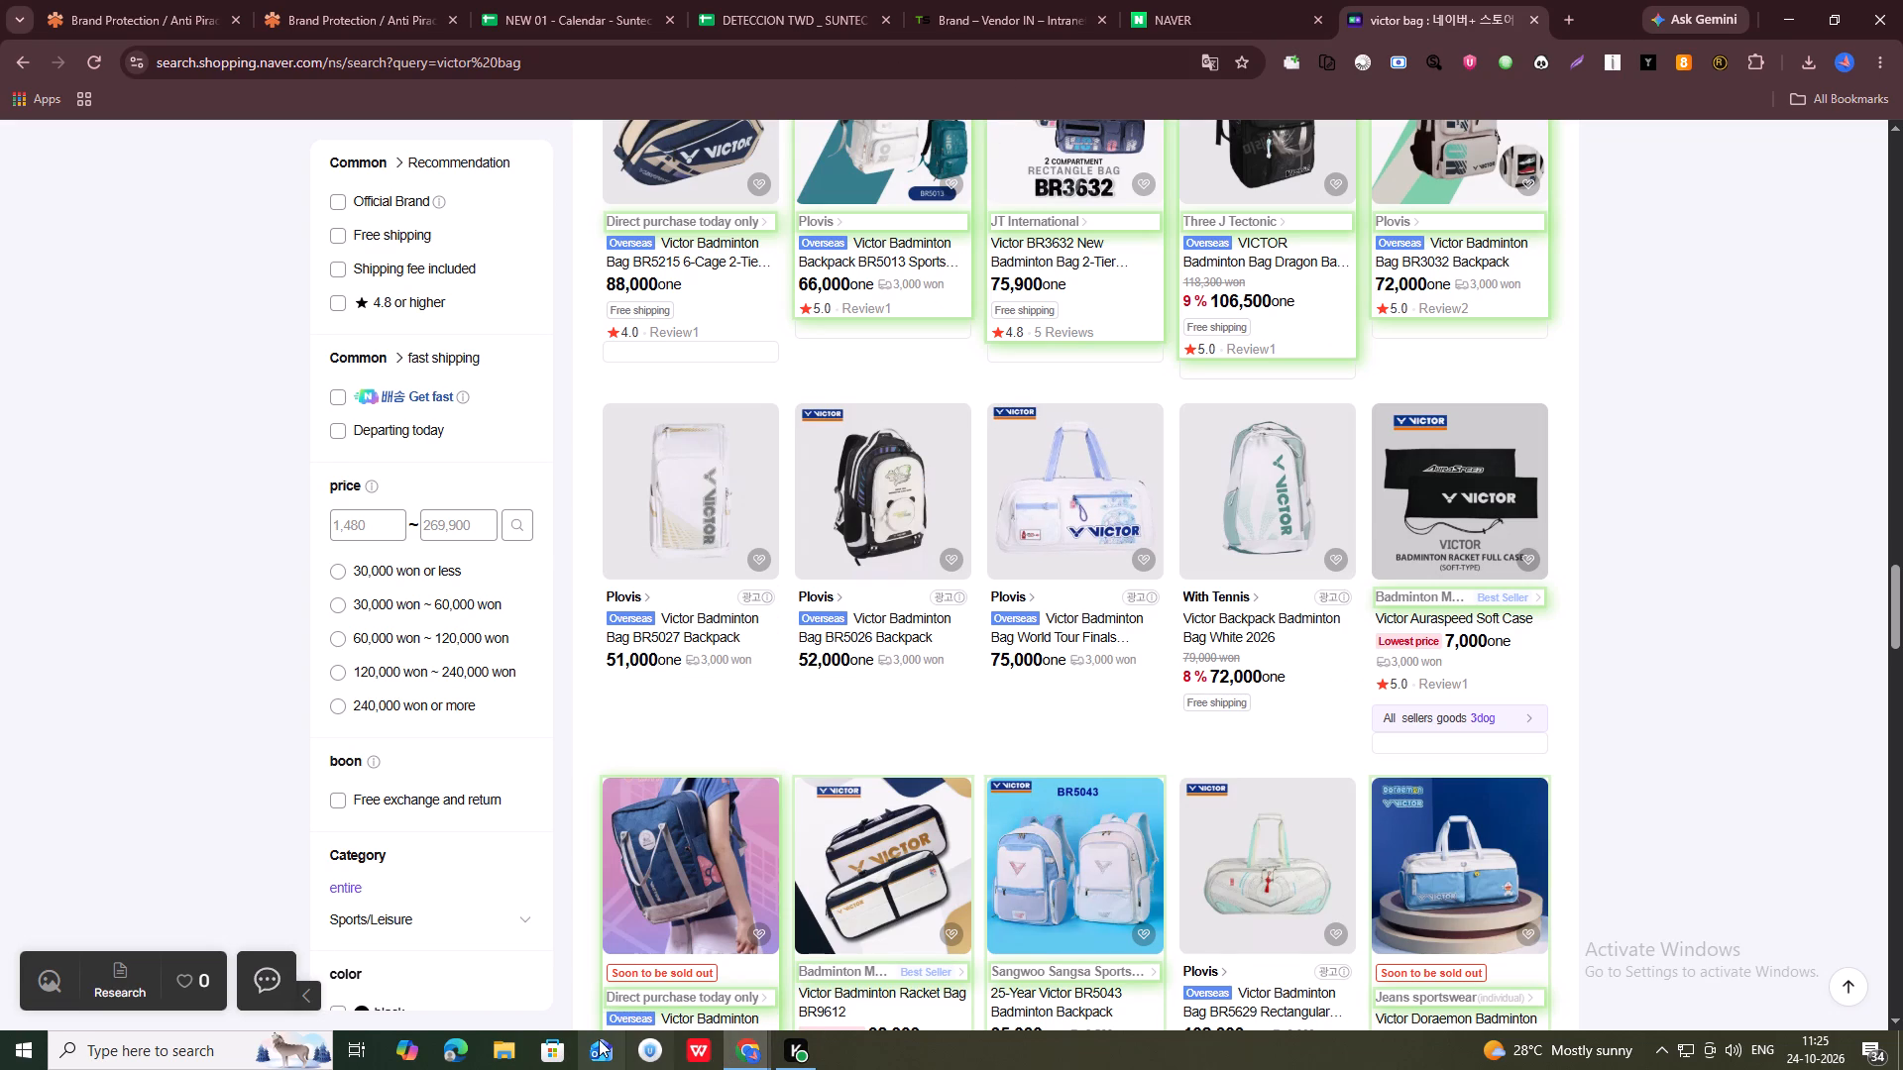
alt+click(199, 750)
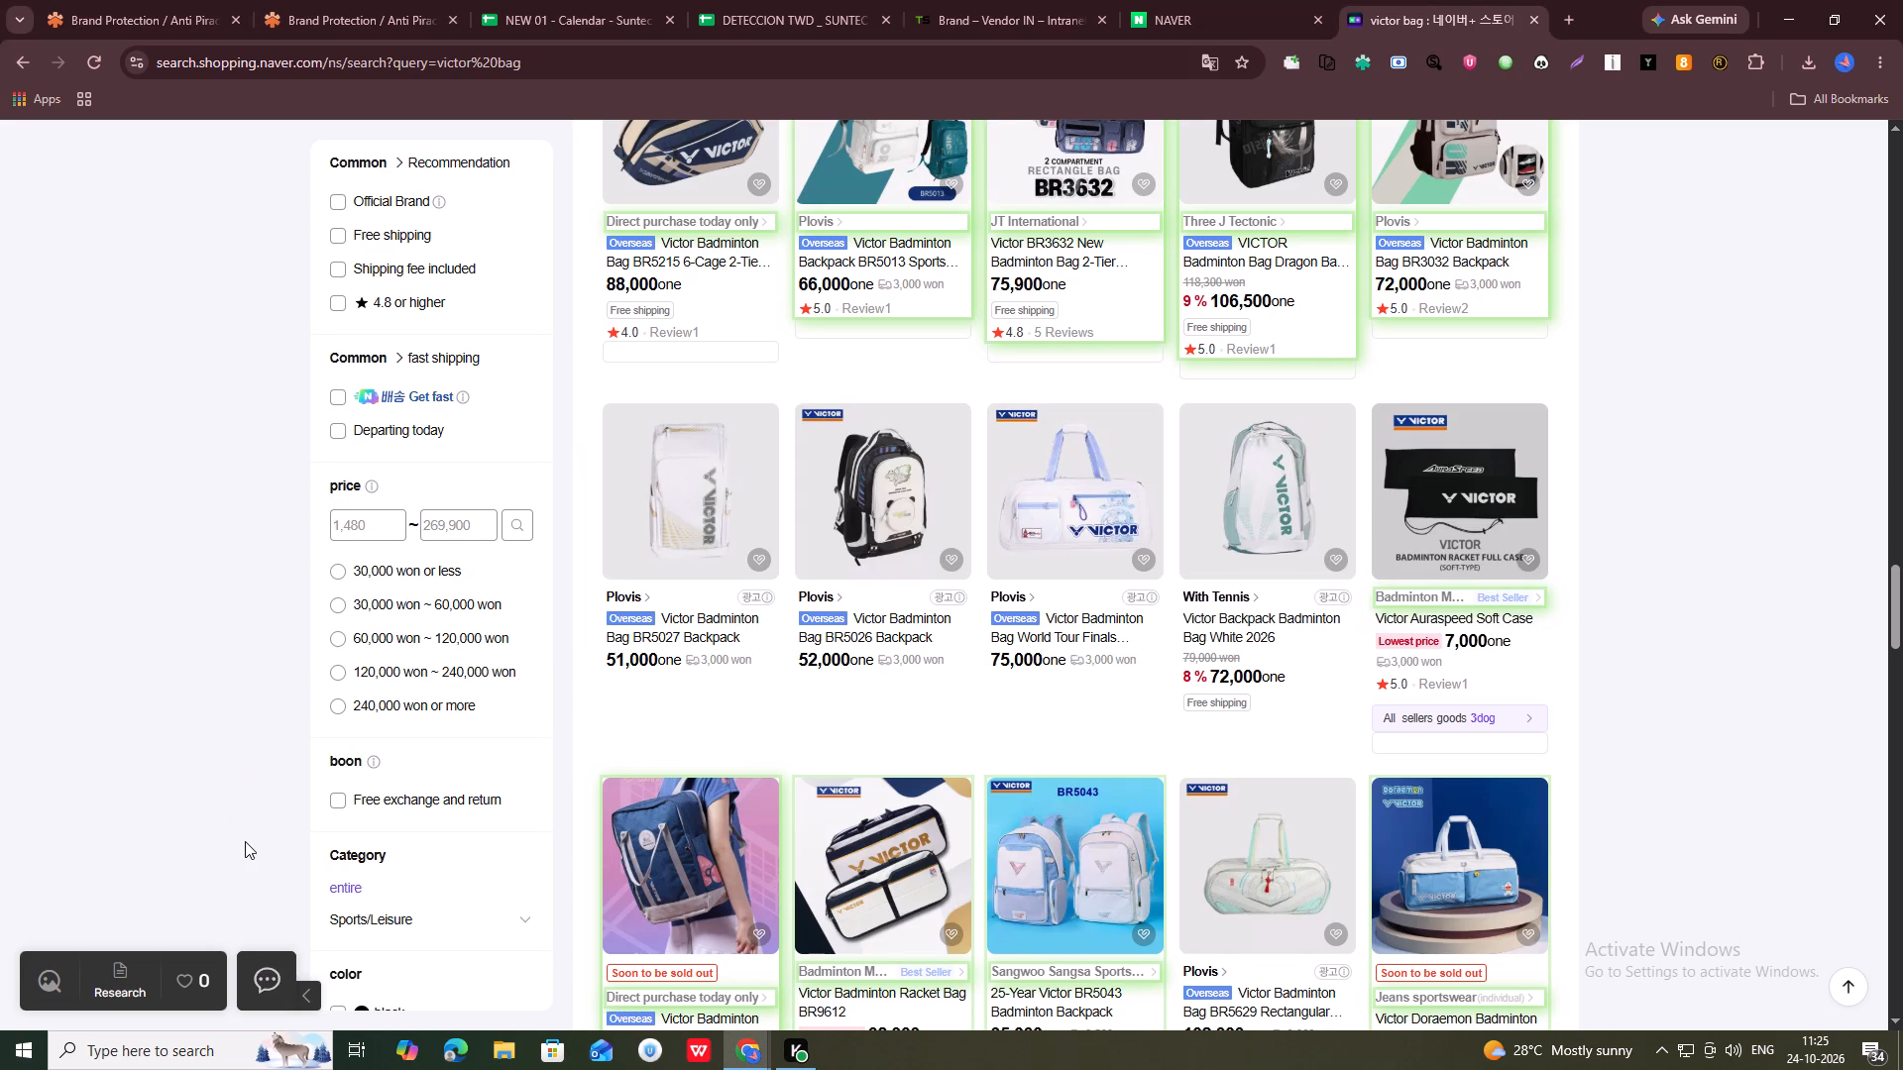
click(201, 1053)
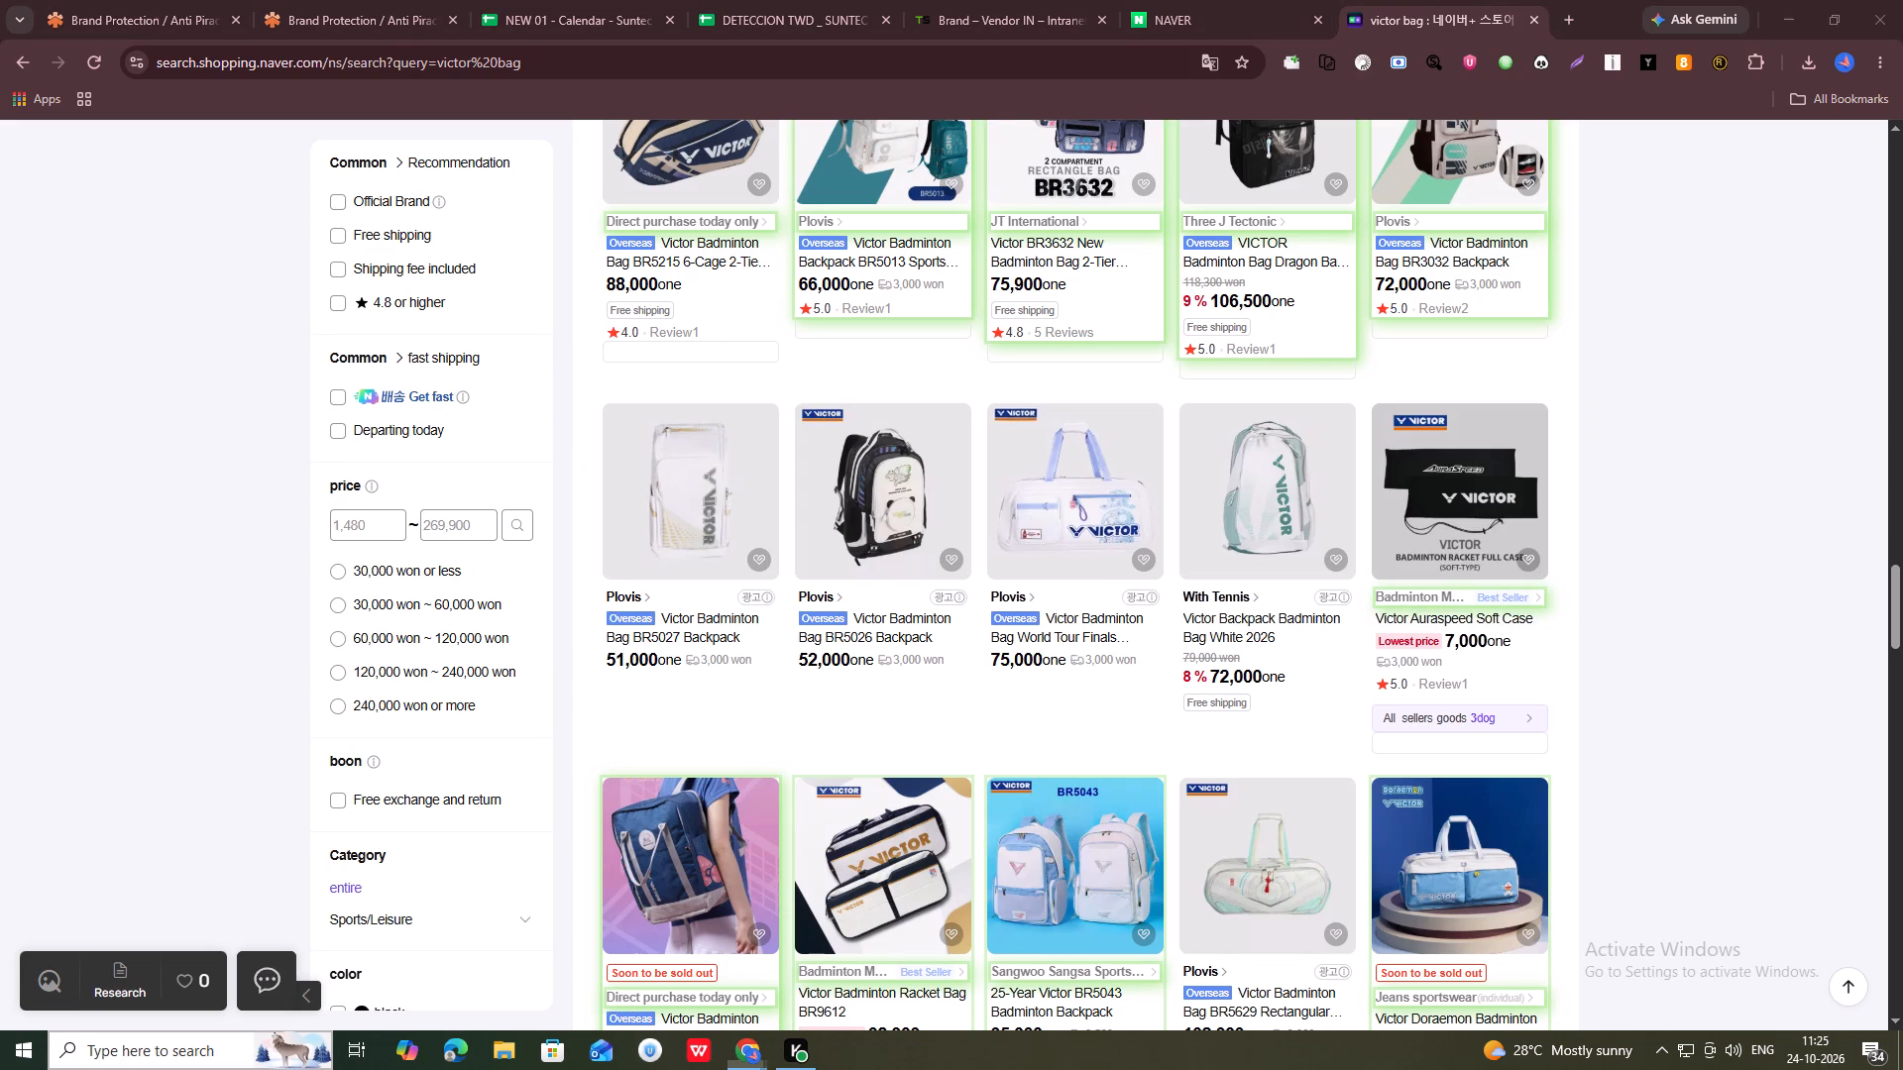
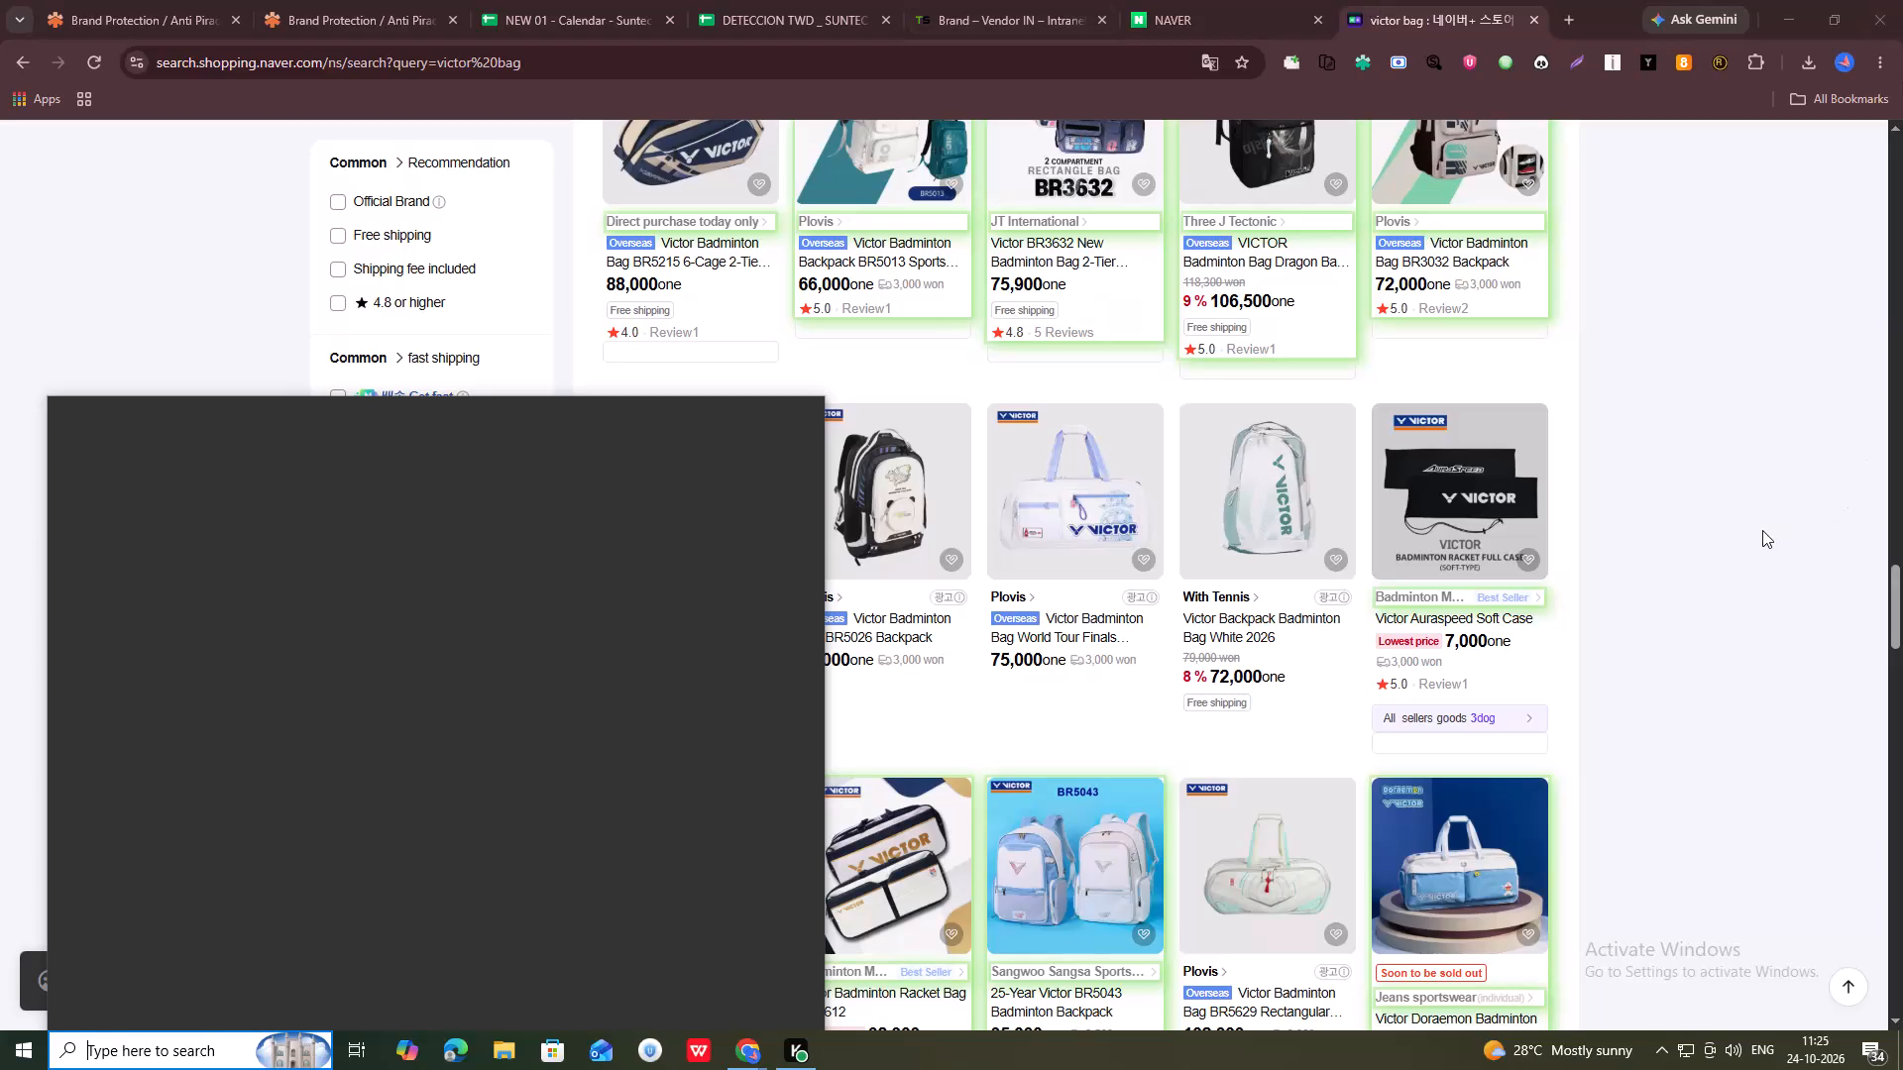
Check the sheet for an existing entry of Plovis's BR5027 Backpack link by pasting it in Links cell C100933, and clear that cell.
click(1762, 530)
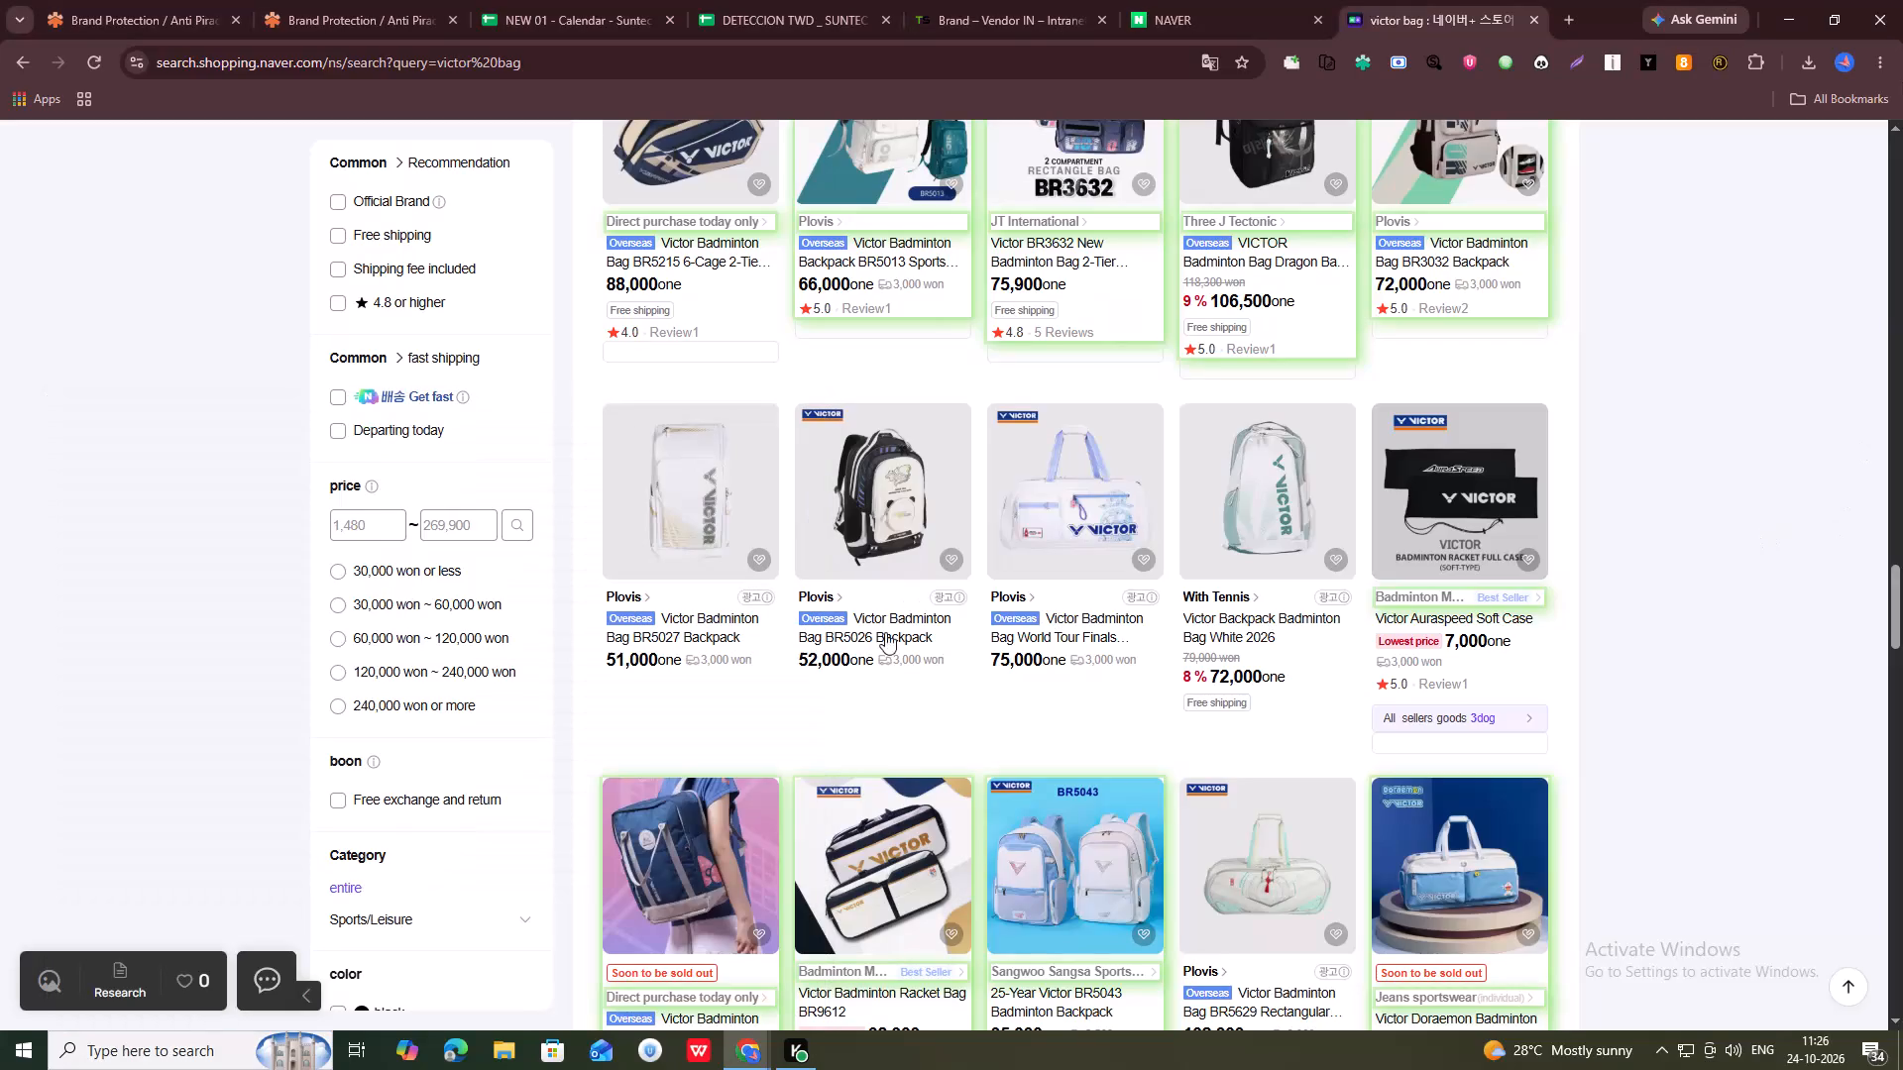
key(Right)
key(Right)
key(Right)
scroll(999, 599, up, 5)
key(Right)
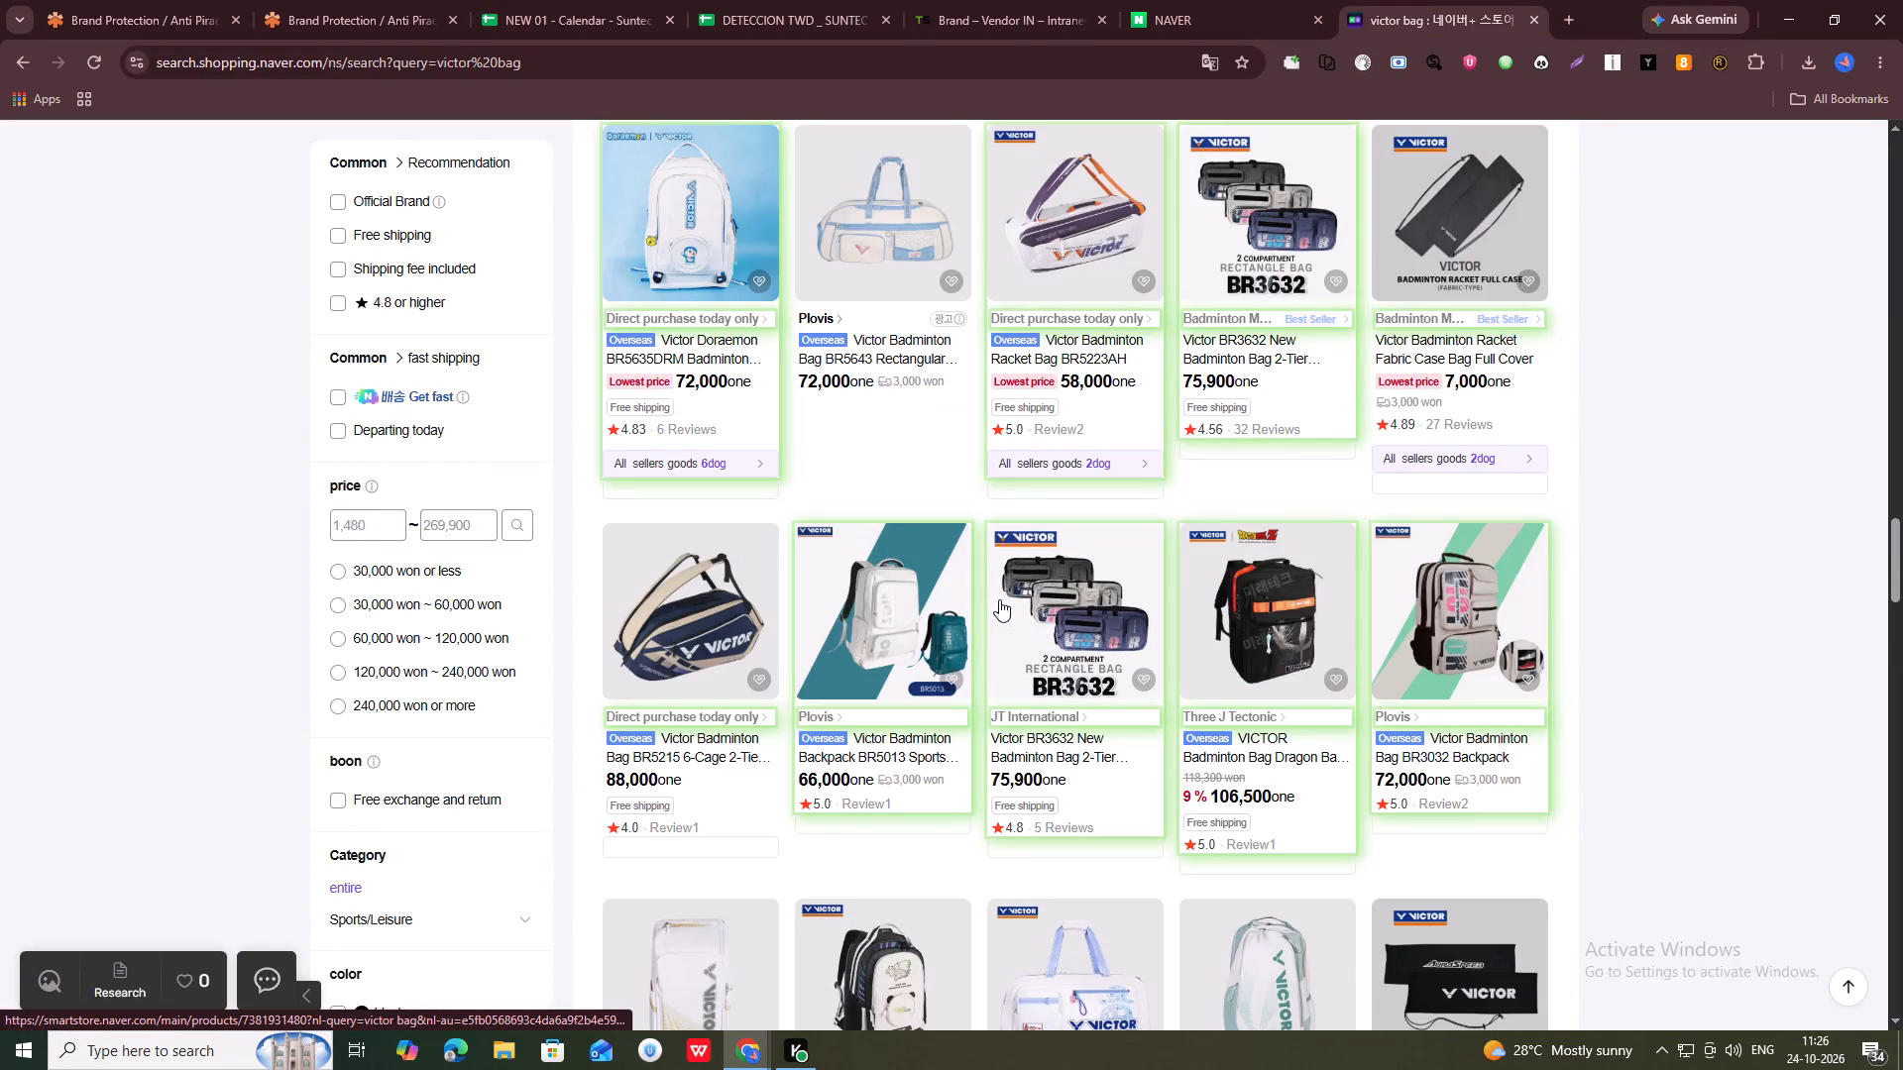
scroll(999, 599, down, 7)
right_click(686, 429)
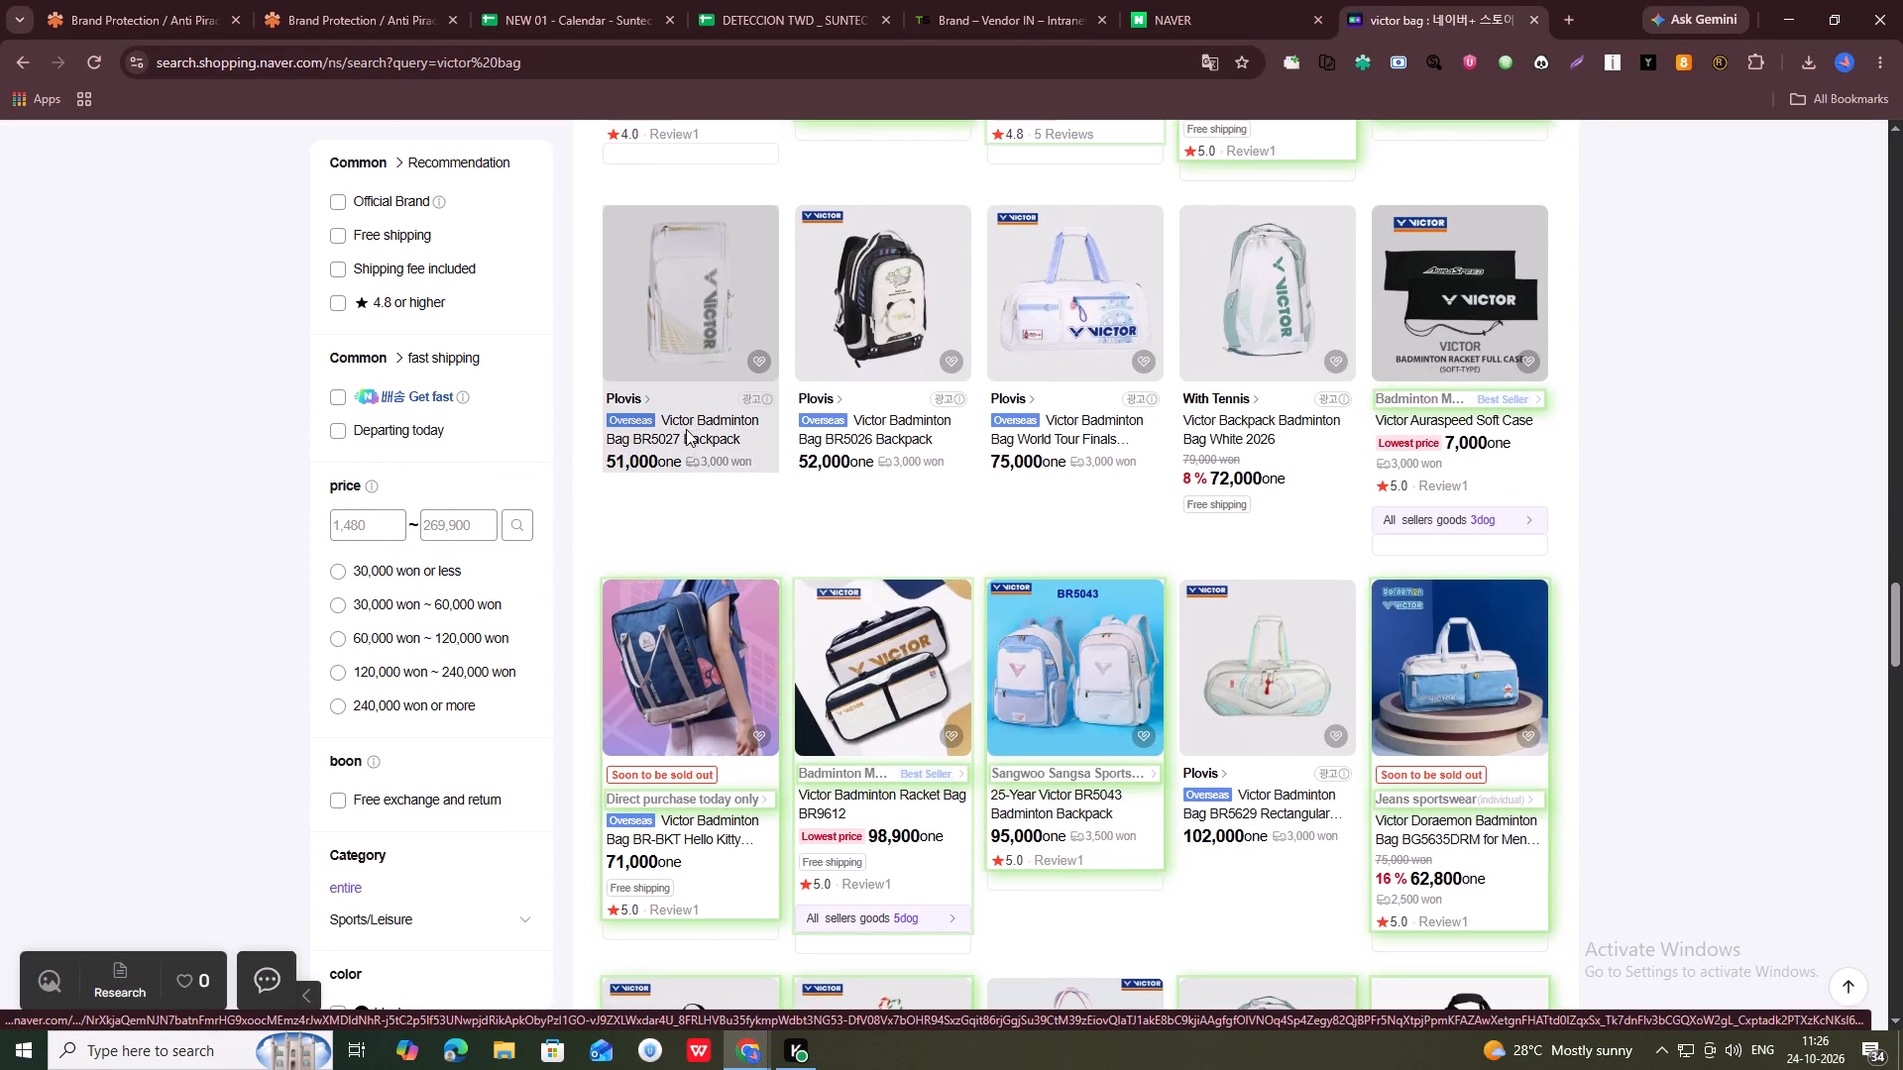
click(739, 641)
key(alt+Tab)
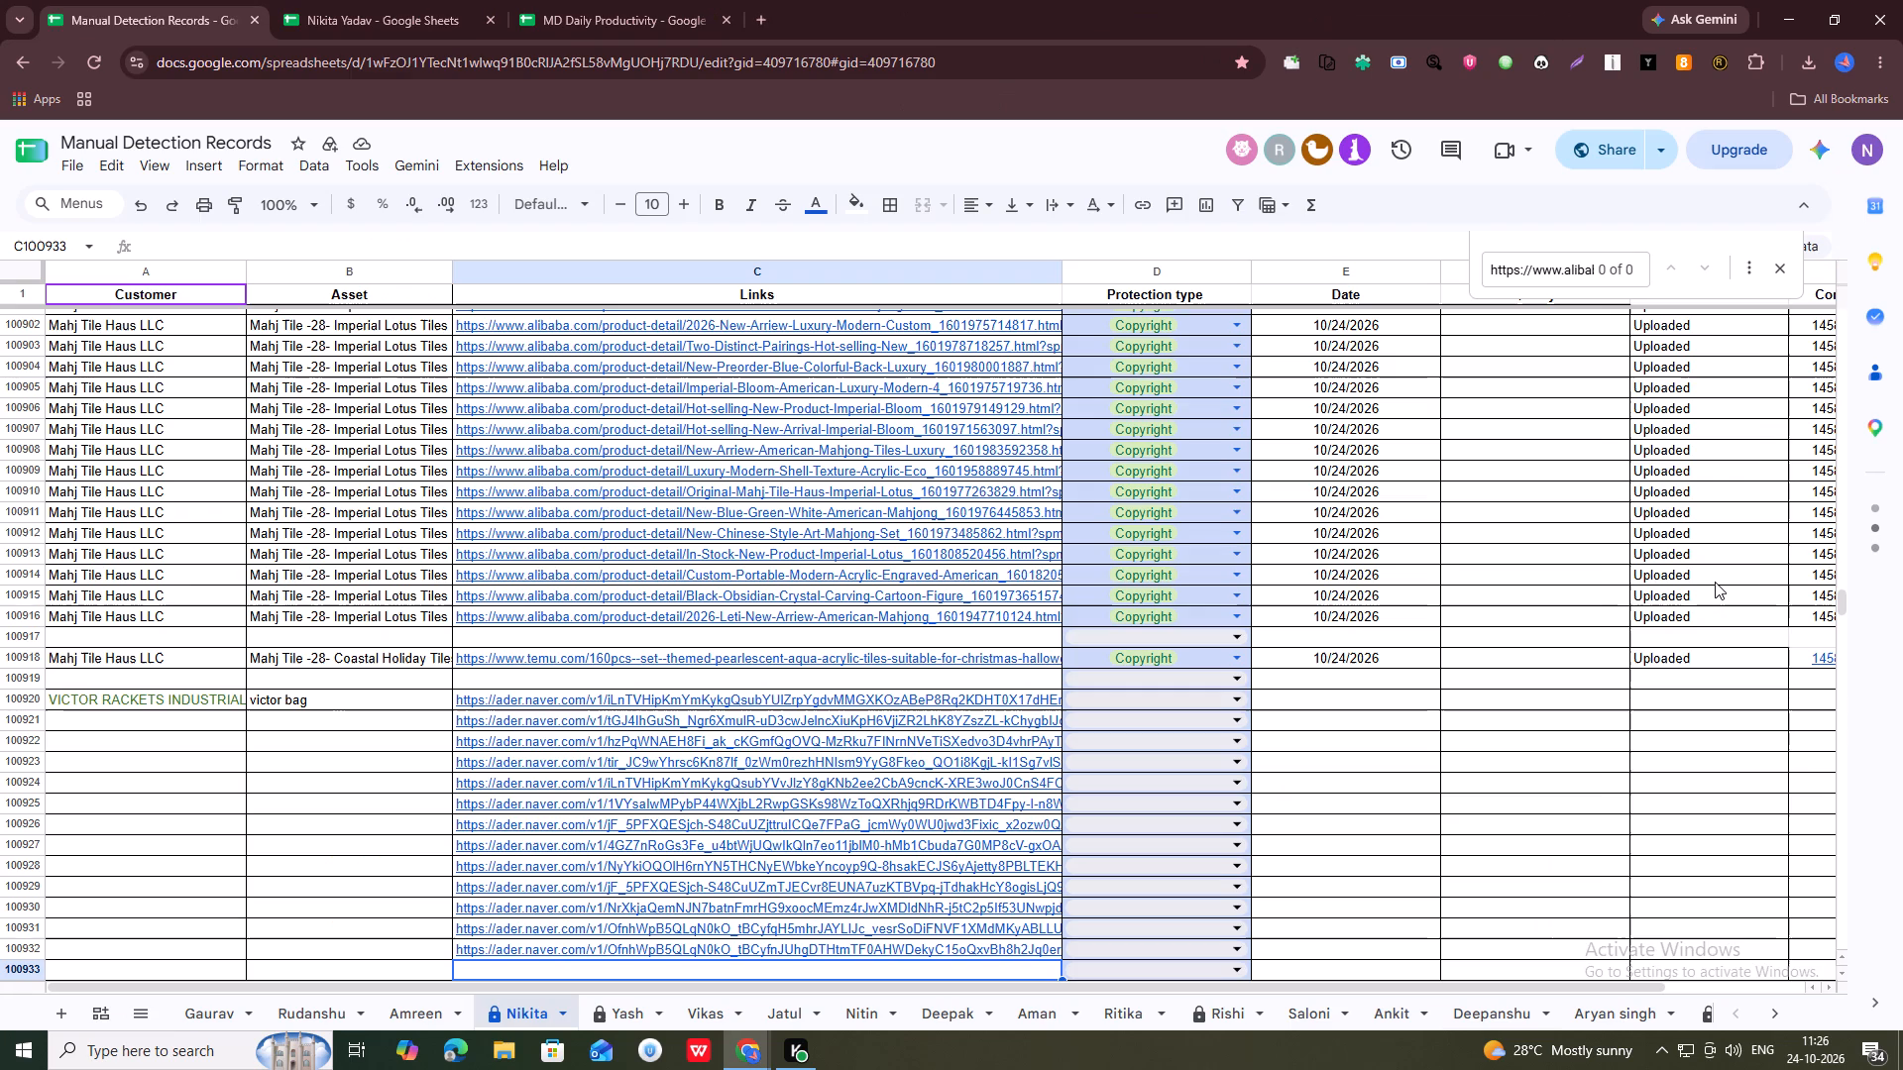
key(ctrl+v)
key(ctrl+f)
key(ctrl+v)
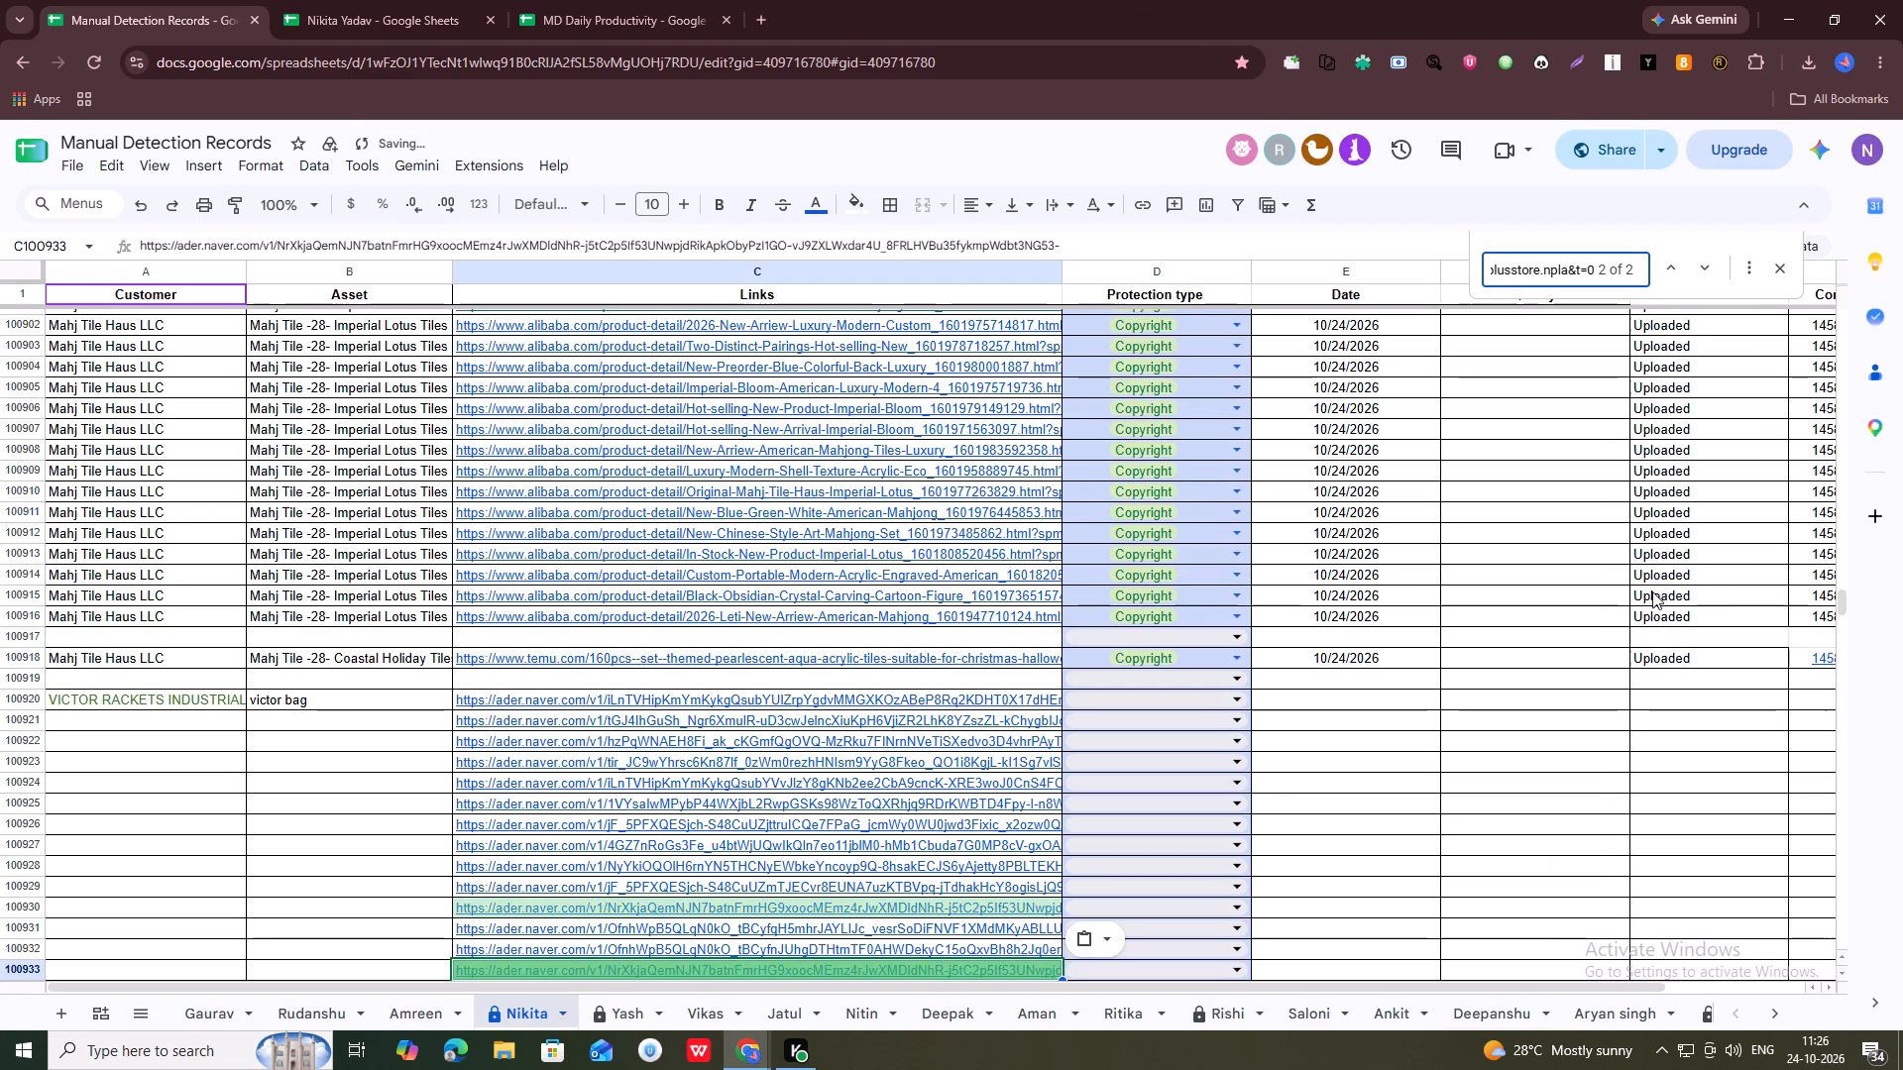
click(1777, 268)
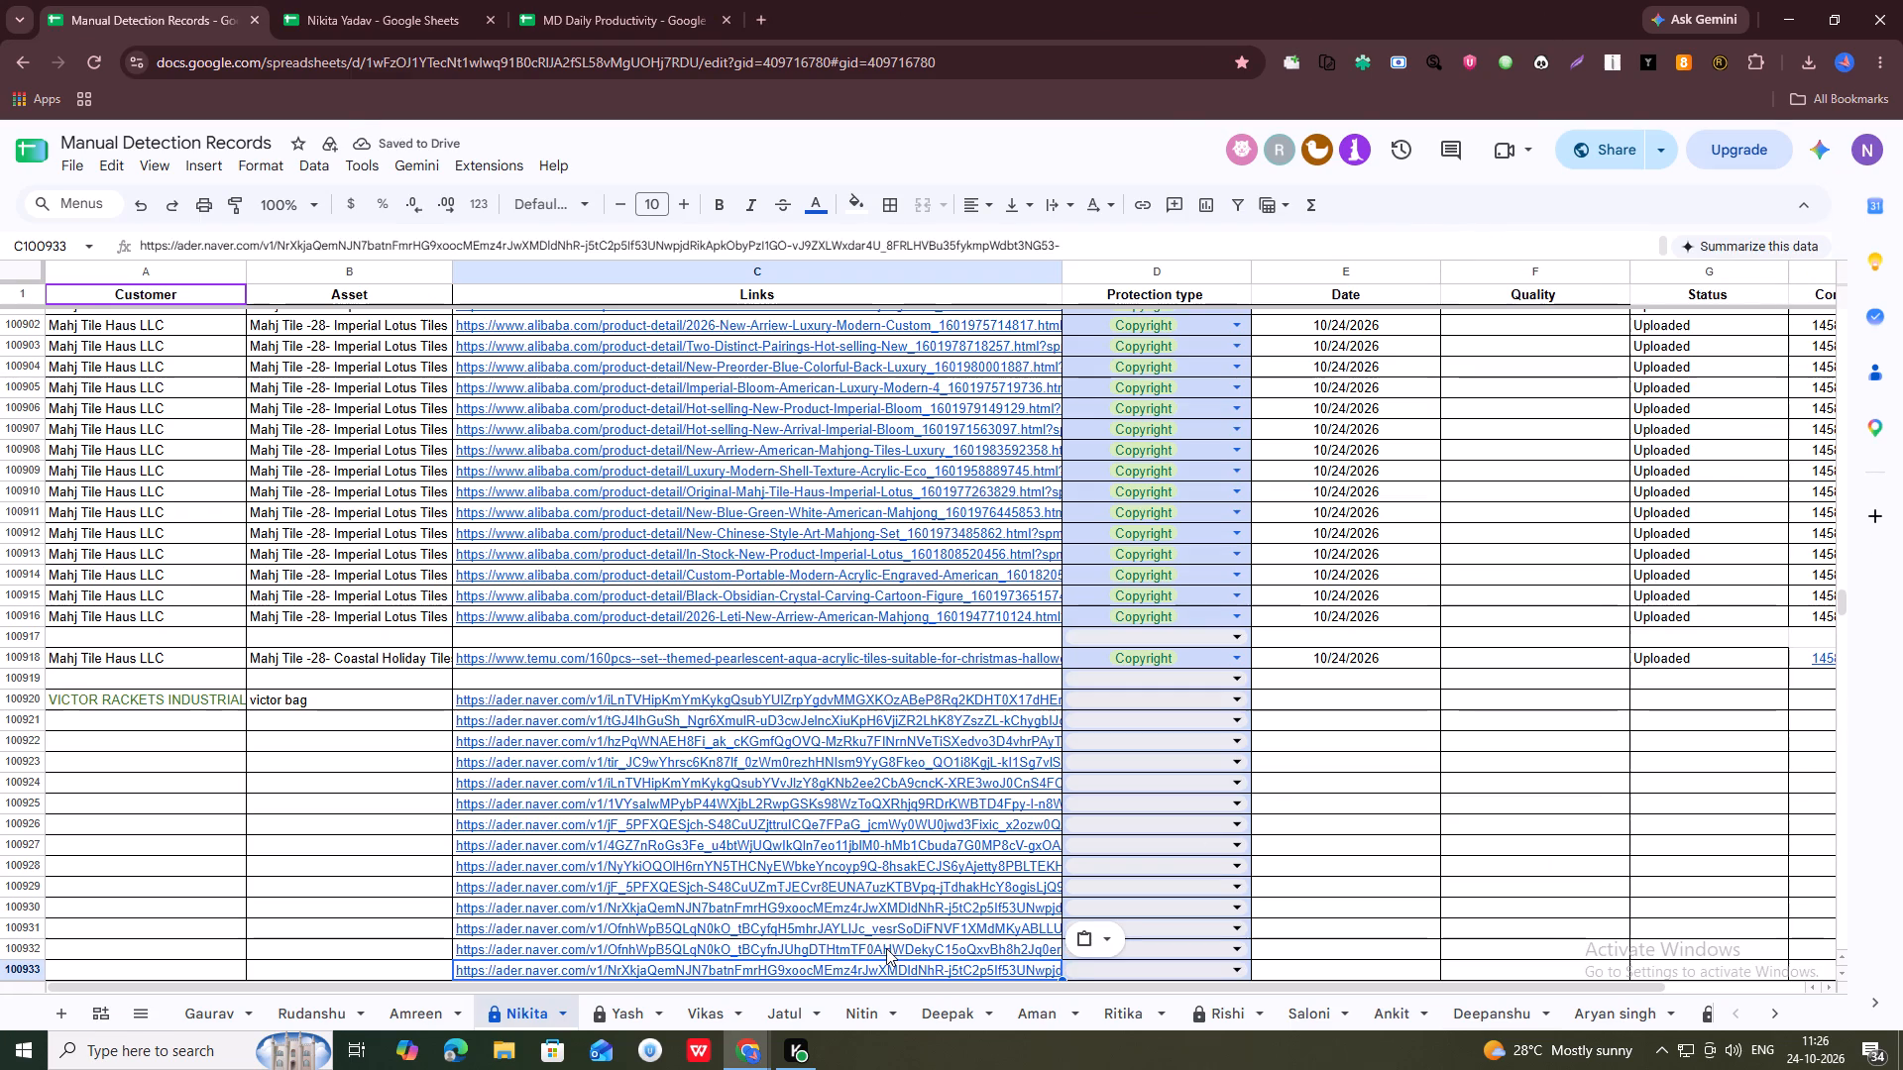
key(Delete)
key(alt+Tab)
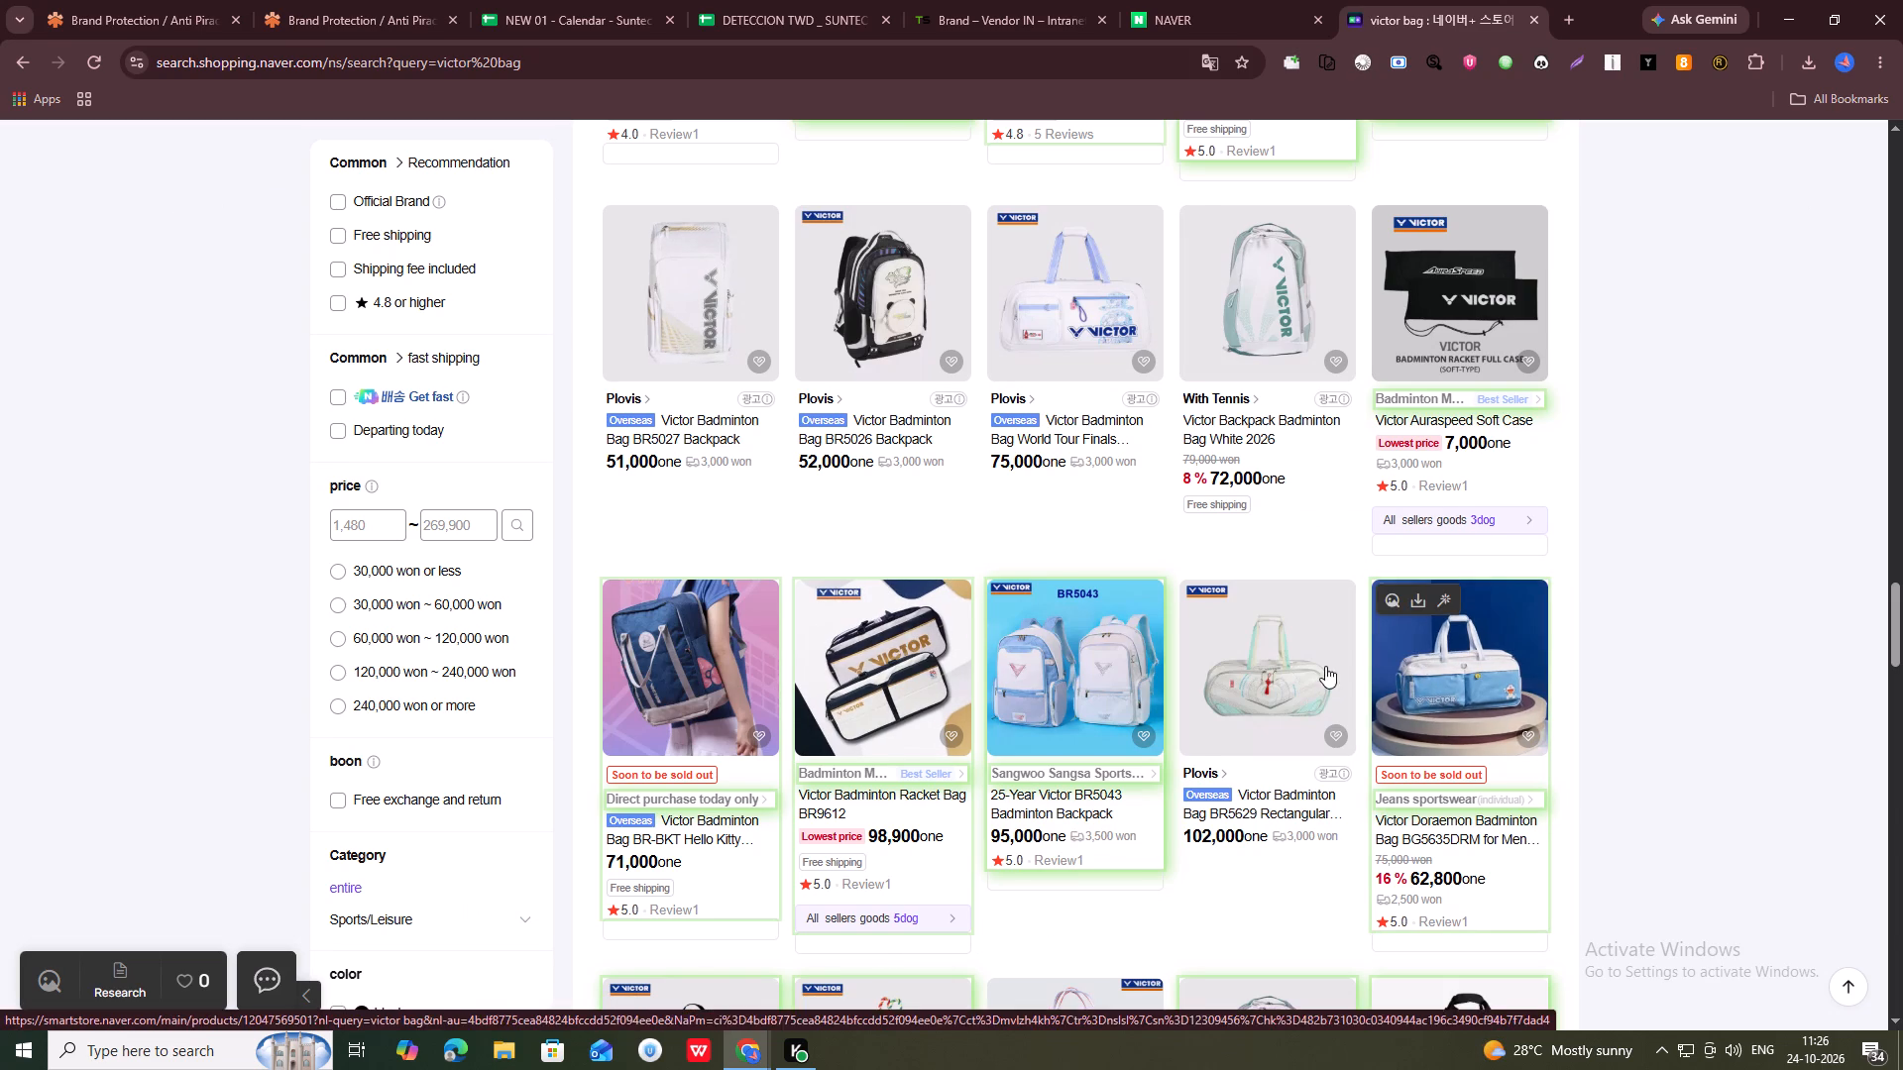
Copy the link of With Tennis's Victor Tote Bag HYQ Badminton Bag 2026 from Naver into Links cell C100933.
scroll(1310, 638, down, 6)
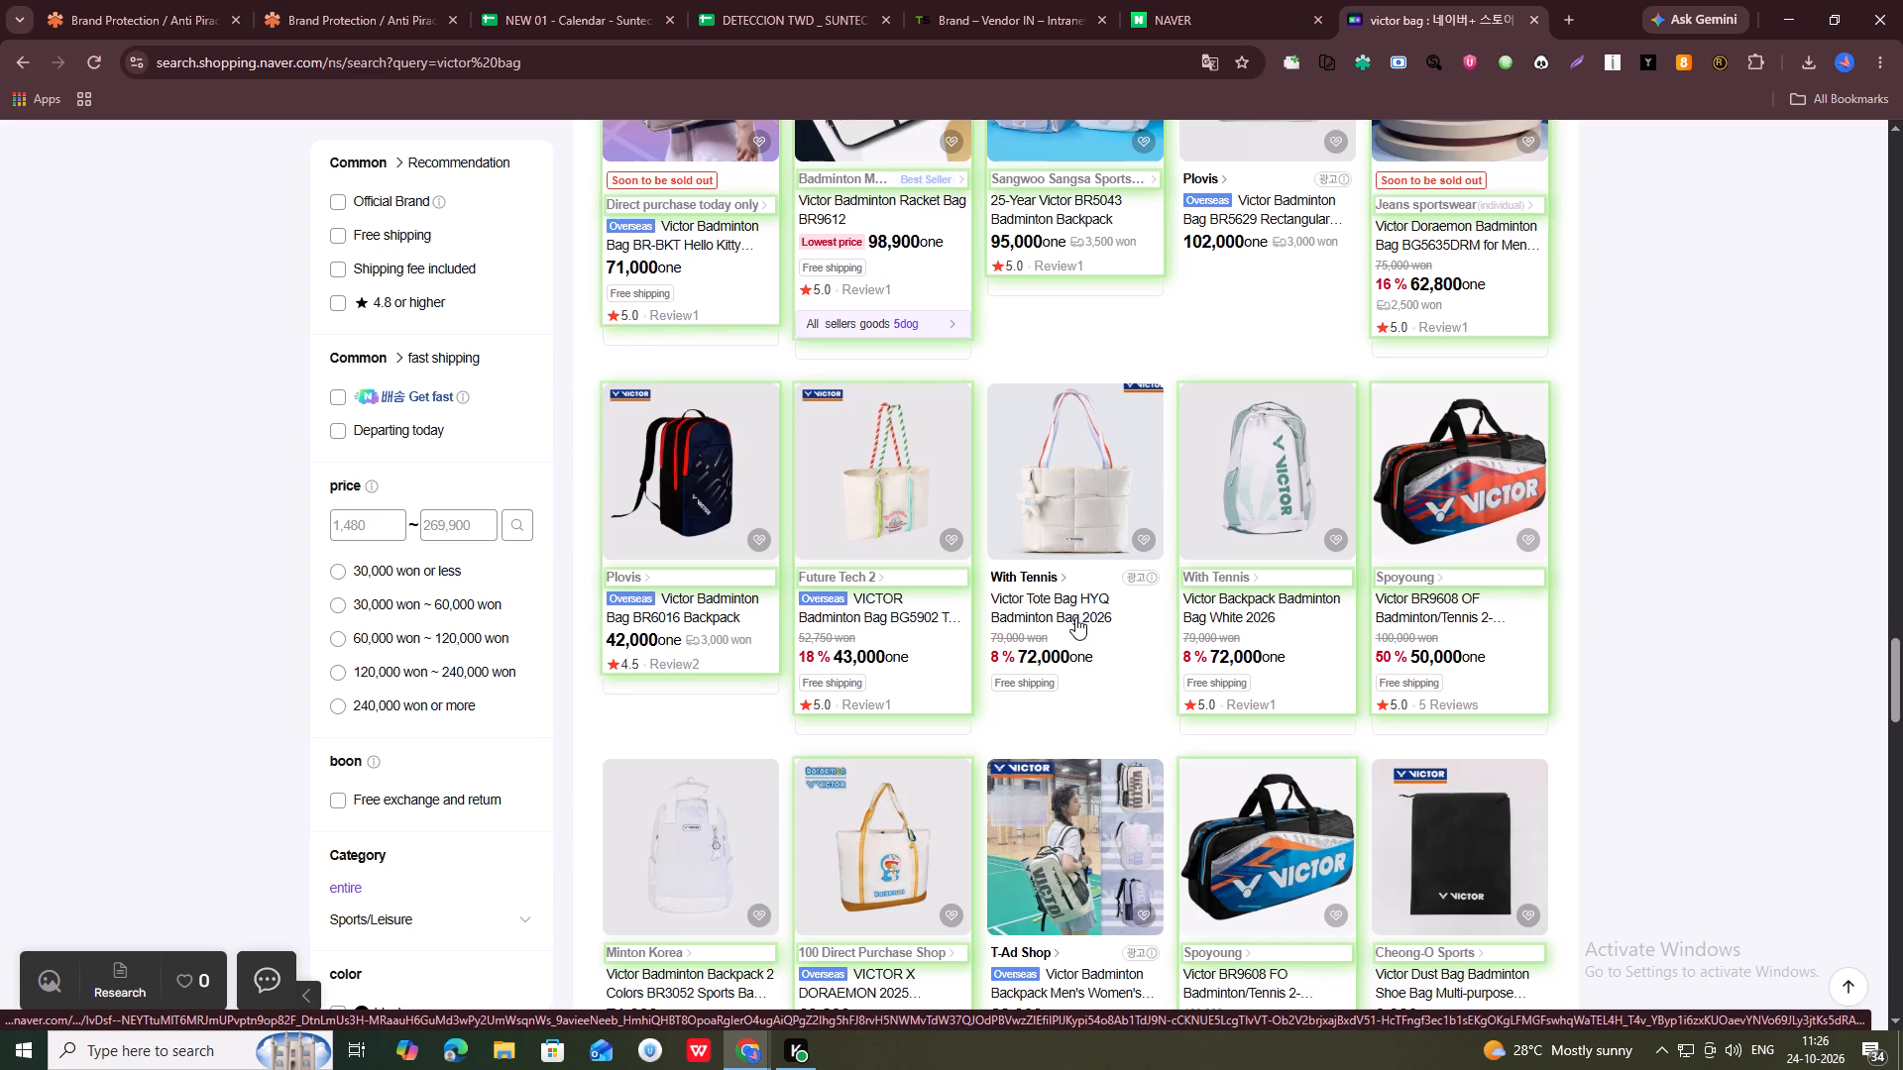
right_click(1051, 614)
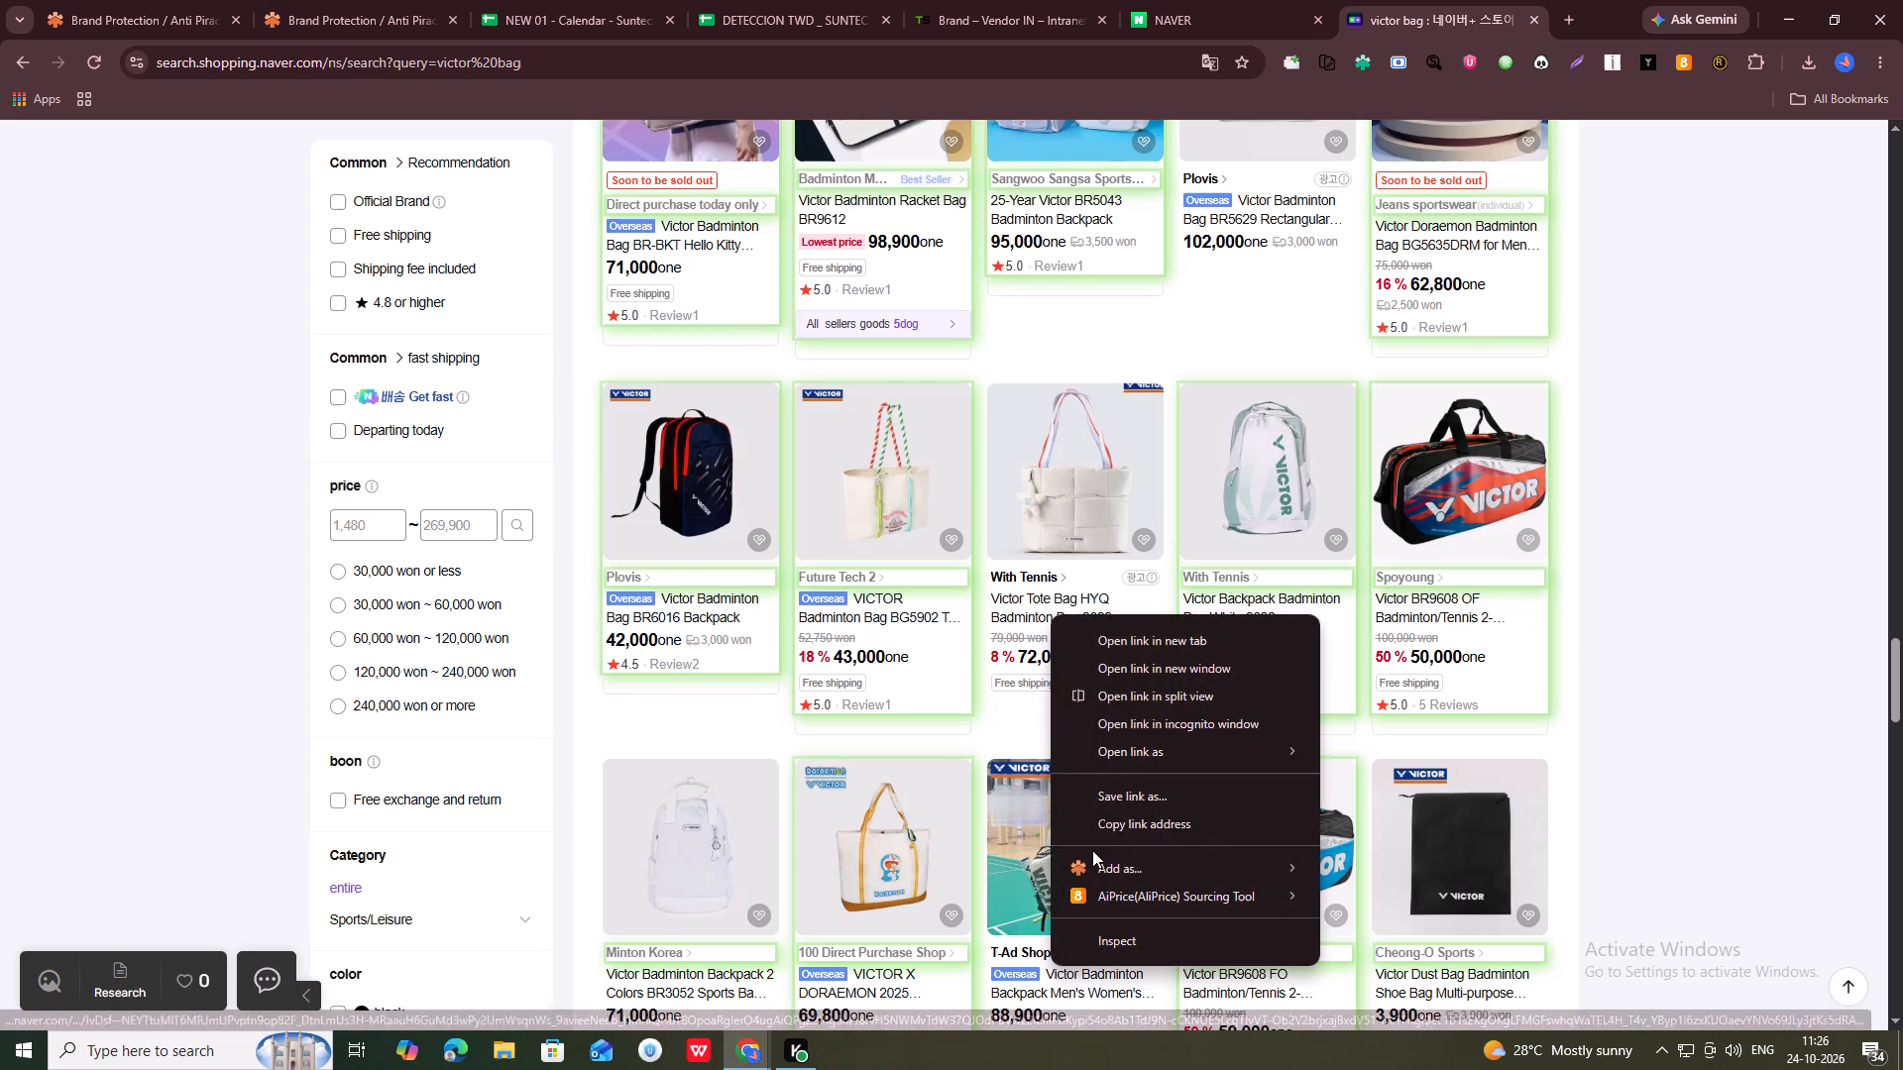
click(1108, 825)
key(alt+Tab)
key(ctrl+v)
key(Down)
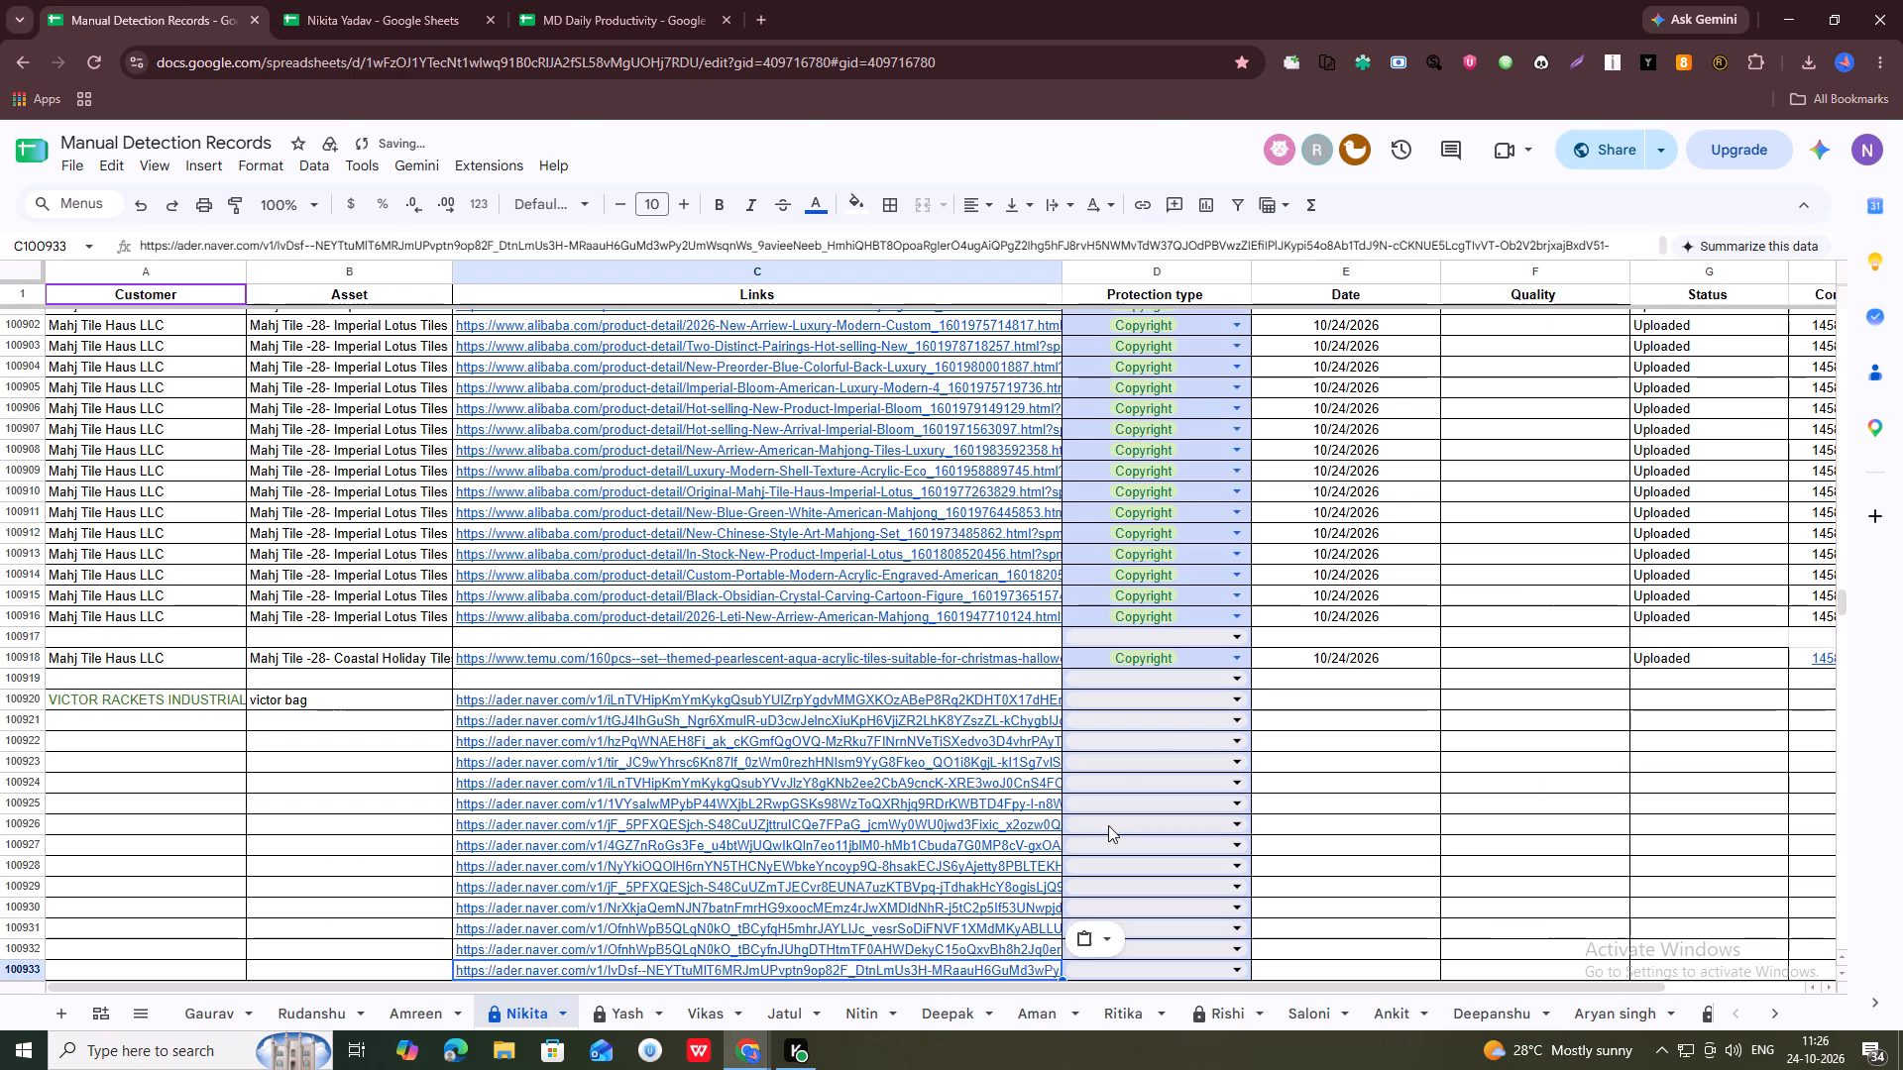
key(alt+Tab)
key(Down)
Copy the link of T-Ad Shop's Victor Badminton Backpack Men's Women's from Naver into Links cell C100934.
scroll(1154, 753, down, 4)
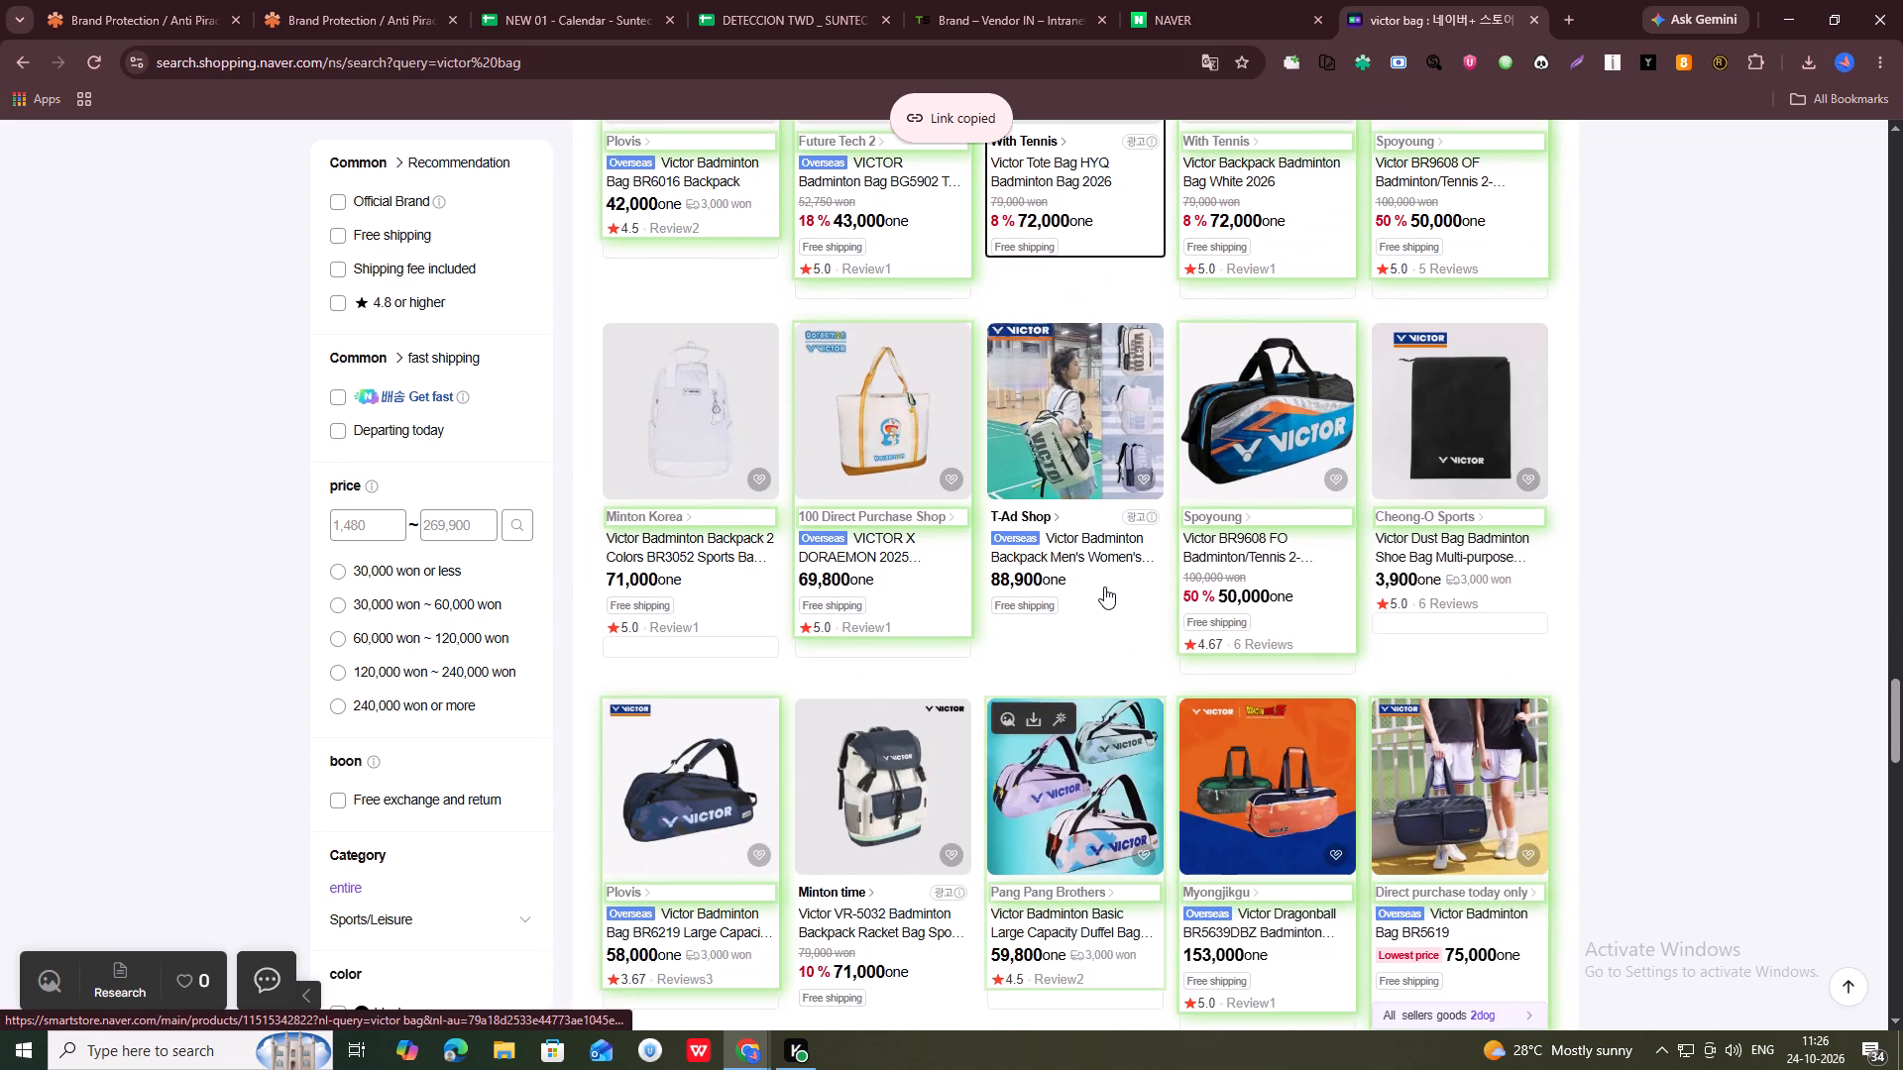
right_click(1078, 537)
click(1137, 742)
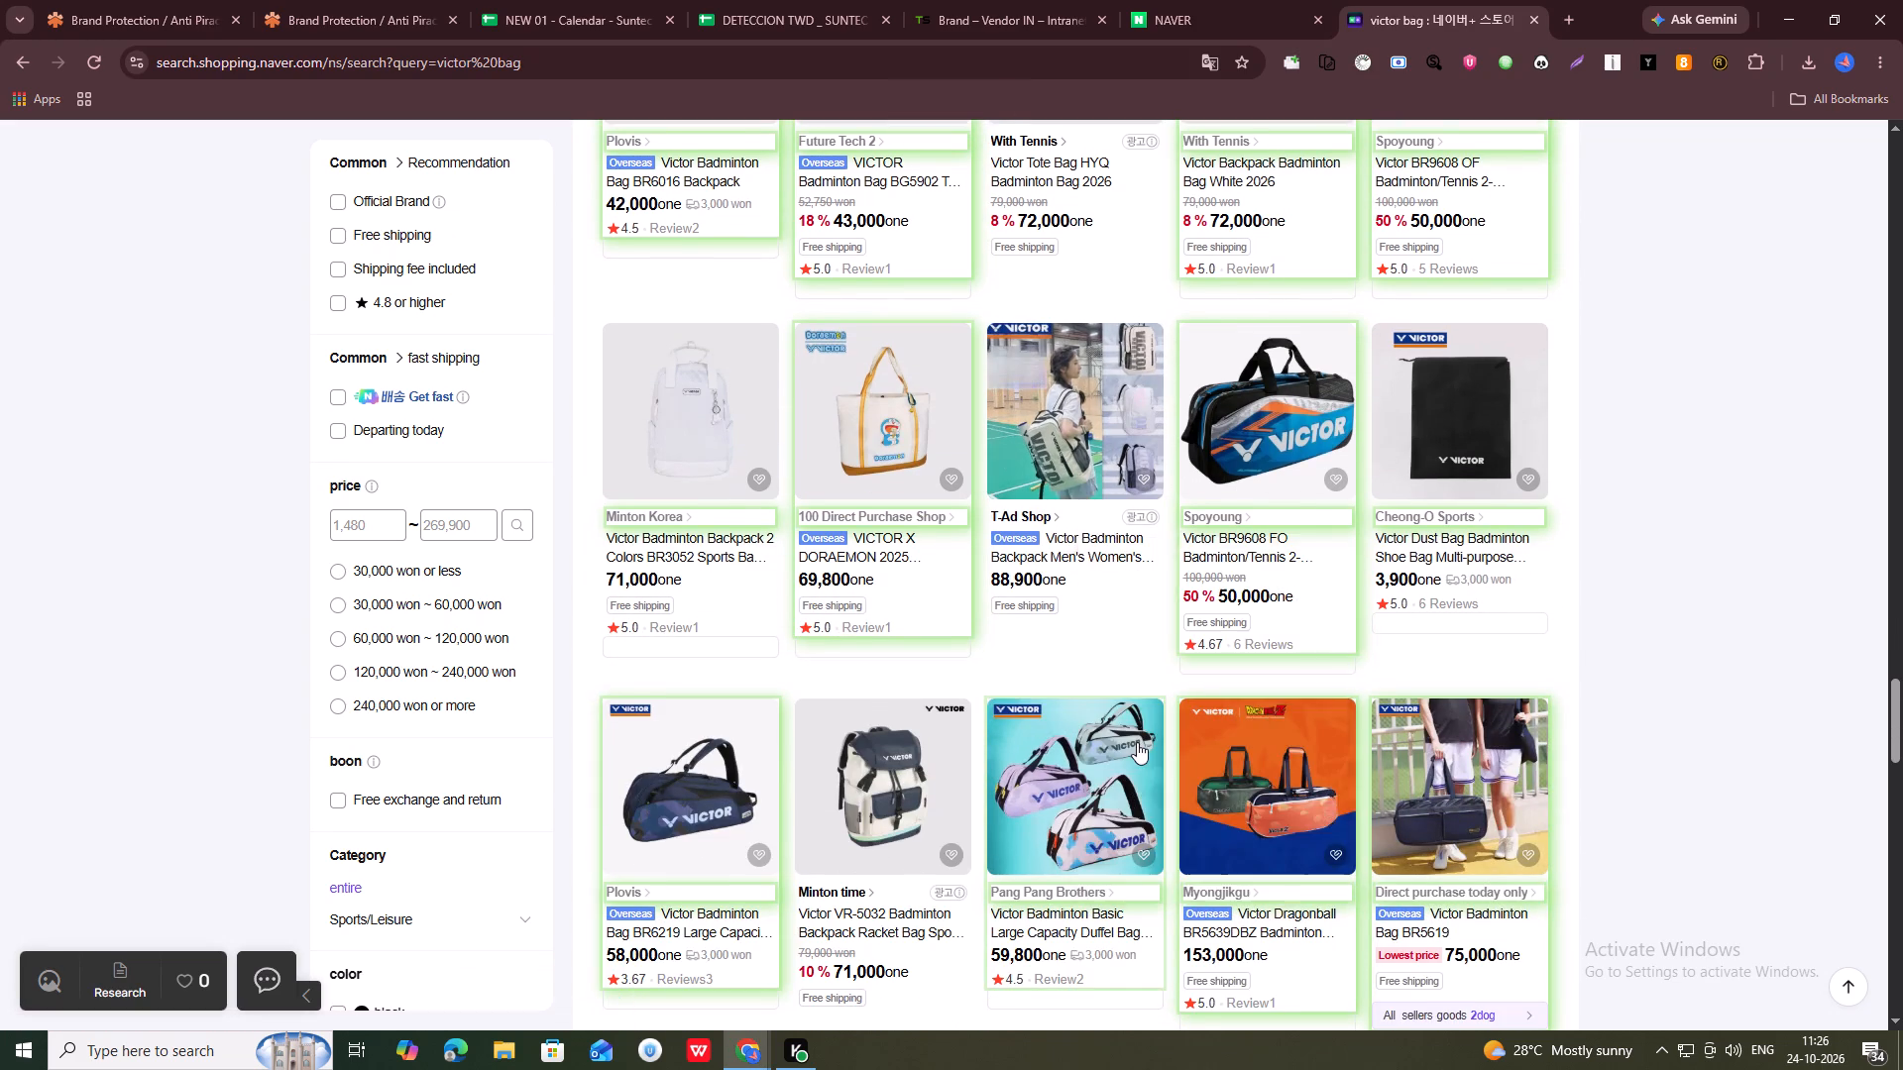
key(alt+Tab)
key(ctrl+v)
key(Down)
key(alt+Tab)
key(Down)
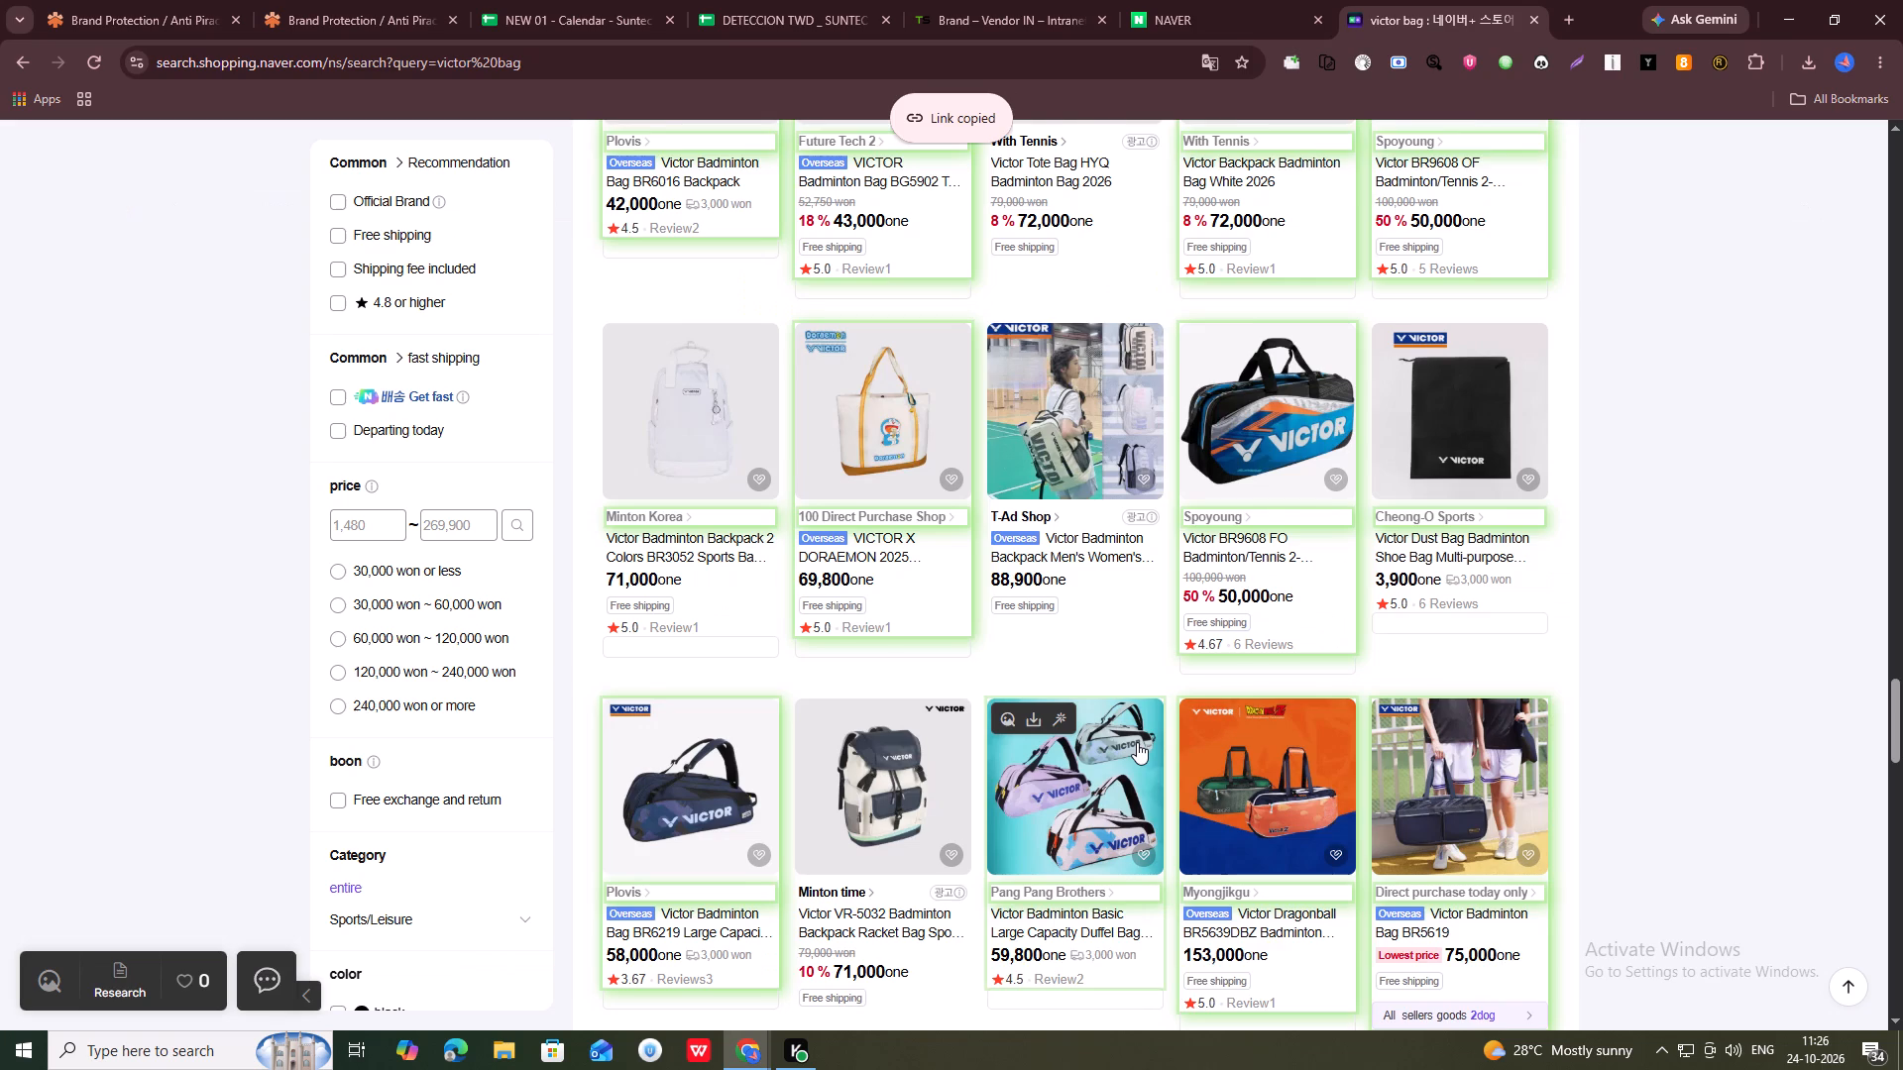
Copy the link of Minton time's Victor VR-5032 Badminton Backpack from Naver into Links cell C100935.
scroll(1113, 713, down, 3)
right_click(884, 583)
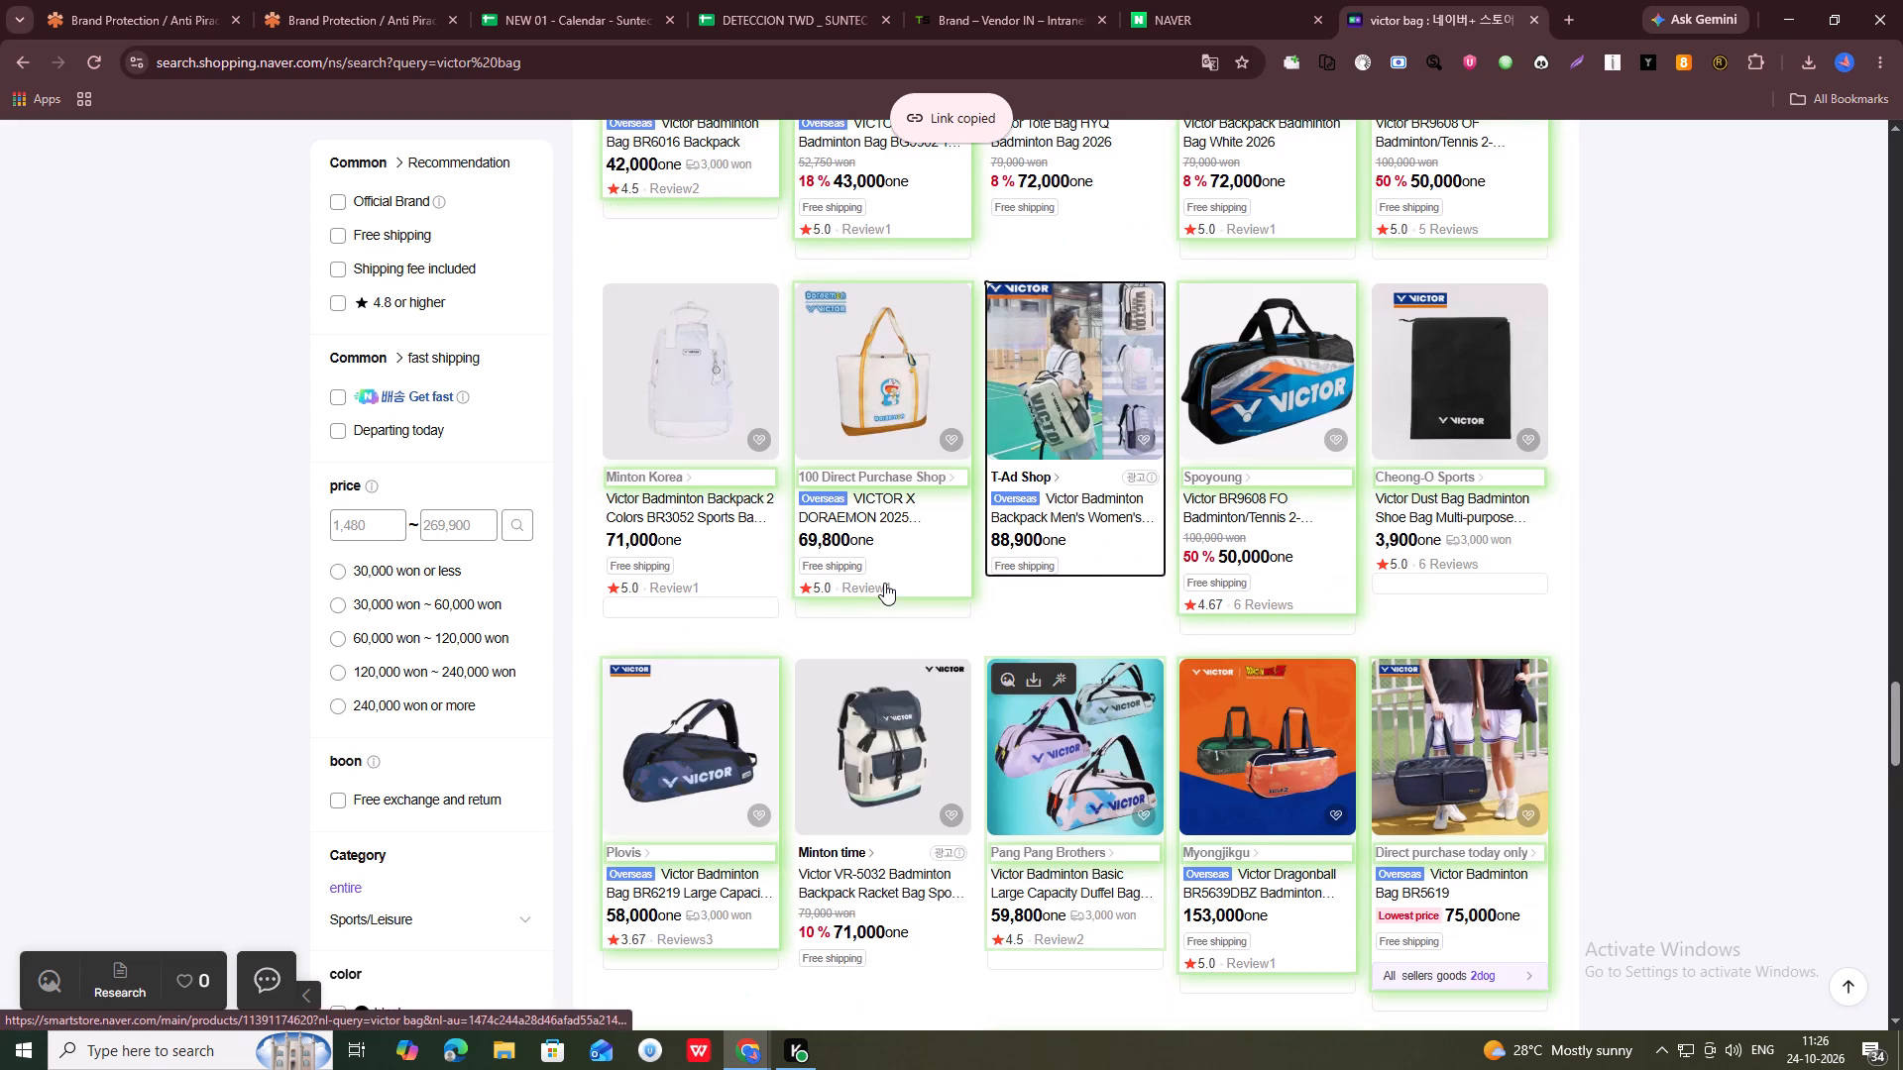
right_click(853, 877)
click(921, 730)
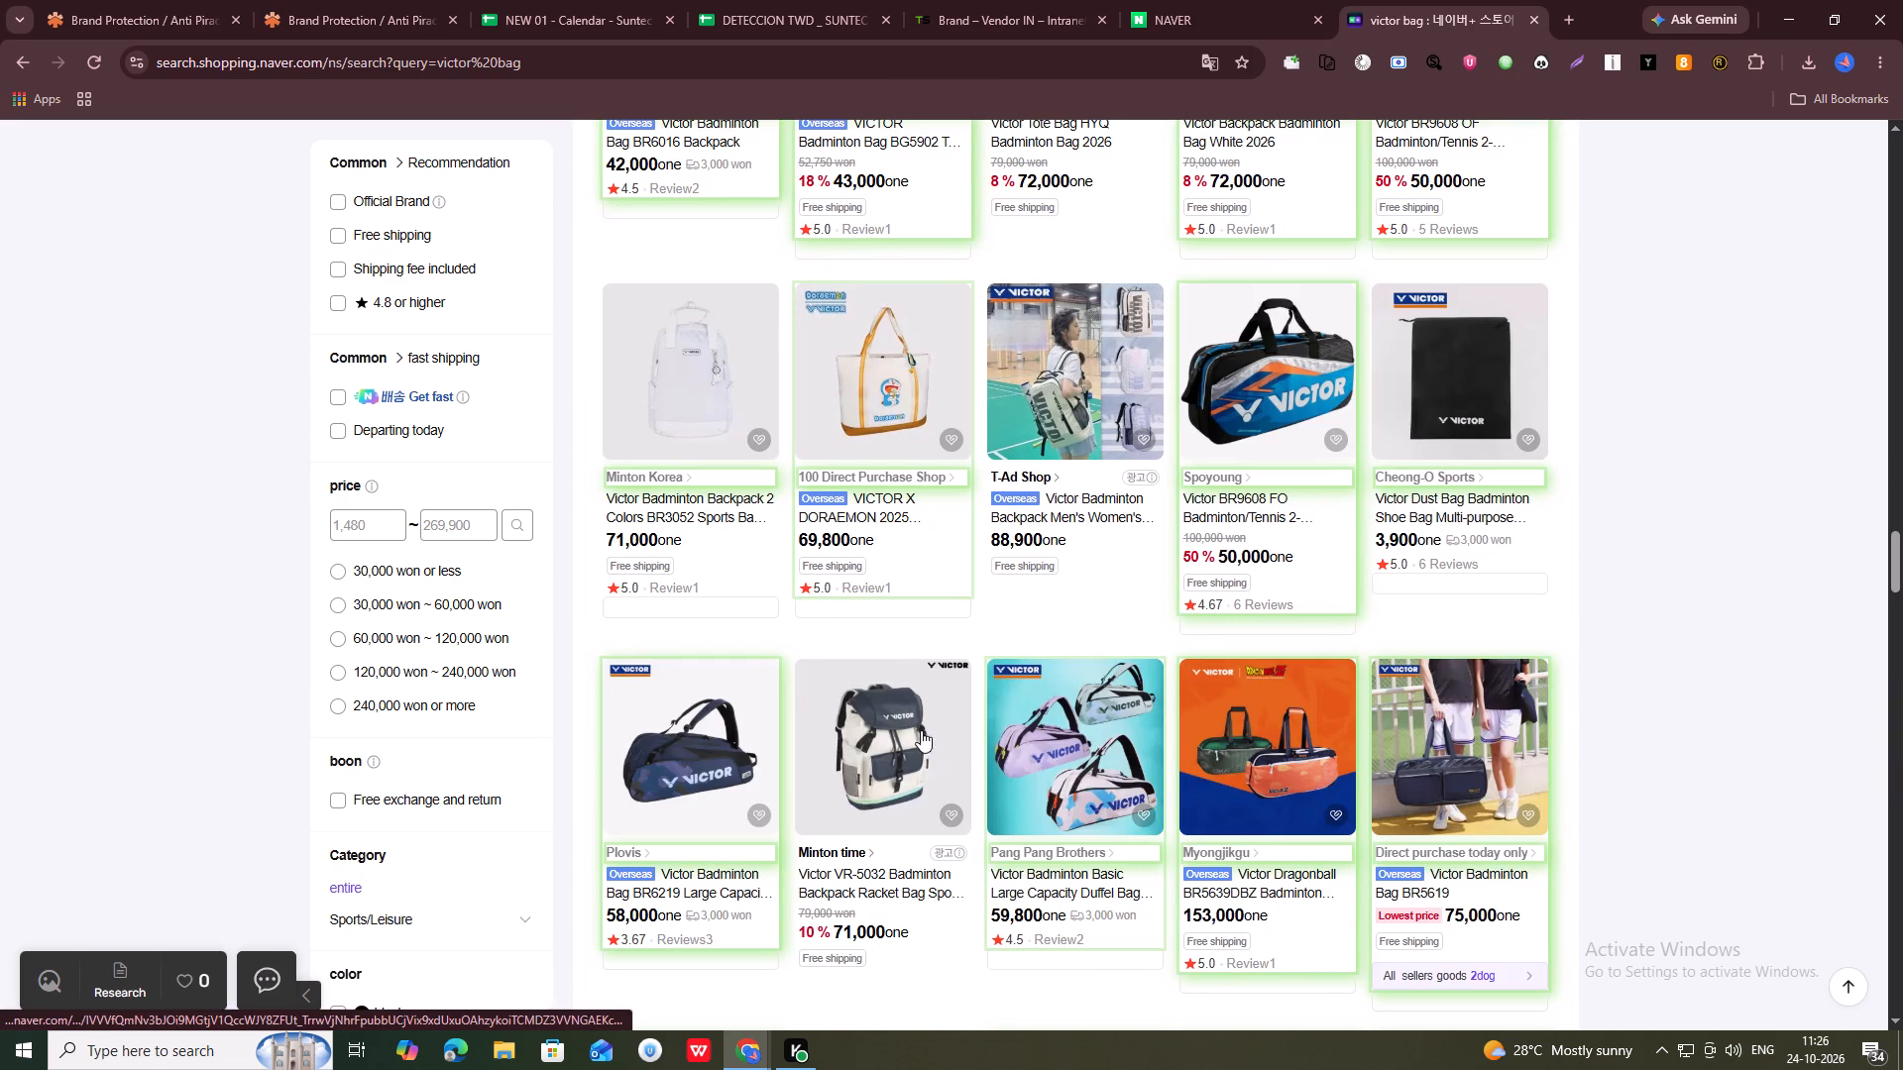
key(alt+Tab)
key(ctrl+v)
key(Down)
key(alt+Tab)
key(Down)
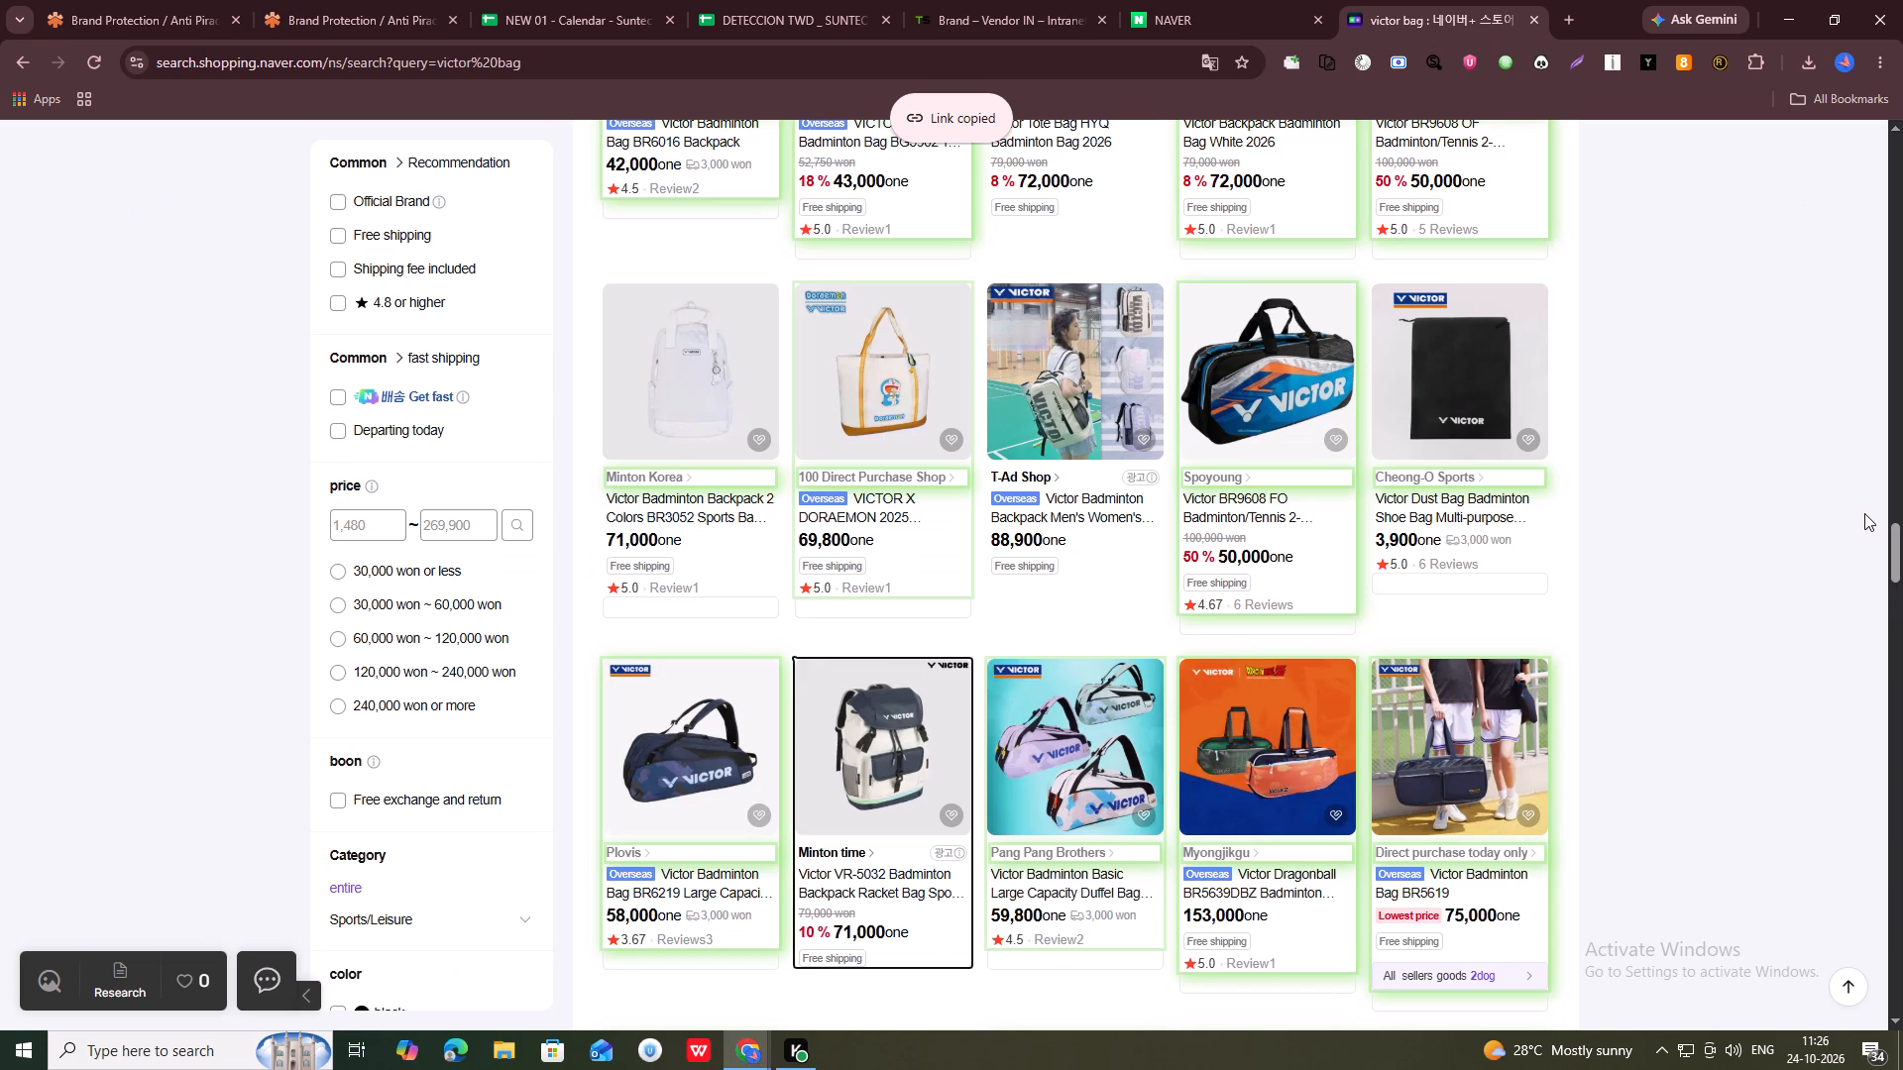
Copy the link of Plovis's Victor Badminton Bag BG3552 Tote Bag from Naver into Links cell C100936.
scroll(1864, 513, down, 6)
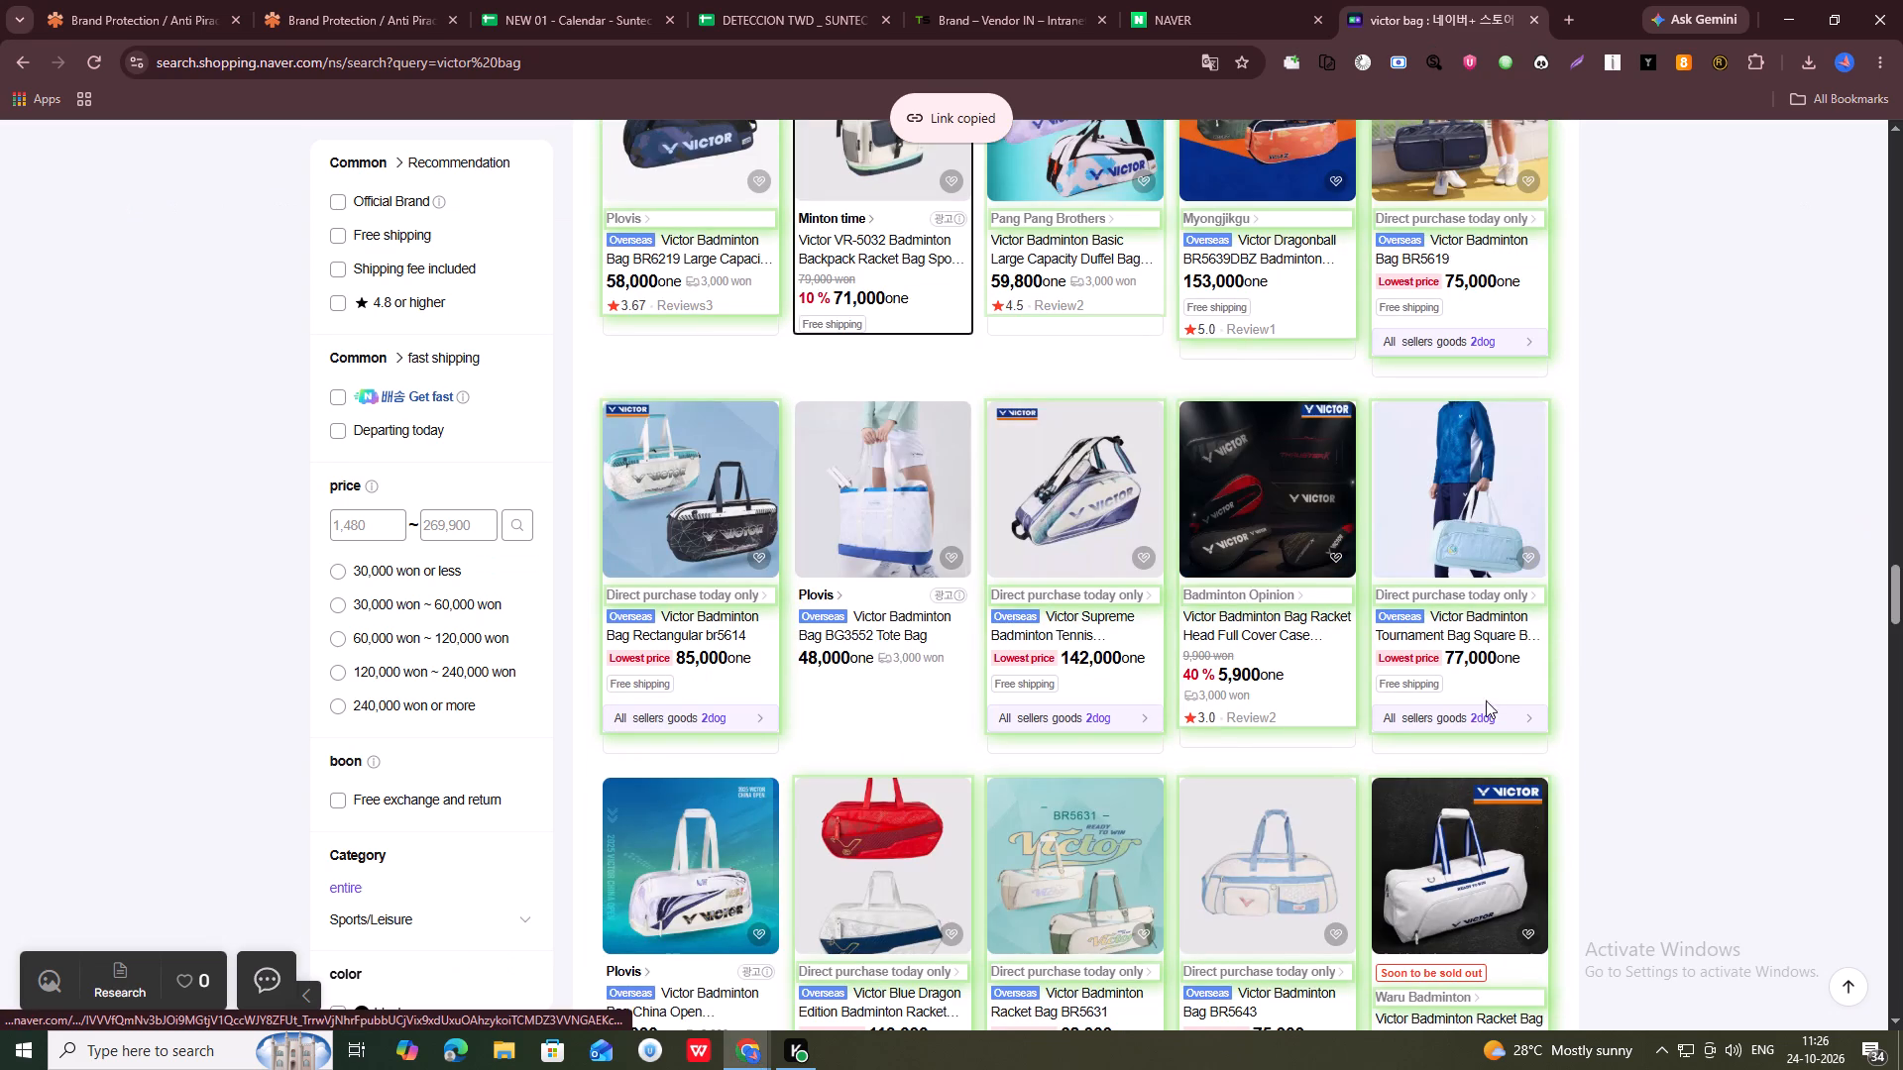
scroll(1497, 678, down, 2)
right_click(862, 418)
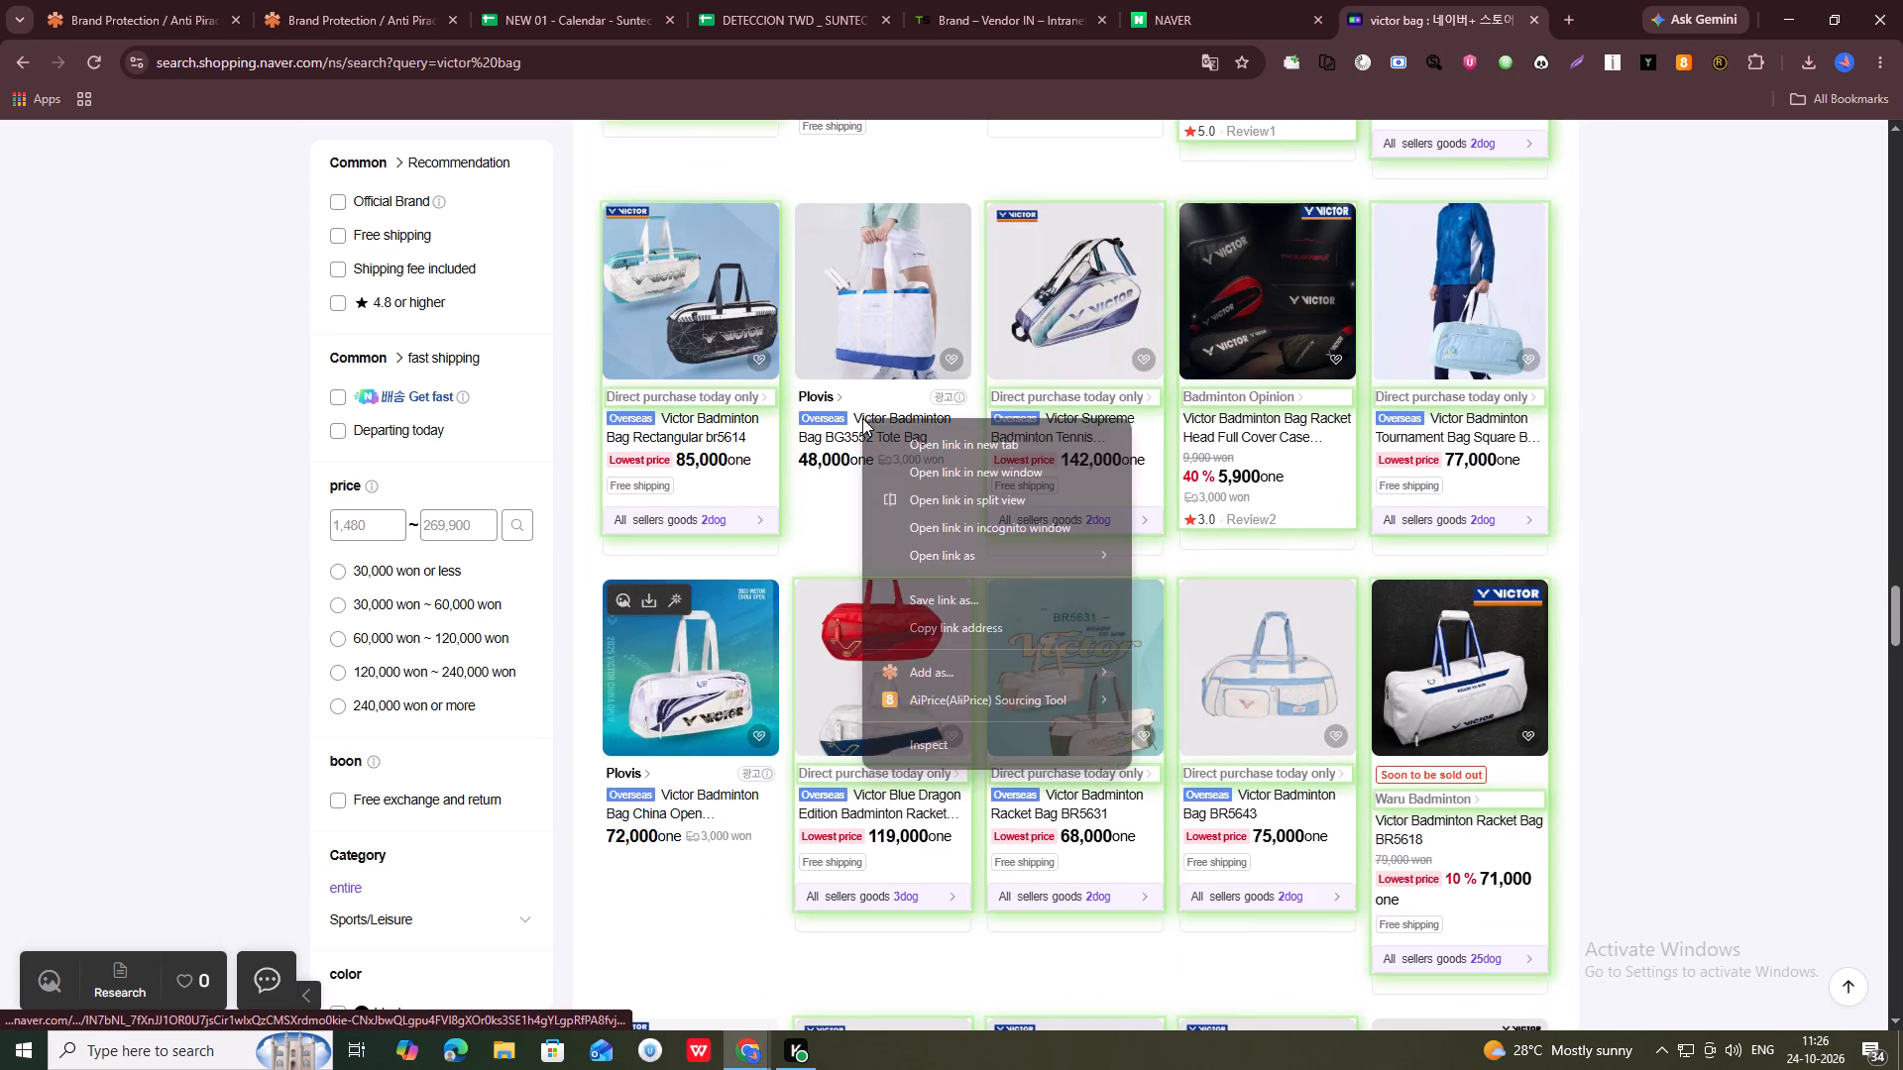
click(928, 621)
key(alt+Tab)
key(ctrl+v)
key(Down)
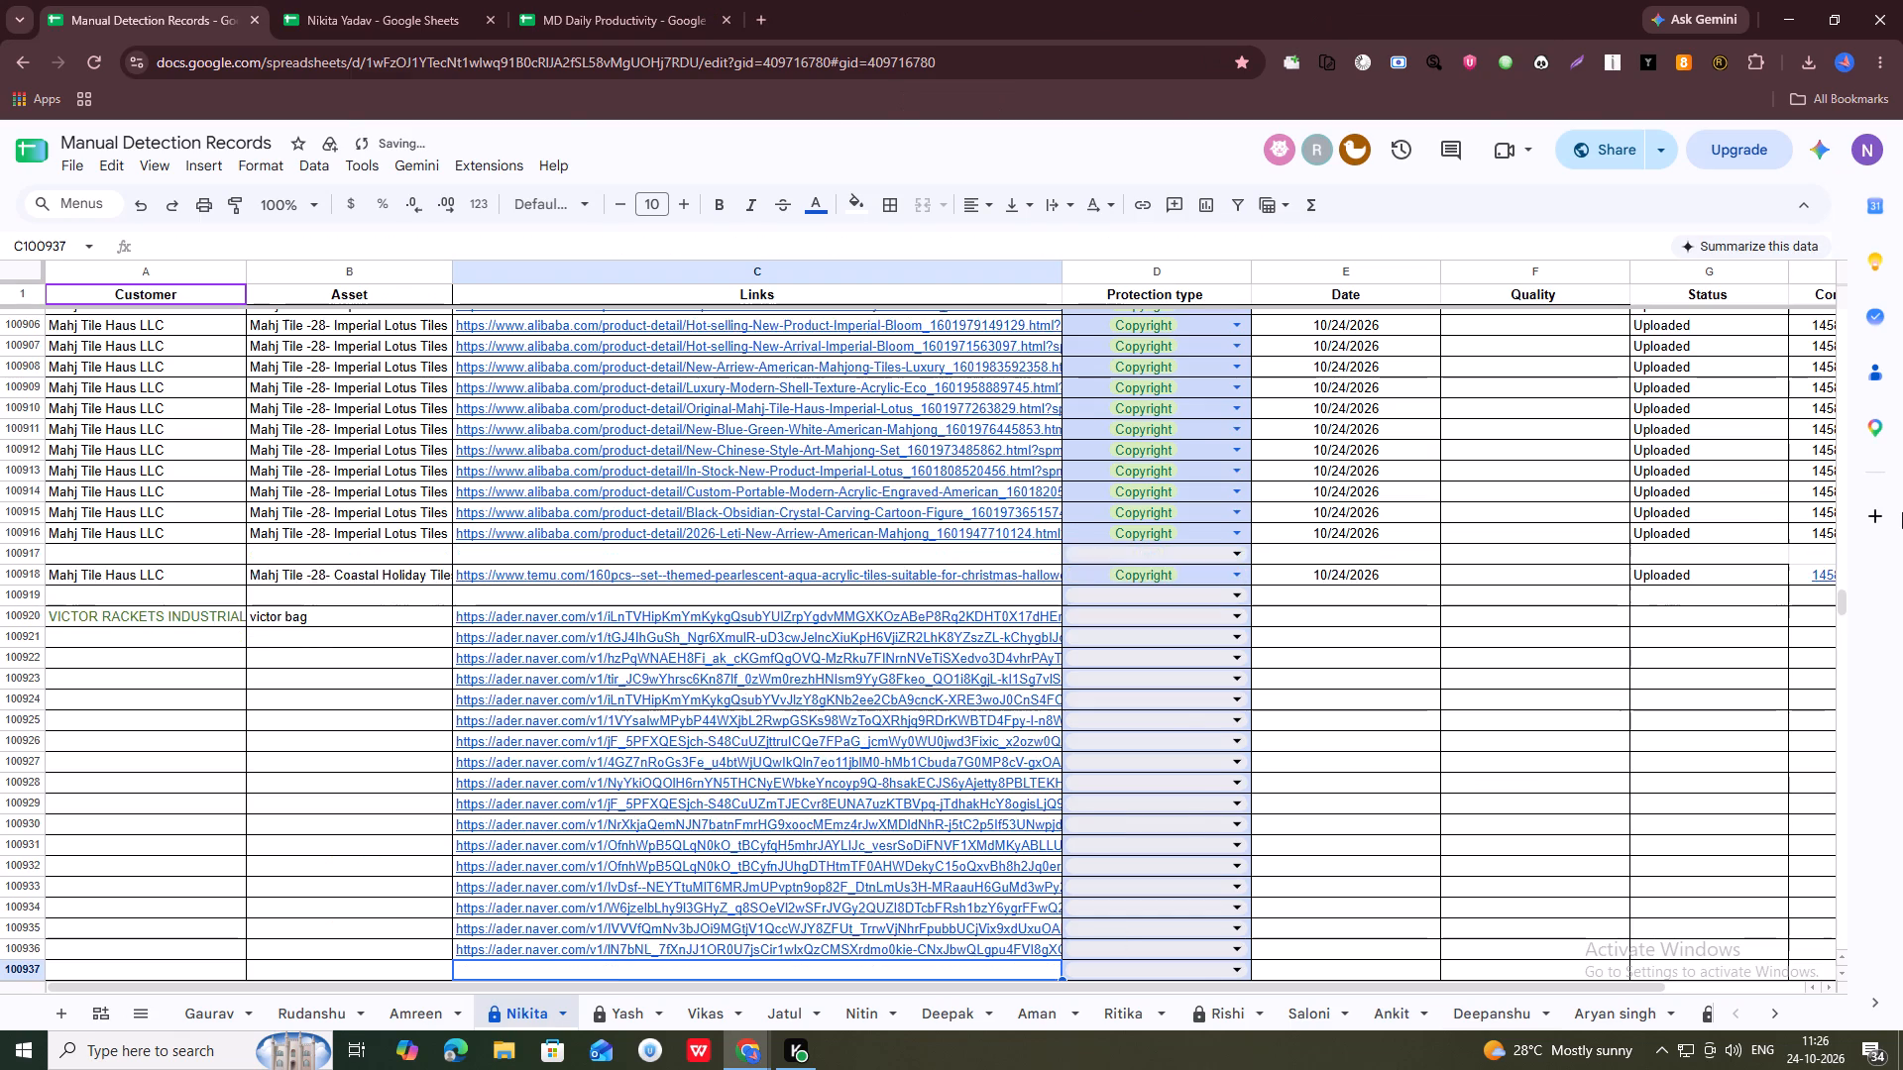
key(alt+Tab)
key(Down)
Copy the link of Plovis's 72,000 won Victor Badminton Bag China Open from Naver into Links cell C100937.
right_click(680, 766)
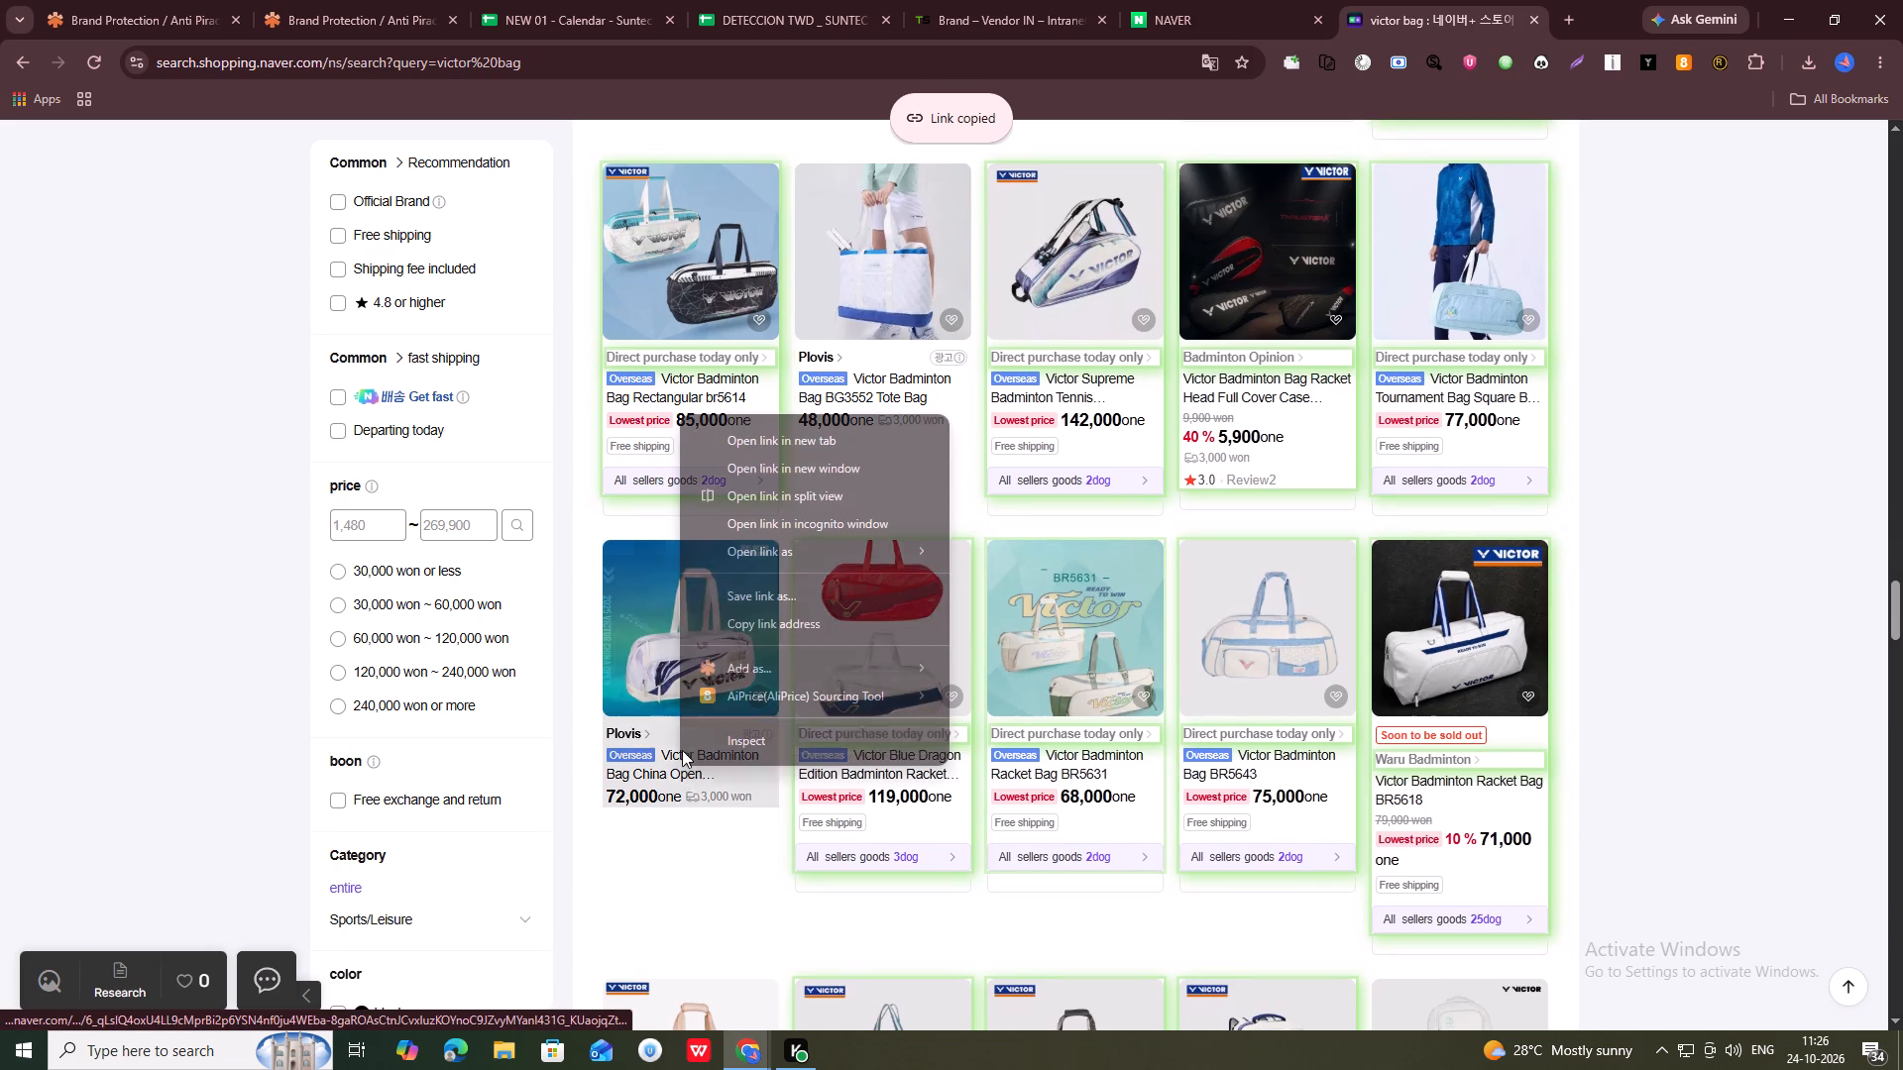
click(761, 624)
key(alt+Tab)
key(ctrl+v)
key(Down)
key(alt+Tab)
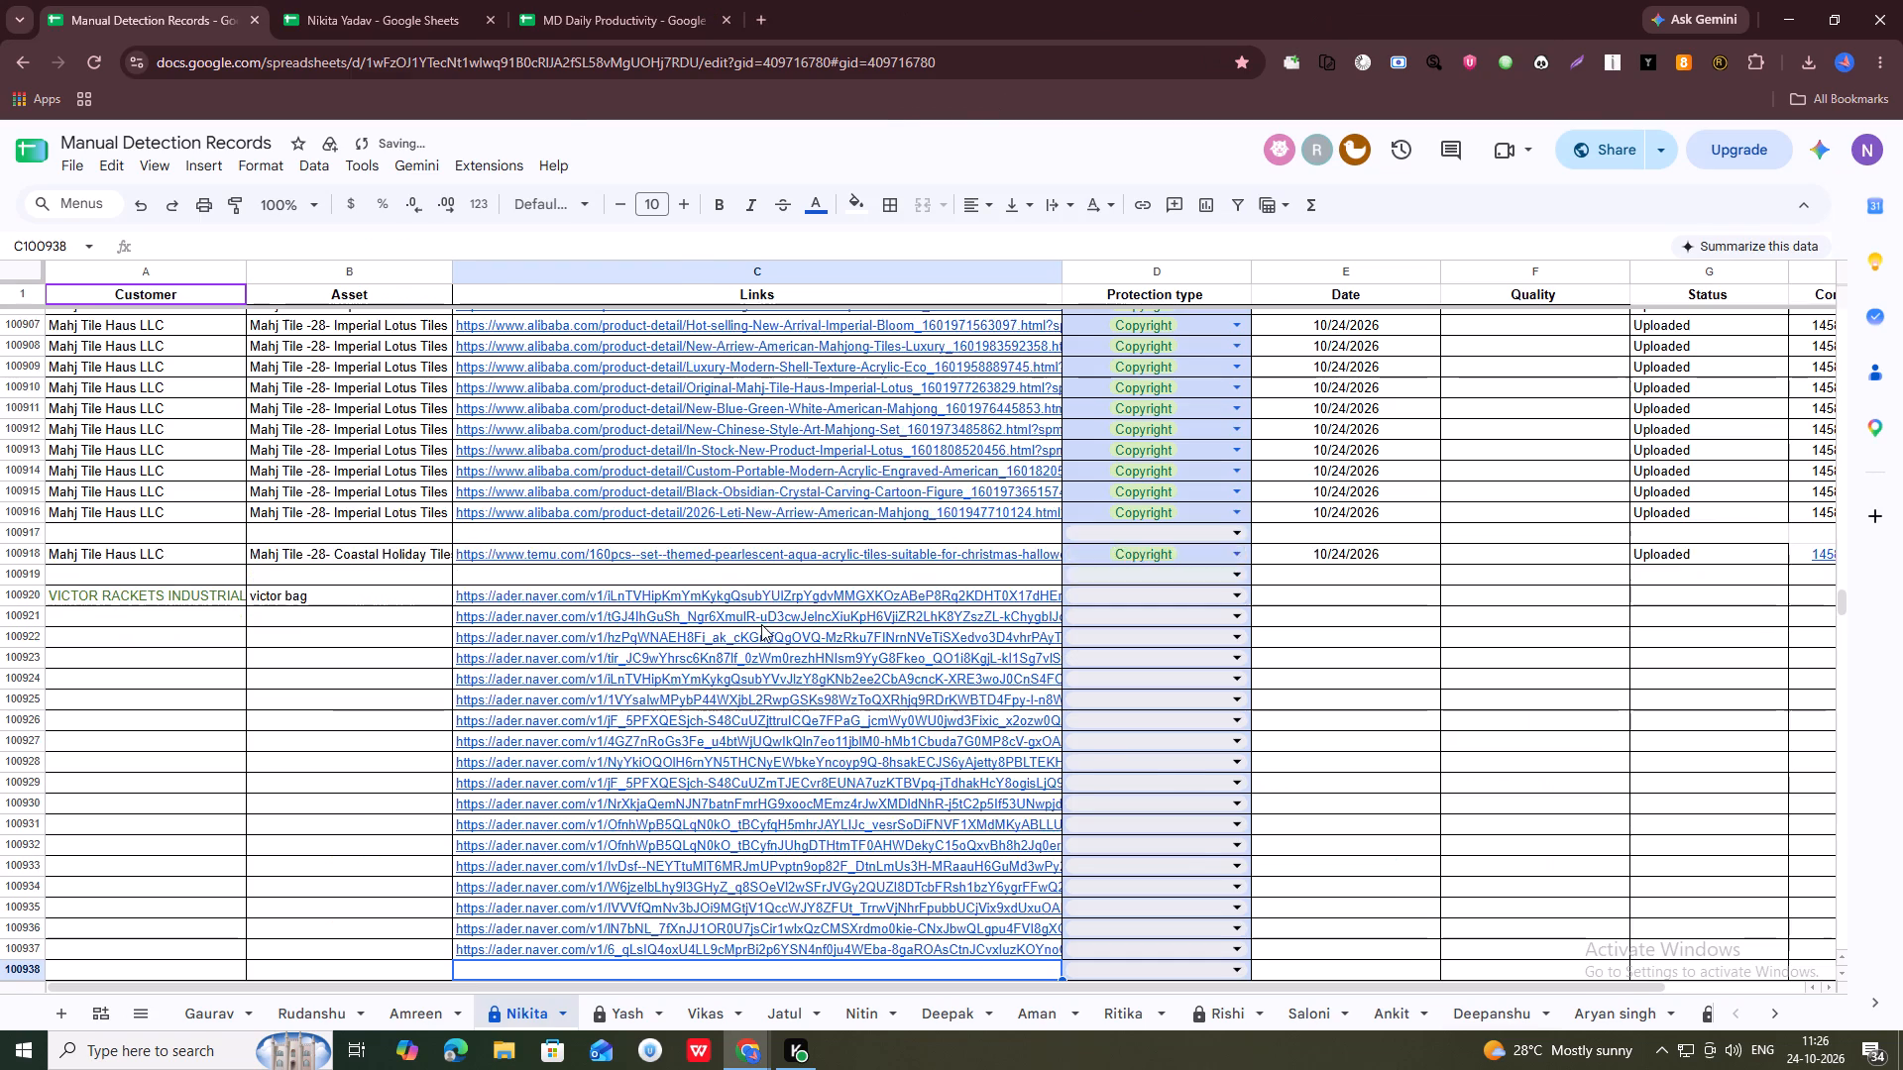
key(Down)
Copy the link of Plovis's 66,000 won Victor Badminton Bag China Open Rectangular from Naver into Links cell C100938.
scroll(856, 660, down, 4)
scroll(1267, 725, down, 2)
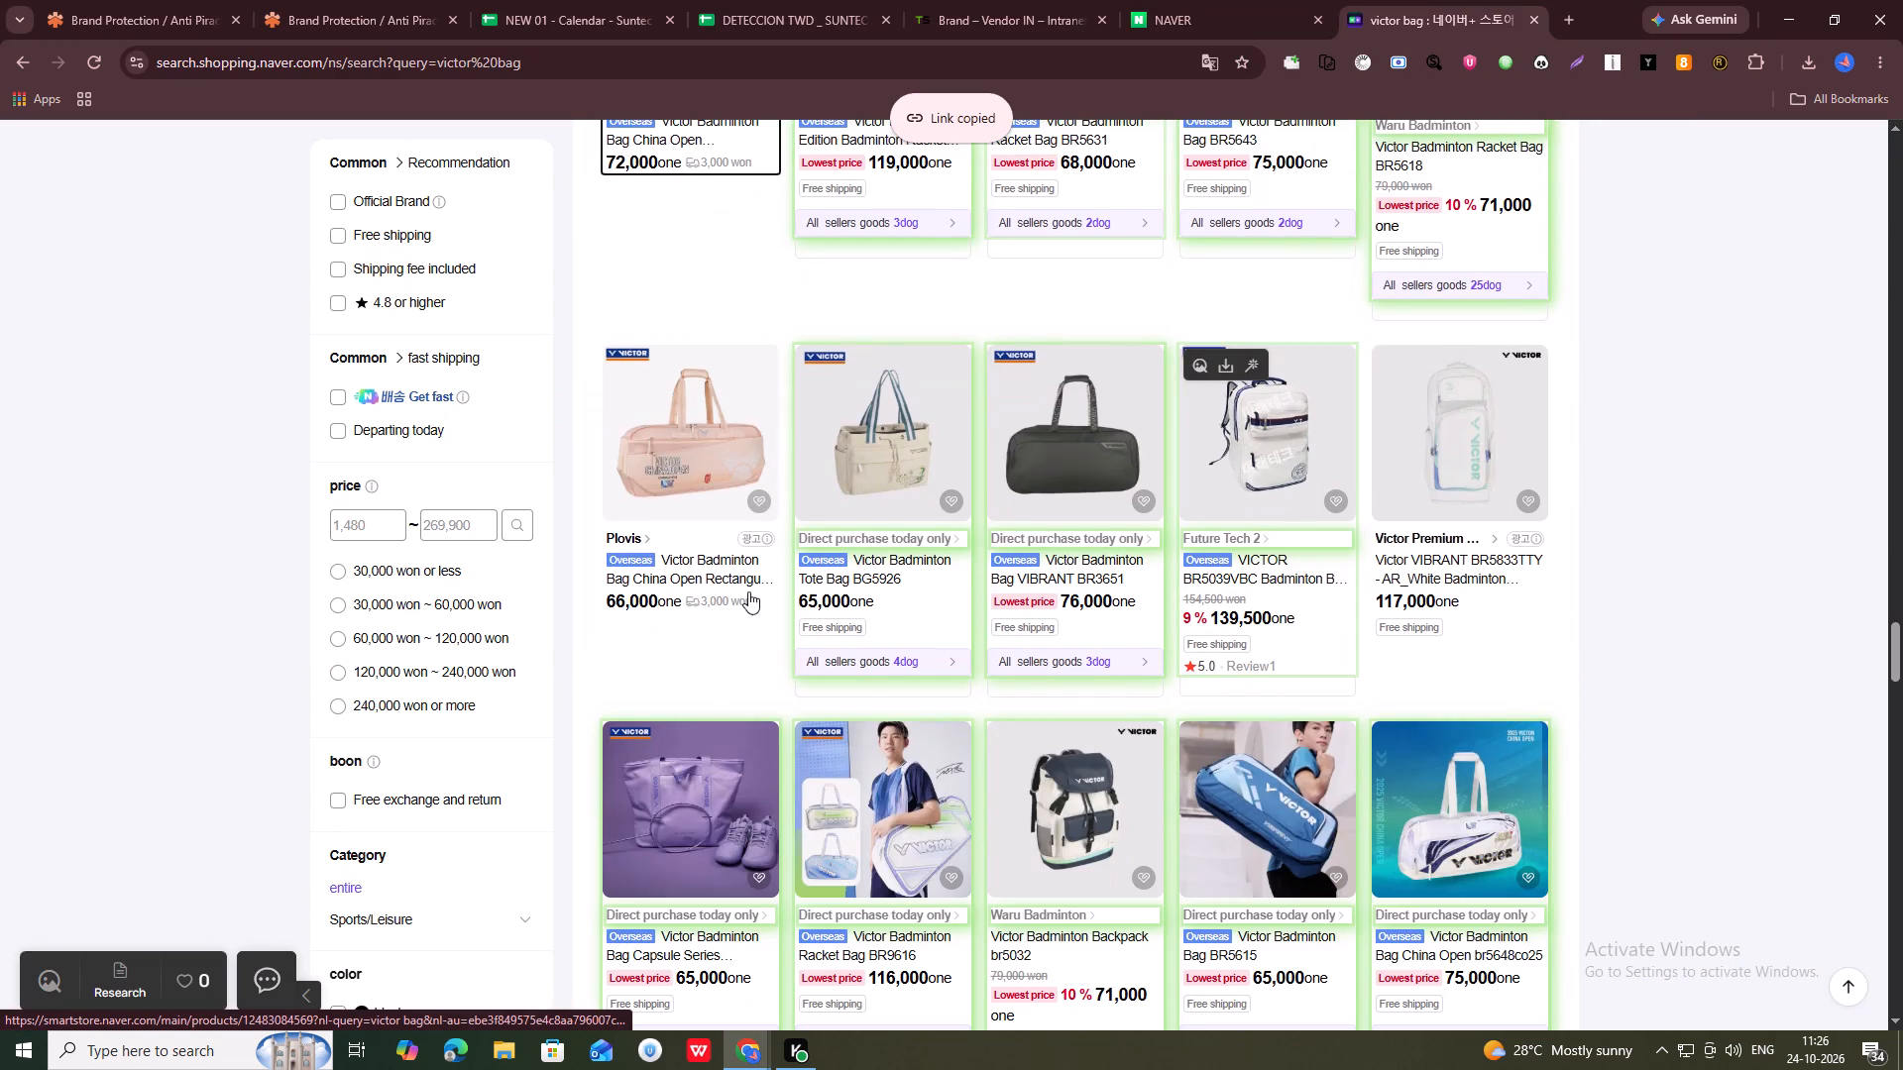
right_click(697, 569)
click(762, 777)
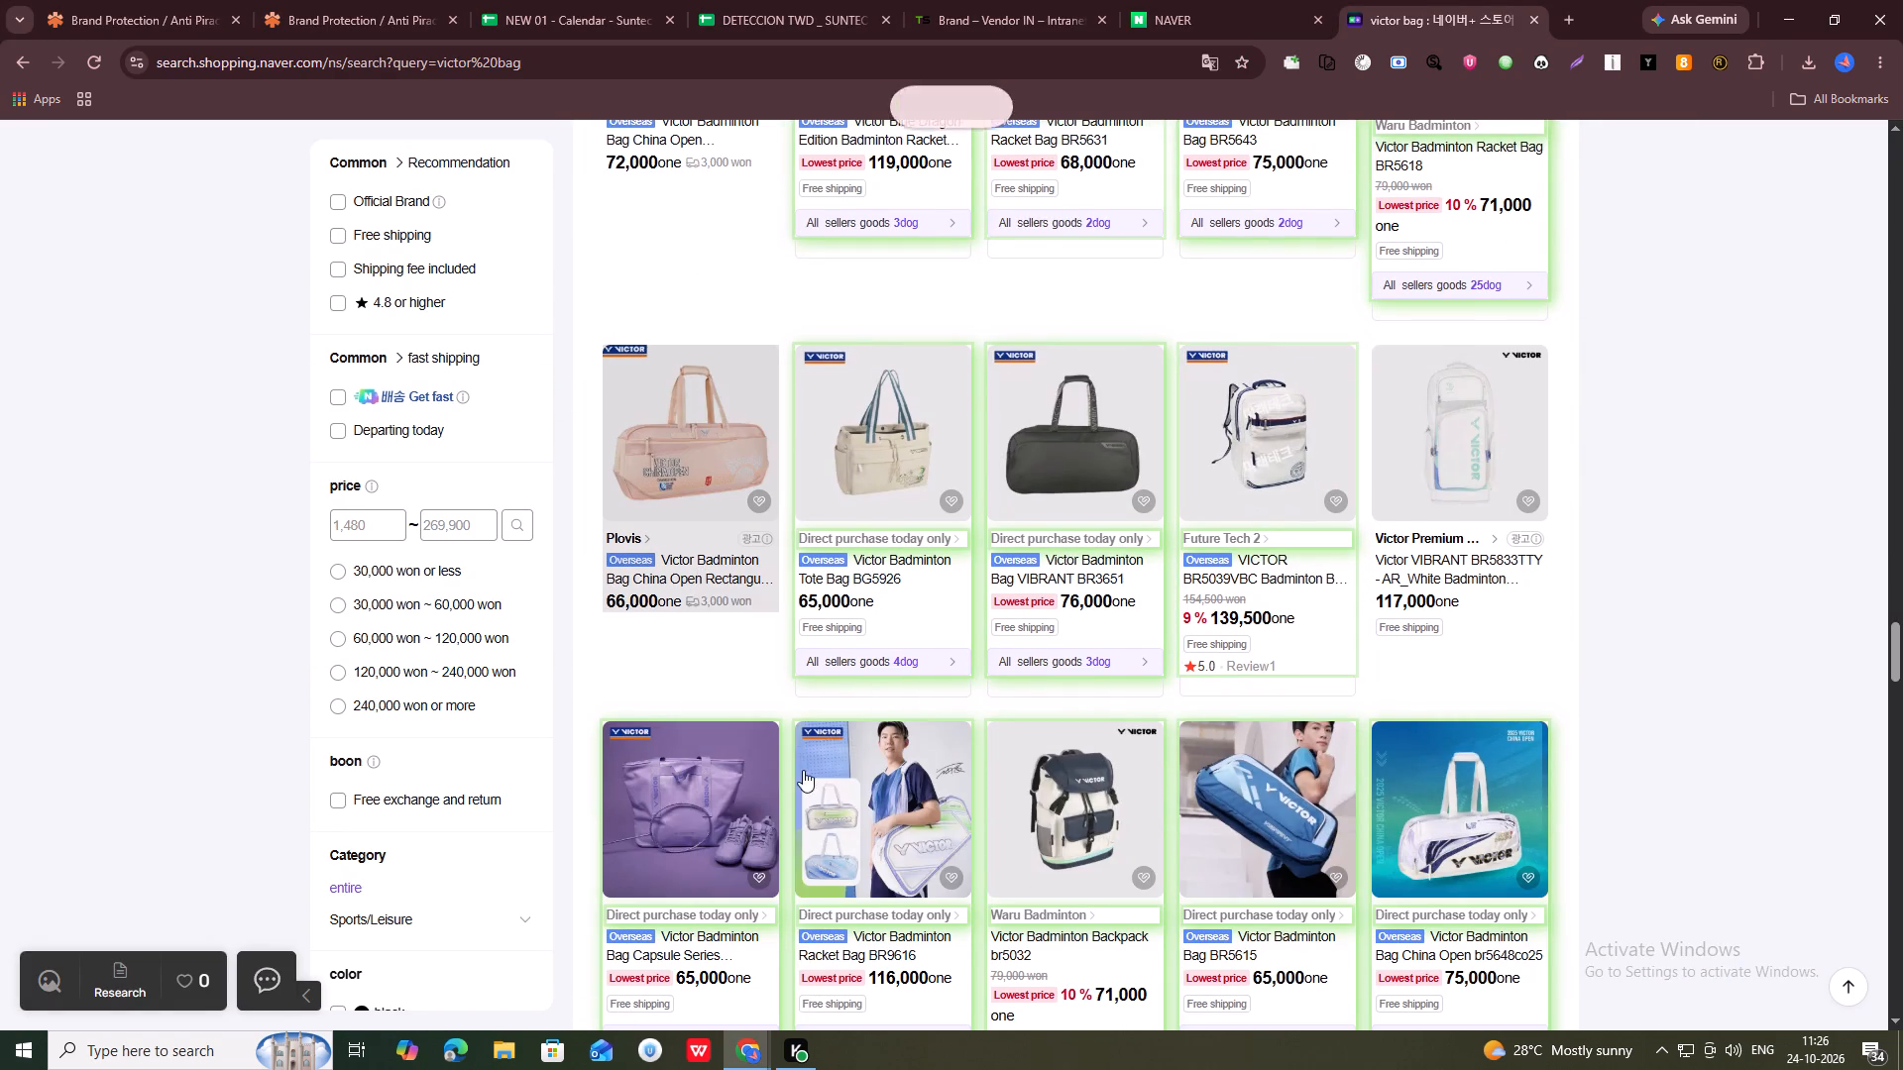
key(alt+Tab)
key(ctrl+v)
key(Down)
key(alt+Tab)
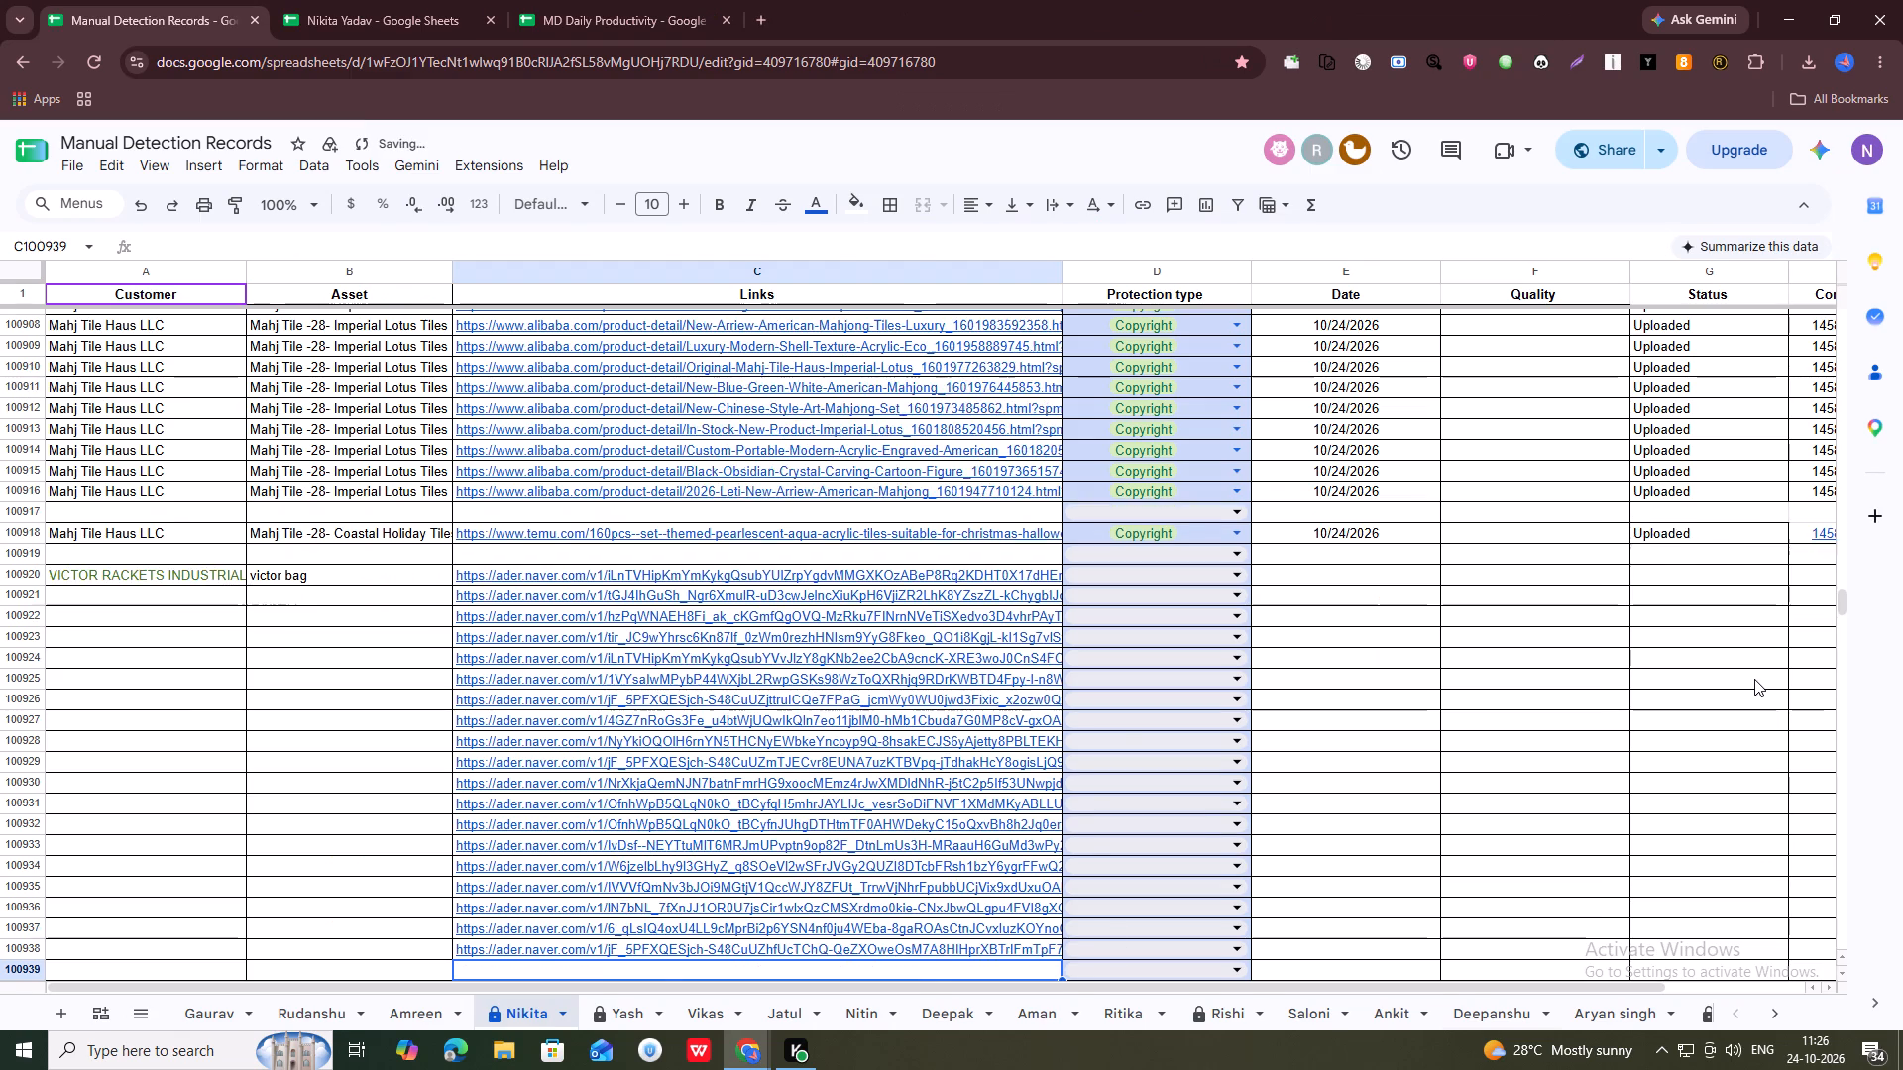
key(Right)
Copy the link of the Victor VIBRANT BR5833TTY-AR_White badminton bag from Naver into Links cell C100939.
scroll(1787, 684, up, 1)
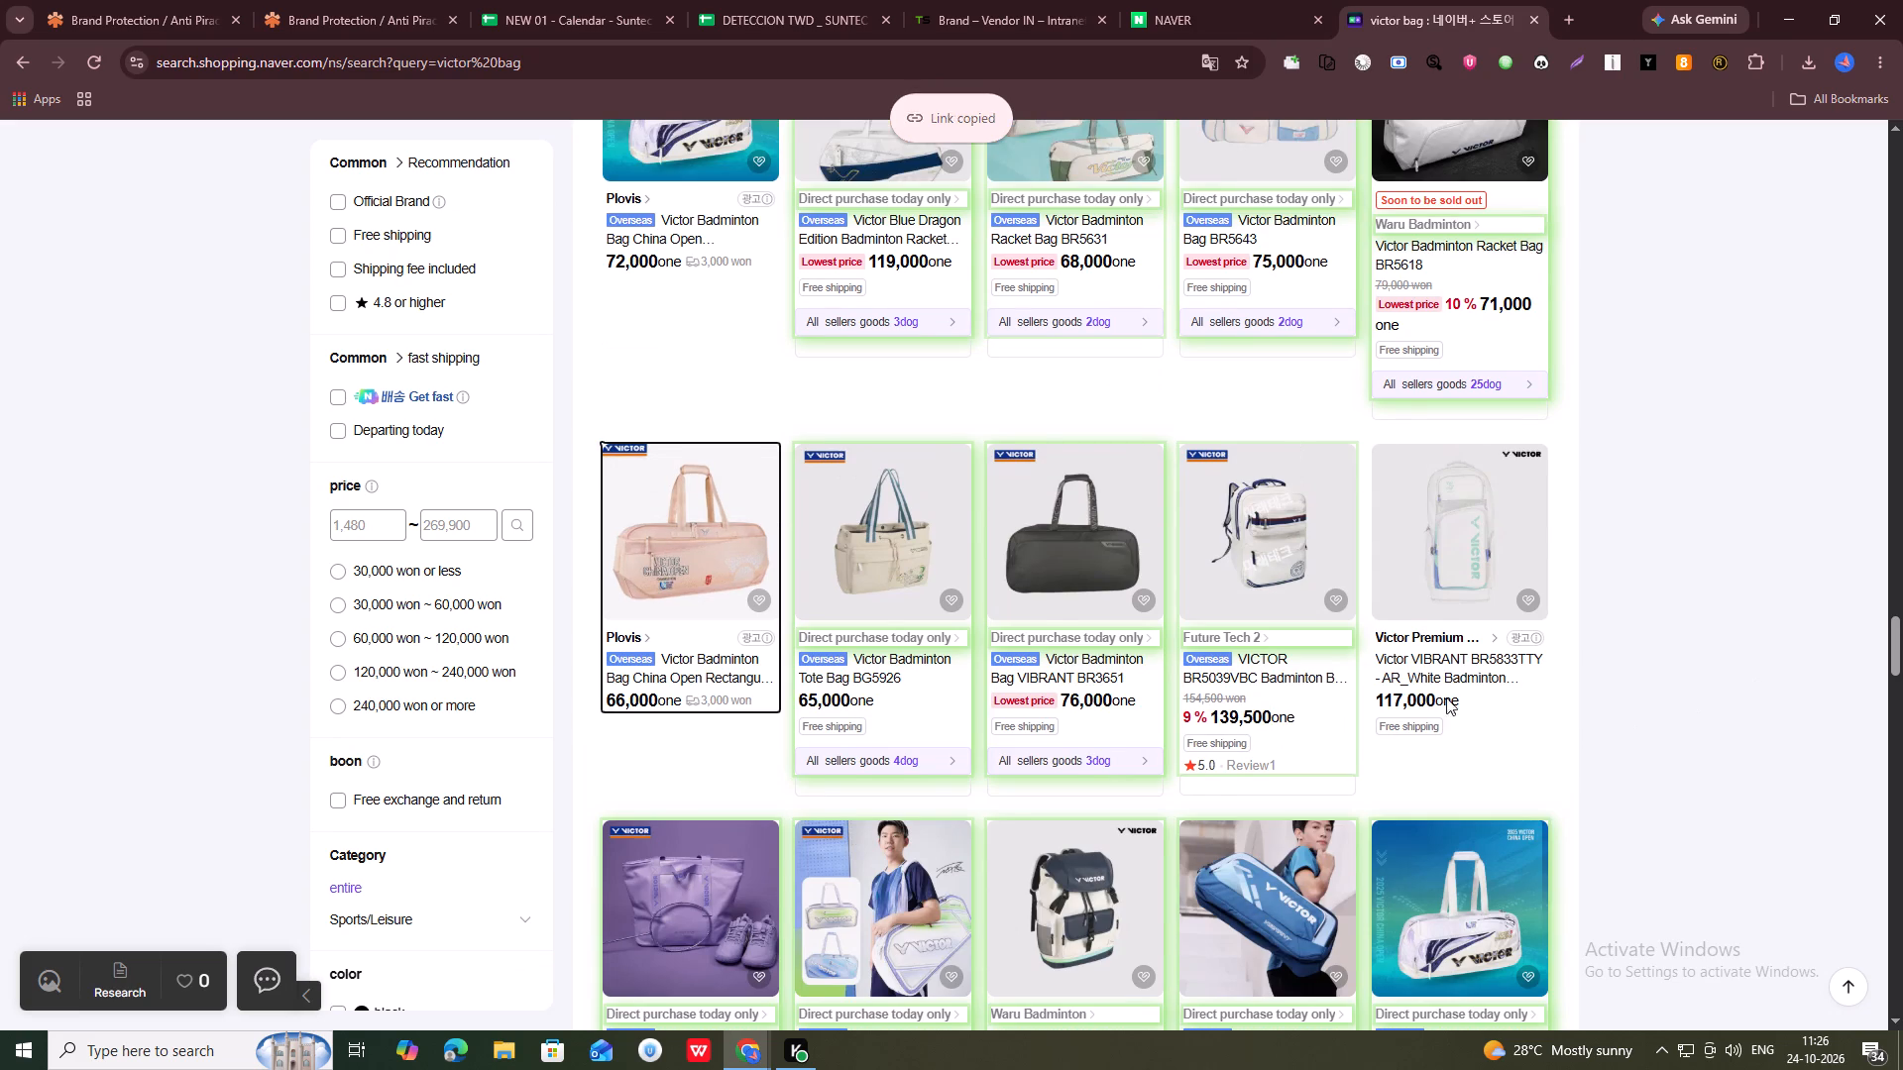
right_click(1449, 666)
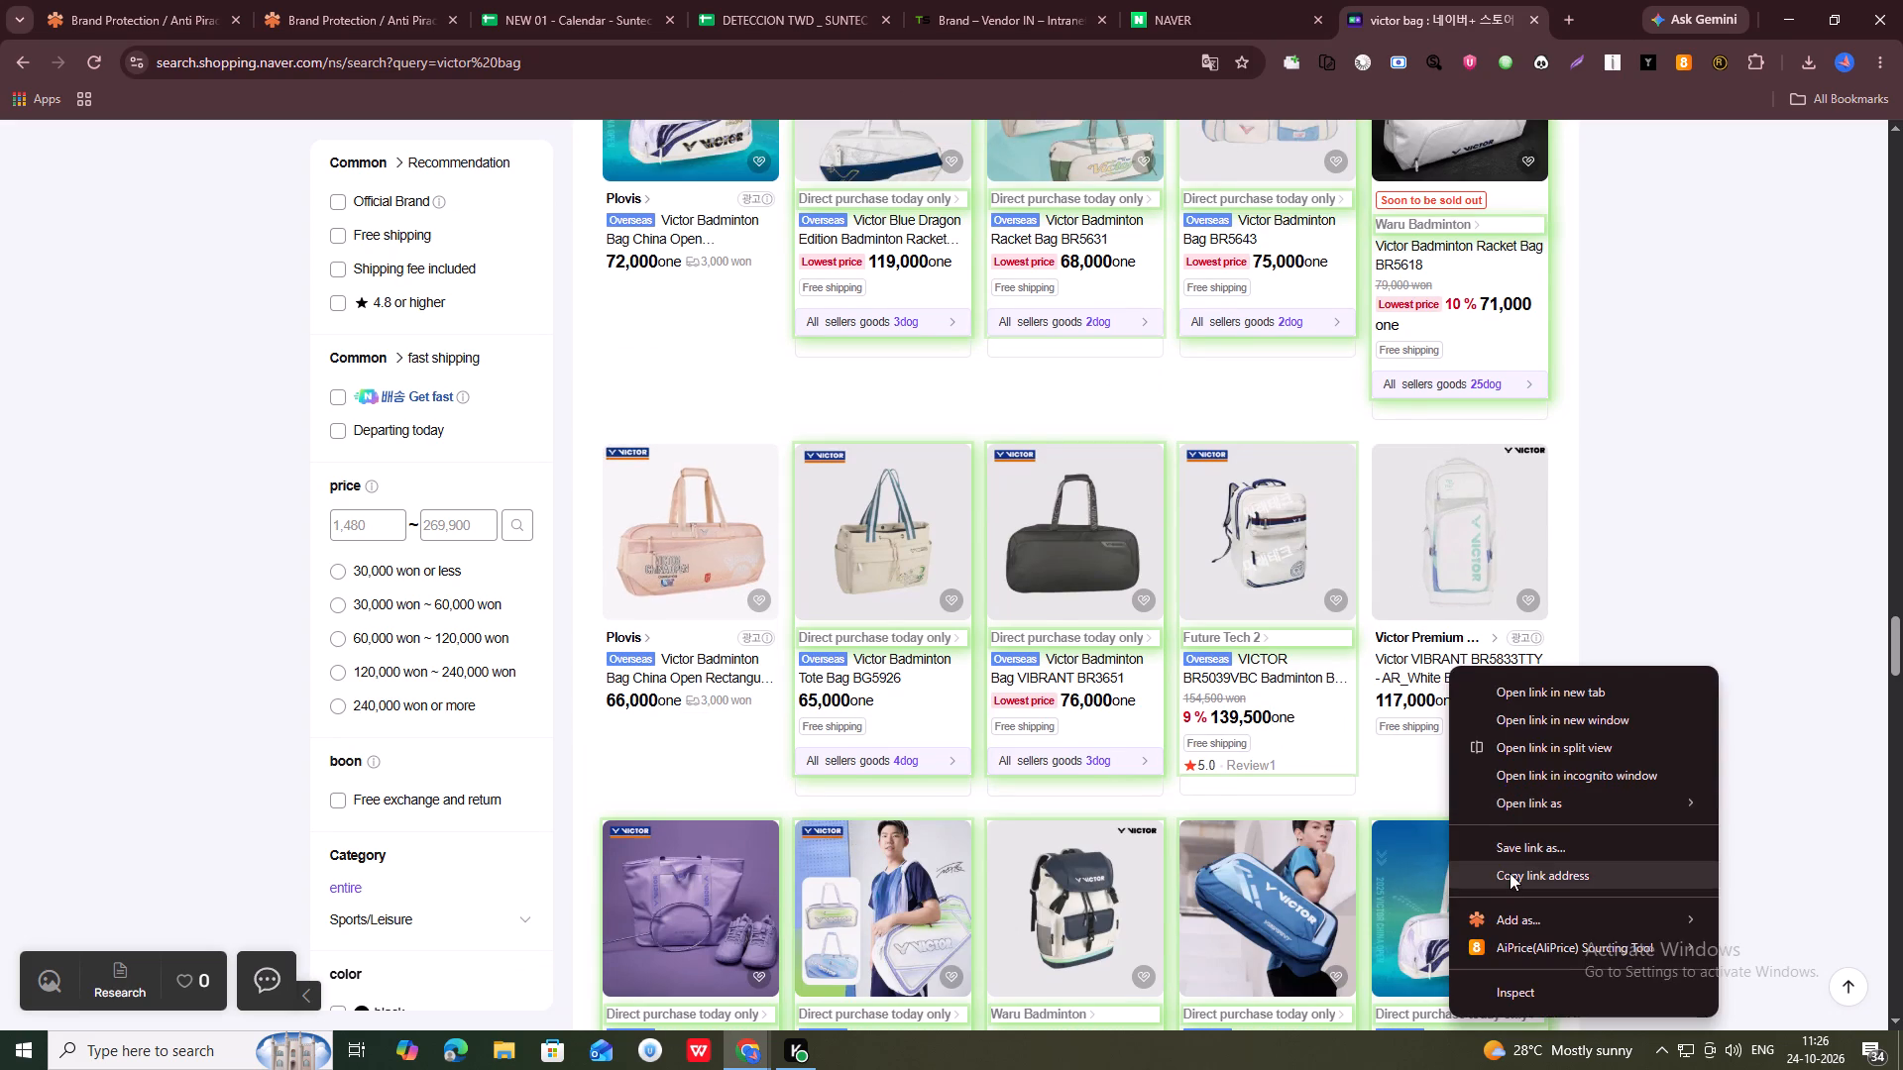
click(1510, 873)
key(alt+Tab)
key(ctrl+v)
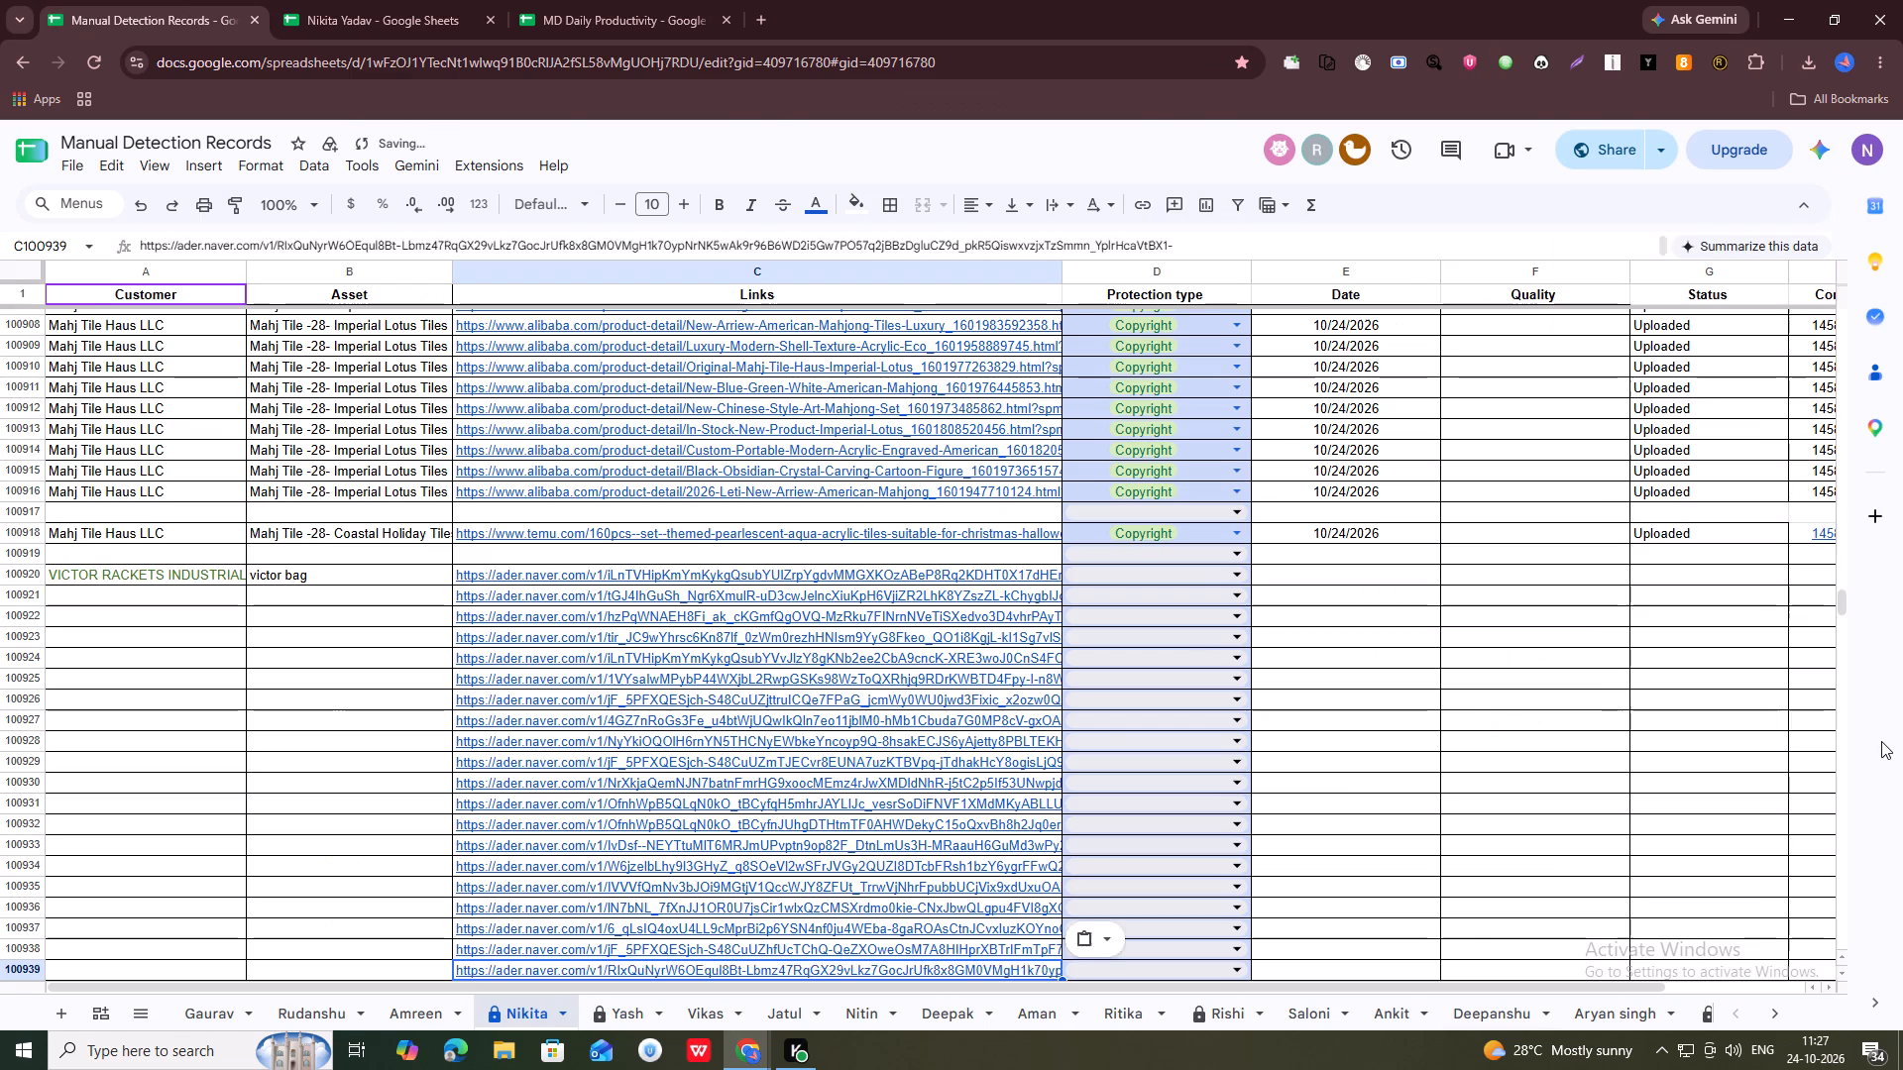
key(Down)
key(alt+Tab)
key(Down)
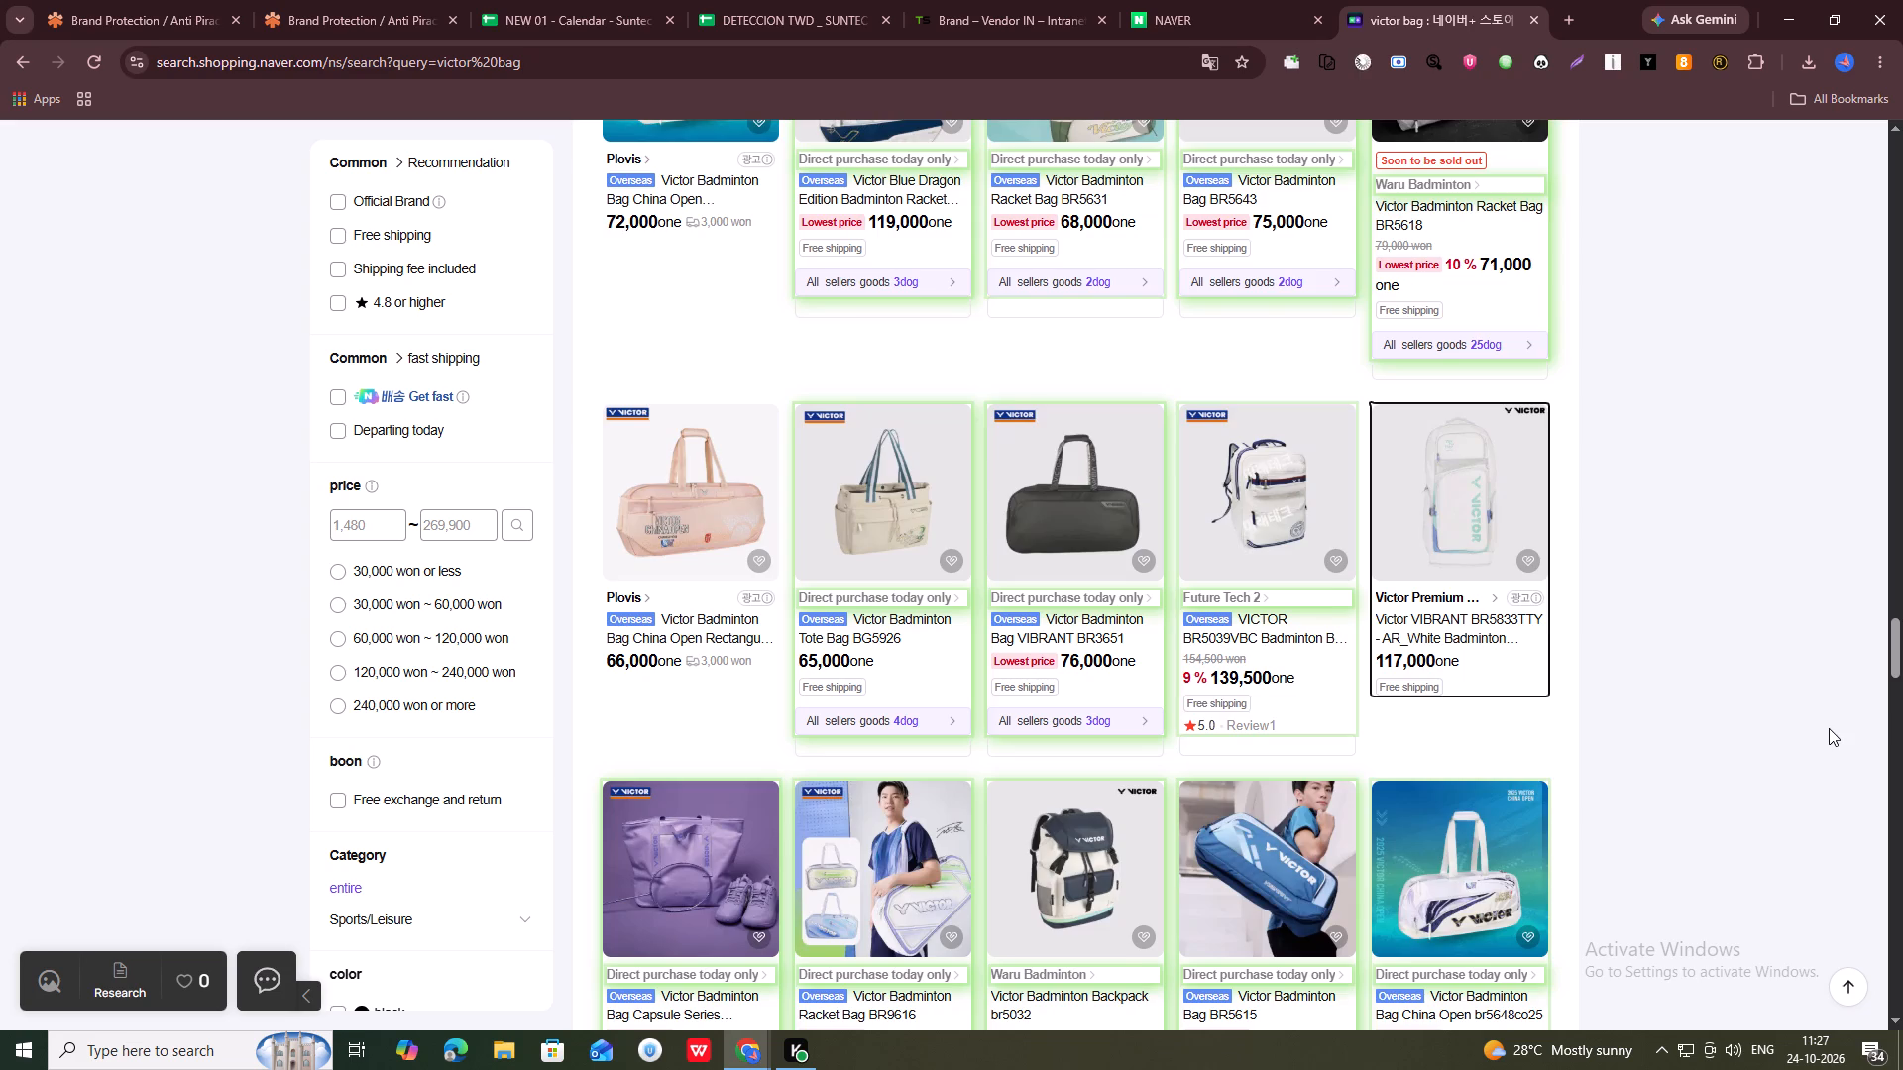
Copy the link of Plovis's Victor Badminton Bag BR2603 from Naver into Links cell C100940.
scroll(1829, 728, down, 5)
scroll(1063, 615, down, 4)
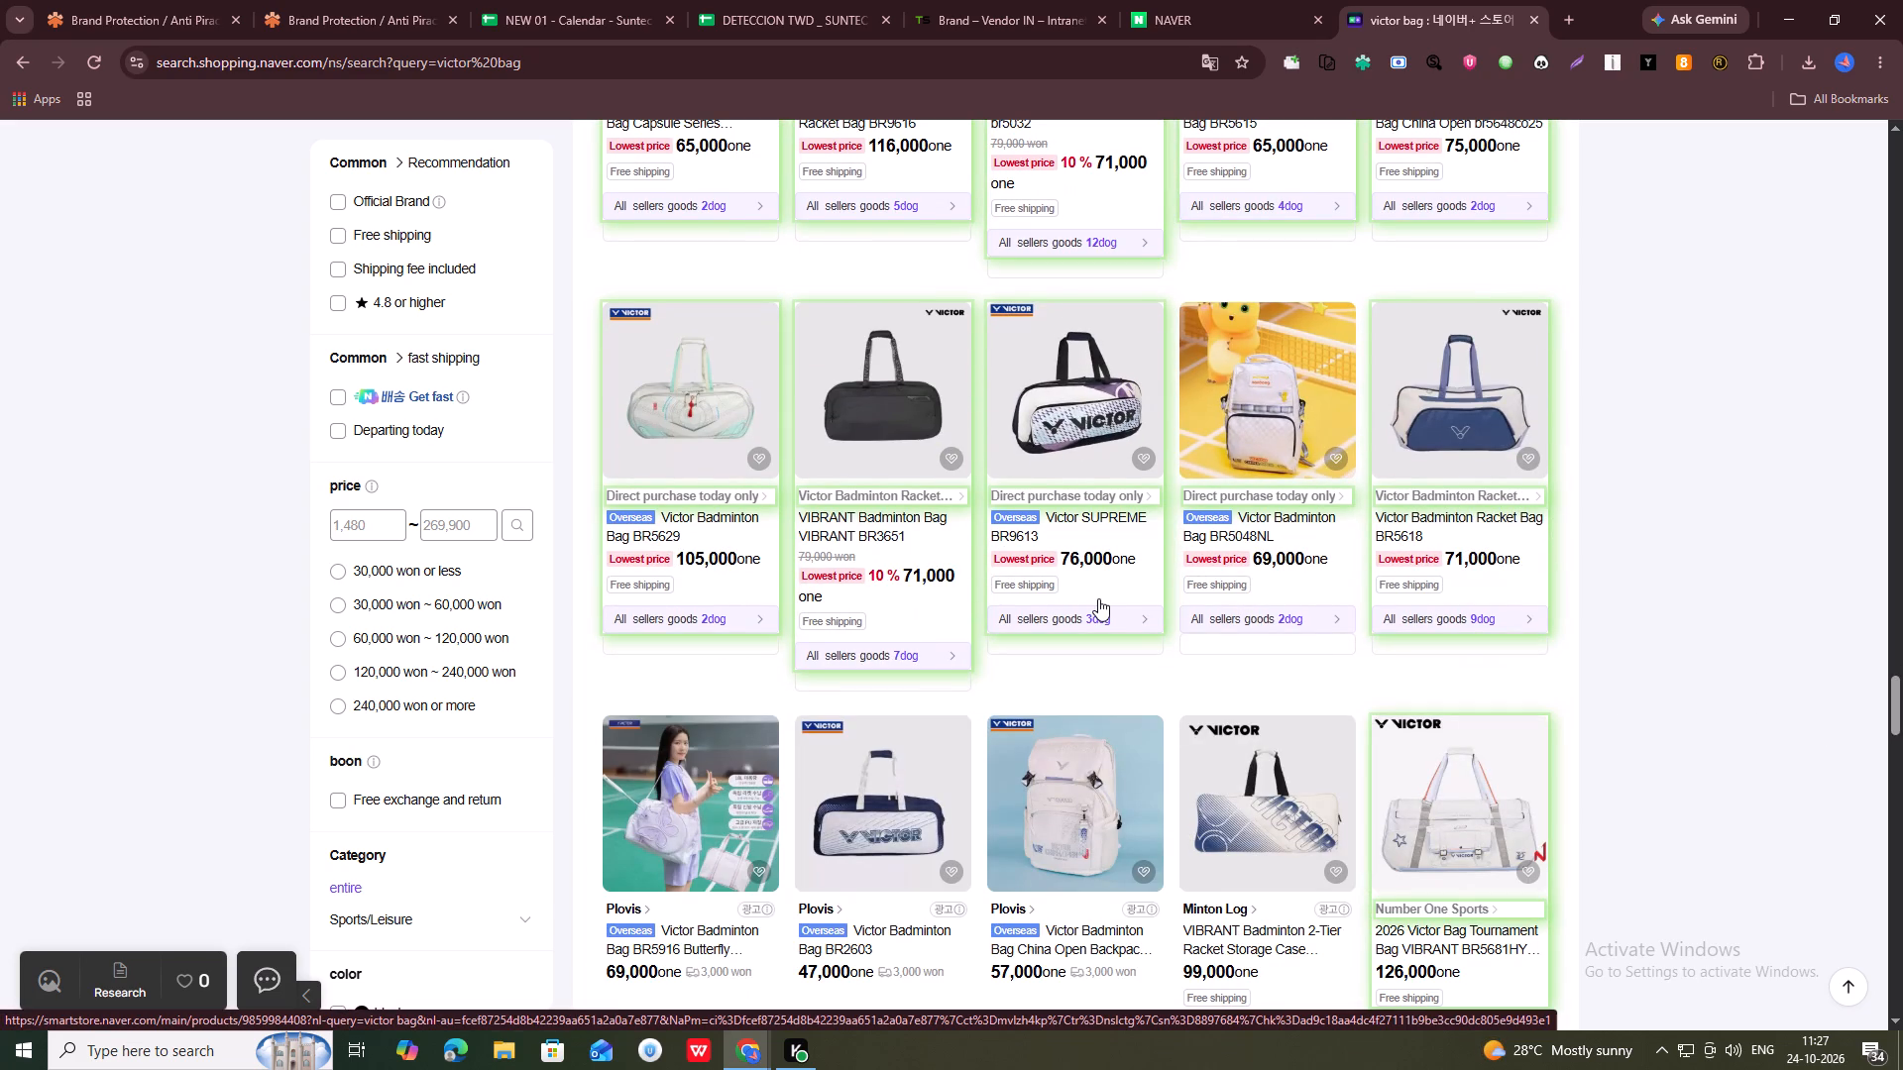
scroll(1266, 725, down, 4)
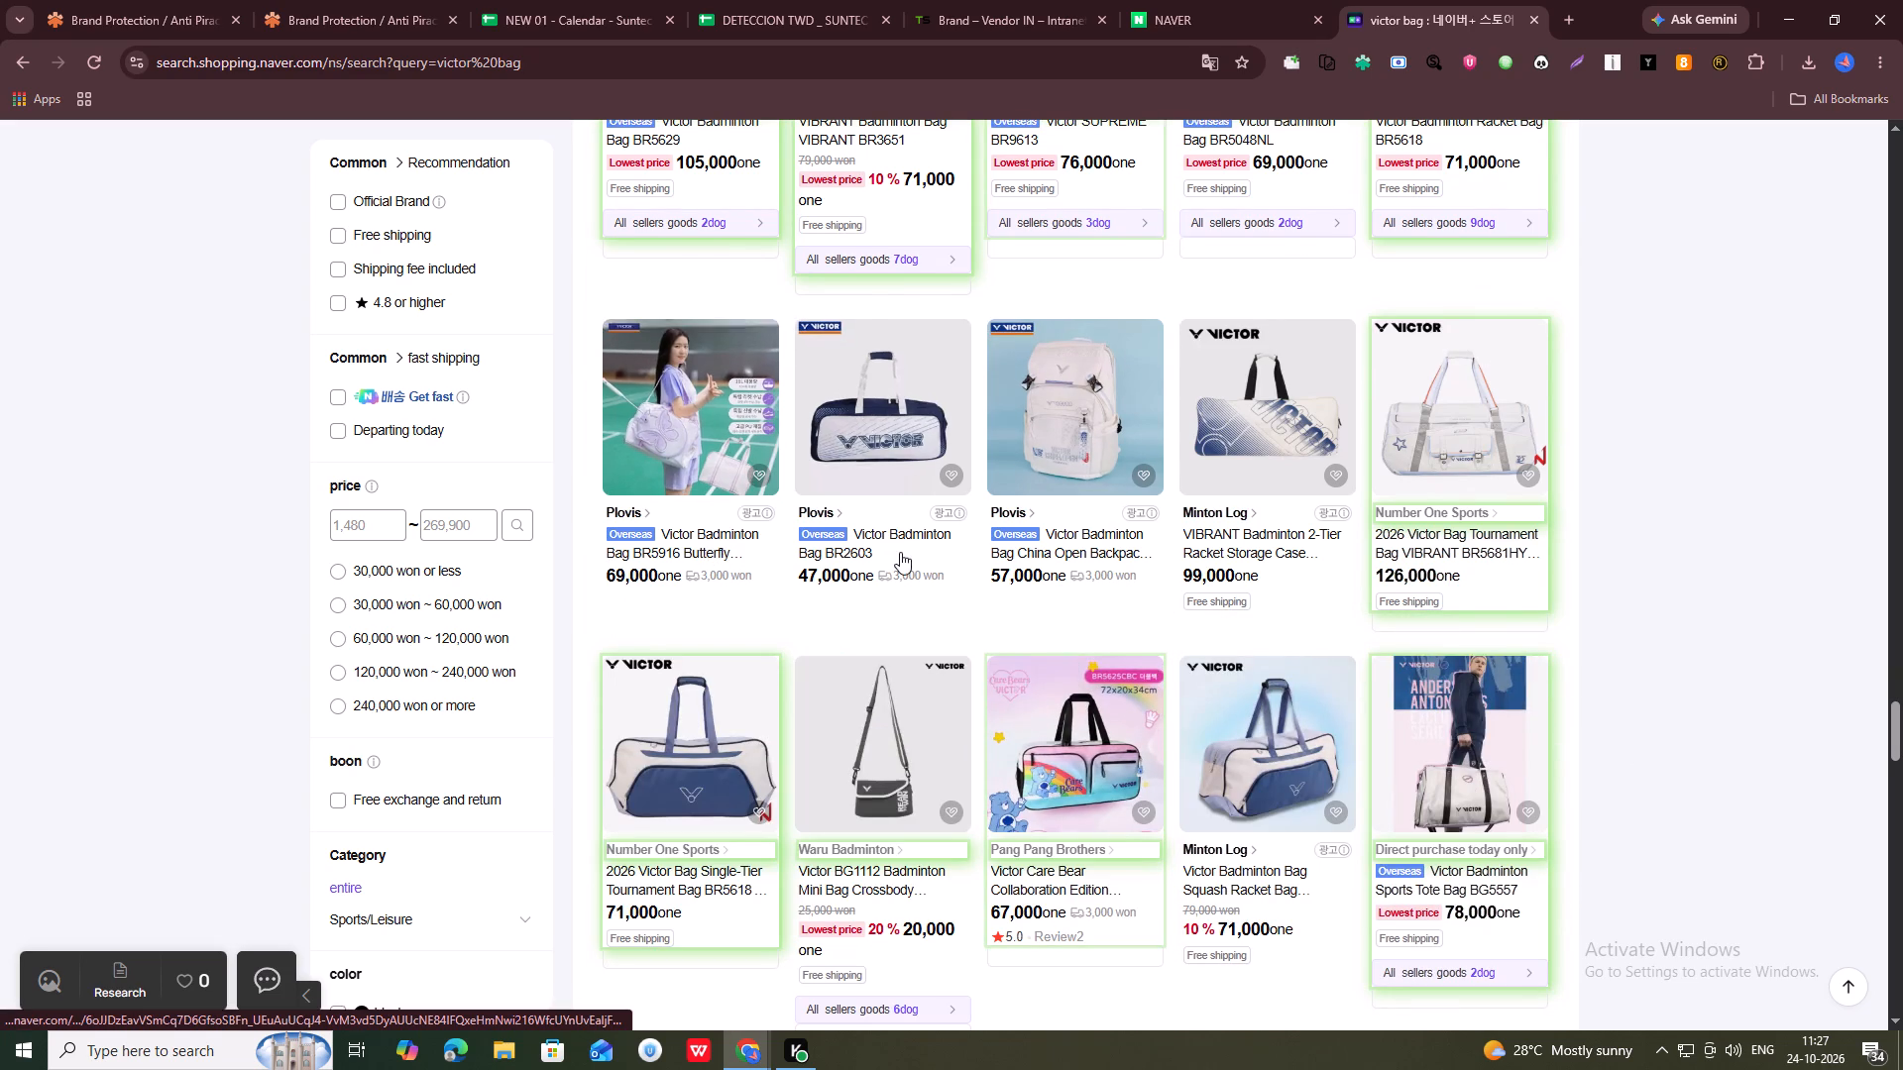
right_click(896, 536)
click(955, 753)
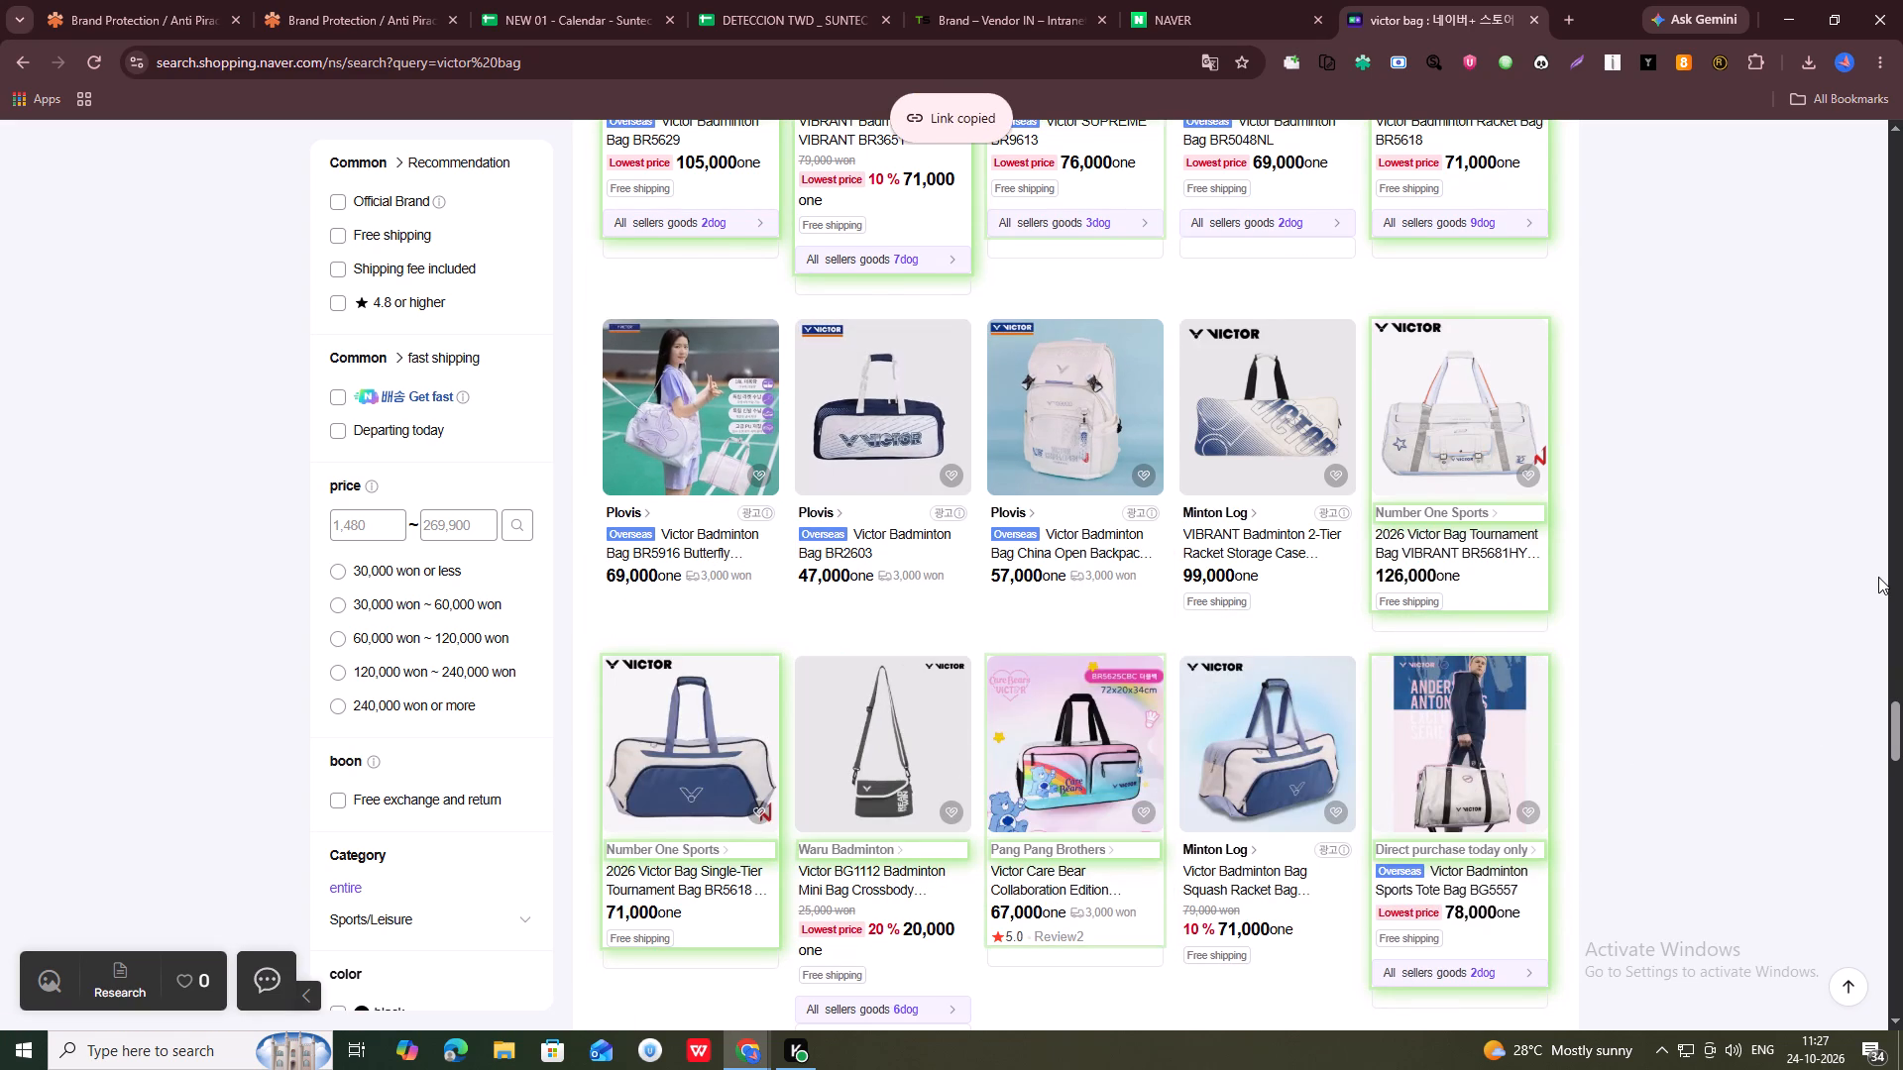
key(alt+Tab)
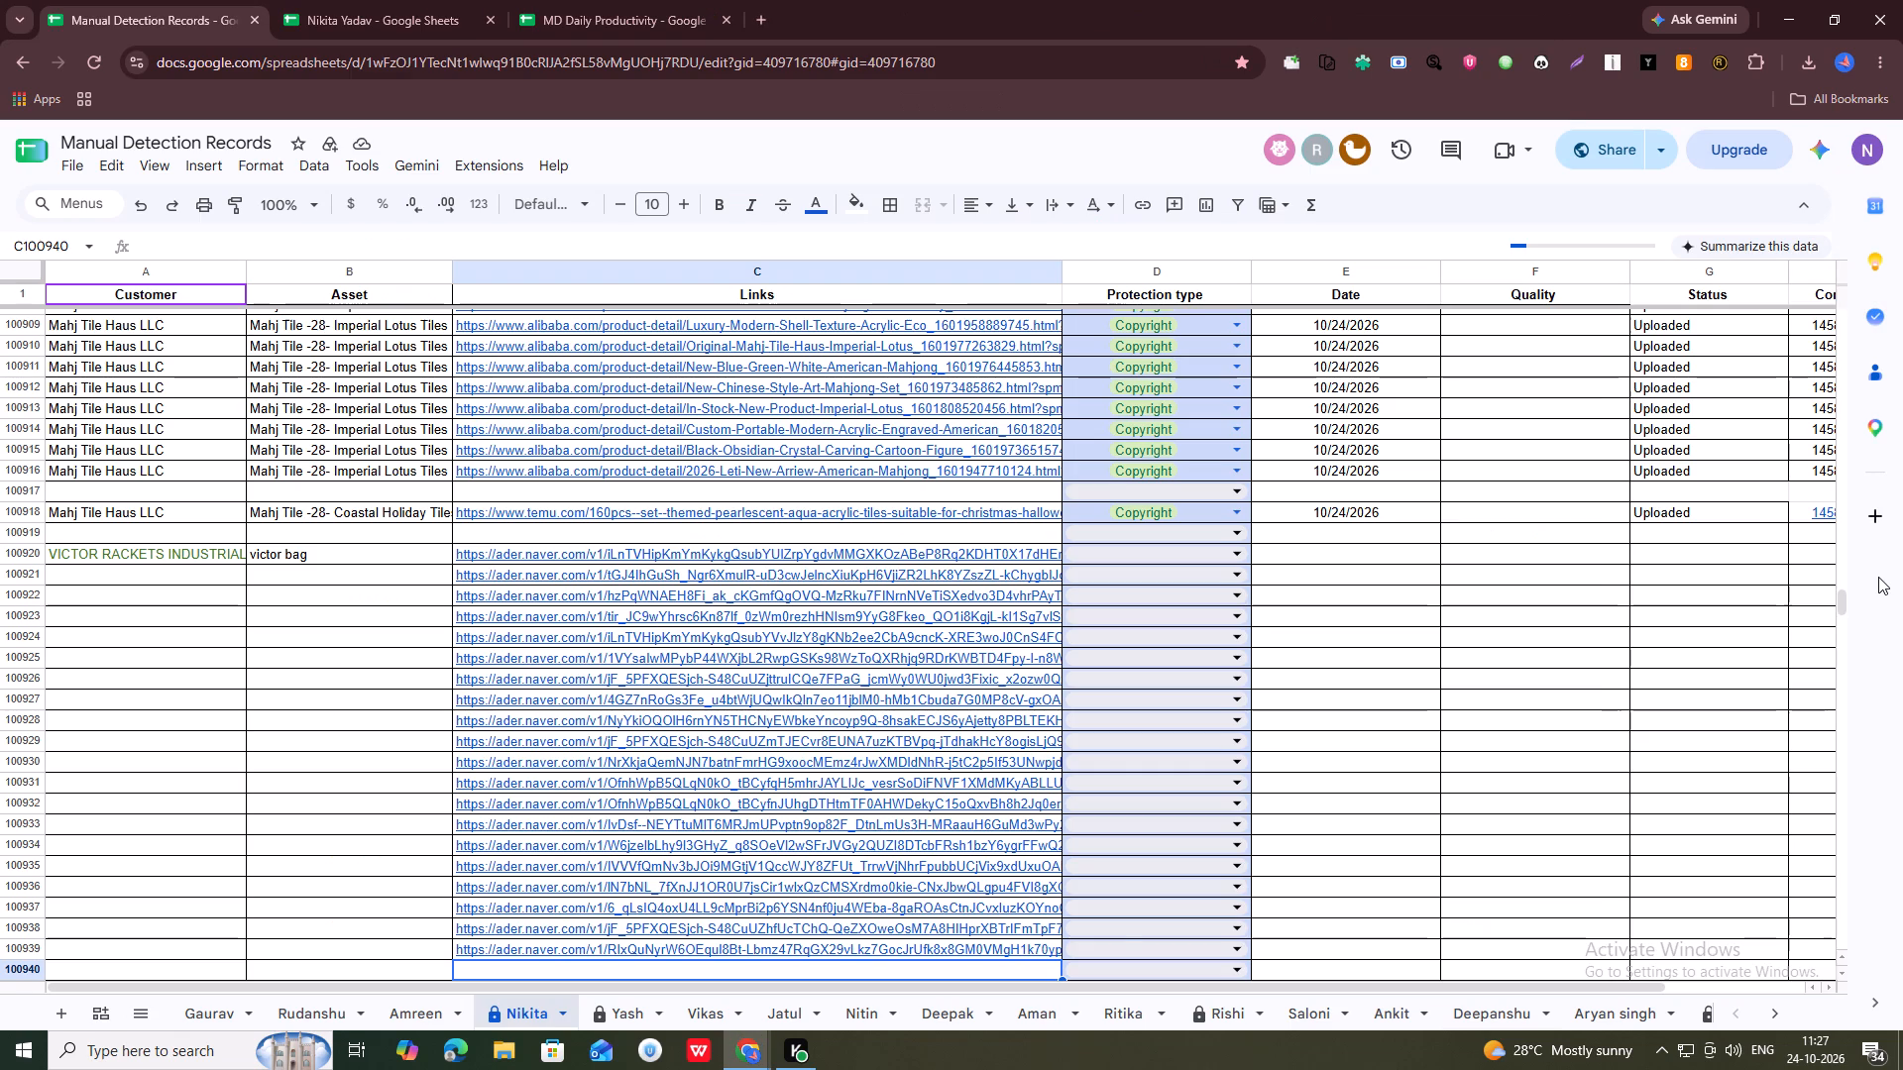
key(ctrl+v)
key(Down)
key(alt+Tab)
key(Right)
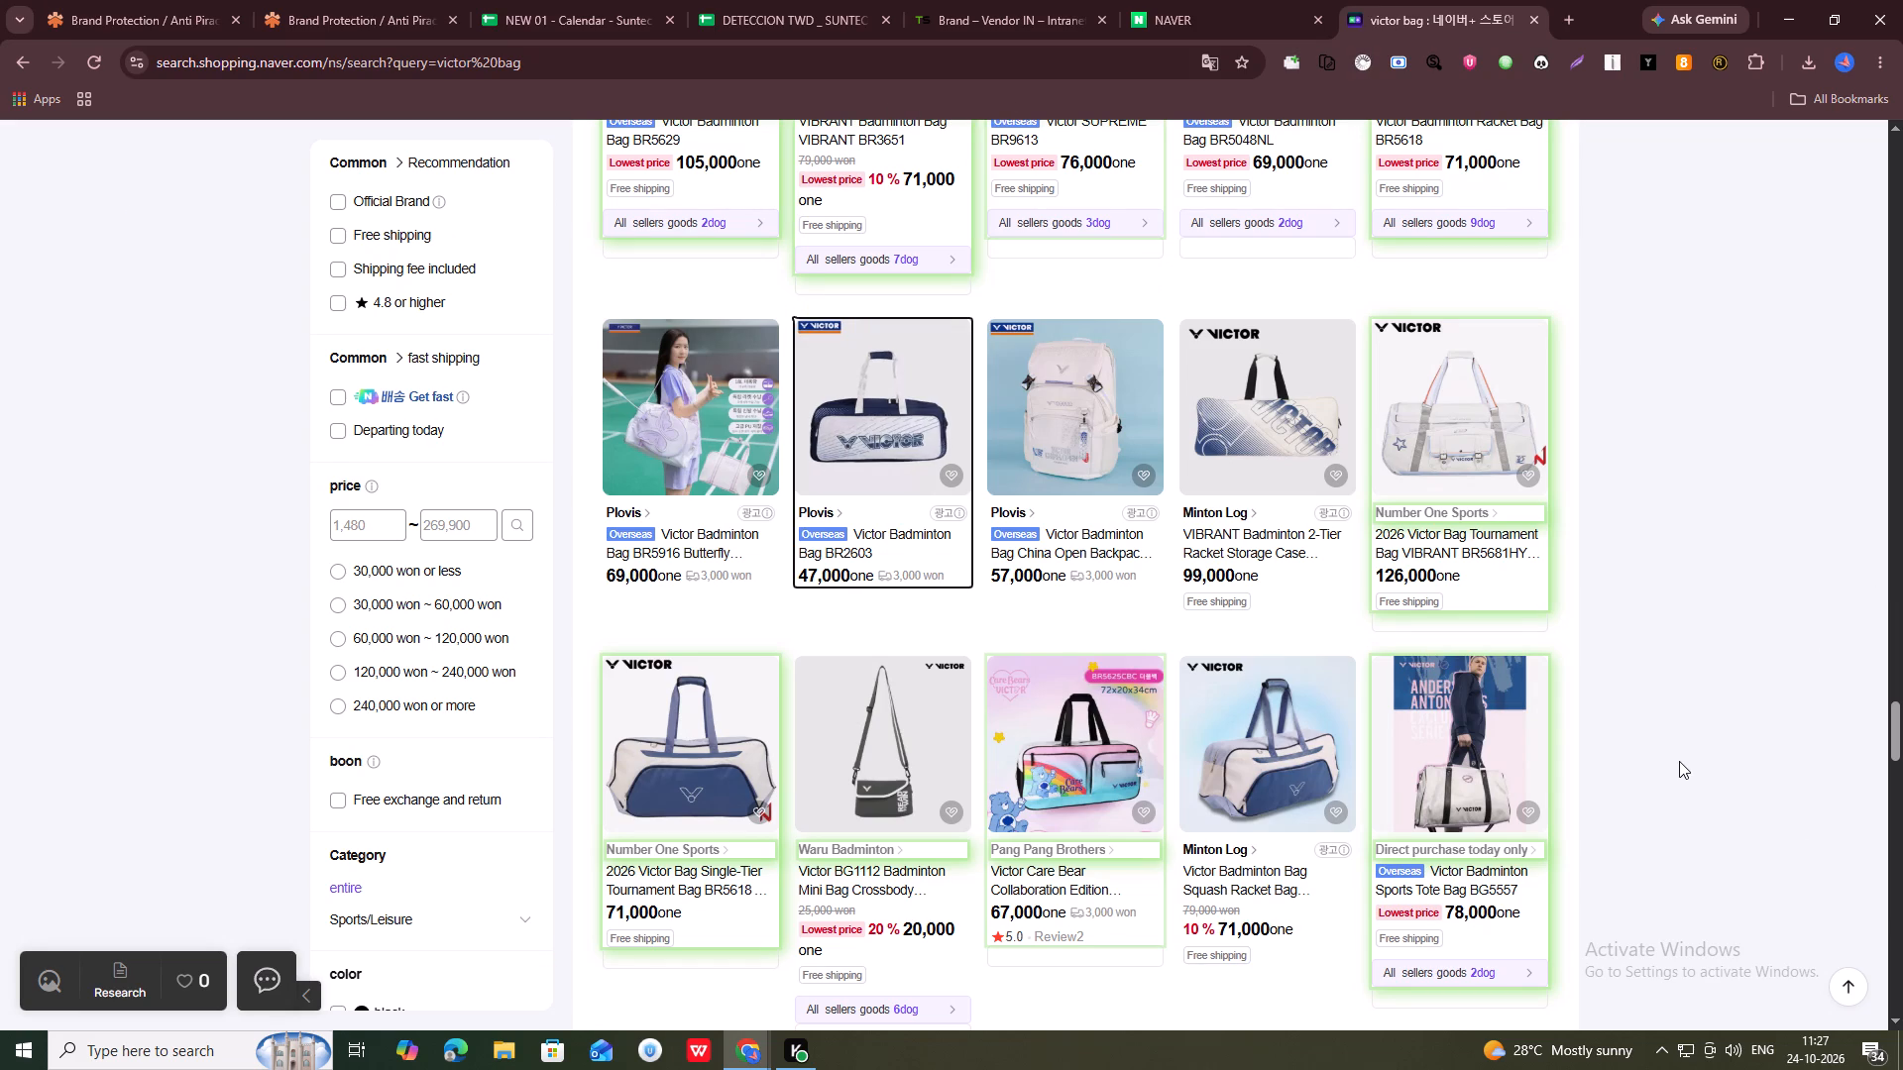
Copy the link of Plovis's 57,000 won Victor Badminton Bag China Open Backpack from Naver into Links cell C100941.
right_click(1083, 556)
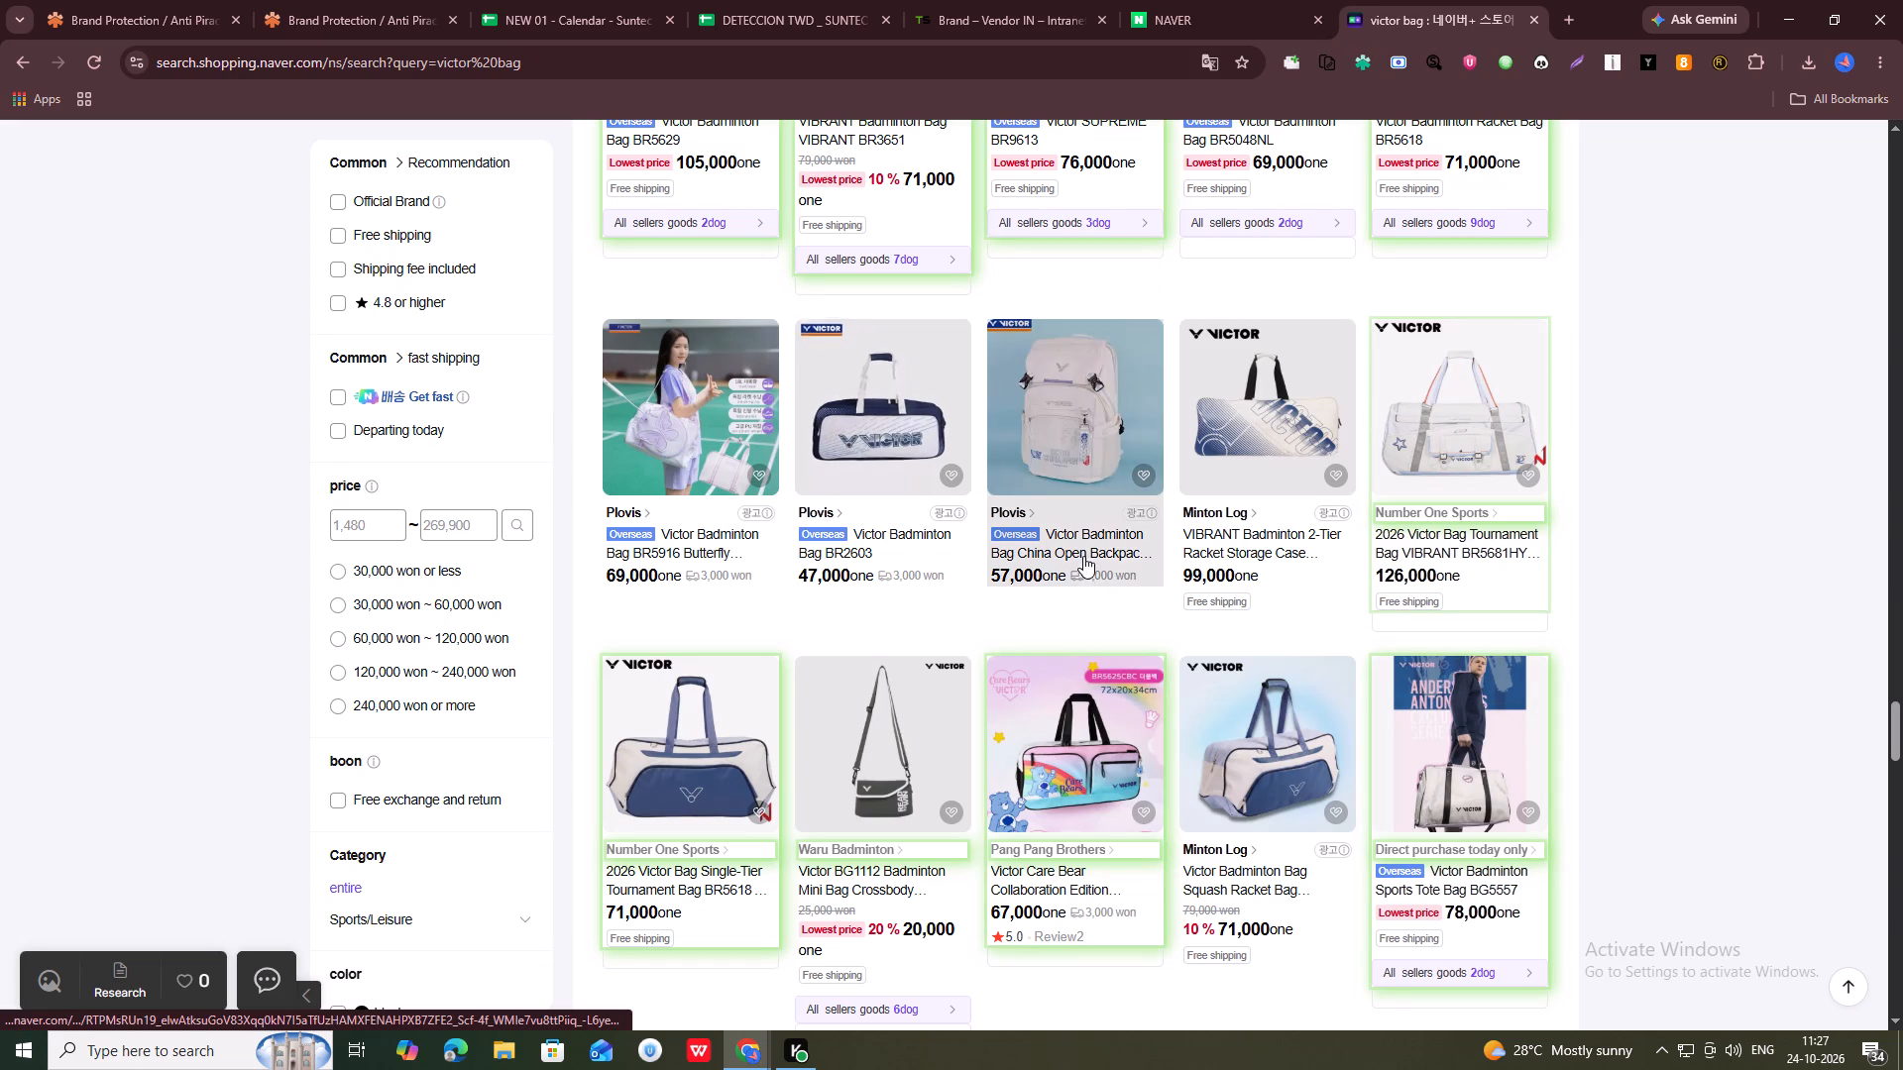
click(1134, 775)
key(alt+Tab)
key(ctrl+v)
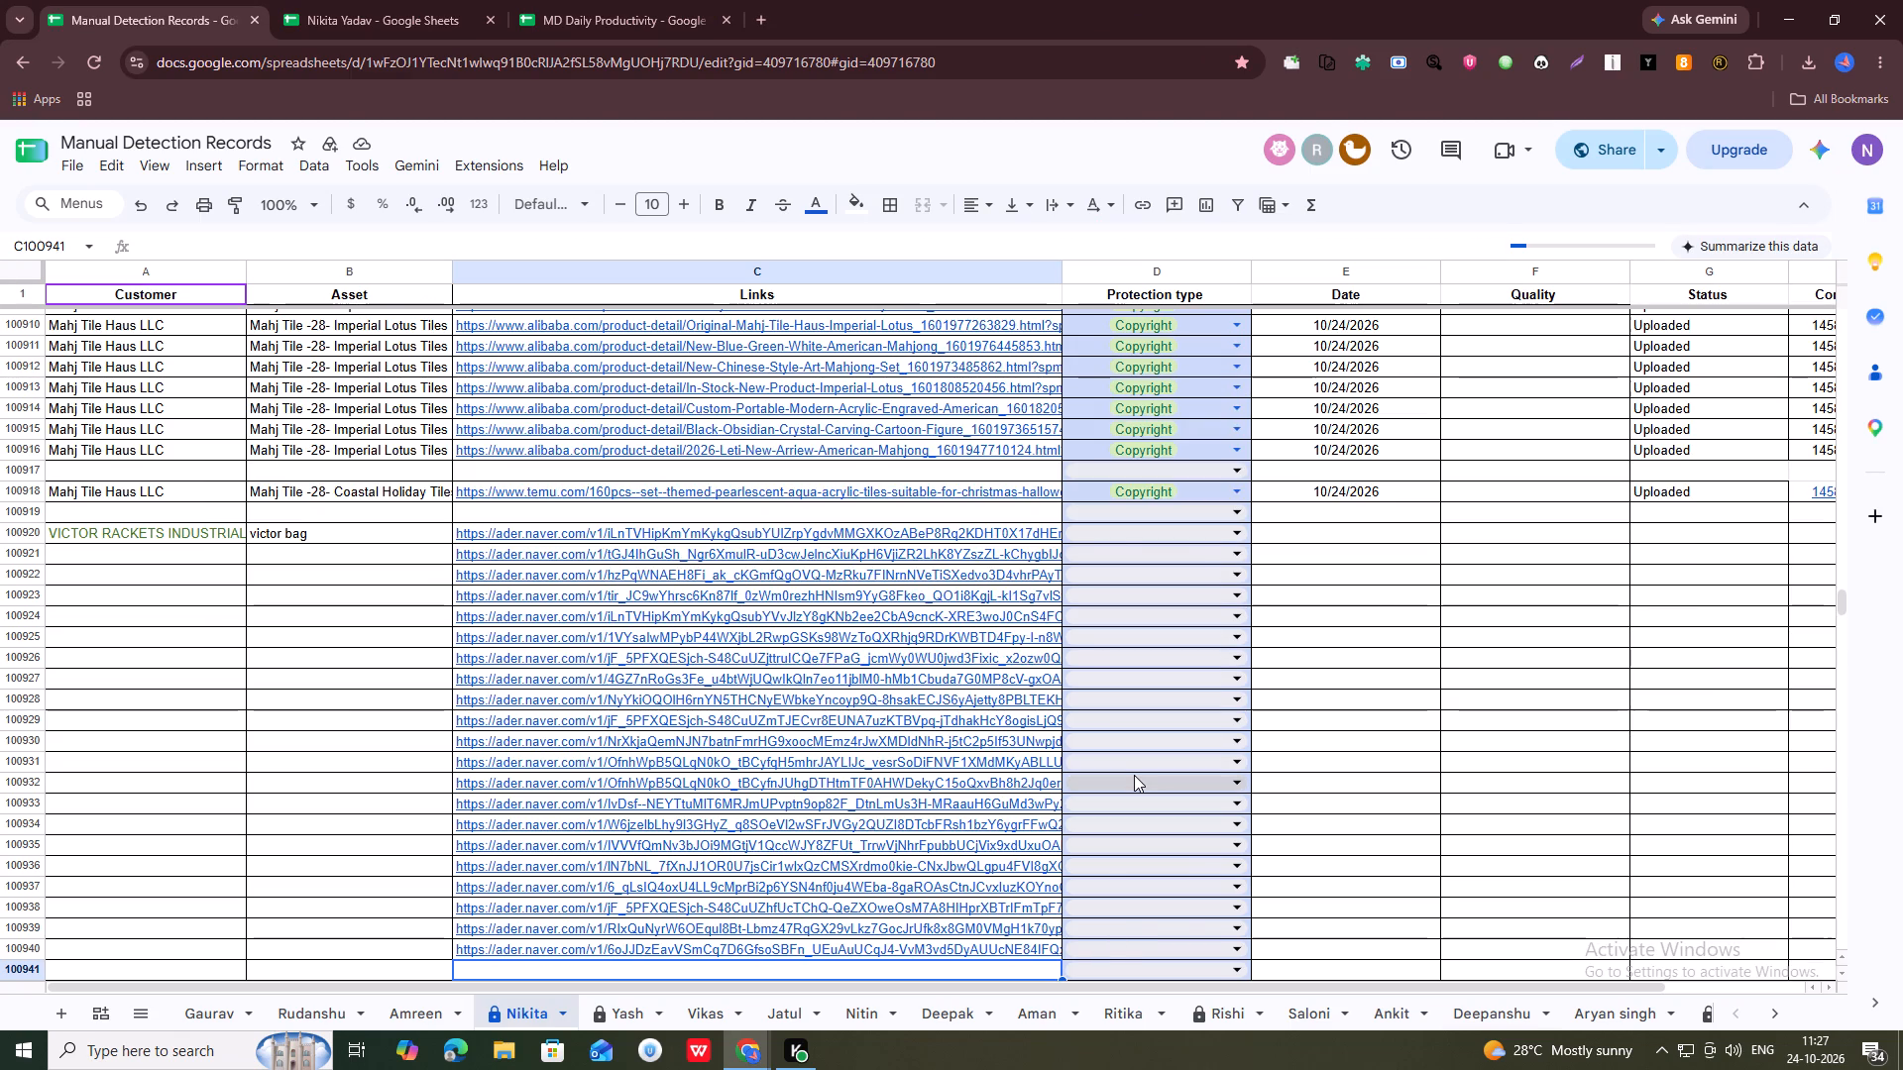
key(Down)
key(alt+Tab)
key(Right)
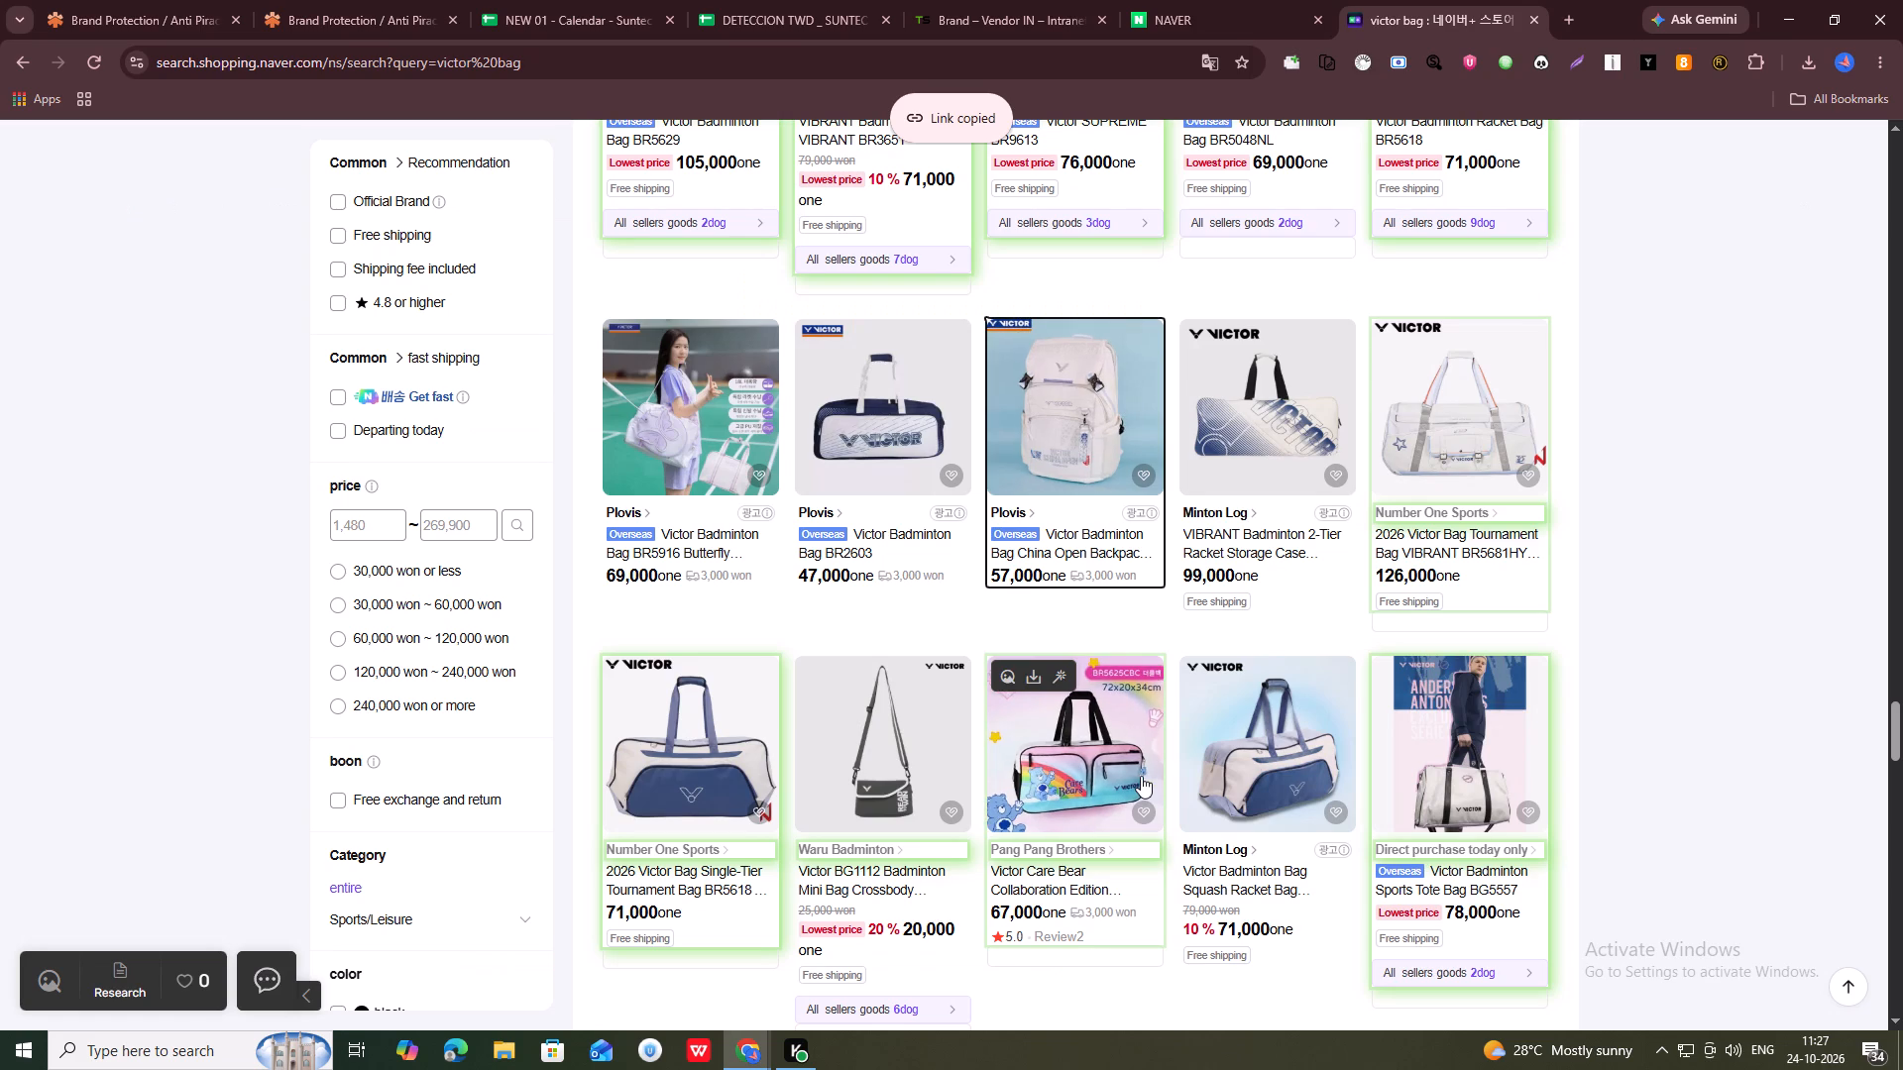
Copy the link of Minton Log's 99,000 won VIBRANT Badminton 2-Tier Racket Storage Case from Naver into Links cell C100942.
right_click(1259, 546)
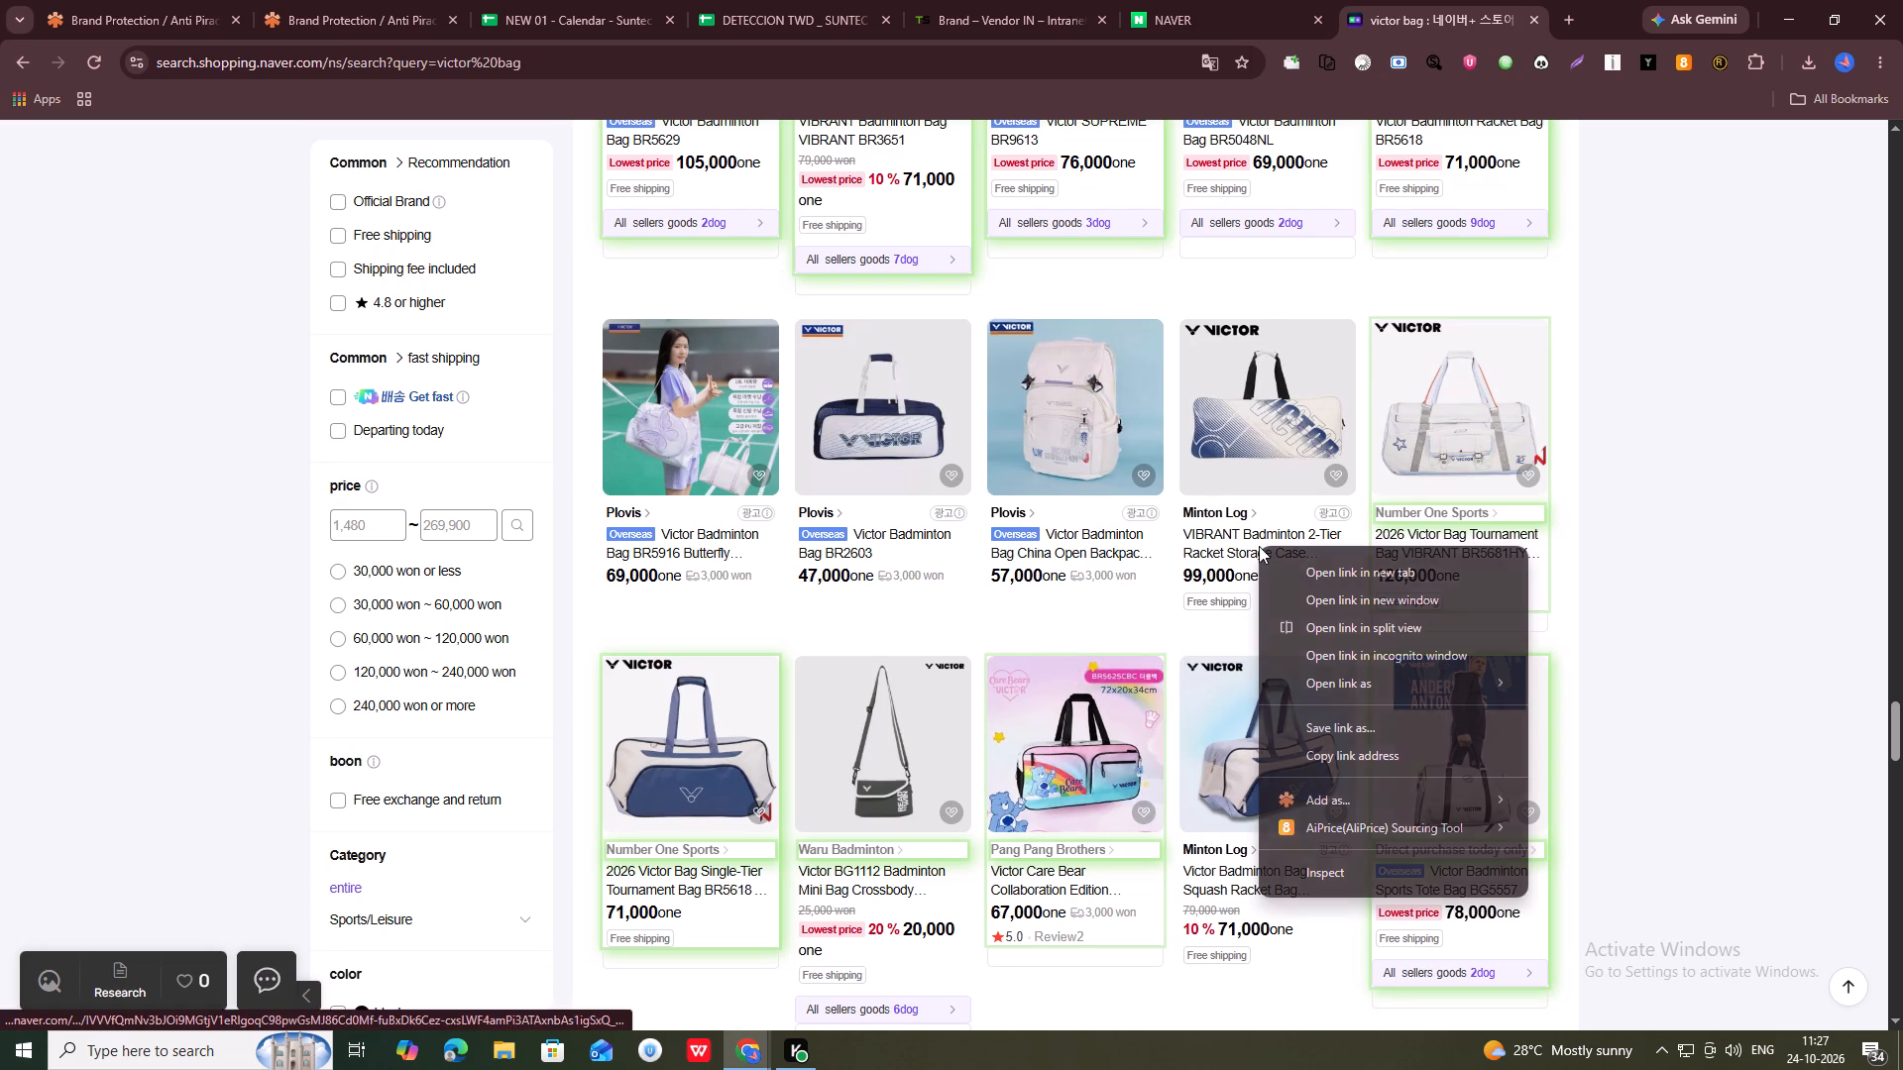
click(1303, 755)
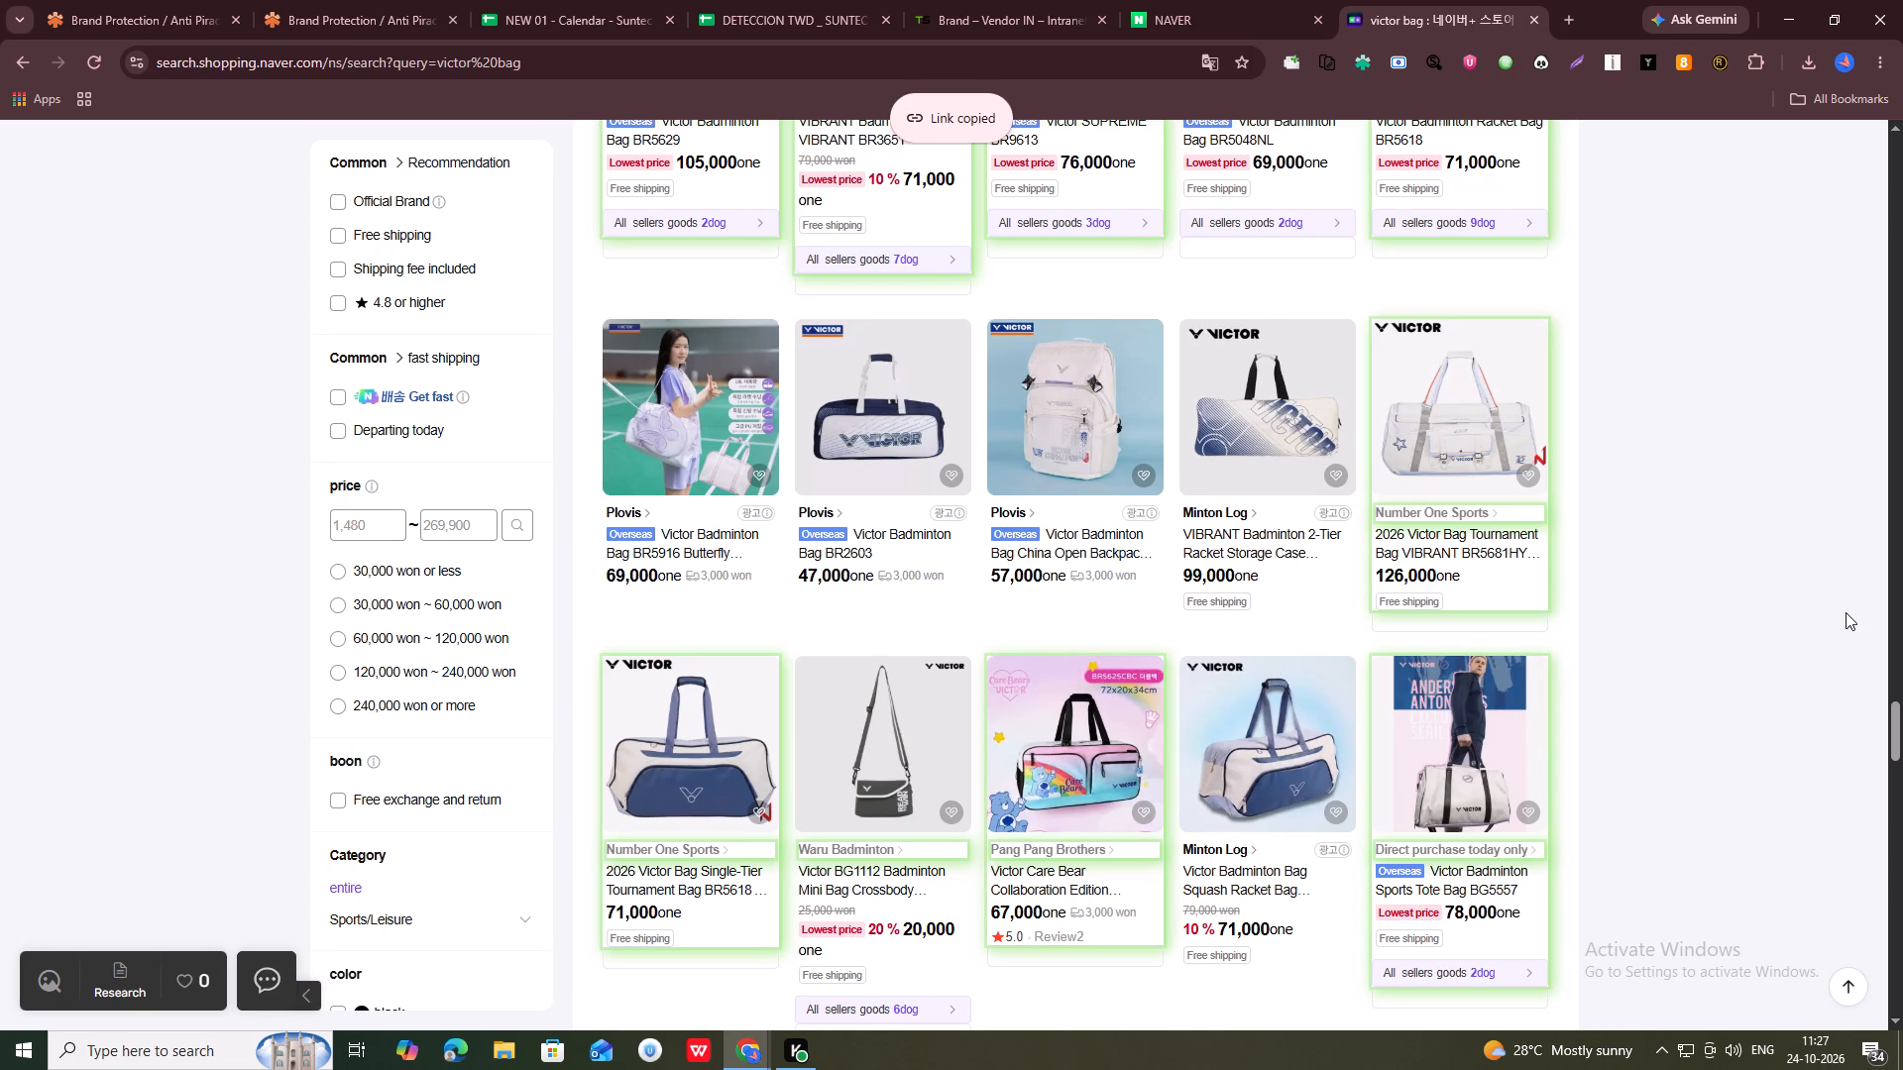
key(alt+Tab)
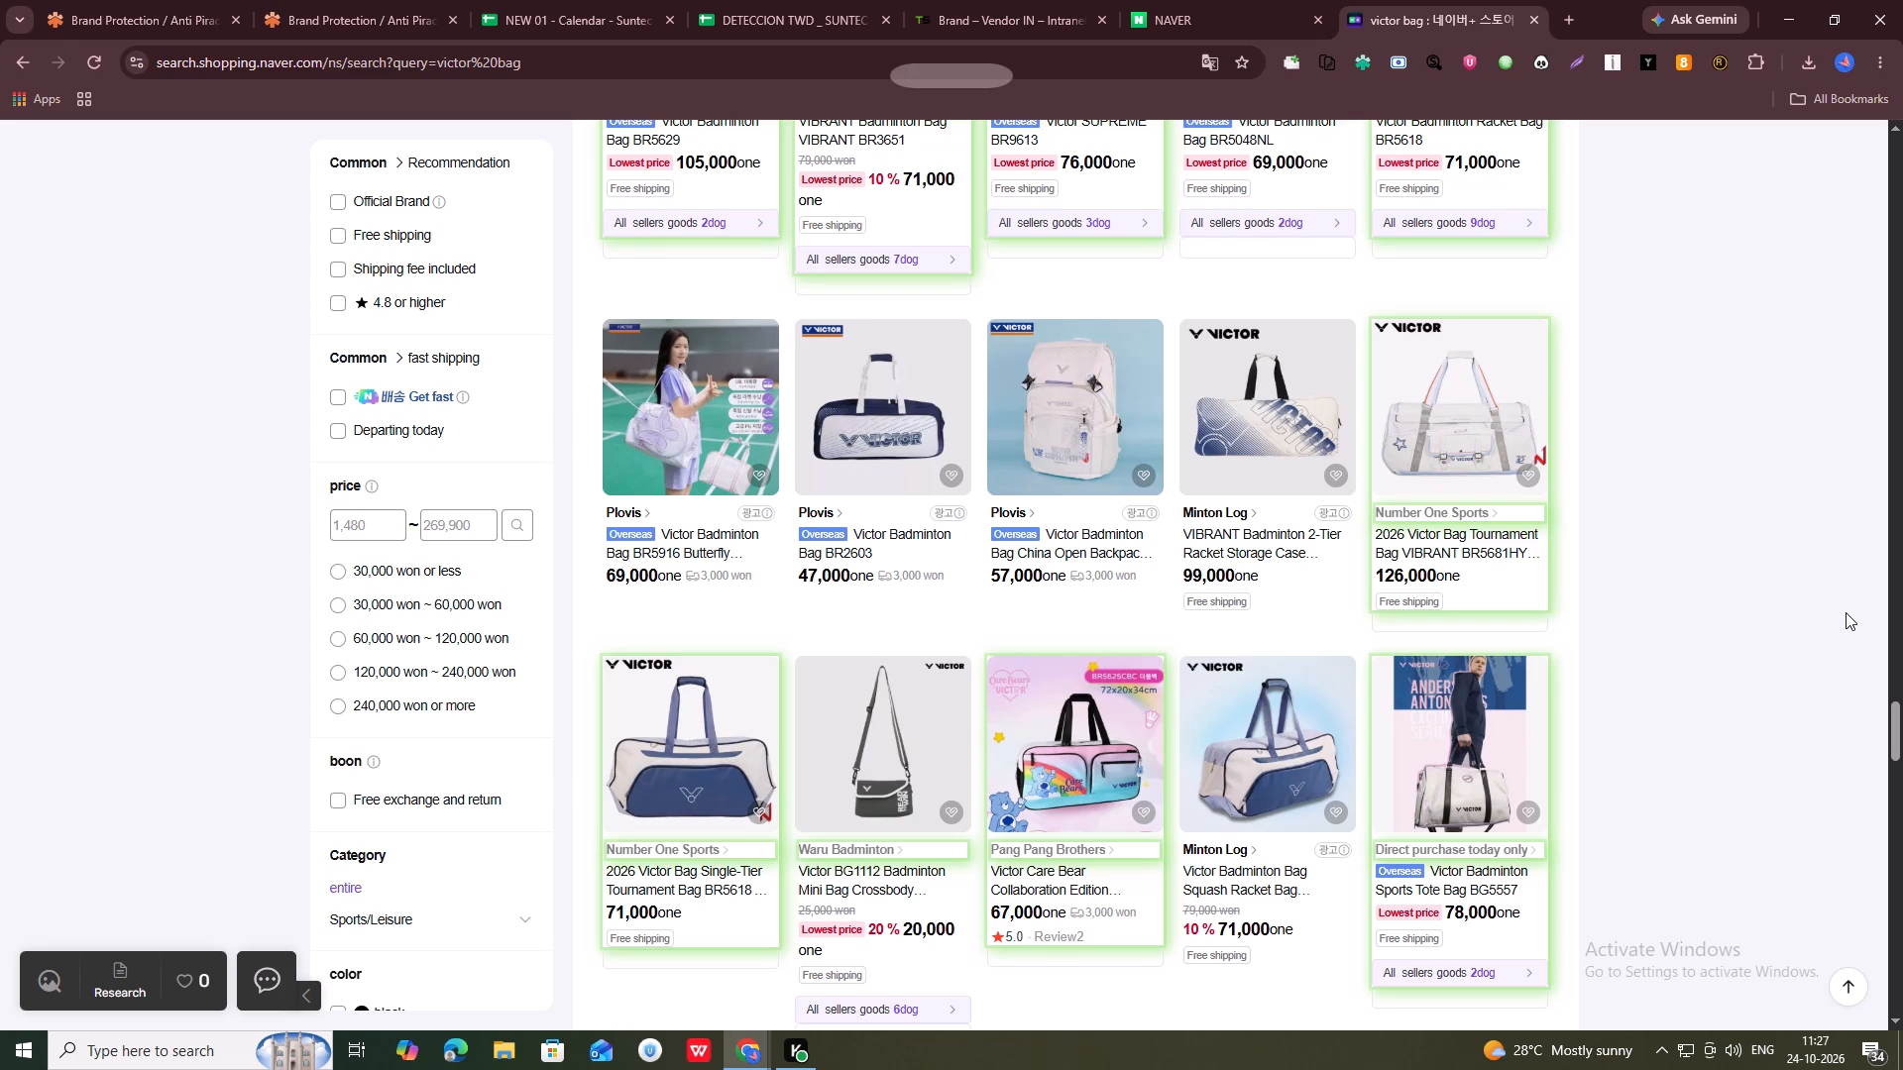
key(ctrl+v)
key(ctrl+shift+Up)
key(Down)
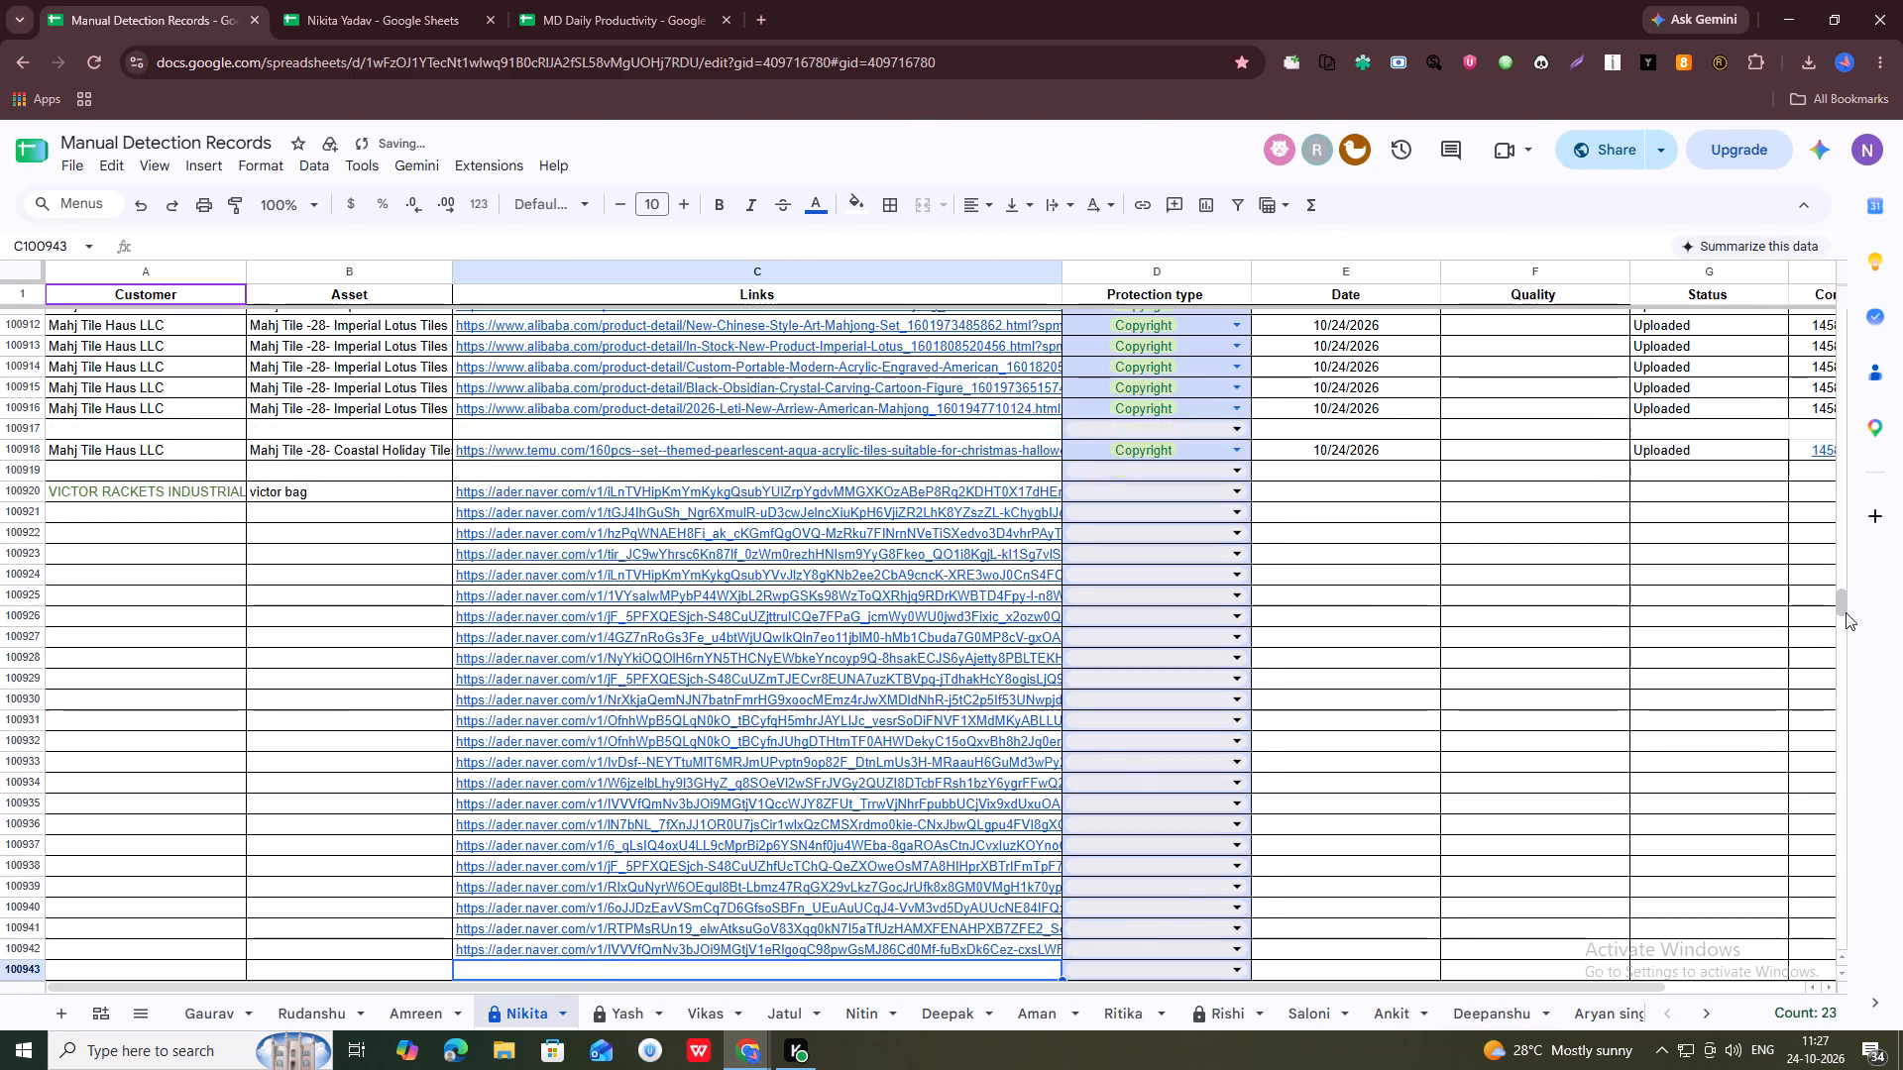
key(alt+Tab)
key(Down)
Copy the link of Minton Log's 71,000 won Victor Badminton Bag Squash Racket Bag from Naver into Links cell C100943.
scroll(1783, 616, down, 4)
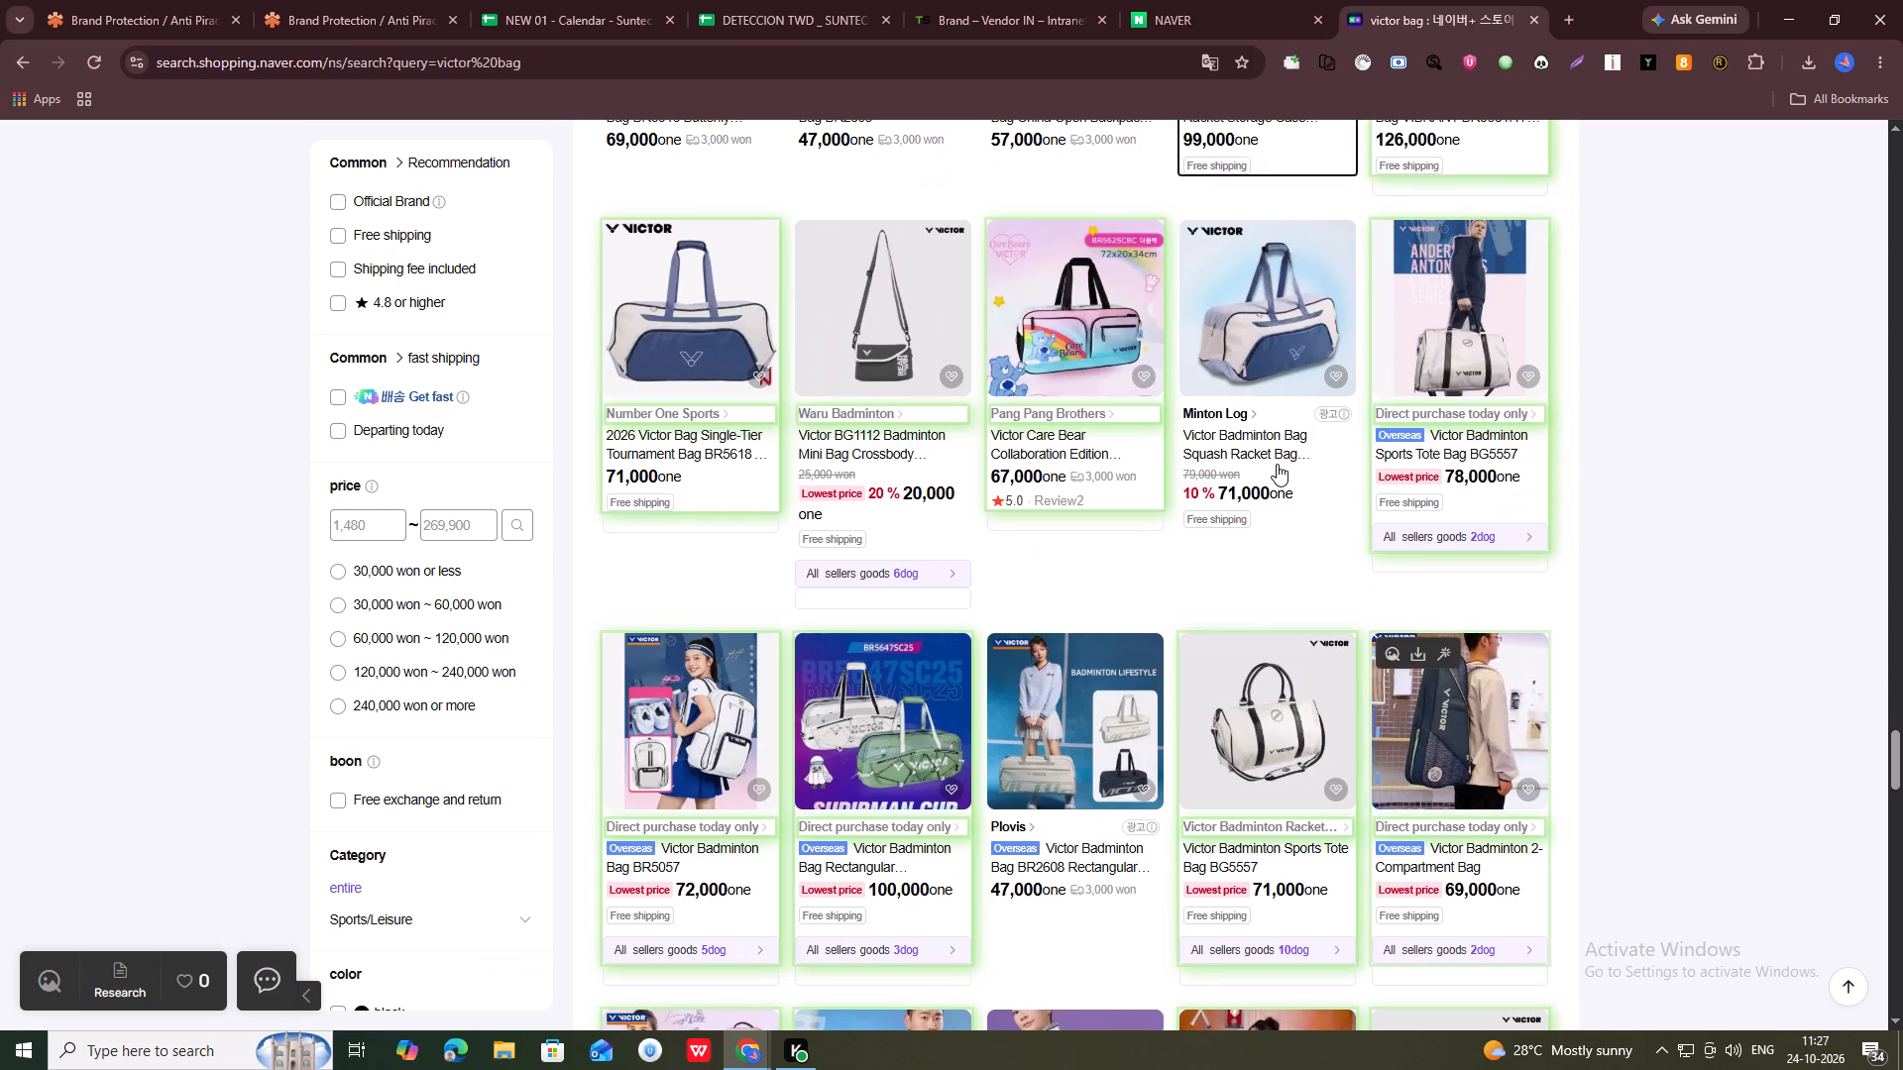
right_click(1252, 447)
click(1284, 657)
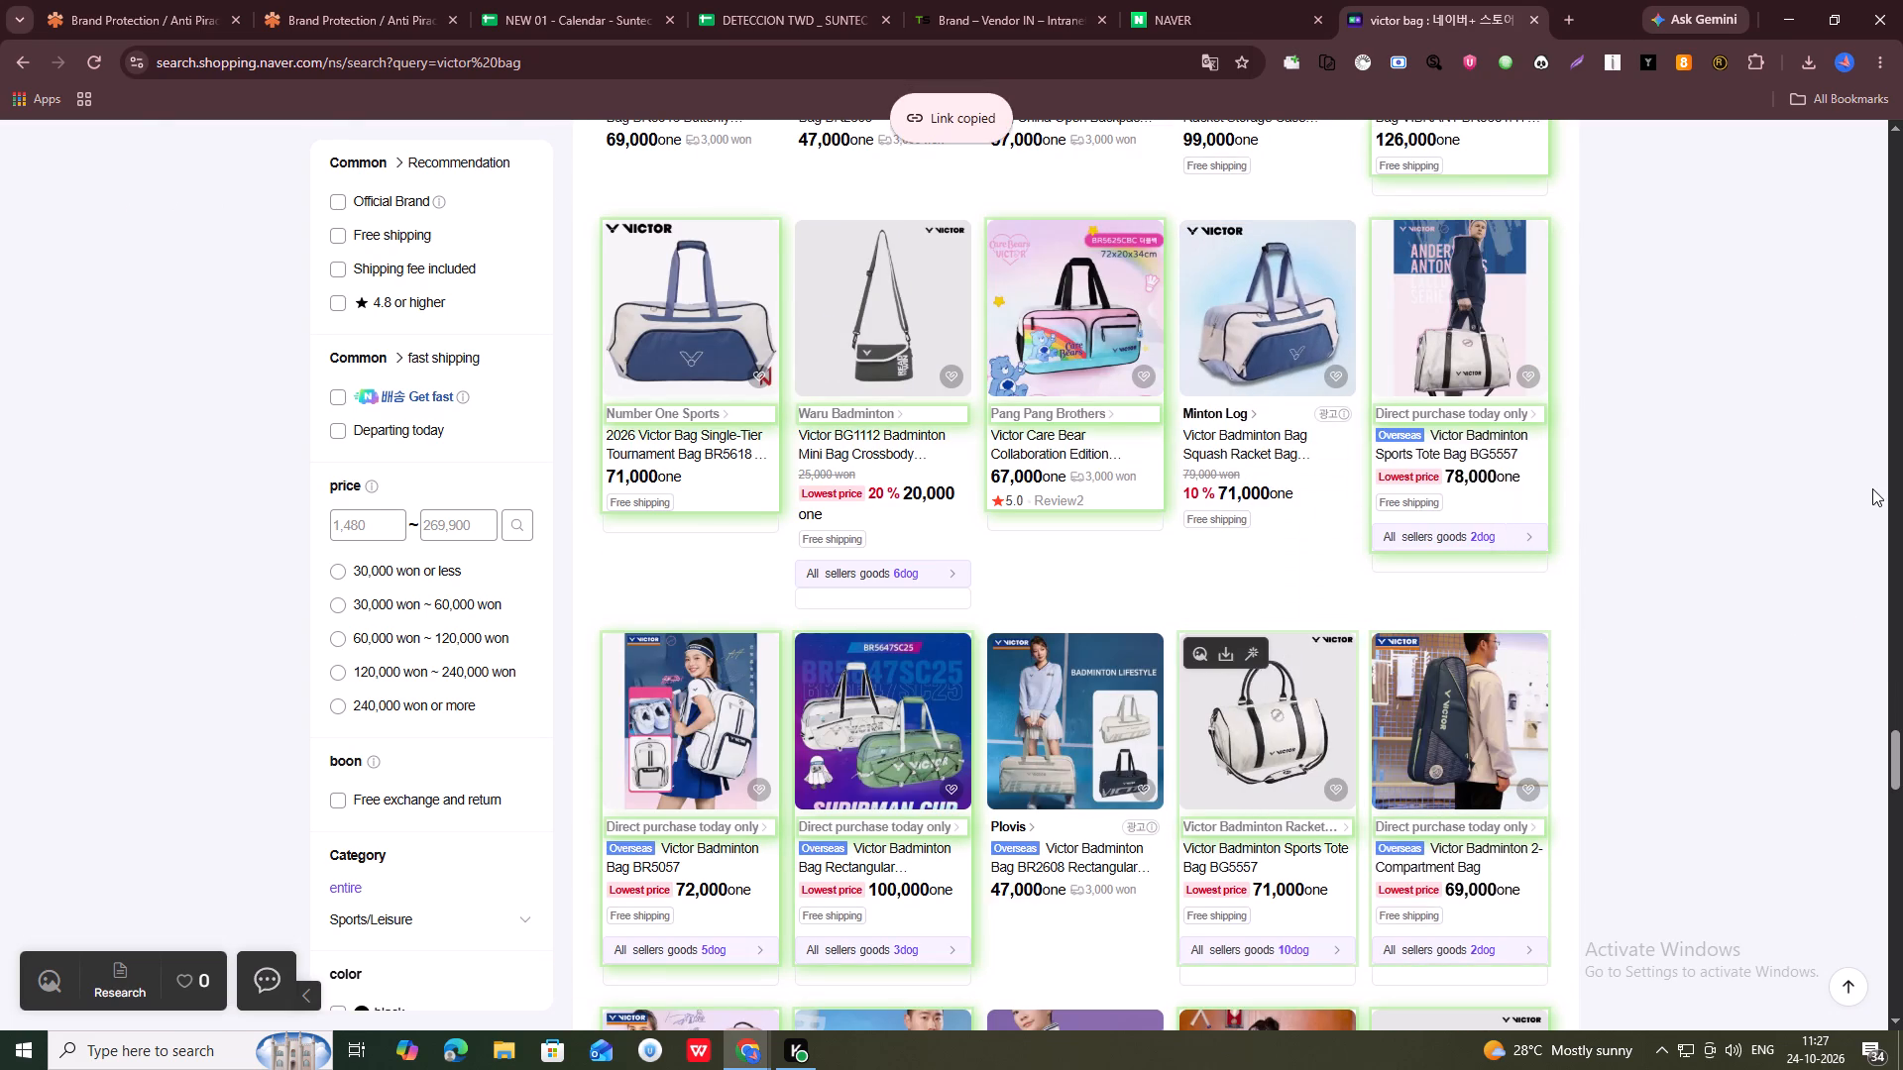
key(alt+Tab)
key(ctrl+v)
key(Down)
key(alt+Tab)
key(Down)
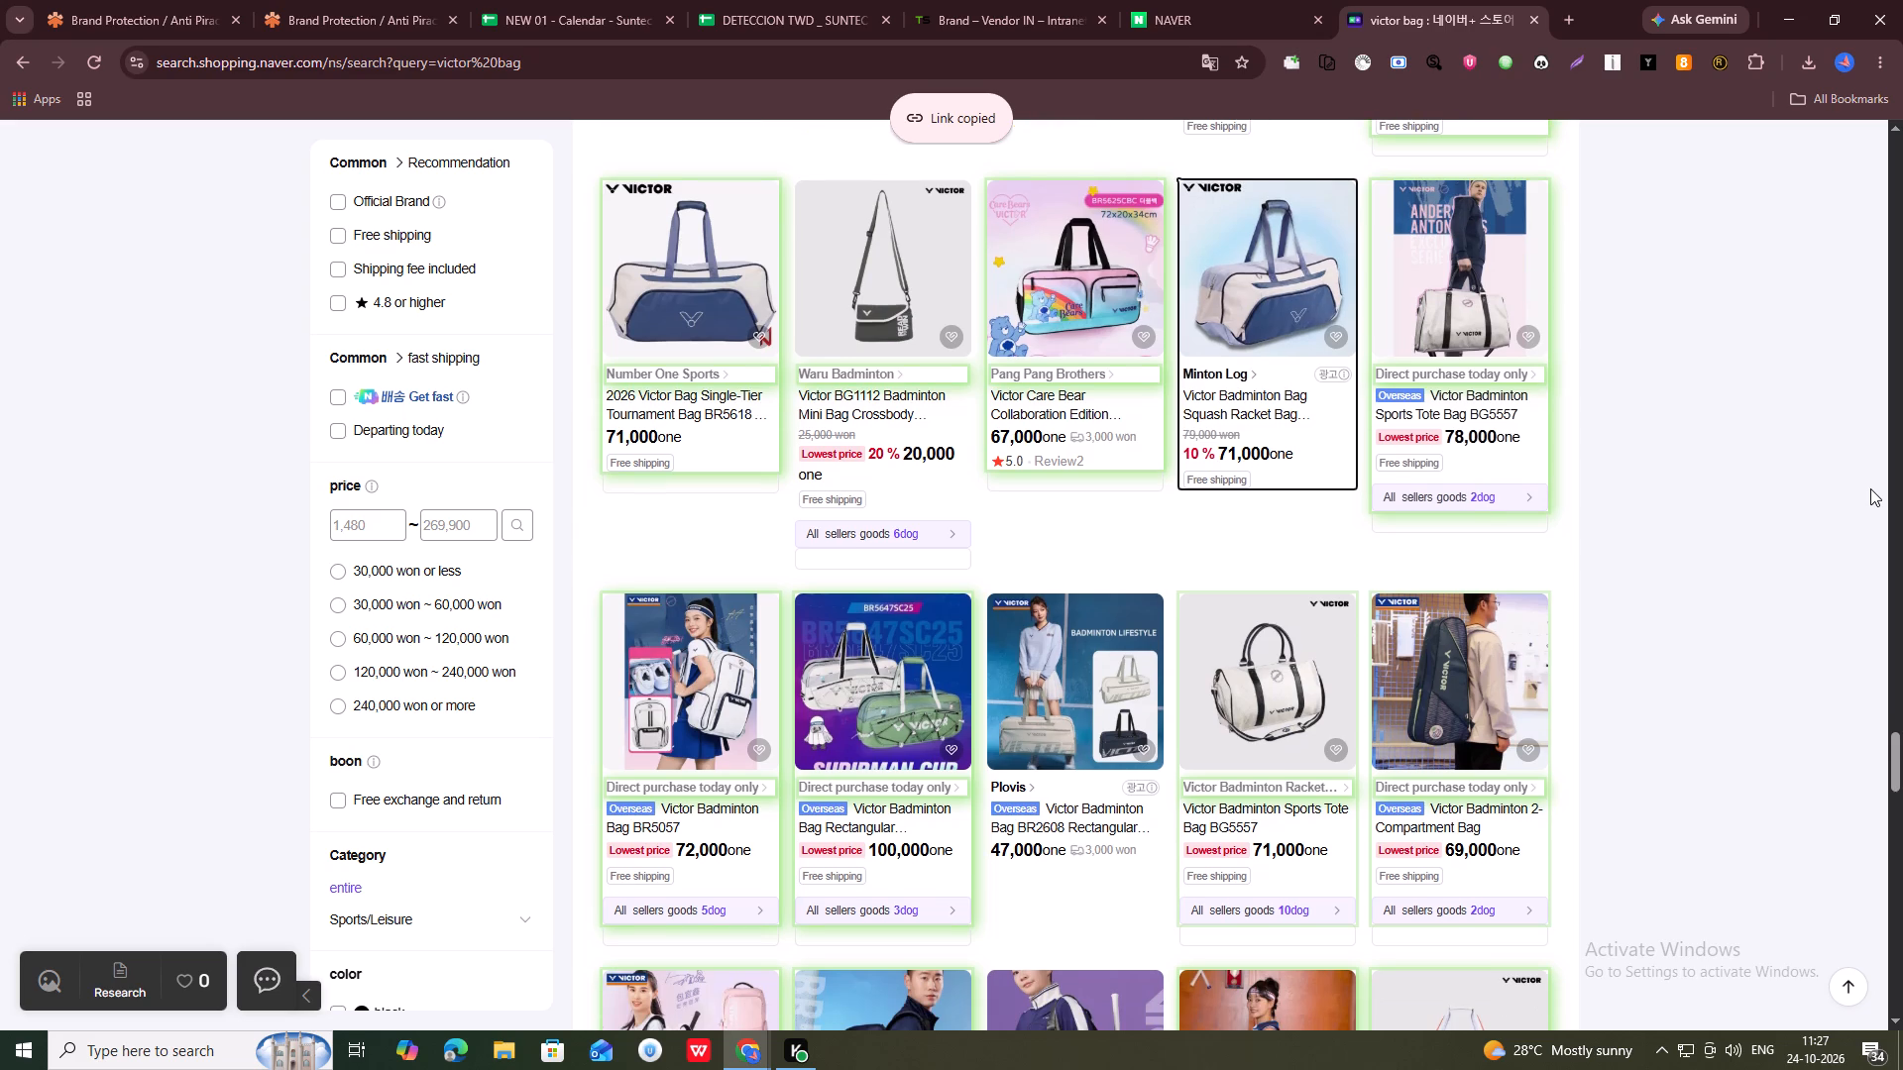
Copy the link of Plovis's Victor Badminton Bag BR2608 Rectangular from Naver into Links cell C100944.
right_click(1060, 818)
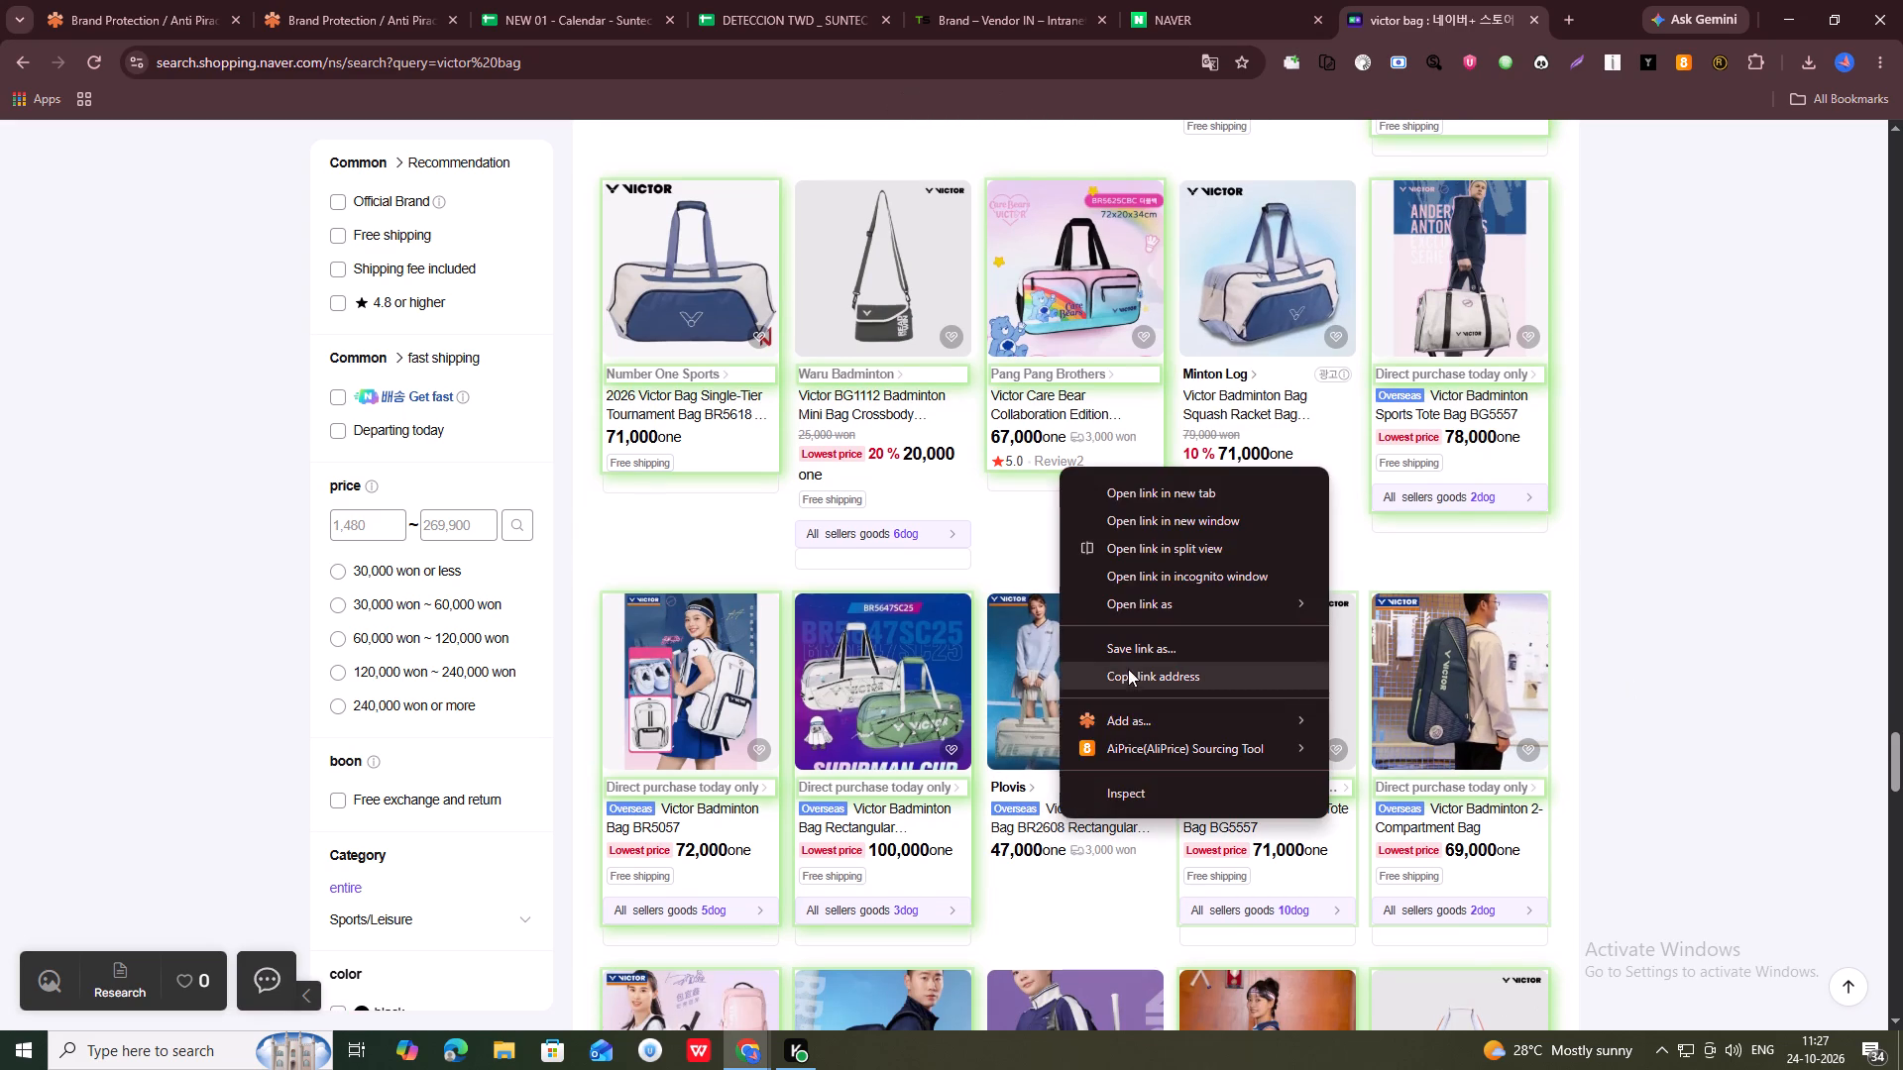
click(1128, 669)
key(alt+Tab)
key(ctrl+v)
key(Down)
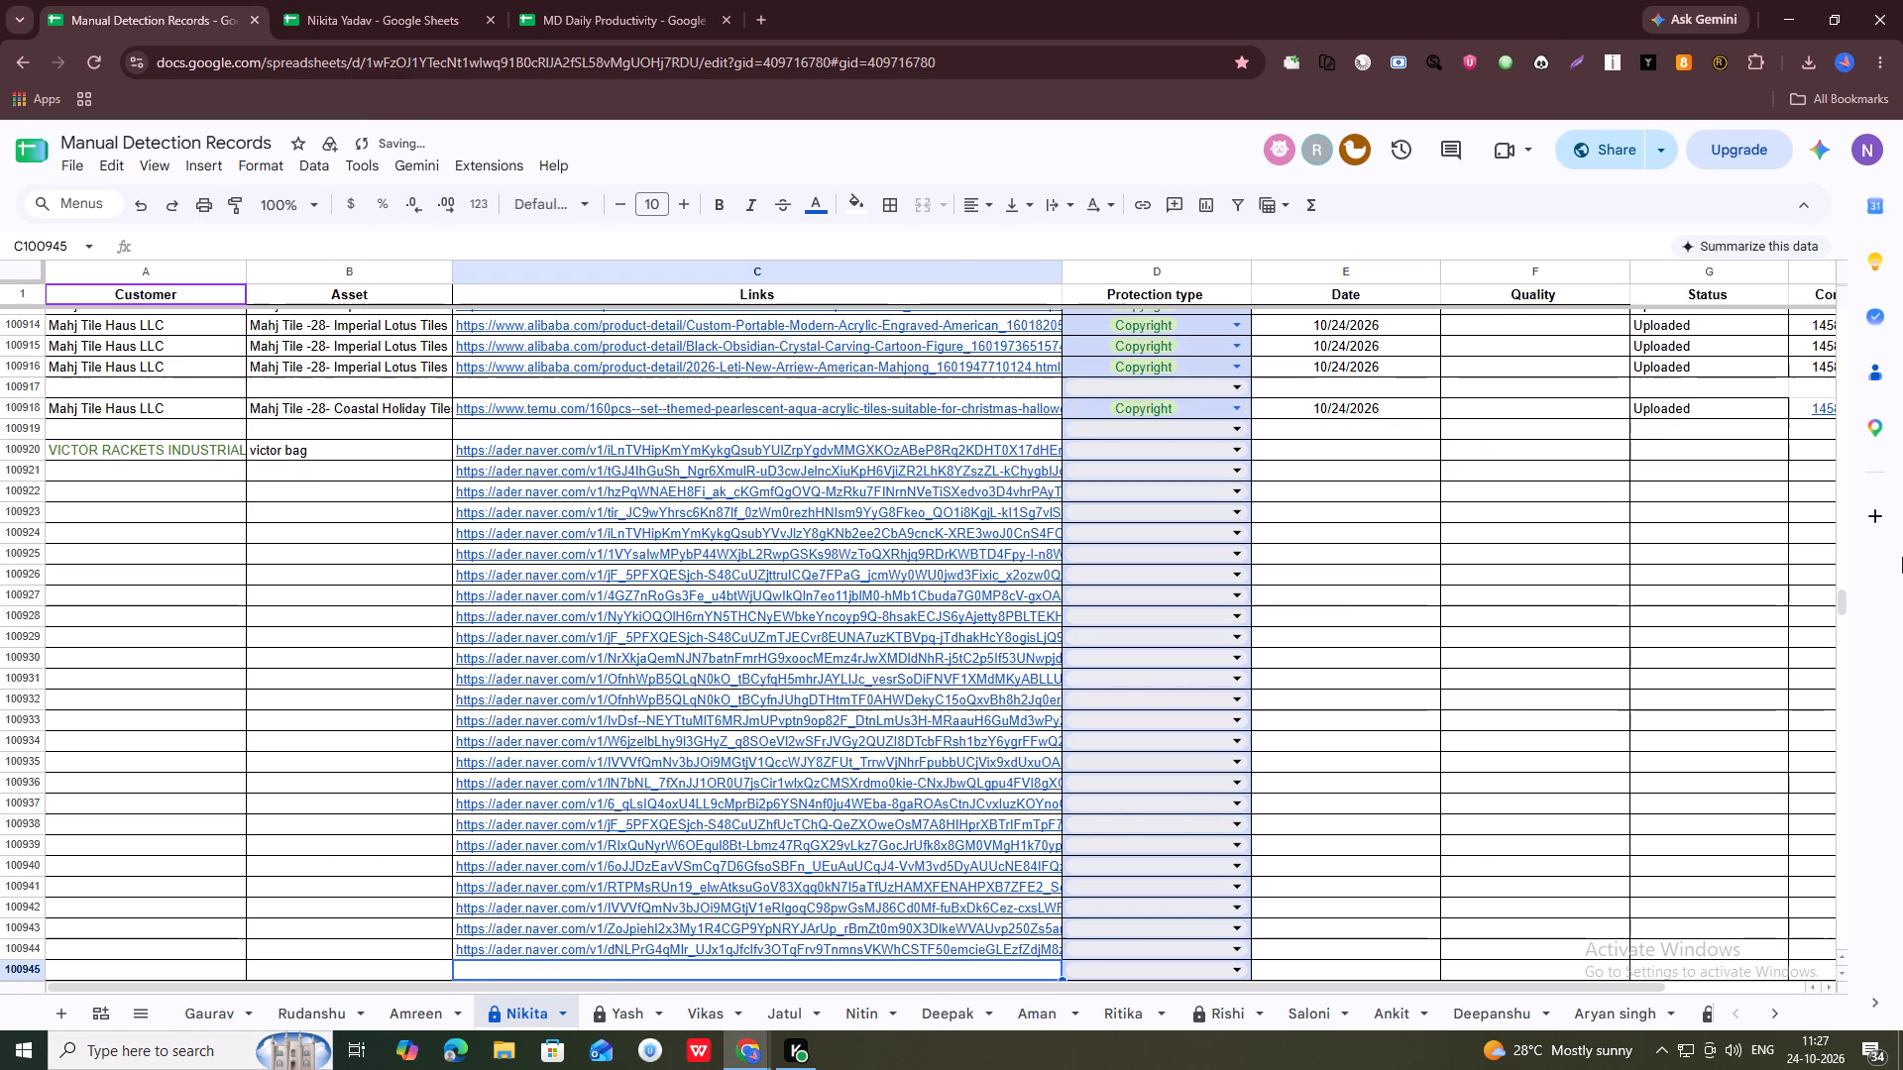
key(alt+Tab)
key(Down)
Copy the link of Plovis's Victor Badminton Bag BR5056ZSW Backpack from Naver into Links cell C100945.
scroll(1667, 588, down, 5)
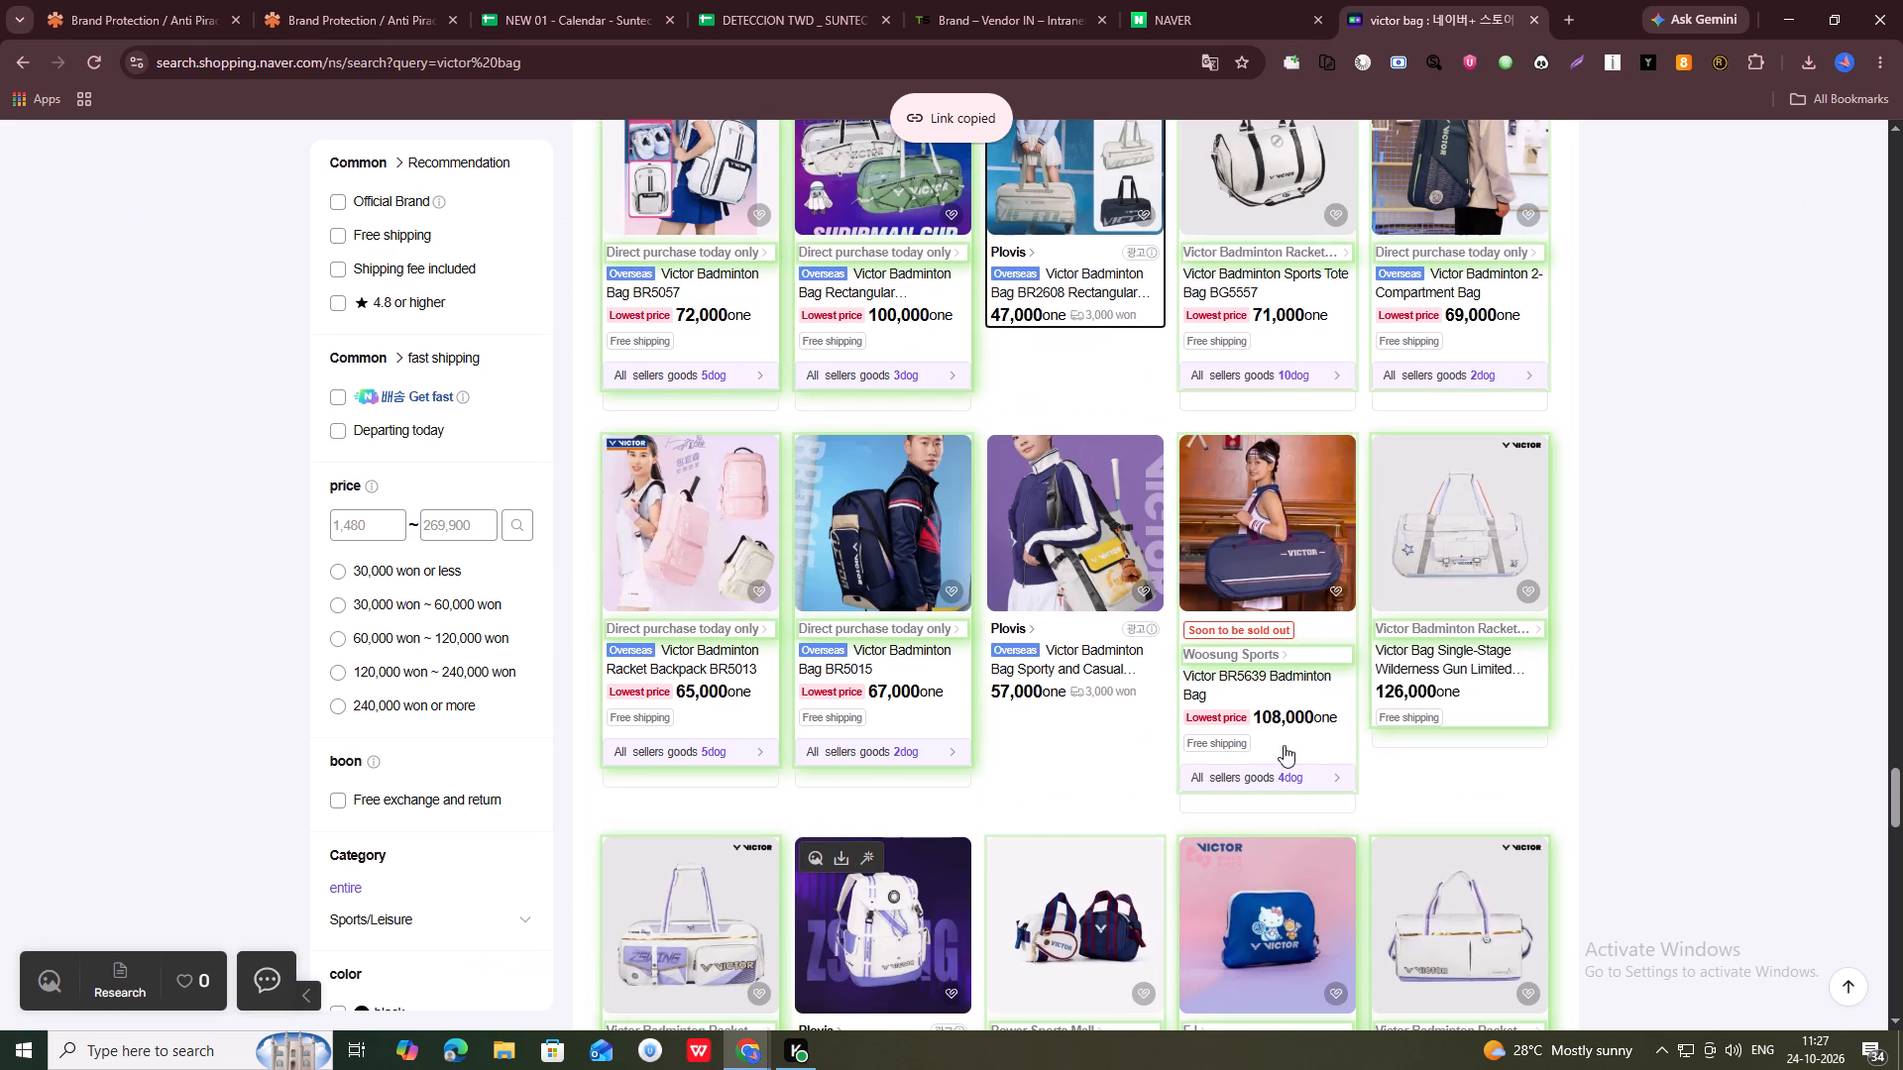
scroll(1380, 755, down, 5)
right_click(882, 568)
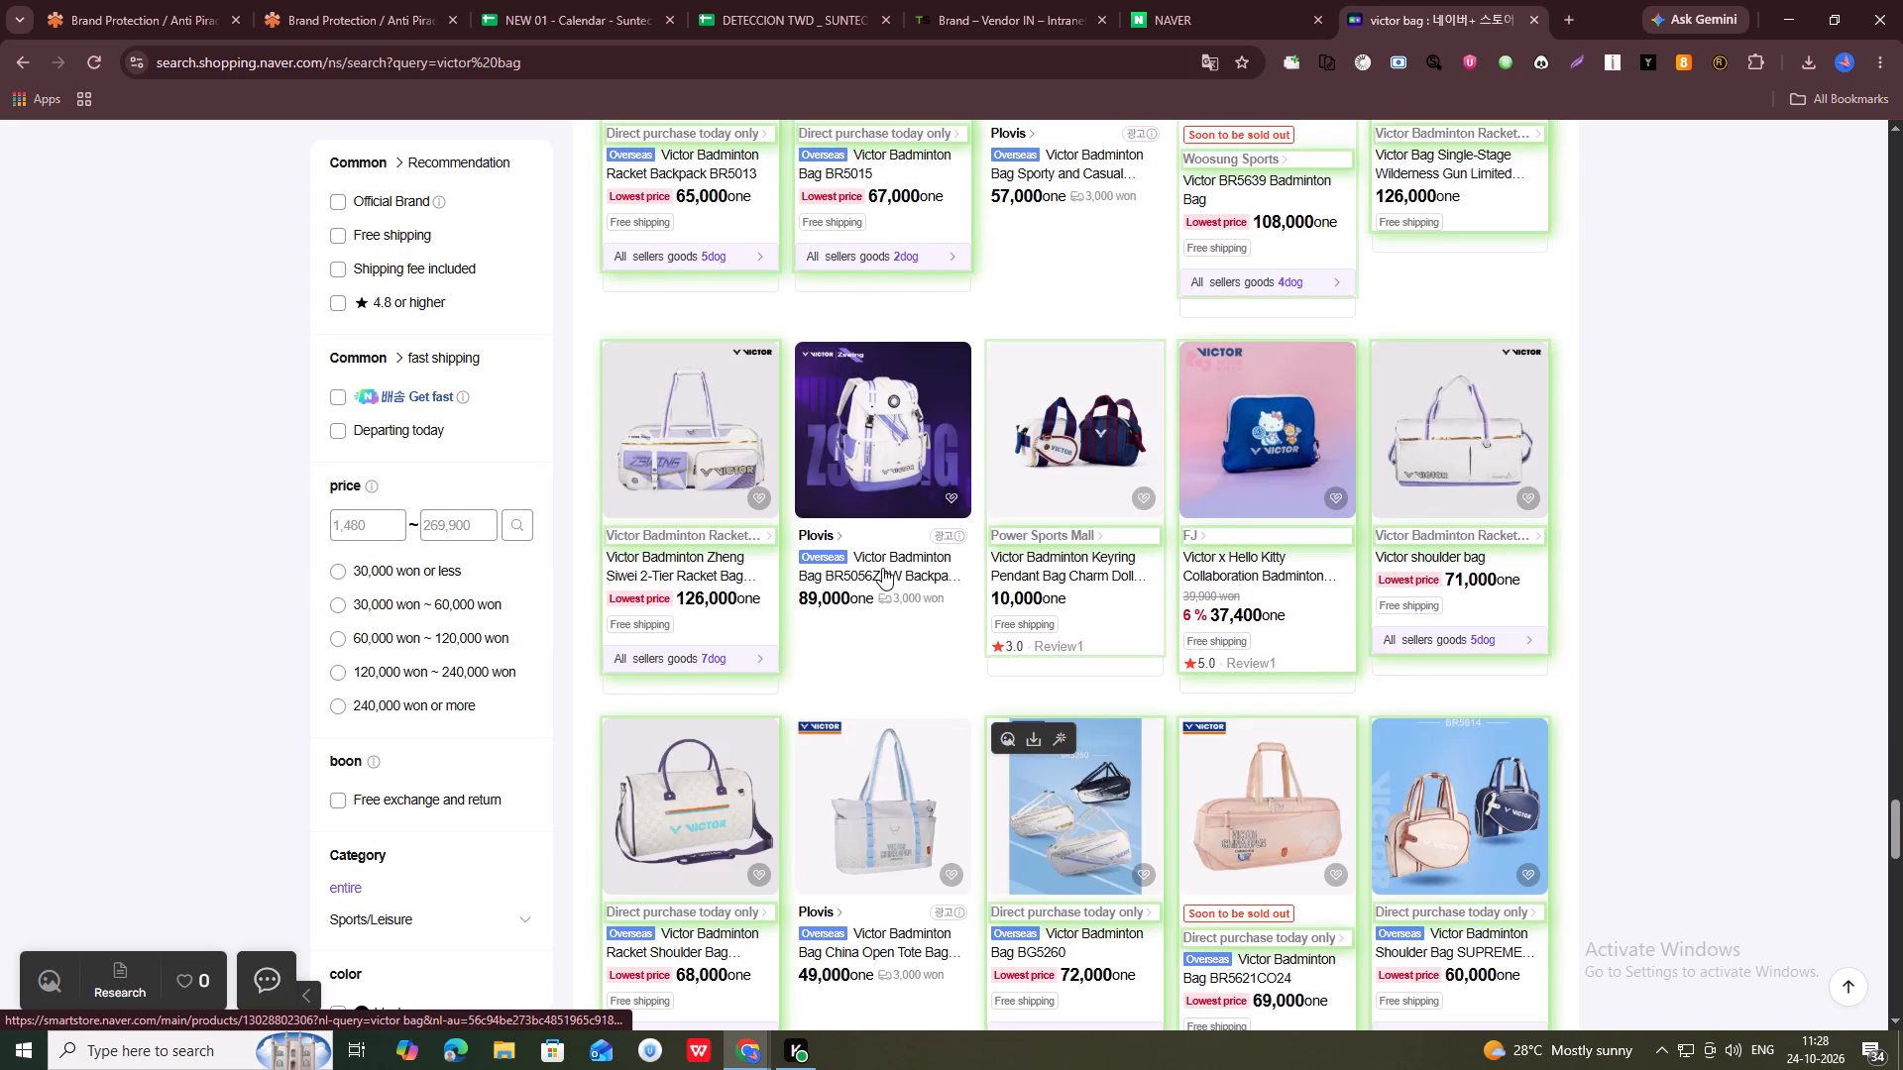
click(923, 770)
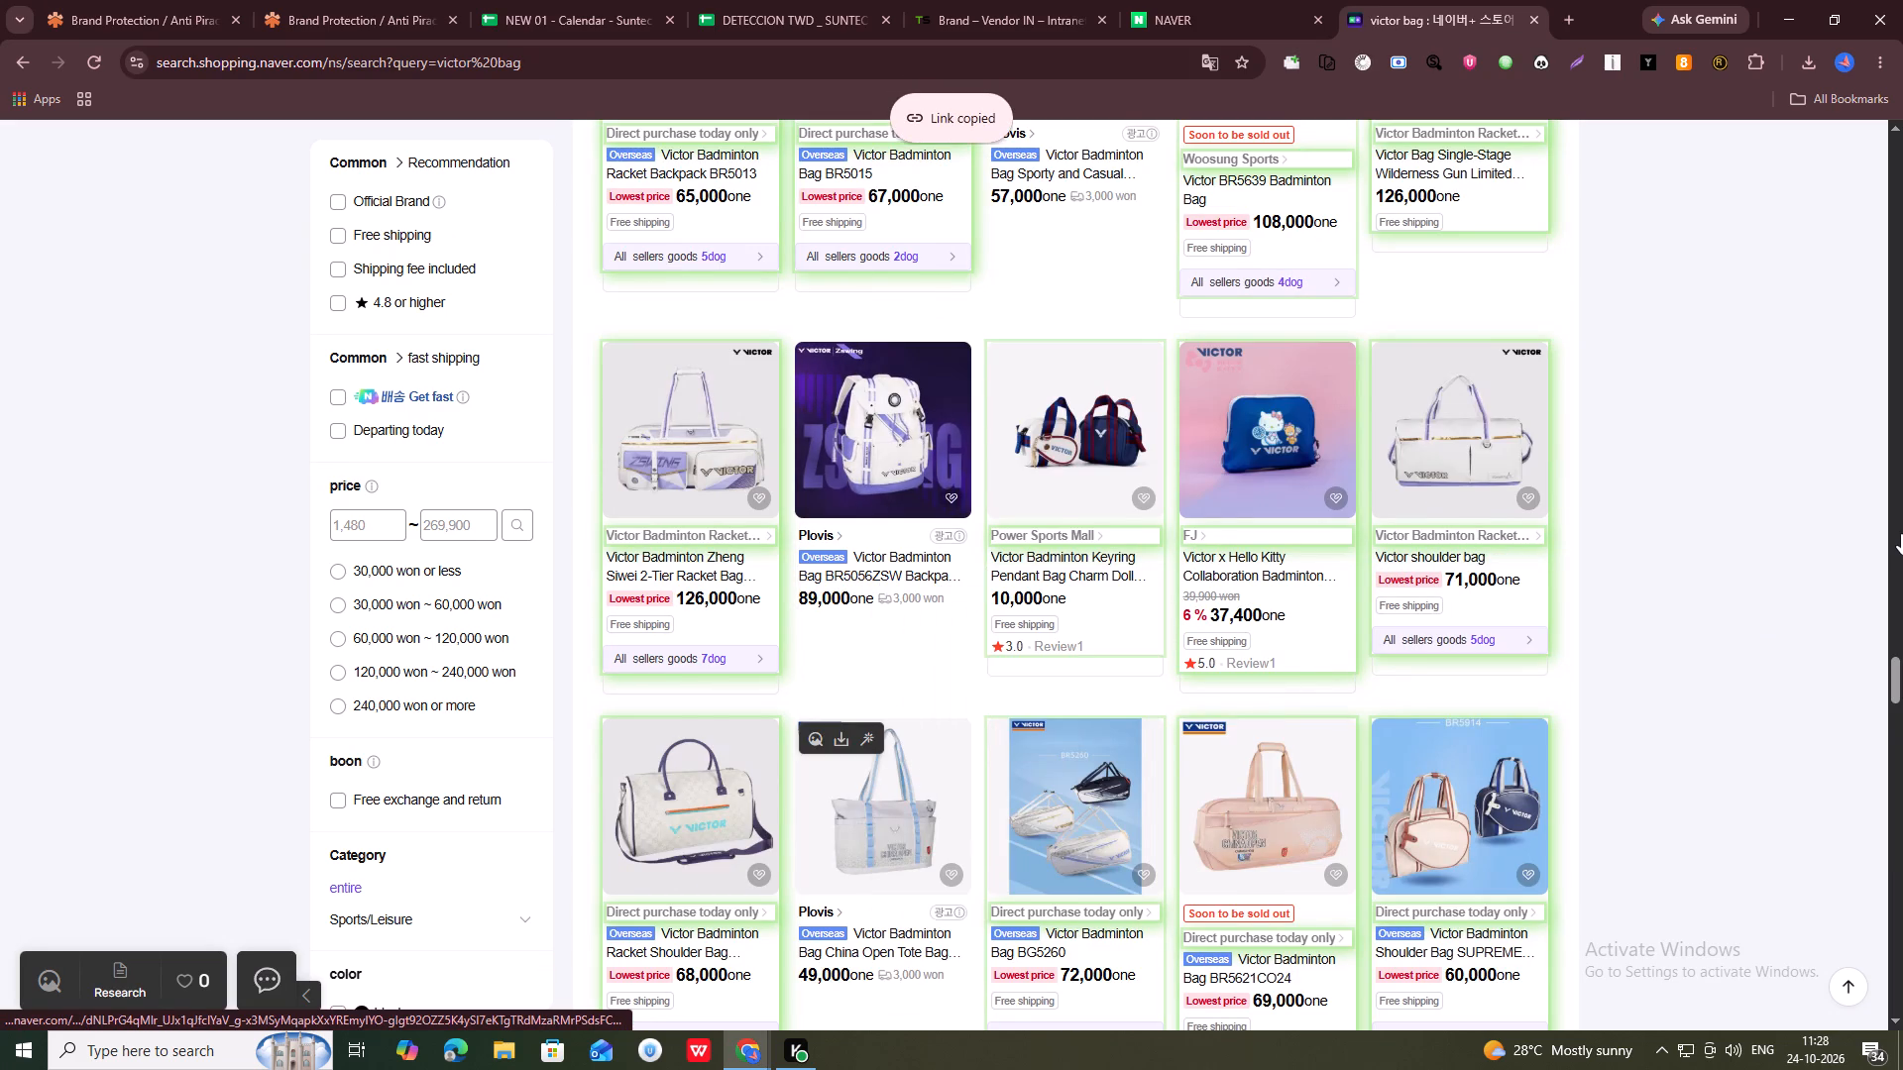
key(alt+Tab)
key(ctrl+v)
key(Down)
key(alt+Tab)
key(Down)
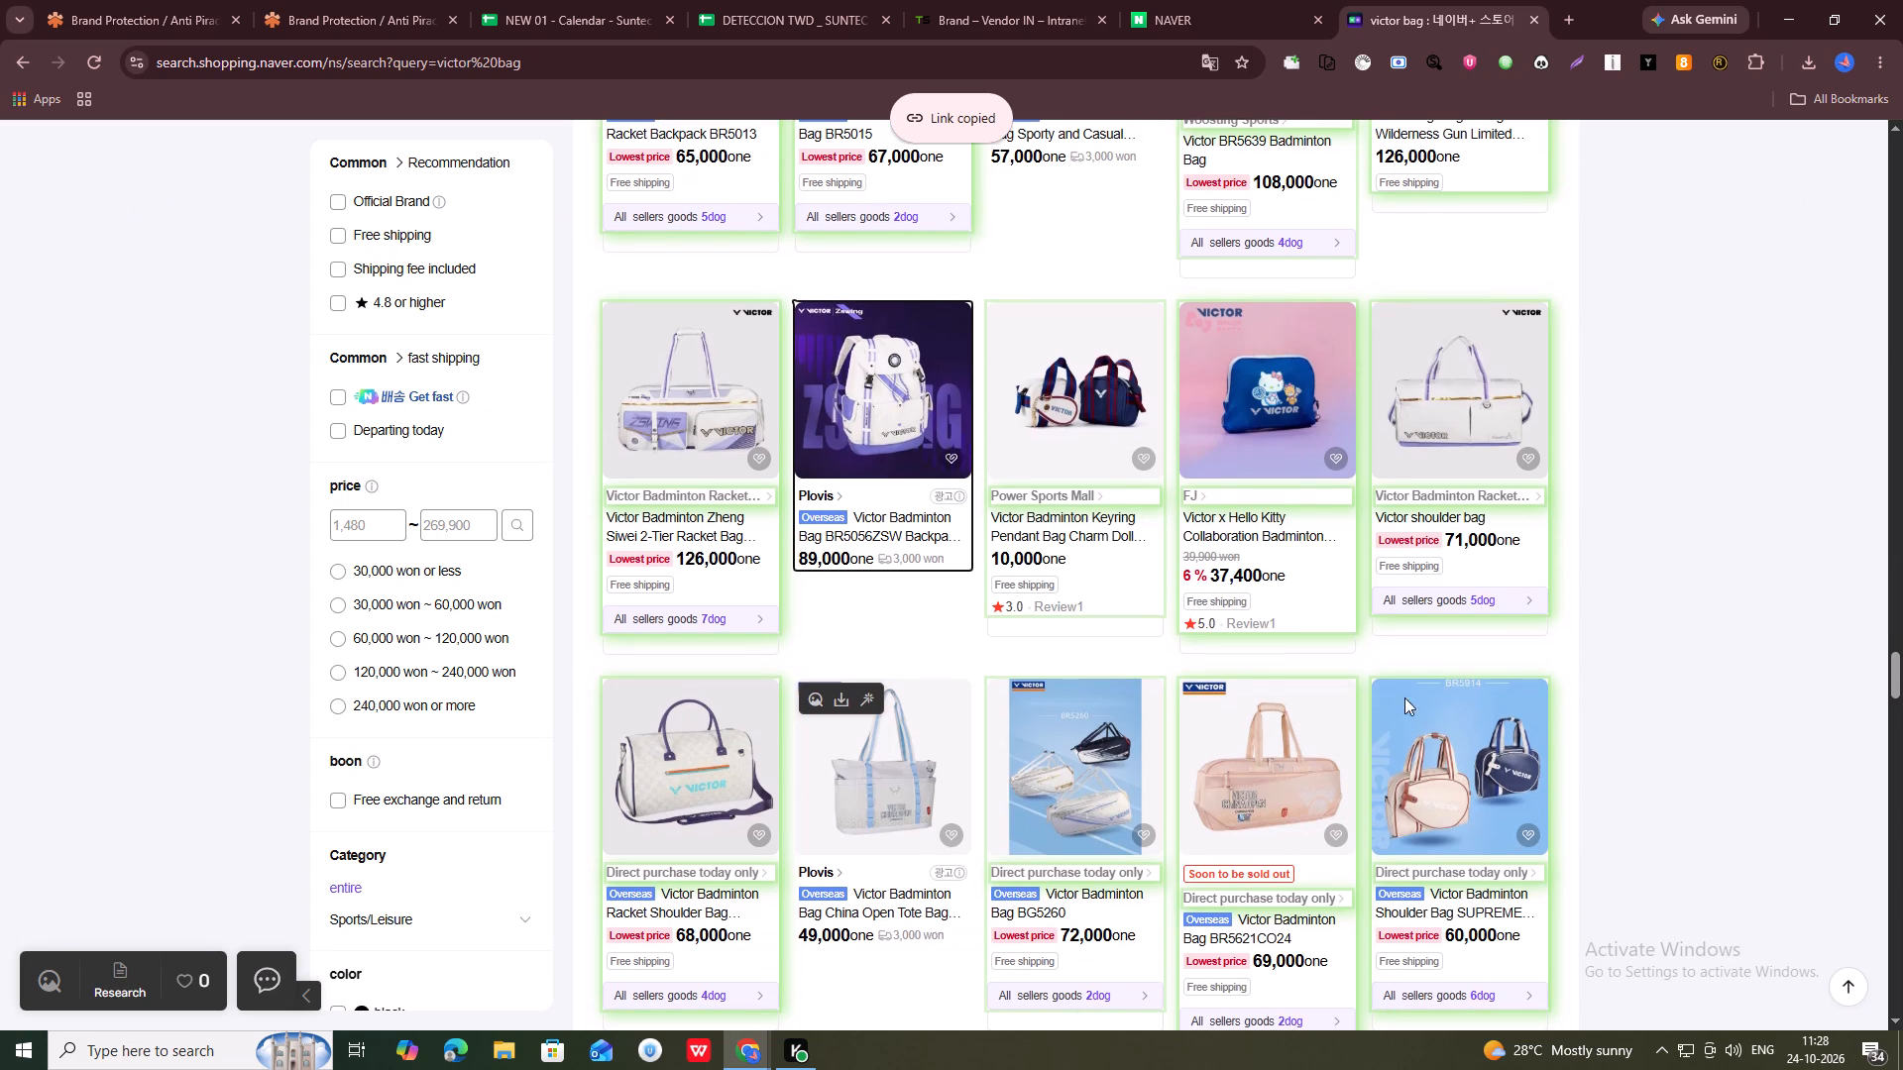
Copy the link of Plovis's Victor Badminton Bag Rectangular BR9613 from Naver into Links cell C100946.
scroll(1657, 815, down, 5)
scroll(1063, 801, down, 4)
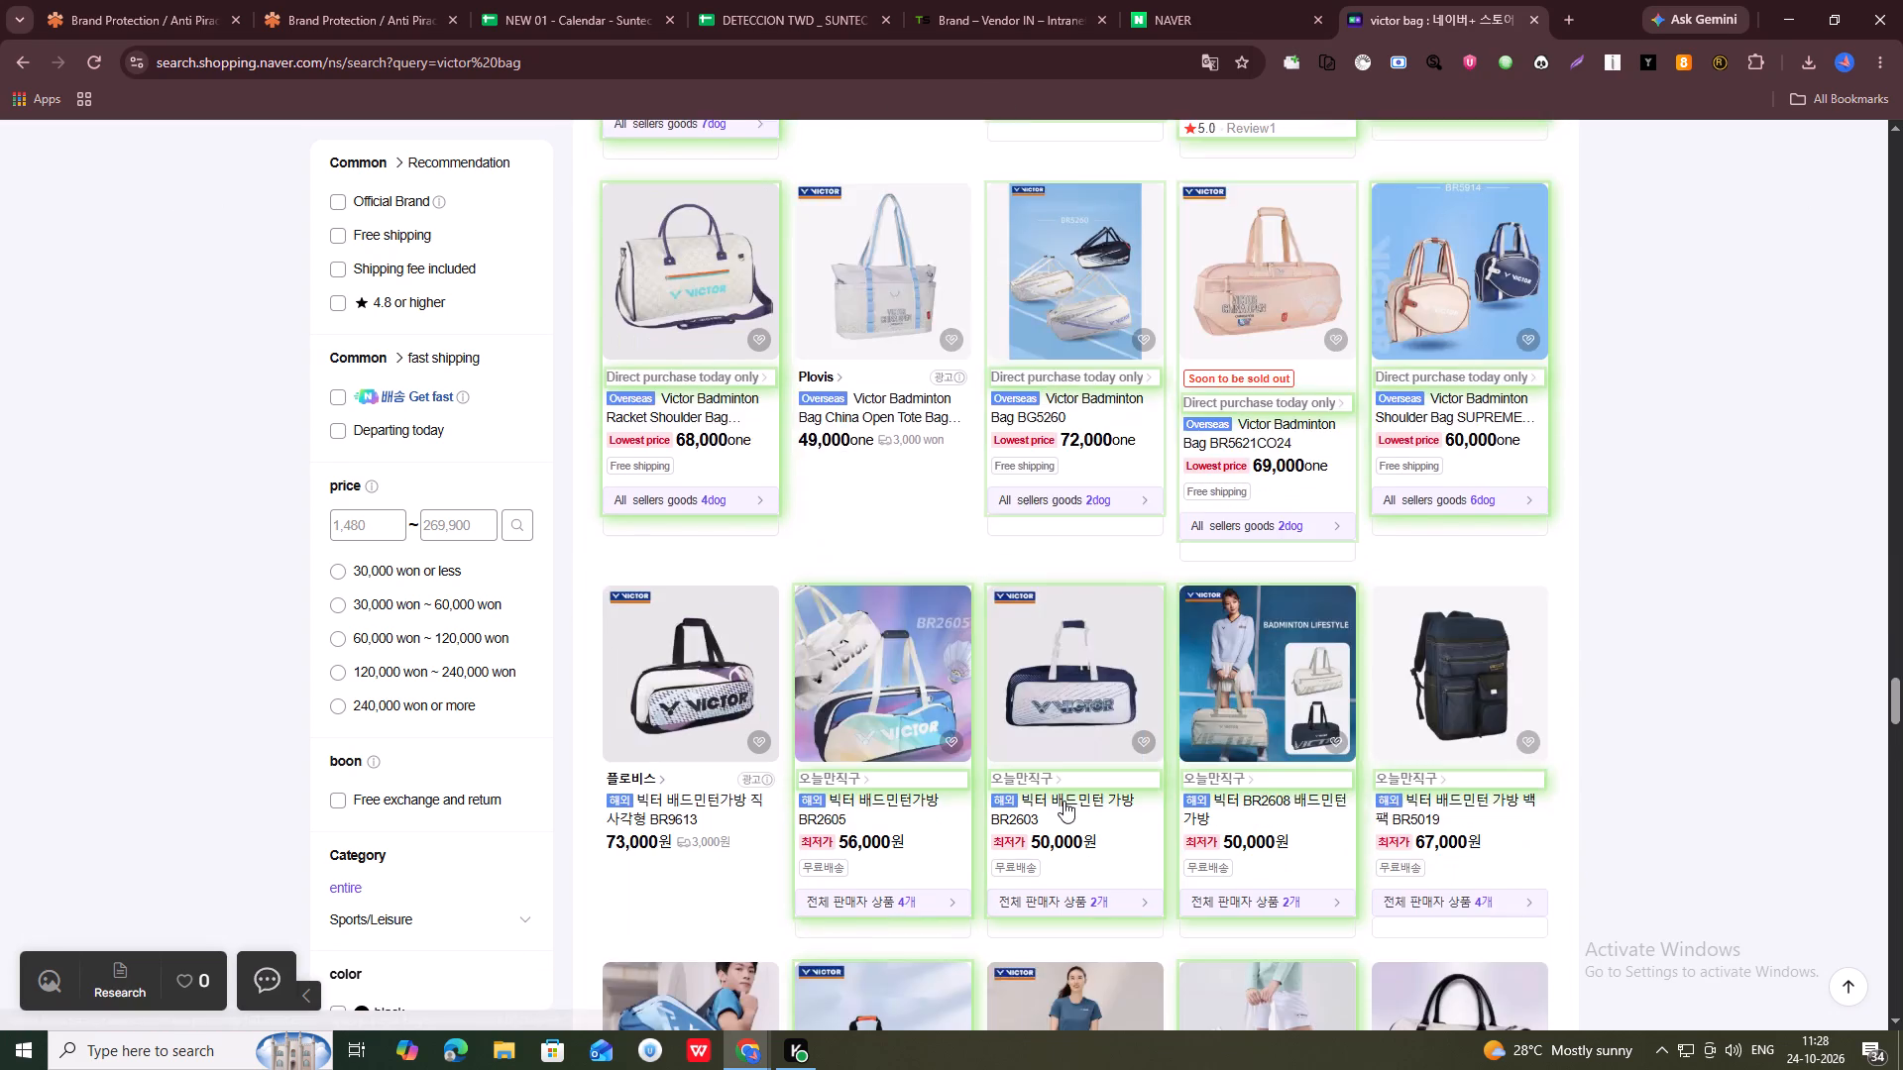
right_click(687, 392)
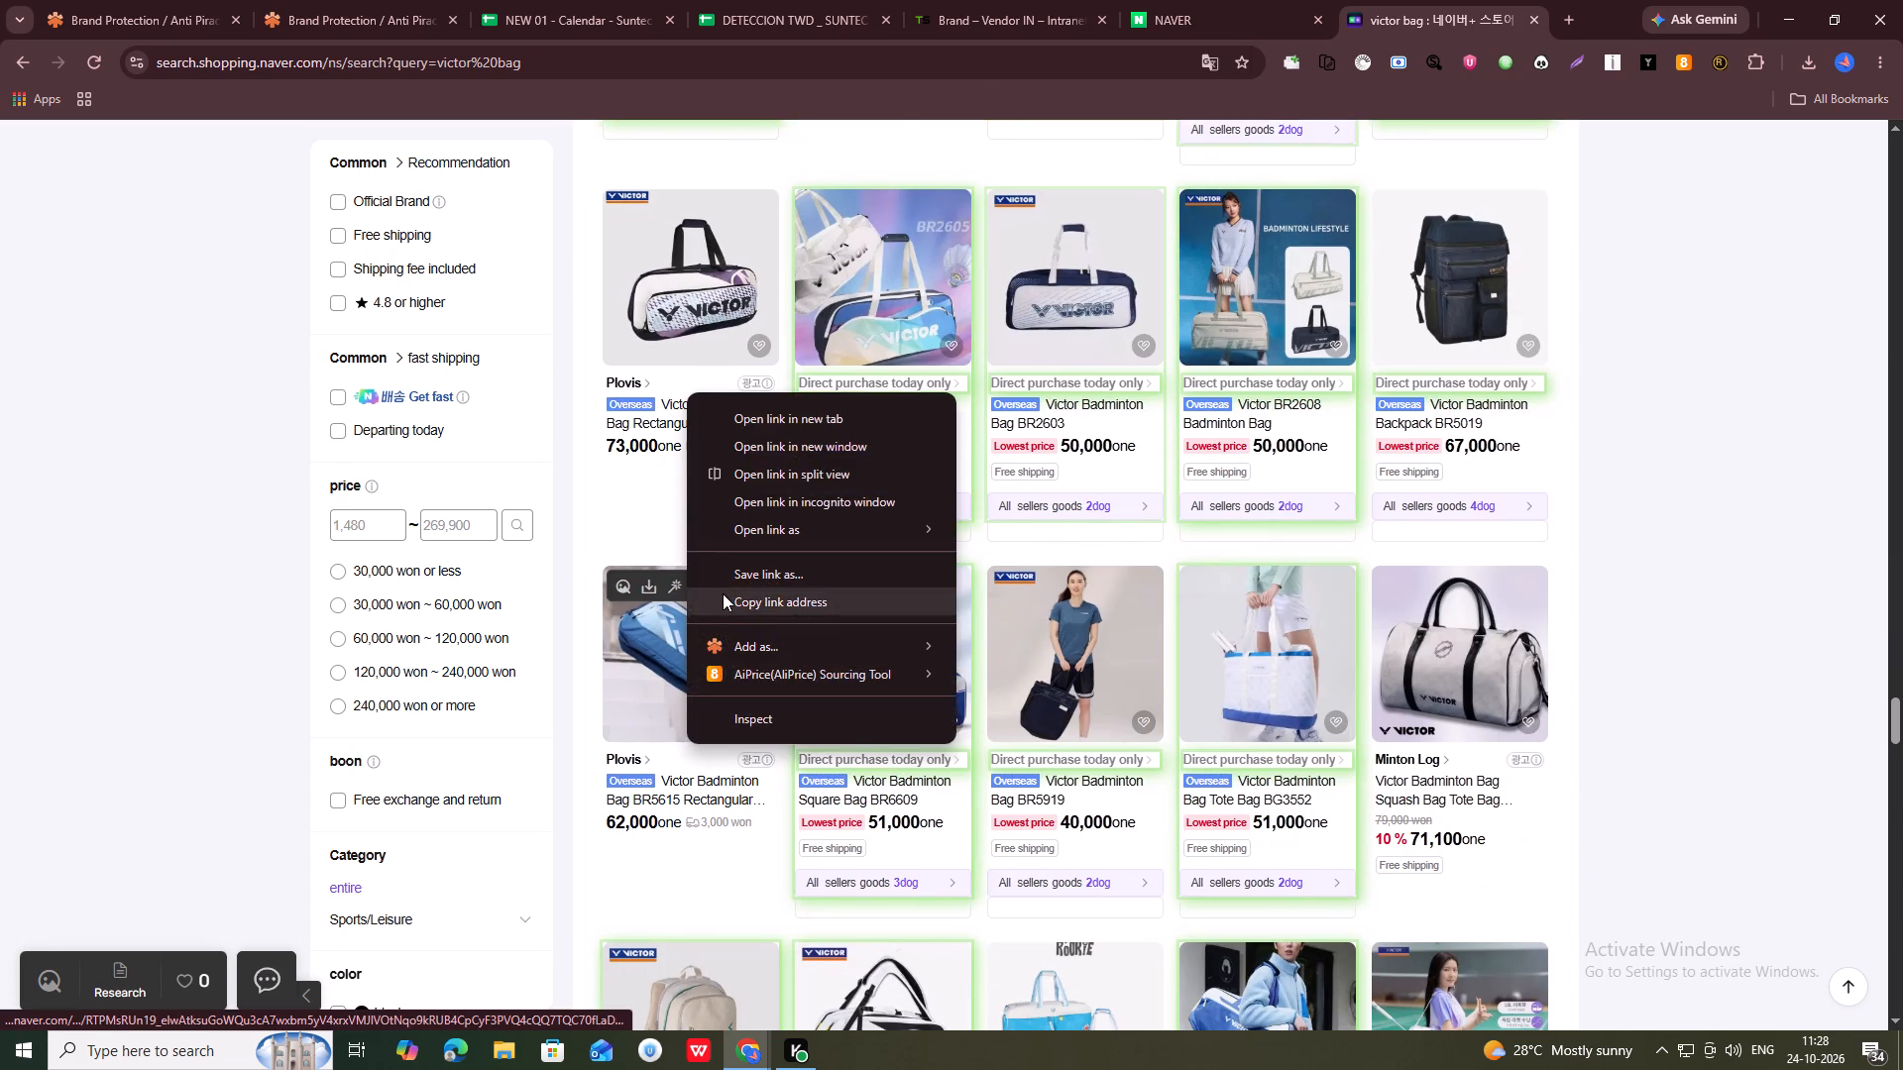
click(723, 593)
key(alt+Tab)
key(ctrl+v)
key(Down)
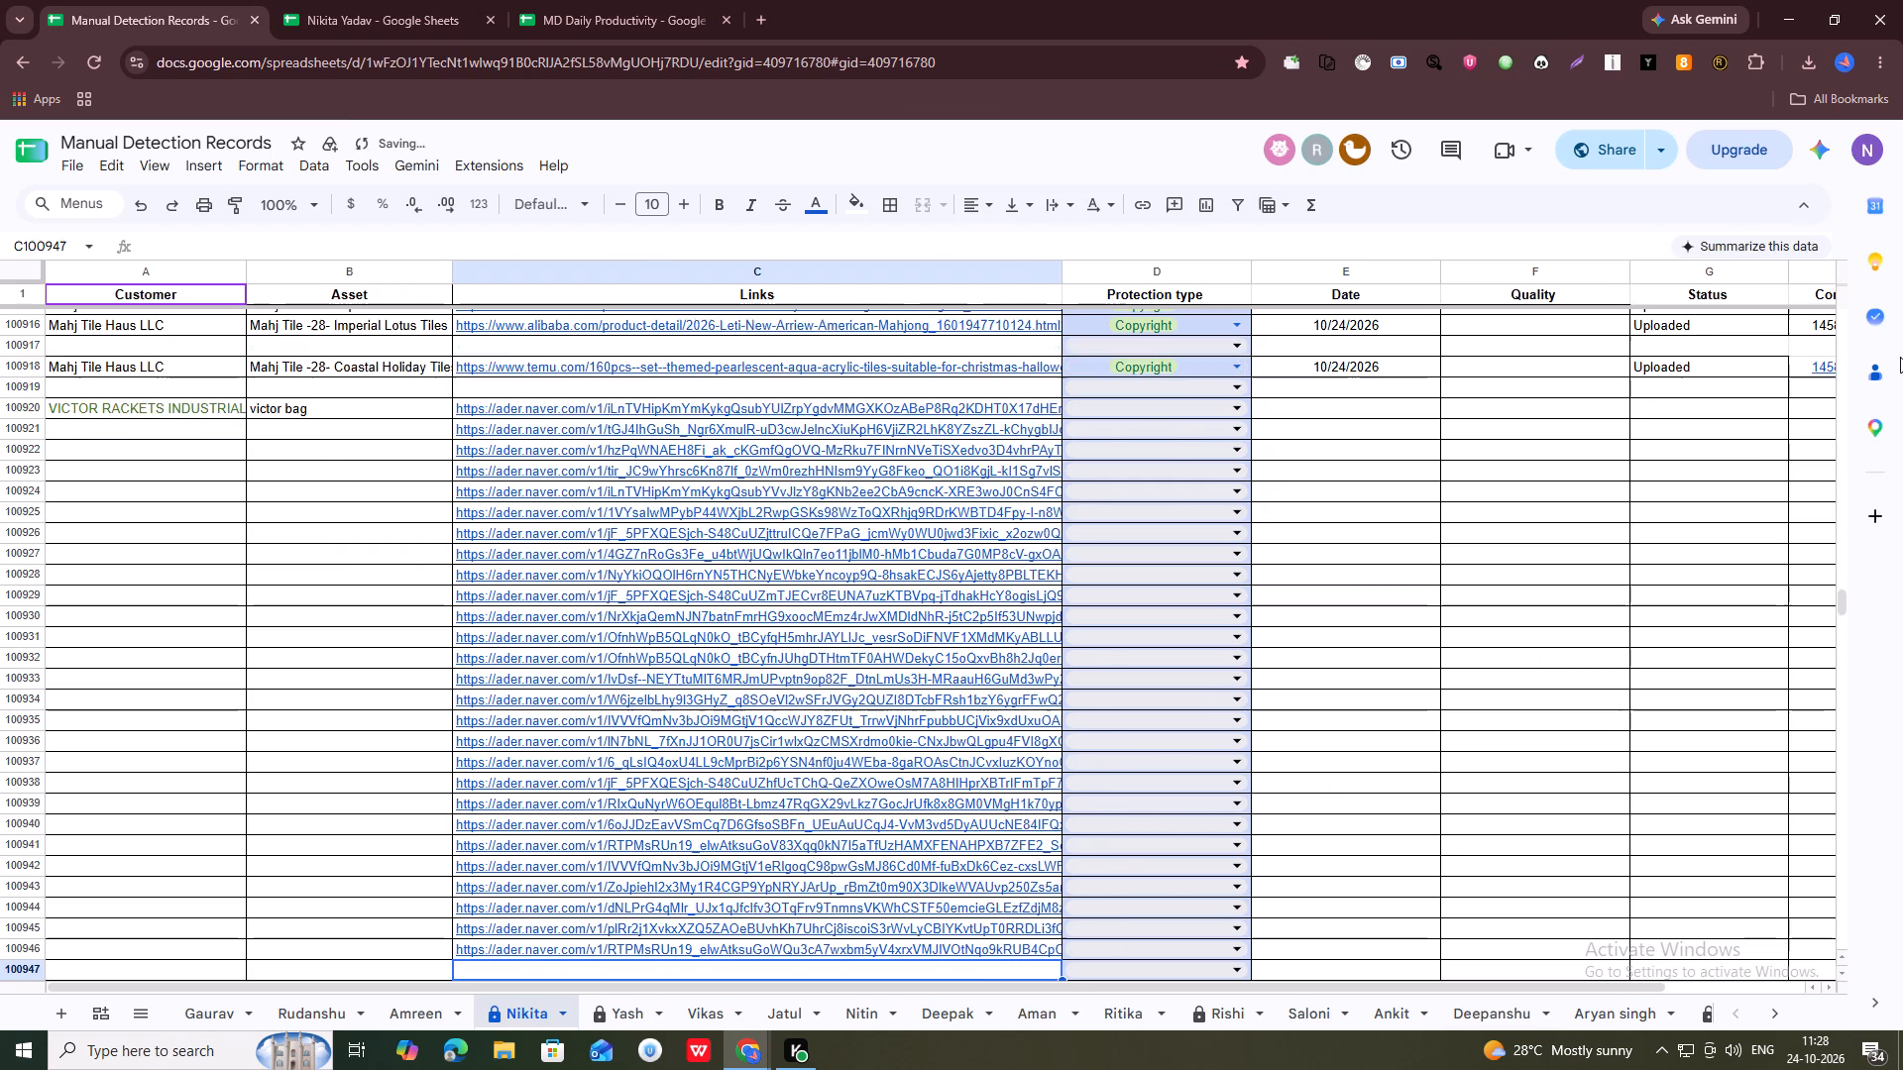
key(alt+Tab)
key(Down)
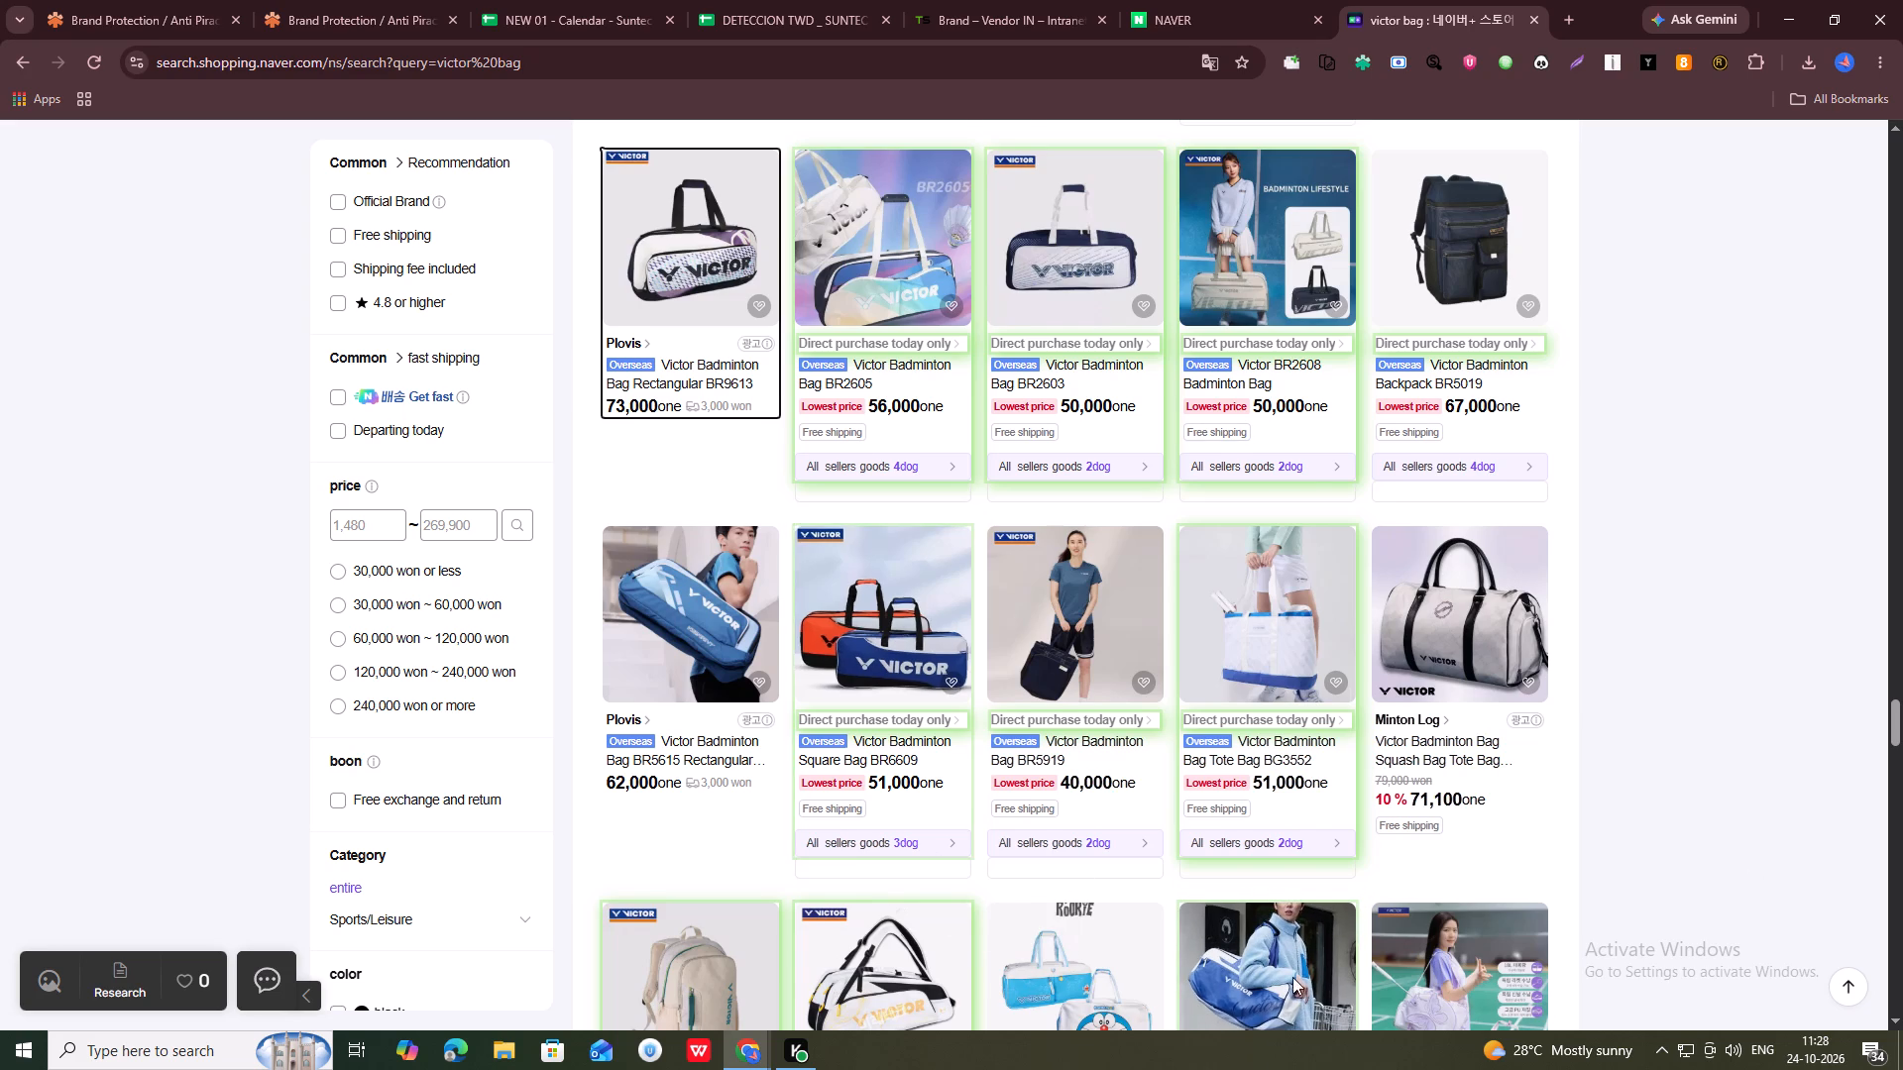
Copy the link of Plovis's Victor Badminton Bag BR5615 Rectangular from Naver into Links cell C100947.
key(Down)
right_click(678, 711)
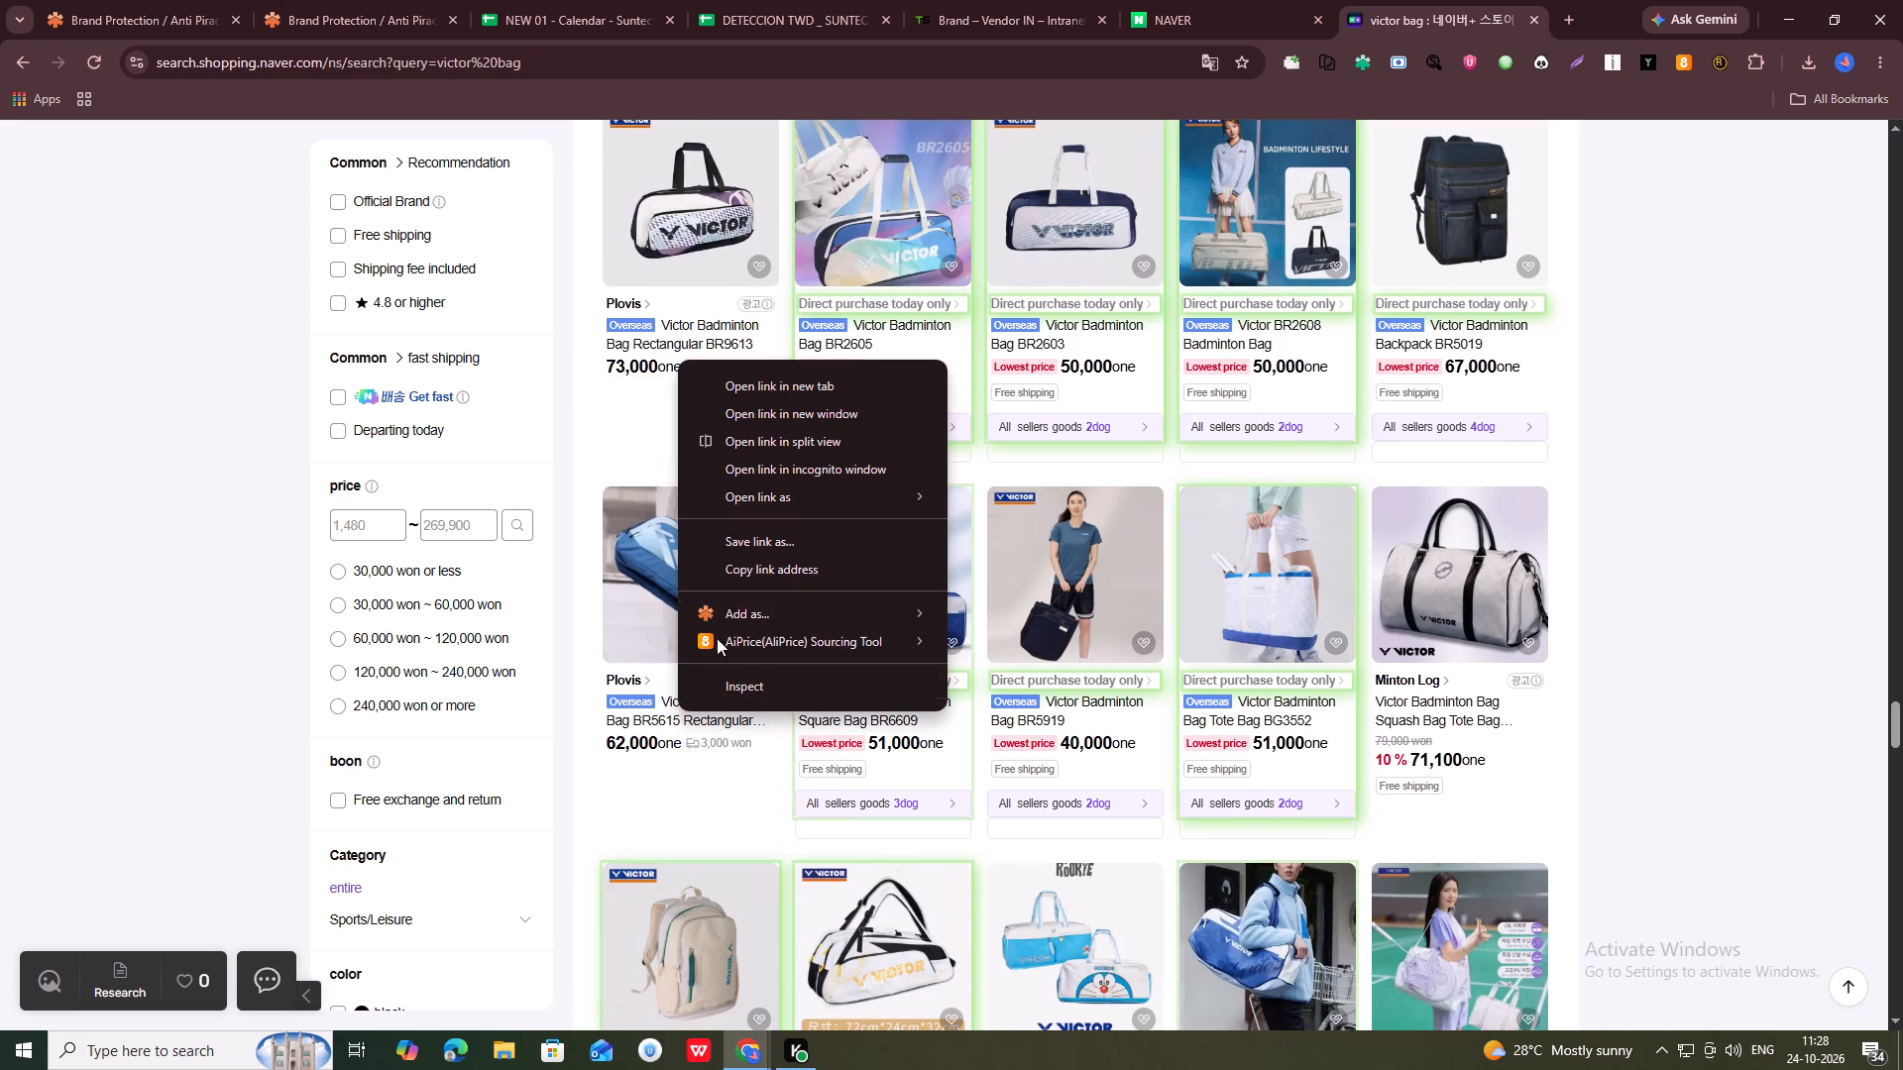
click(746, 563)
key(alt+Tab)
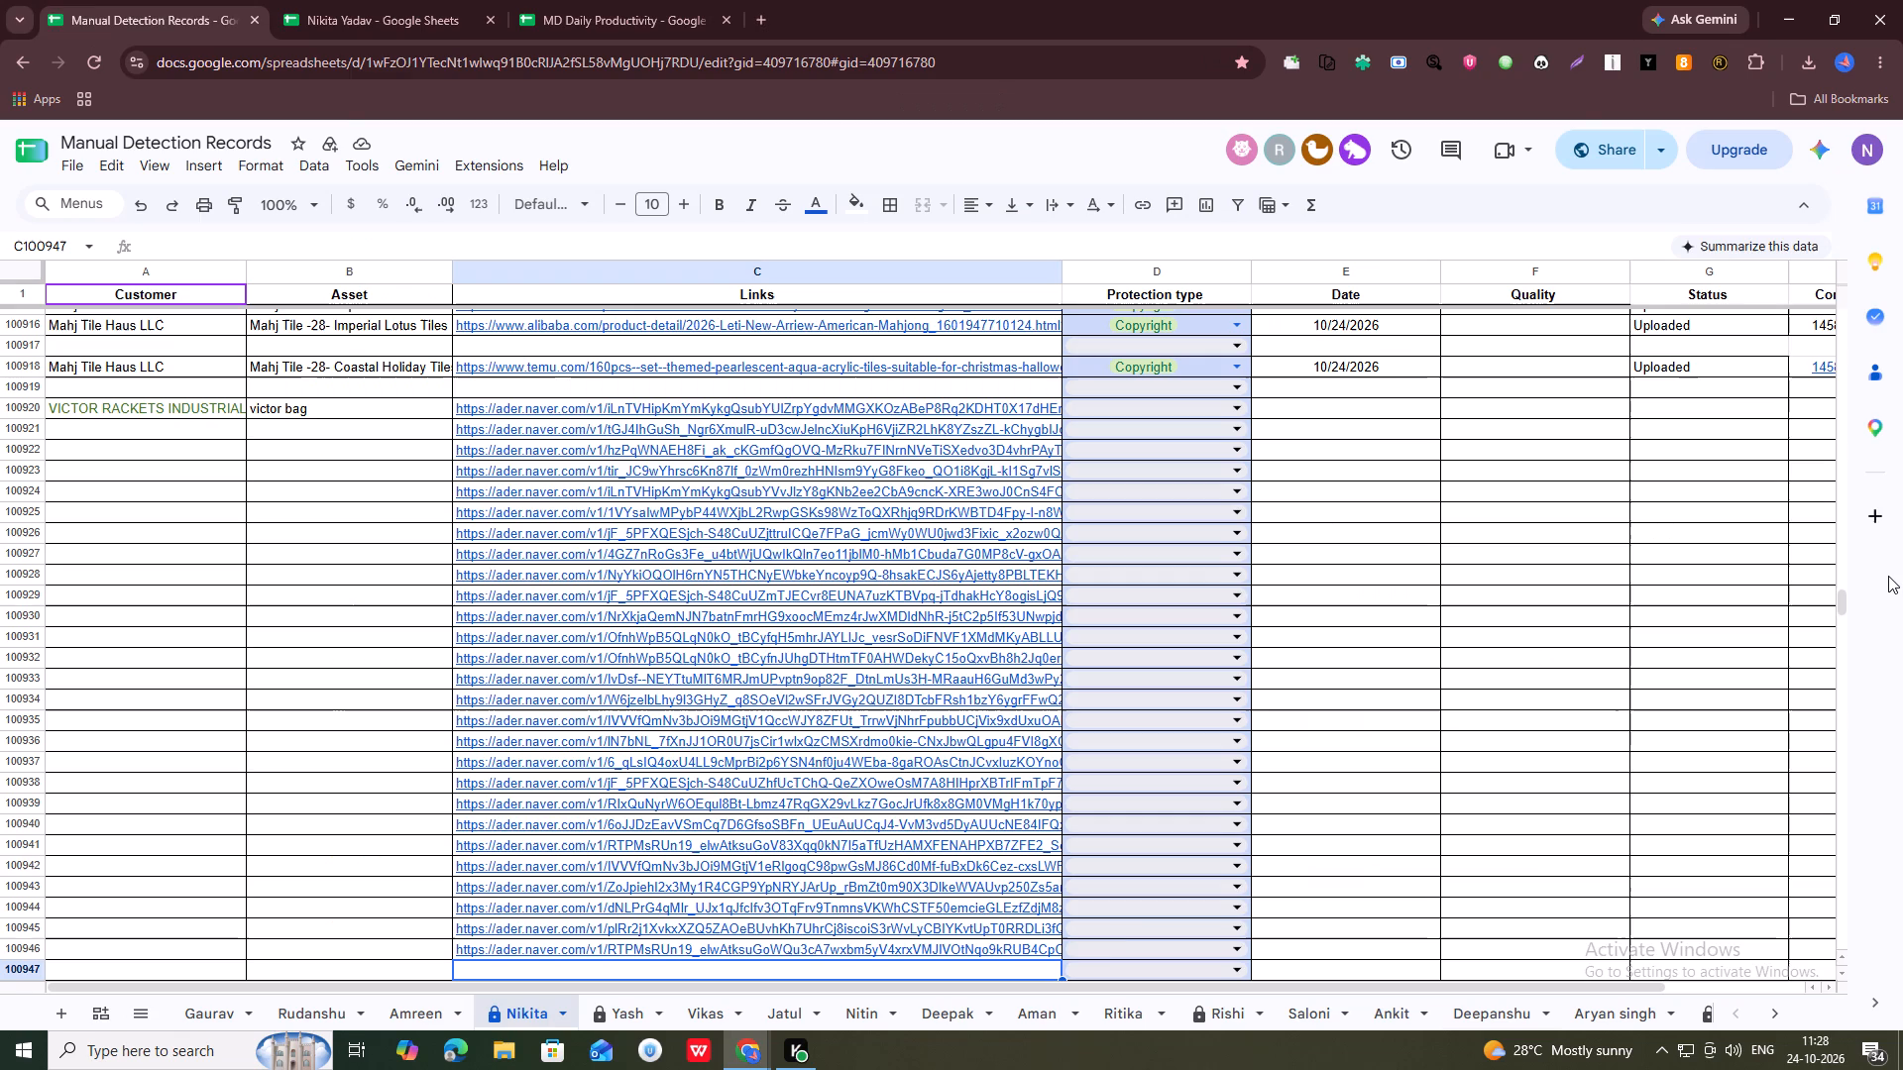
key(ctrl+v)
key(Down)
key(alt+Tab)
key(Right)
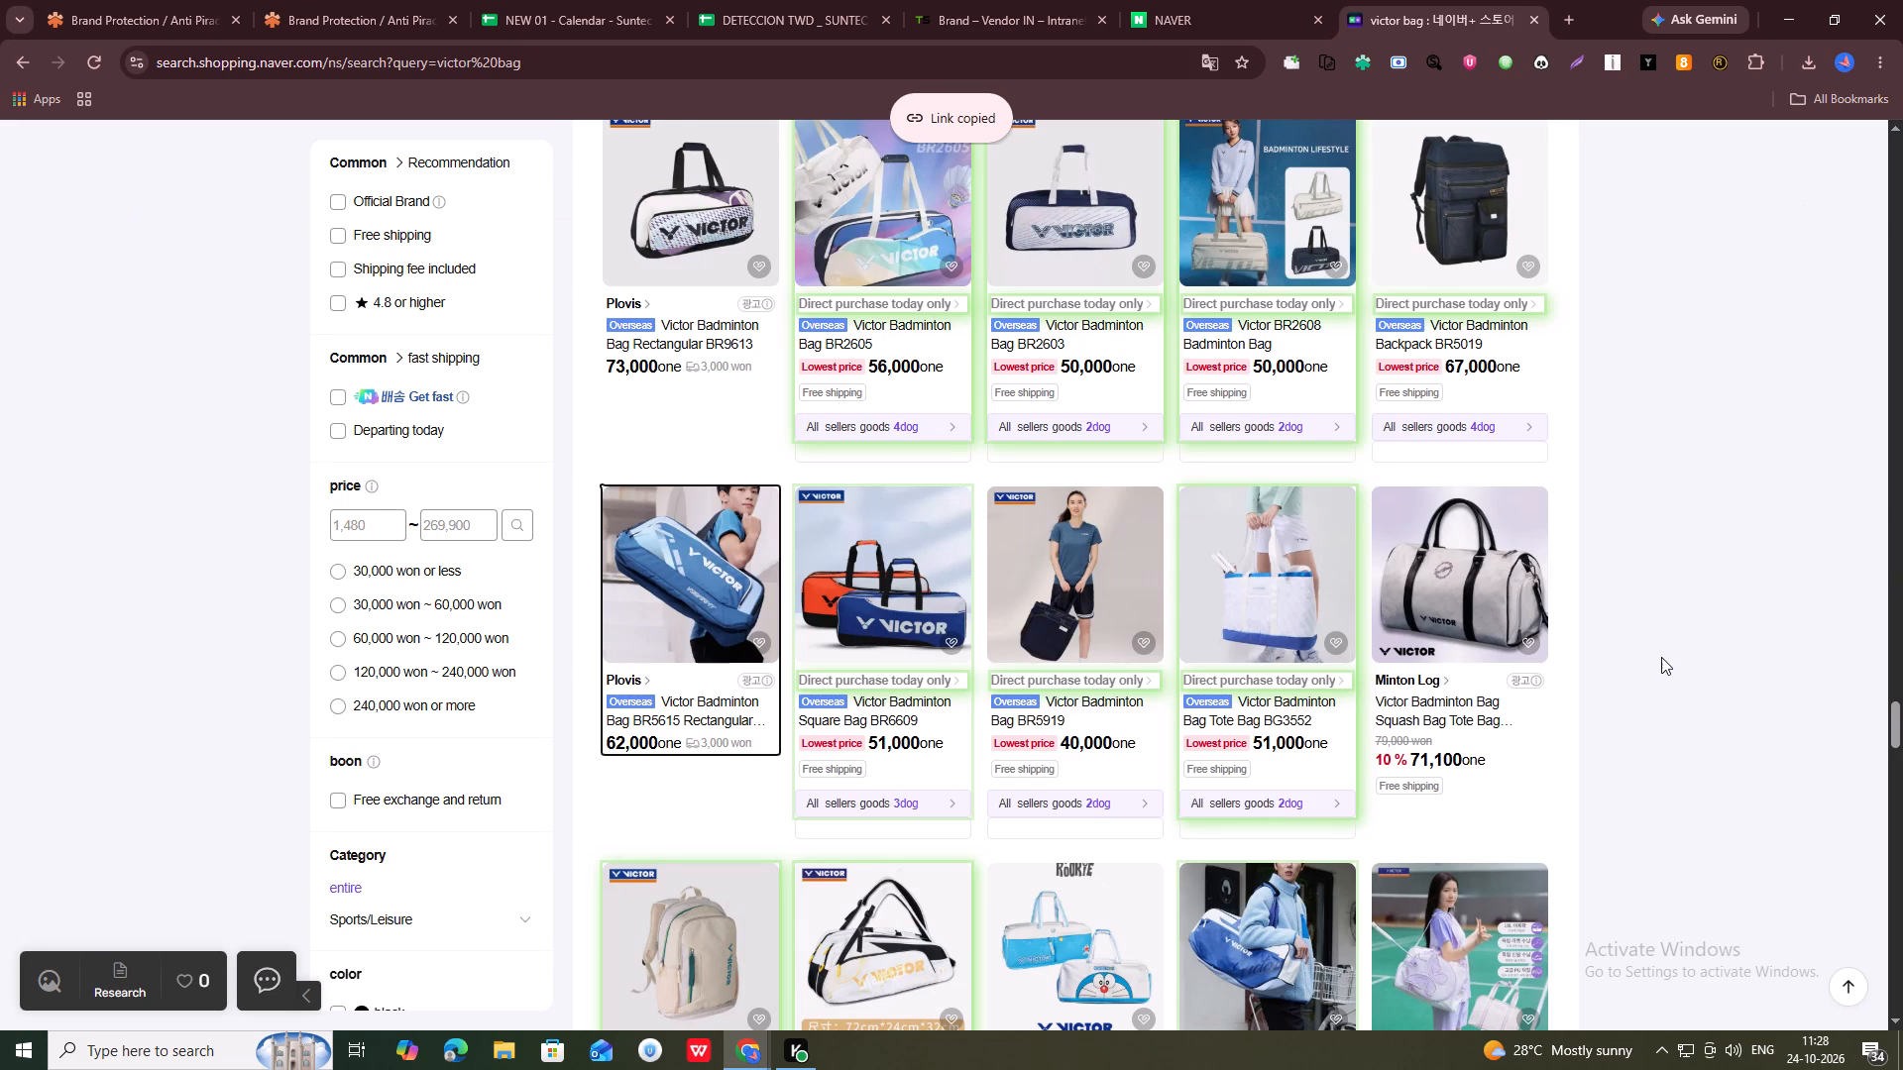
Copy the link of Minton Log's 71,100 won Victor Badminton Bag Squash Bag Tote Bag from Naver into Links cell C100948.
right_click(1463, 711)
click(1538, 576)
key(alt+Tab)
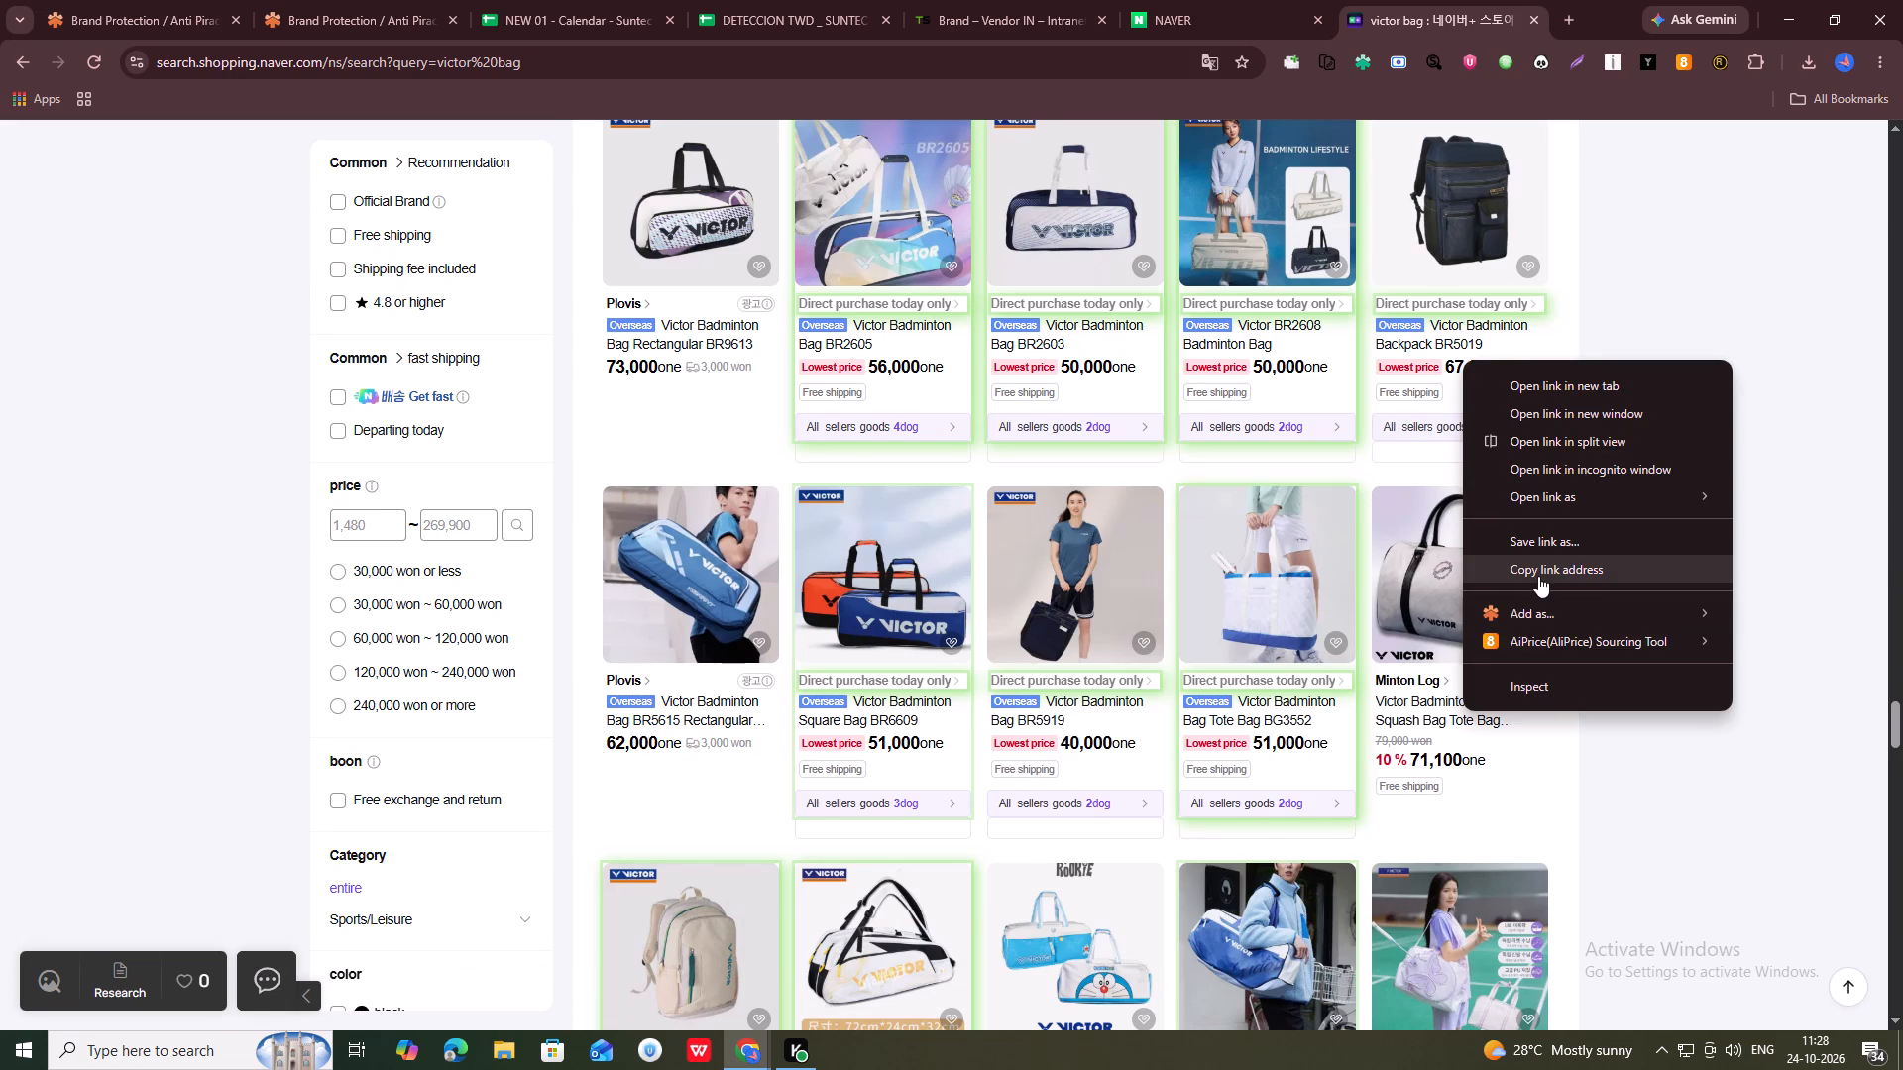
key(ctrl+v)
key(Down)
key(alt+Tab)
key(Down)
Copy the link of Rookie Badminton Shop's Victor Doraemon BR5635DRM badminton bag from Naver into Links cell C100949.
scroll(1551, 578, down, 2)
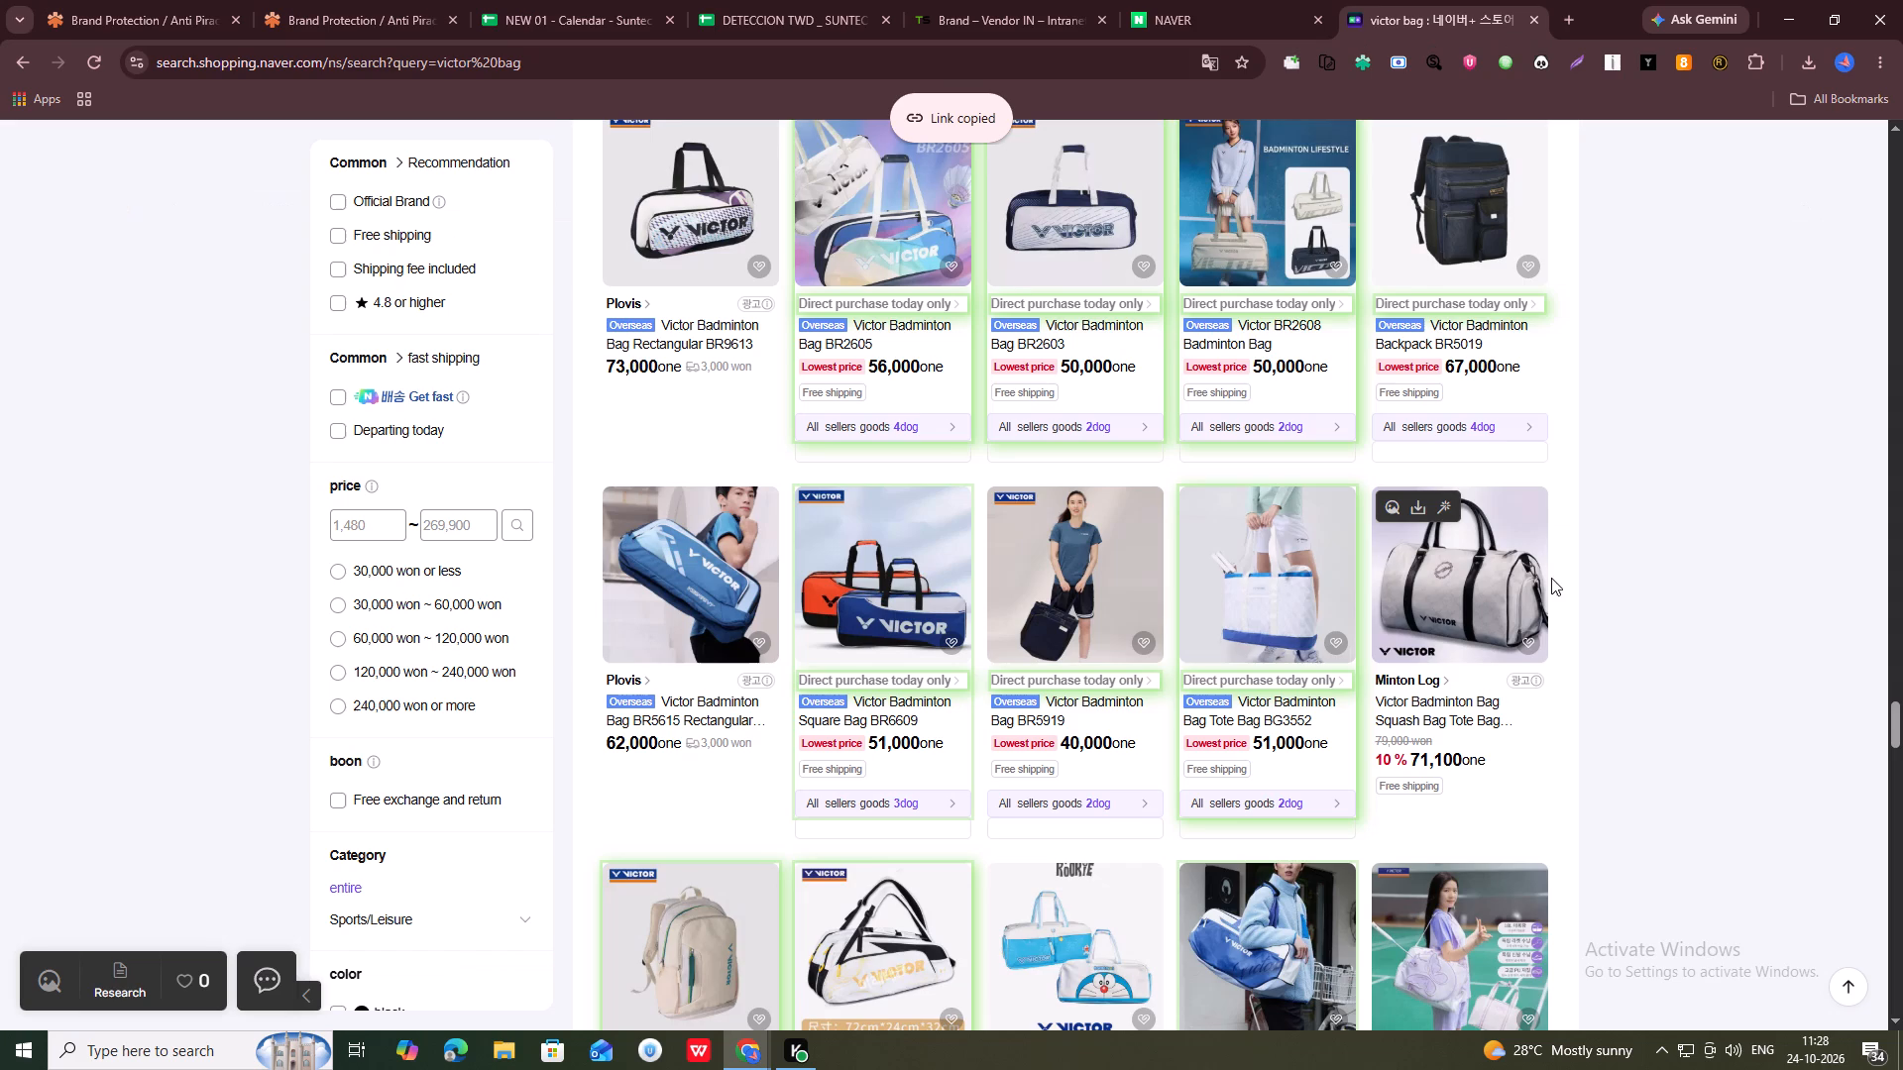
scroll(1551, 578, down, 2)
scroll(1518, 701, down, 4)
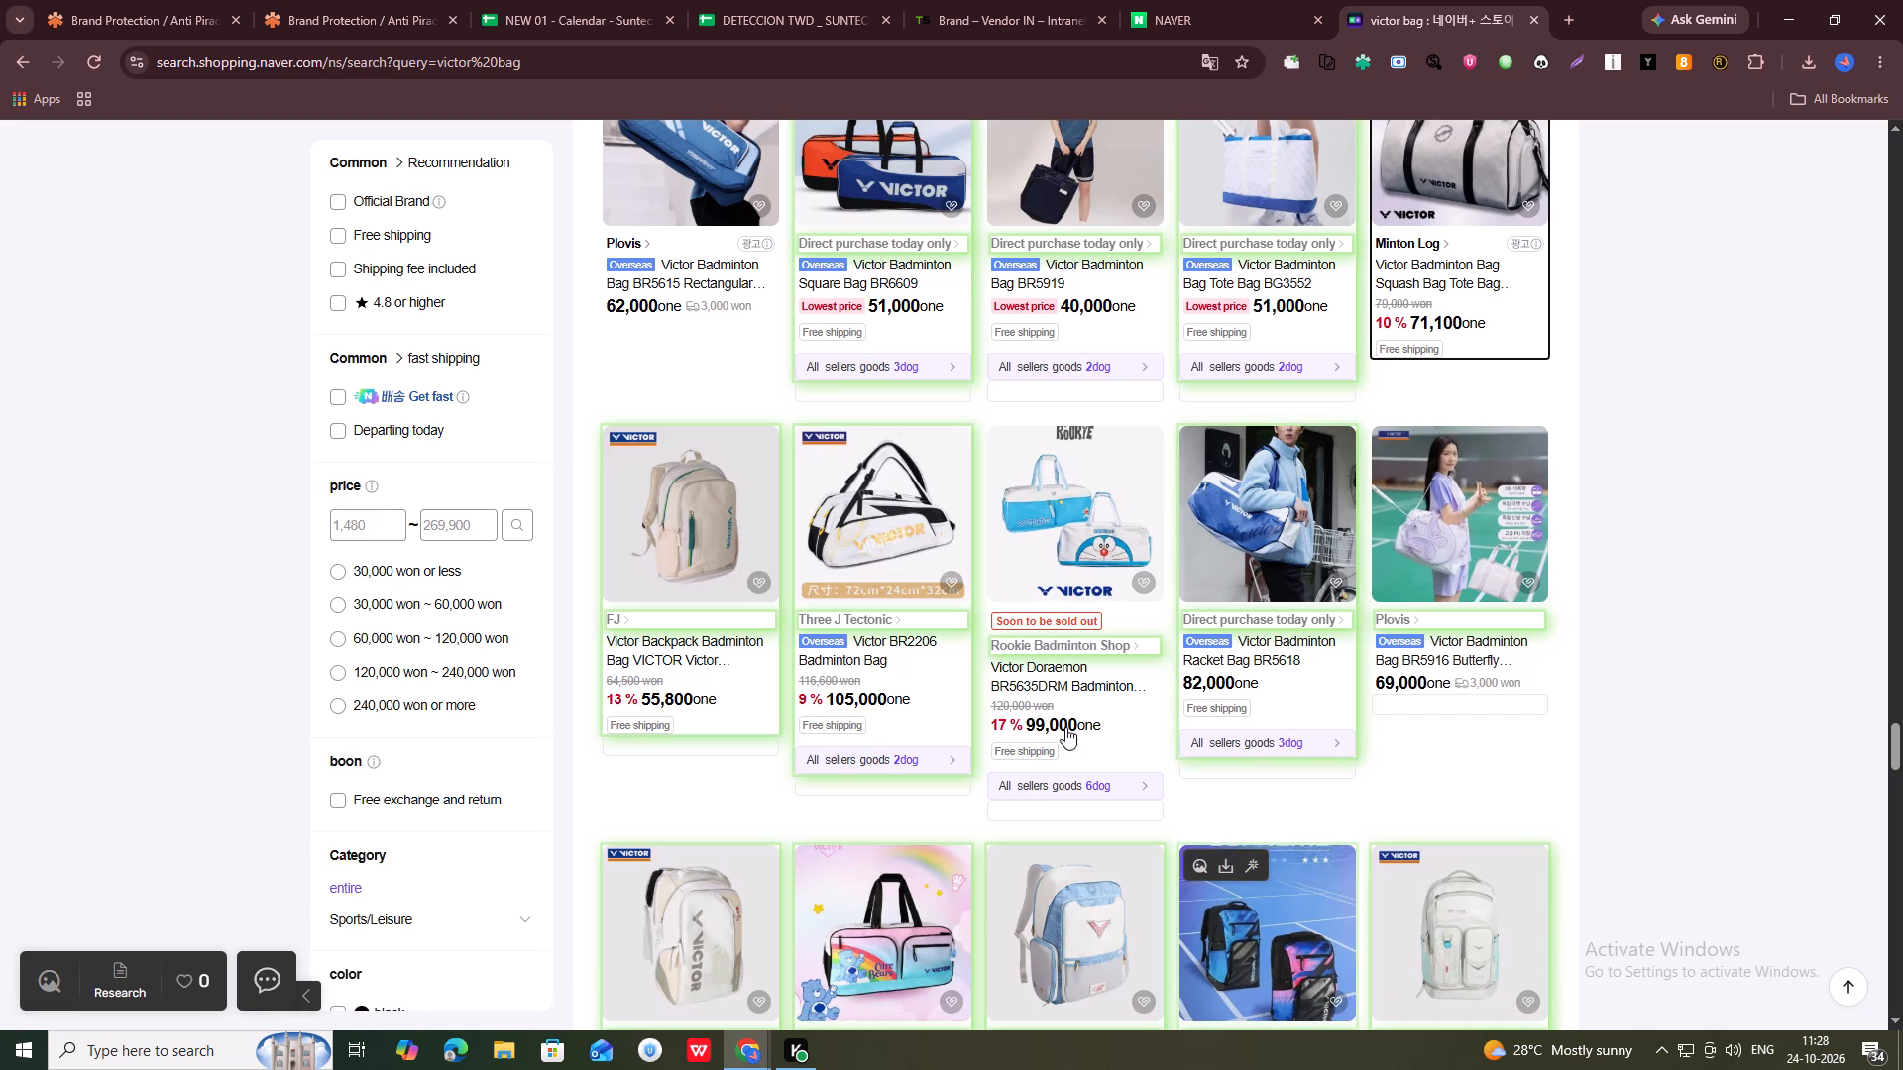
right_click(1051, 678)
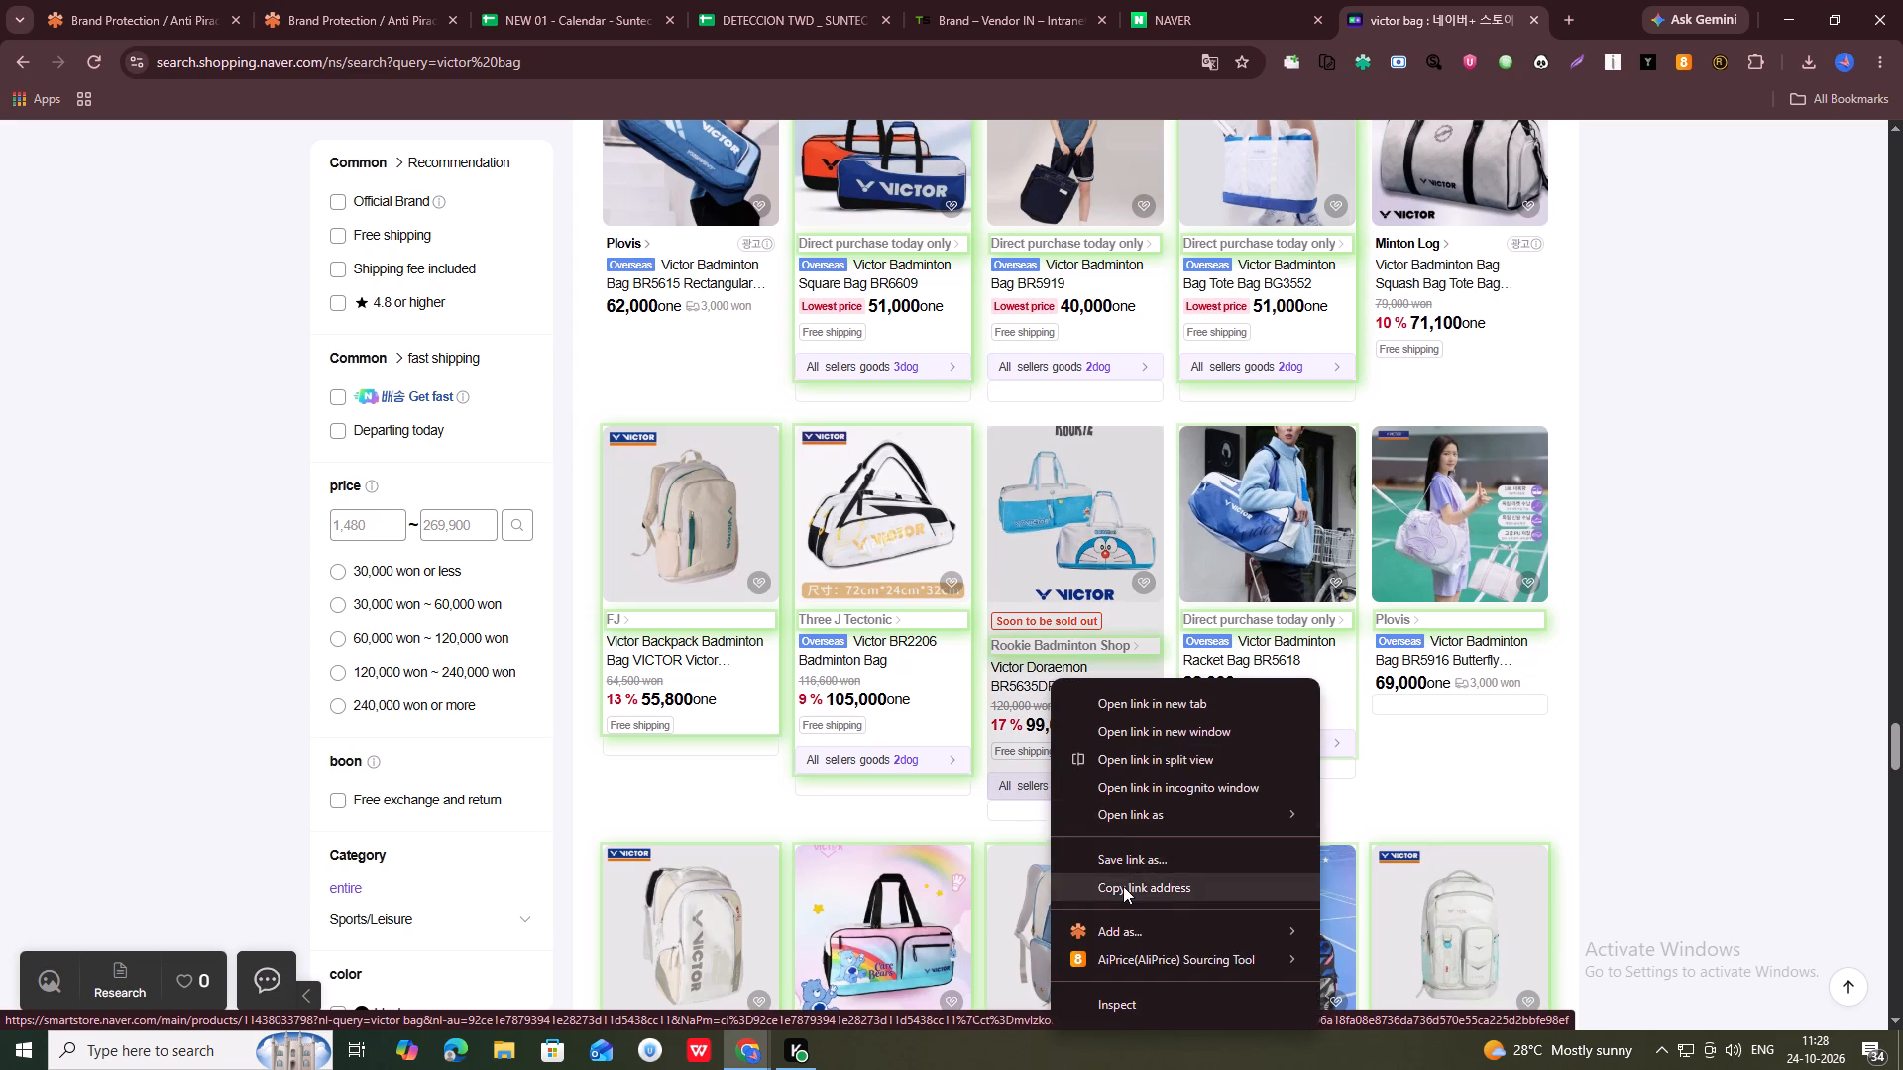
click(1123, 886)
key(alt+Tab)
key(ctrl+v)
key(Down)
key(alt+Tab)
key(Down)
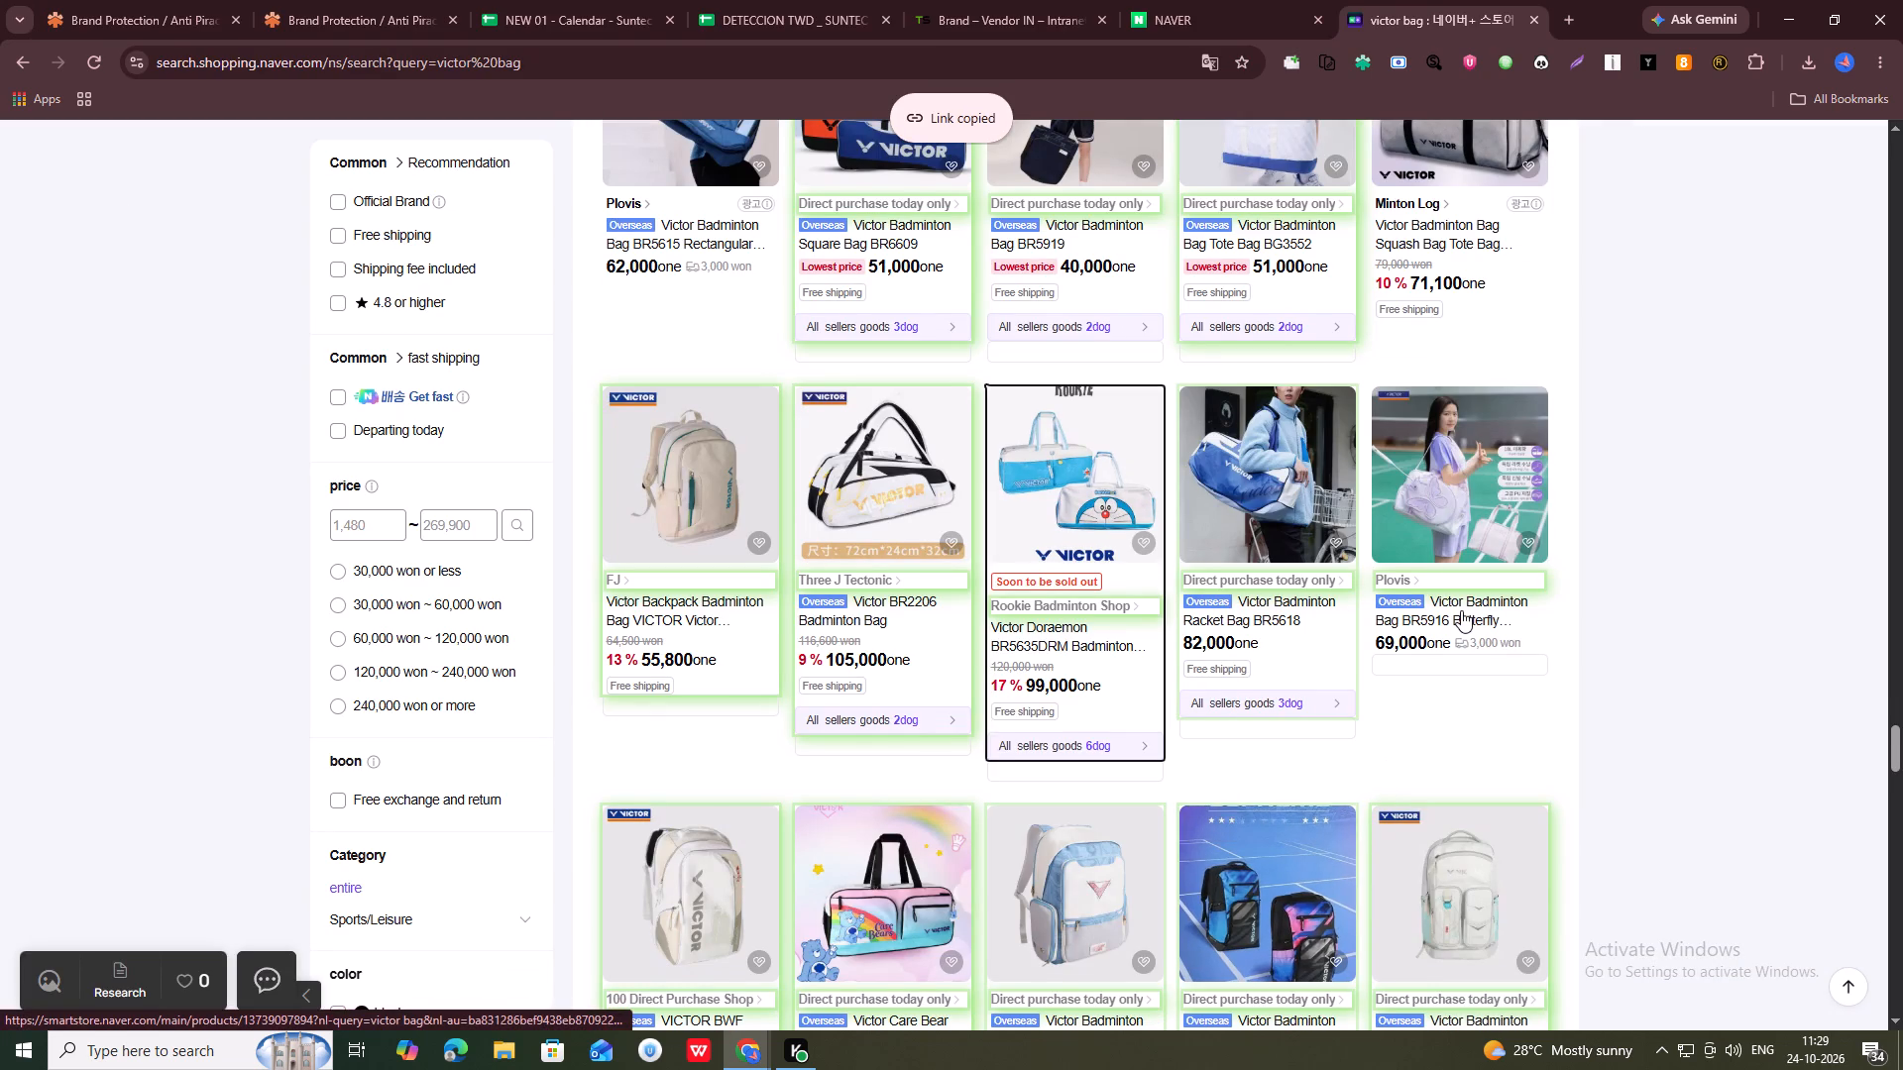
Copy the link of Plovis's 59,000 won Victor Badminton Bag Asian Championship from Naver into Links cell C100950.
scroll(1461, 610, down, 5)
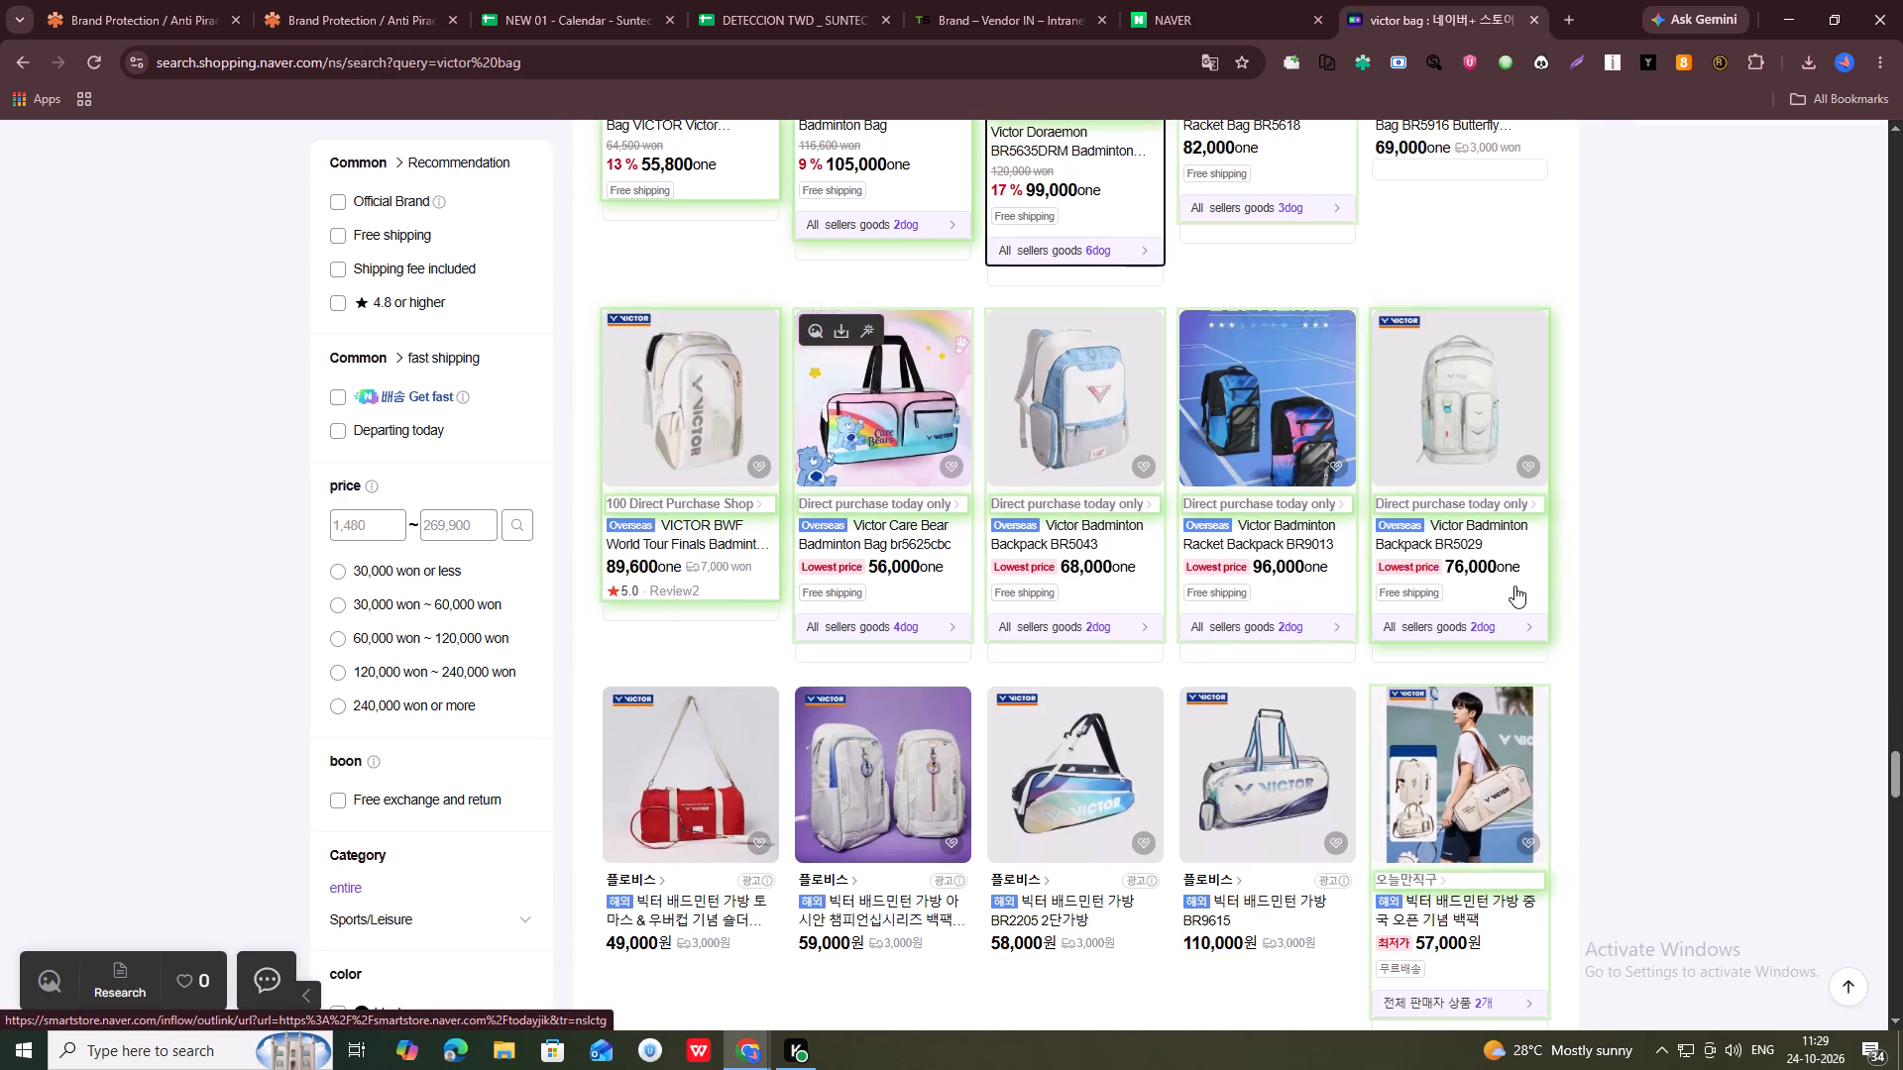
scroll(1102, 841, down, 4)
right_click(892, 504)
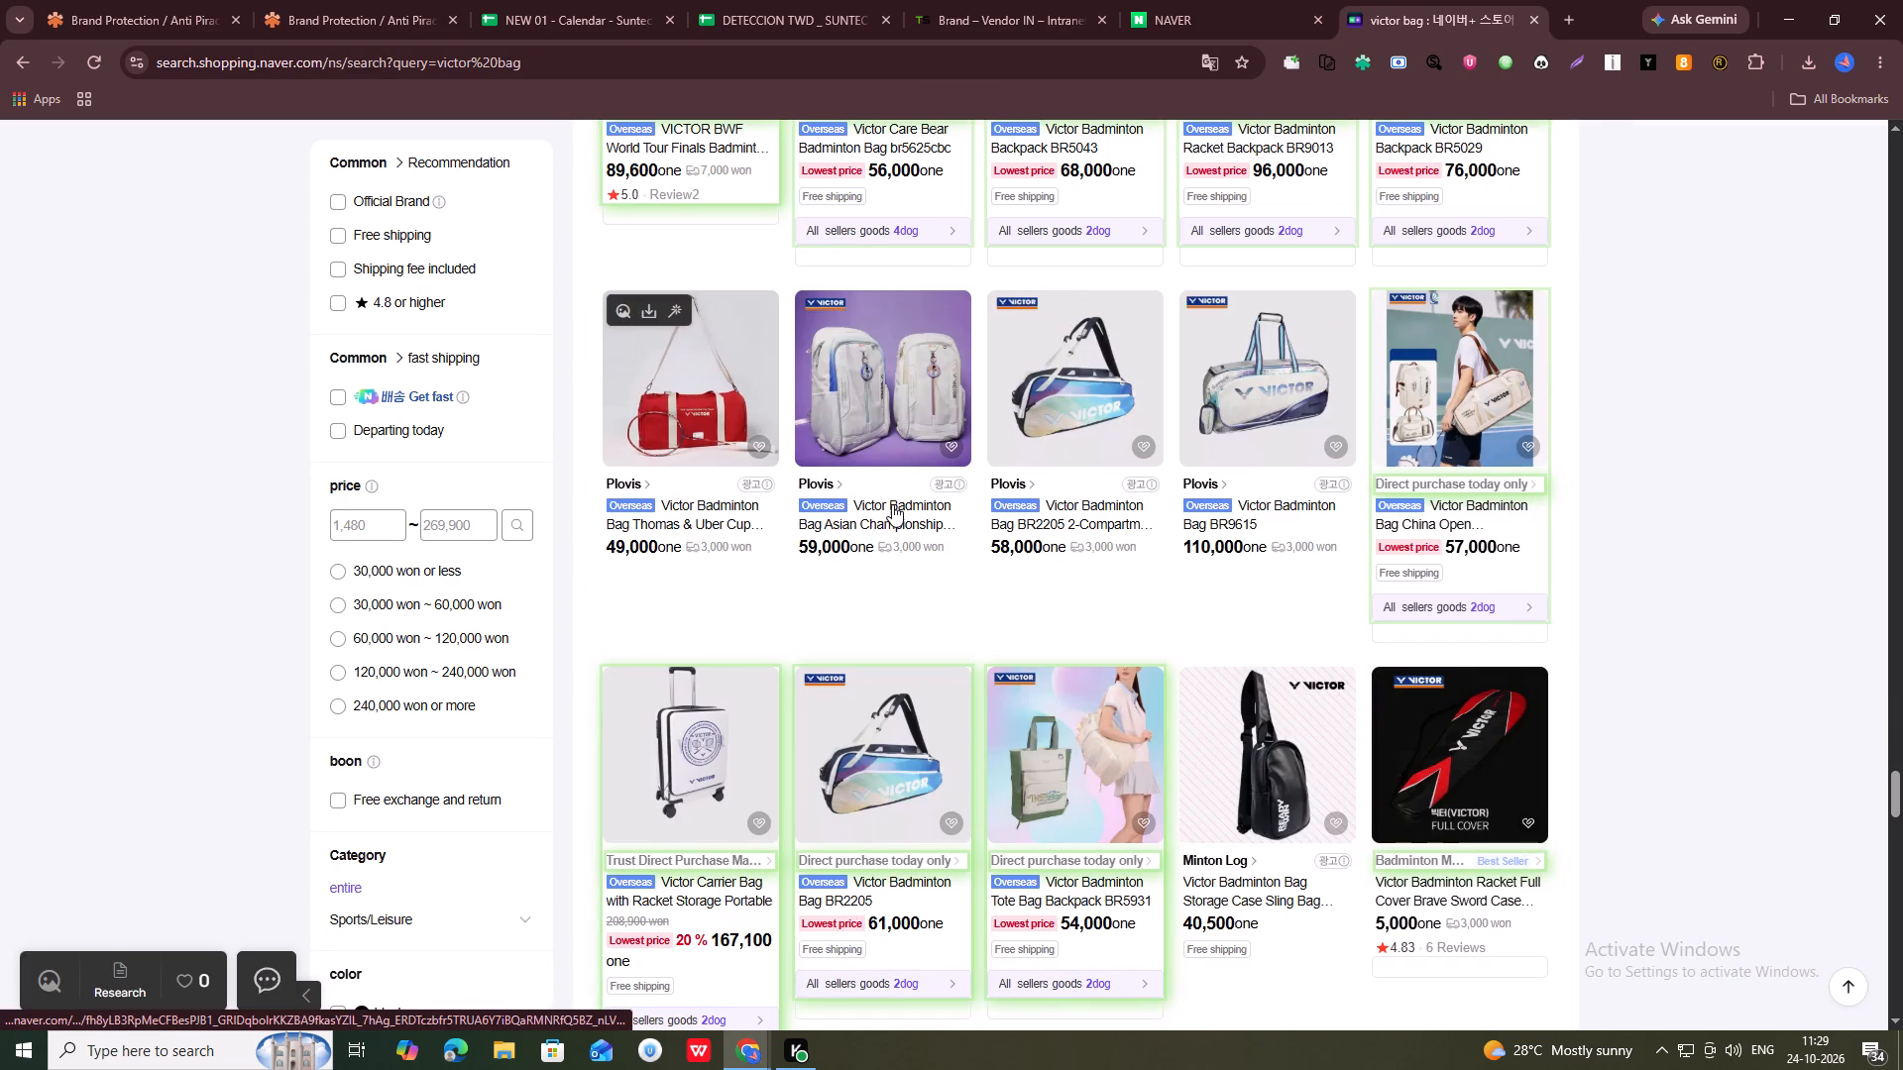
click(933, 712)
key(alt+Tab)
key(ctrl+v)
key(Down)
key(alt+Tab)
key(Right)
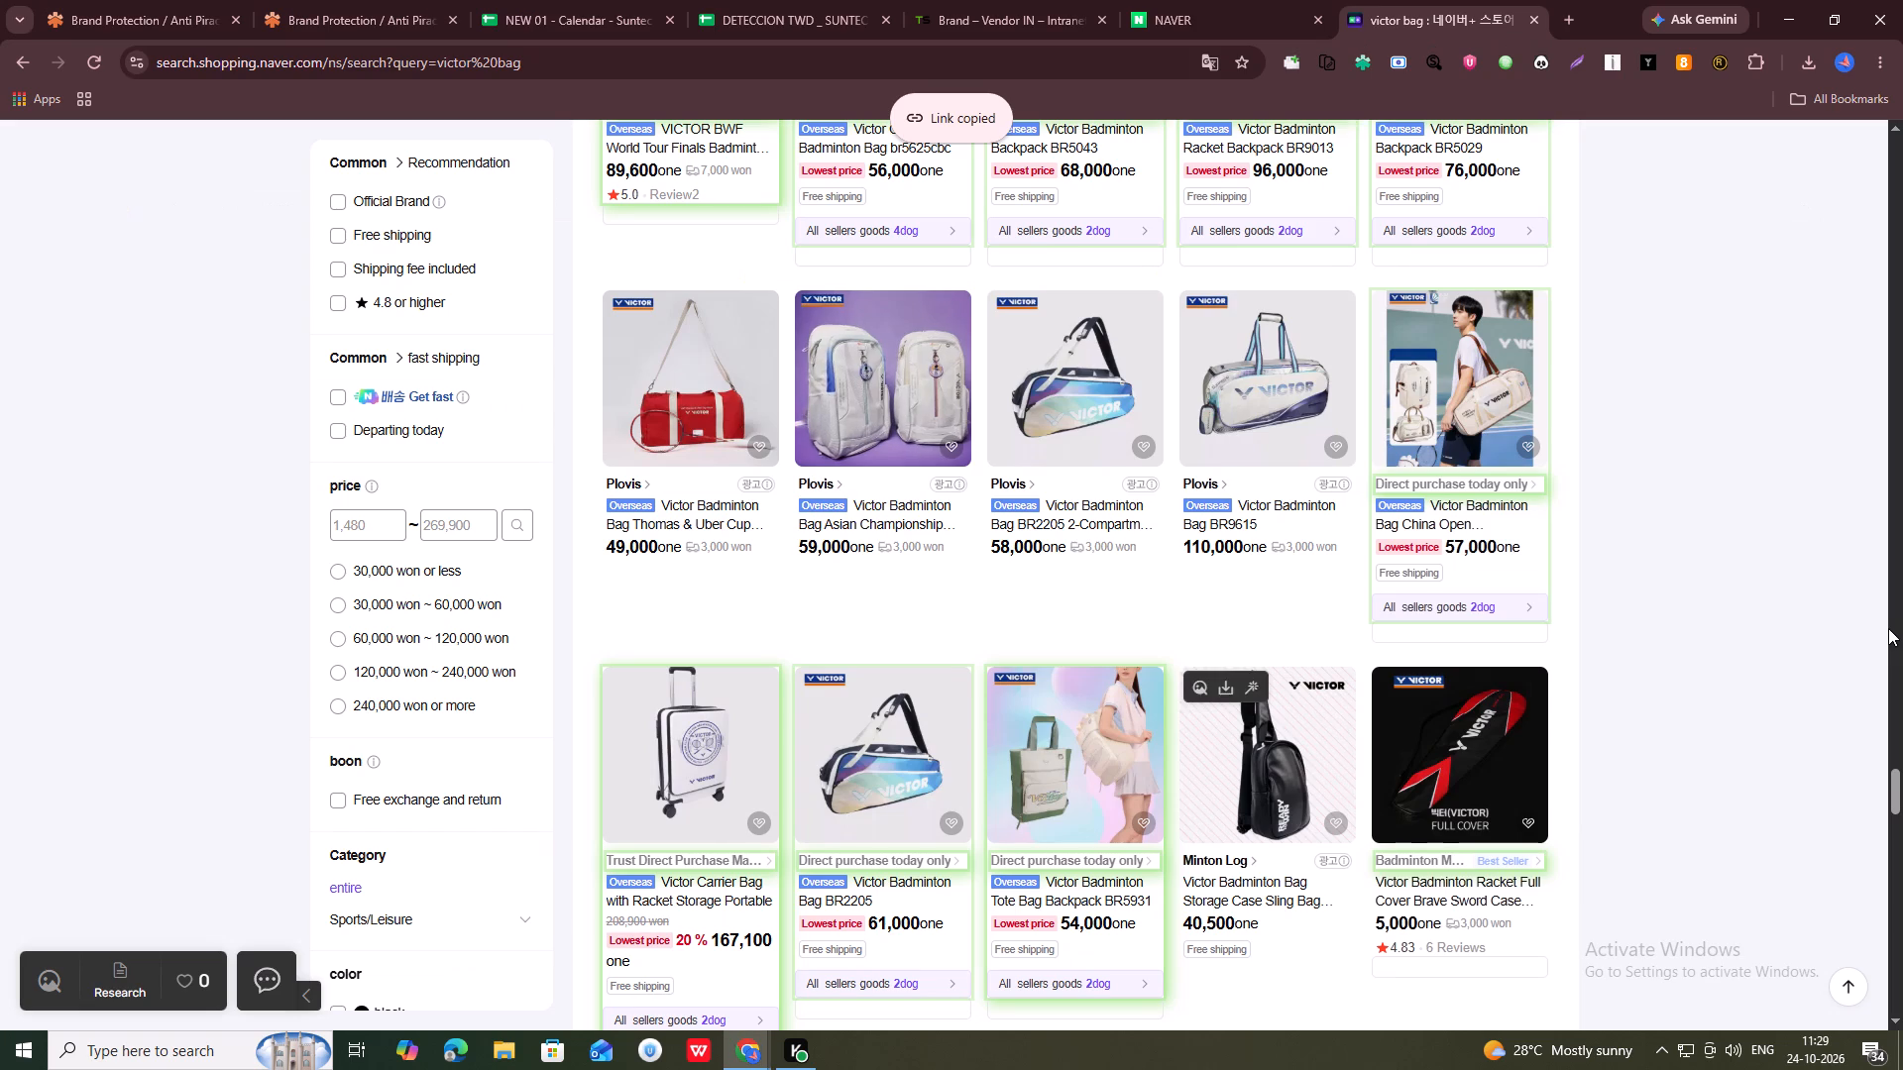
Copy the link of Plovis's 58,000 won Victor Badminton Bag BR2205 2-Compartment from Naver into Links cell C100951.
right_click(1080, 512)
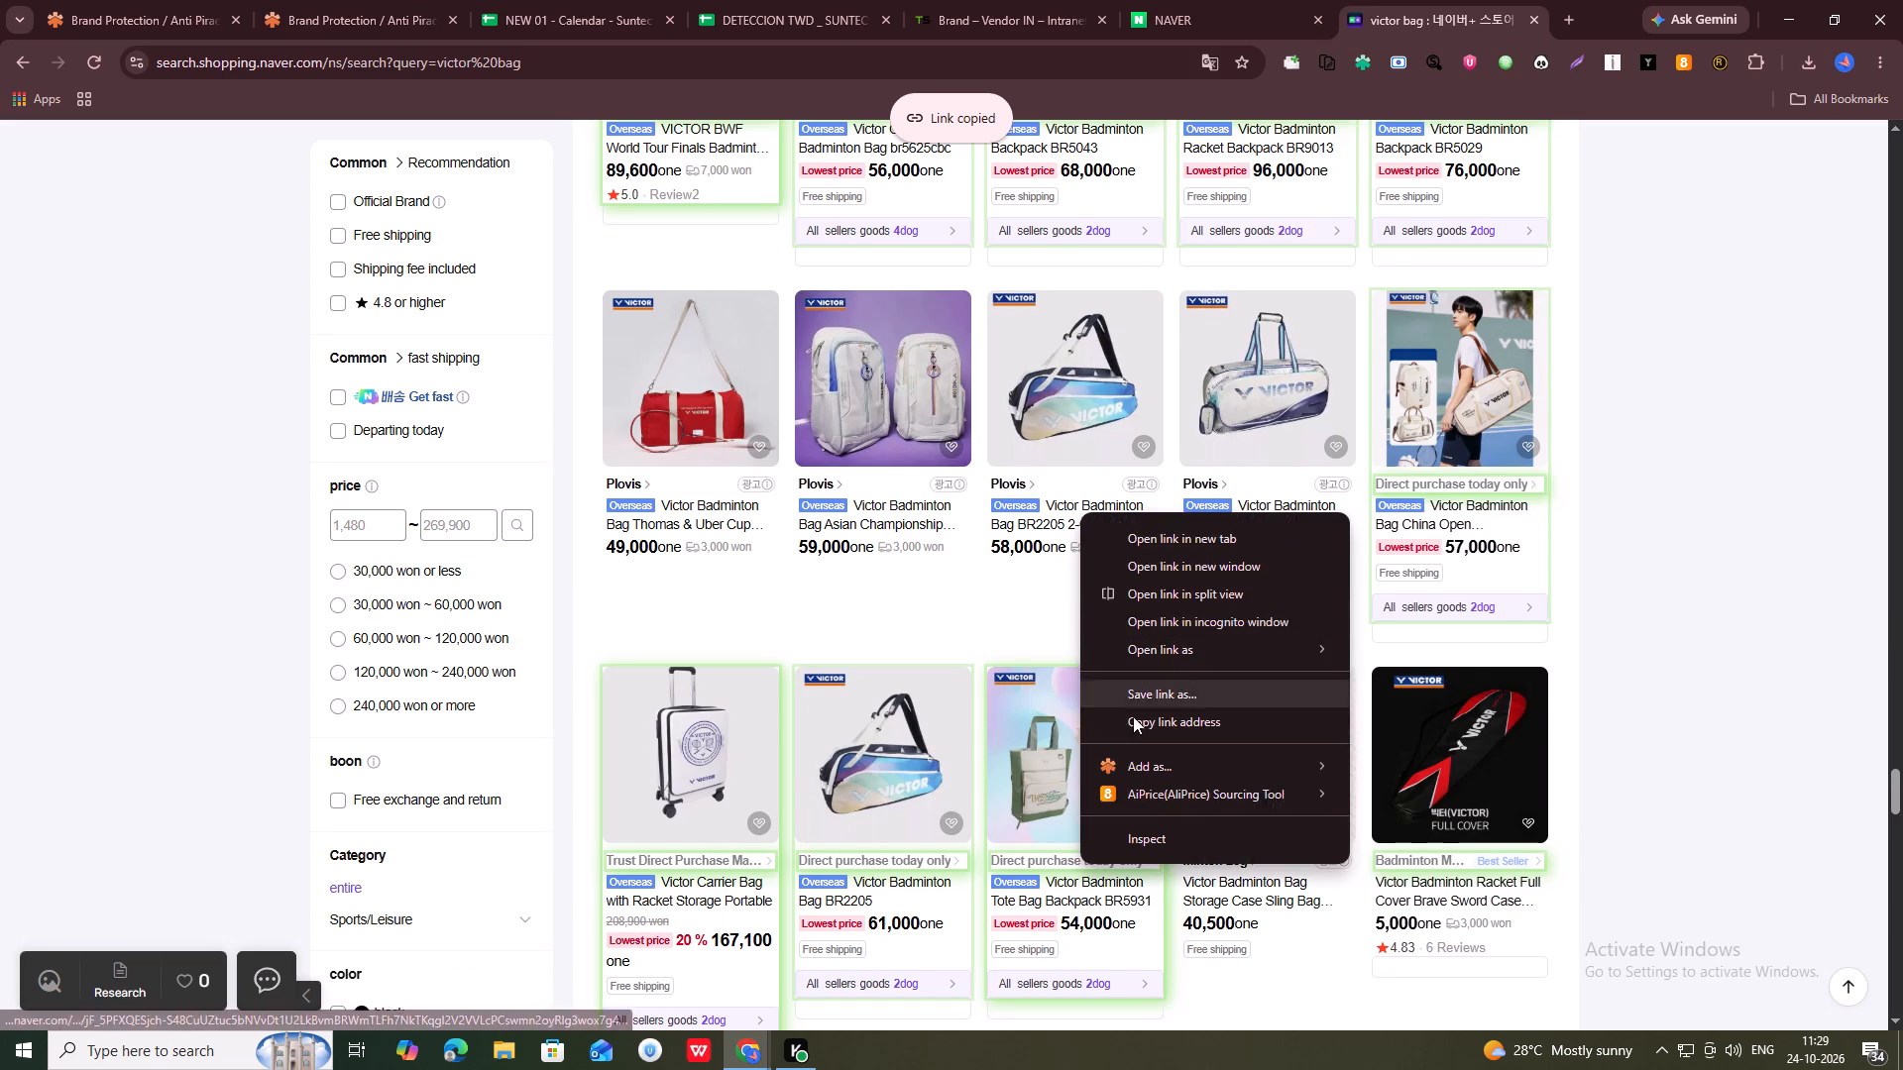
click(1138, 725)
key(alt+Tab)
key(Down)
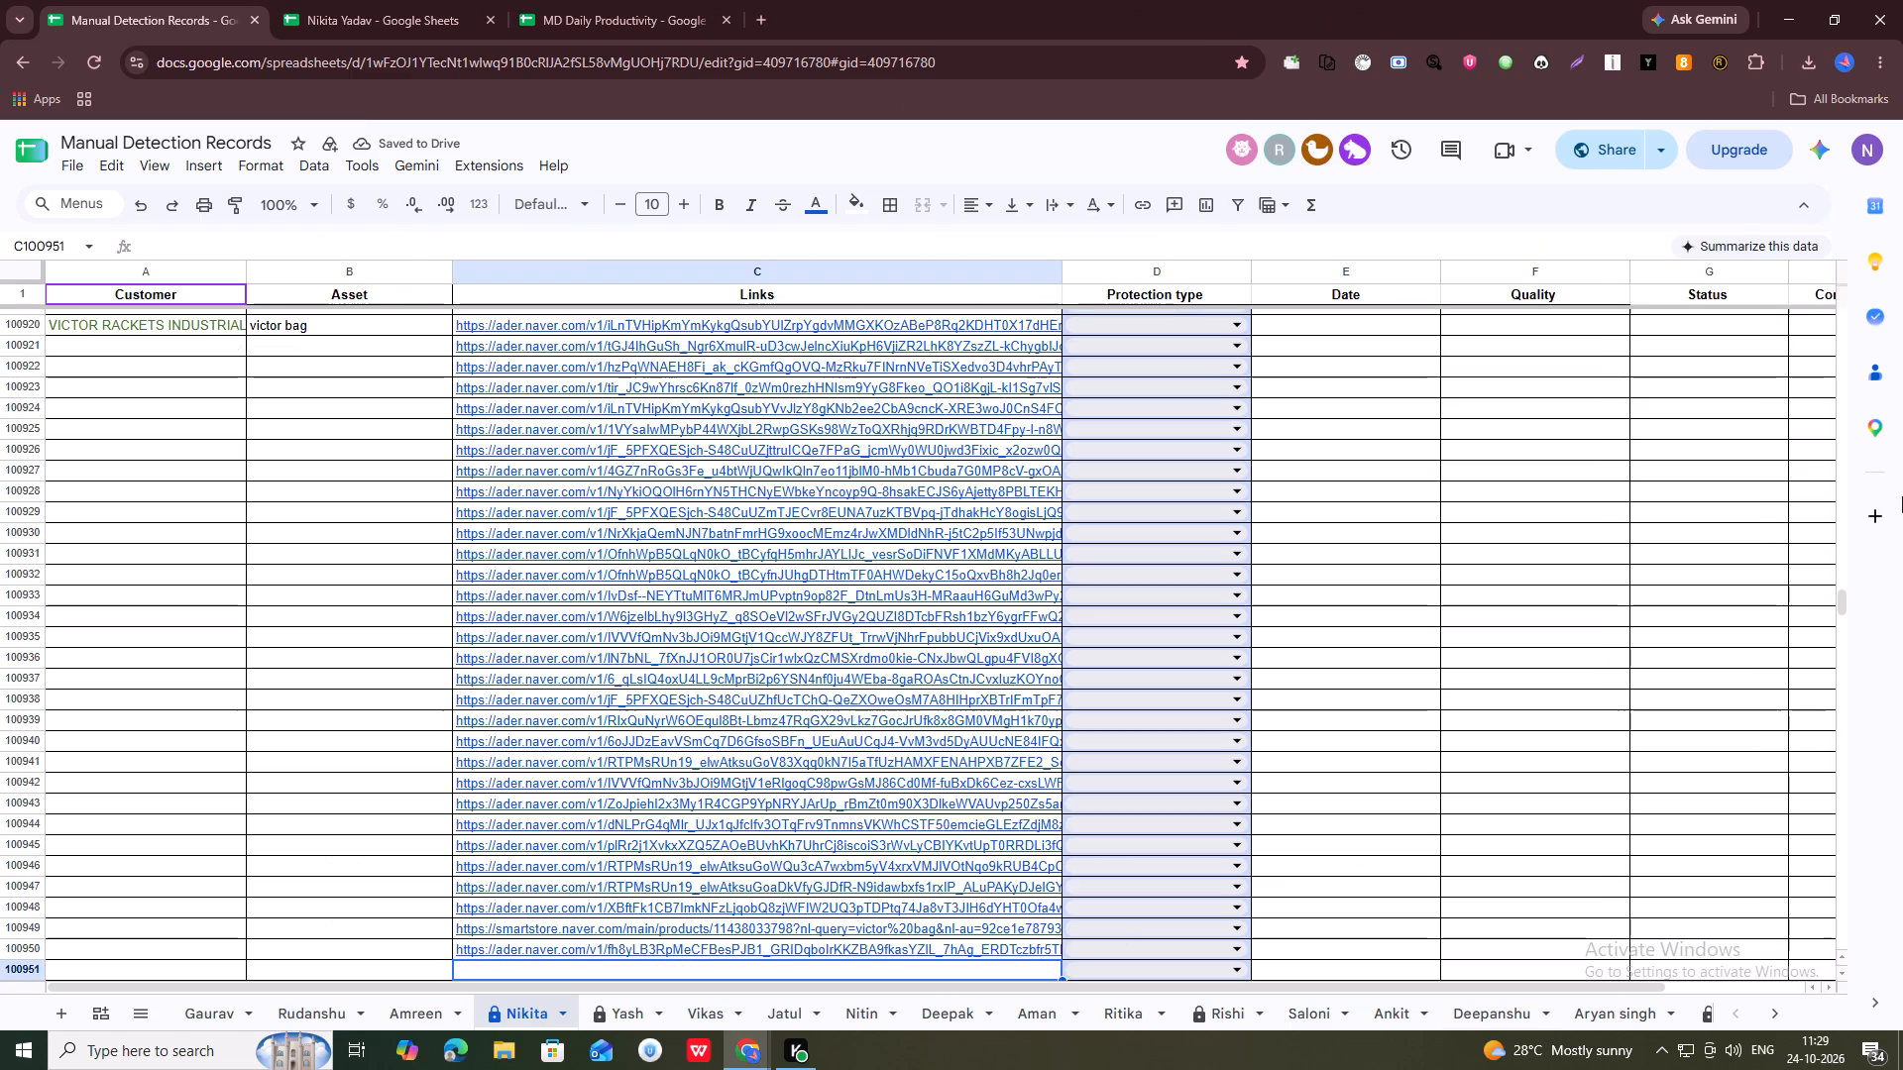
key(ctrl+v)
key(Down)
key(alt+Tab)
key(Right)
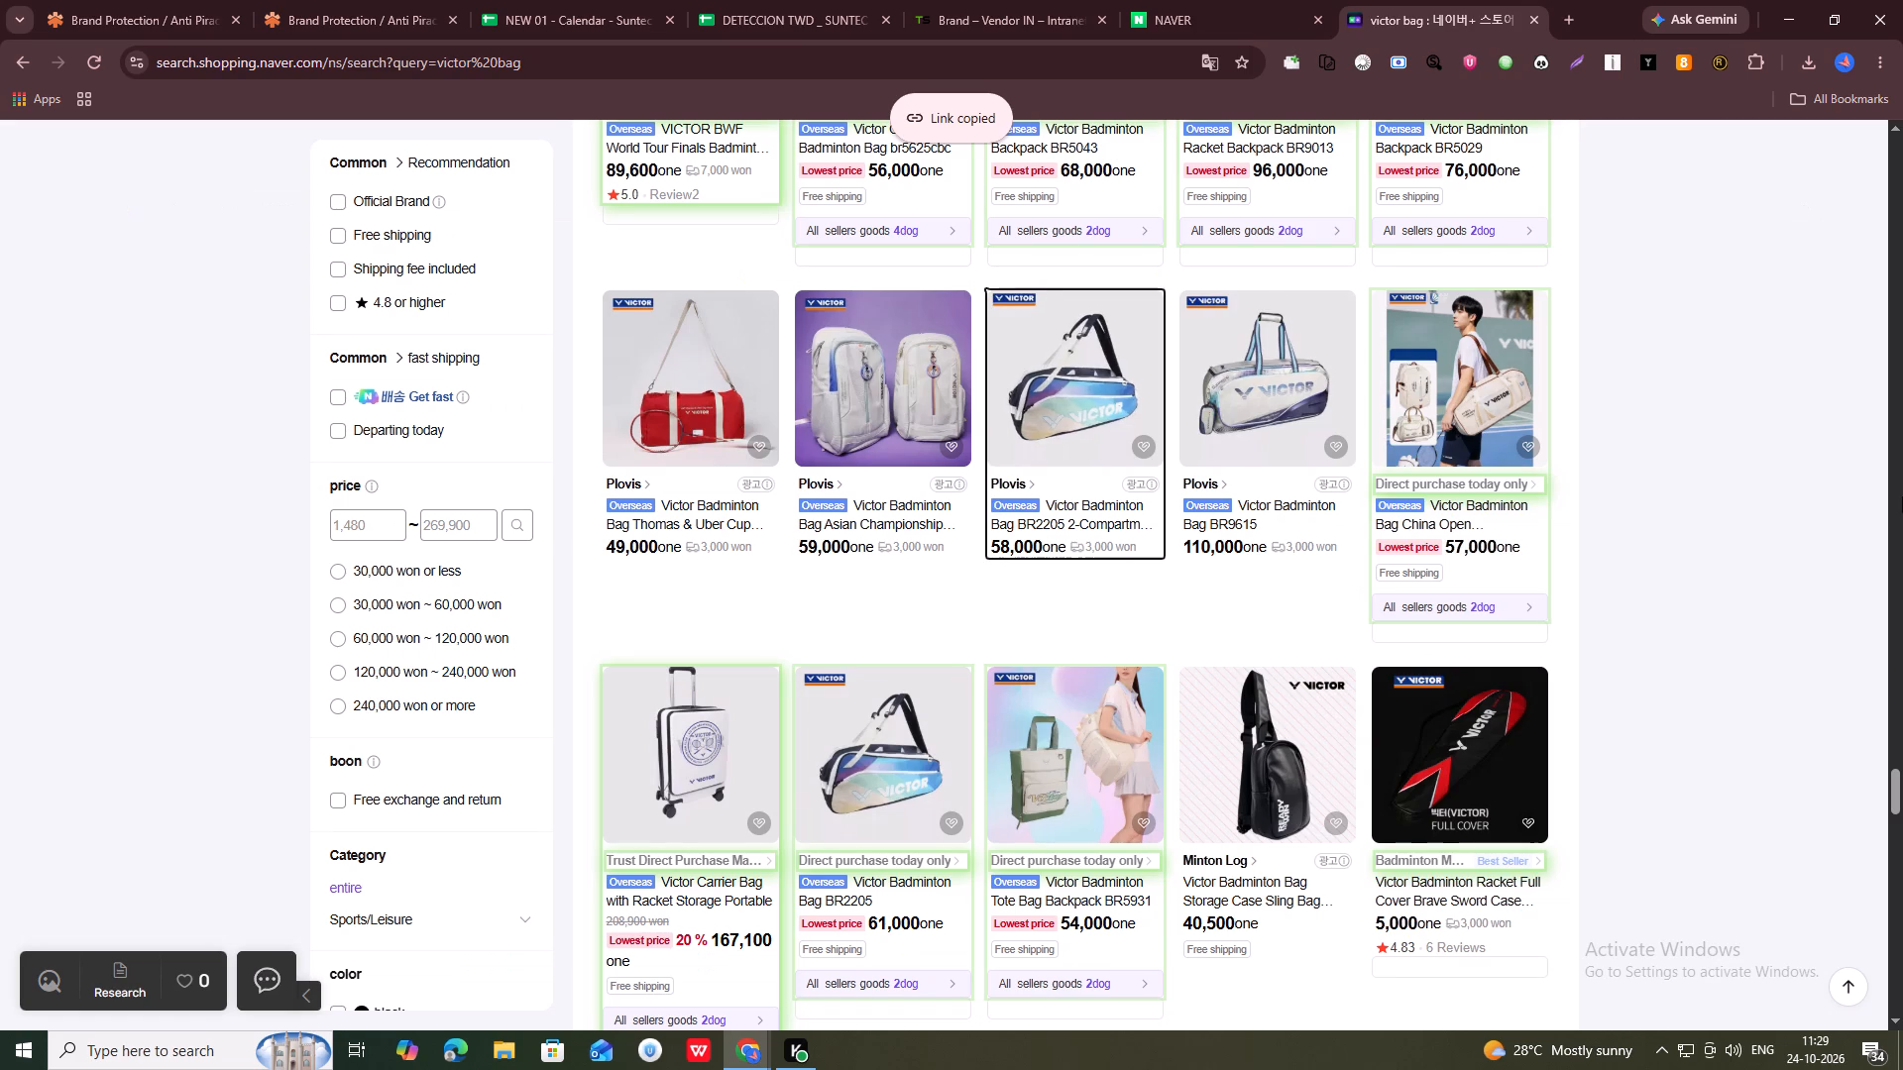
Copy the link of Plovis's 110,000 won Victor Badminton Bag BR9615 from Naver into Links cell C100952.
right_click(1274, 503)
click(1344, 715)
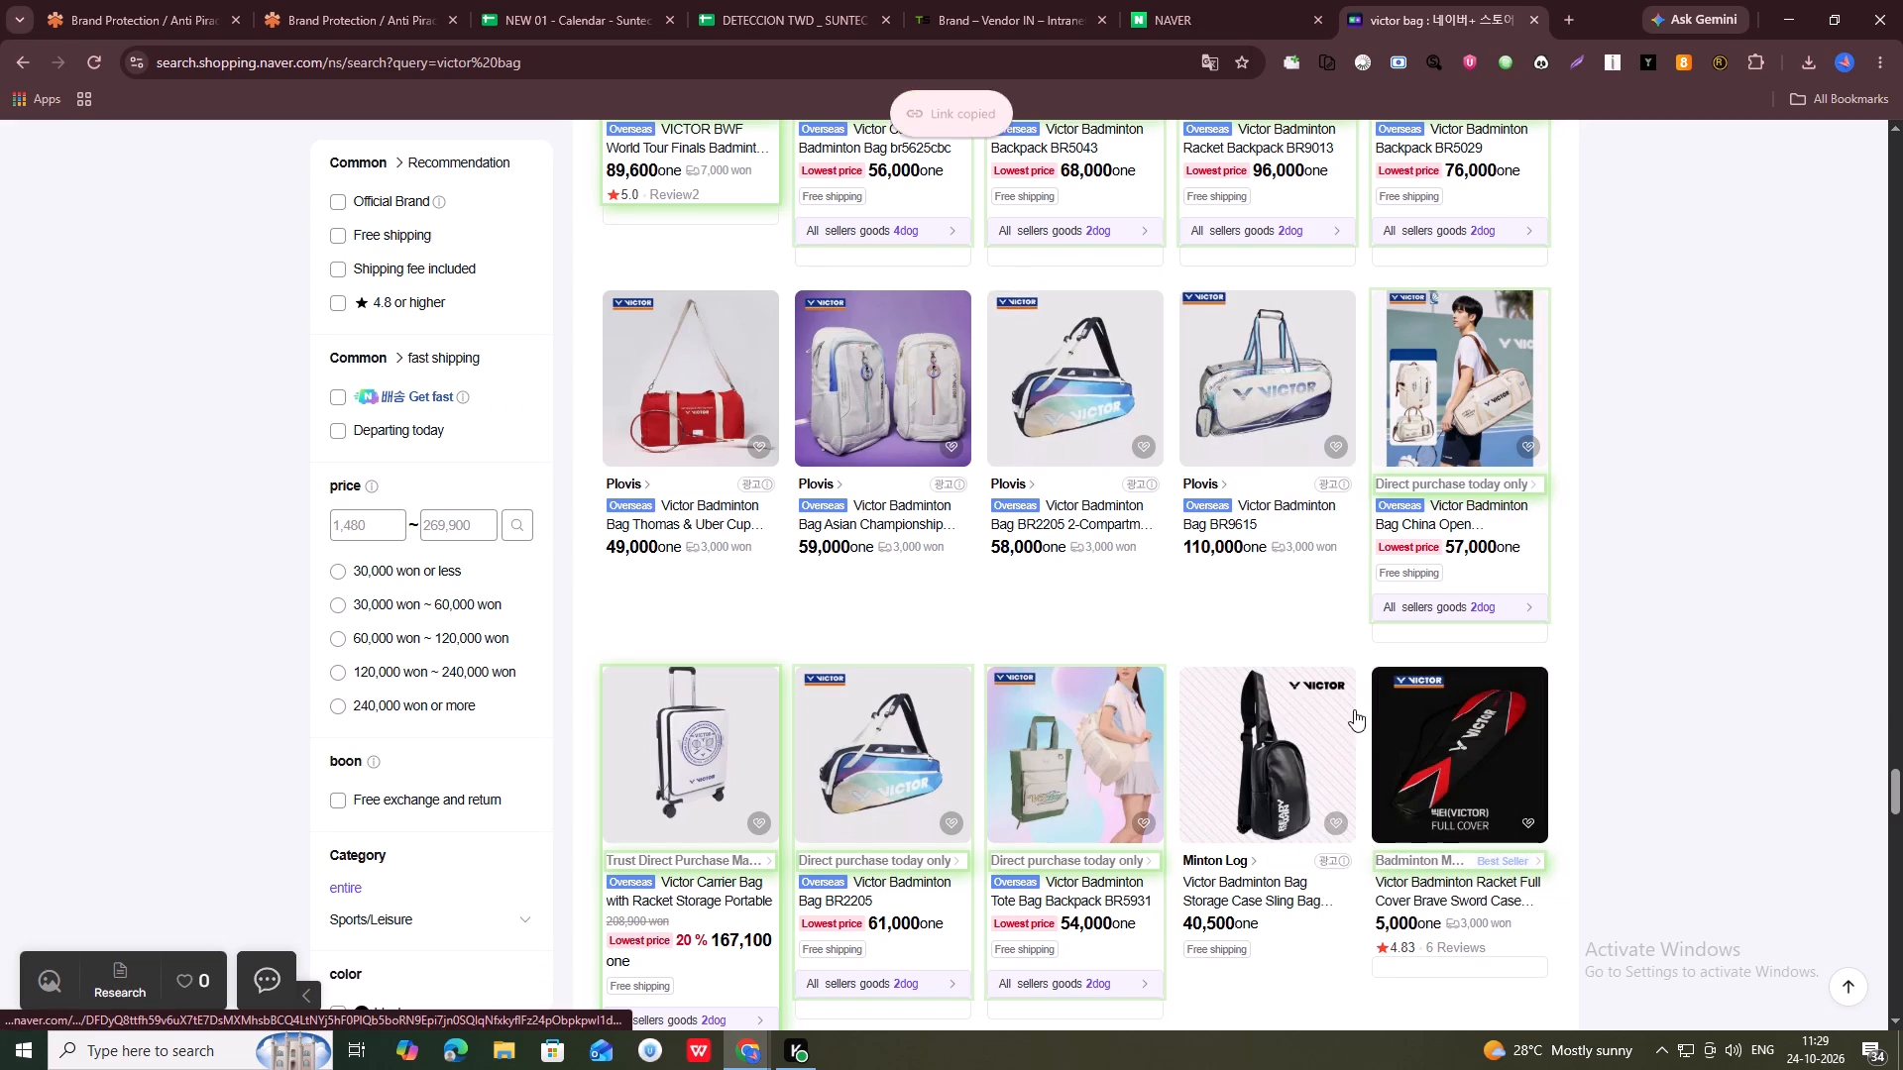
key(alt+Tab)
key(ctrl+v)
key(Down)
key(alt+Tab)
Copy the link of Minton Log's 94,500 won Victor Badminton Bag Racket Backpack Squash Bag from Naver into Links cell C100953.
key(Down)
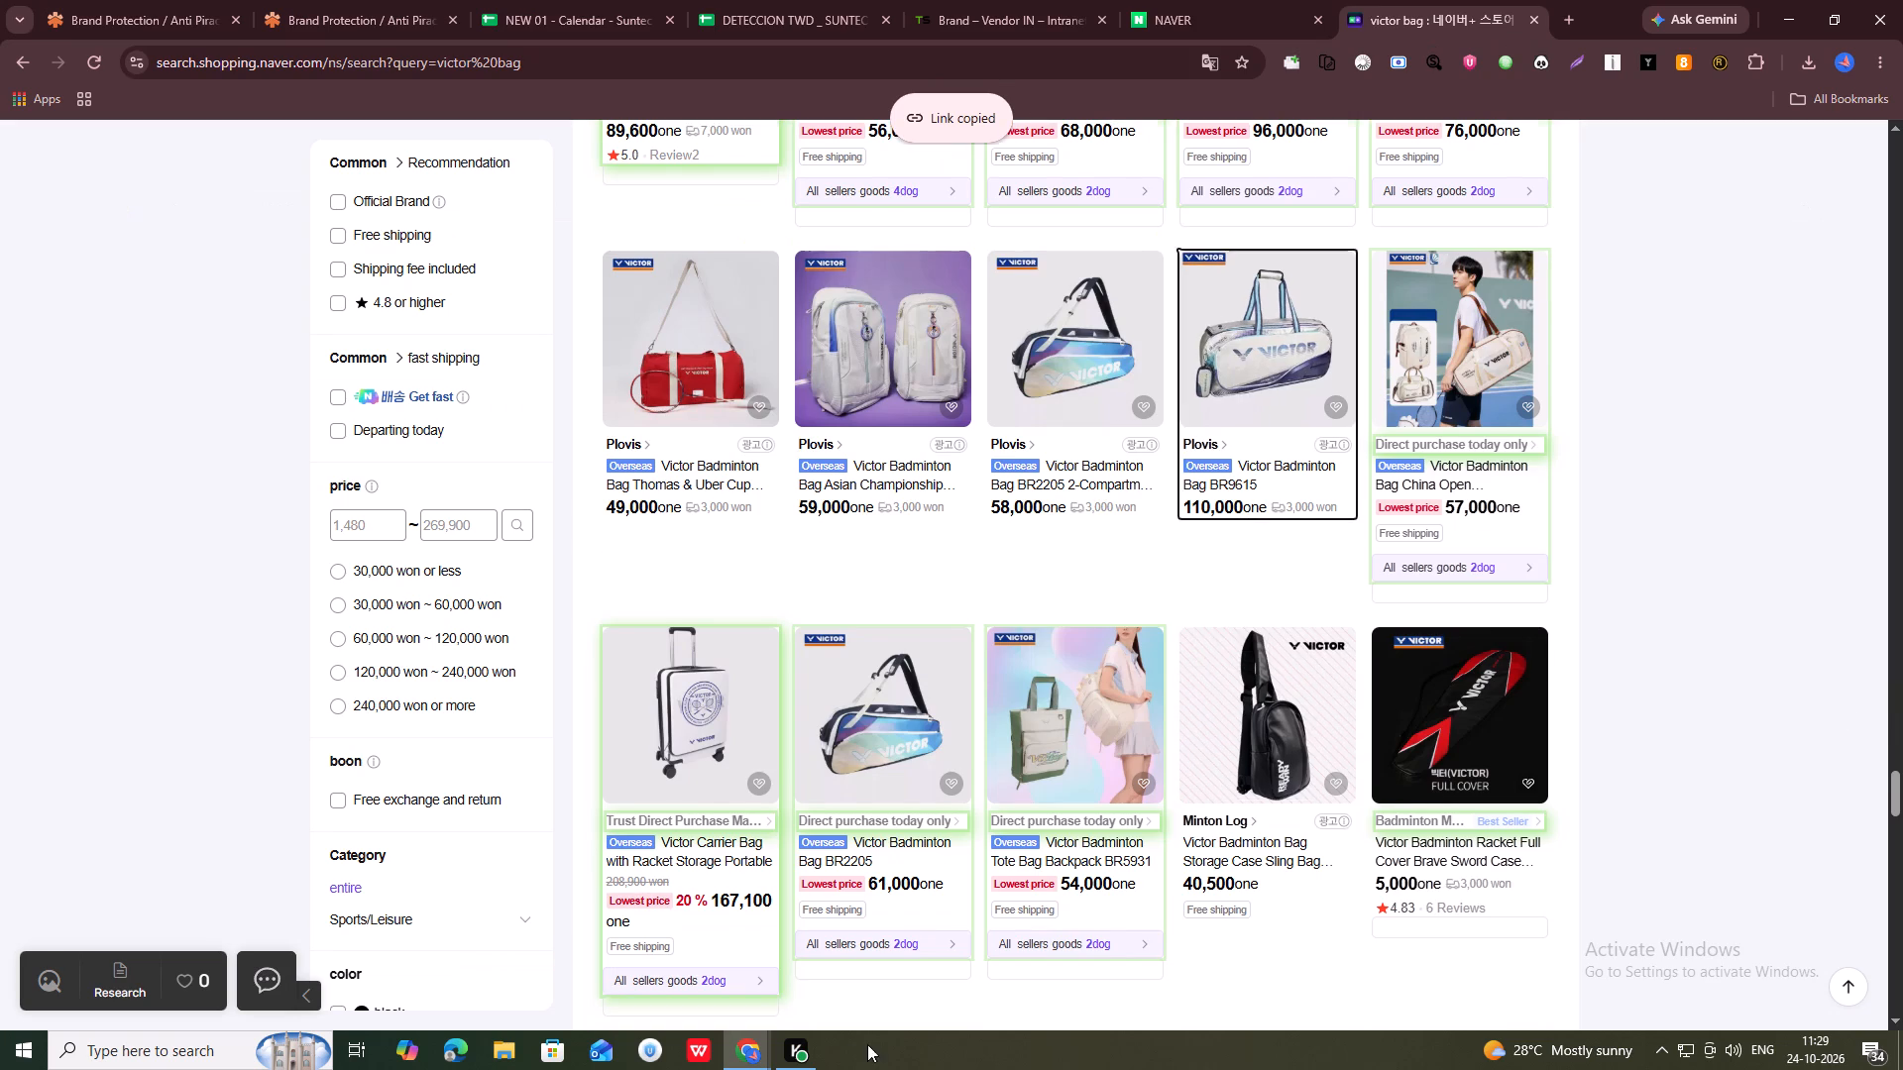
scroll(1224, 921, down, 4)
scroll(1671, 684, down, 3)
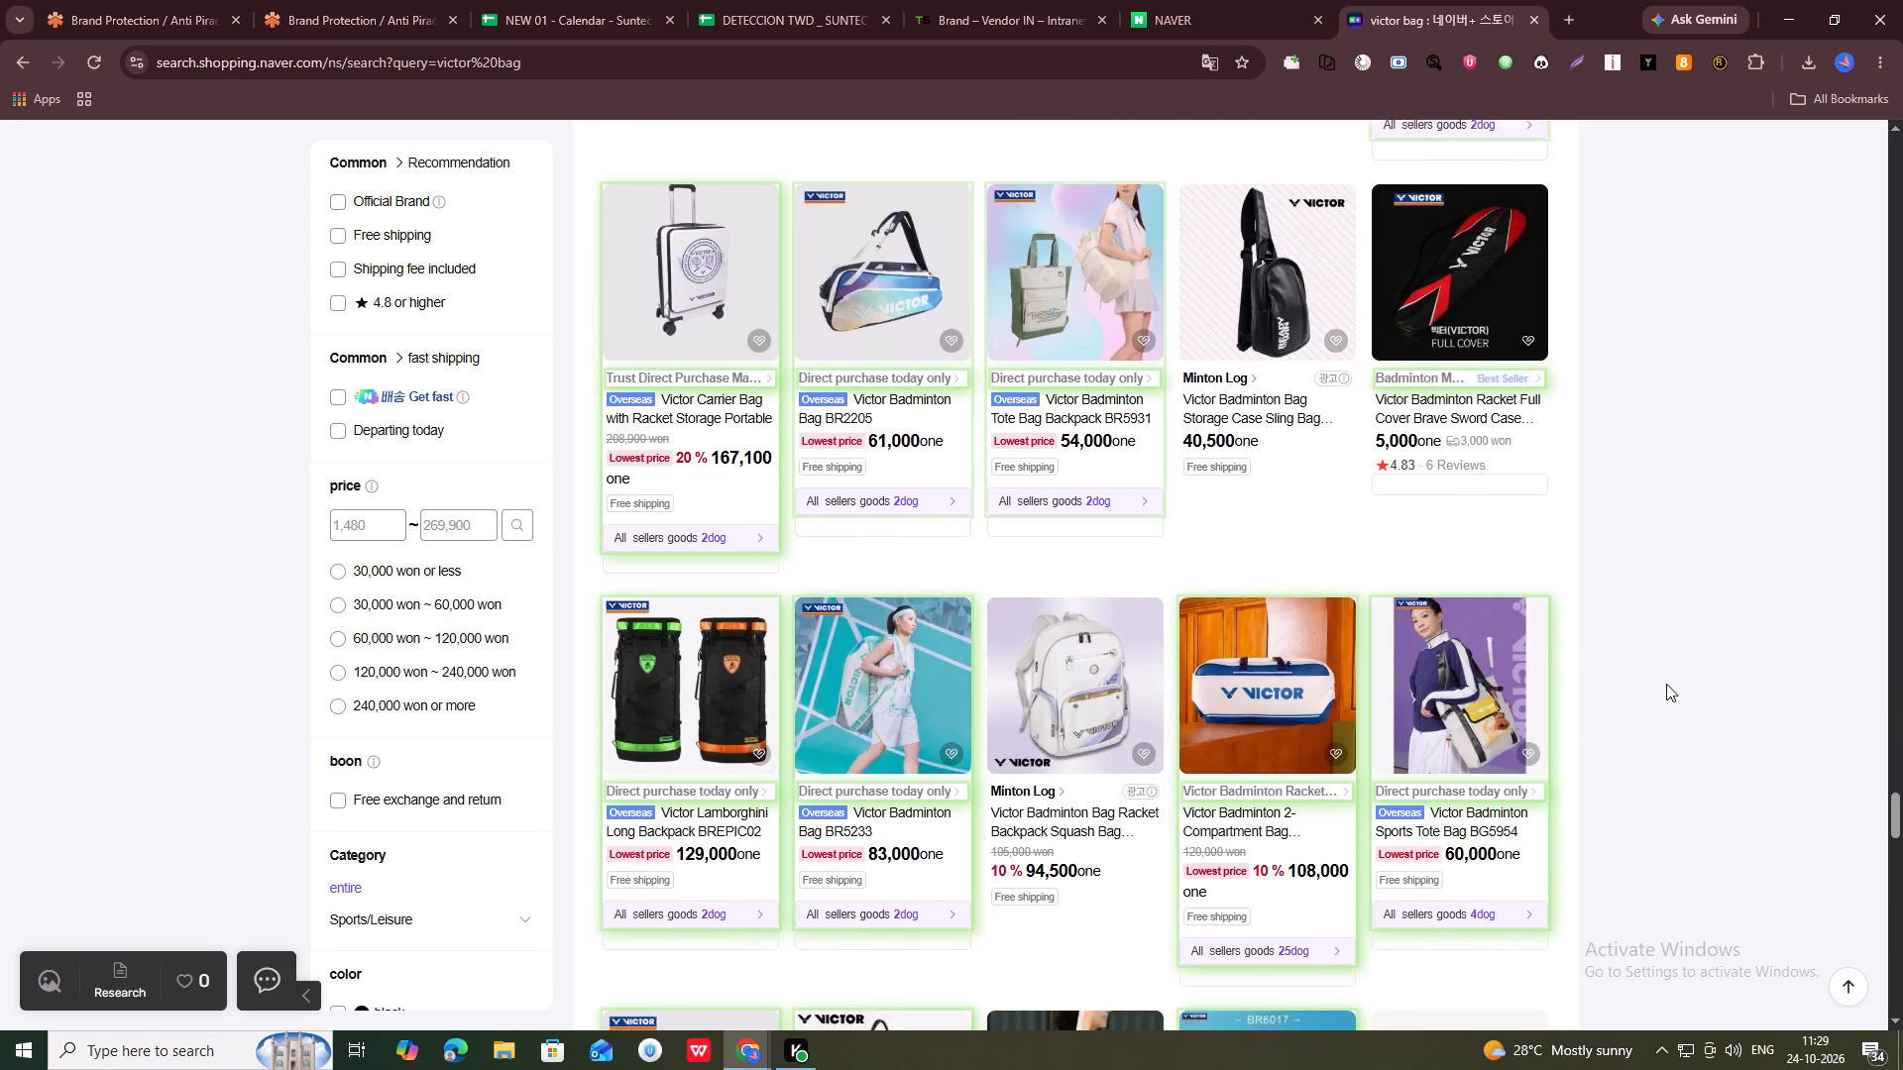
right_click(1069, 577)
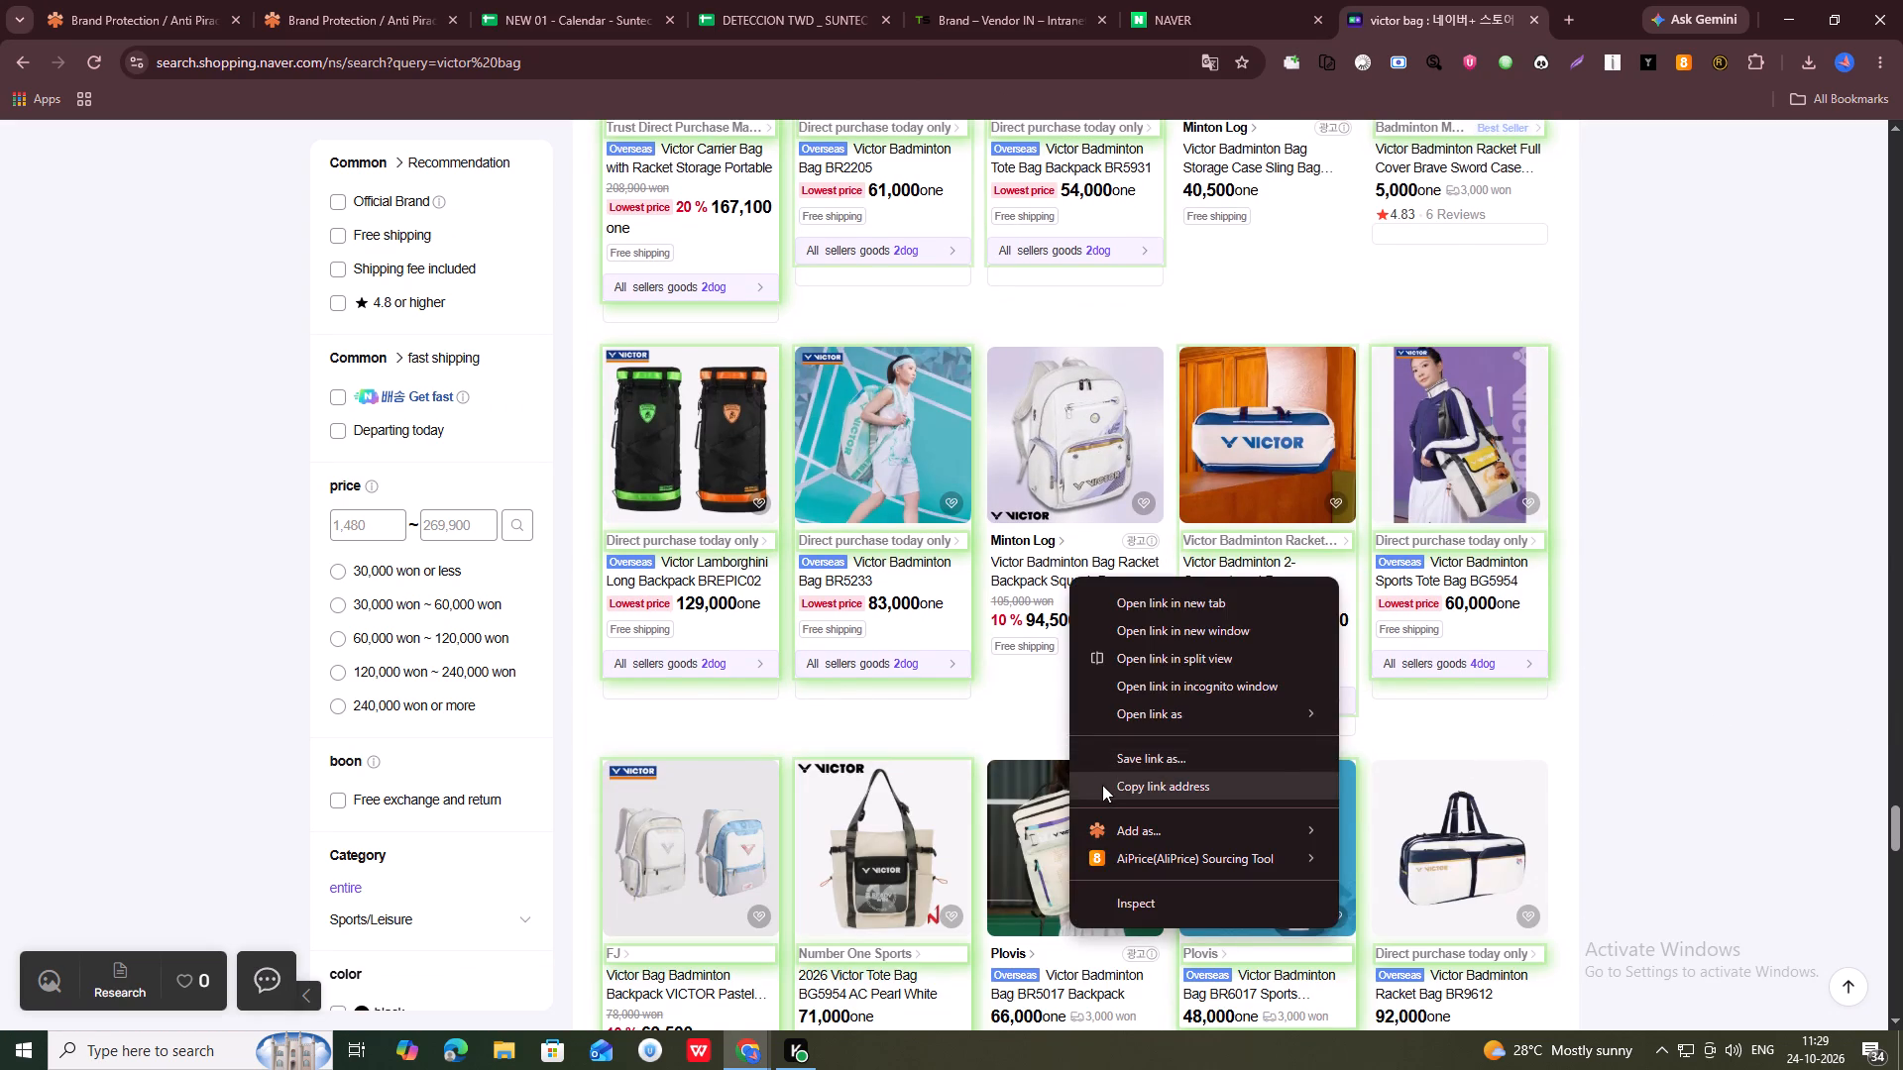
click(1102, 785)
key(alt+Tab)
key(ctrl+v)
key(Down)
key(alt+Tab)
Copy the link of Plovis's 66,000 won Victor Badminton Bag BR5017 Backpack from Naver into Links cell C100954.
key(Down)
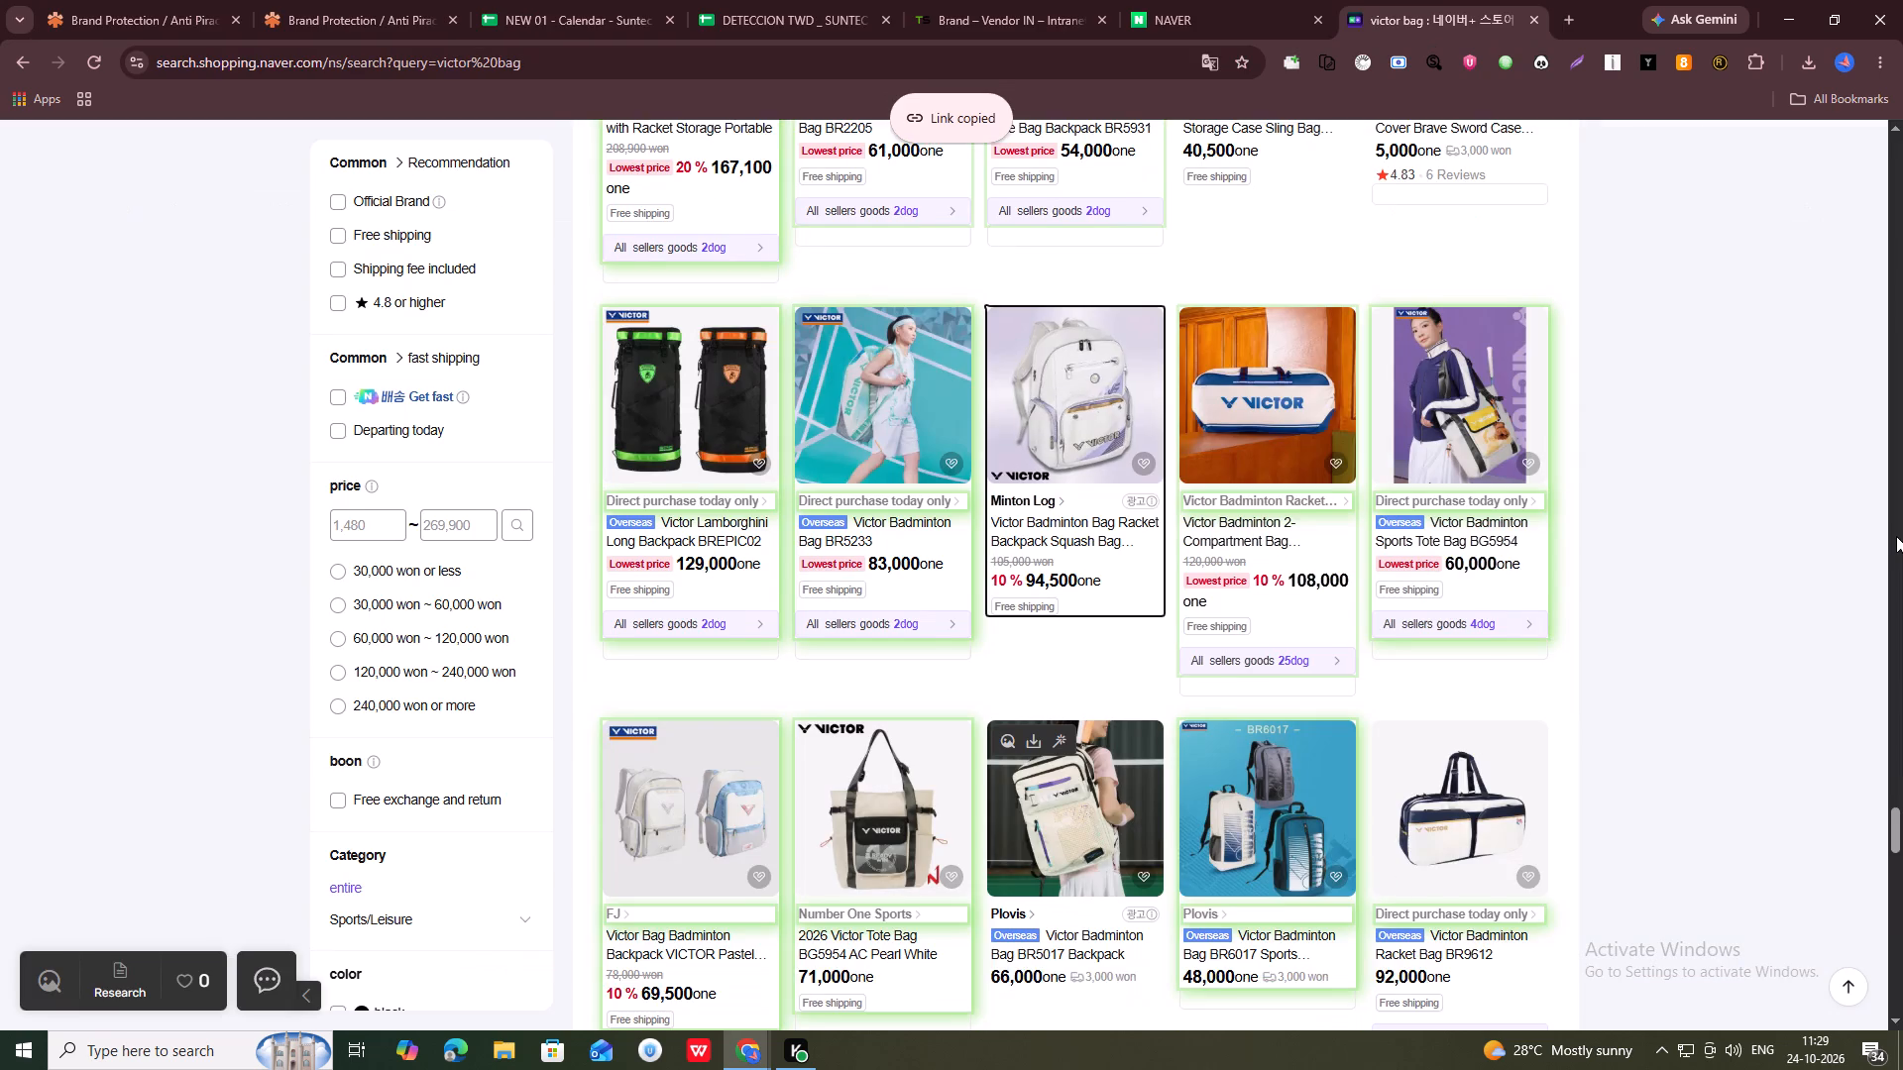
scroll(1570, 497, down, 4)
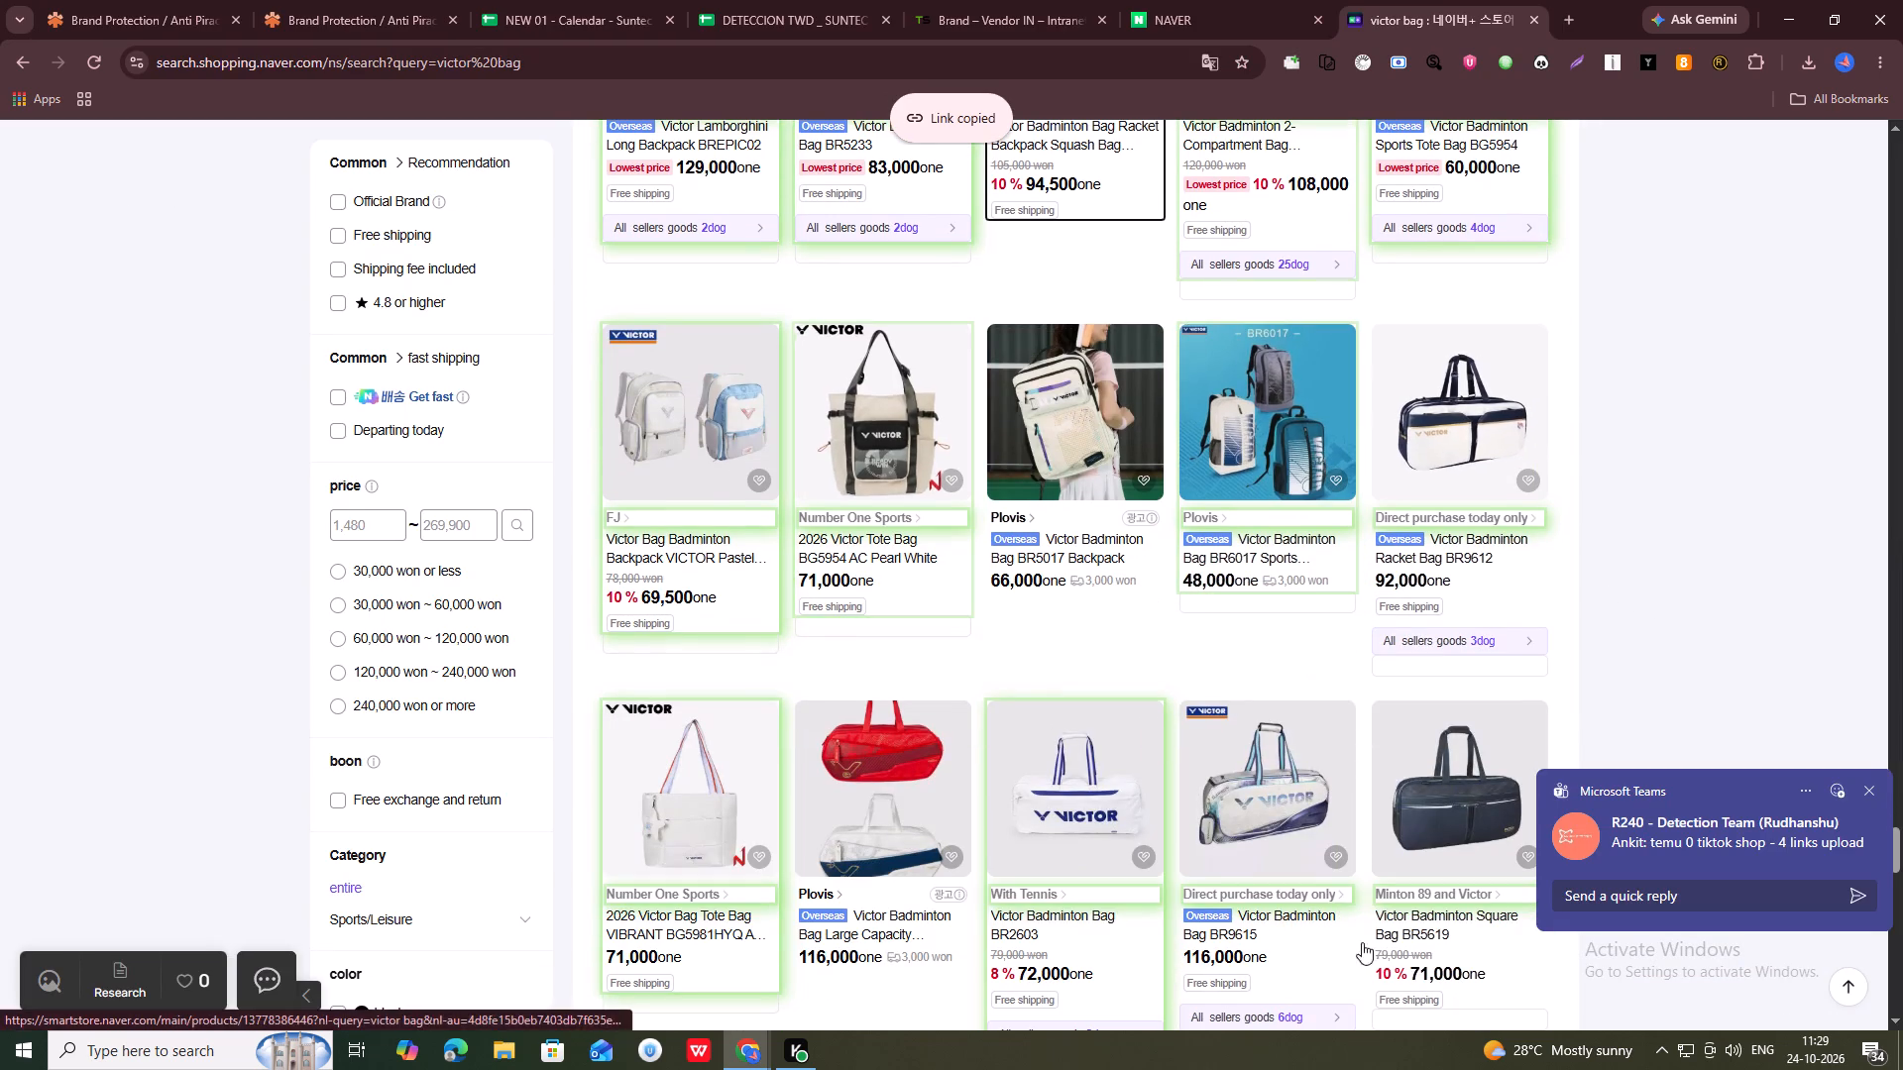
click(1871, 791)
right_click(1091, 544)
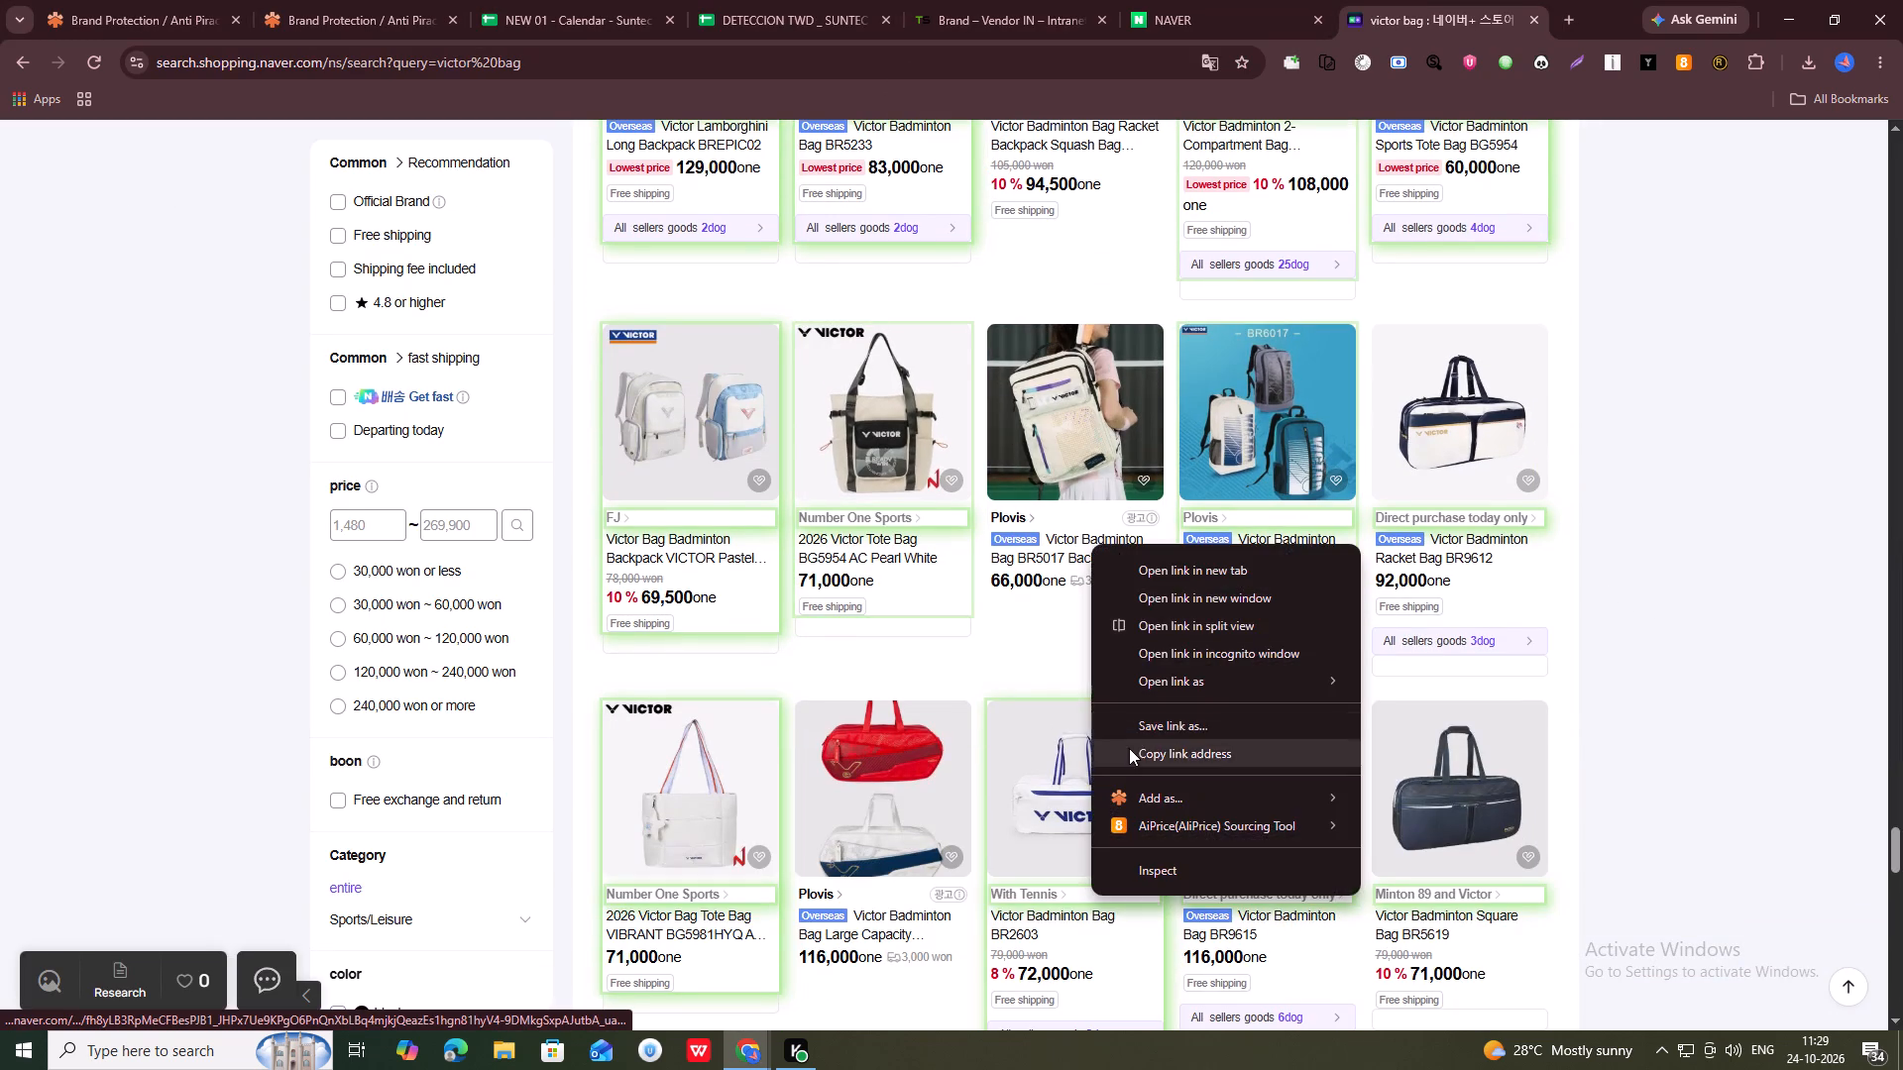
click(1129, 748)
key(alt+Tab)
key(ctrl+v)
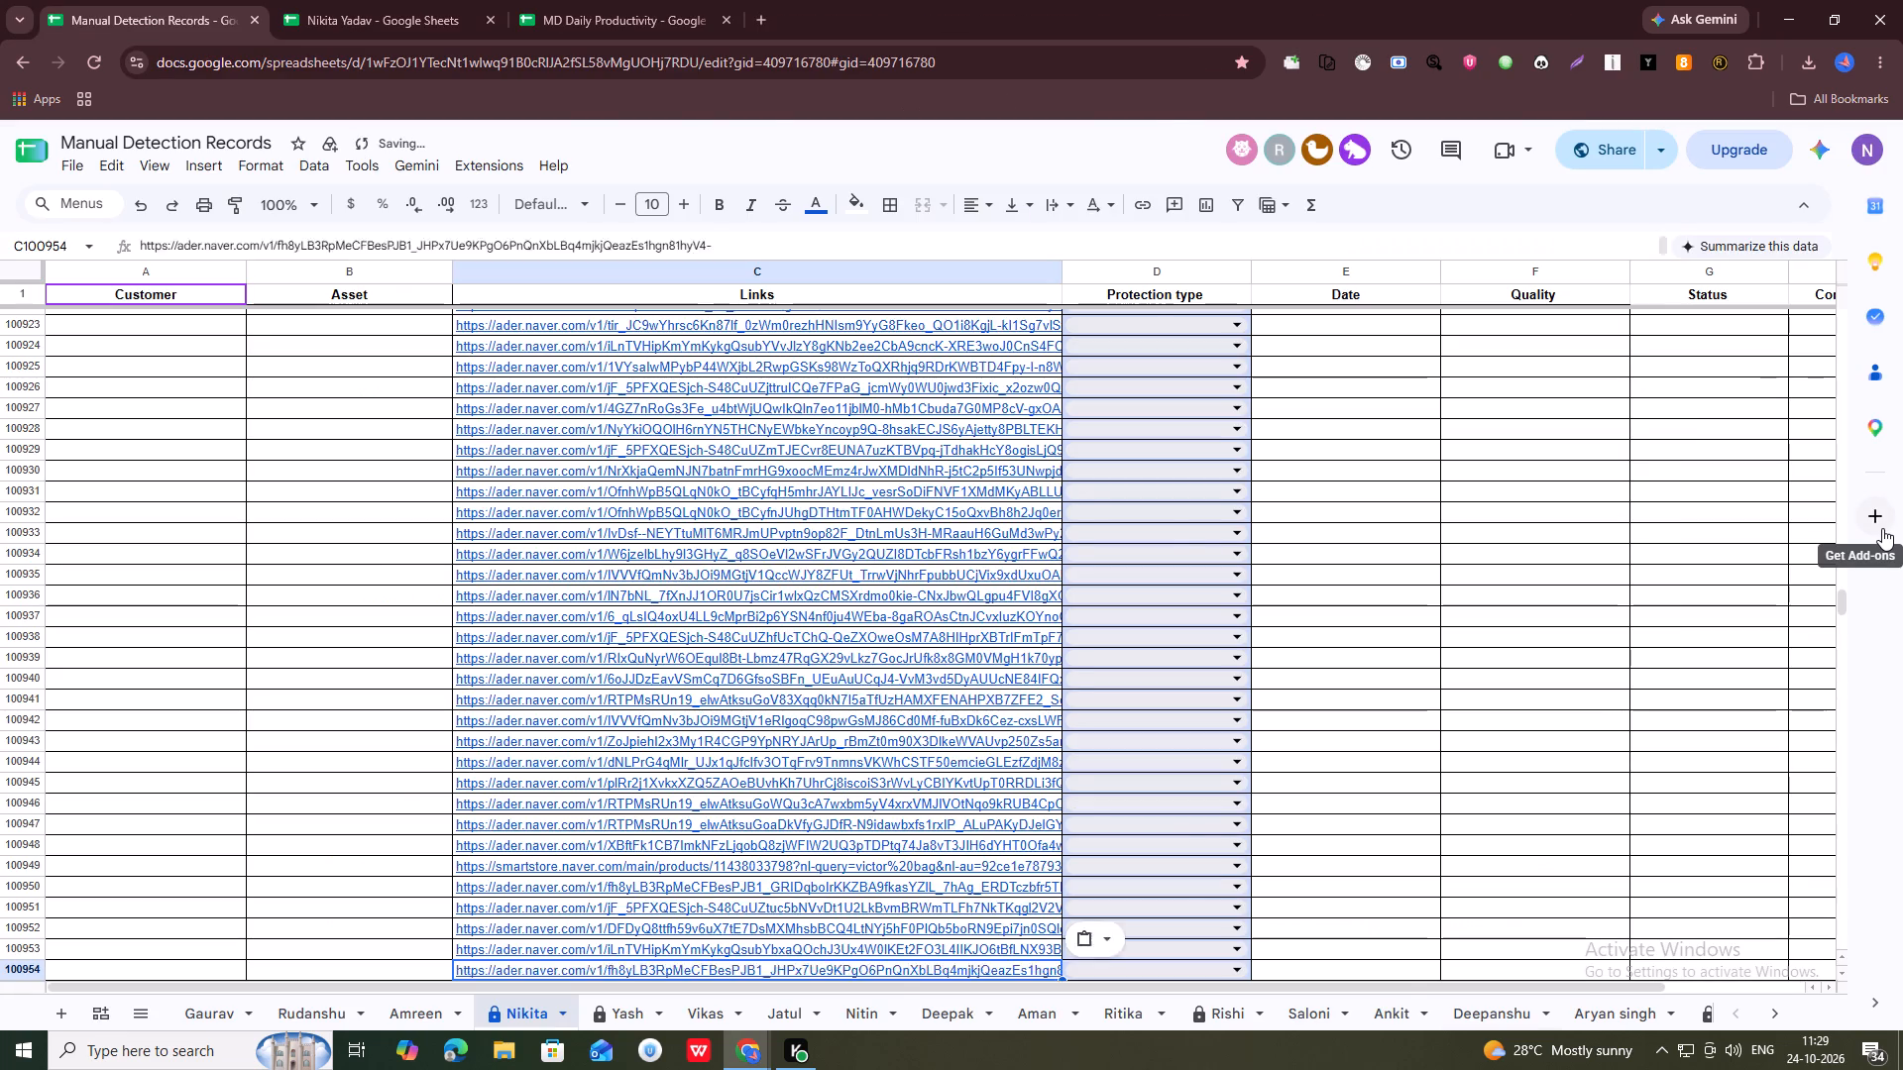
key(Down)
key(alt+Tab)
Copy the link of Plovis's 116,000 won Victor Badminton Bag Large Capacity from Naver into Links cell C100955.
key(Down)
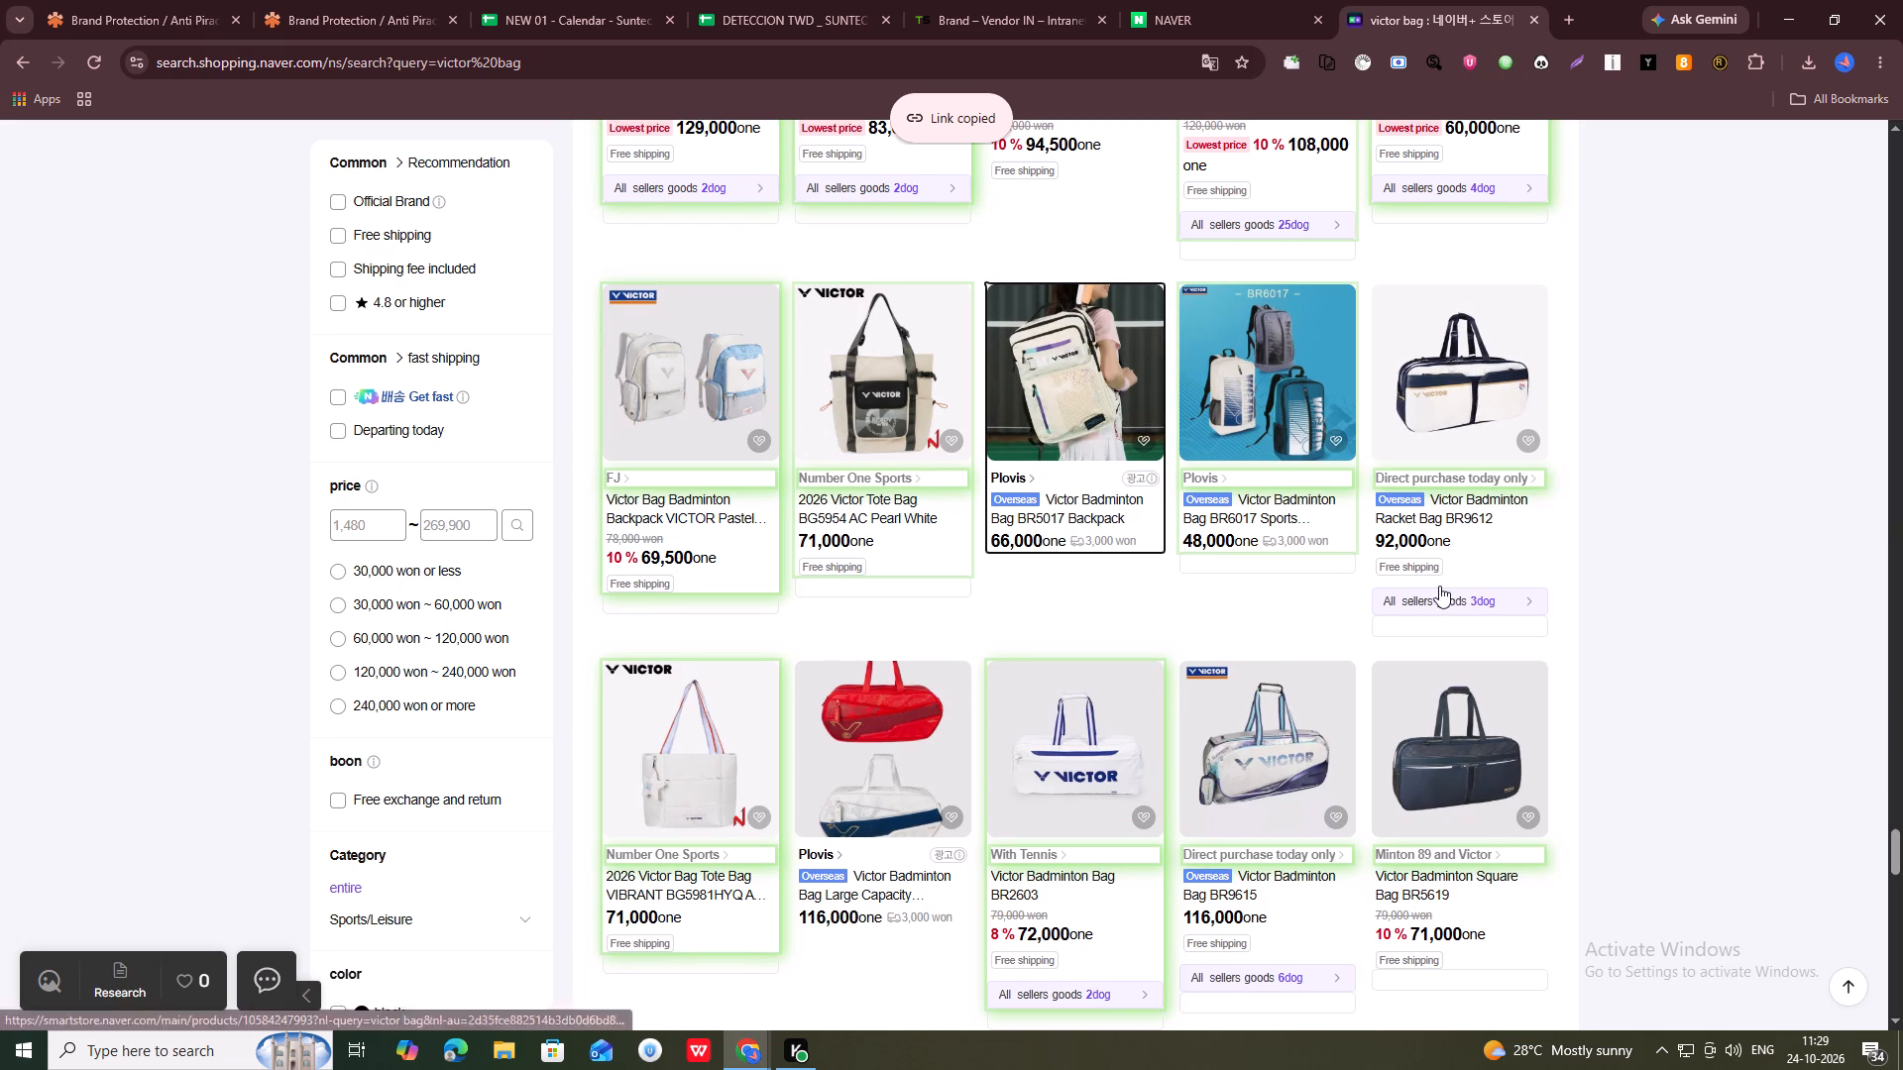
scroll(1241, 744, down, 4)
right_click(882, 486)
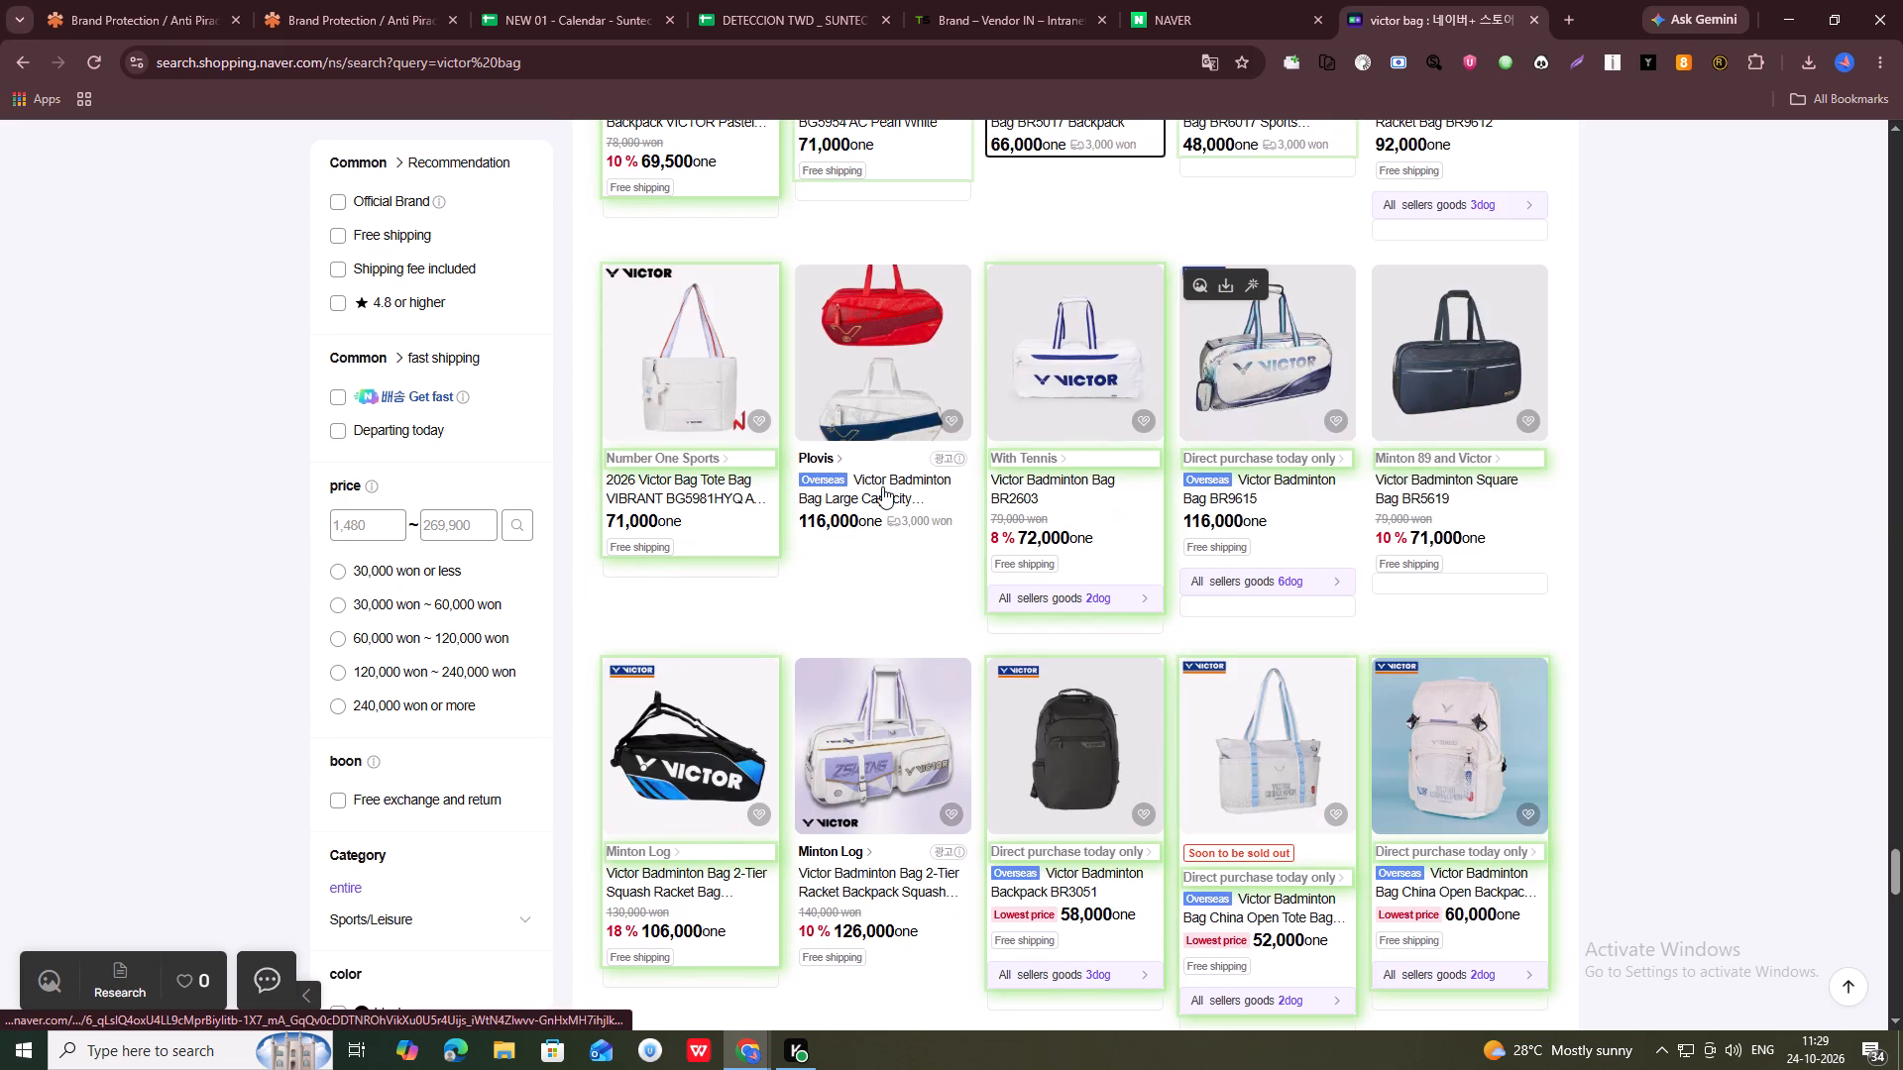
click(950, 703)
key(alt+Tab)
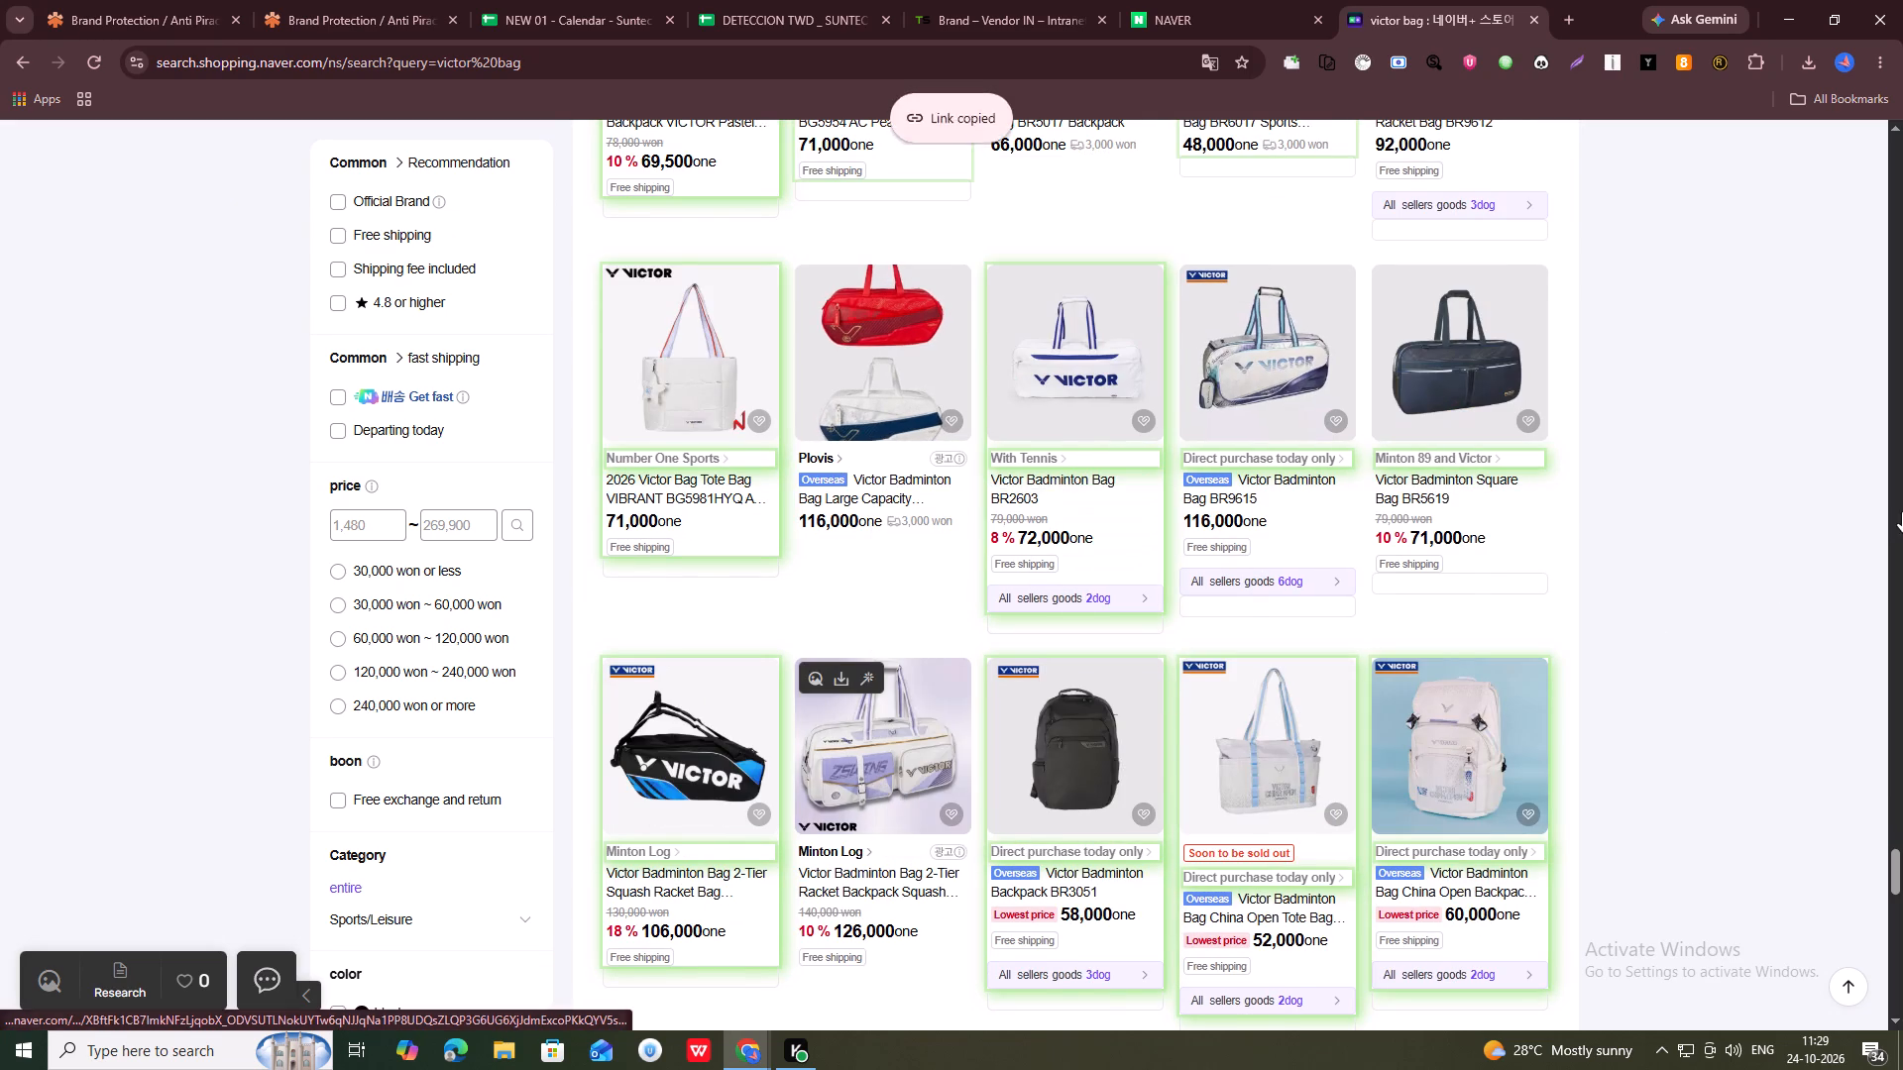
key(ctrl+v)
key(Down)
key(alt+Tab)
Copy the link of Direct purchase today only's 116,000 won Victor Badminton Bag BR9615 from Naver into Links cell C100956.
key(Down)
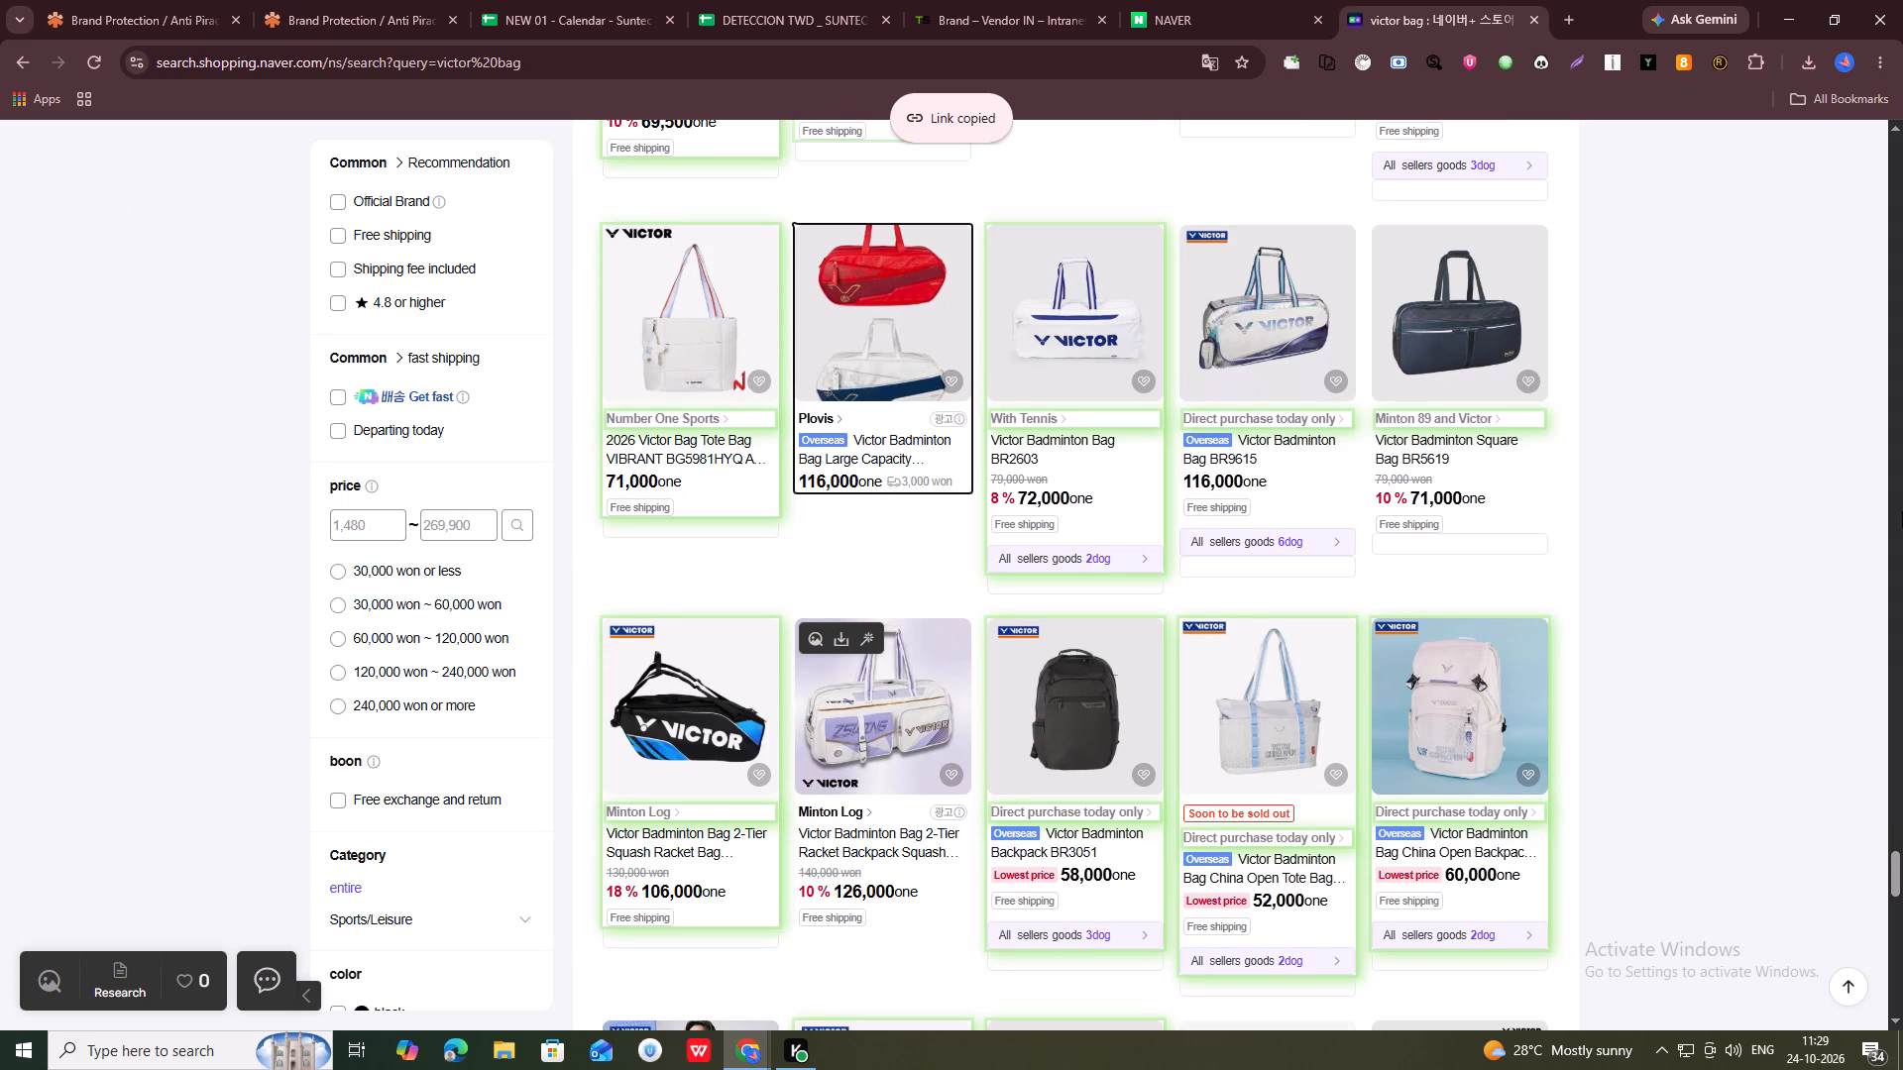
right_click(1271, 445)
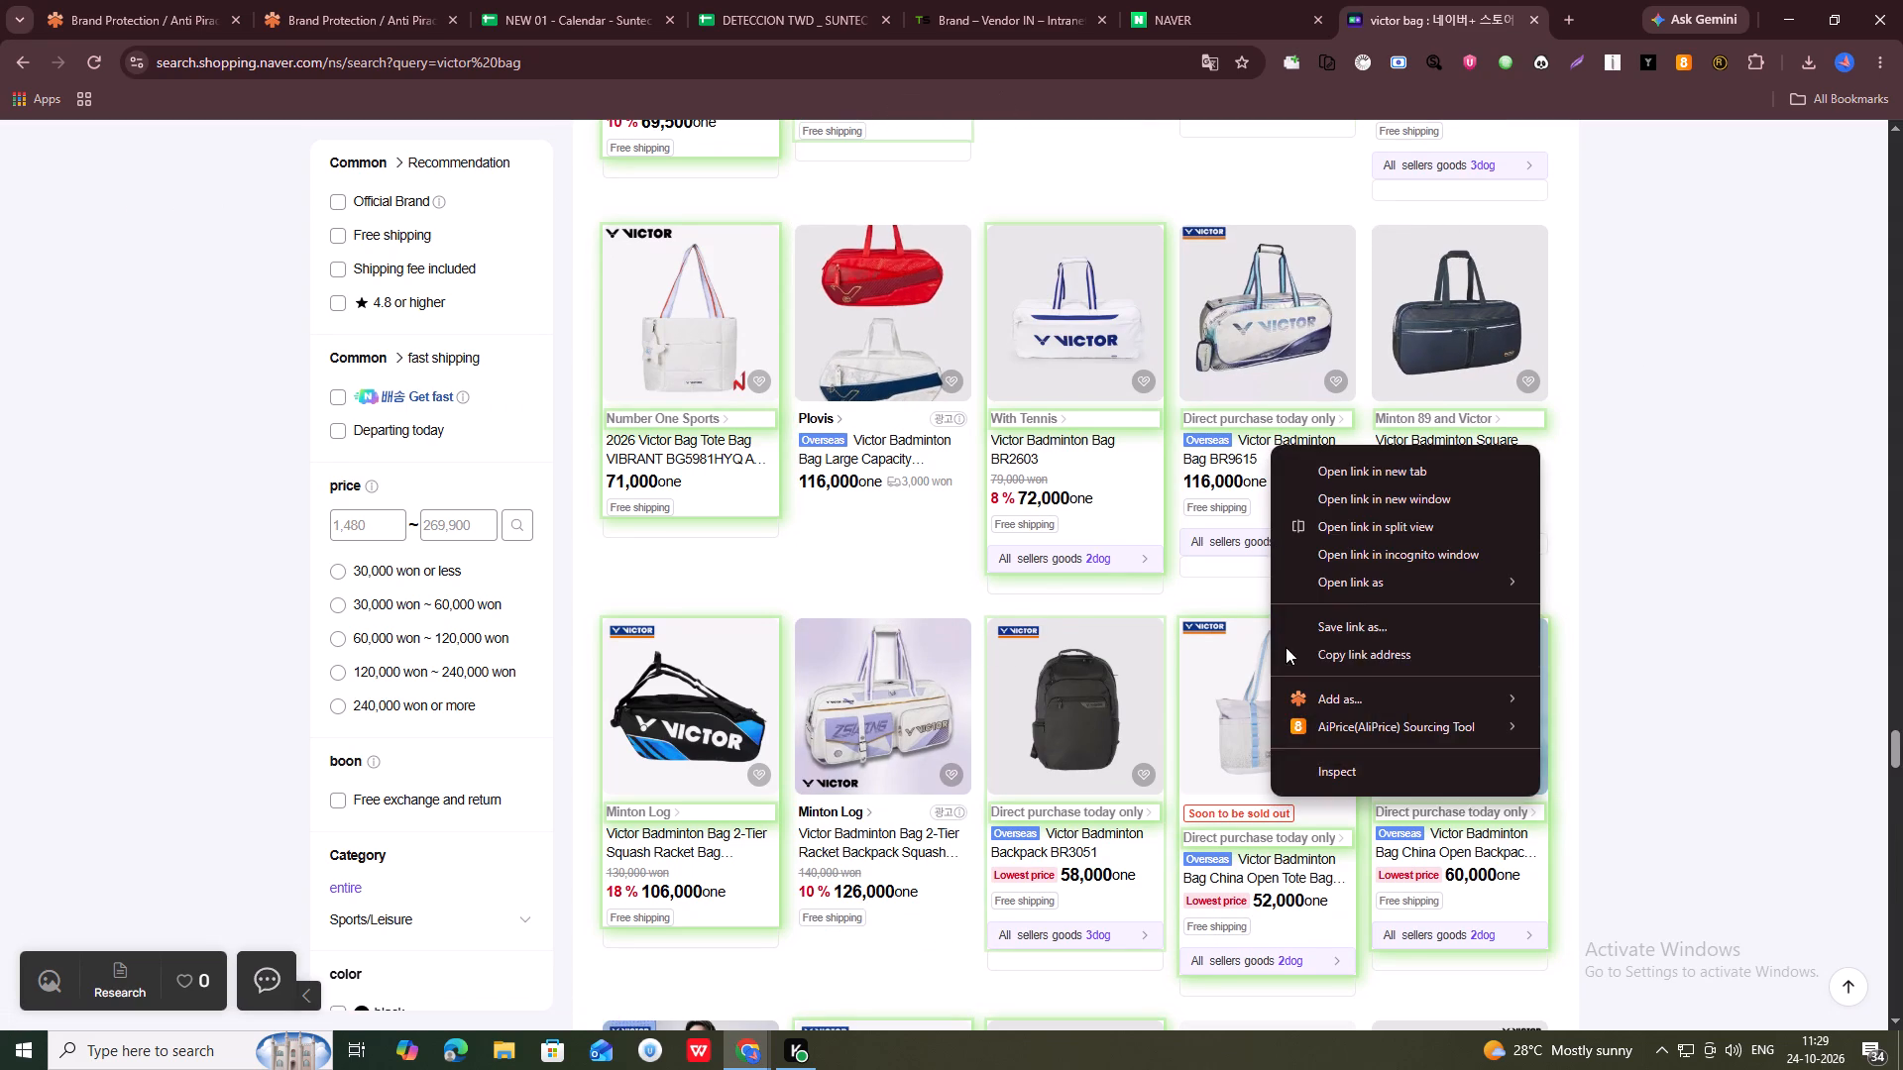
click(1304, 663)
key(alt+Tab)
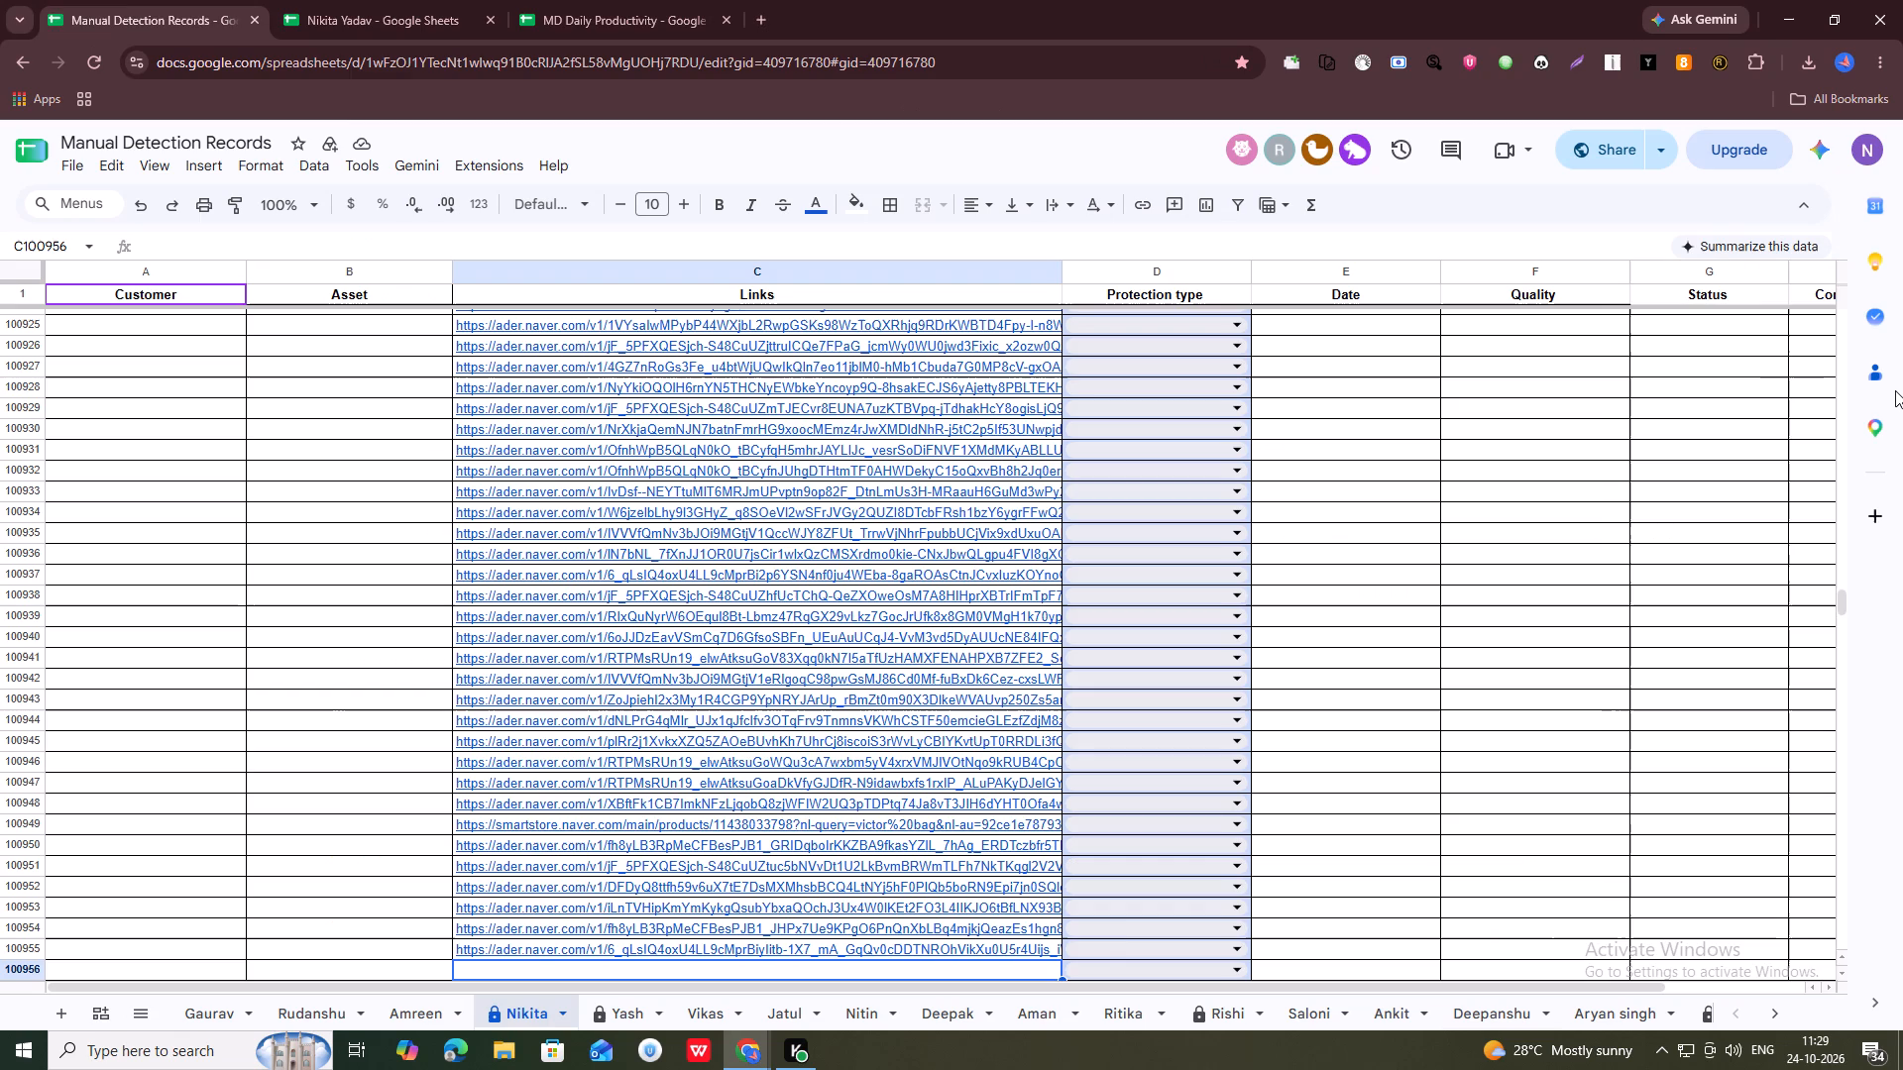
key(ctrl+v)
key(Down)
key(Right)
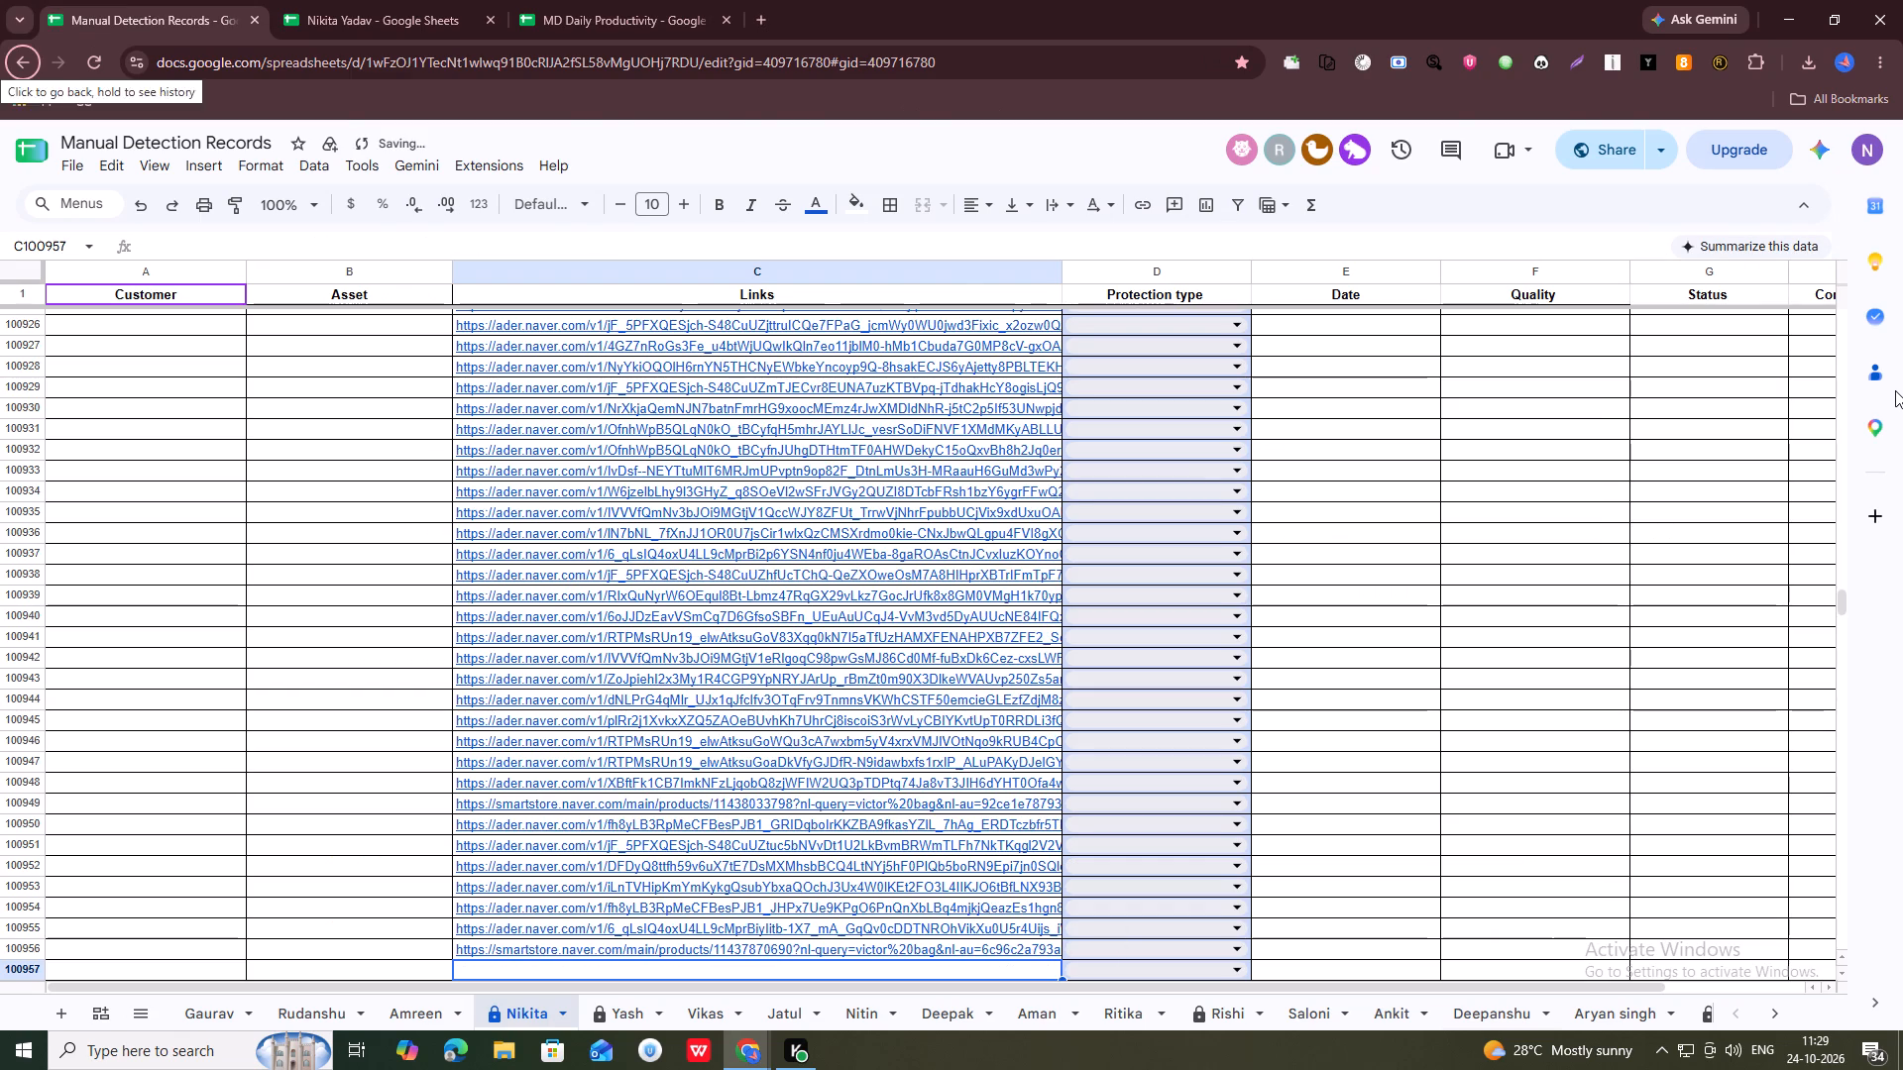
key(alt+Tab)
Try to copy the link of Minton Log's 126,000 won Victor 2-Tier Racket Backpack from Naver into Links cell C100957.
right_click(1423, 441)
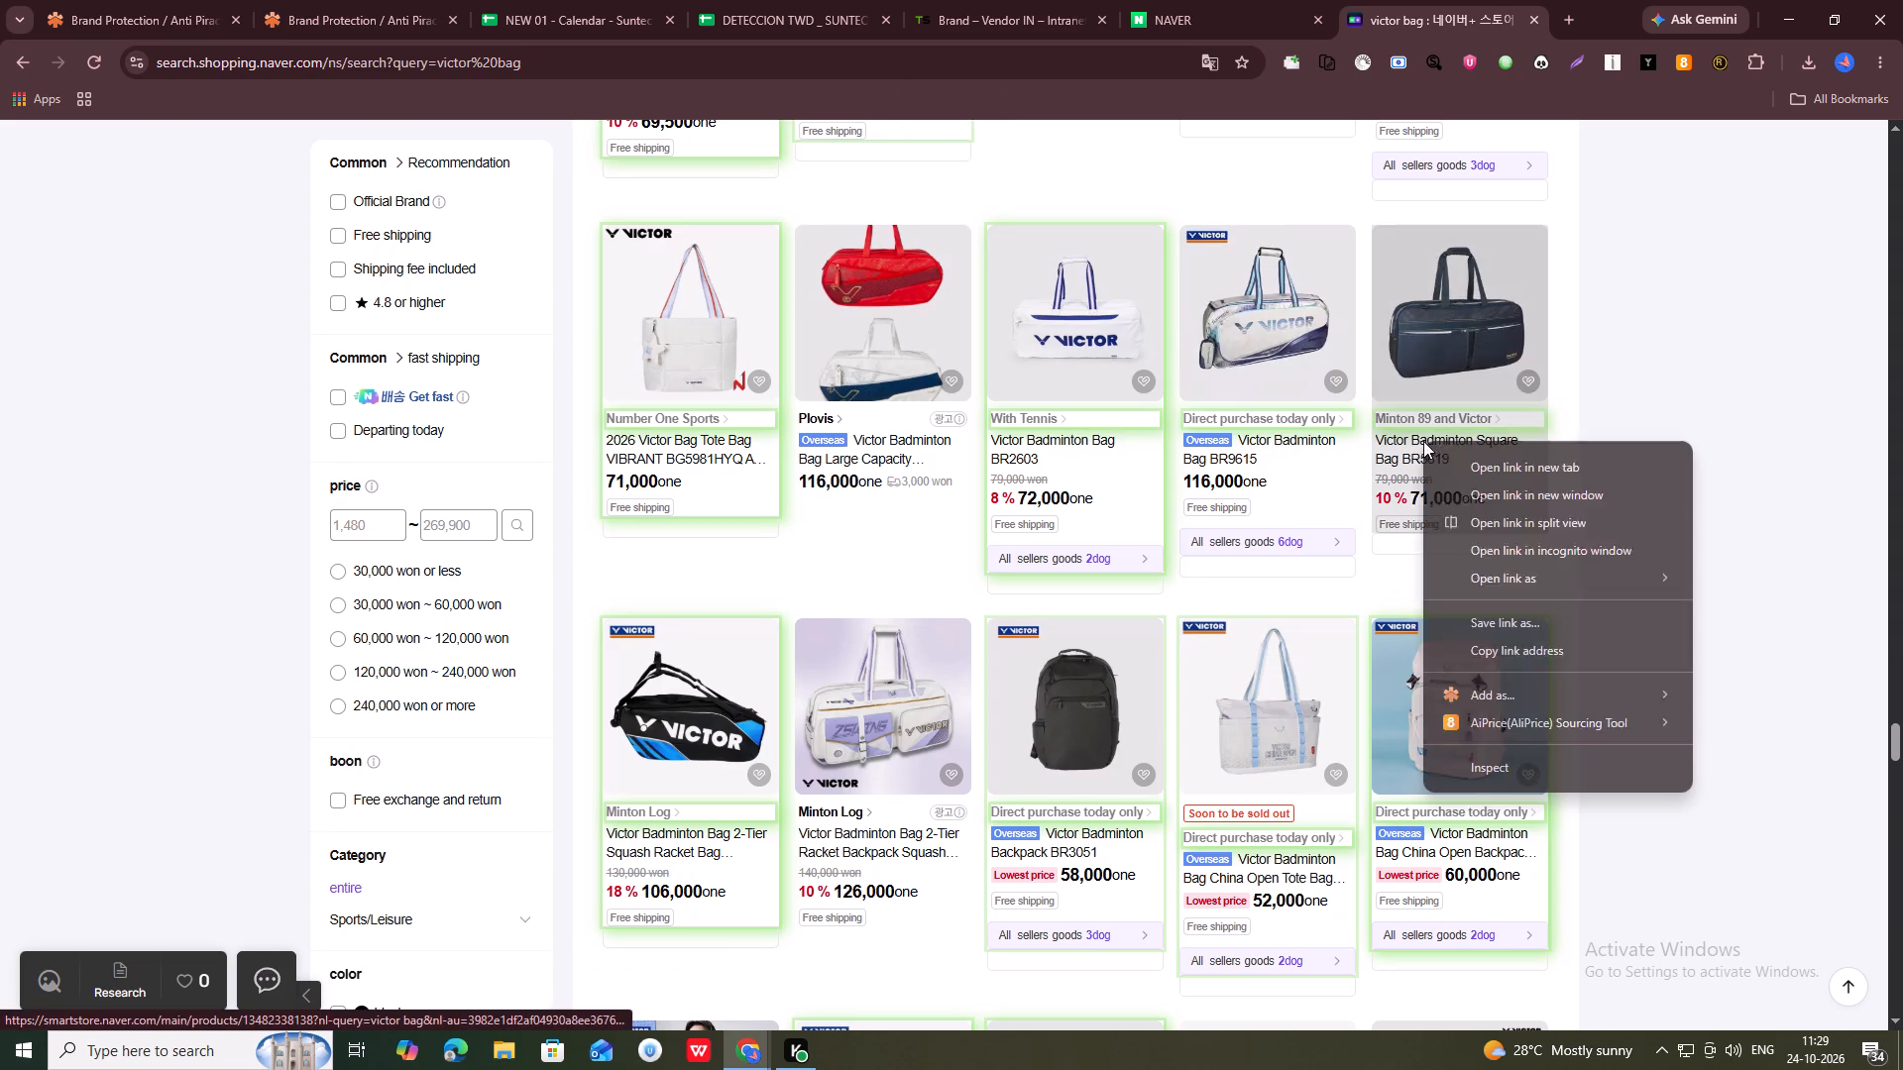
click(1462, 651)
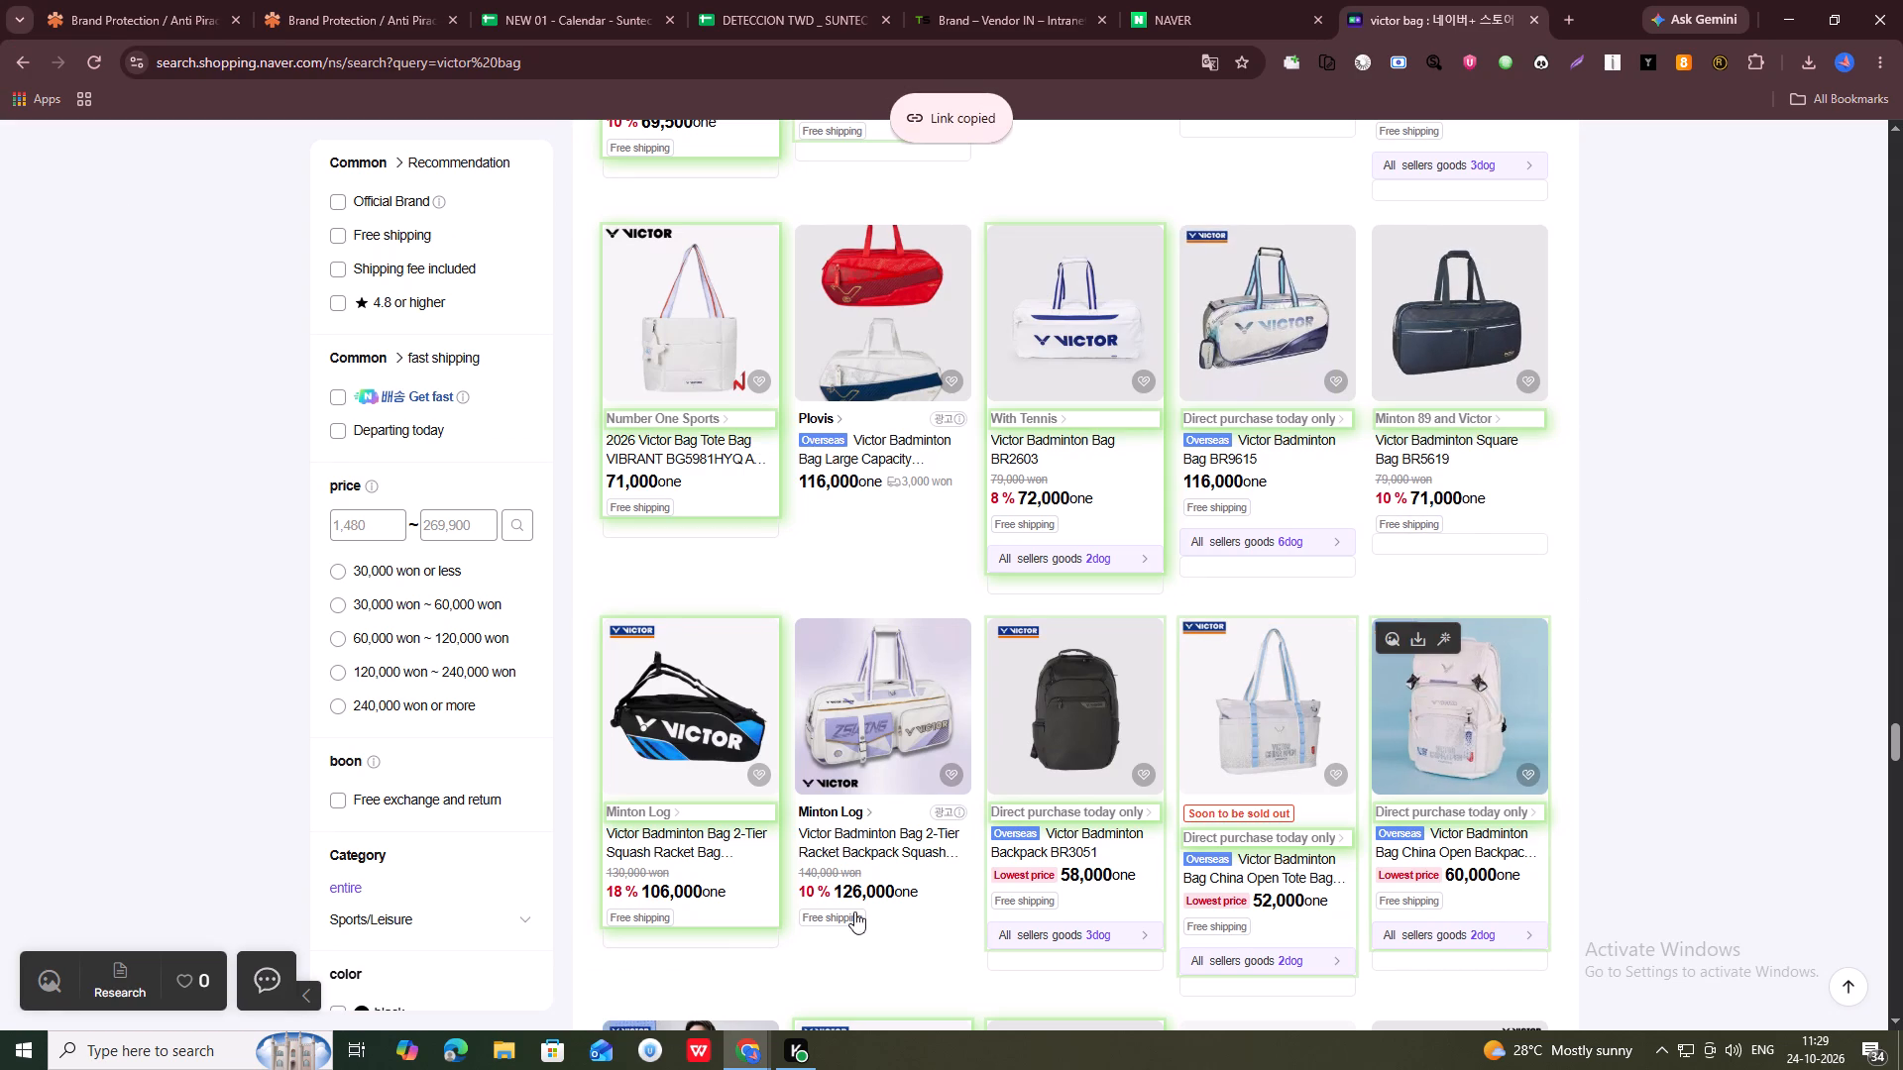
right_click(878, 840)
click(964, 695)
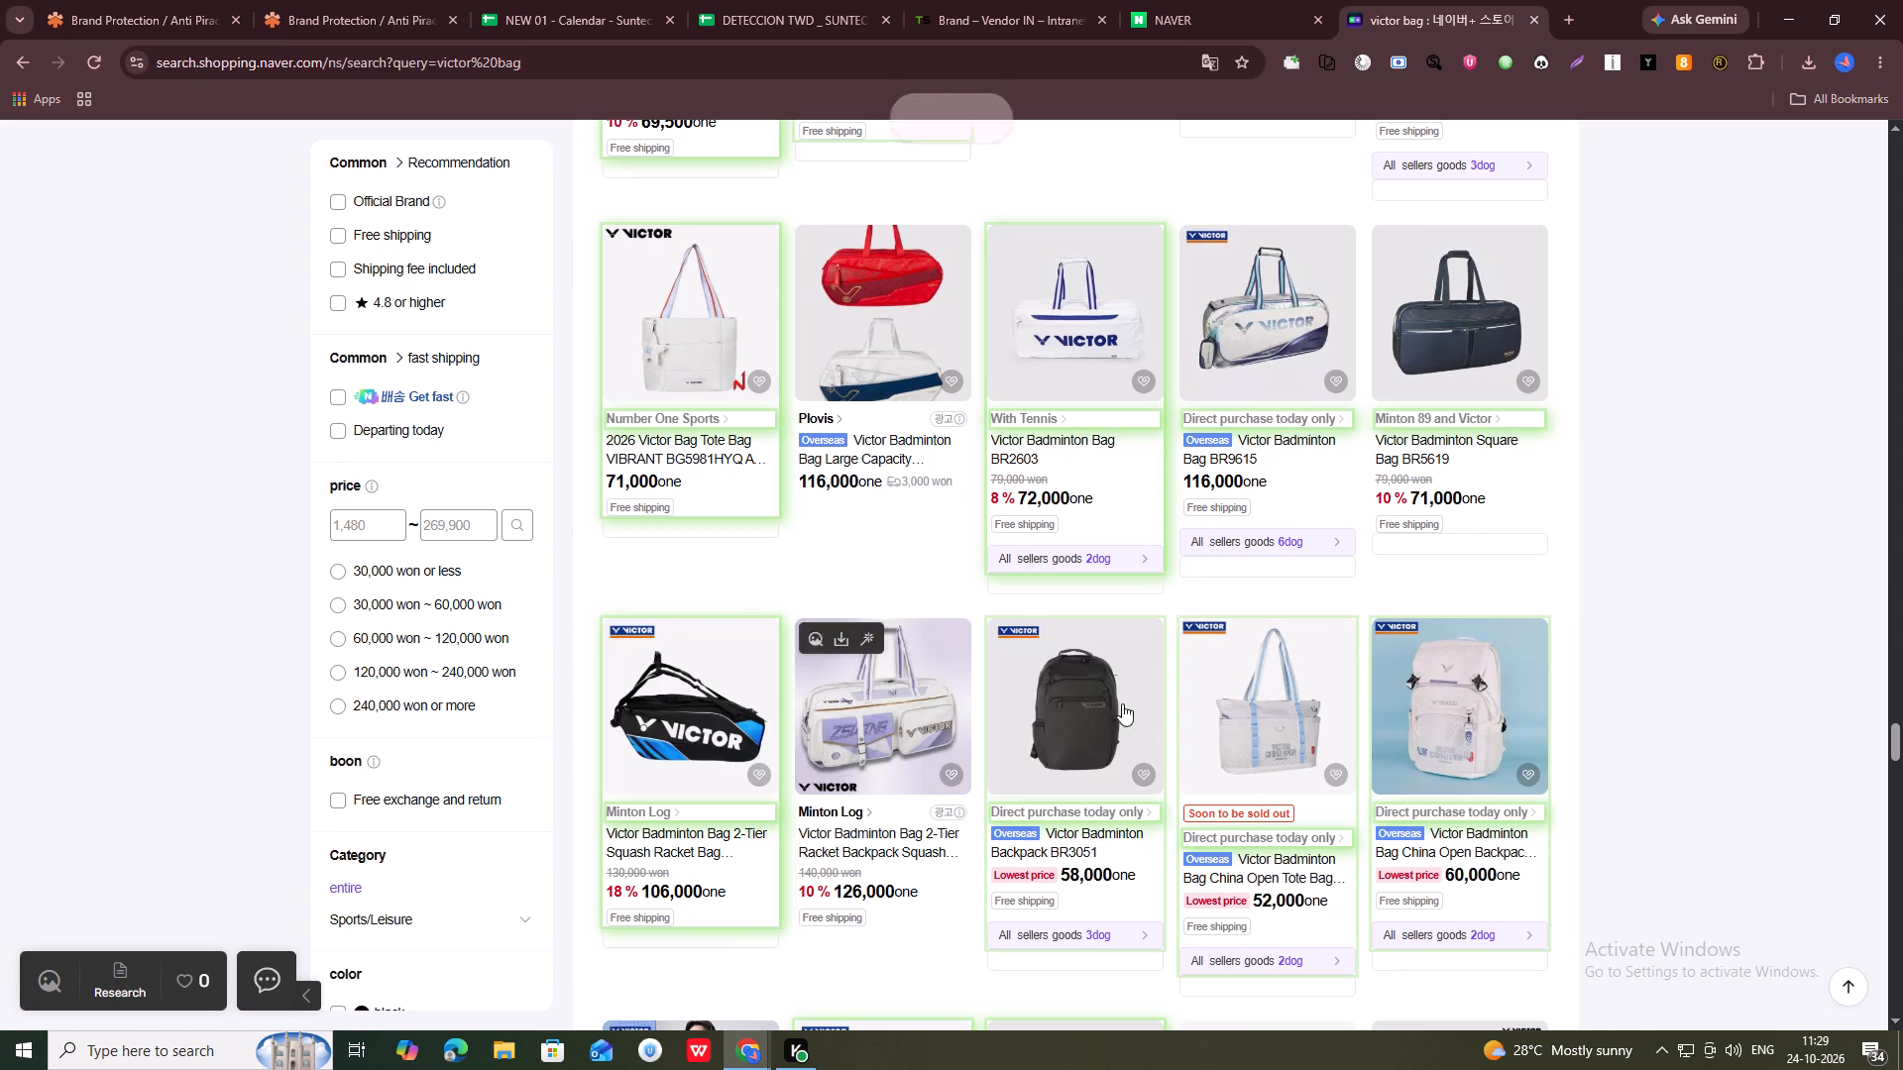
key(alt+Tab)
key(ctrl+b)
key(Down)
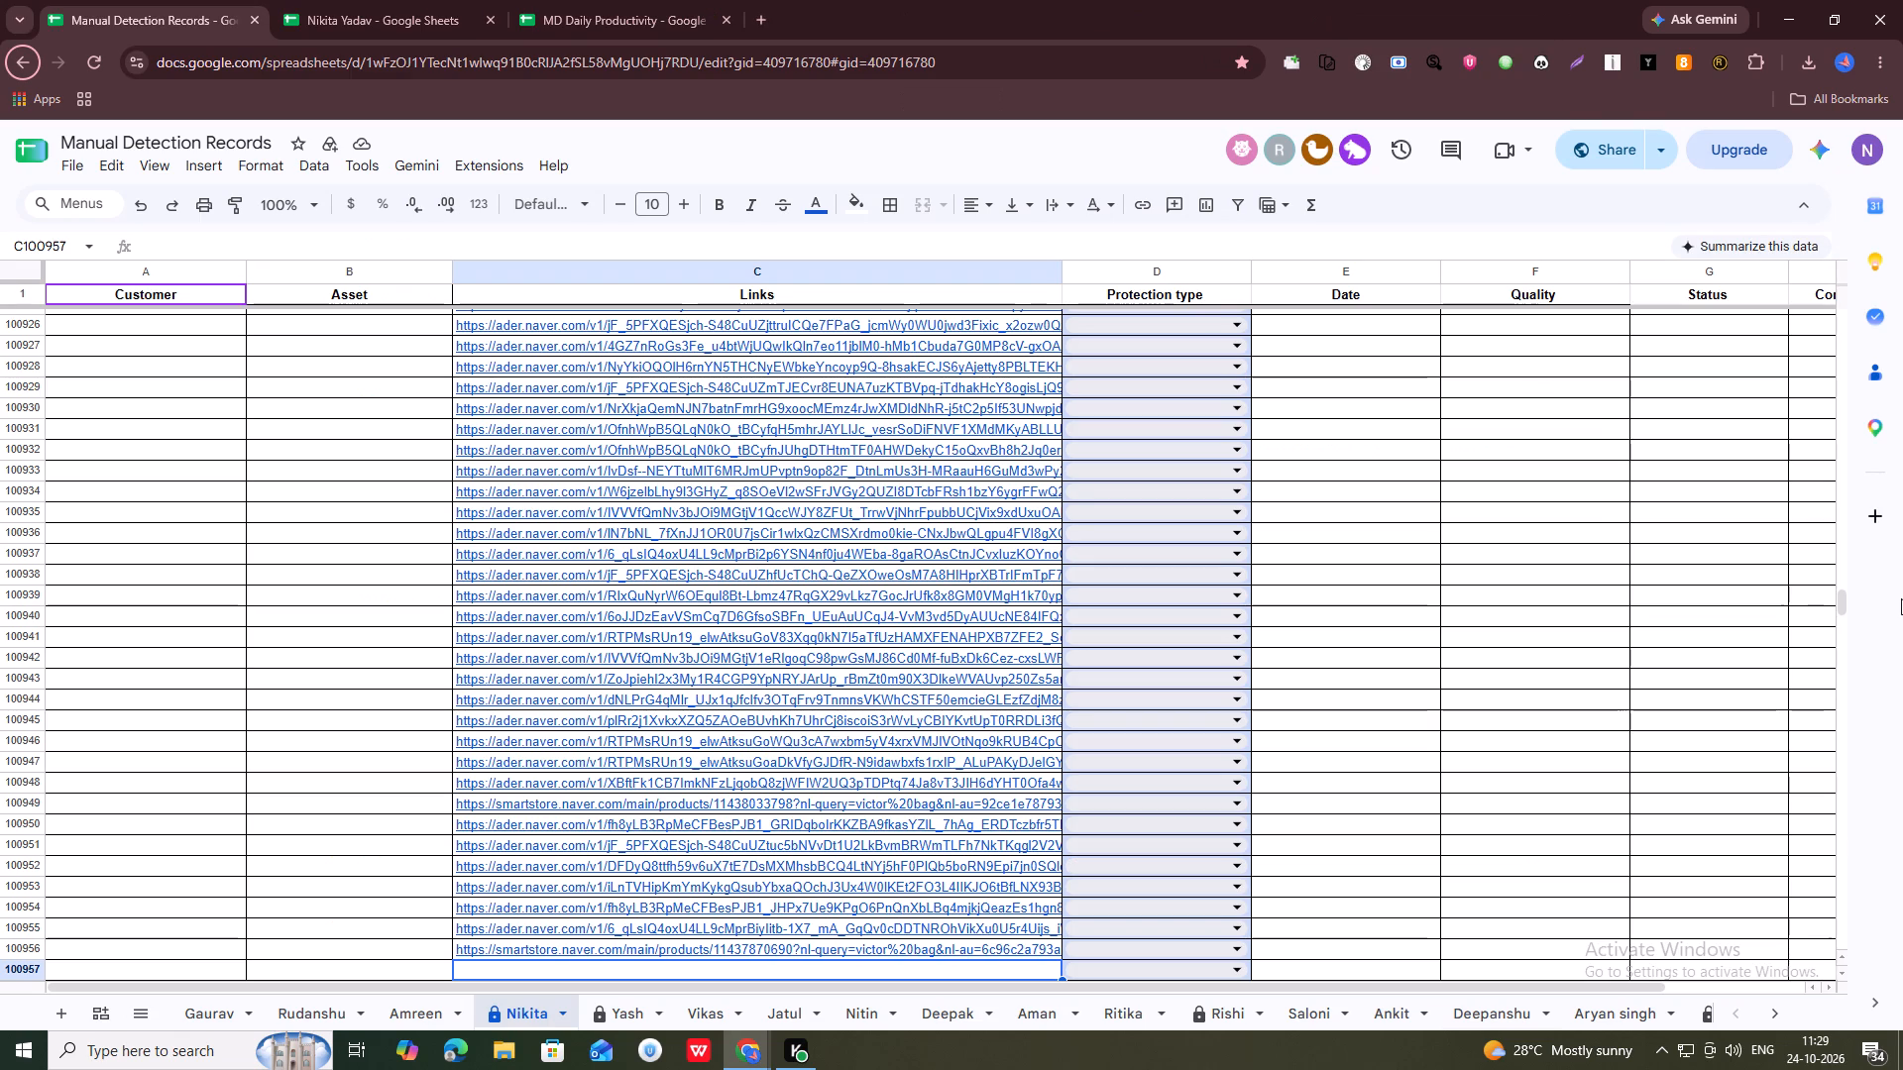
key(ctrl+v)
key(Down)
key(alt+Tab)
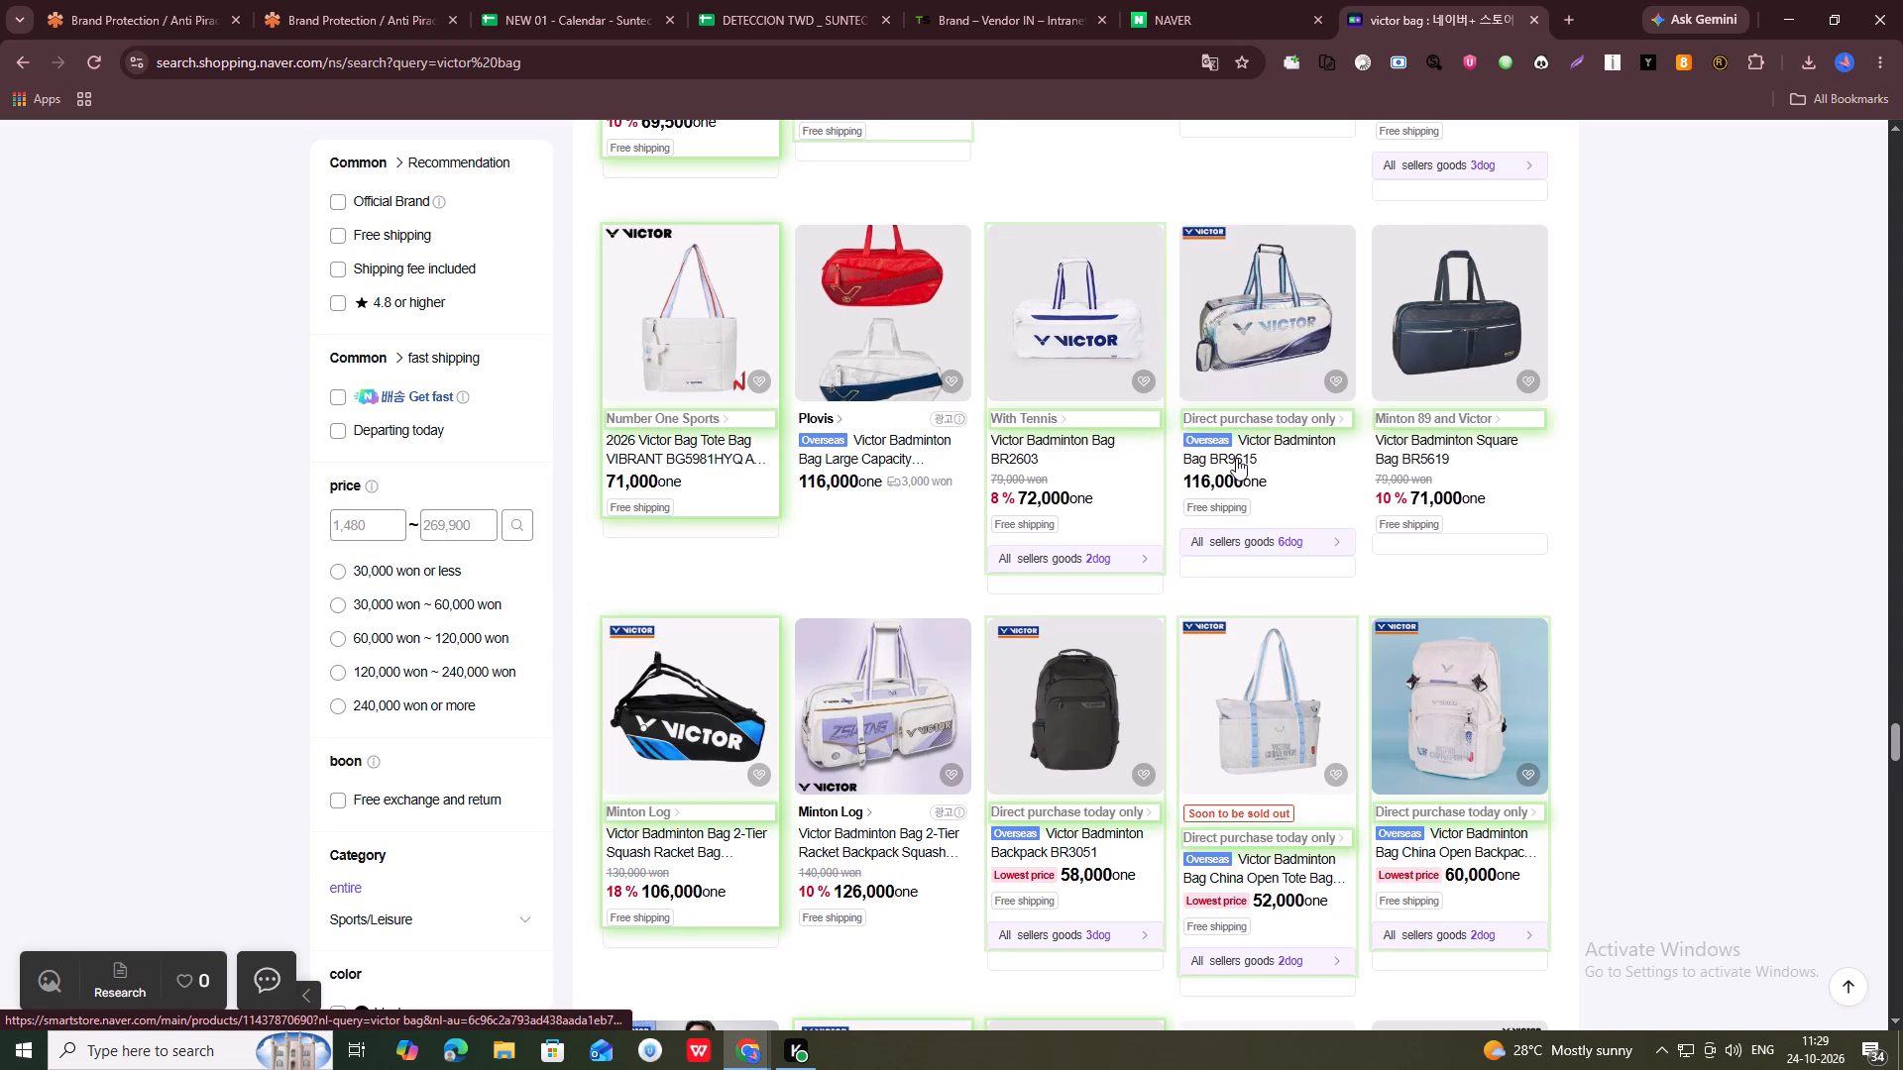
Copy the link of Minton Log's 126,000 won Victor Badminton Bag 2-Tier Racket Backpack from Naver into Links cell C100957.
right_click(867, 845)
click(963, 699)
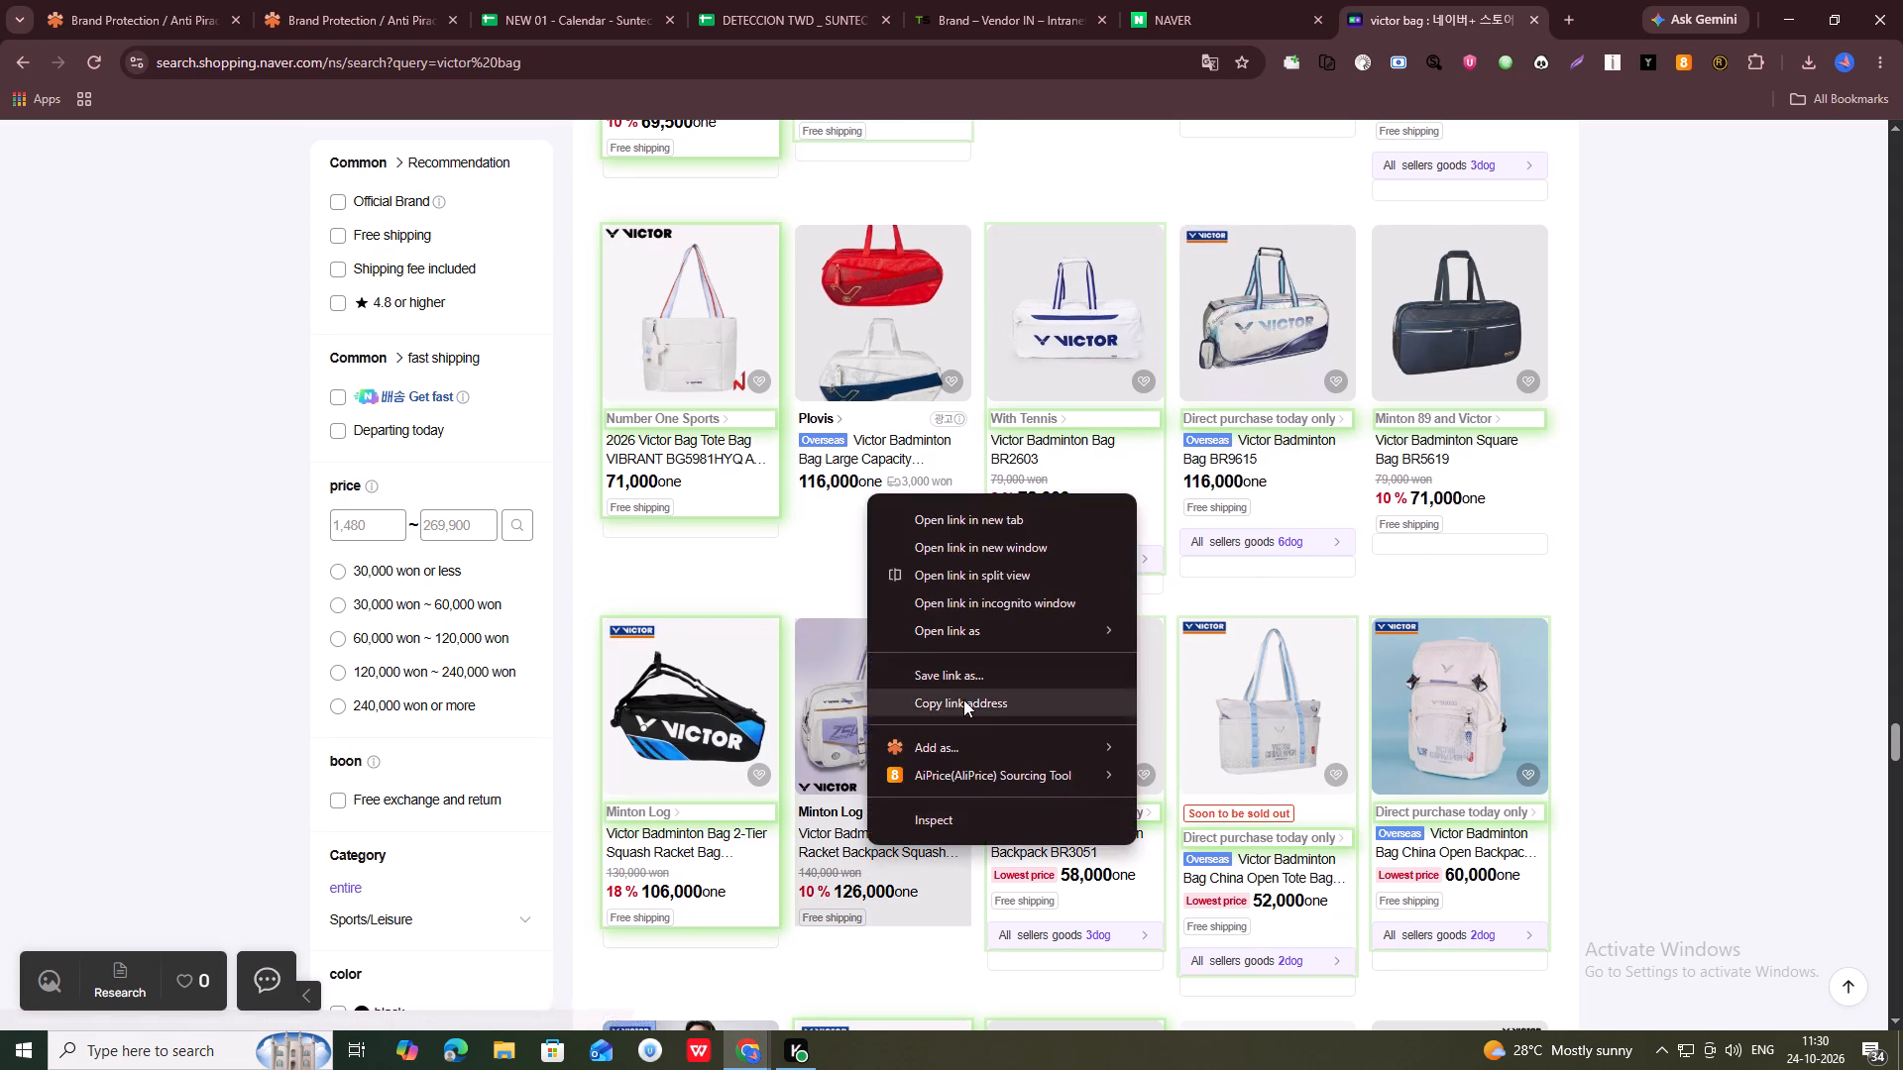
key(alt+Tab)
key(ctrl+v)
scroll(966, 753, down, 4)
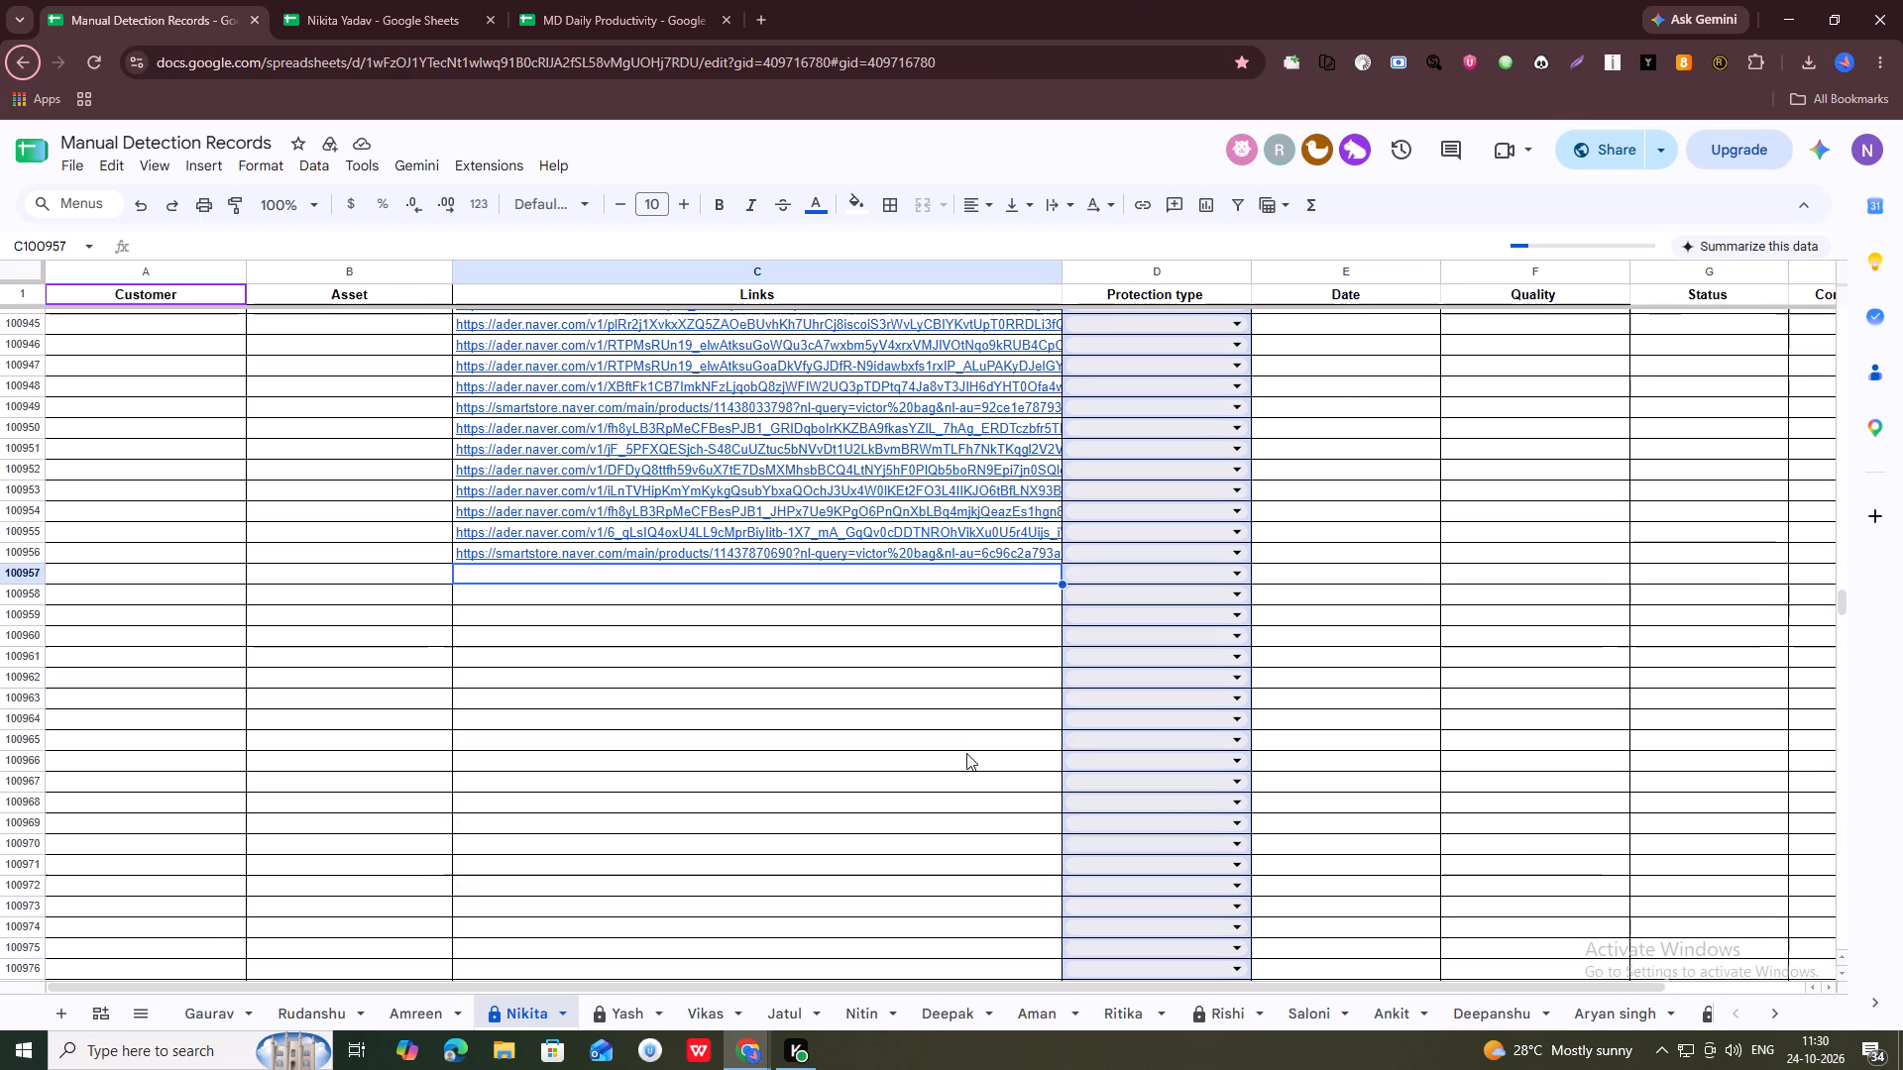
click(940, 579)
key(ctrl+v)
click(933, 594)
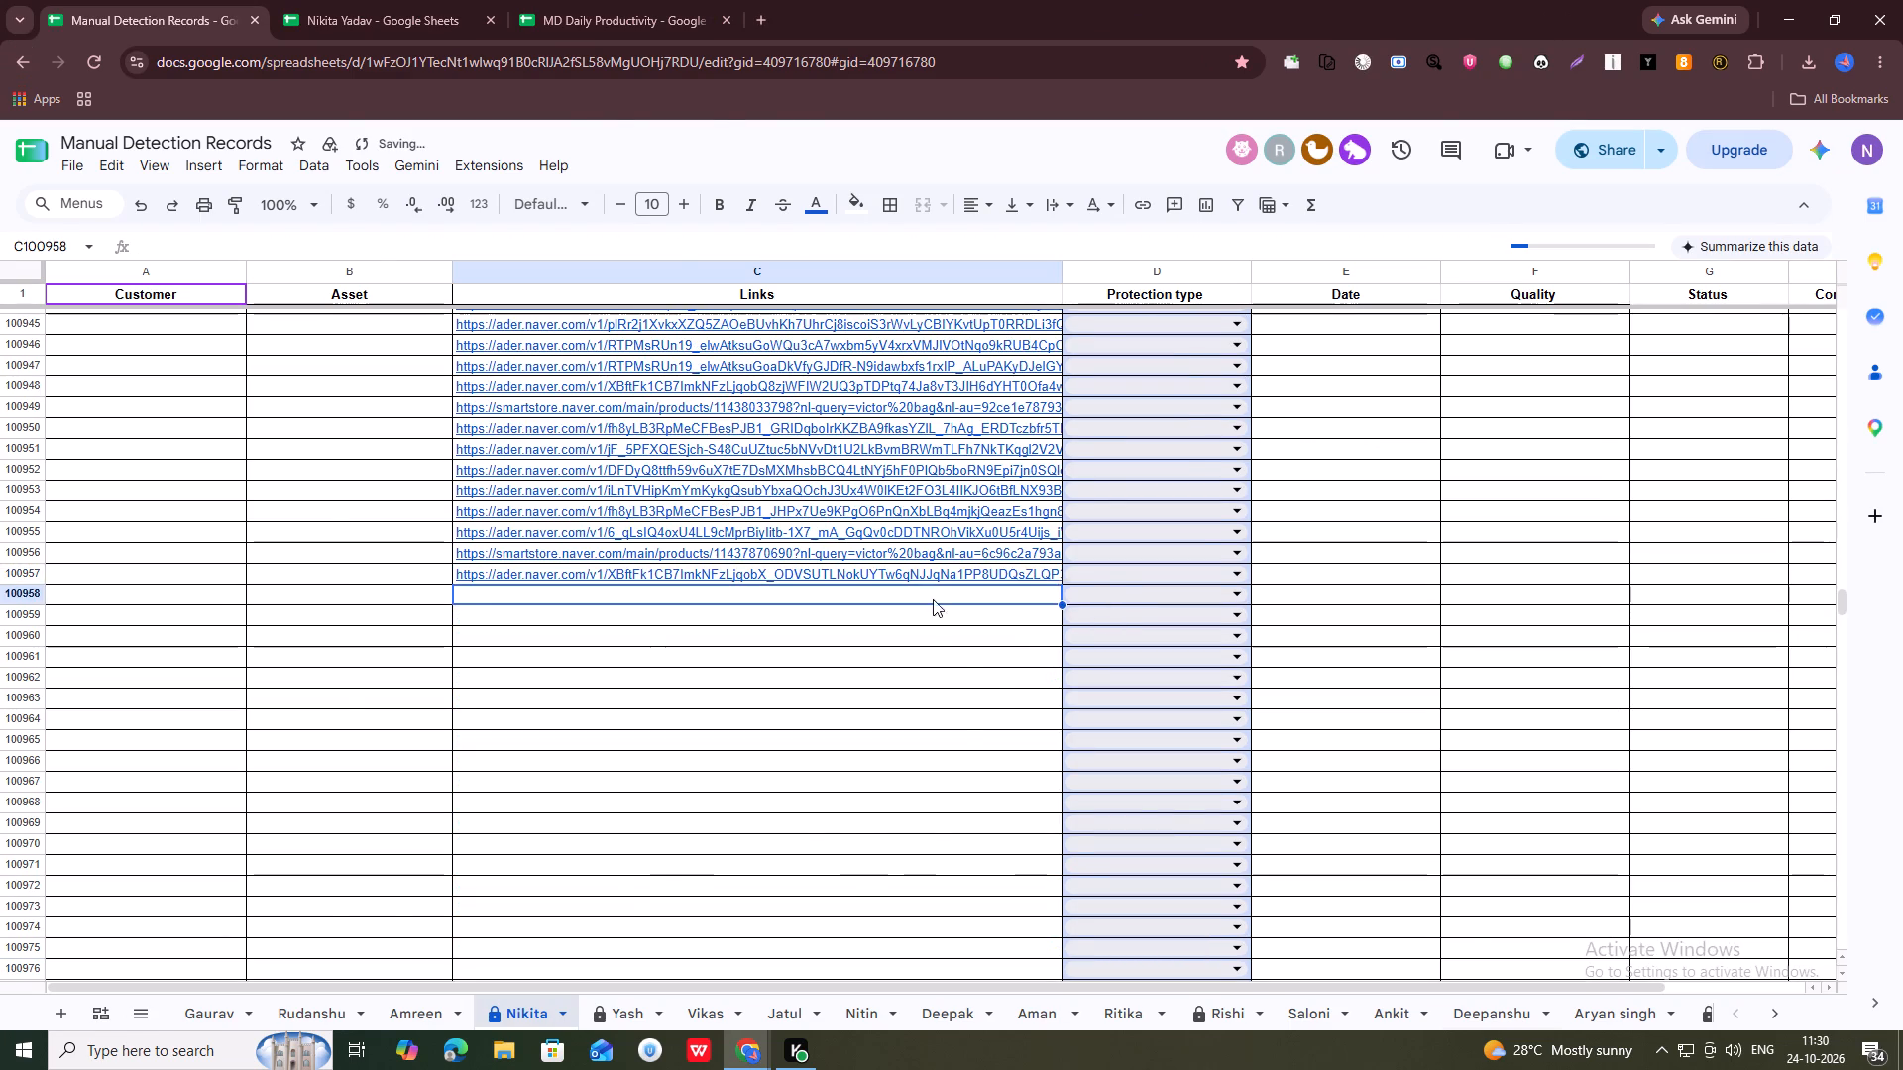
key(alt+Tab)
Copy the link of Plovis's 113,000 won Victor Badminton Bag BR9616 from Naver into Links cell C100958.
scroll(1401, 767, down, 6)
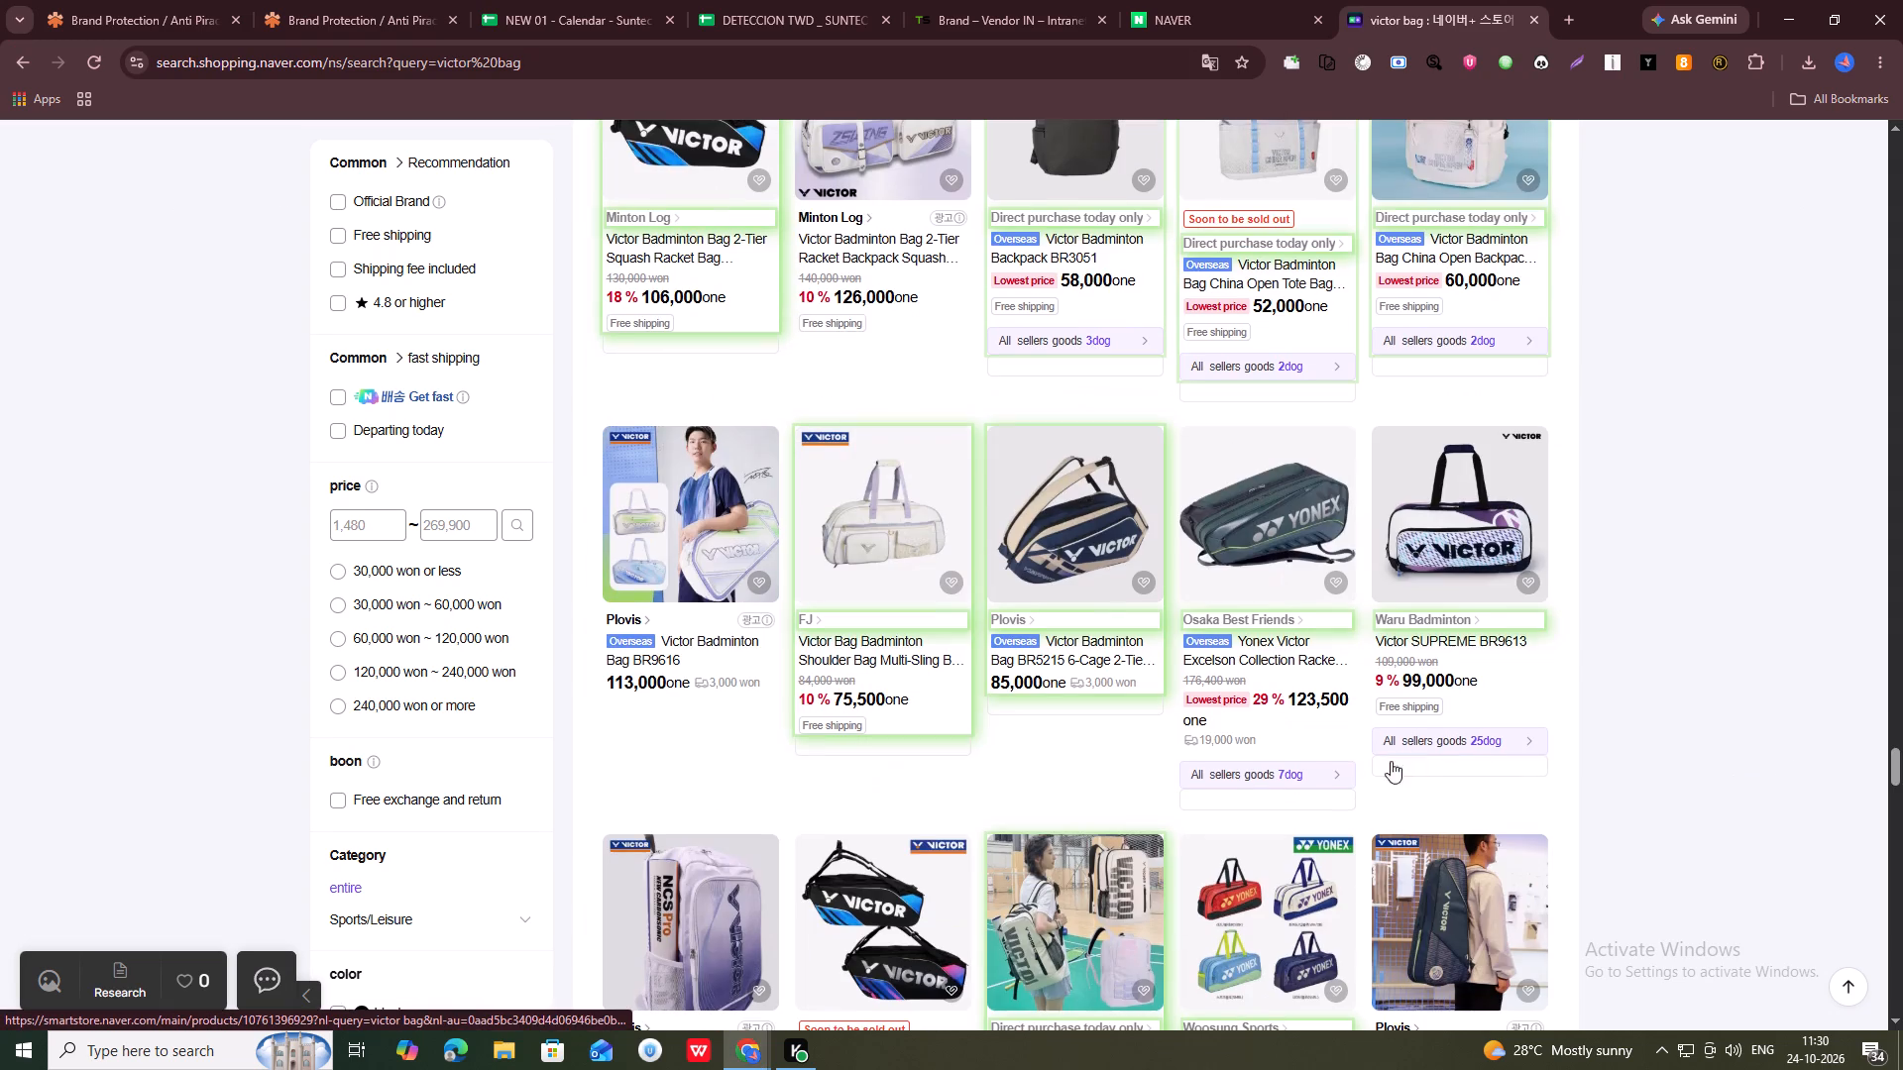
right_click(704, 635)
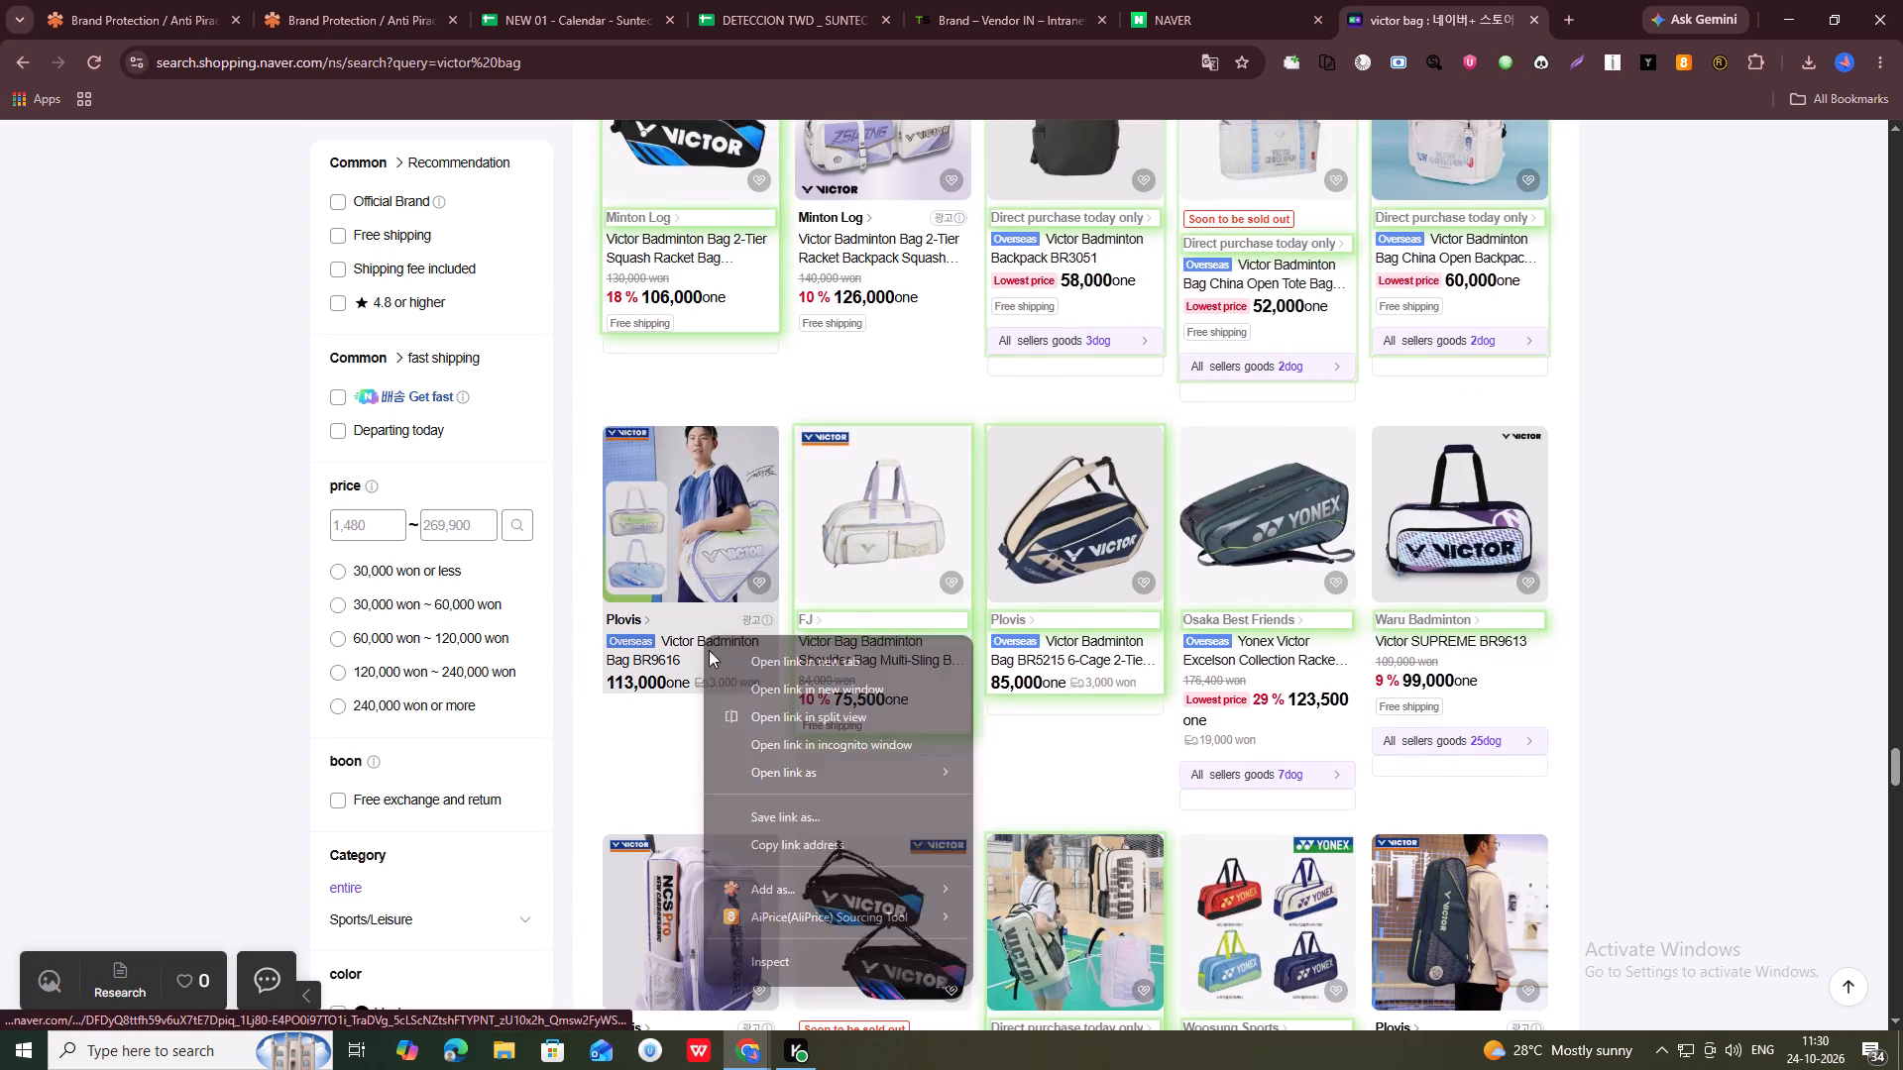
click(756, 841)
key(alt+Tab)
key(ctrl+v)
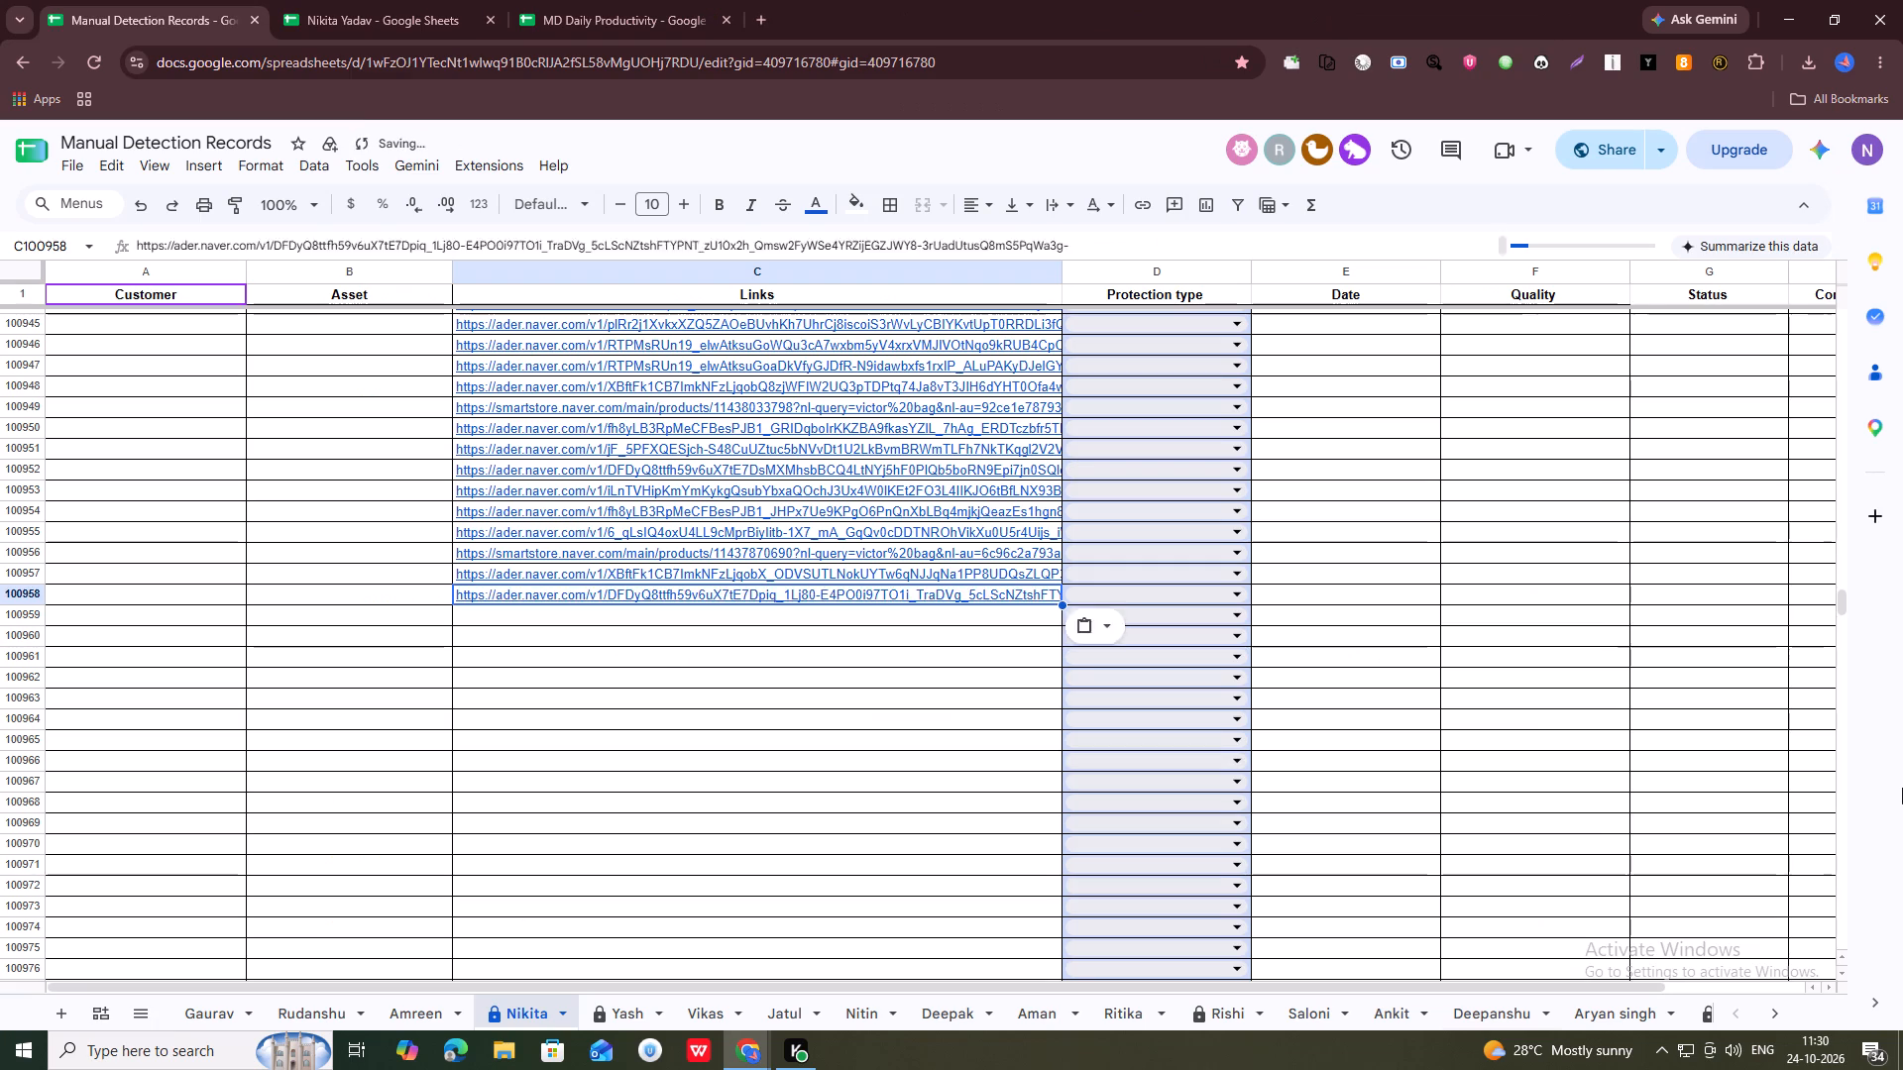
key(Down)
key(alt+Tab)
Copy the link of Plovis's 44,000 won Victor Badminton Bag BR2003 Backpack from Naver into Links cell C100959.
key(Down)
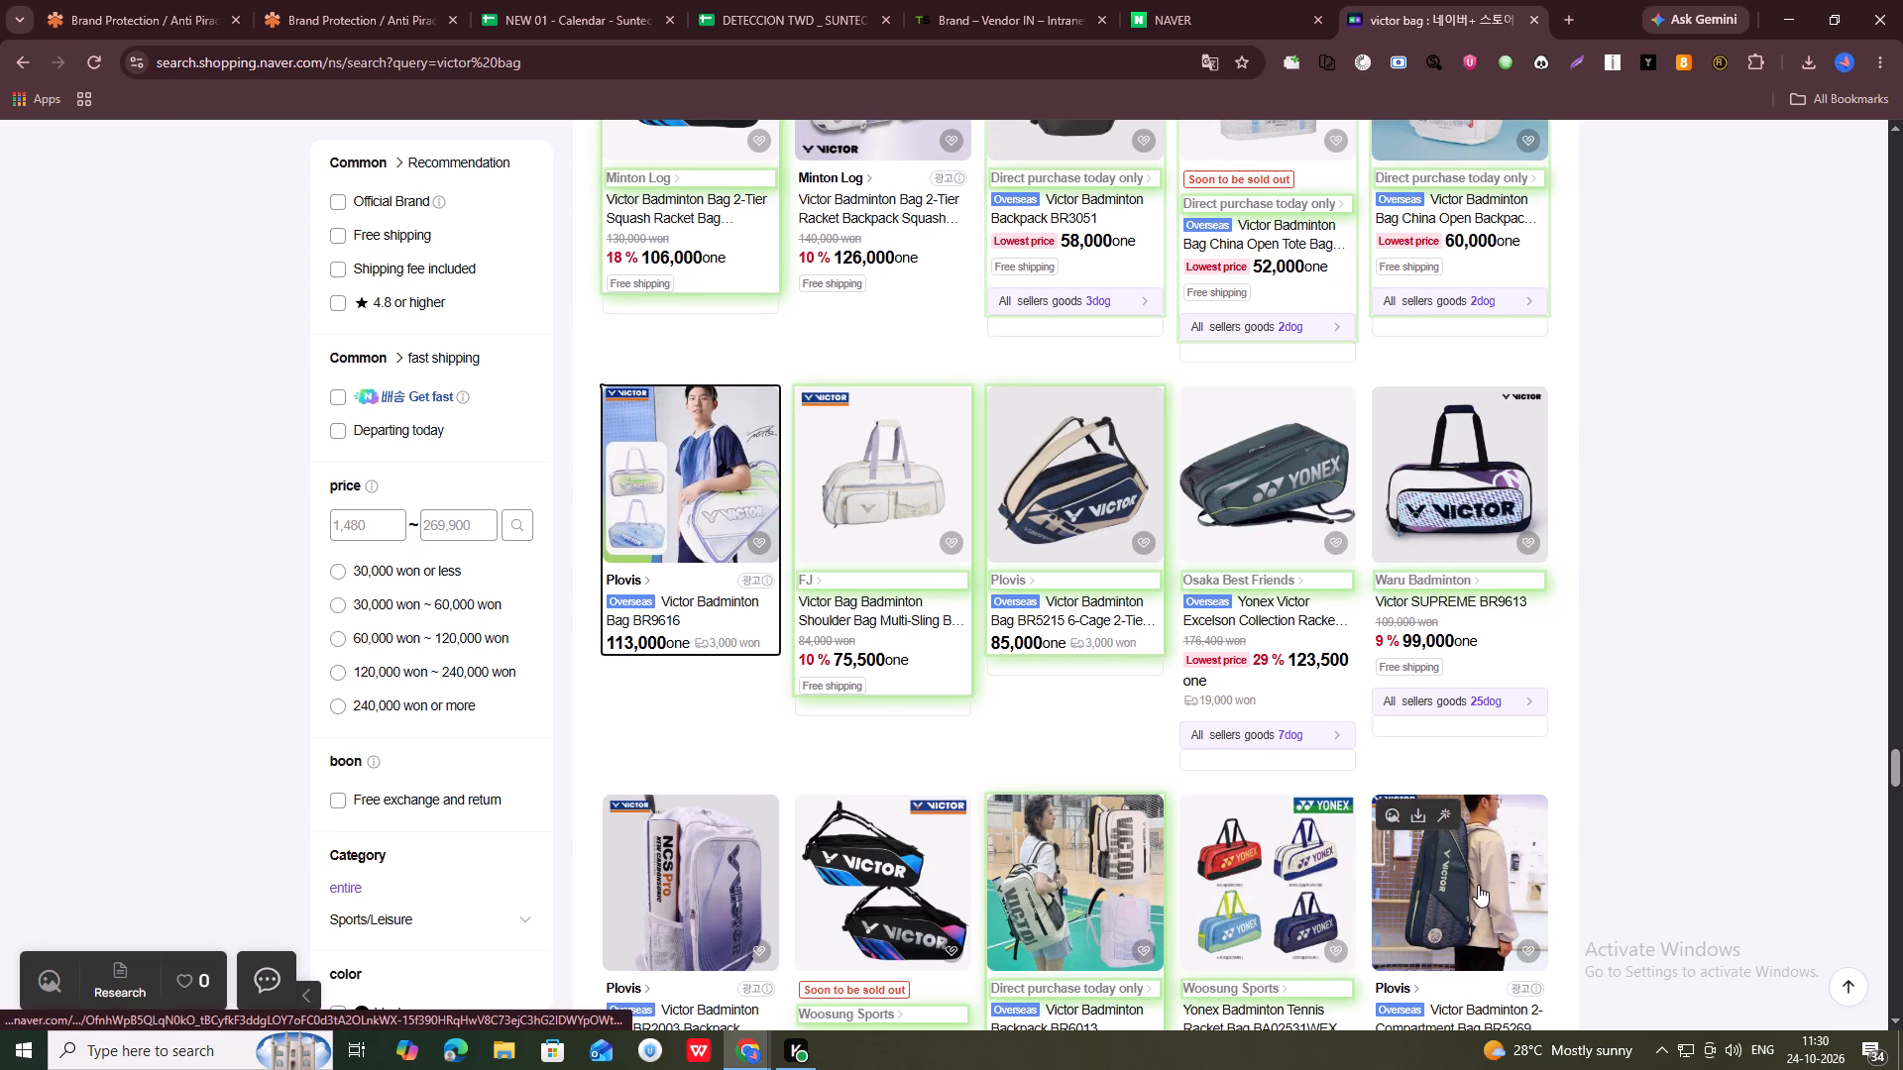
scroll(1297, 768, down, 4)
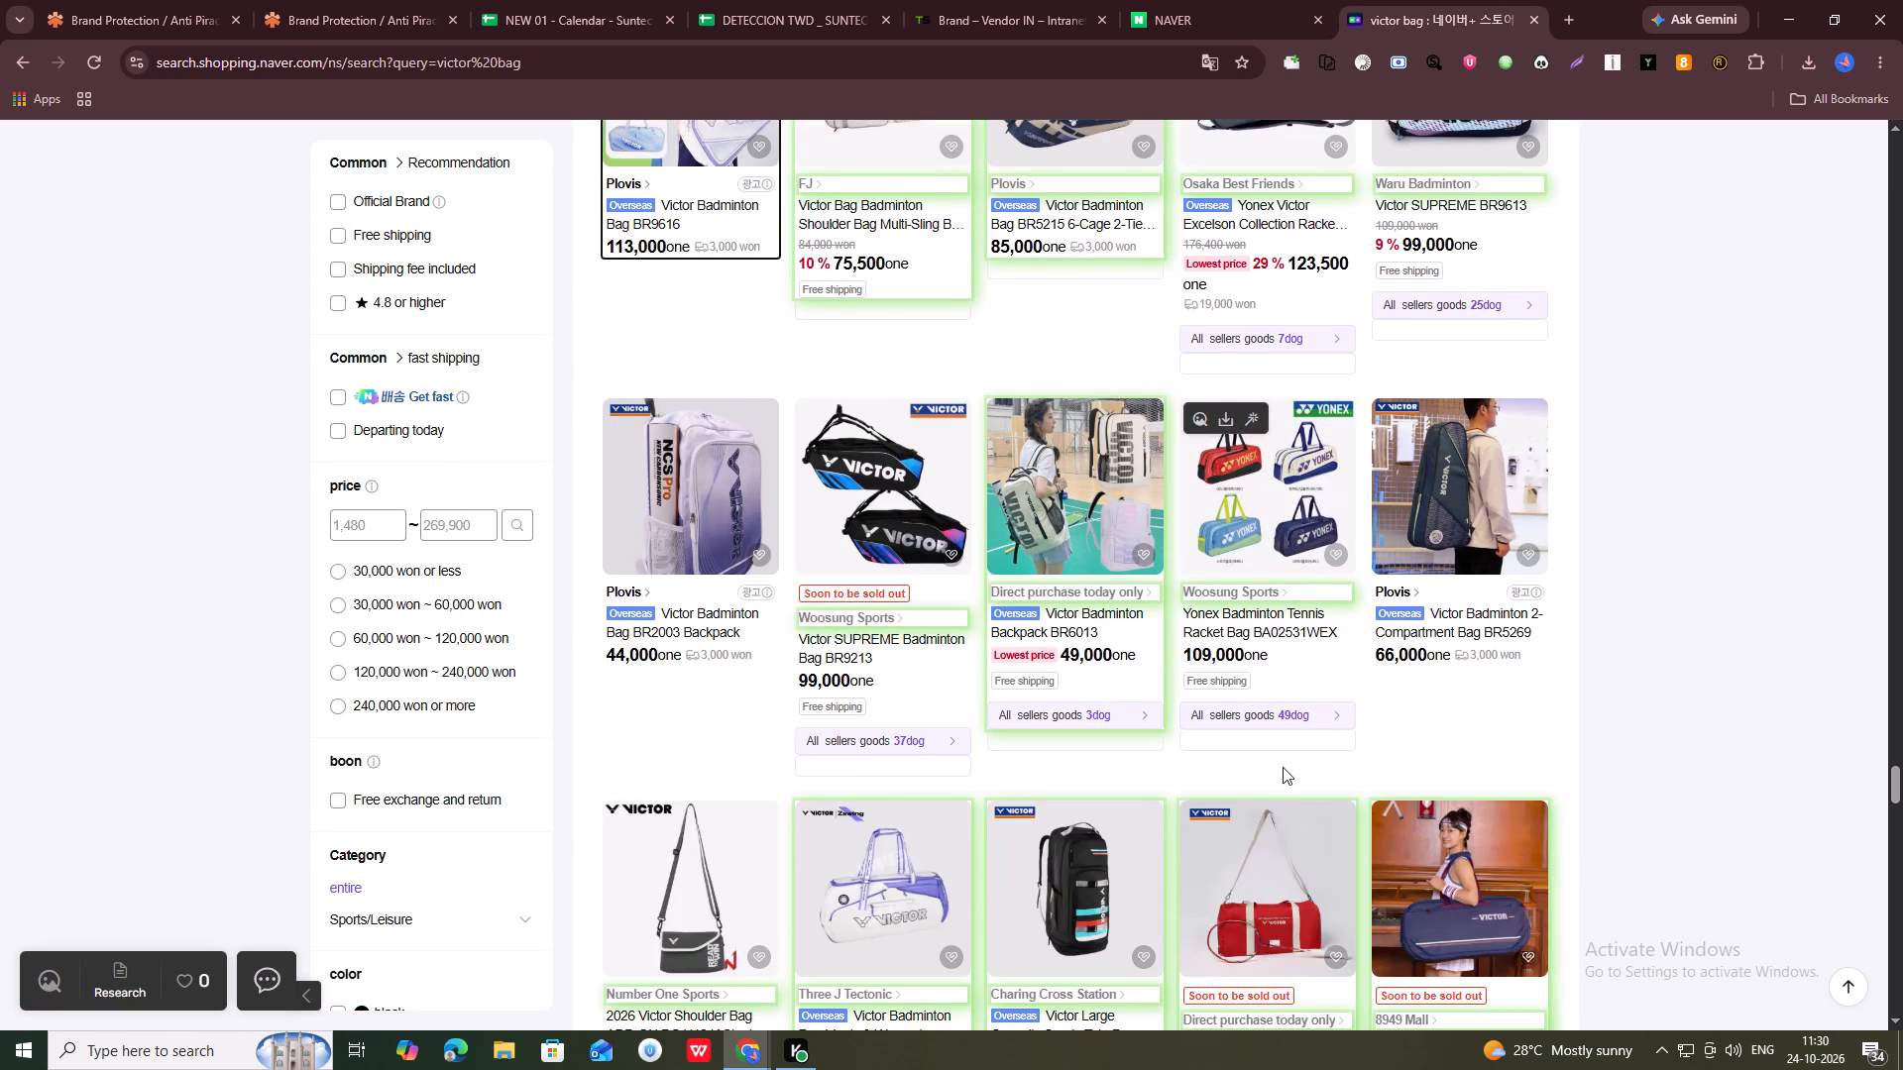
right_click(694, 623)
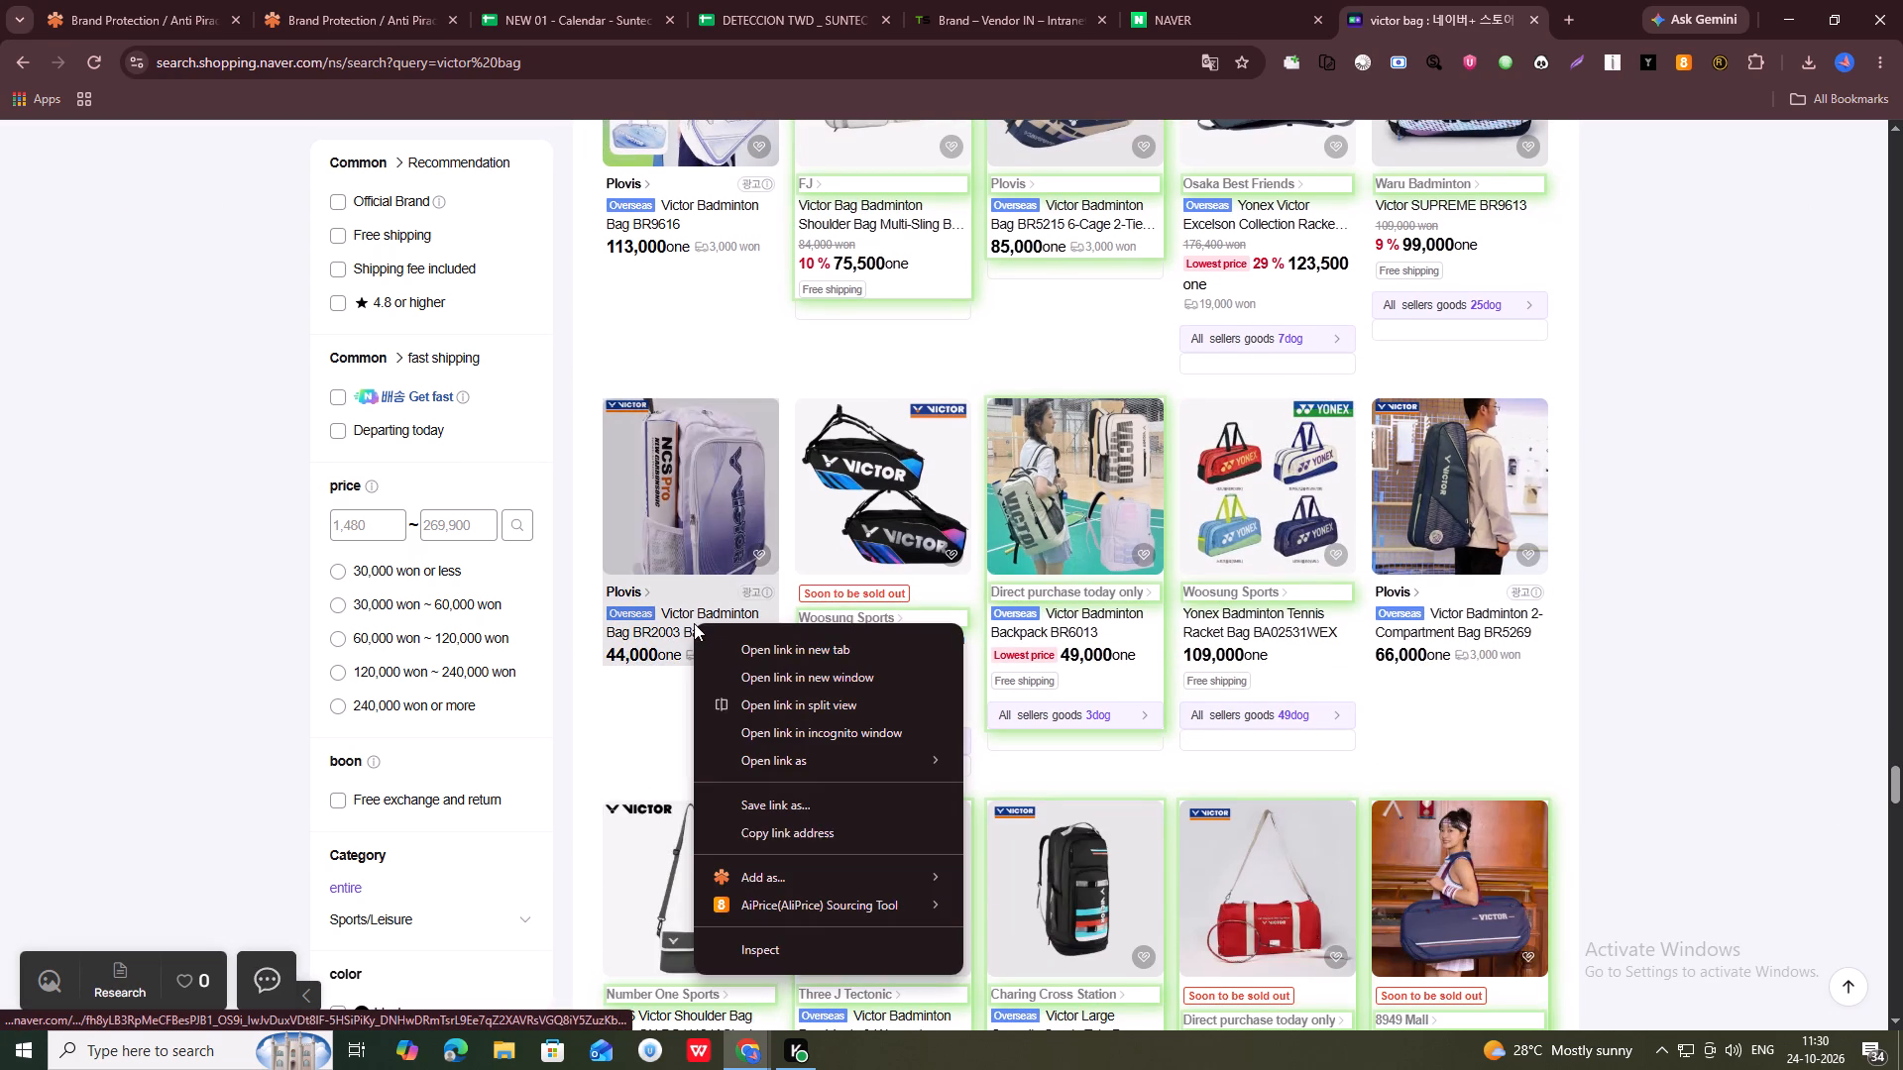
click(751, 835)
key(alt+Tab)
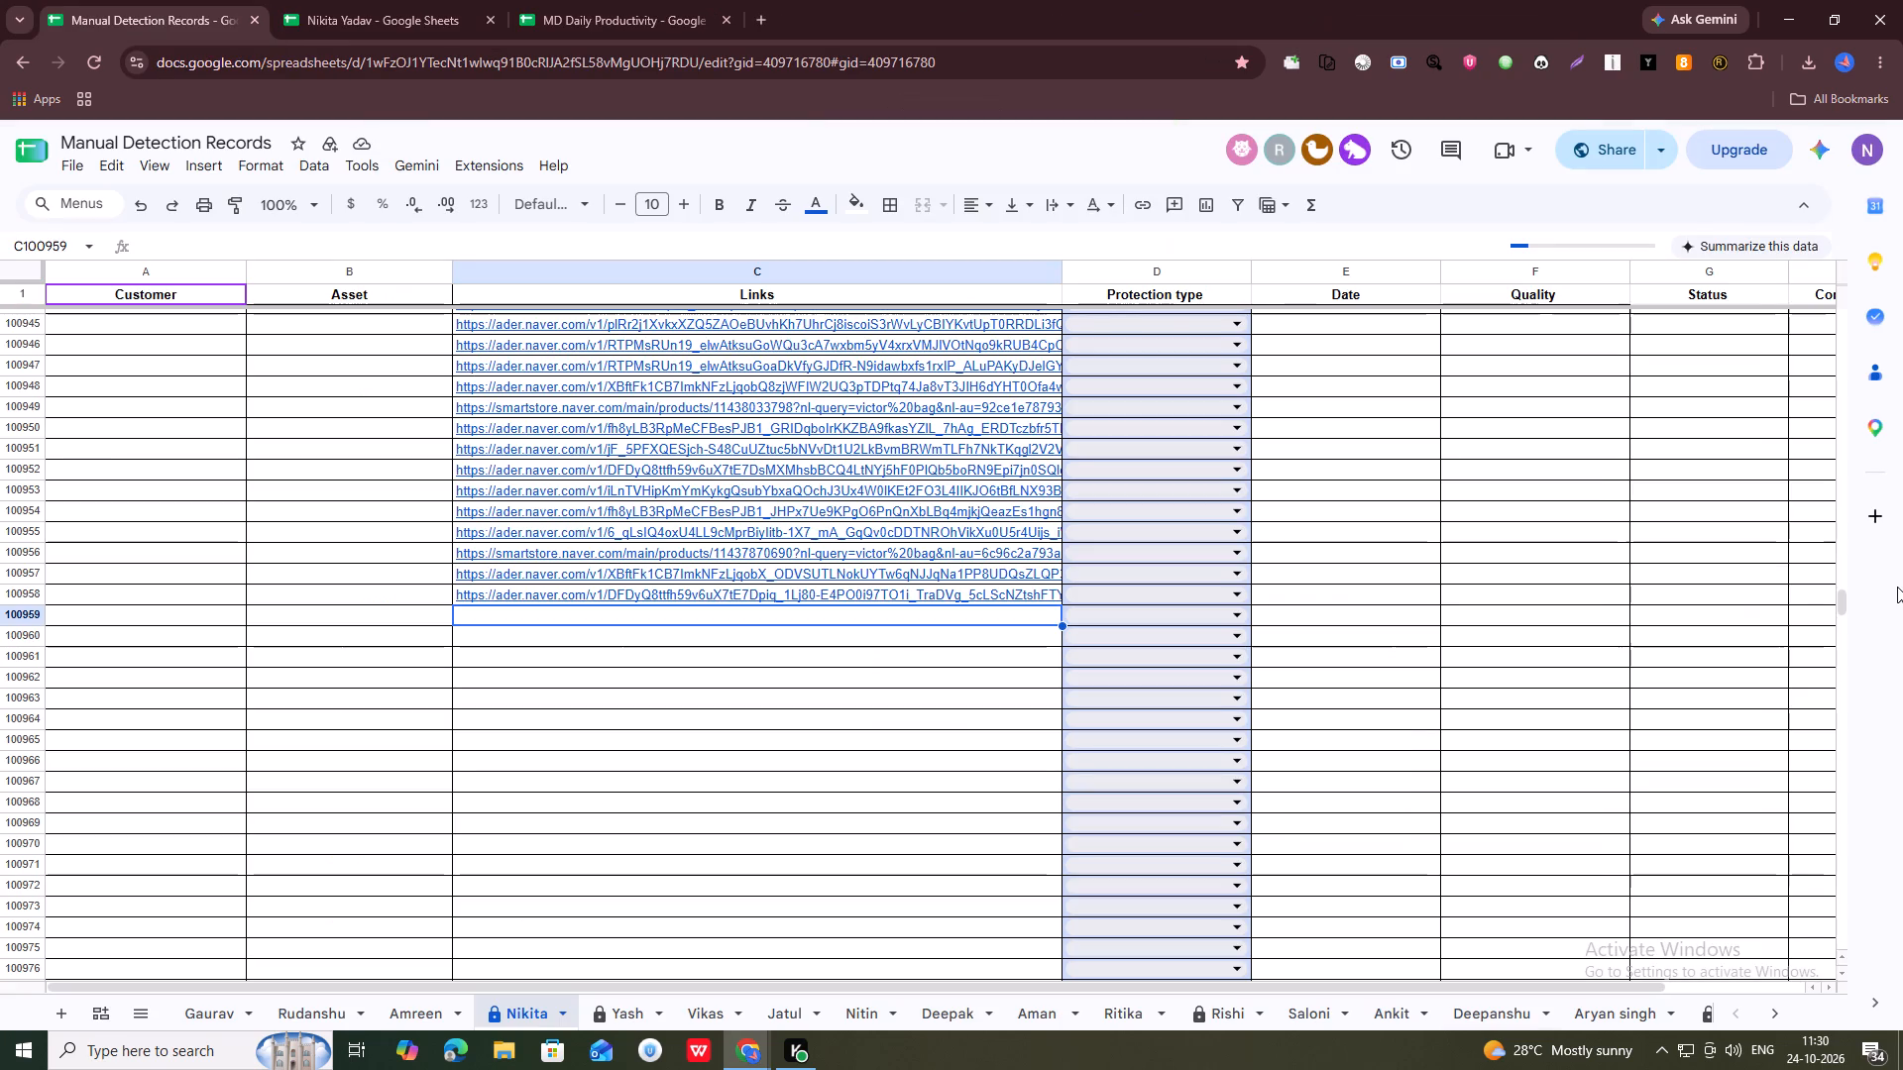
key(ctrl+v)
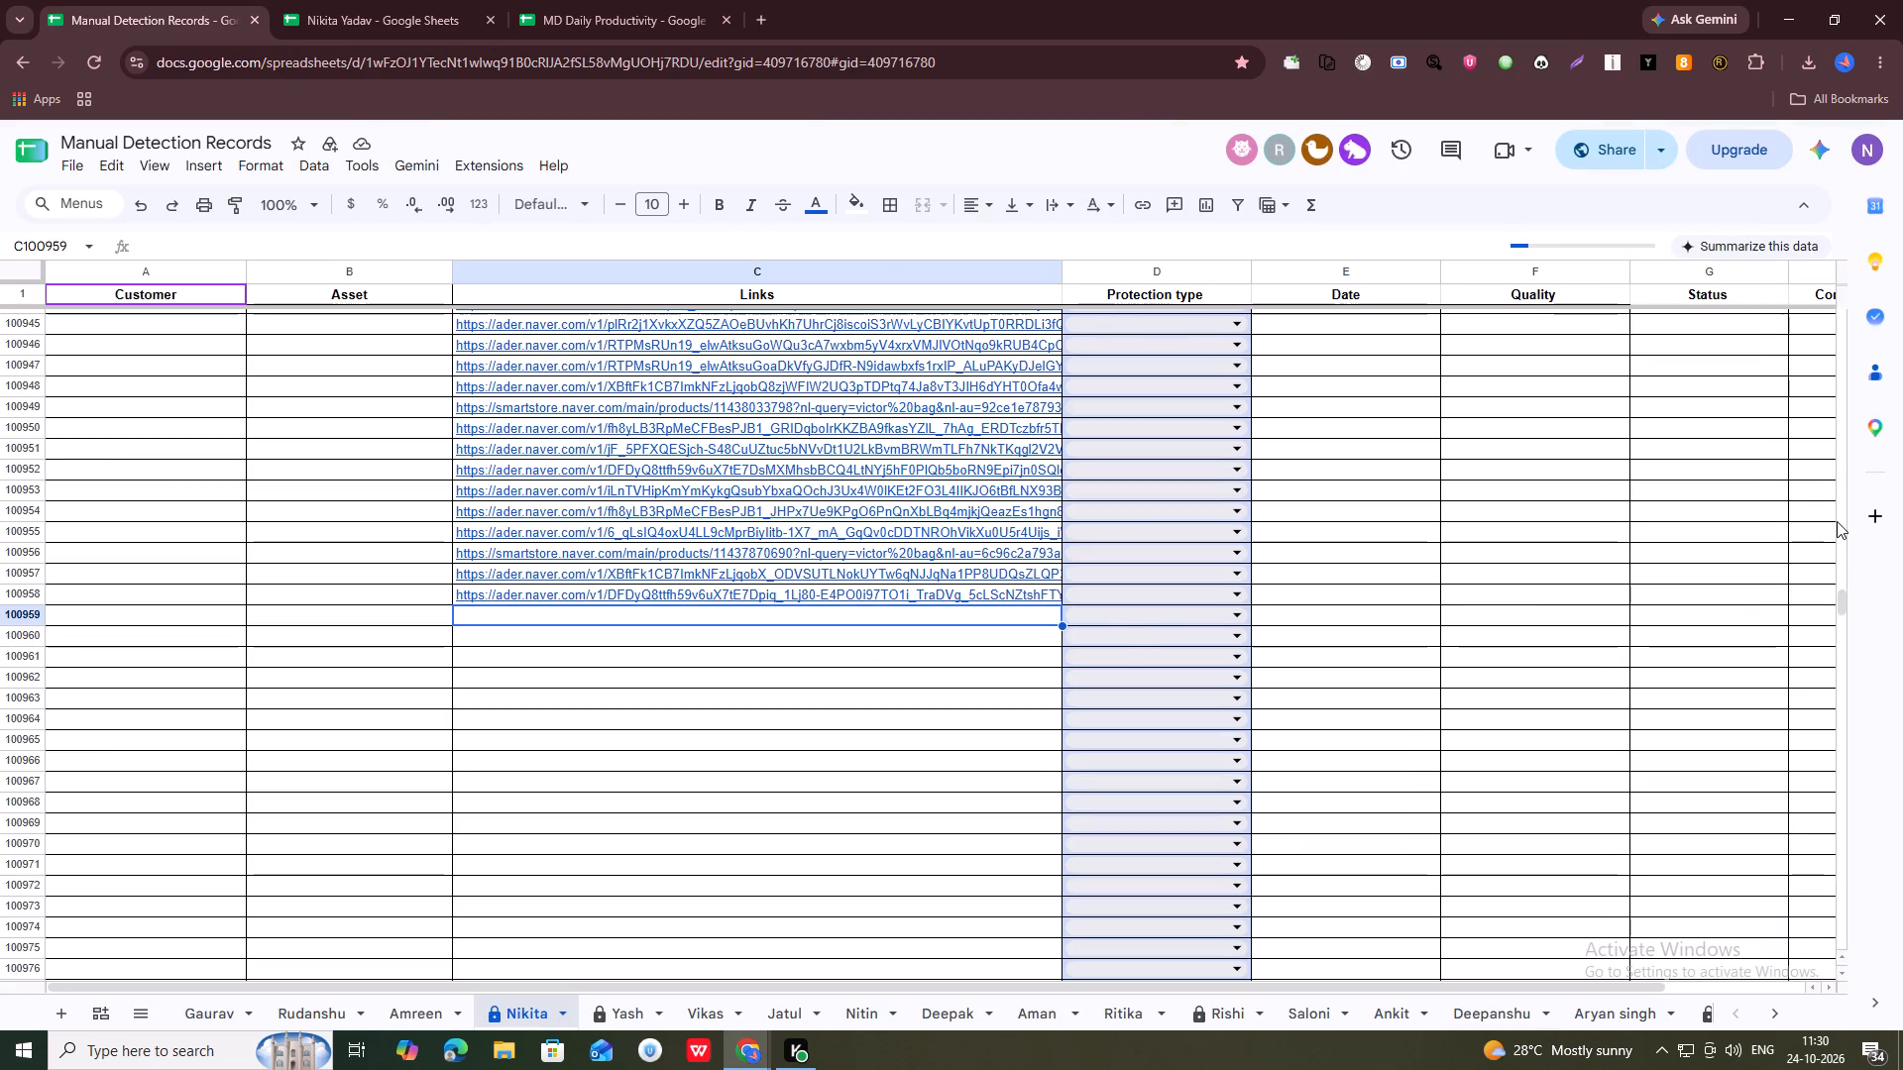
key(Down)
key(alt+Tab)
Copy the link of Plovis's 66,000 won Victor Badminton 2-Compartment Bag BR5269 from Naver into the following cell of the Links column.
key(Right)
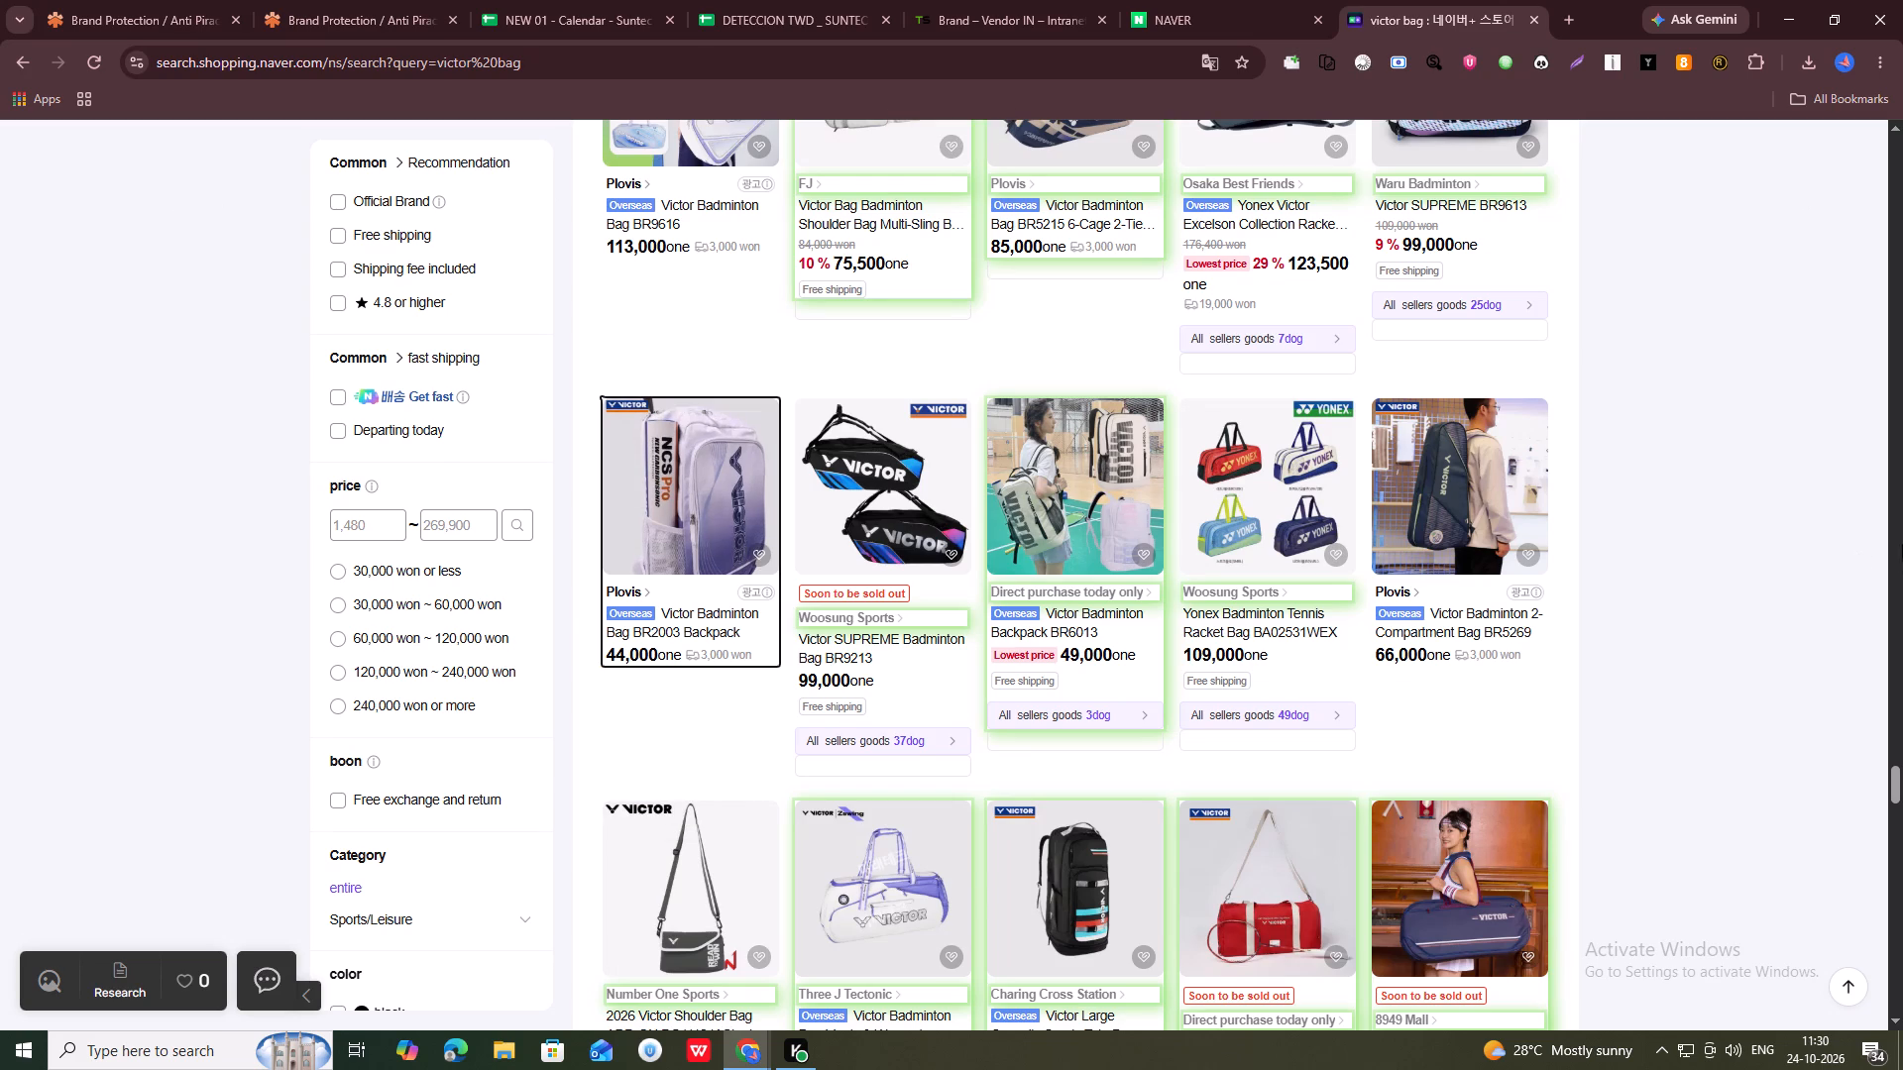
right_click(1495, 625)
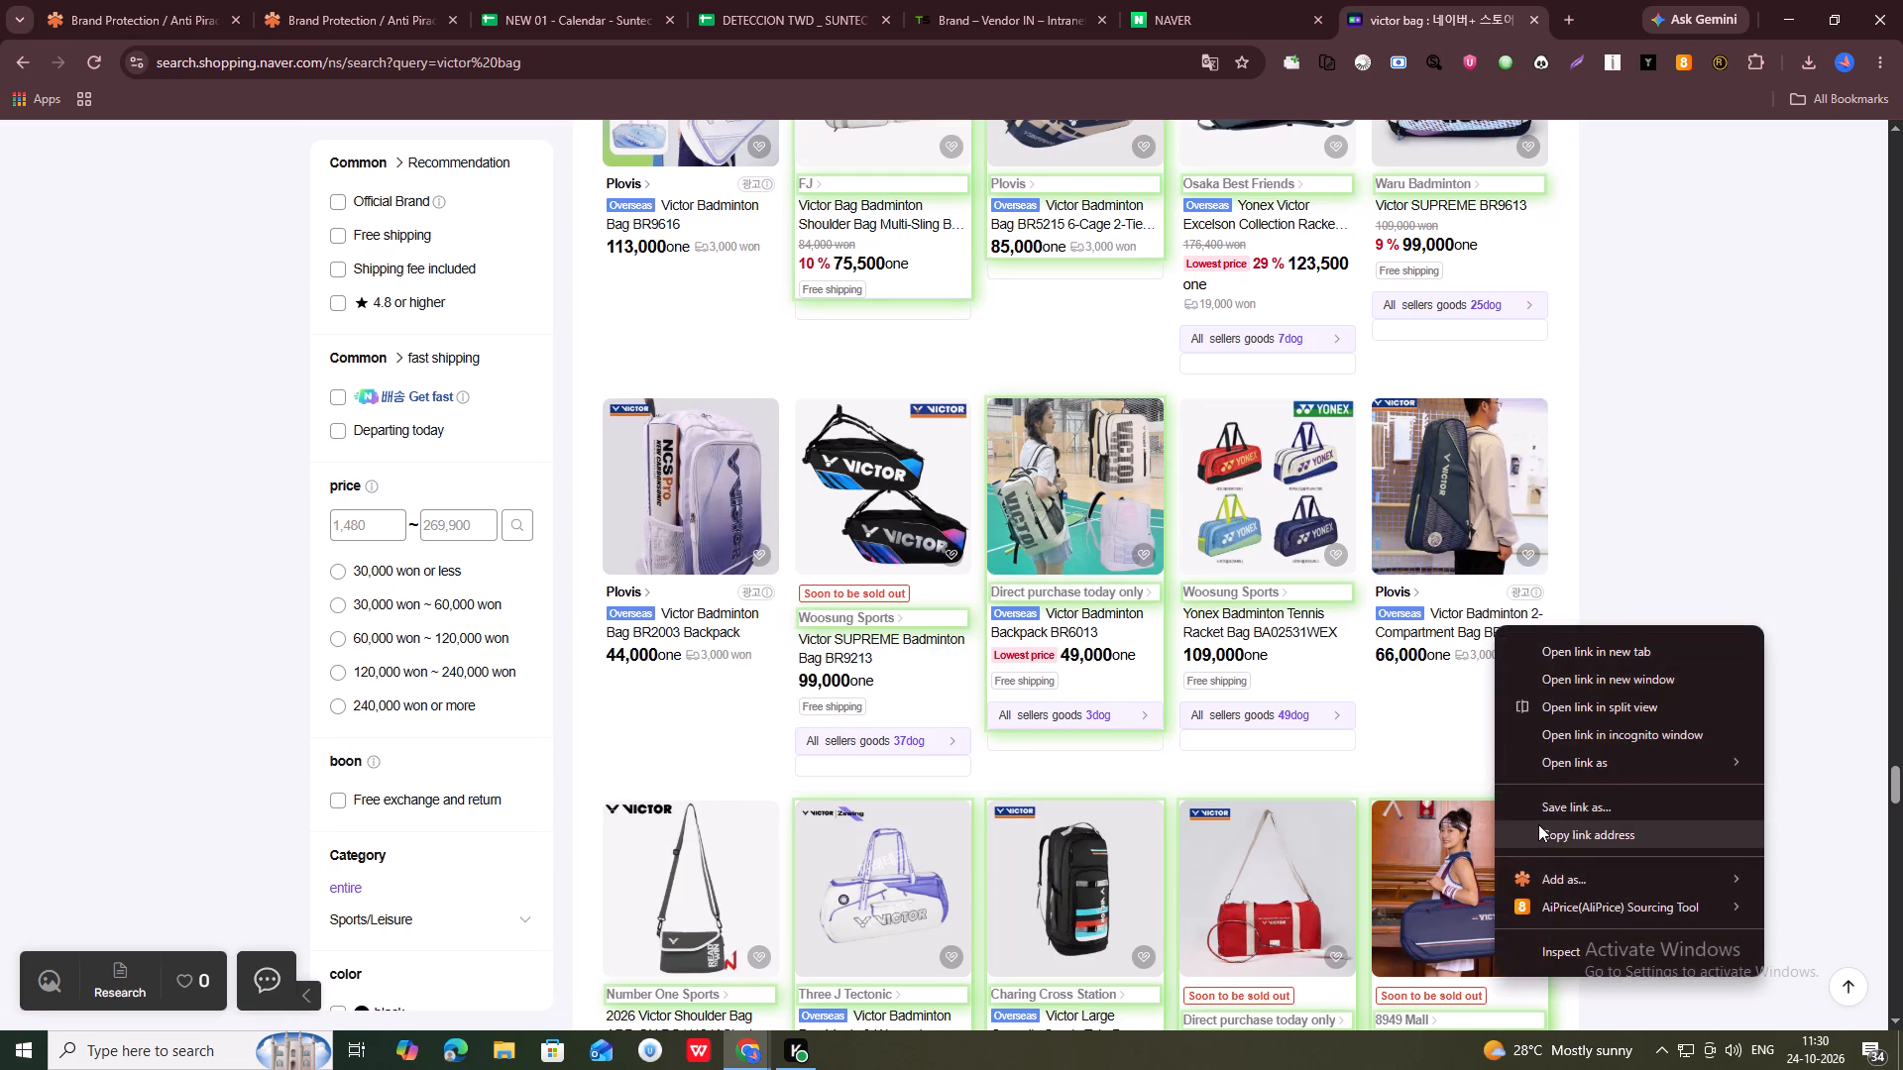
click(1540, 826)
key(alt+Tab)
key(ctrl+v)
key(Down)
key(alt+Tab)
key(Down)
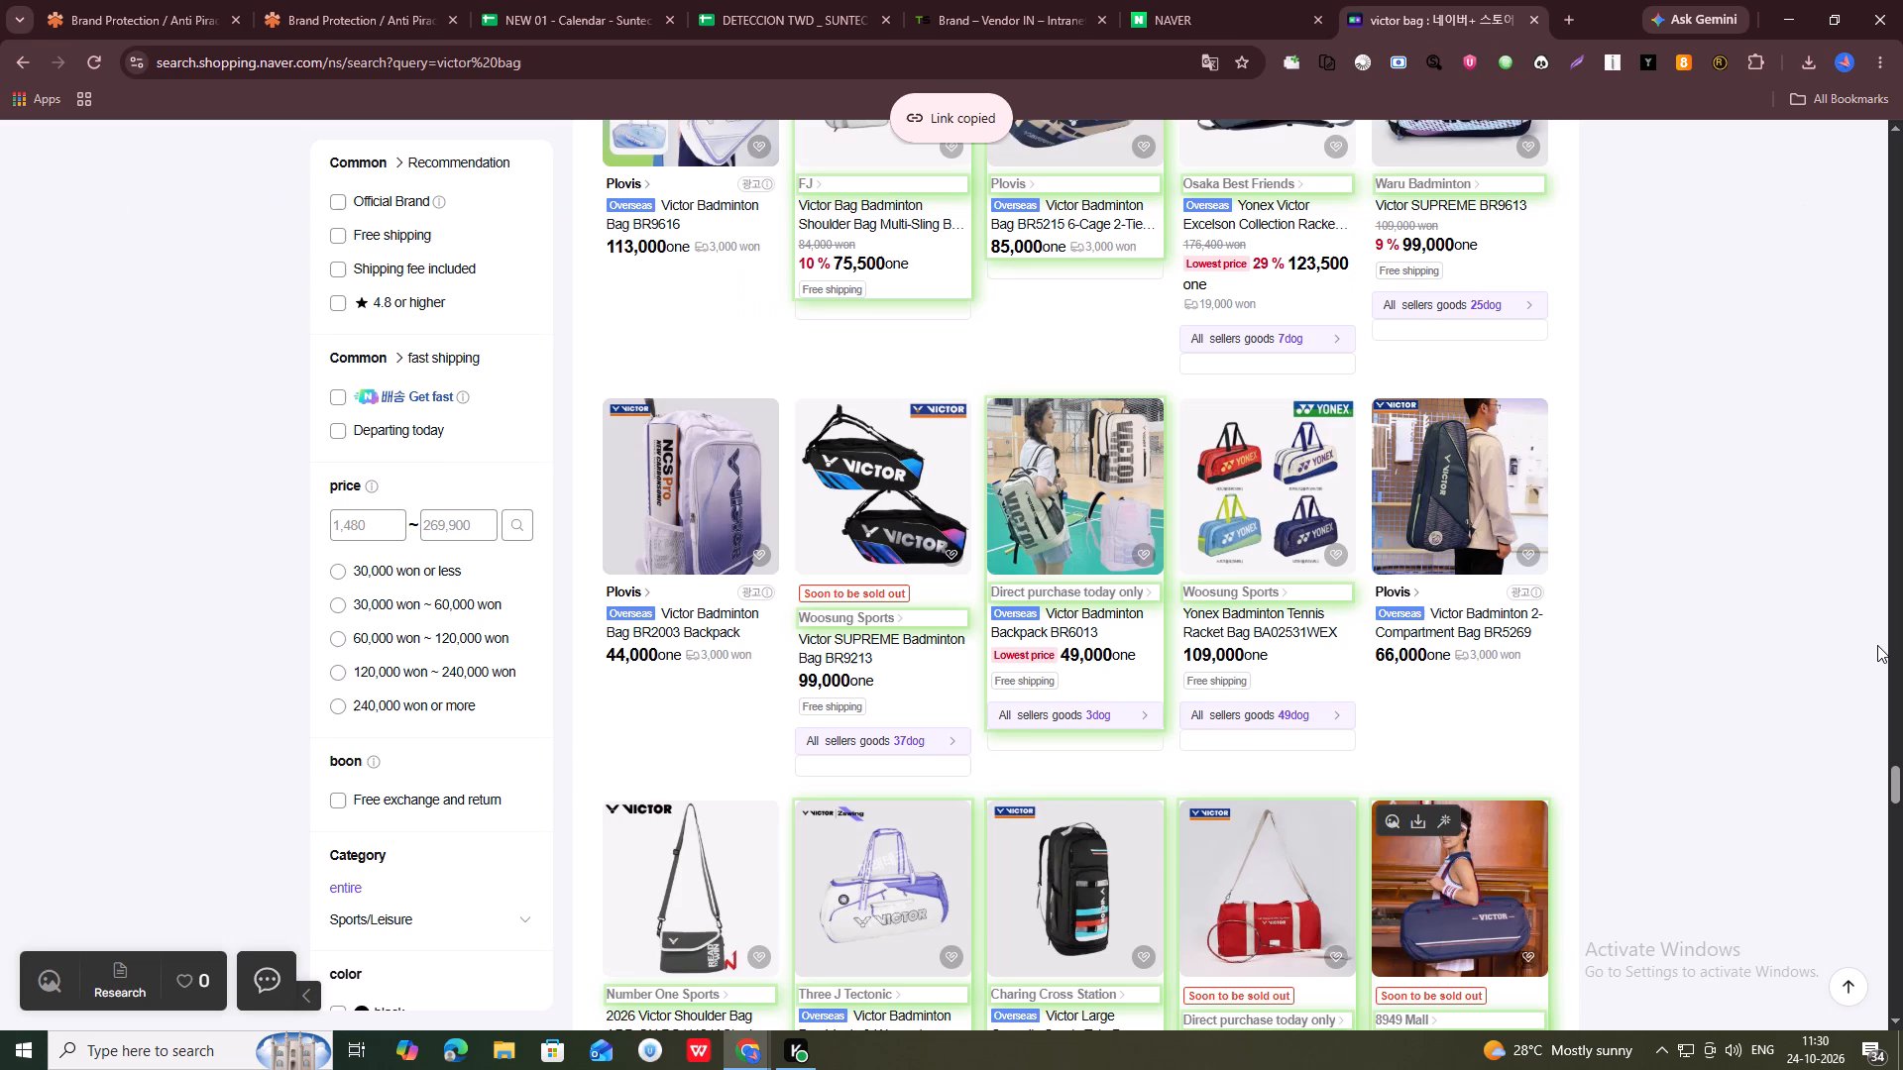
scroll(1379, 684, down, 4)
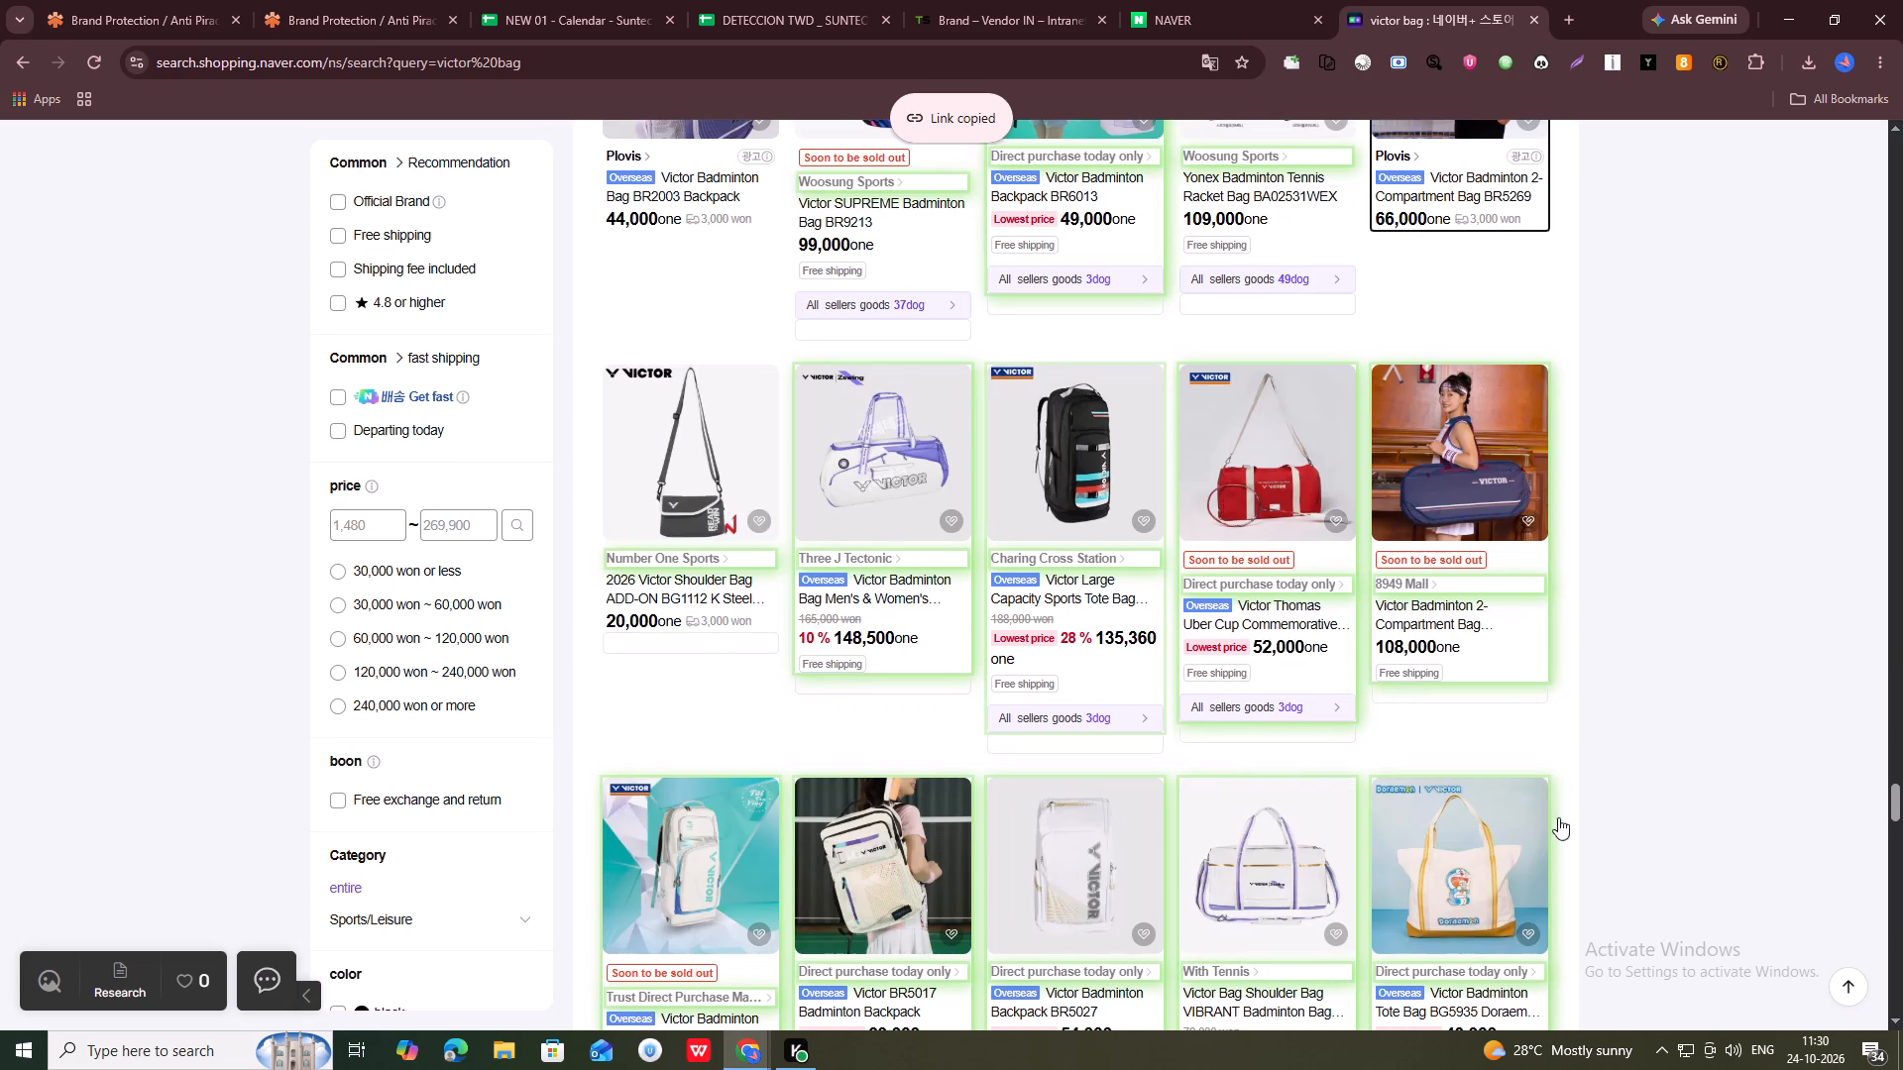
Copy the link of Plovis's 44,000 won Victor Badminton Bag BR2003 Backpack from Naver into Links cell C100961.
scroll(1588, 715, down, 5)
scroll(976, 813, down, 2)
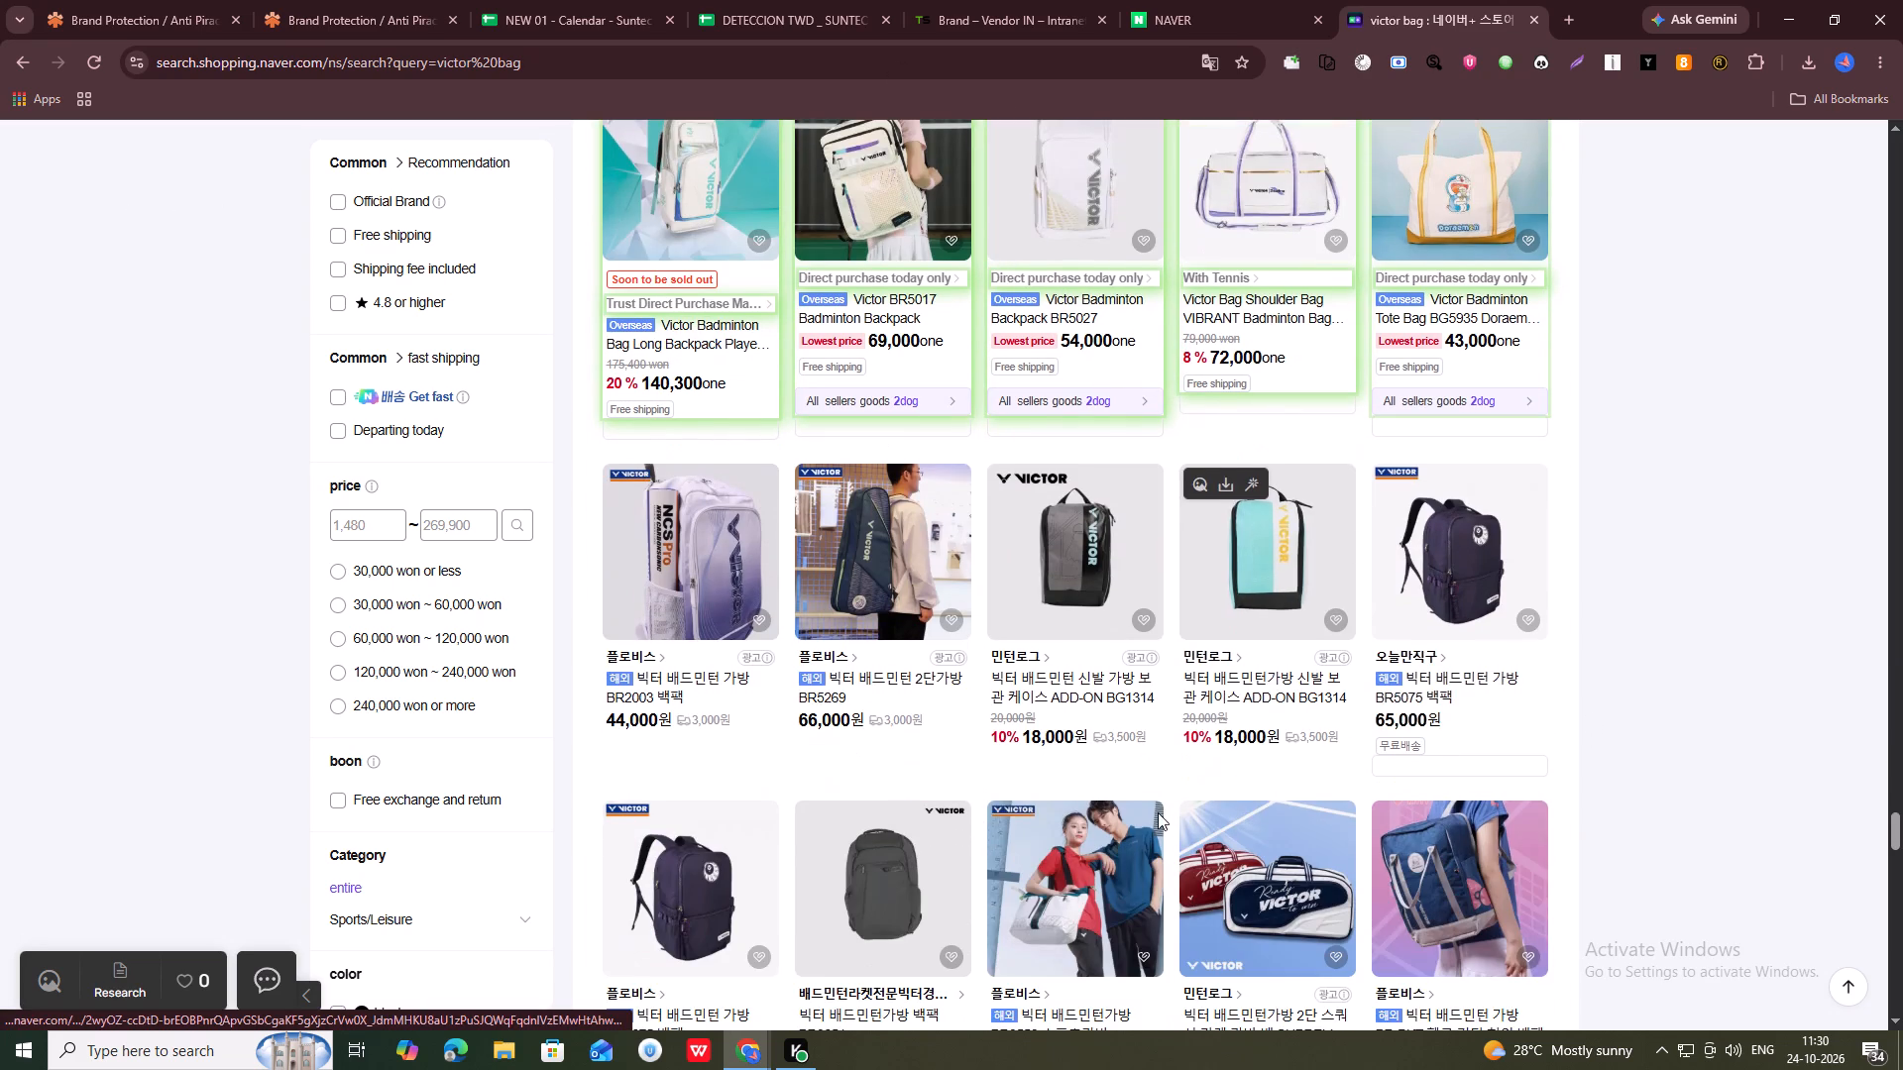
right_click(687, 689)
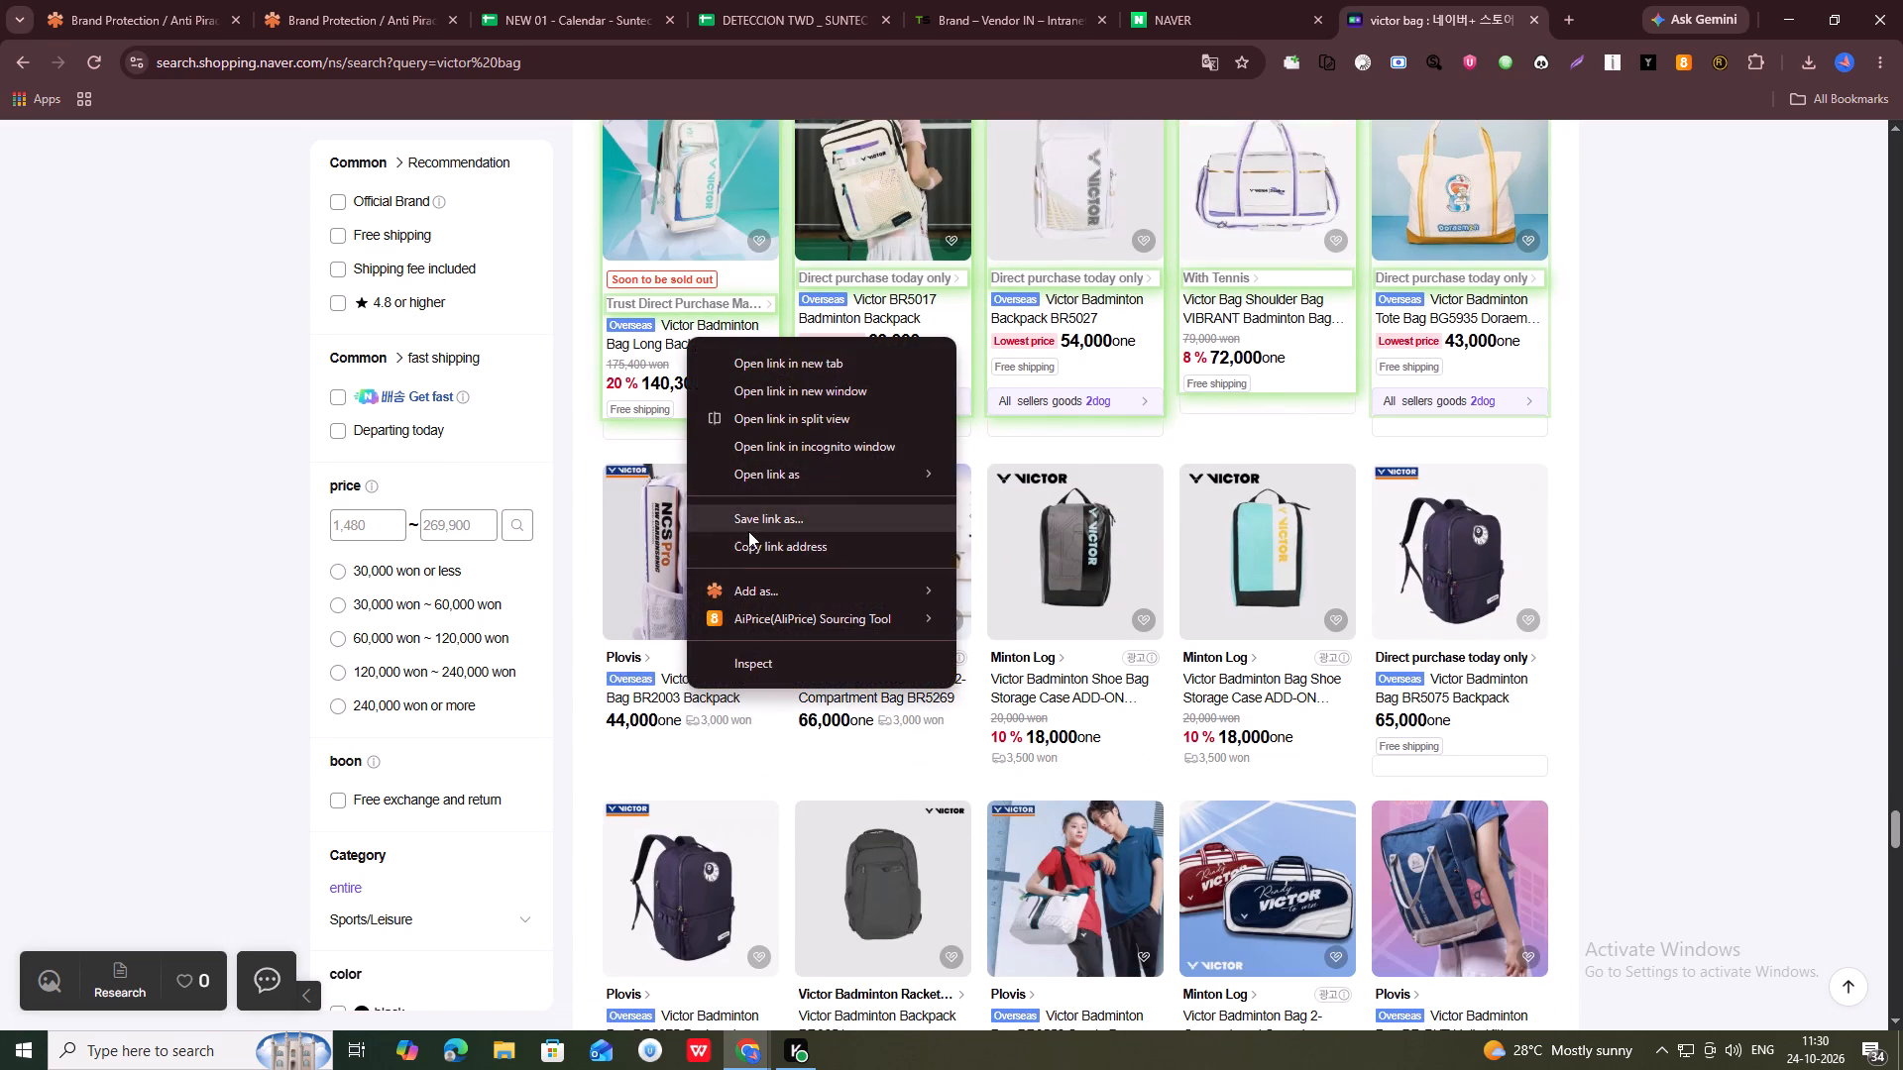
click(753, 548)
key(alt+Tab)
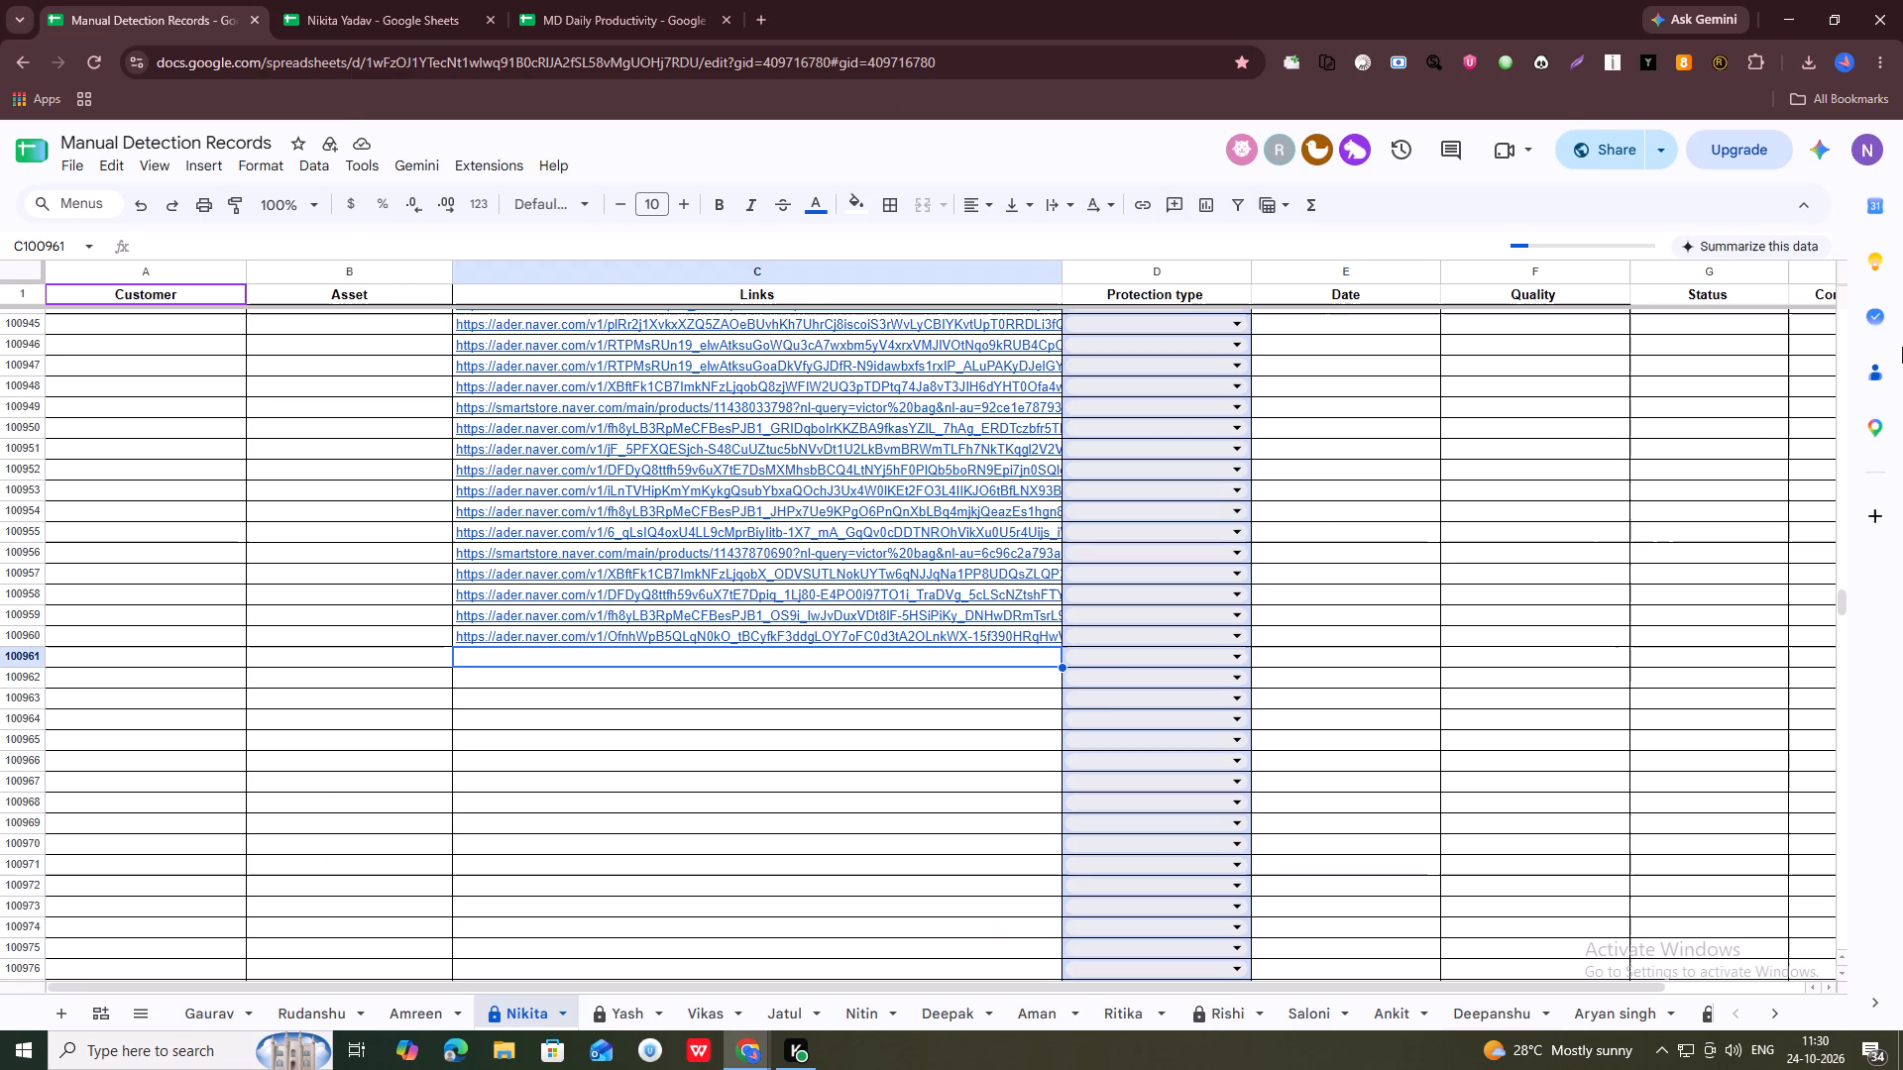
key(ctrl+v)
key(Down)
key(alt+Tab)
key(Right)
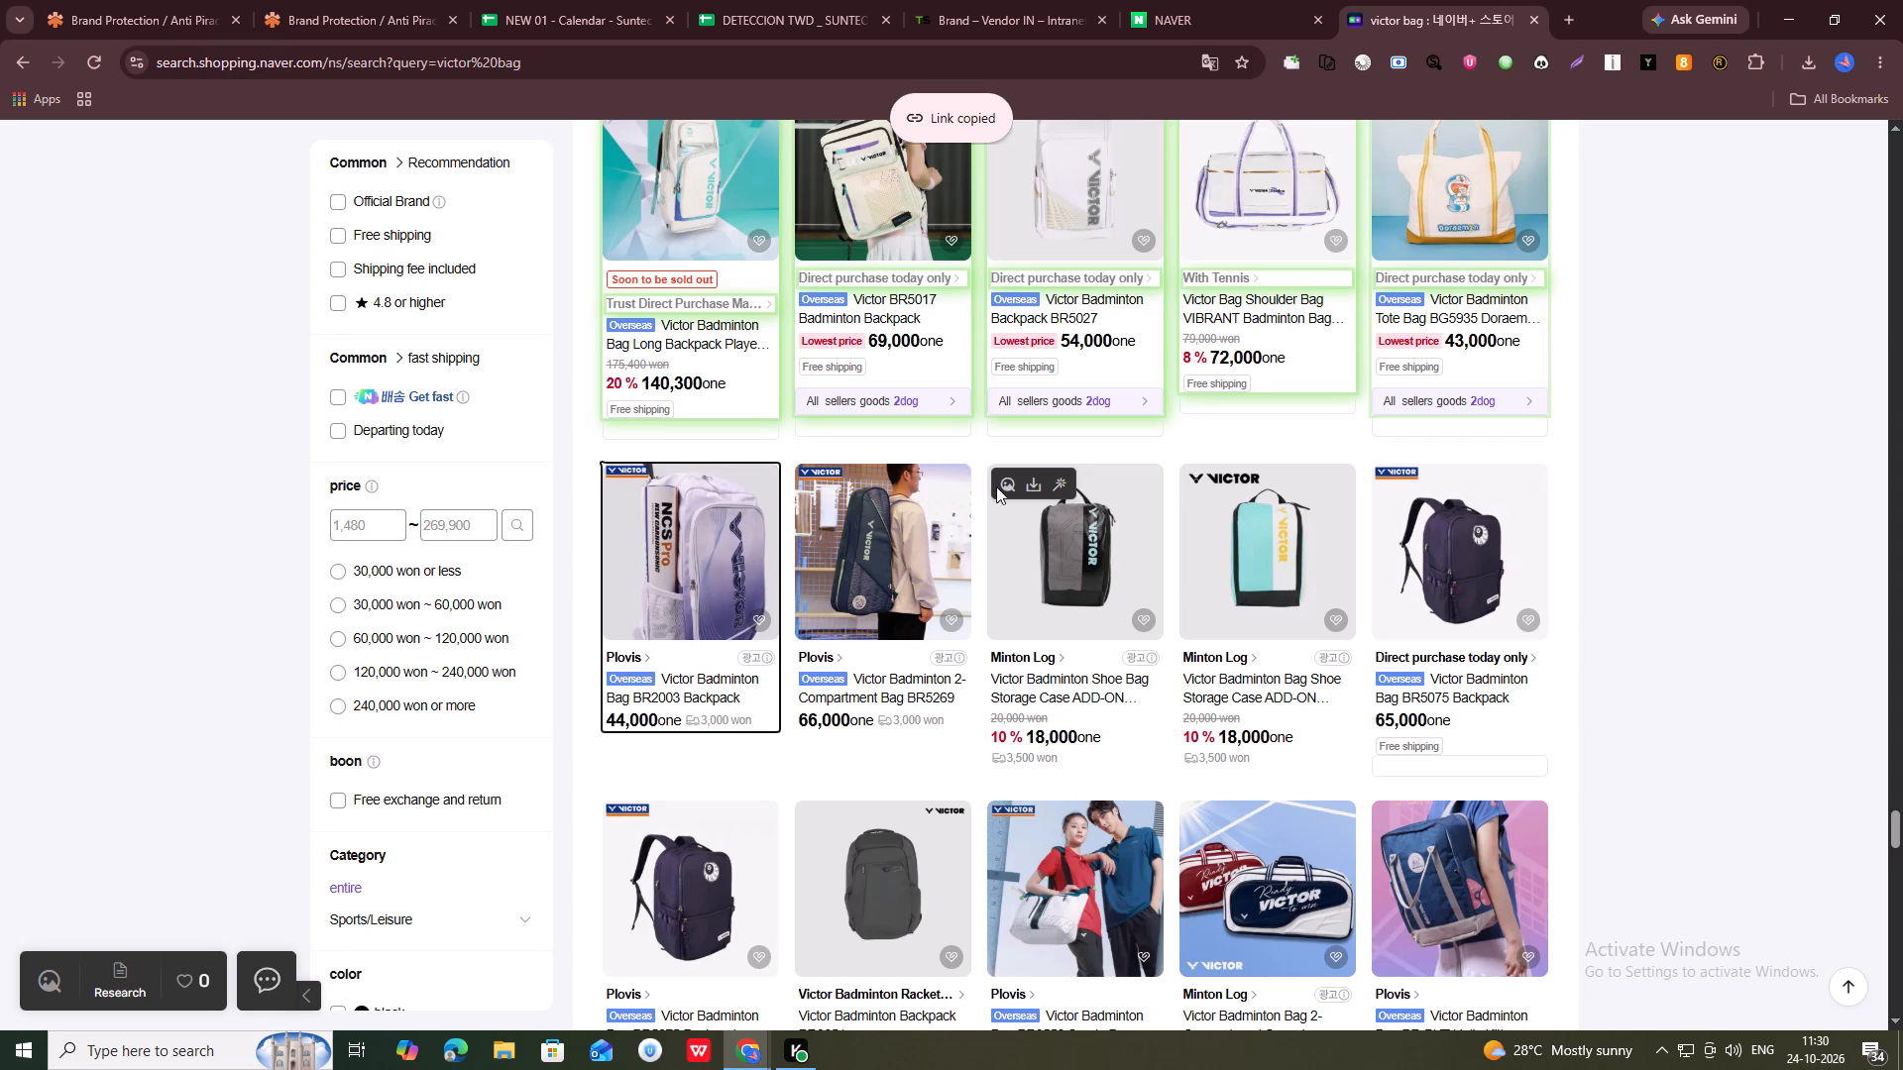
Copy the link of Plovis's 66,000 won Victor Badminton 2-Compartment Bag BR5269 from Naver into Links cell C100962.
right_click(886, 691)
click(935, 550)
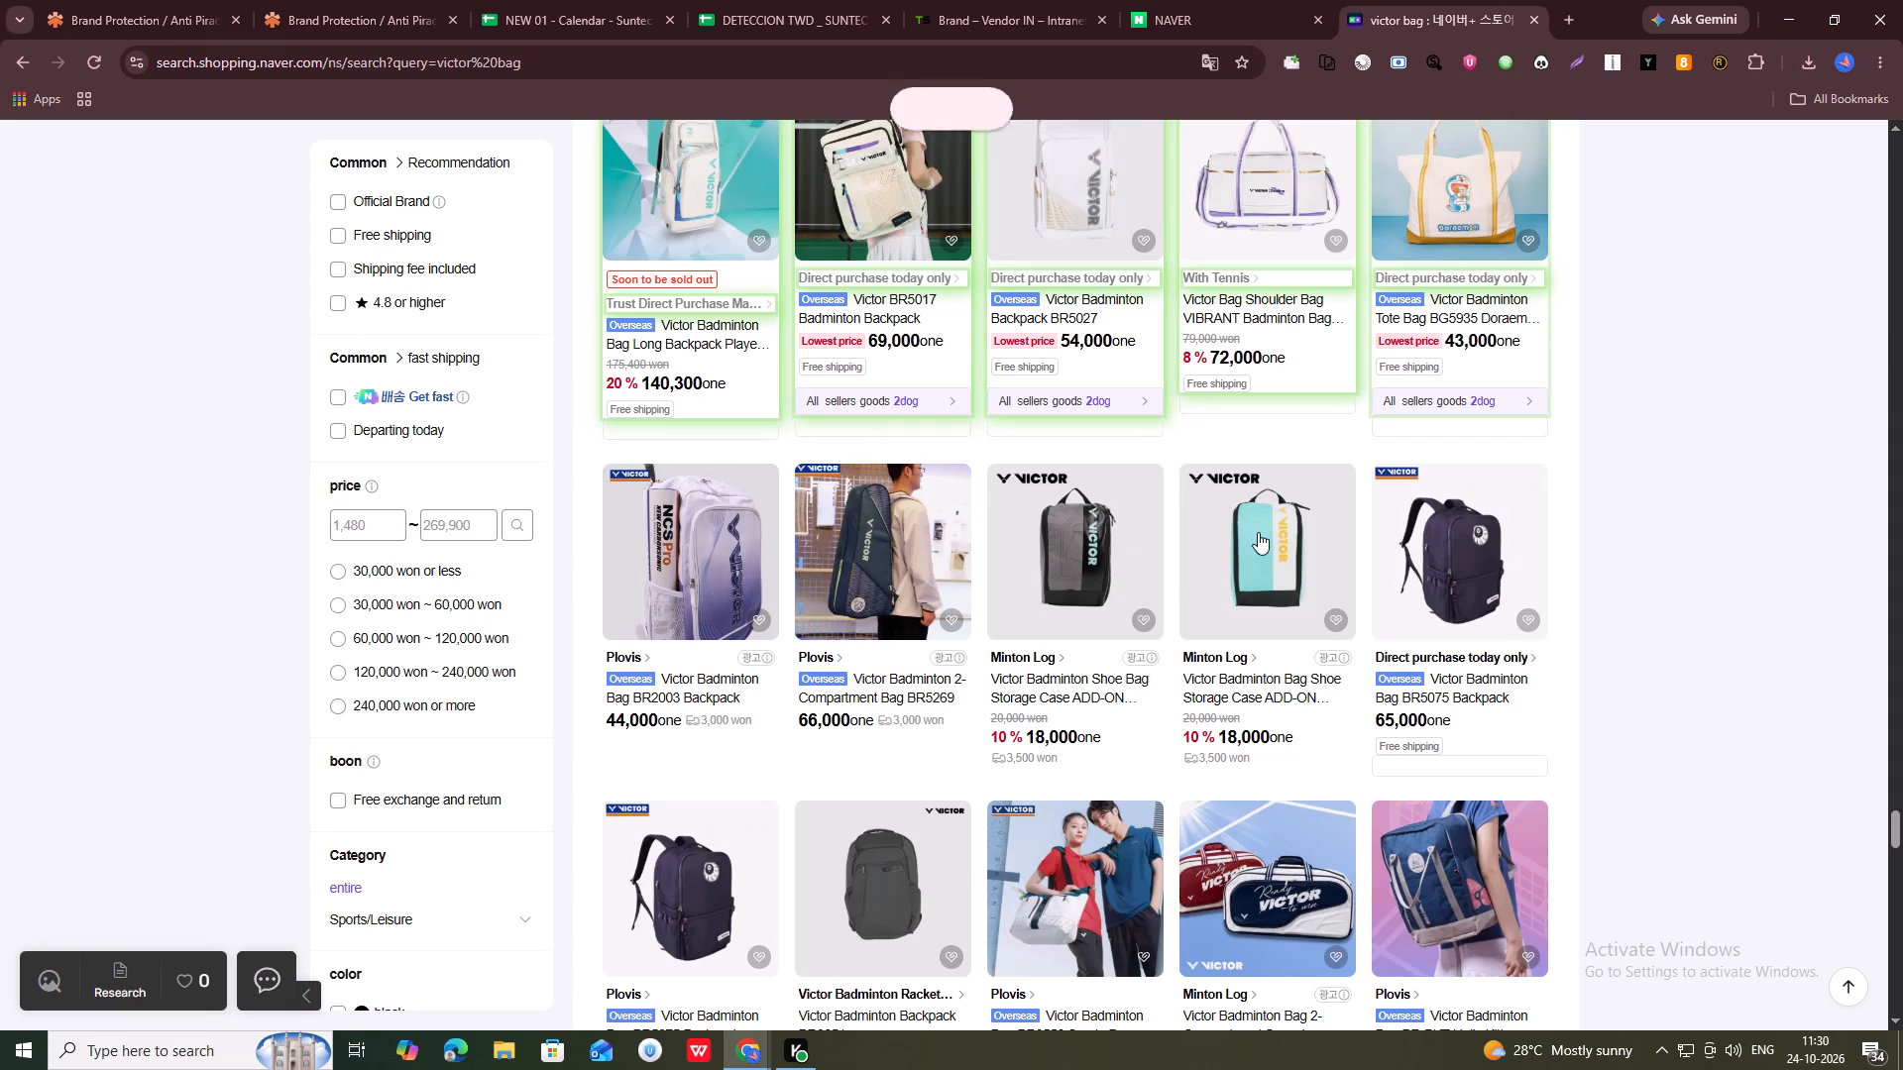
key(alt+Tab)
key(ctrl+v)
key(Down)
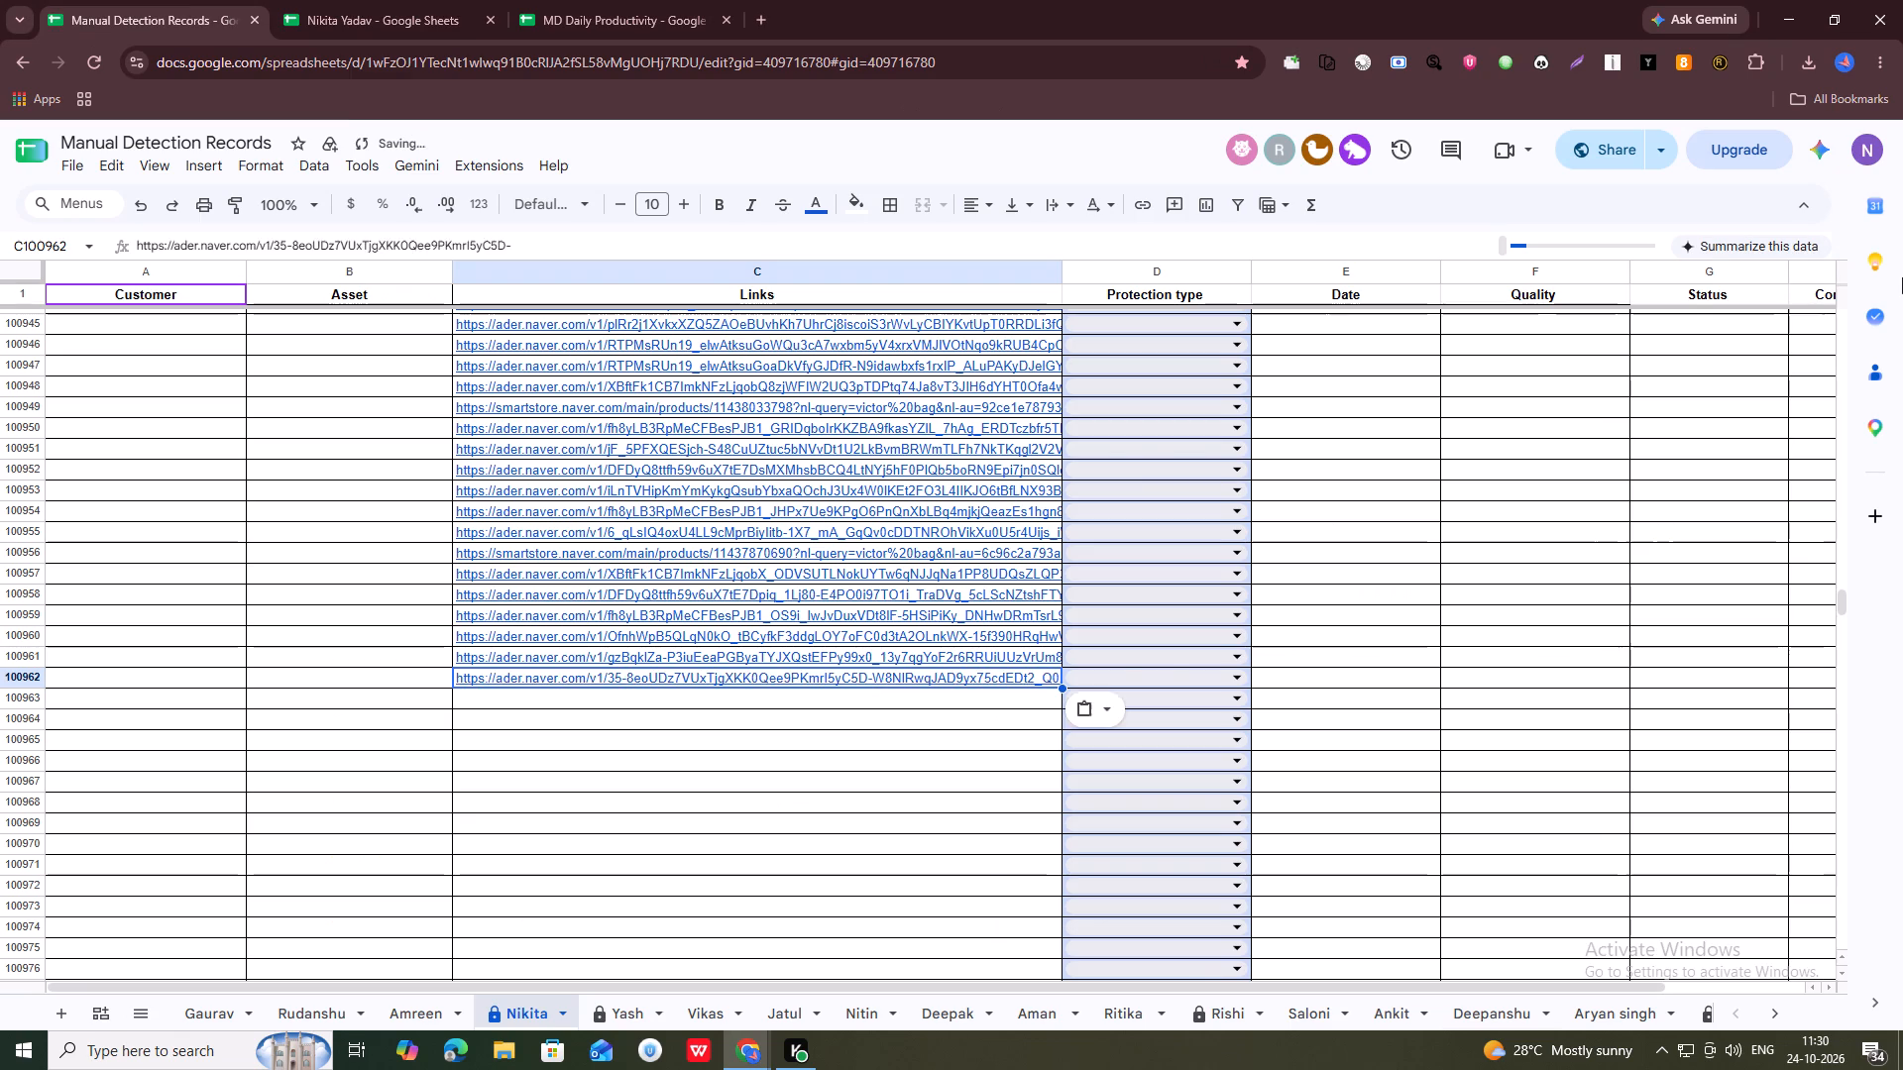
key(alt+Tab)
key(Down)
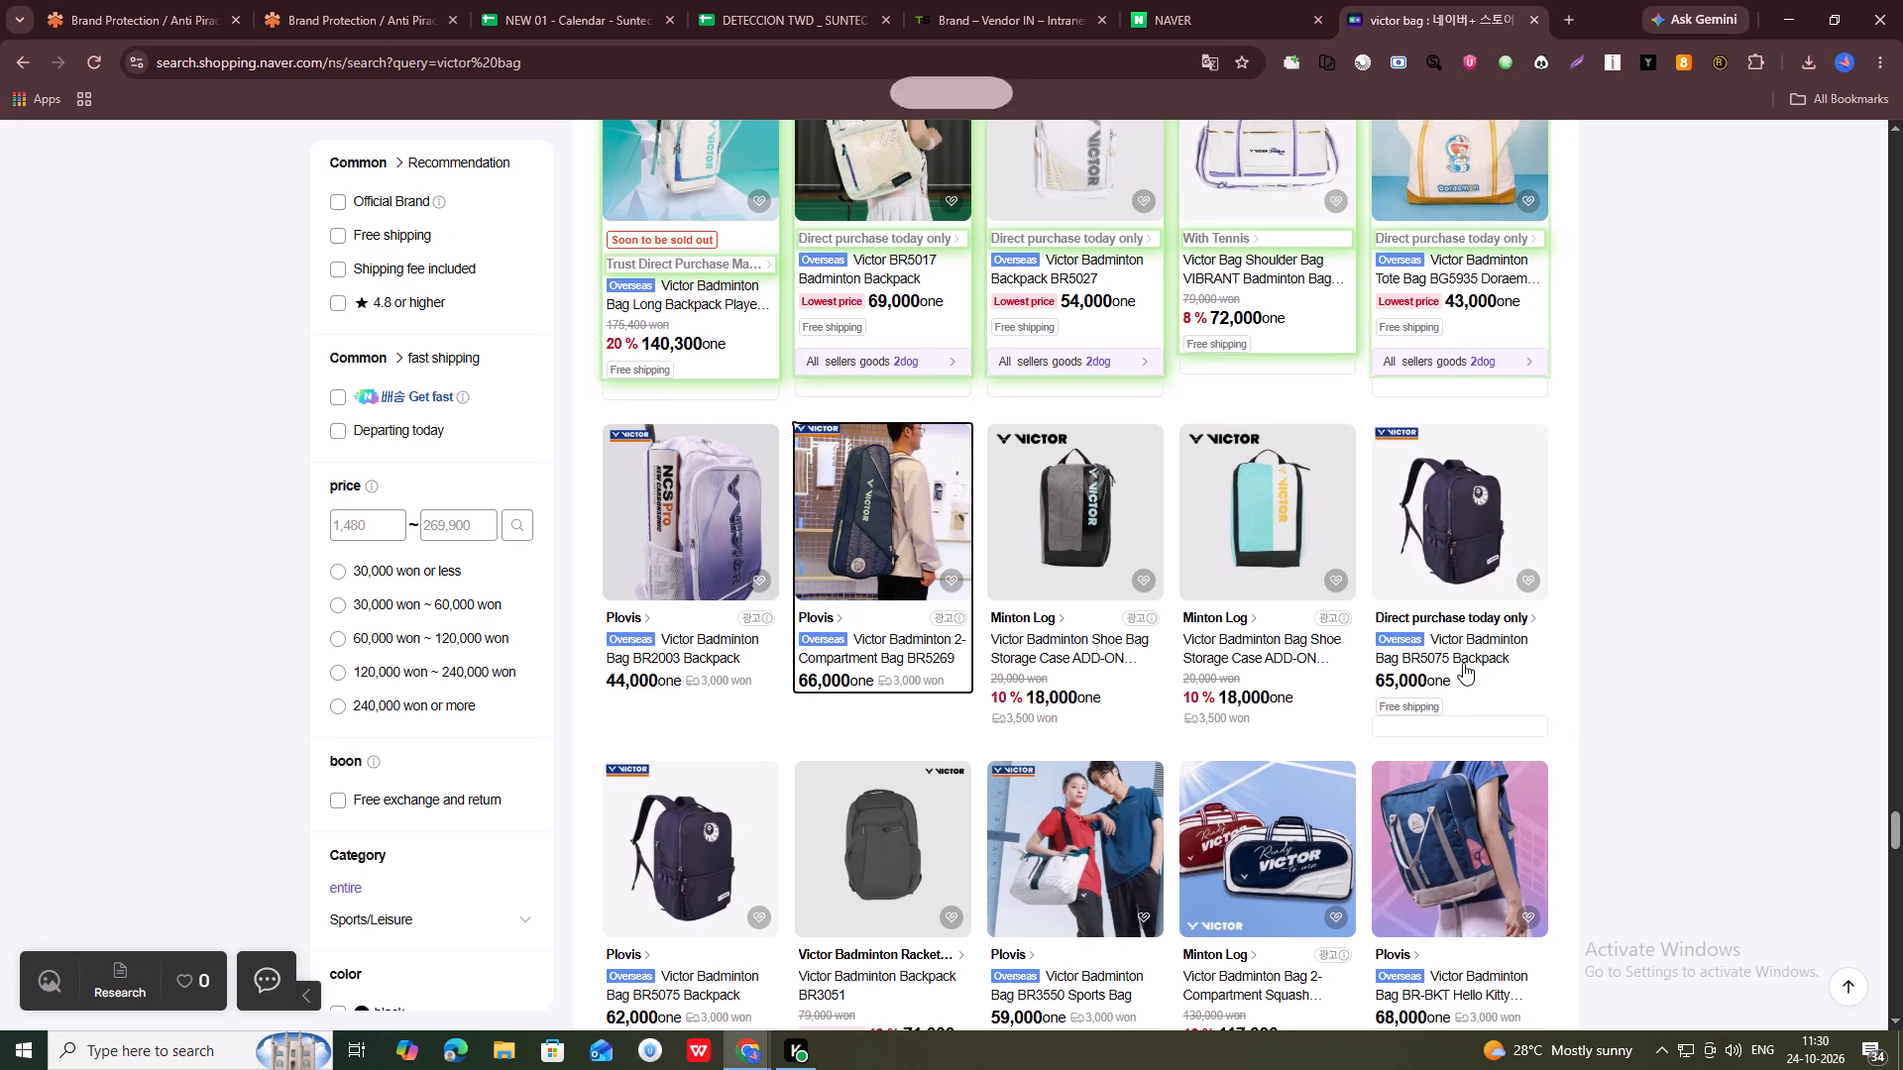
Copy the link of Direct purchase today only's 65,000 won Victor Badminton Bag BR5075 Backpack from Naver into Links cell C100963.
right_click(1463, 644)
click(1515, 853)
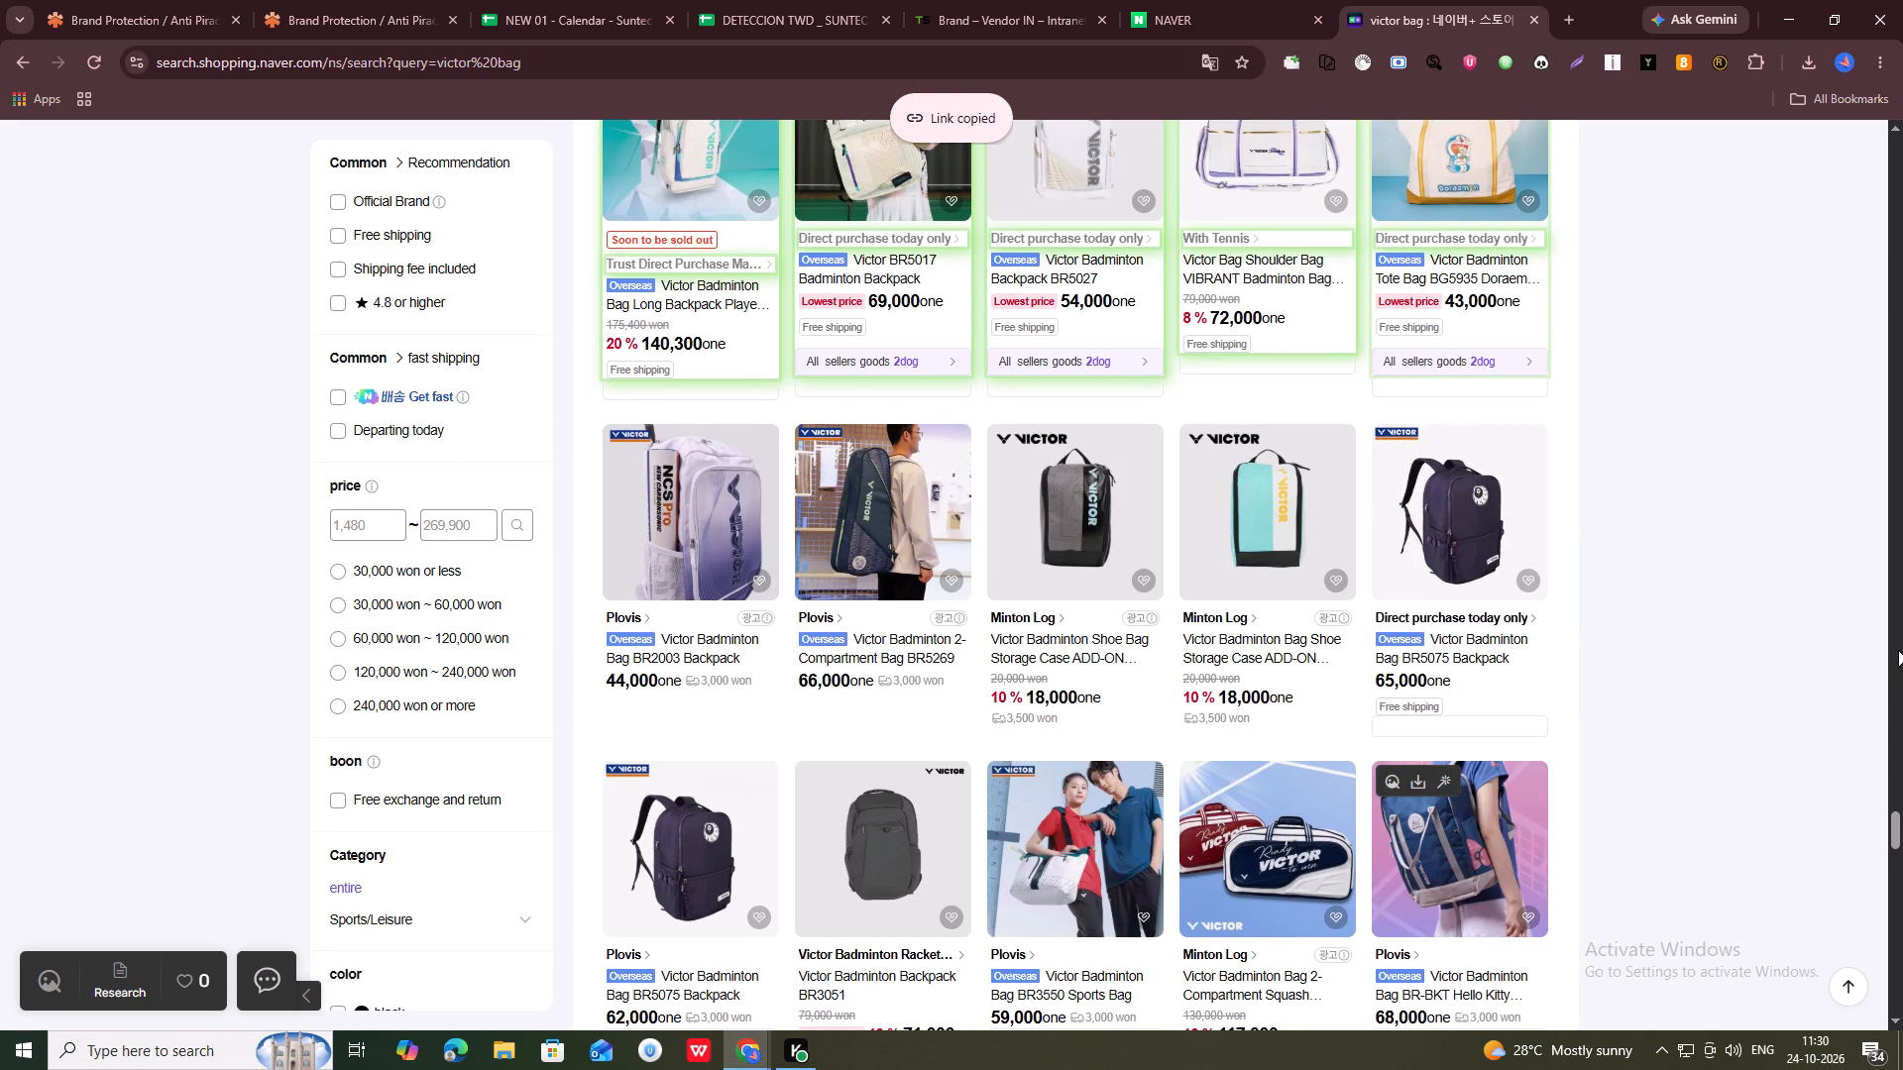
key(alt+Tab)
key(ctrl+v)
key(Down)
key(alt+Tab)
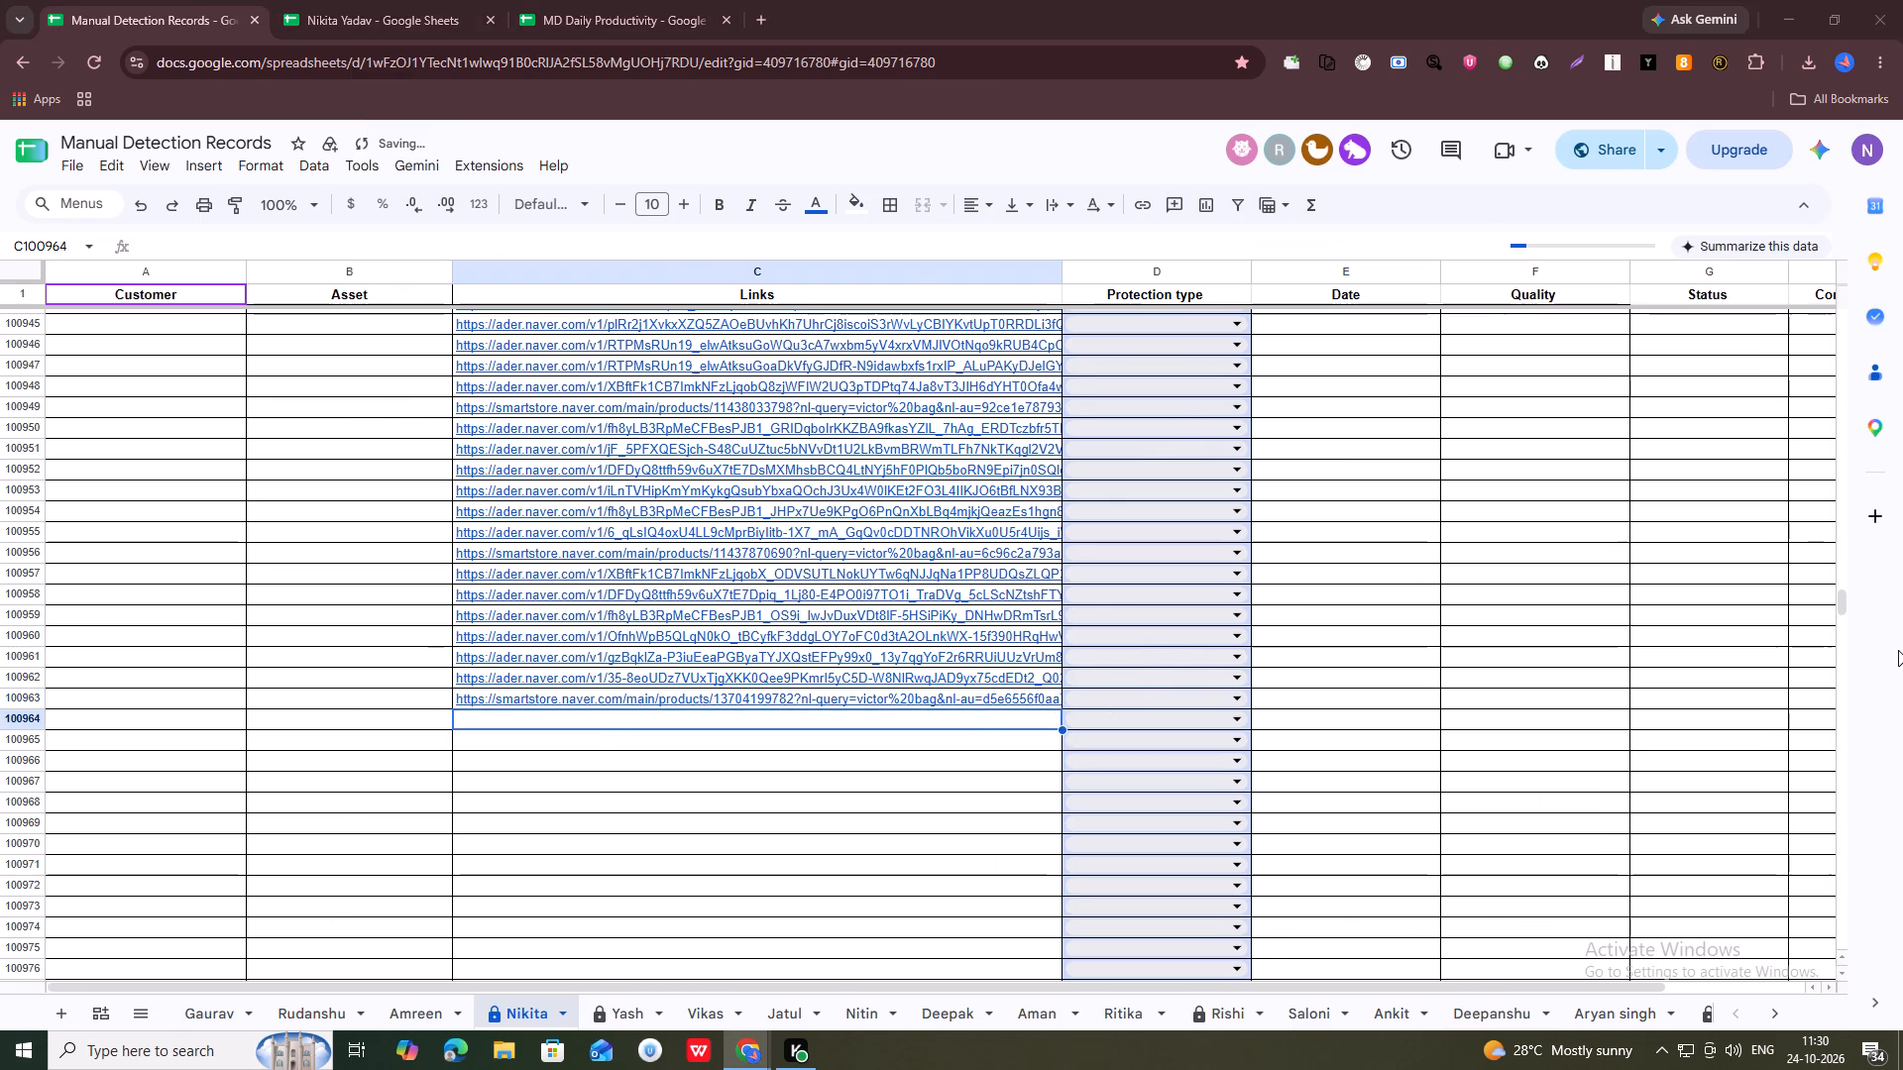
key(Down)
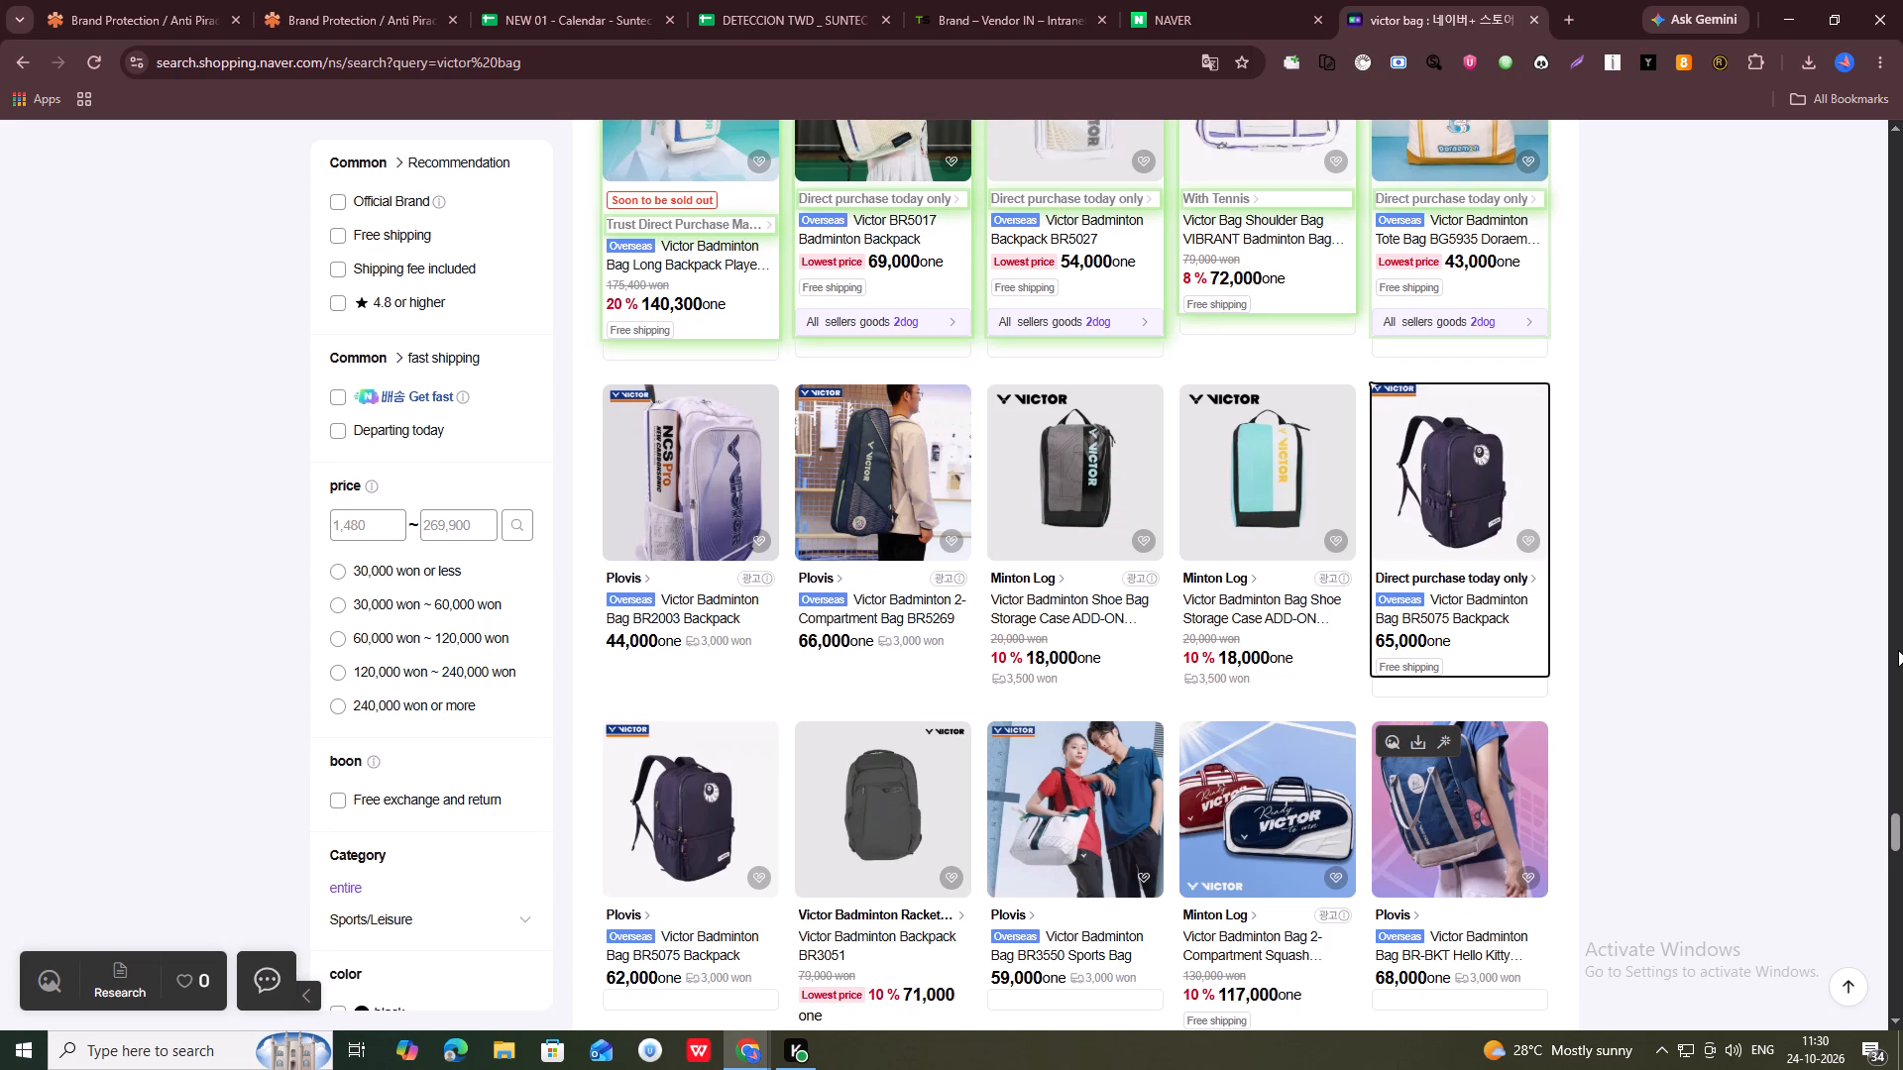
Copy the link of Plovis's 62,000 won Victor Badminton Bag BR5075 Backpack from Naver into Links cell C100964.
scroll(1748, 663, down, 5)
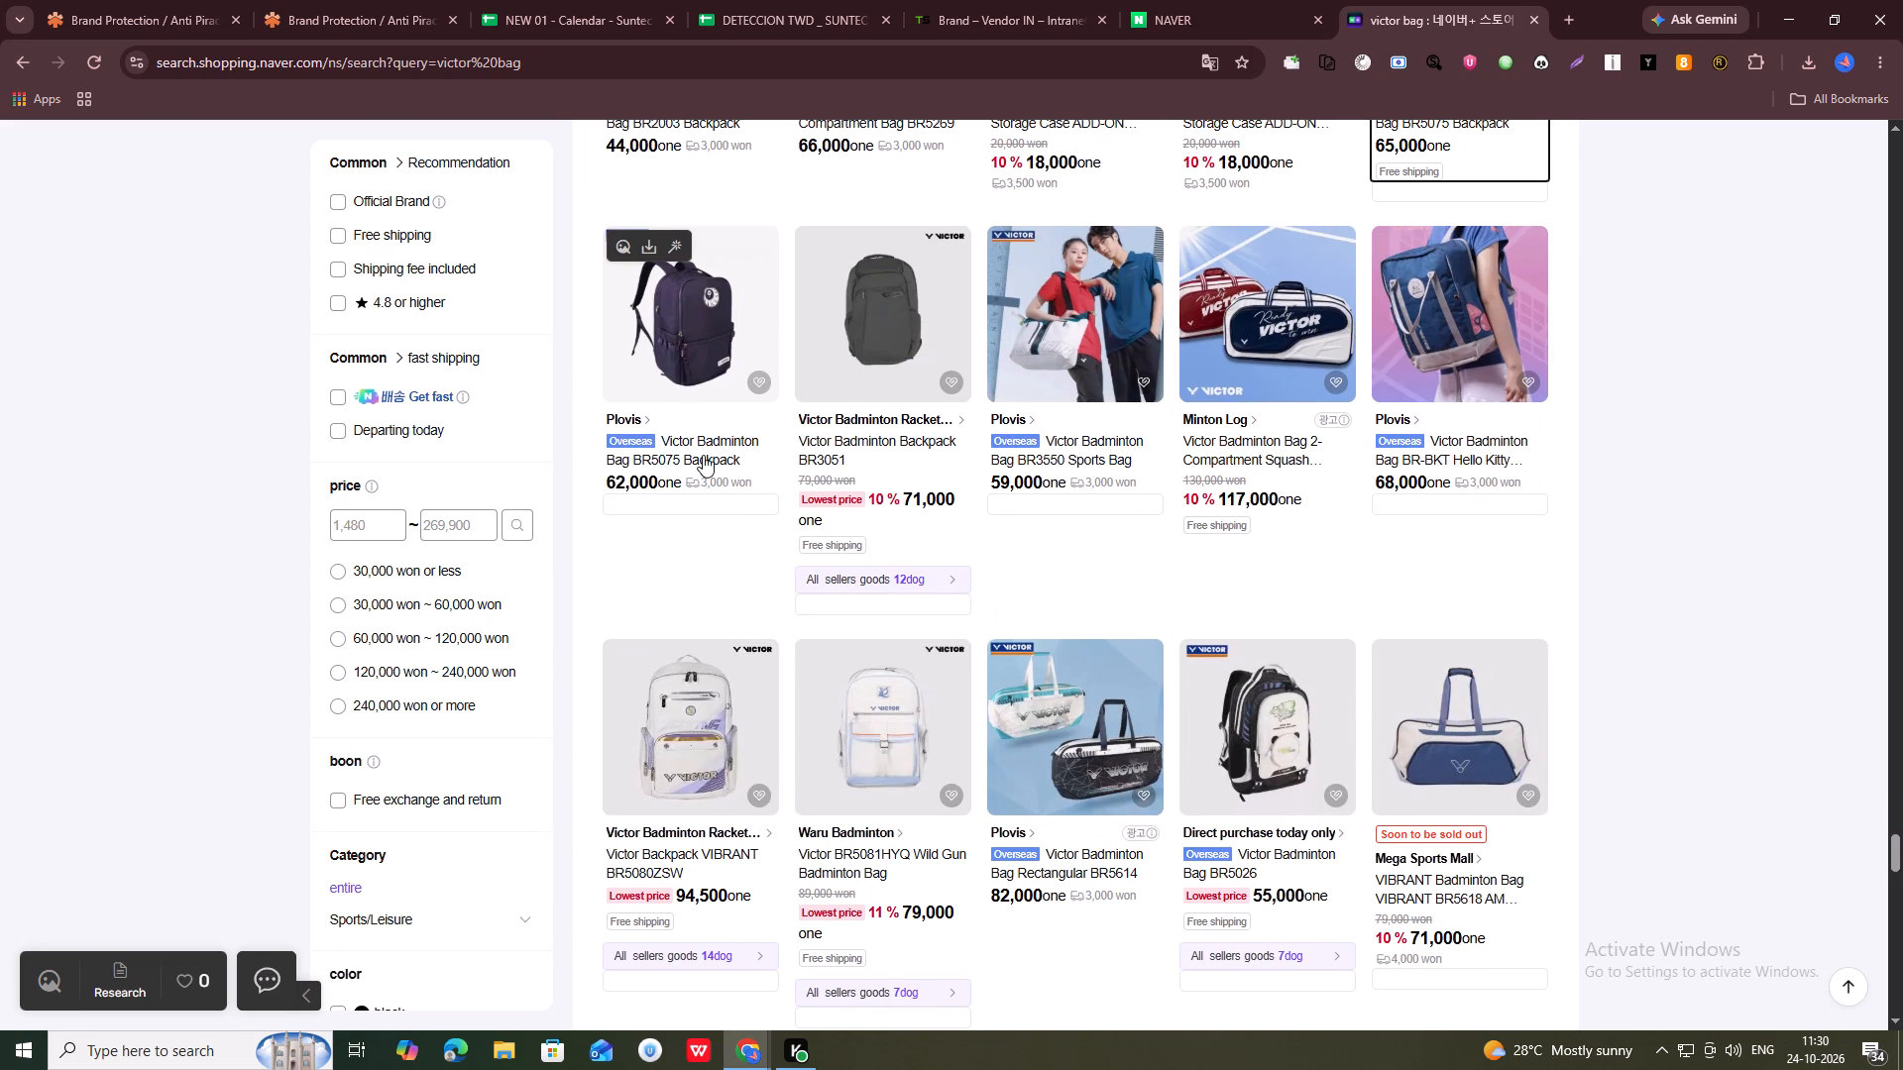
right_click(703, 455)
click(769, 663)
key(alt+Tab)
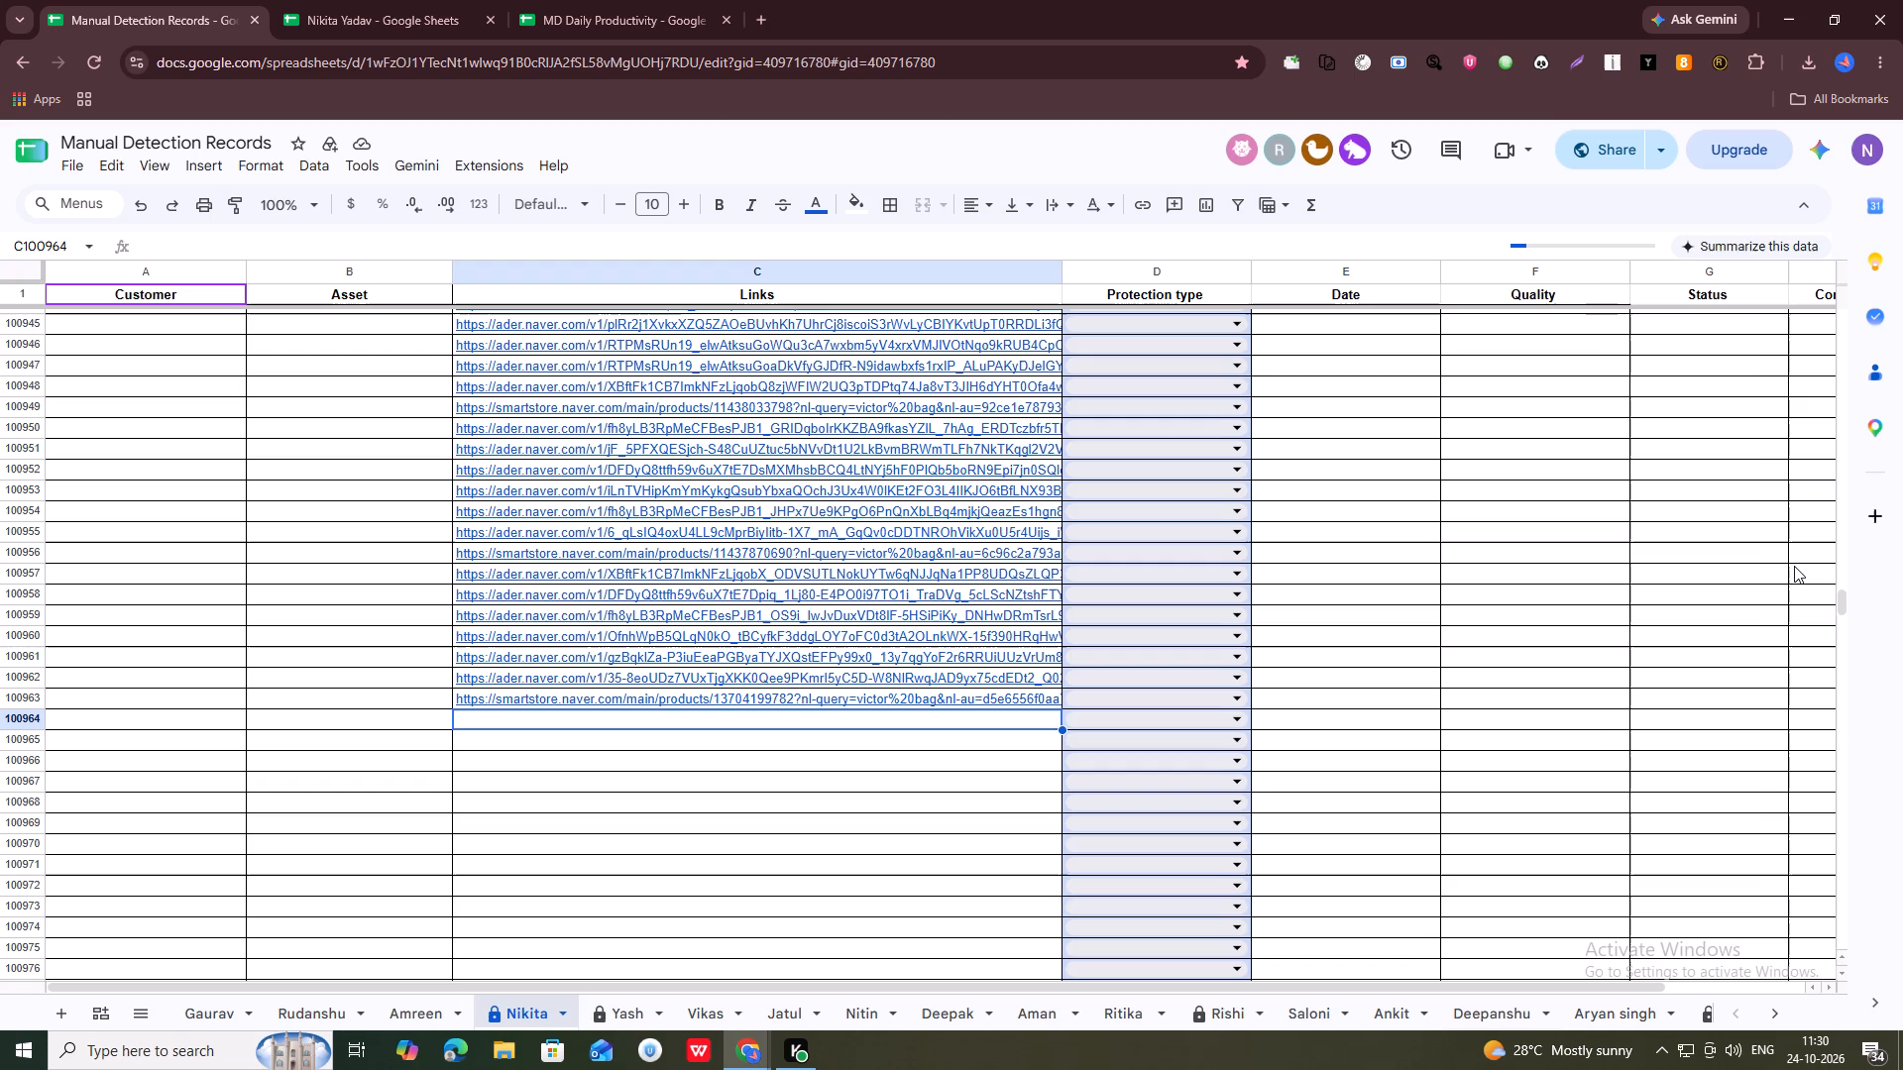
key(ctrl+v)
key(Down)
key(alt+Tab)
key(Right)
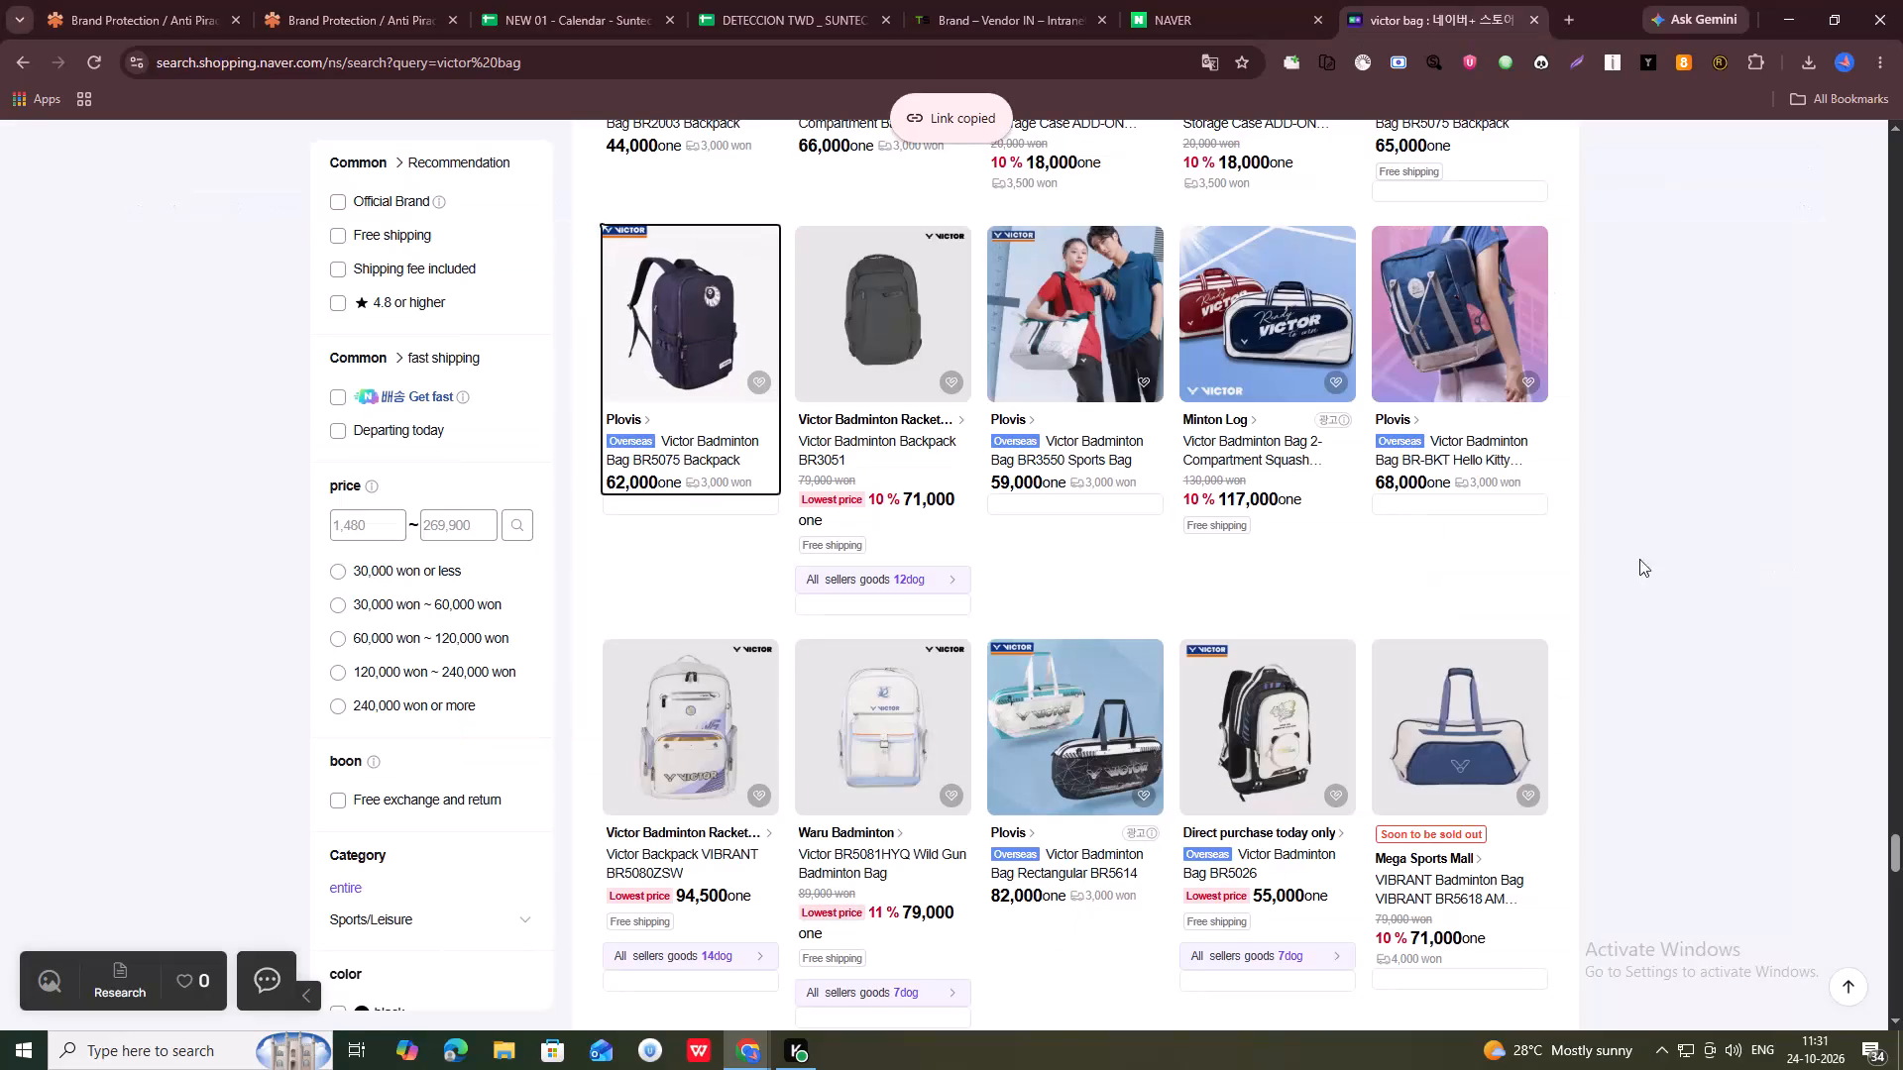
Copy the link of Plovis's 59,000 won Victor Badminton Bag BR3550 Sports Bag from Naver into Links cell C100965.
right_click(1066, 447)
click(1105, 655)
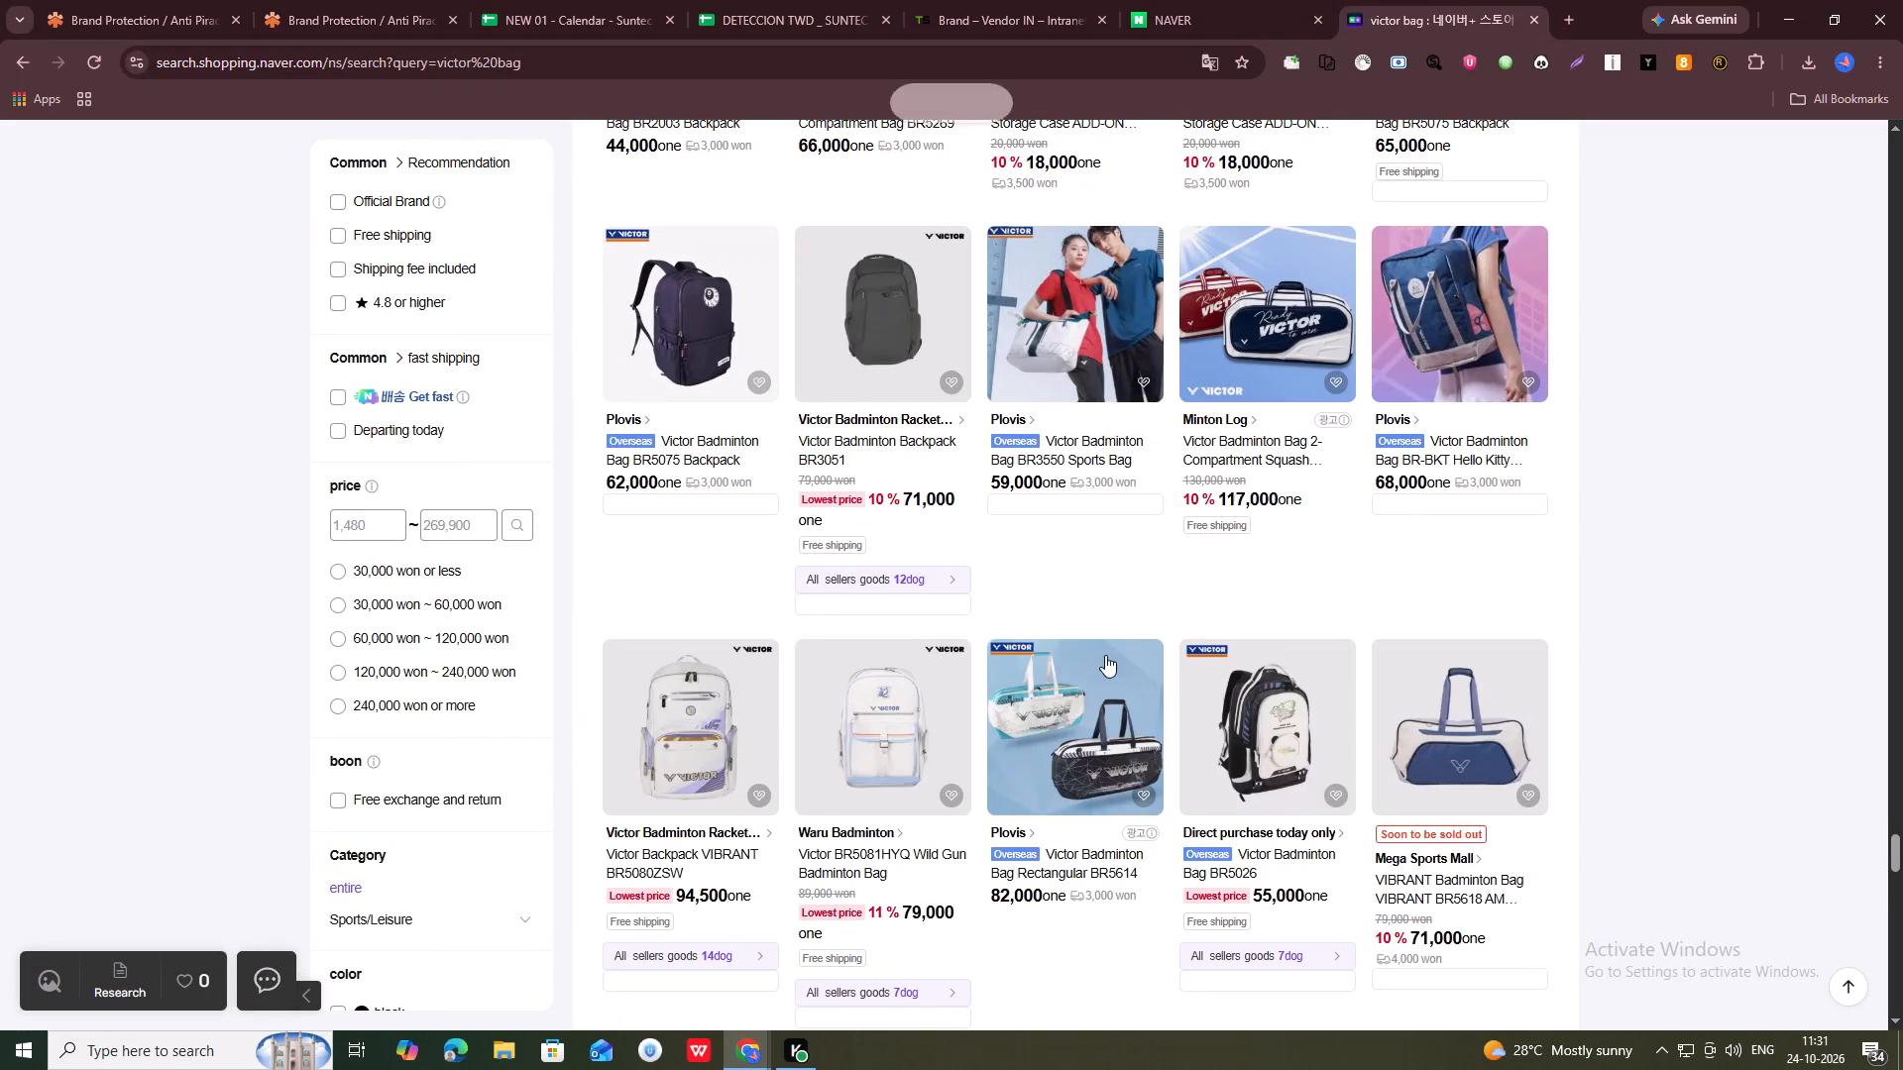
key(alt+Tab)
key(ctrl+v)
key(Down)
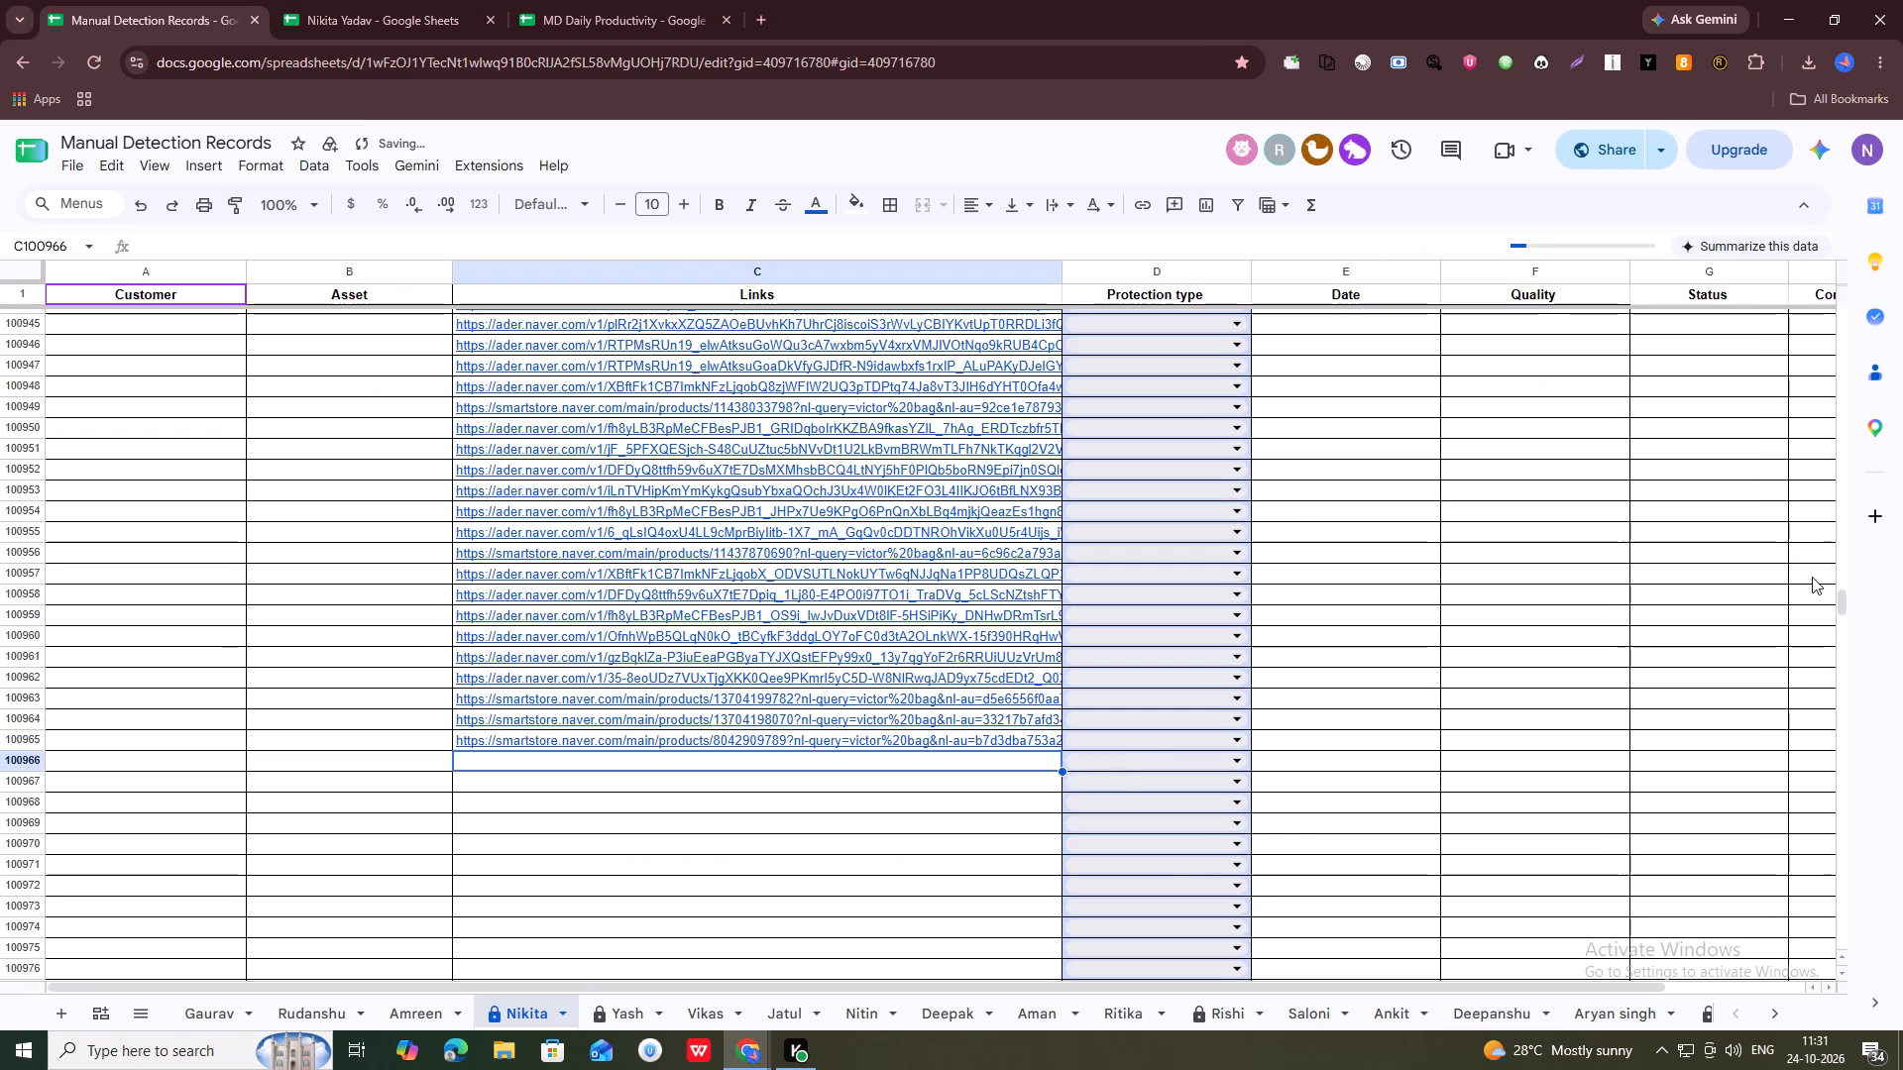
key(alt+Tab)
key(Right)
Copy the link of Minton Log's 117,000 won Victor Badminton Bag 2-Compartment Squash from Naver into Links cell C100966.
right_click(1262, 460)
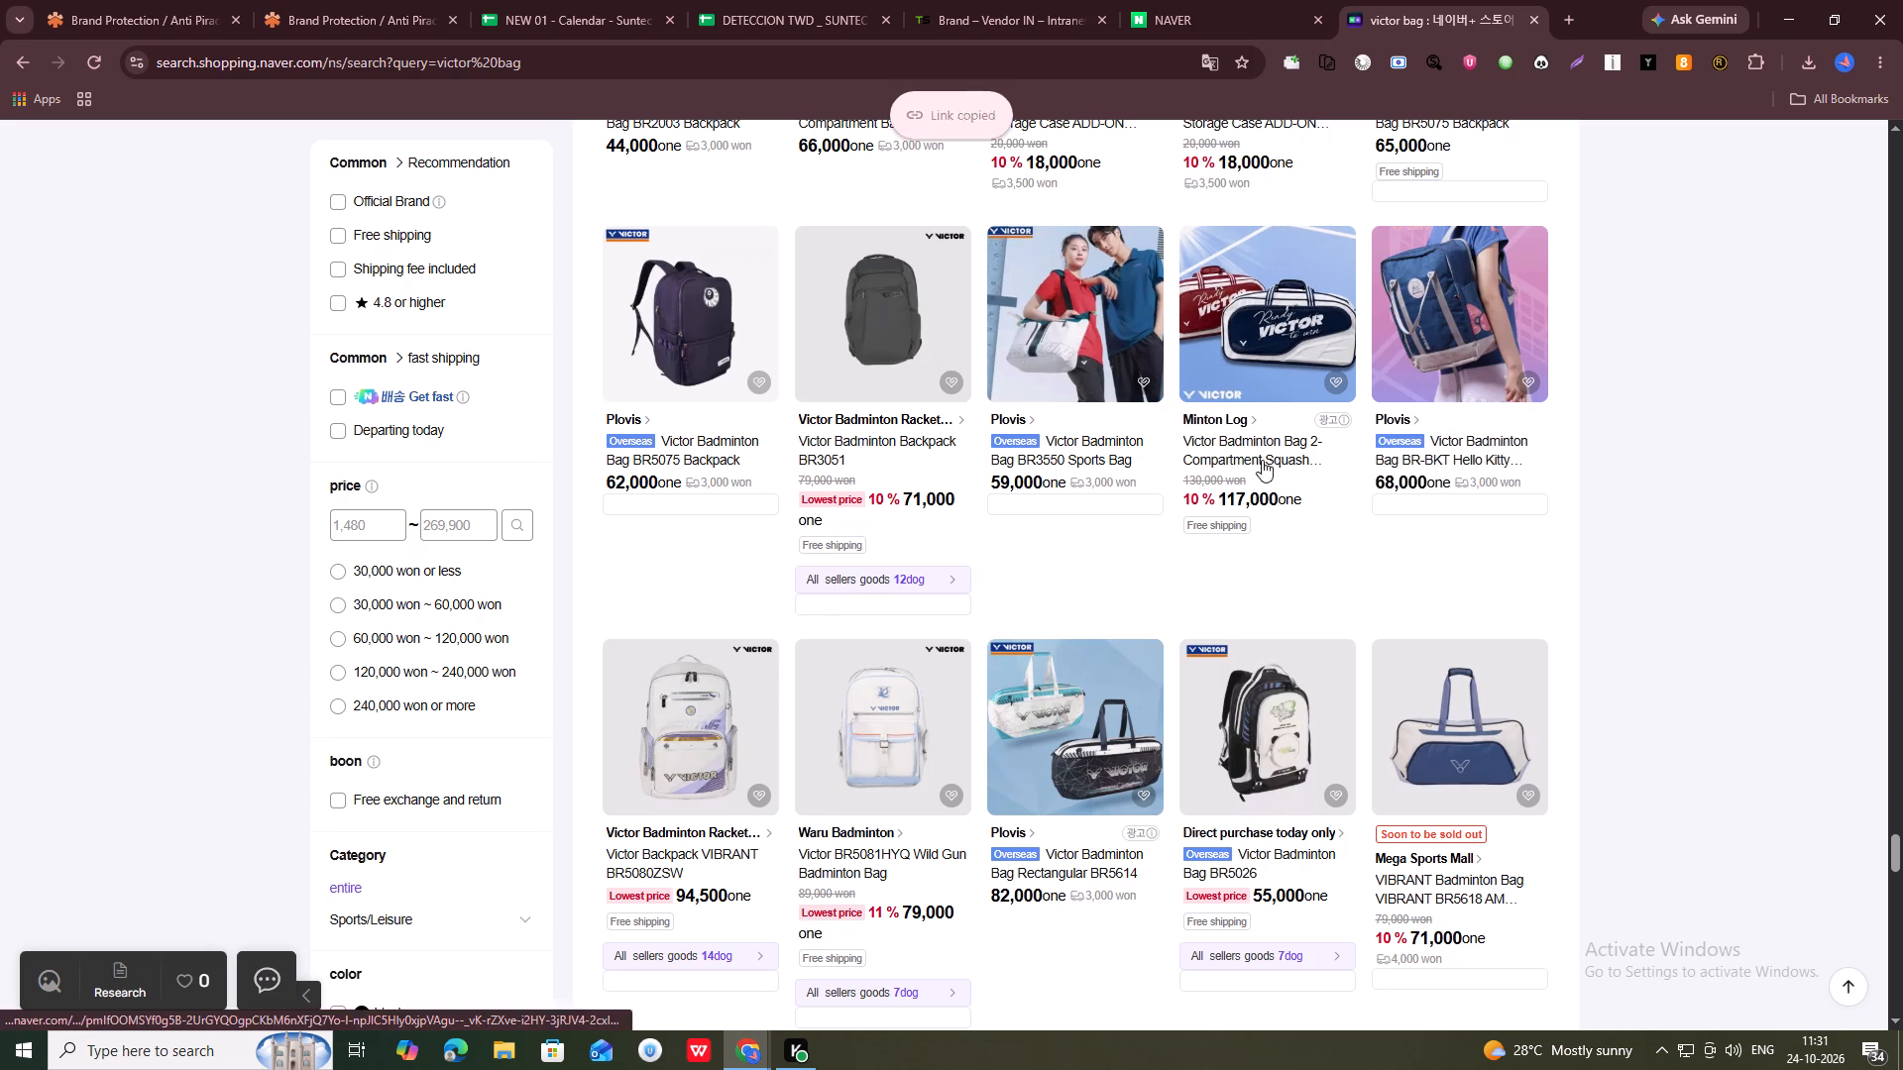
click(1323, 665)
key(alt+Tab)
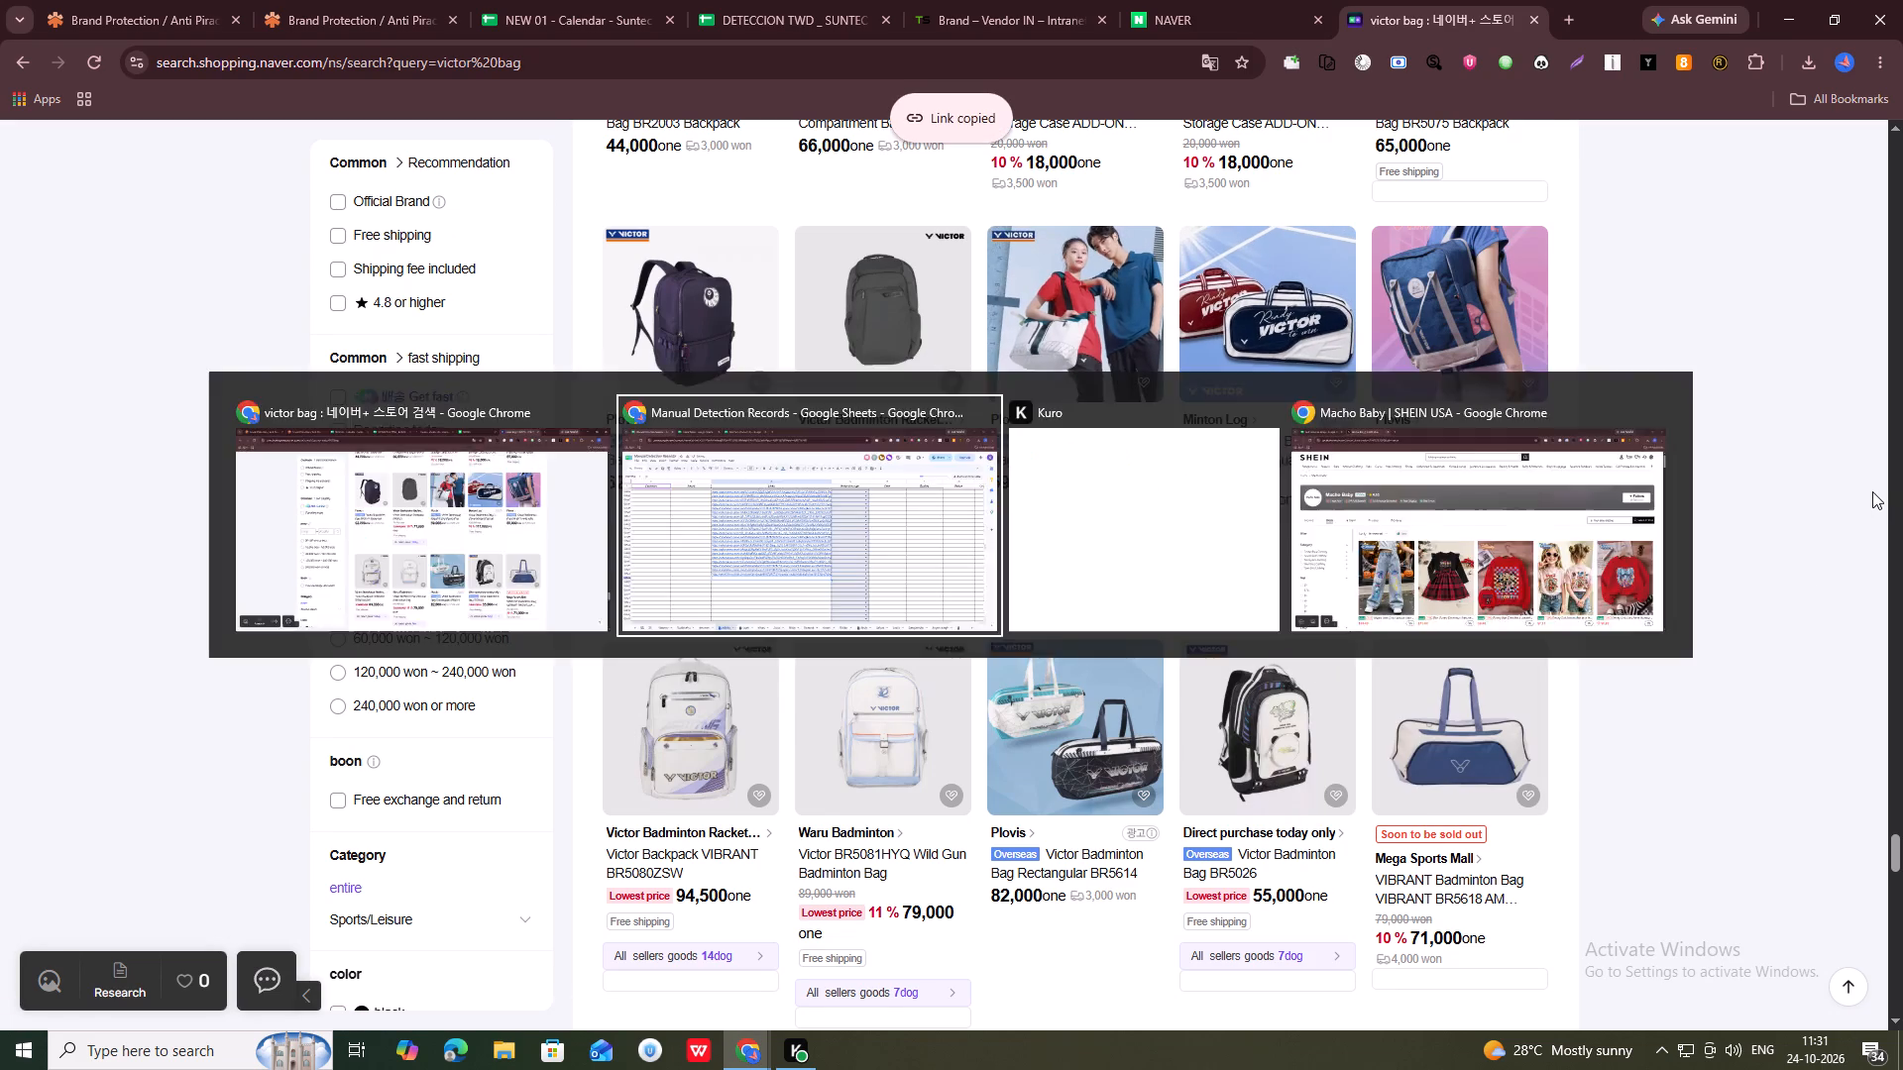
key(ctrl+v)
key(Down)
key(alt+Tab)
key(Down)
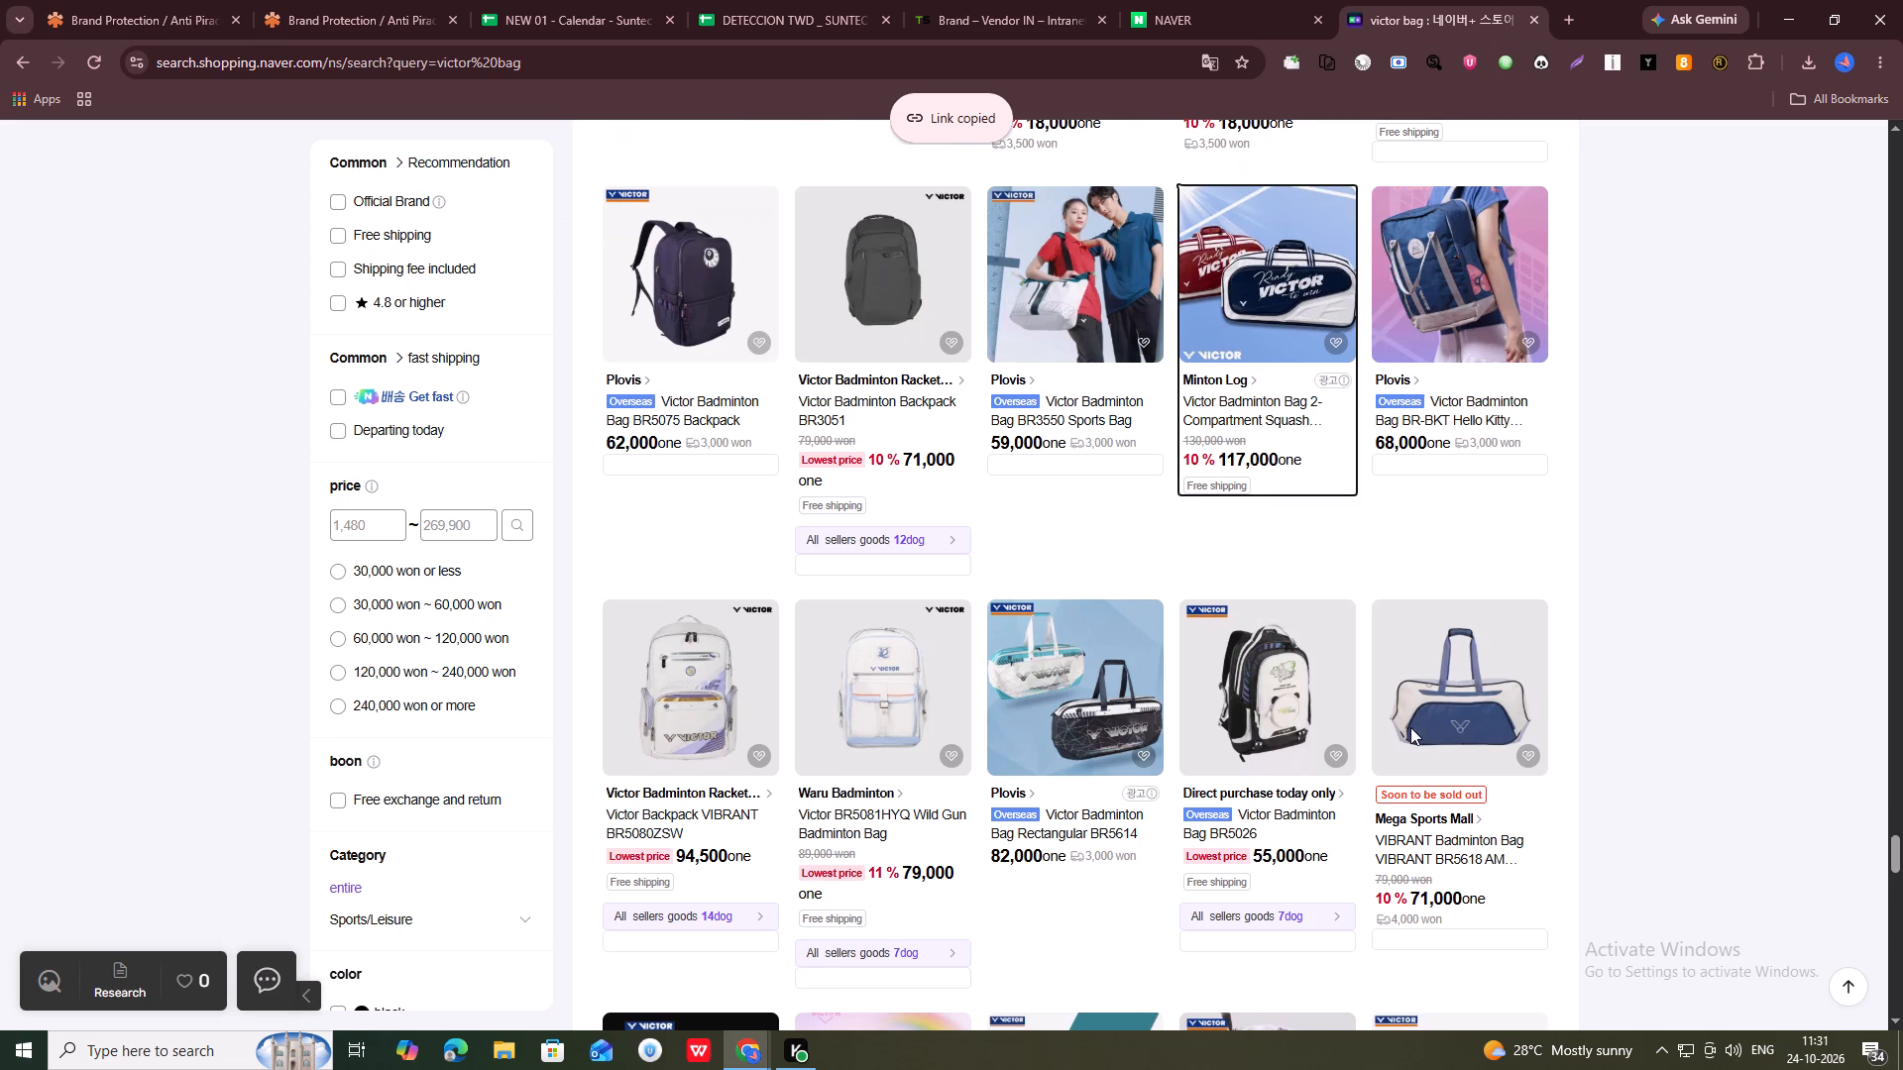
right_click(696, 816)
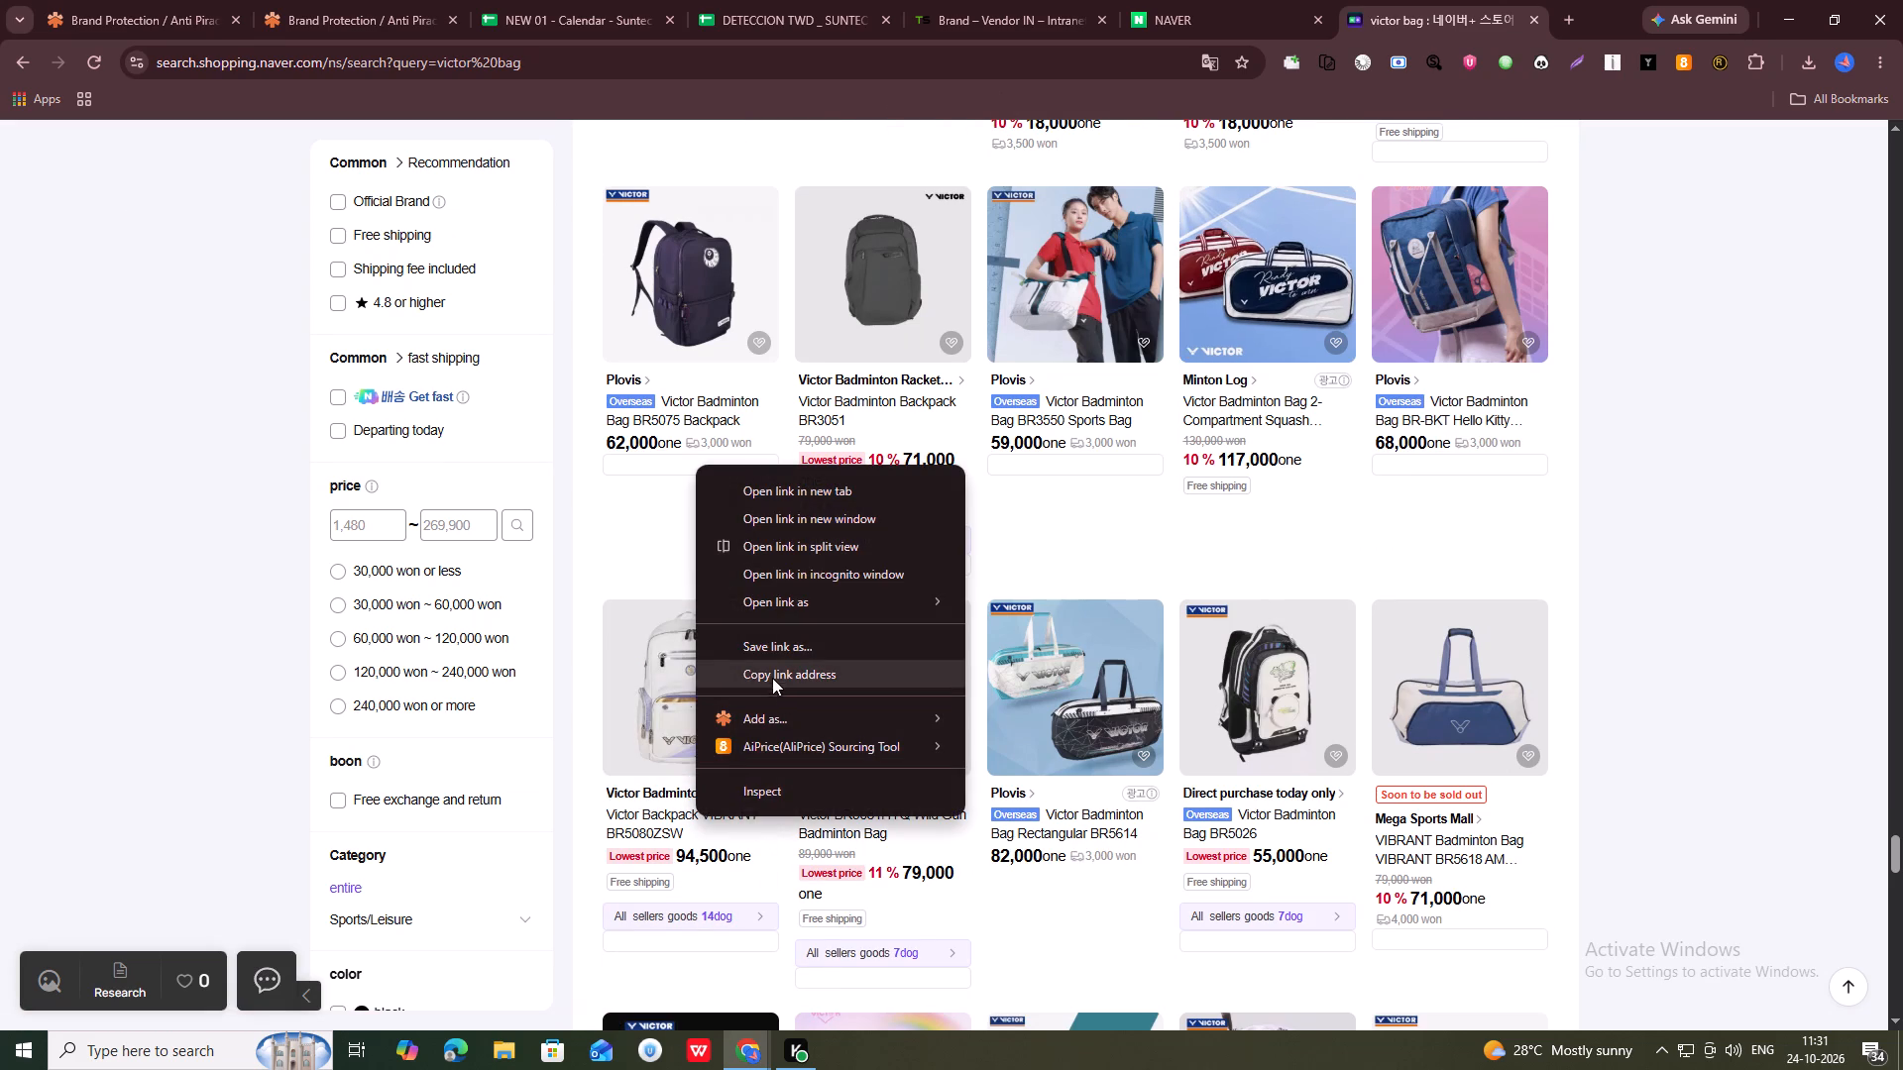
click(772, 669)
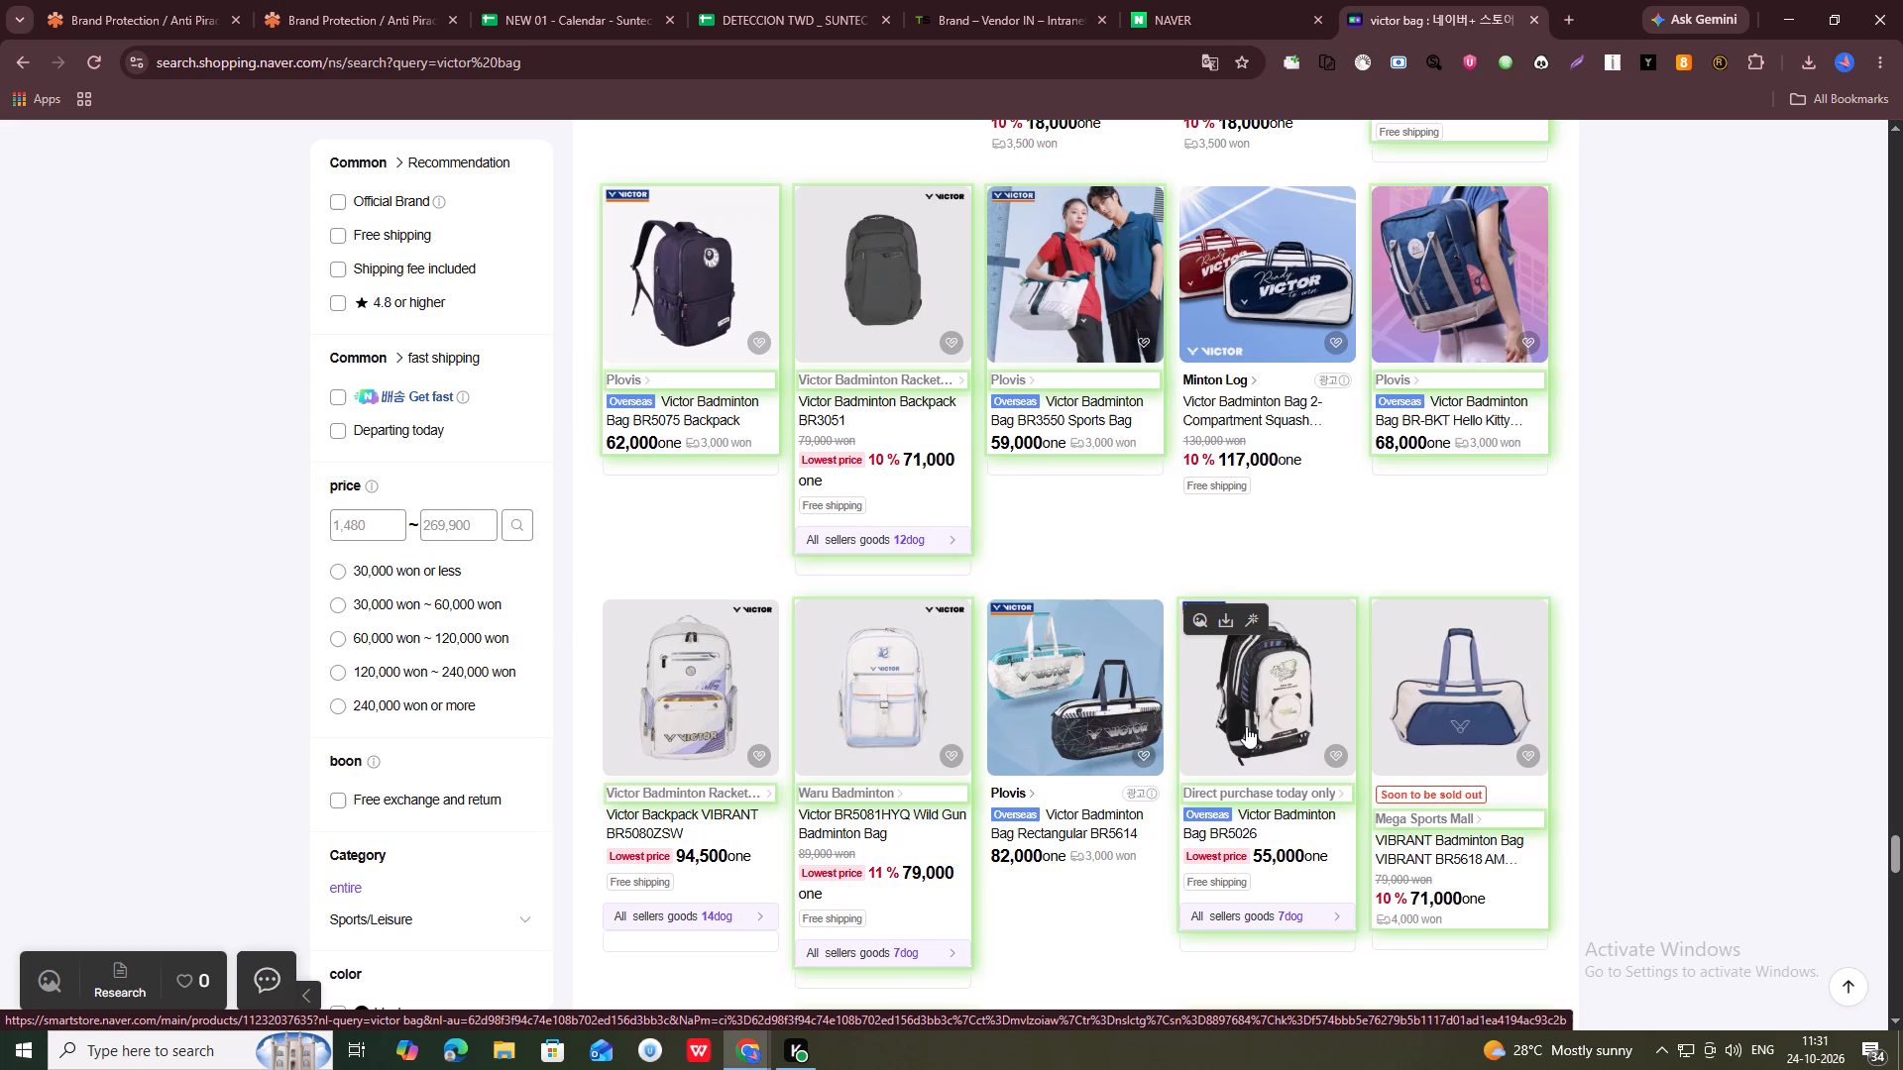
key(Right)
Copy the link of Plovis's 82,000 won Victor Badminton Bag Rectangular BR5614 from Naver into Links cell C100967.
right_click(1092, 819)
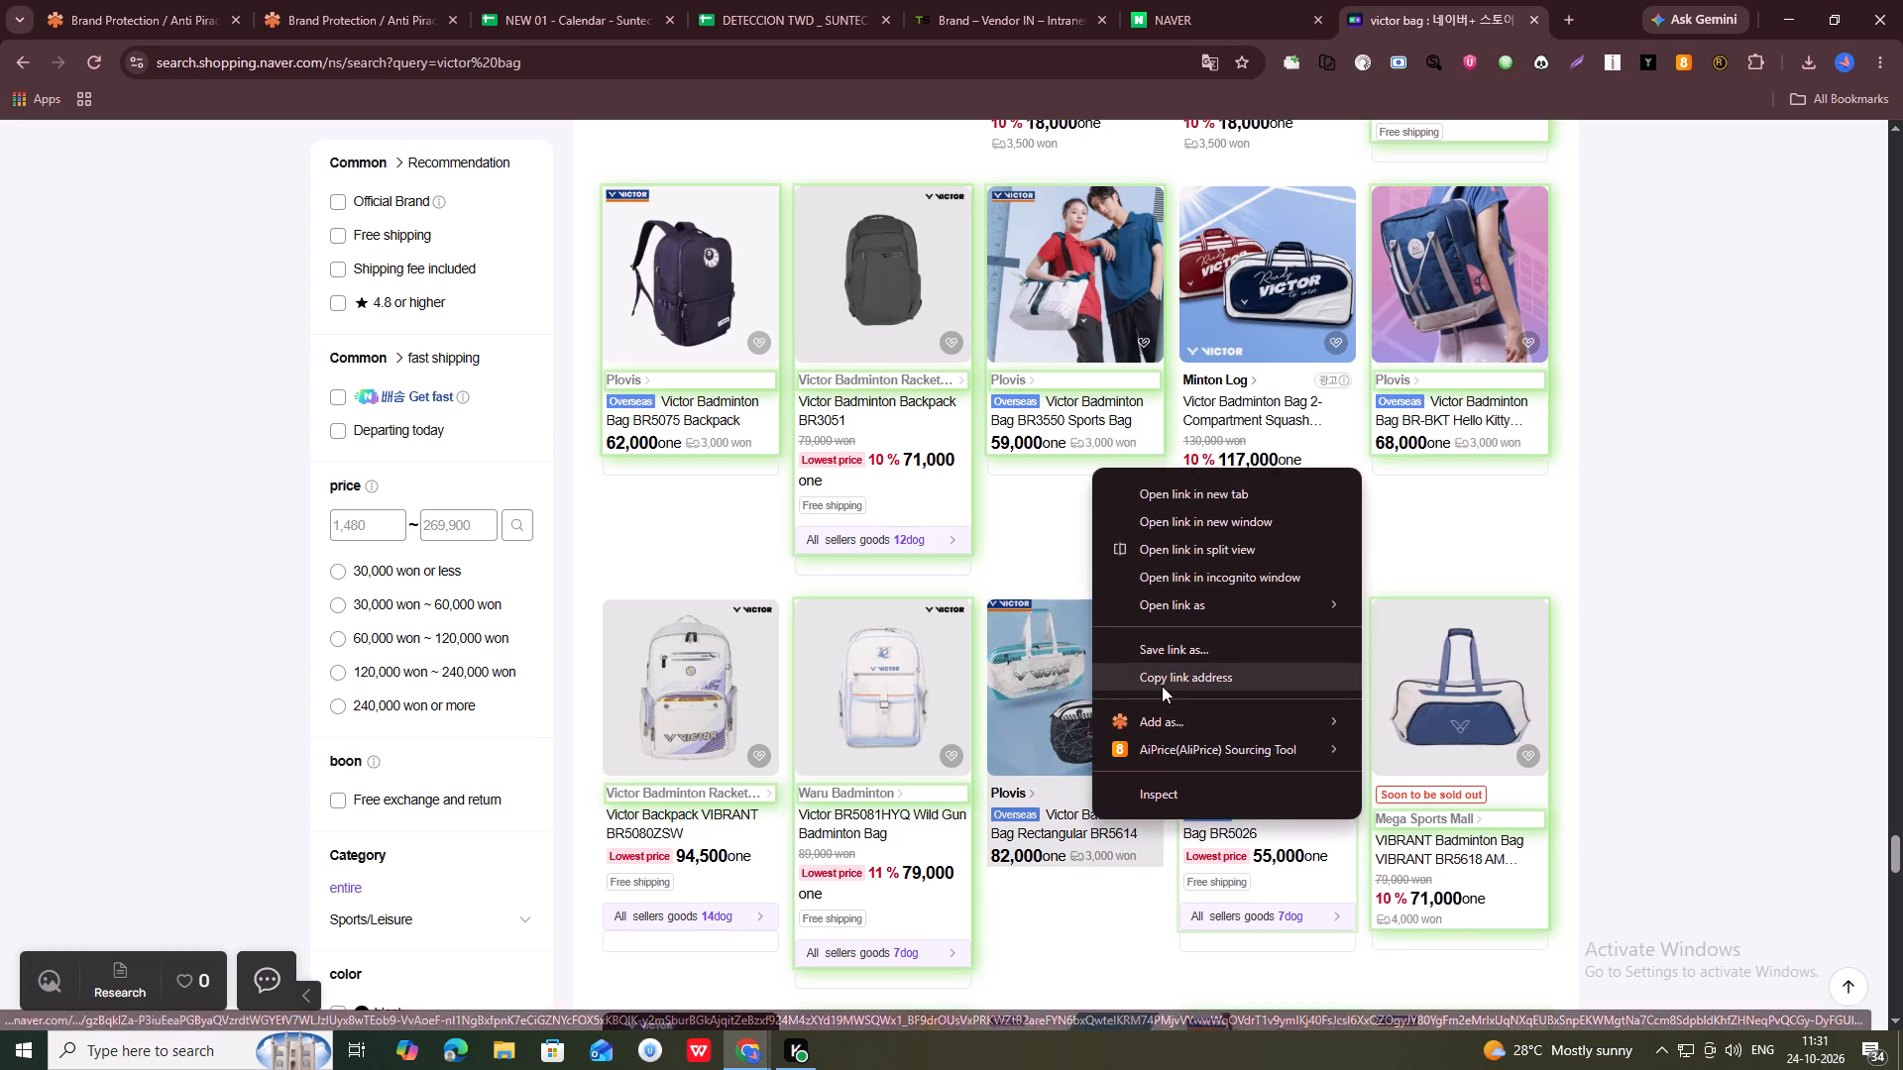
click(1162, 686)
key(alt+Tab)
key(ctrl+v)
key(ctrl+shift+Up)
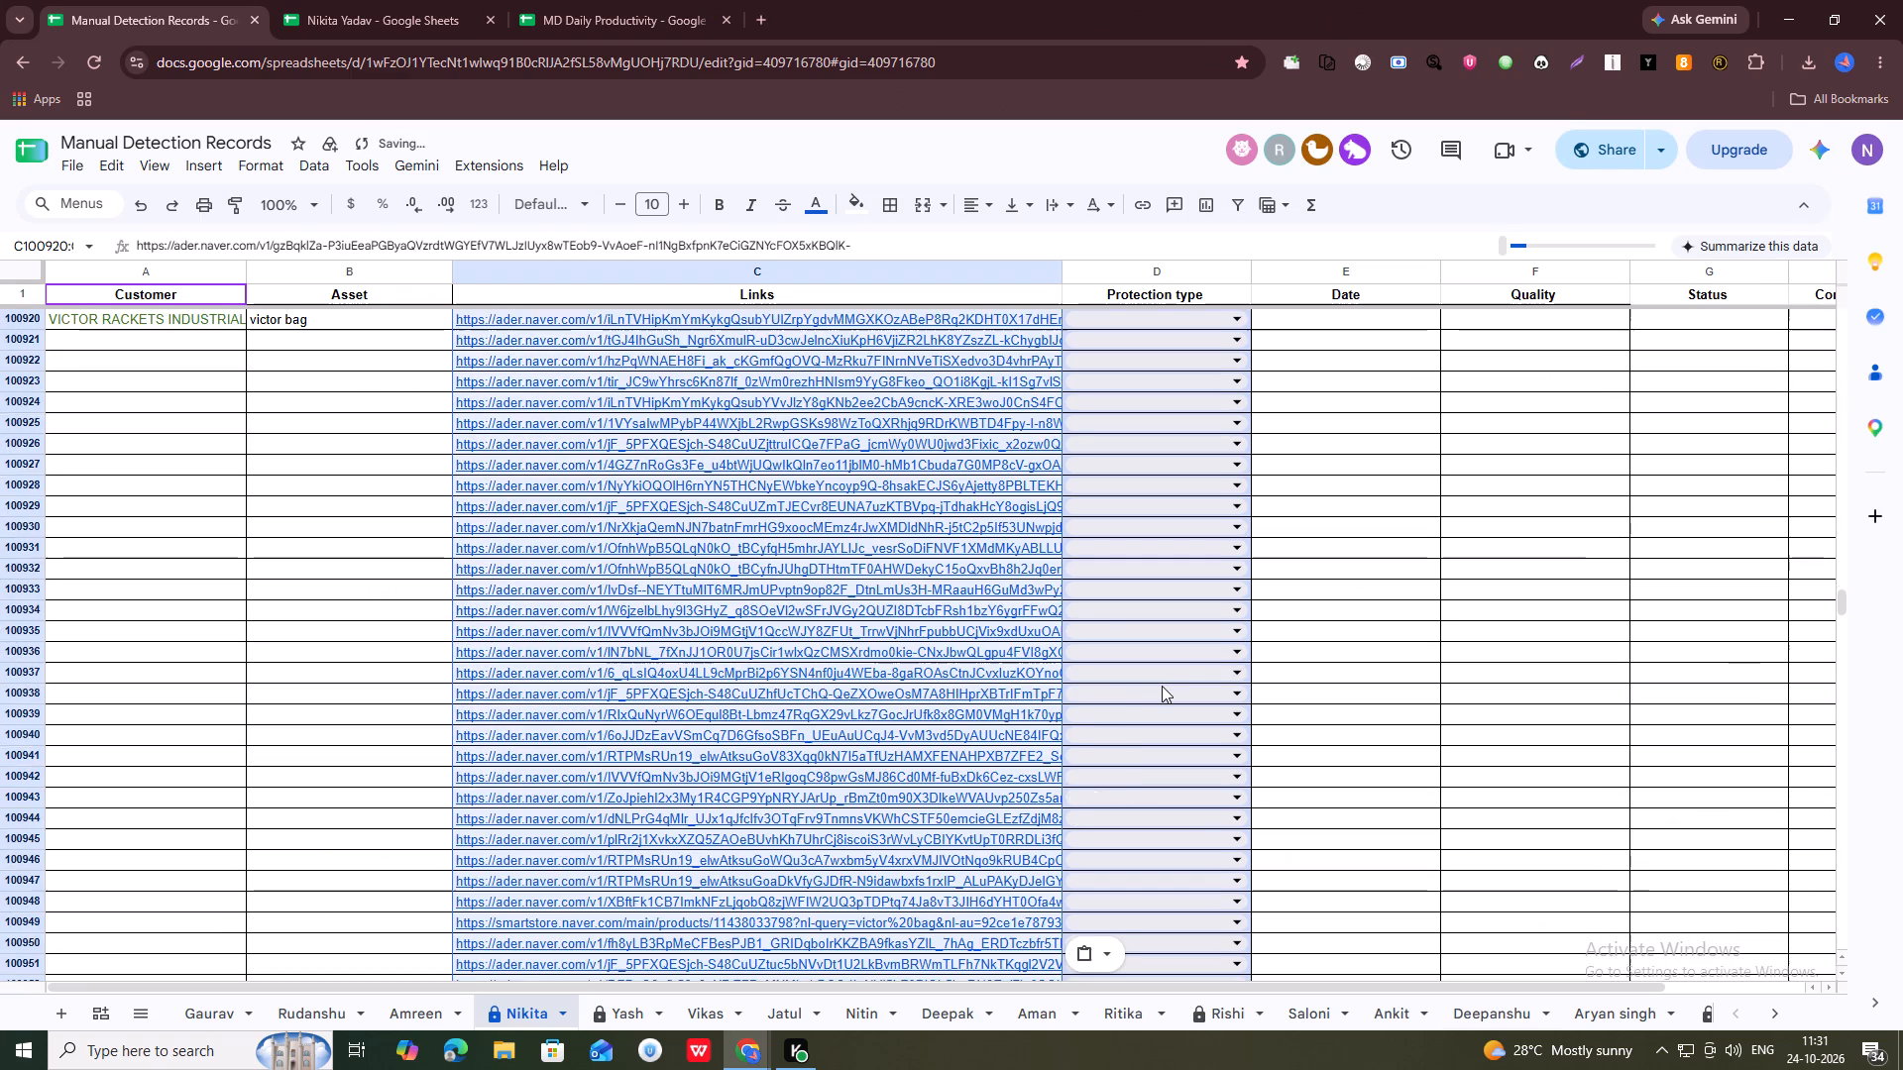
key(Down)
key(alt+Tab)
key(Down)
Copy the link of Plovis's 66,000 won Victor Badminton Backpack BR5013 from Naver into Links cell C100968.
scroll(1162, 686, down, 5)
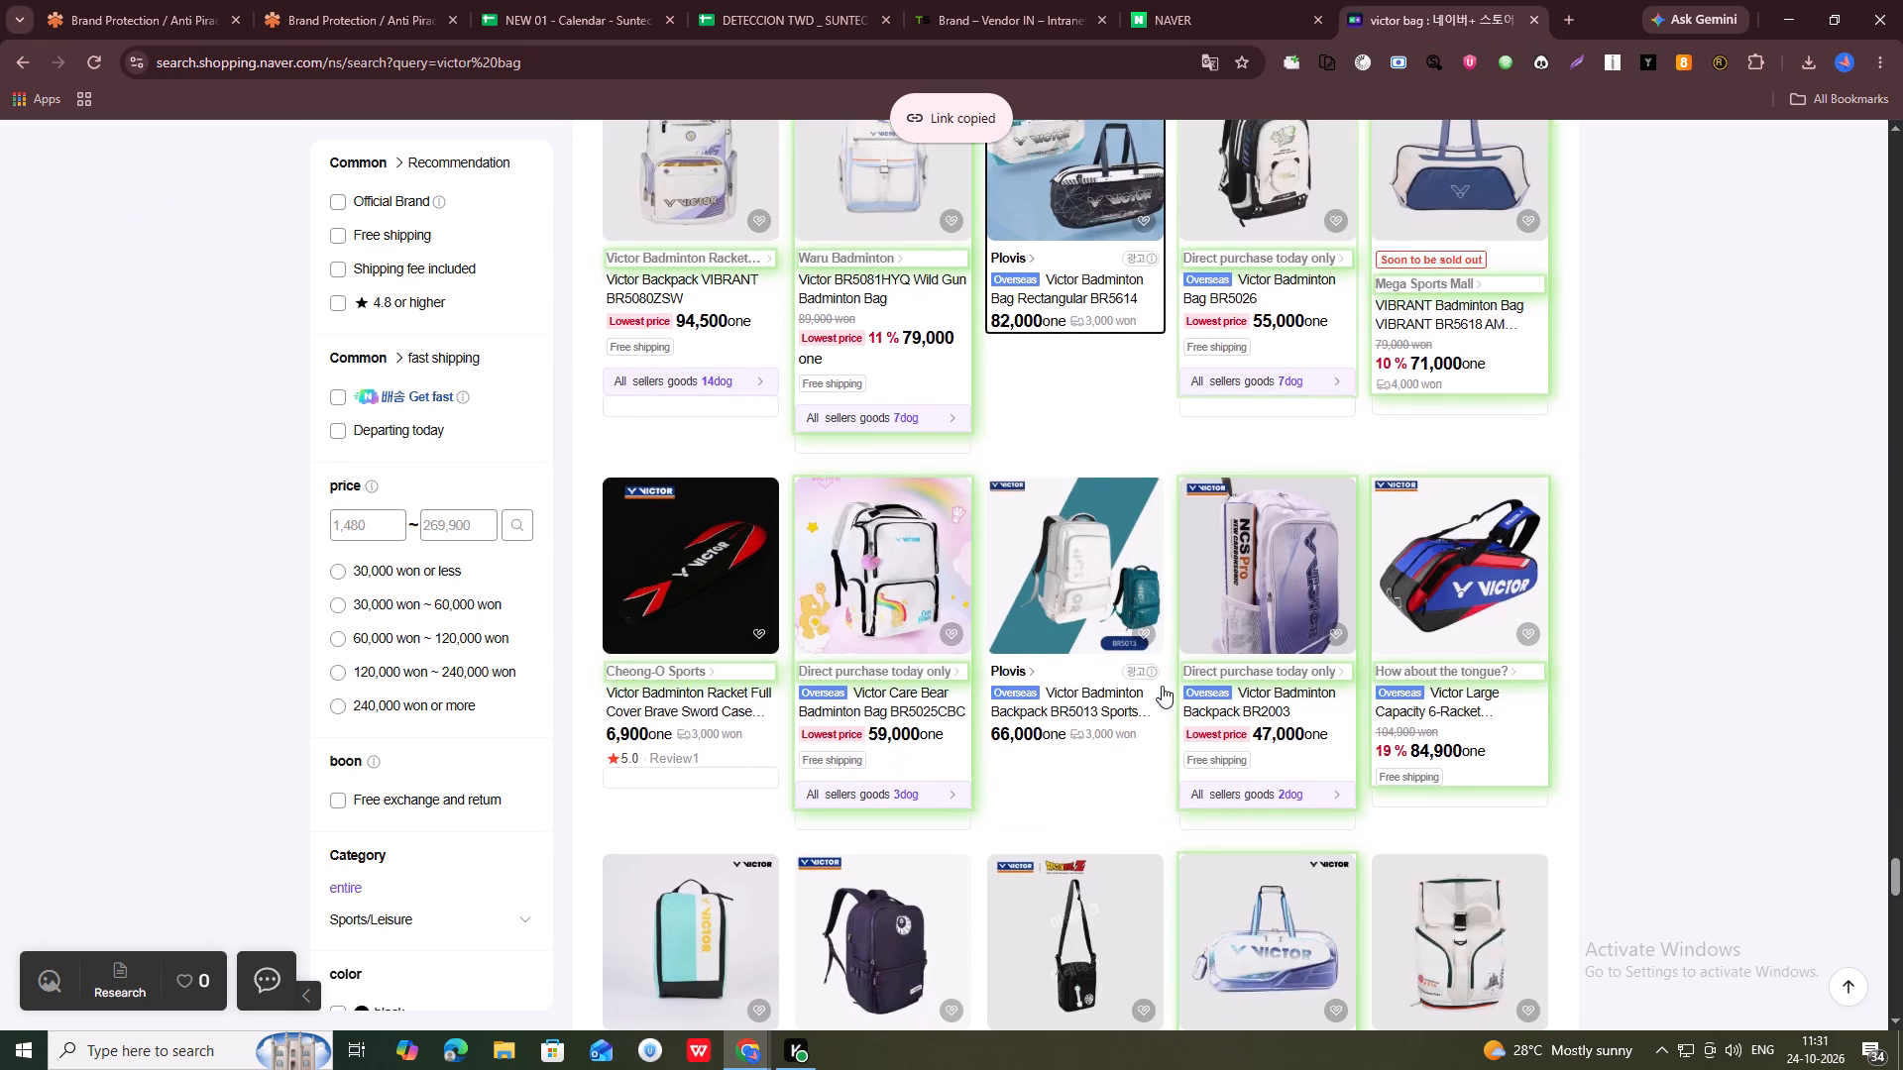
right_click(1071, 698)
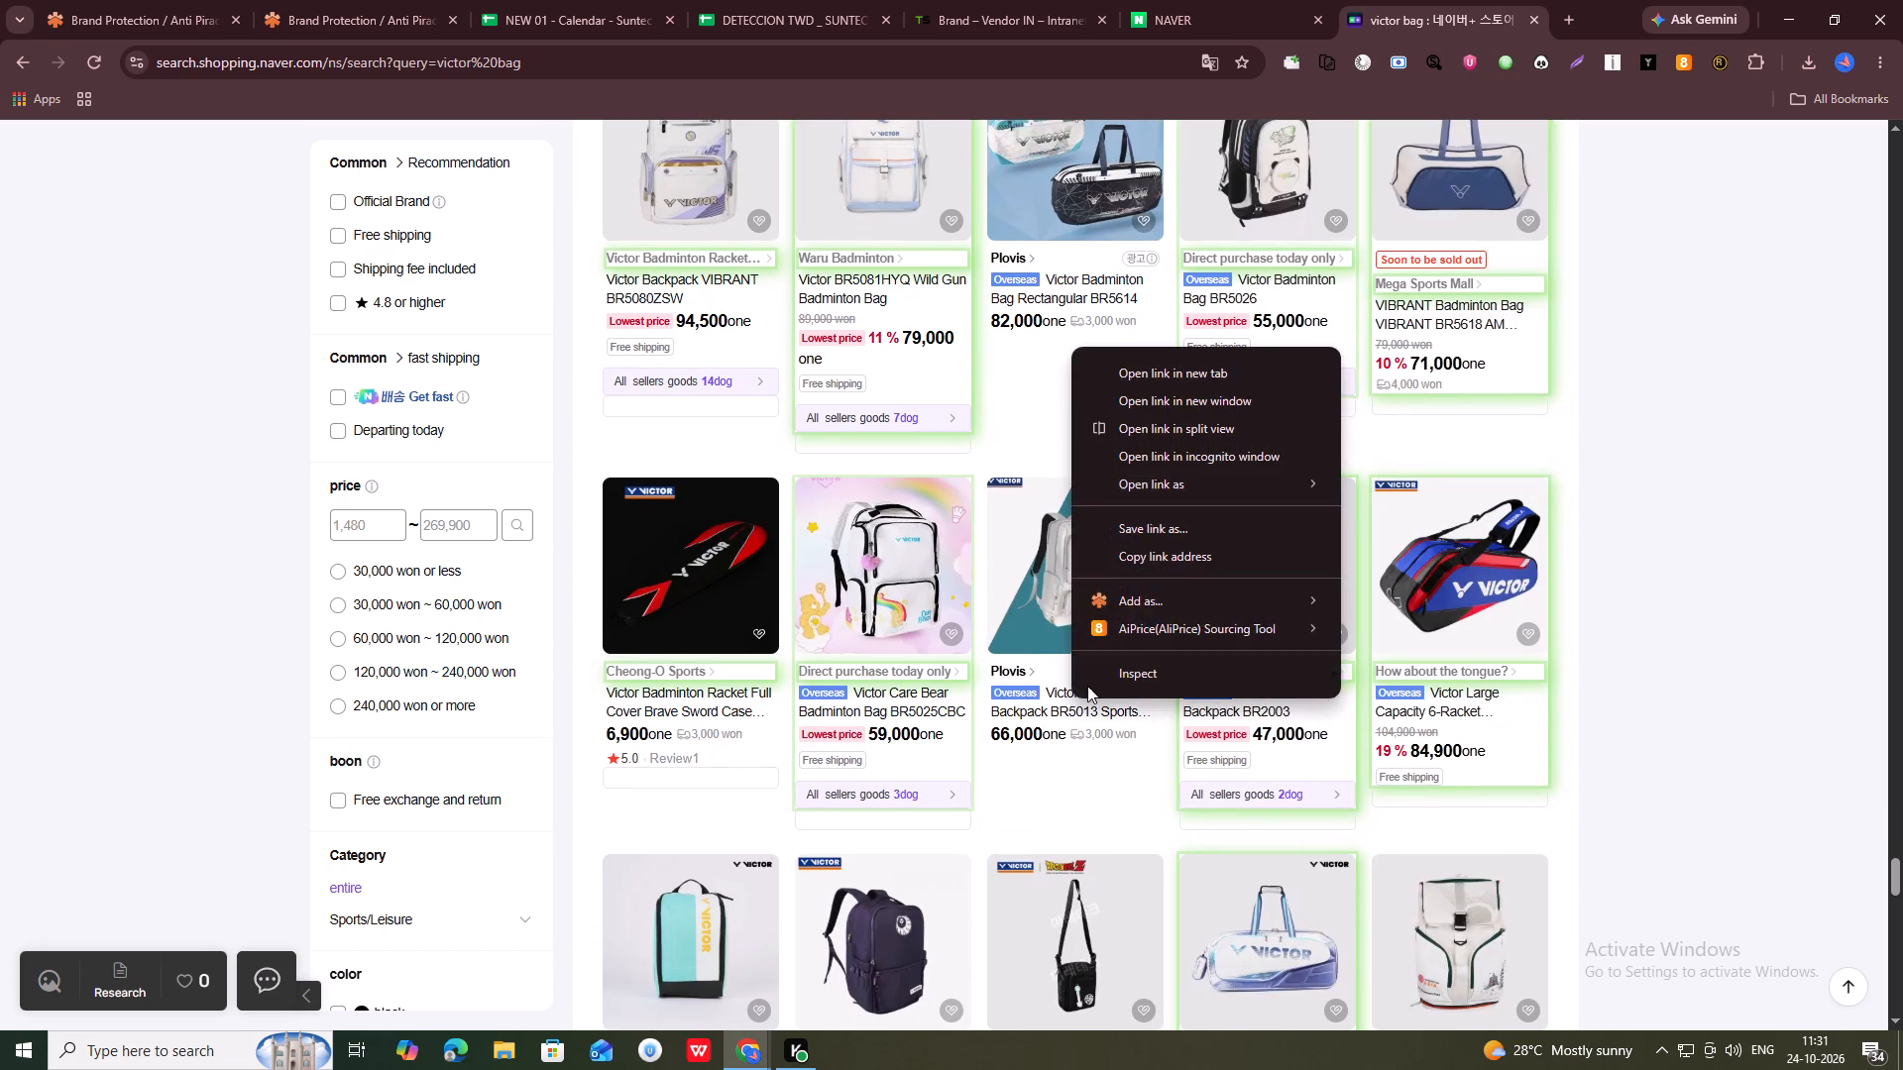
click(1146, 561)
key(alt+Tab)
key(ctrl+v)
key(Down)
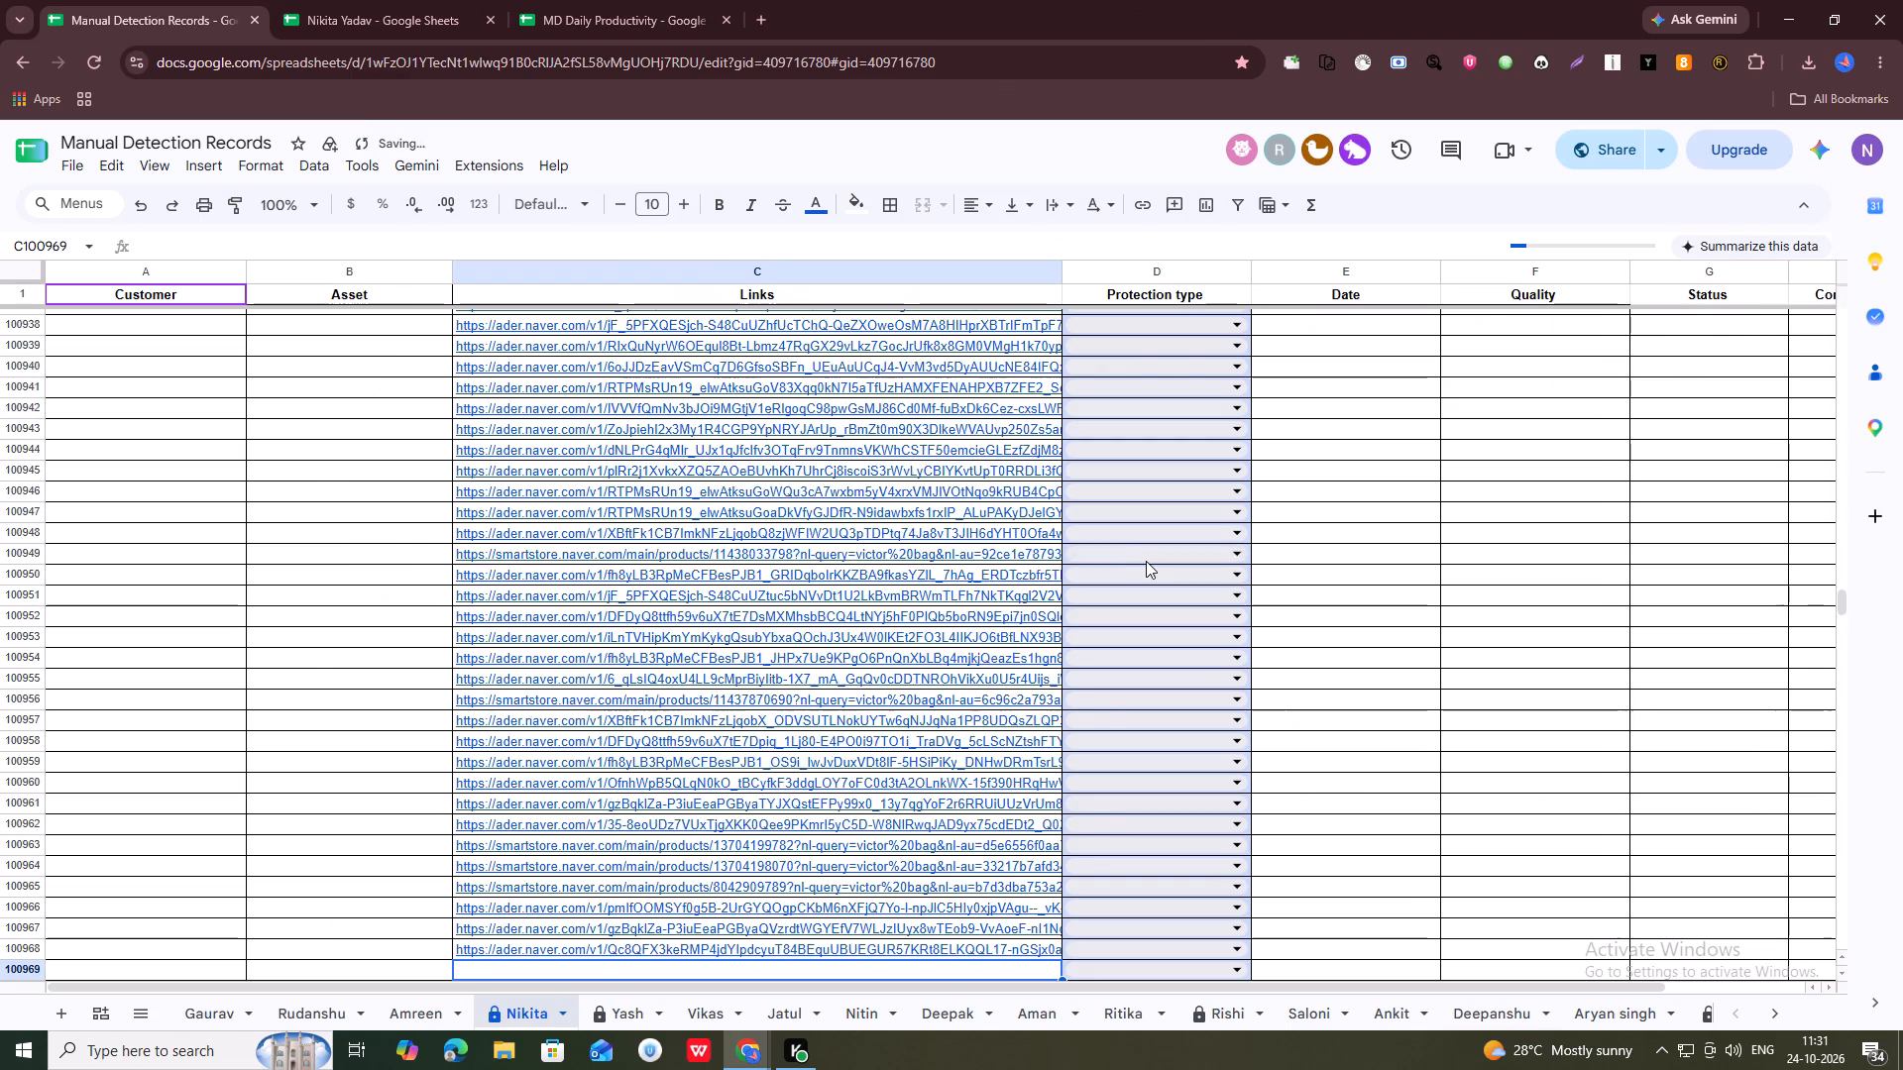
key(alt+Tab)
key(Down)
Copy the link of Plovis's sponsored 62,000 won Victor Badminton Bag BR5075 Backpack from Naver into Links cell C100969.
scroll(1146, 561, down, 3)
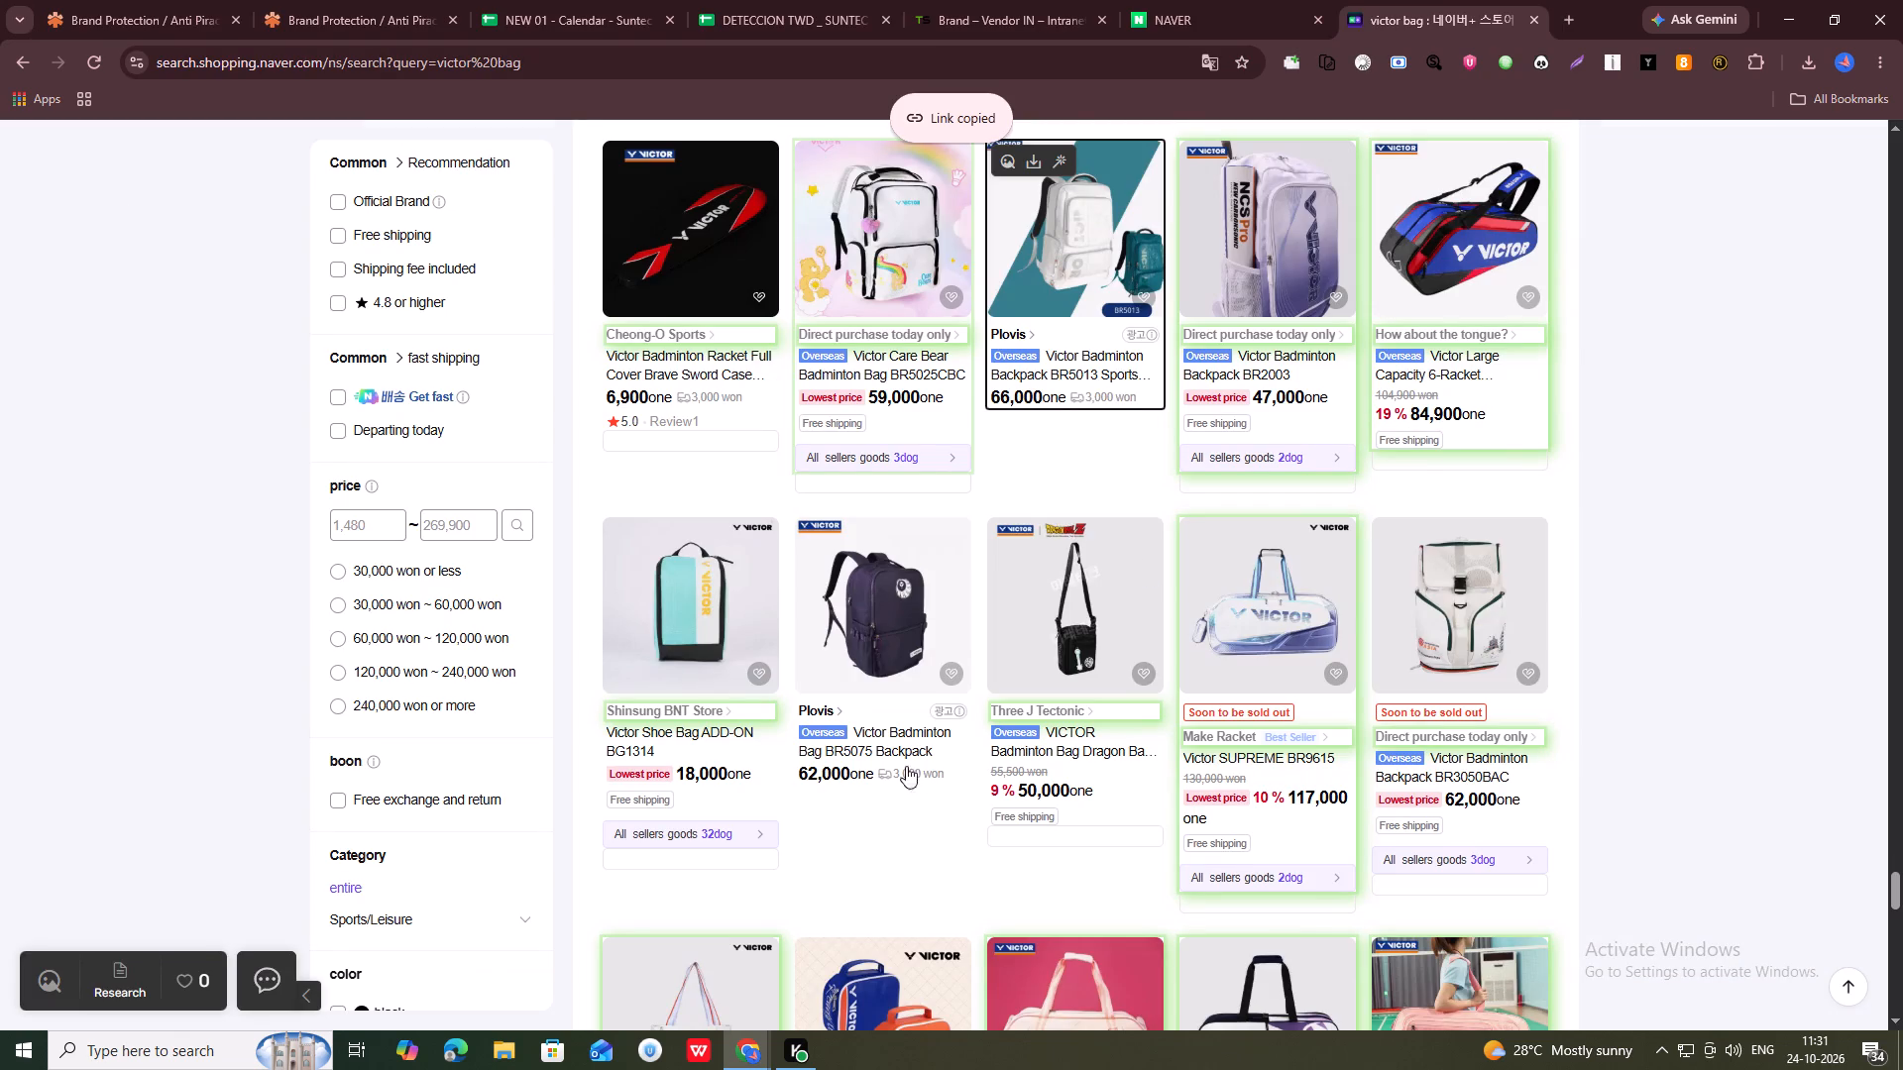
right_click(900, 739)
click(970, 599)
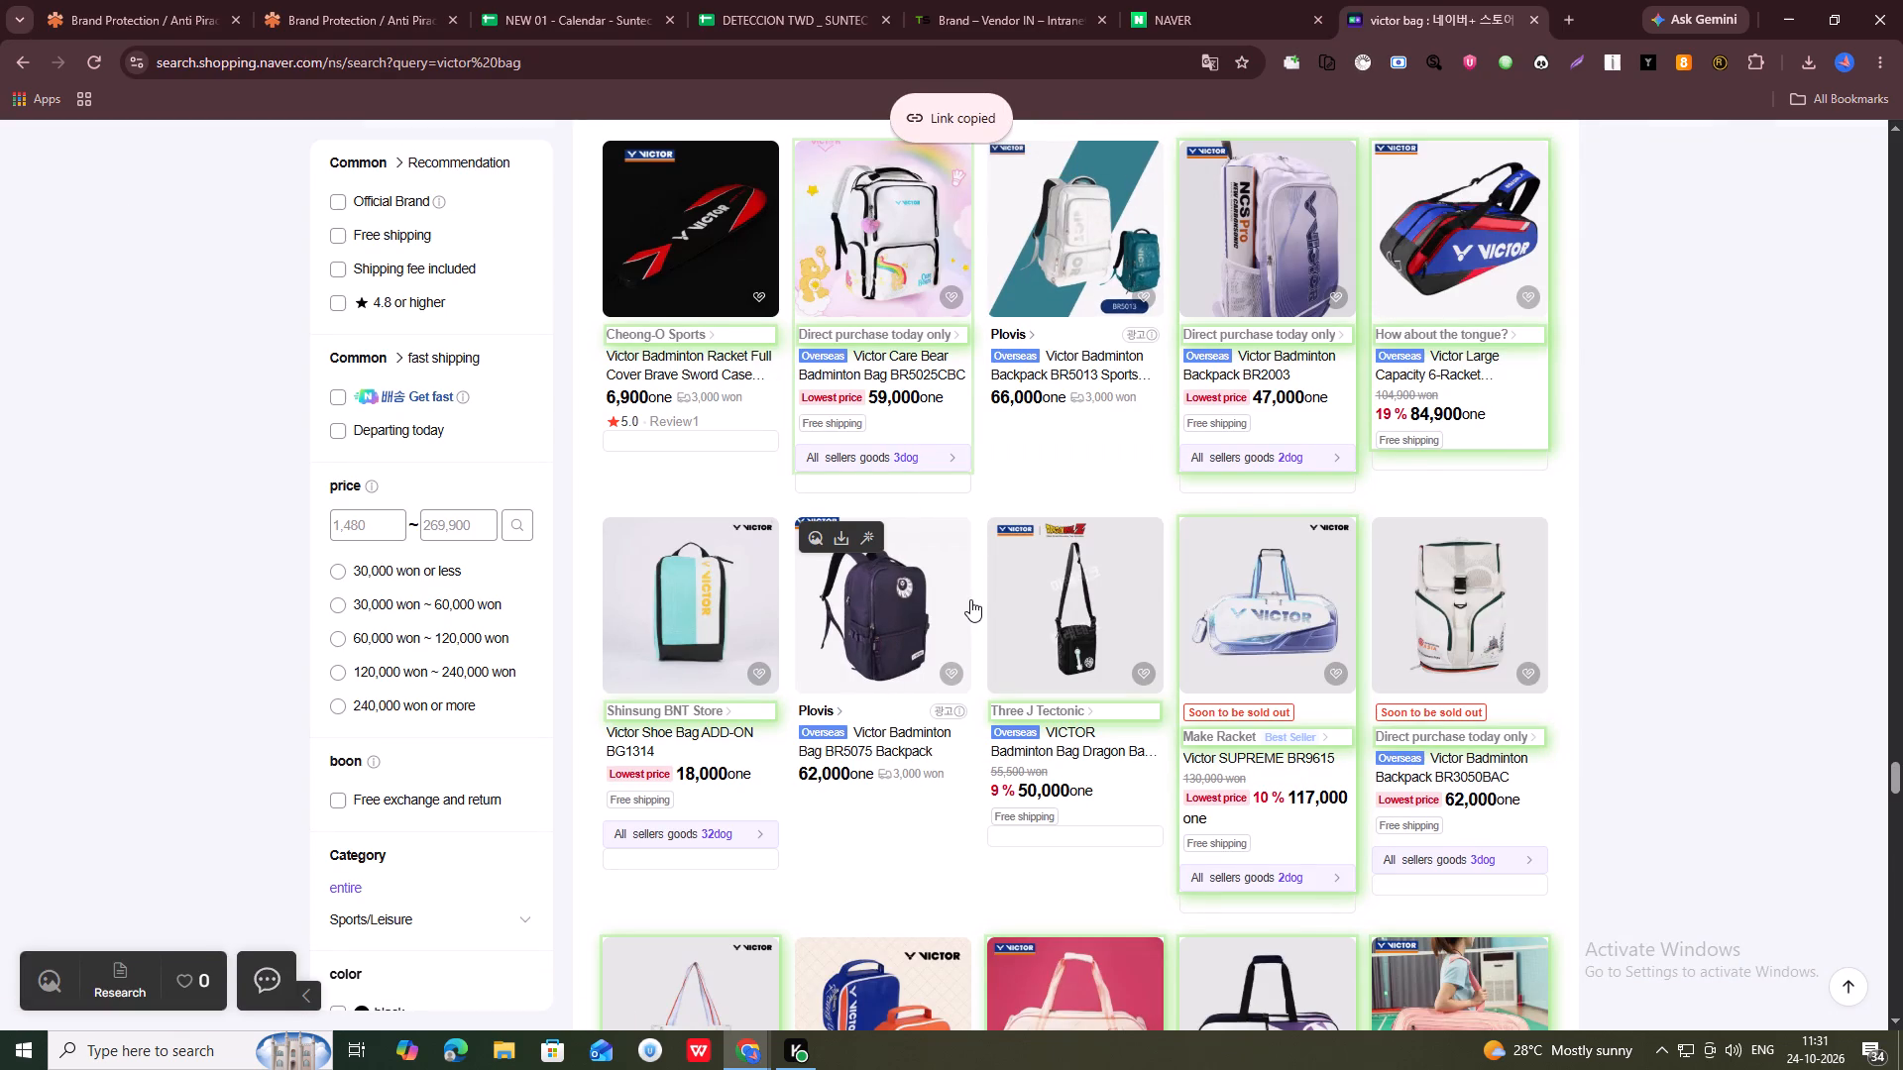
key(alt+Tab)
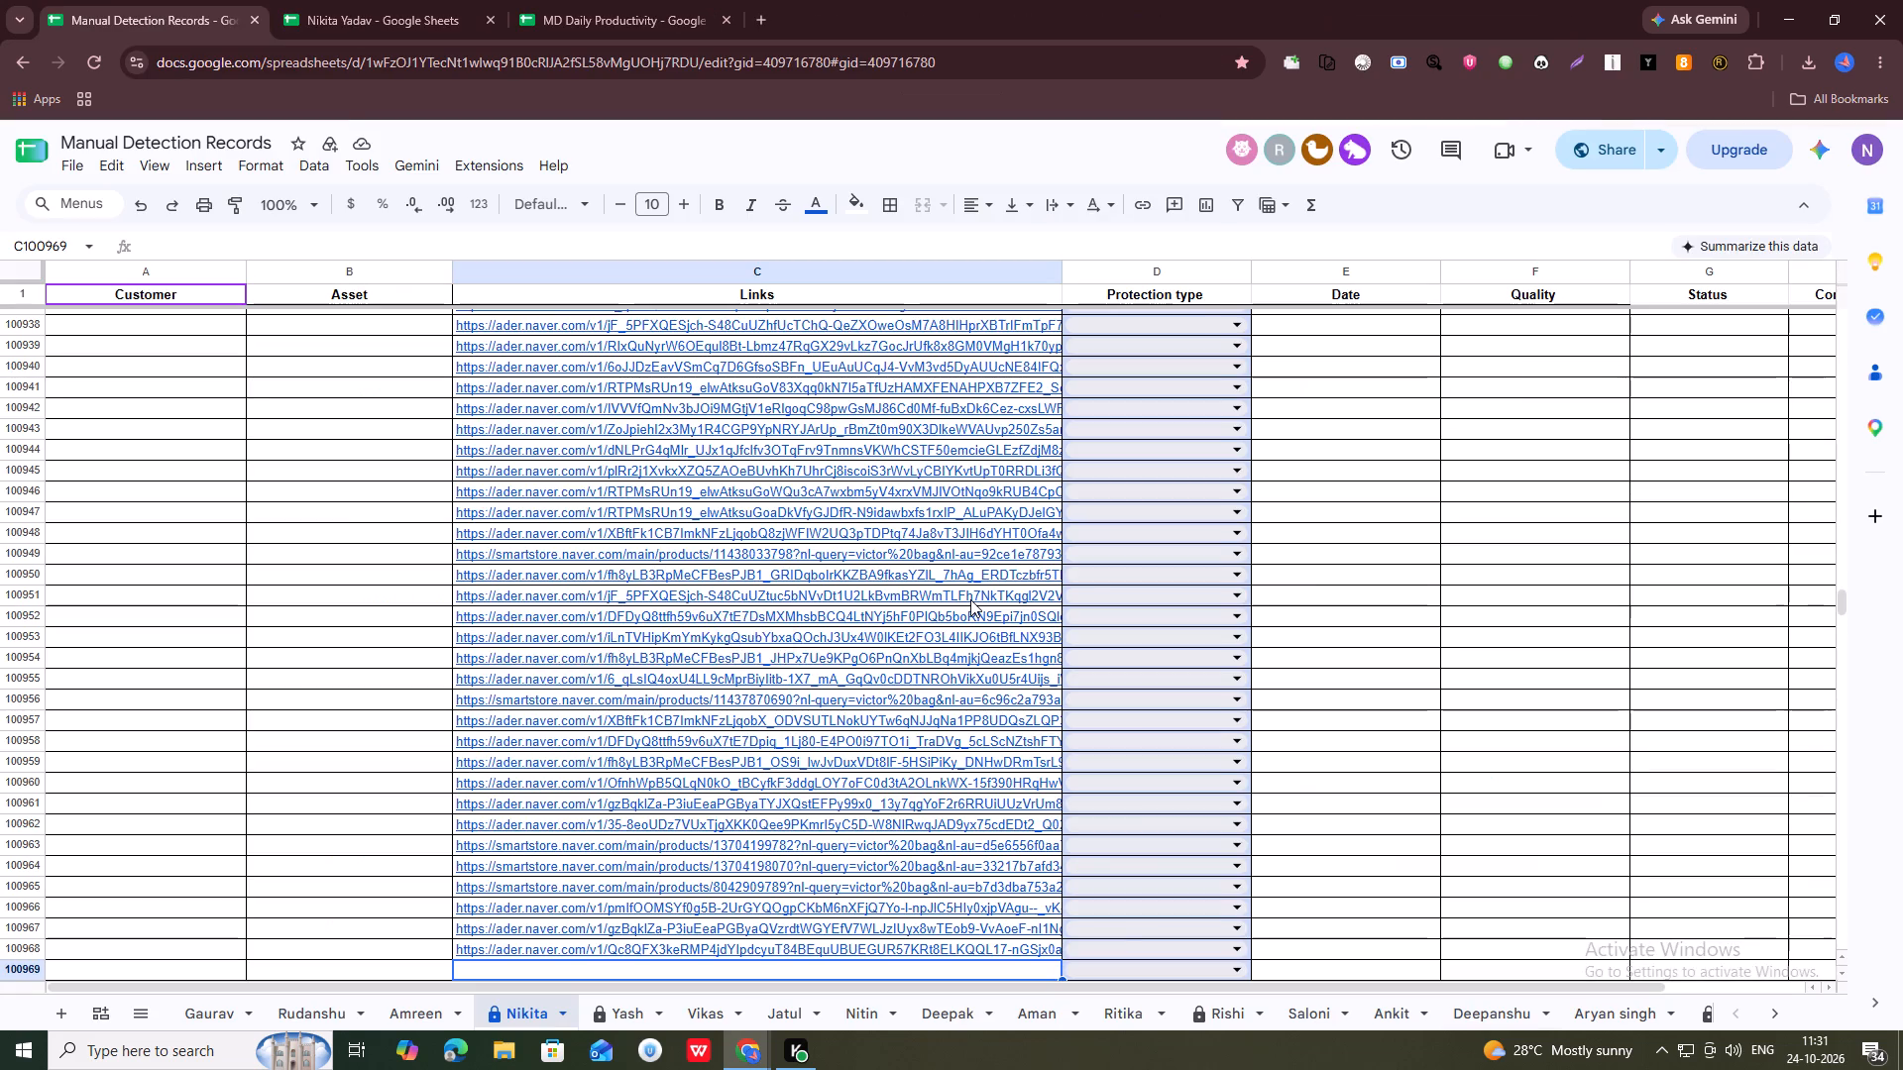
key(ctrl+v)
key(Down)
key(alt+Tab)
key(Down)
Copy the link of Plovis's 65,000 won Victor Badminton Bag Thomas and Uber Cup from Naver into Links cell C100970.
scroll(1084, 731, down, 5)
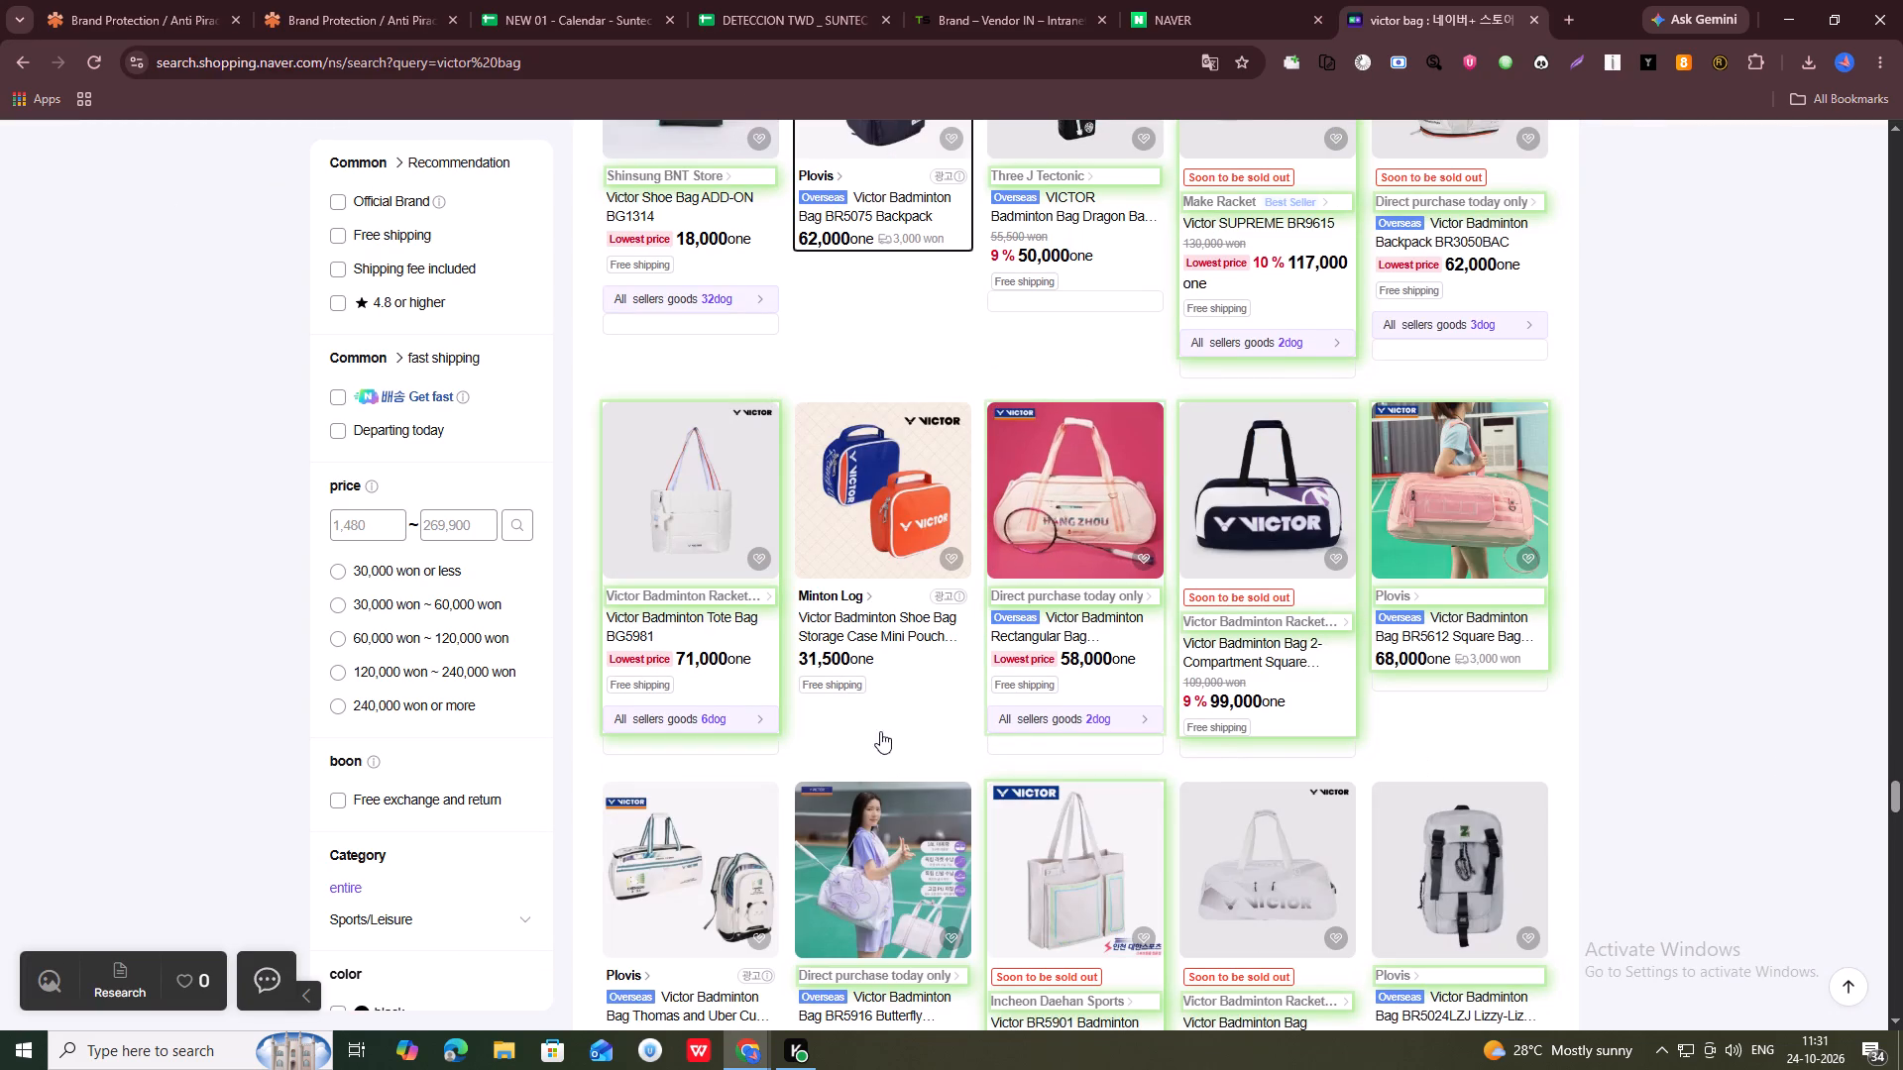
scroll(1086, 688, down, 7)
scroll(911, 826, up, 3)
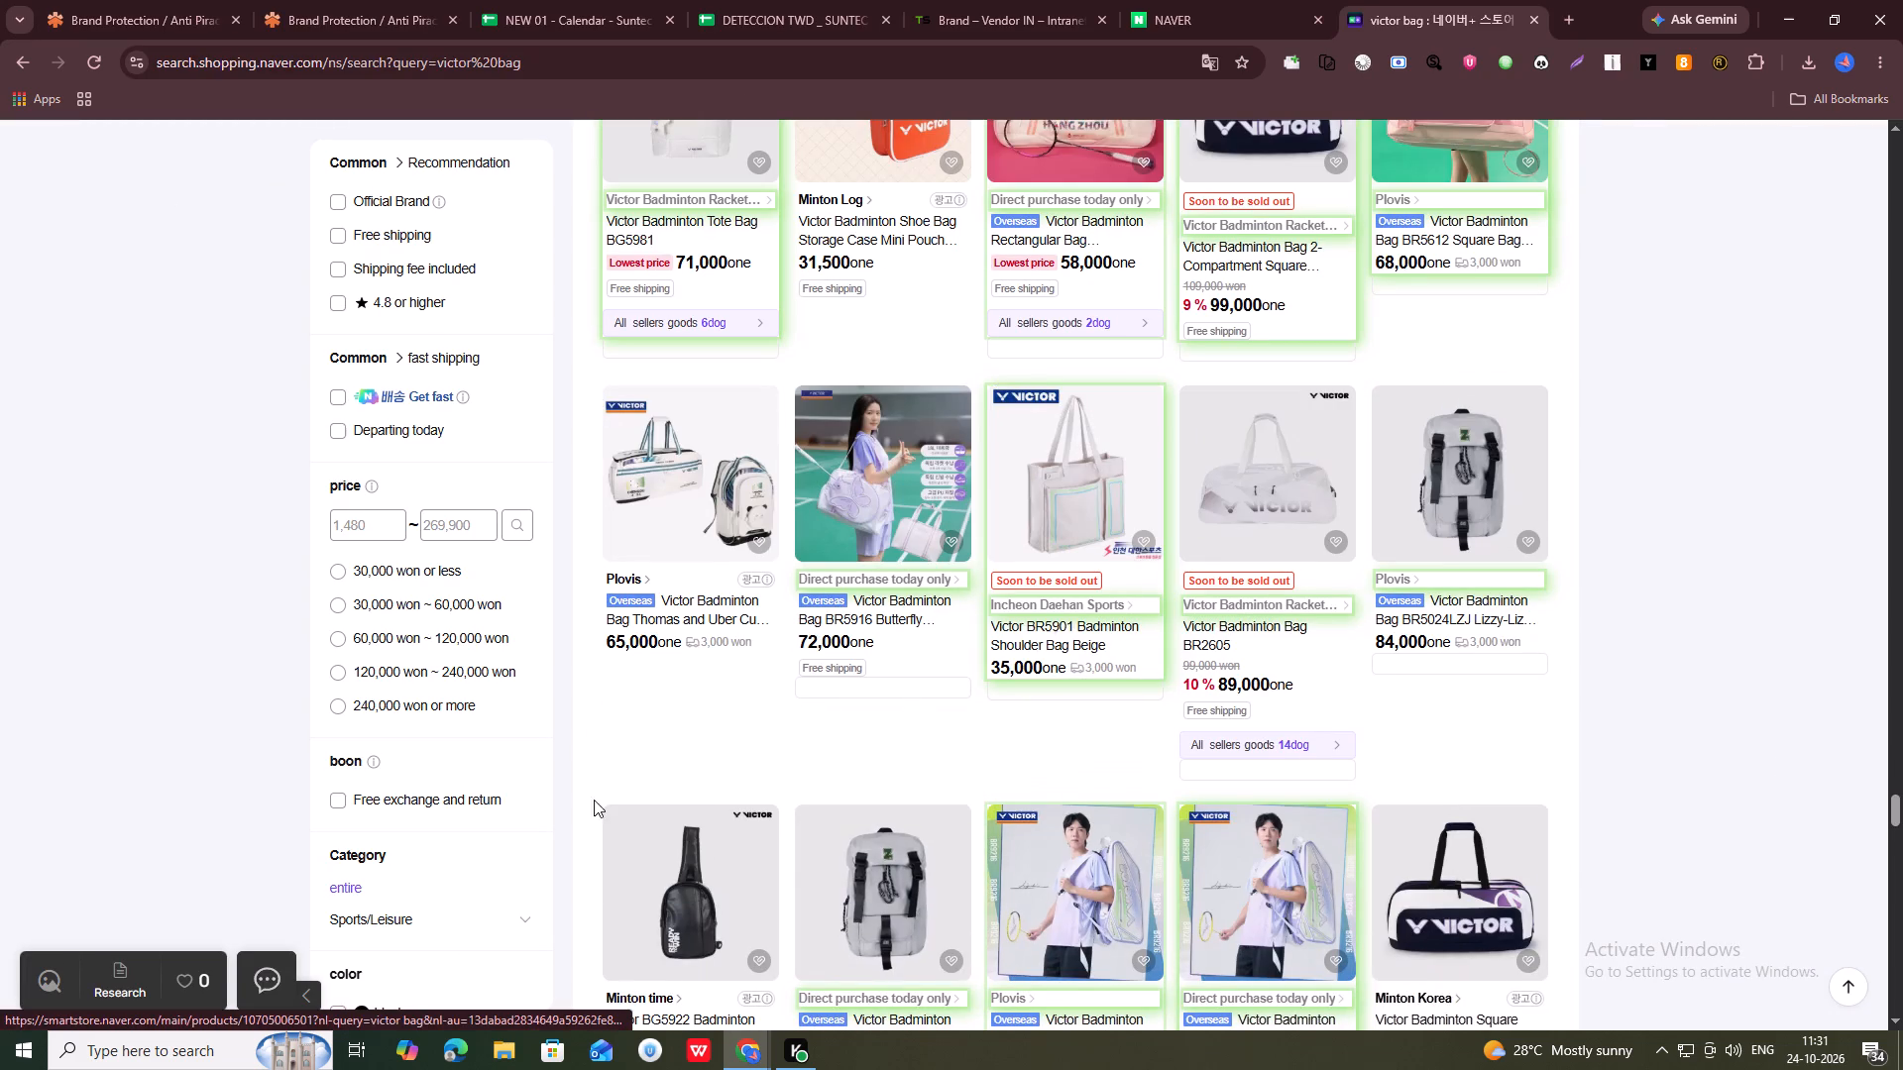
right_click(693, 619)
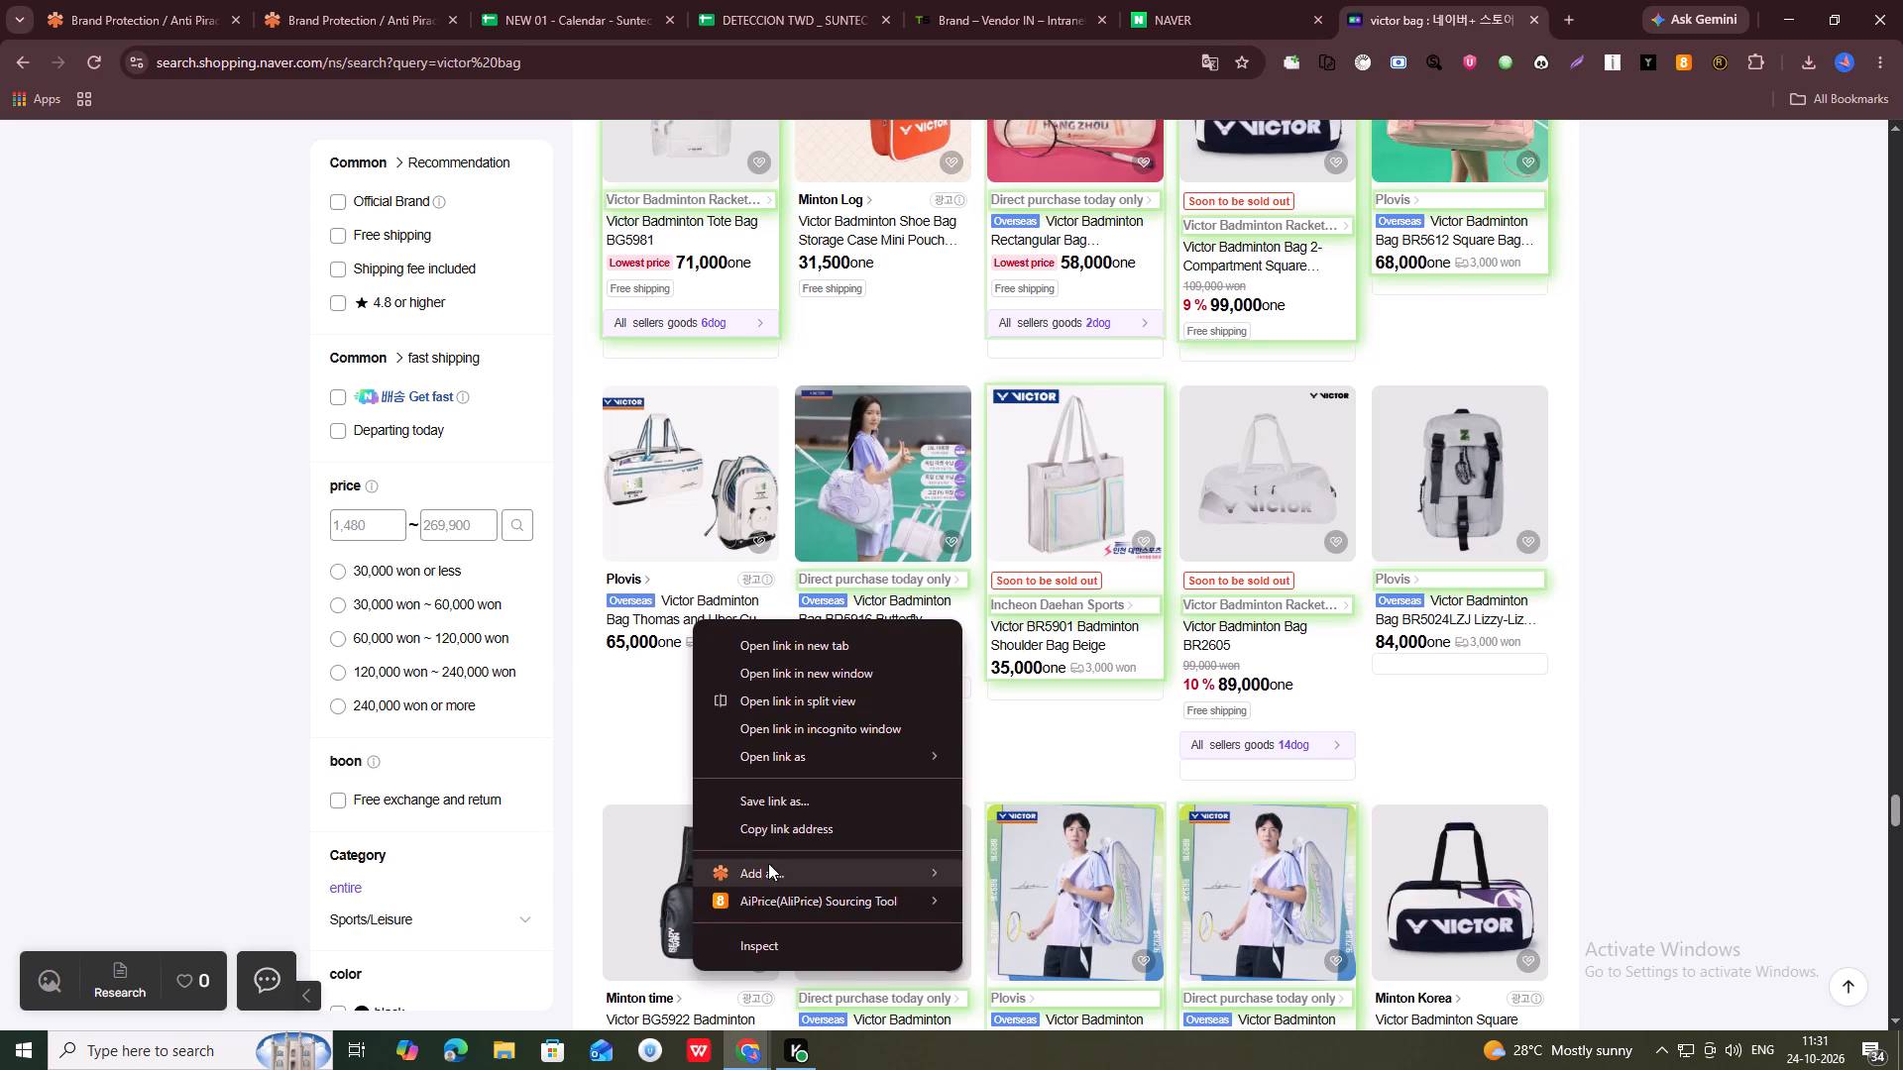
click(778, 835)
key(alt+Tab)
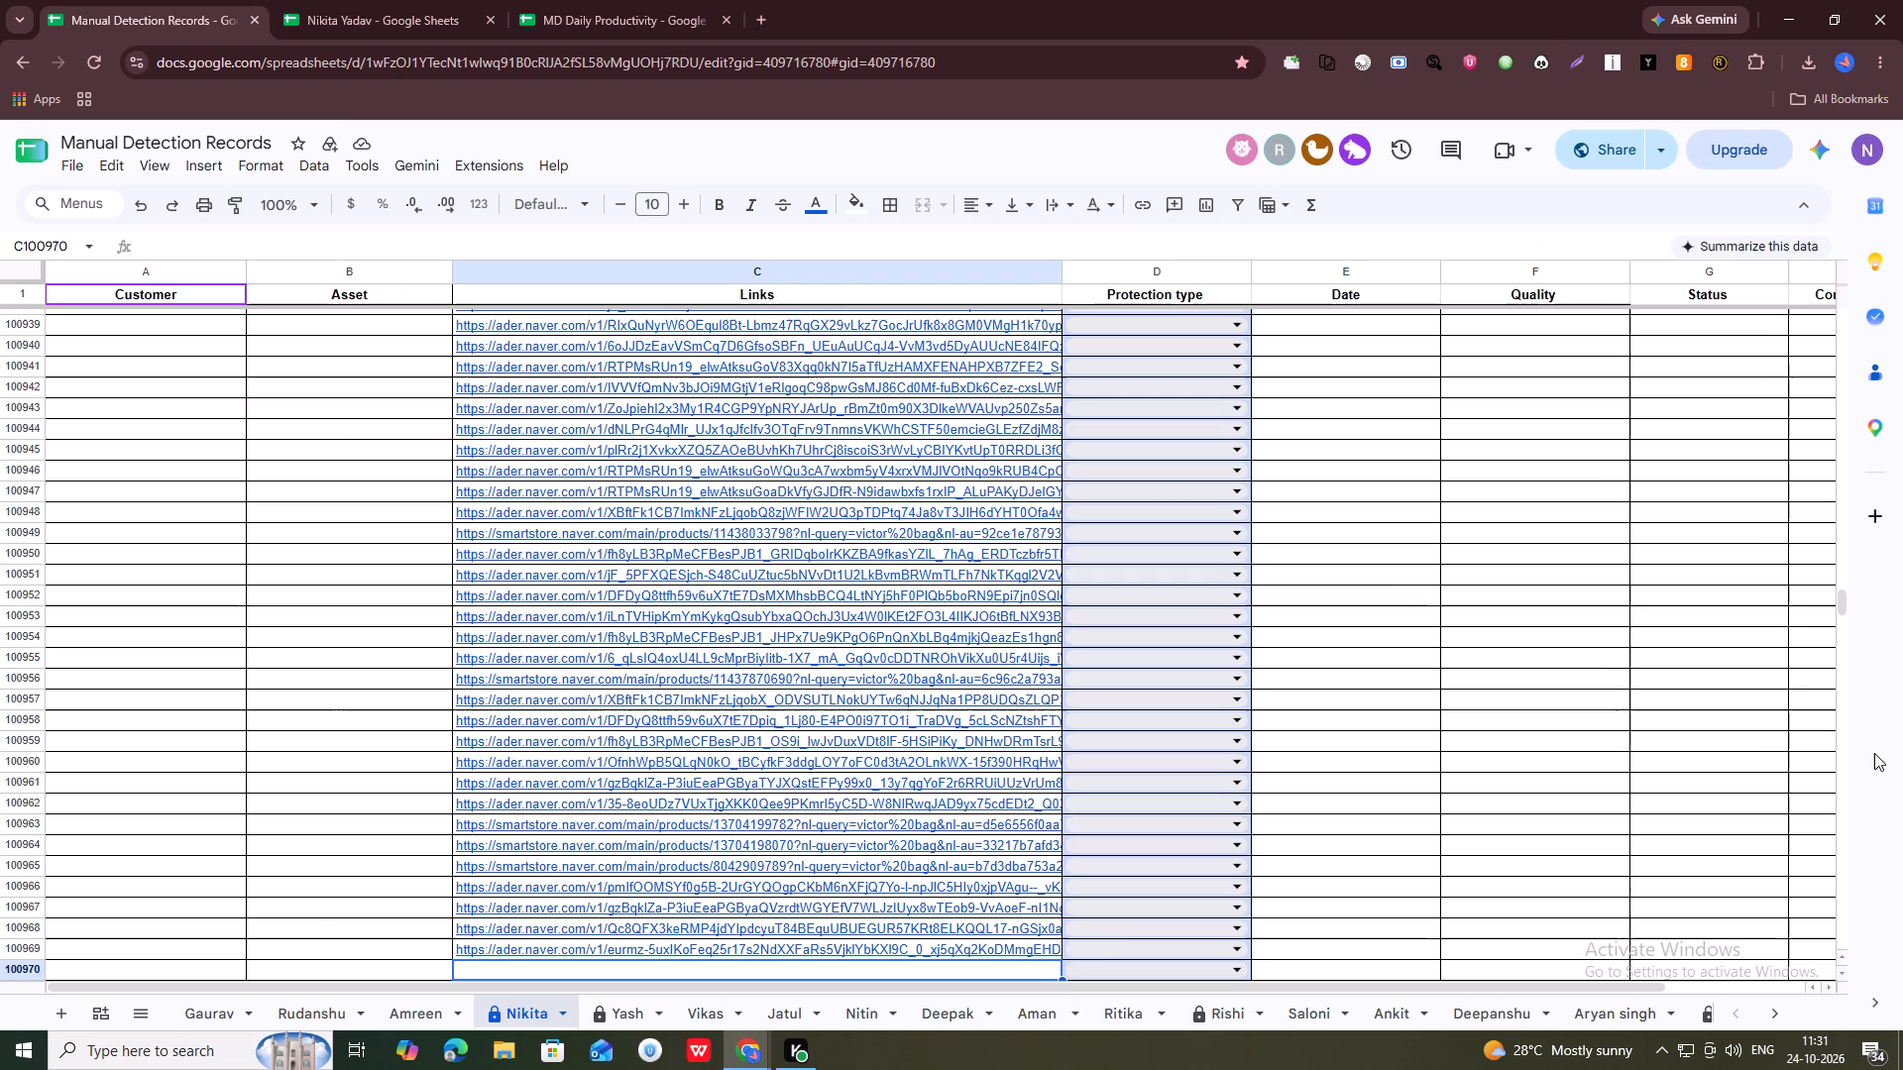
key(ctrl+v)
key(Down)
key(alt+Tab)
key(Down)
Copy the link of Minton Korea's 99,000 won Victor Badminton Square Bag BR9613 AJ from Naver into the following cell of the Links column.
scroll(1874, 753, down, 3)
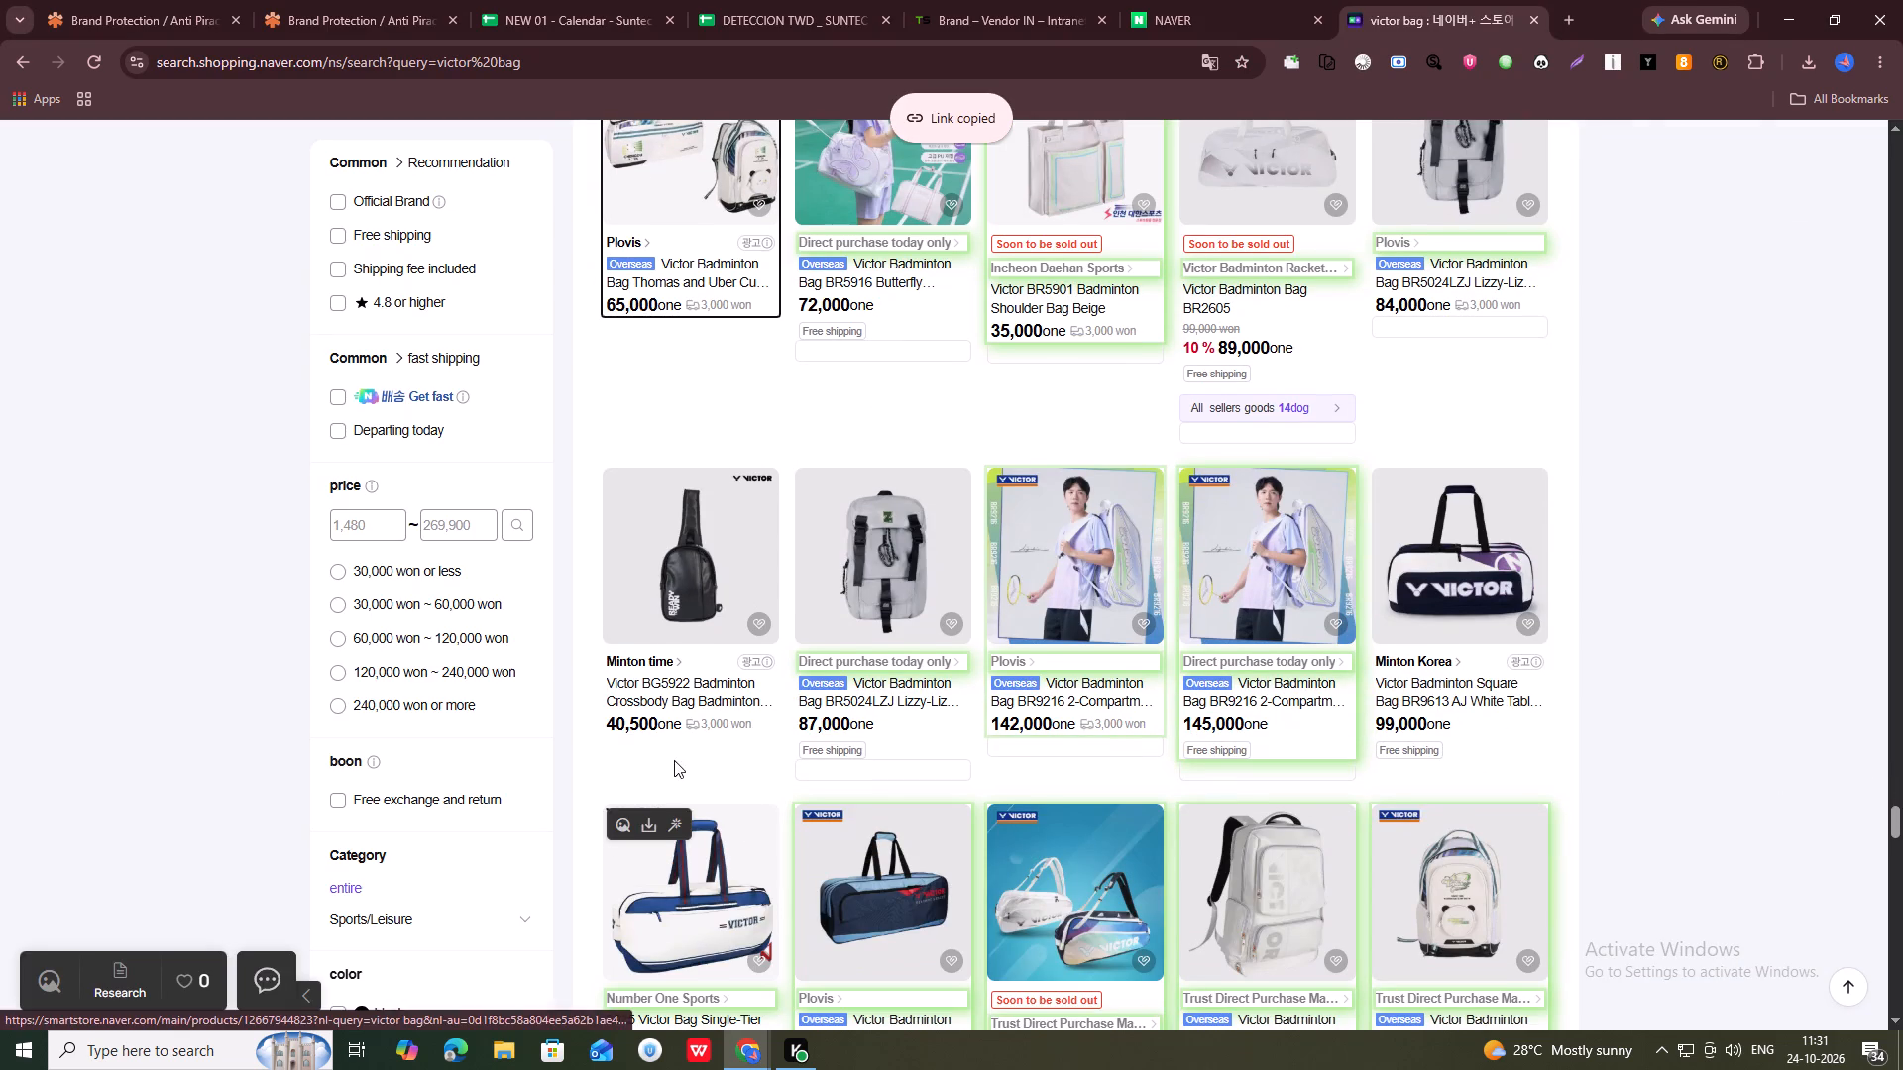
right_click(1432, 695)
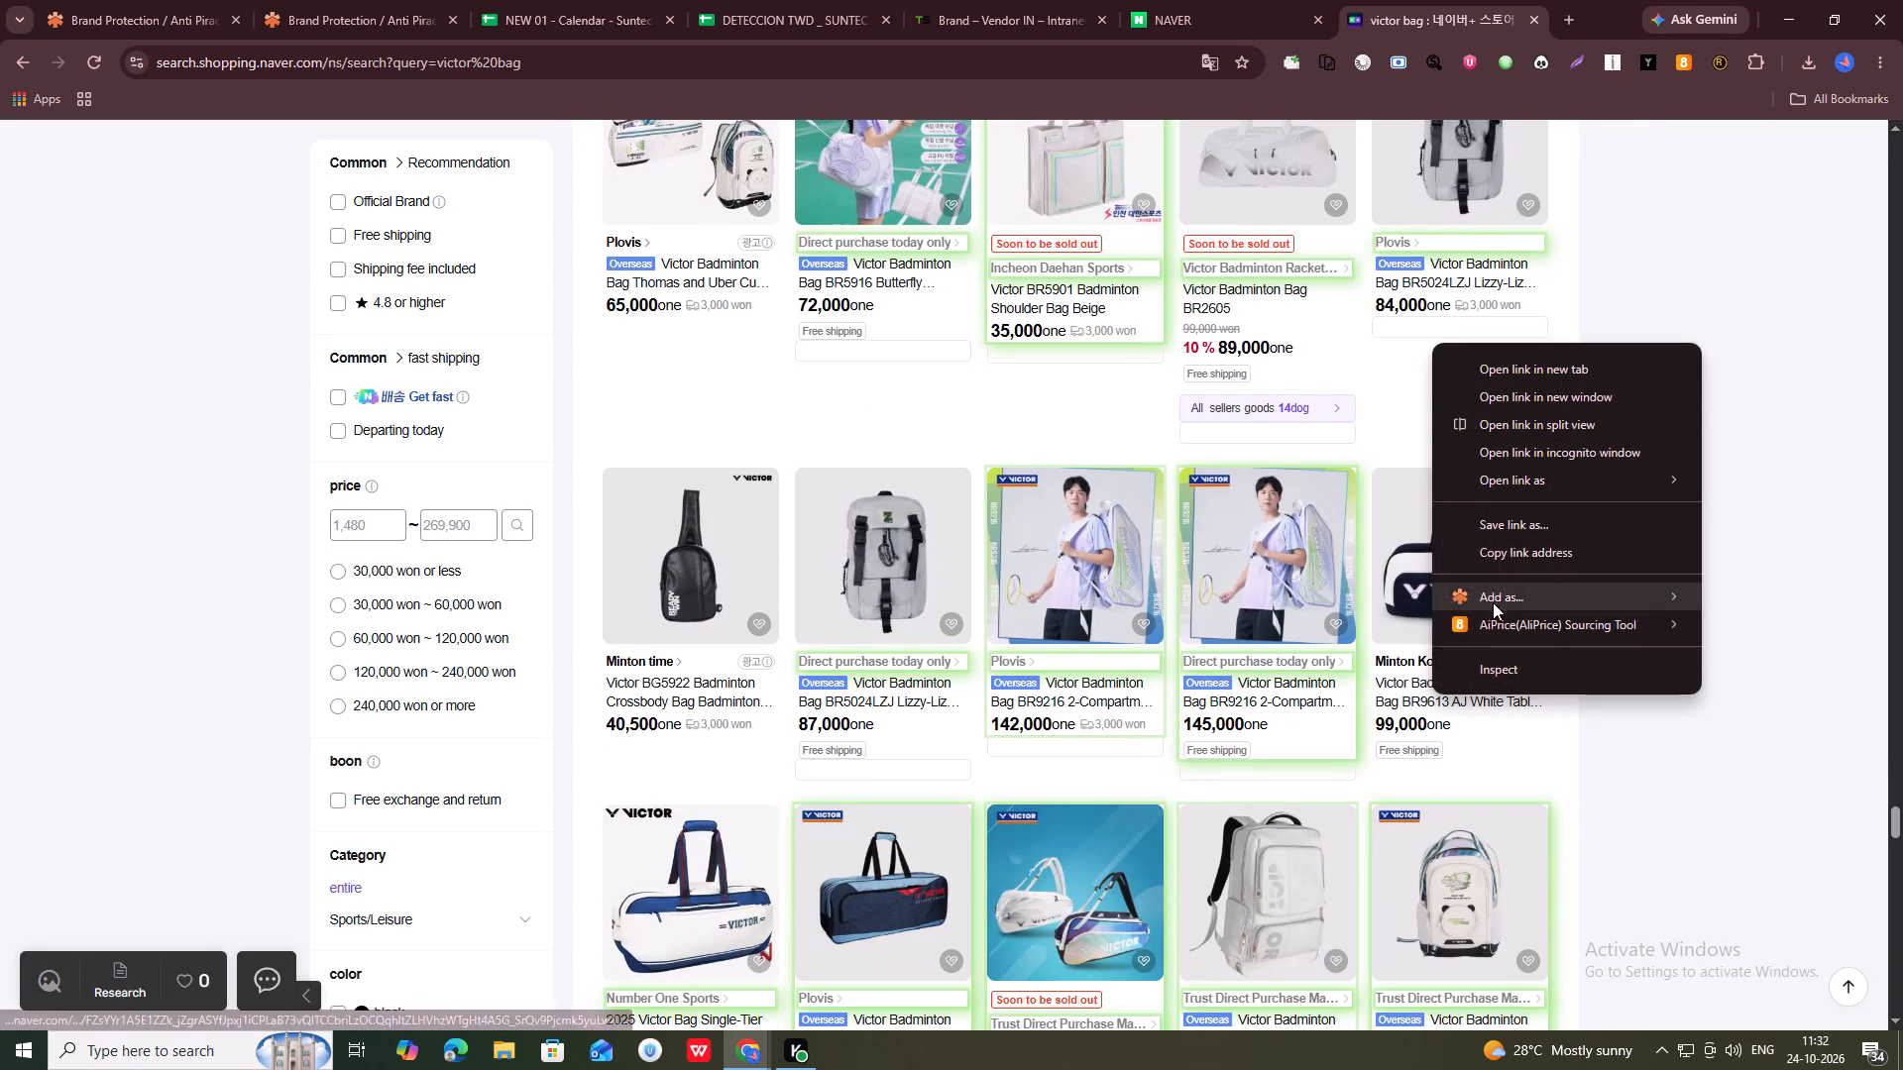
click(1516, 555)
key(alt+Tab)
key(ctrl+v)
key(Down)
key(alt+Tab)
key(Down)
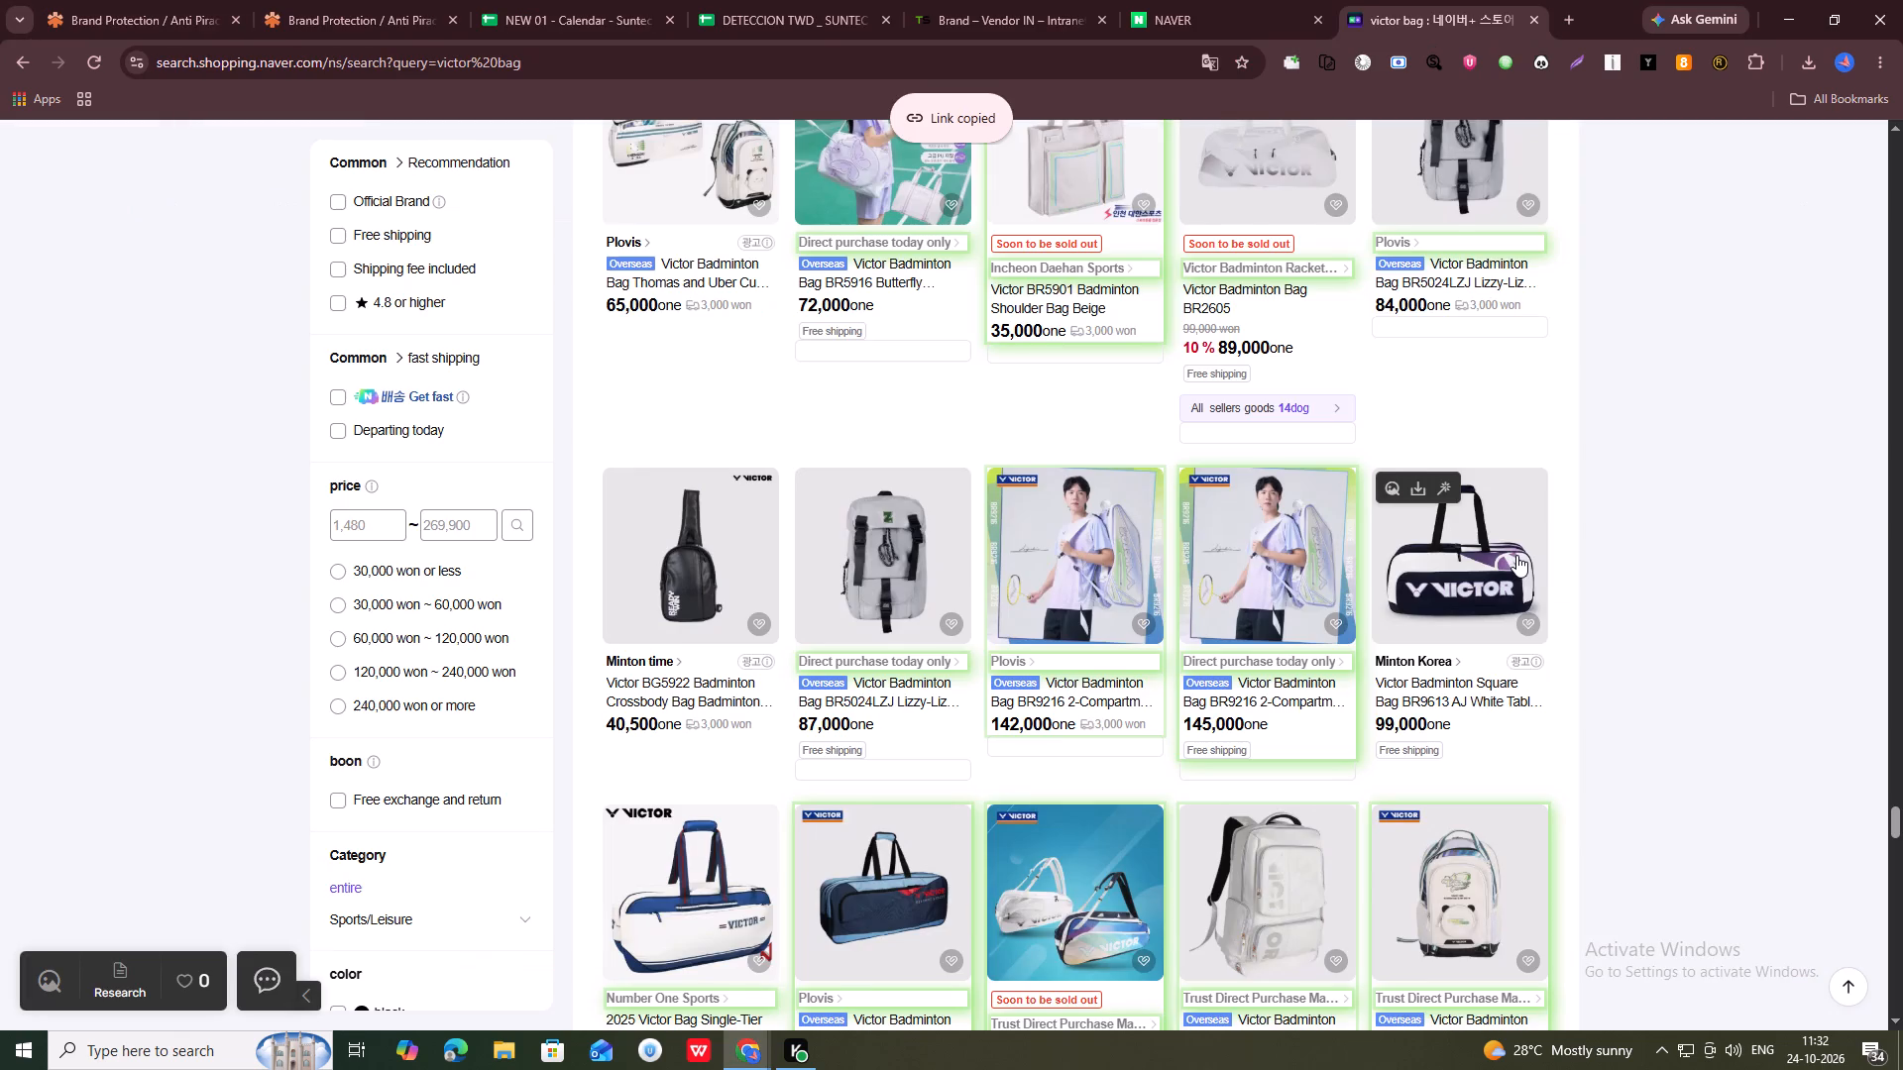
Copy the link of Number One Sports' 113,700 won 2025 Victor Bag Single-Tier Tournament Bag from Naver into Links cell C100972.
scroll(1516, 555, down, 5)
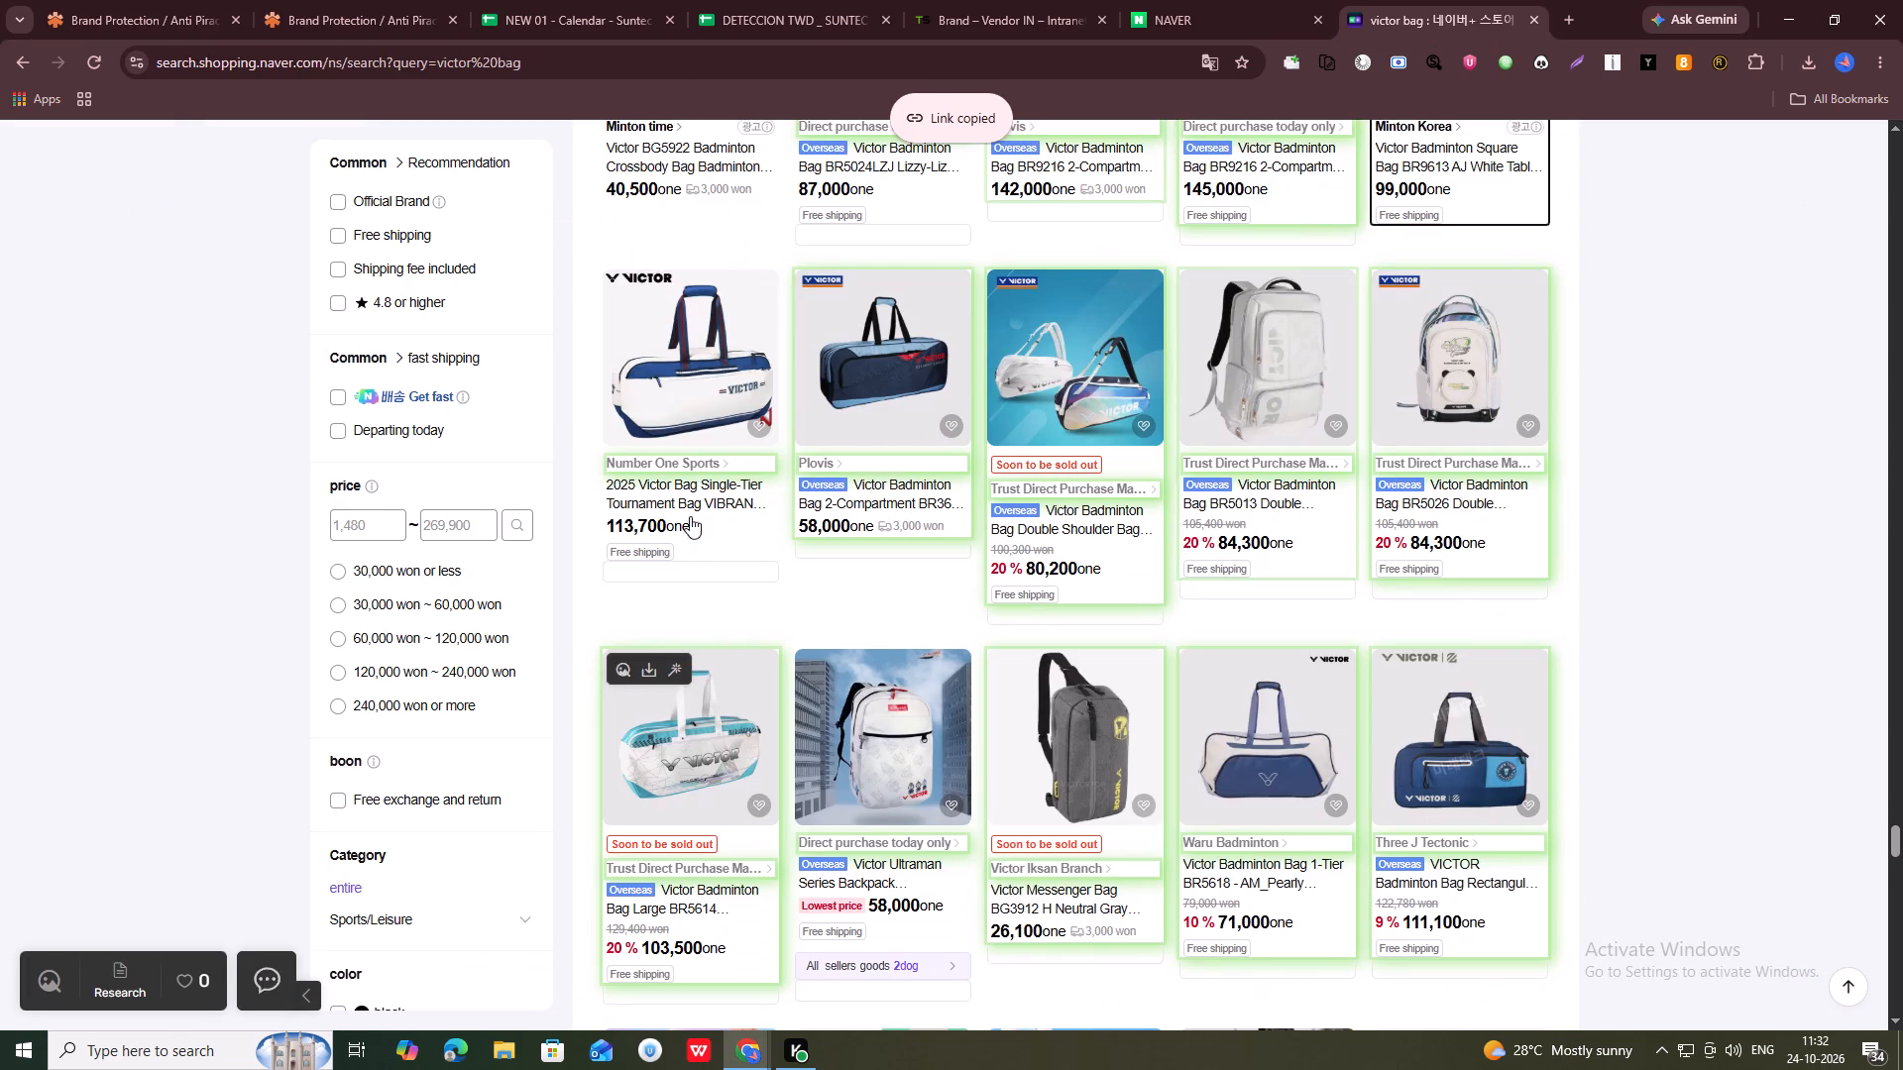
right_click(643, 500)
click(726, 704)
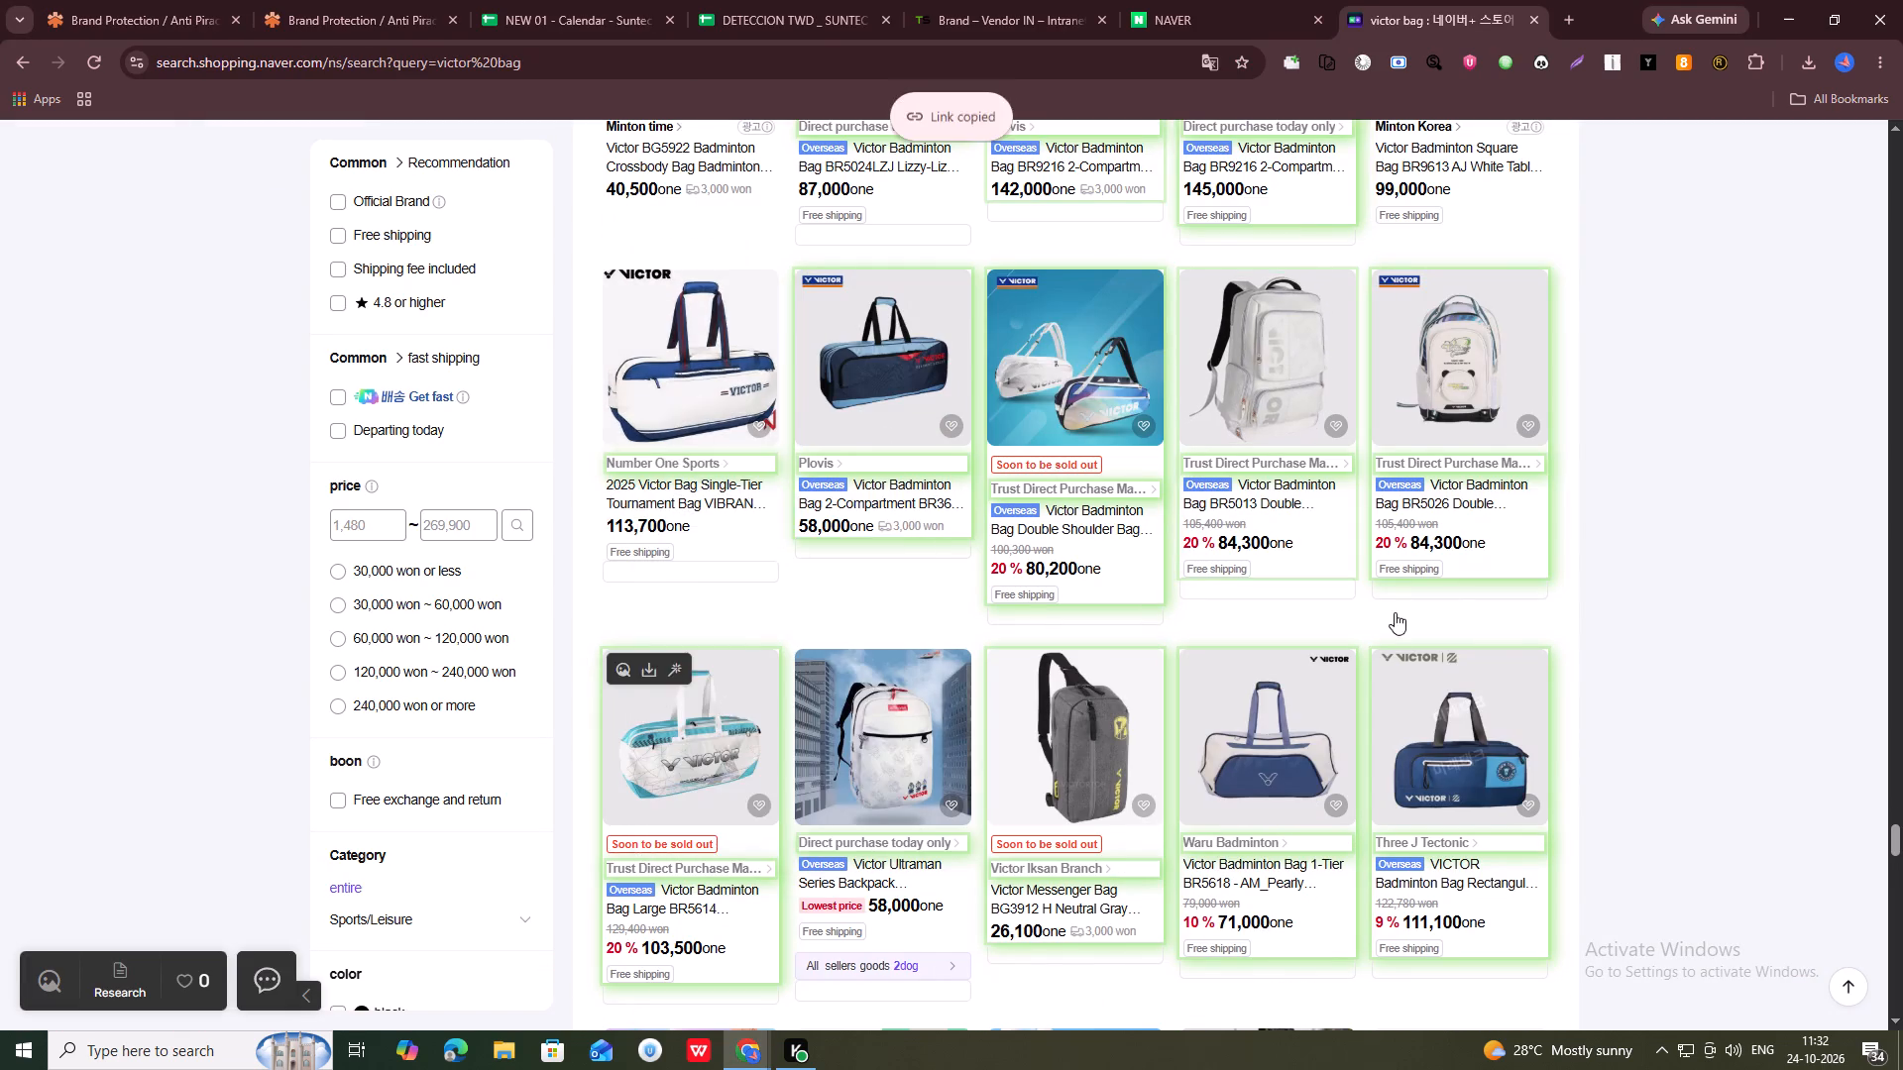
key(alt+Tab)
key(ctrl+v)
key(Down)
key(alt+Tab)
key(Down)
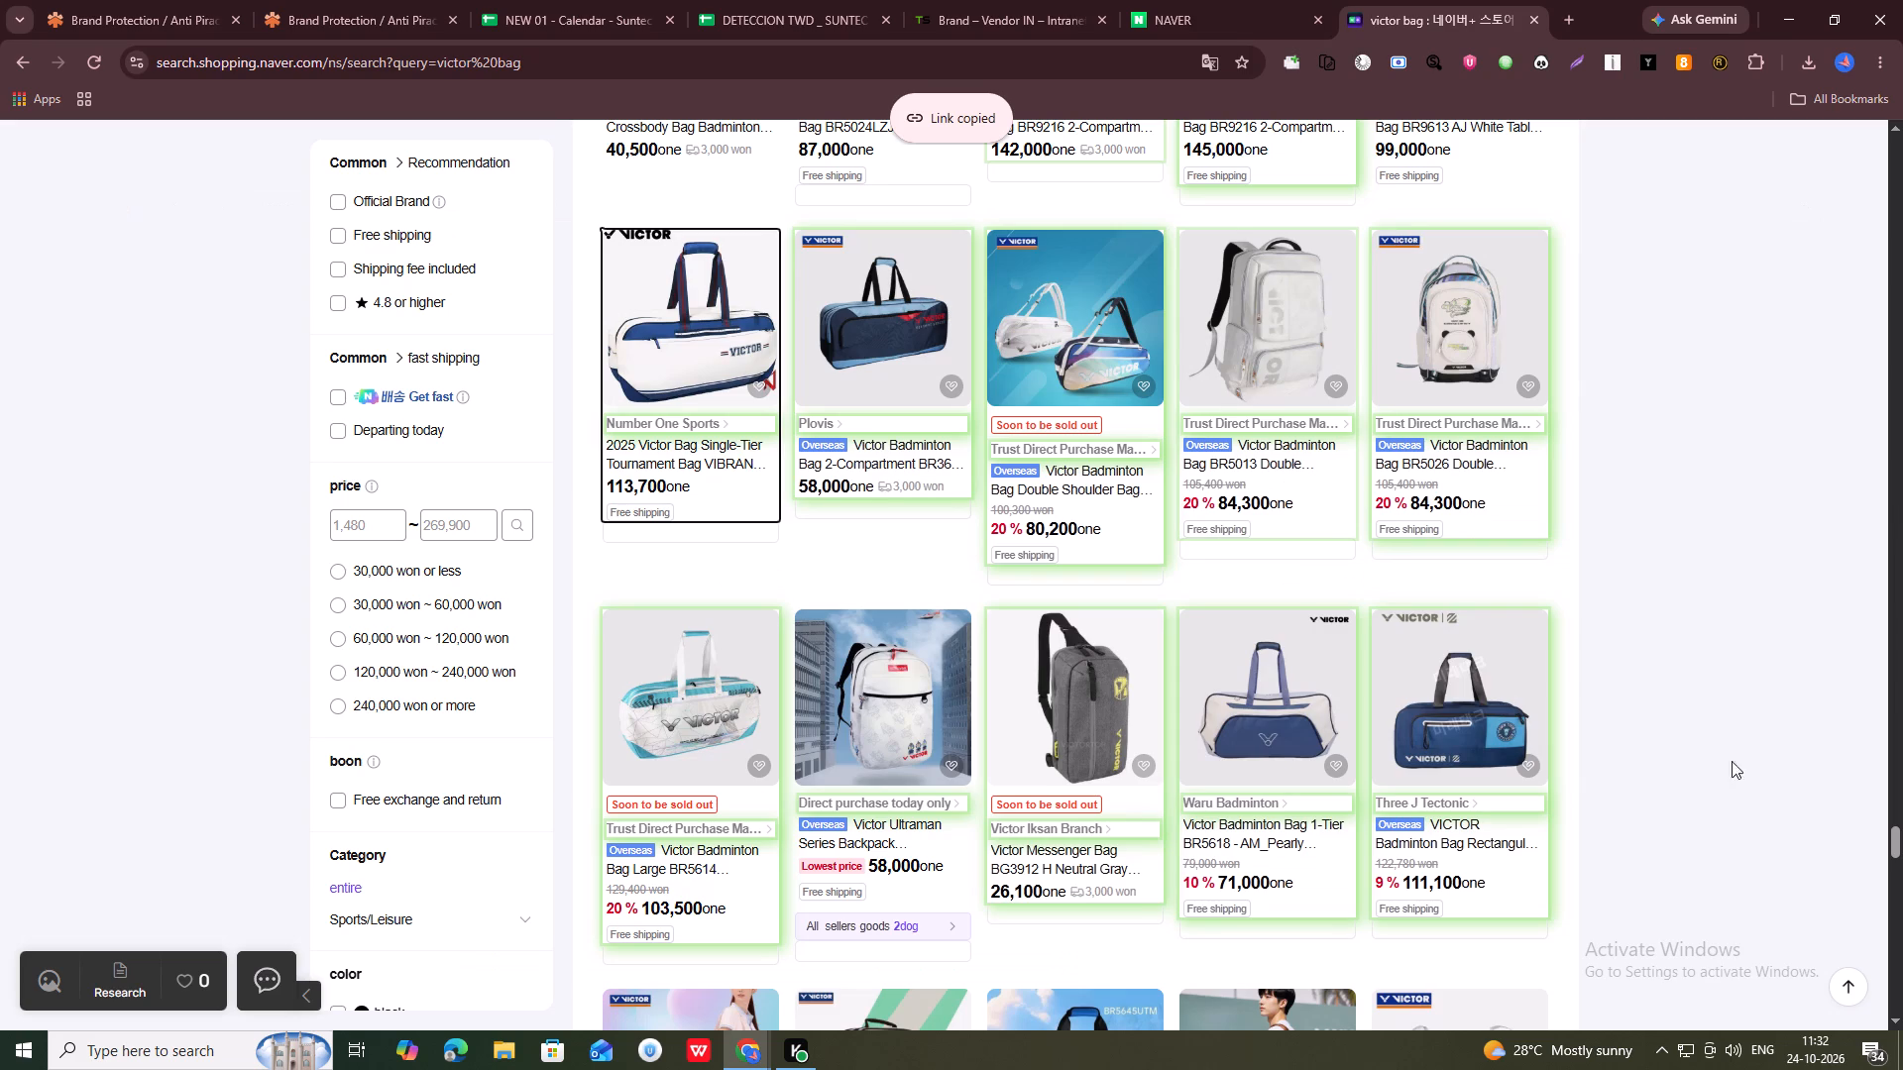
Copy the link of Plovis's 51,000 won Victor Badminton Bag BR5931 Tote Bag from Naver into Links cell C100973.
scroll(1125, 822, down, 2)
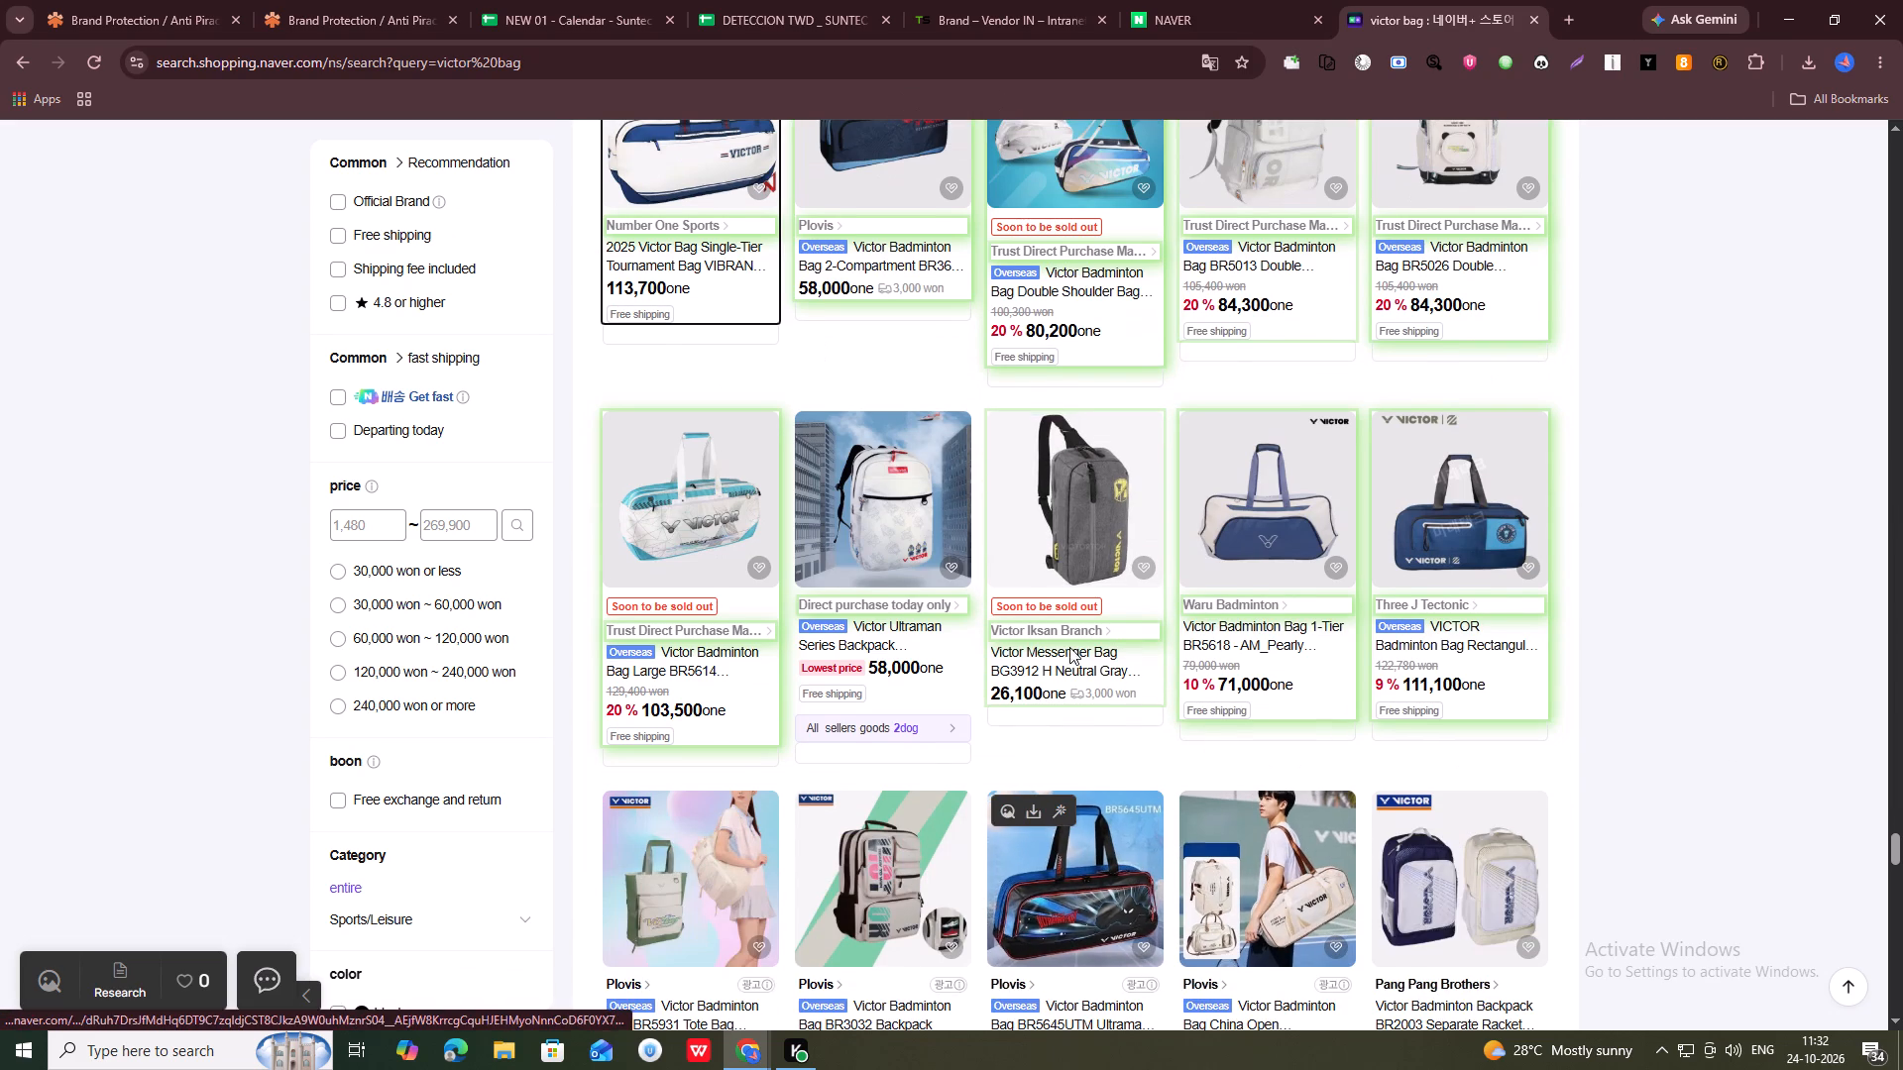
scroll(1333, 683, down, 5)
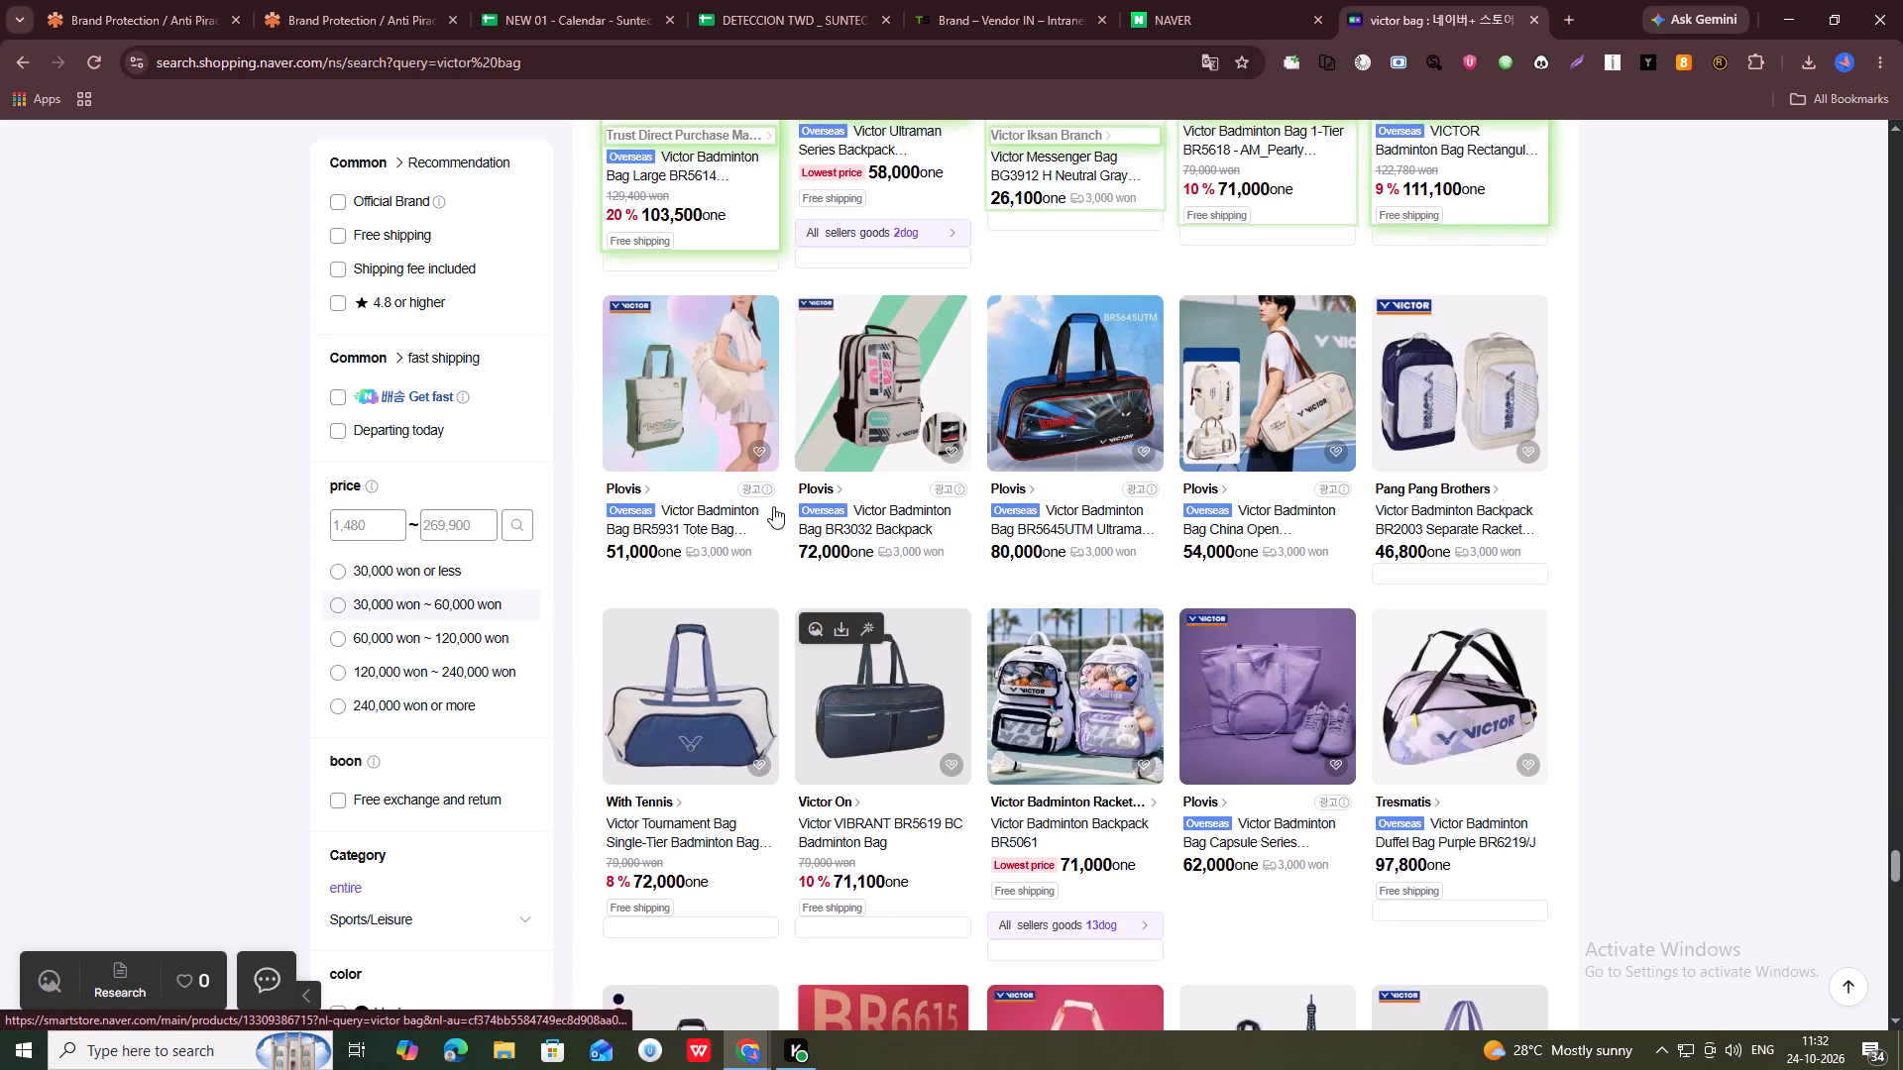
right_click(702, 519)
click(735, 720)
key(alt+Tab)
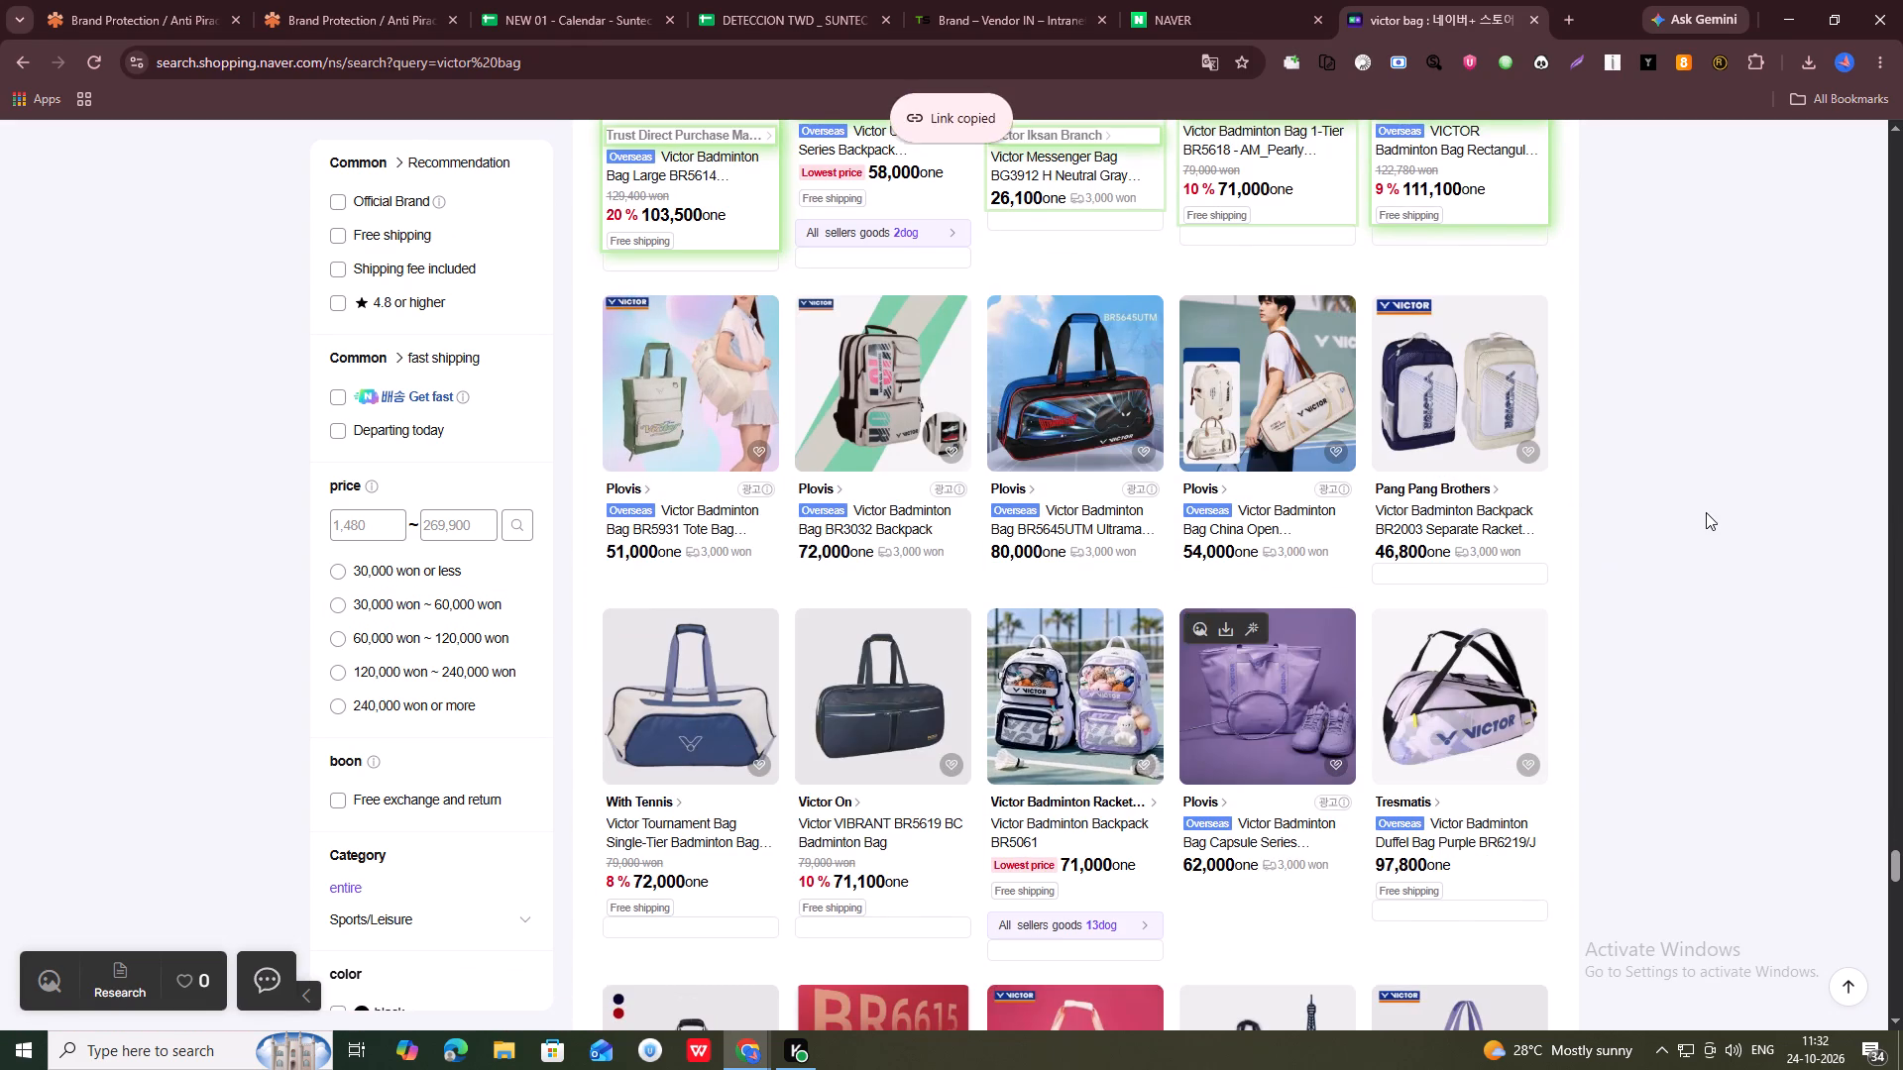
key(ctrl+v)
key(Down)
key(alt+Tab)
key(Right)
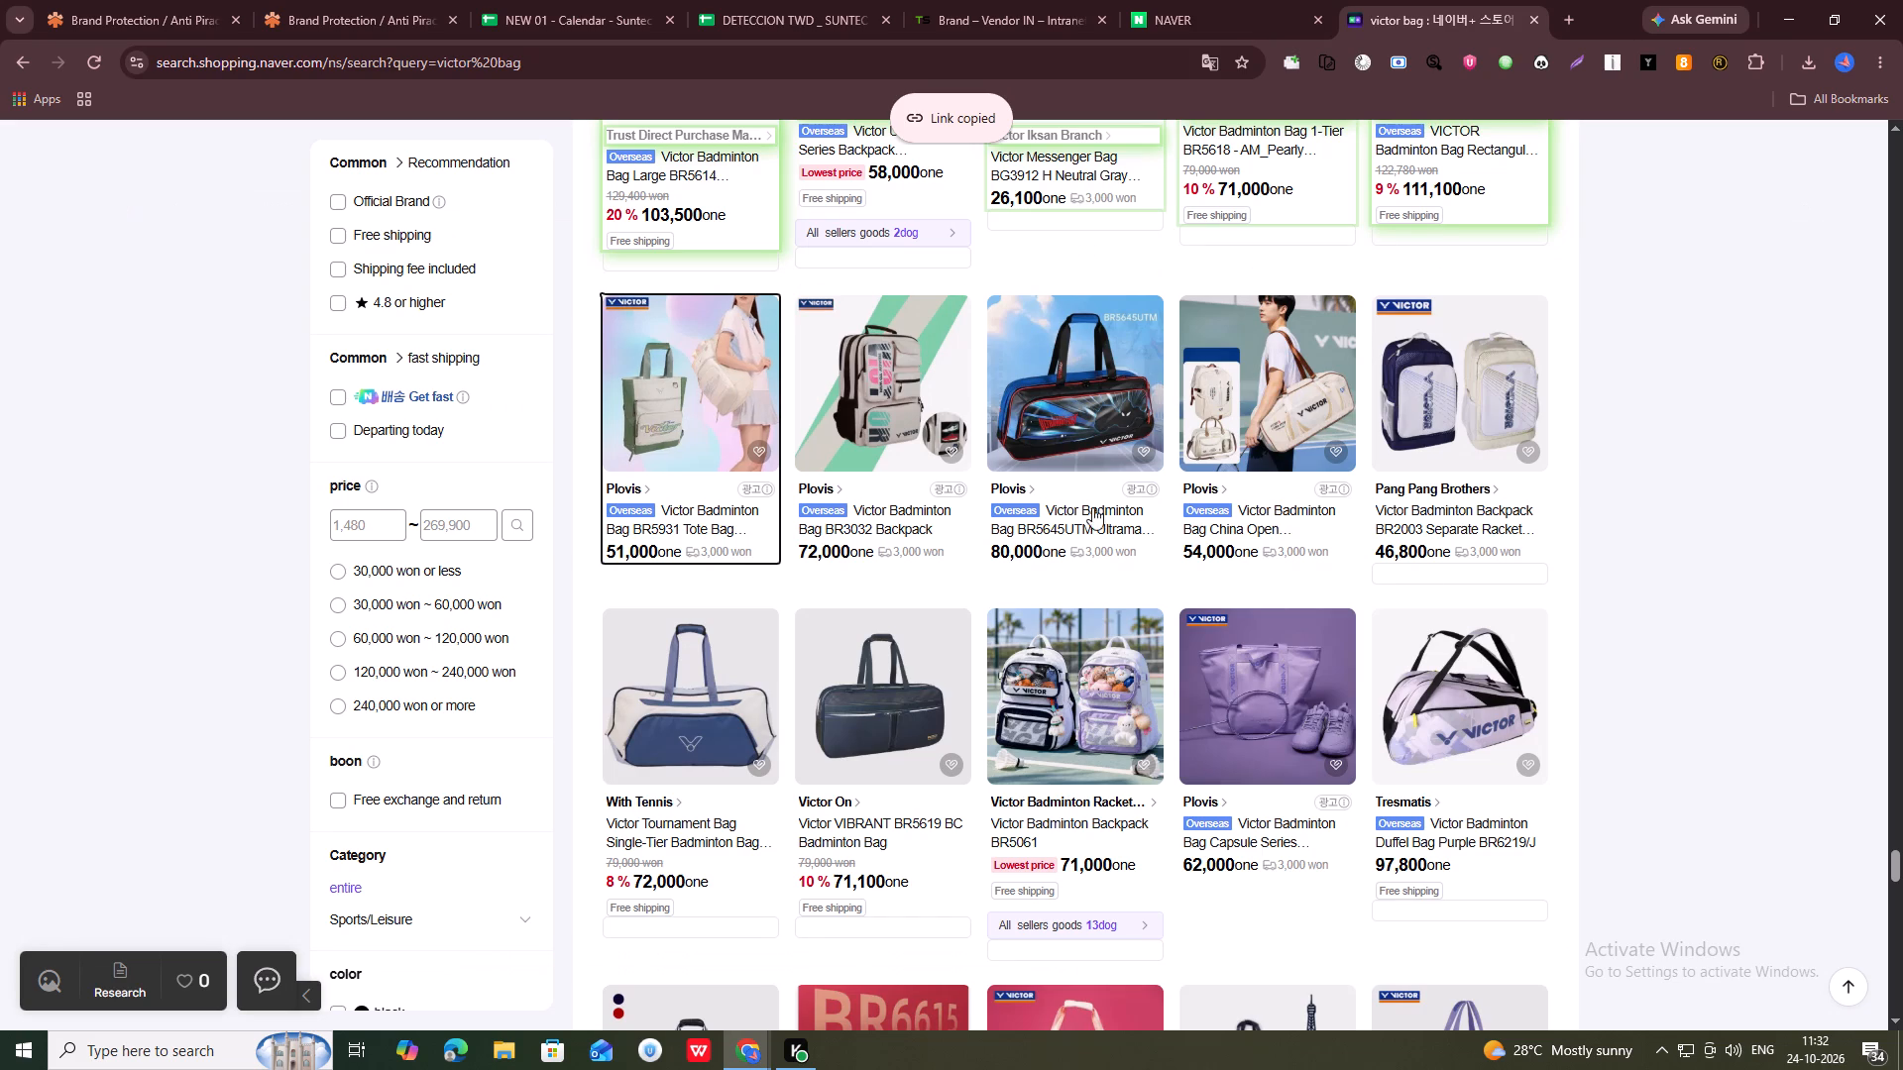
Copy the link of Plovis's 72,000 won Victor Badminton Bag BR3032 Backpack from Naver into Links cell C100974.
right_click(899, 524)
click(949, 735)
key(alt+Tab)
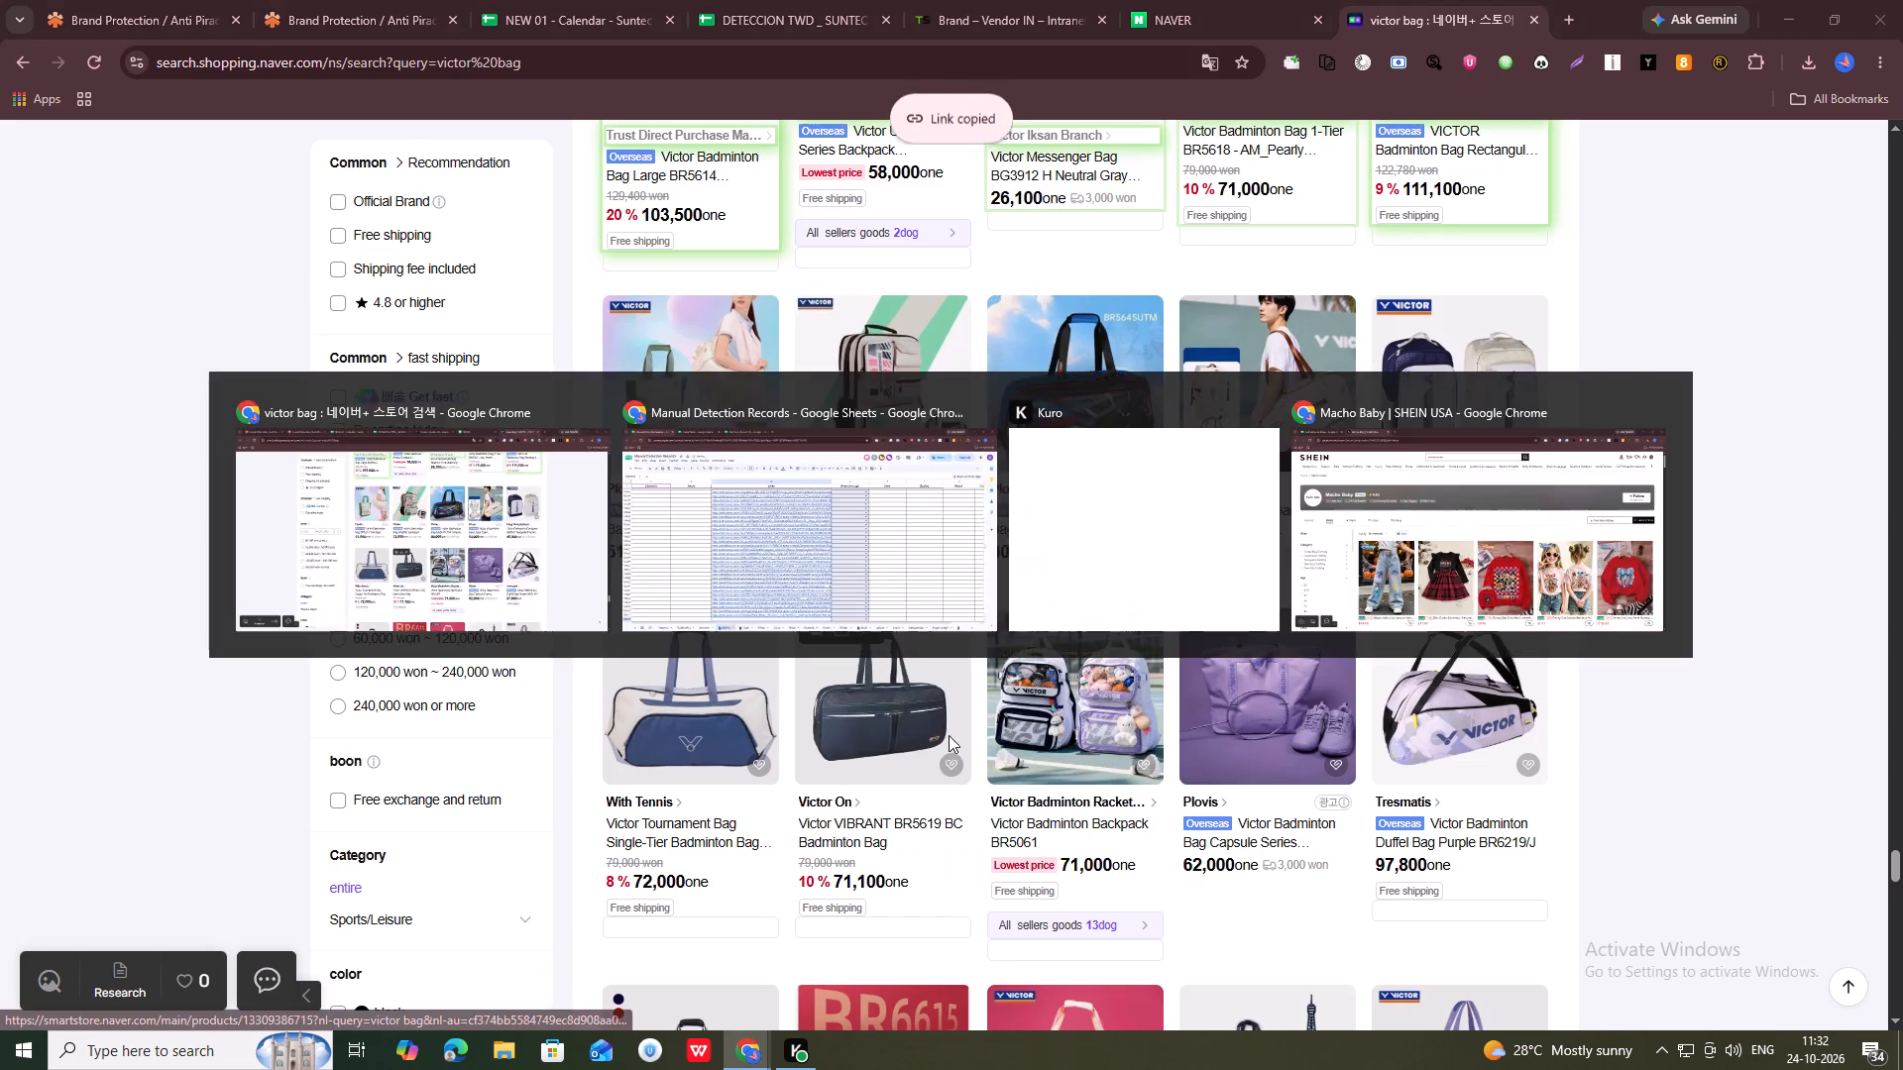
key(ctrl+v)
key(Down)
key(alt+Tab)
key(Right)
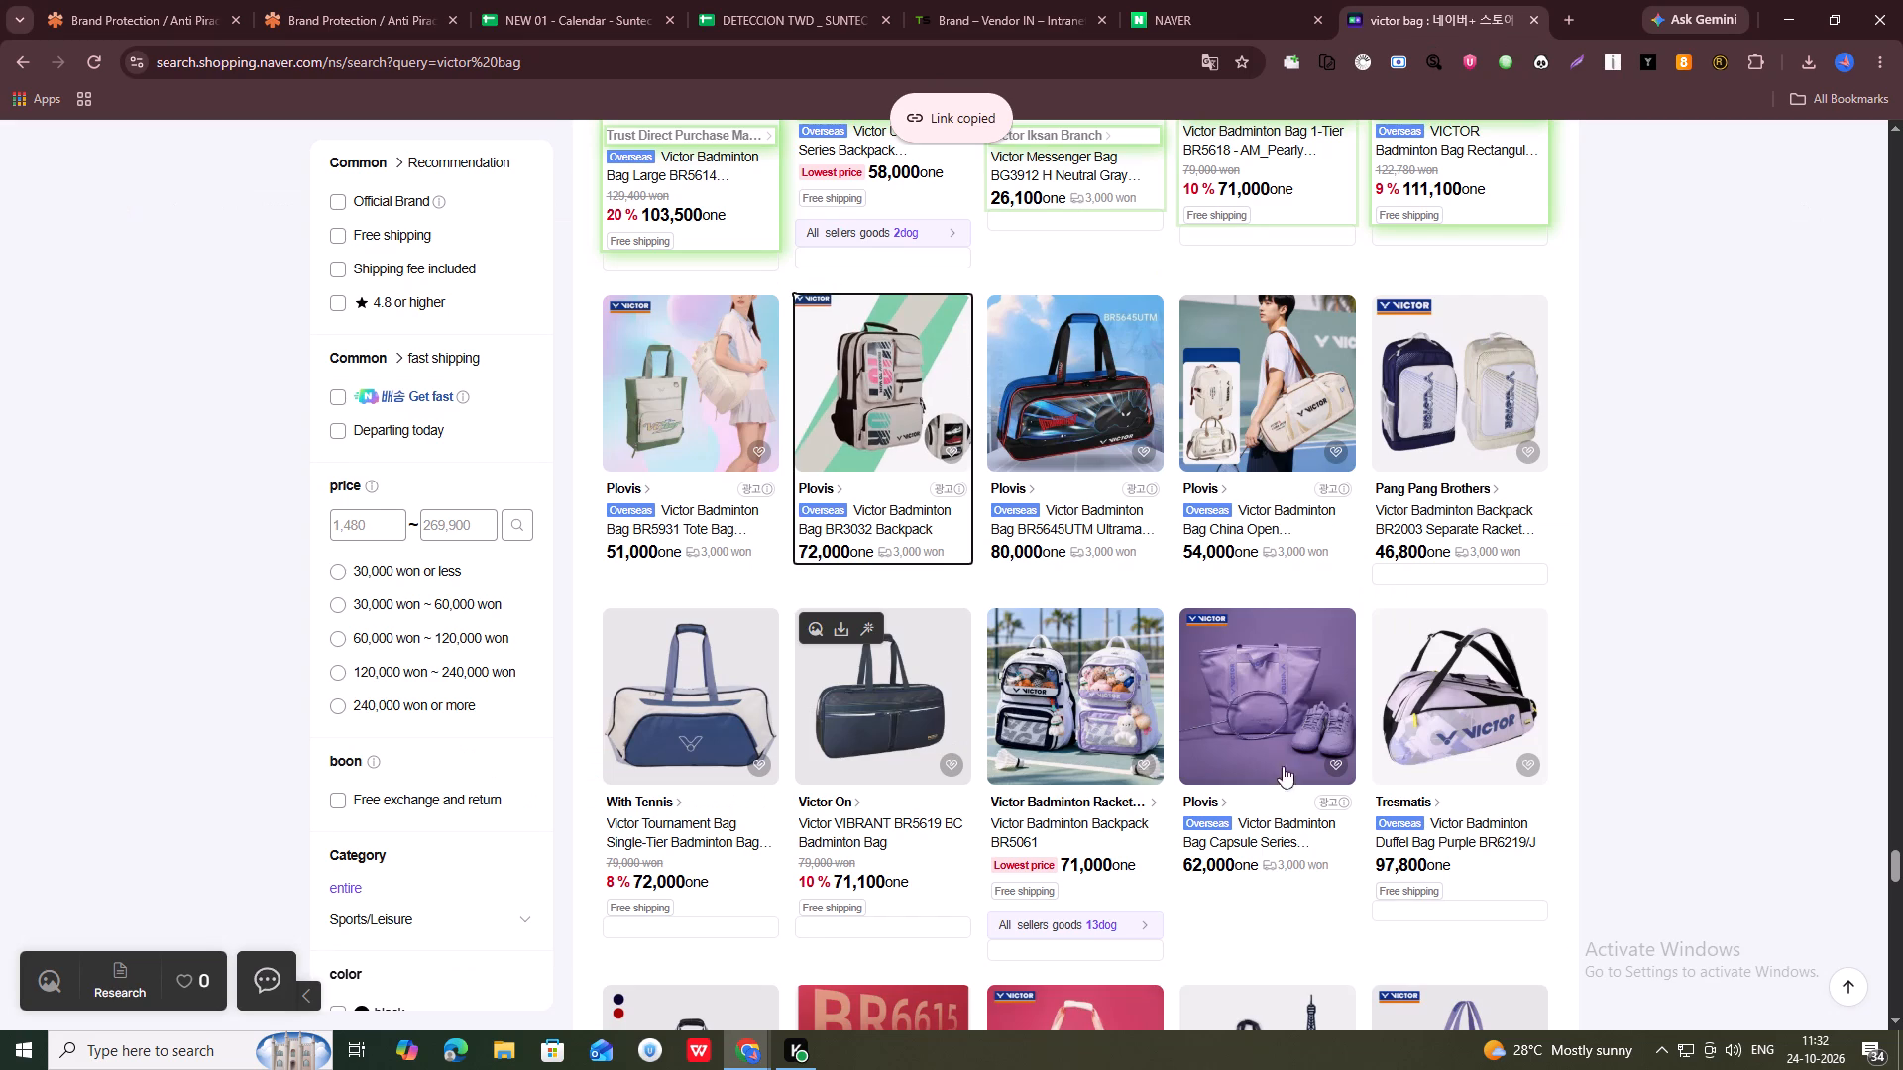
Copy the link of Plovis's 54,000 won Victor Badminton Bag China Open from Naver into Links cell C100975.
right_click(1272, 519)
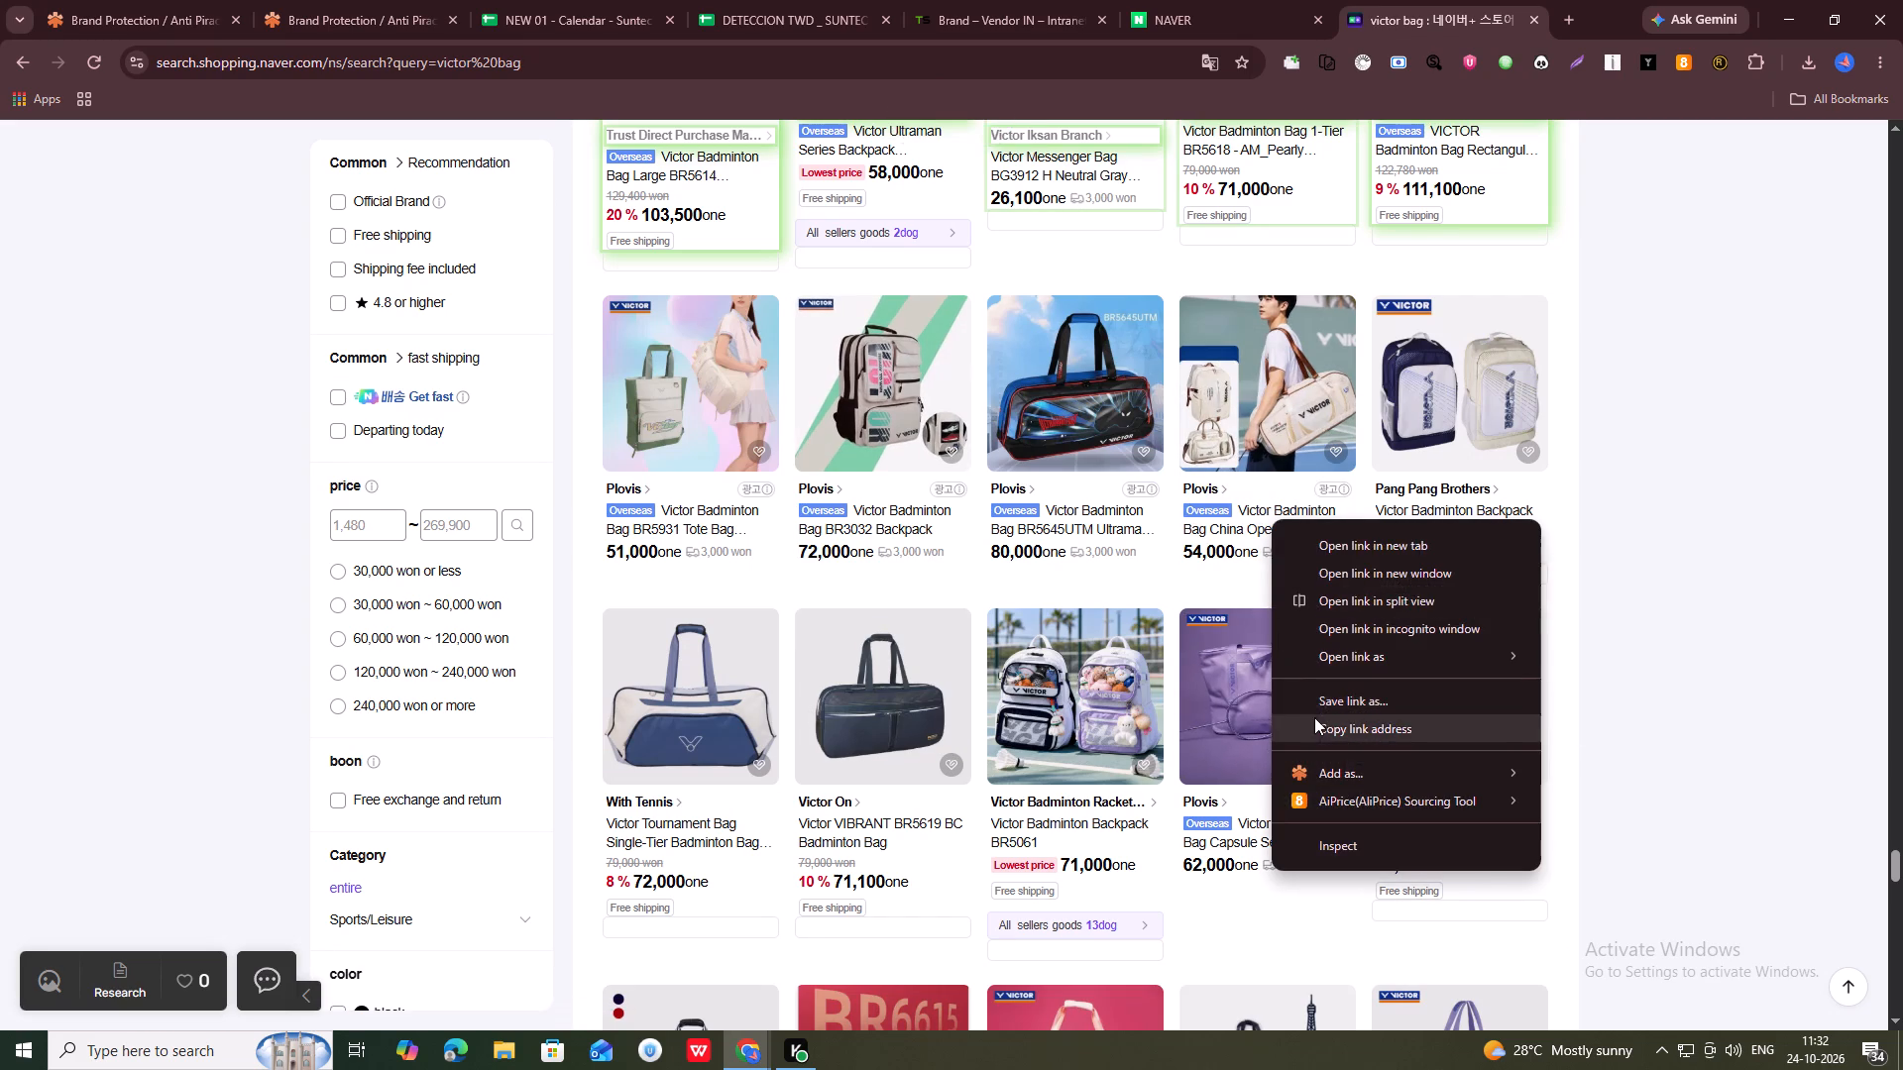
click(1316, 722)
key(alt+Tab)
key(Down)
key(ctrl+v)
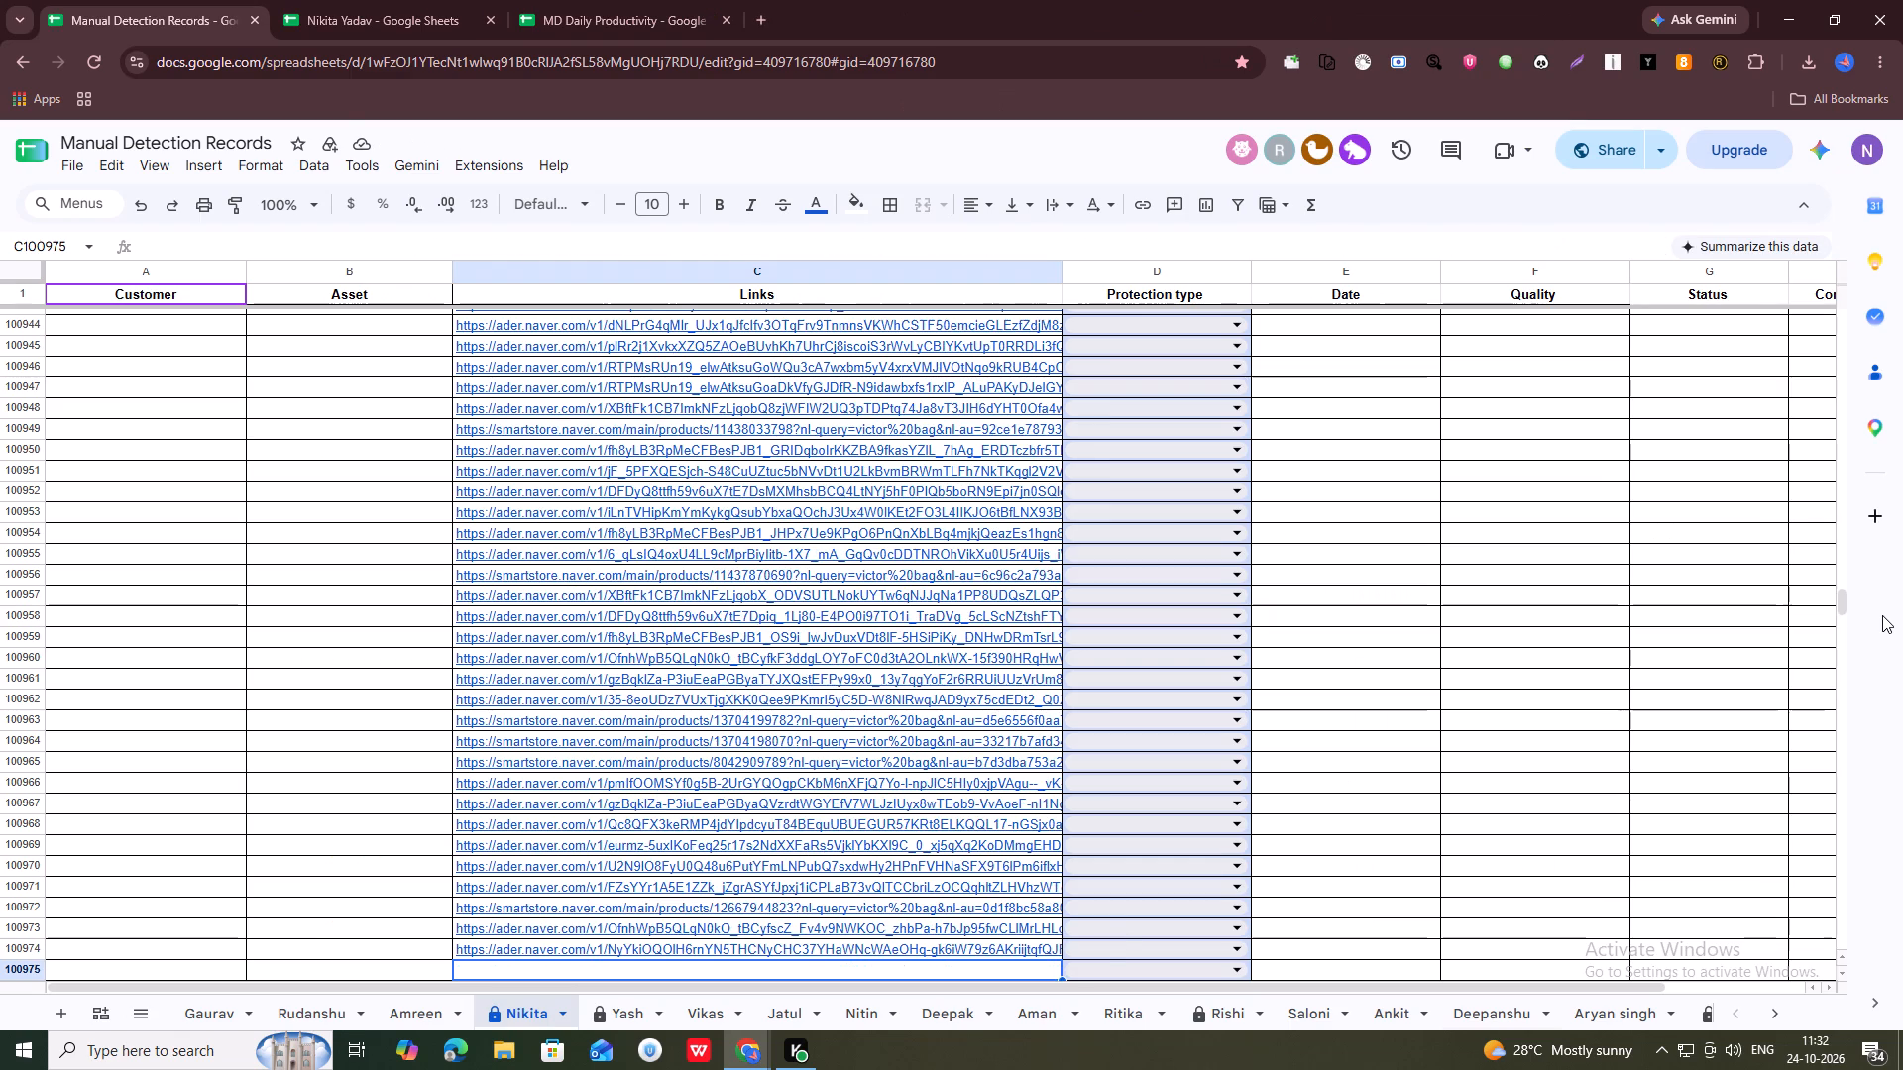
key(Down)
key(alt+Tab)
key(Down)
Copy the link of Pang Pang Brothers' 46,800 won Victor Badminton Backpack BR2003 from Naver into Links cell C100976.
right_click(1475, 483)
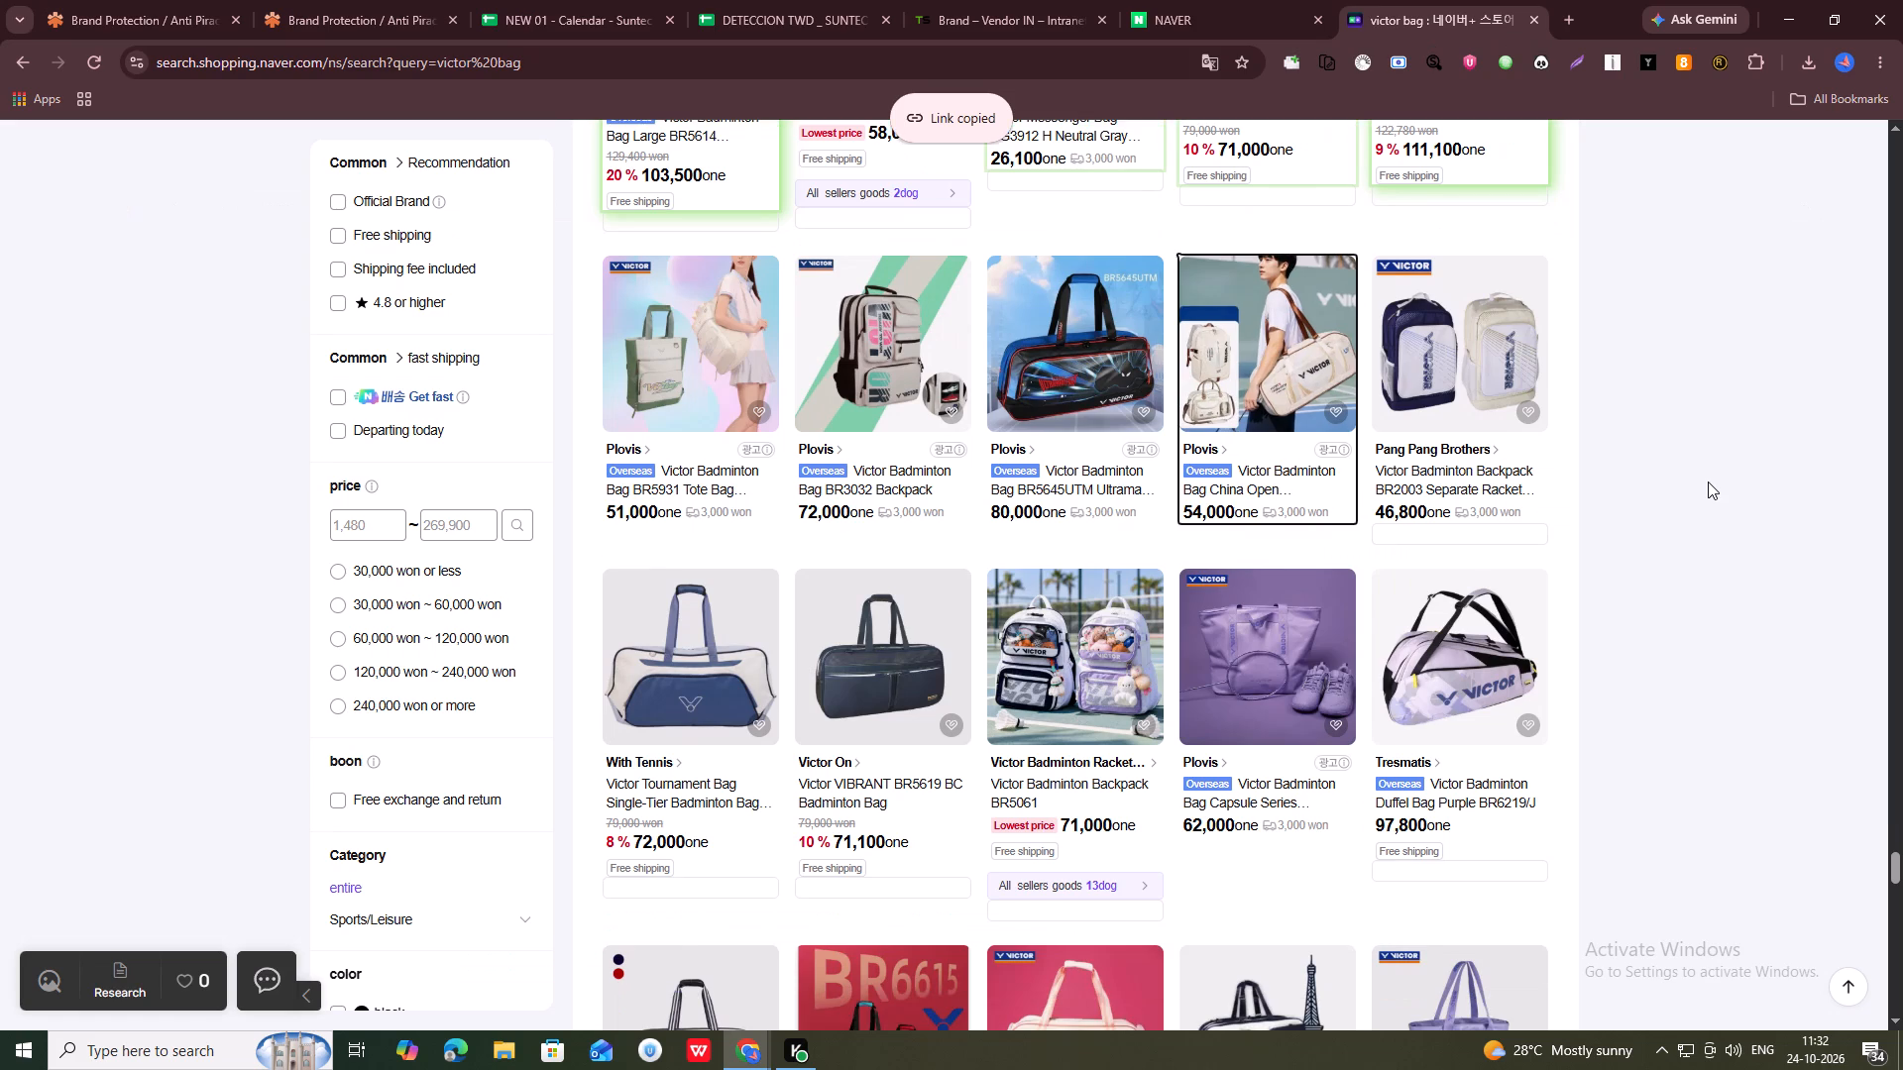
click(1510, 691)
key(alt+Tab)
key(Down)
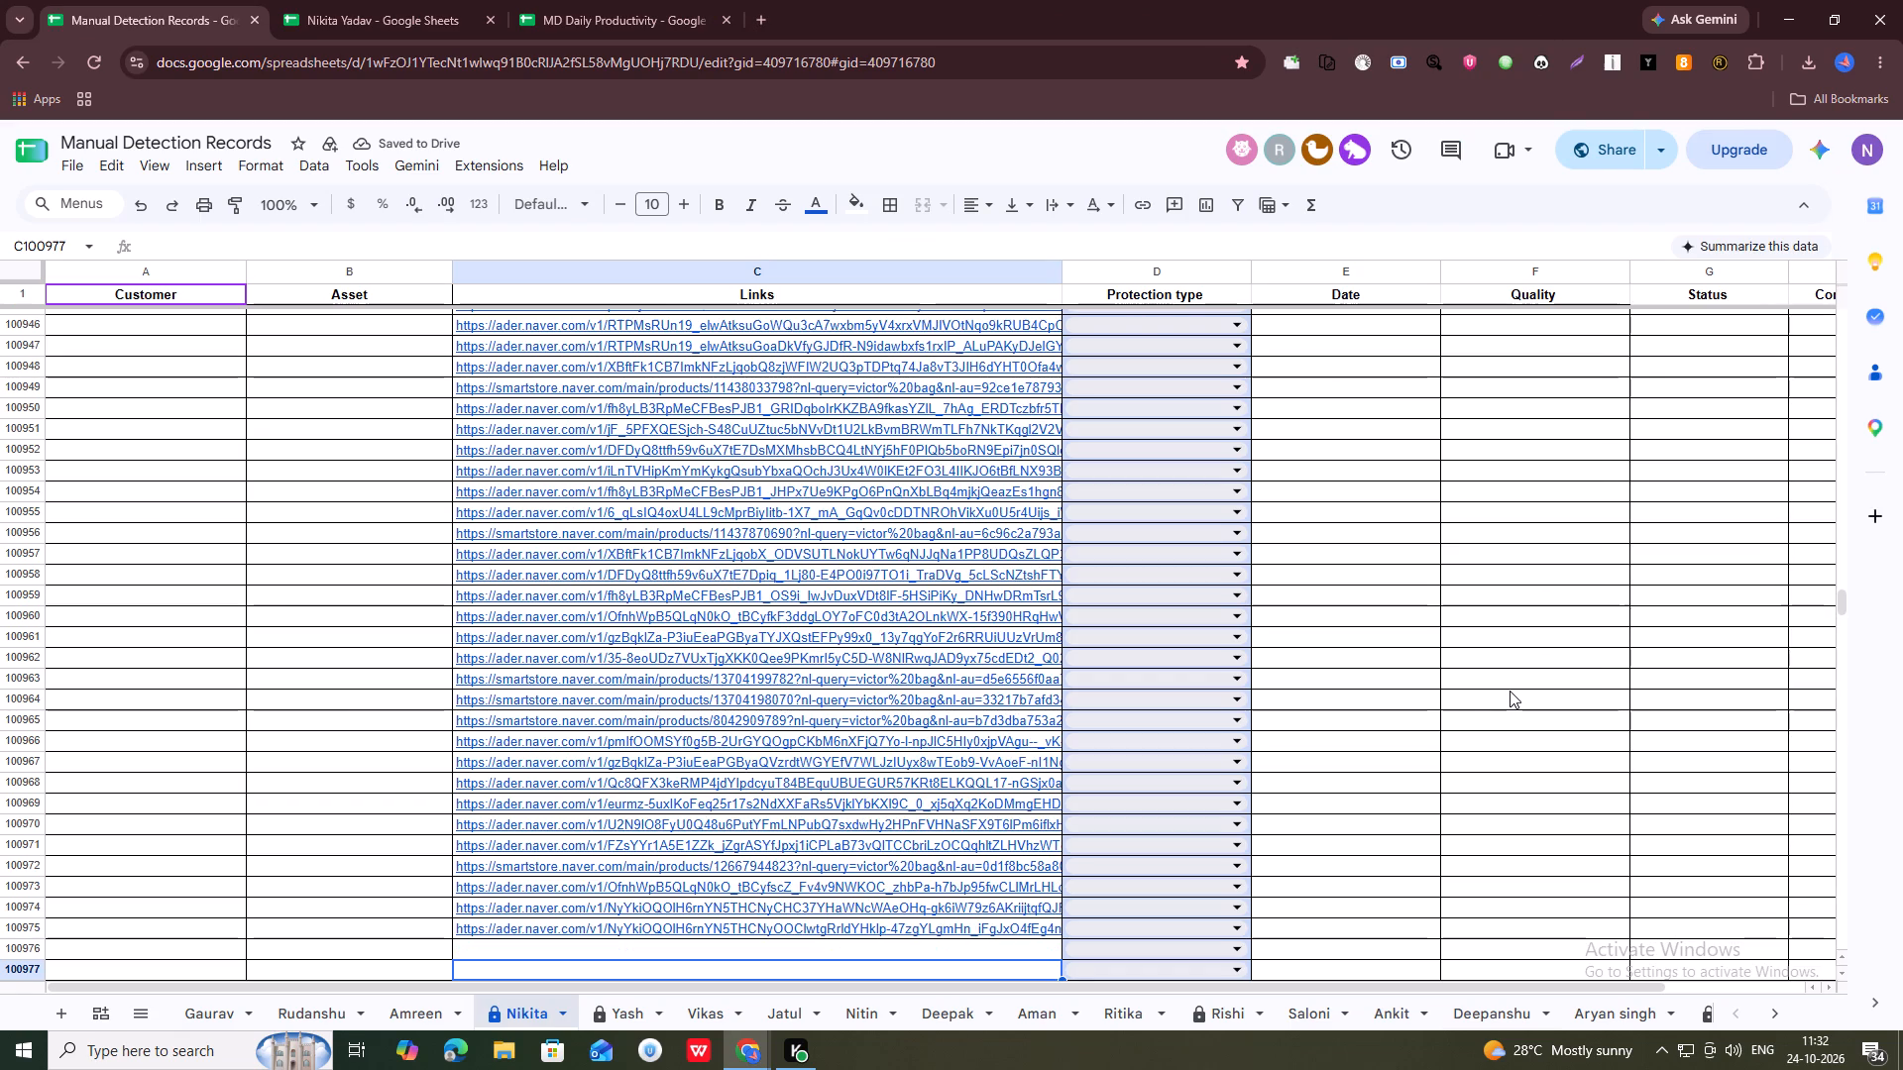
key(Up)
key(ctrl+v)
key(Down)
key(alt+Tab)
key(Down)
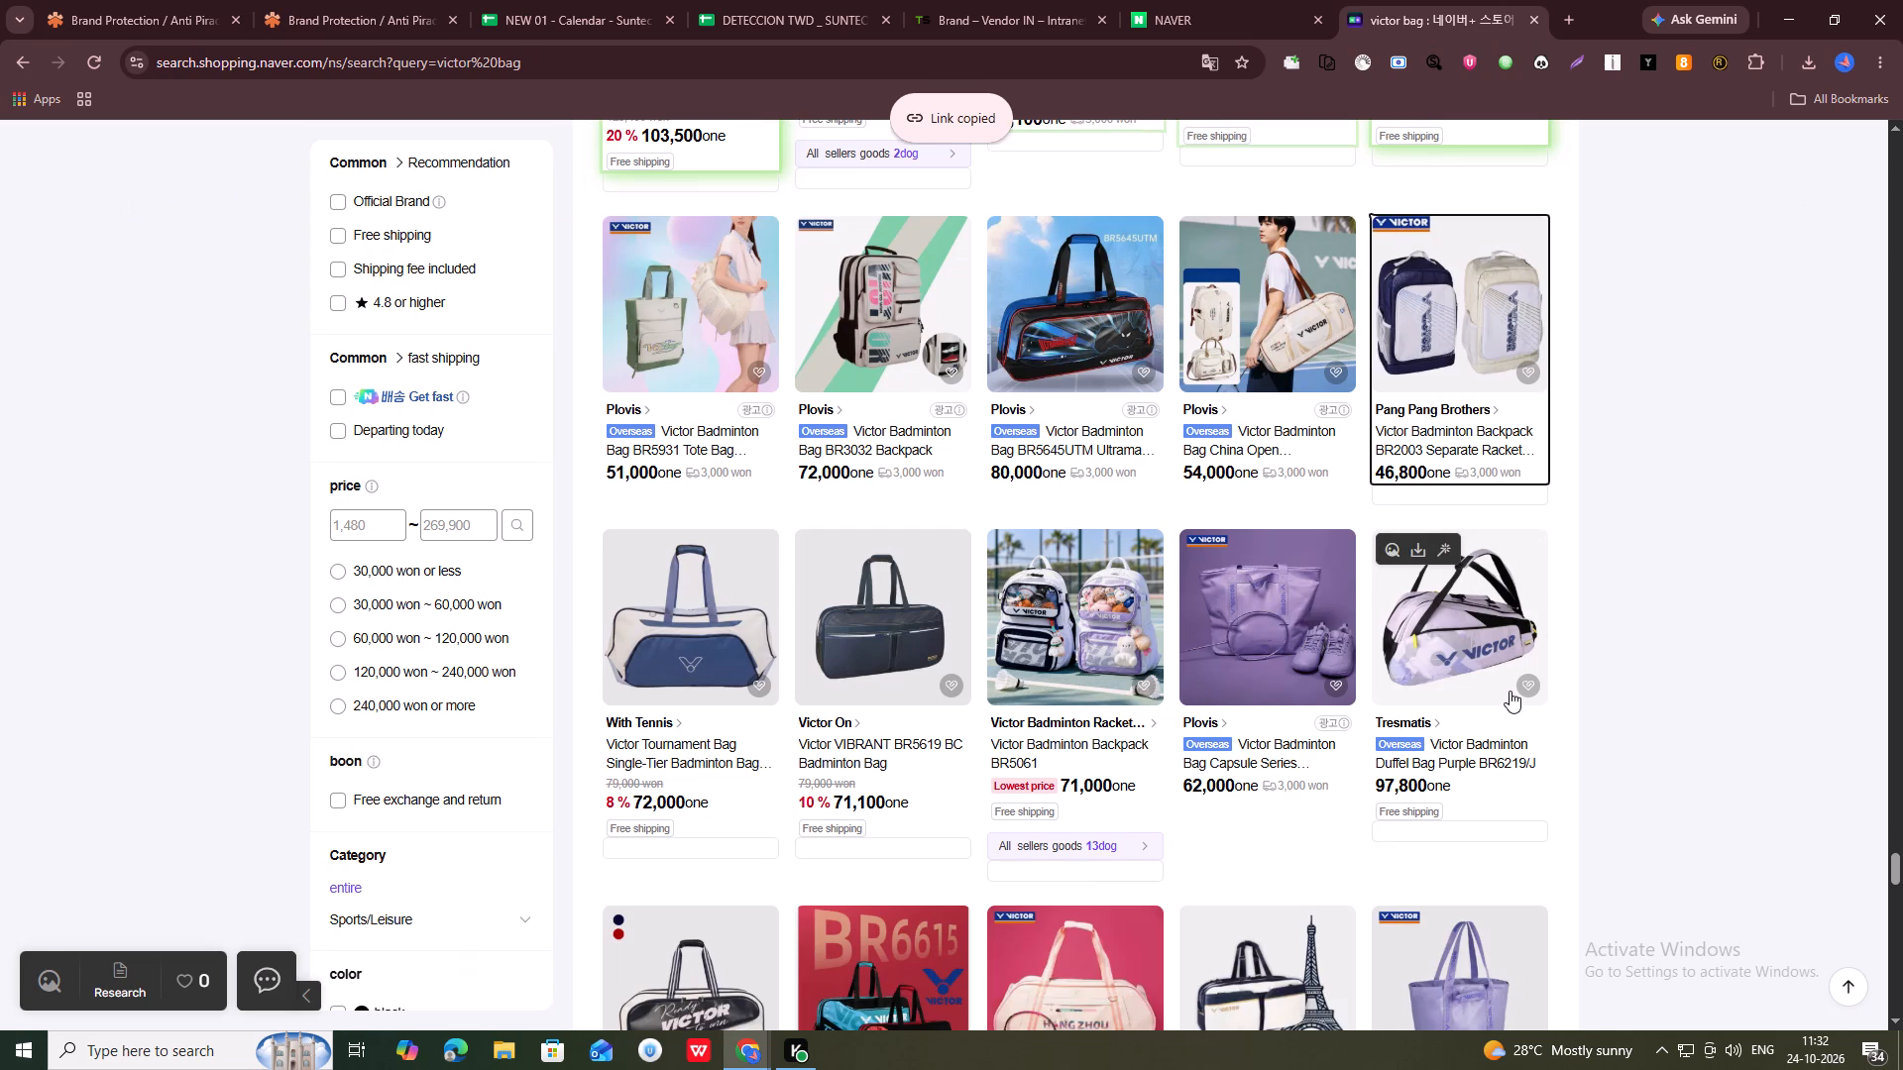
Copy the link of With Tennis's 72,000 won Victor Tournament Bag Single-Tier Badminton Bag from Naver into Links cell C100977.
right_click(669, 752)
click(765, 610)
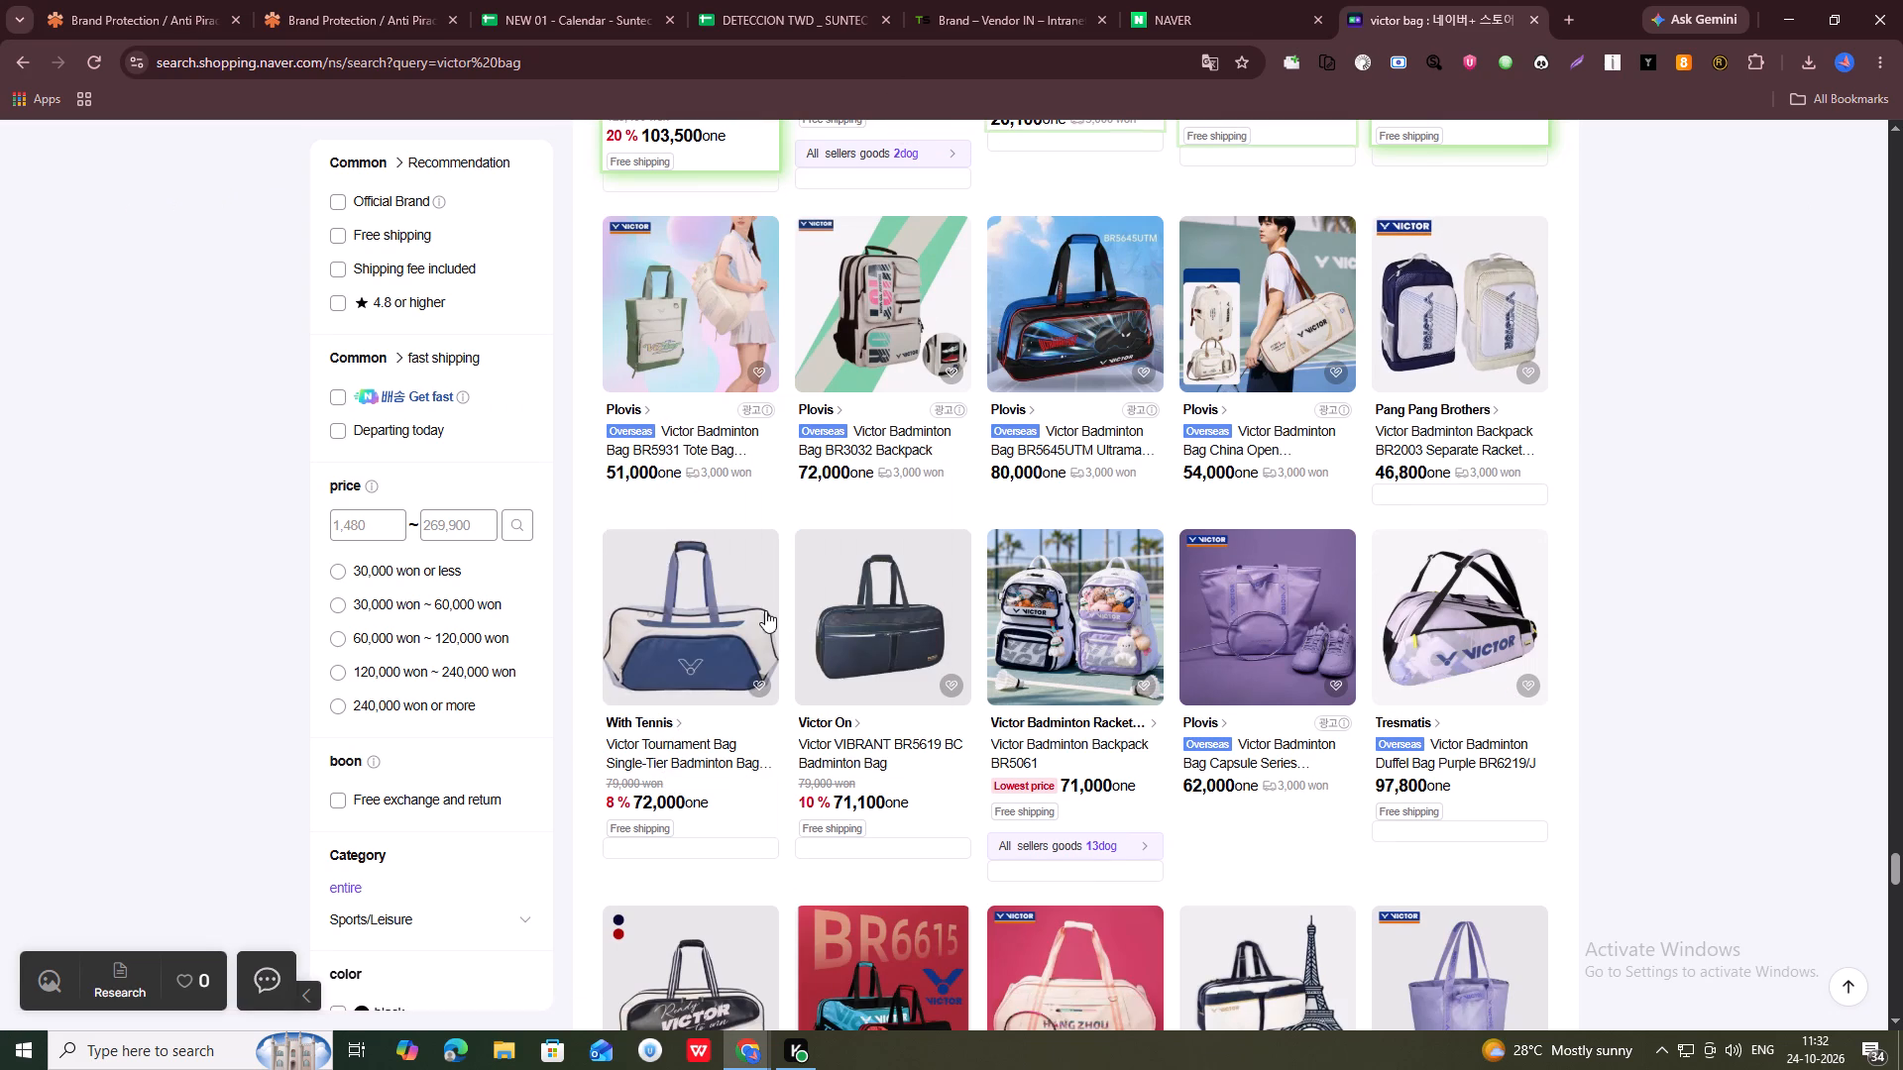
key(alt+Tab)
key(ctrl+v)
key(Down)
key(alt+Tab)
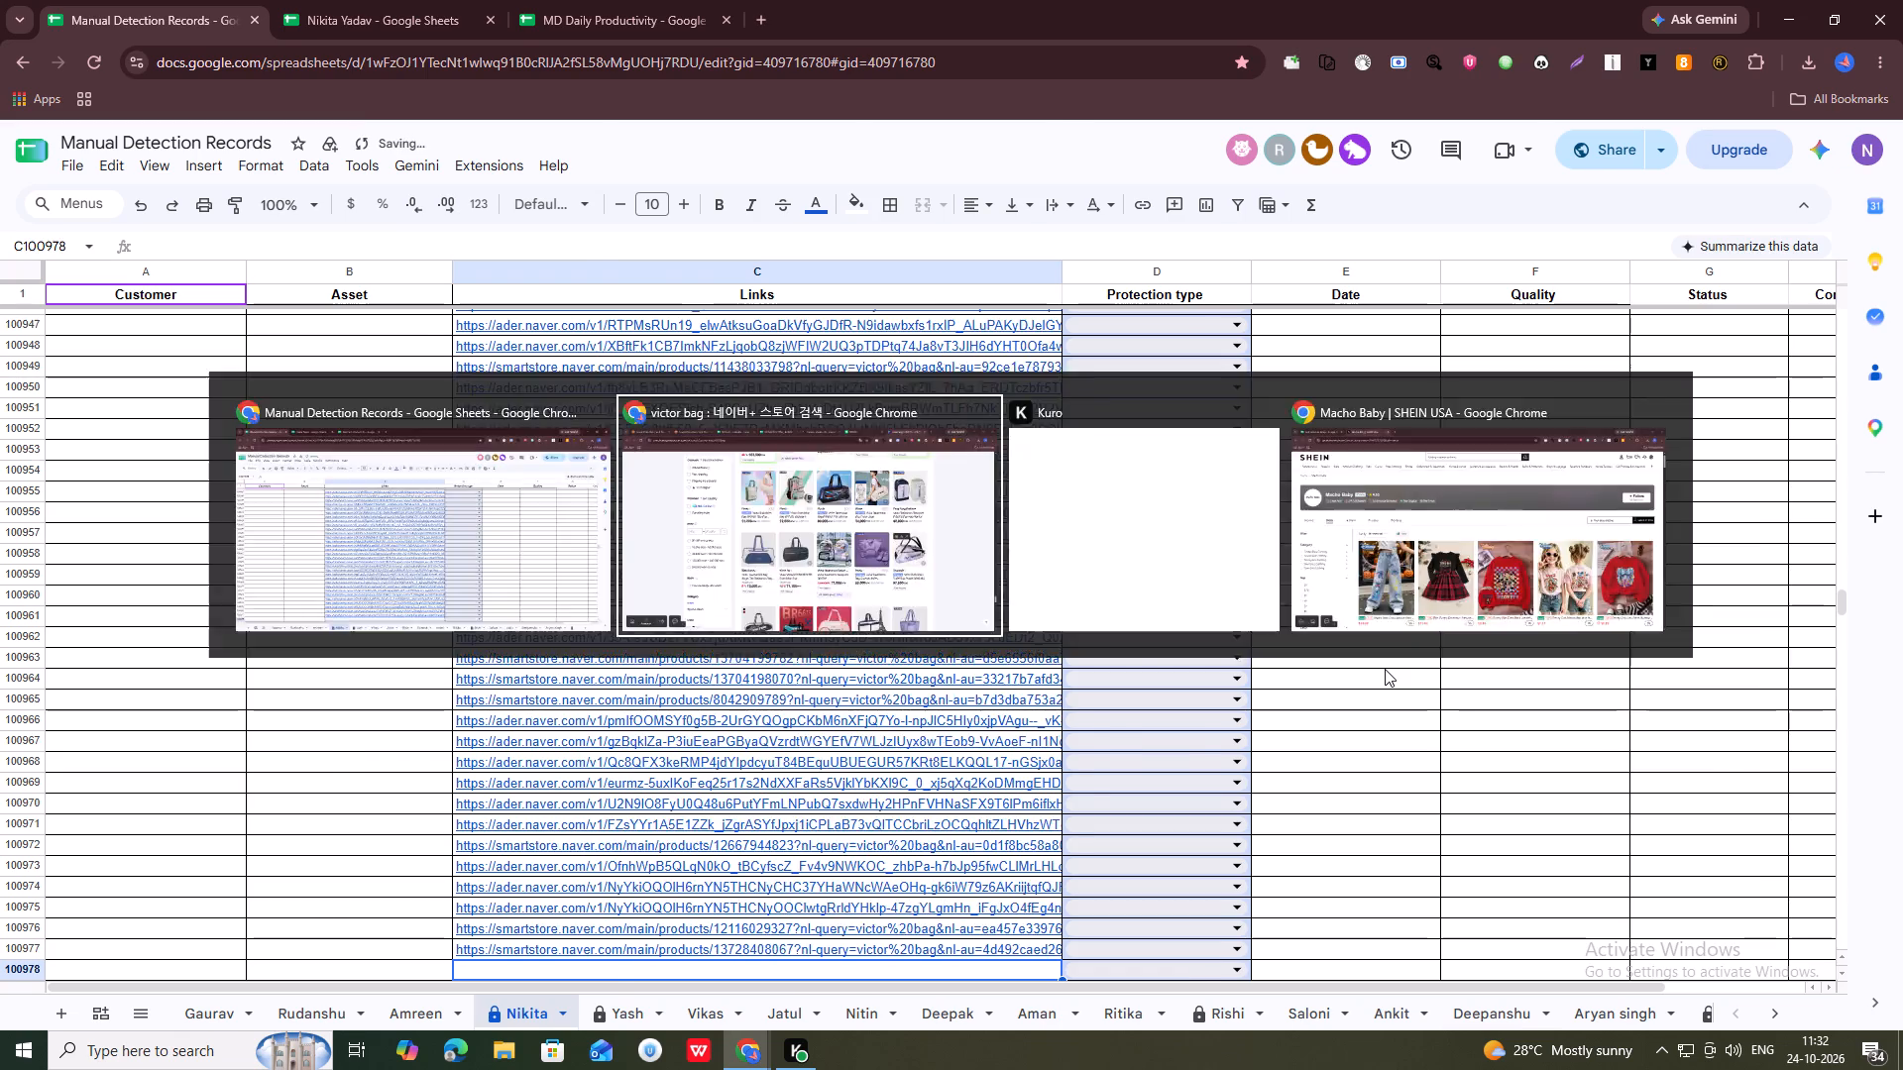
key(Right)
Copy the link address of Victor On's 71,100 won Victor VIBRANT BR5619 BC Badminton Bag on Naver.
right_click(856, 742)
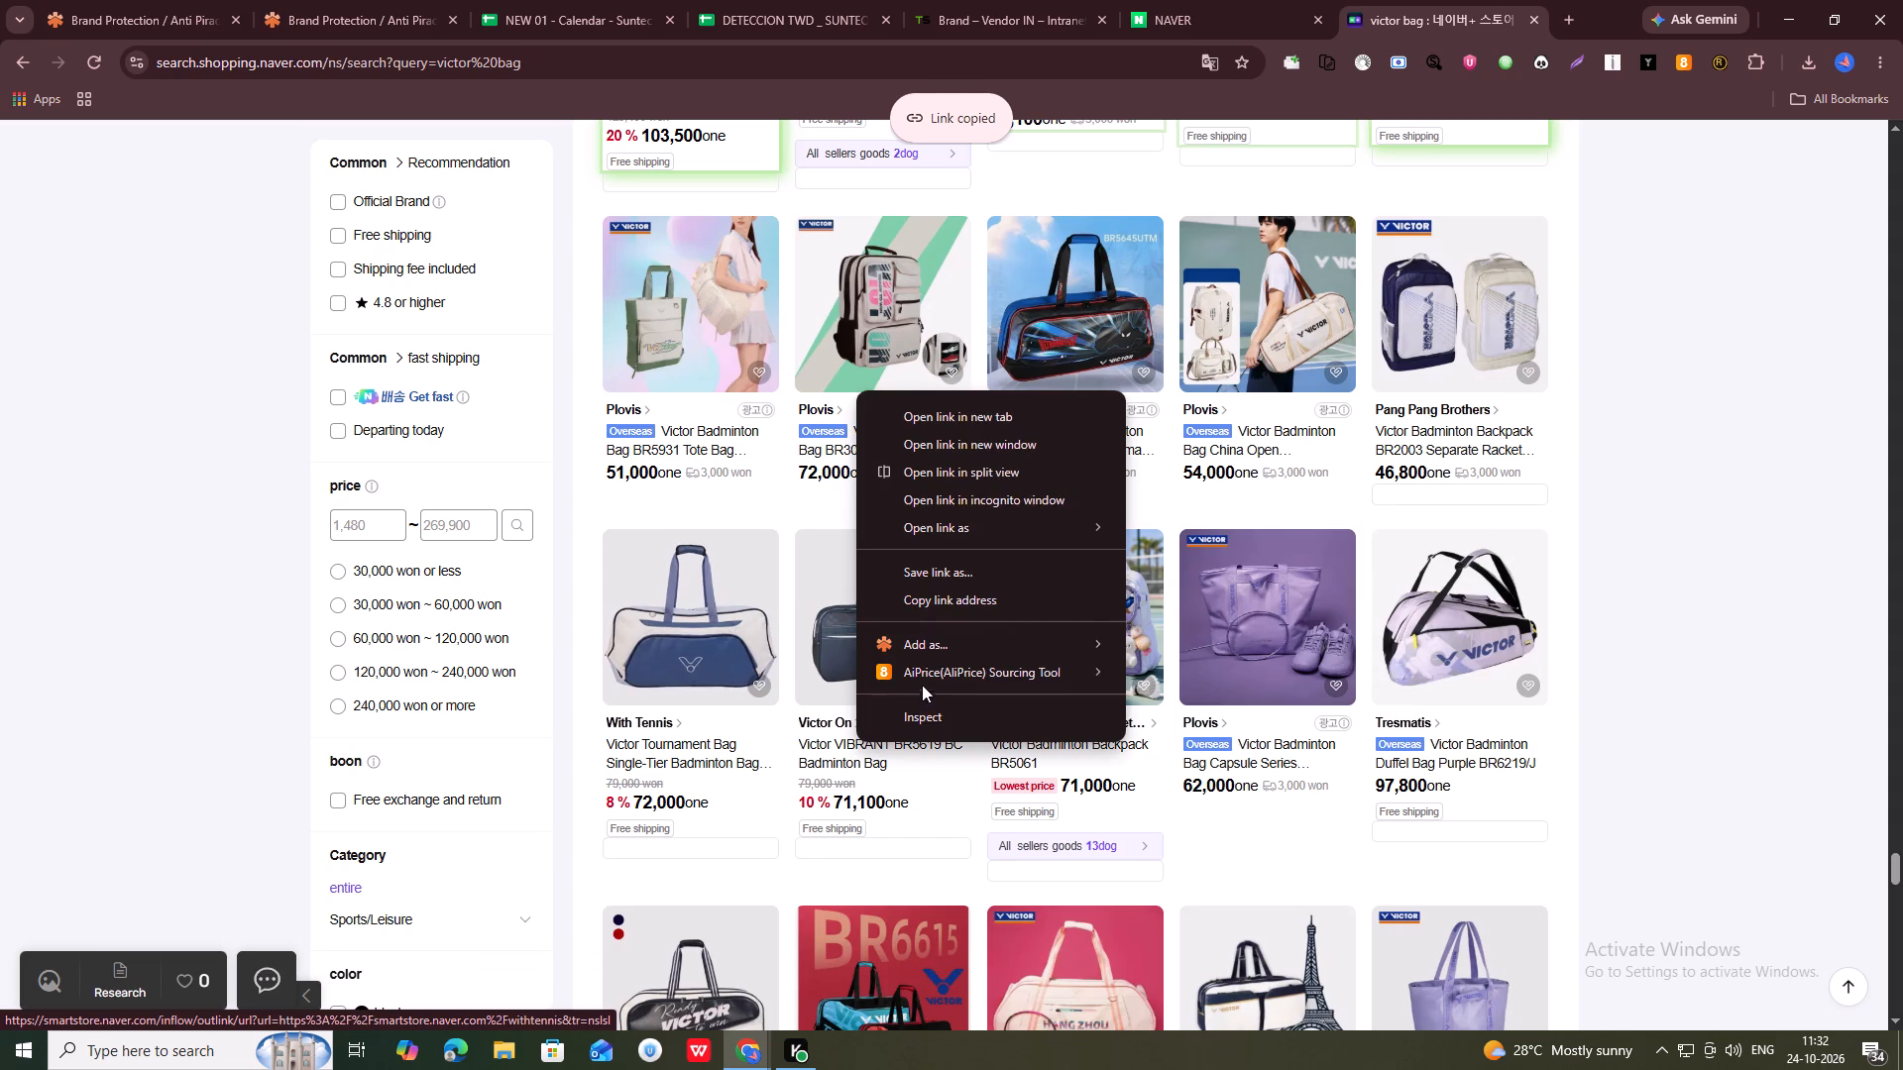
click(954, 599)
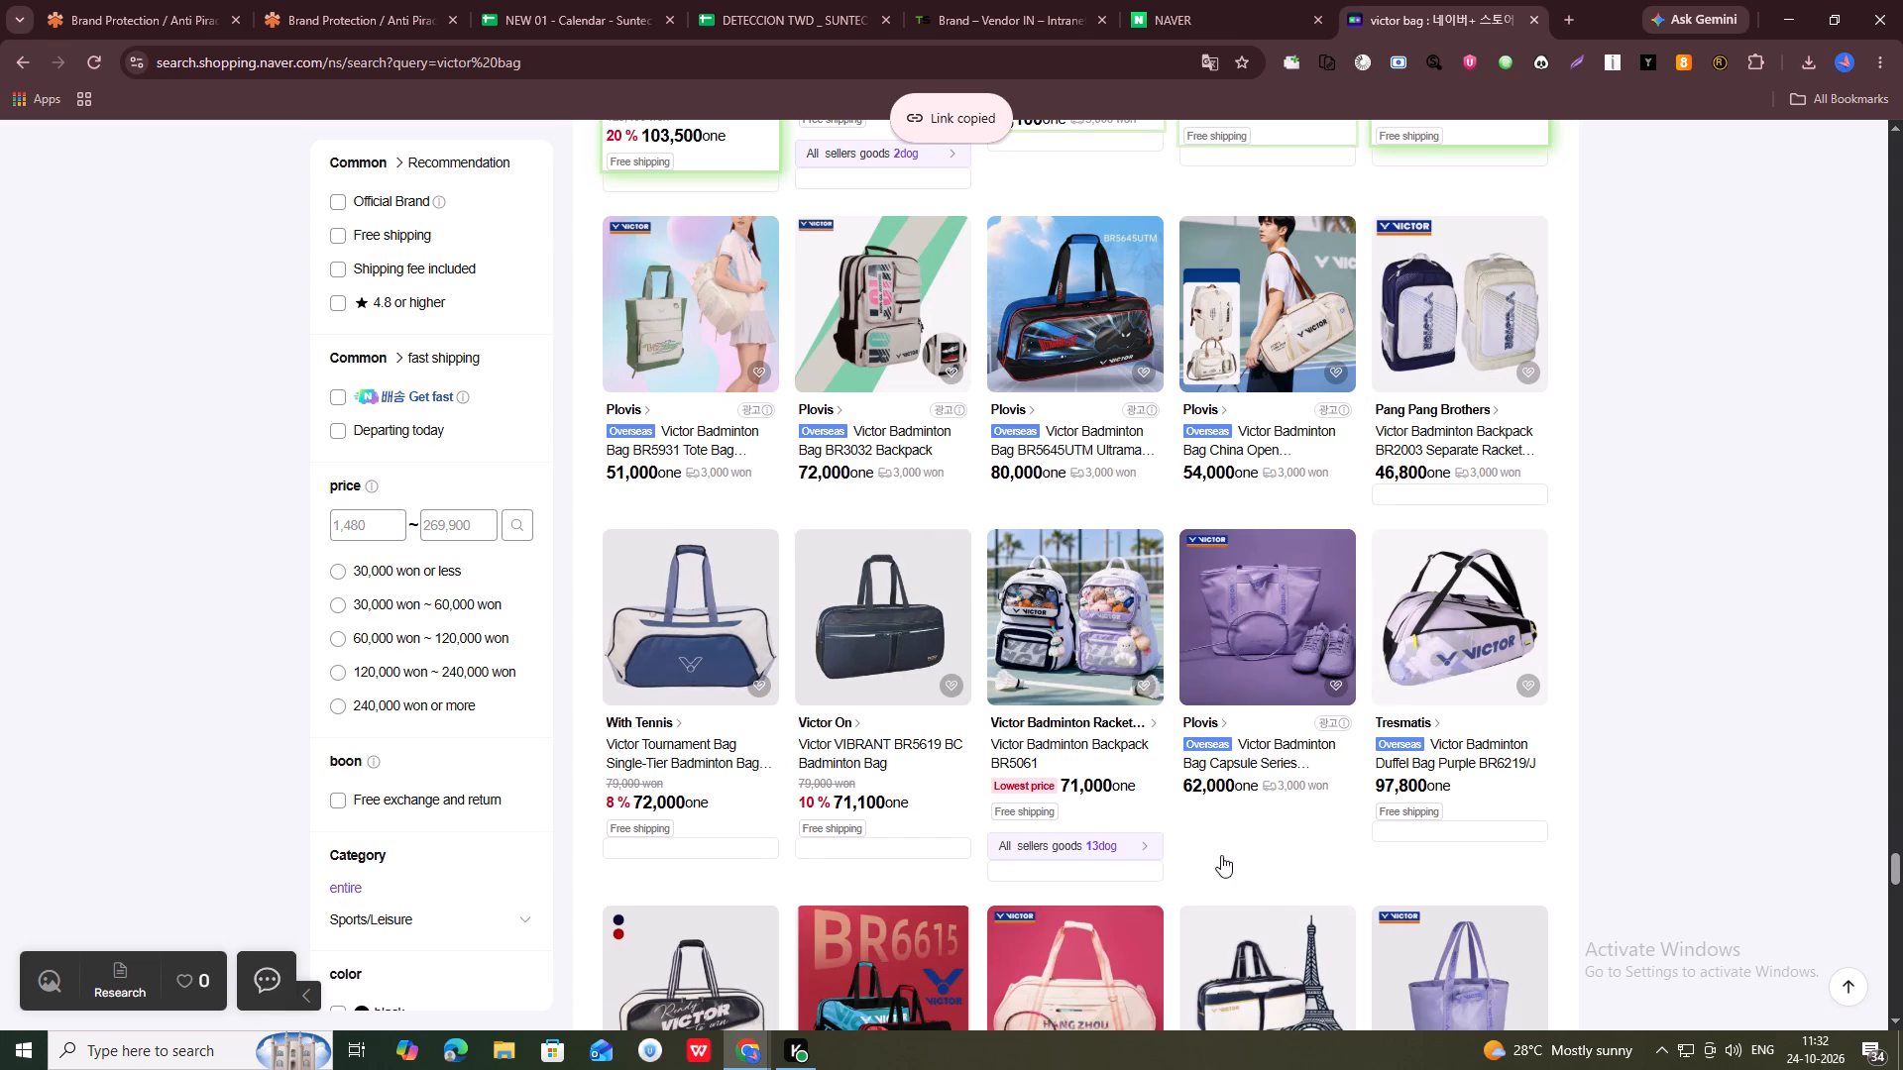
Copy the link of the 71,000 won Victor Badminton Backpack BR5061 from Naver into Links cell C100978.
right_click(1103, 734)
click(1229, 587)
key(alt+Tab)
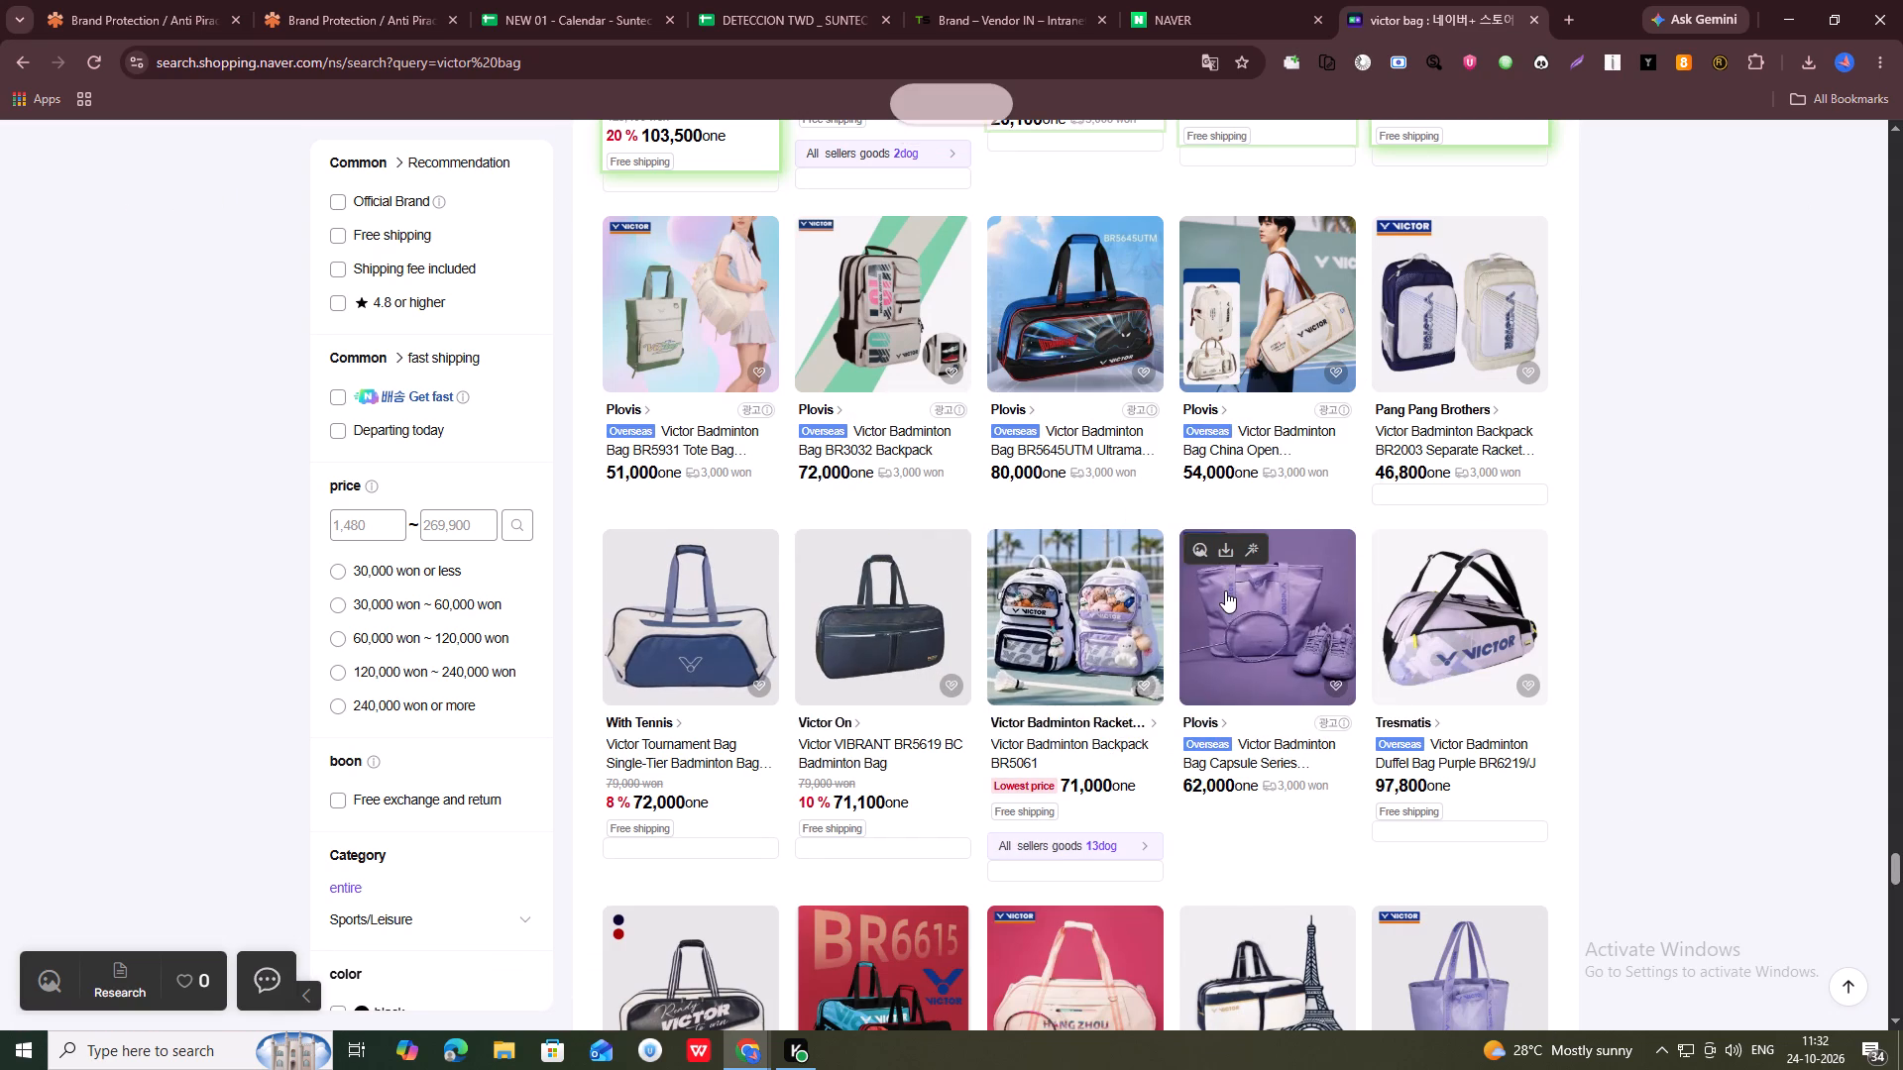
key(ctrl+v)
key(Down)
key(alt+Tab)
key(Right)
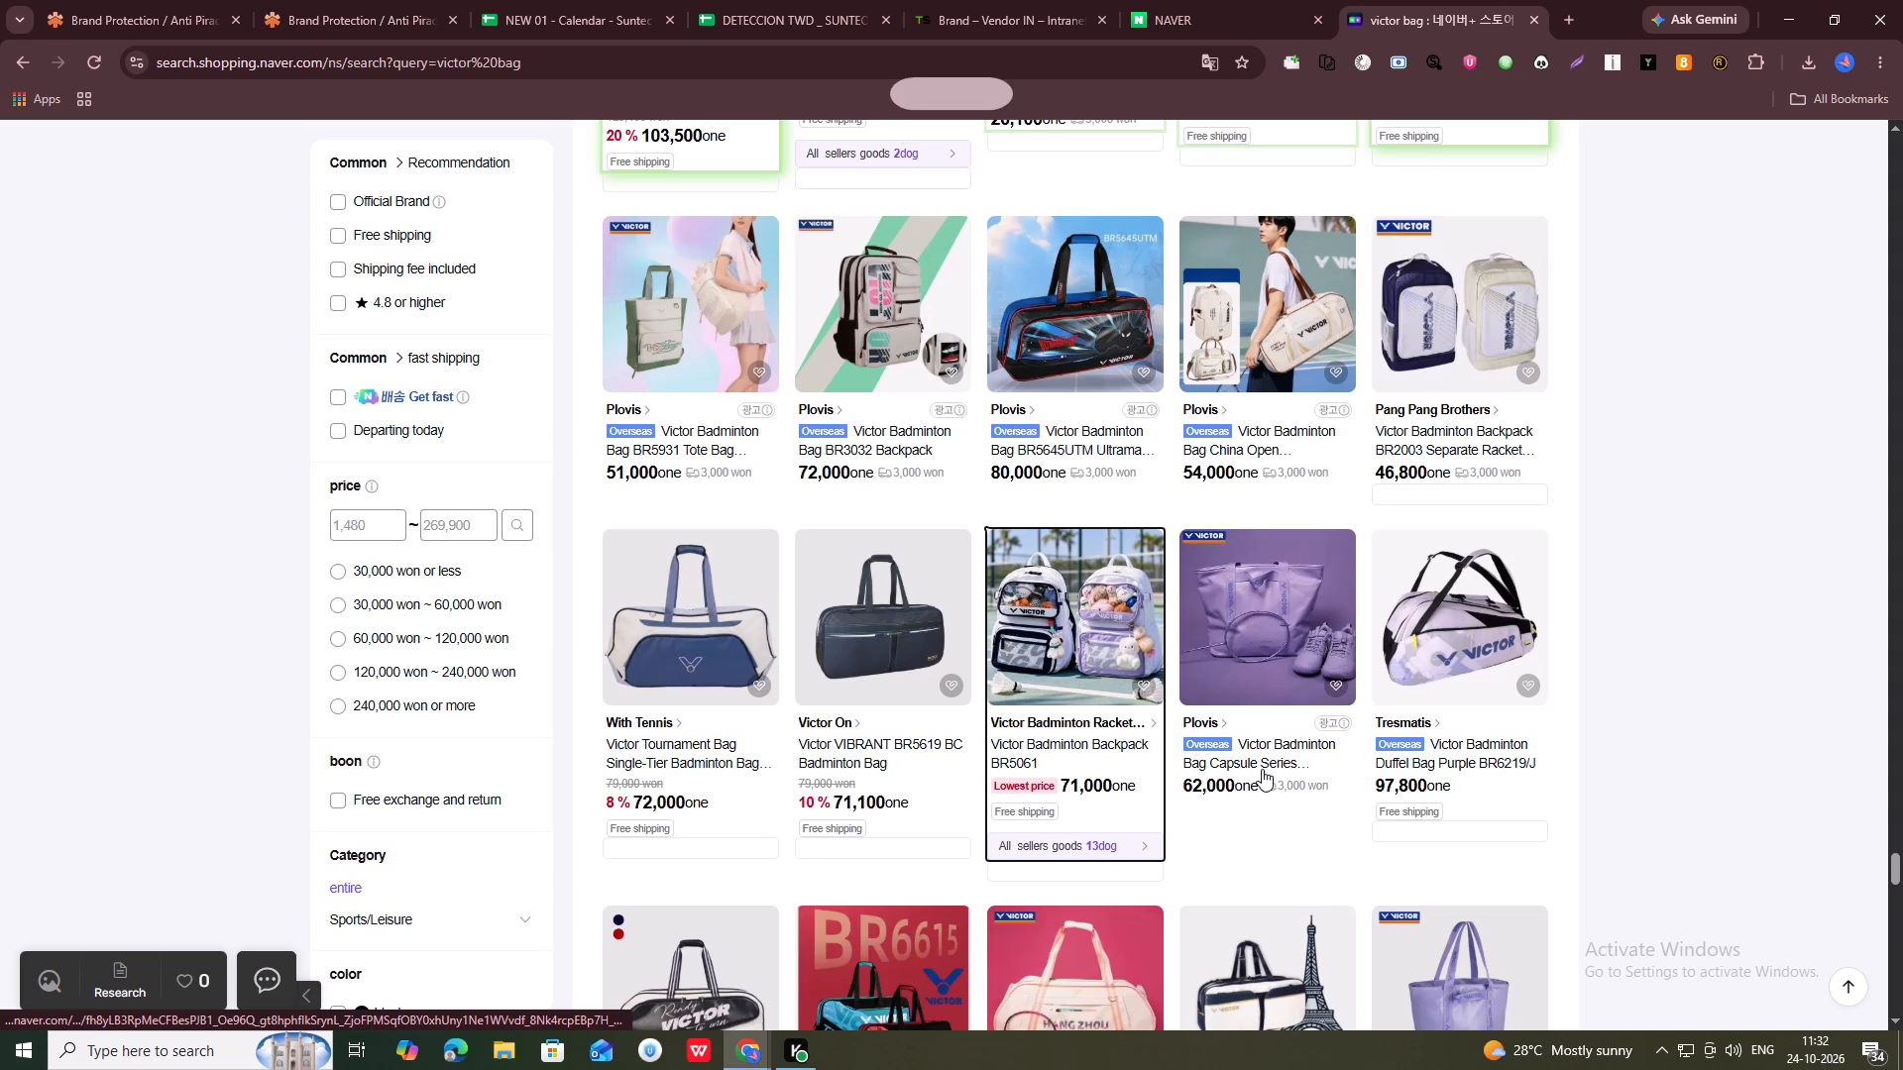
Copy the link of Tresmatis's 97,800 won Victor Badminton Duffel Bag Purple BR6219/J from Naver into Links cell C100979.
right_click(1452, 749)
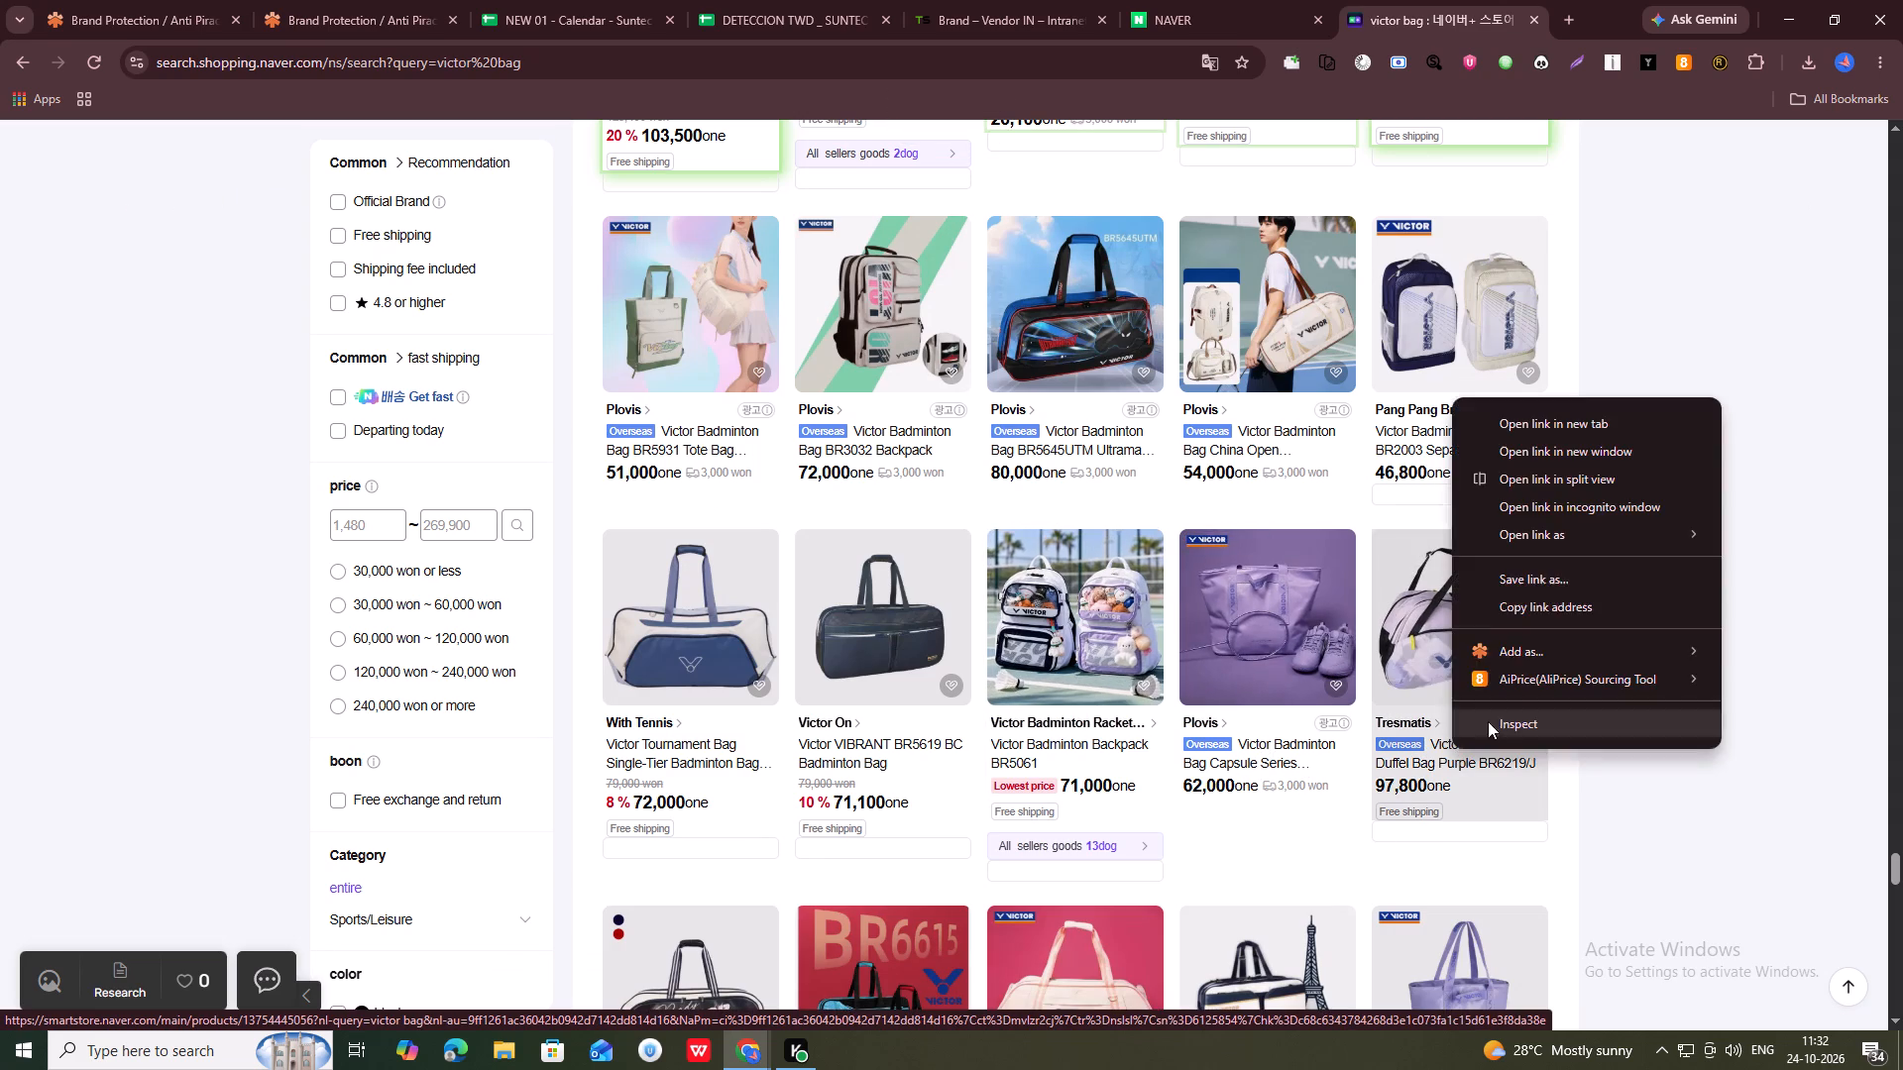
click(1537, 603)
key(alt+Tab)
key(ctrl+v)
key(Down)
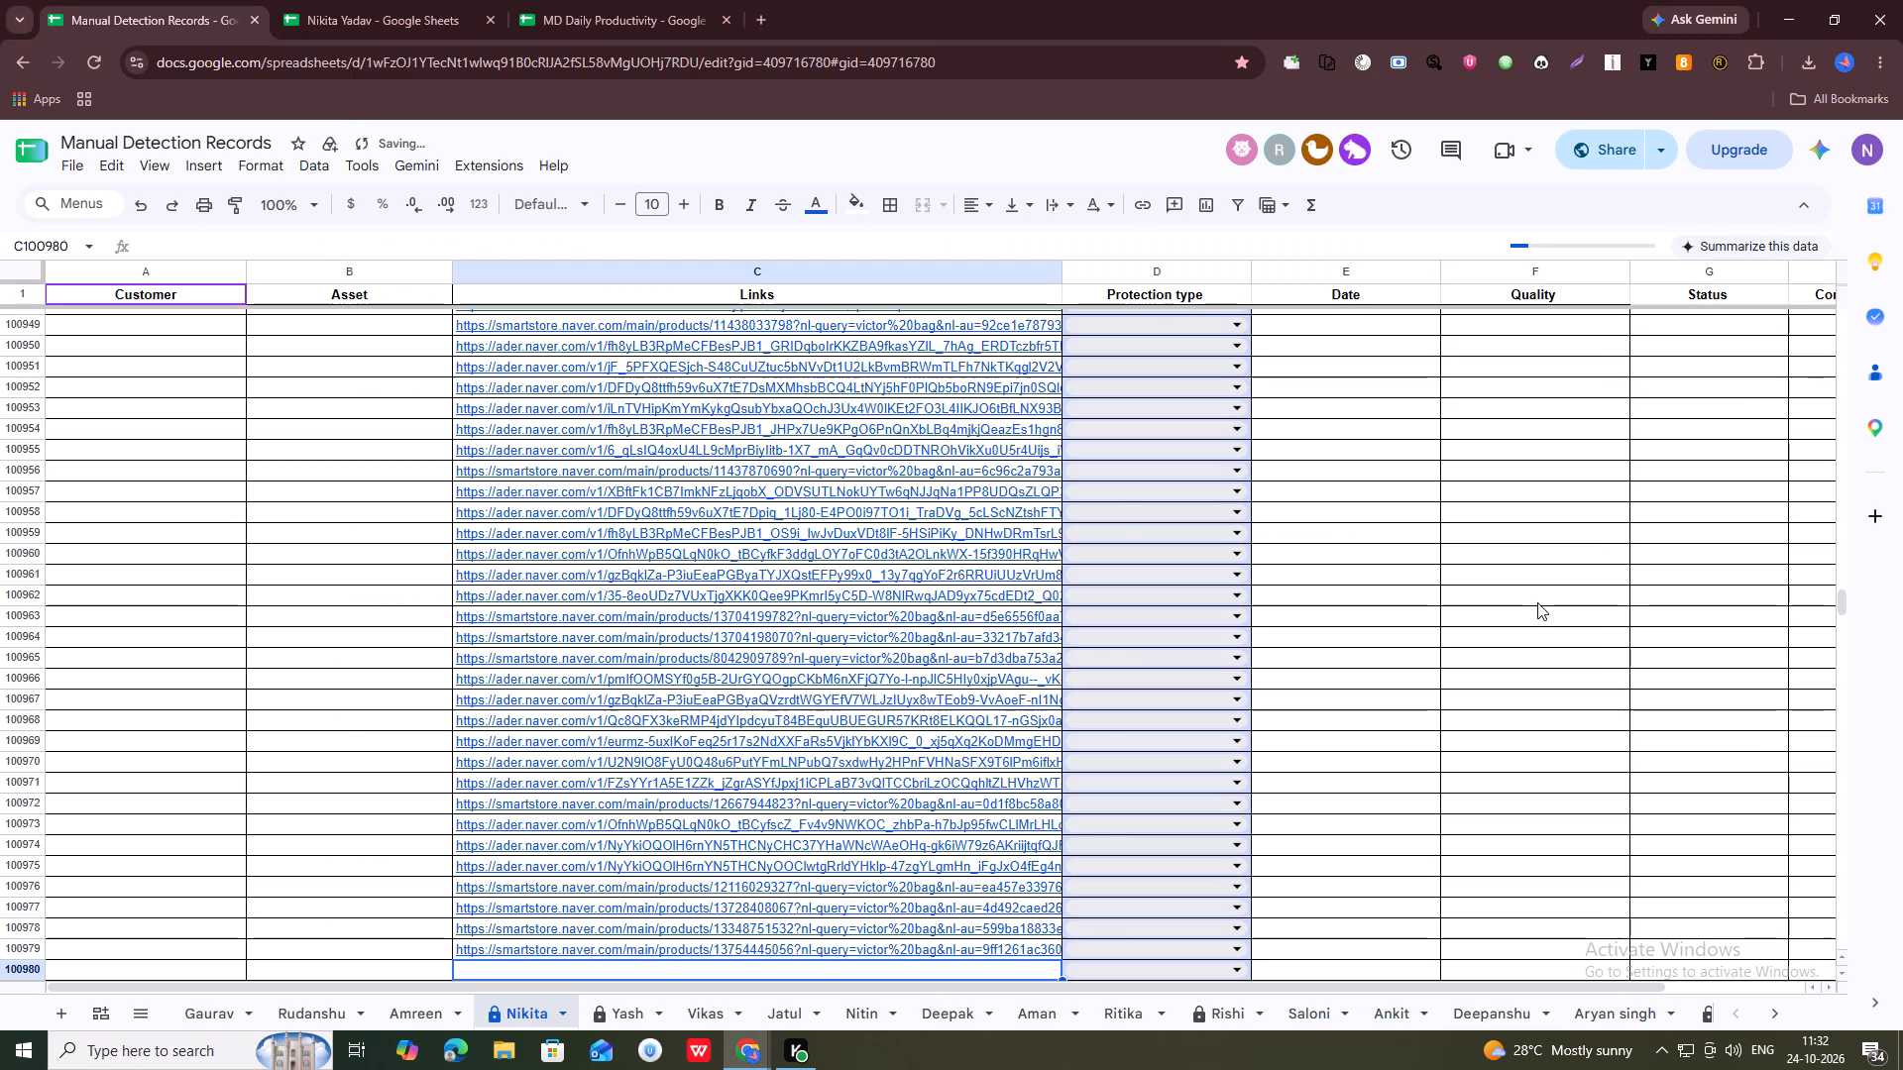
key(alt+Tab)
key(Down)
Copy the link address of the official Victor store's 117,000 won Victor Badminton Racket Bag on Naver.
scroll(1538, 602, down, 2)
scroll(978, 838, down, 4)
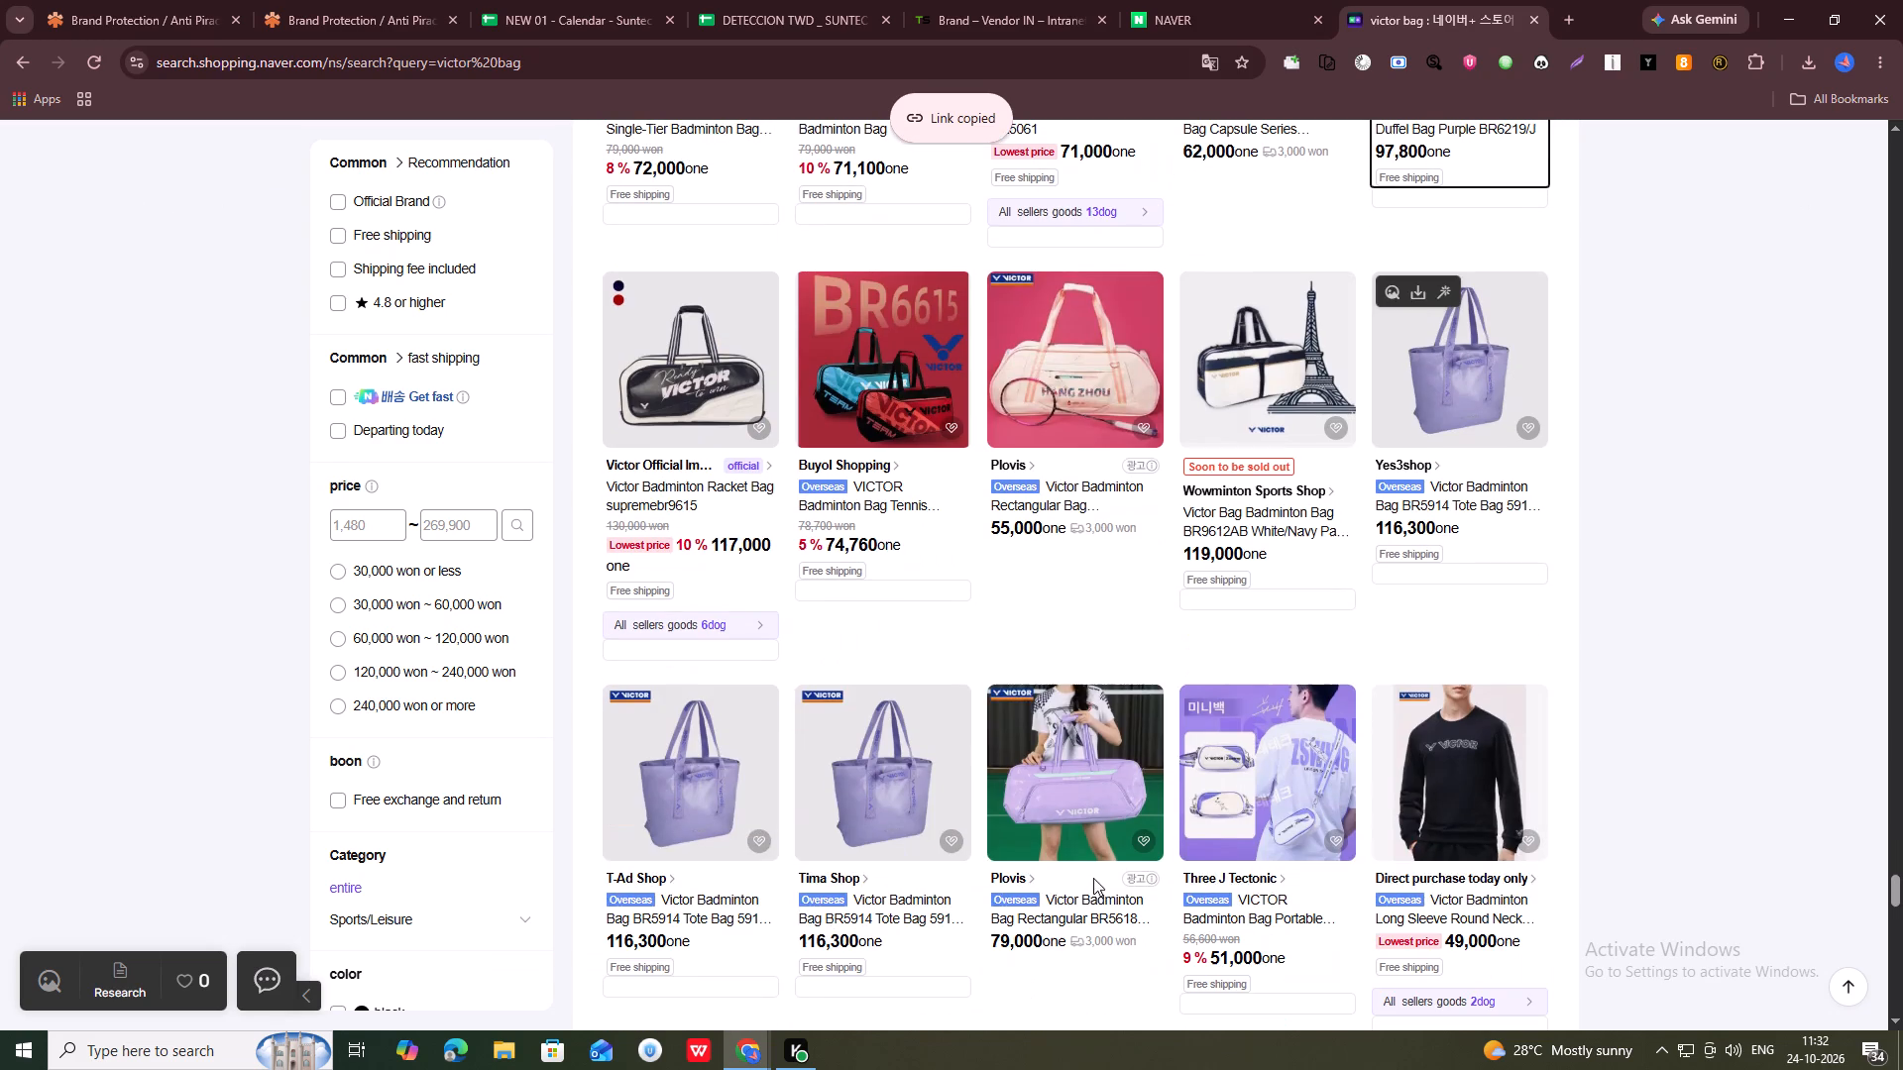
right_click(686, 491)
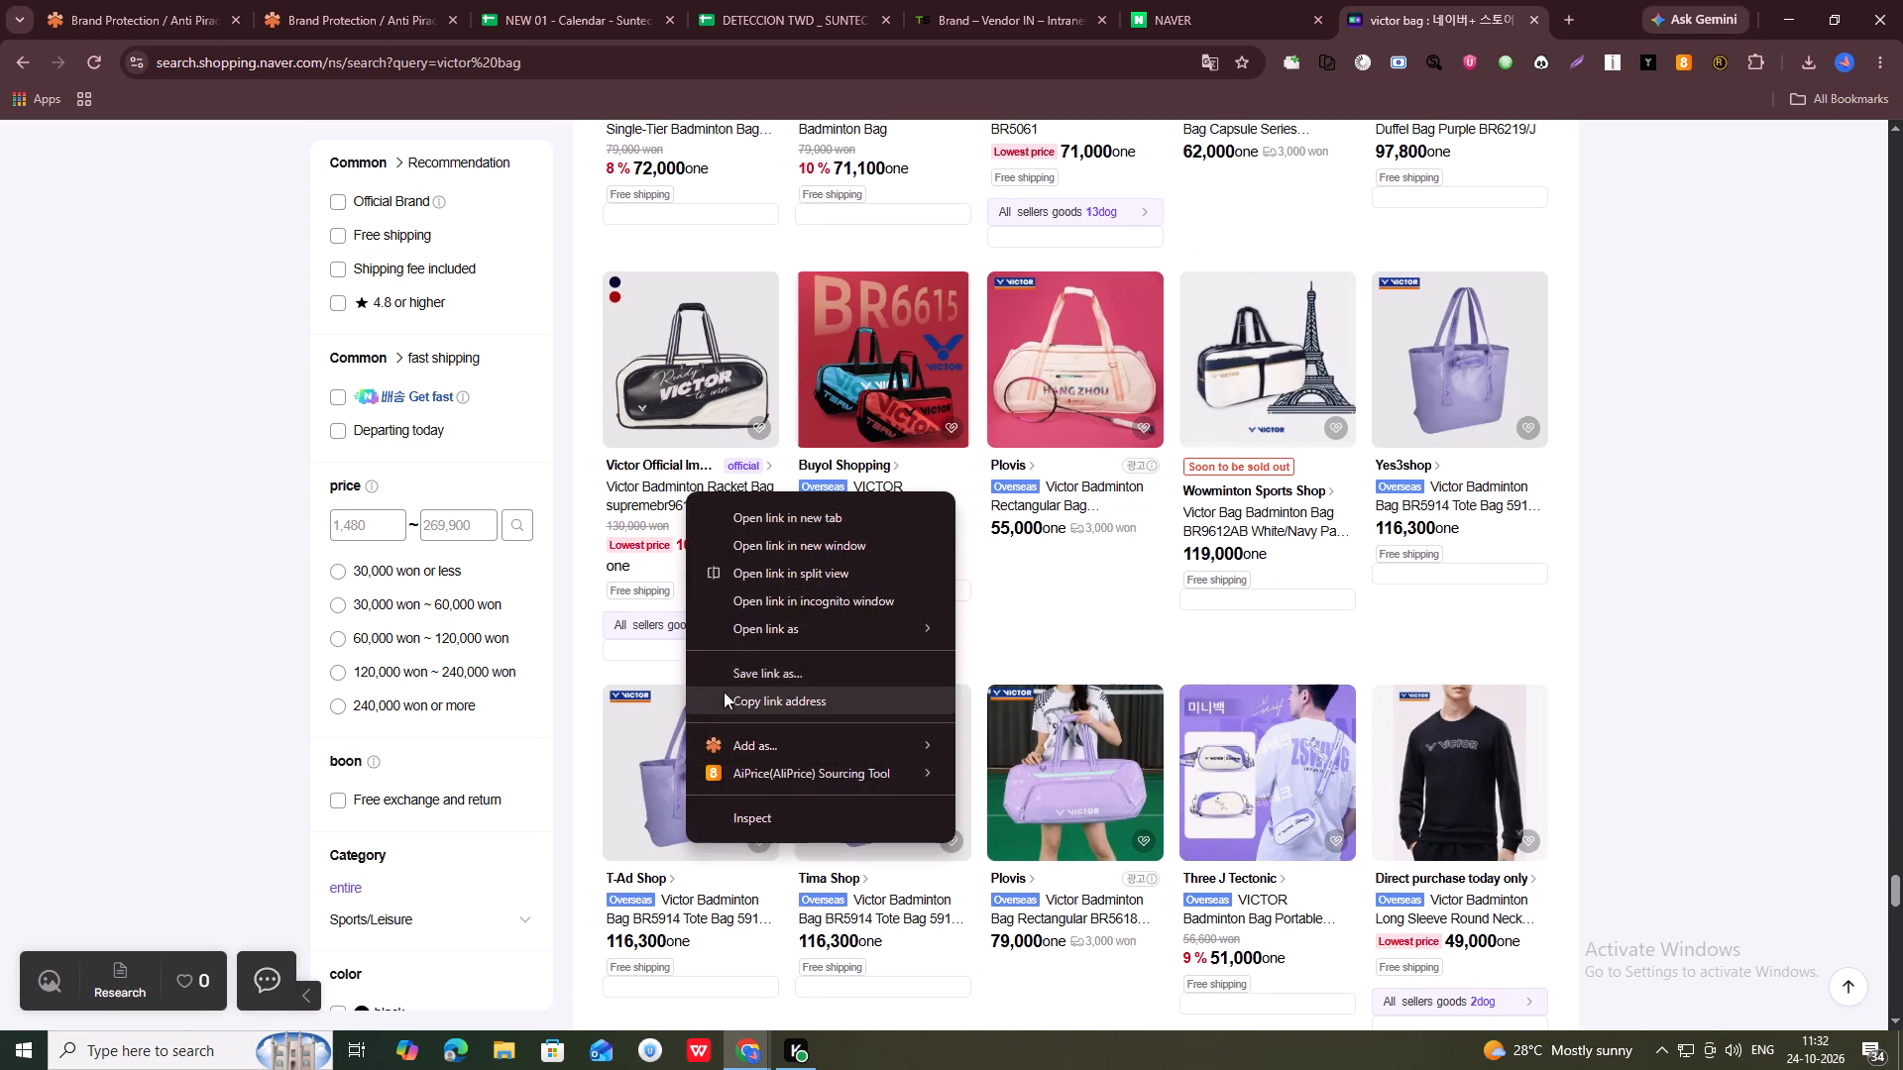
click(724, 692)
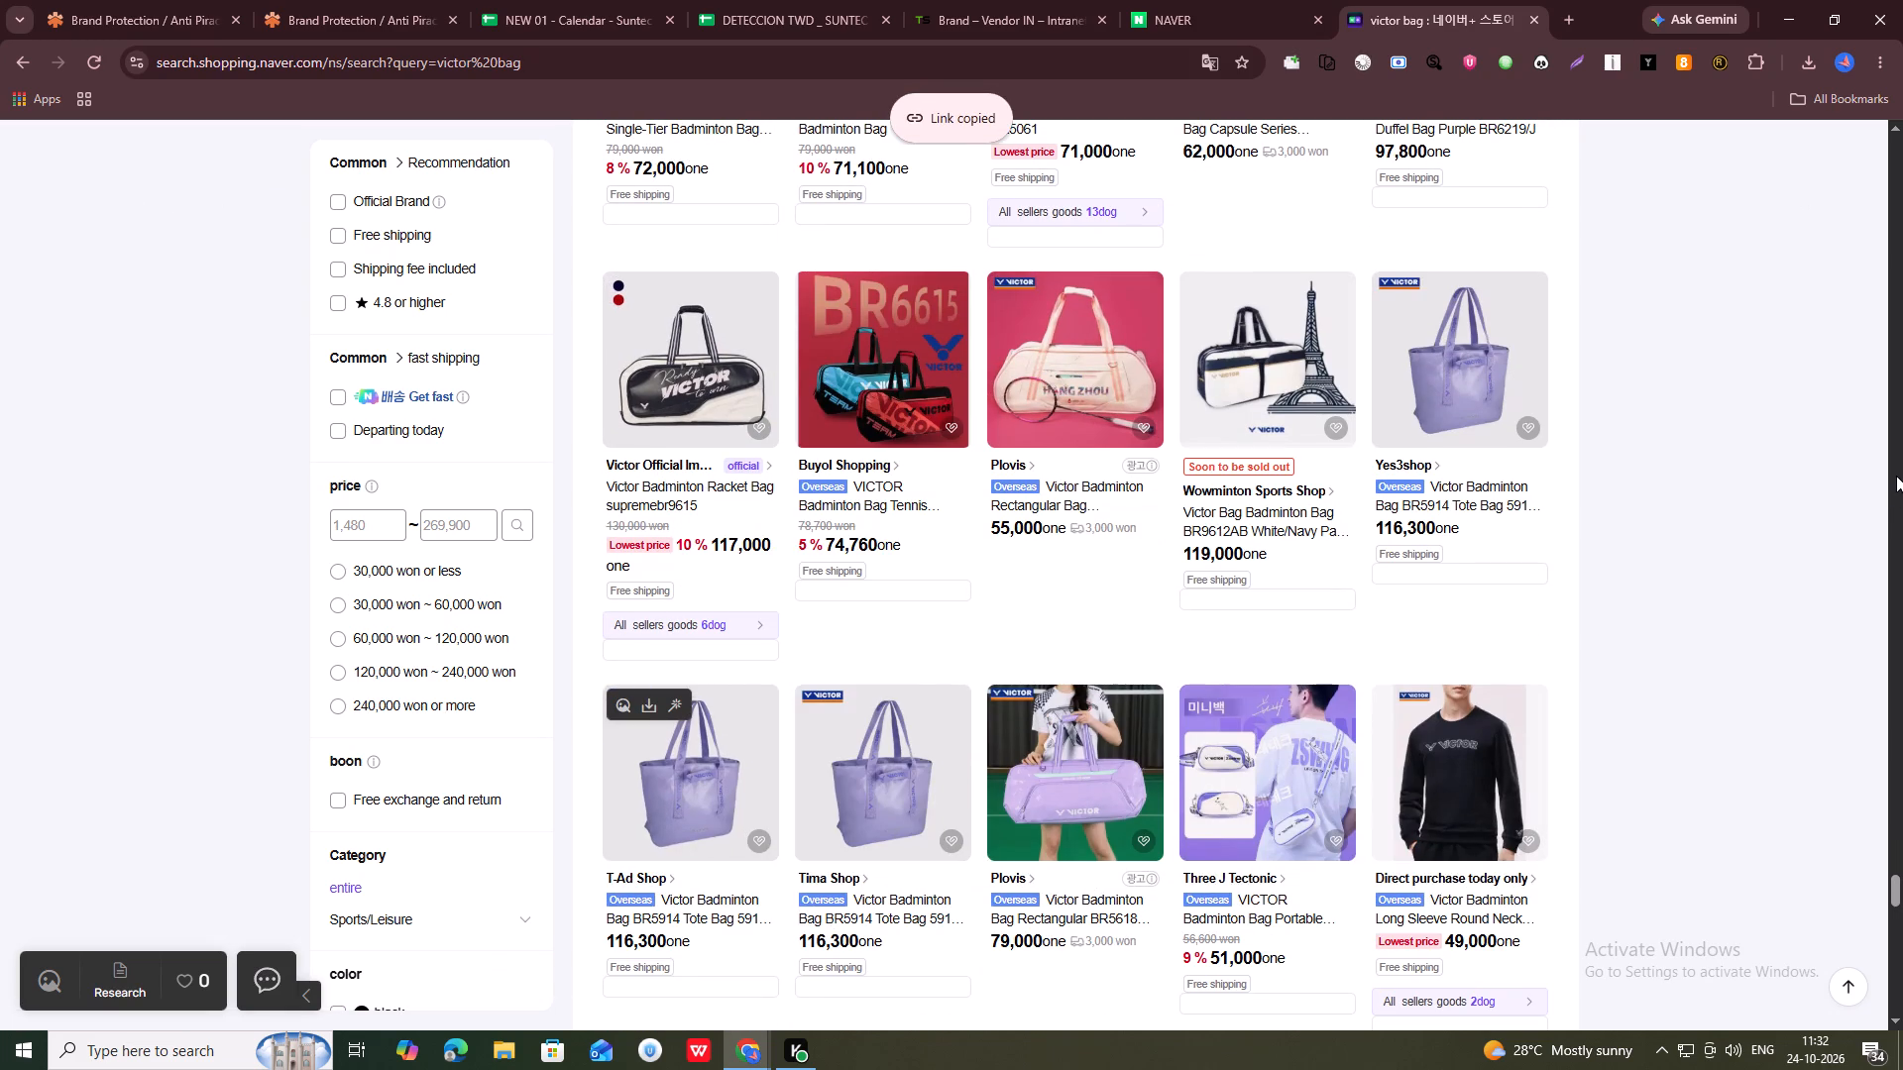
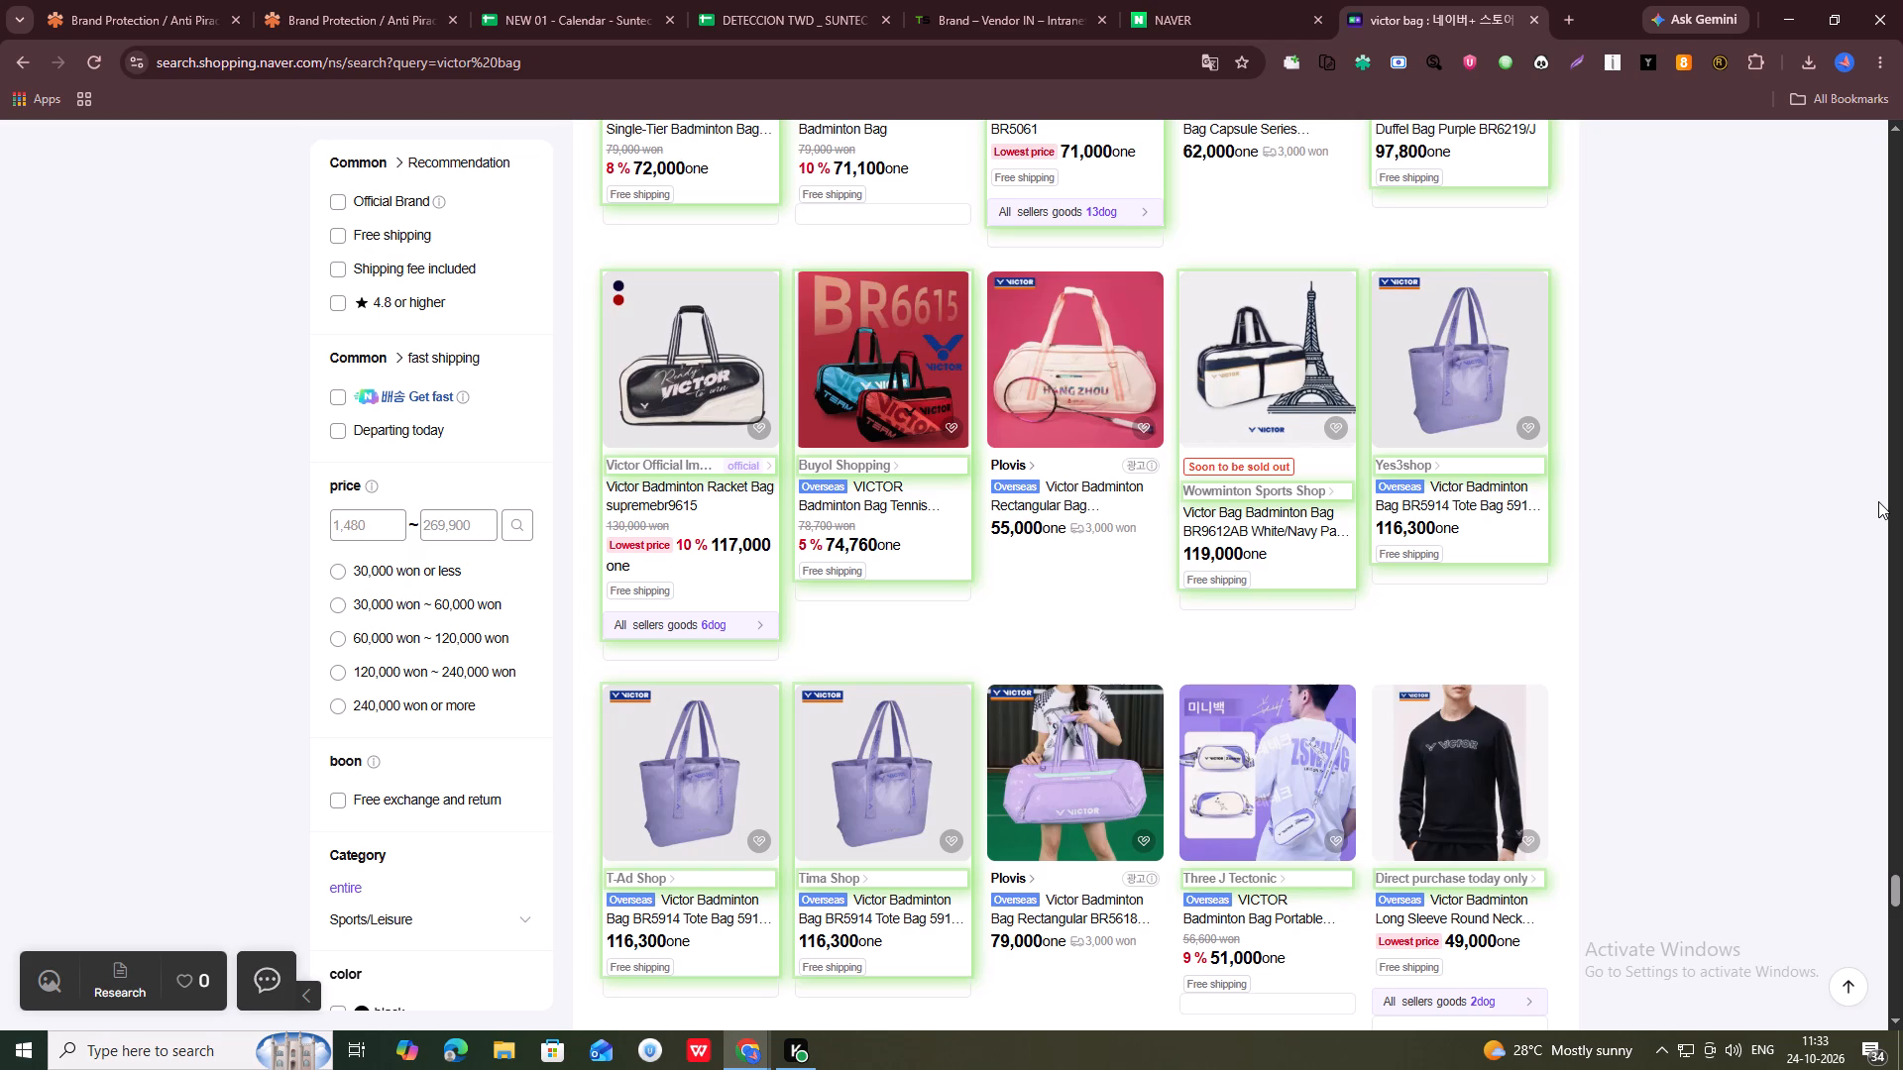
Copy the link of Plovis's 55,000 won Victor Badminton Rectangular Bag from Naver into Links cell C100980.
right_click(1074, 491)
click(1118, 704)
key(alt+Tab)
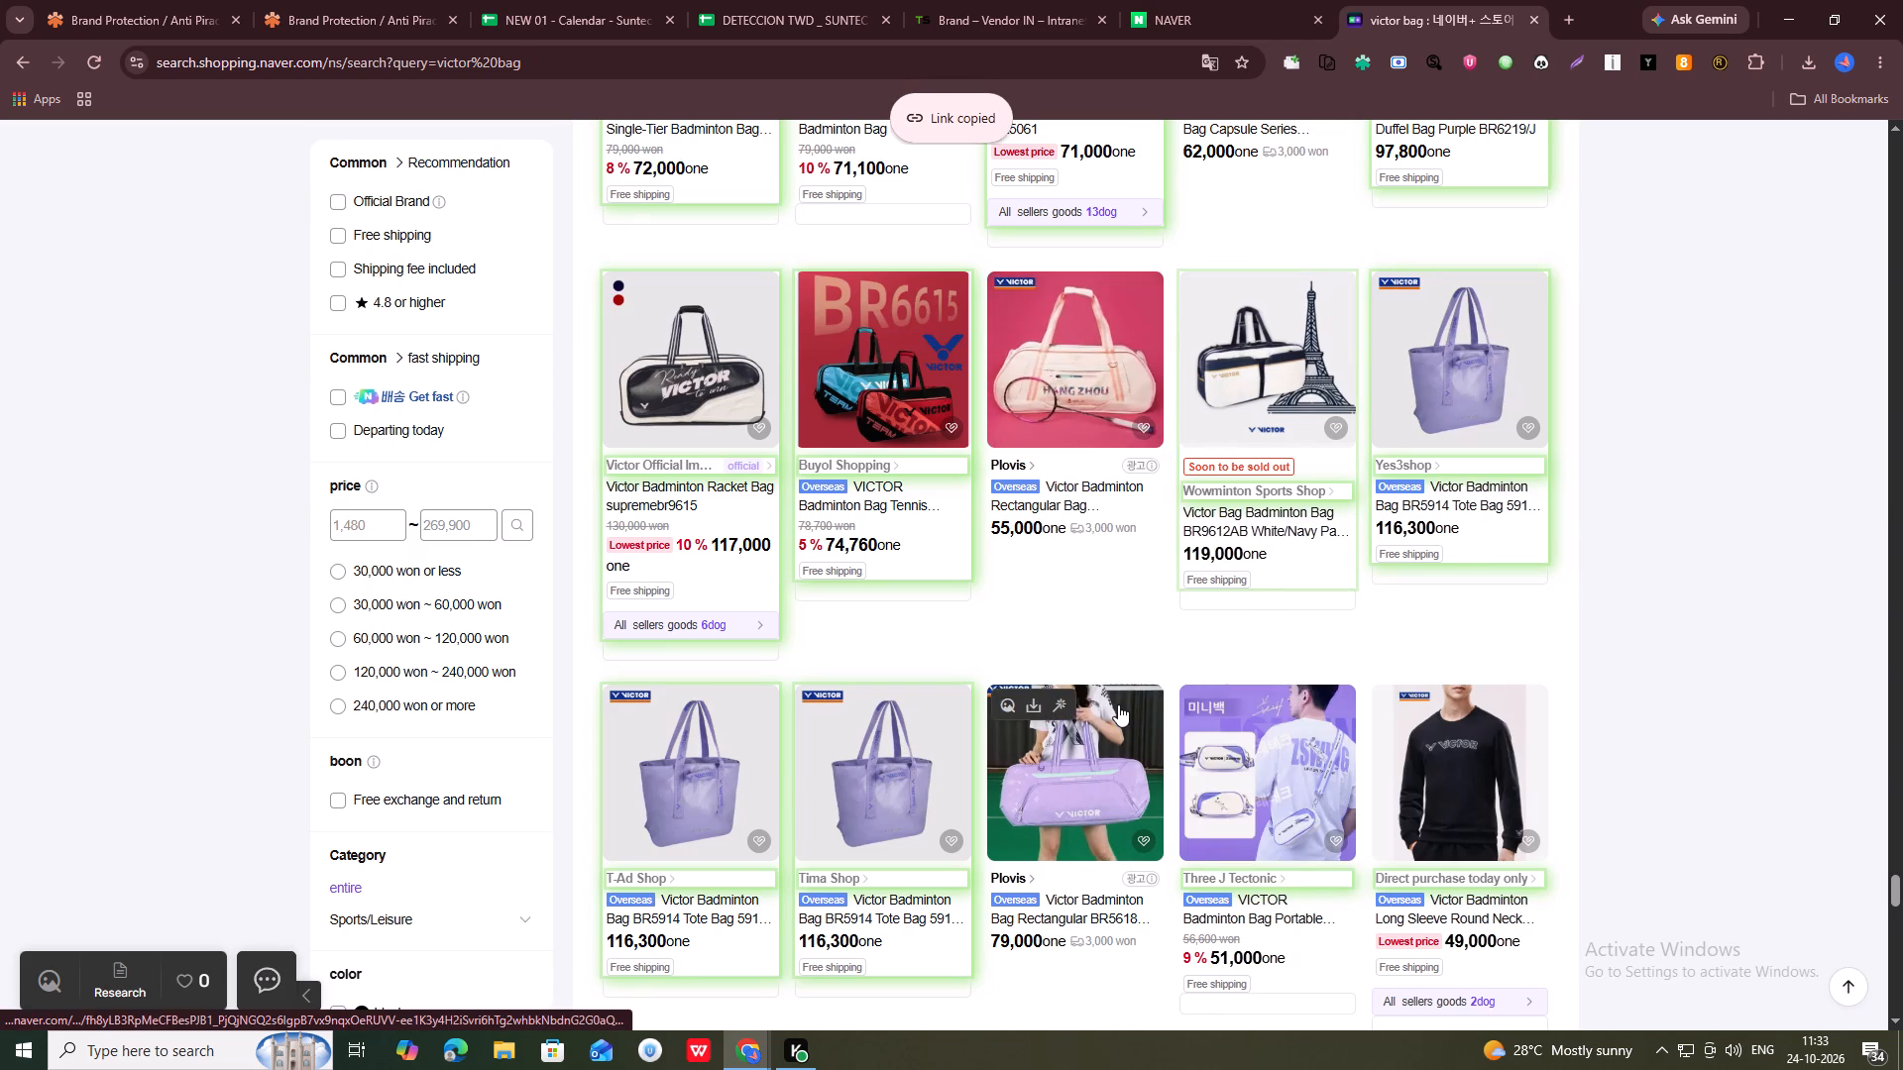
key(ctrl+v)
key(Down)
key(alt+Tab)
Copy the link of Plovis's 79,000 won Victor Badminton Bag Rectangular BR5618 from Naver into Links cell C100981.
key(Down)
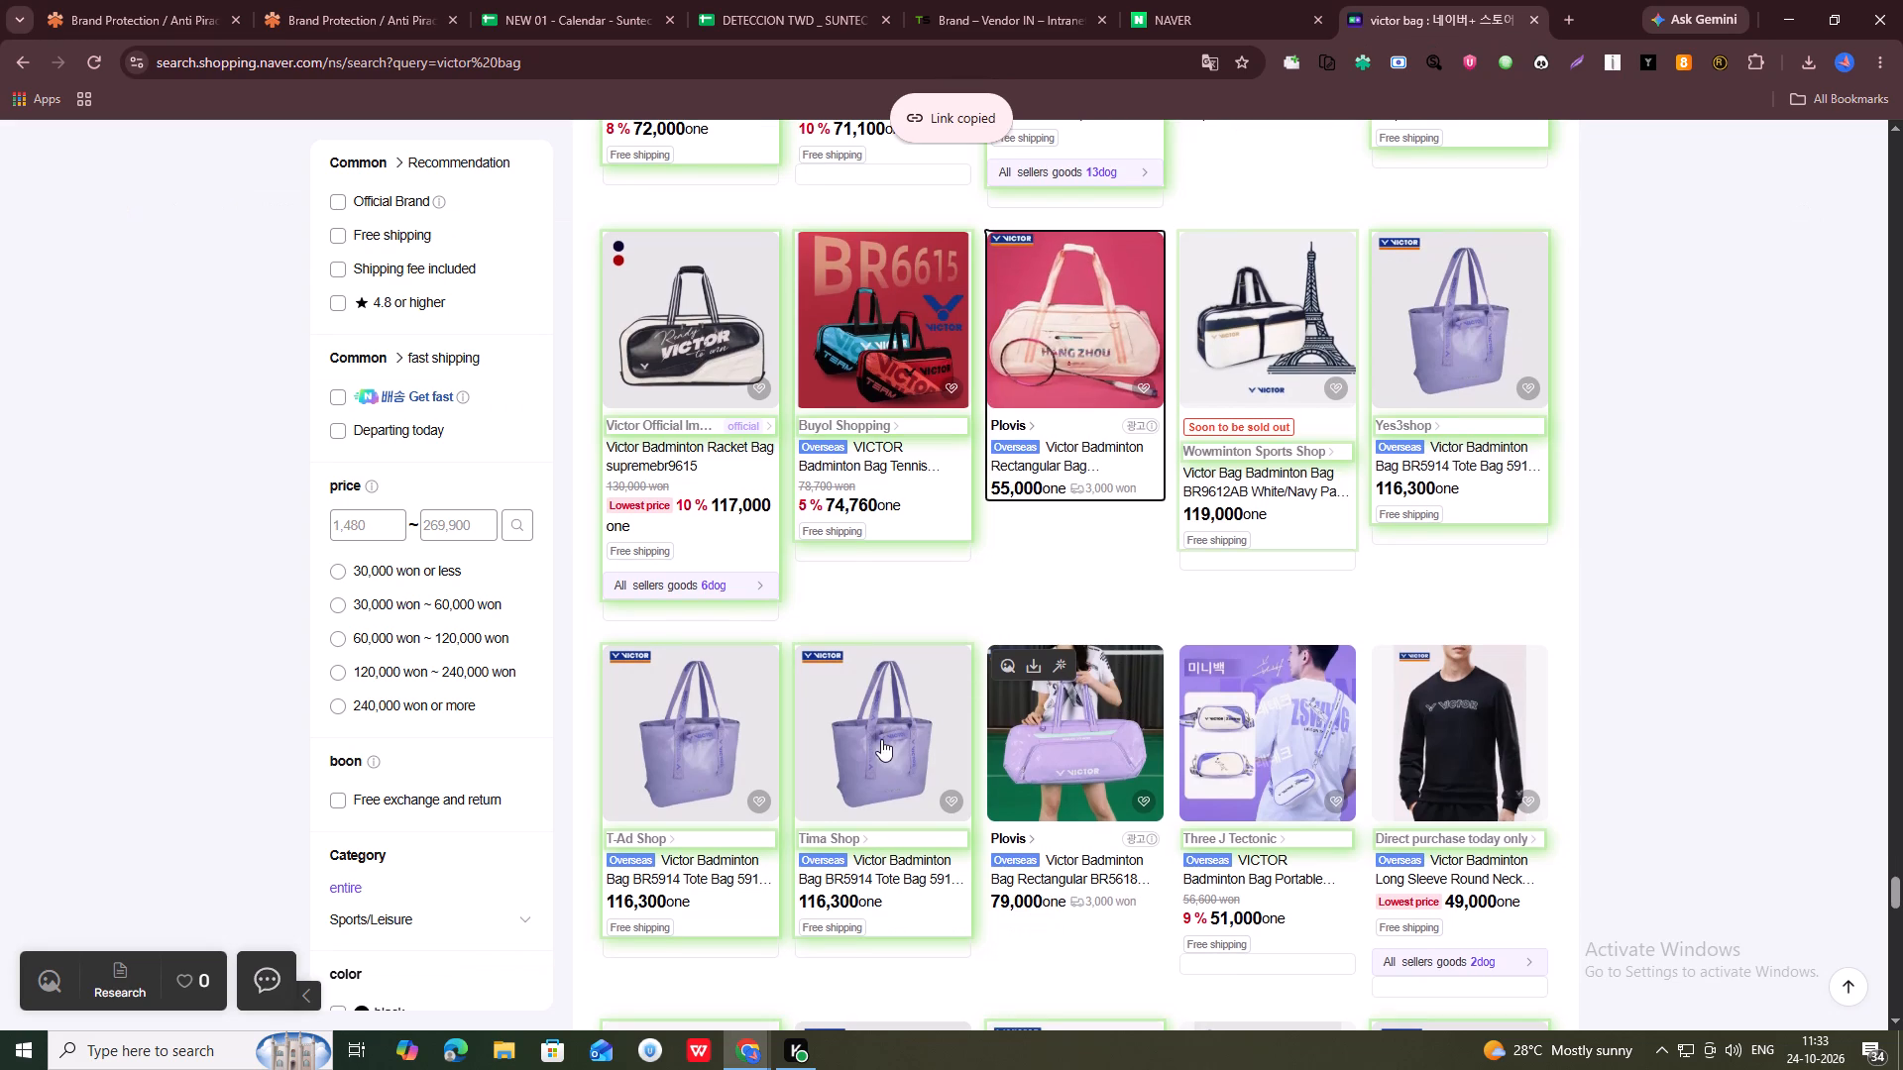
right_click(1060, 870)
click(1182, 722)
key(alt+Tab)
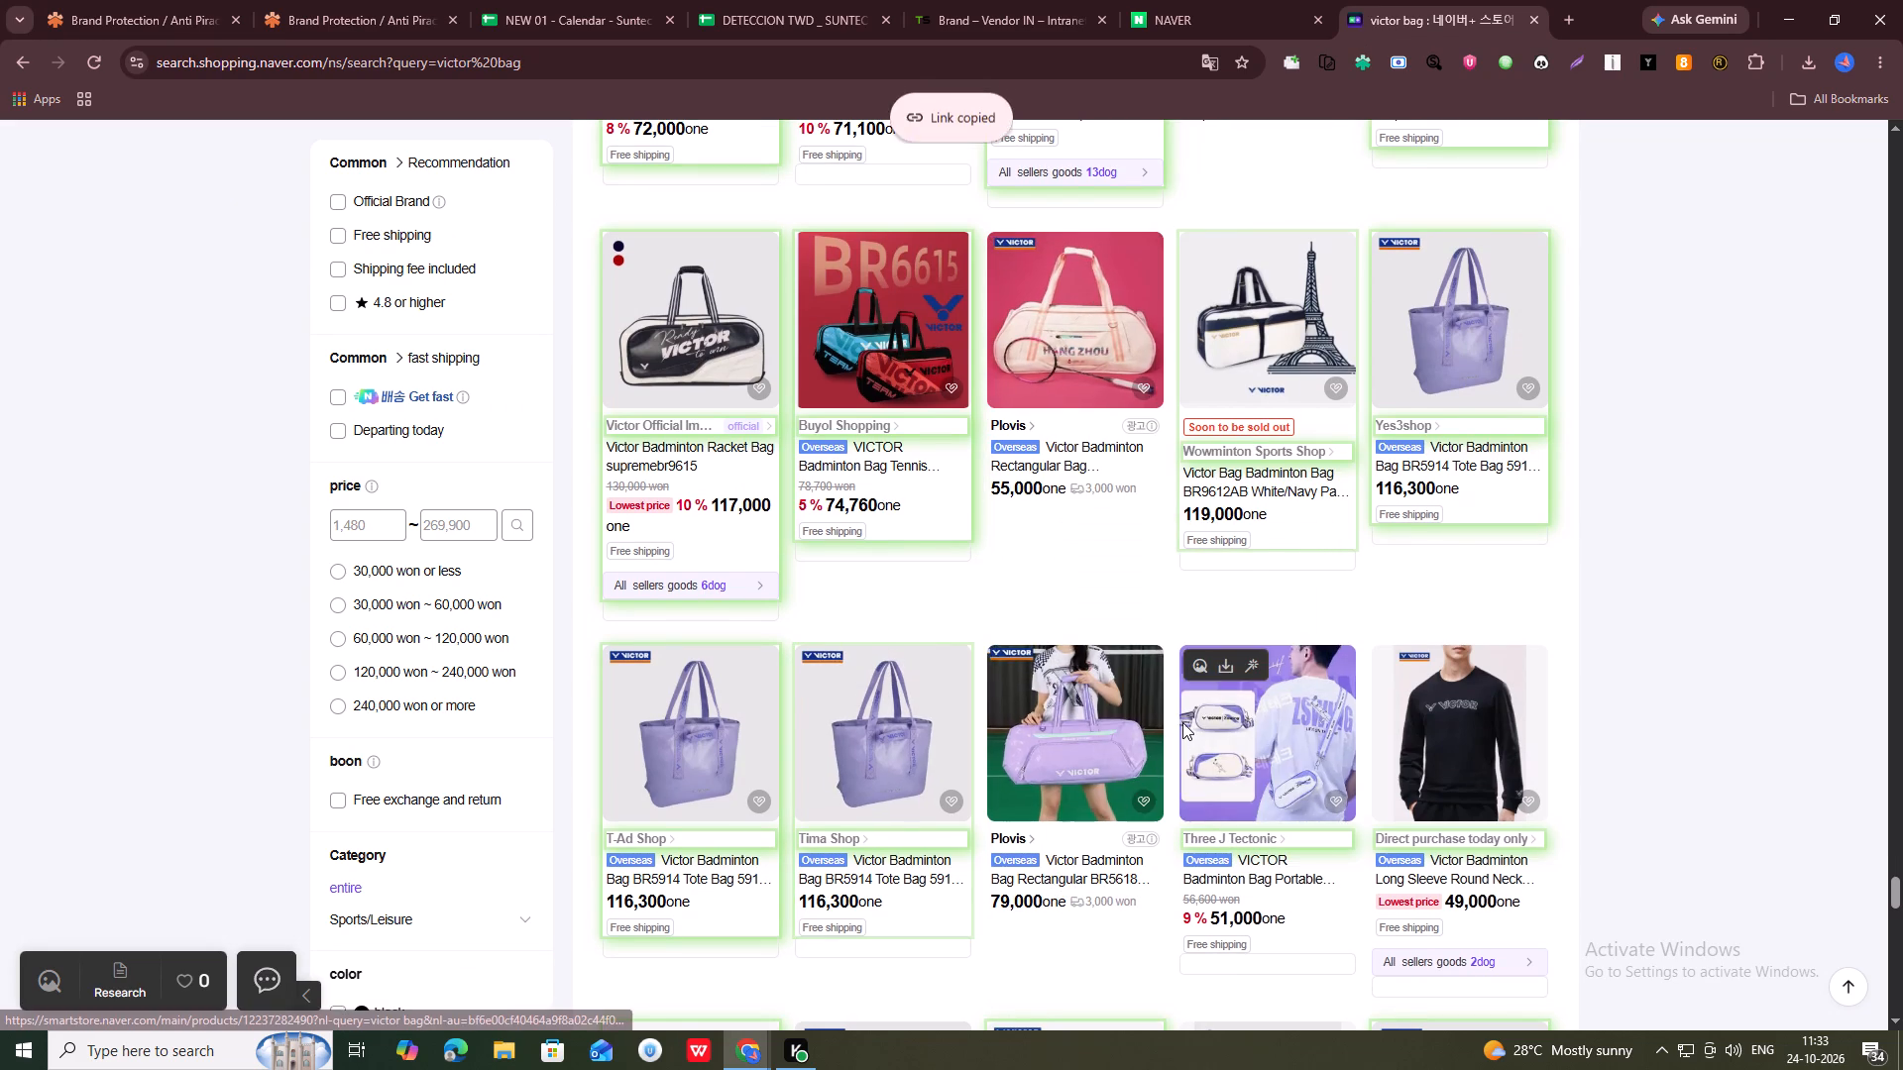
key(ctrl+v)
key(Down)
key(alt+Tab)
Copy the link of the 49,000 won Victor Badminton Long Sleeve Round Neck listing from Naver into Links cell C100982.
key(Right)
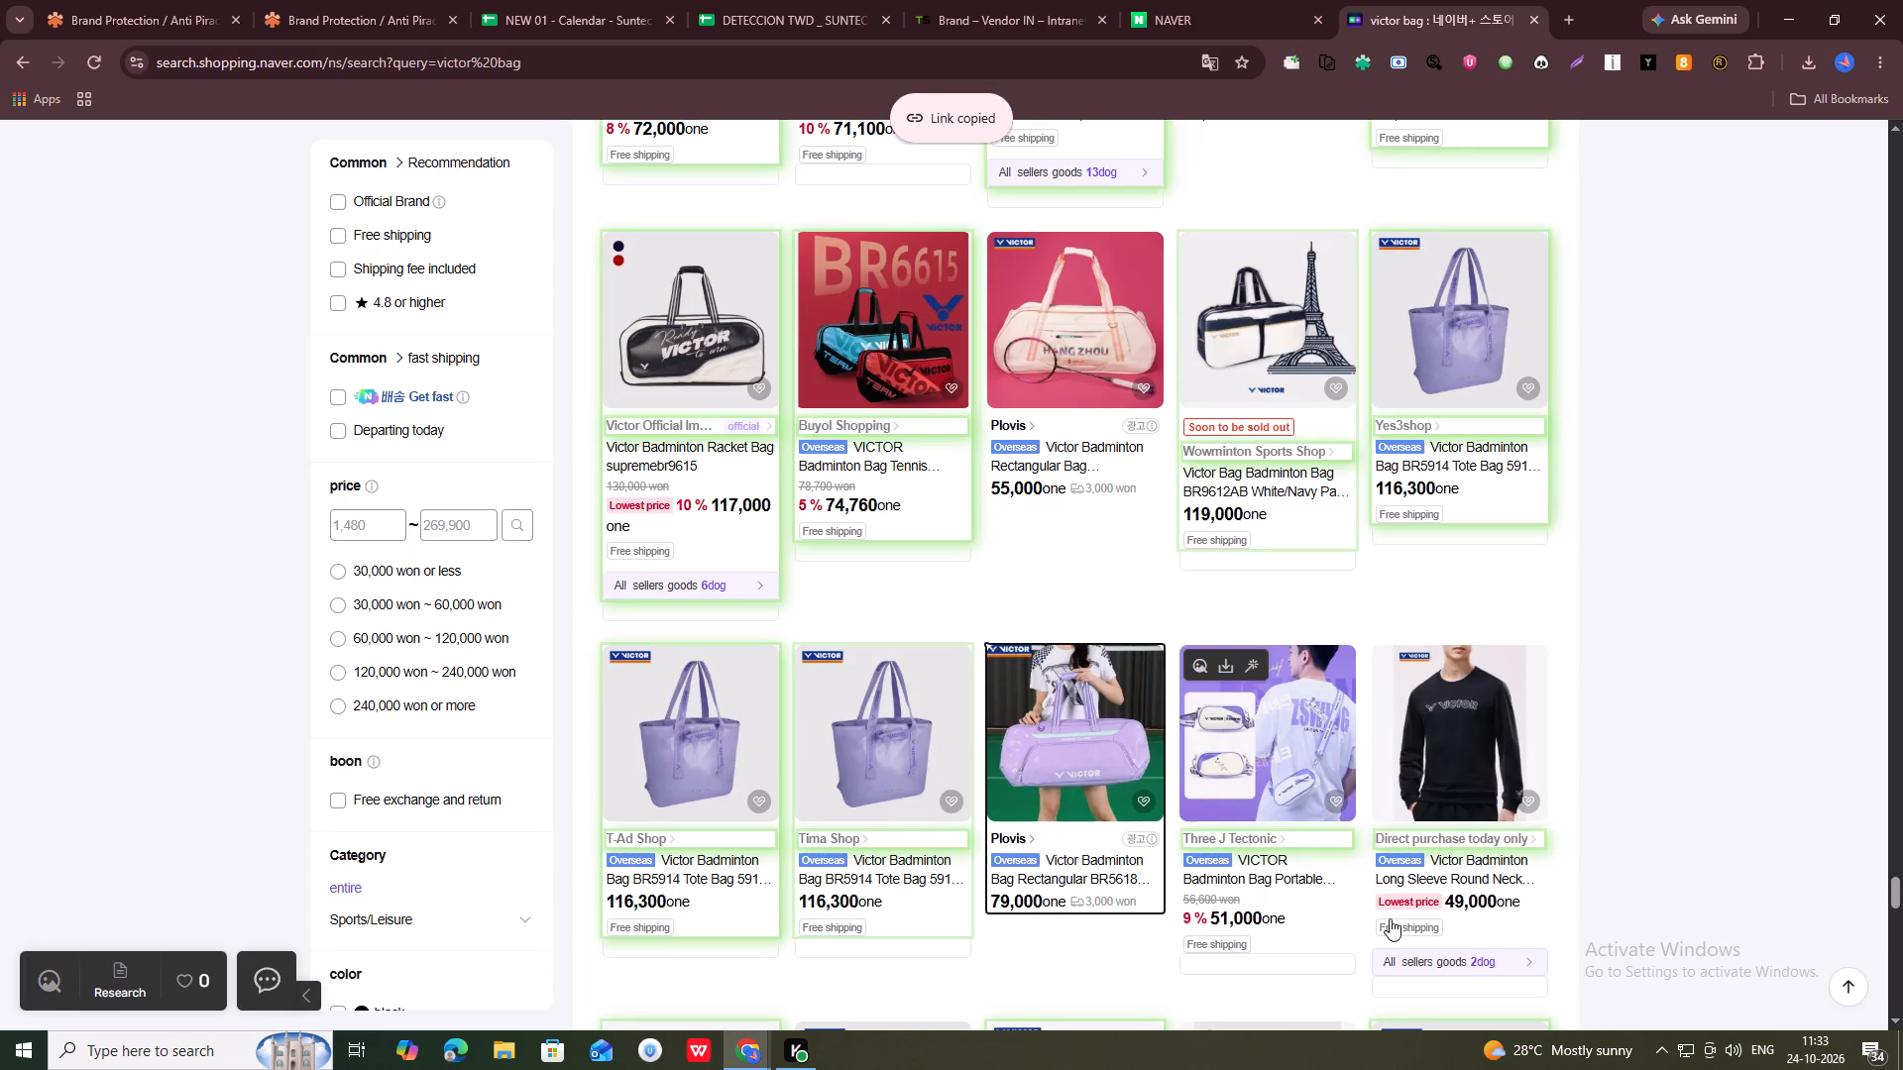
right_click(1470, 873)
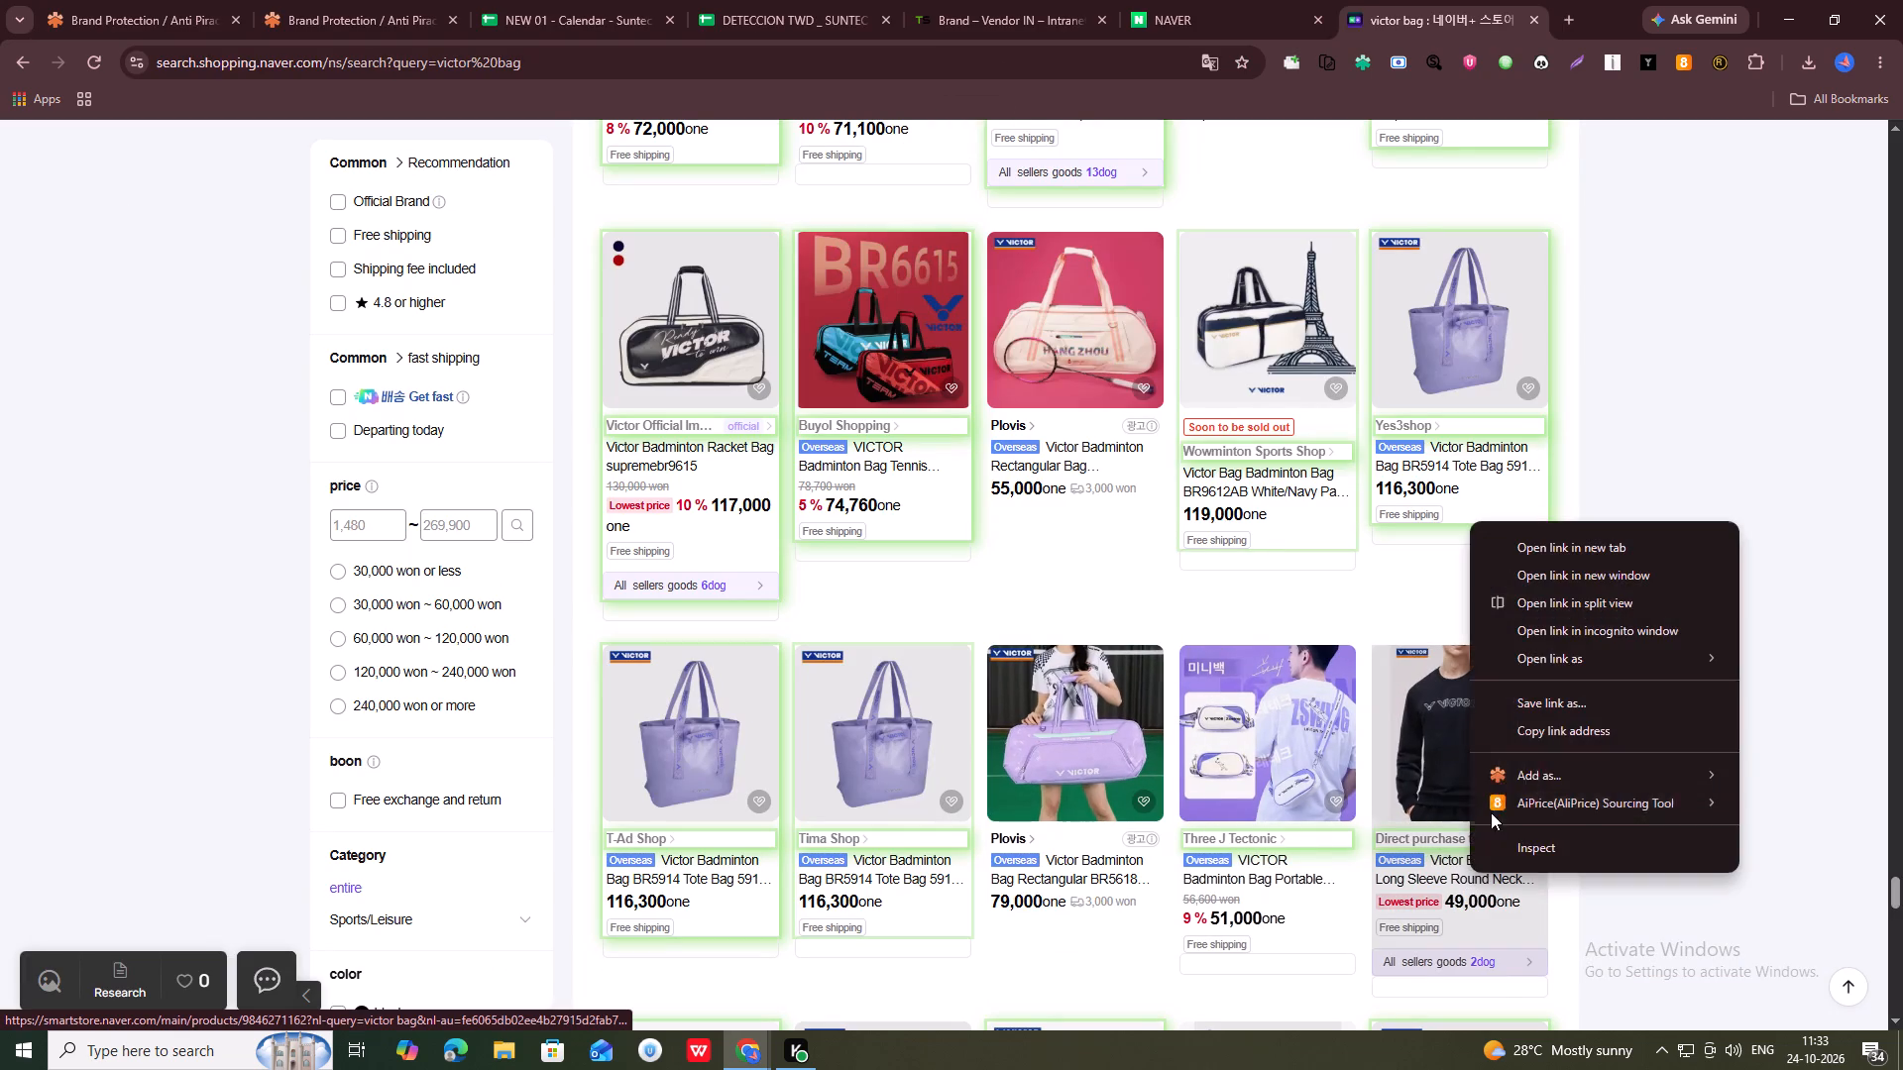
click(1517, 733)
key(alt+Tab)
key(ctrl+v)
key(ctrl+shift+Up)
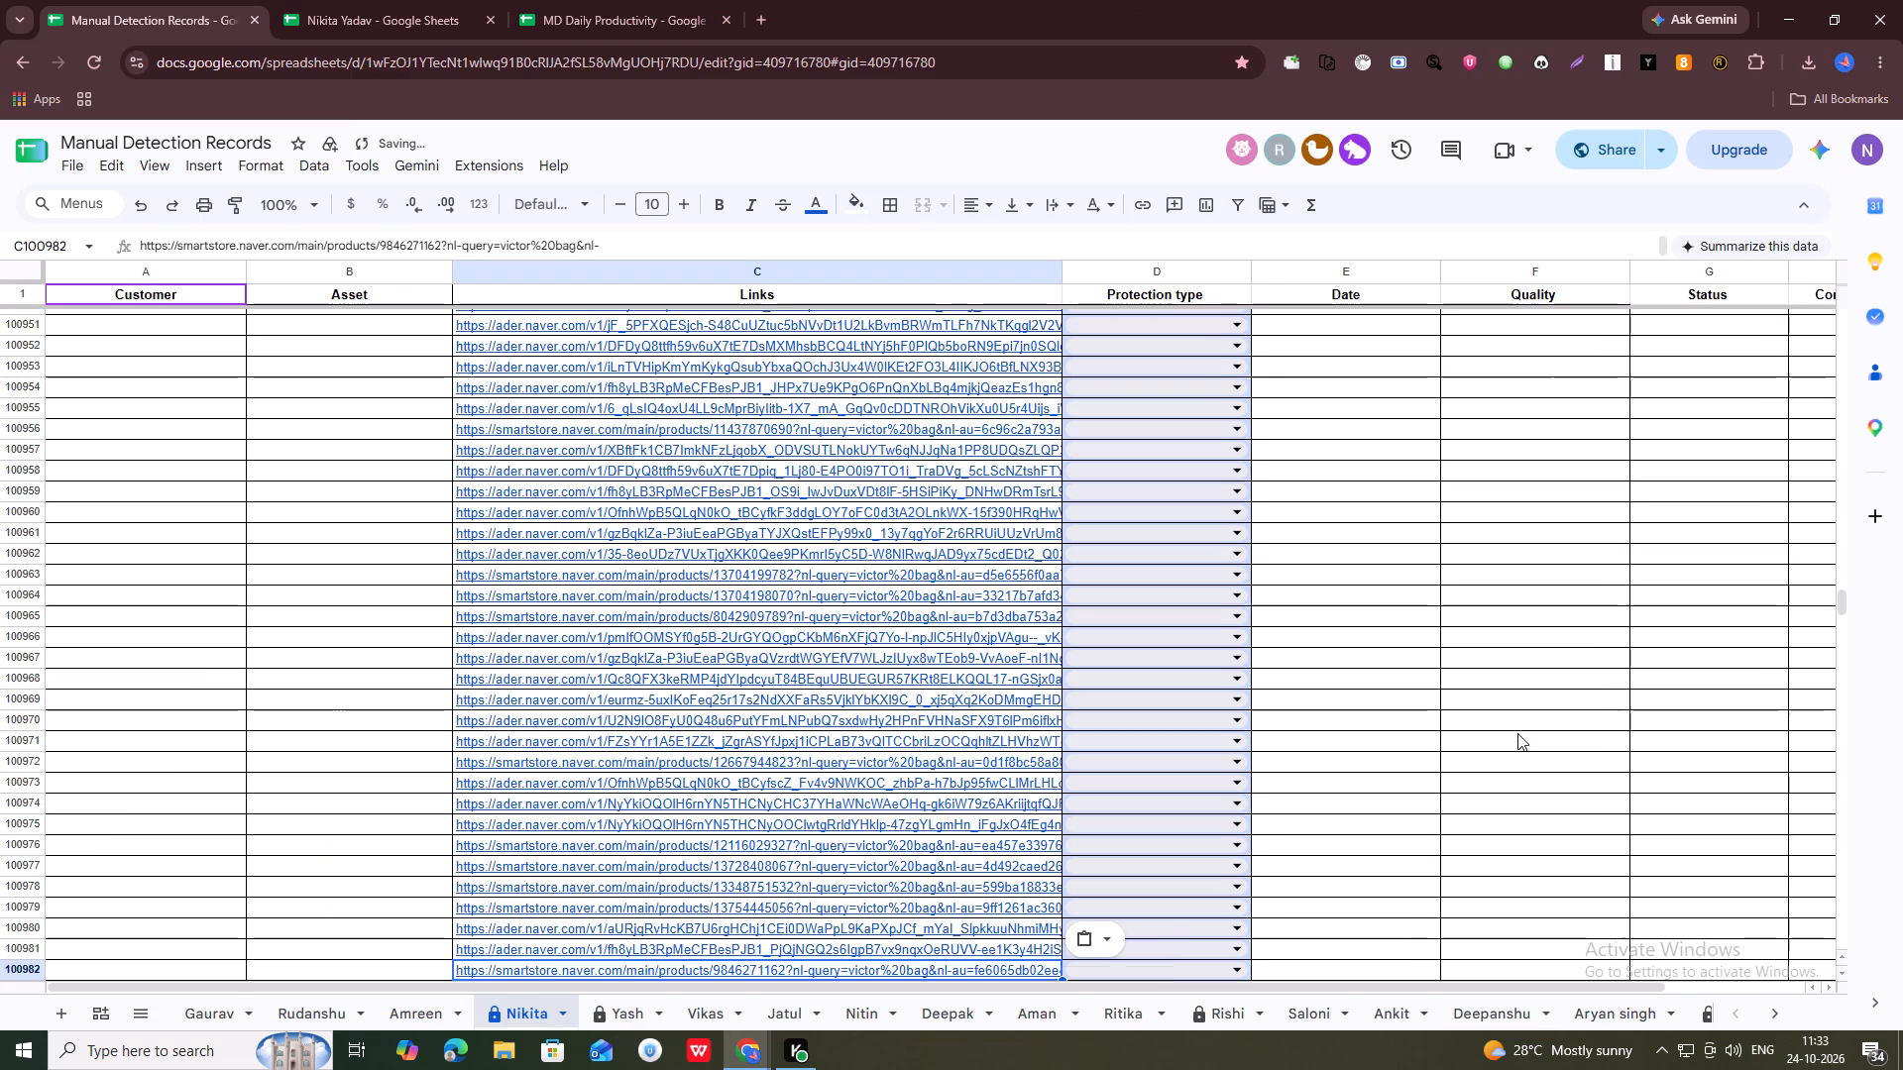
key(Down)
key(alt+Tab)
Copy the link of Plovis's 139,000 won Victor Badminton Bag BR9215 from Naver into Links cell C100983.
key(Down)
scroll(1476, 718, down, 6)
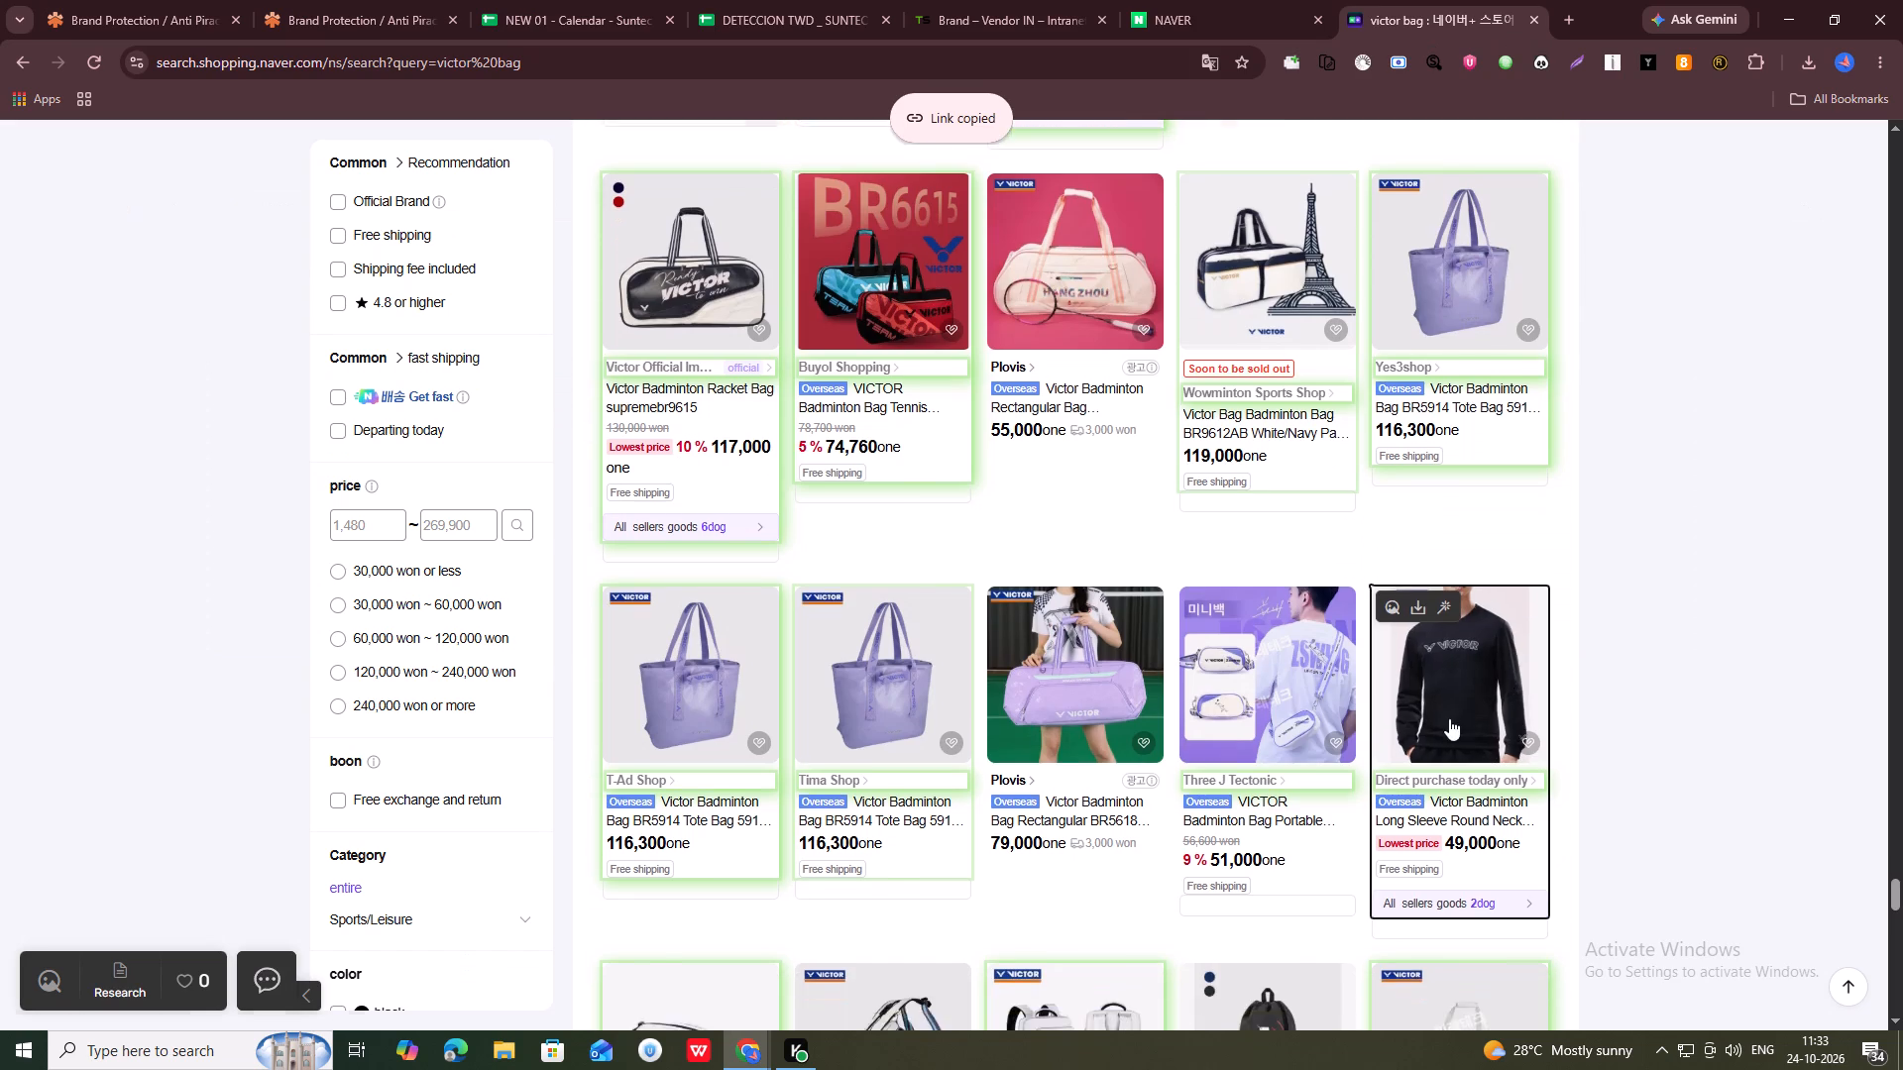
right_click(858, 621)
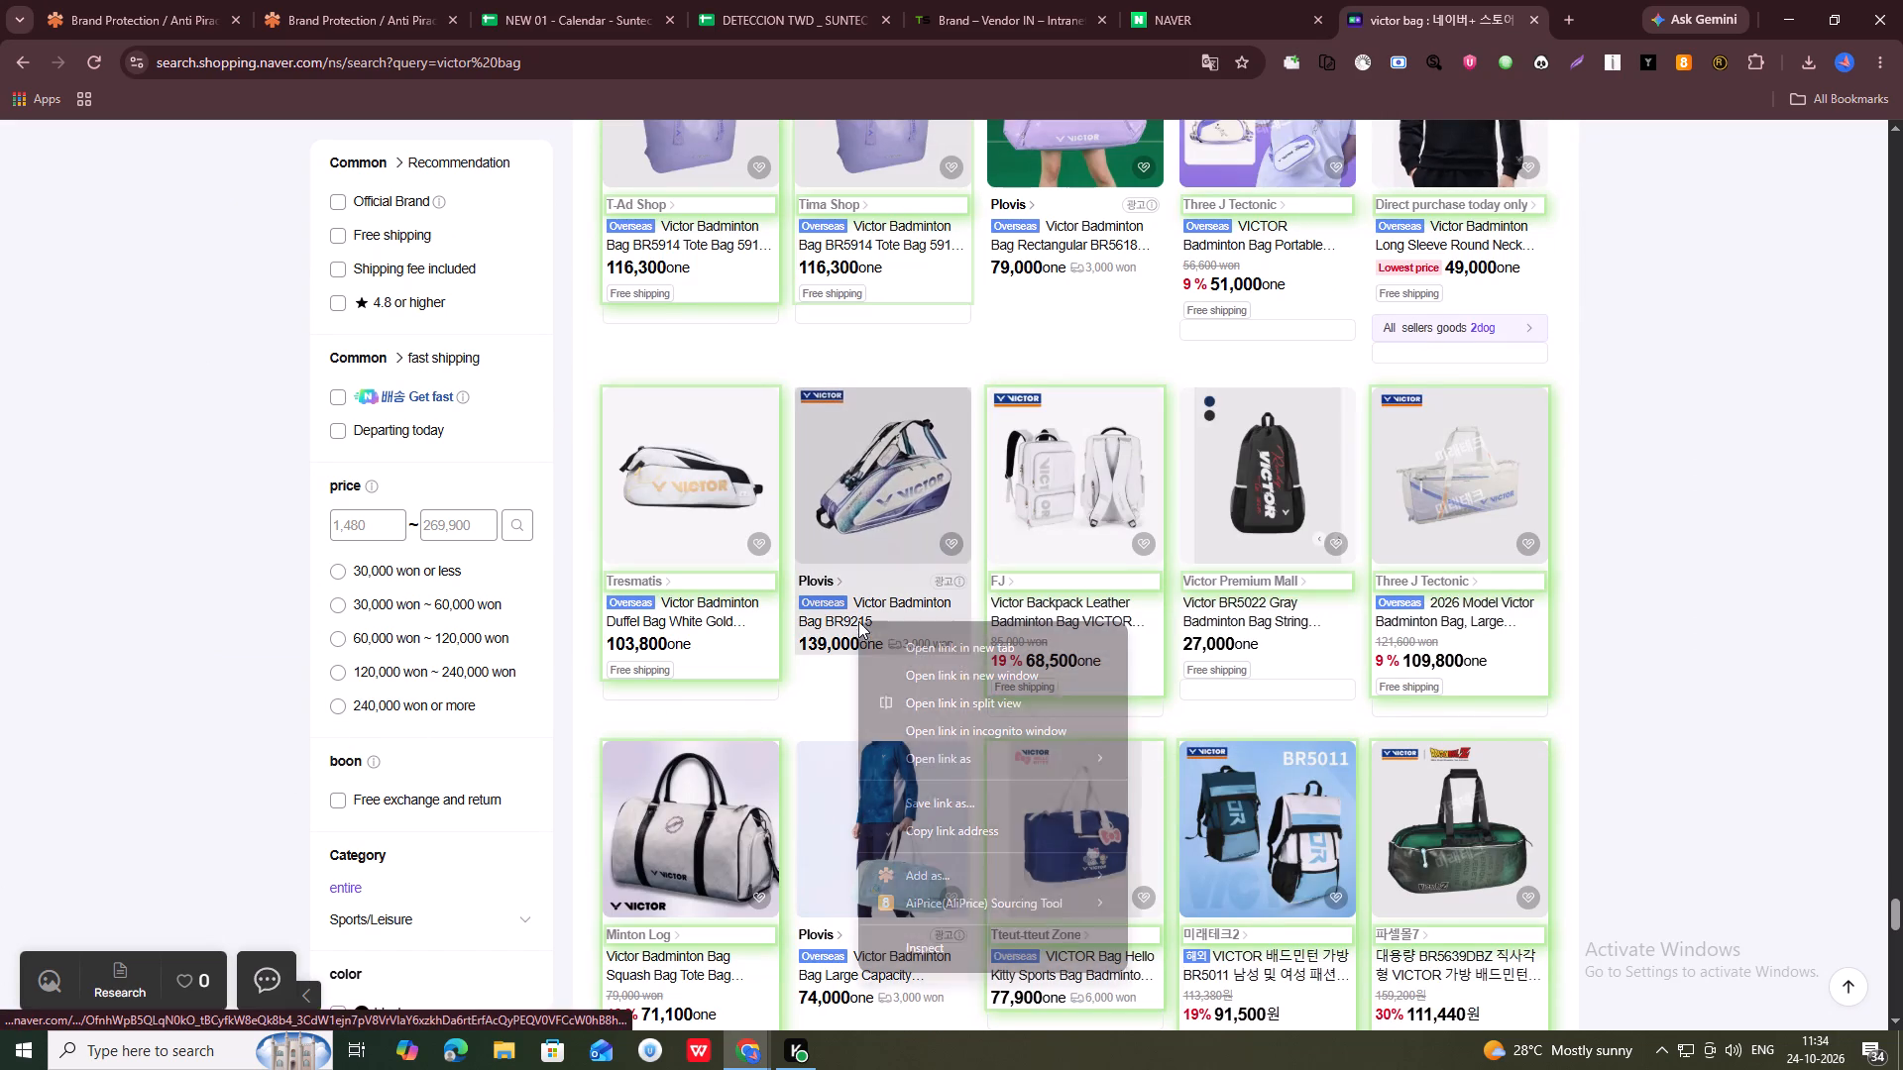
click(911, 831)
key(alt+Tab)
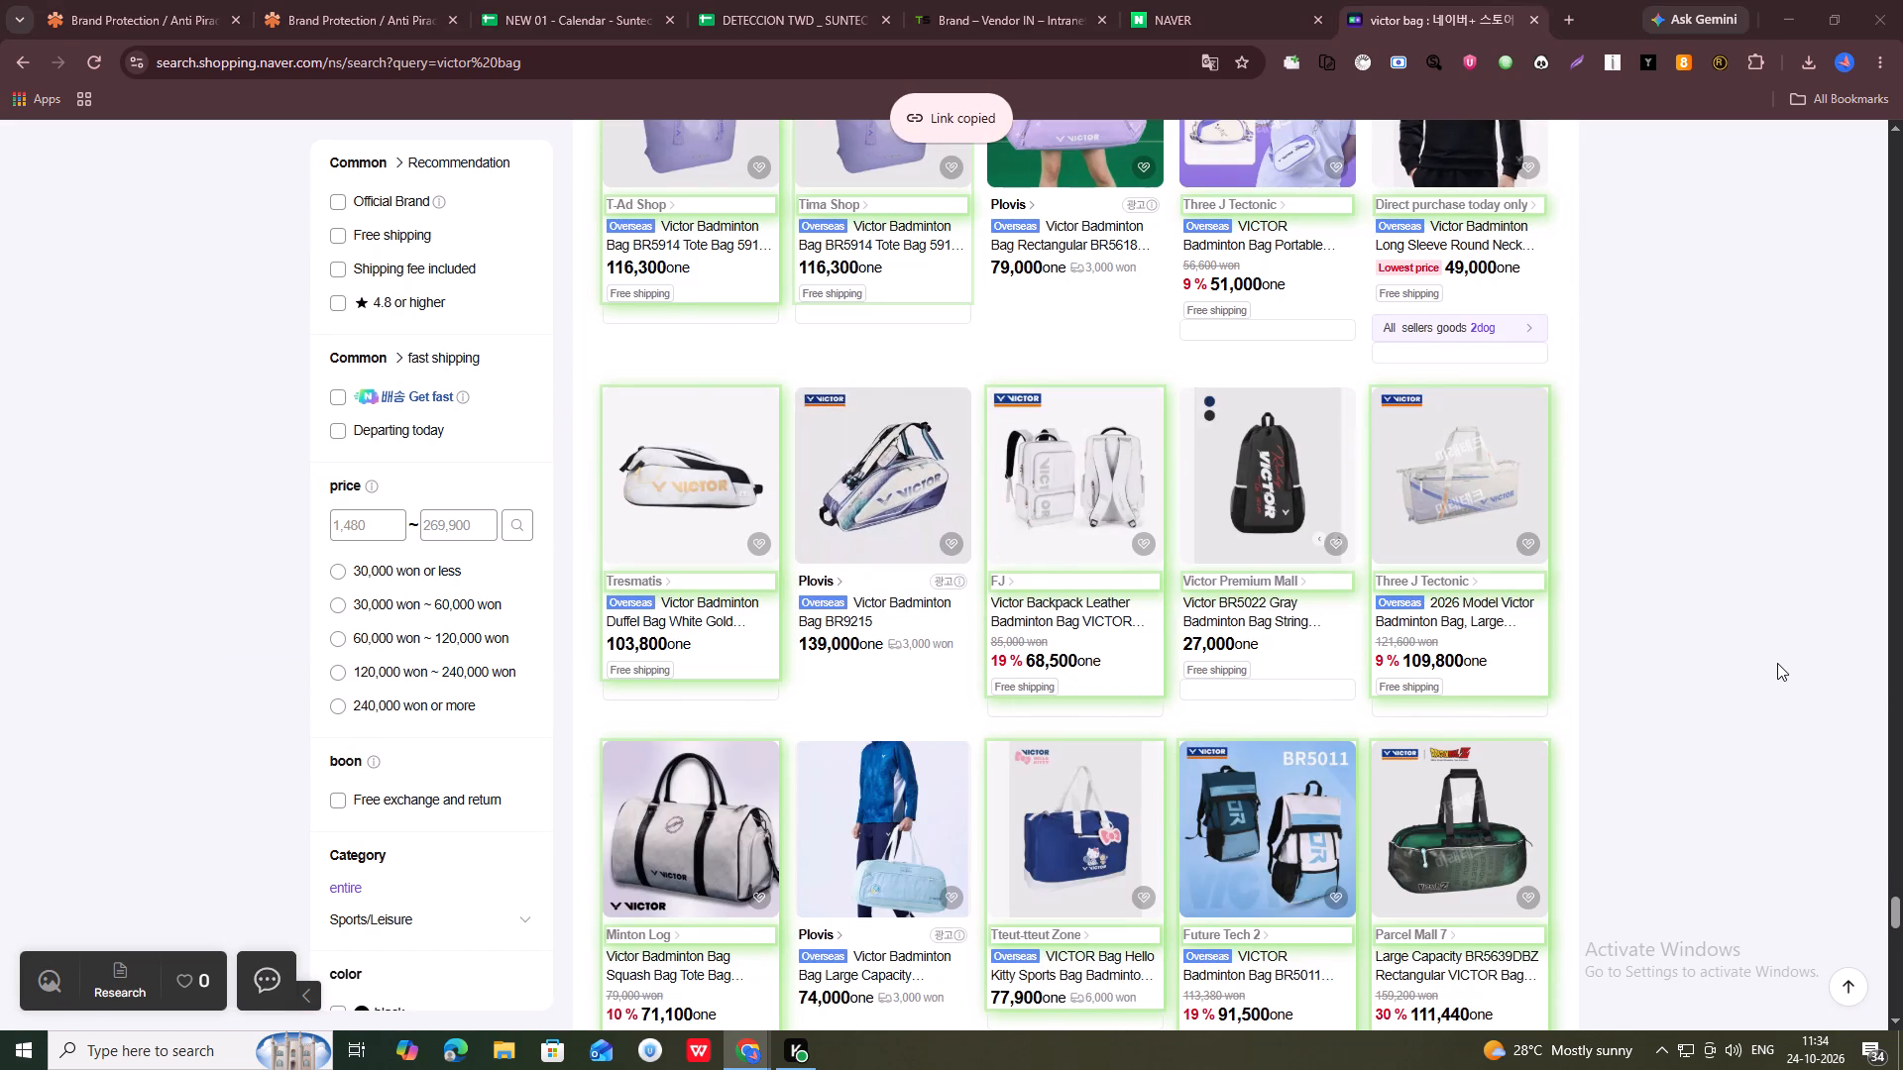
key(ctrl+v)
key(Down)
key(alt+Tab)
Copy the link of Victor Premium Mall's 27,000 won Victor BR5022 Gray Badminton Bag from Naver into Links cell C100984.
key(Down)
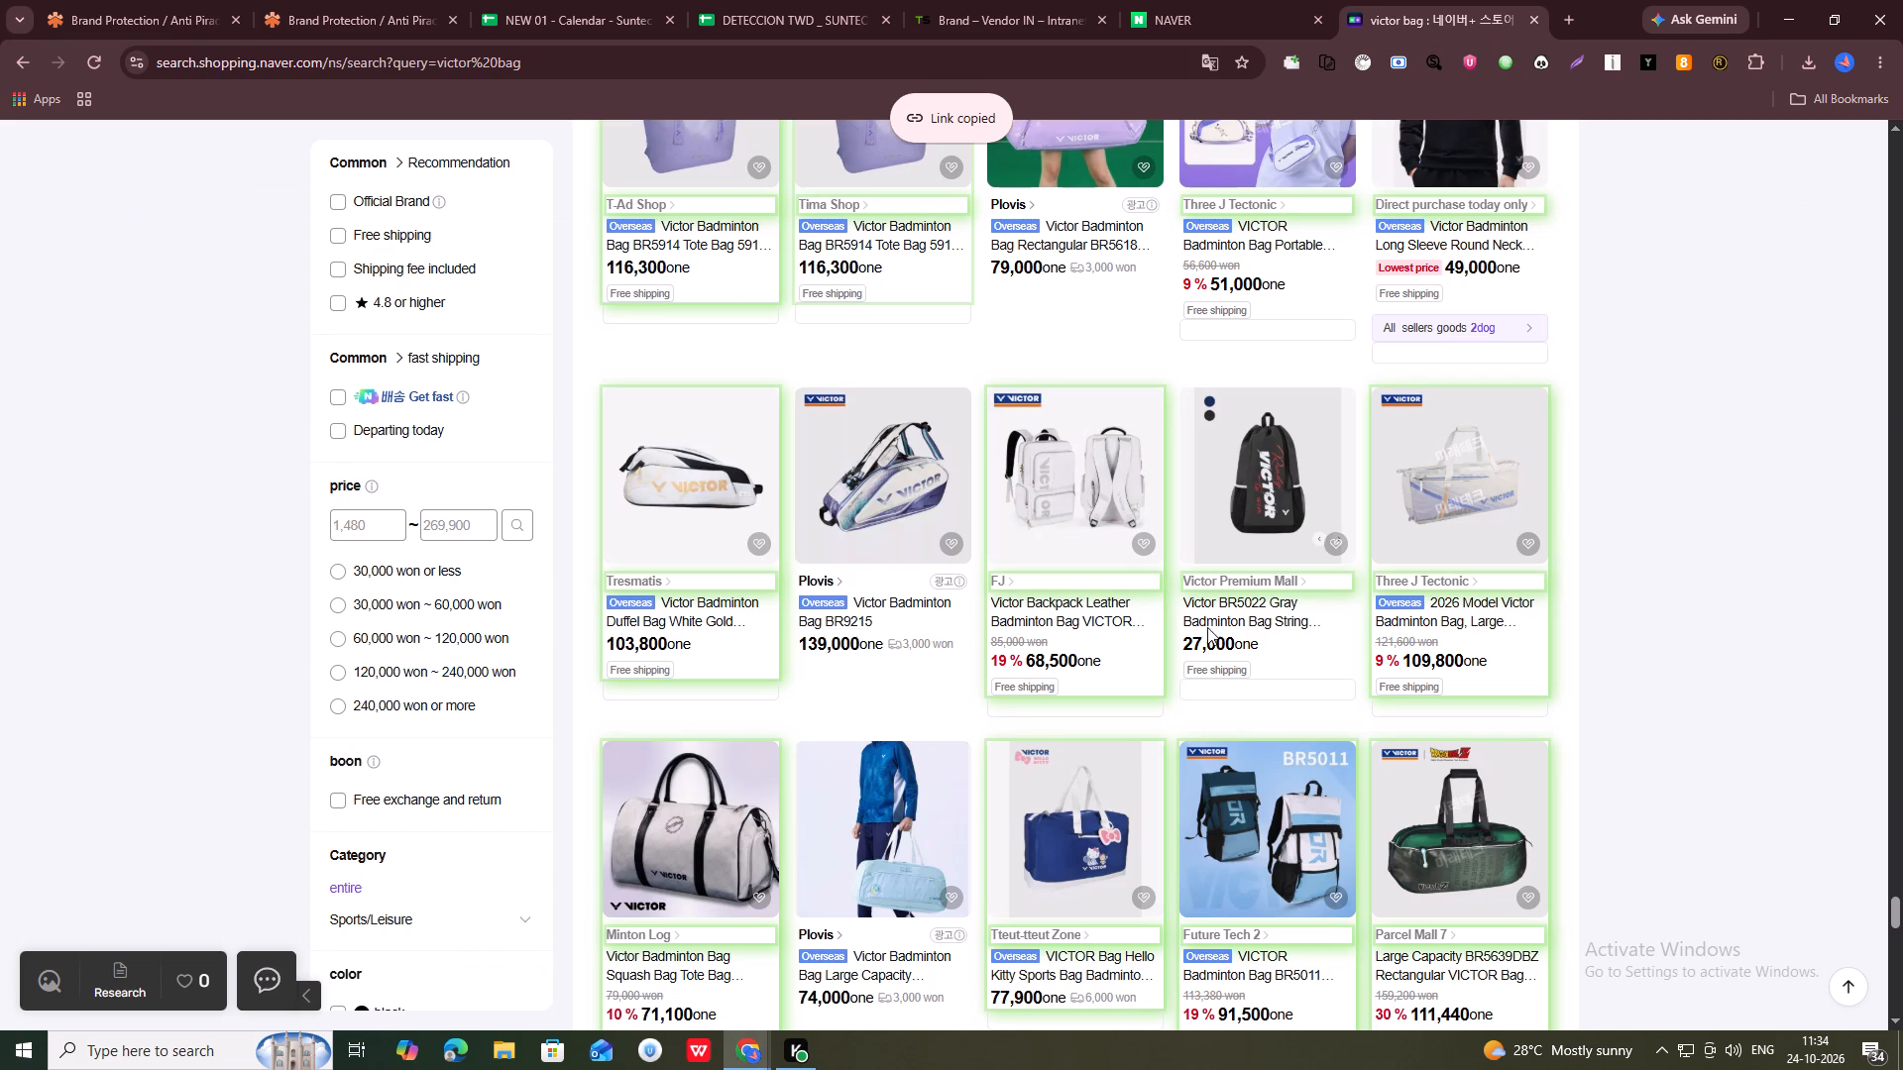
right_click(1220, 615)
click(1286, 829)
key(alt+Tab)
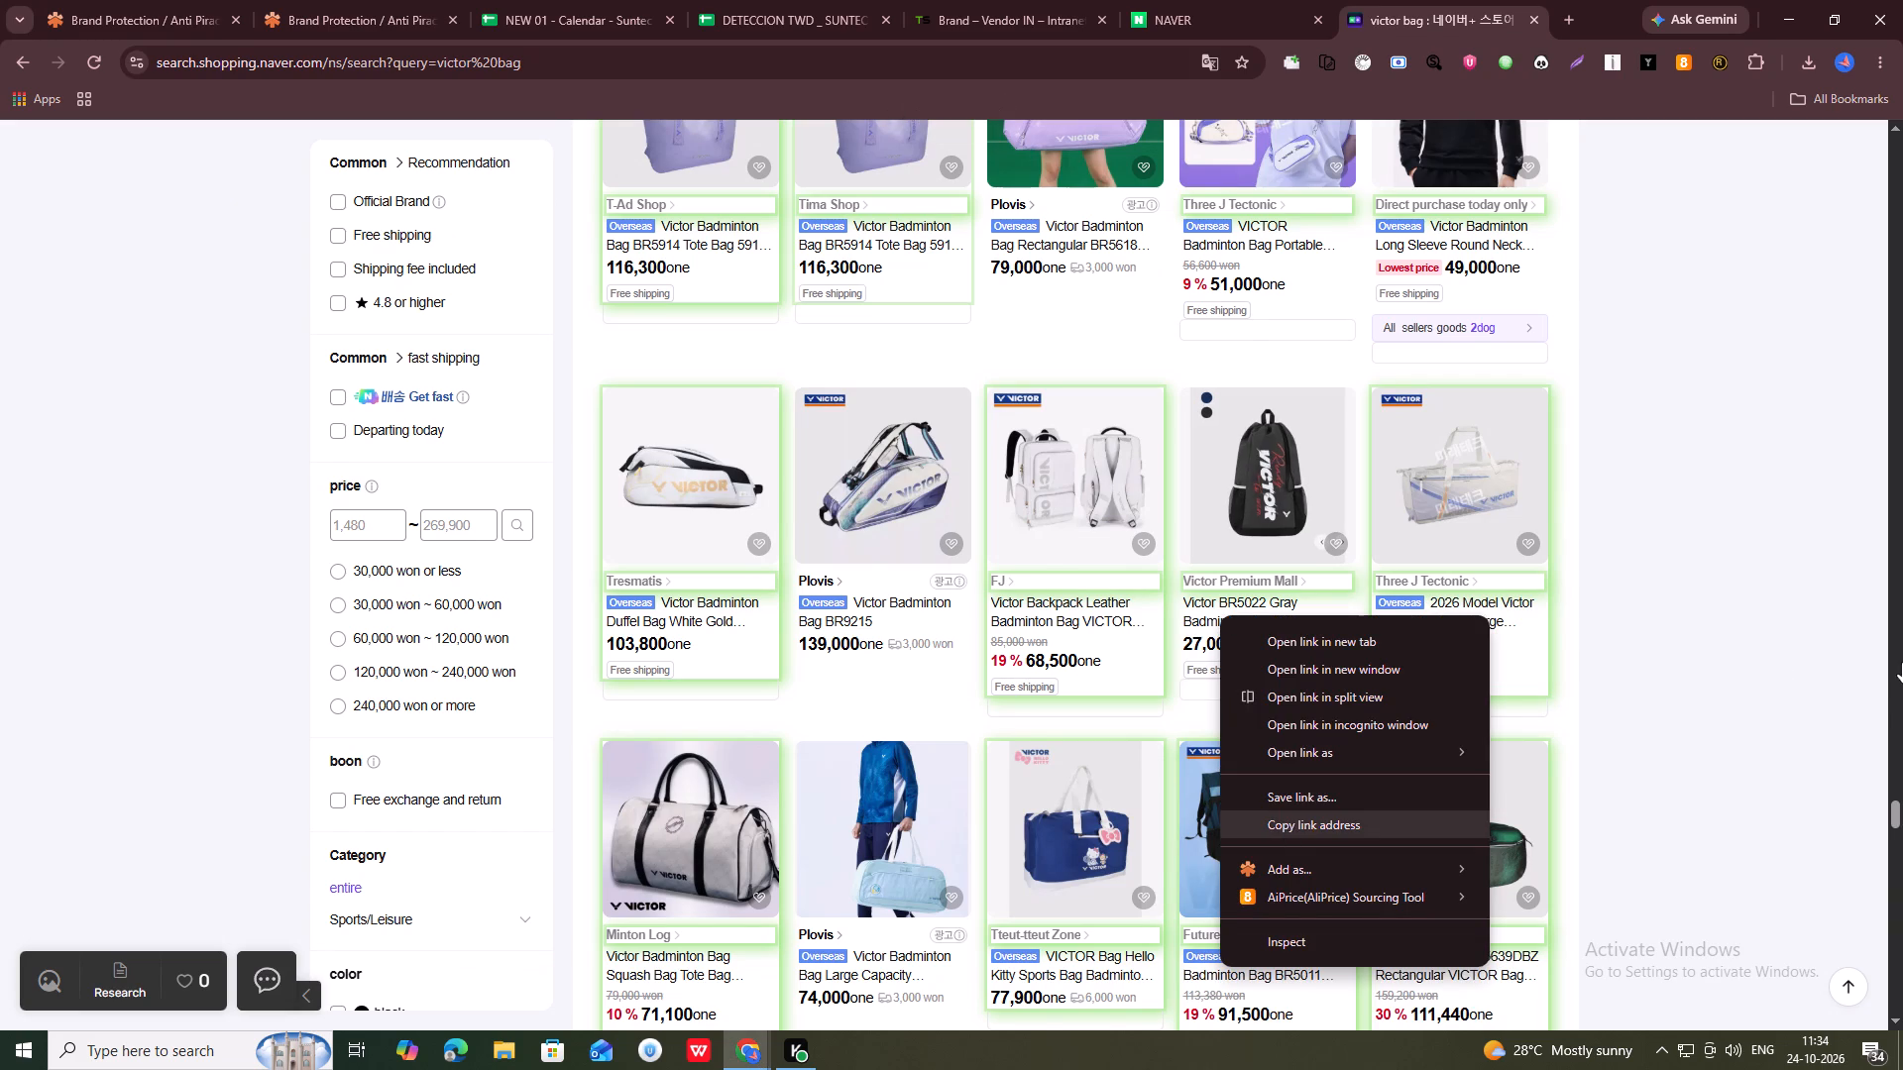
key(ctrl+v)
key(Down)
key(alt+Tab)
Copy the link of the 122,800 won Victor Badminton Bag BR7007 from Naver into Links cell C100985.
key(Down)
scroll(1219, 753, down, 5)
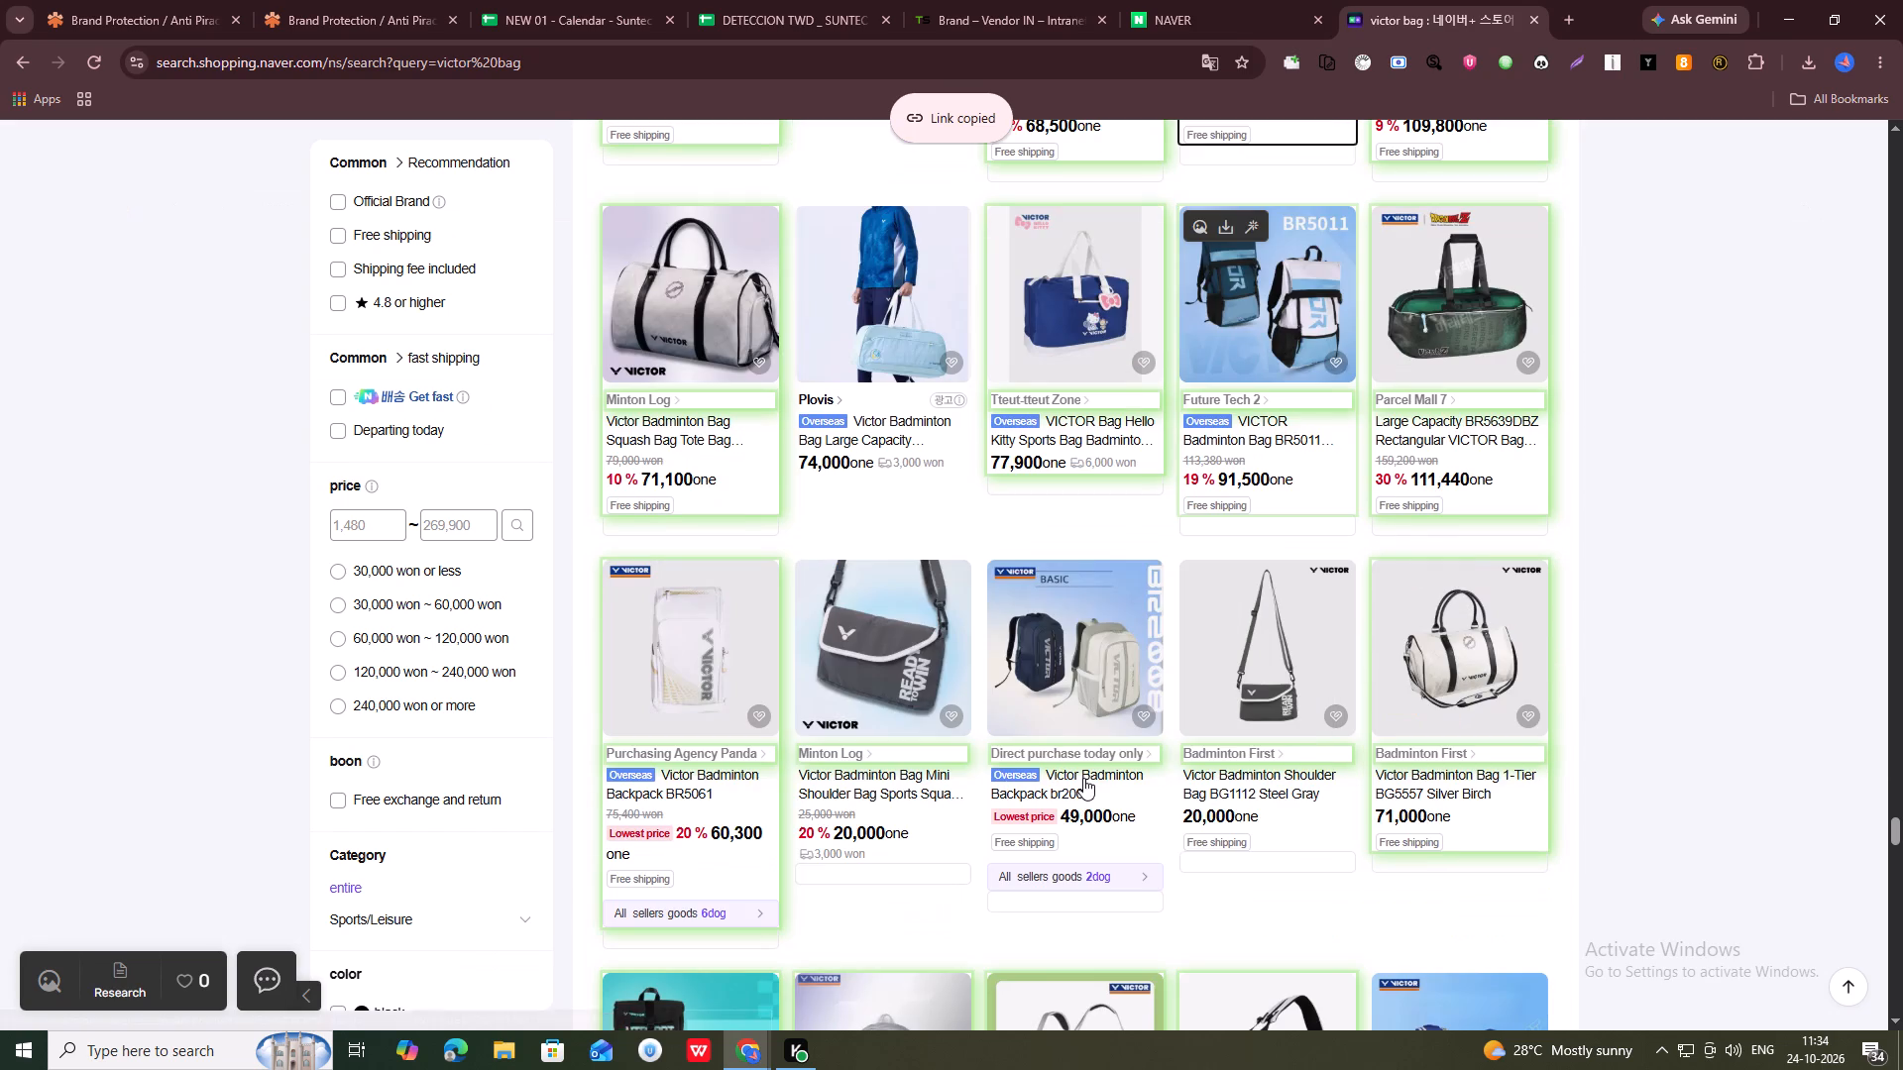
scroll(1060, 658, down, 3)
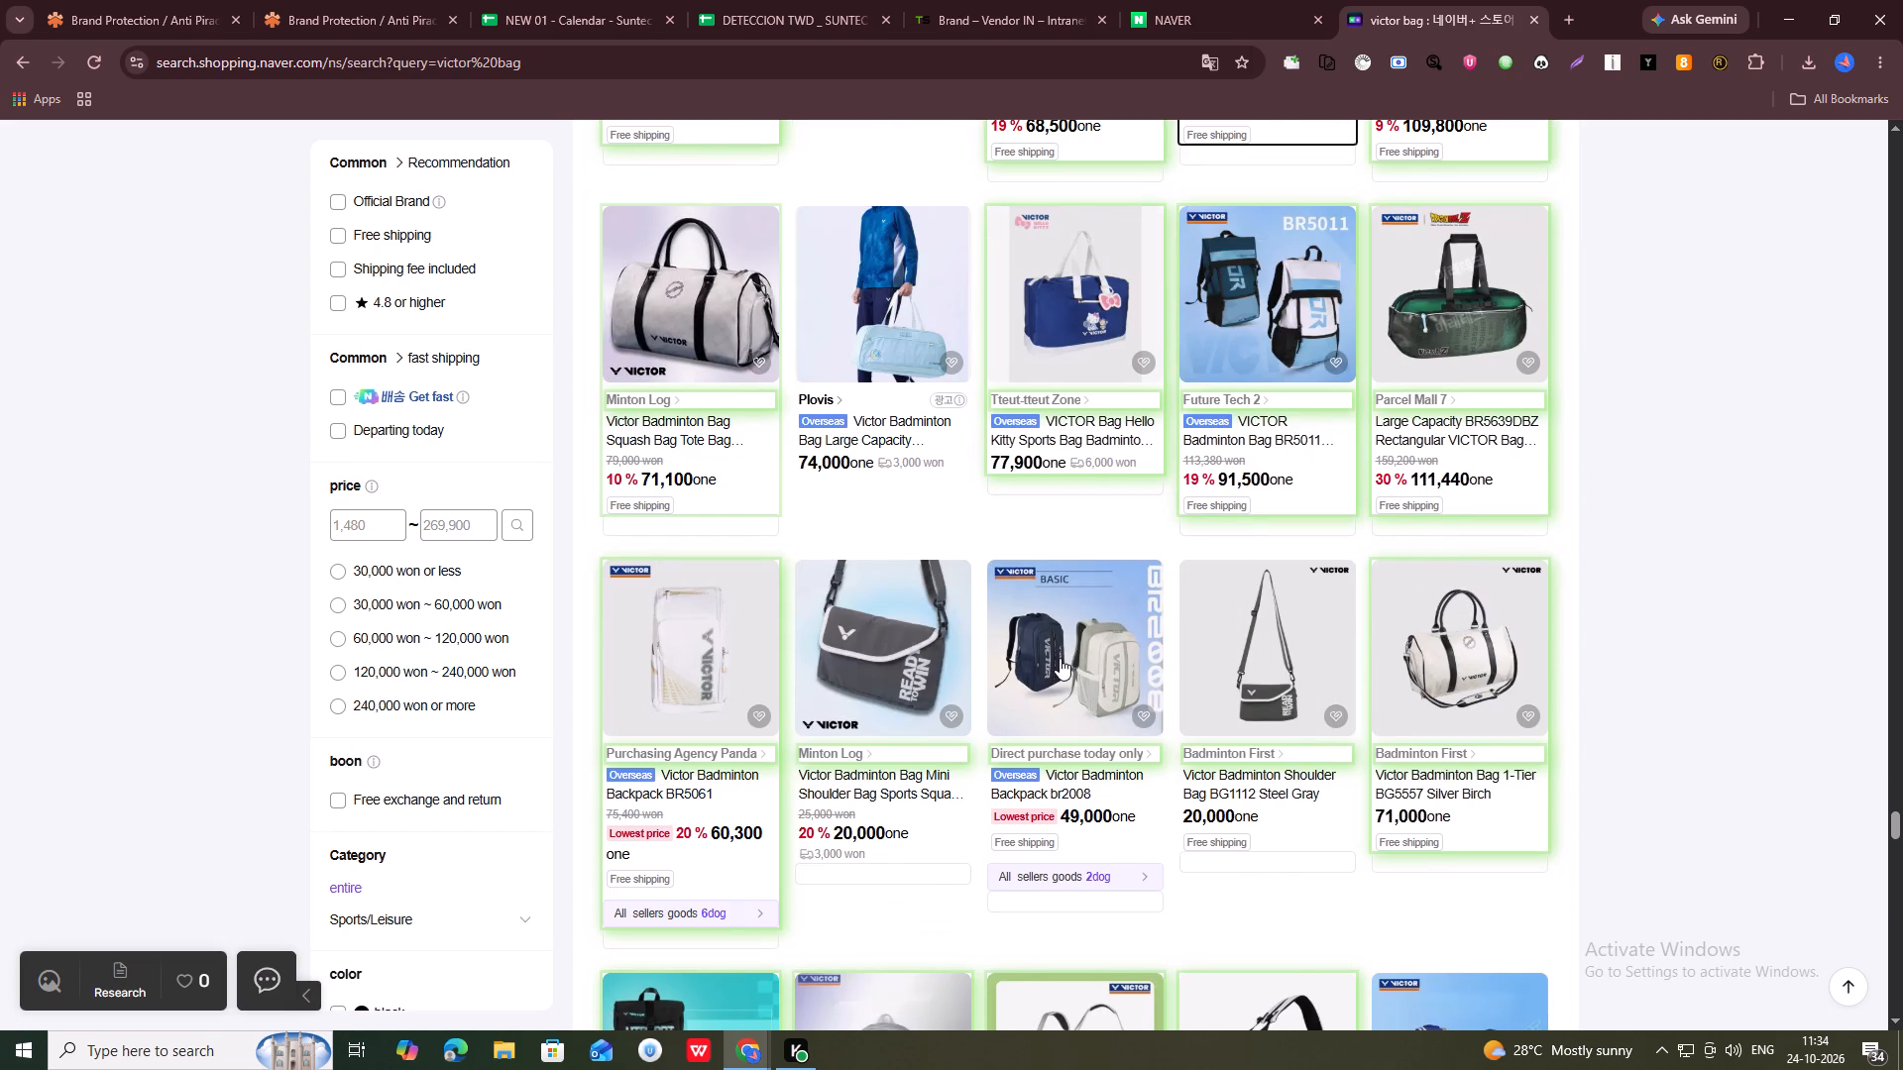
scroll(1178, 599, down, 4)
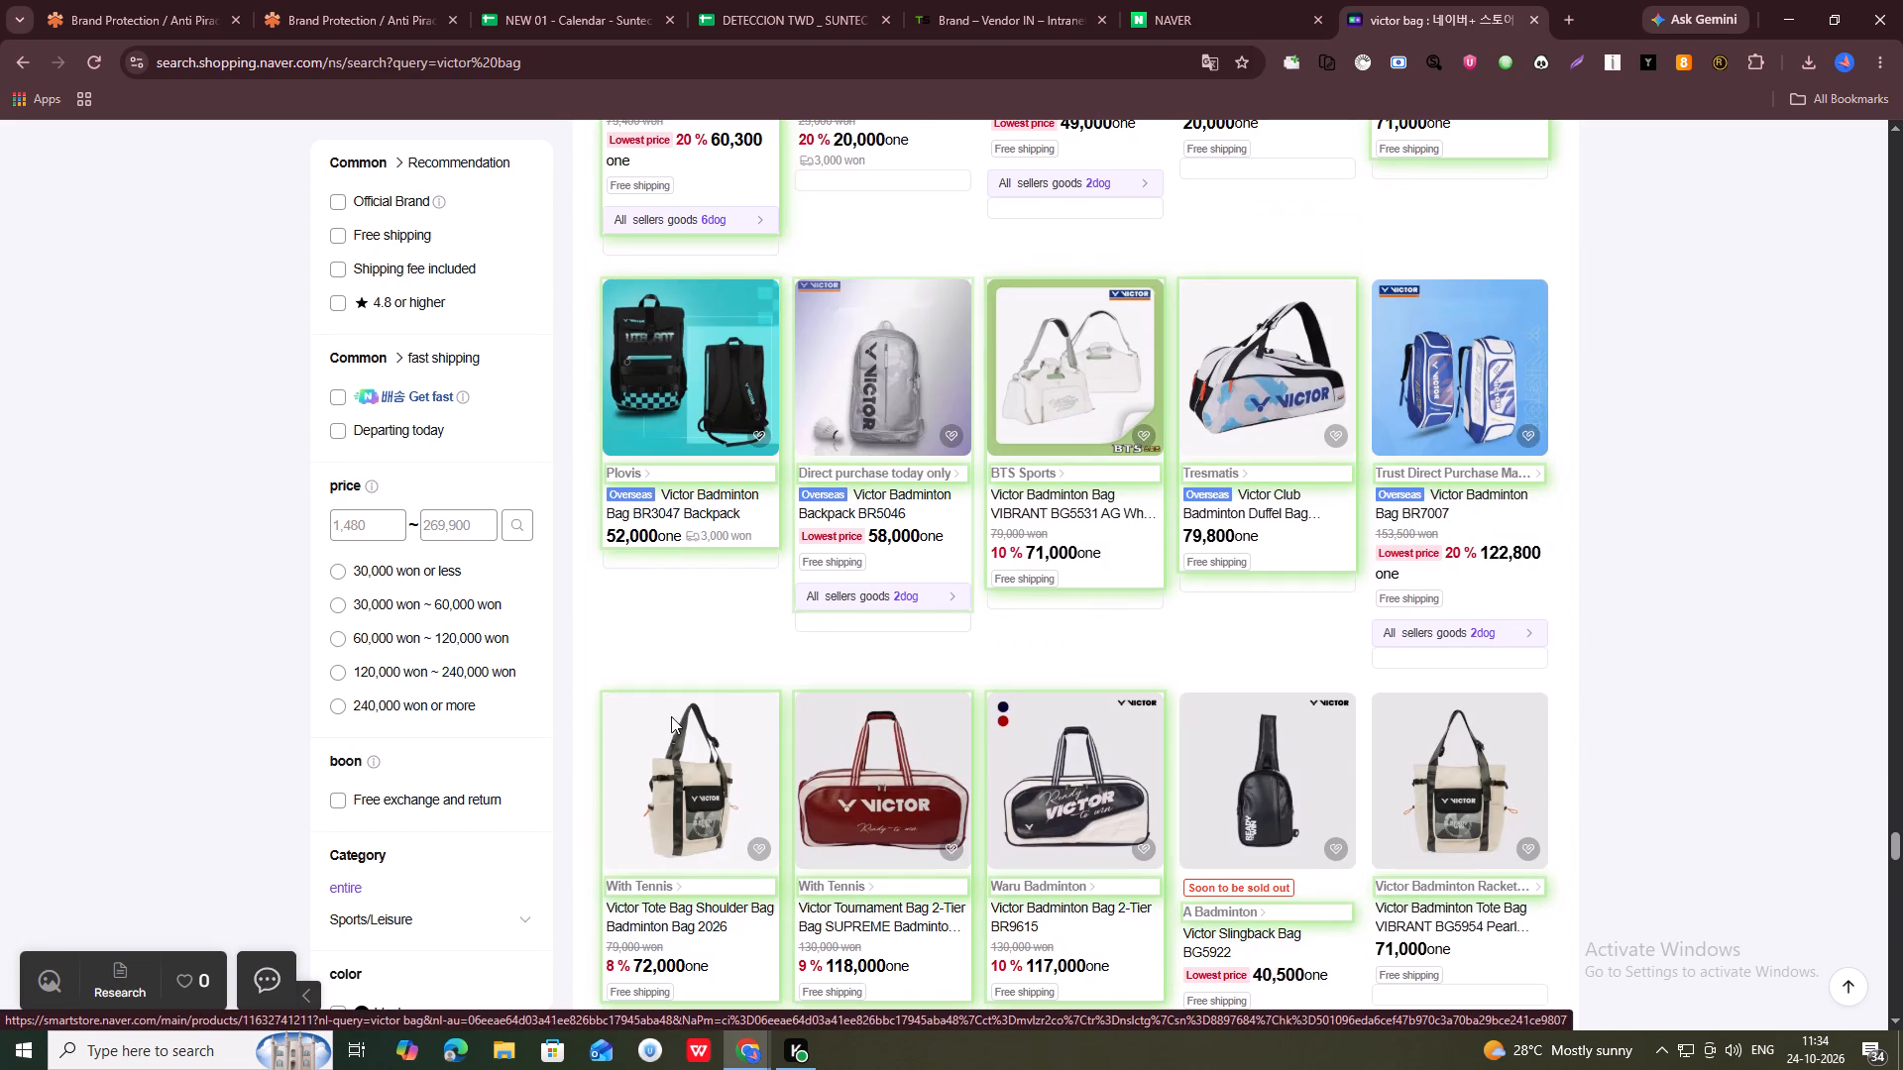
right_click(1450, 500)
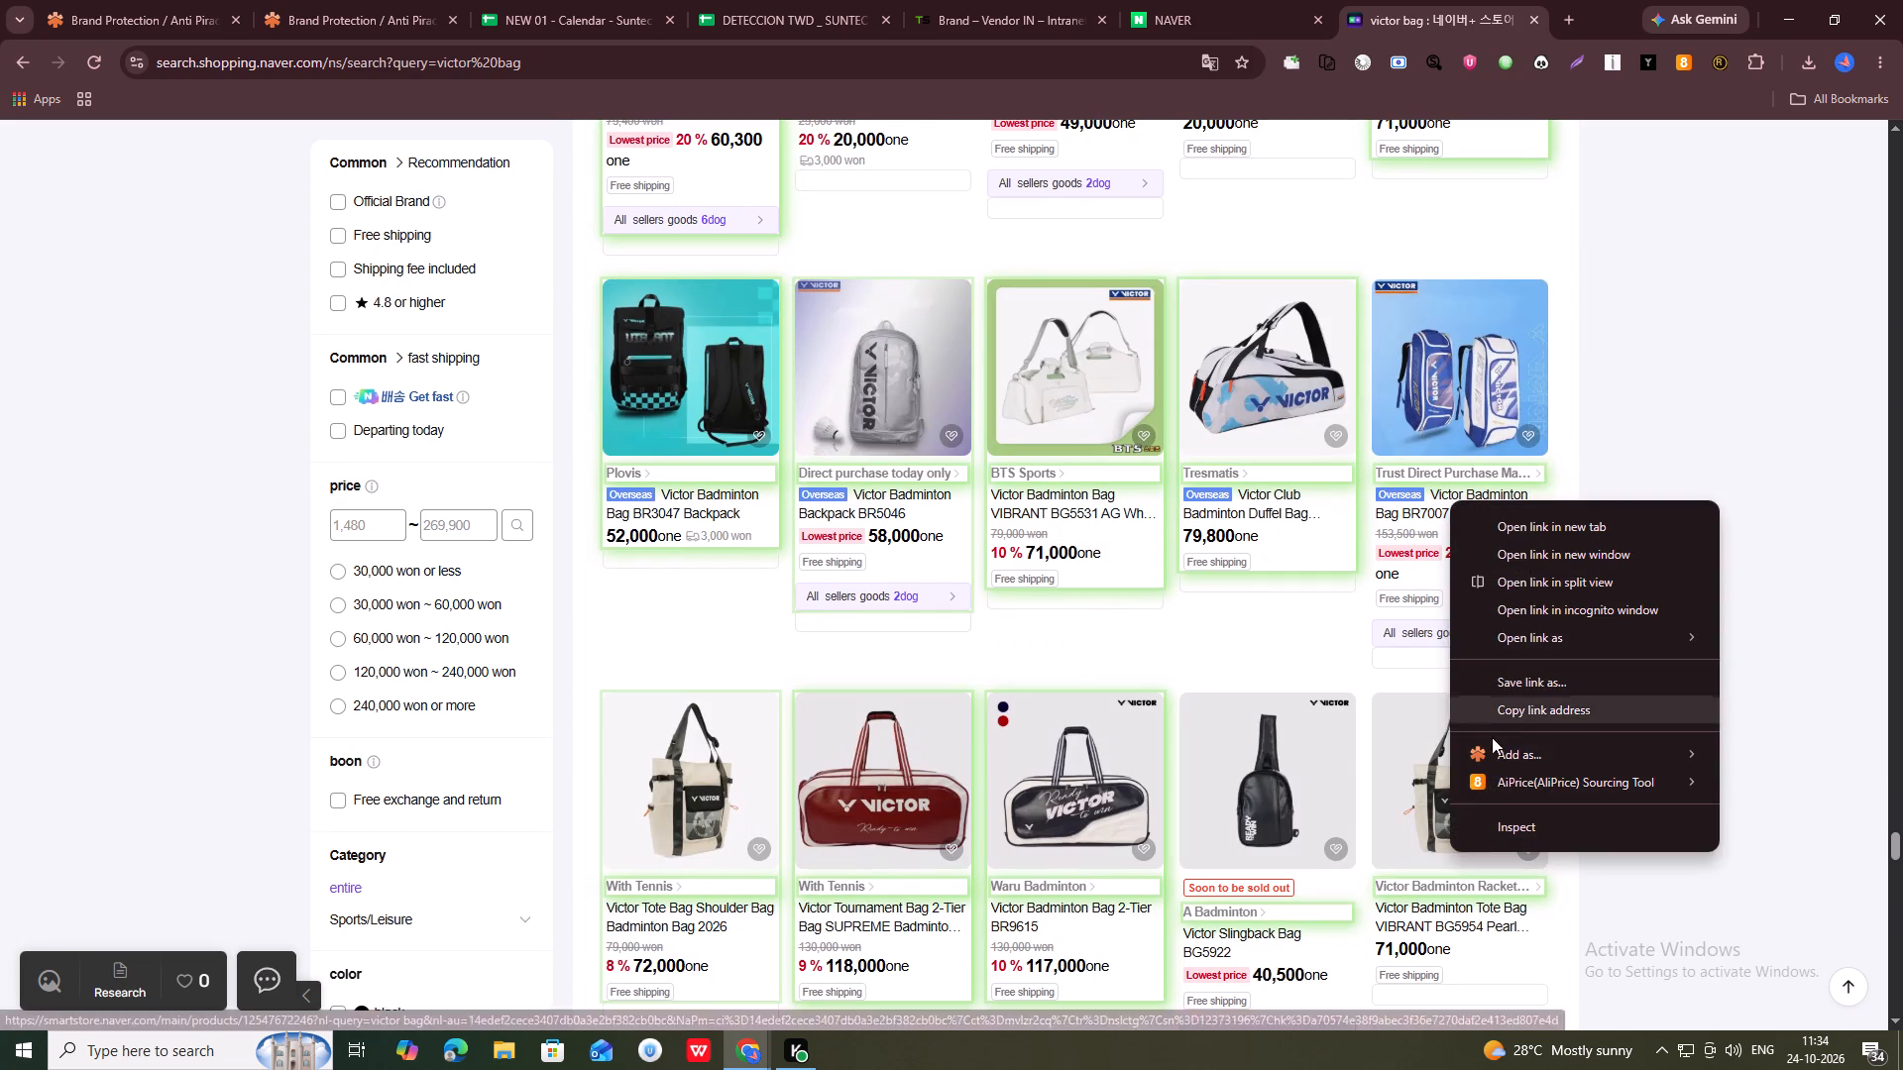
click(1522, 711)
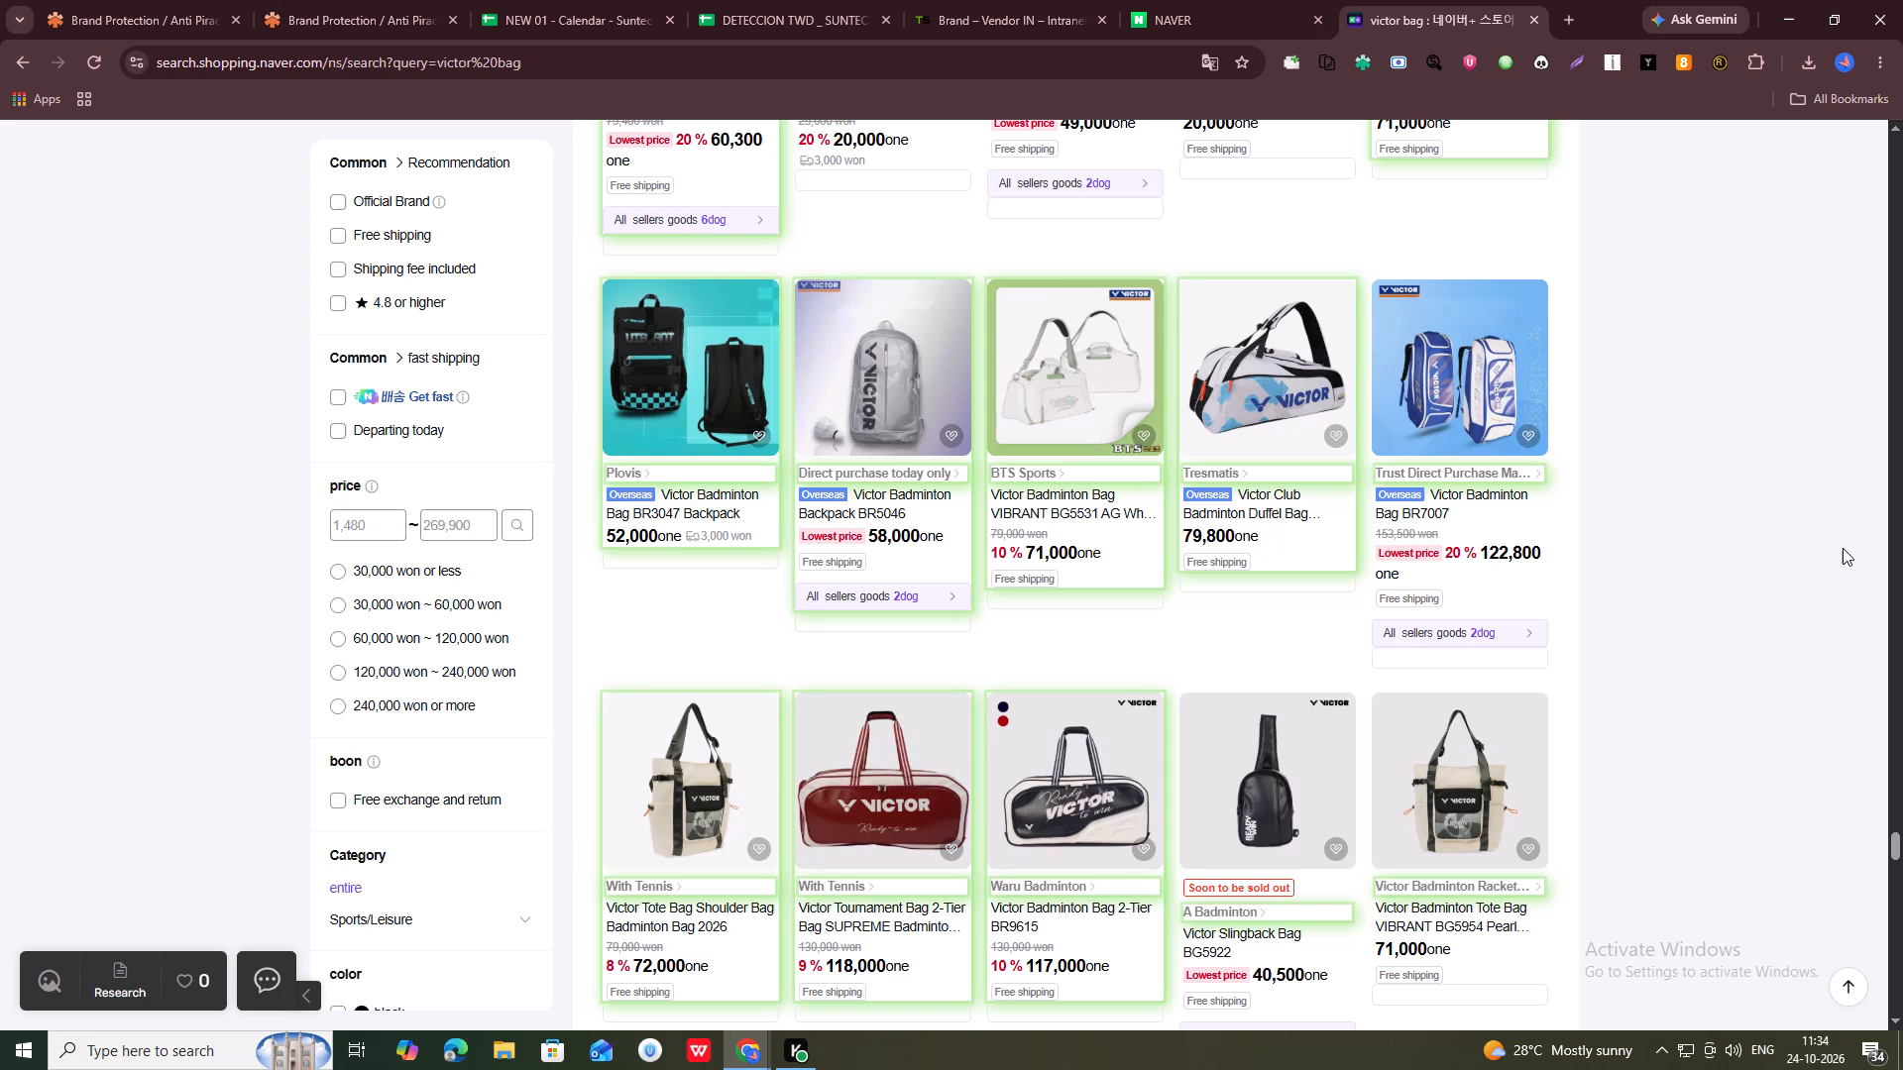
key(alt+Tab)
key(ctrl+v)
key(Down)
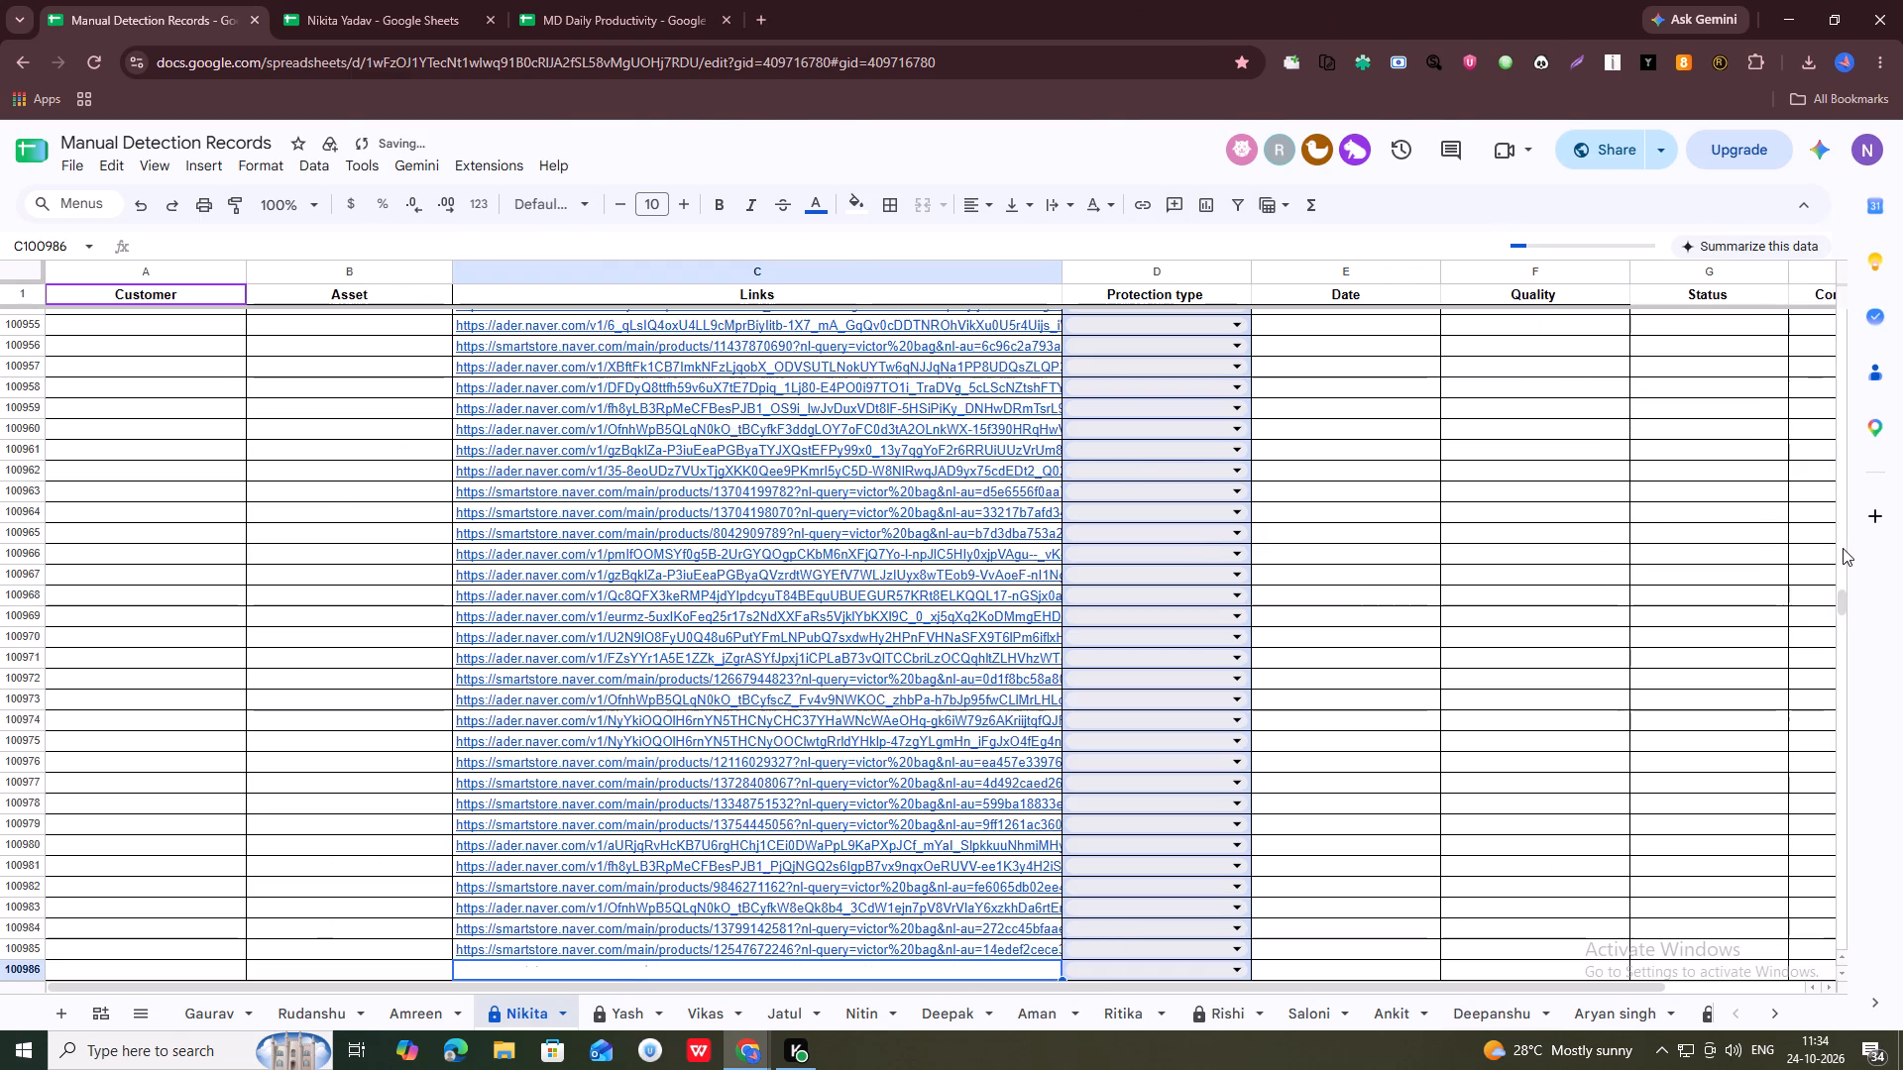
key(alt+Tab)
Copy the link of the 71,000 won Victor Badminton Tote Bag VIBRANT BG5954 Pearl from Naver into Links cell C100986.
key(Down)
scroll(1479, 746, down, 3)
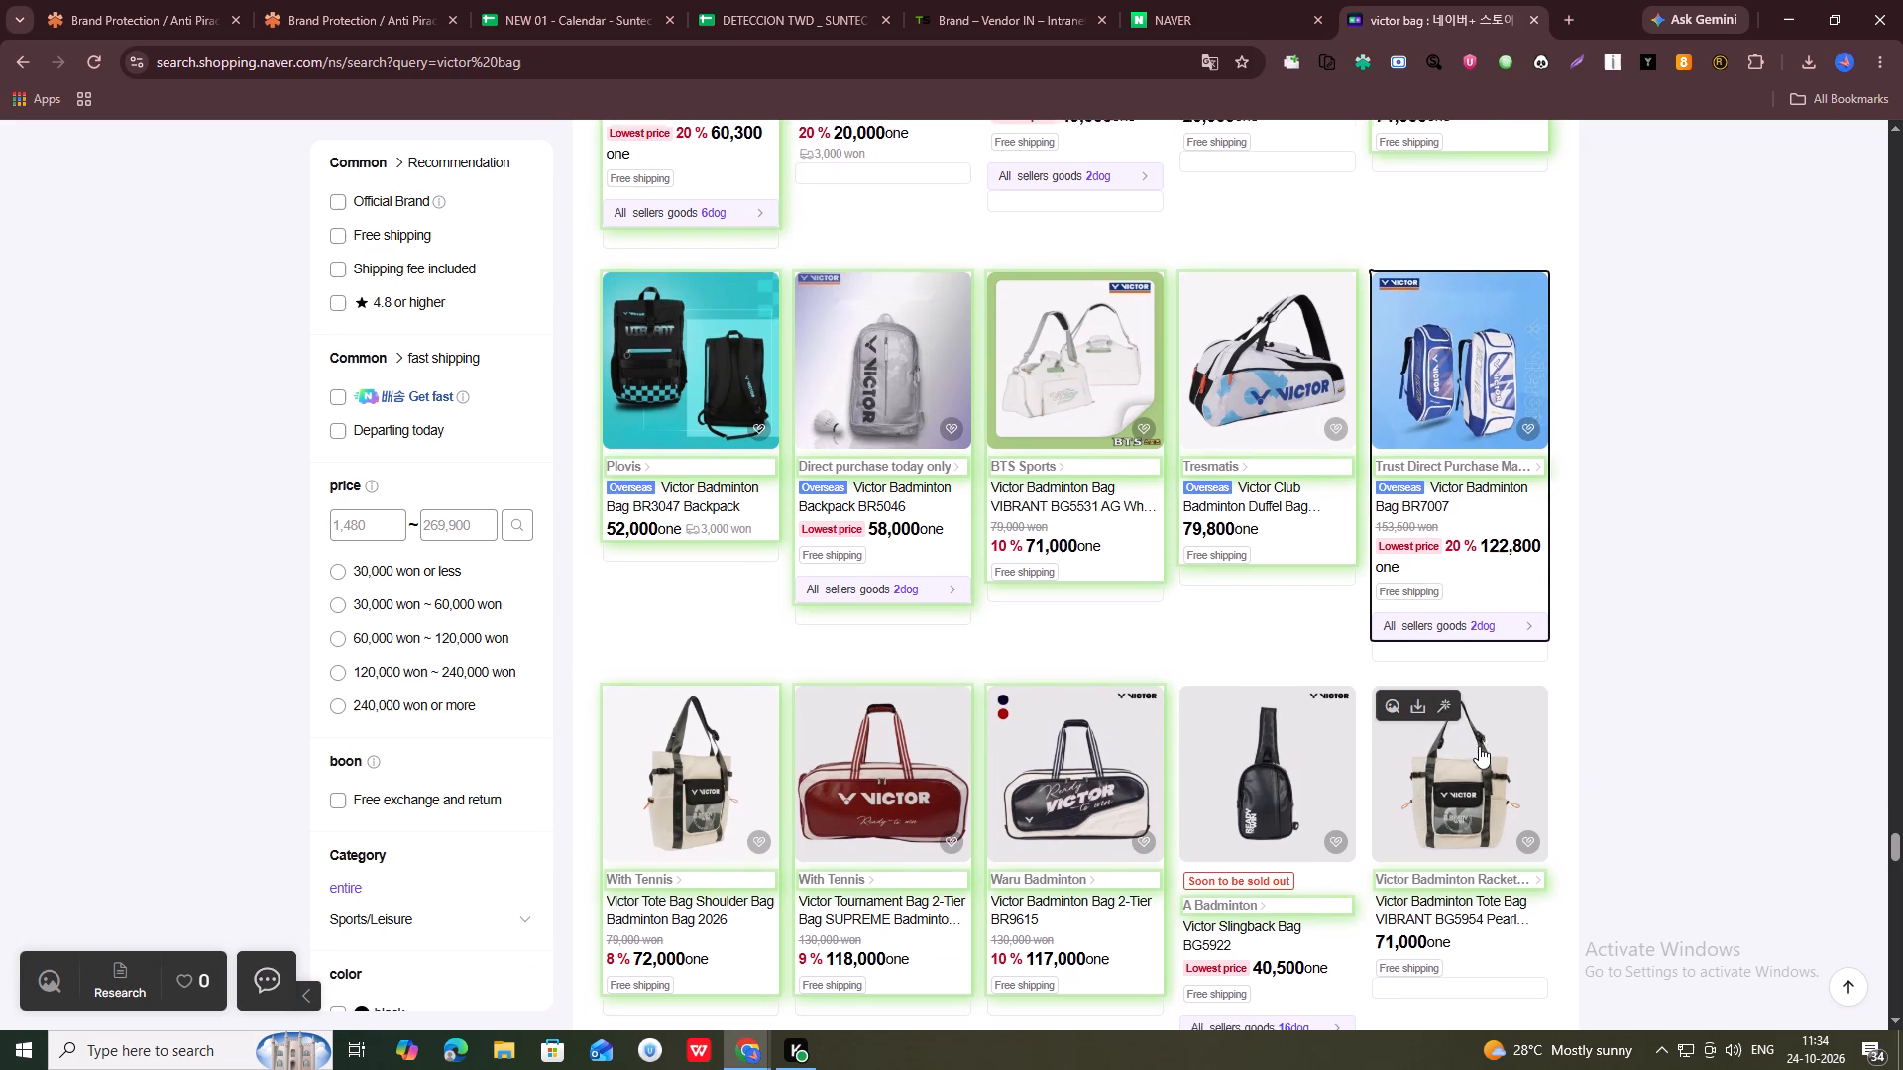
right_click(1435, 621)
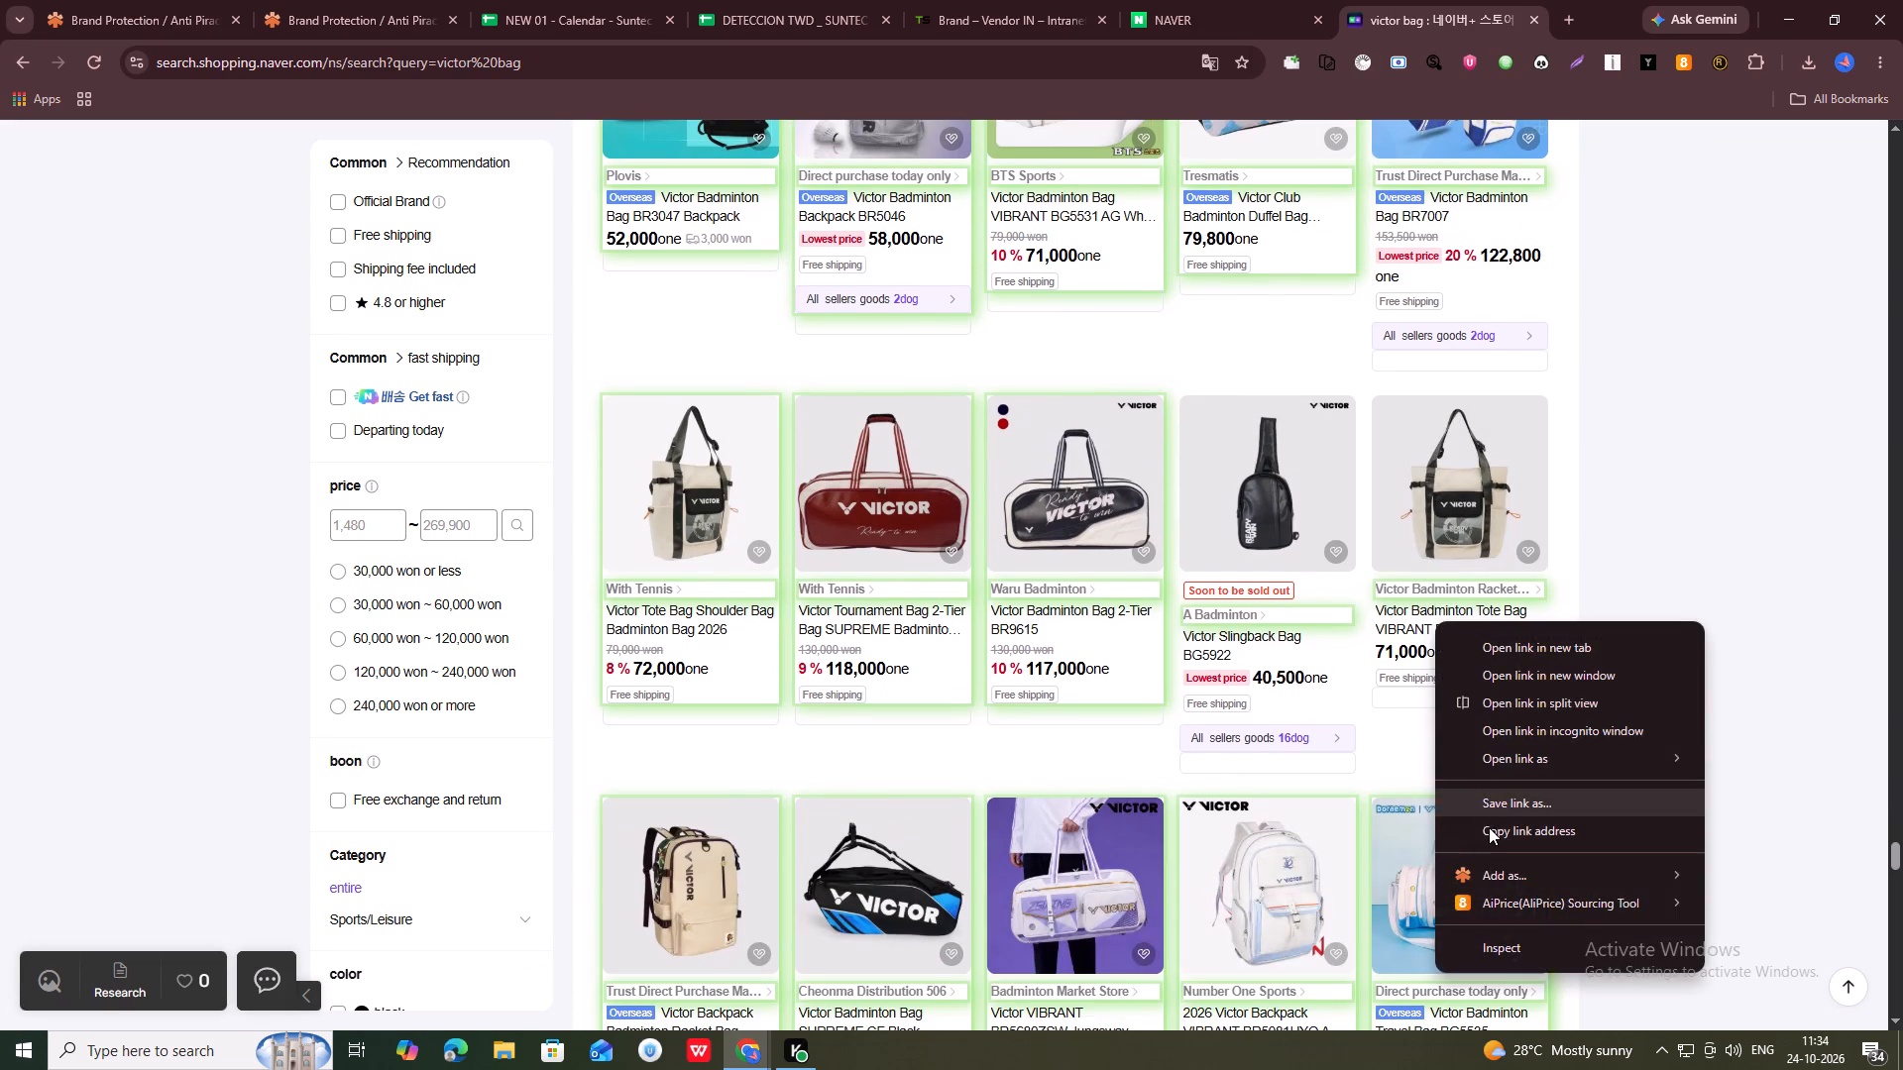
click(1489, 827)
key(alt+Tab)
key(ctrl+v)
key(ctrl+shift+Up)
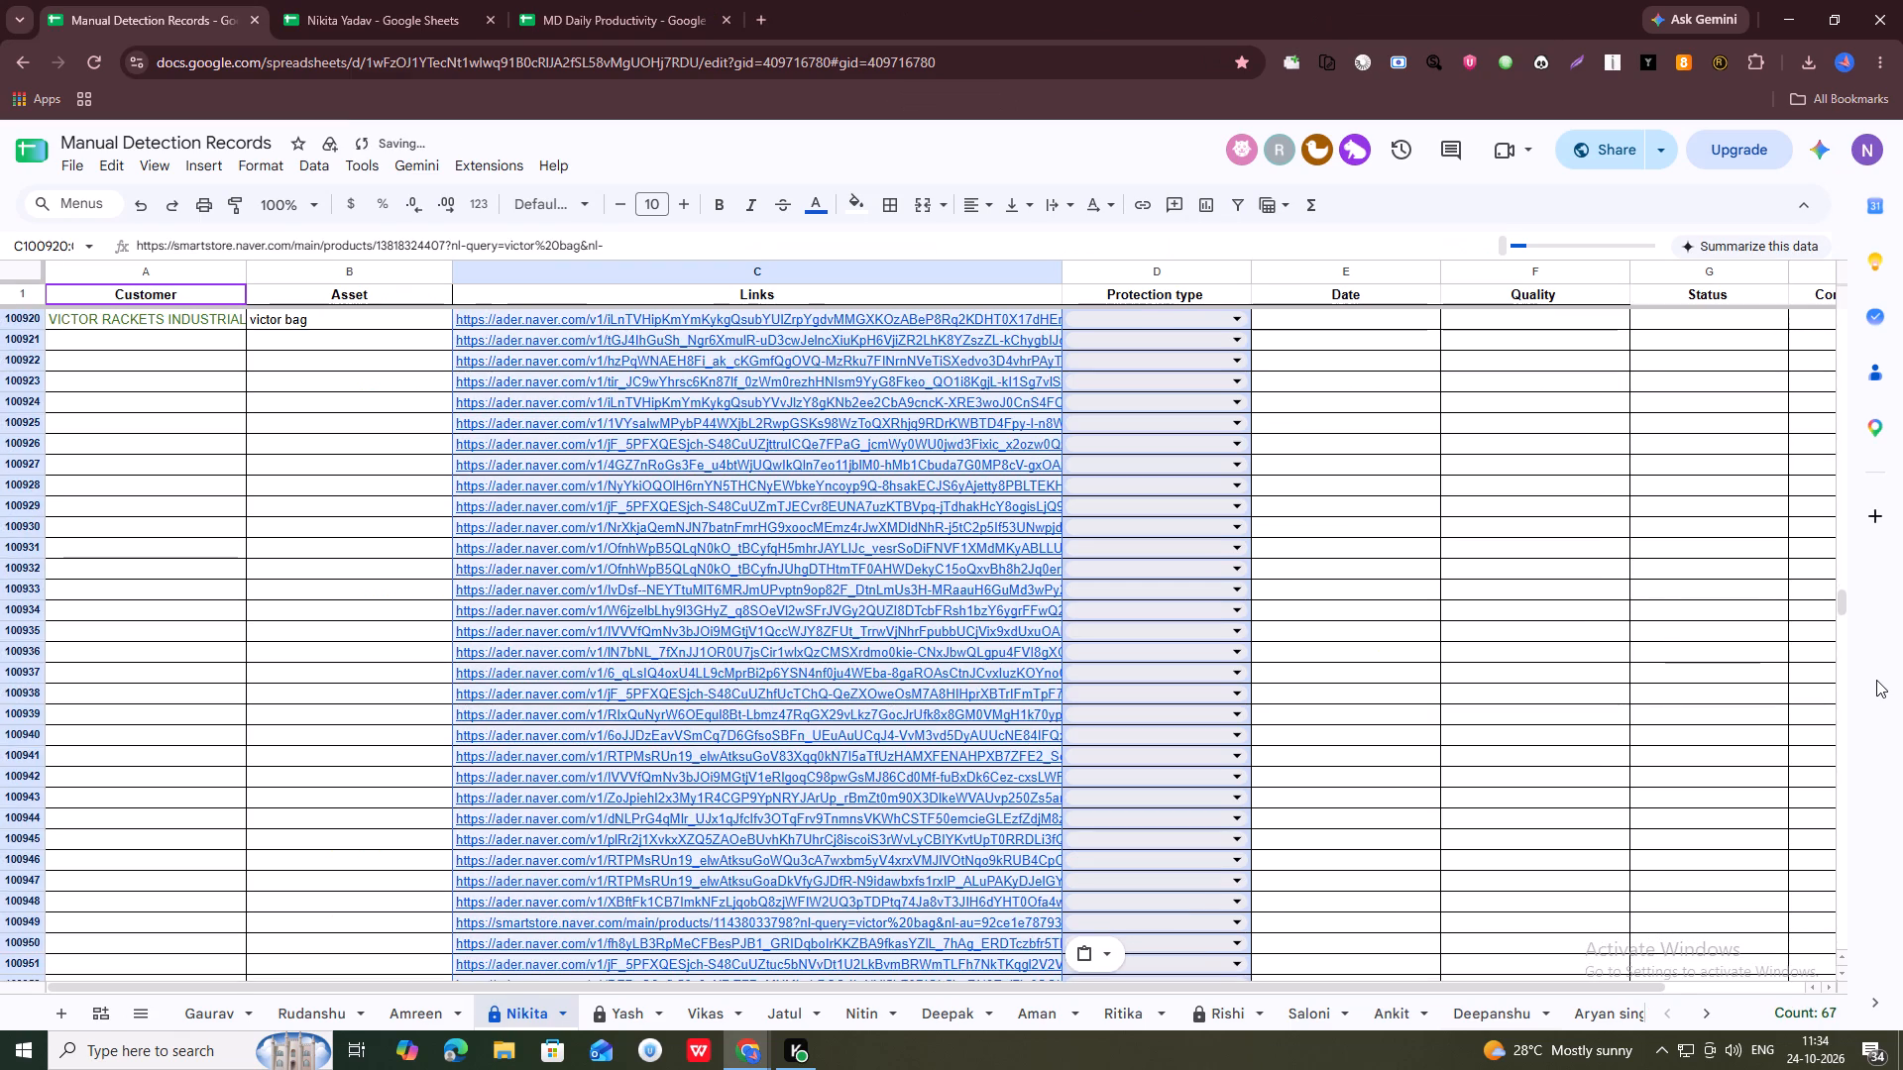
key(Down)
key(alt+Tab)
Copy the link of Victor On's 71,000 won Victor VIBRANT BR3052 white backpack from Naver into Links cell C100987.
key(Down)
scroll(1564, 667, down, 4)
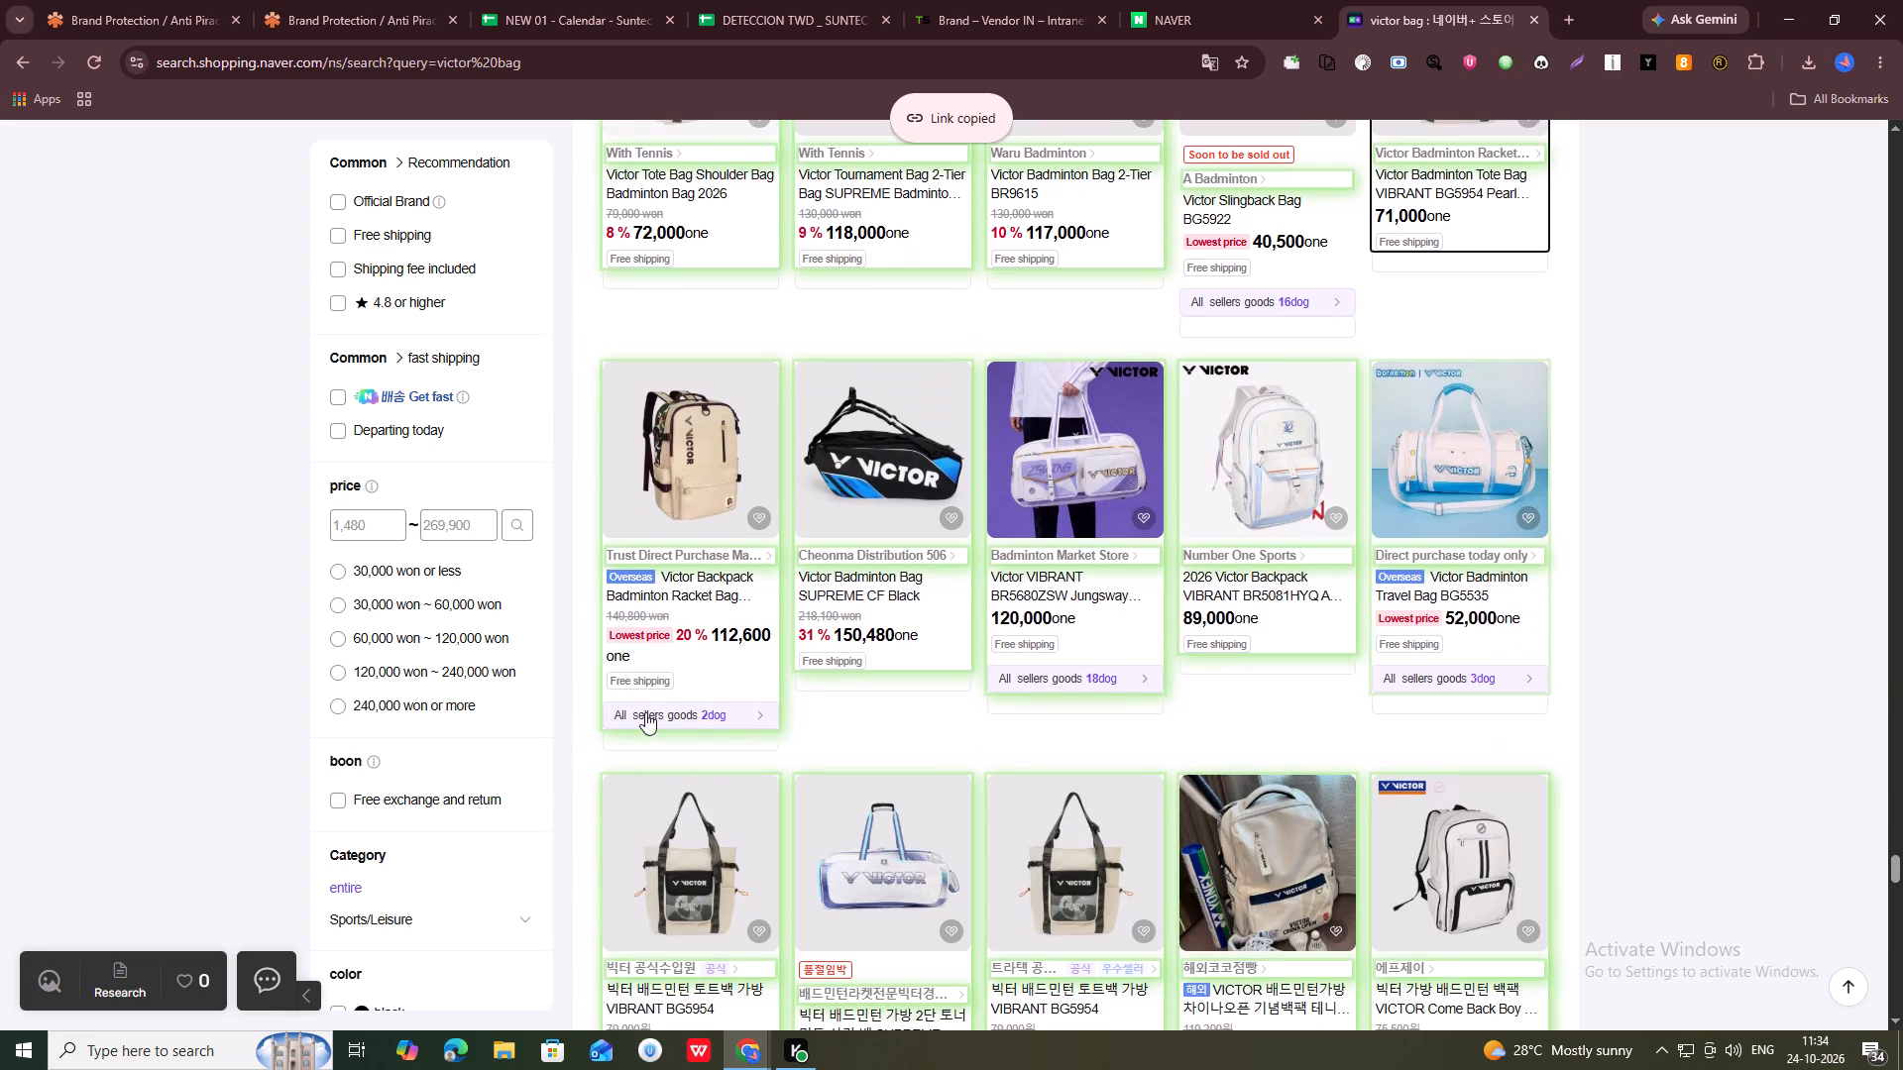
scroll(1604, 686, down, 4)
scroll(1379, 719, down, 4)
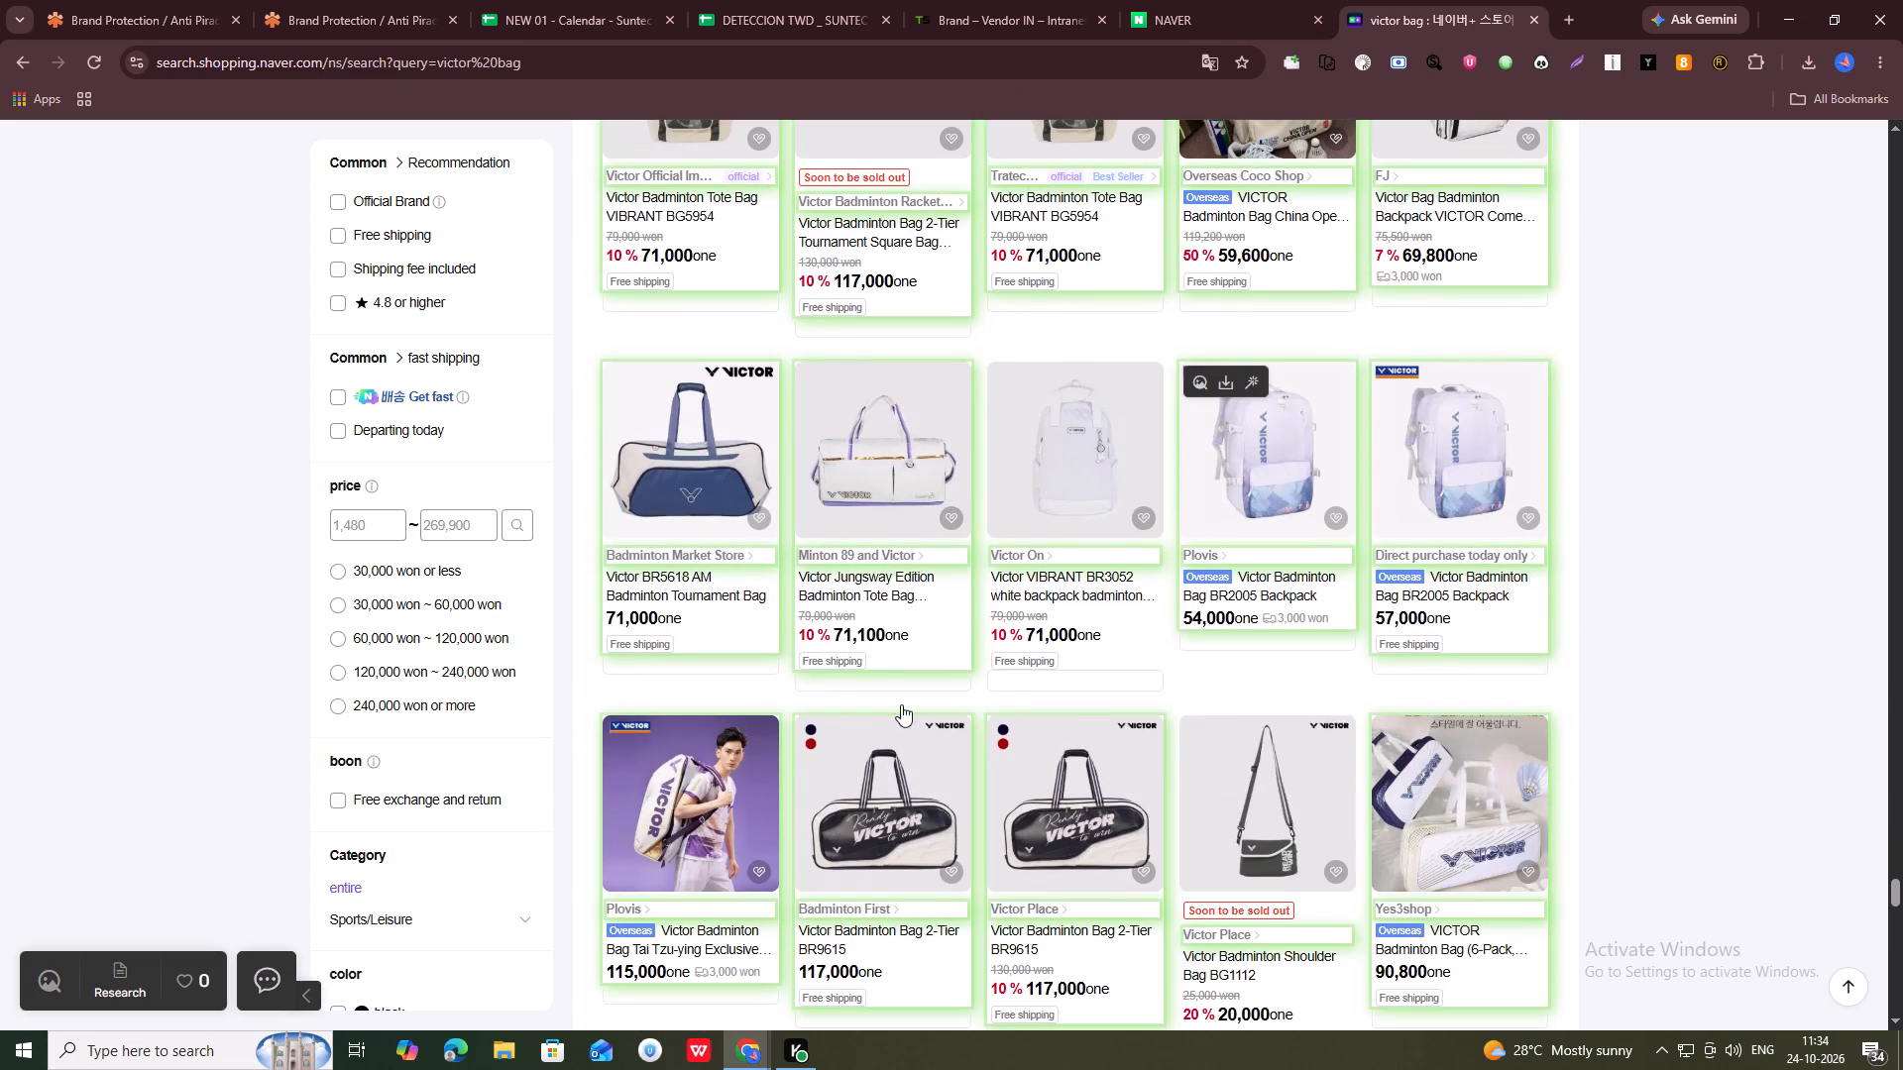
right_click(1063, 591)
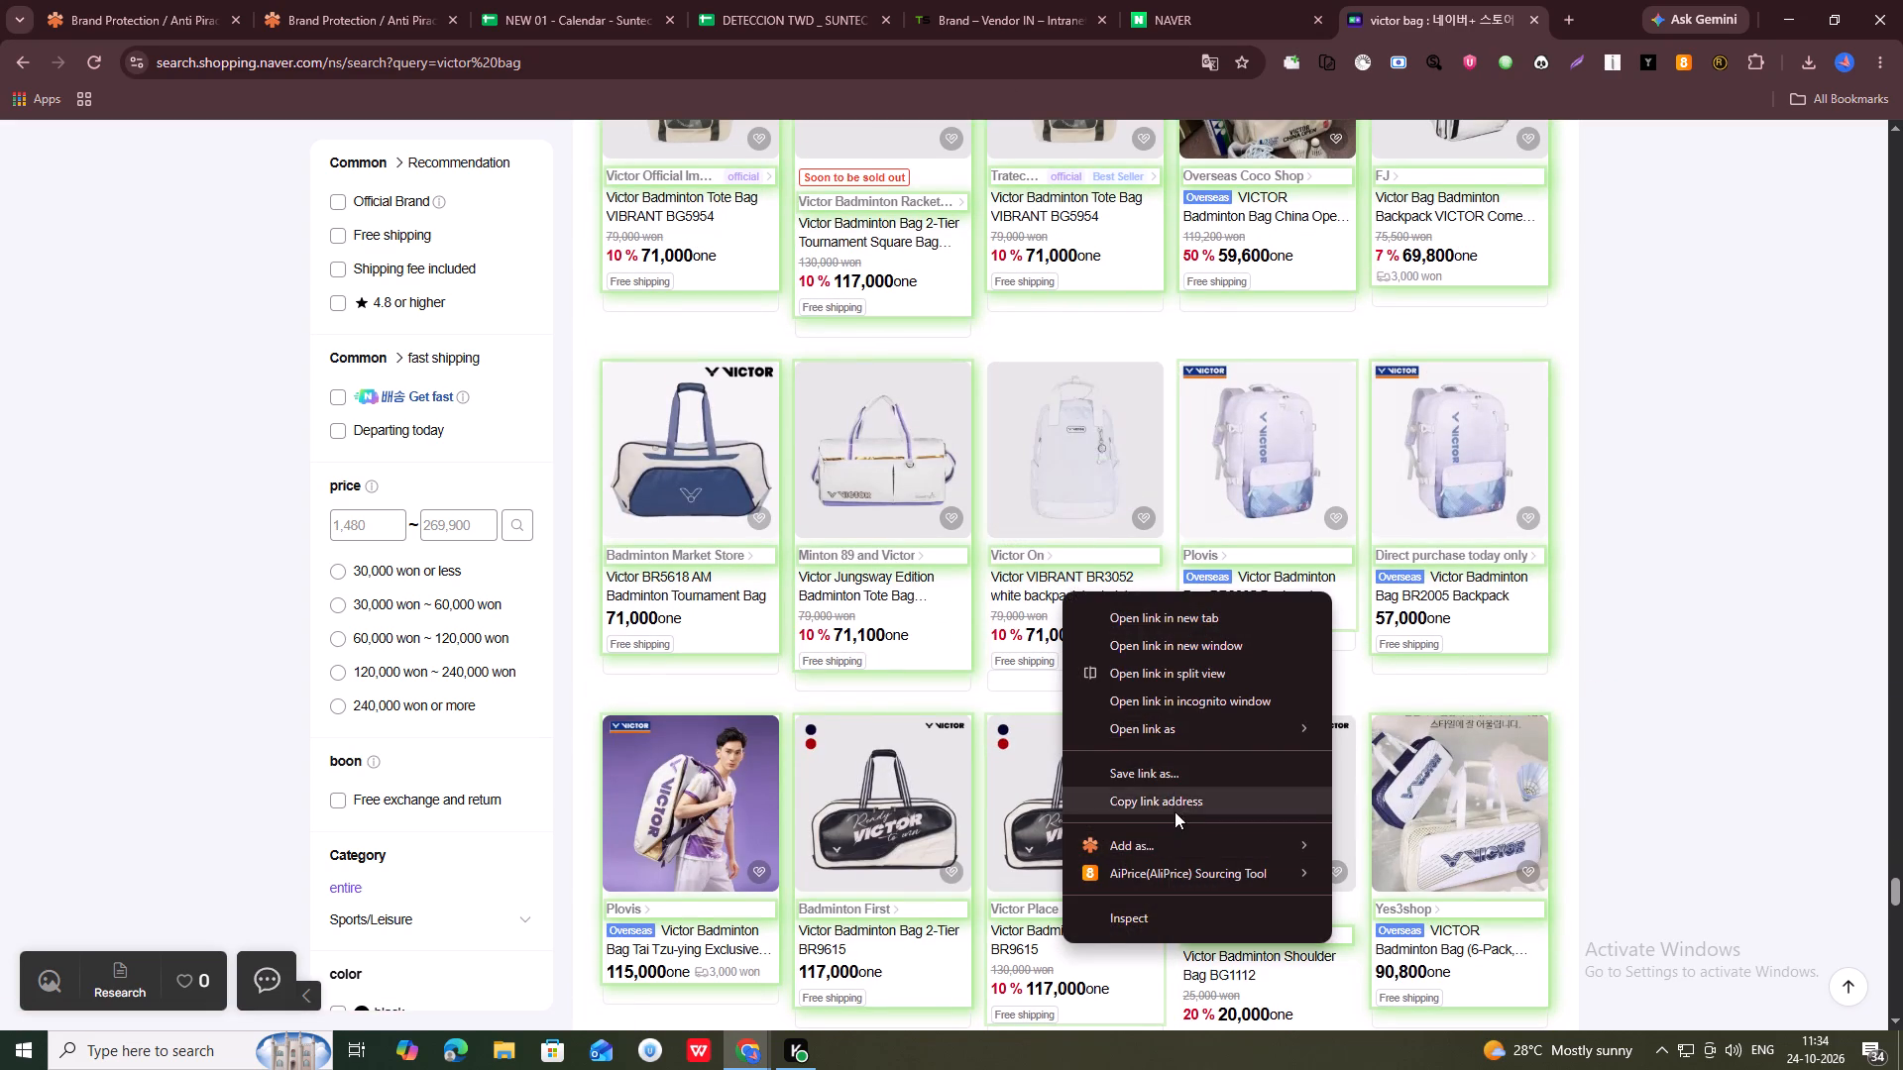
click(1173, 799)
key(alt+Tab)
key(ctrl+v)
key(Down)
key(alt+Tab)
Copy the link of Make Racket's 99,000 won Victor Badminton Racket Bag BR5631 from Naver into Links cell C100988.
key(Down)
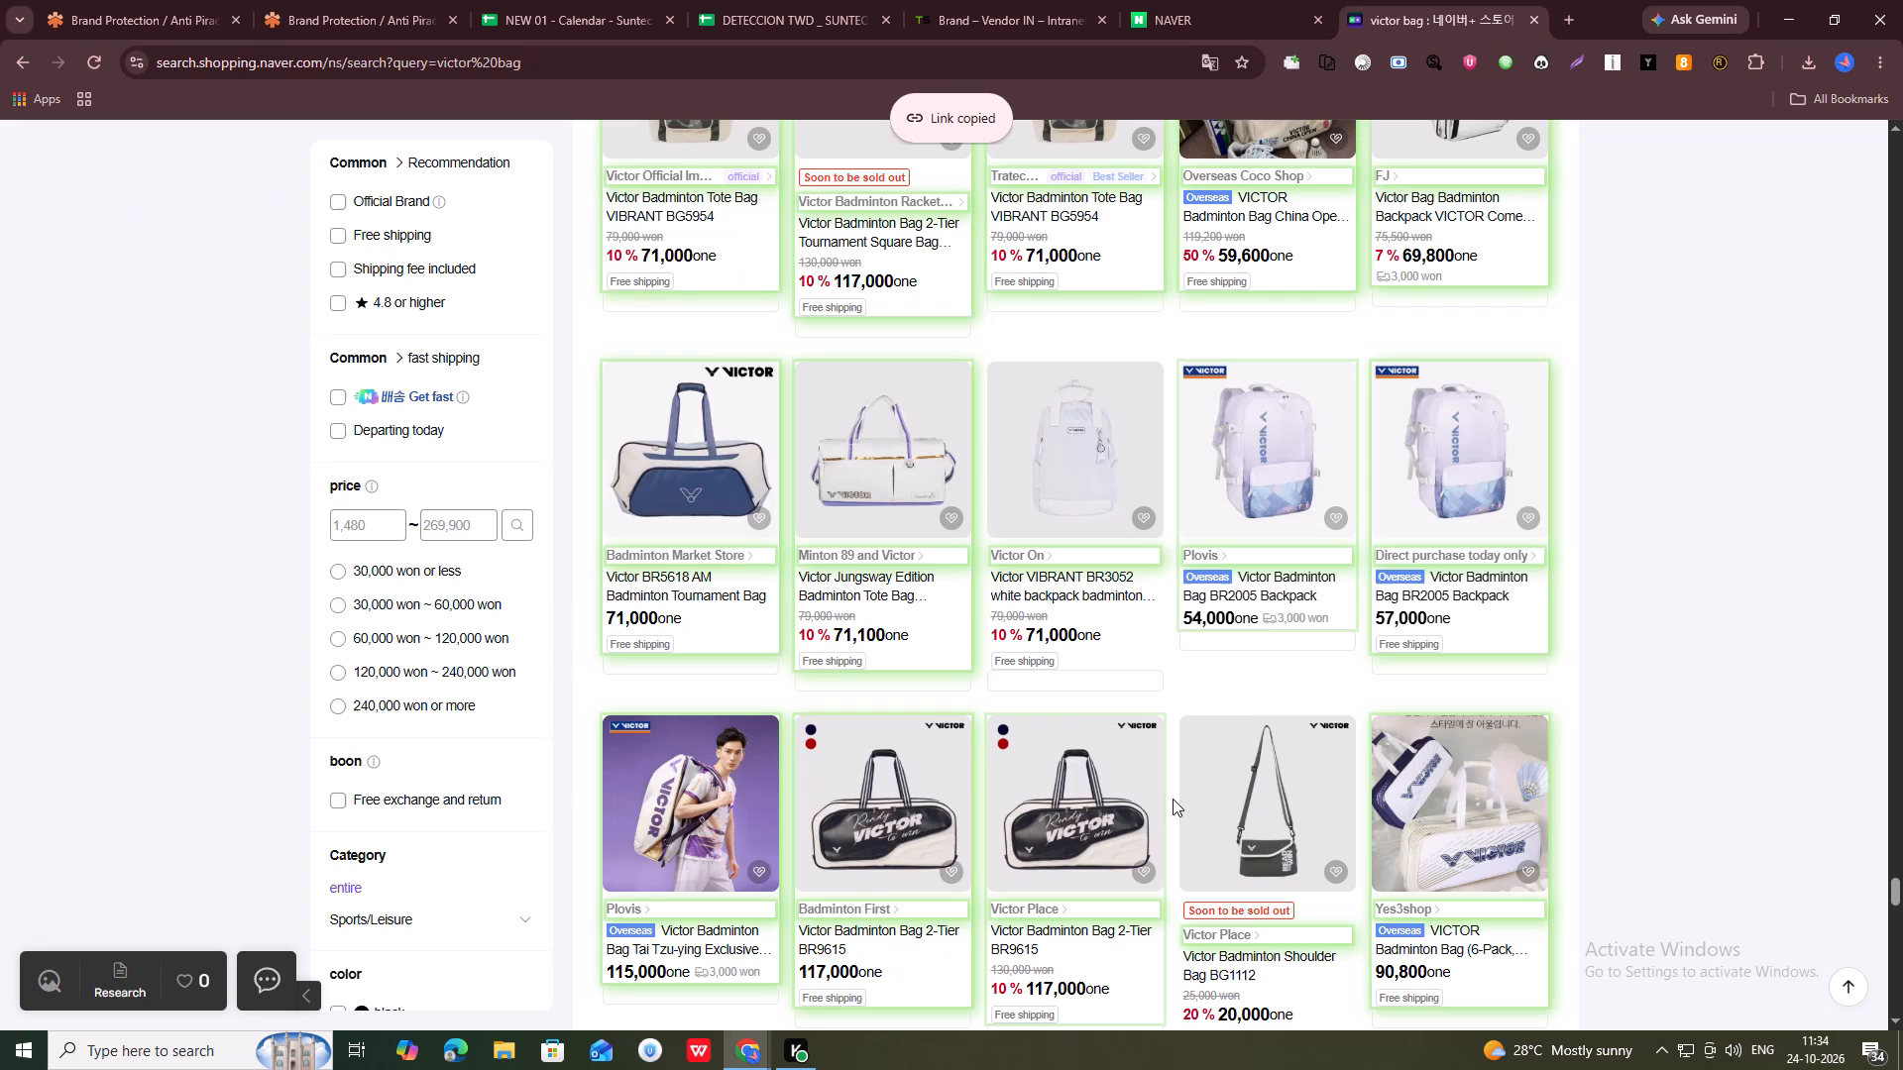
scroll(1159, 791, down, 11)
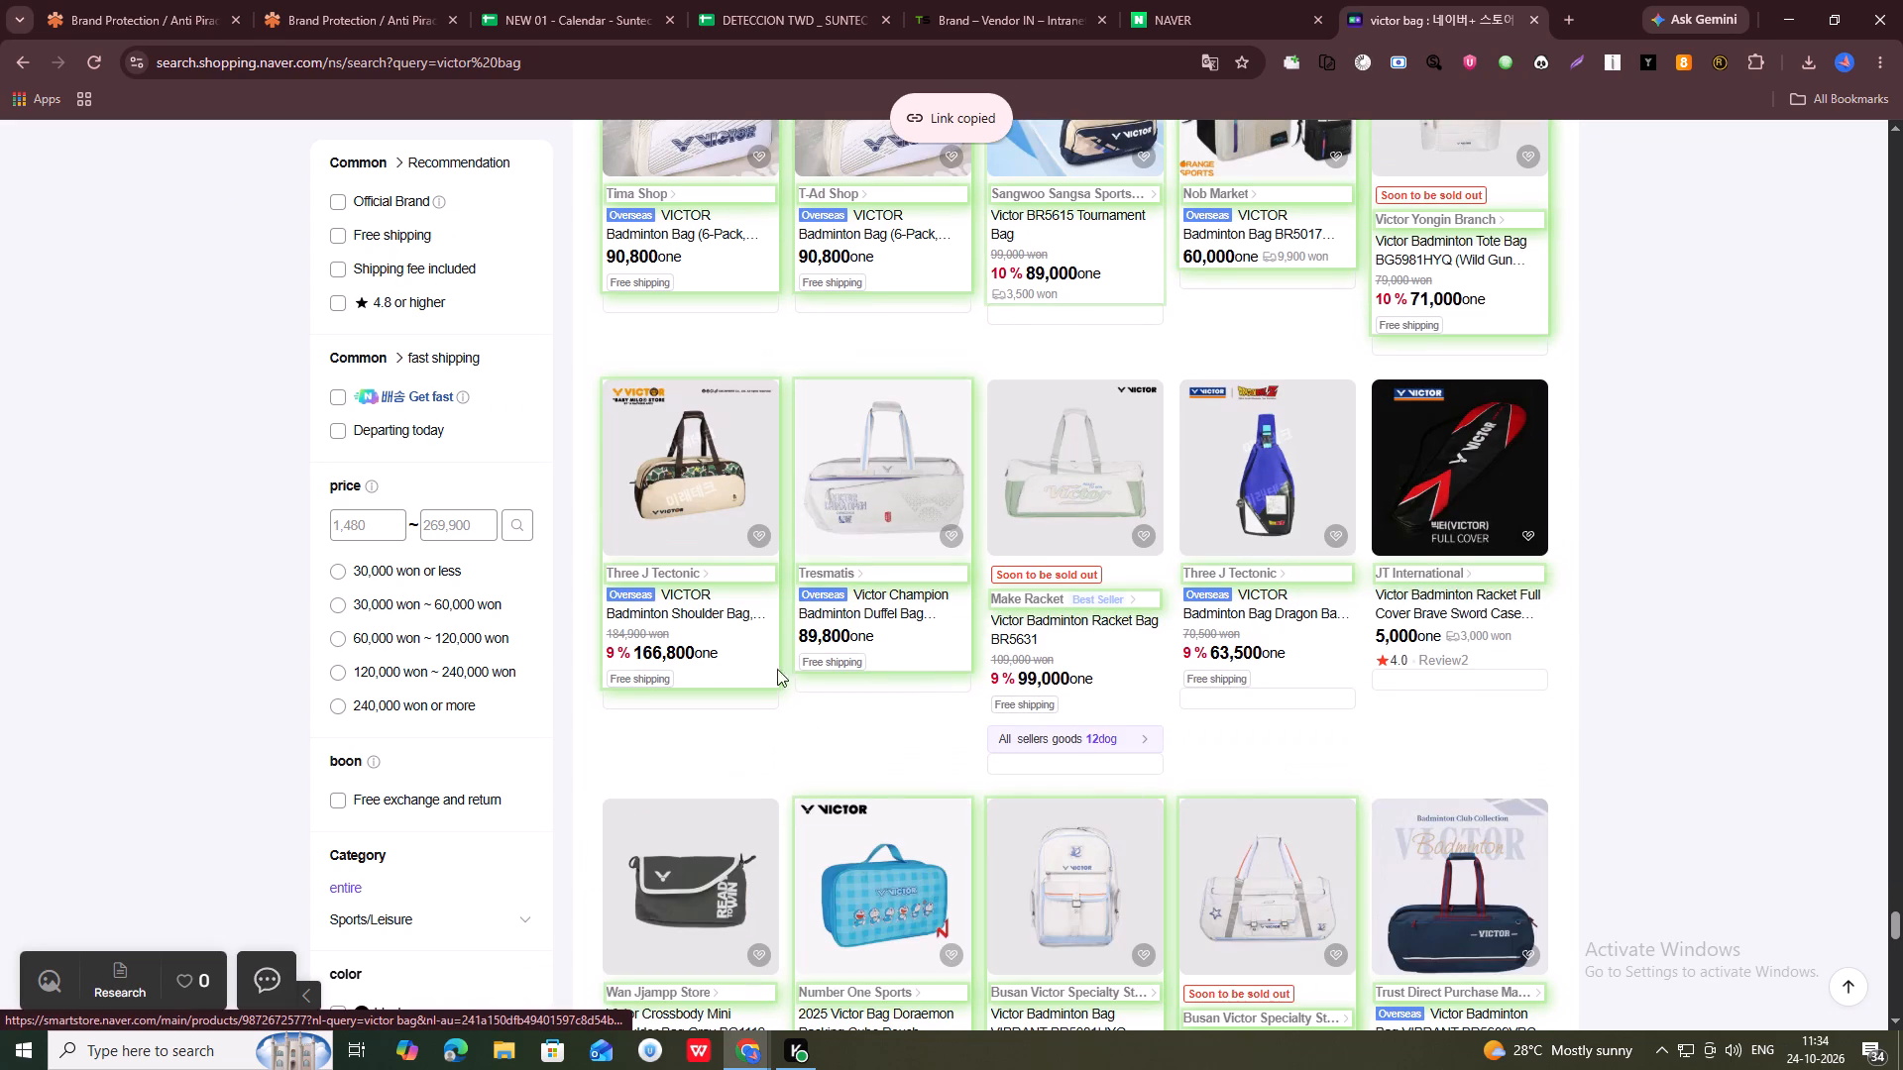
right_click(1079, 621)
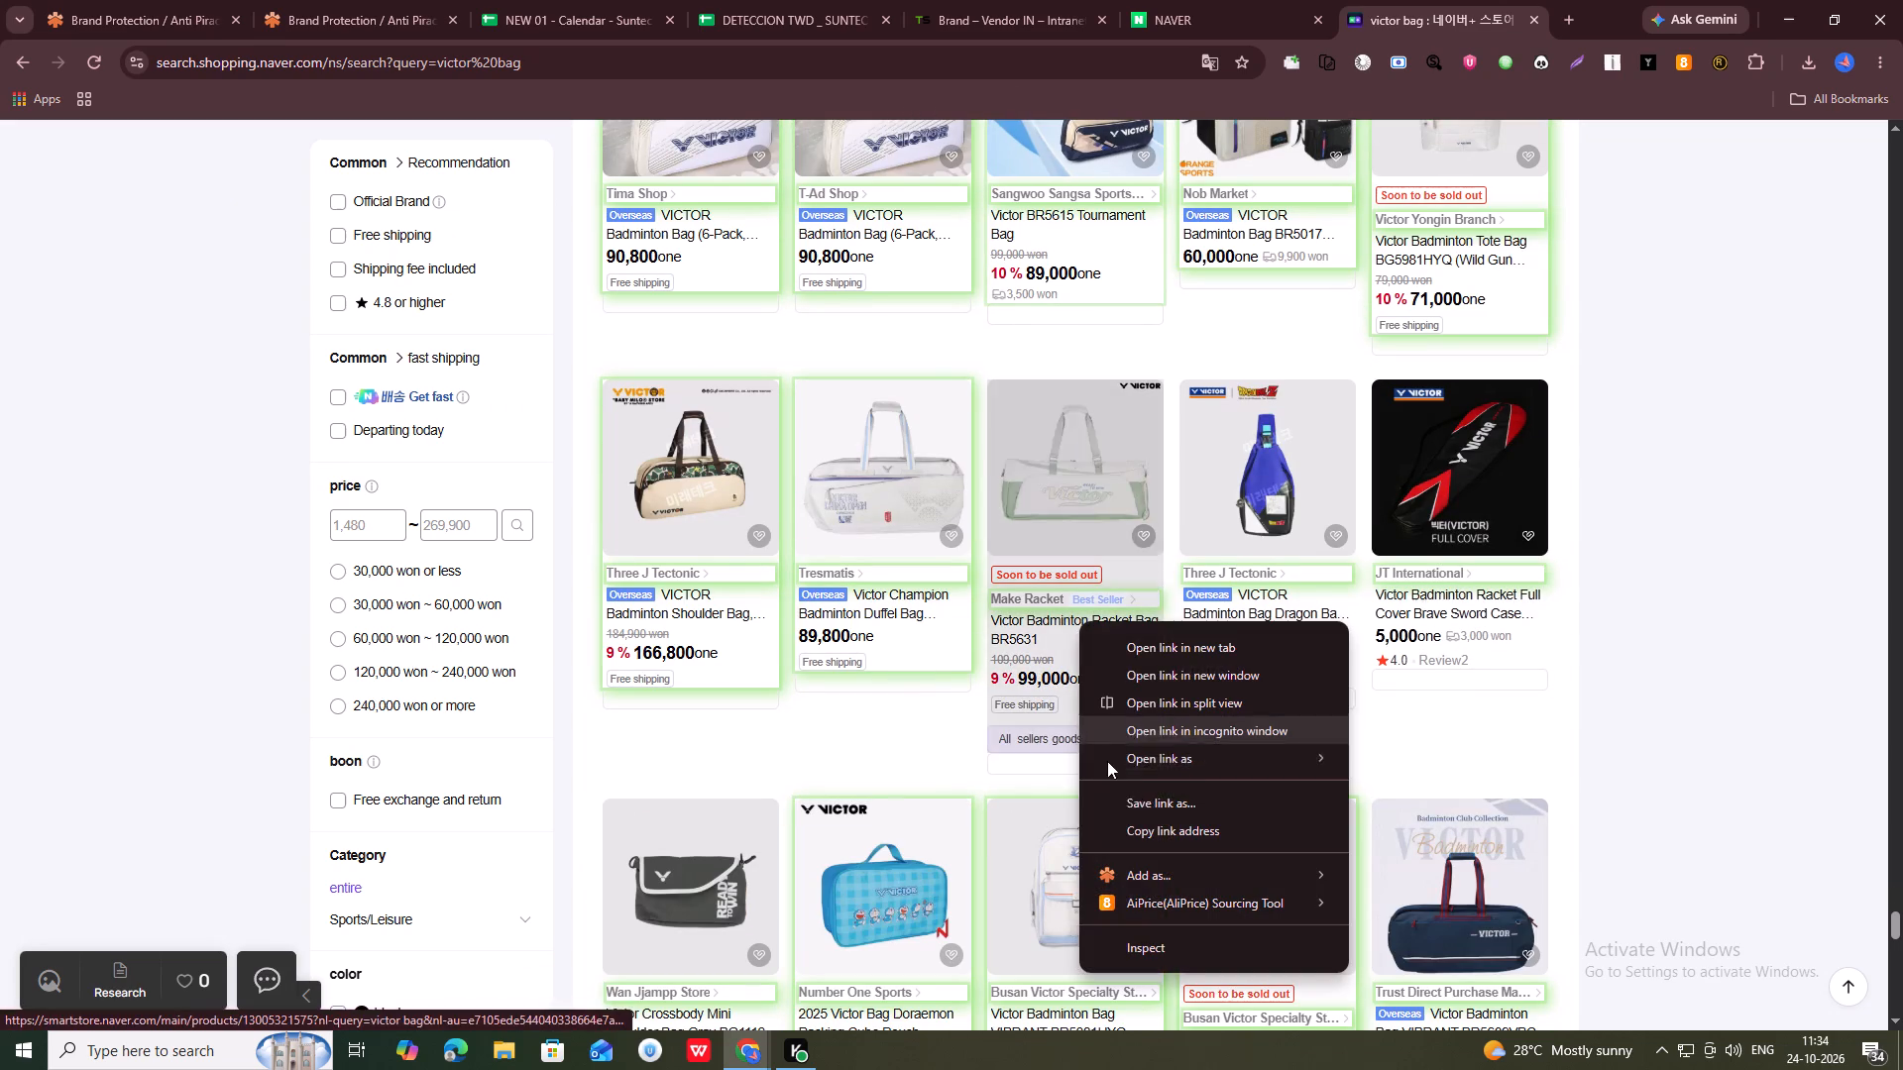
click(1147, 823)
key(alt+Tab)
key(ctrl+v)
key(Down)
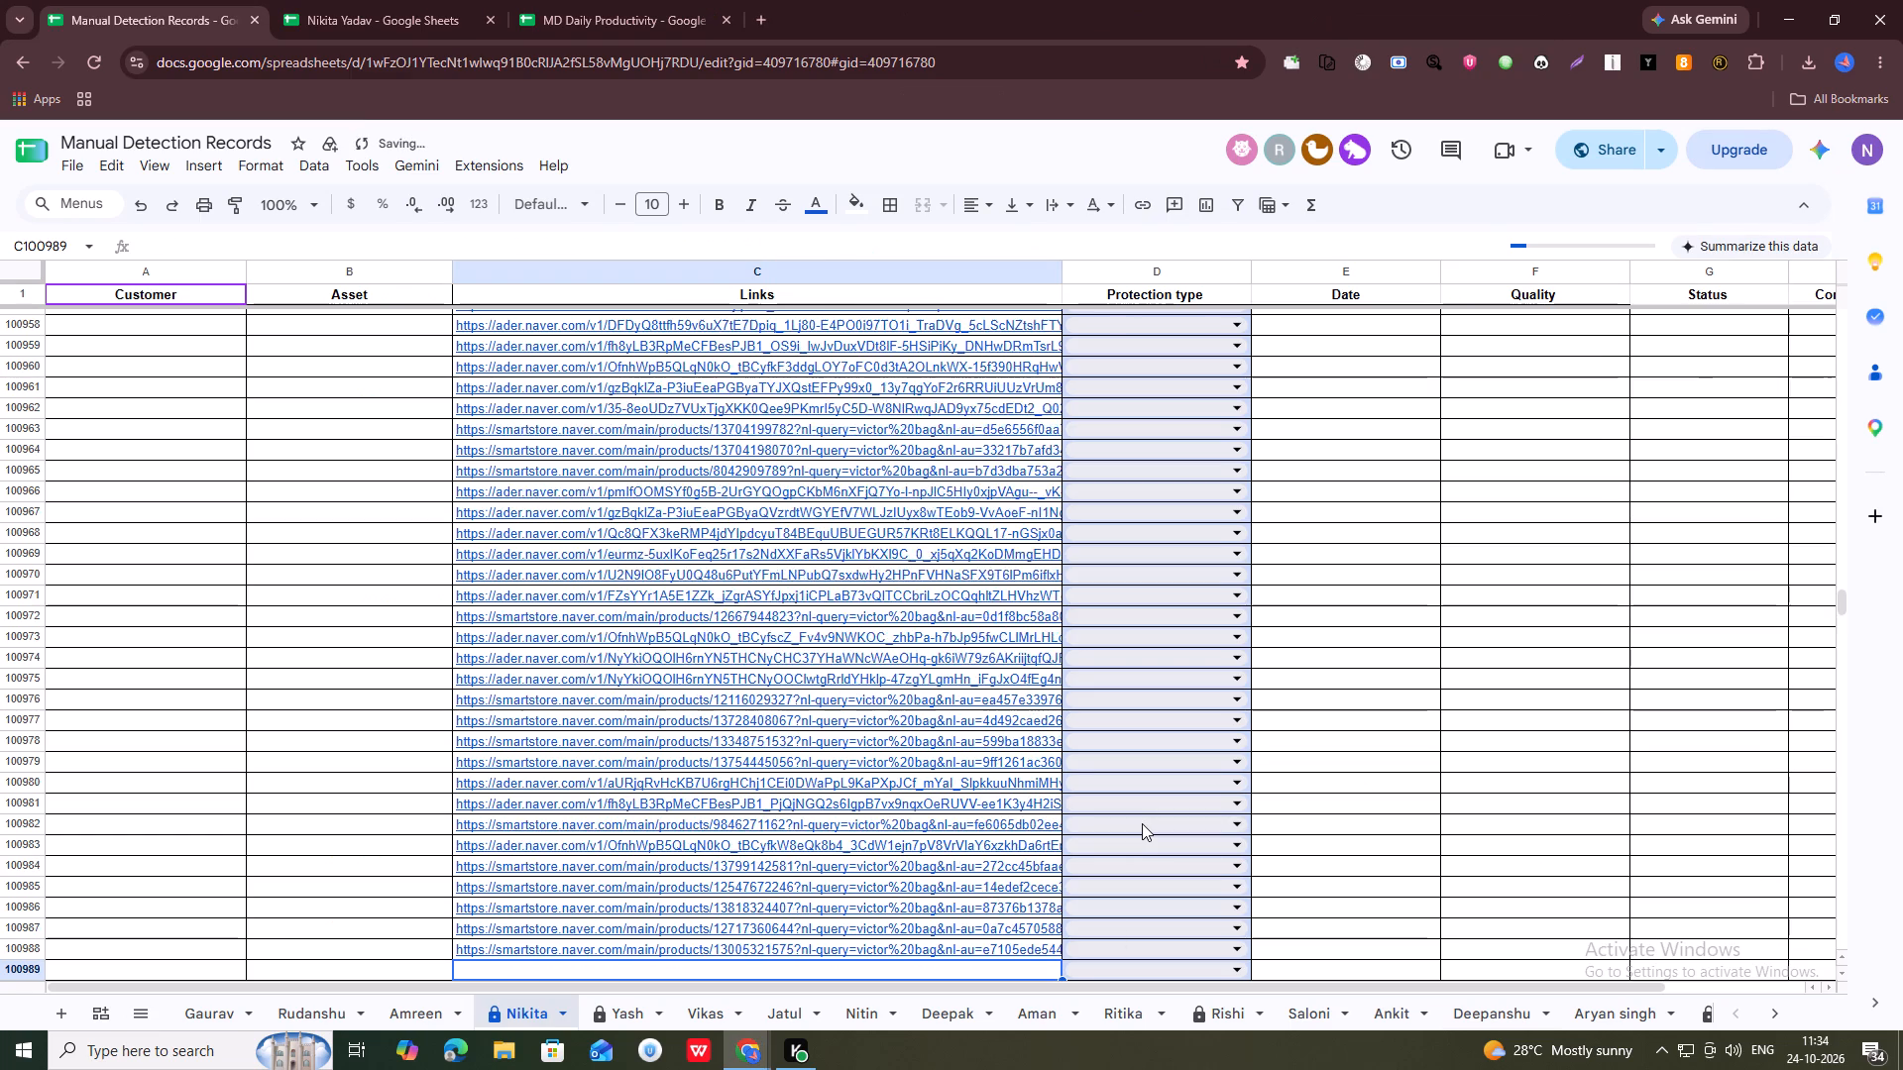
key(alt+Tab)
Copy the link of the 126,000 won Victor SUPREME BR9616 Badminton Pickleball bag from Naver into Links cell C100989.
key(Down)
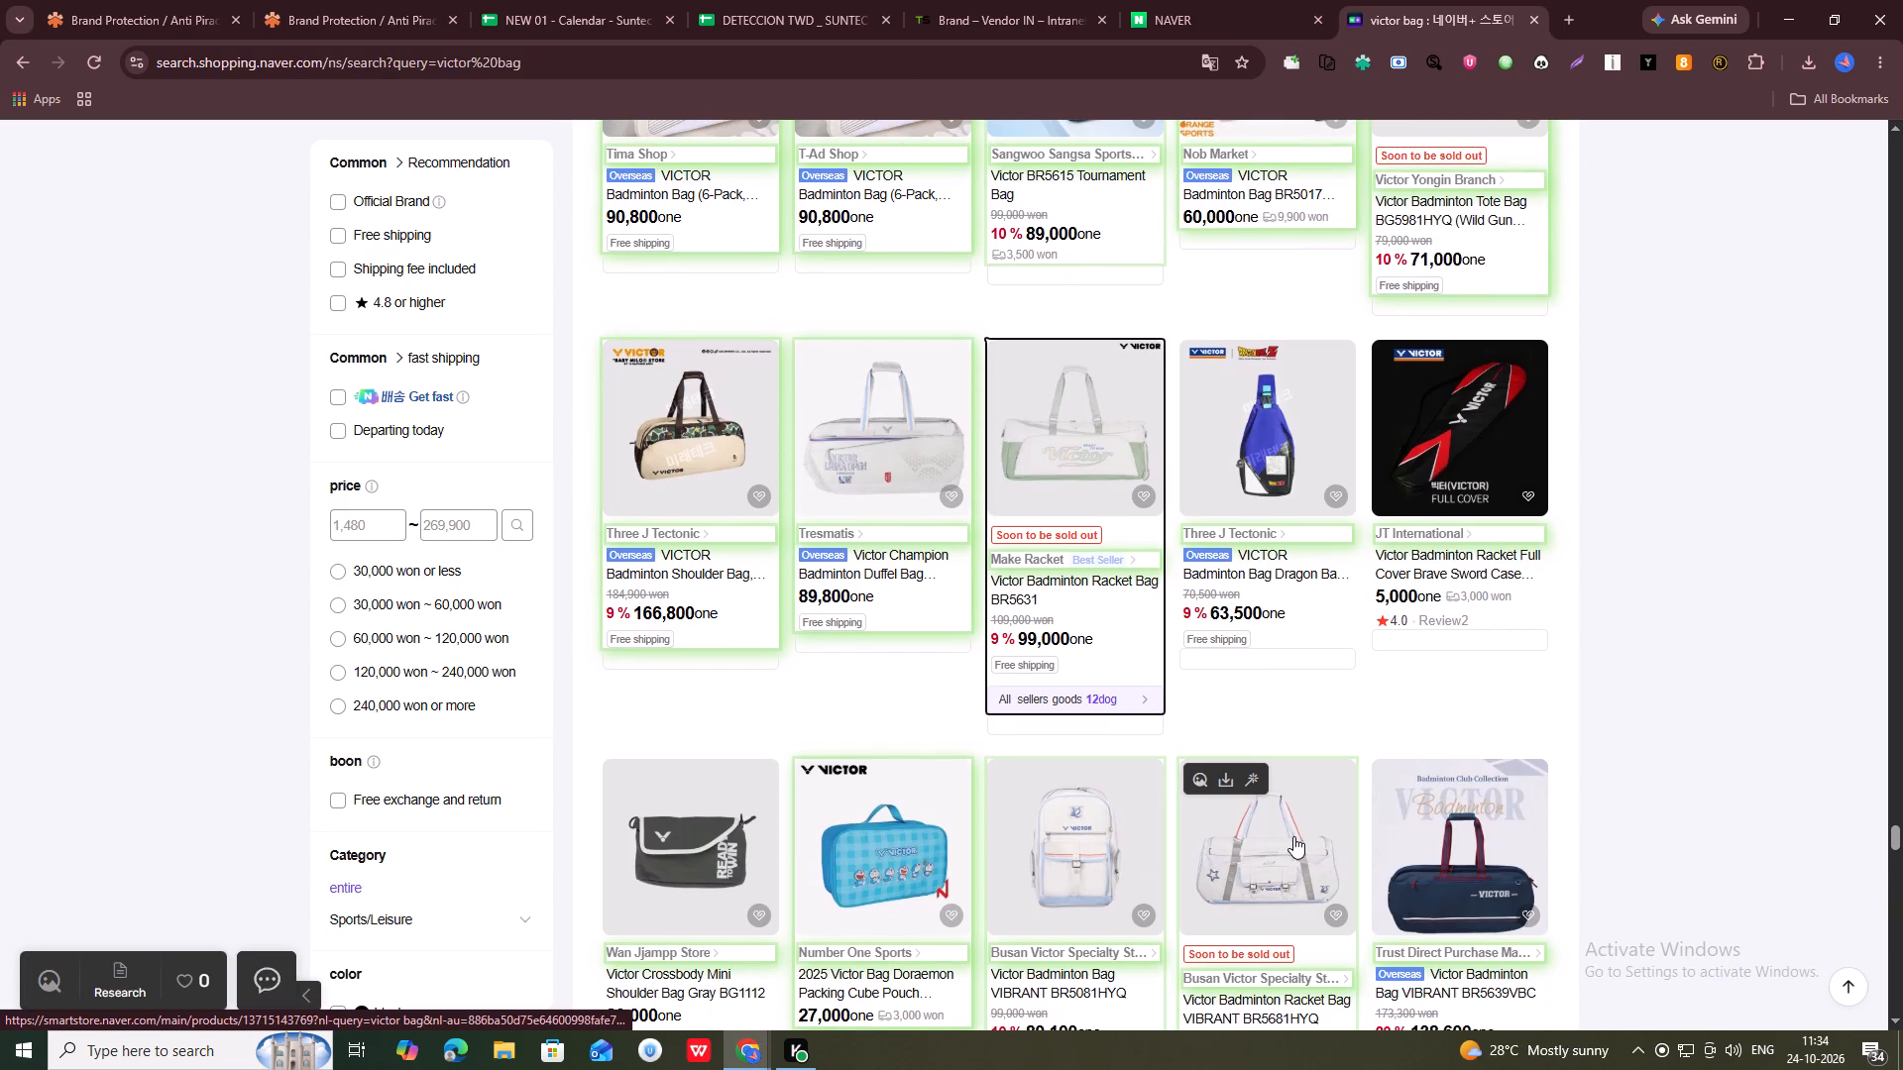
scroll(1125, 832, down, 3)
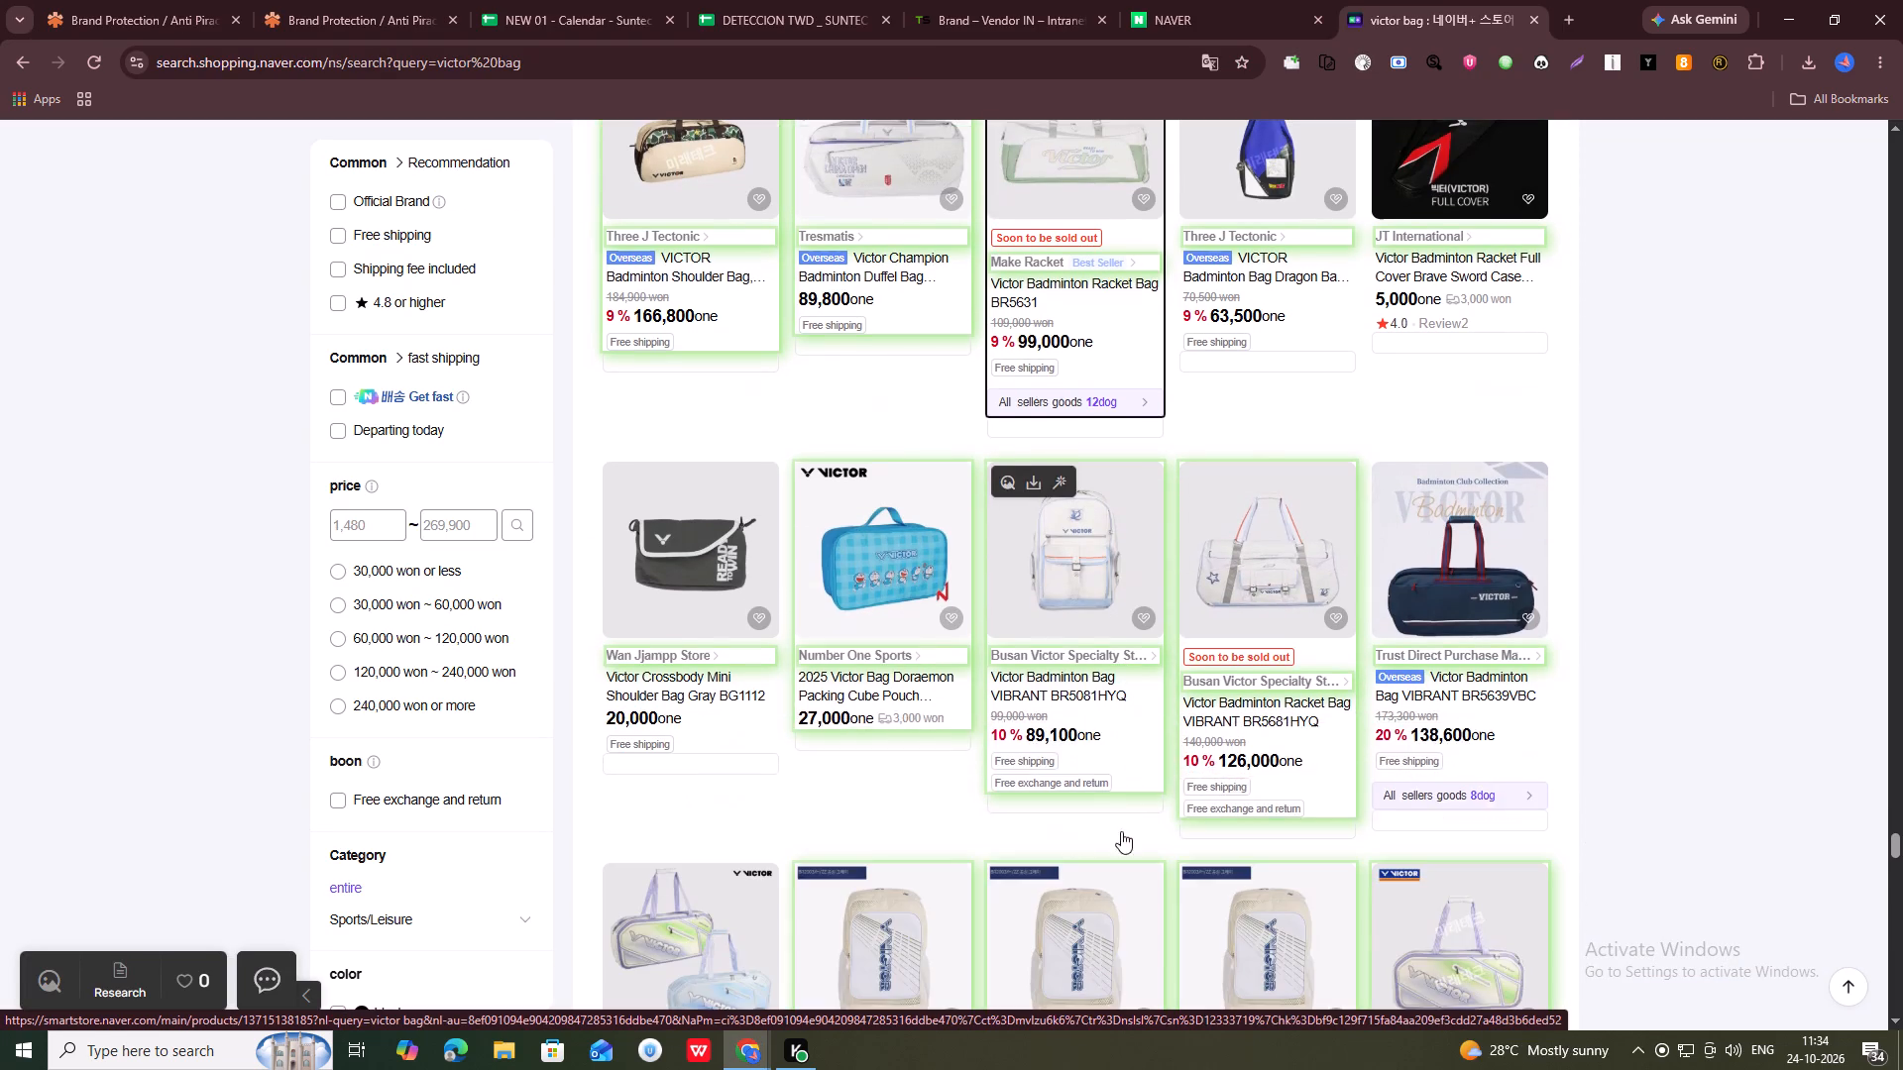
scroll(1417, 766, down, 4)
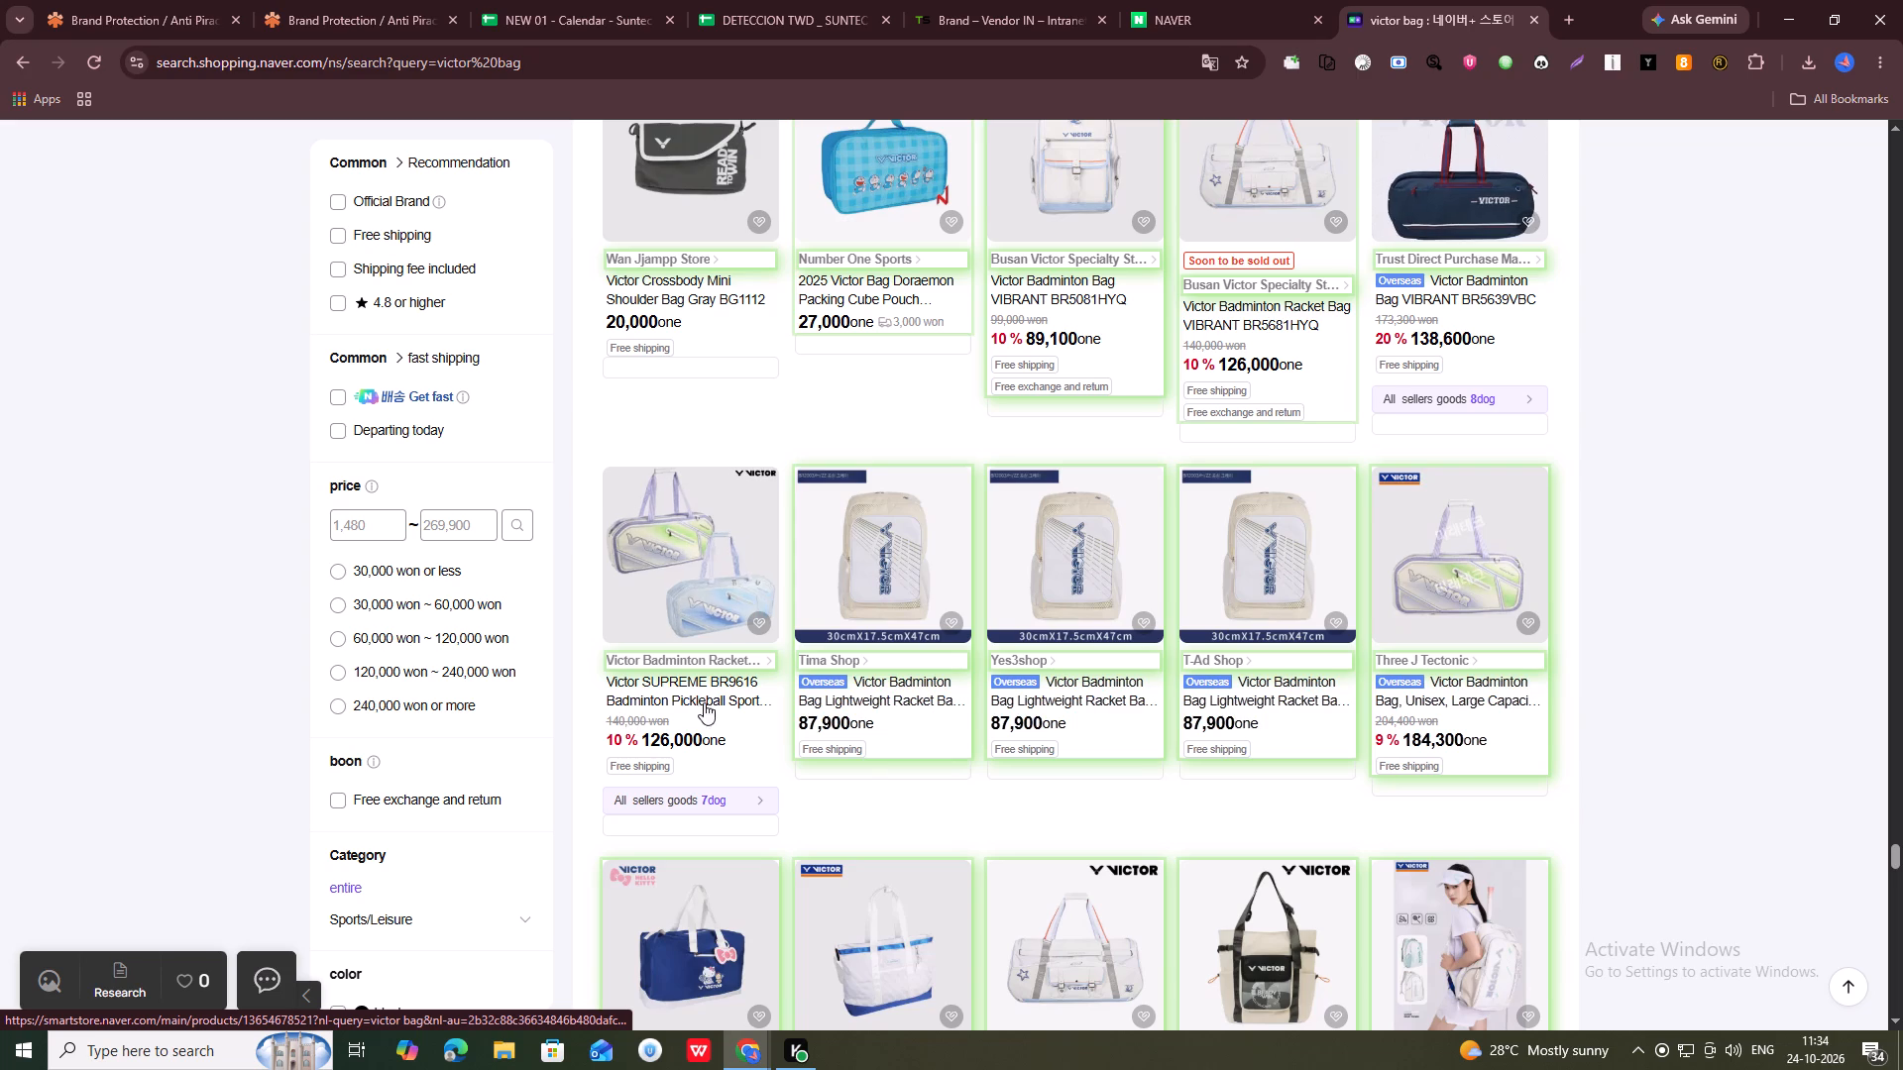
right_click(697, 693)
click(802, 546)
key(alt+Tab)
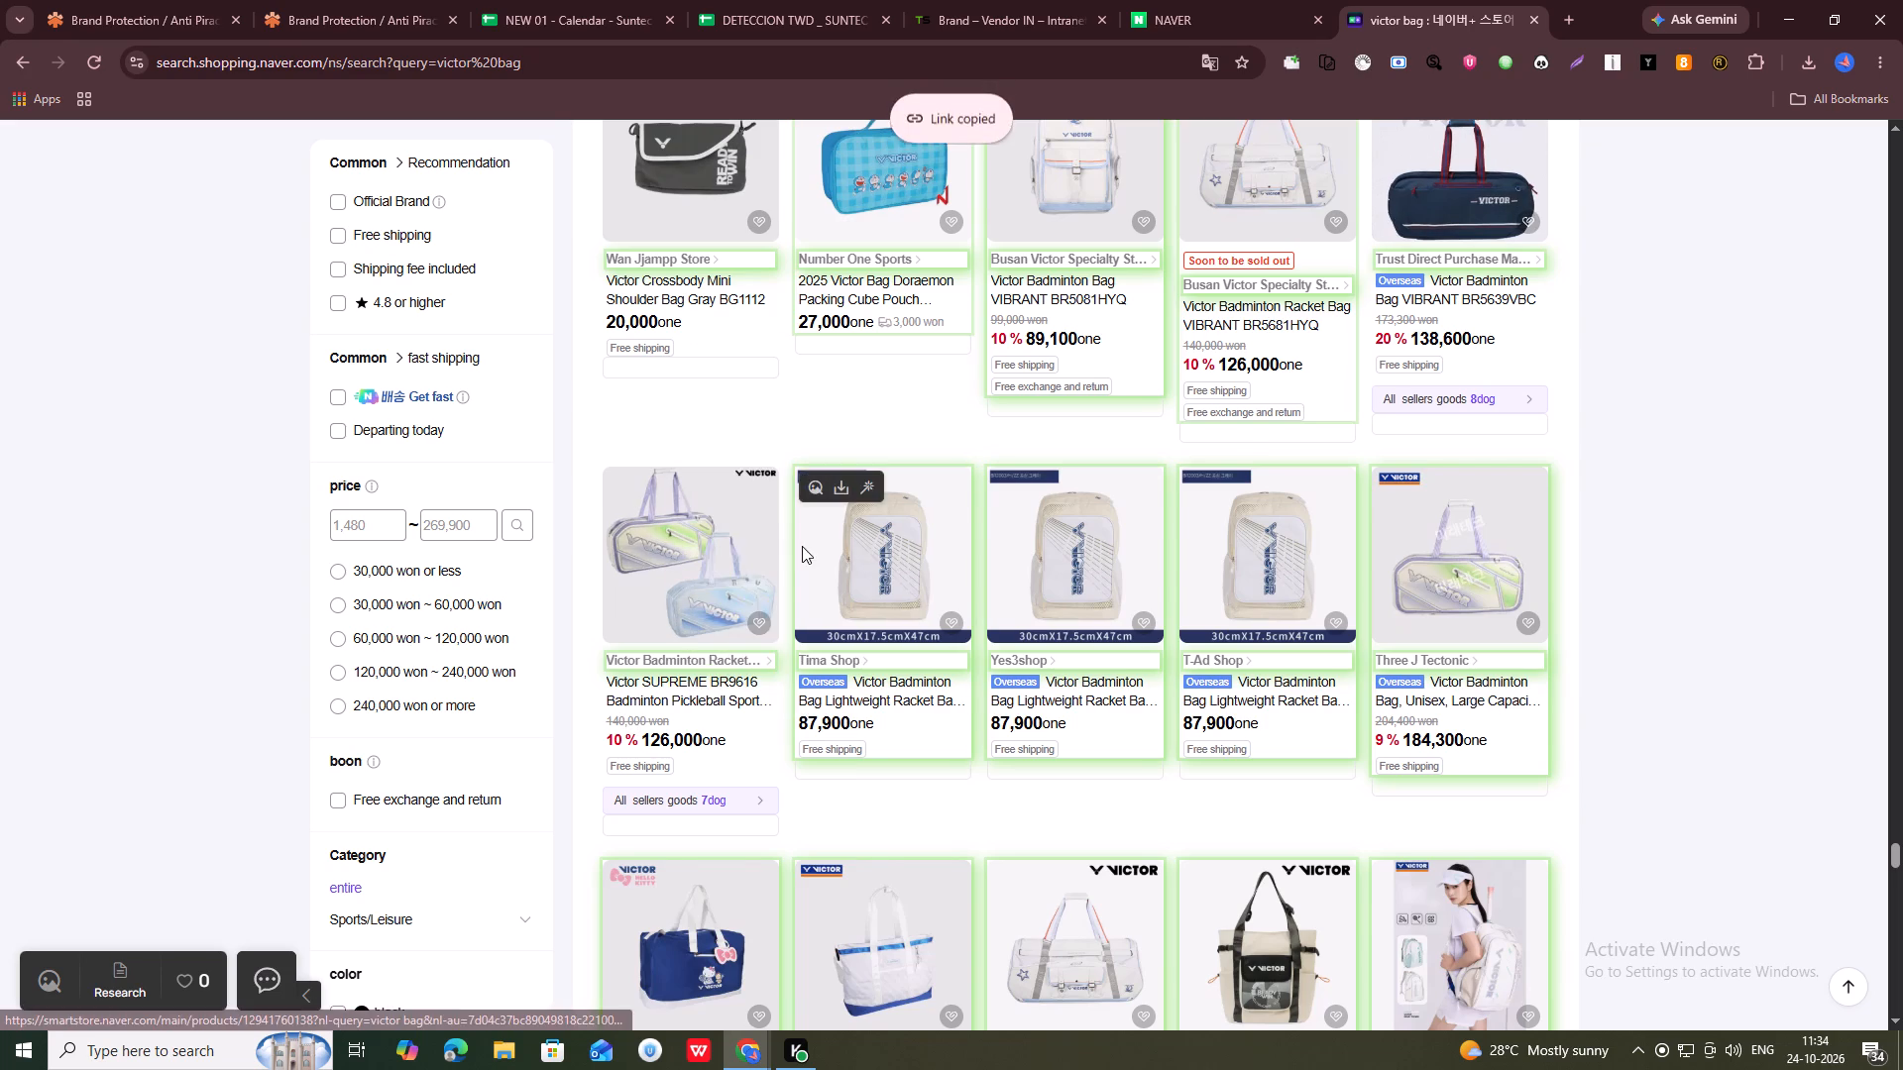
key(ctrl+v)
key(Down)
key(alt+Tab)
Copy the link of FJ's 56,300 won Victor x Hello Kitty Collaboration badminton bag from Naver into Links cell C100990.
key(Down)
scroll(925, 750, down, 3)
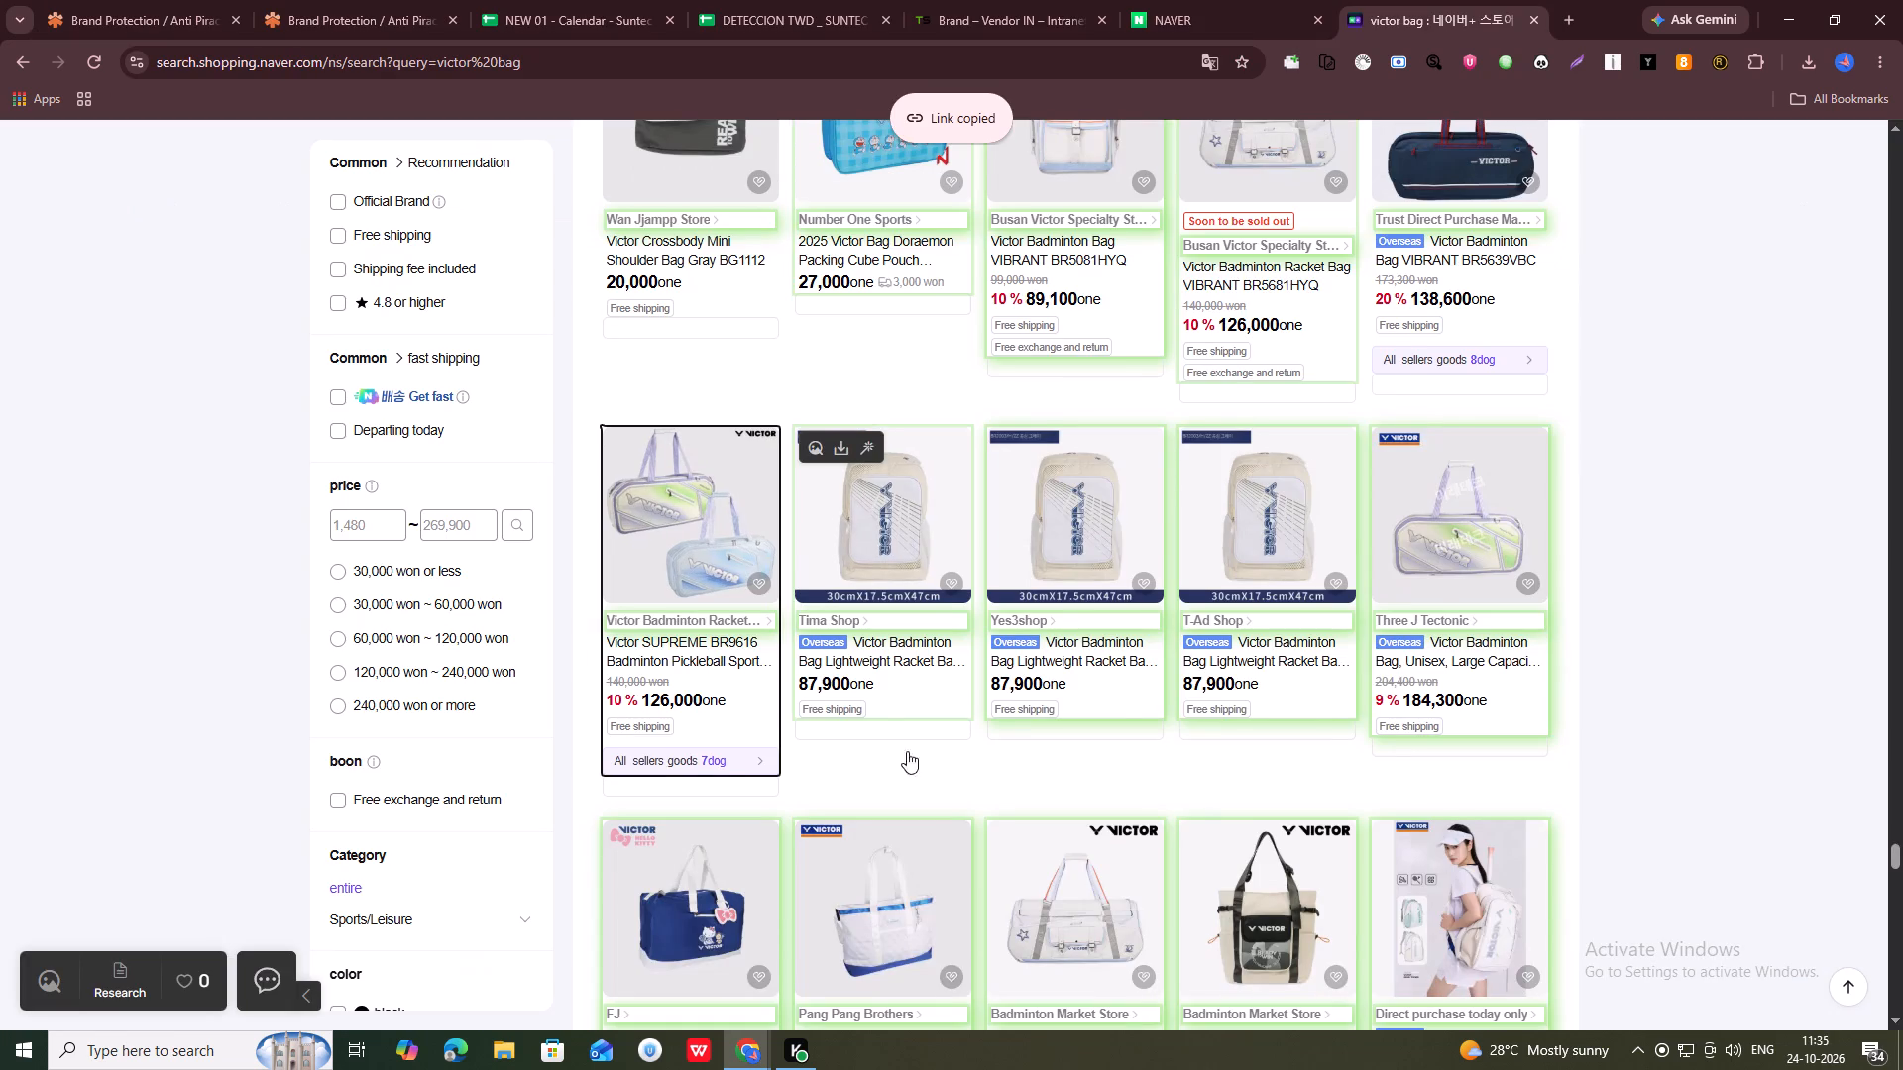
scroll(1370, 744, down, 5)
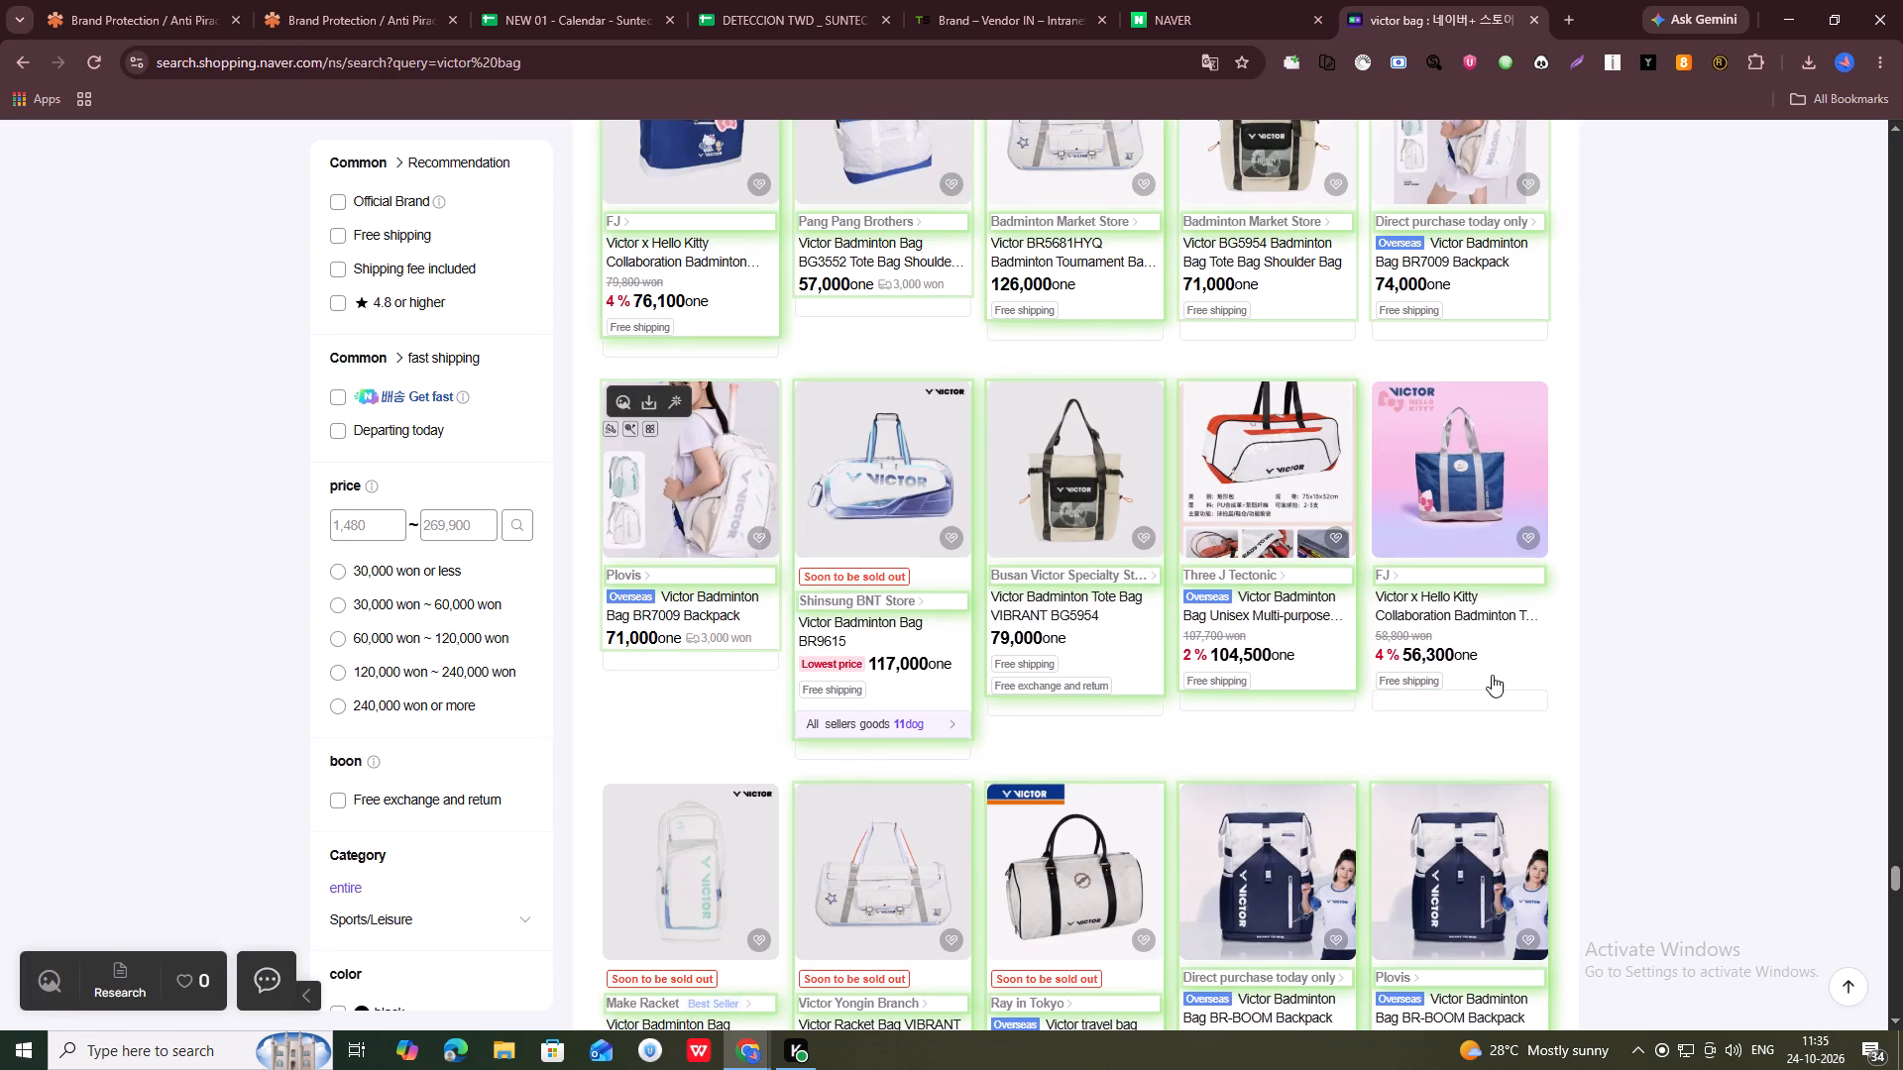
right_click(1434, 611)
click(1475, 808)
key(alt+Tab)
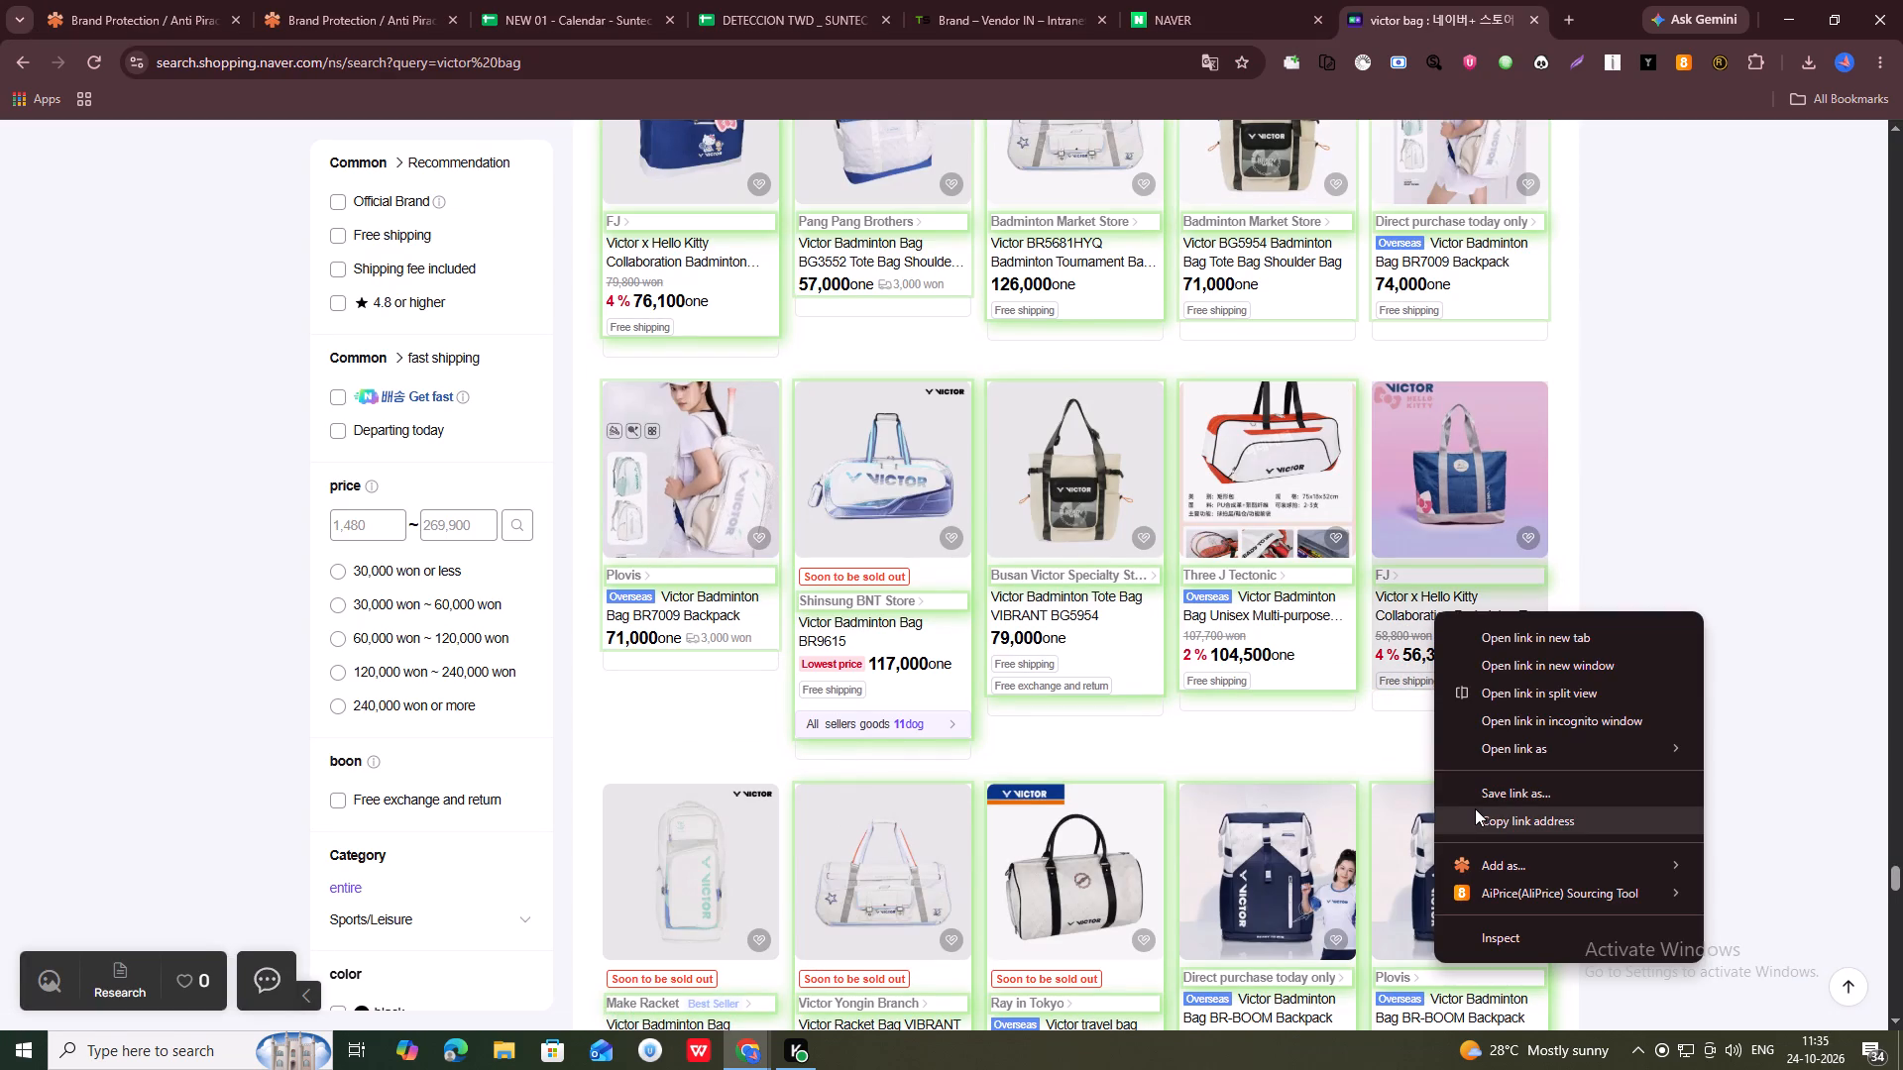
key(ctrl+v)
key(Down)
key(alt+Tab)
Copy the link of Make Racket's 117,000 won Victor Badminton Bag BR5833TTY from Naver into Links cell C100991.
key(Down)
scroll(1475, 808, down, 4)
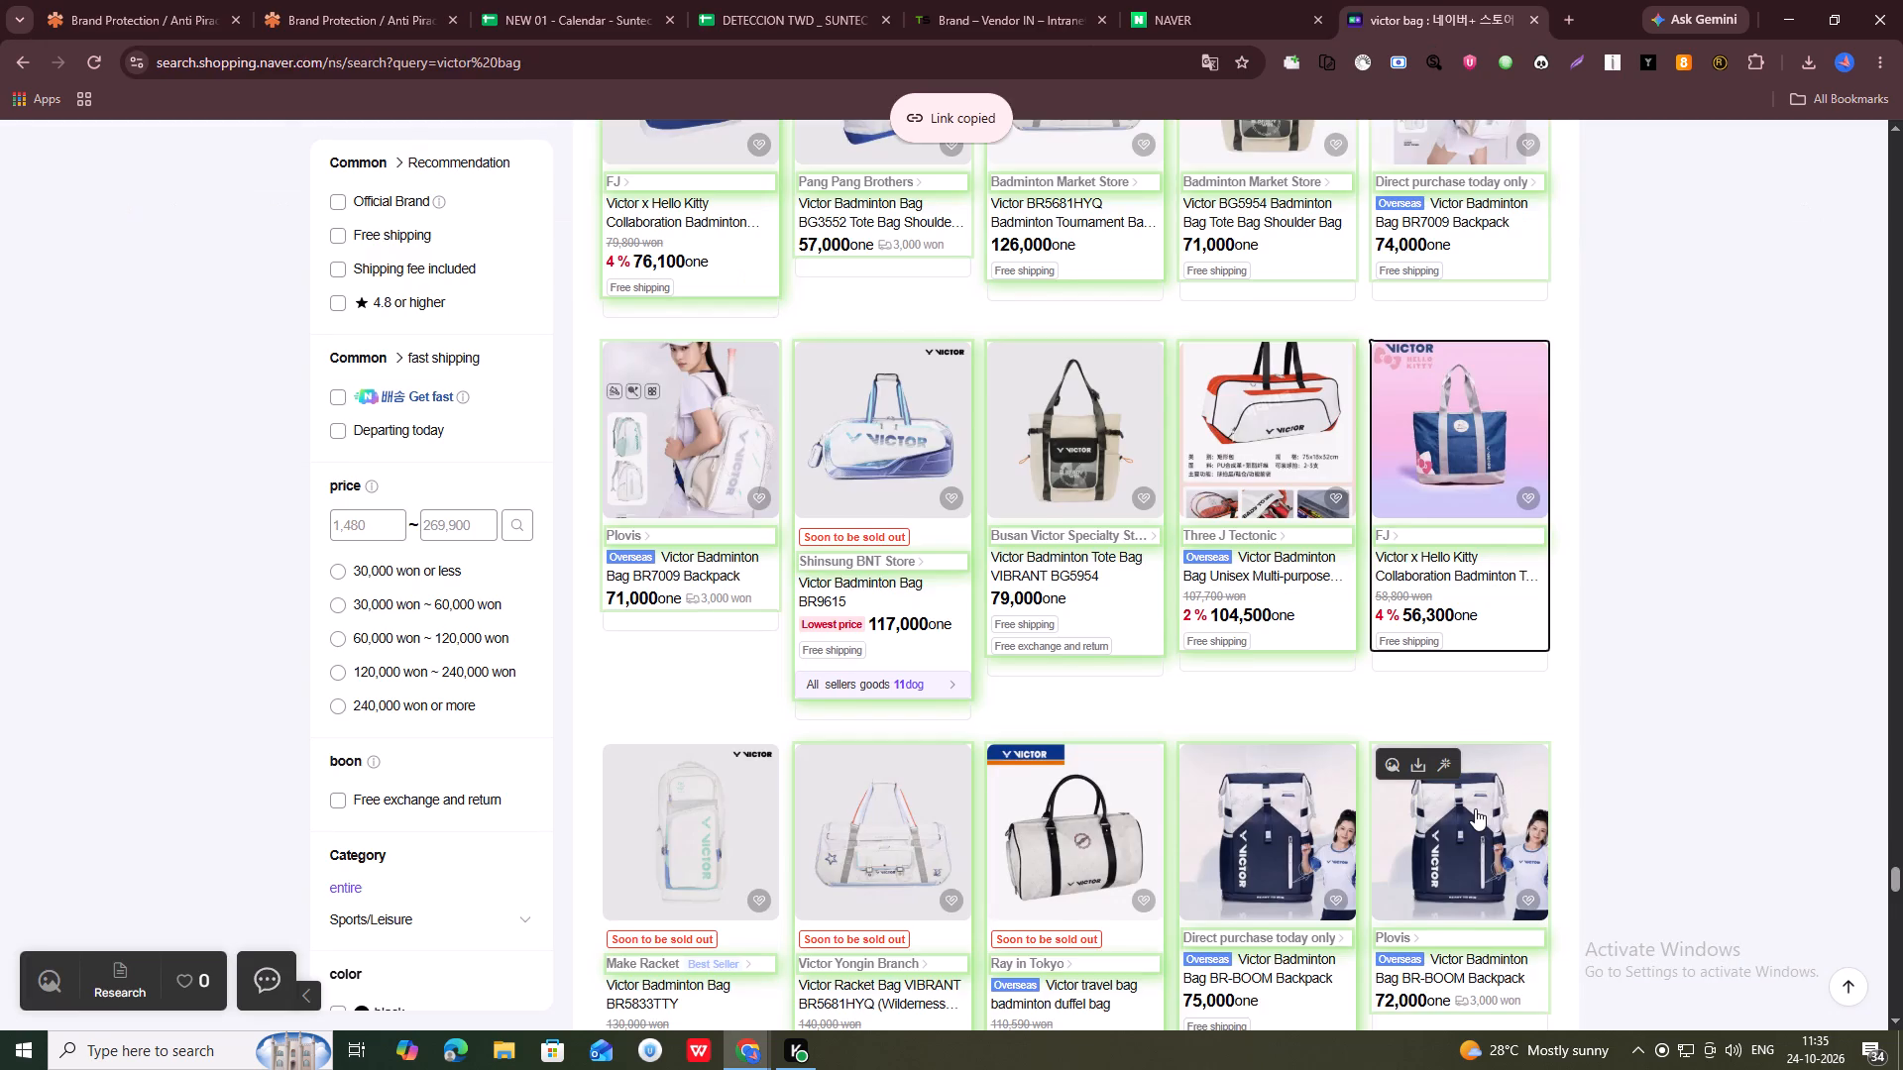
right_click(653, 596)
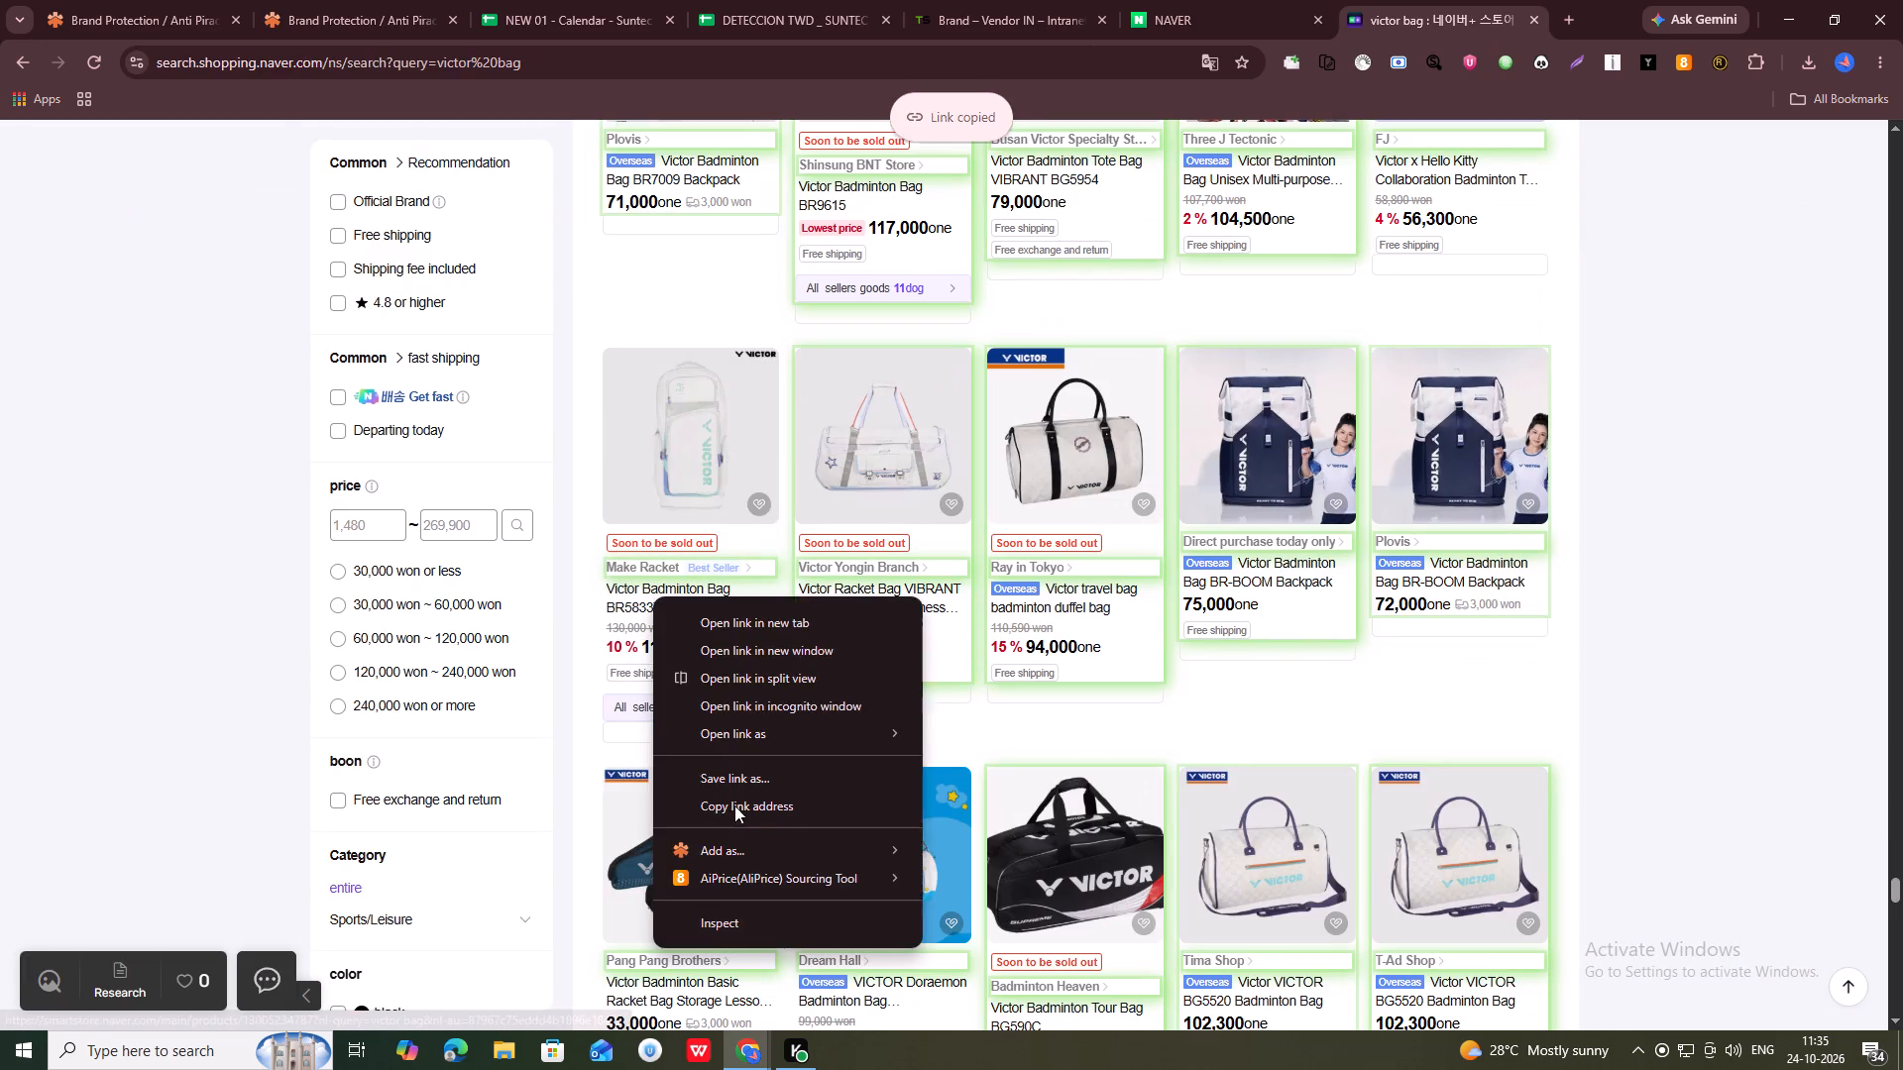
click(734, 804)
key(alt+Tab)
key(ctrl+v)
key(ctrl+shift+Up)
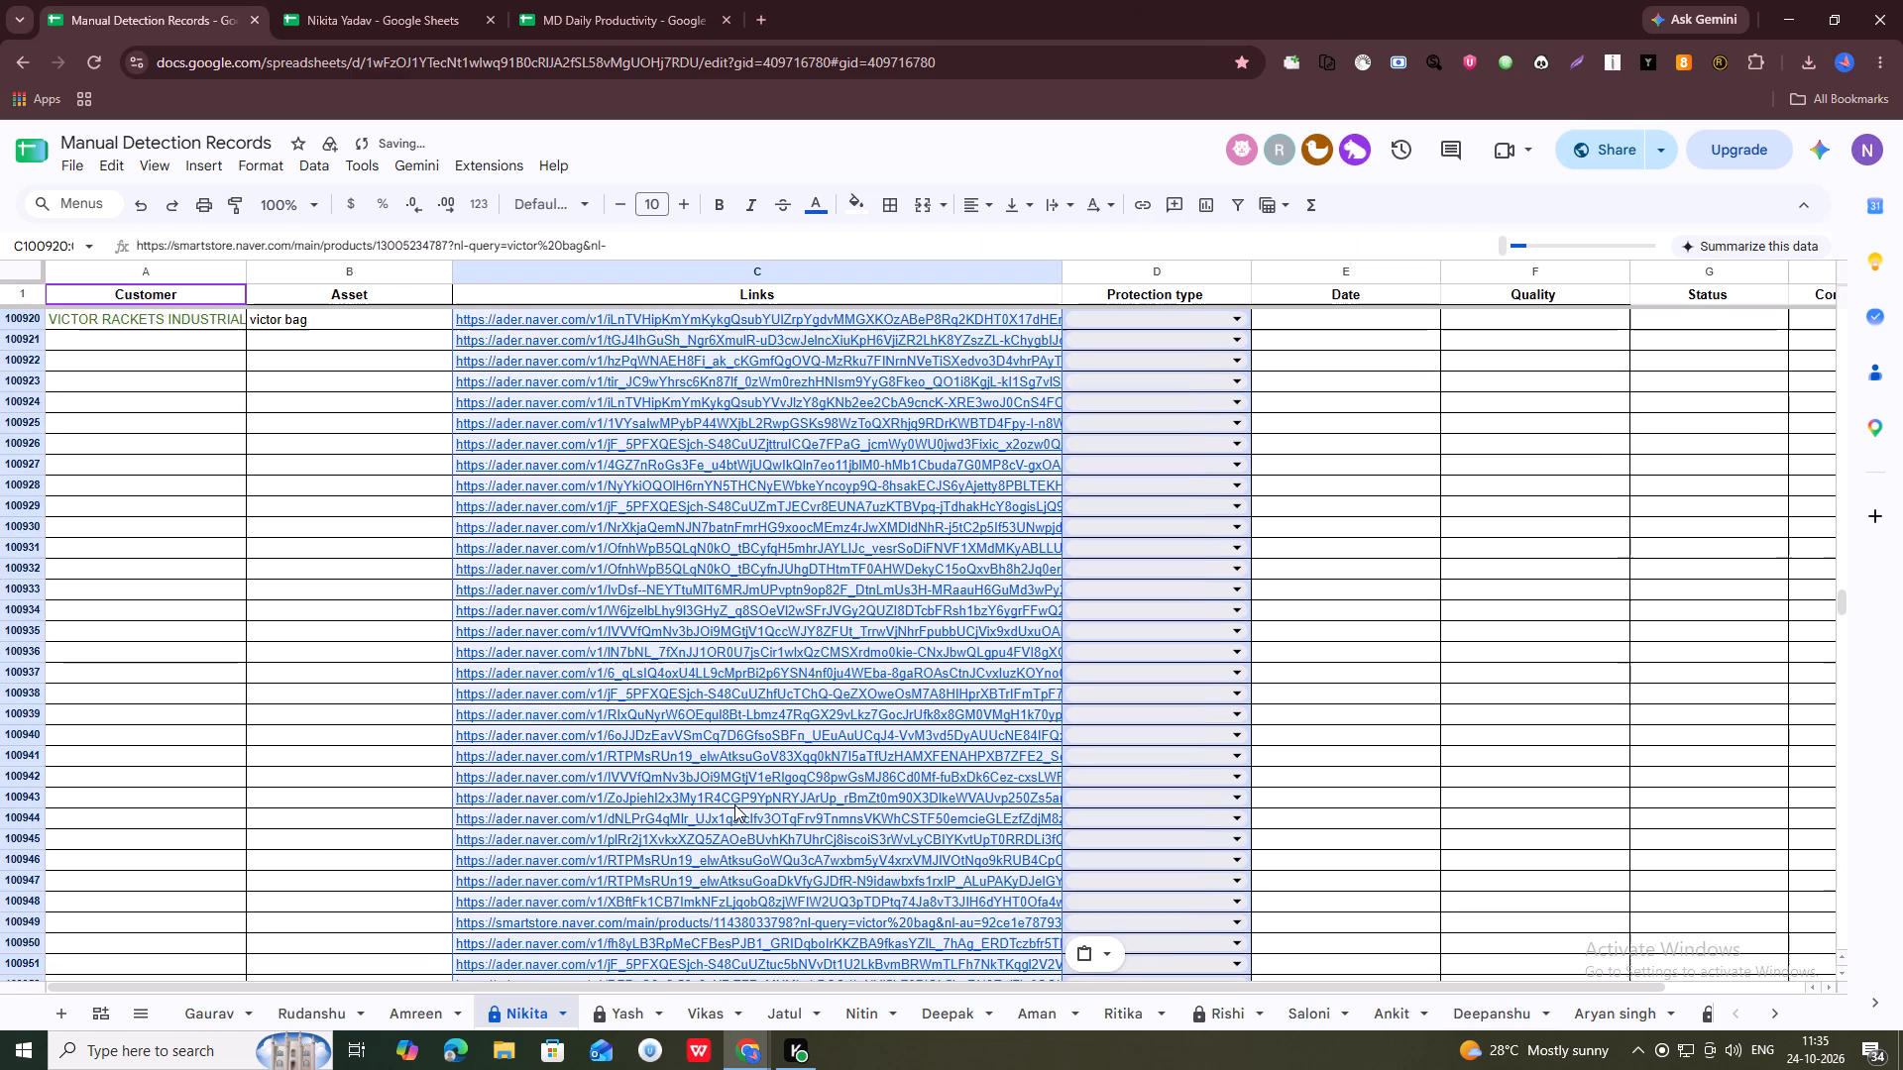
key(Down)
key(alt+Tab)
Copy the link of T-Ad Shop's 66,800 won Victor Badminton Bag Multifunctional listing from Naver into Links cell C100992.
key(Down)
scroll(1234, 845, down, 4)
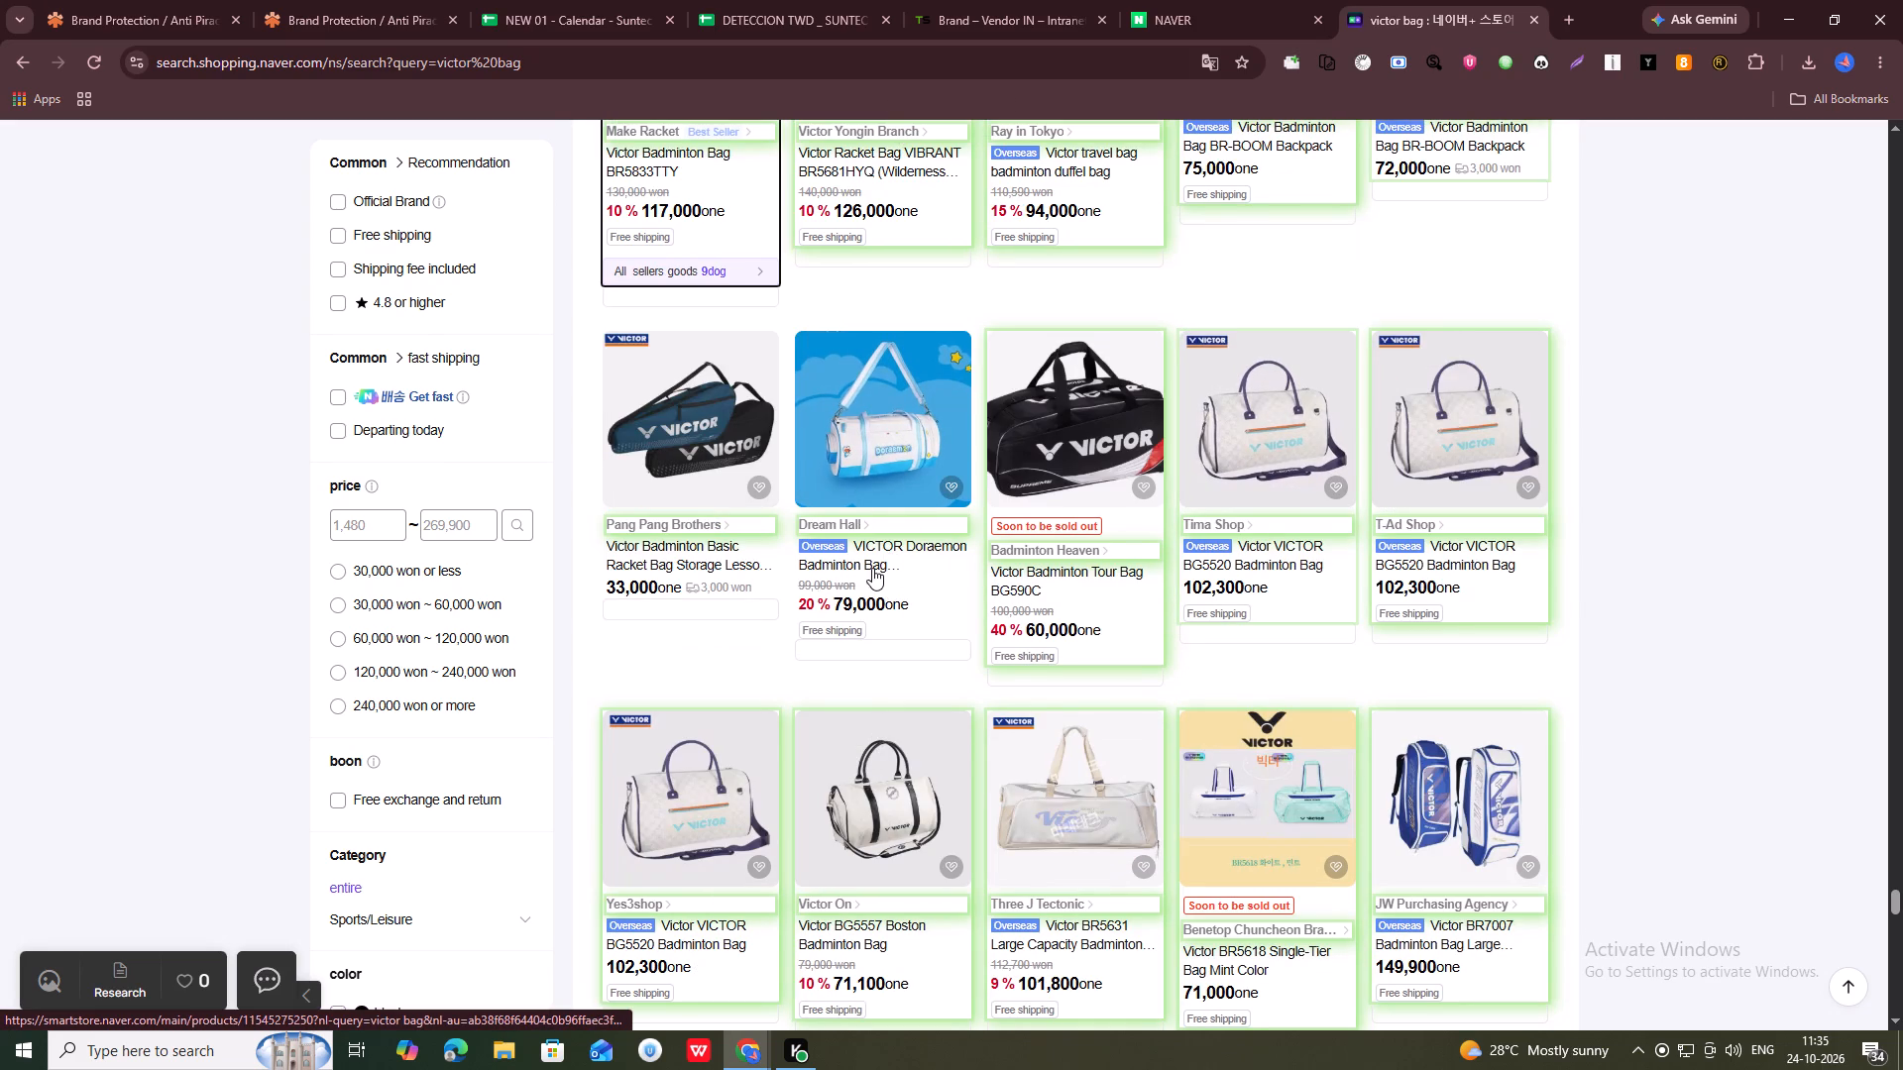
scroll(855, 677, down, 3)
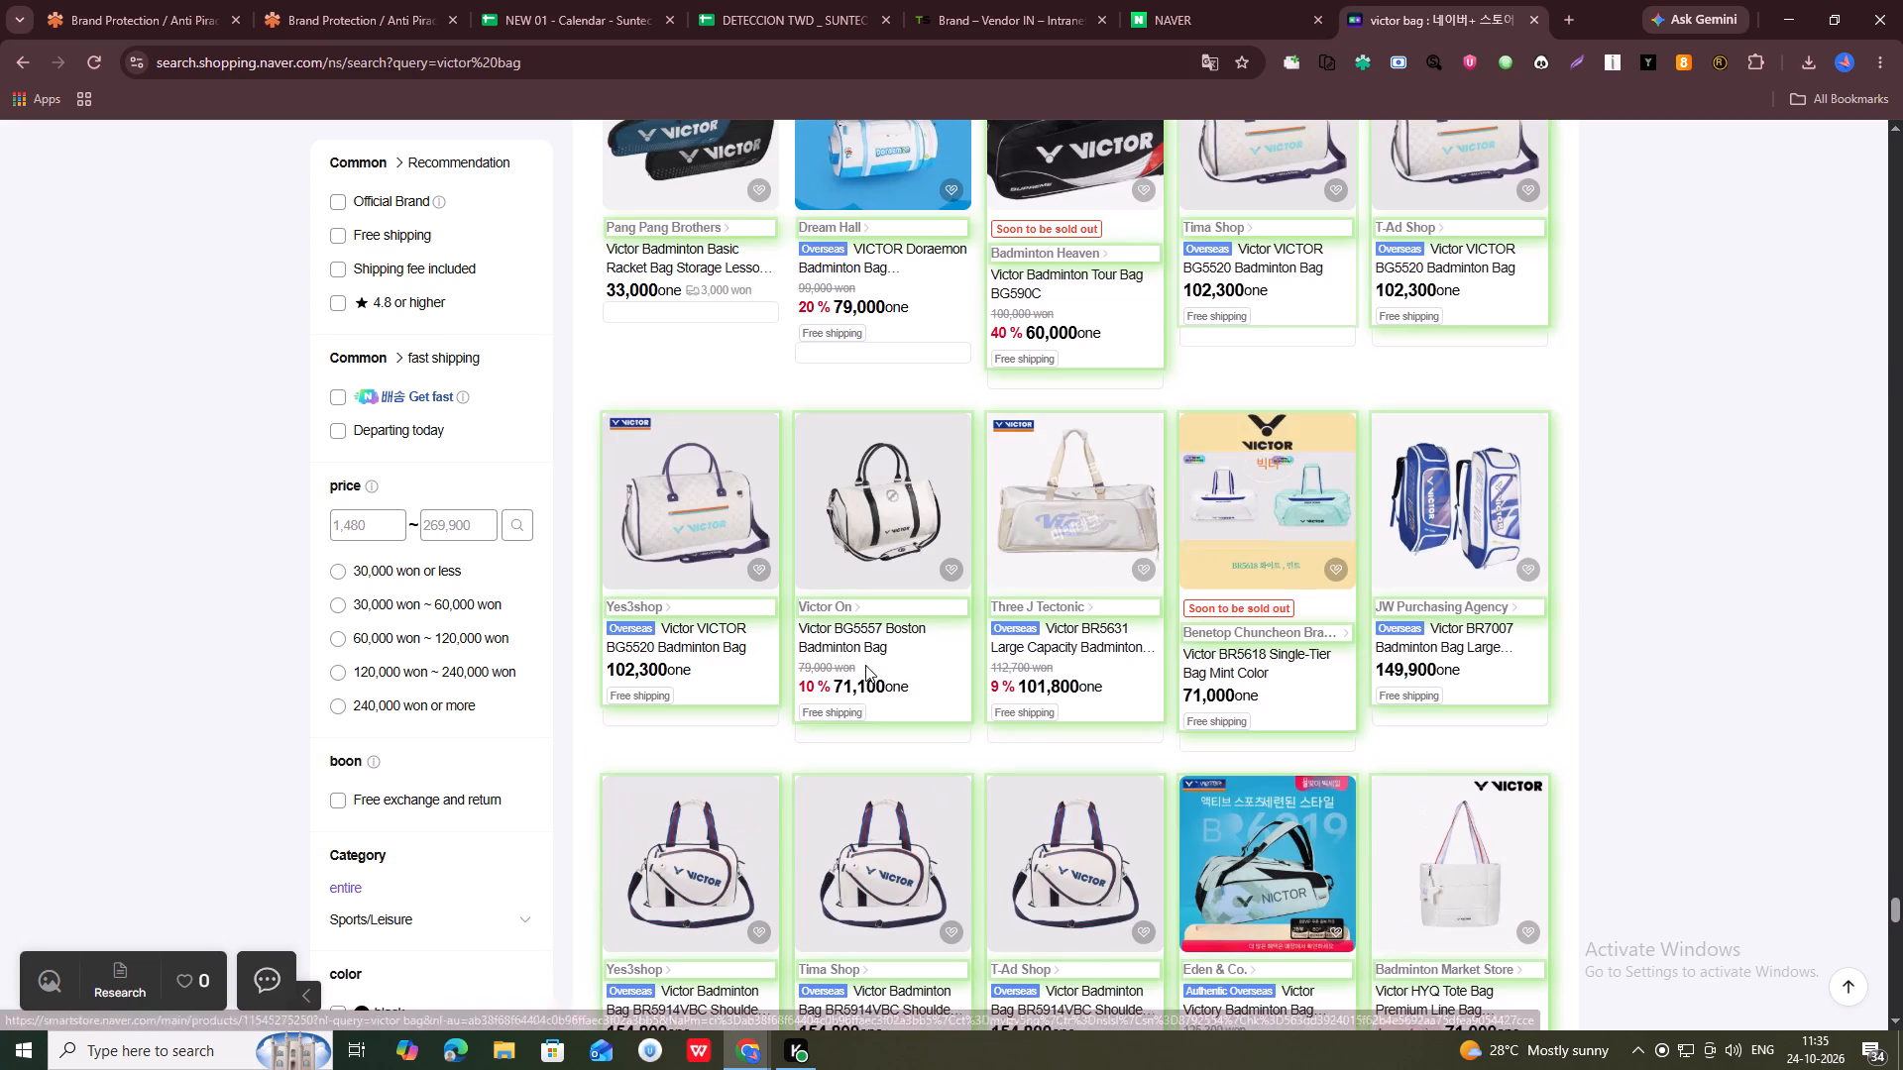
scroll(1183, 659, down, 3)
scroll(1390, 737, down, 5)
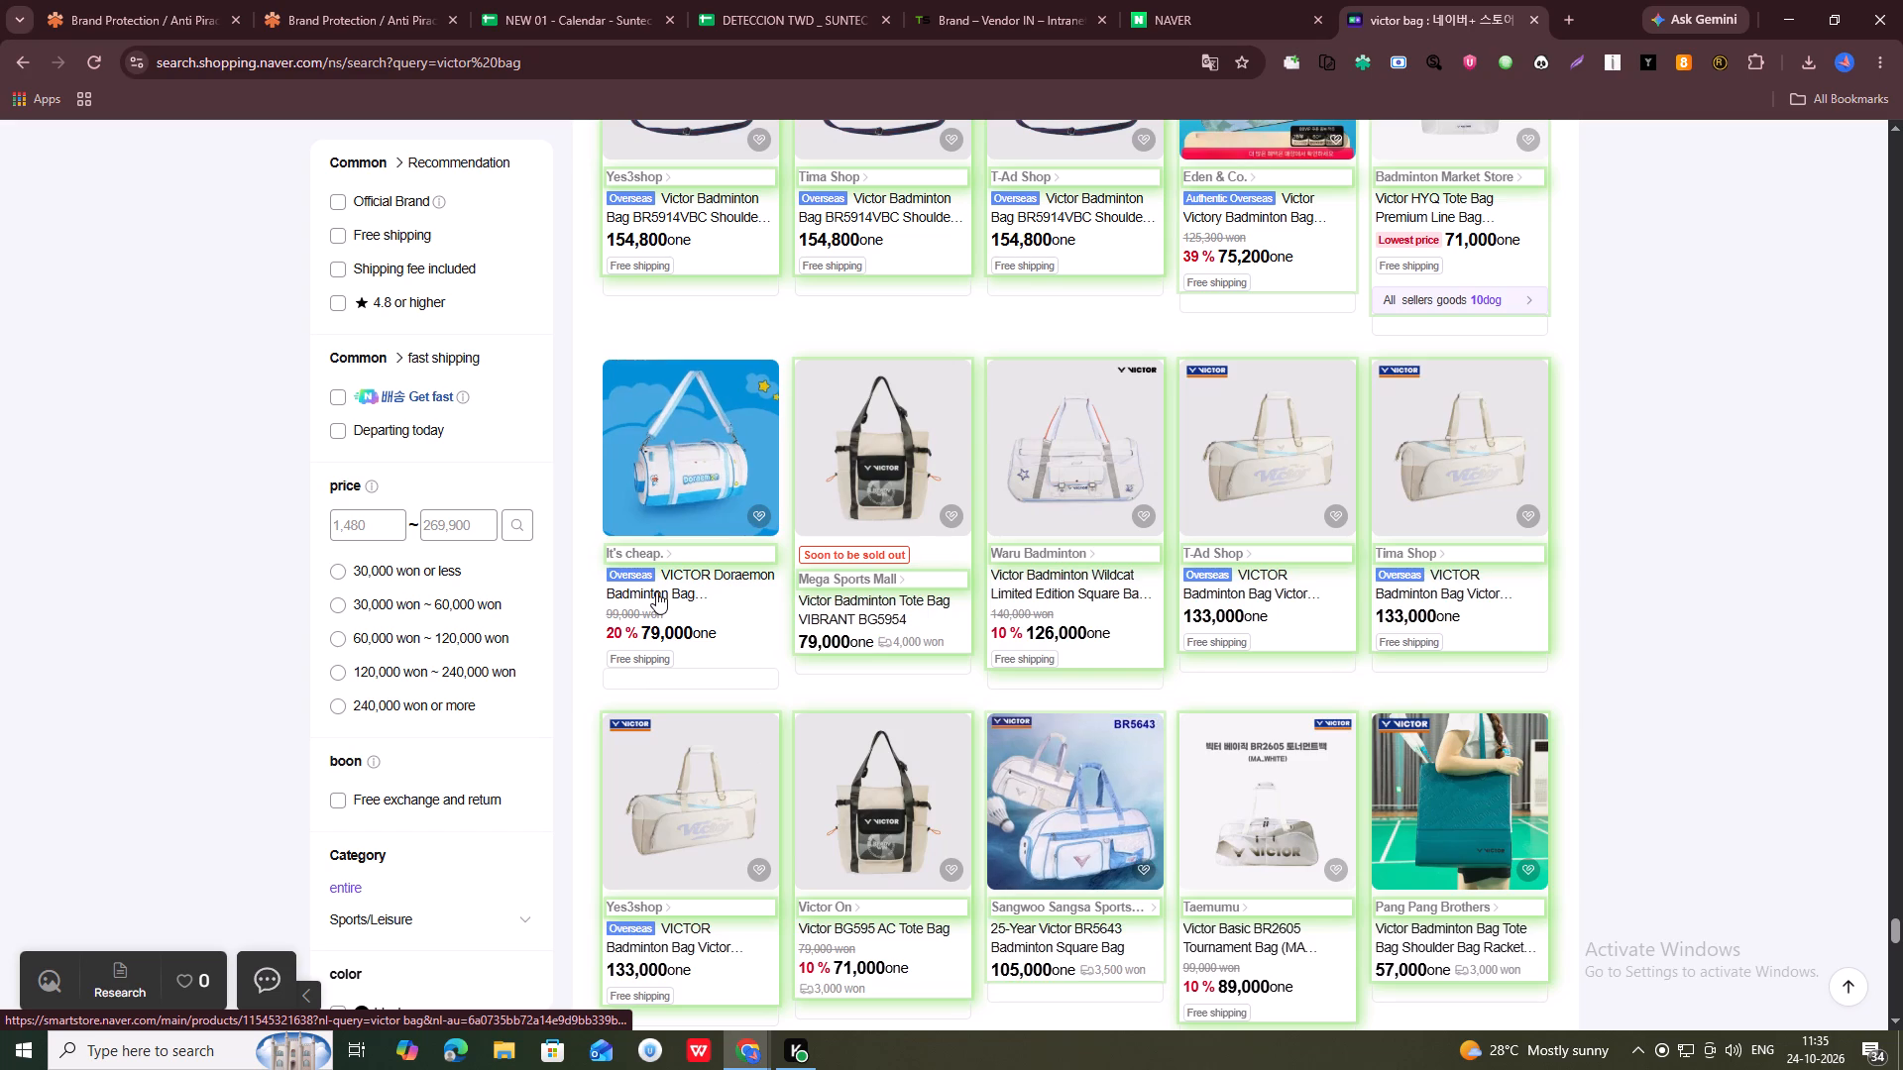
scroll(1553, 775, down, 6)
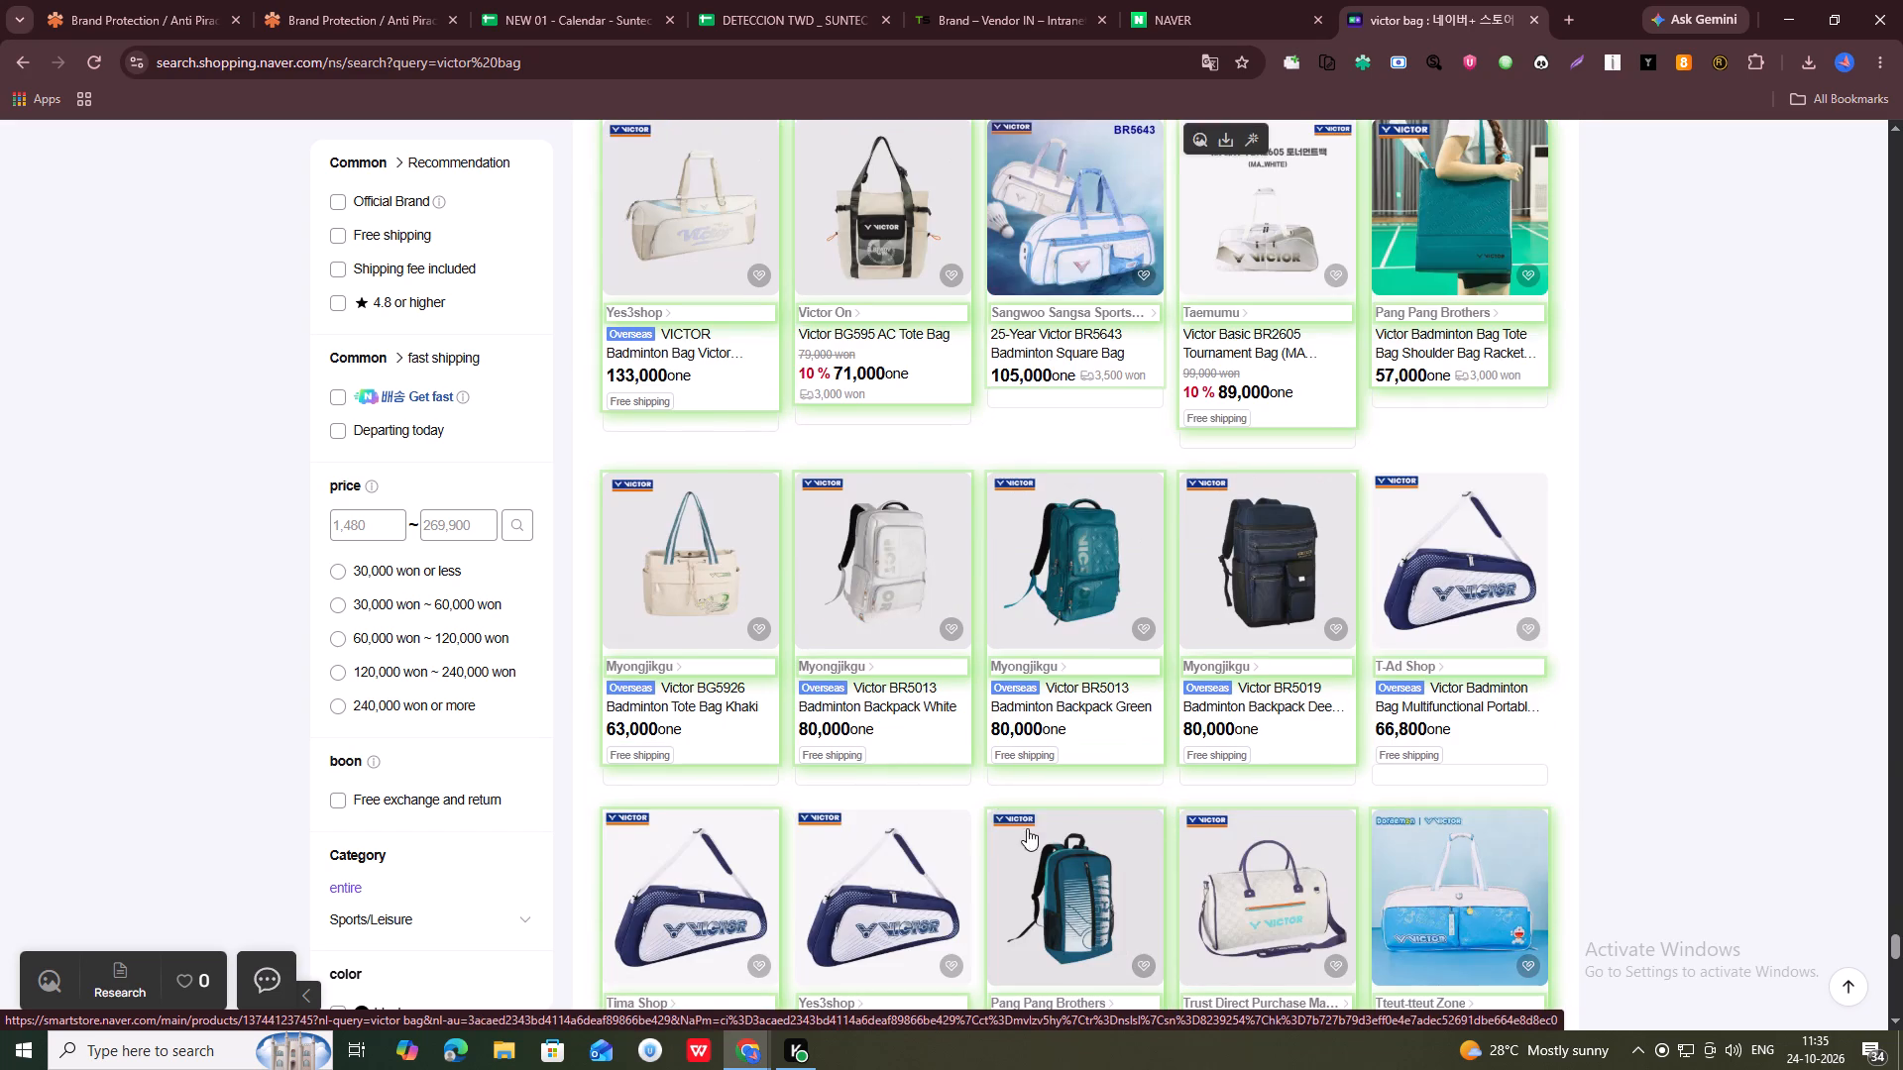
scroll(980, 813, down, 5)
scroll(980, 813, up, 5)
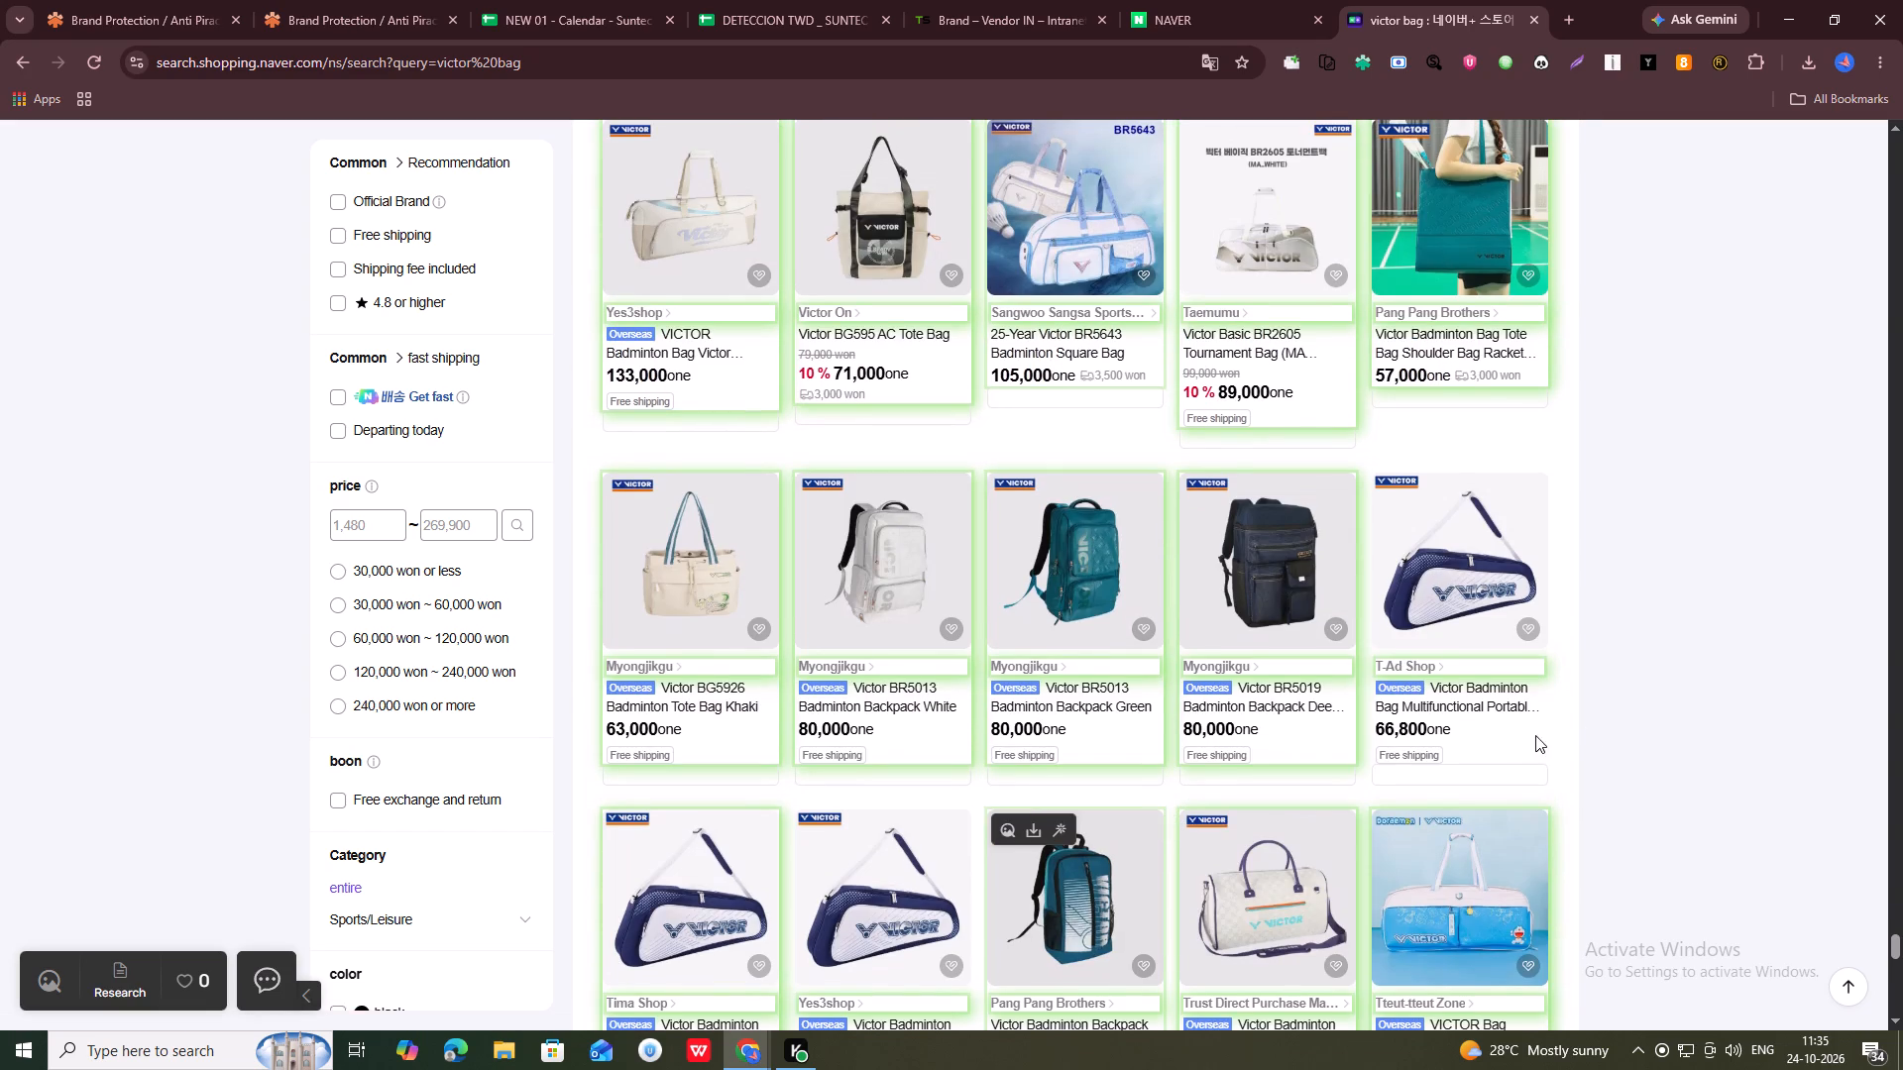
right_click(1473, 708)
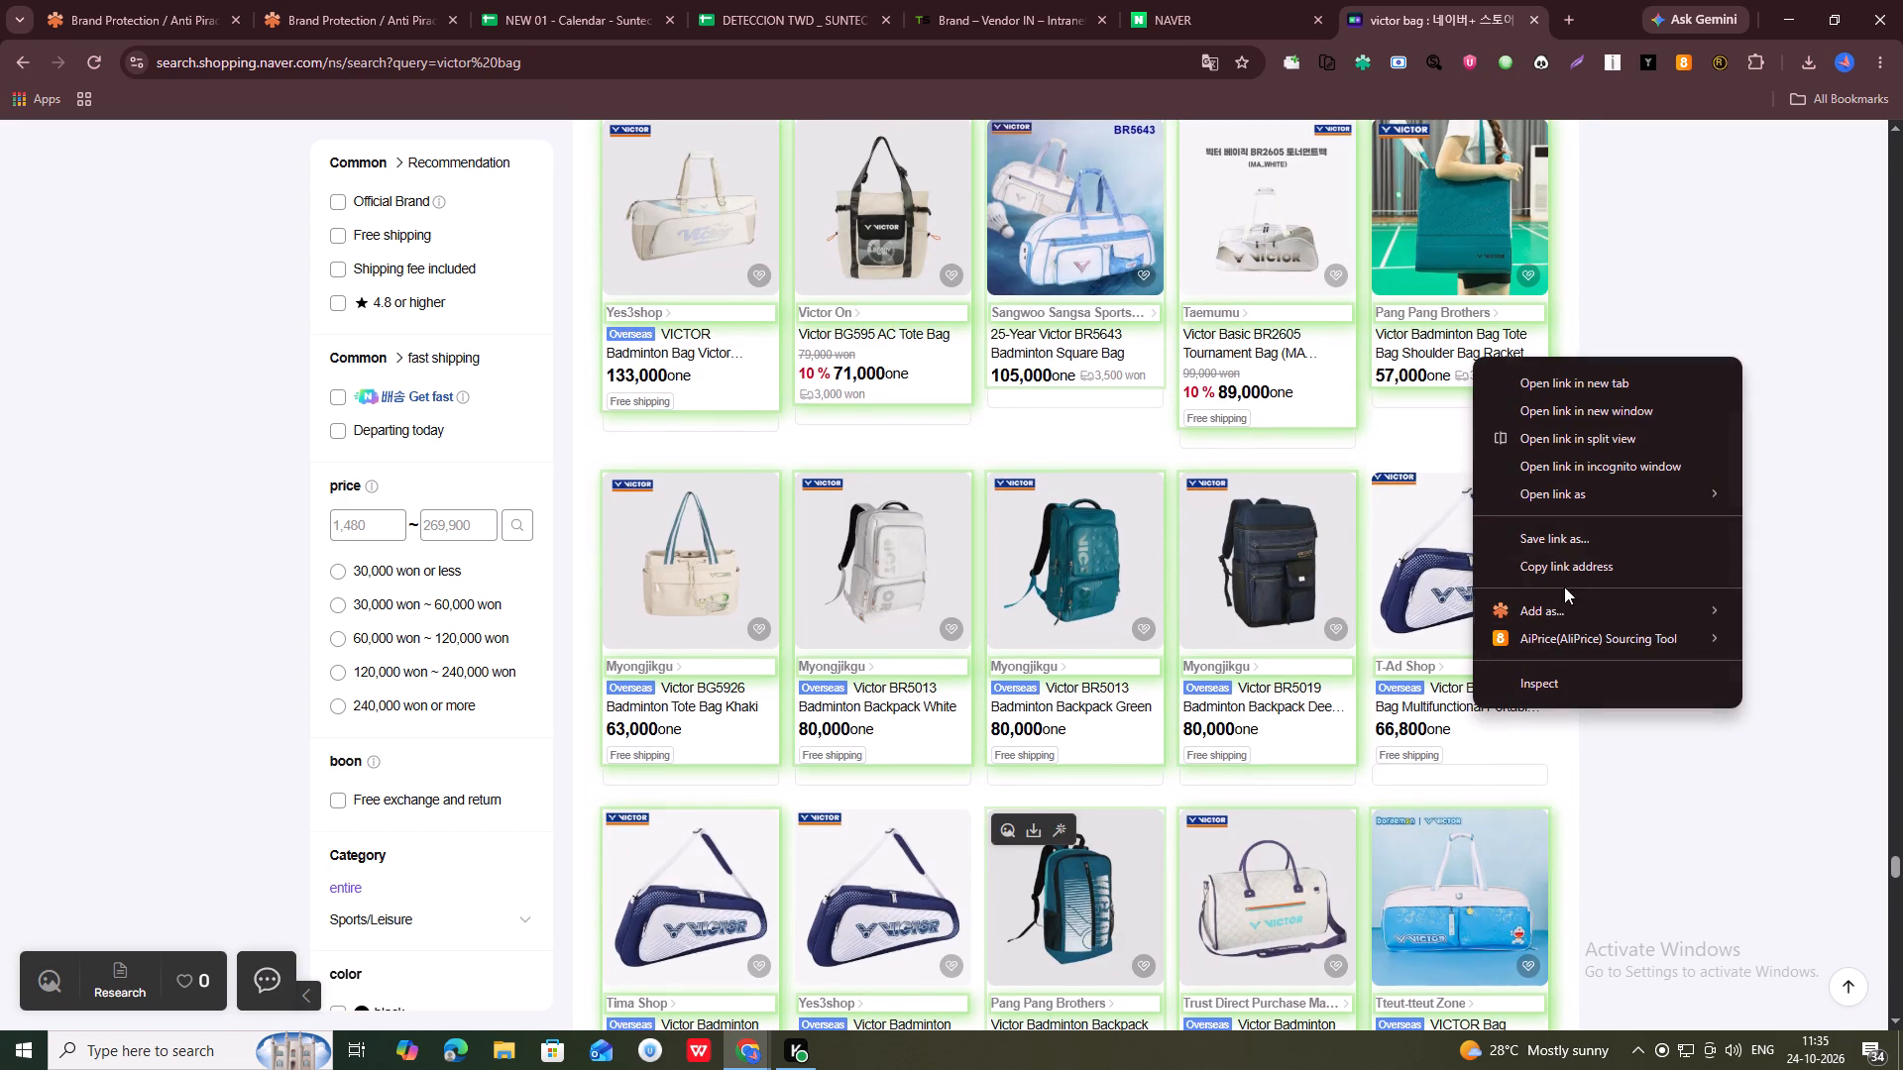
click(1577, 563)
key(alt+Tab)
key(ctrl+v)
key(Down)
key(alt+Tab)
Copy the link of Yes3shop's 66,800 won Victor Badminton Bag Multifunctional listing from Naver into Links cell C100993.
key(Down)
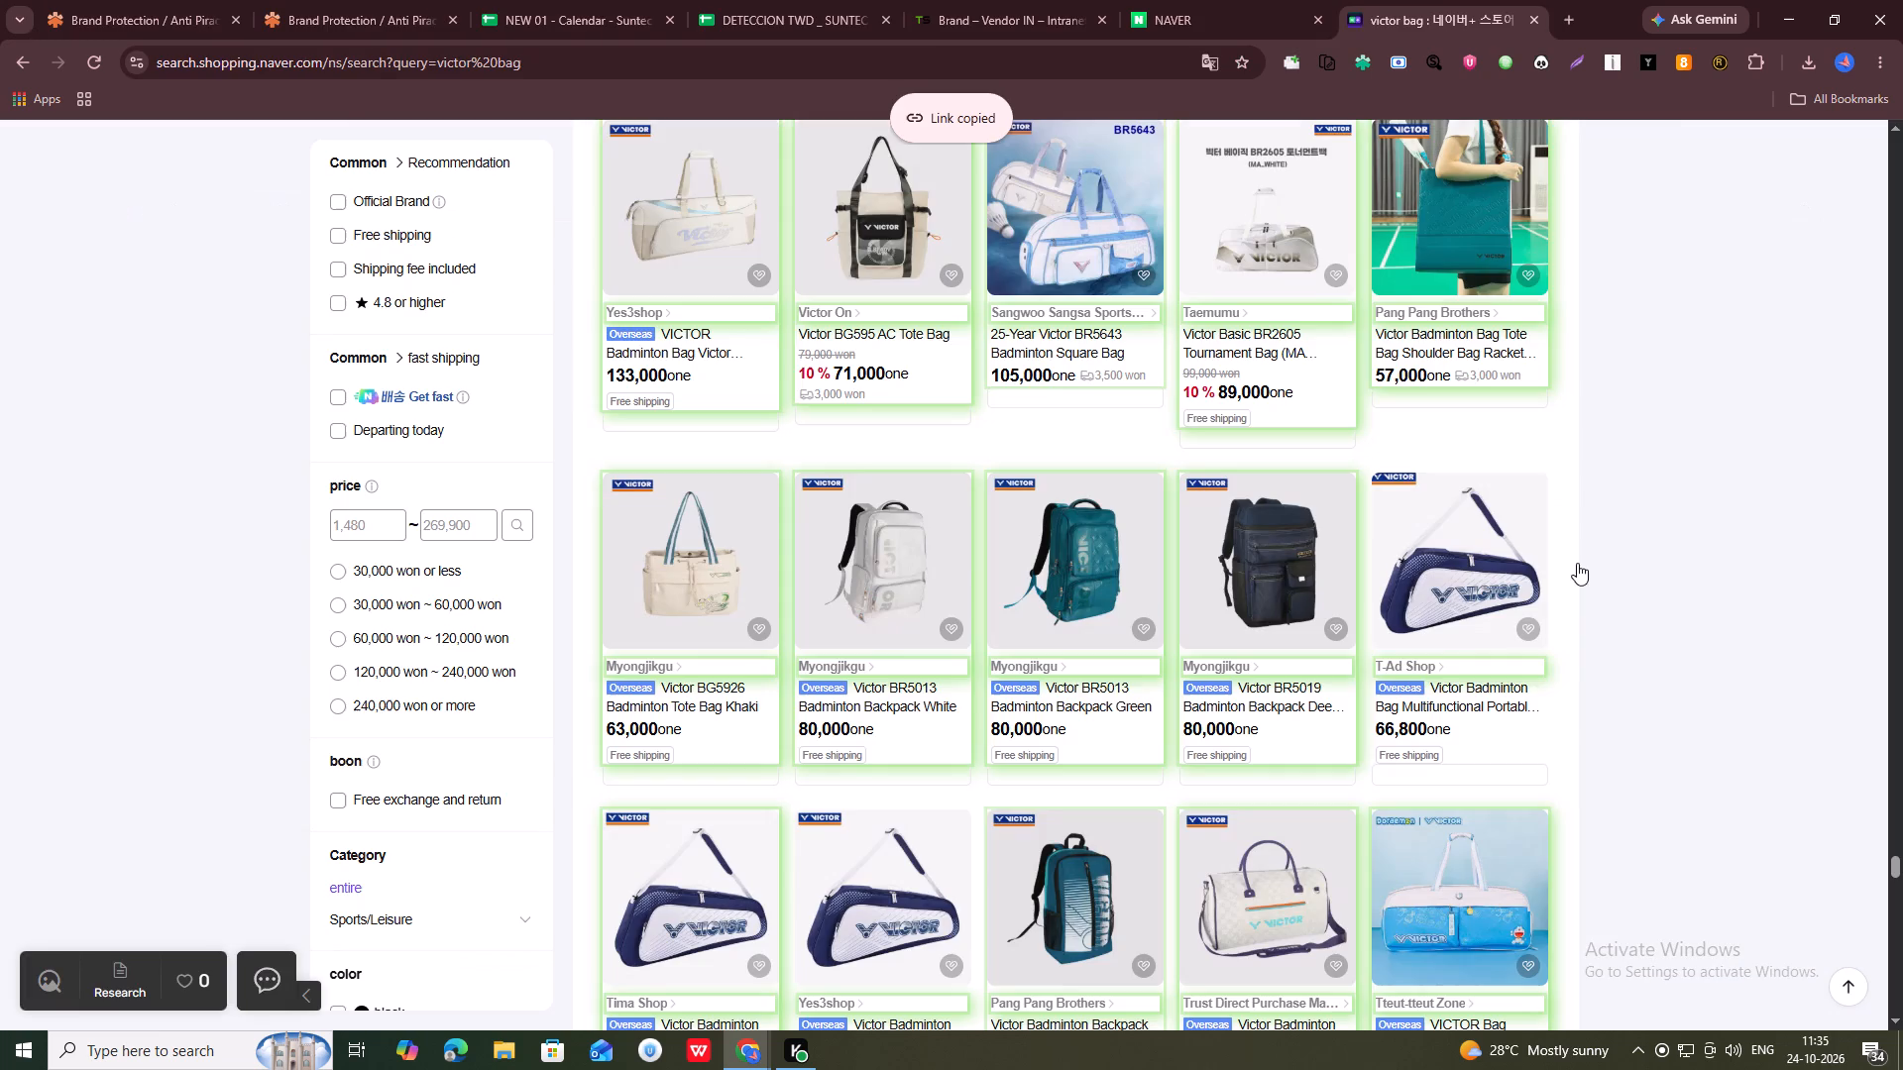
scroll(1589, 594, down, 4)
scroll(1273, 750, down, 4)
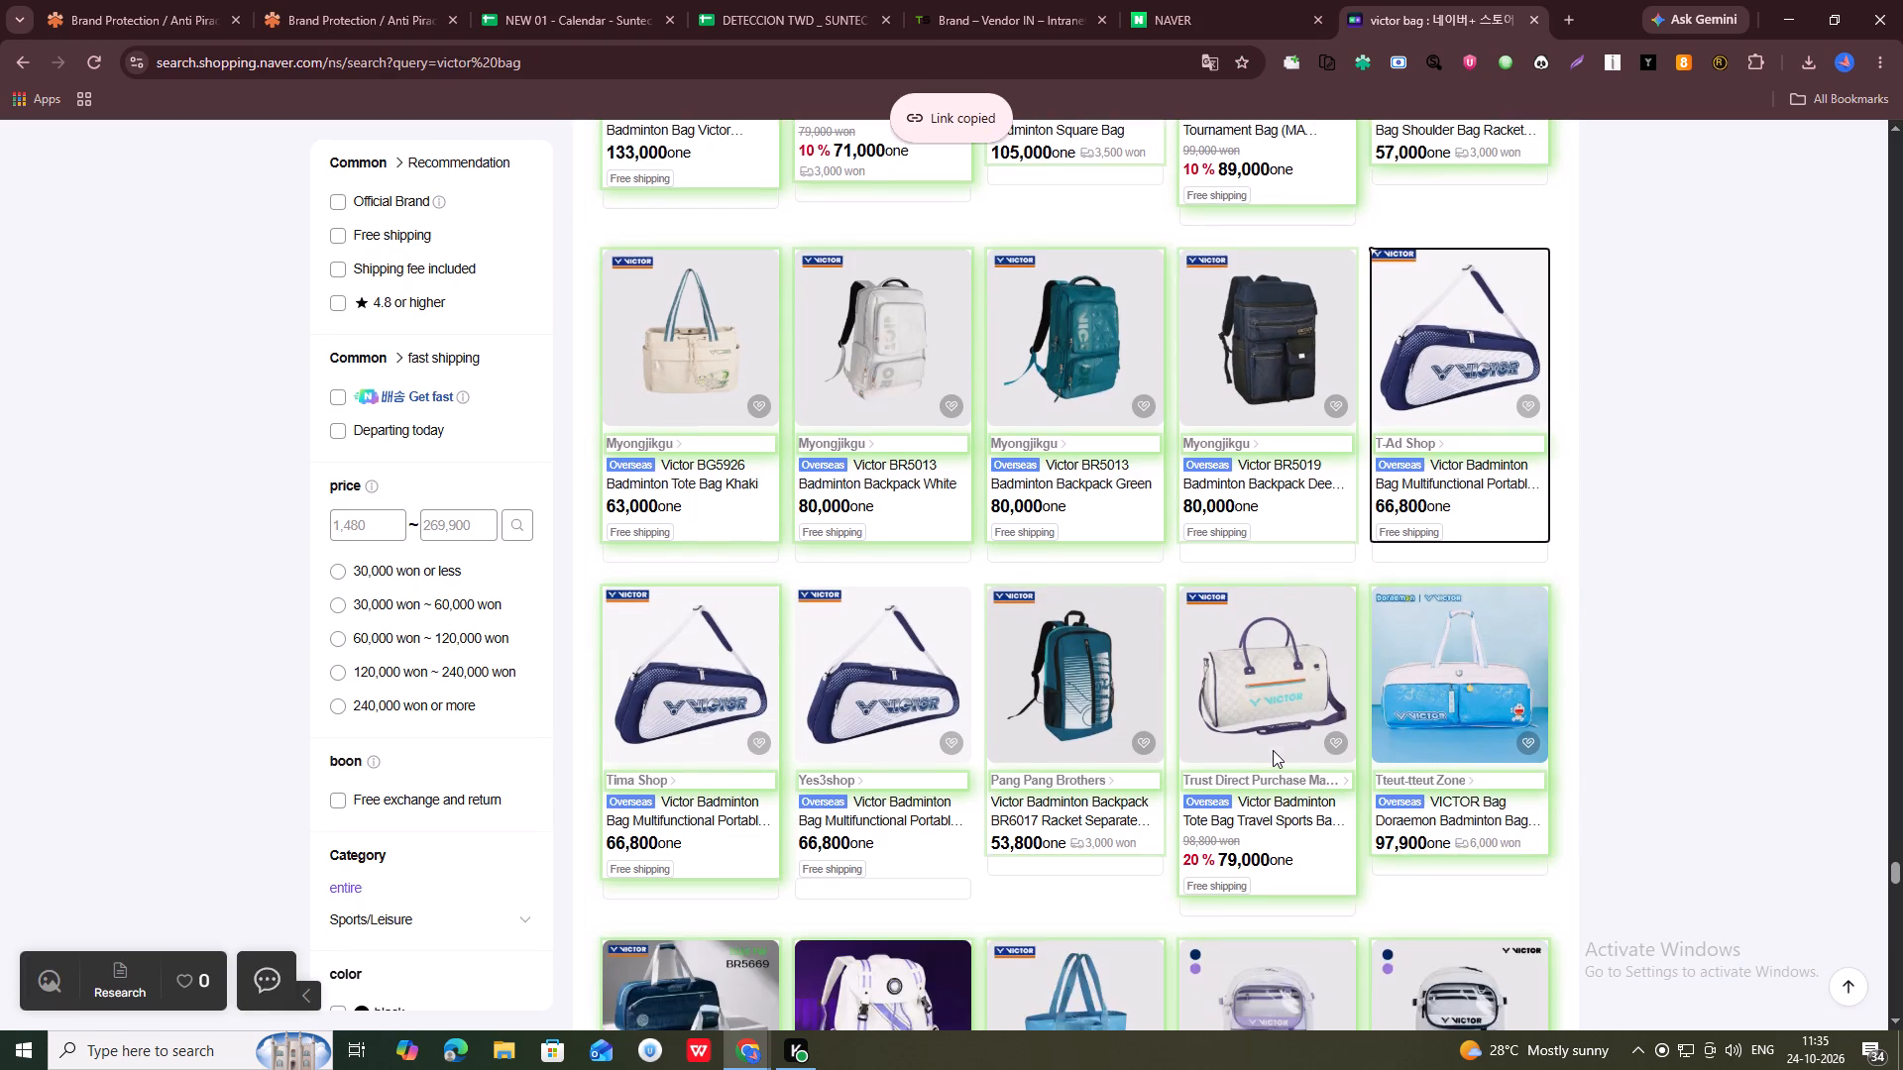
right_click(884, 605)
click(926, 817)
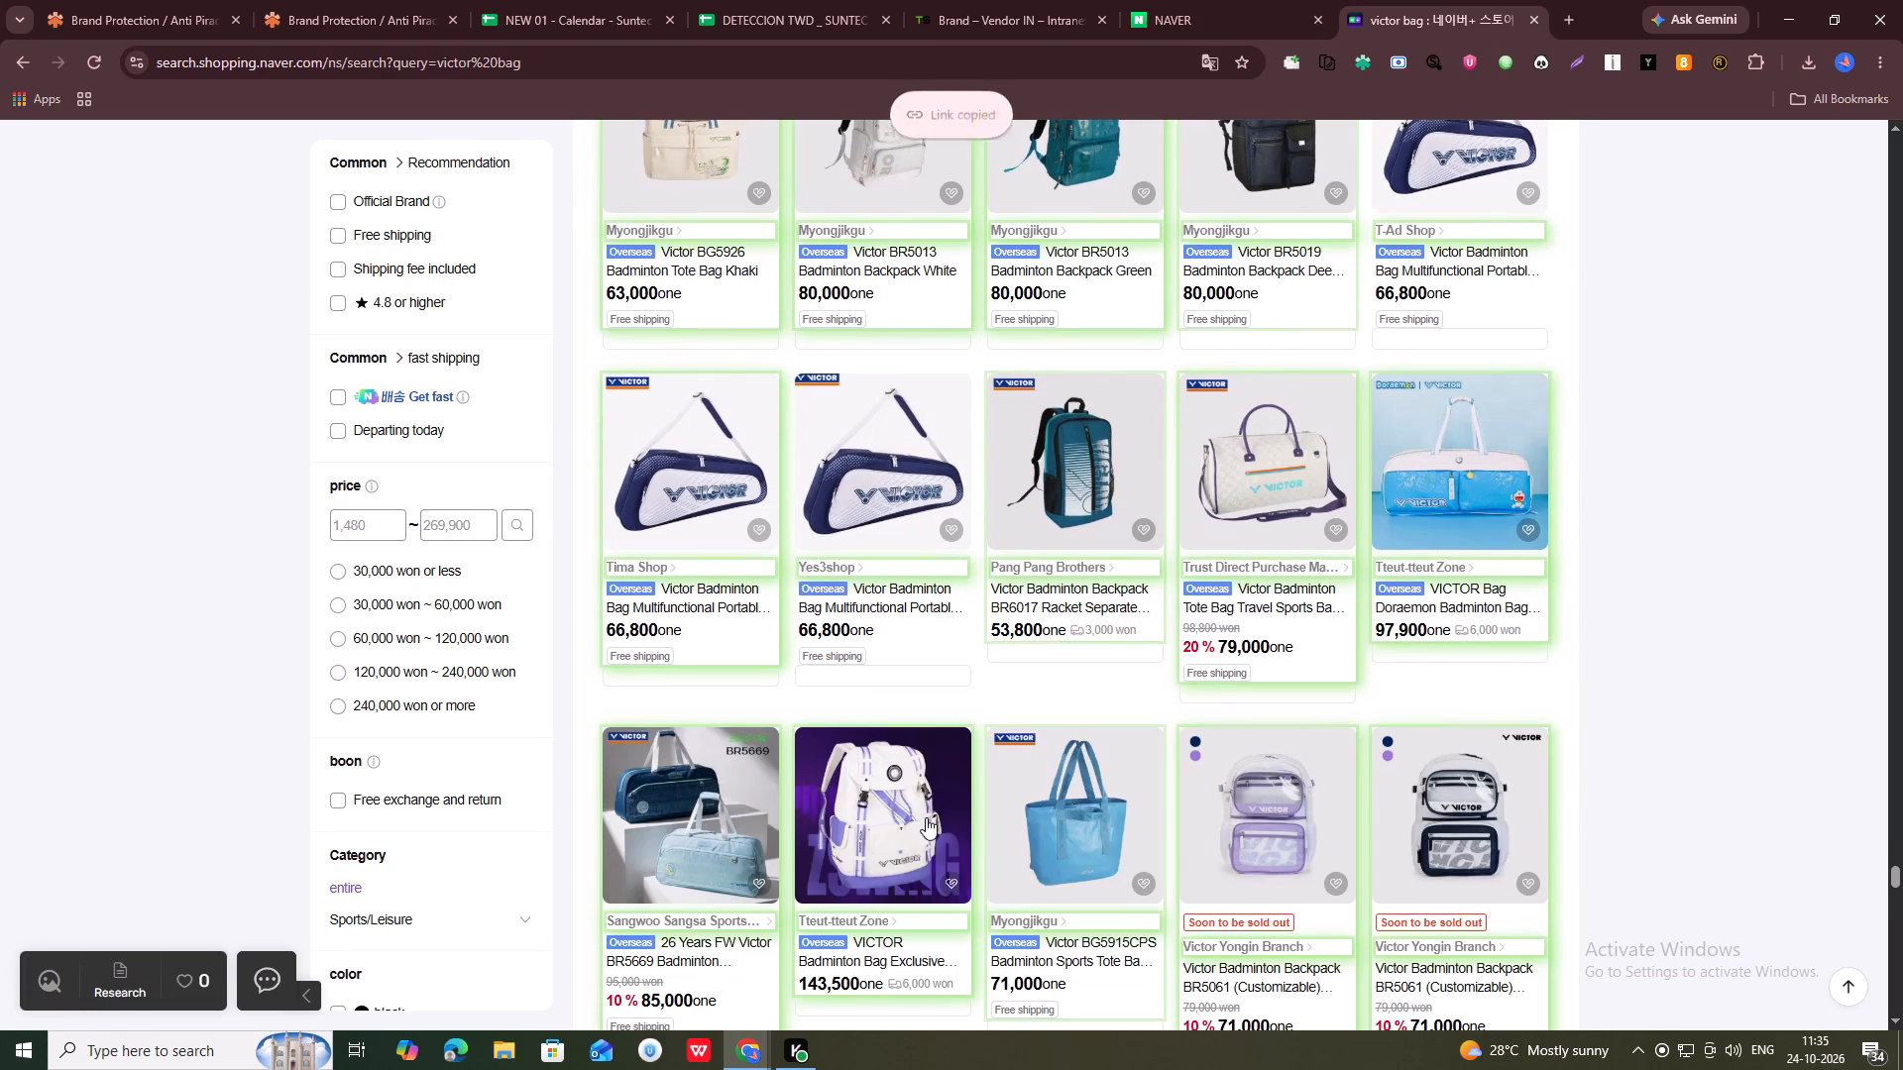
key(alt+Tab)
key(ctrl+v)
key(Down)
key(alt+Tab)
Copy the link of Purchasing Agency Panda's 73,600 won Victor Women's Badminton Bag from Naver into Links cell C100994.
key(Down)
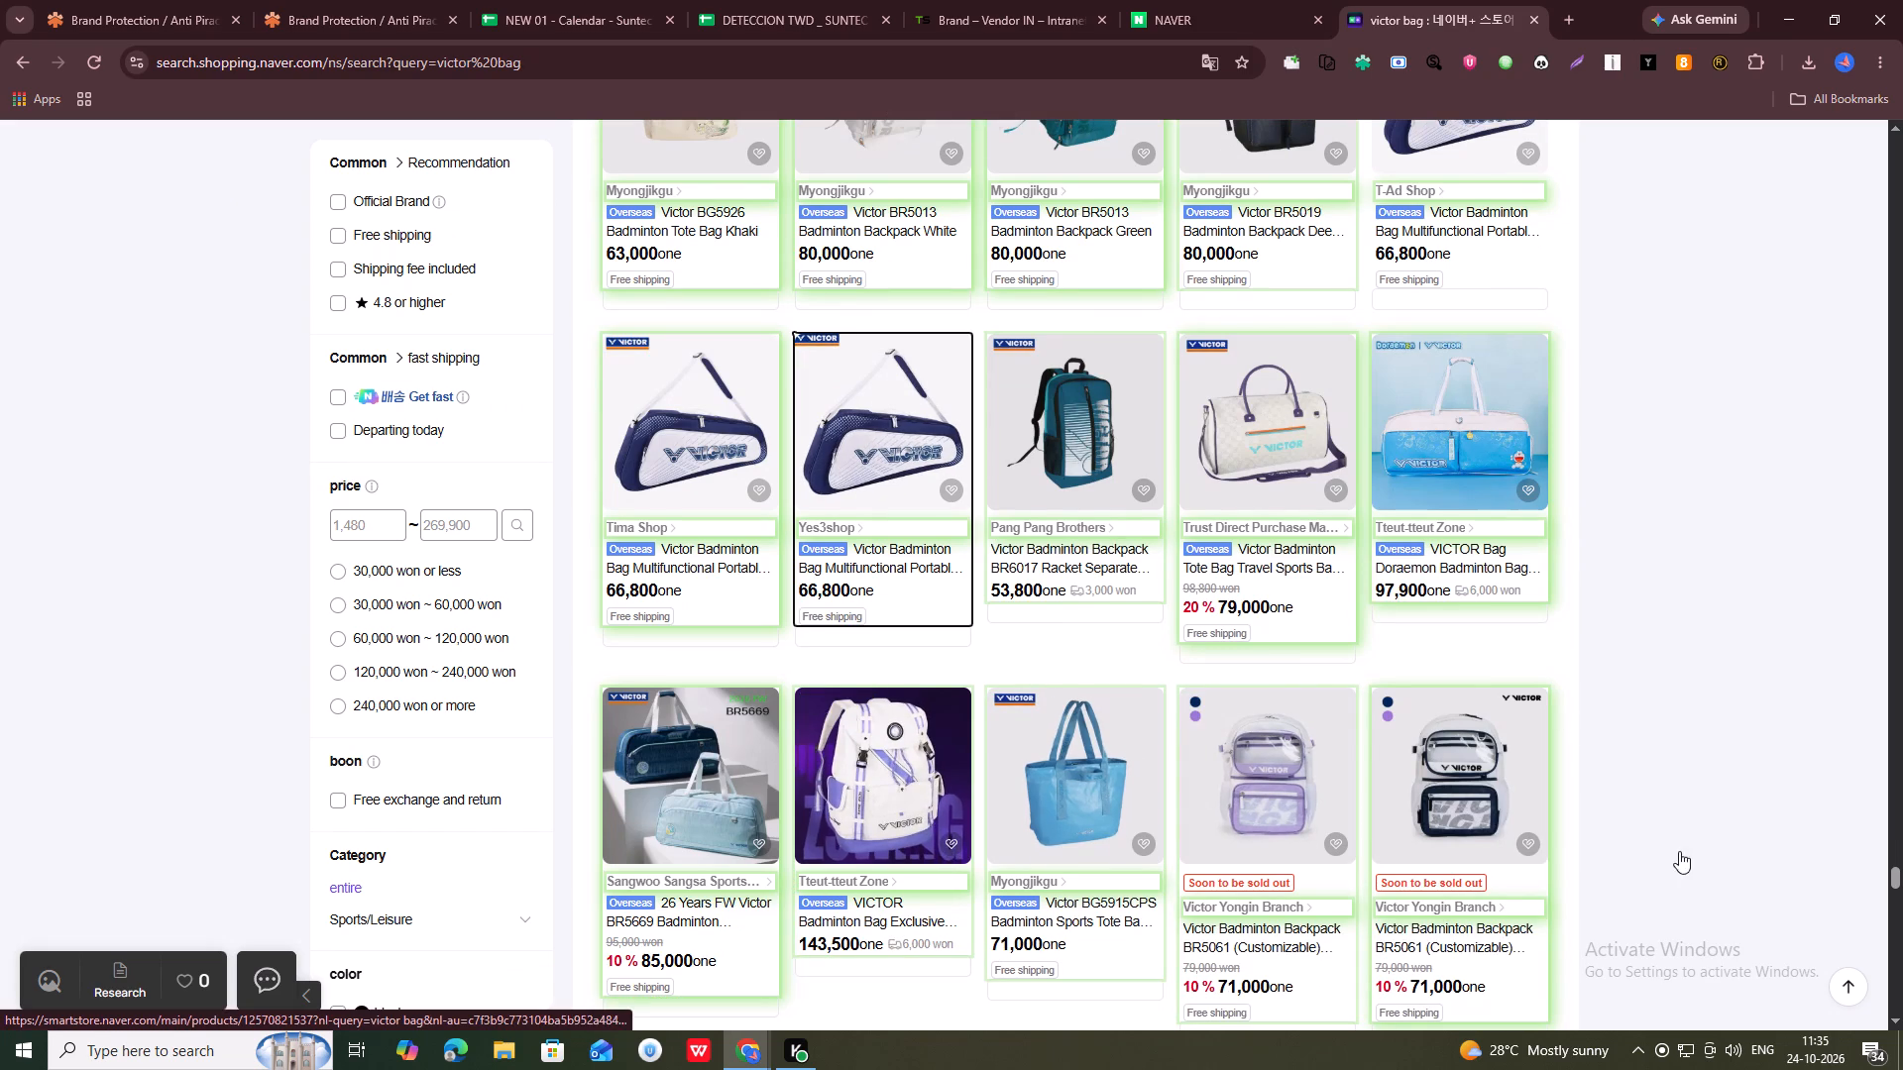
scroll(1483, 822, down, 6)
scroll(1351, 863, down, 6)
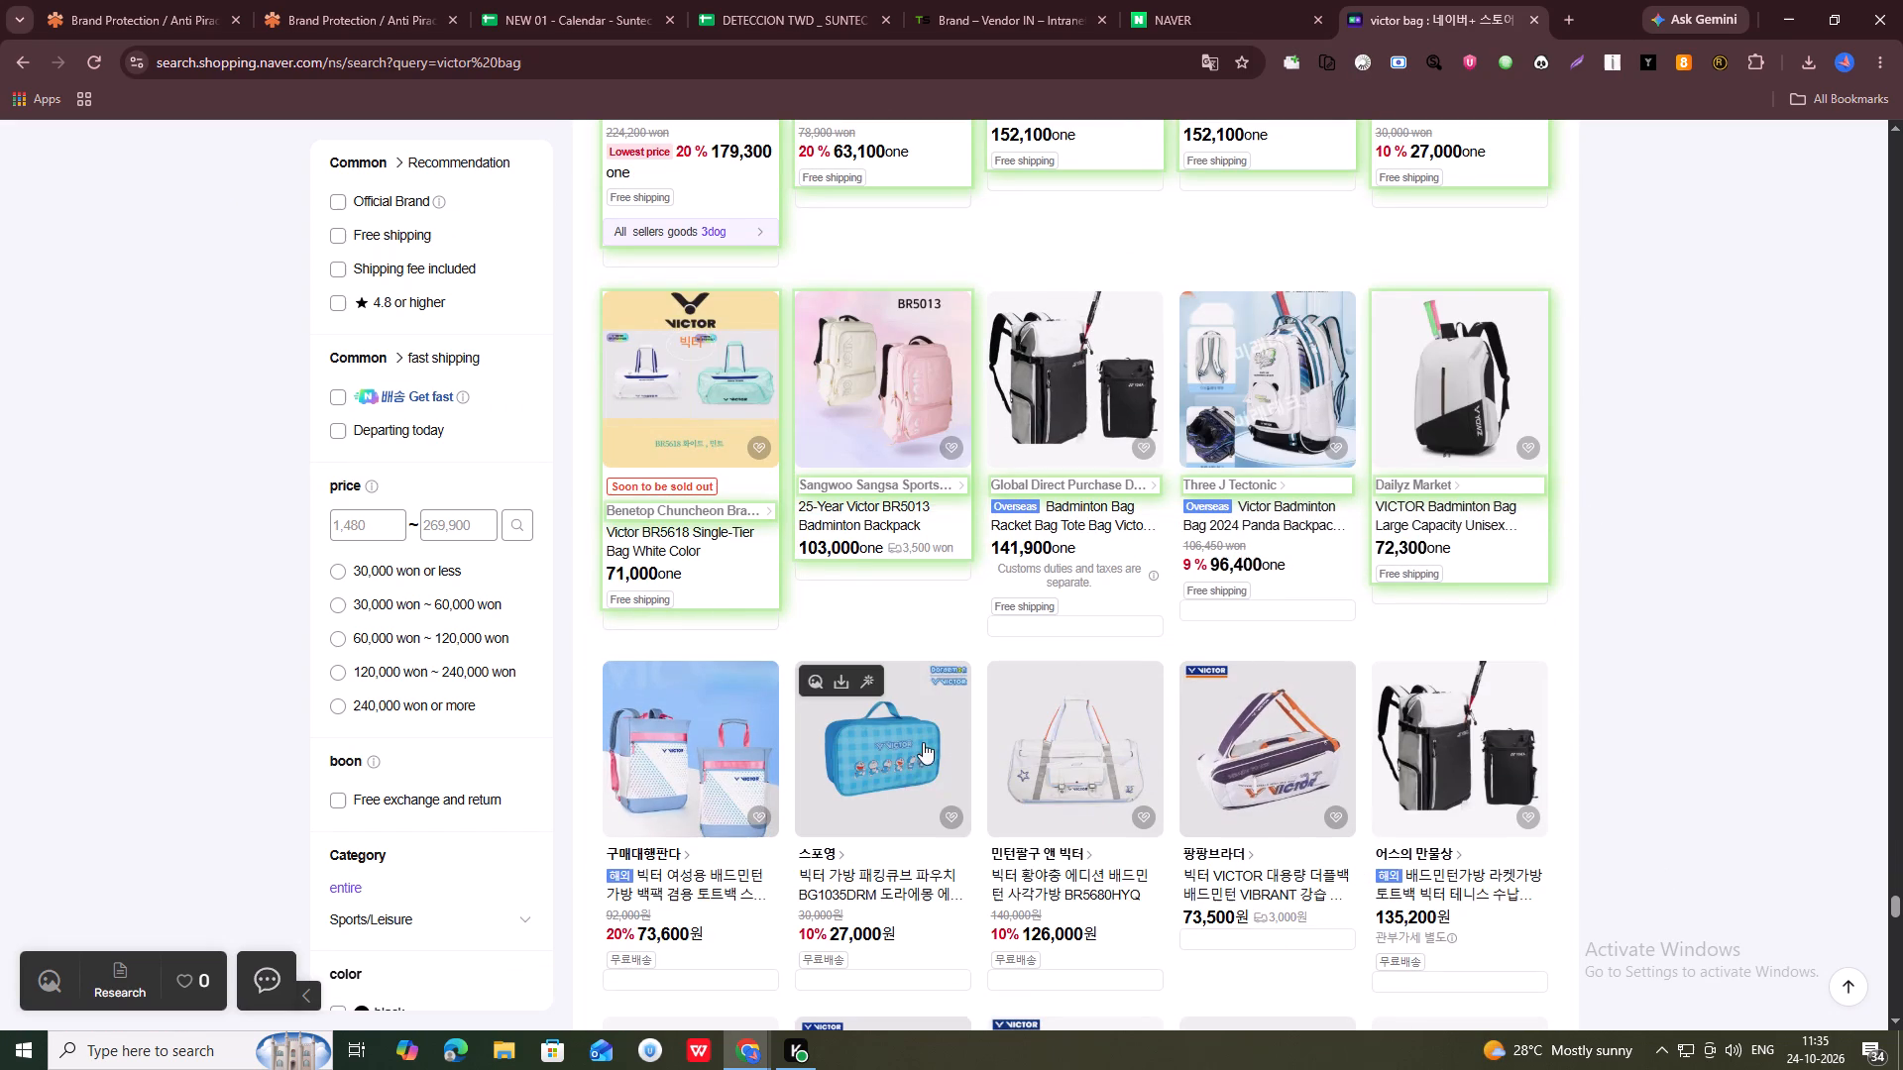
right_click(734, 883)
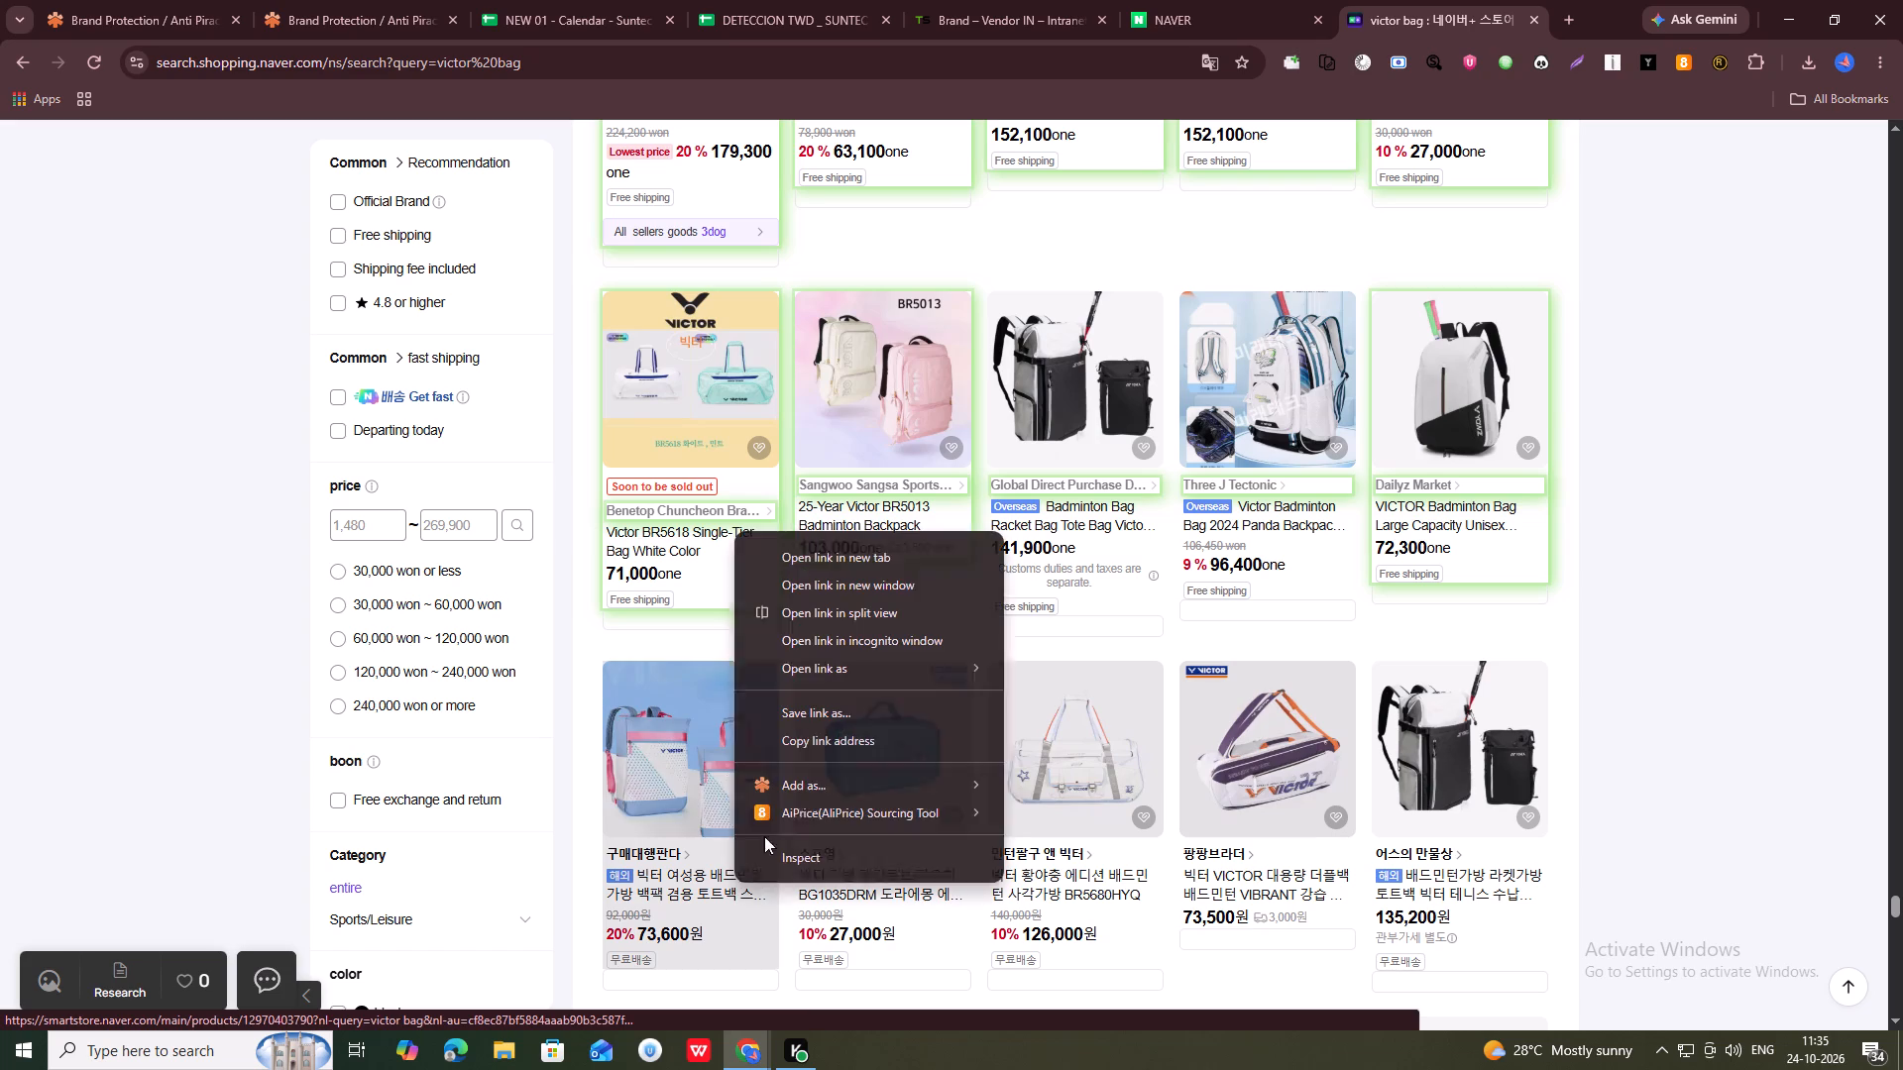
click(823, 745)
key(alt+Tab)
key(ctrl+v)
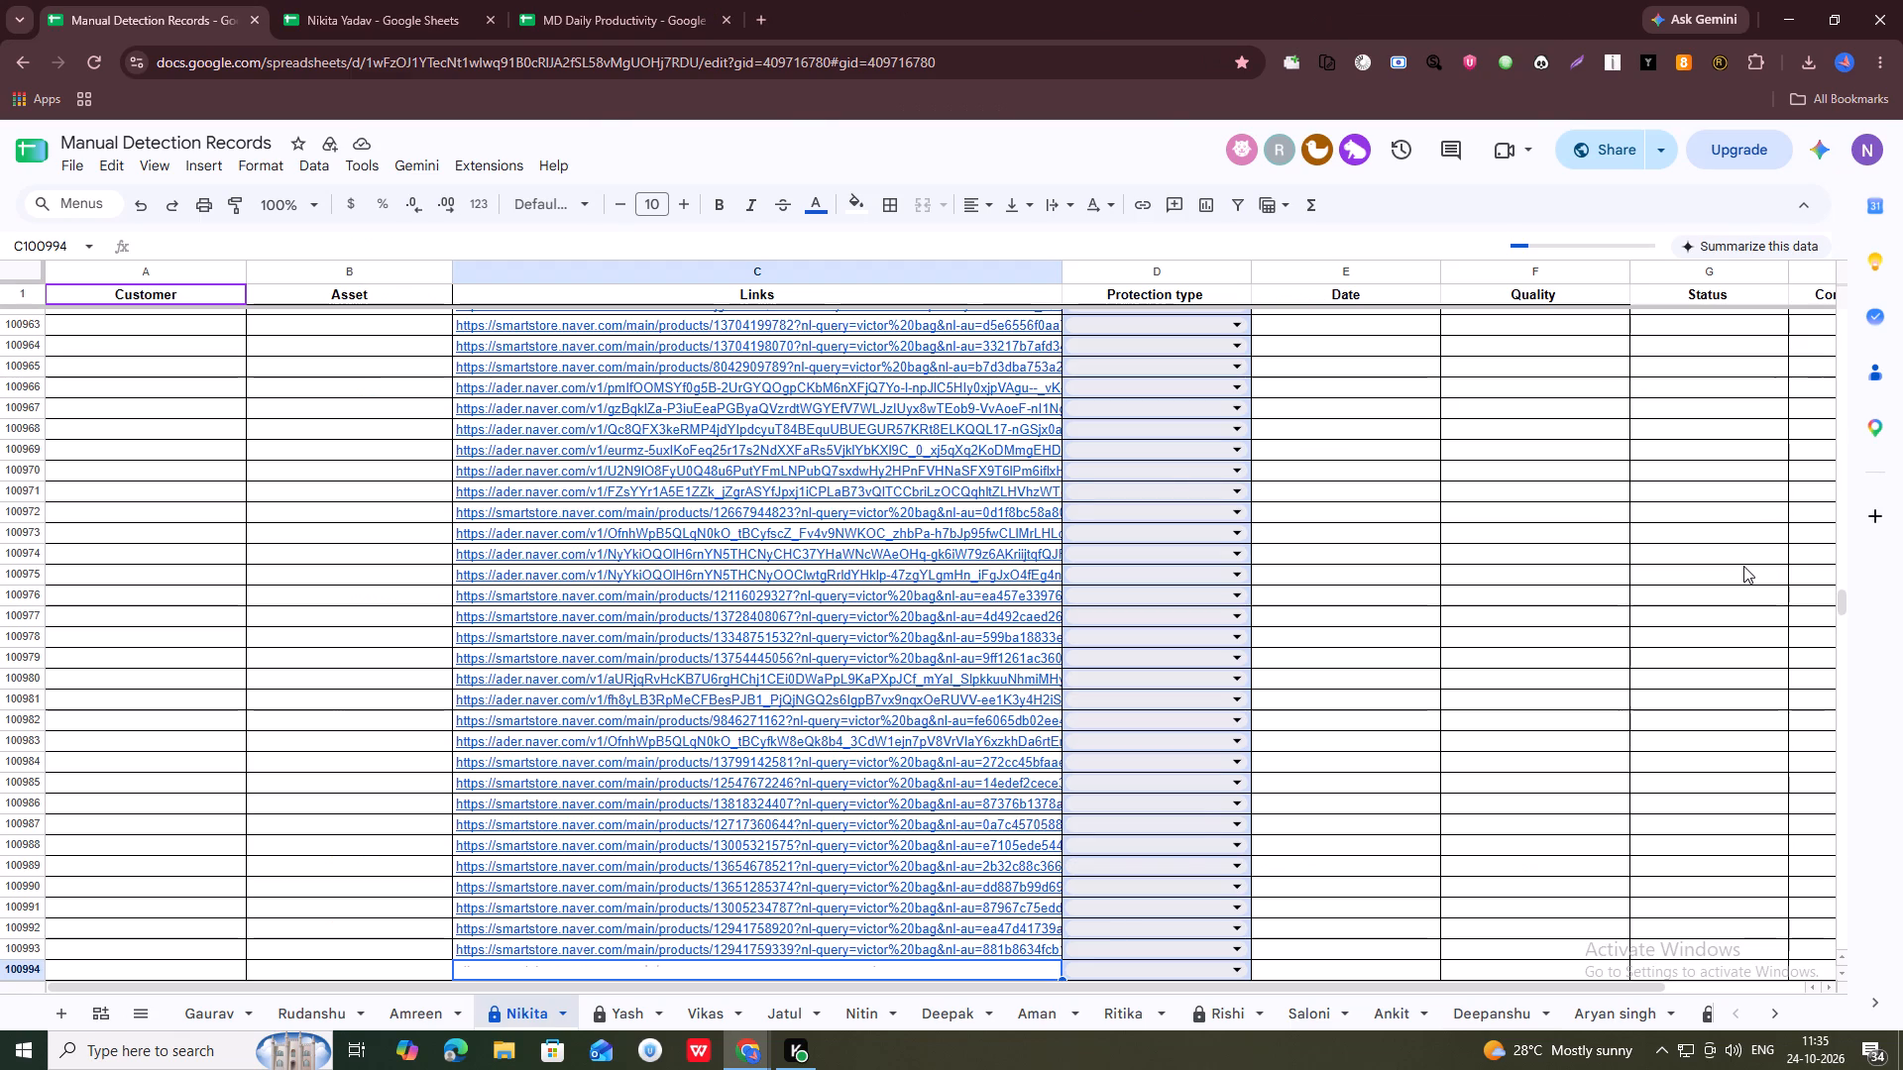
key(Down)
key(alt+Tab)
Copy the link of Minton 89 and Victor's 126,000 won Victor Wildcat Edition square bag from Naver into Links cell C100995.
key(Down)
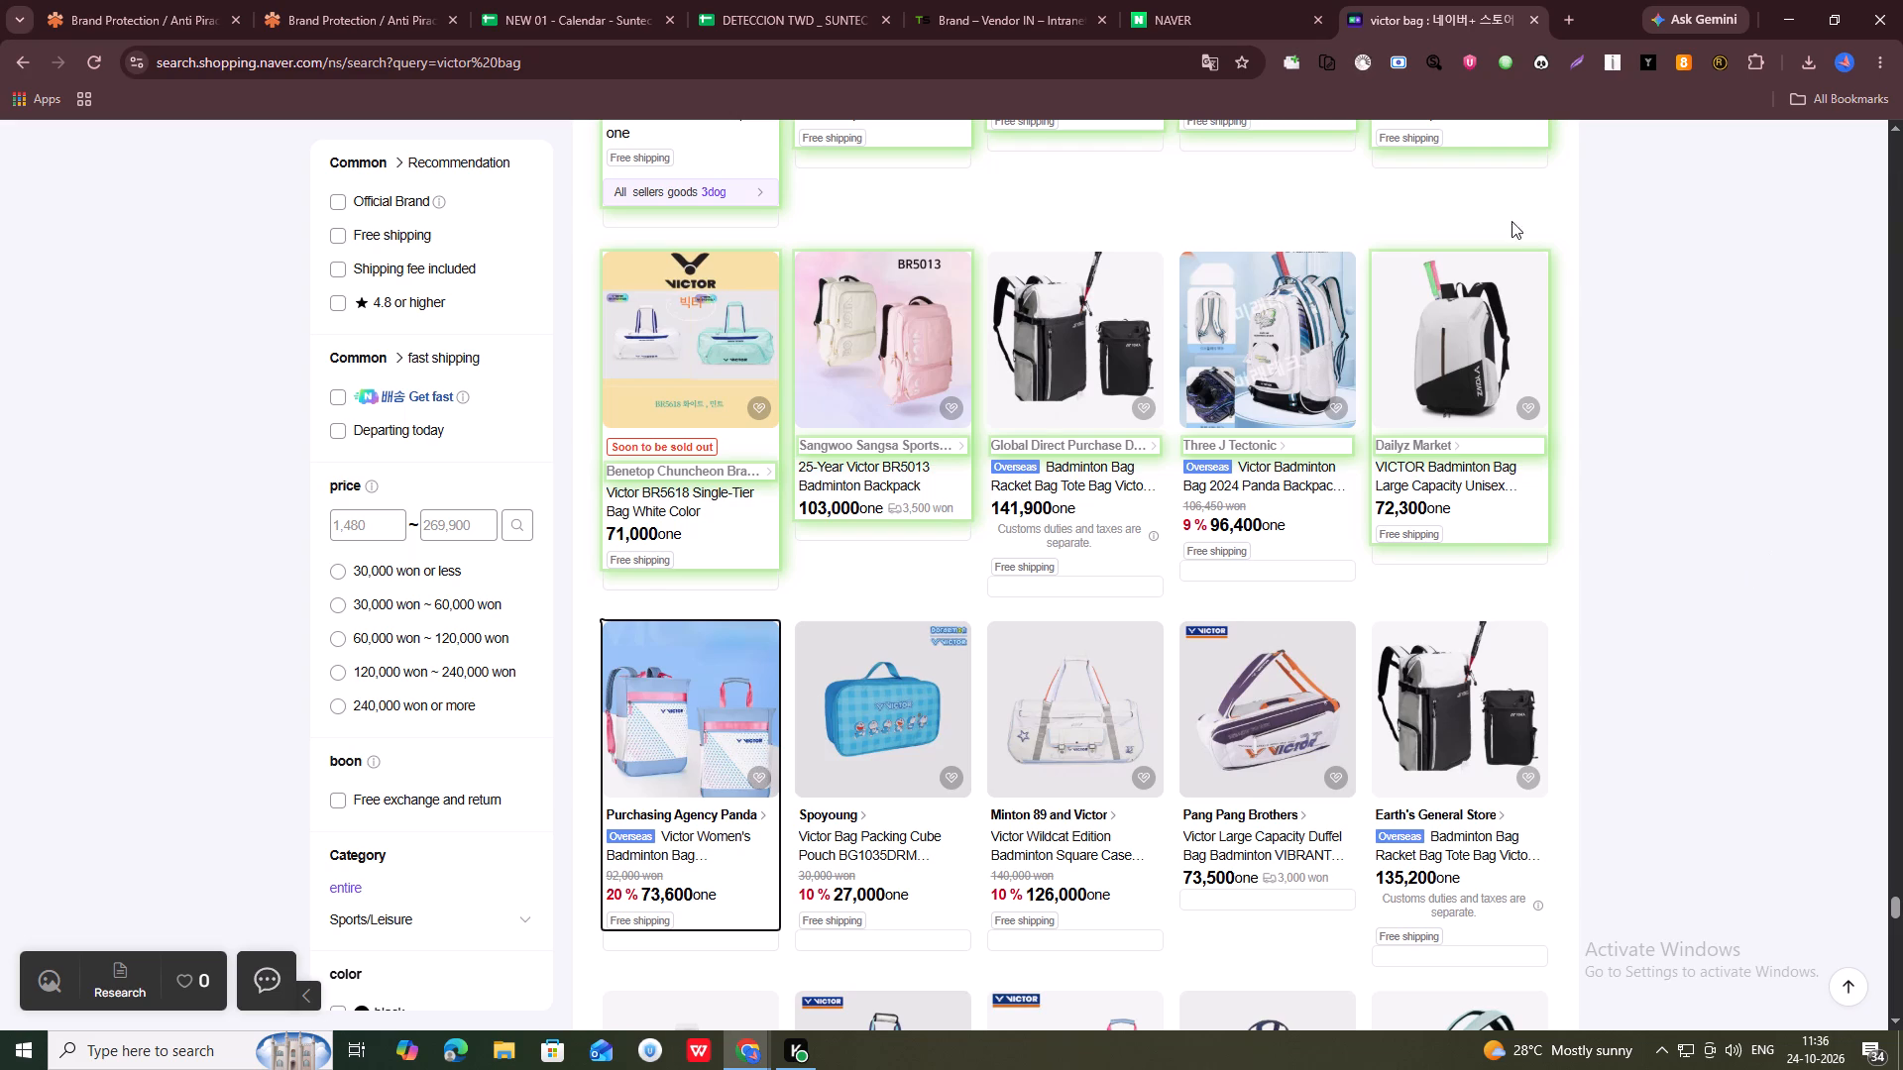
right_click(1069, 835)
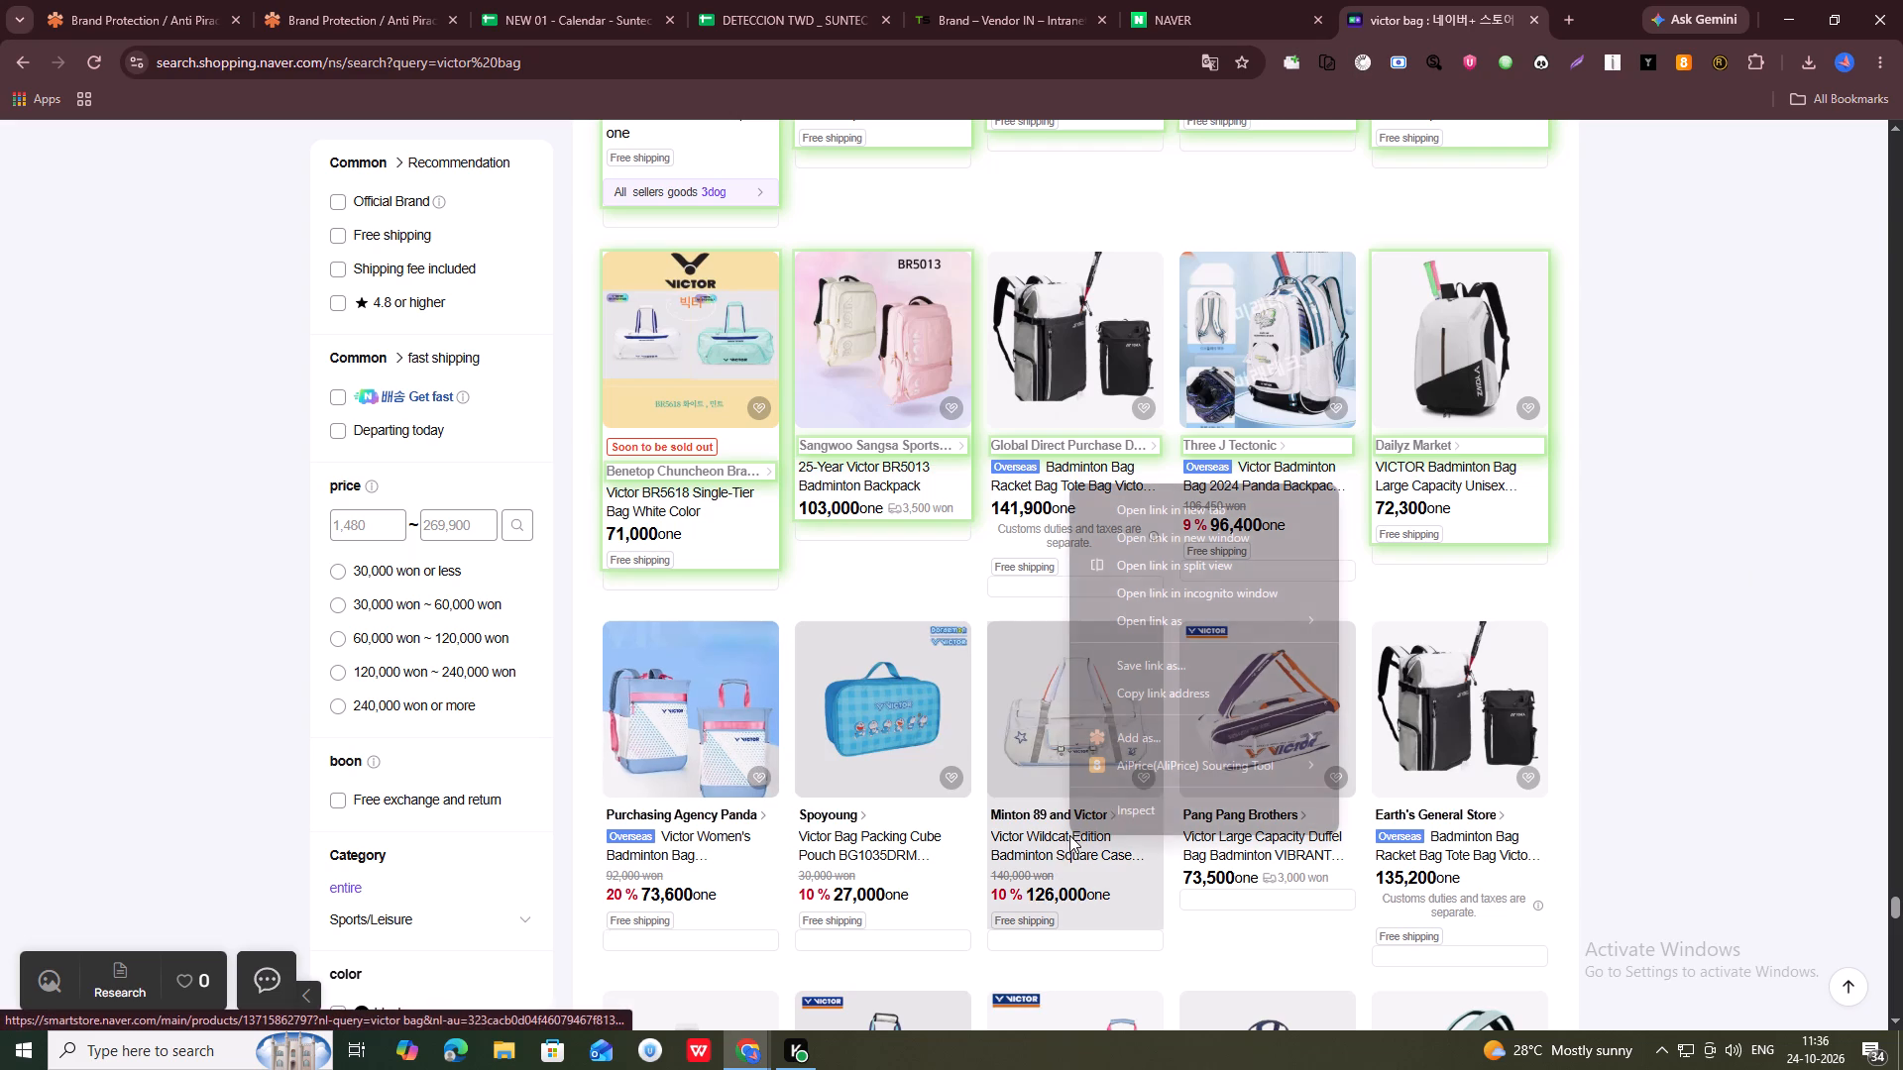
click(1159, 695)
key(alt+Tab)
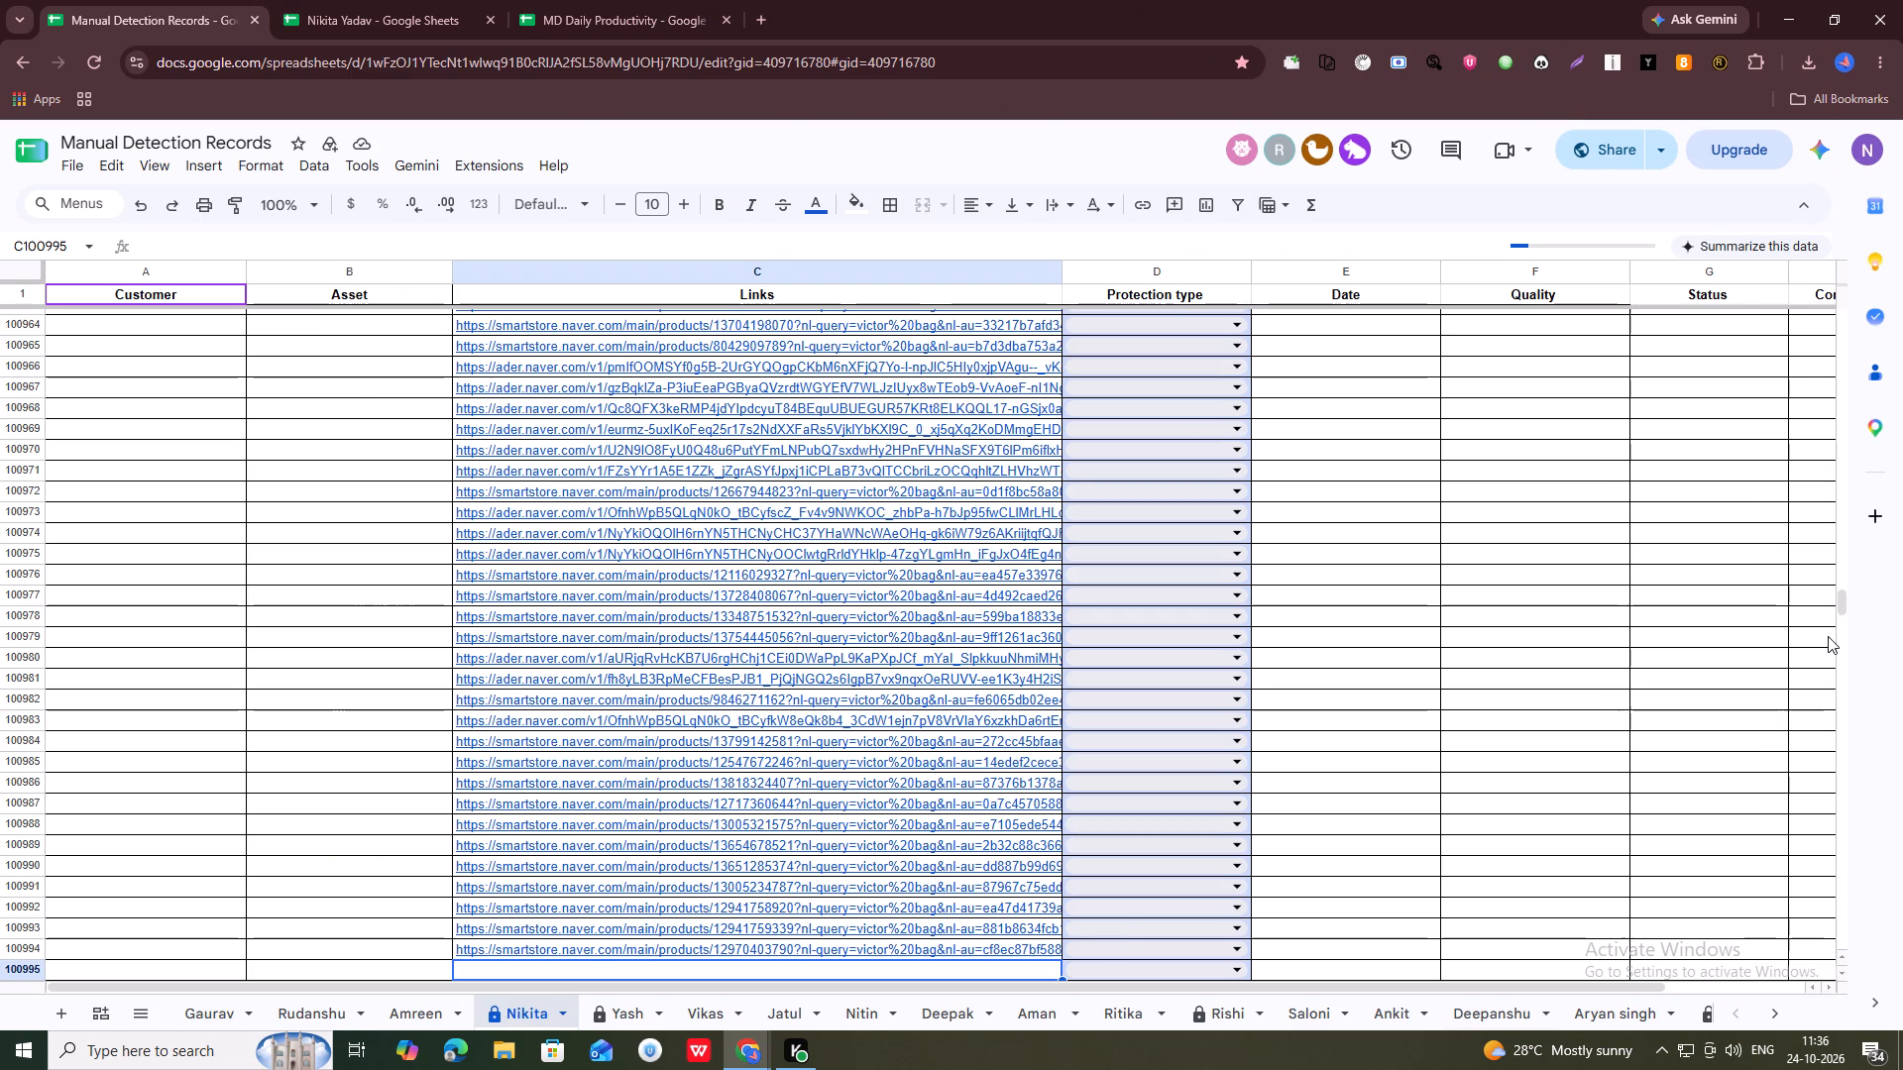
key(ctrl+v)
key(Down)
key(alt+Tab)
Copy the link of Pang Pang Brothers' 73,500 won Victor Large Capacity Duffel Bag from Naver into Links cell C100996.
key(Right)
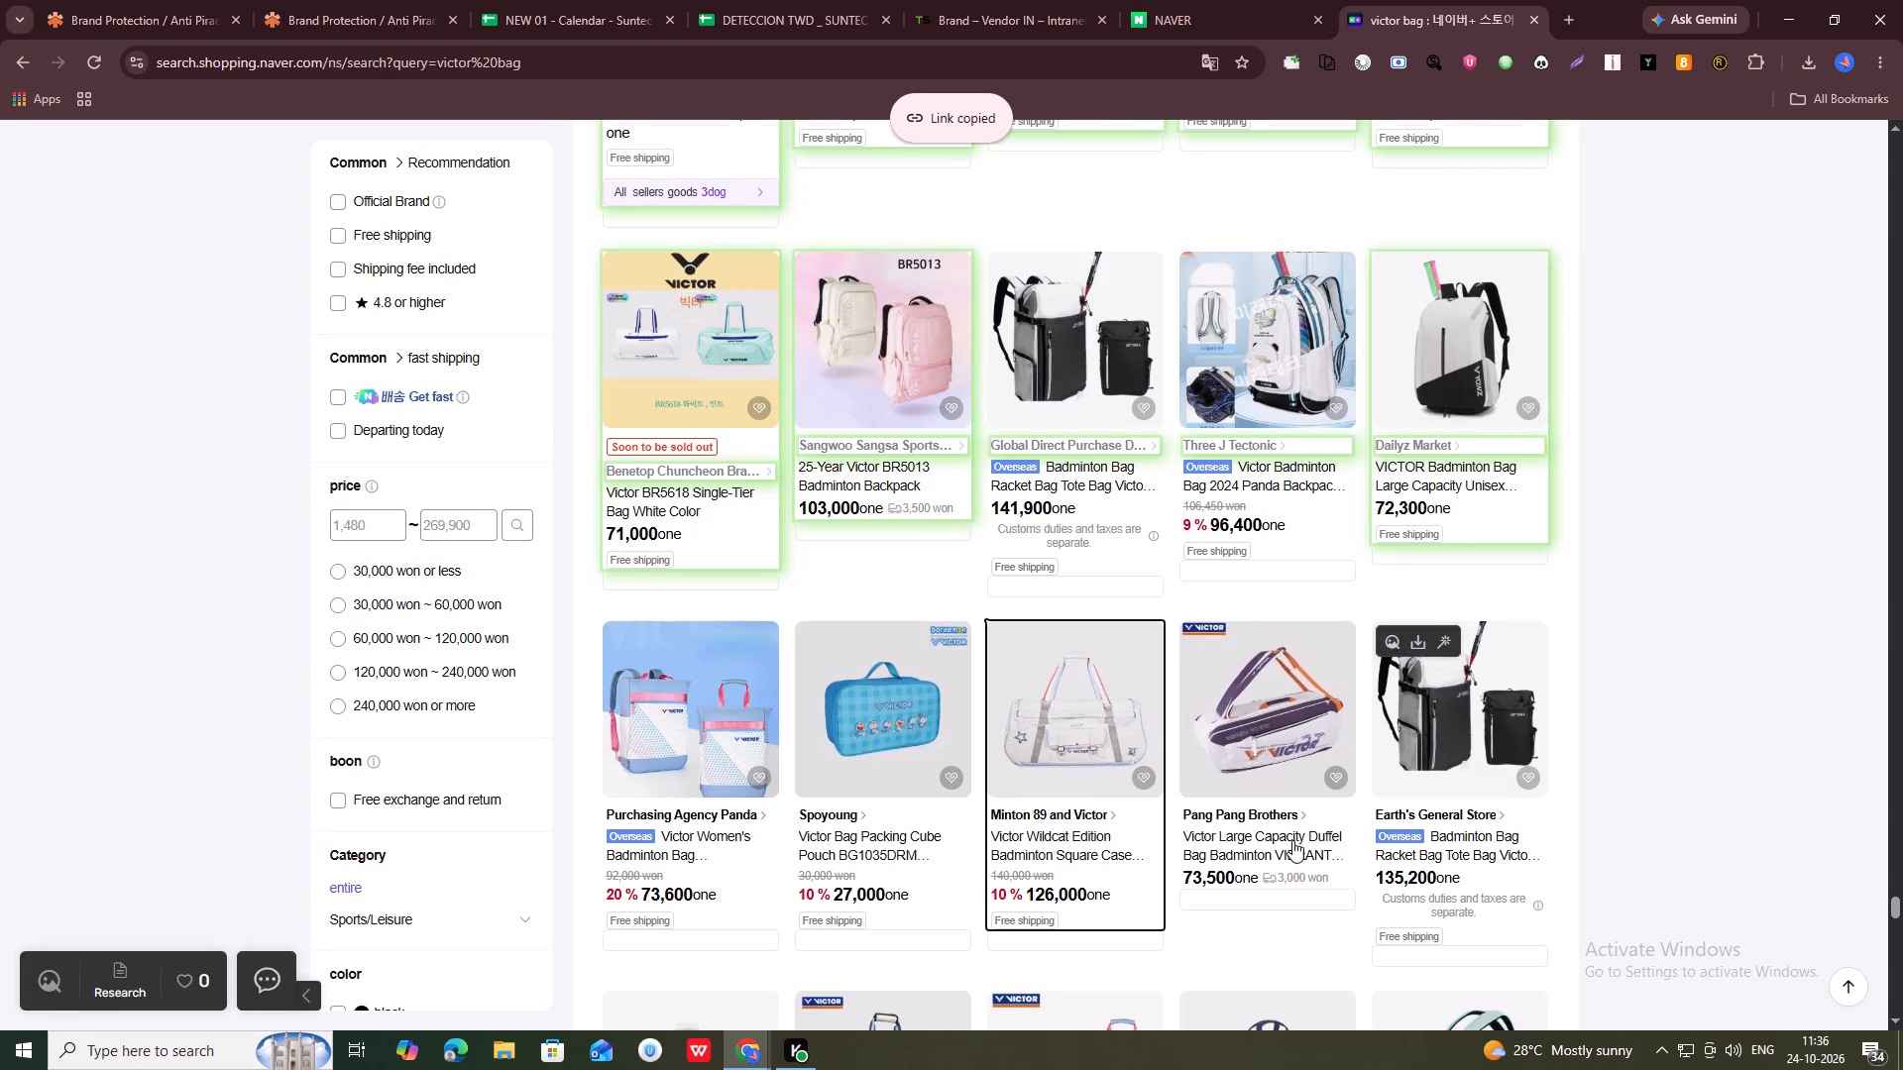
right_click(1281, 842)
click(1386, 699)
key(alt+Tab)
key(ctrl+v)
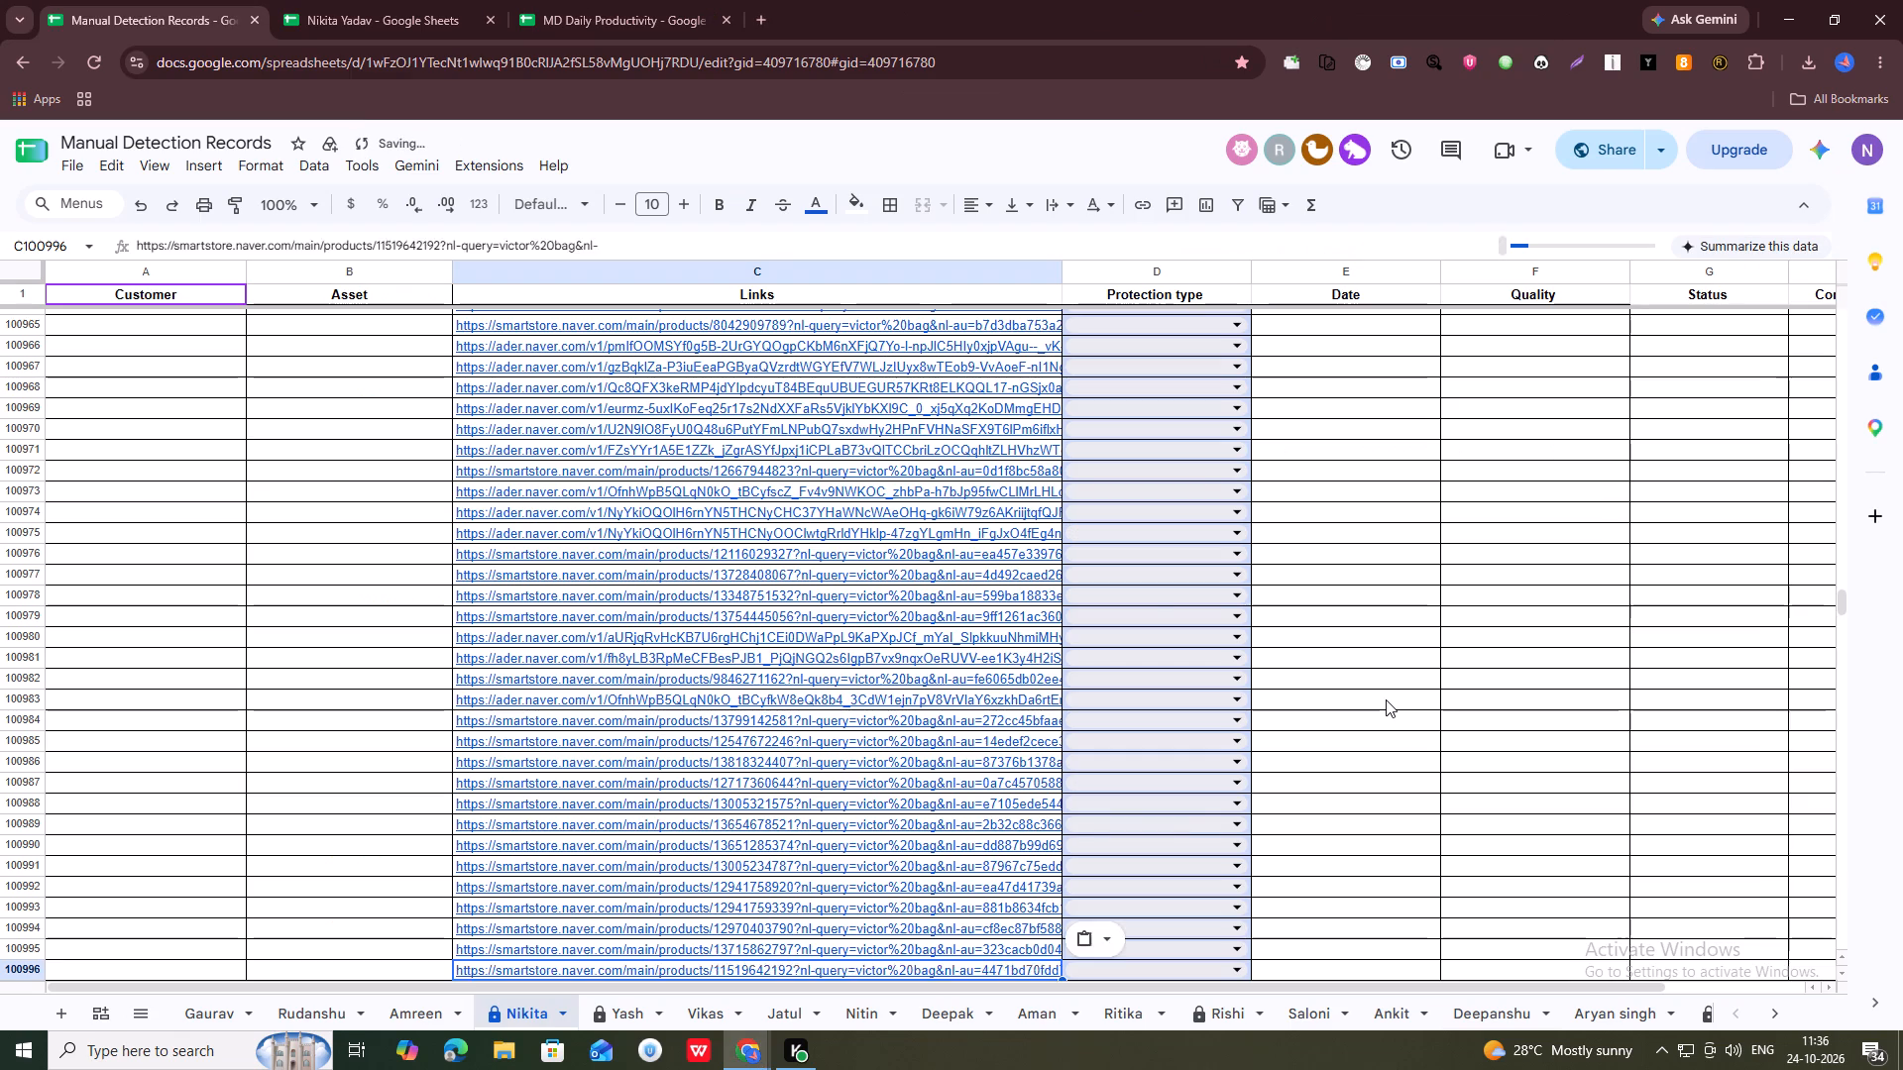
key(Down)
key(alt+Tab)
Copy the link of With Tennis's 127,000 won Victor Tournament Bag 2-Compartment Bag from Naver into Links cell C100997.
key(Down)
scroll(971, 603, down, 5)
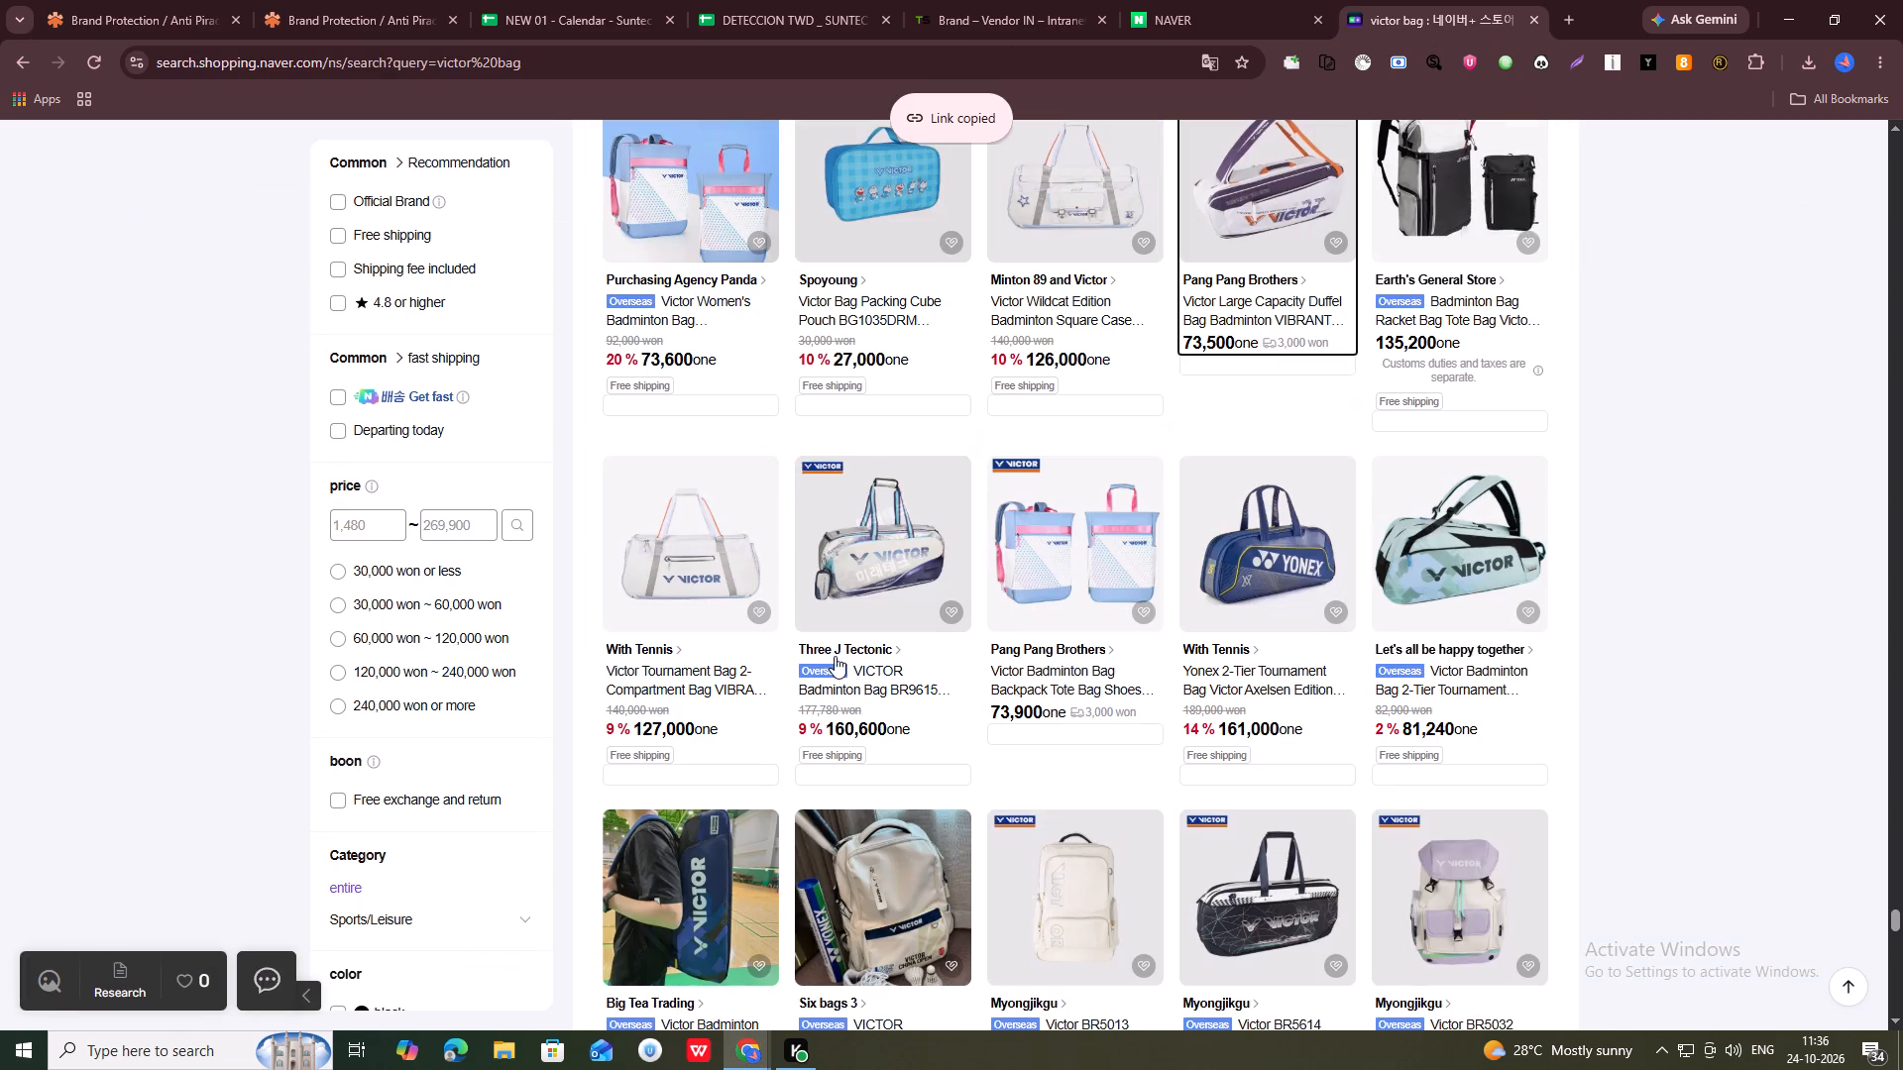
right_click(678, 678)
click(770, 891)
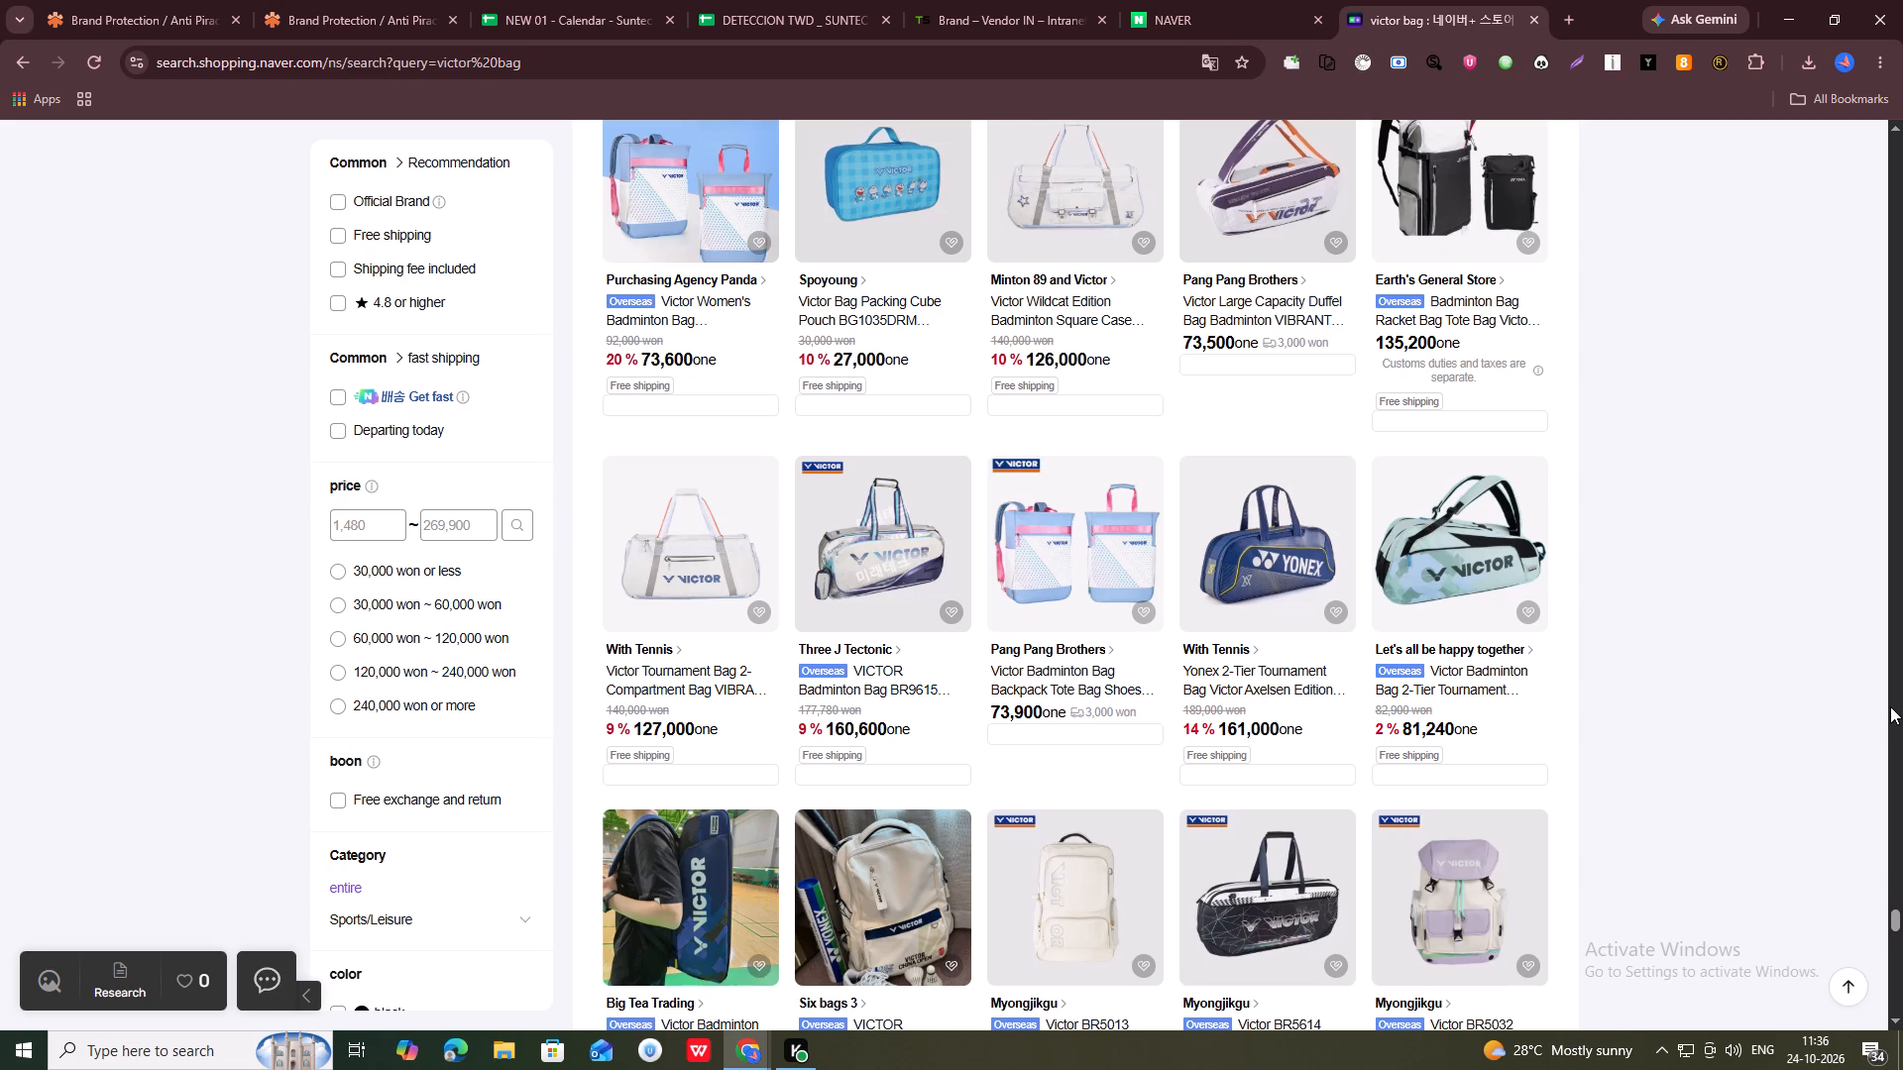
key(alt+Tab)
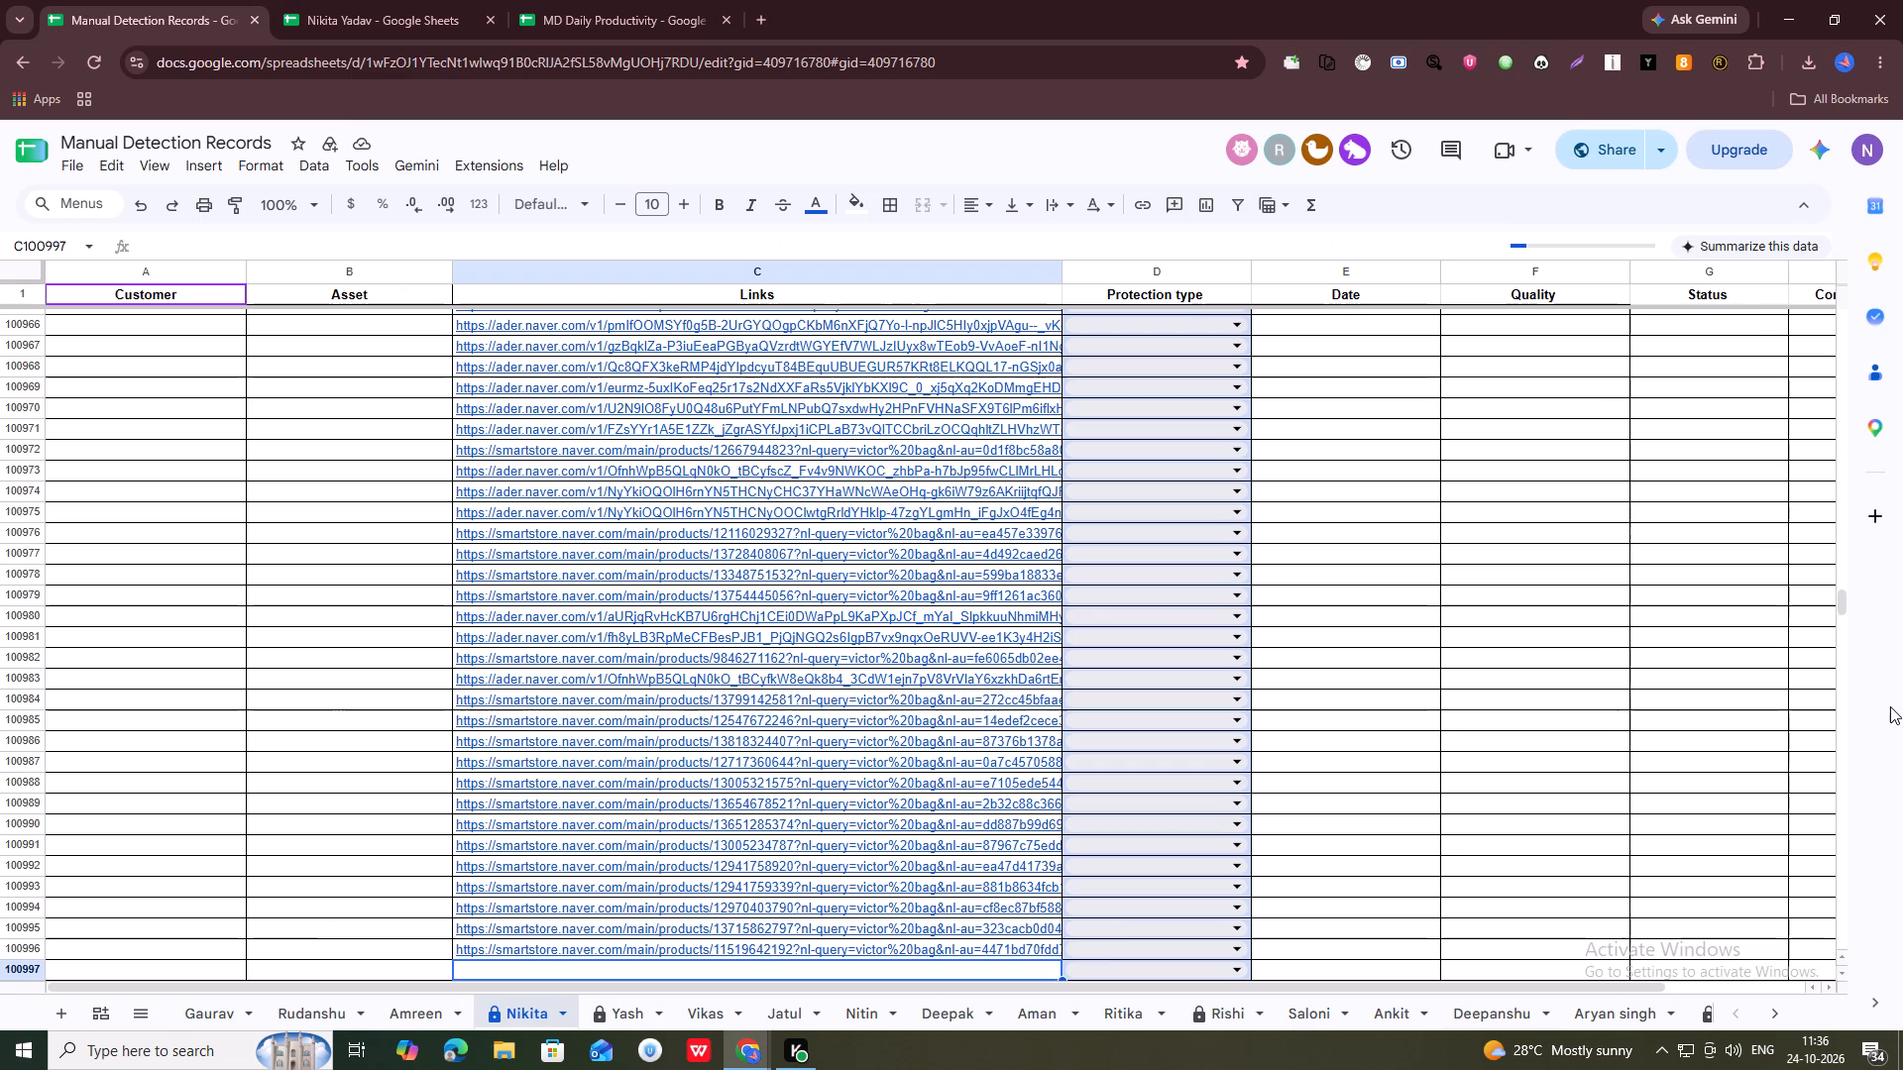
key(ctrl+v)
key(ctrl+shift+Up)
key(Down)
key(alt+Tab)
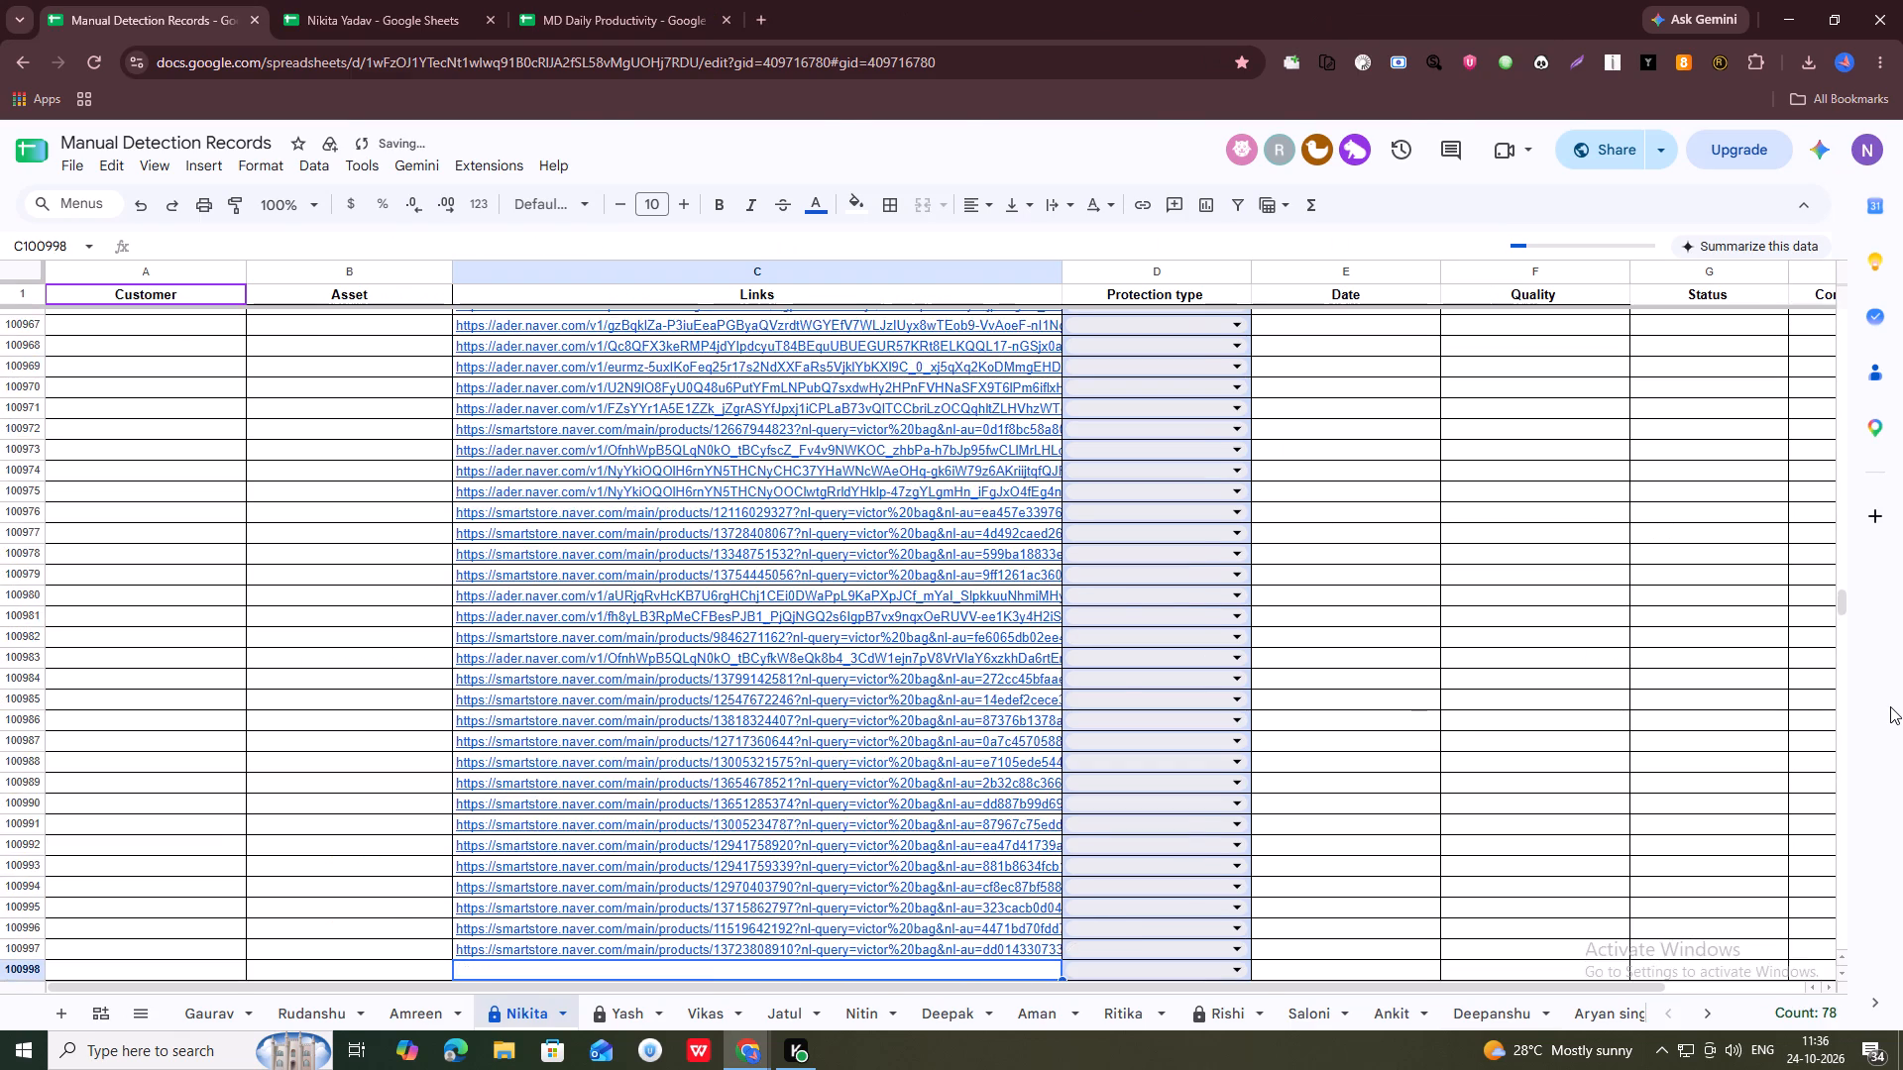
Switch to the Red Points New Incident form and clear its previously submitted Temu detection link for a new list.
key(Right)
click(64, 0)
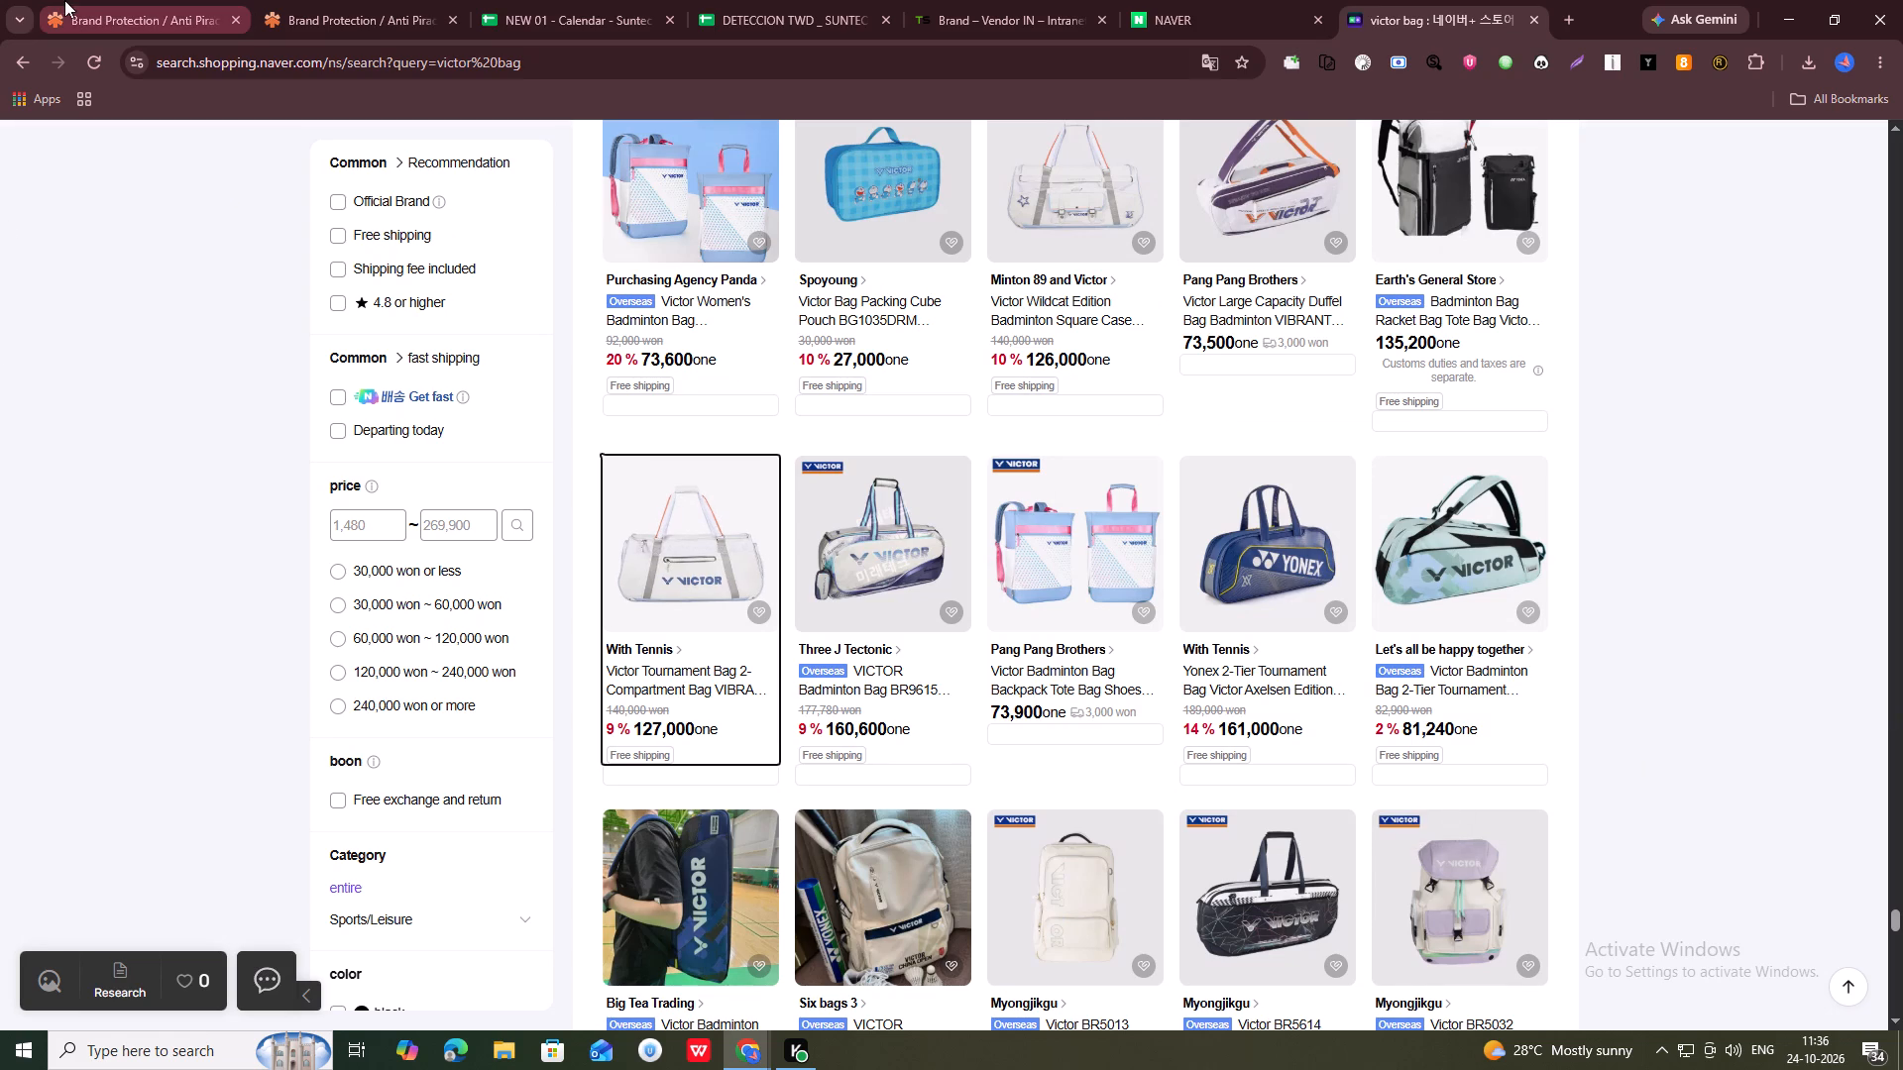
click(455, 619)
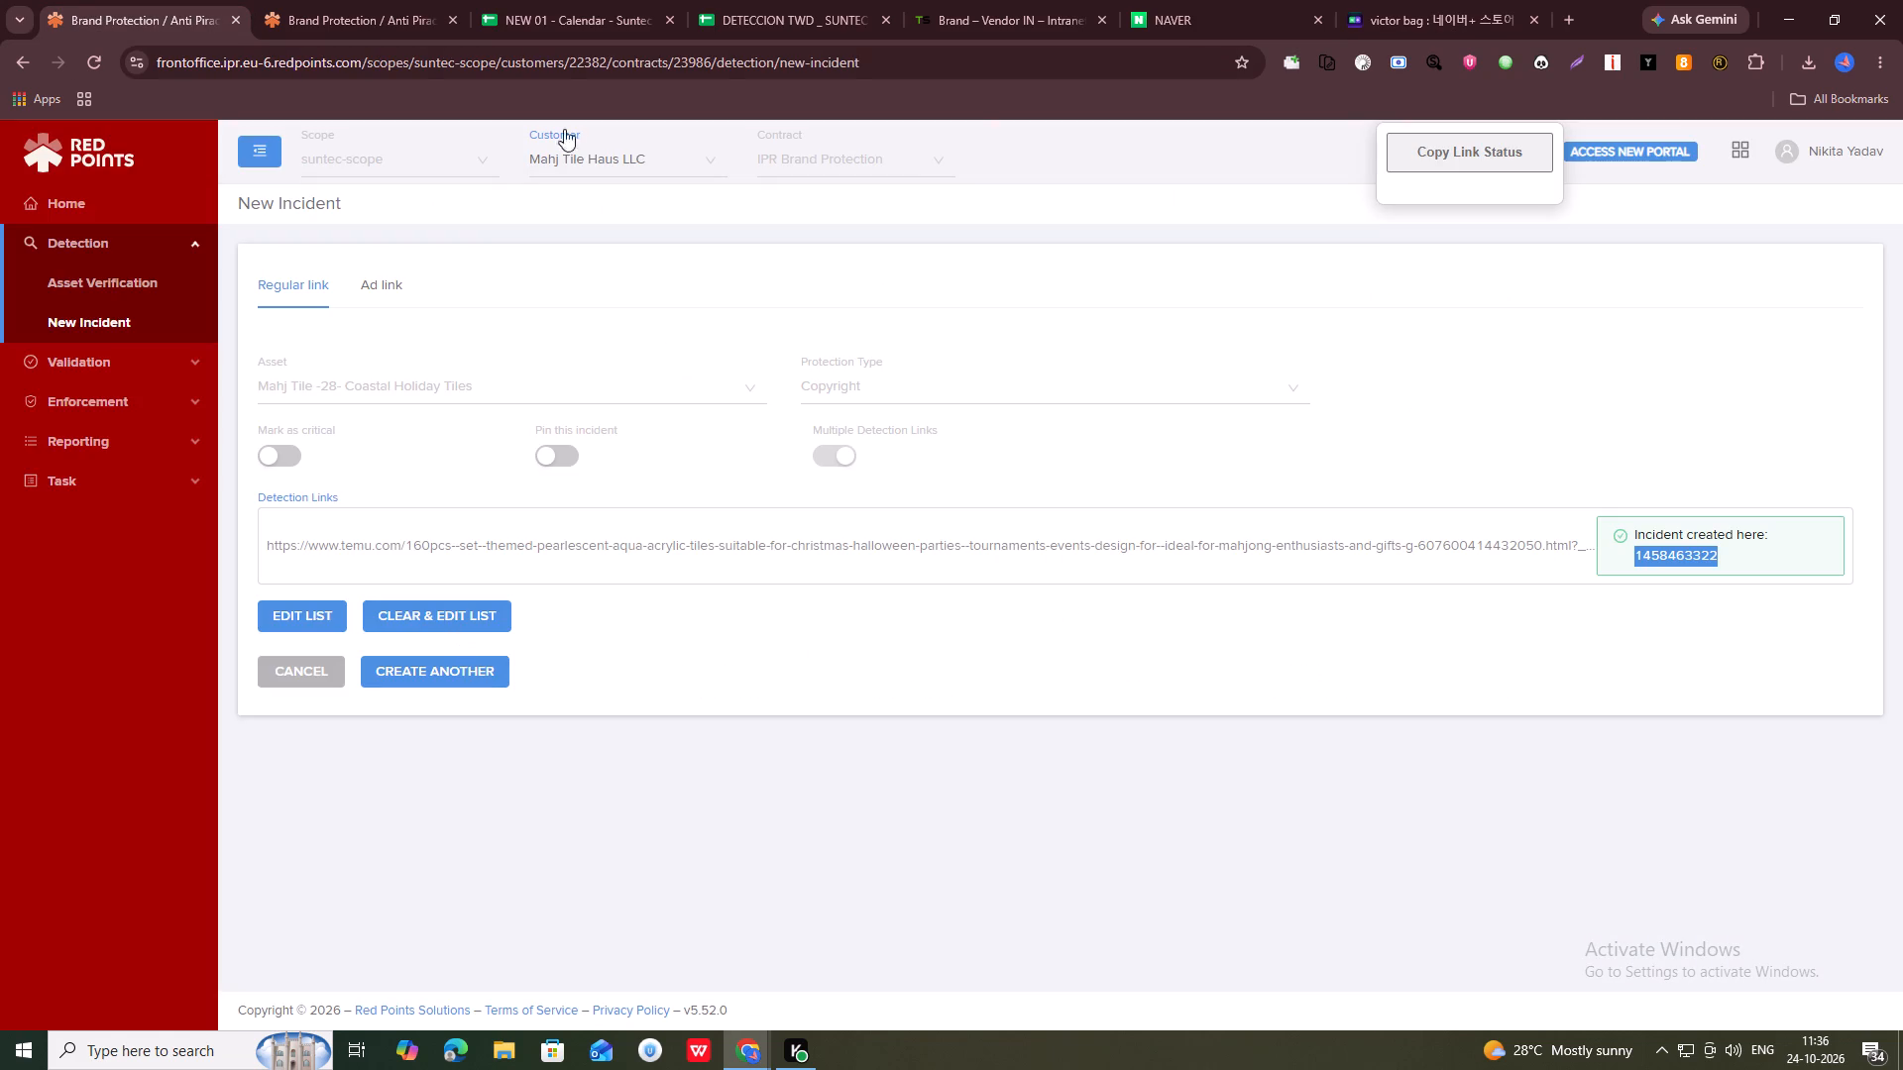
Search the customers for "victor" and select VICTOR RACKETS INDUSTRIAL CORP as the incident customer.
click(596, 153)
text(victor)
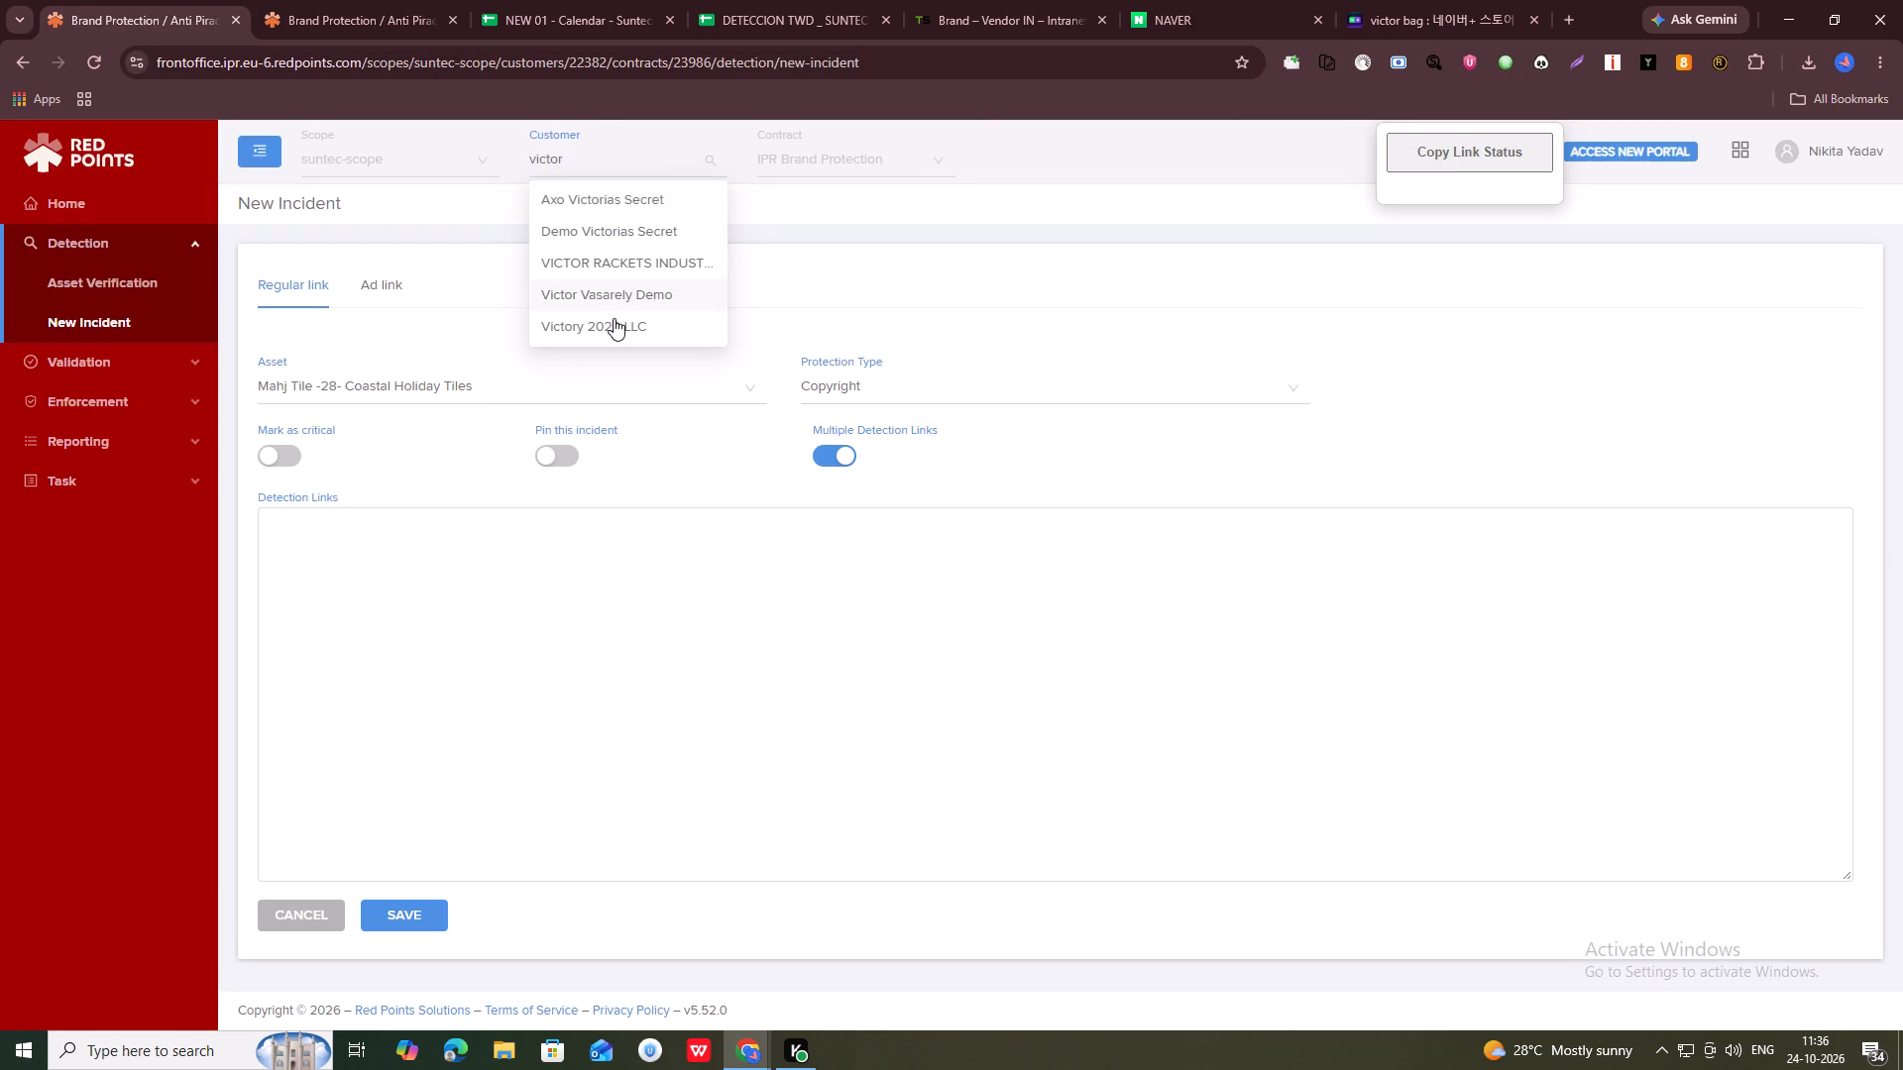
click(629, 255)
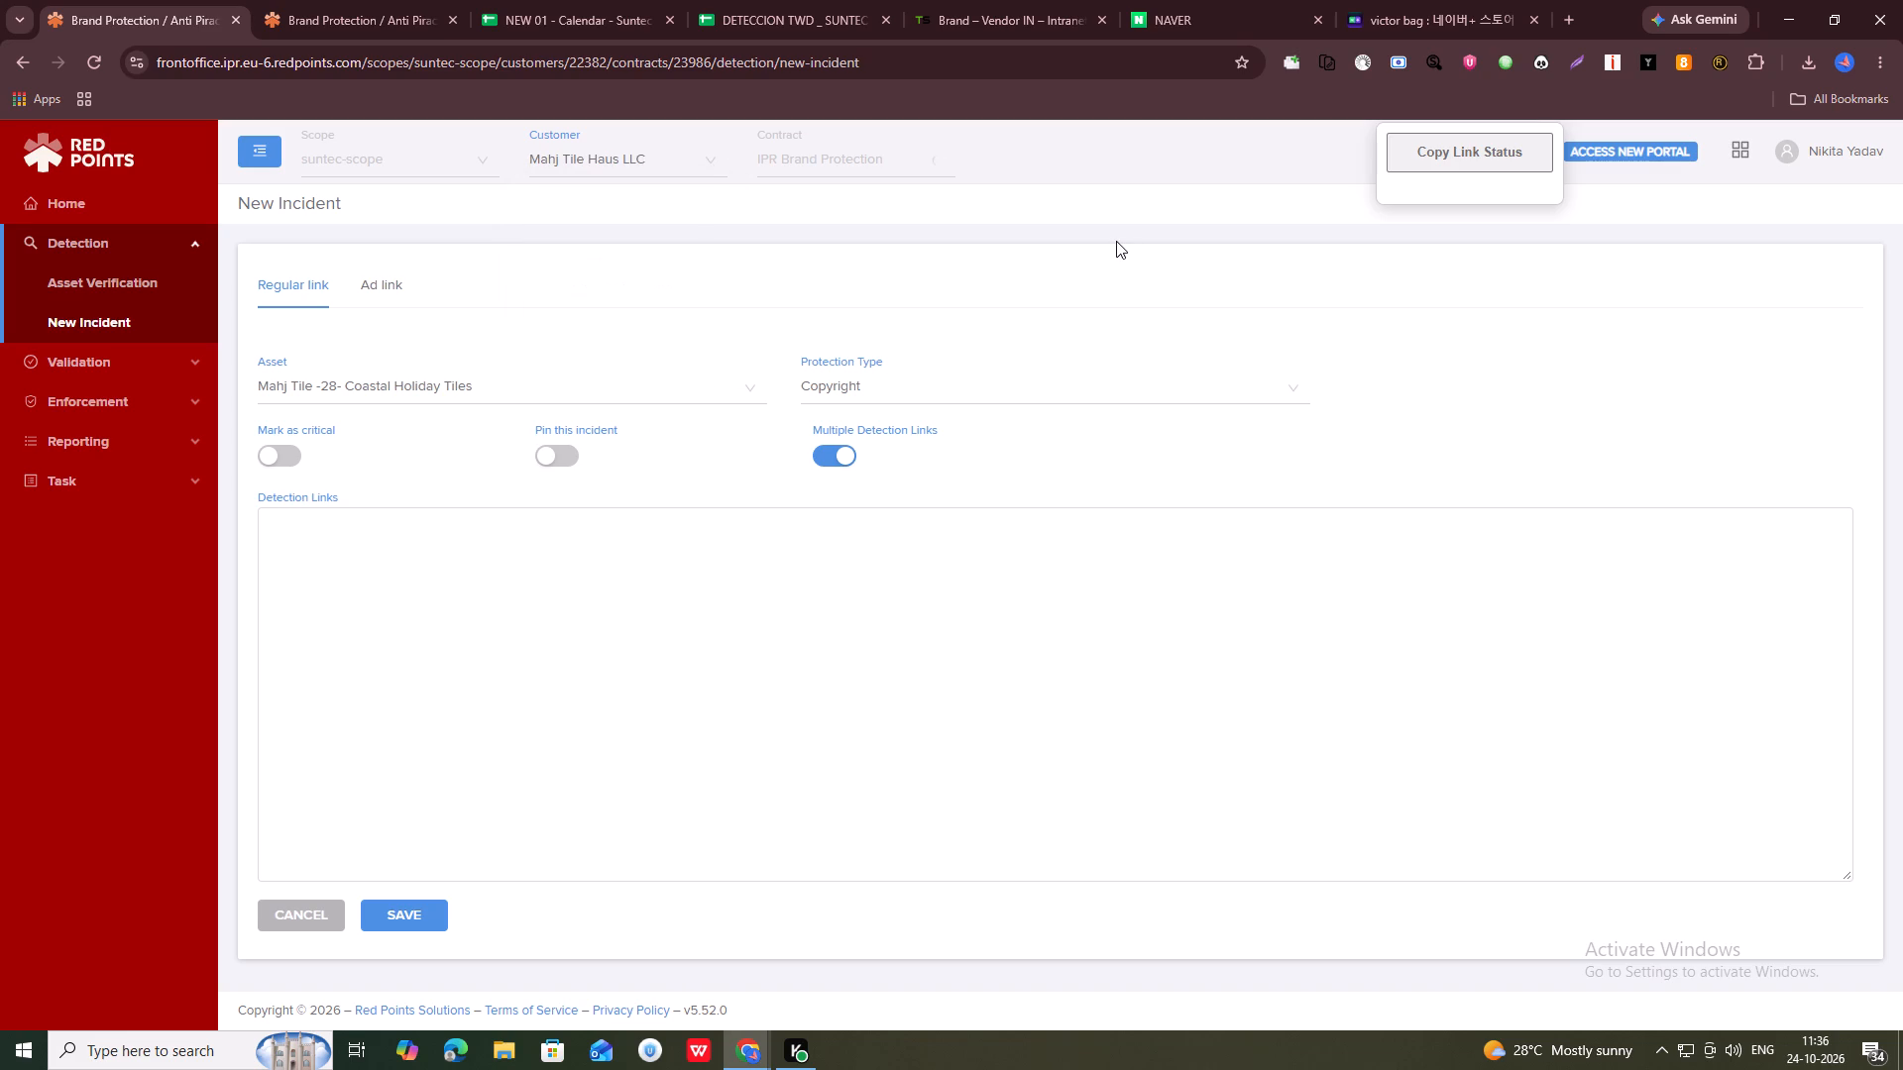
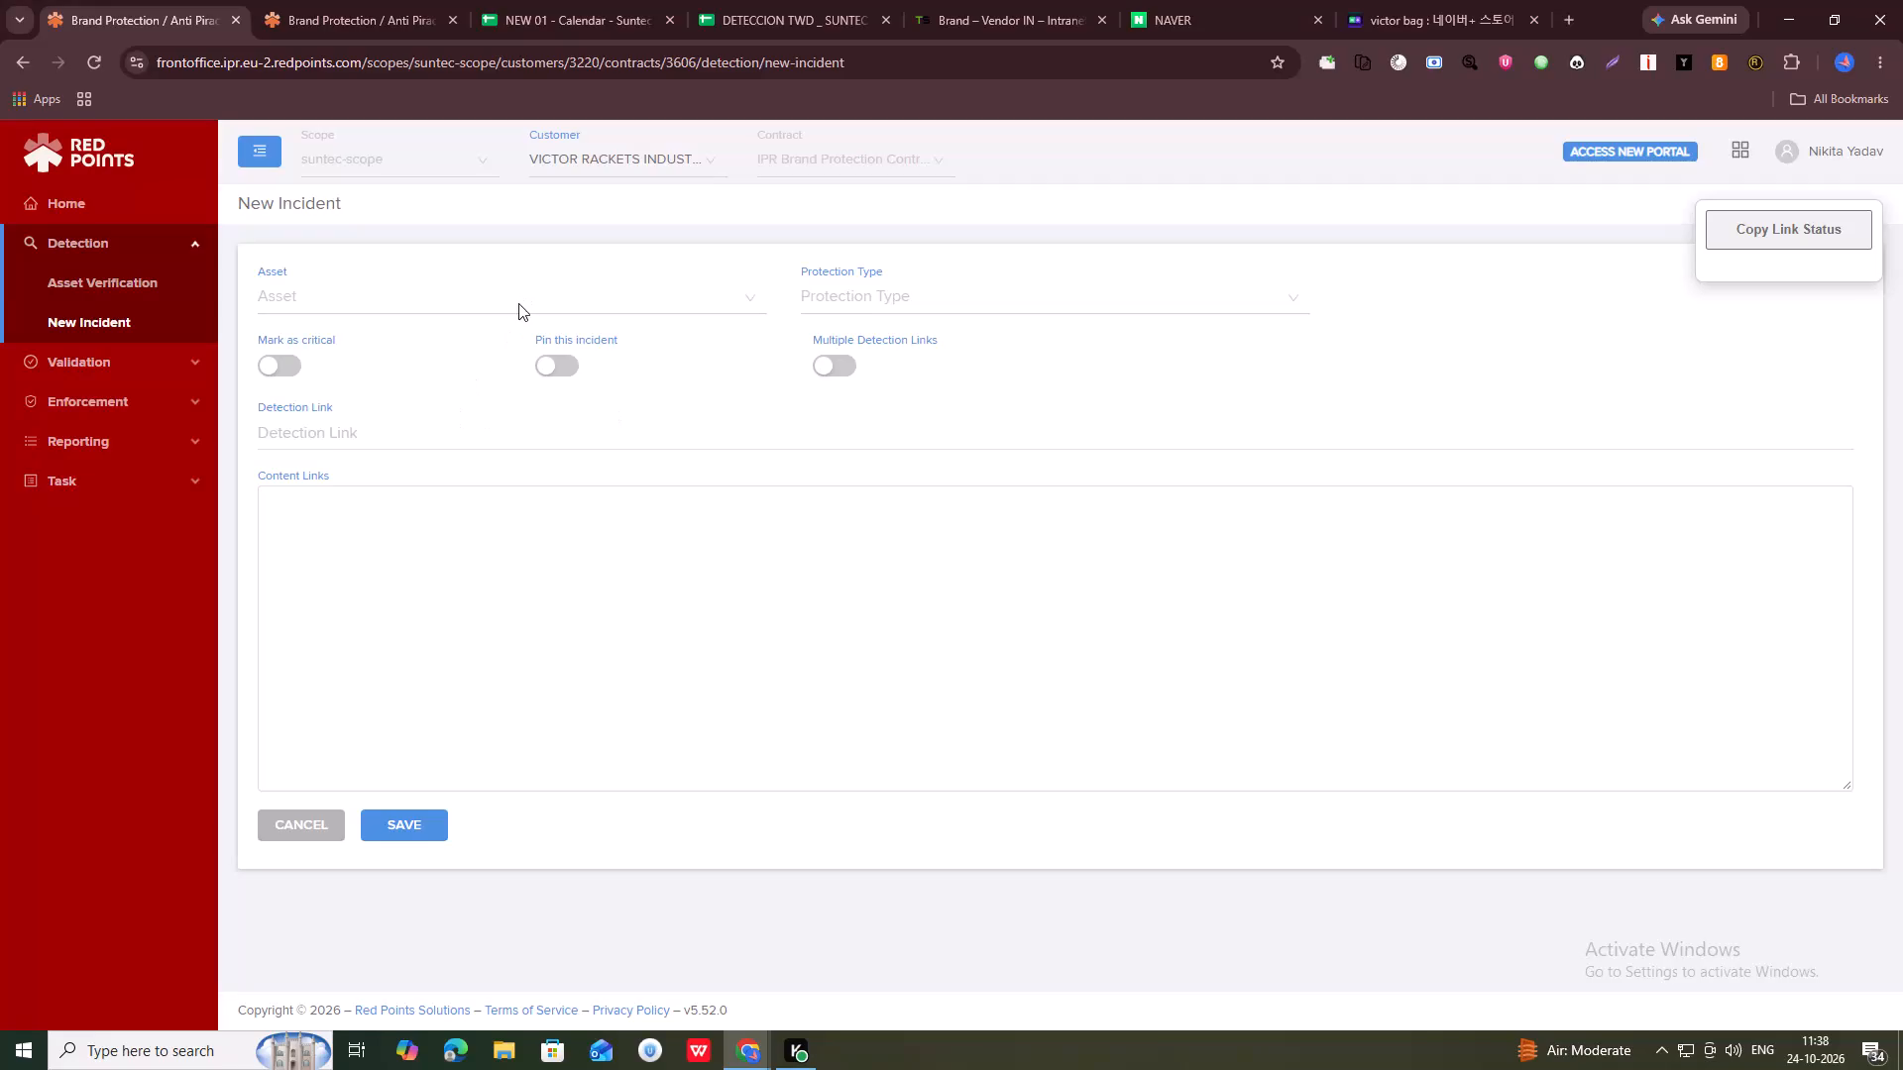
Set the new incident's asset to V-Logo - 18 - Bags.
click(518, 303)
click(363, 431)
alt+click(370, 302)
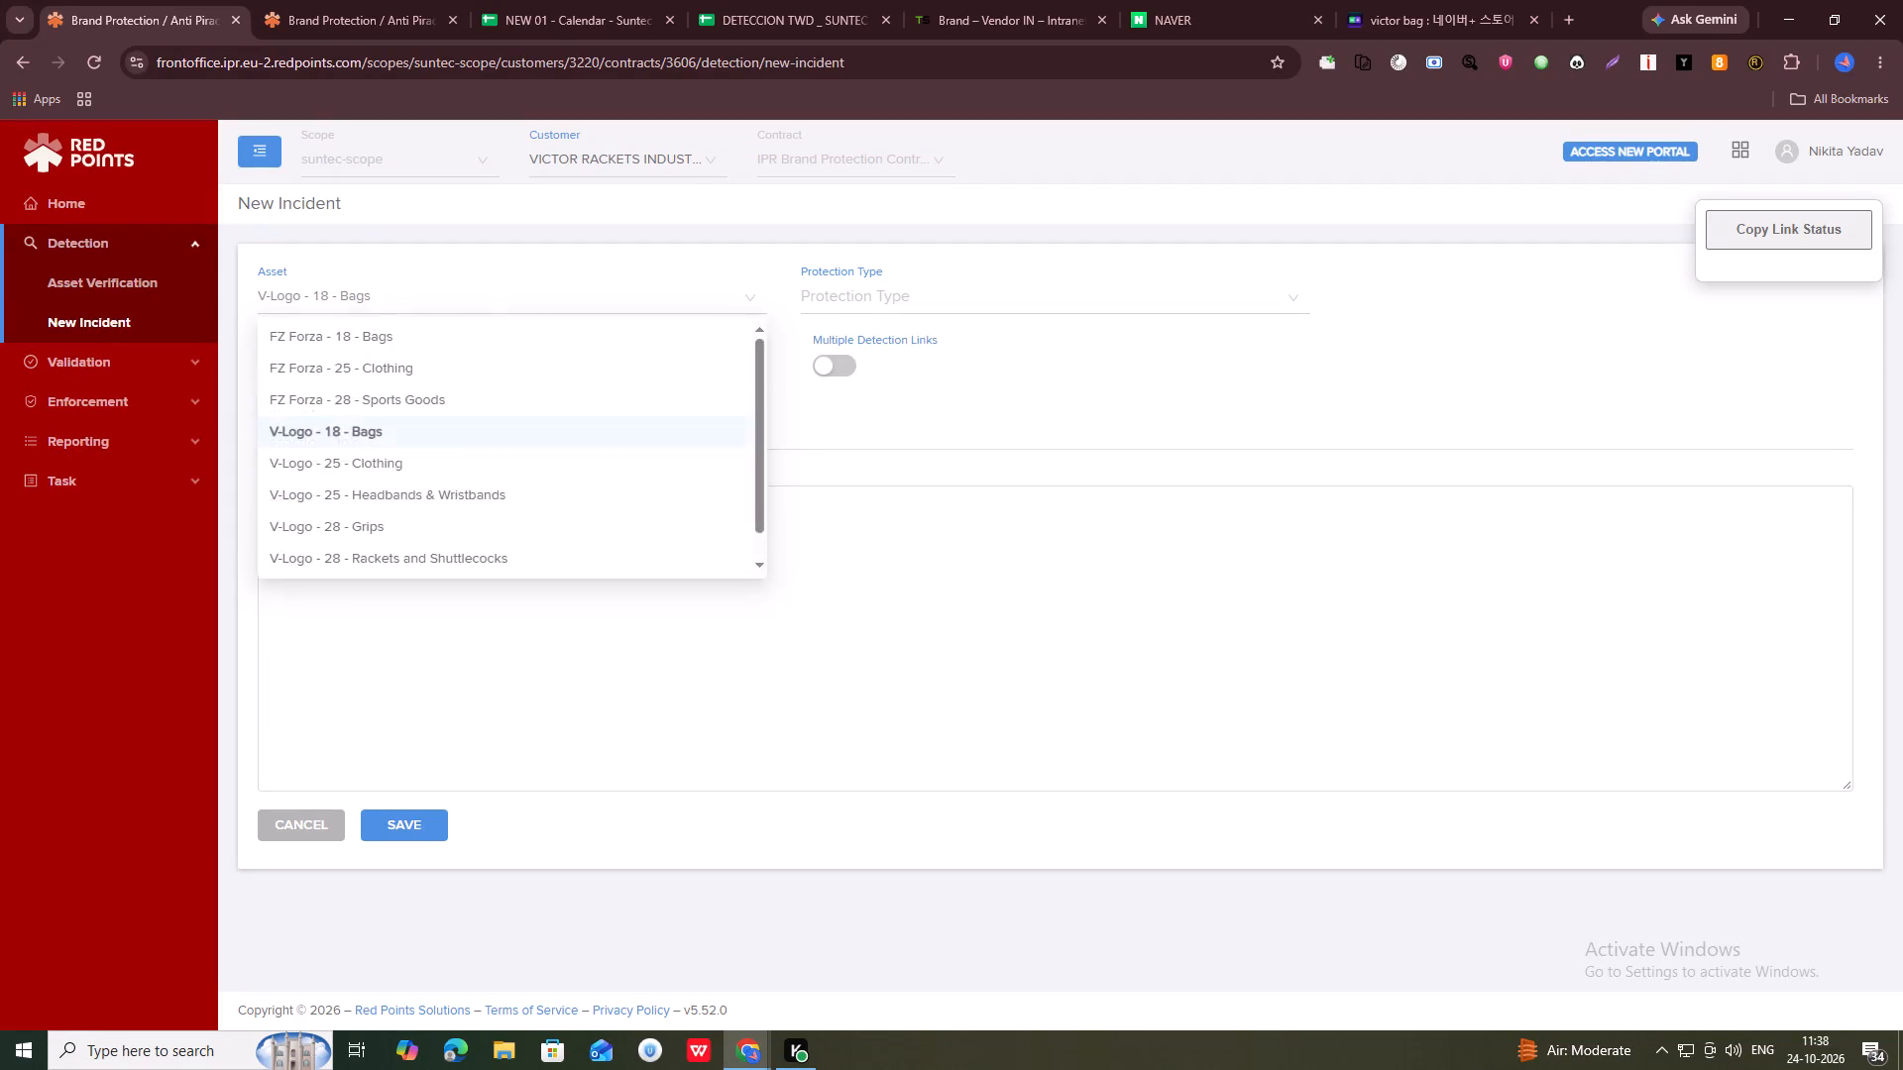
In Manual Detection Records, replace asset B100920 with V-Logo - 18 - Bags and fill its customer and asset down to row 100997.
key(alt+Tab)
scroll(335, 783, up, 5)
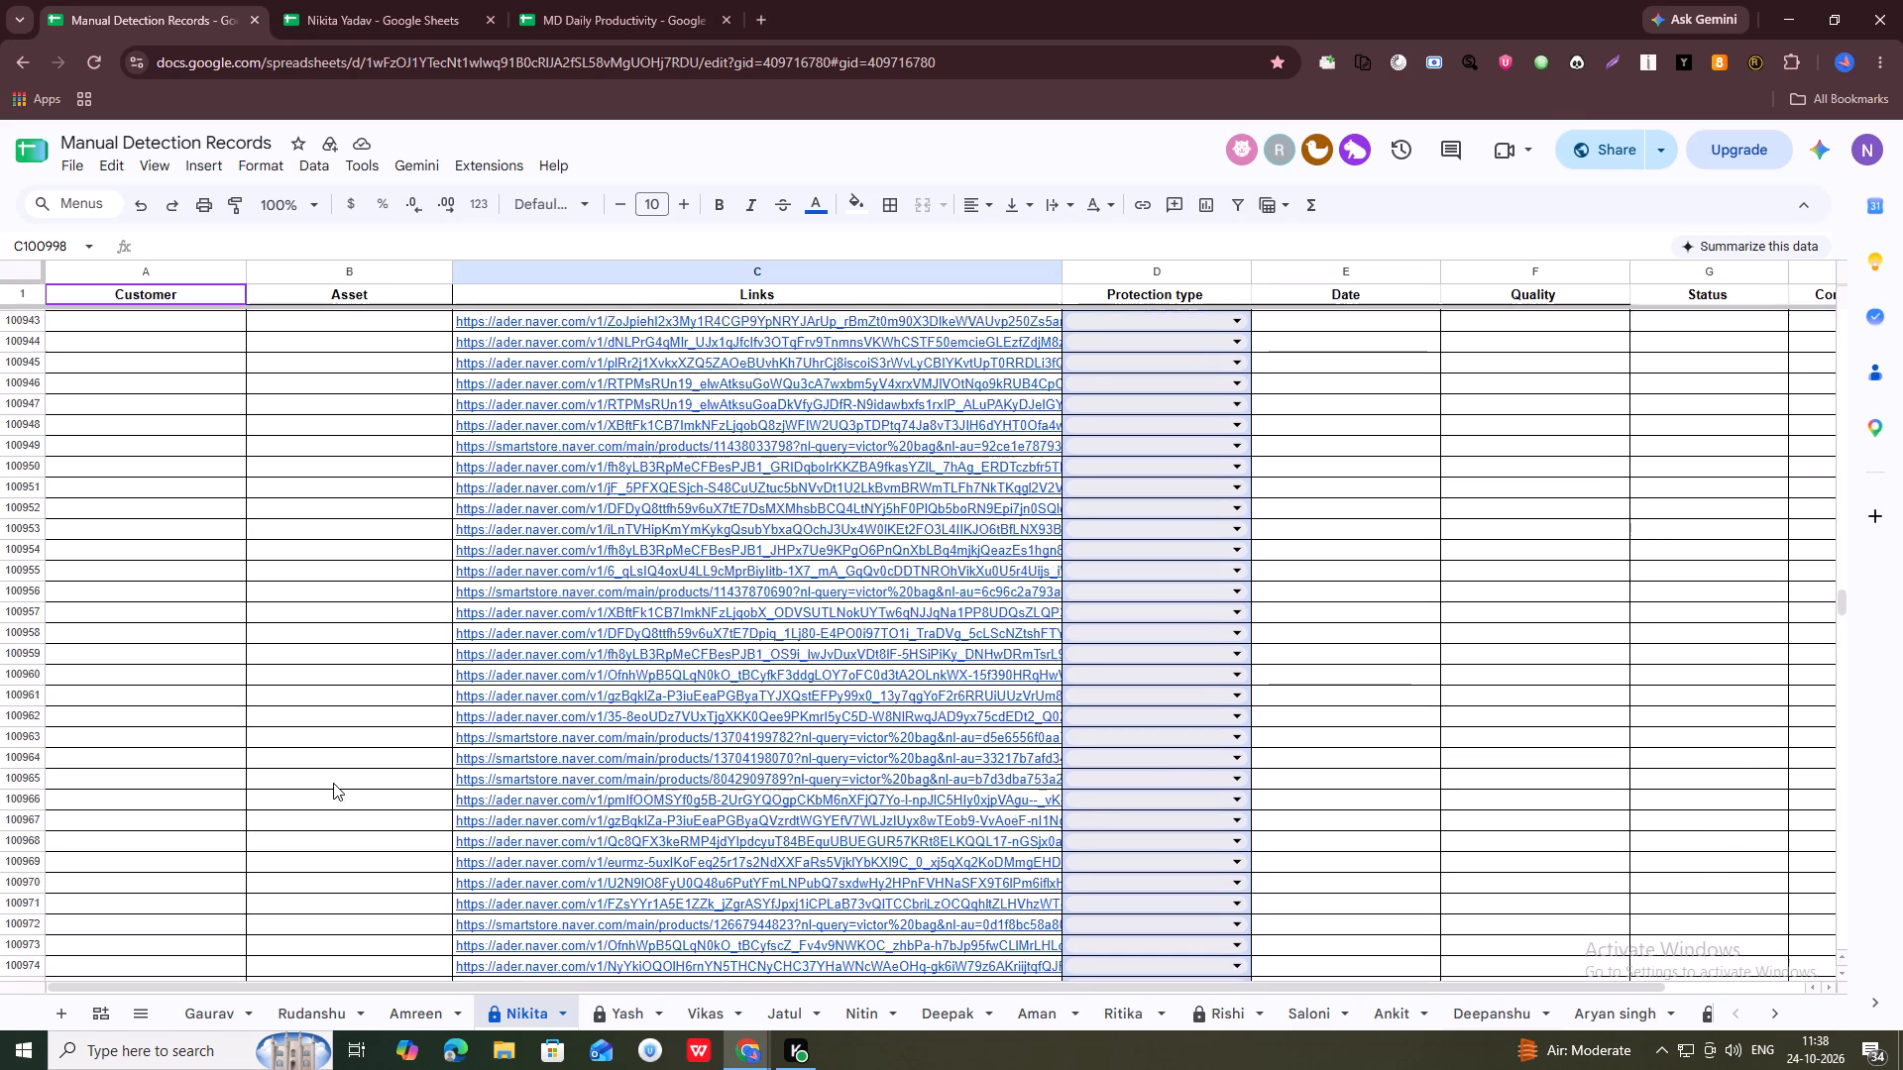
scroll(333, 783, up, 1)
scroll(287, 583, up, 4)
click(323, 339)
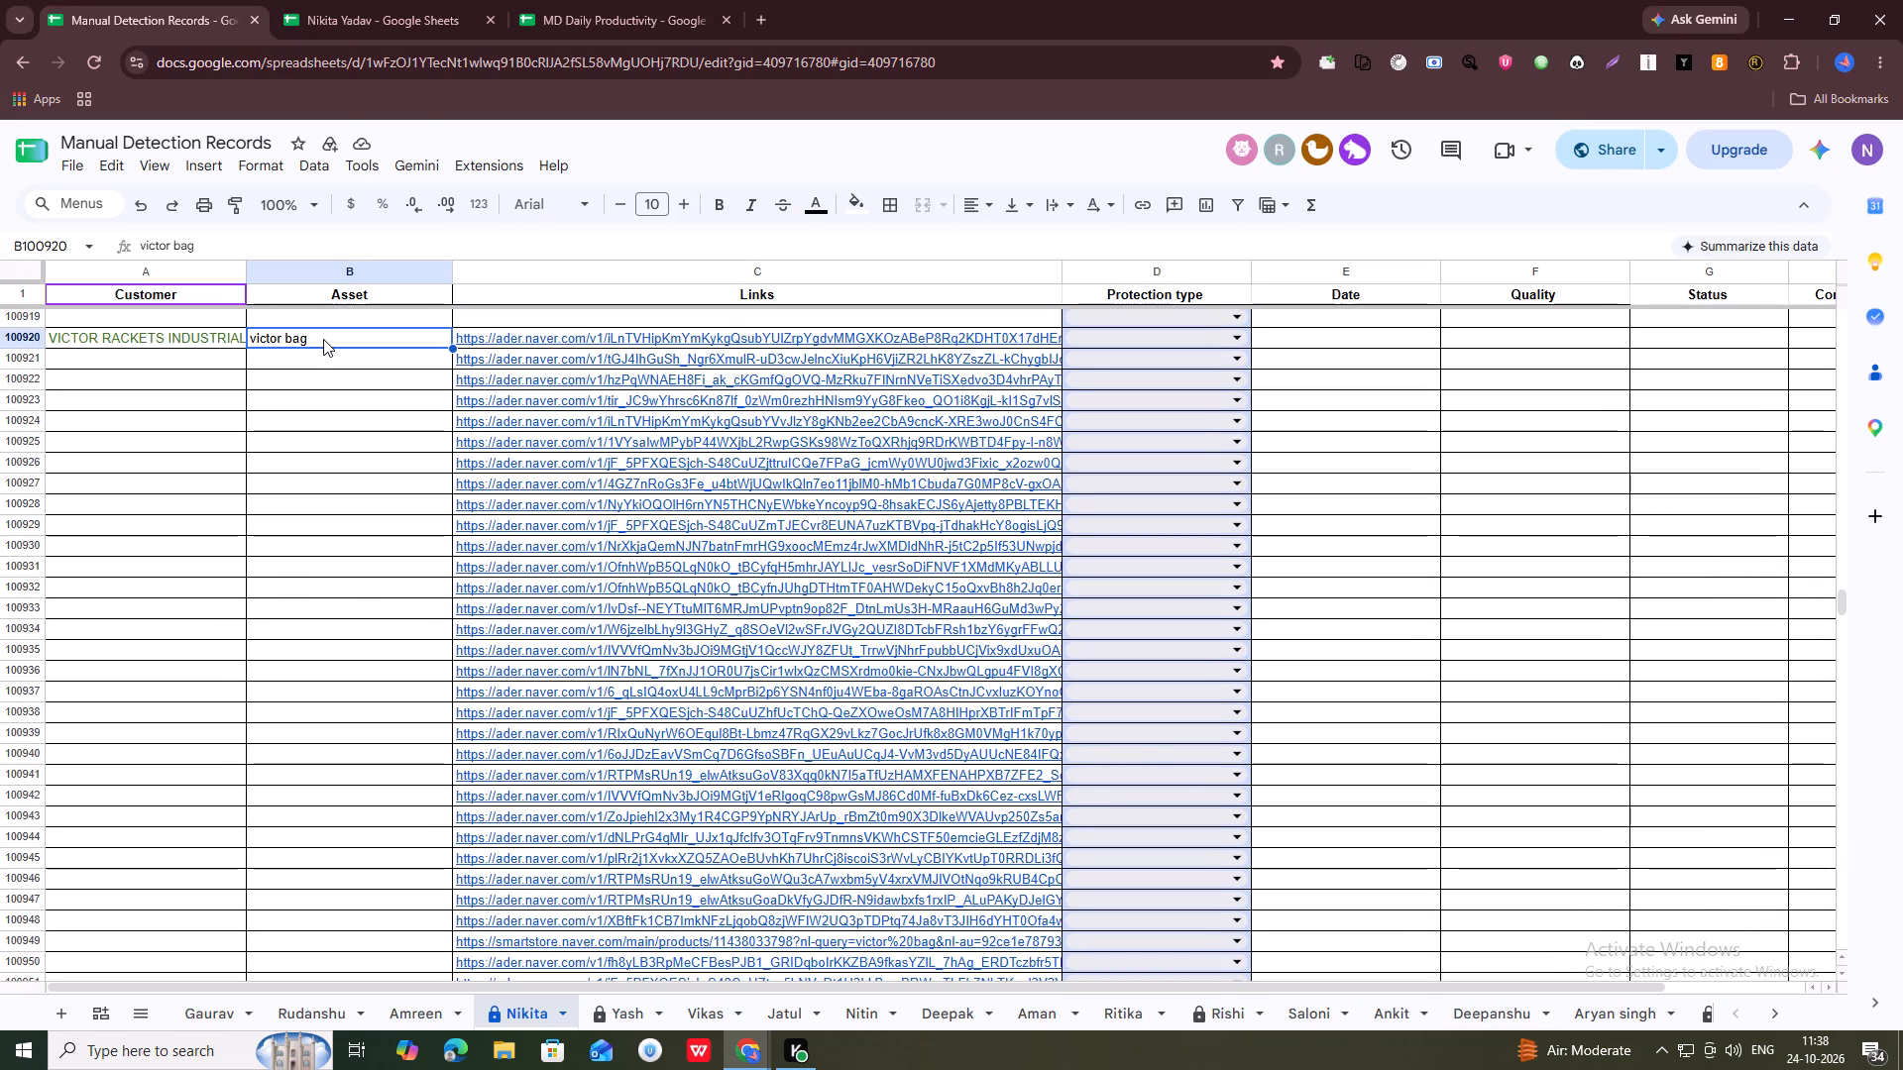
key(ctrl+v)
key(shift+Left)
key(ctrl+space)
key(ctrl+d)
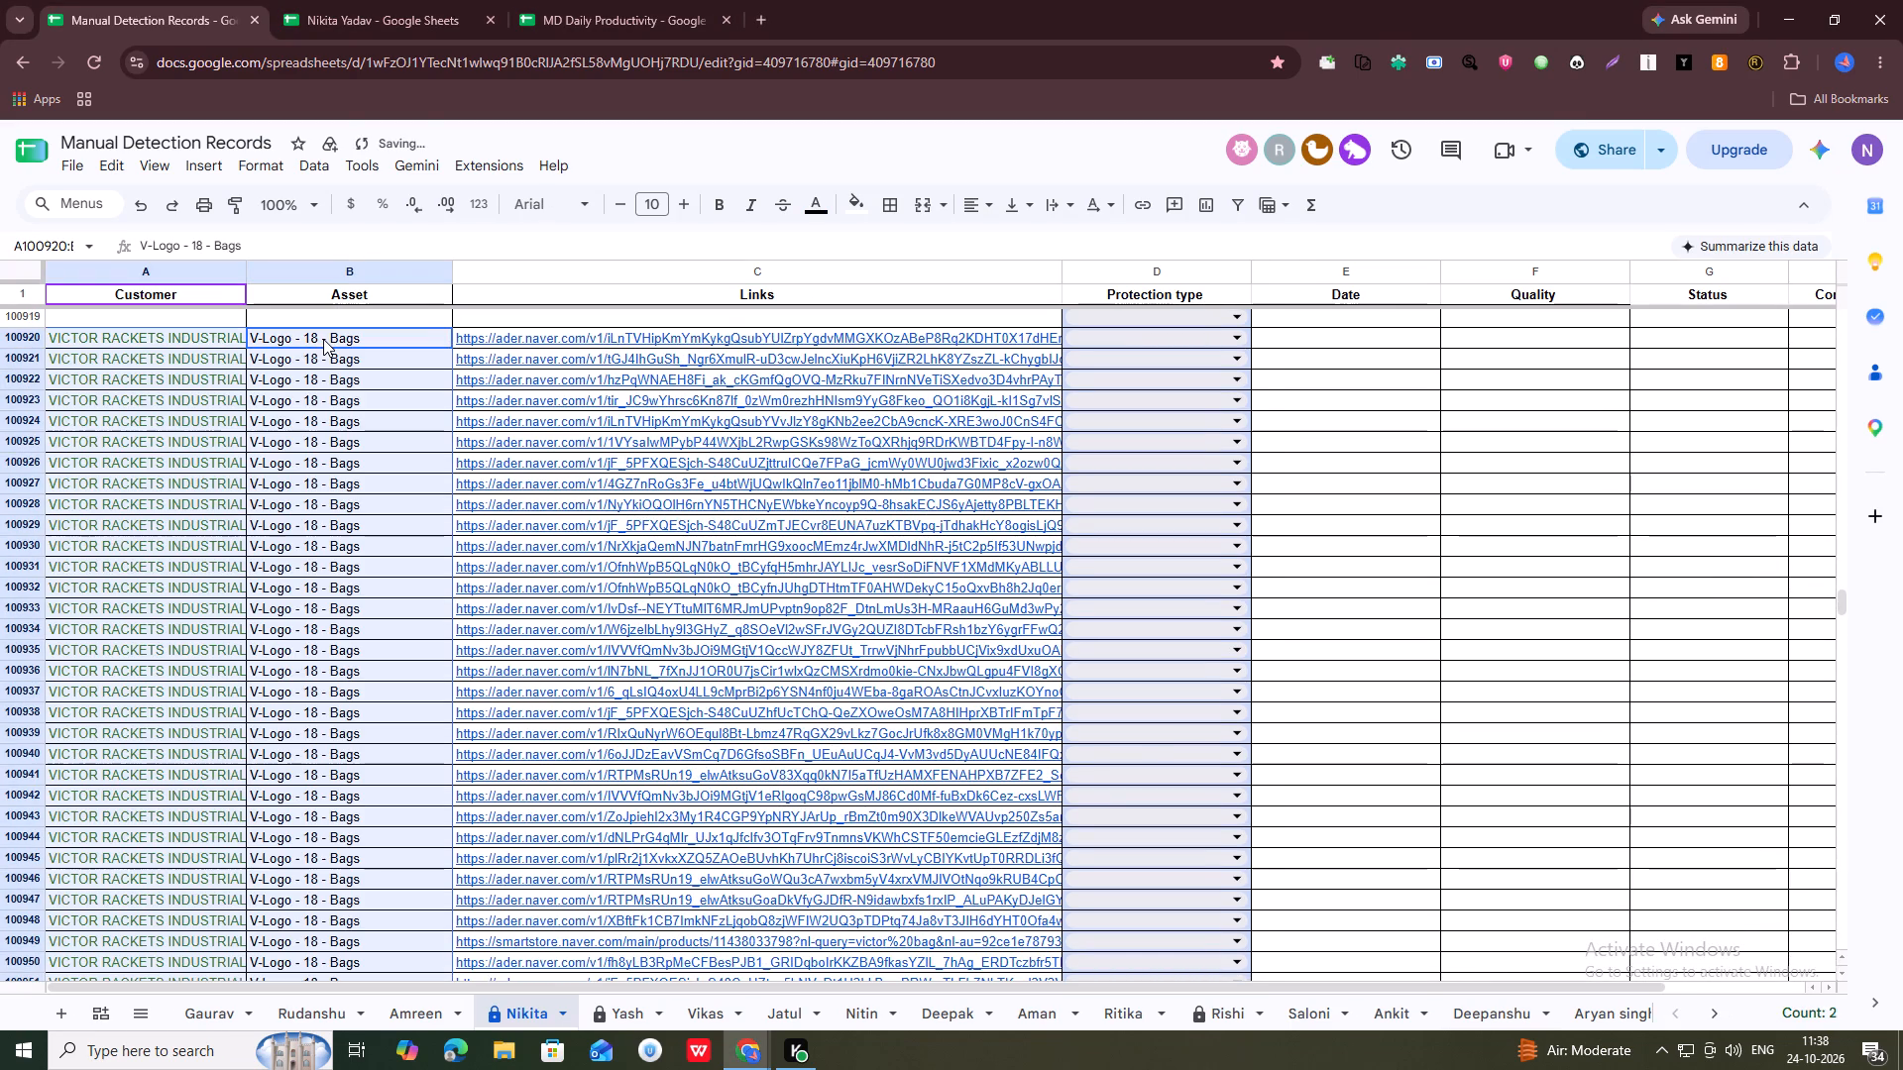
Set row 100920's protection type to Counterfeit and date to 10/24/2026, and fill both down through row 100997.
key(Right)
key(Right)
text(coun)
key(Down)
key(Return)
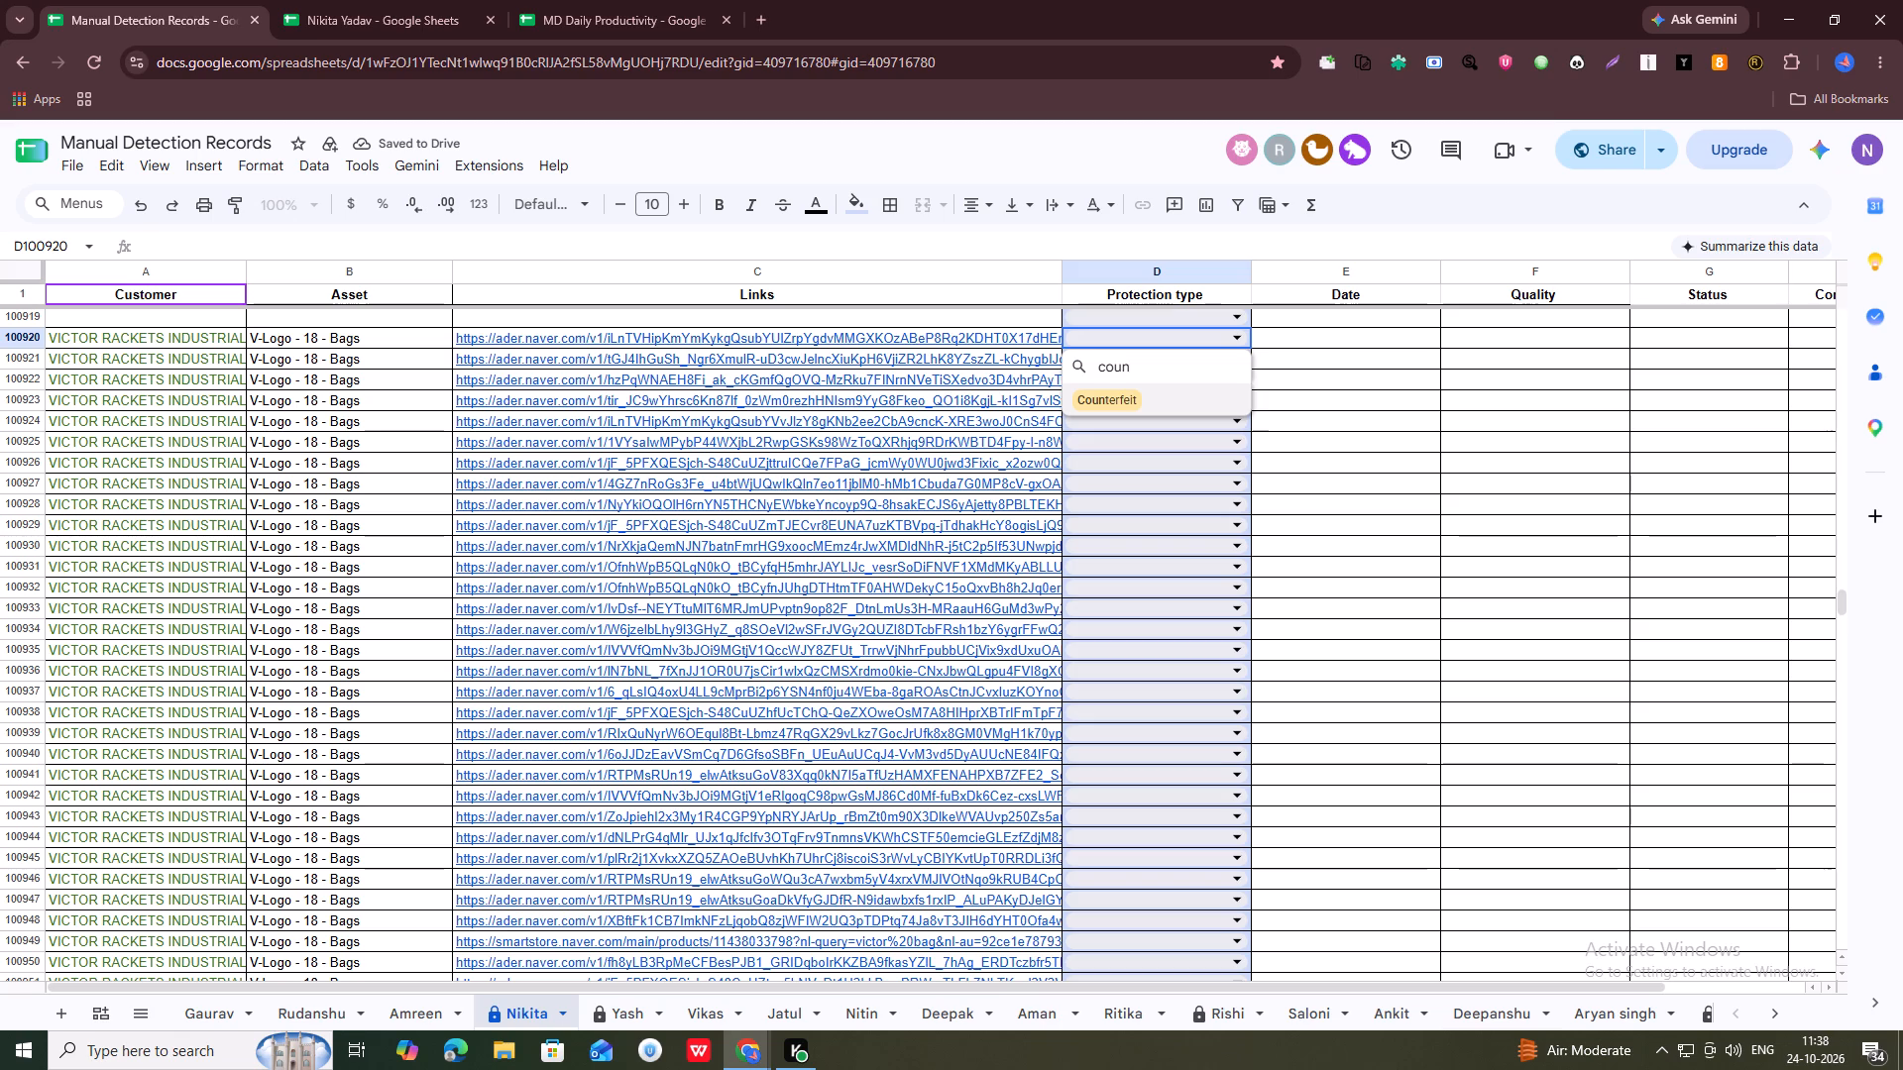
key(Up)
key(Right)
key(ctrl+semicolon)
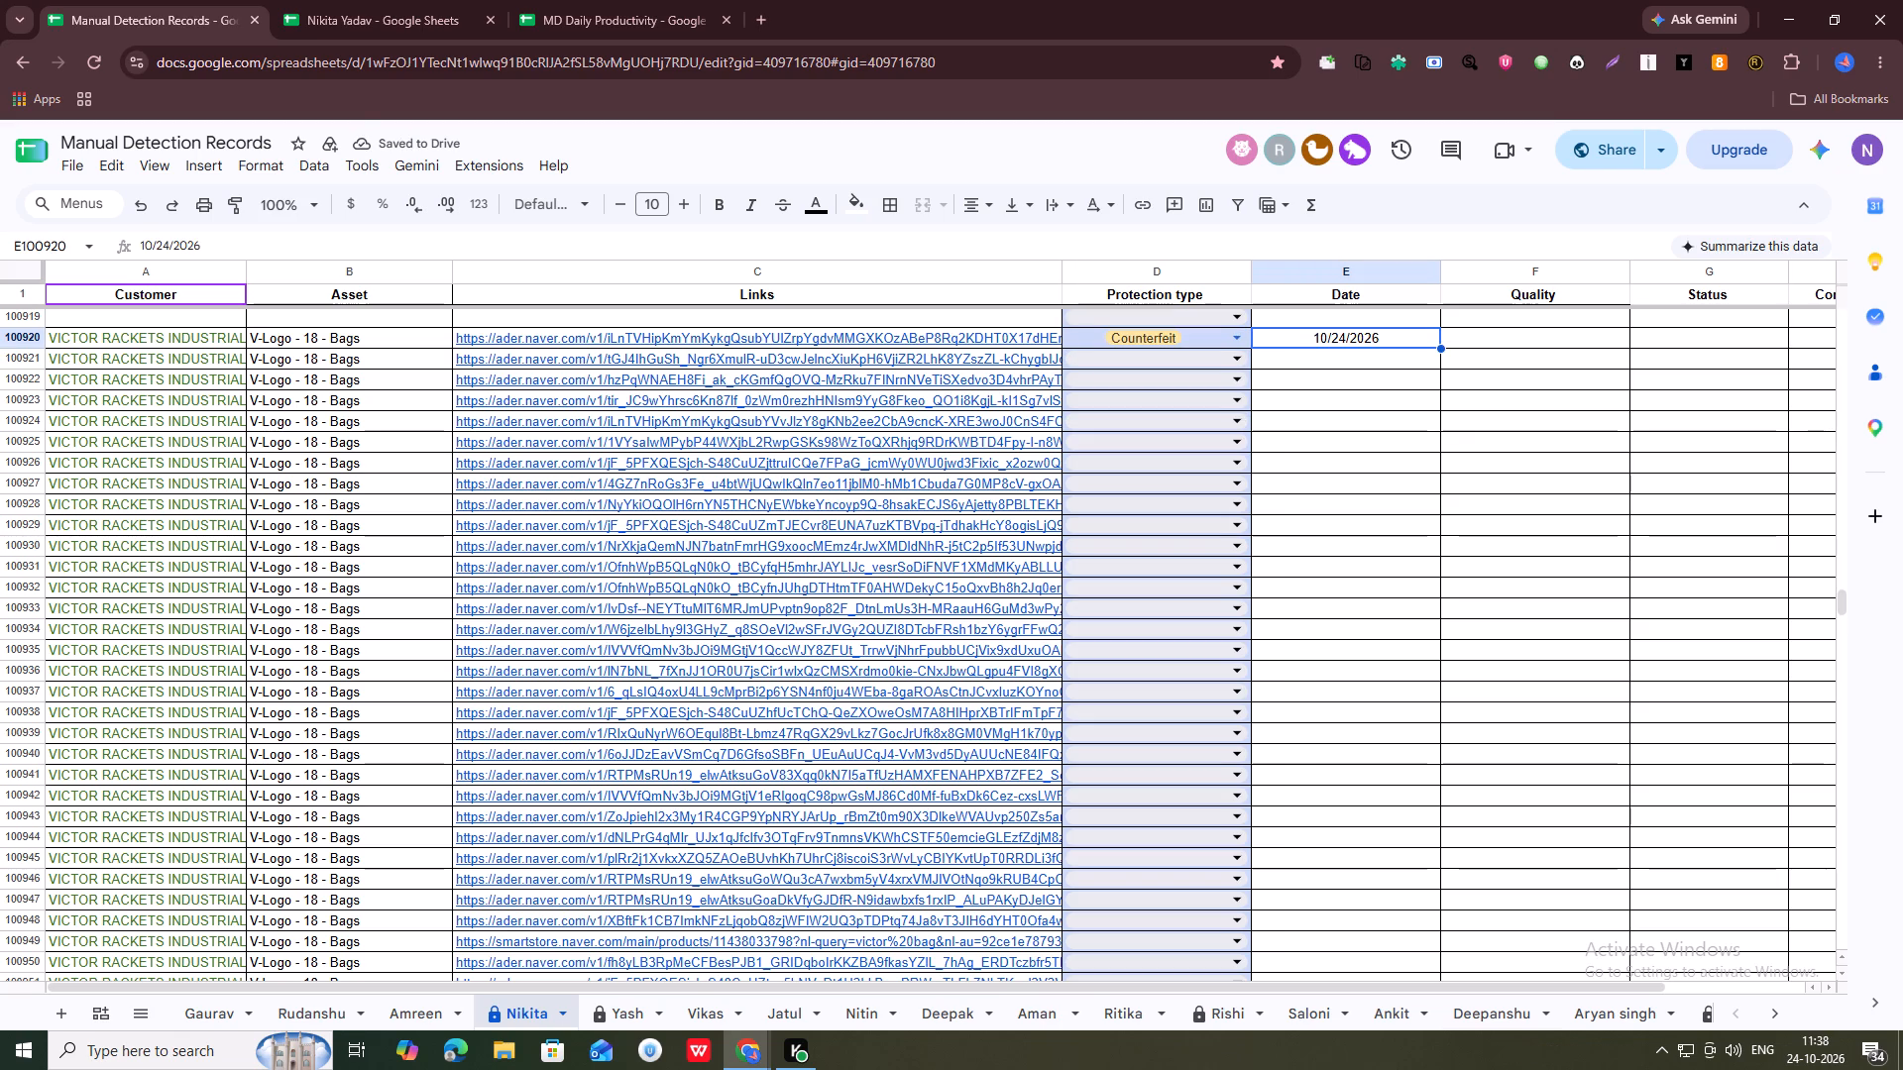
key(shift+Left)
key(ctrl+space)
key(ctrl+d)
Copy all the Naver links in C100920:C100997.
key(Left)
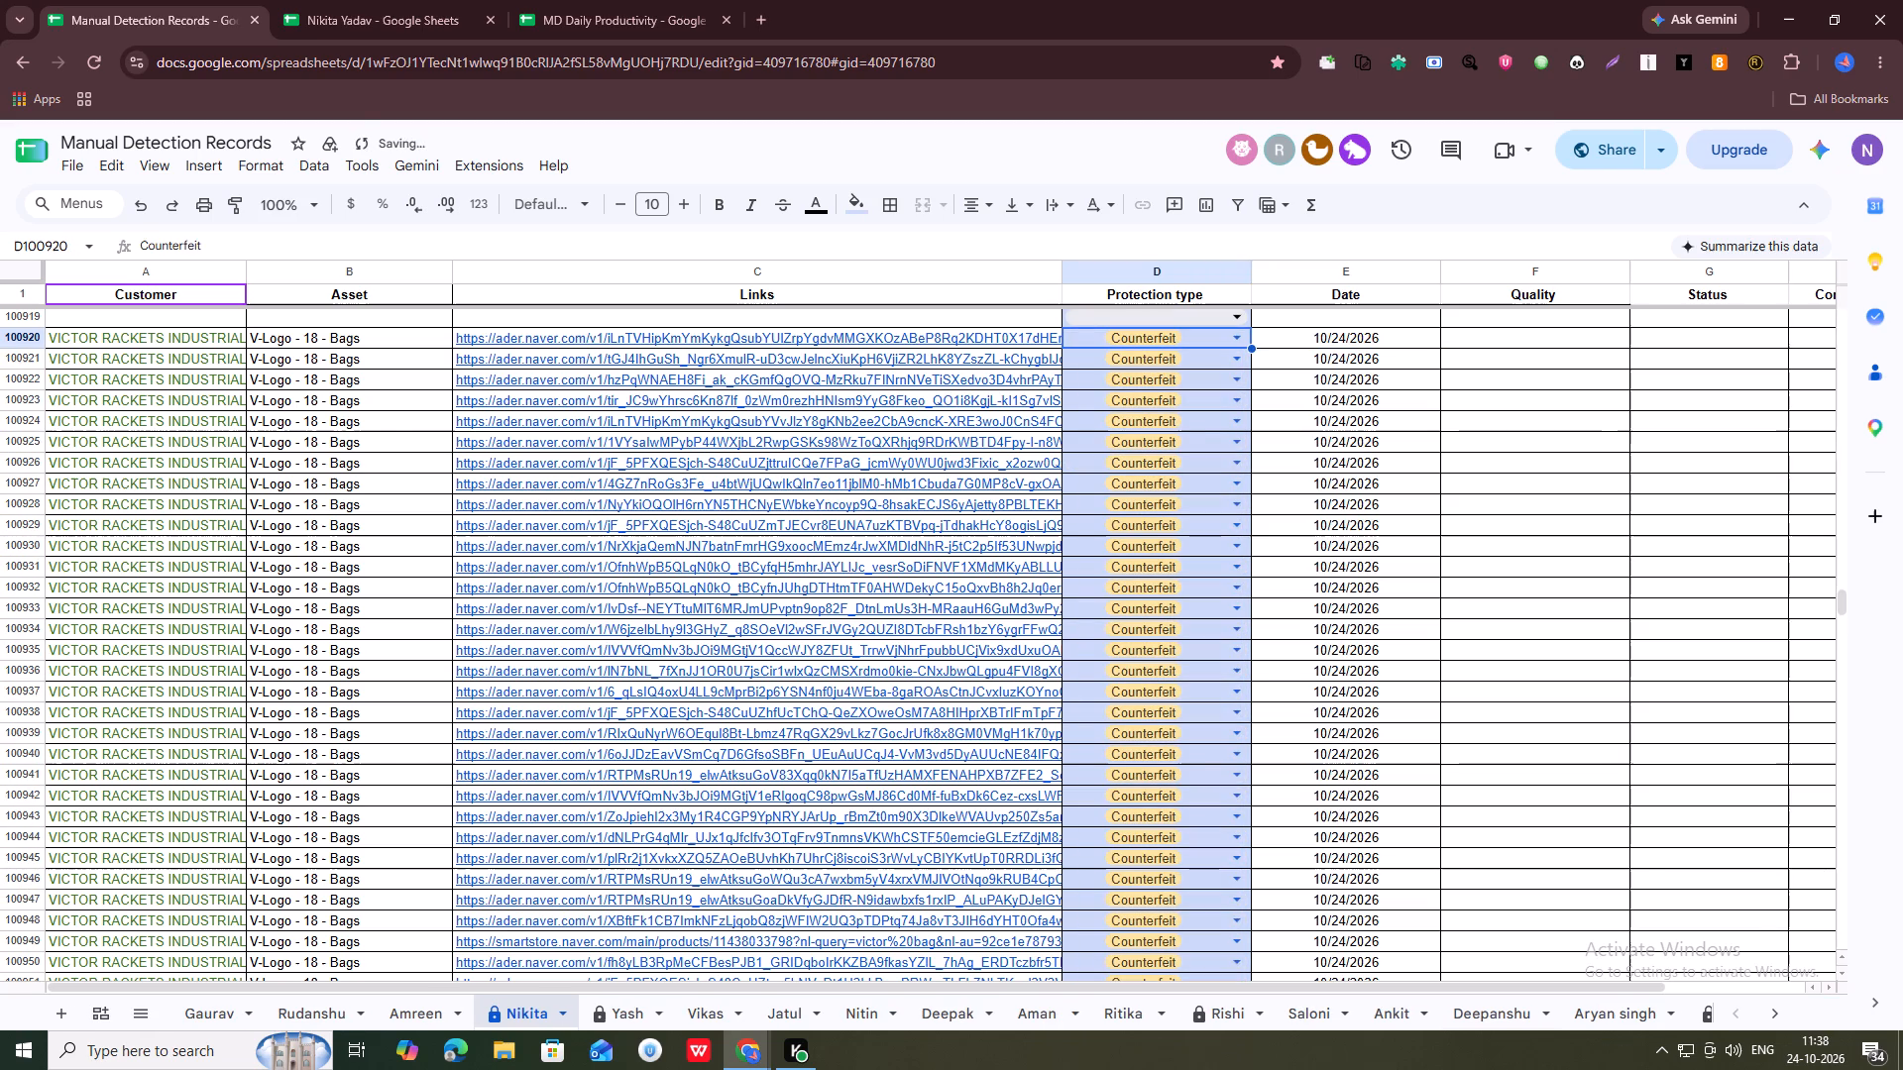
key(Left)
key(ctrl+shift+Down)
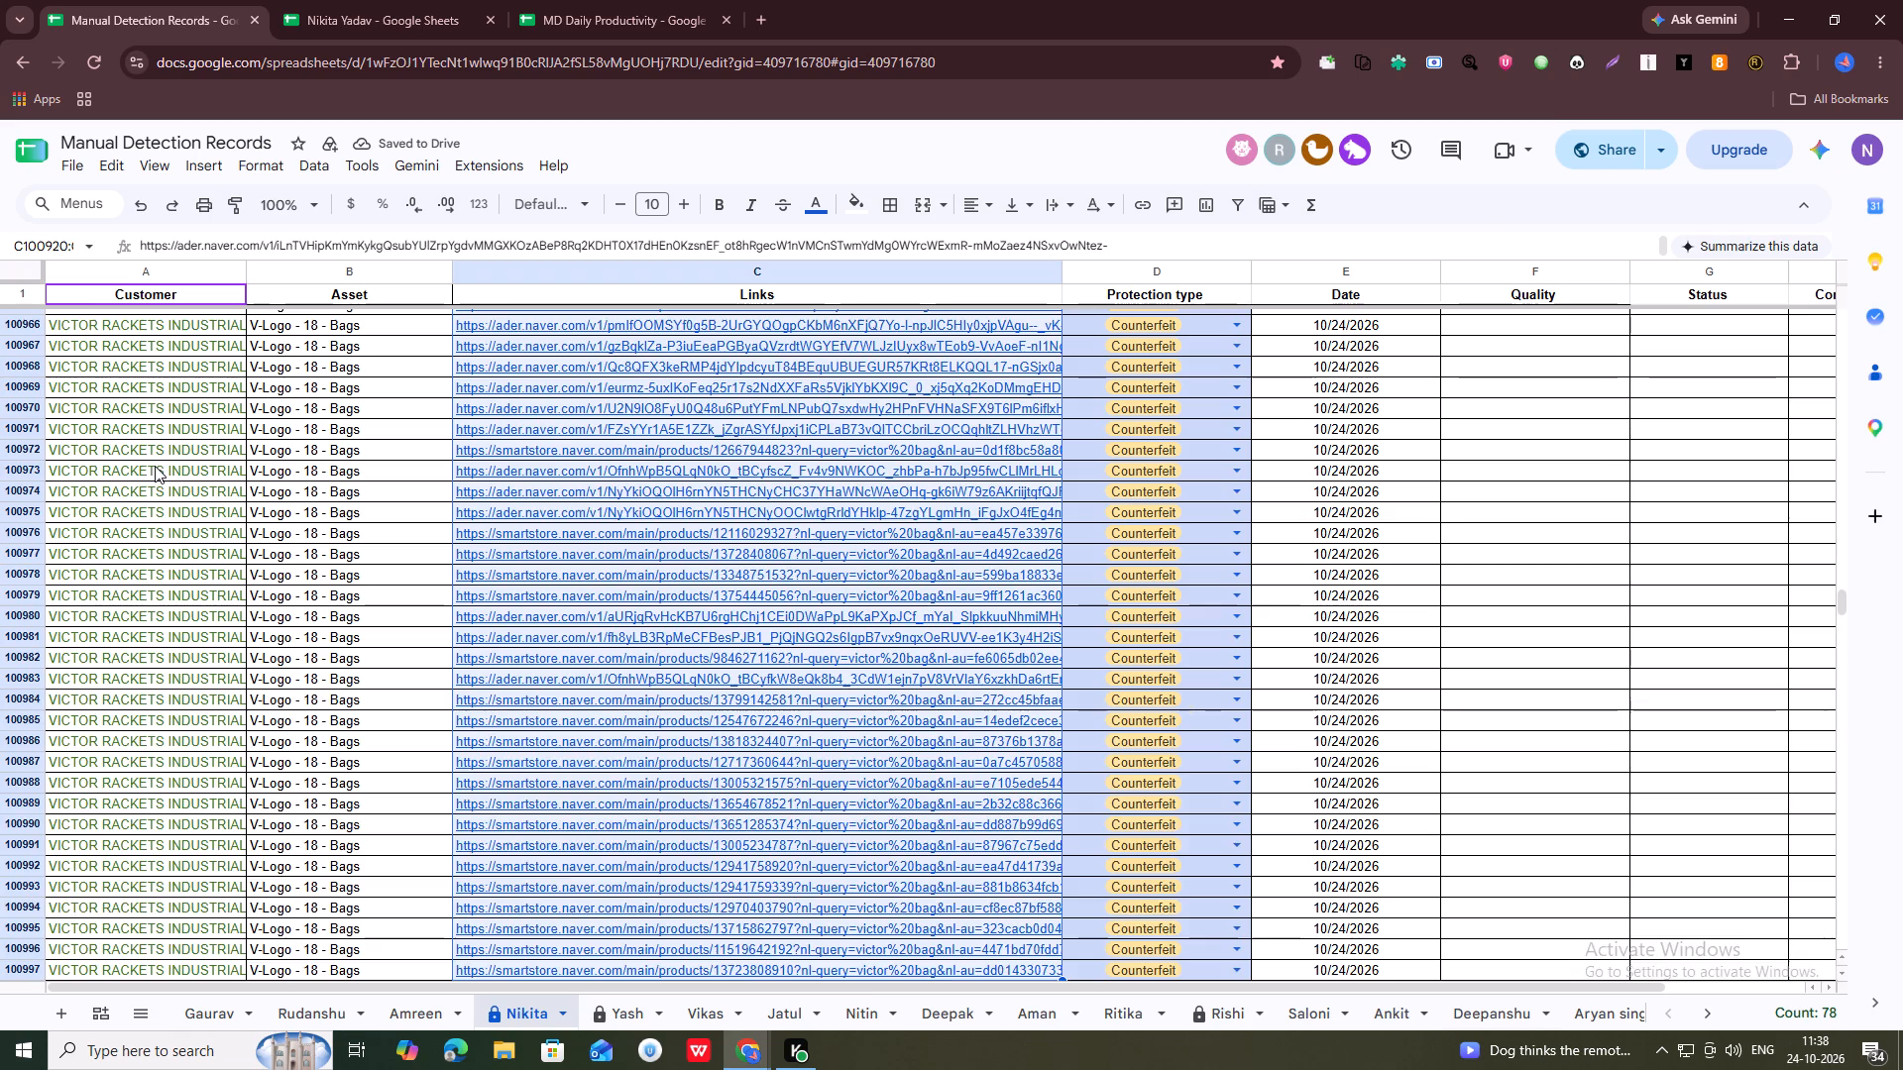
scroll(155, 466, down, 3)
key(ctrl+c)
key(ctrl+c)
key(ctrl+c)
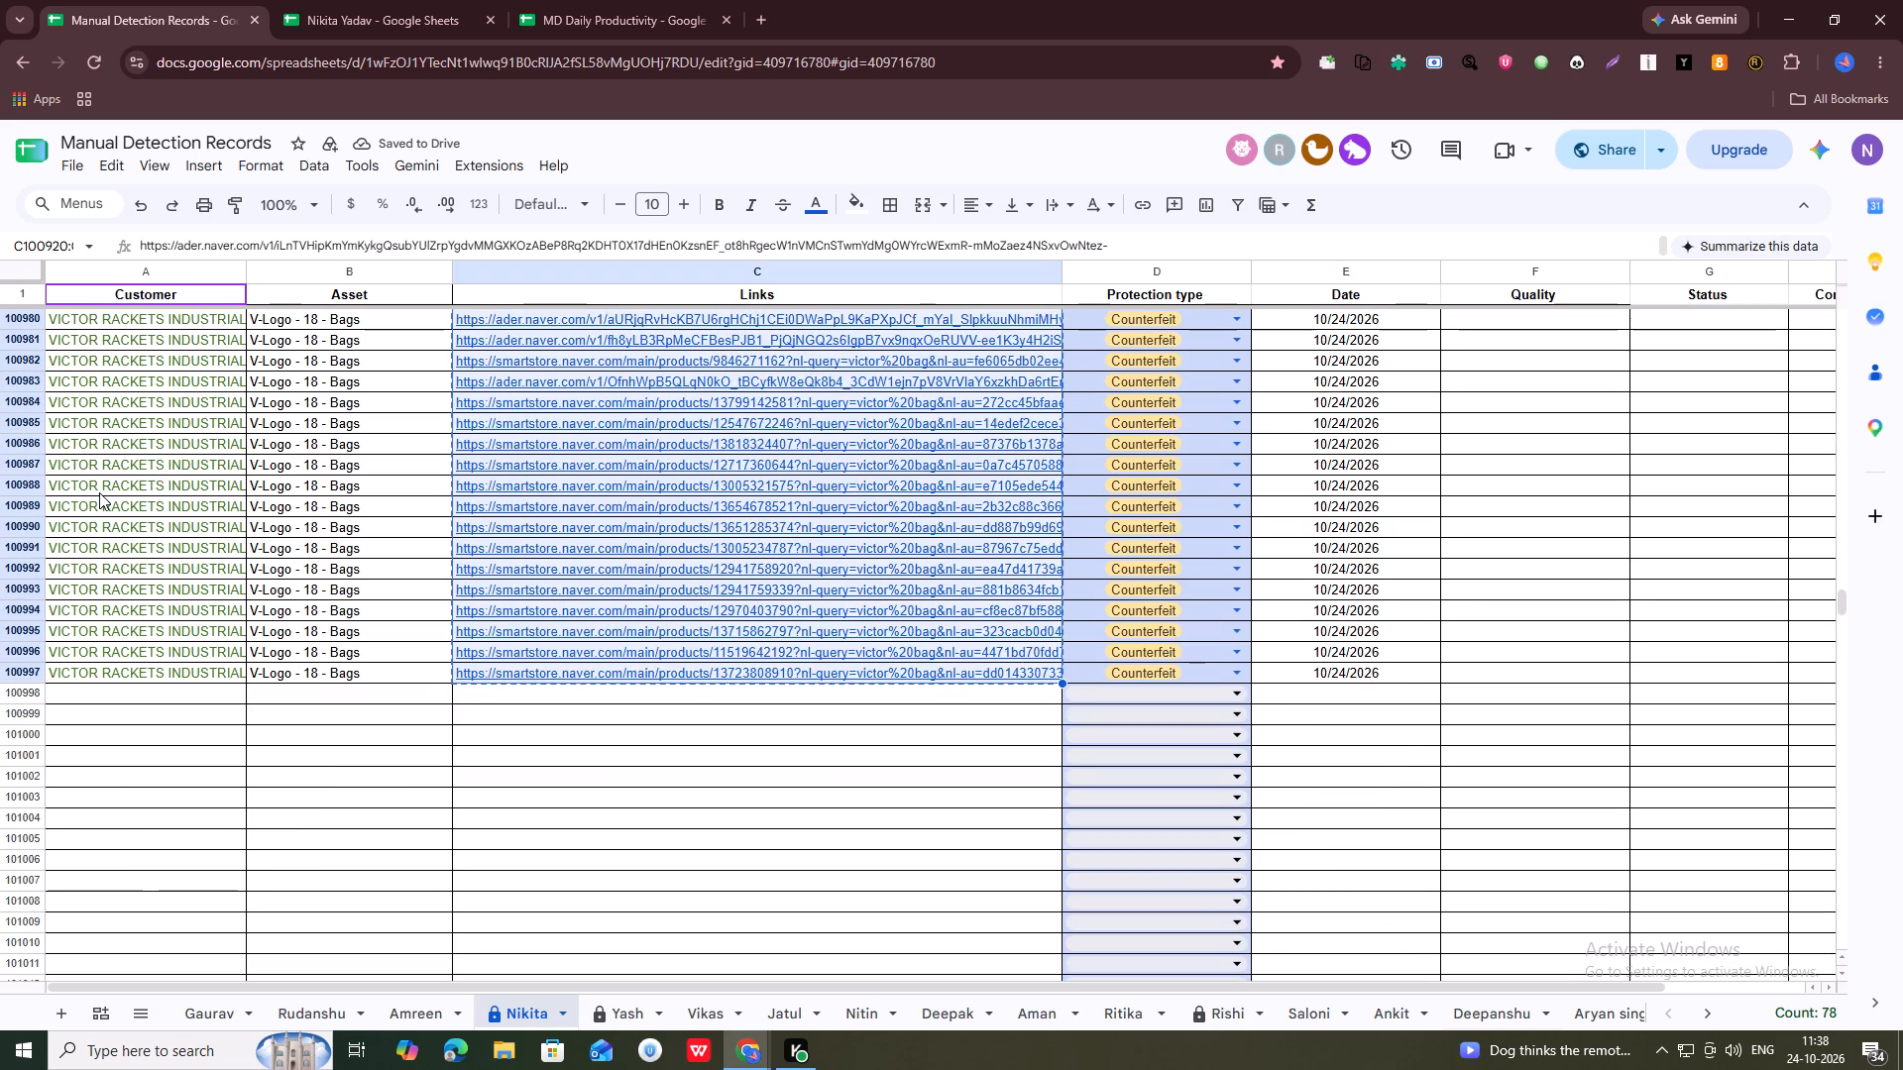
In Red Points, enable multiple detection links, set the protection type to Product counterfeit, and submit the copied Naver links.
key(alt+Tab)
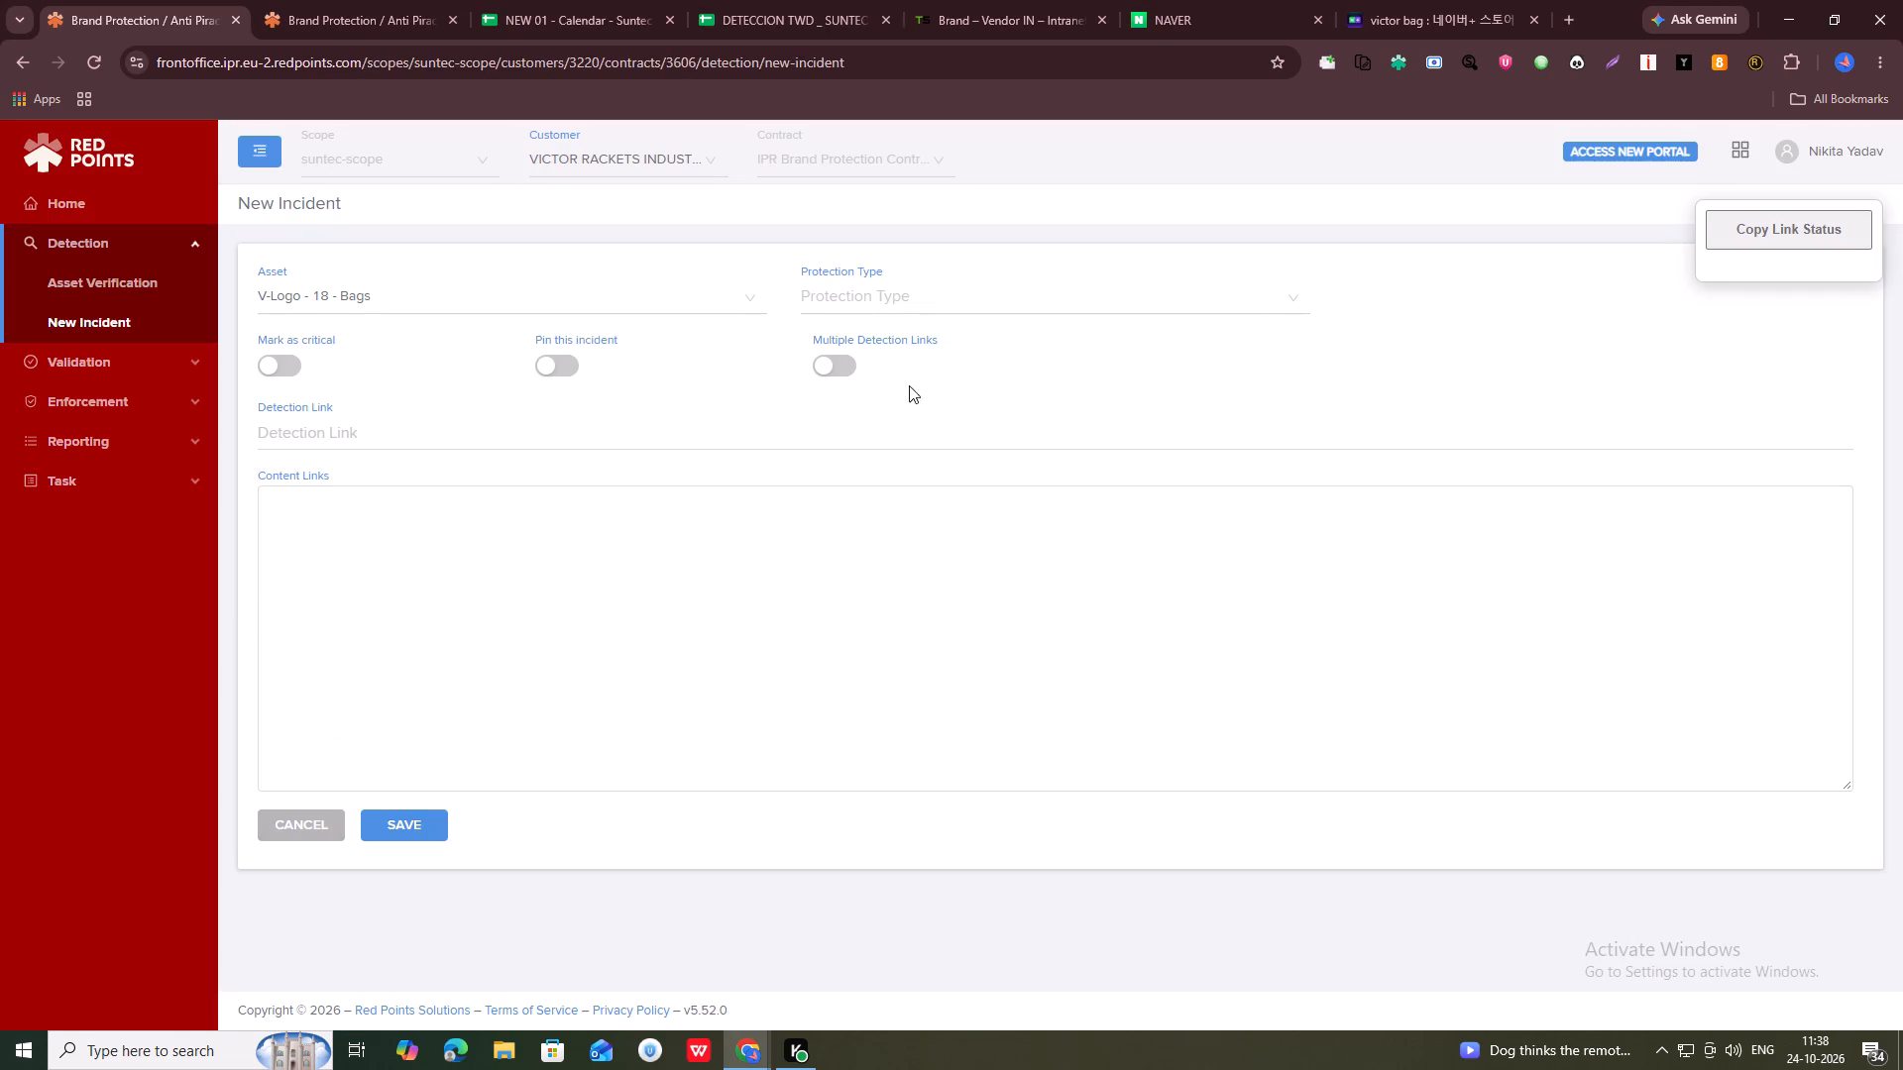
click(819, 375)
click(930, 281)
click(896, 374)
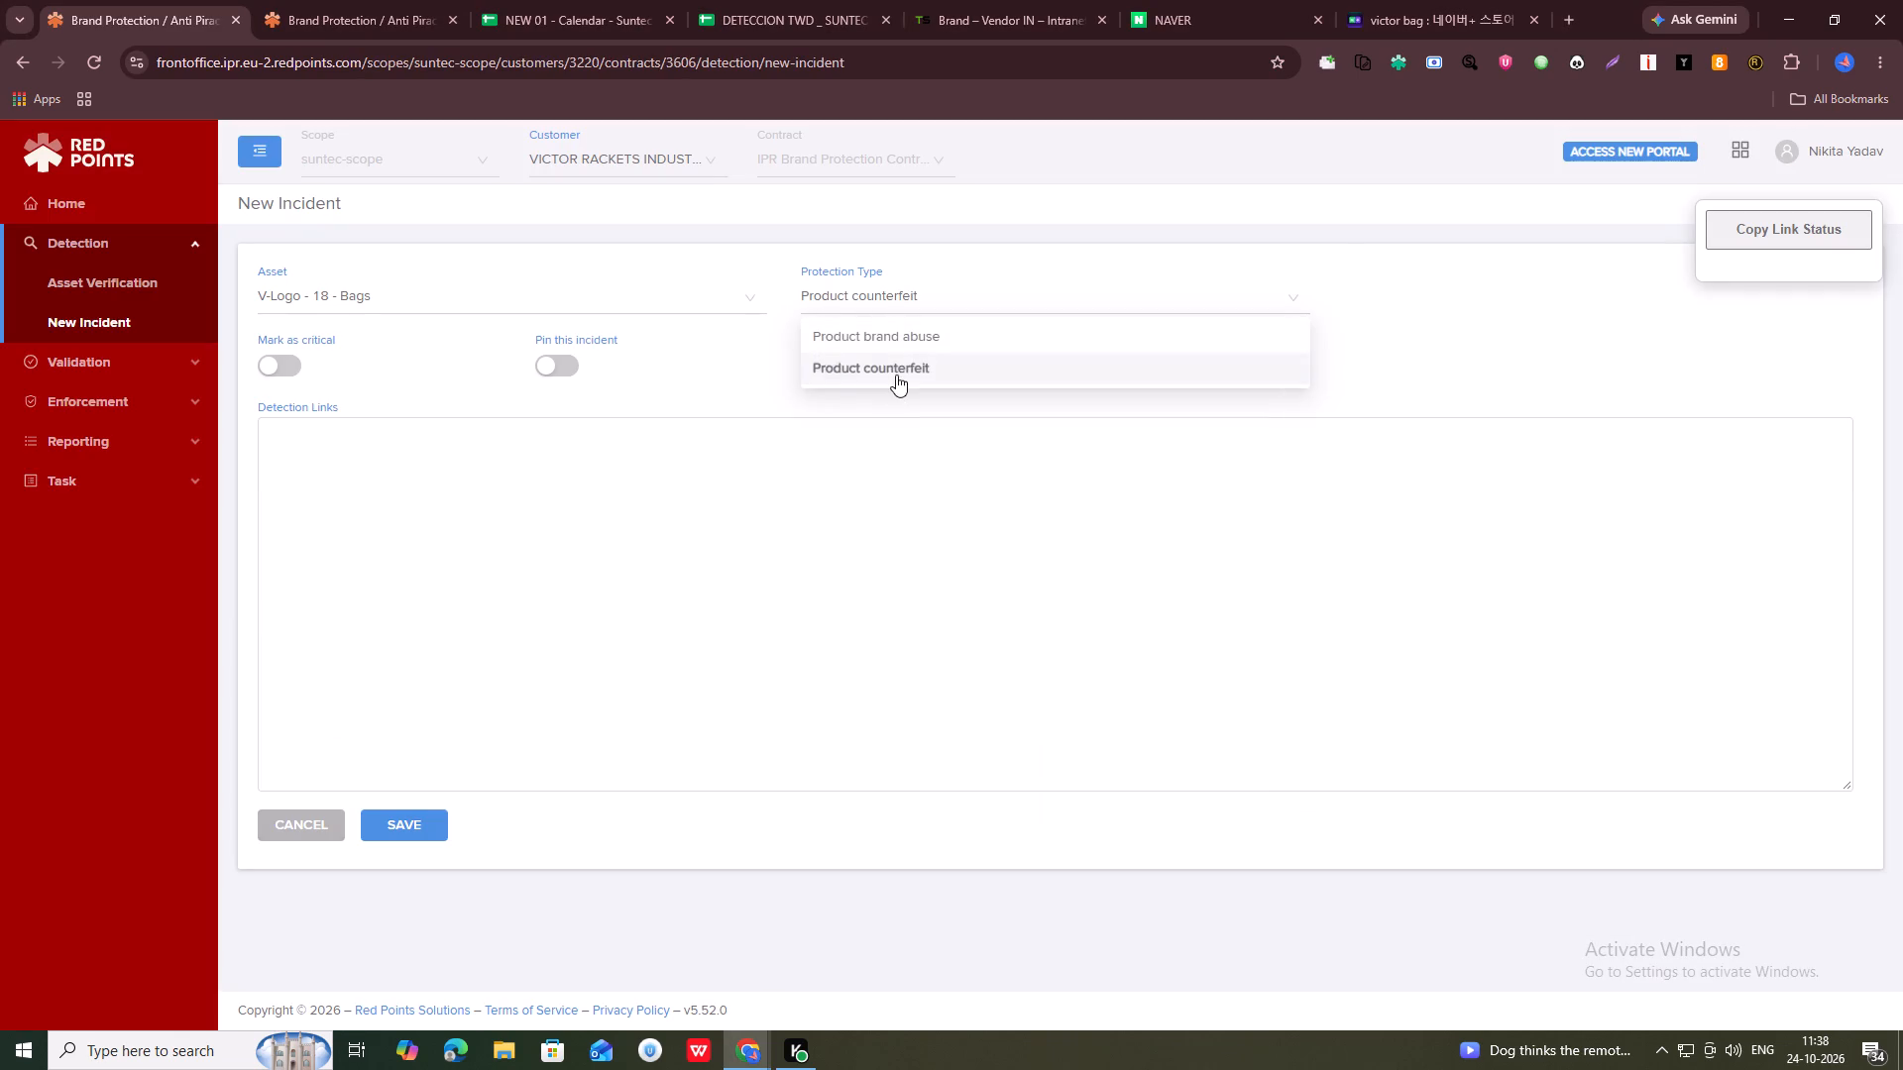
click(784, 609)
key(ctrl+v)
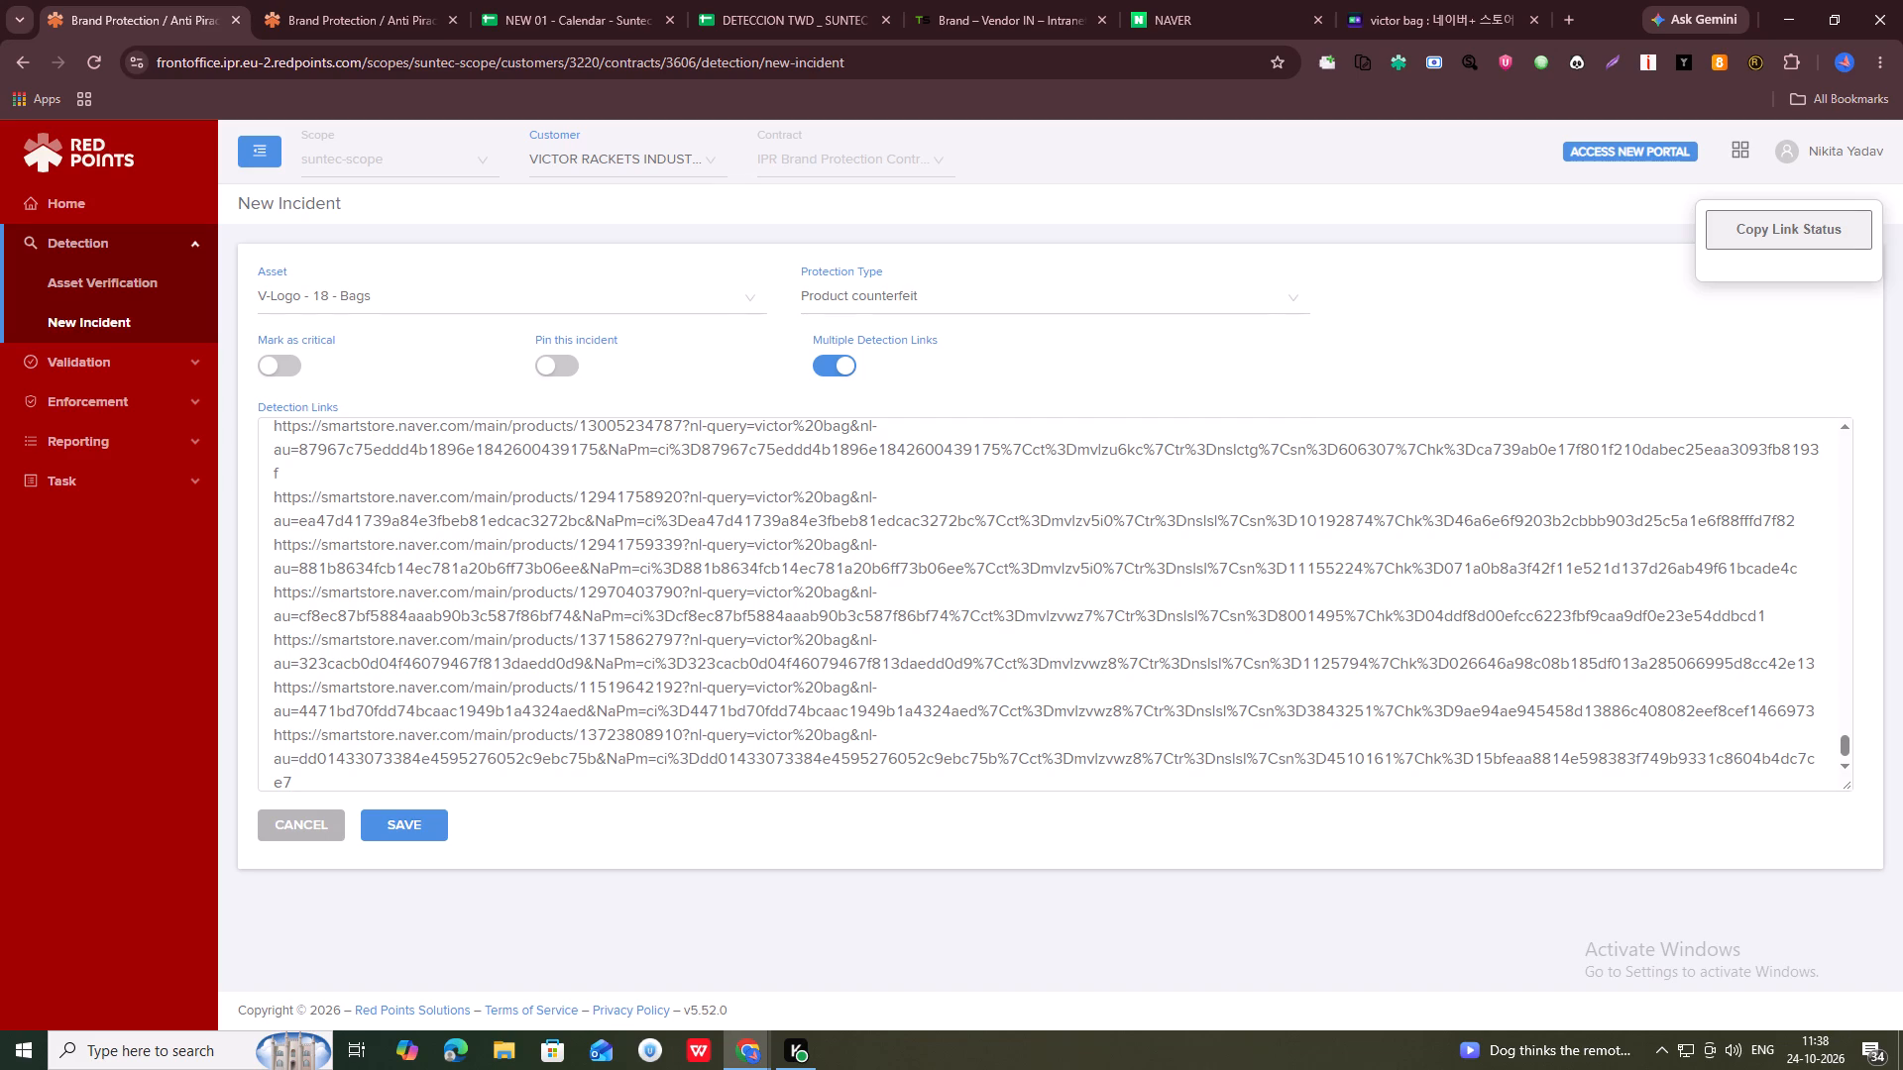
click(424, 830)
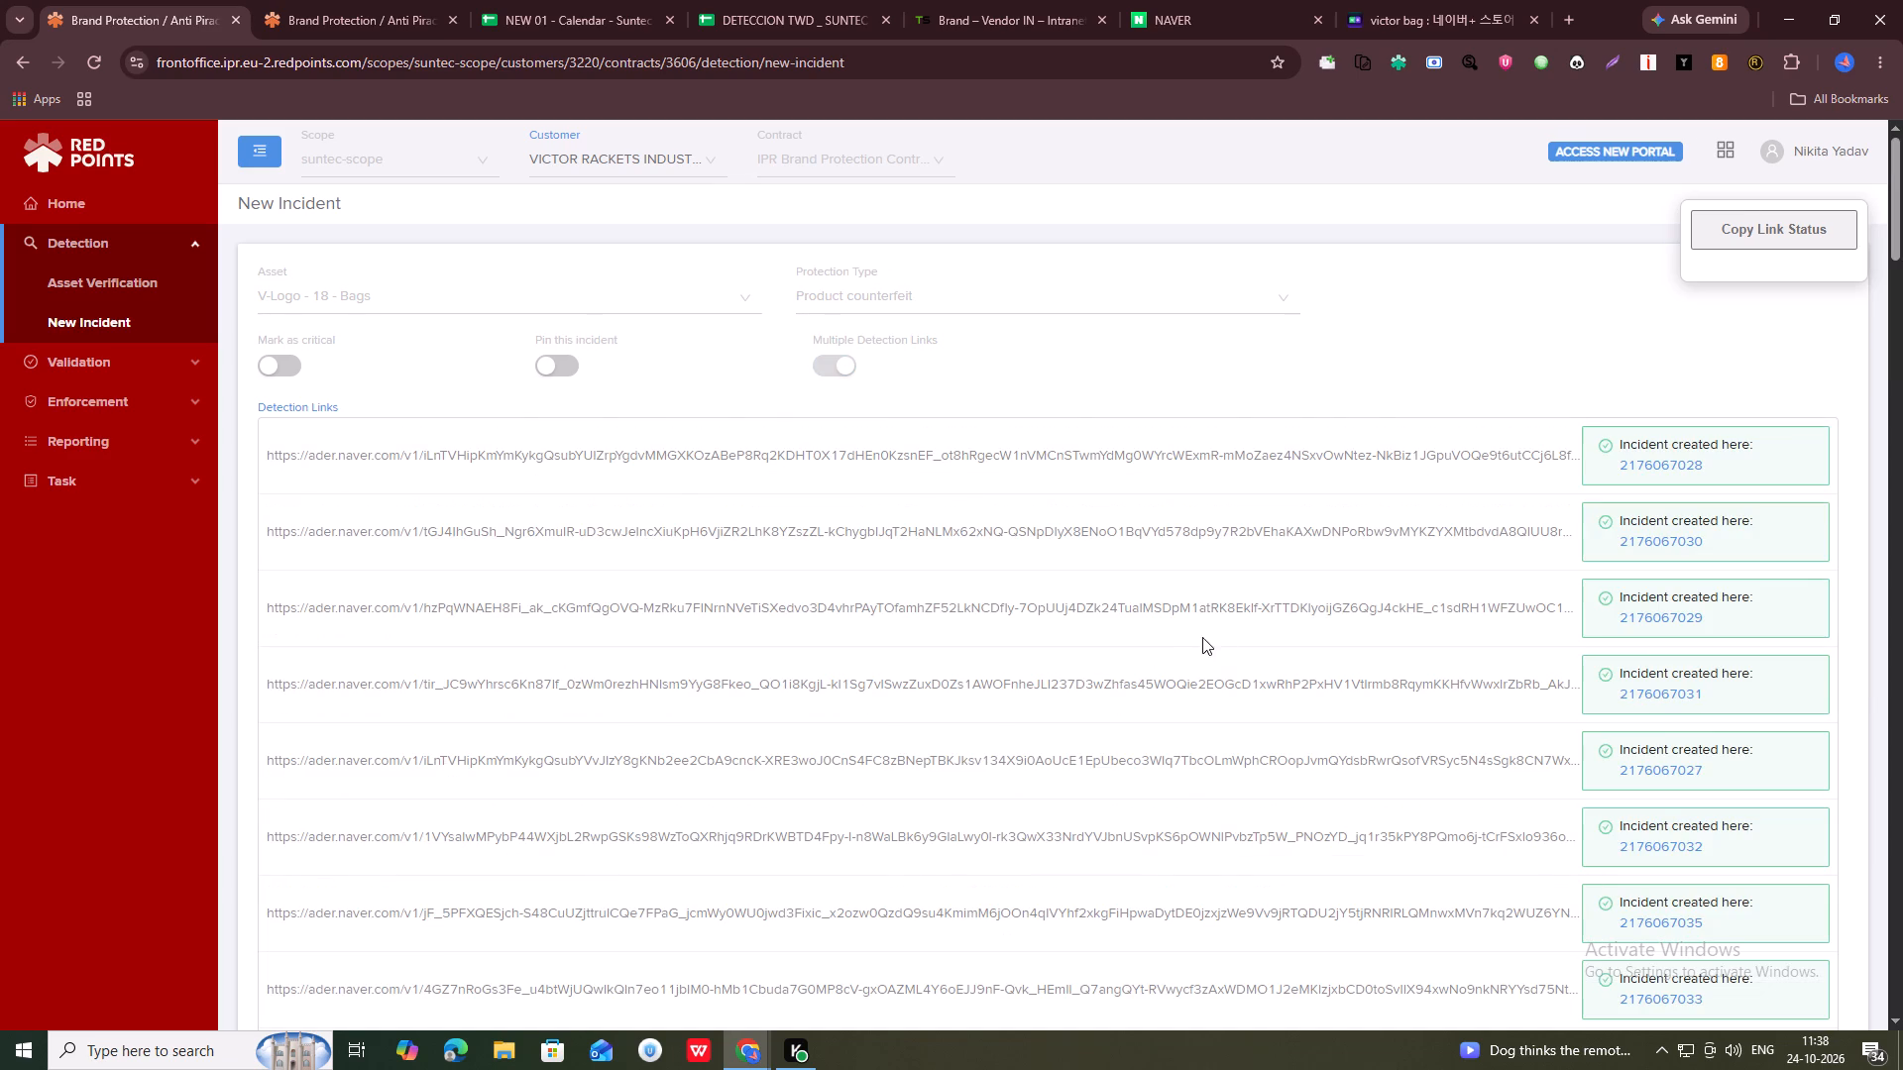
Copy the link statuses from Red Points and paste them into Manual Detection Records starting at cell F100919.
click(1752, 242)
key(alt+Tab)
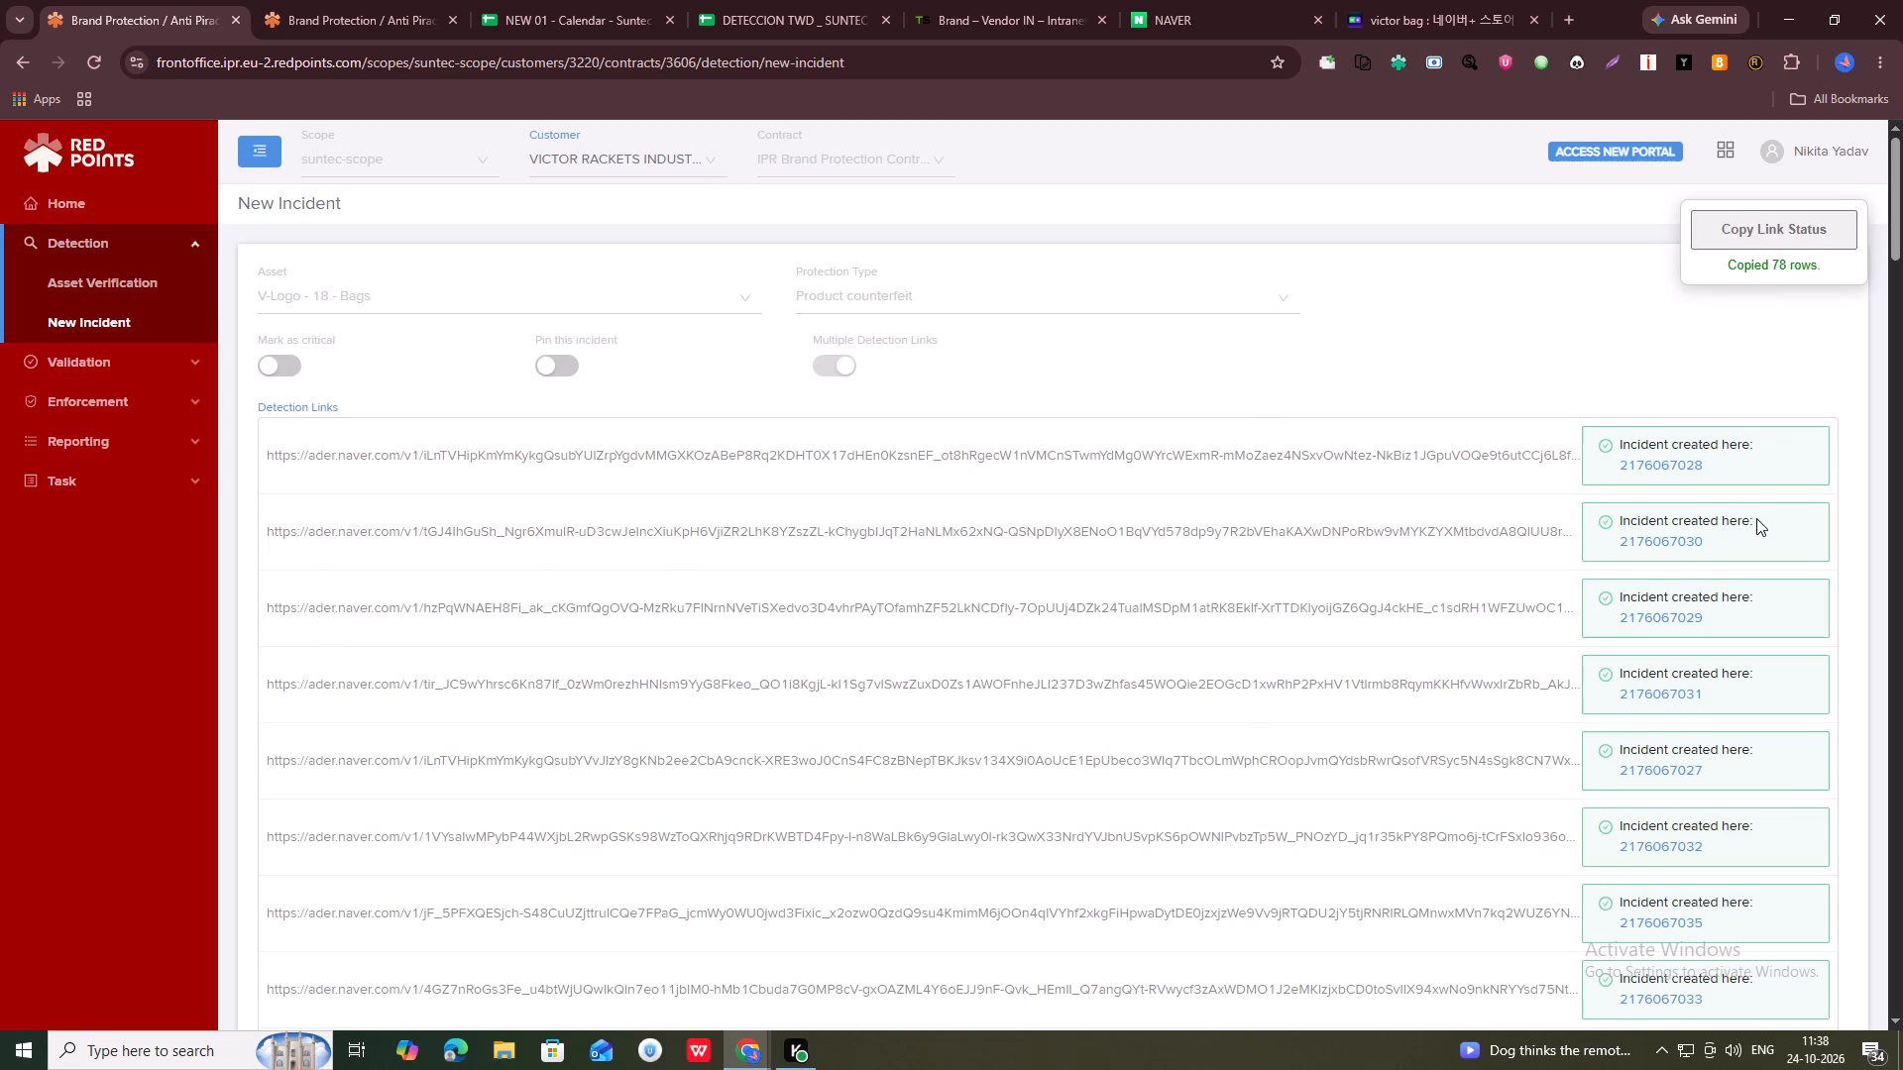
key(ctrl+Up)
key(Down)
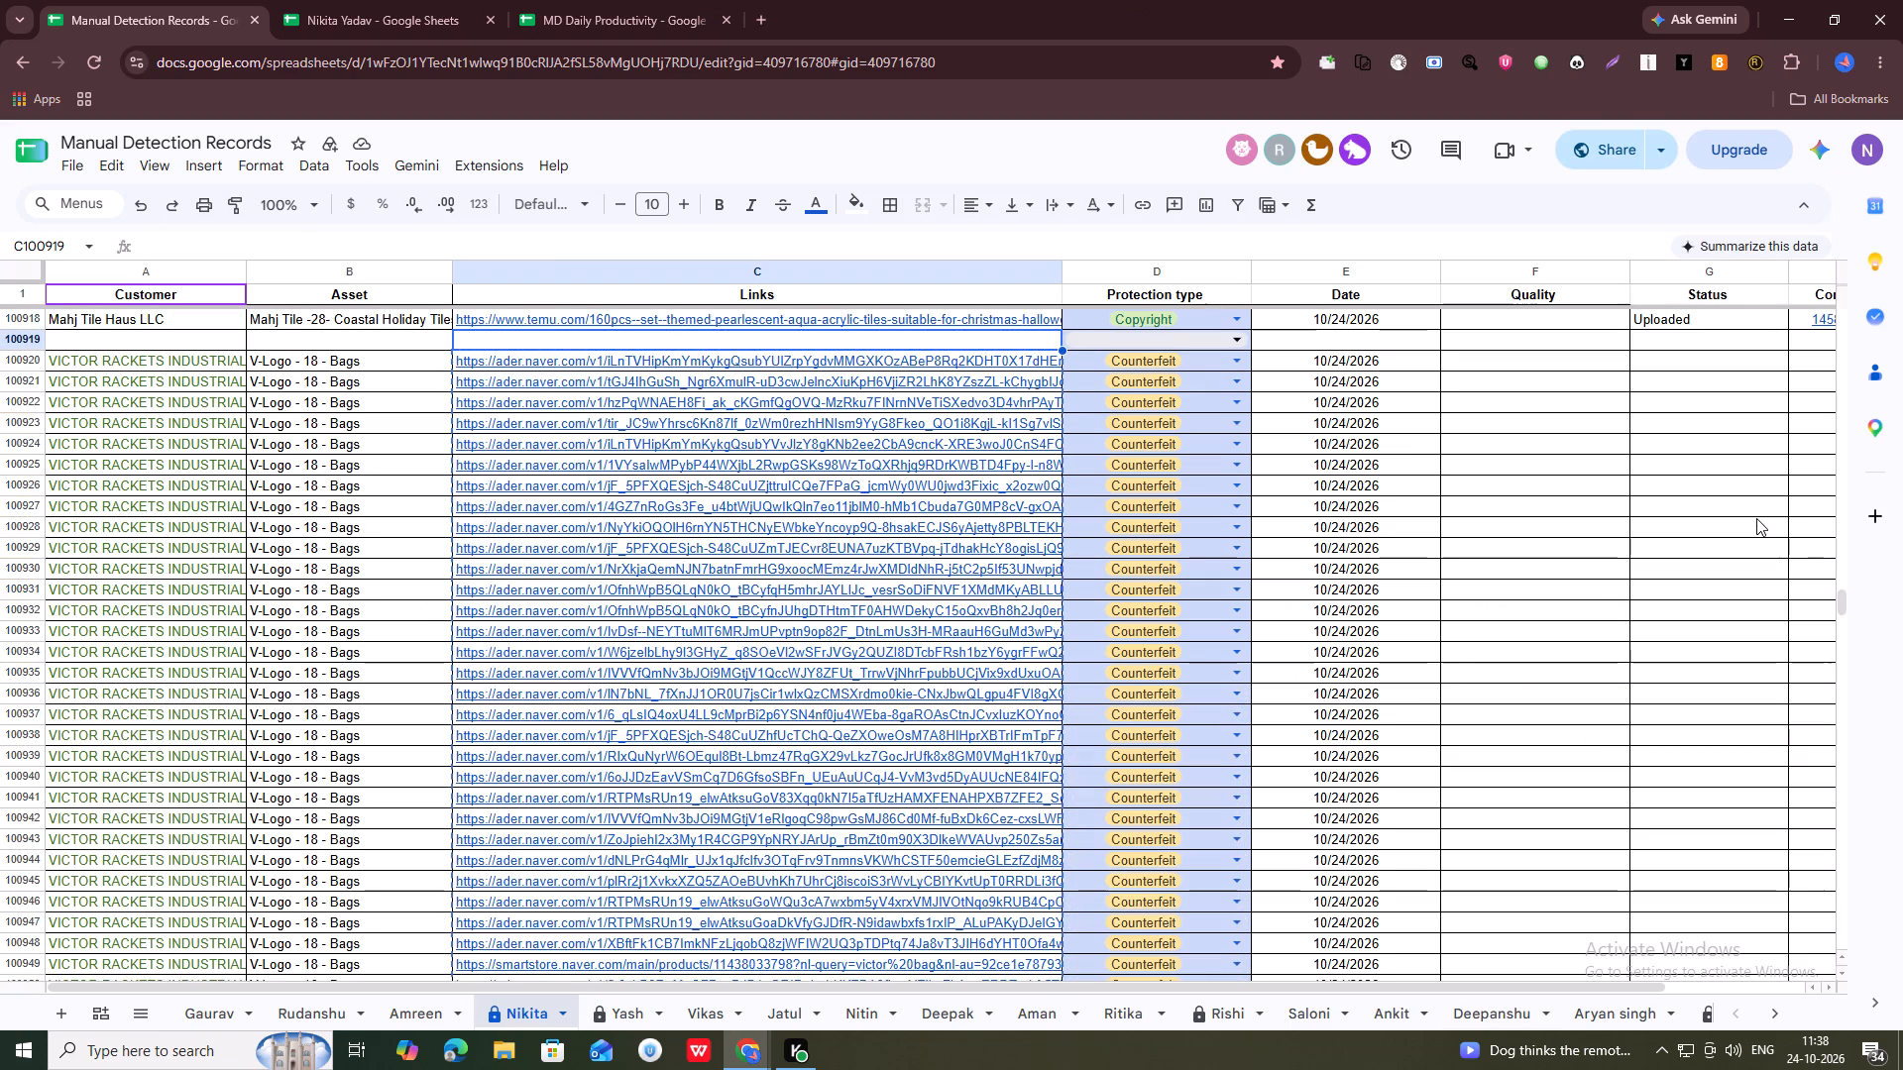
key(Right)
key(Right)
key(Right)
key(ctrl+v)
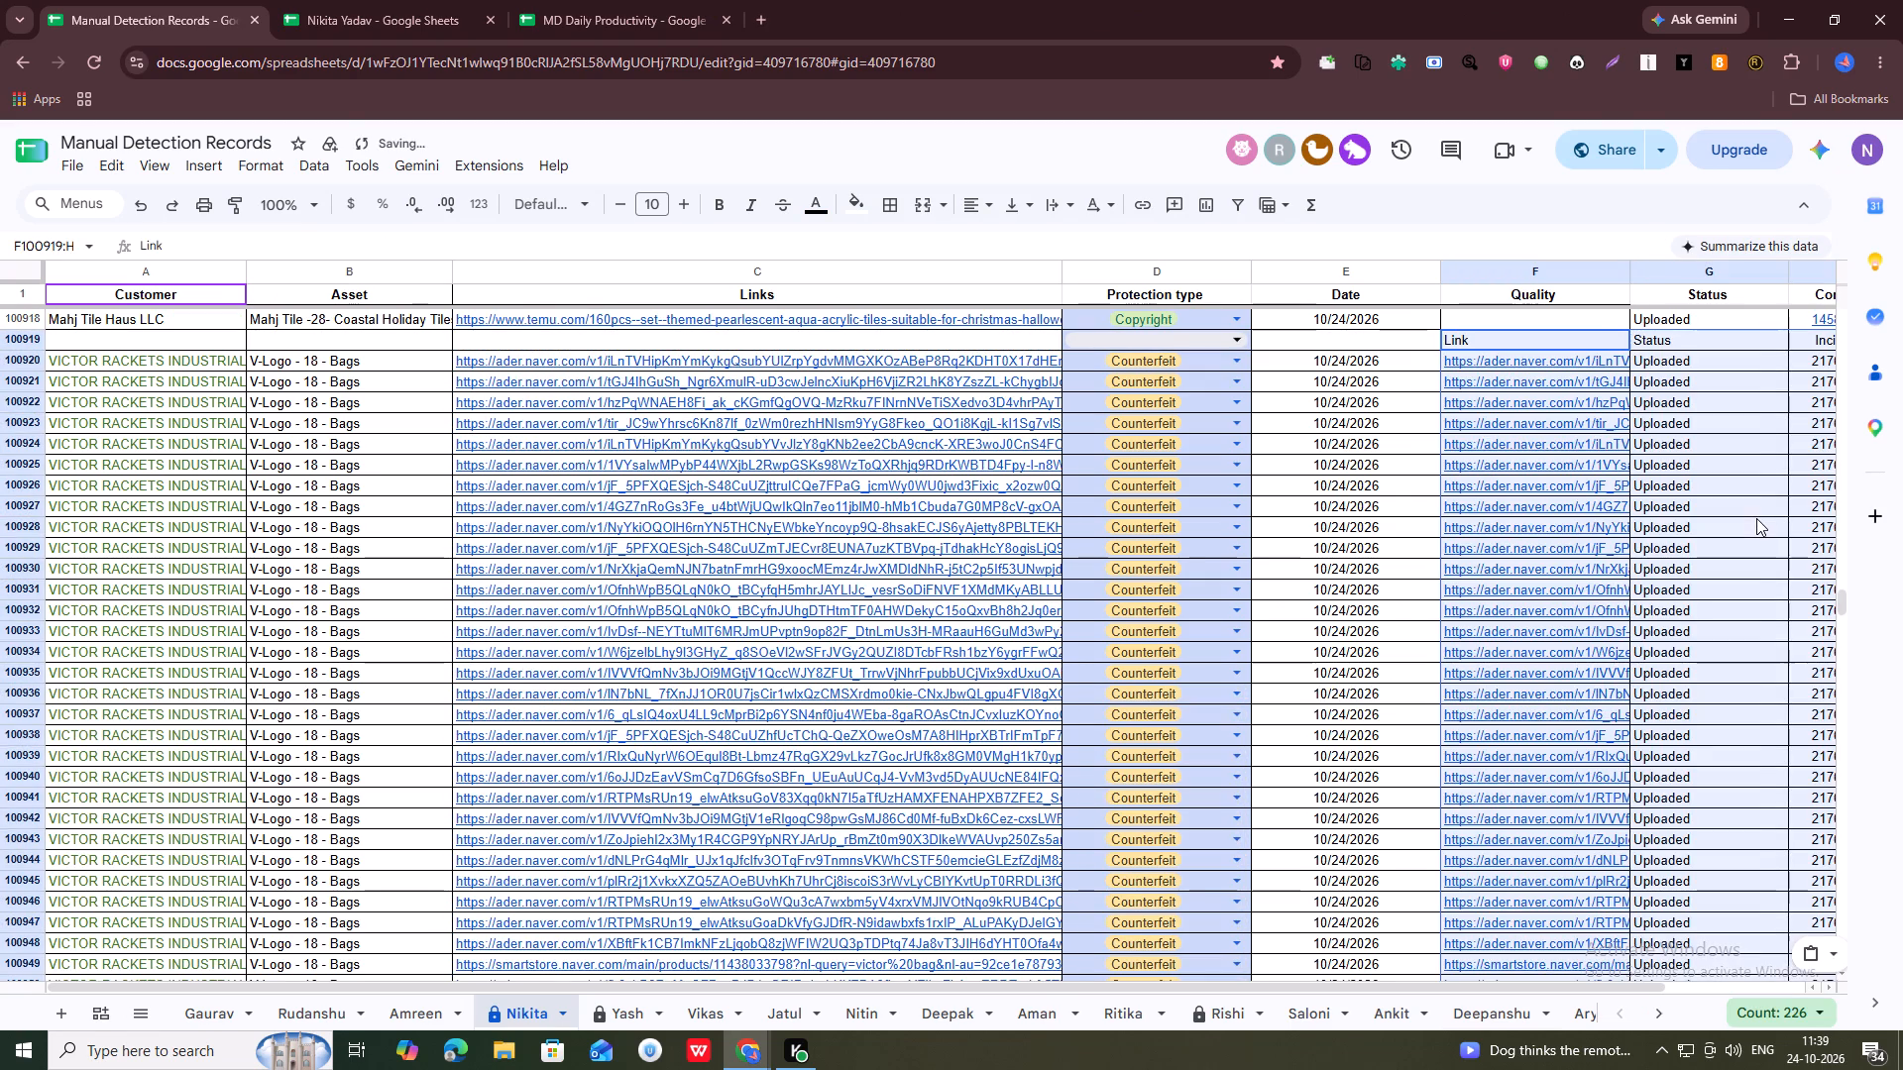
Delete the pasted Link, Status and Incident Id's headings from F100919:H100919.
key(Left)
key(Right)
key(shift+Right)
key(shift+Right)
key(Delete)
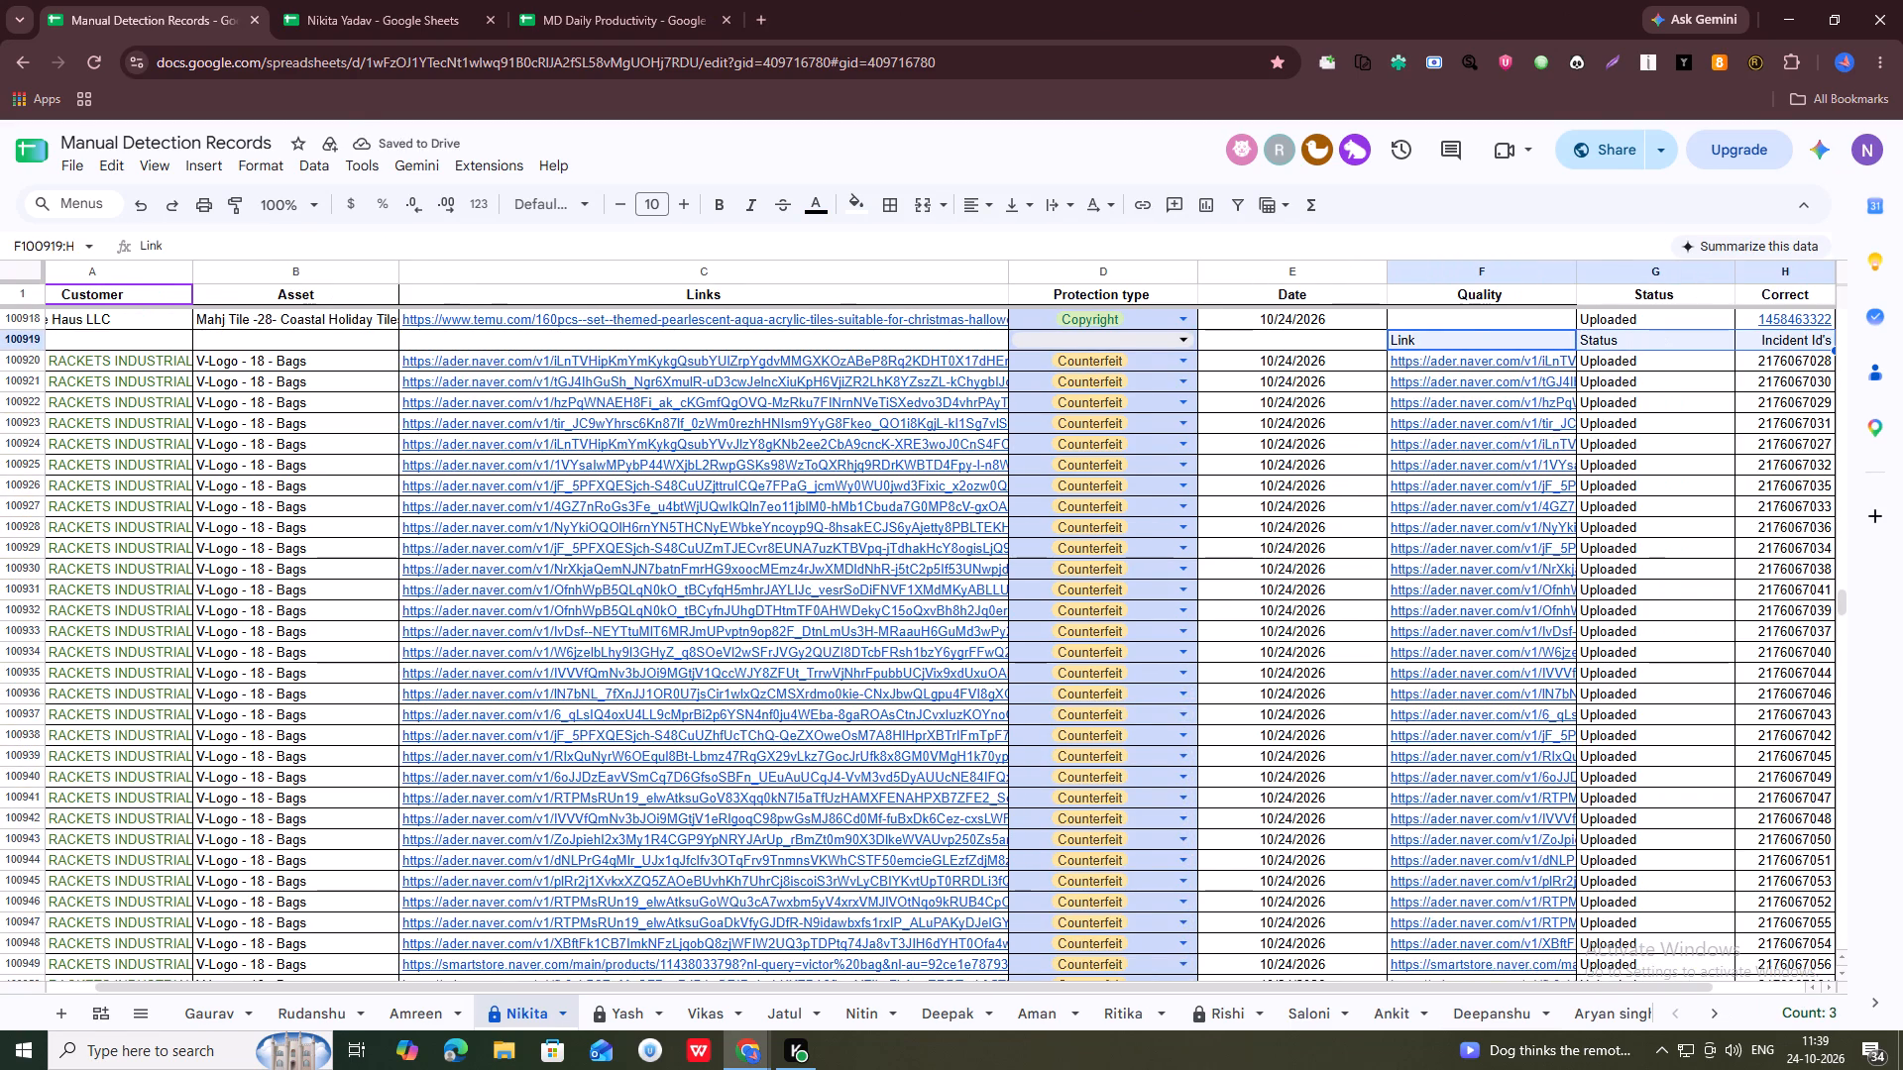
Clear the pasted links from the Quality column in F100920:F100997.
key(Down)
key(ctrl+shift+Down)
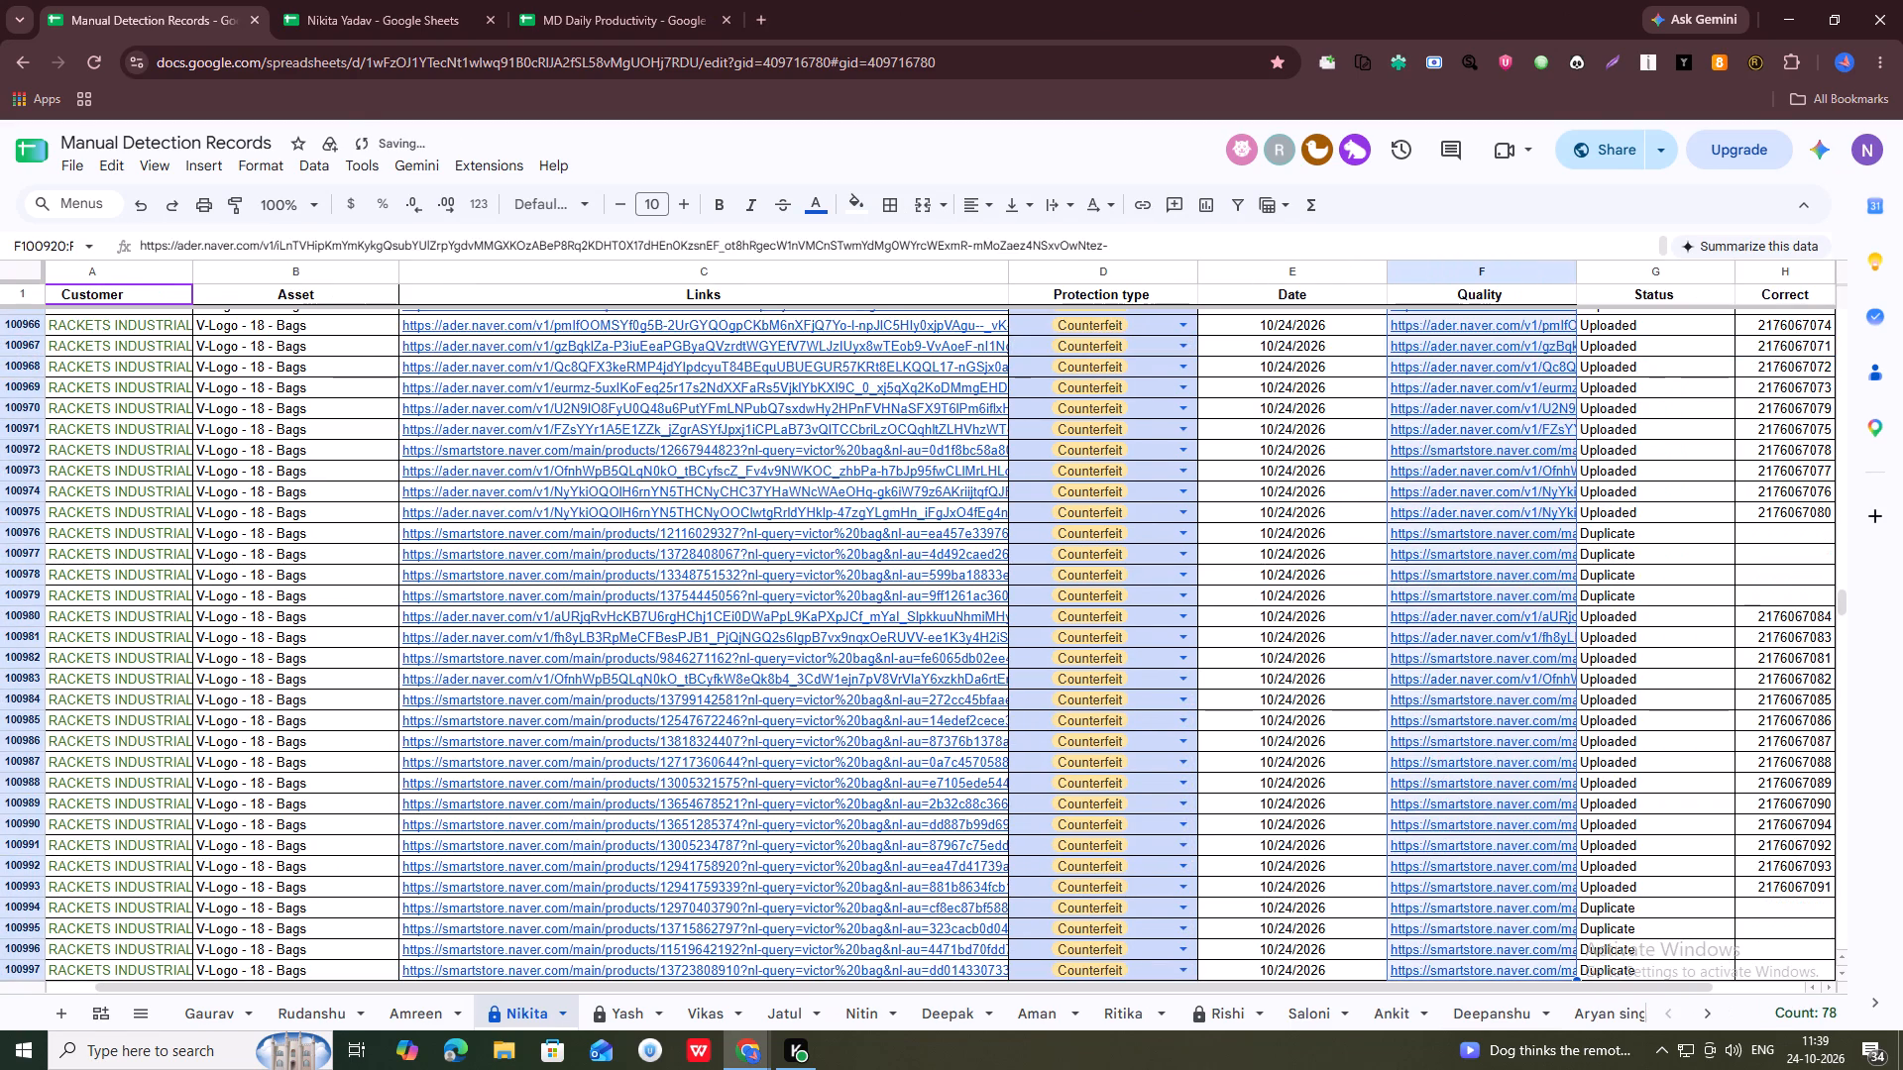
key(Delete)
key(Right)
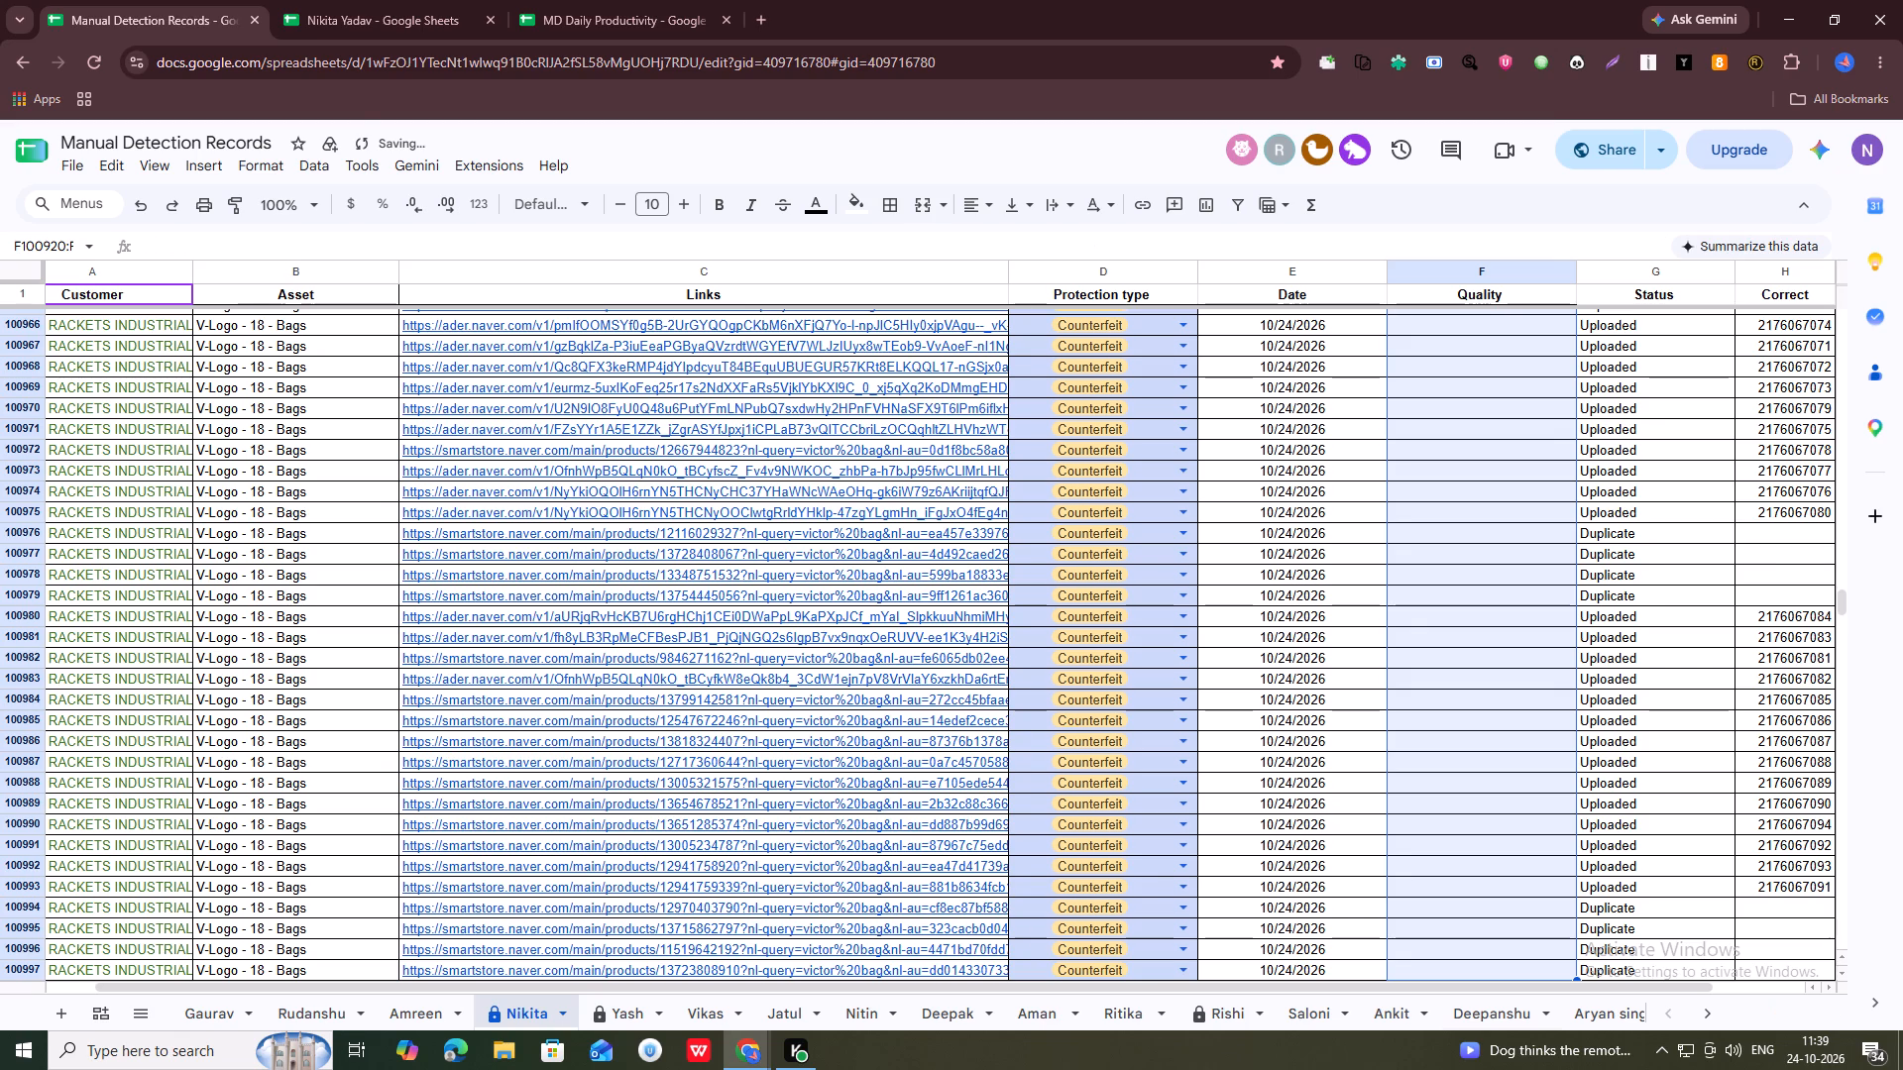
key(ctrl+Down)
key(Down)
Switch to the Red Points New Incident form and clear the submitted Naver links to reopen the list for editing.
key(alt+Tab)
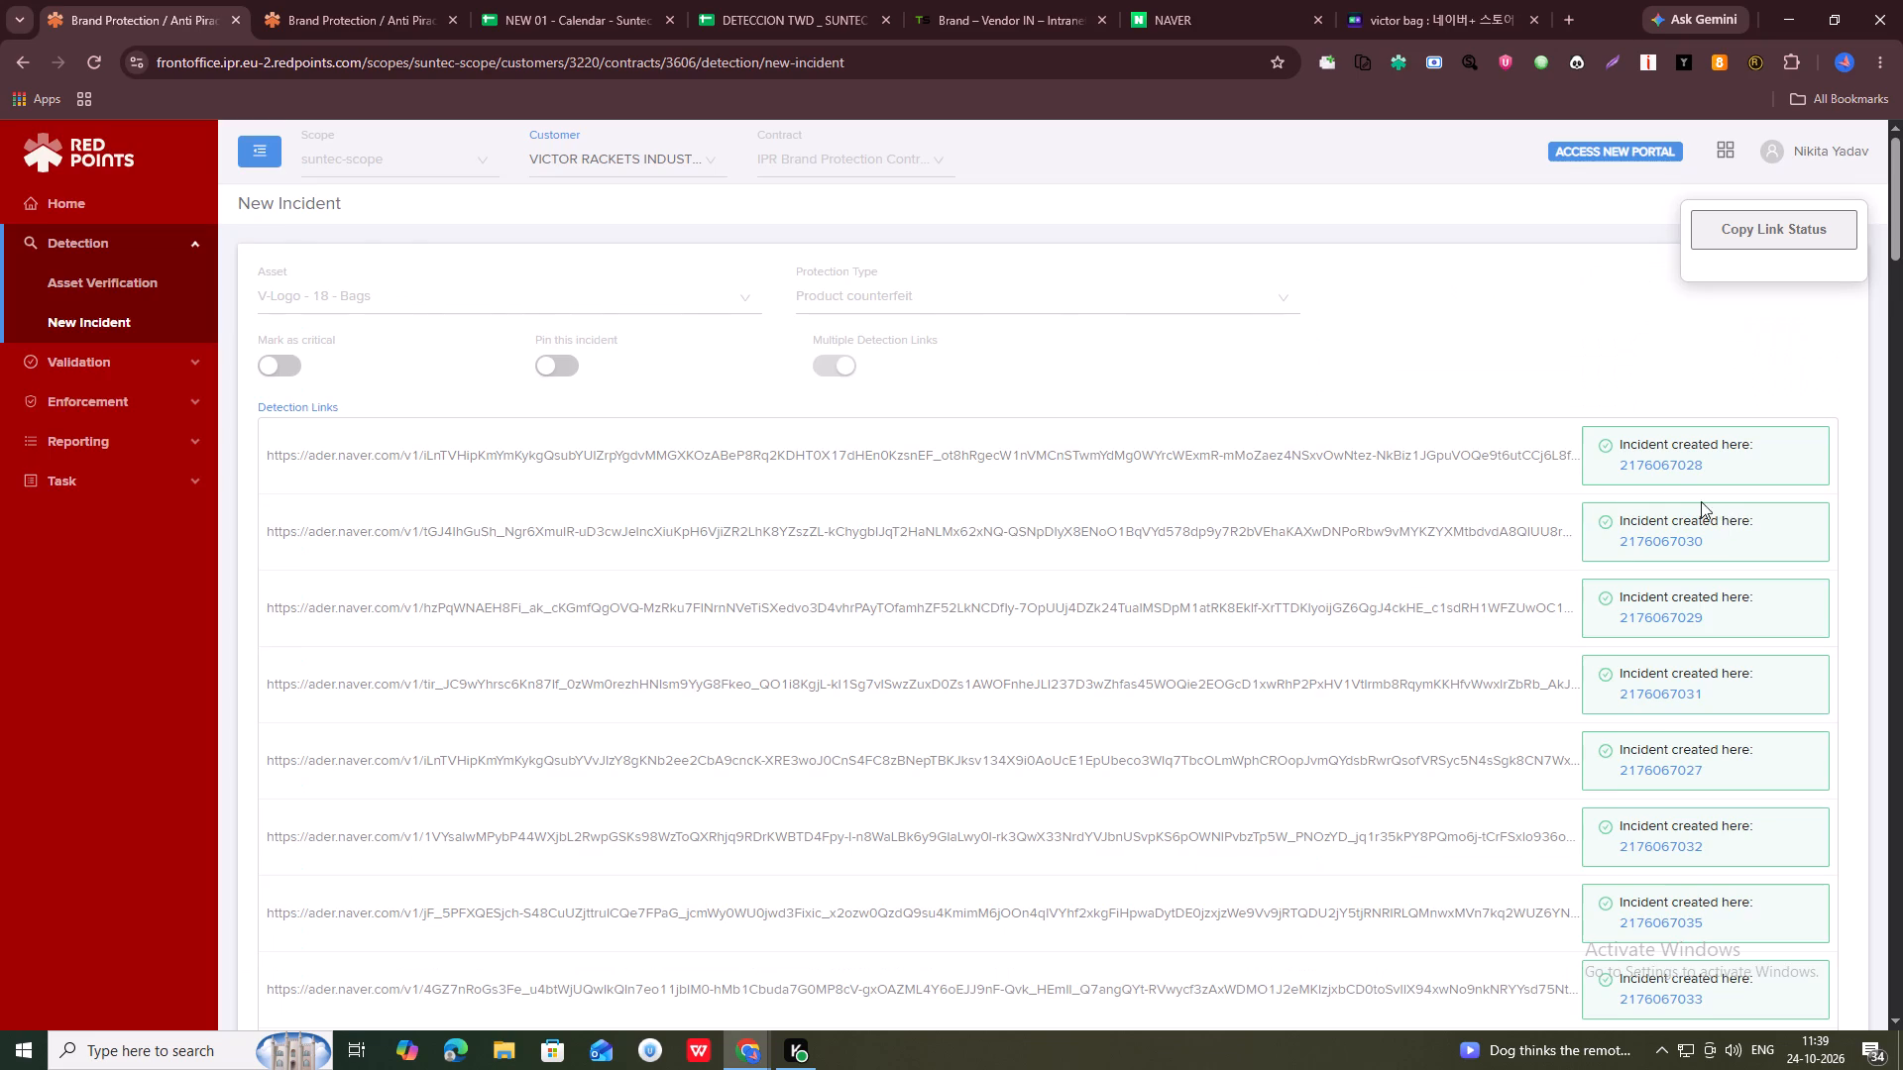
scroll(1654, 472, down, 20)
scroll(1654, 472, down, 20)
scroll(1588, 451, down, 11)
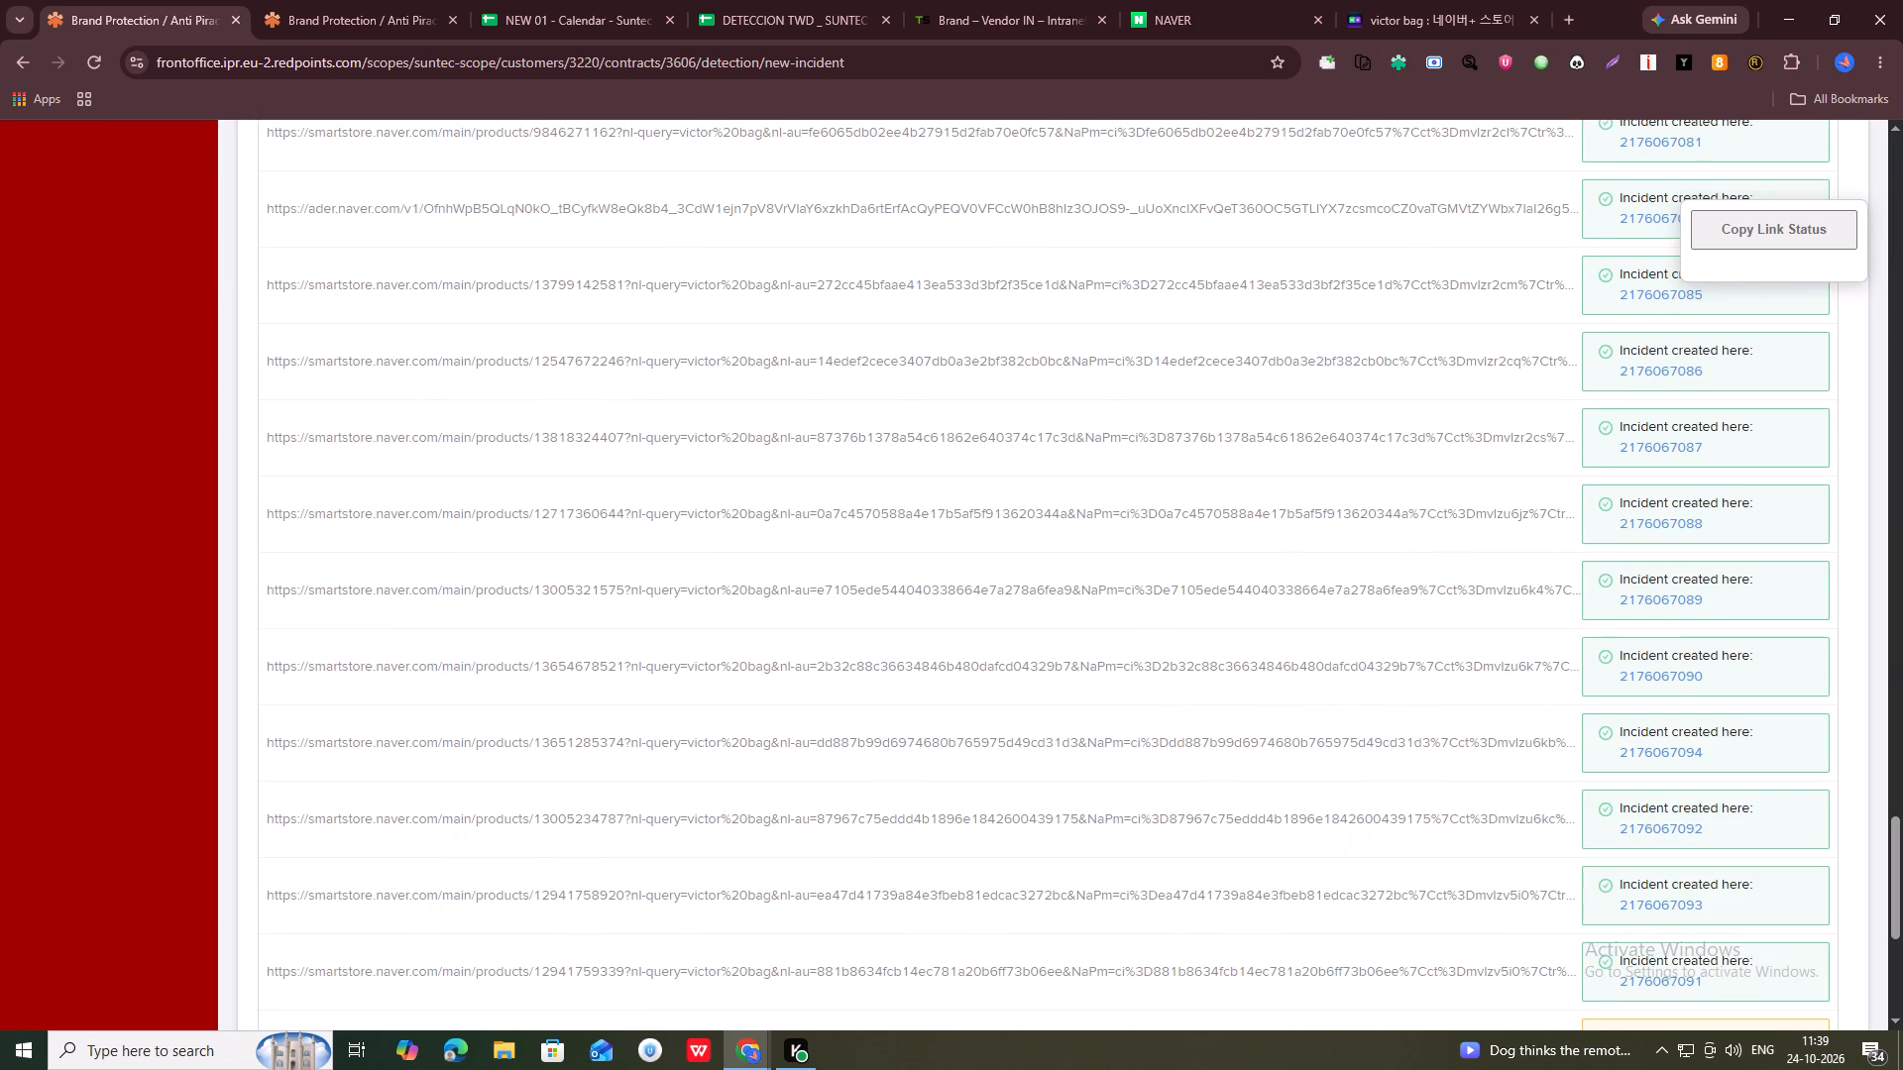
scroll(1334, 592, down, 8)
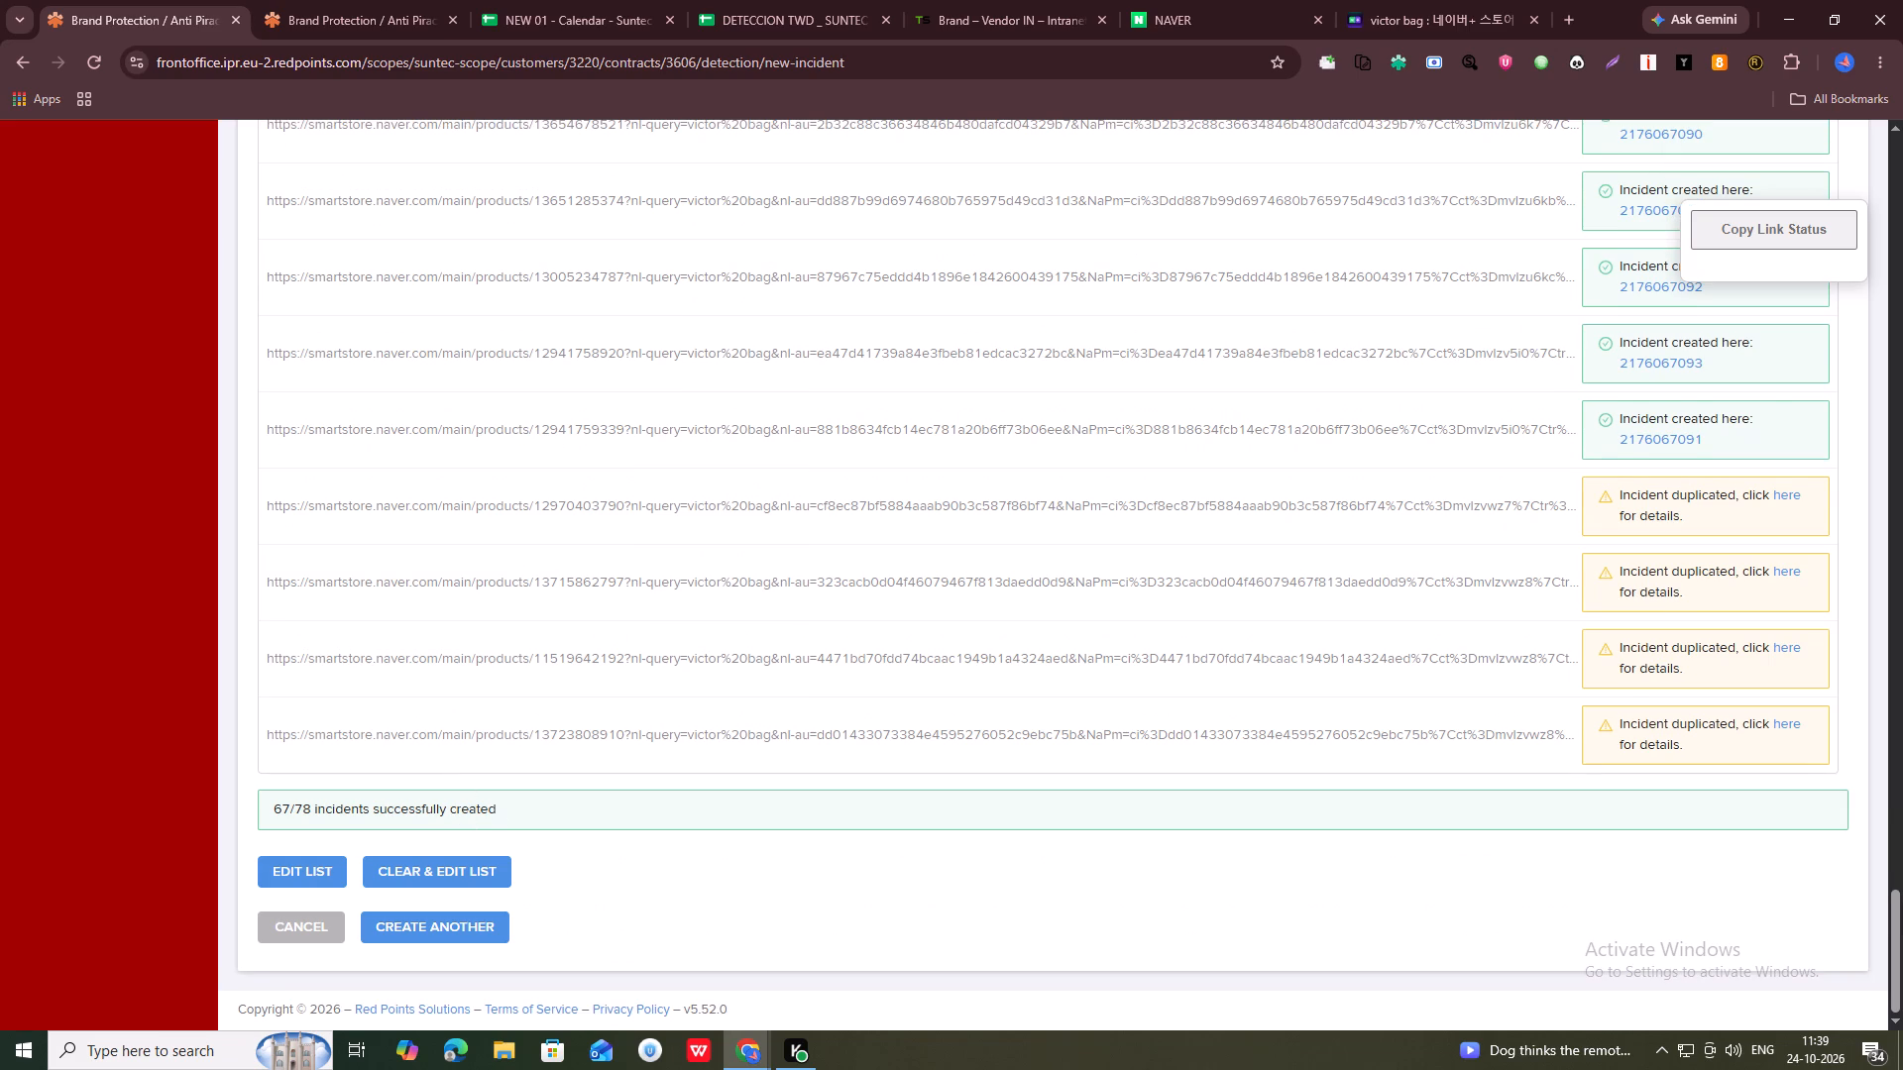
click(507, 874)
Return to Manual Detection Records and select the next empty Links cell, C100998.
key(alt+Tab)
scroll(718, 788, down, 2)
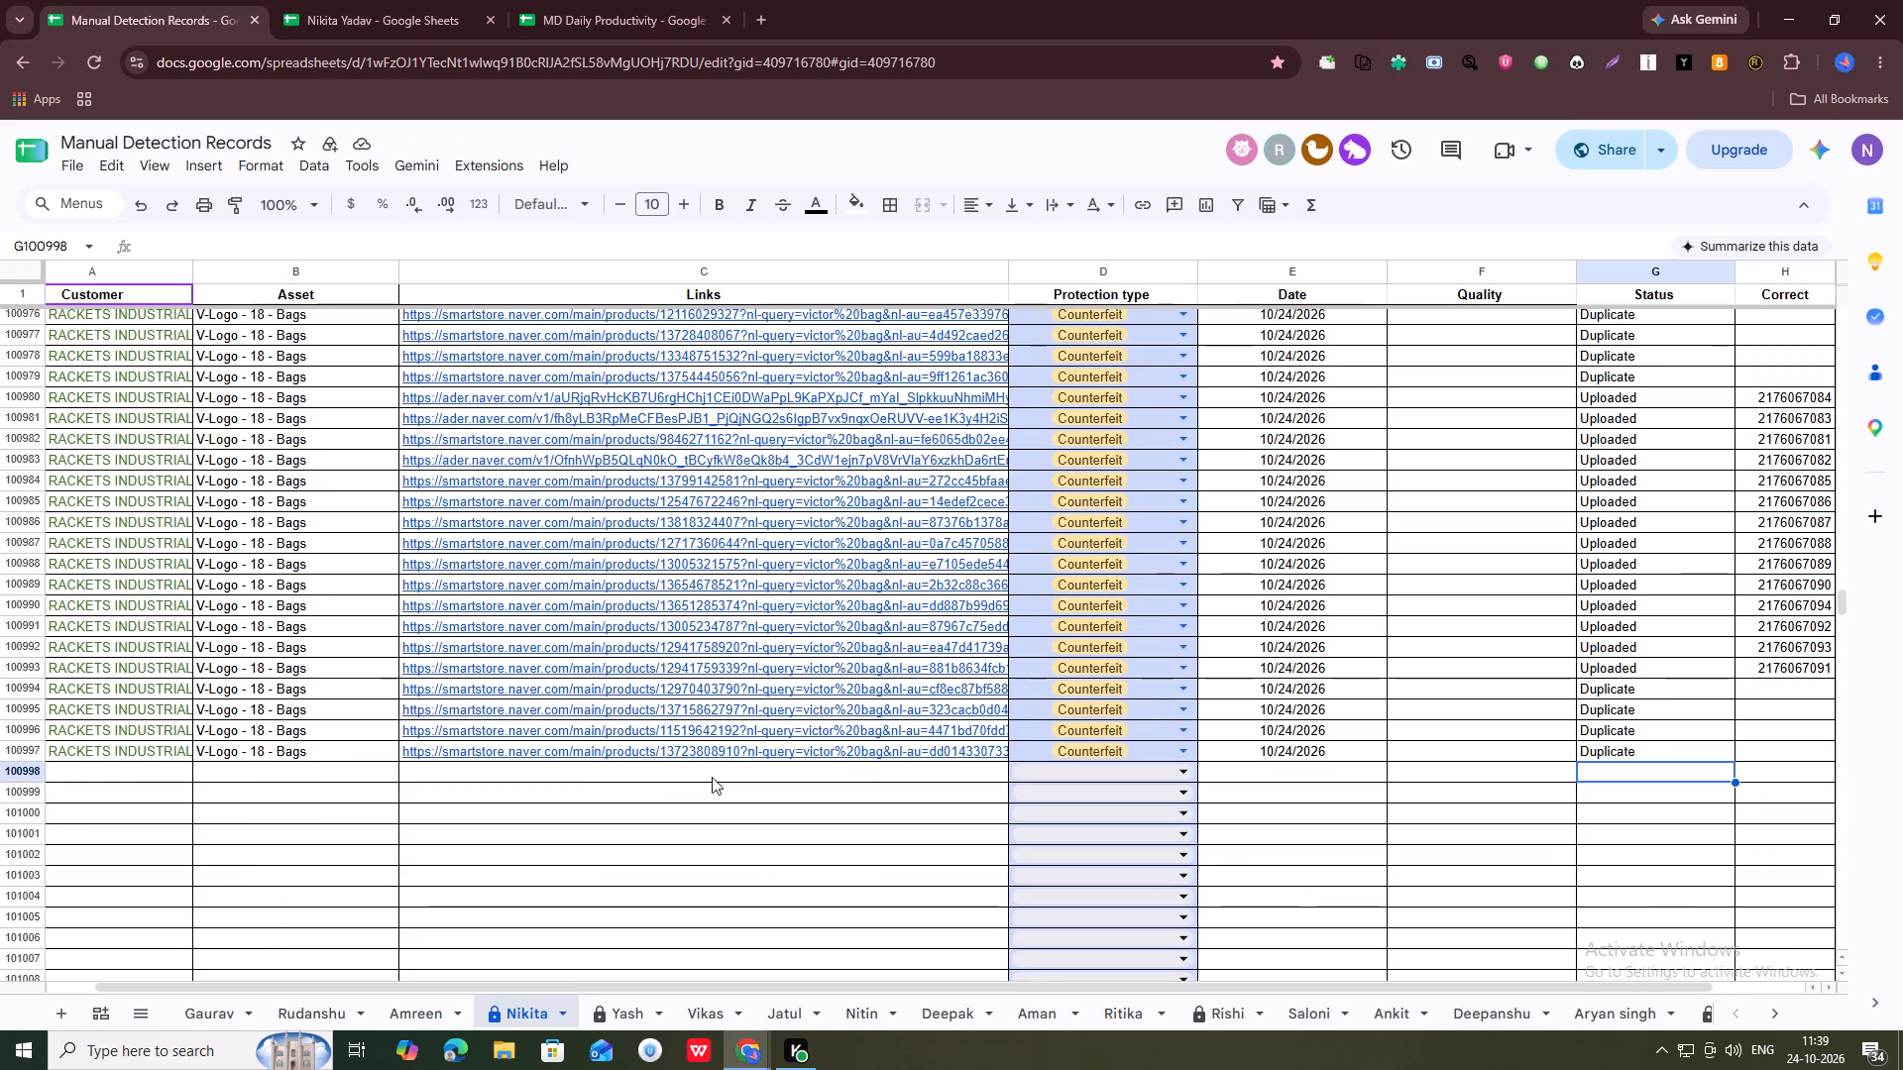
click(584, 769)
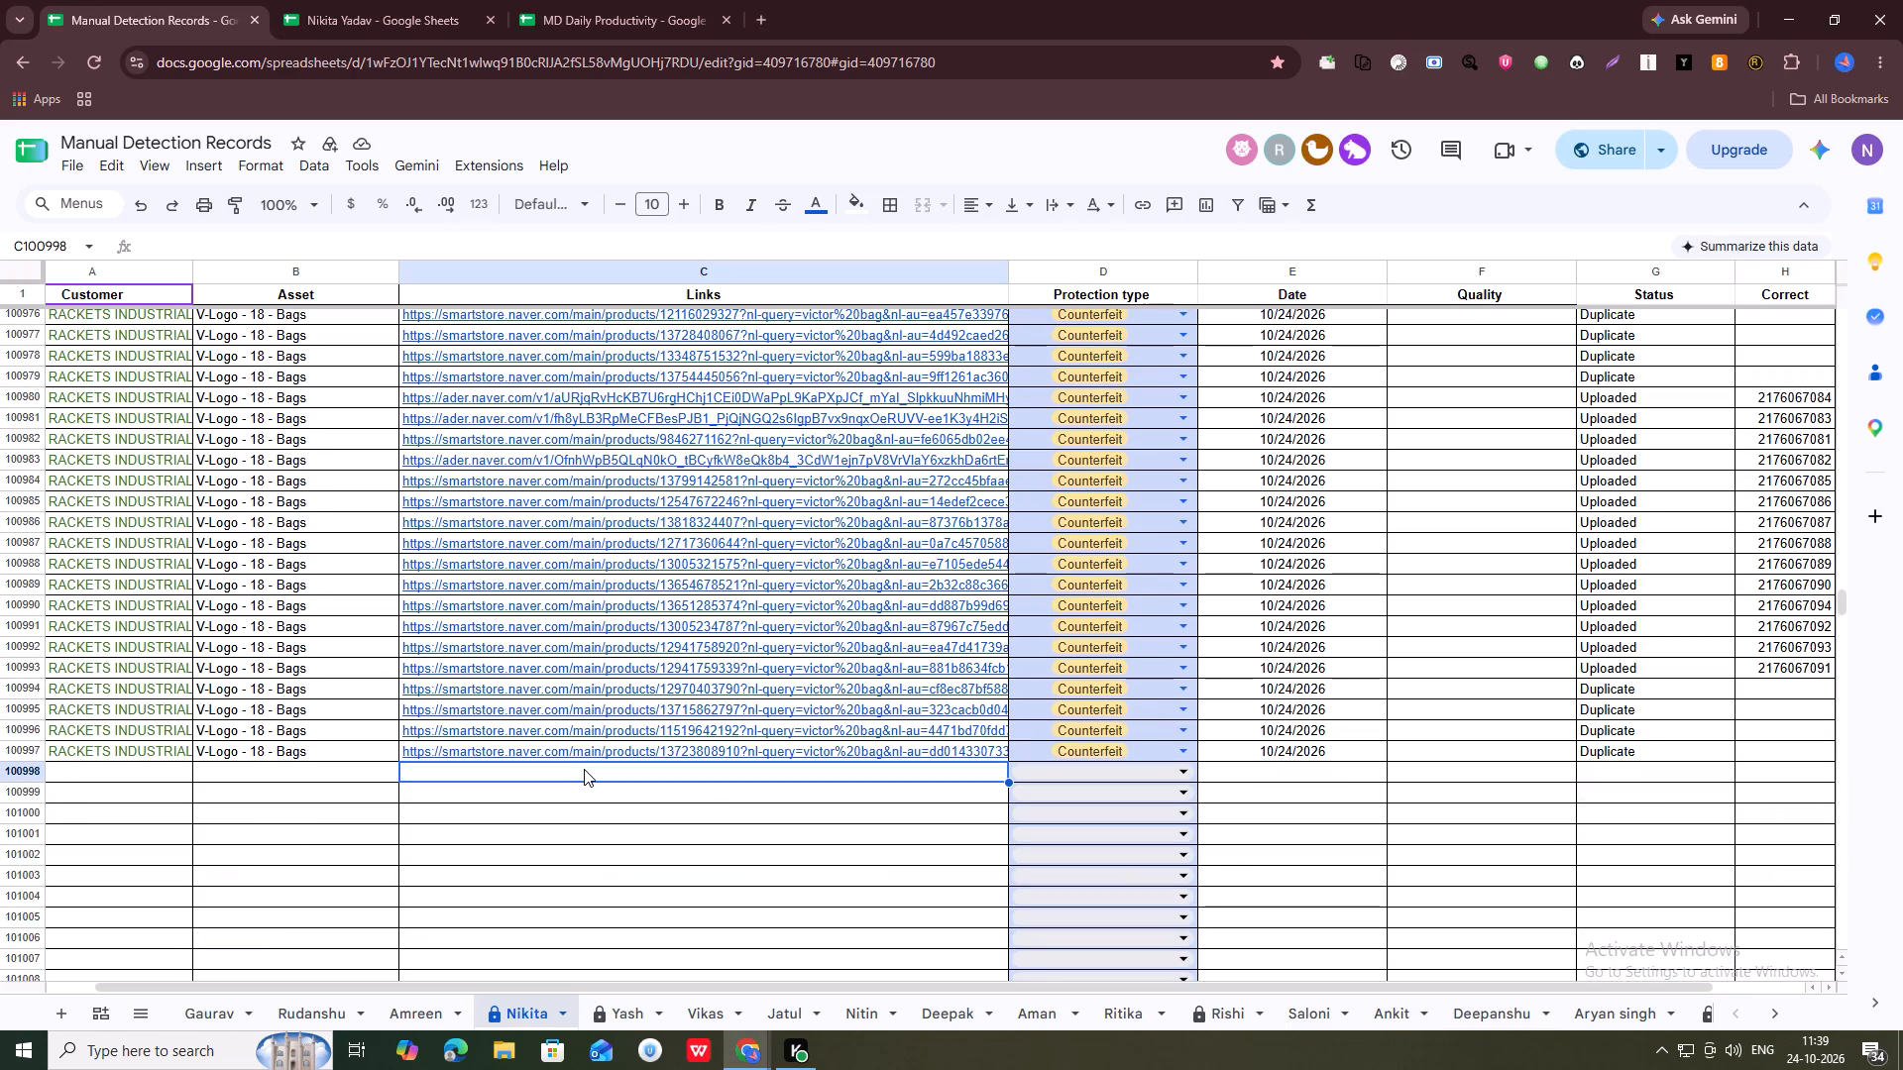
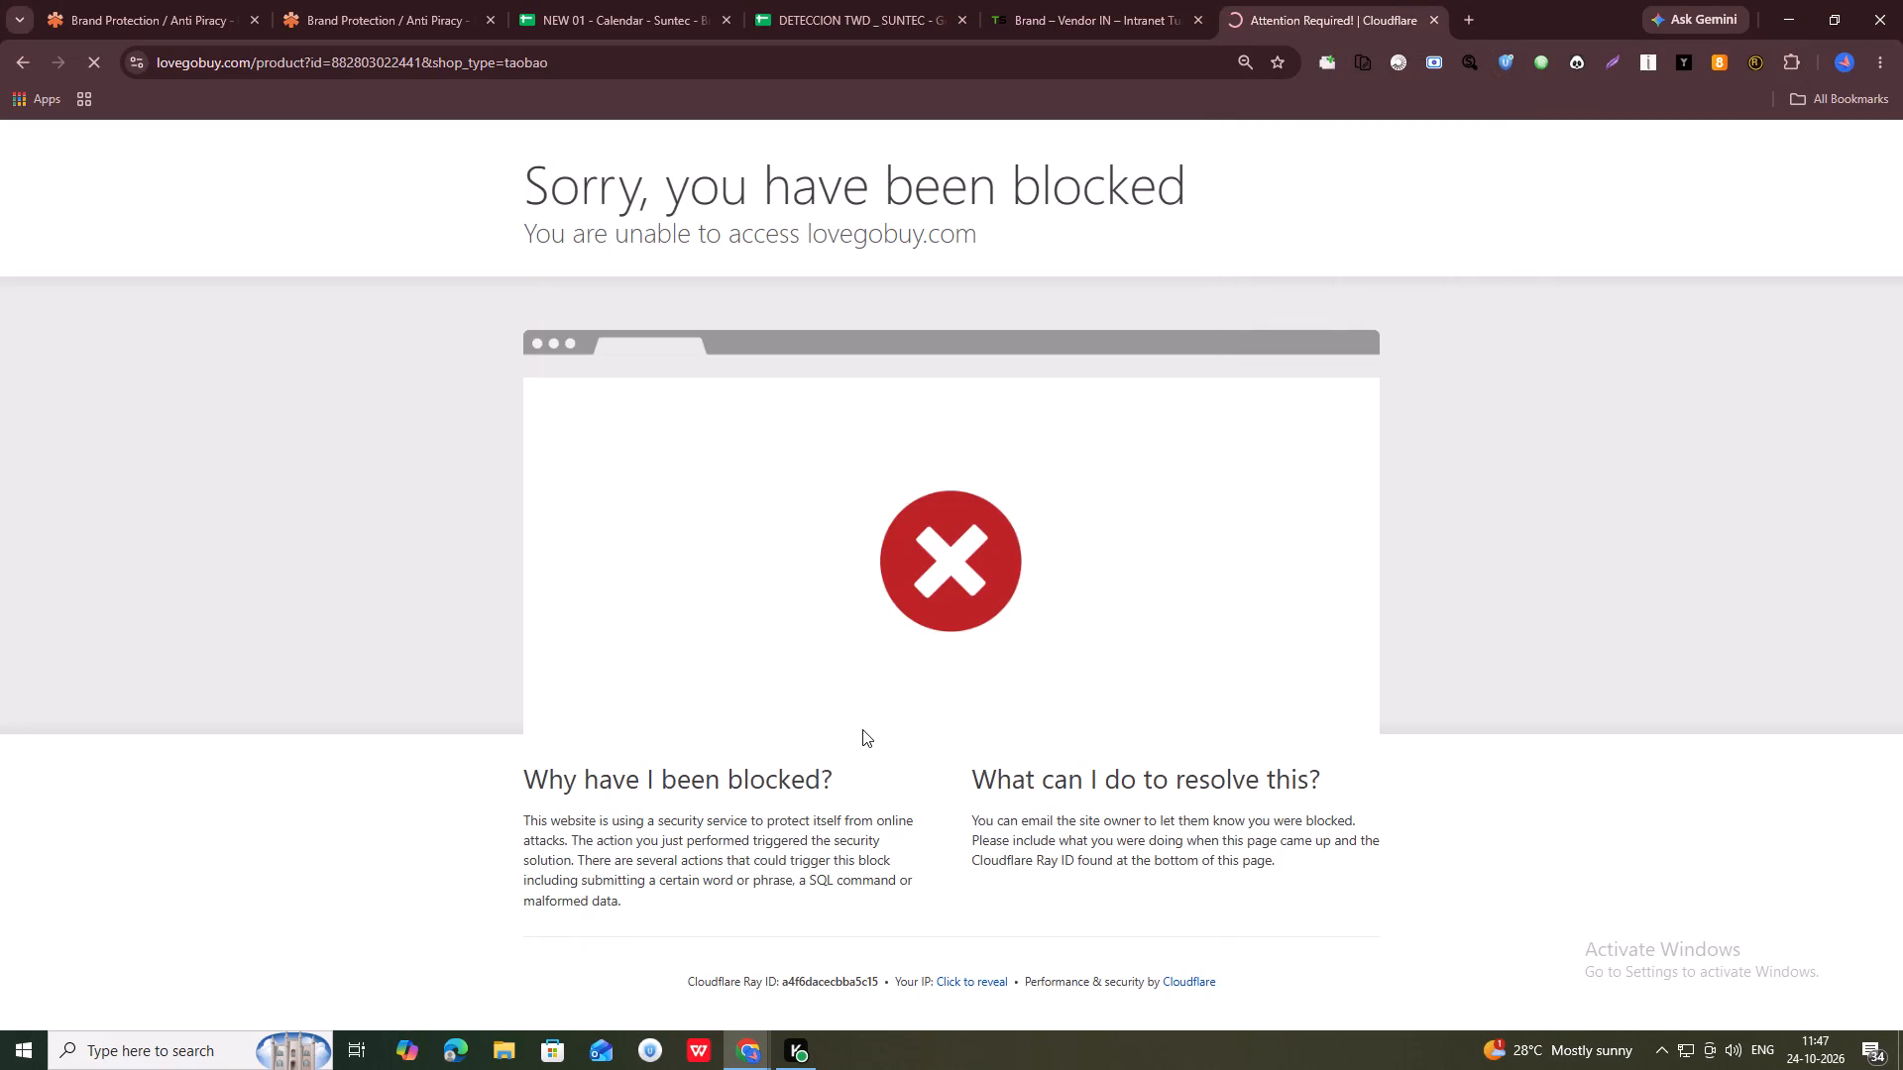
Reload the blocked Lovegobuy product page.
key(ctrl+r)
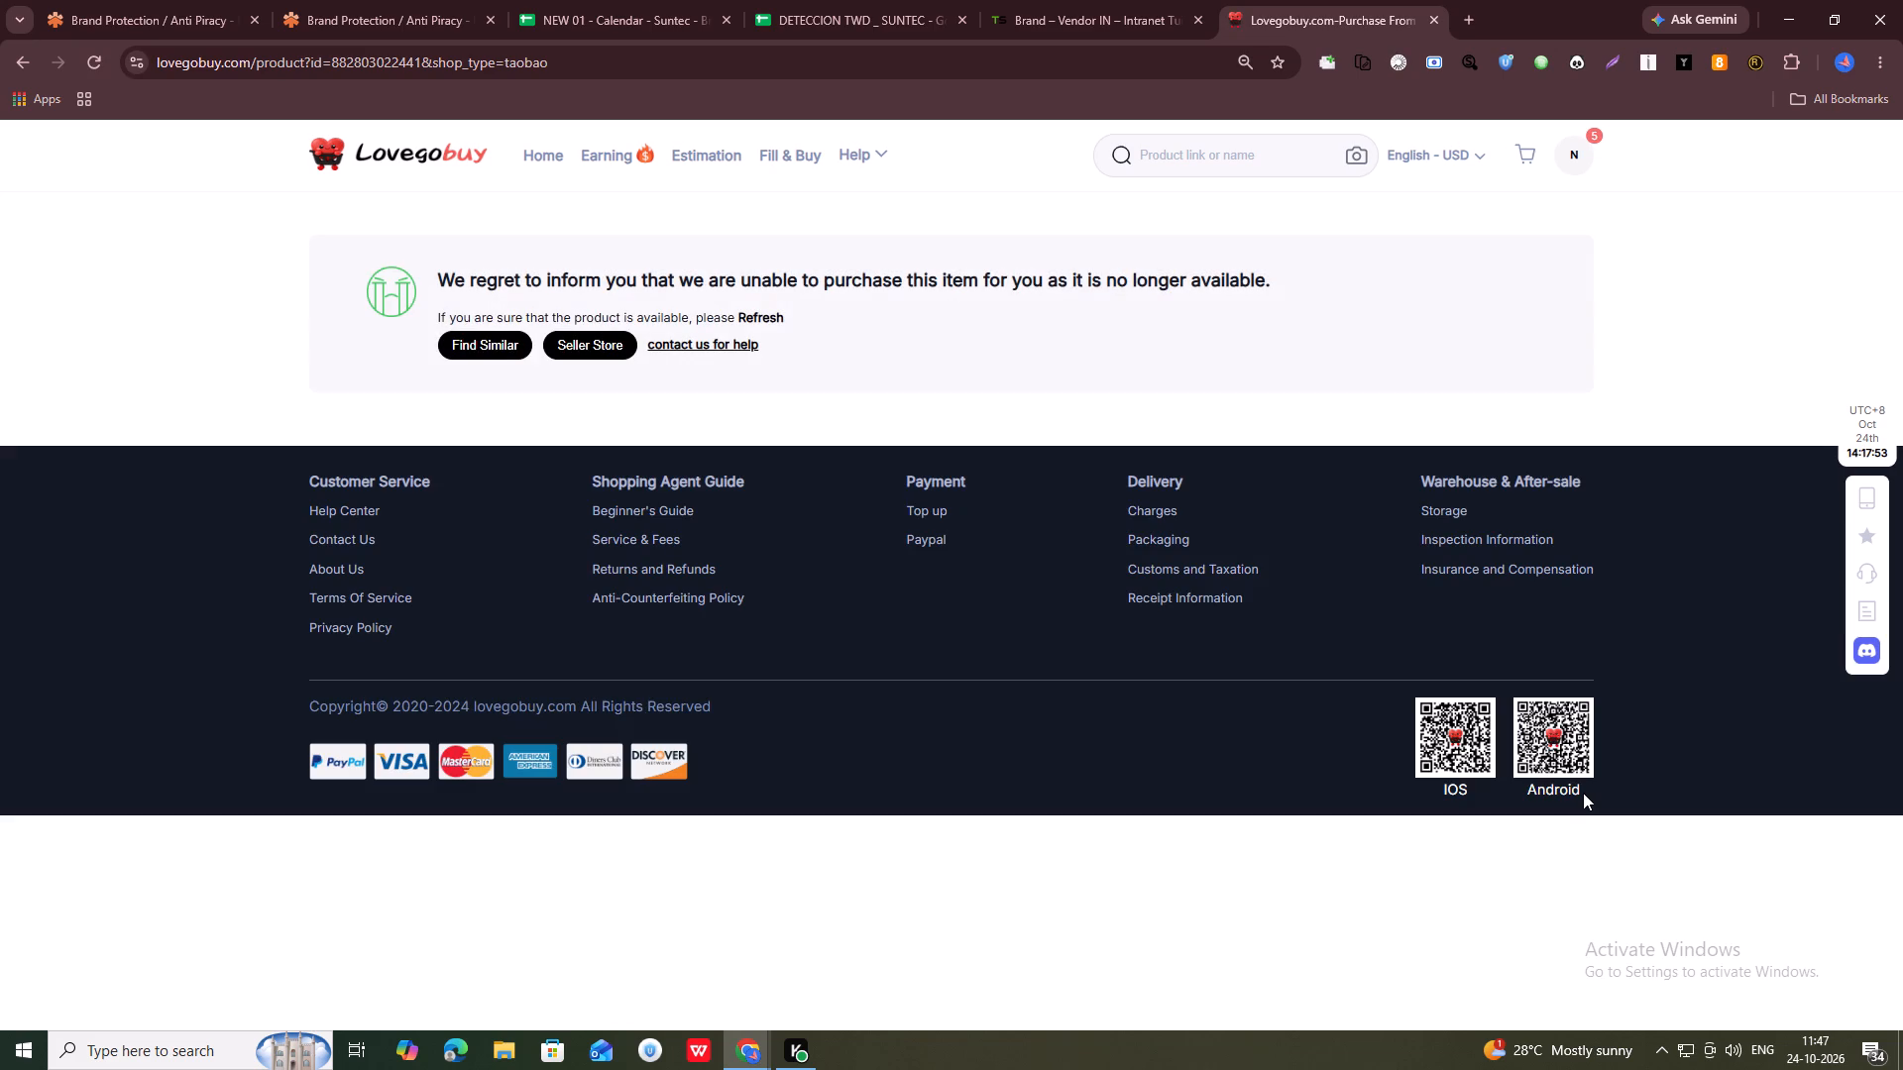
Search Lovegobuy for victor bag and show the results from taobao.
click(1249, 152)
text(victor)
key(space)
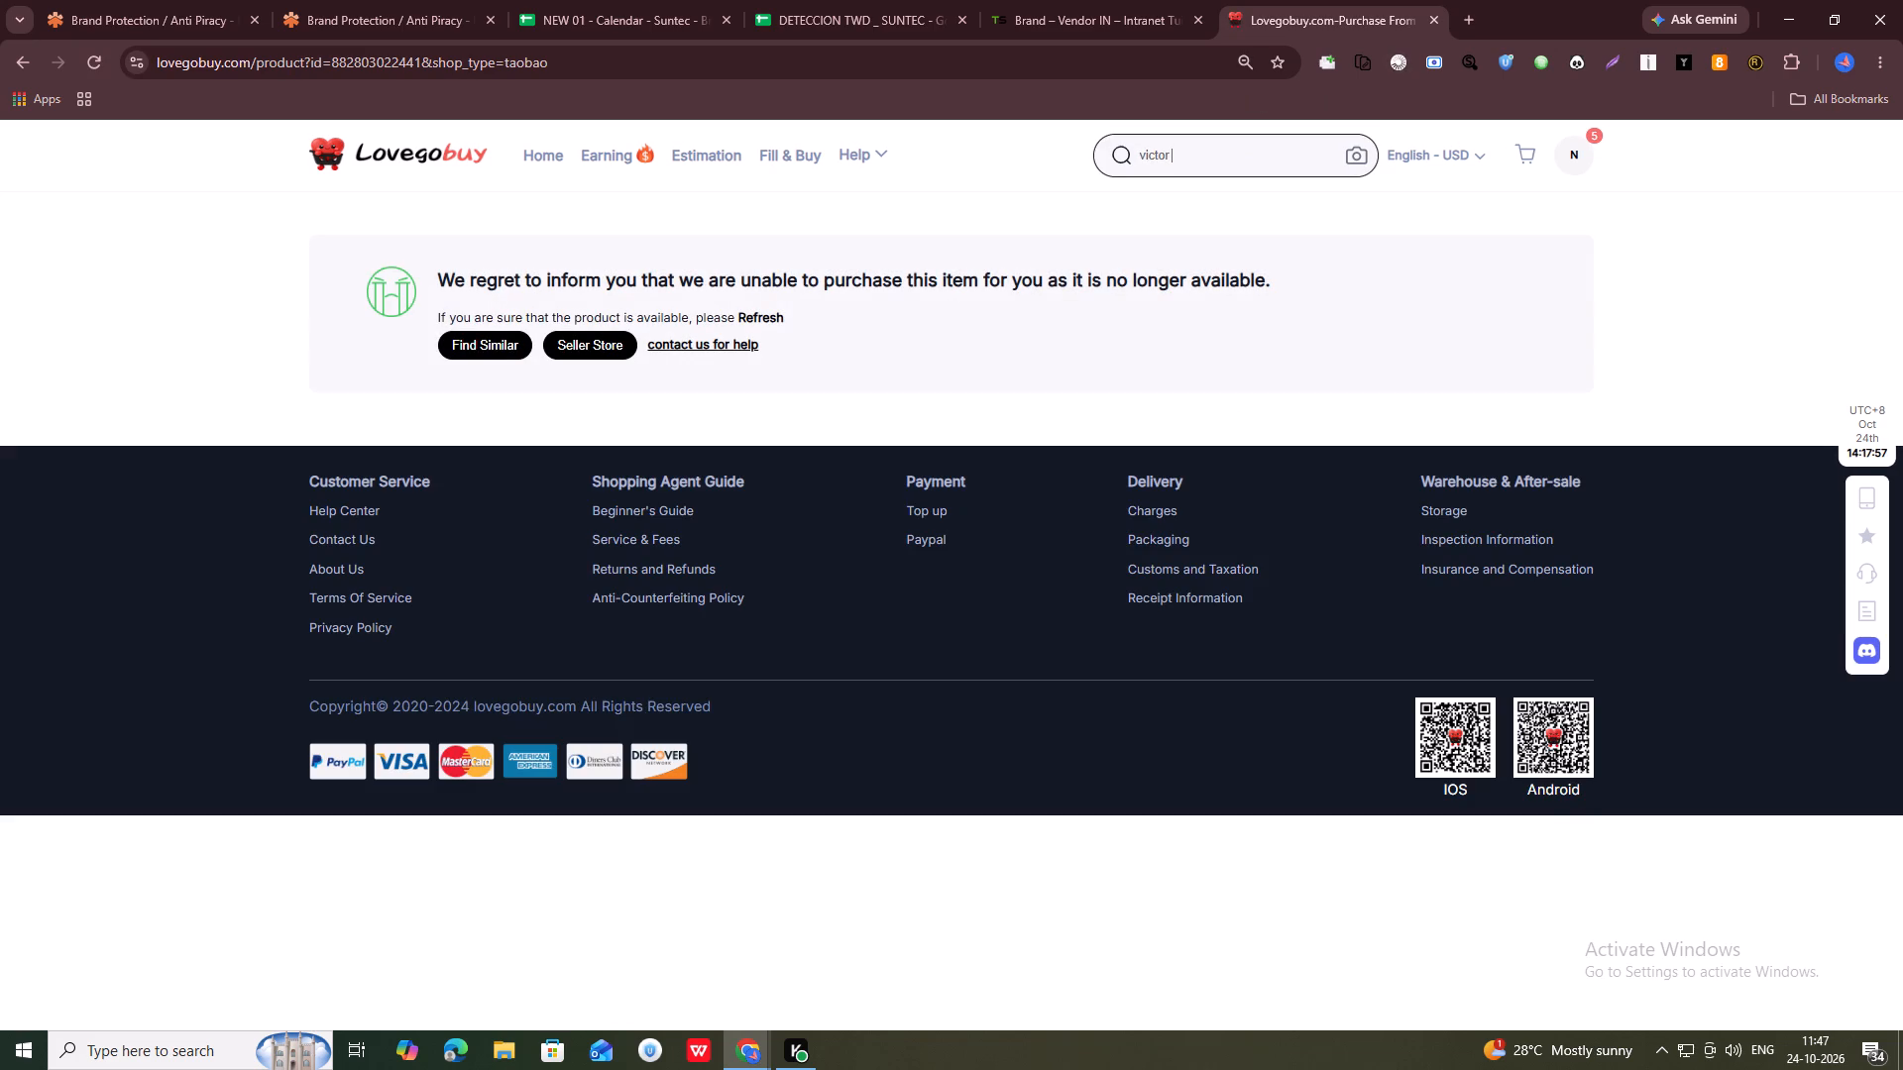
text(bag)
key(Return)
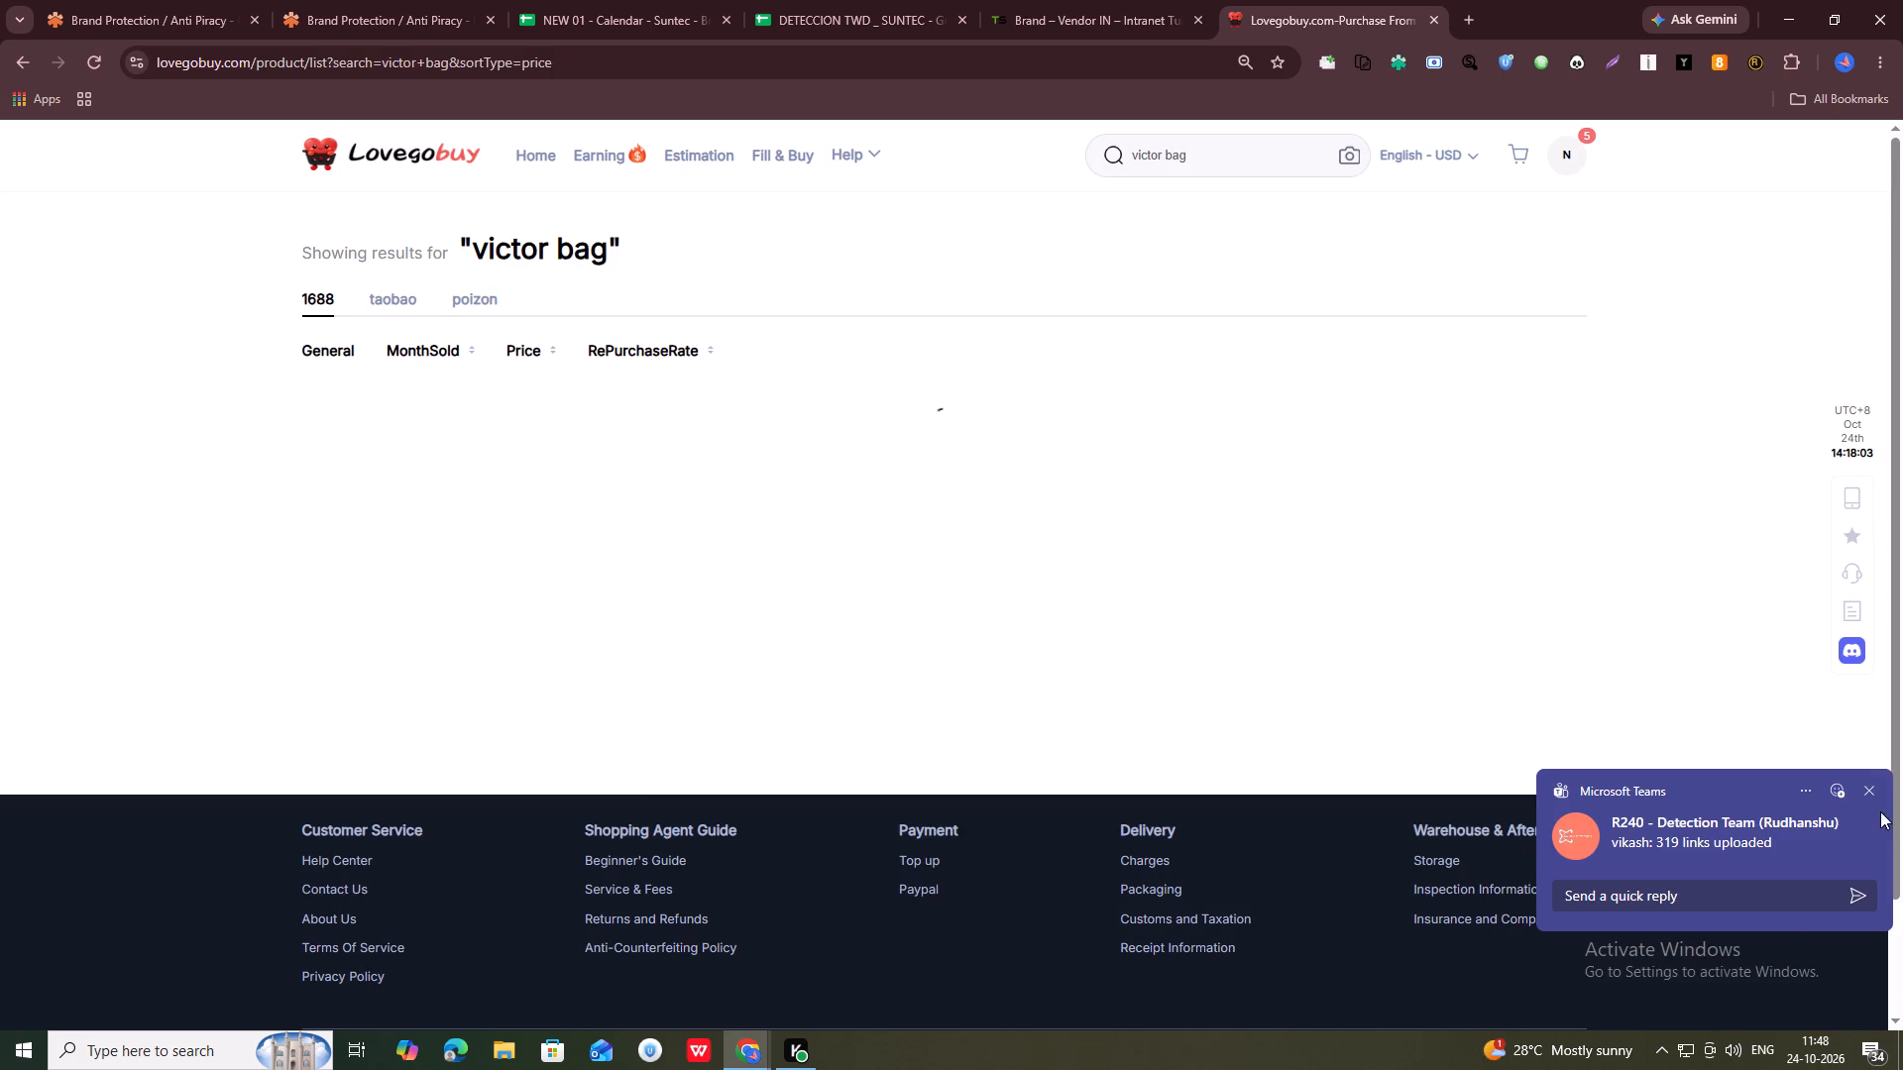
click(1872, 785)
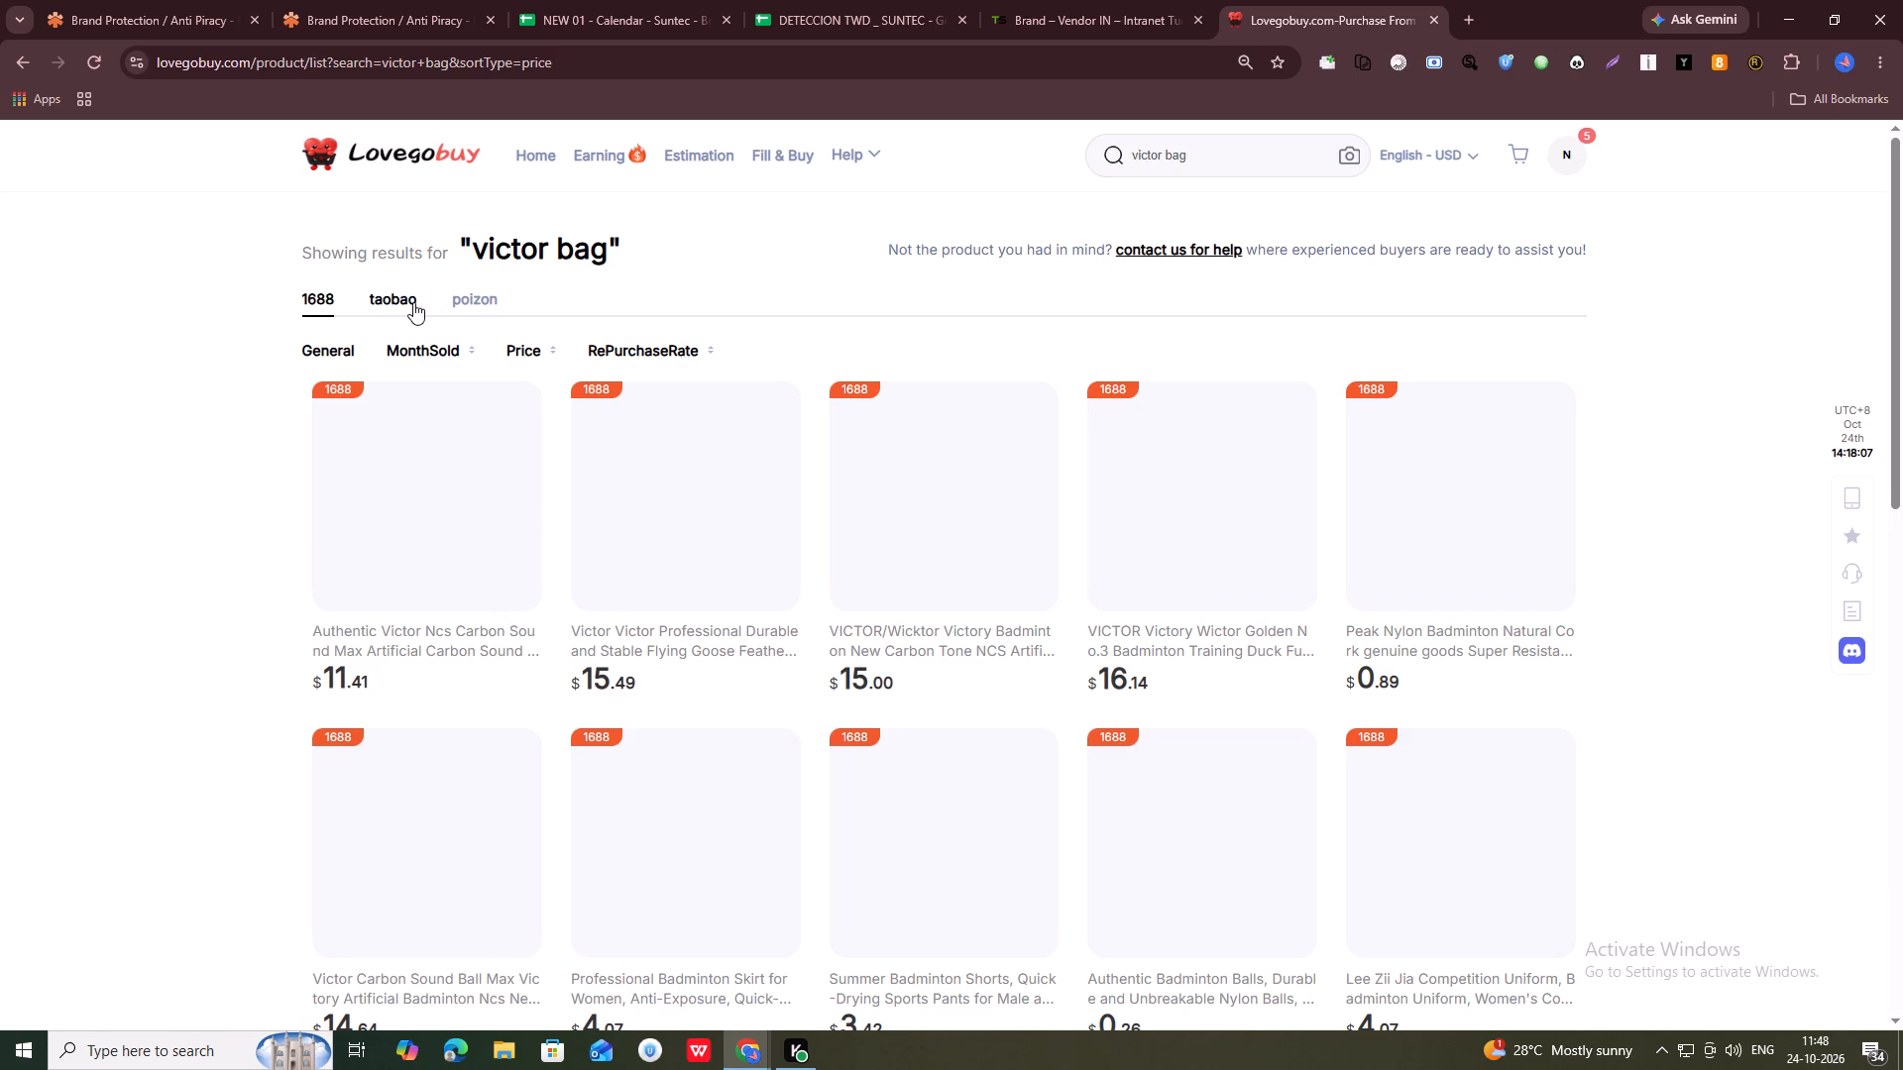
click(413, 302)
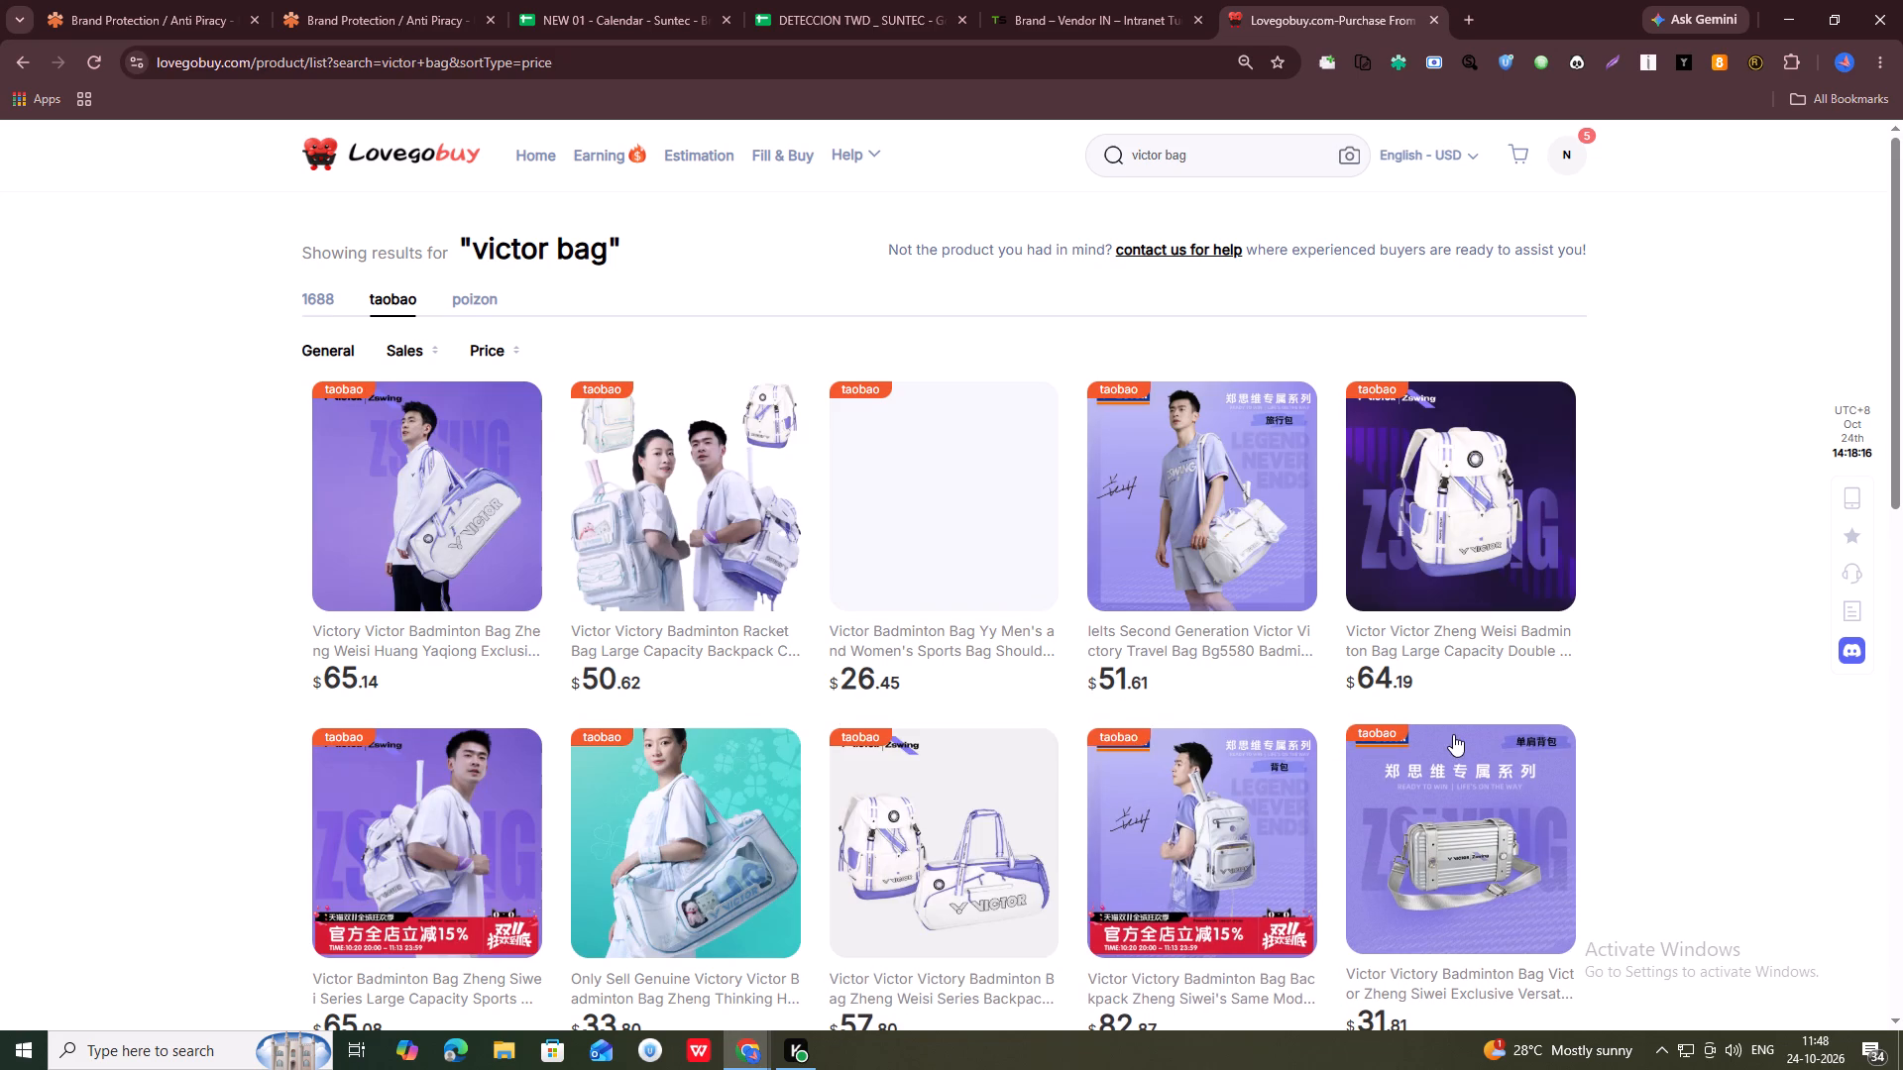
Open all five first-row taobao victor bag listings in separate tabs and bring the first listing's page forward.
scroll(1453, 734, down, 20)
scroll(1453, 734, down, 4)
scroll(1392, 666, up, 14)
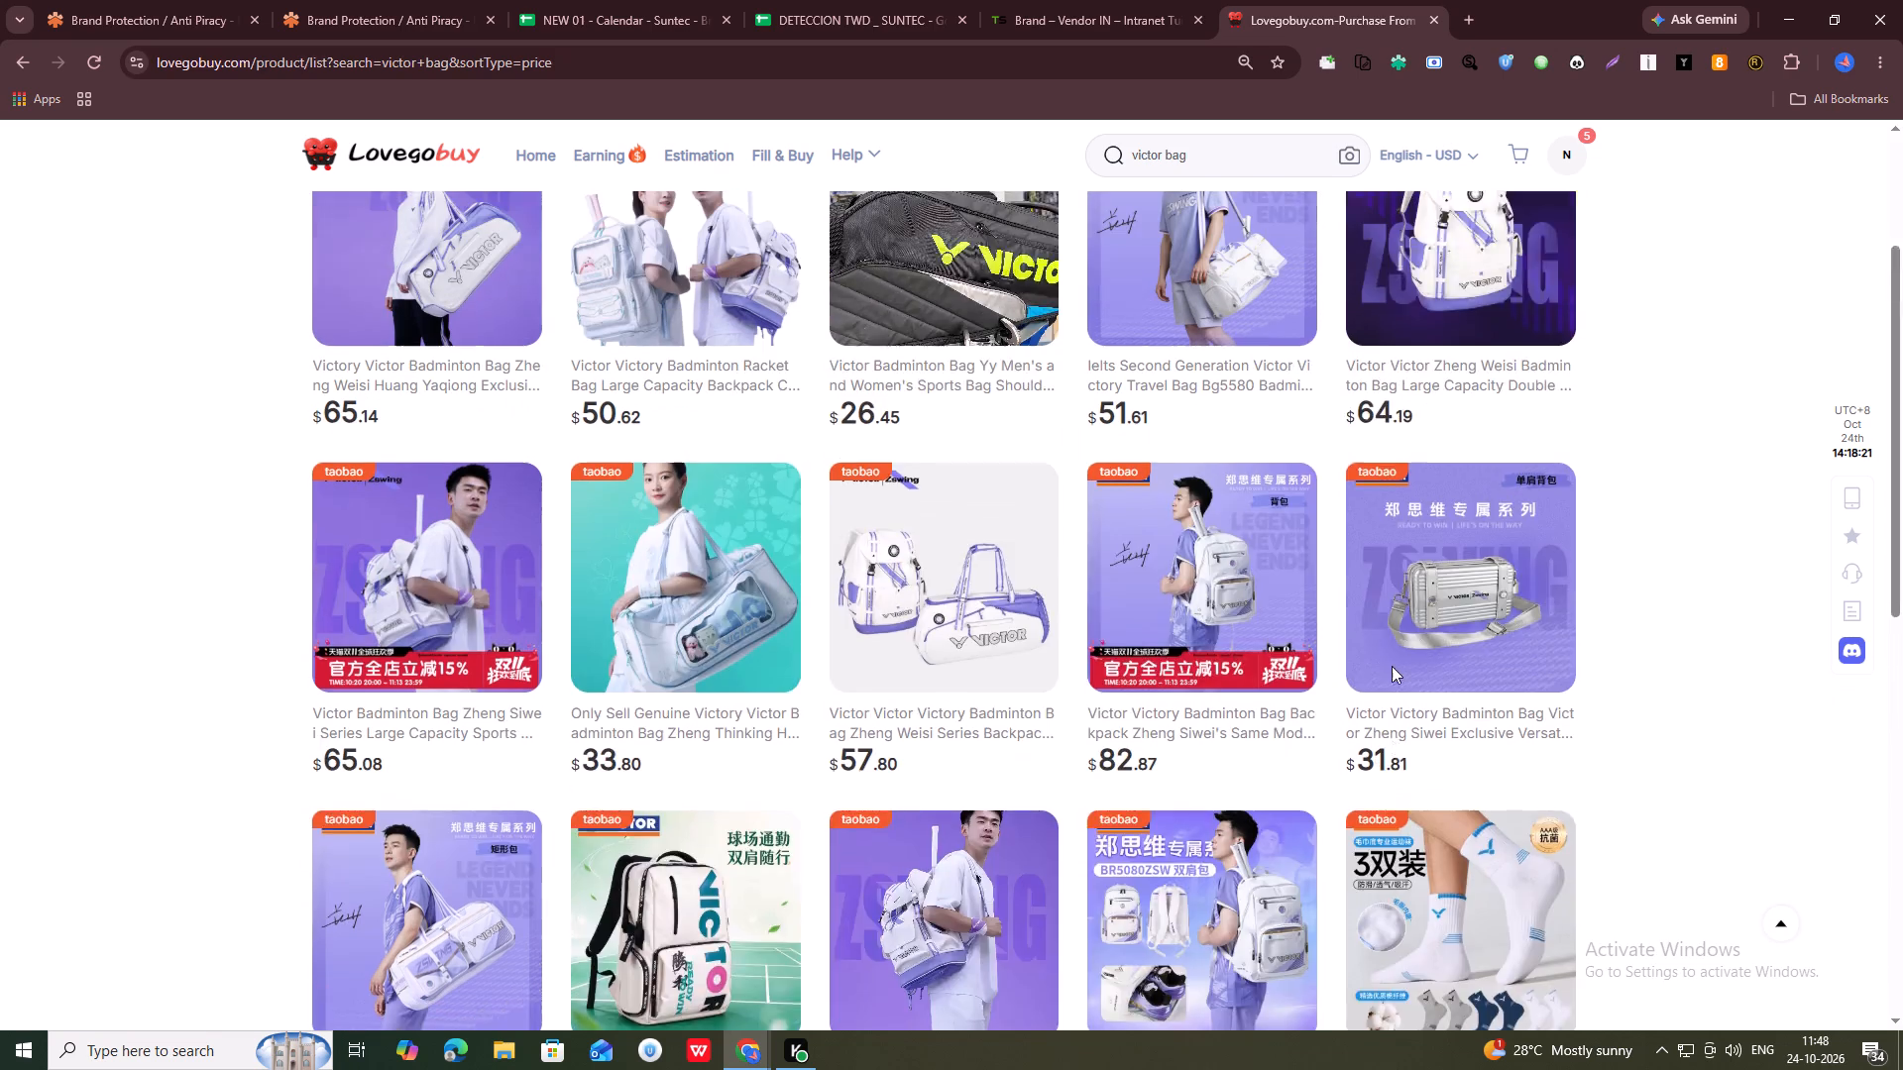
scroll(1392, 666, up, 11)
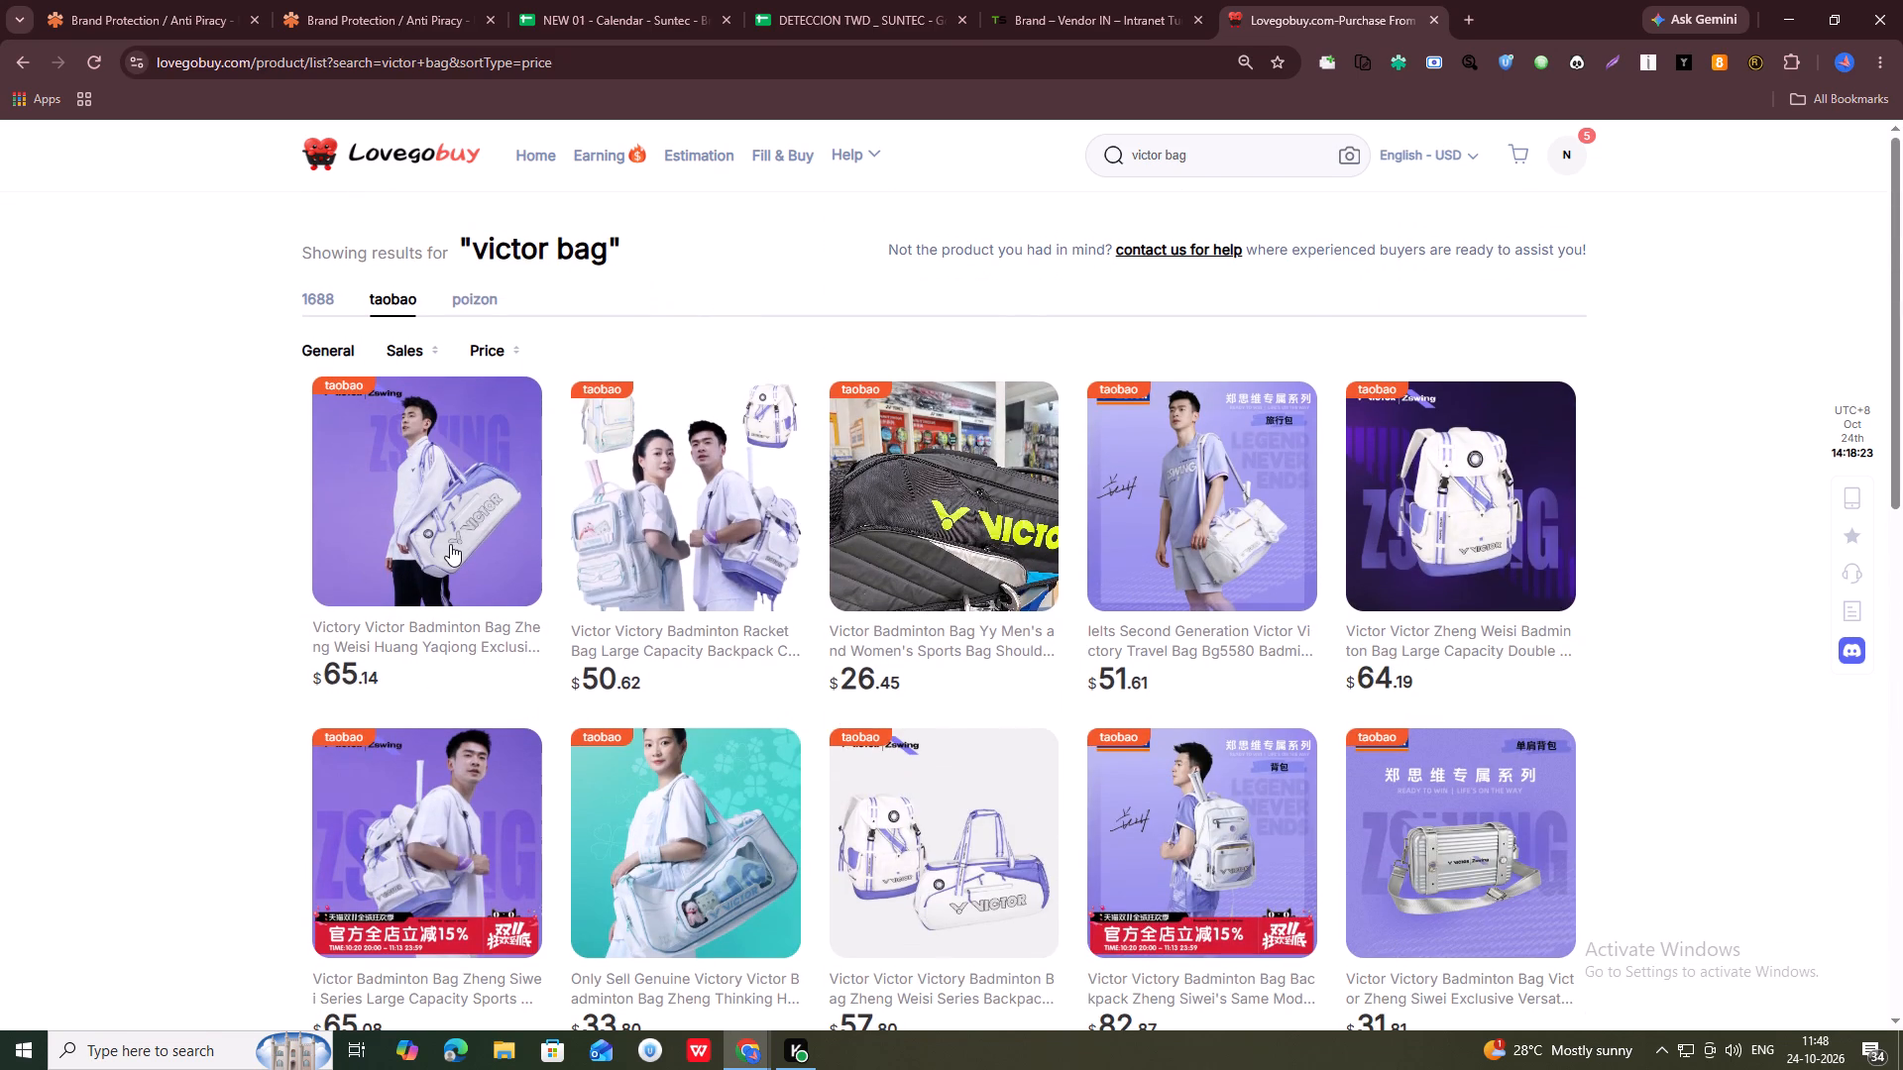
ctrl+click(450, 544)
ctrl+click(726, 530)
ctrl+click(979, 511)
ctrl+click(1193, 504)
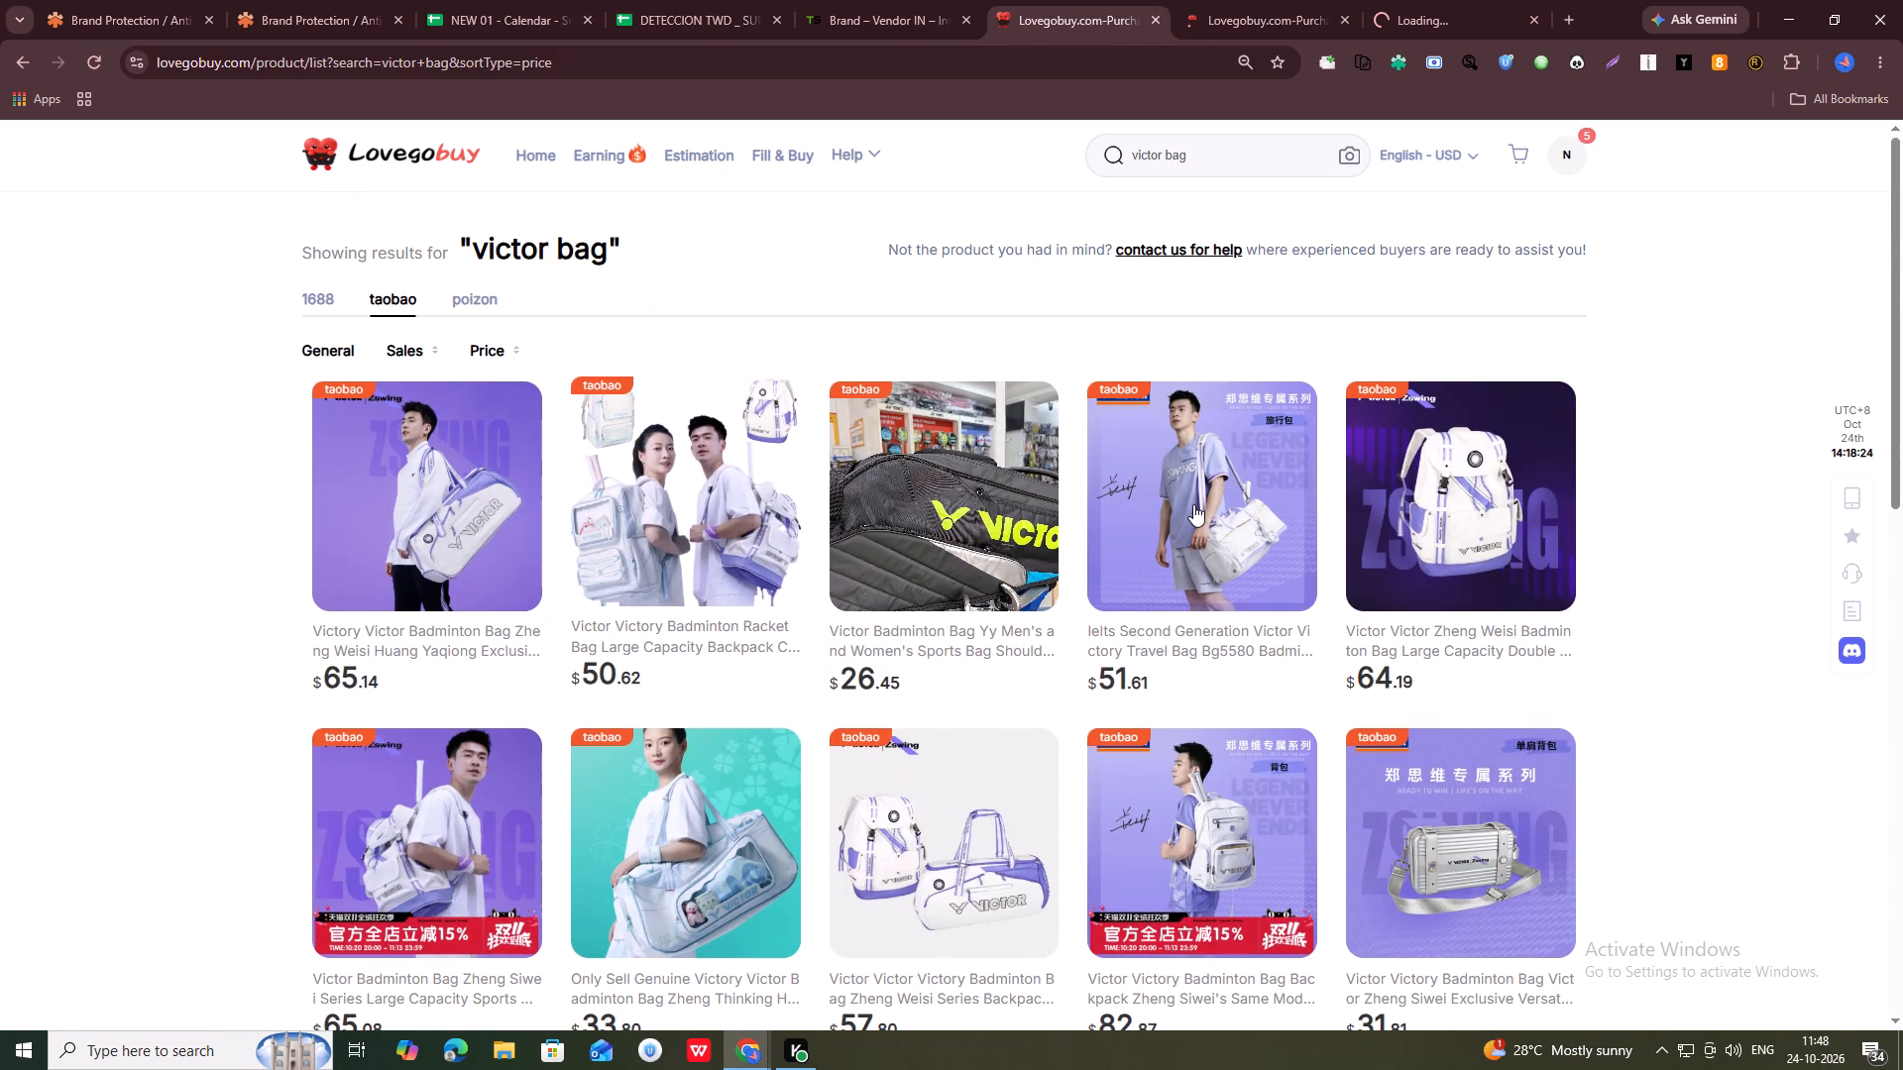
ctrl+click(1477, 479)
click(938, 0)
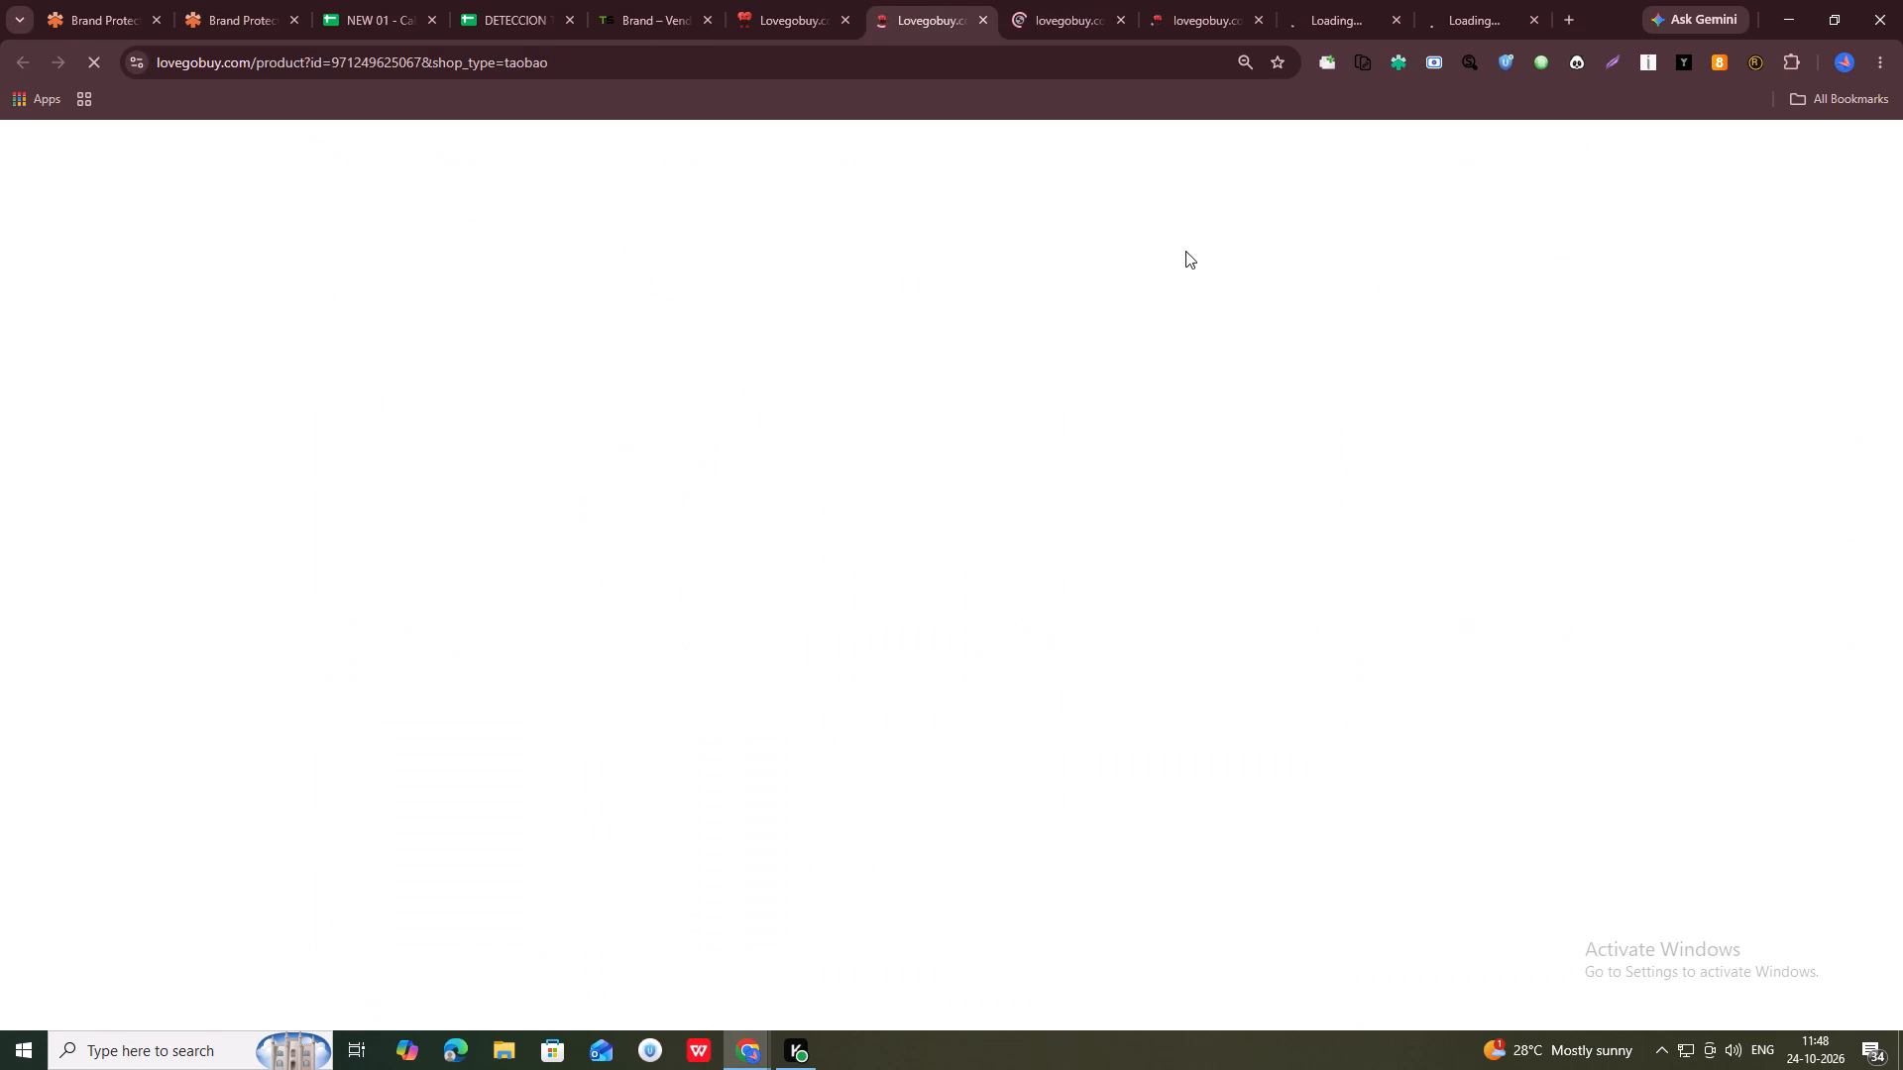
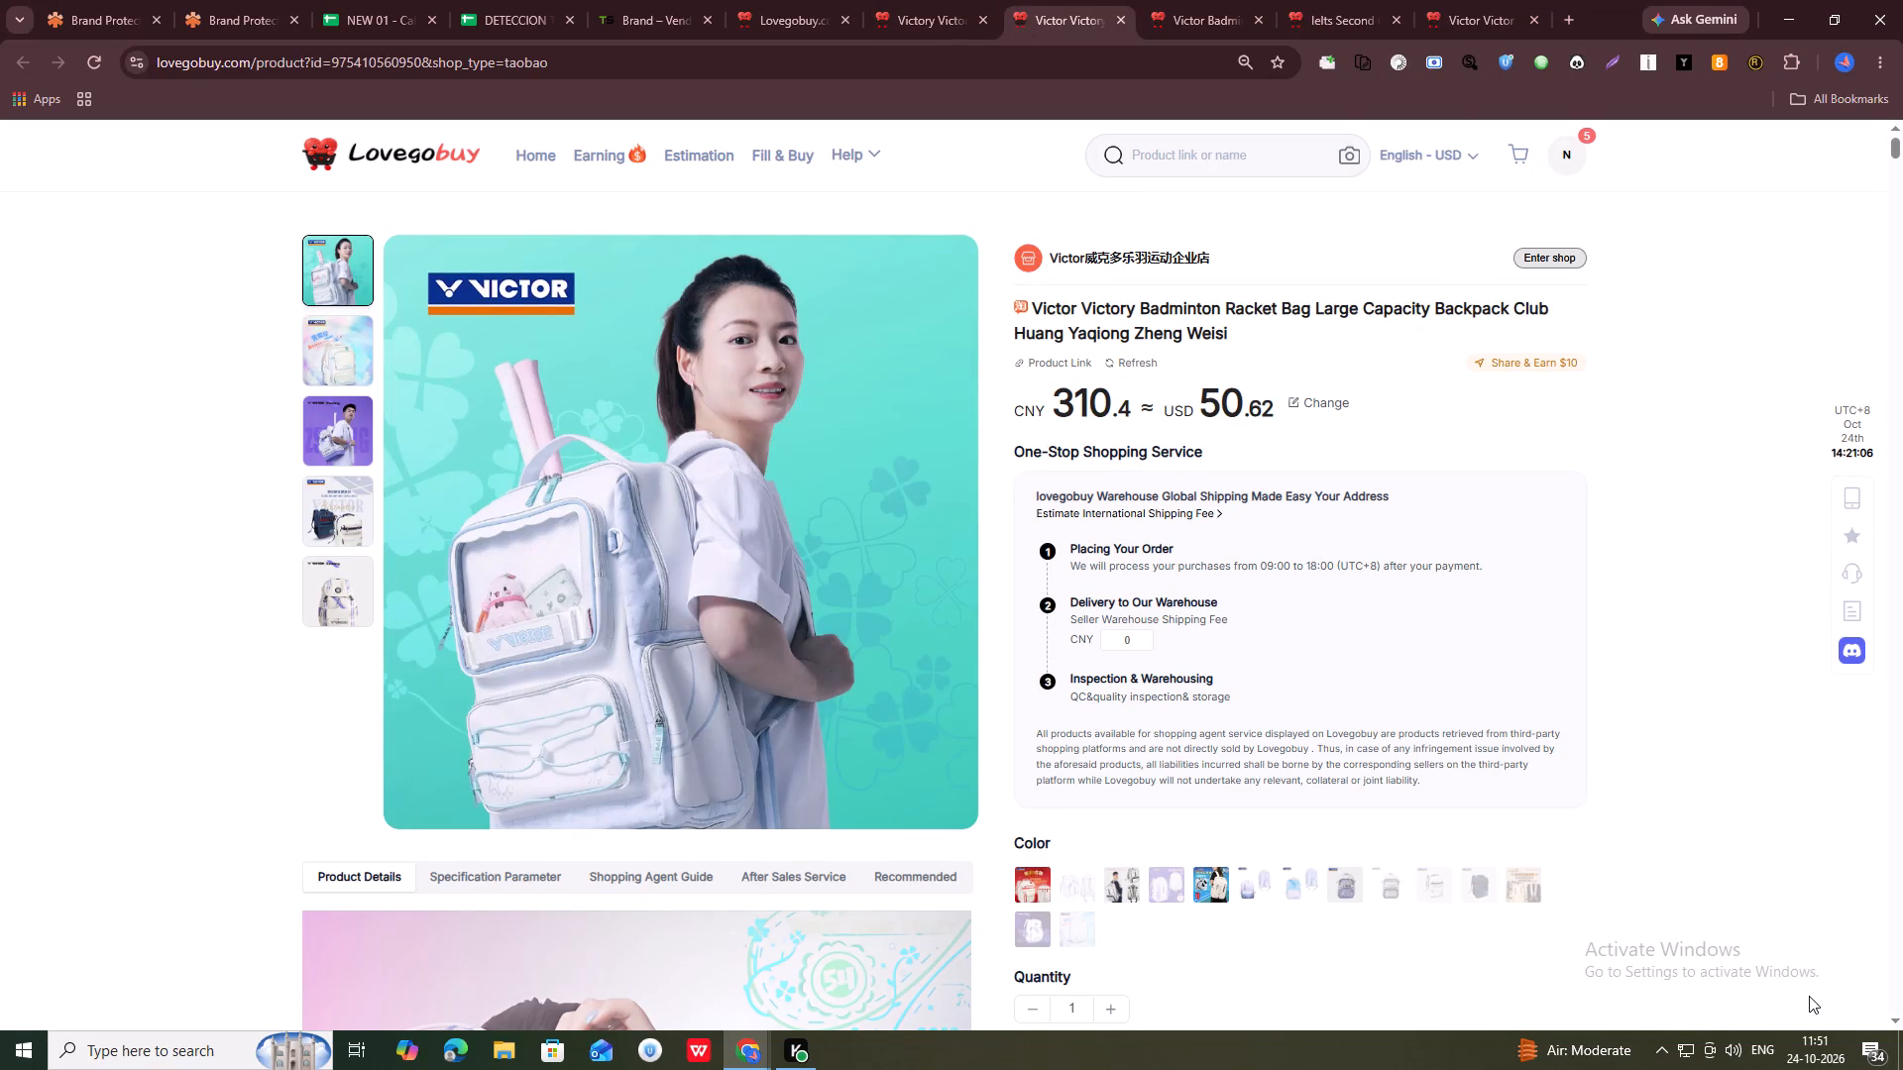
Close the first two taobao Victor bag listings and bring the Victor Badminton Bag Yy shoulder bag listing forward.
click(982, 18)
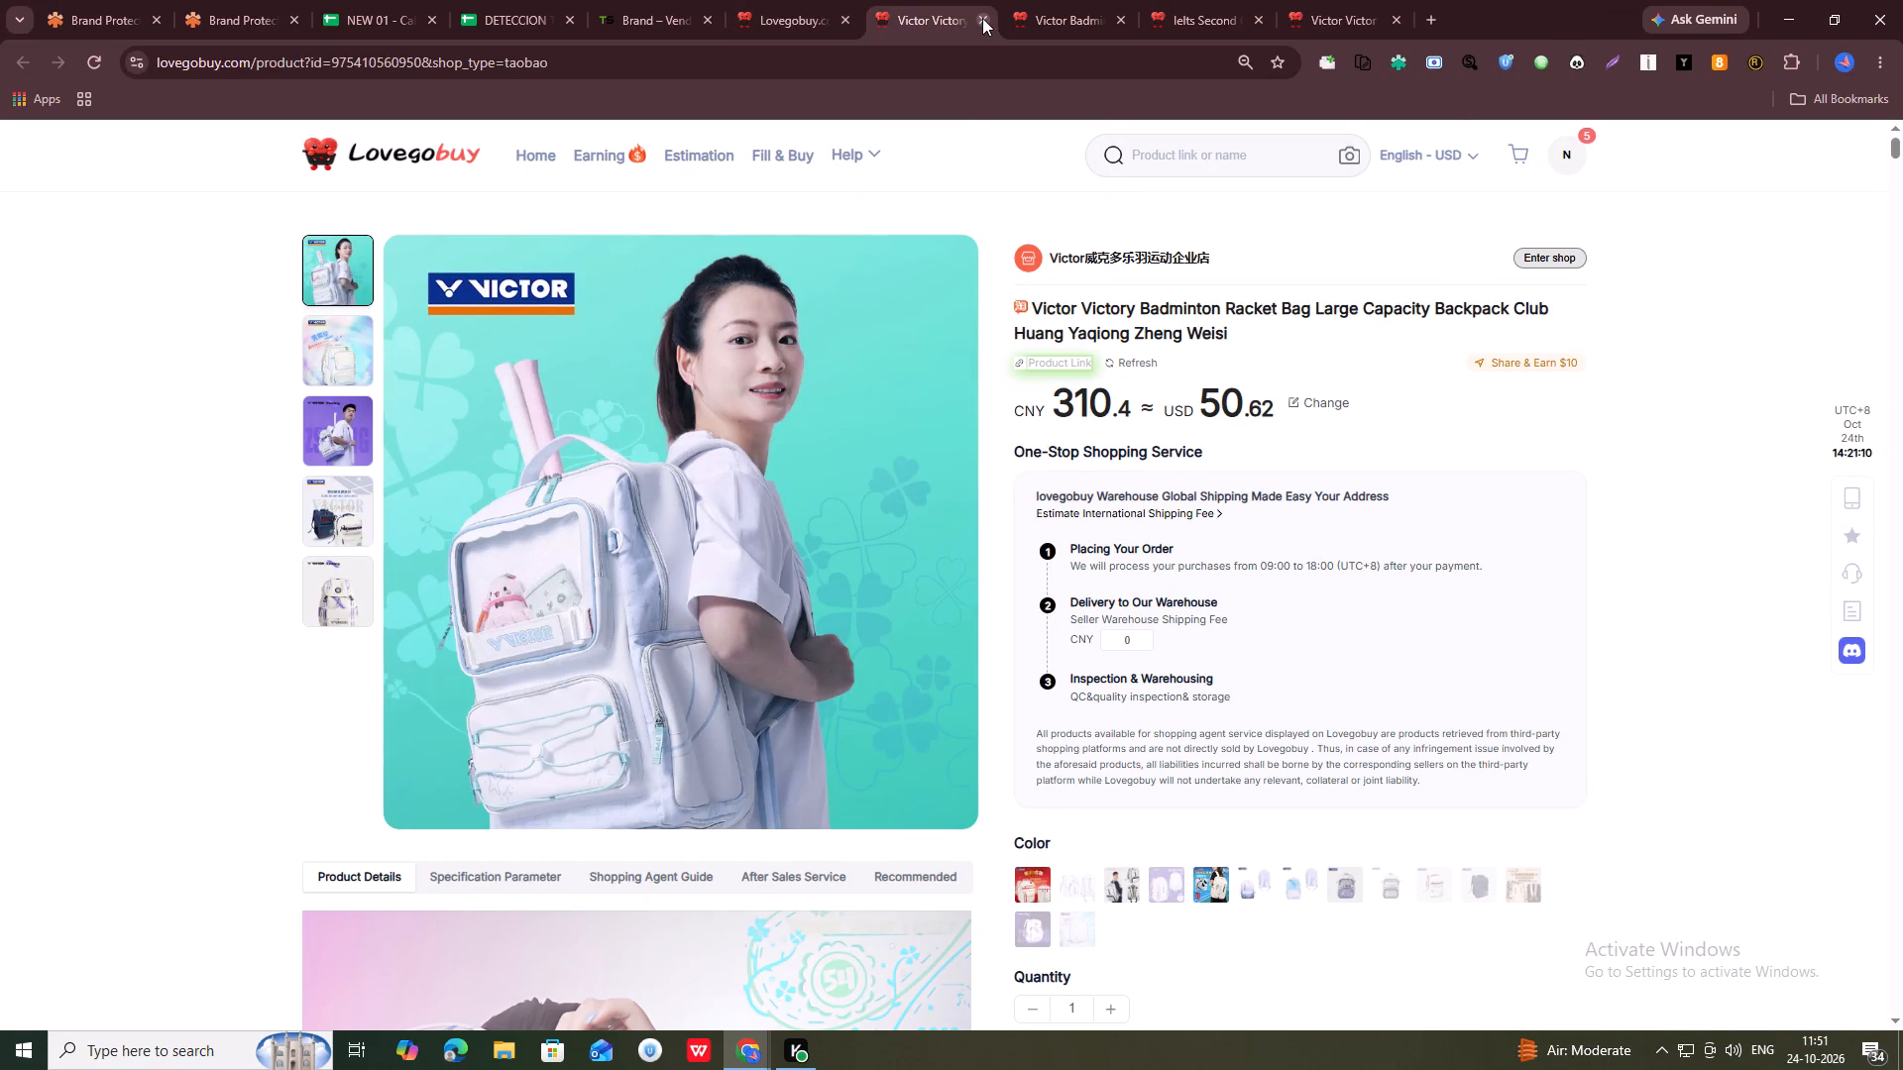
key(ctrl+w)
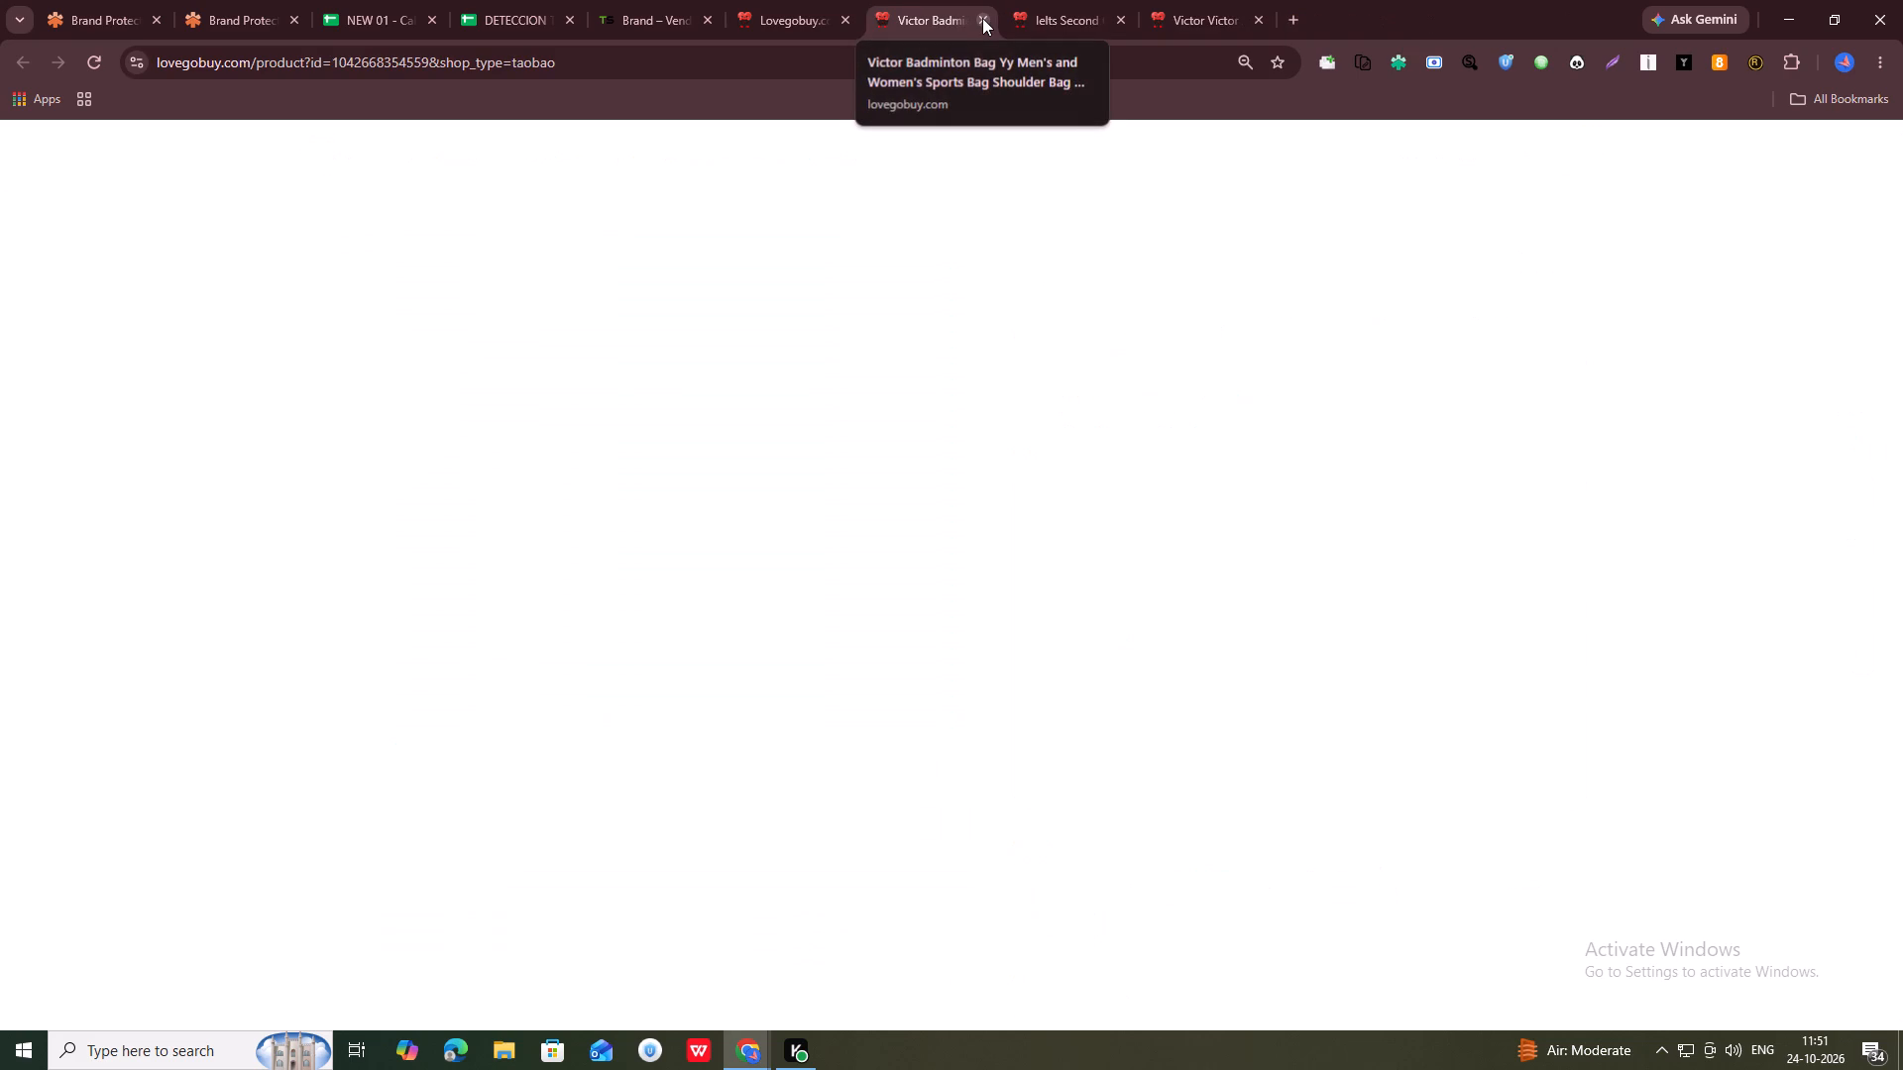
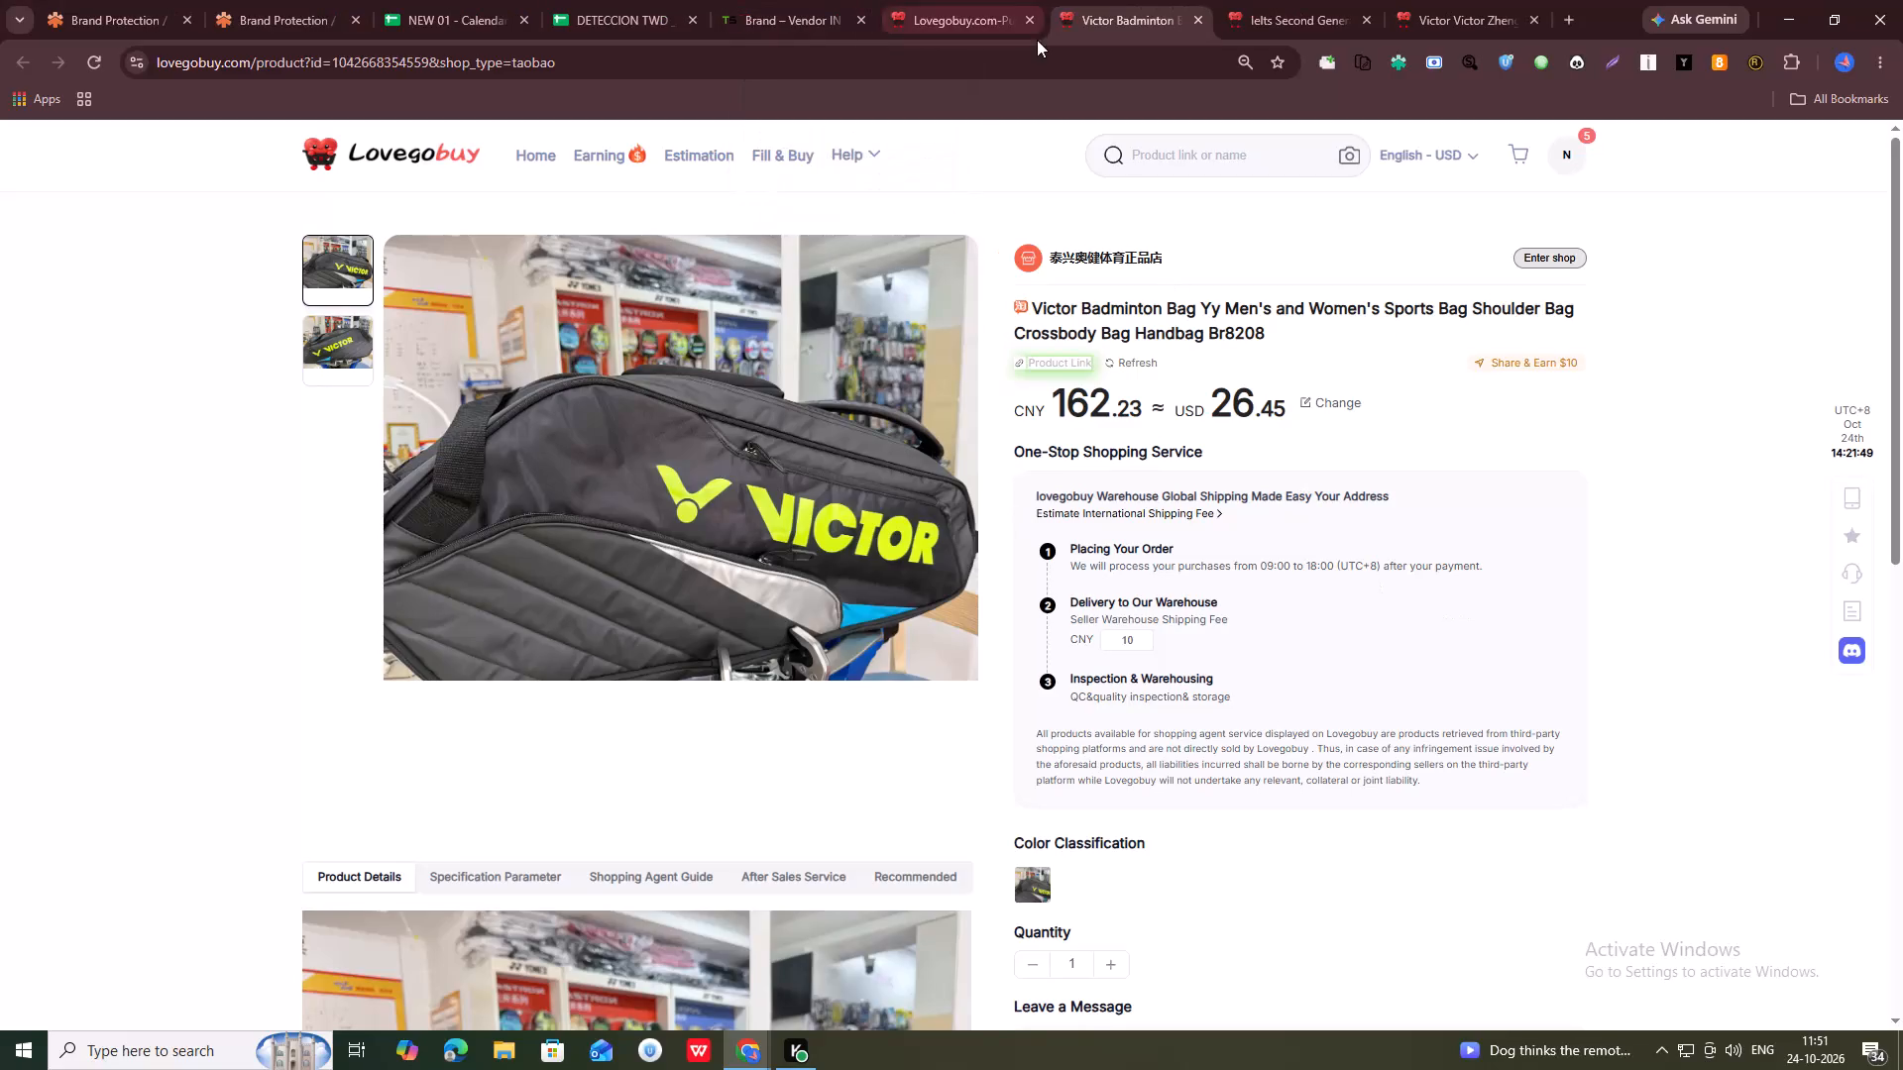
Close the three remaining open Victor bag listings: Br8208 shoulder bag, Bg5580 travel bag and Br5056Zsw large-capacity bag.
key(ctrl+w)
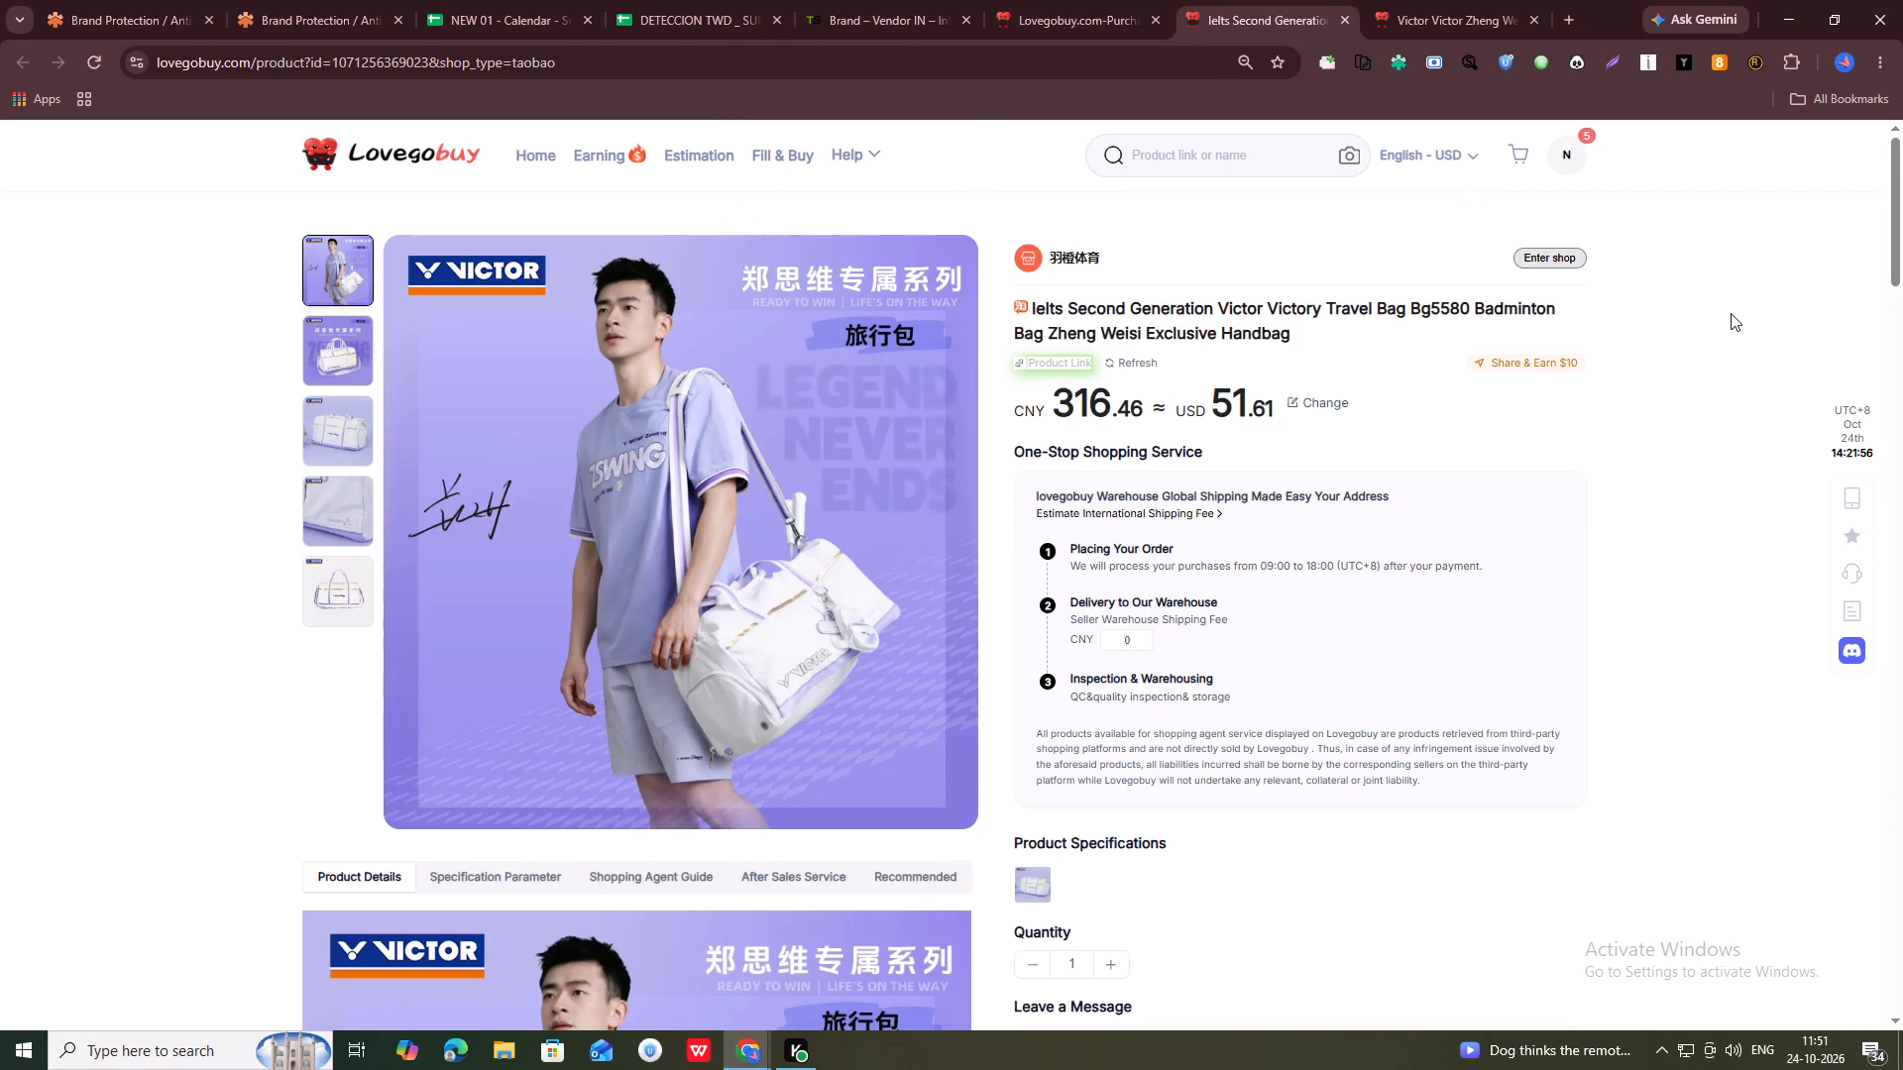
key(ctrl+w)
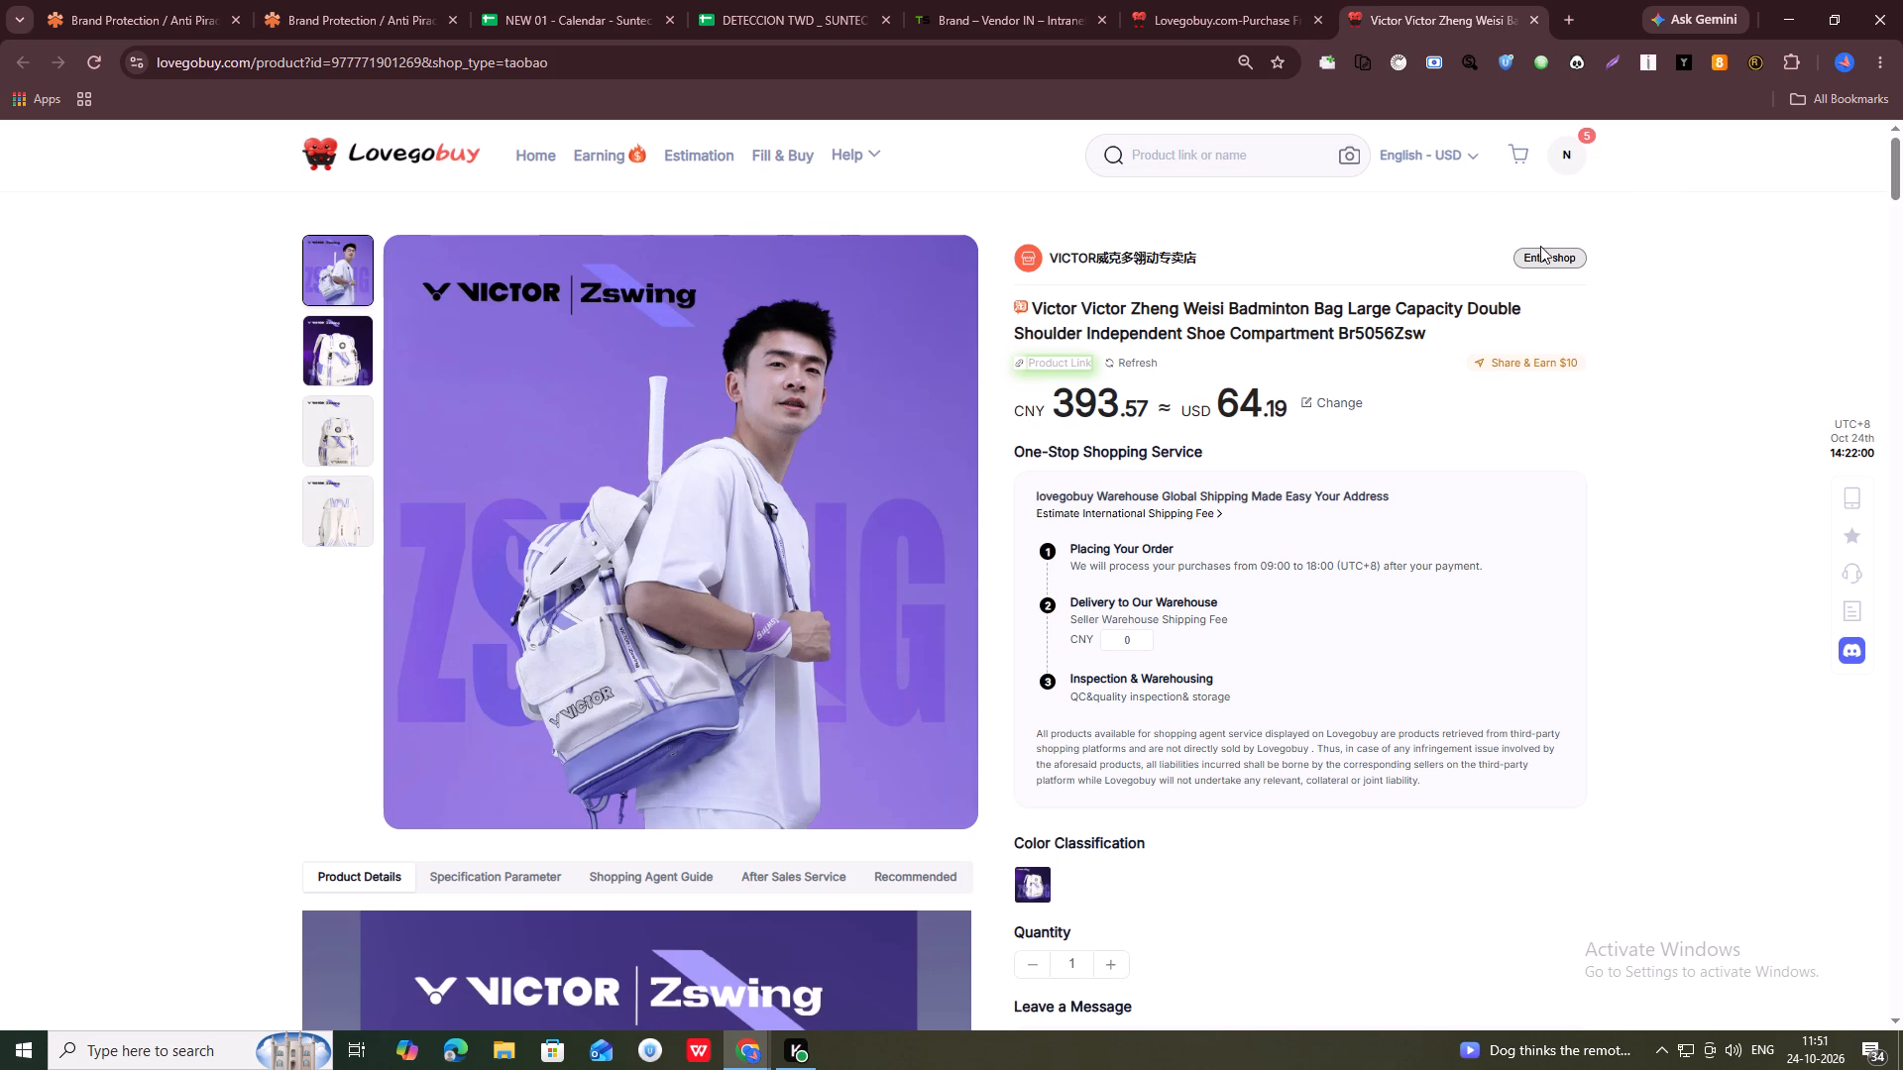
key(ctrl+w)
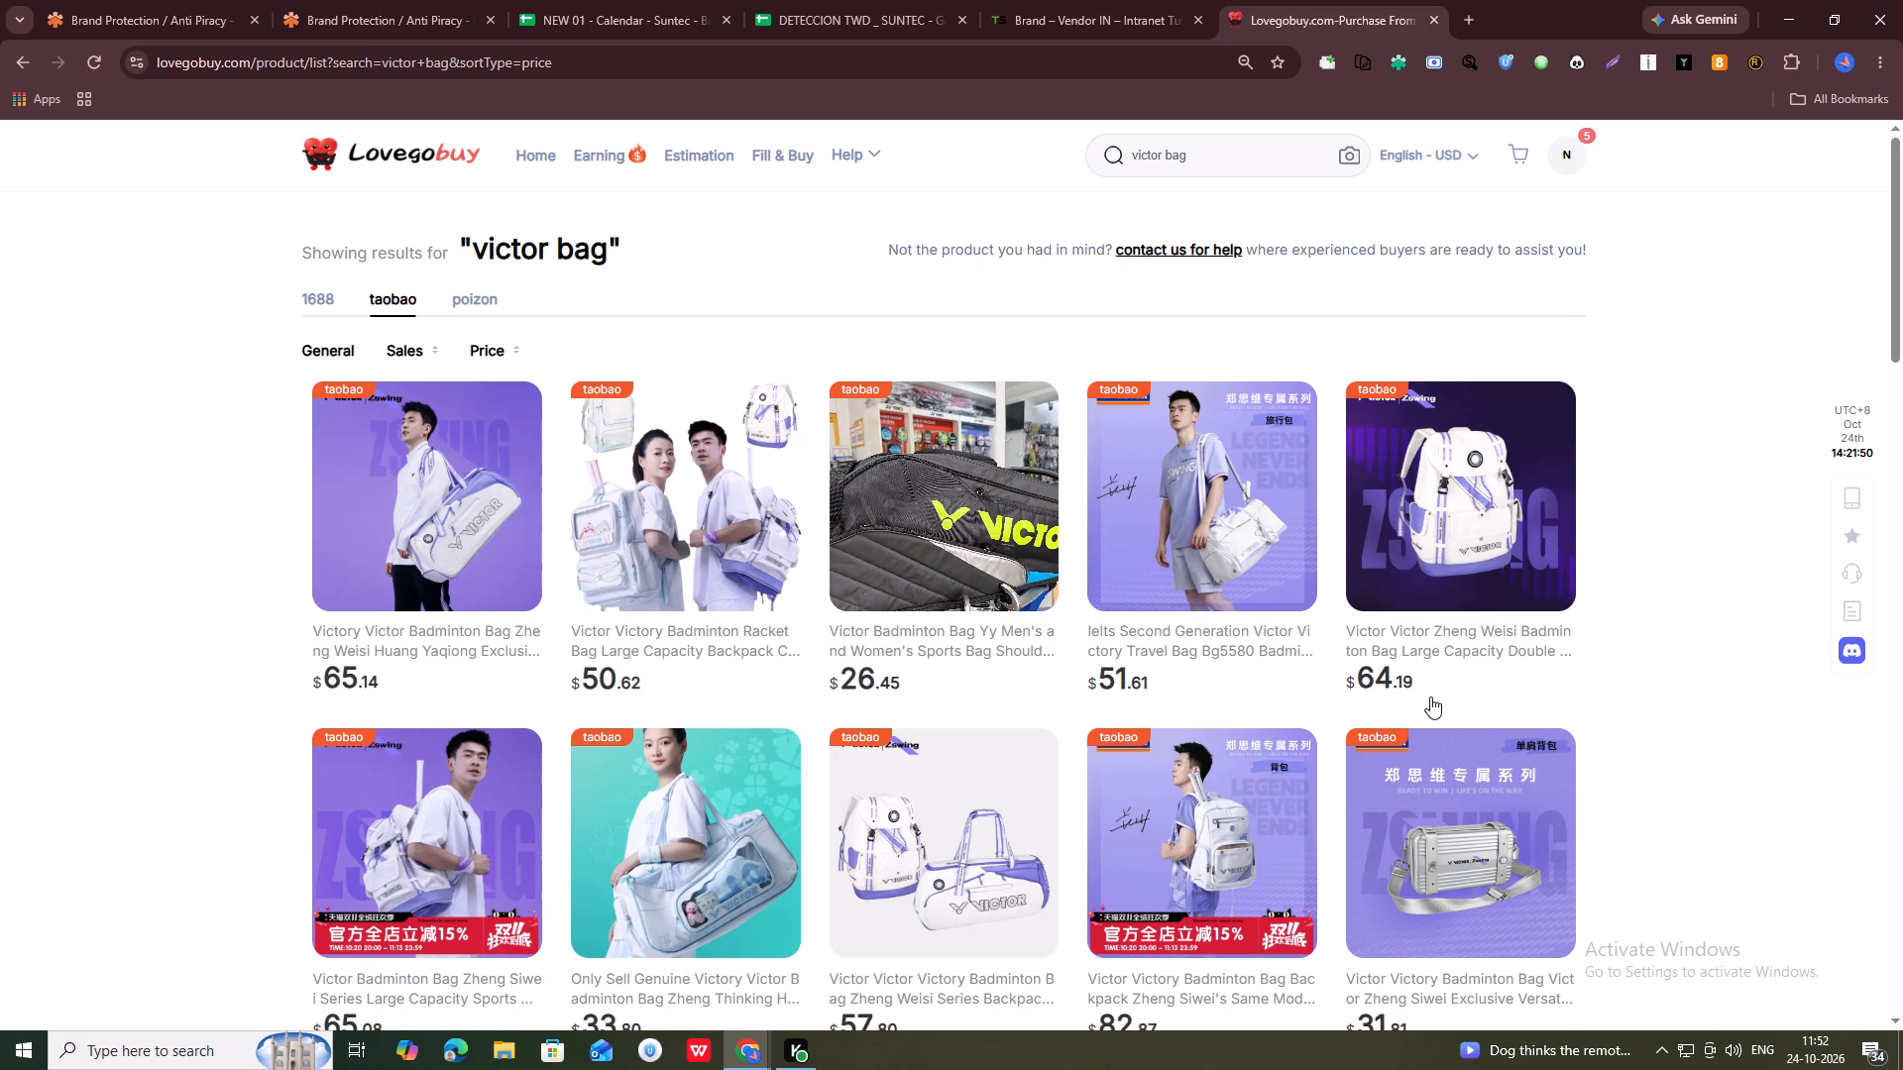
Open eight further taobao listings from the victor bag results in separate tabs, from the $64.10 rectangular bag through the $118.17 backpack.
scroll(1426, 695, down, 10)
scroll(1274, 558, down, 9)
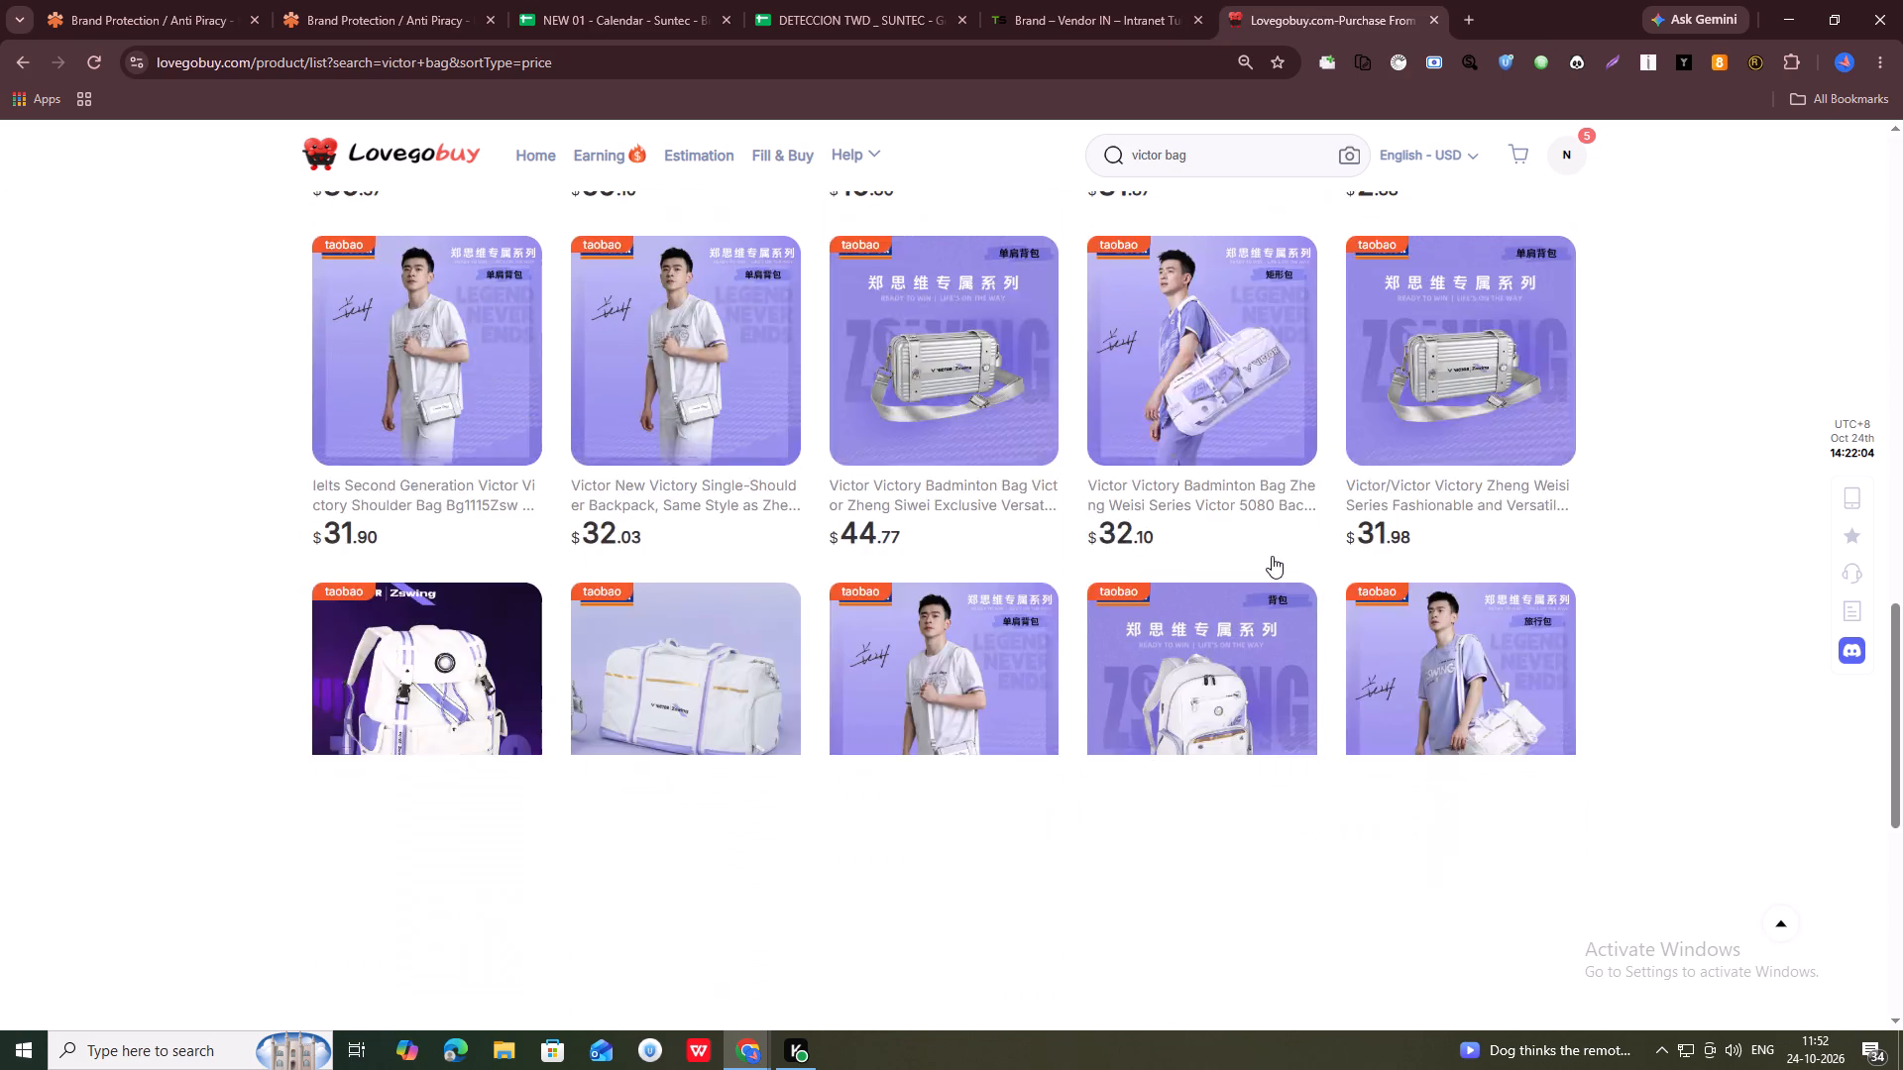
scroll(1264, 555, down, 10)
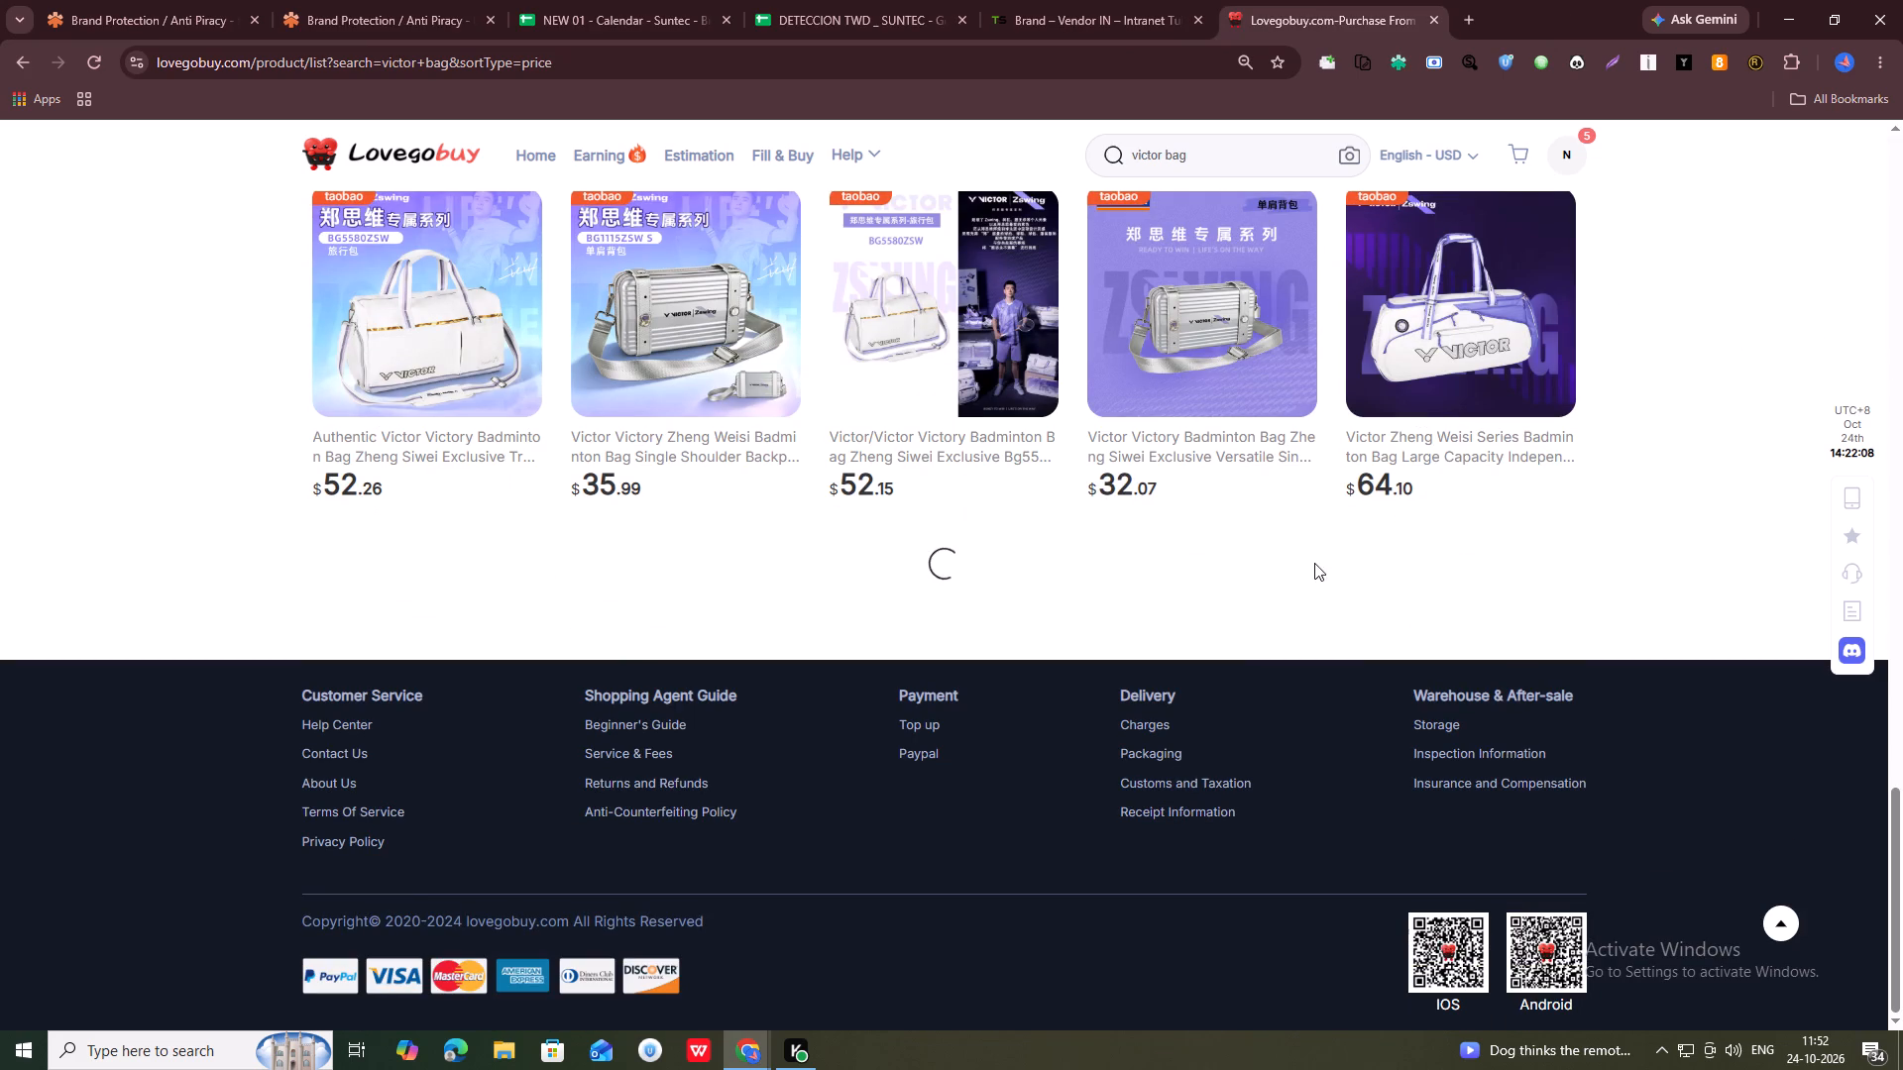
scroll(1107, 744, up, 3)
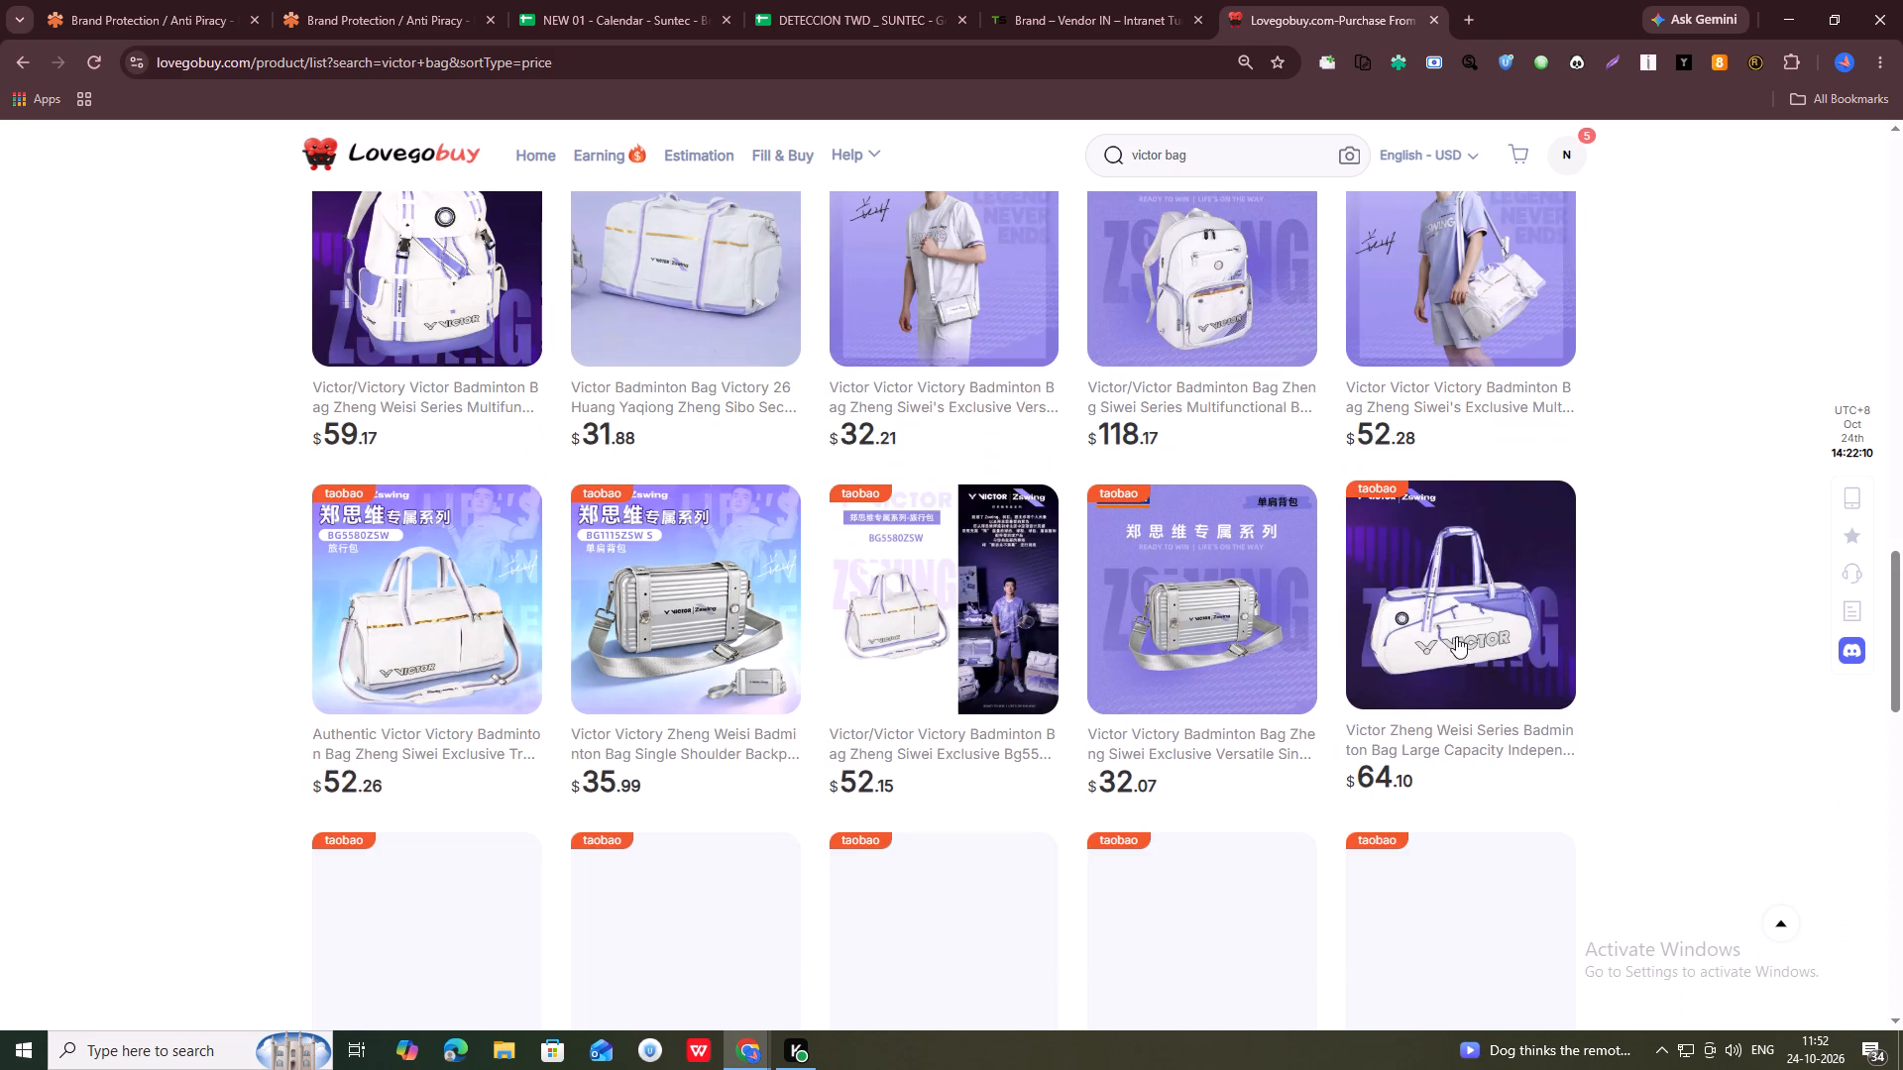
ctrl+click(1450, 624)
ctrl+click(1210, 627)
ctrl+click(959, 622)
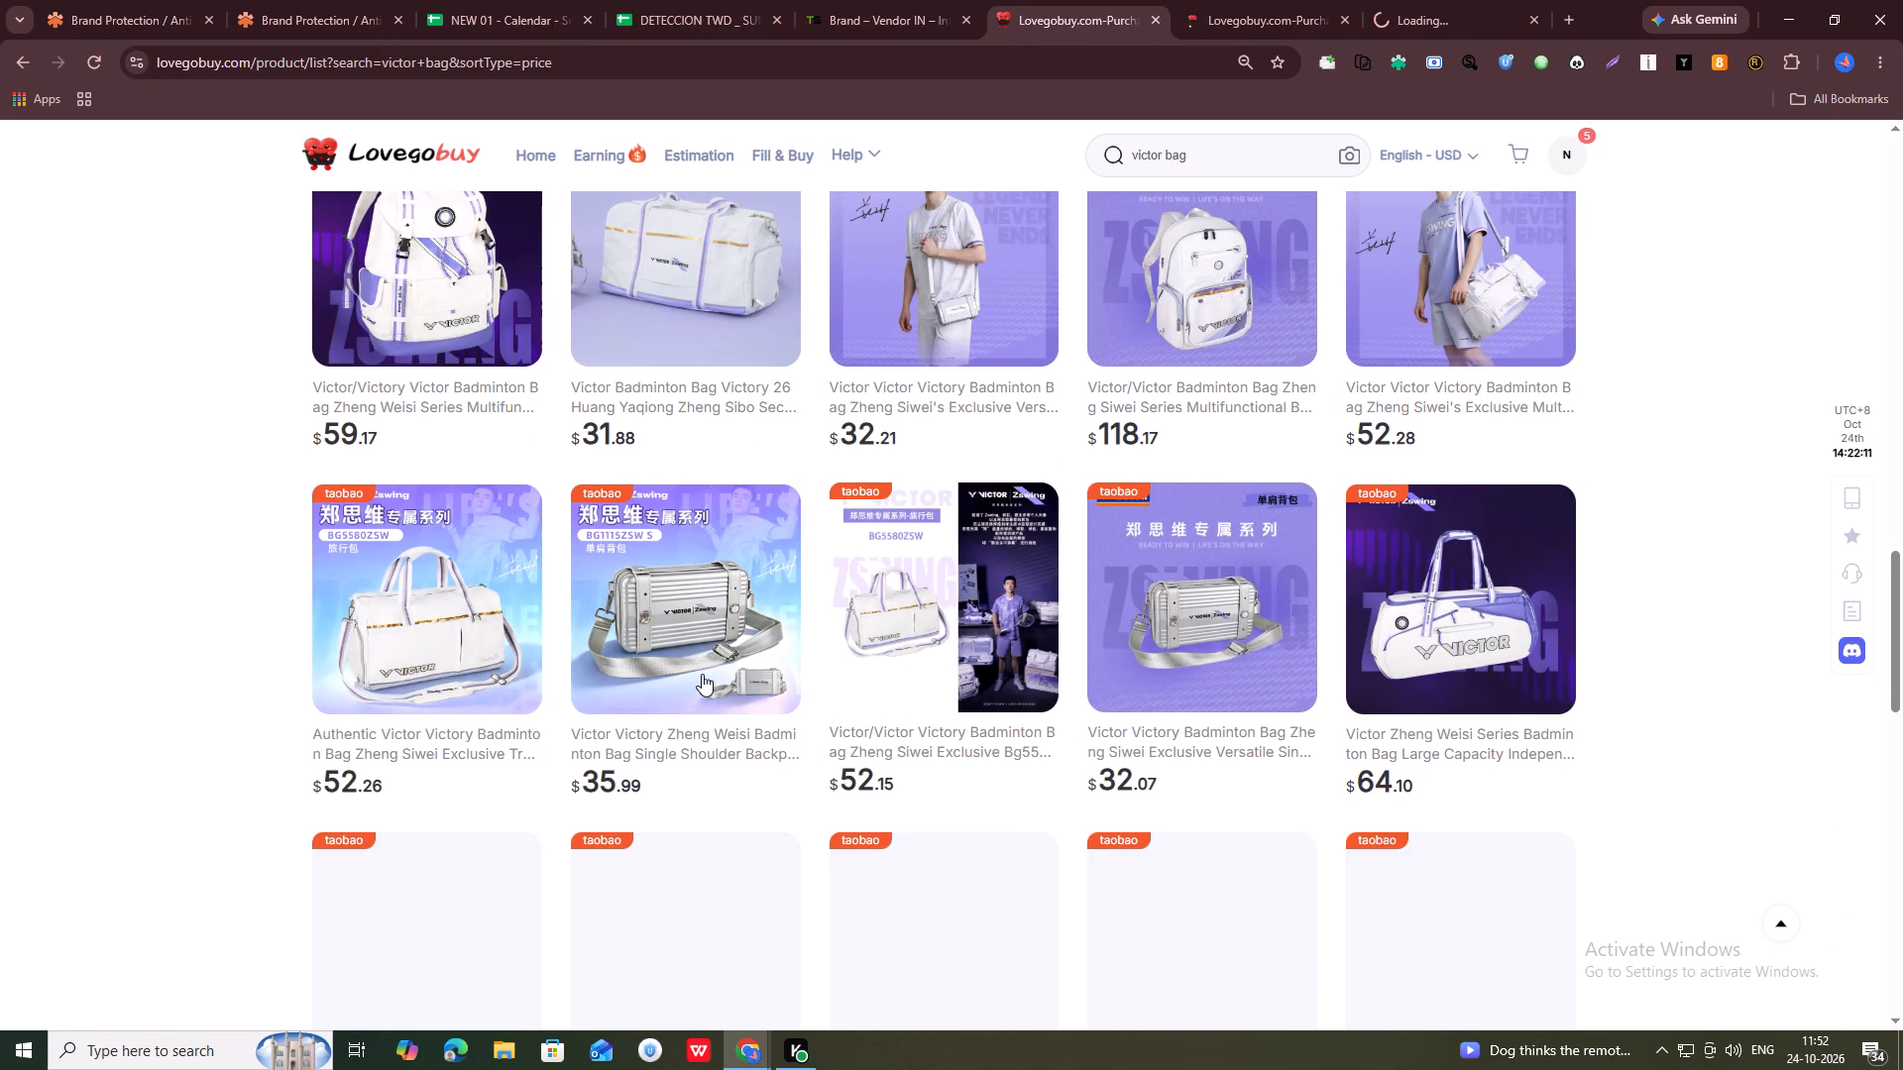
ctrl+click(707, 598)
ctrl+click(461, 601)
ctrl+click(477, 292)
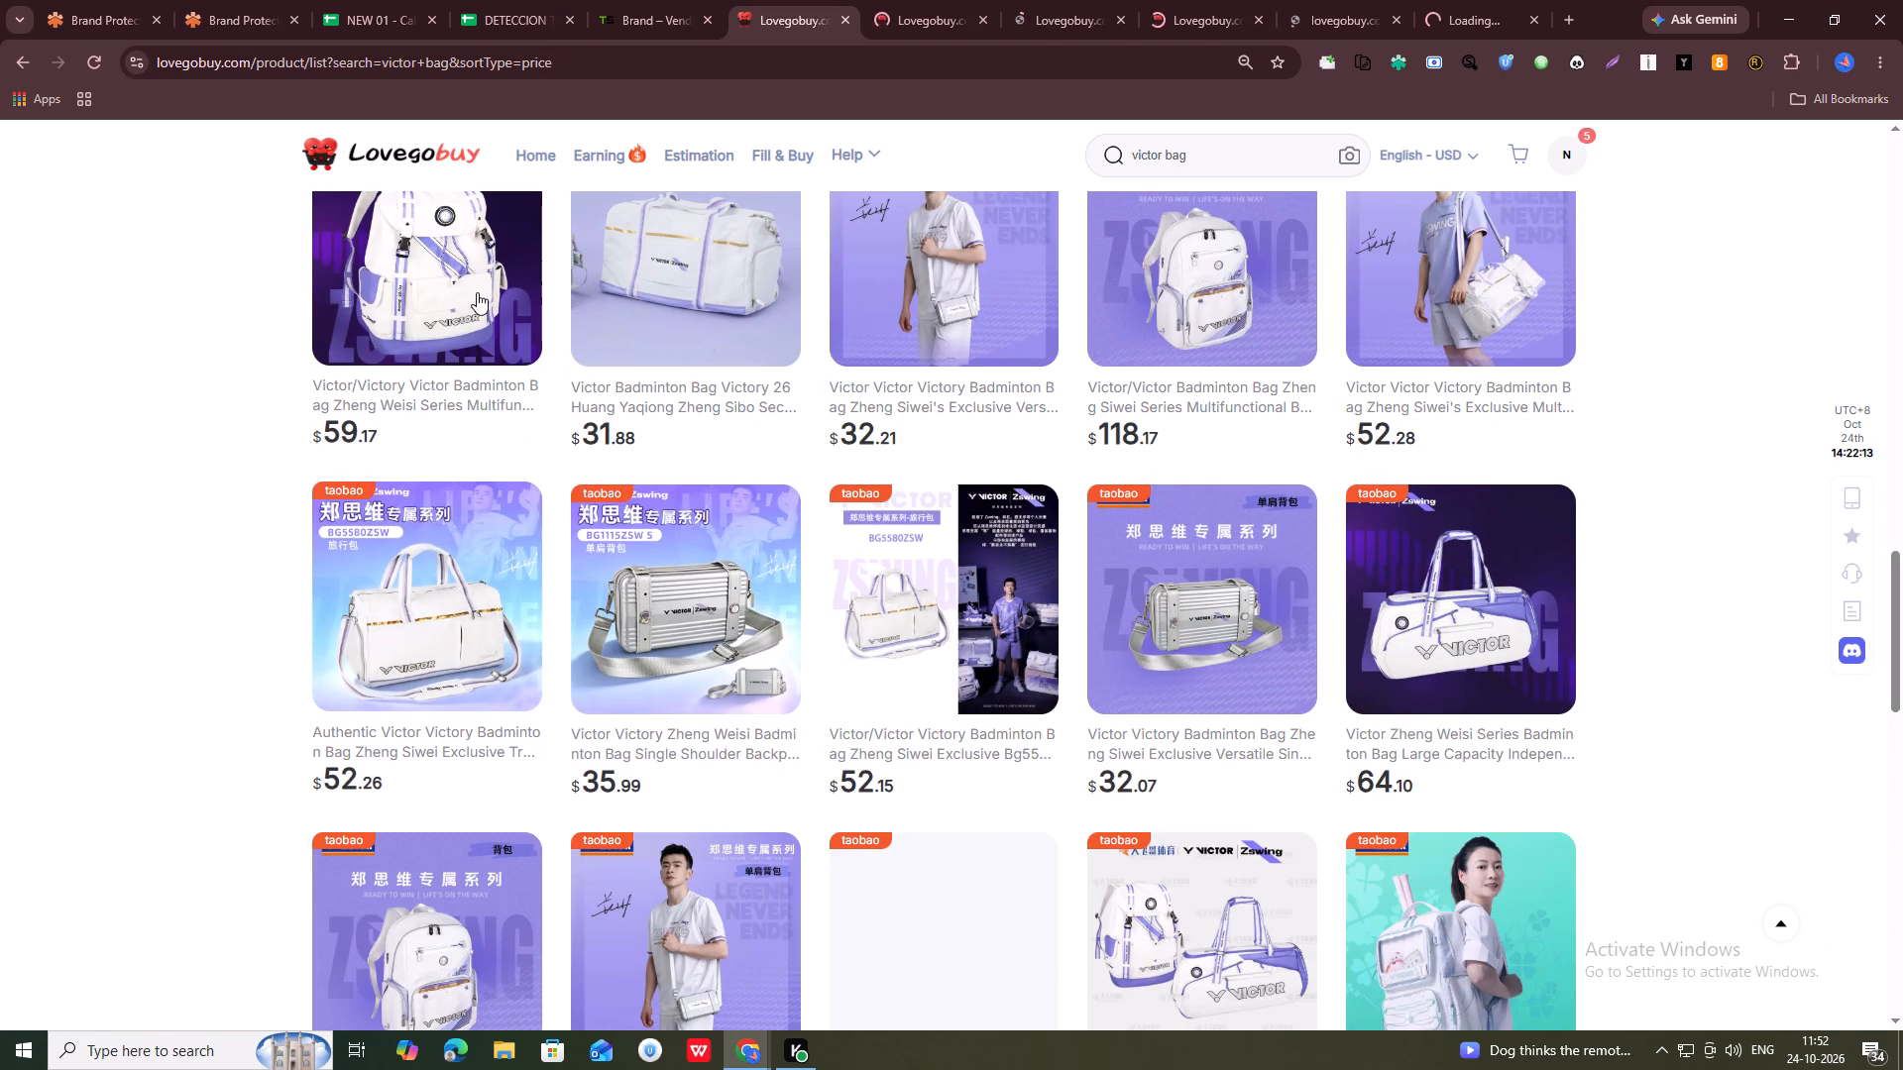
ctrl+click(649, 274)
ctrl+click(1226, 294)
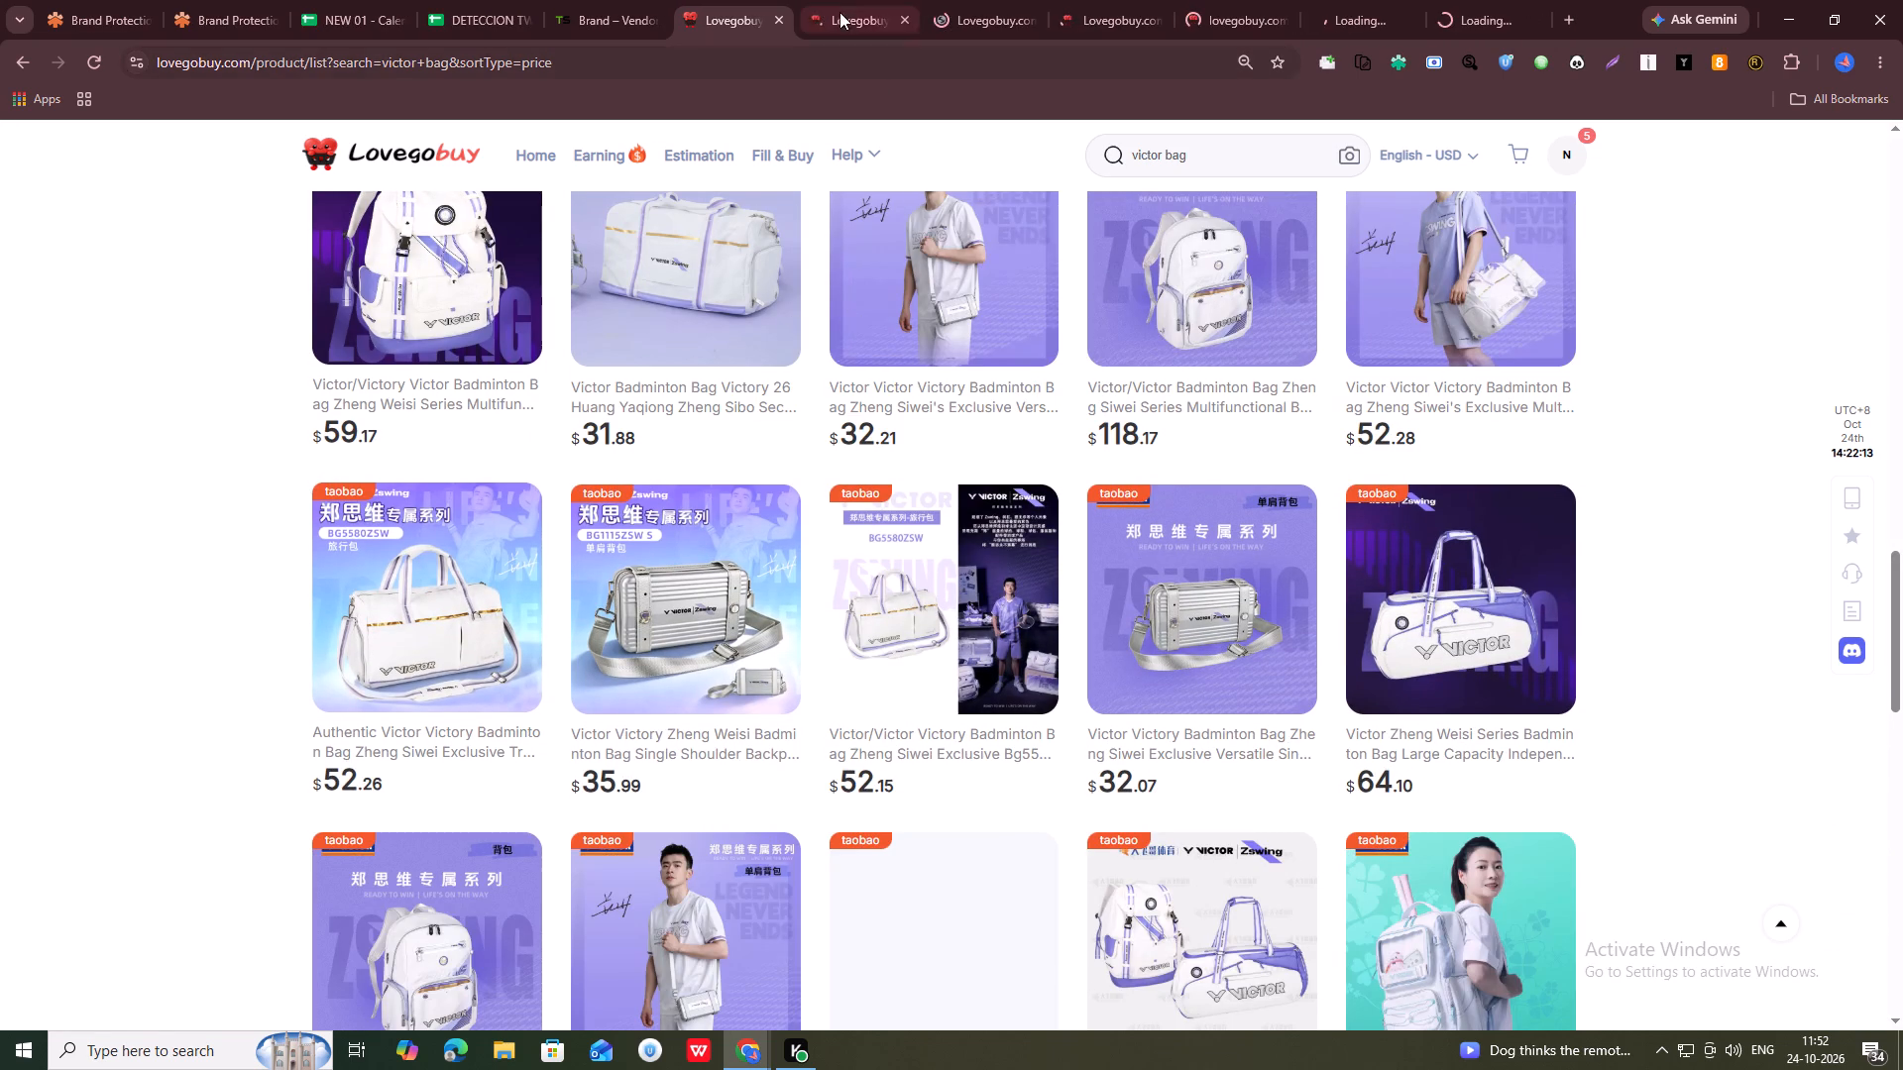
Review and close the Br5656 rectangular bag listing and the $118.17 Br5056Zsw multifunctional backpack listing.
click(845, 0)
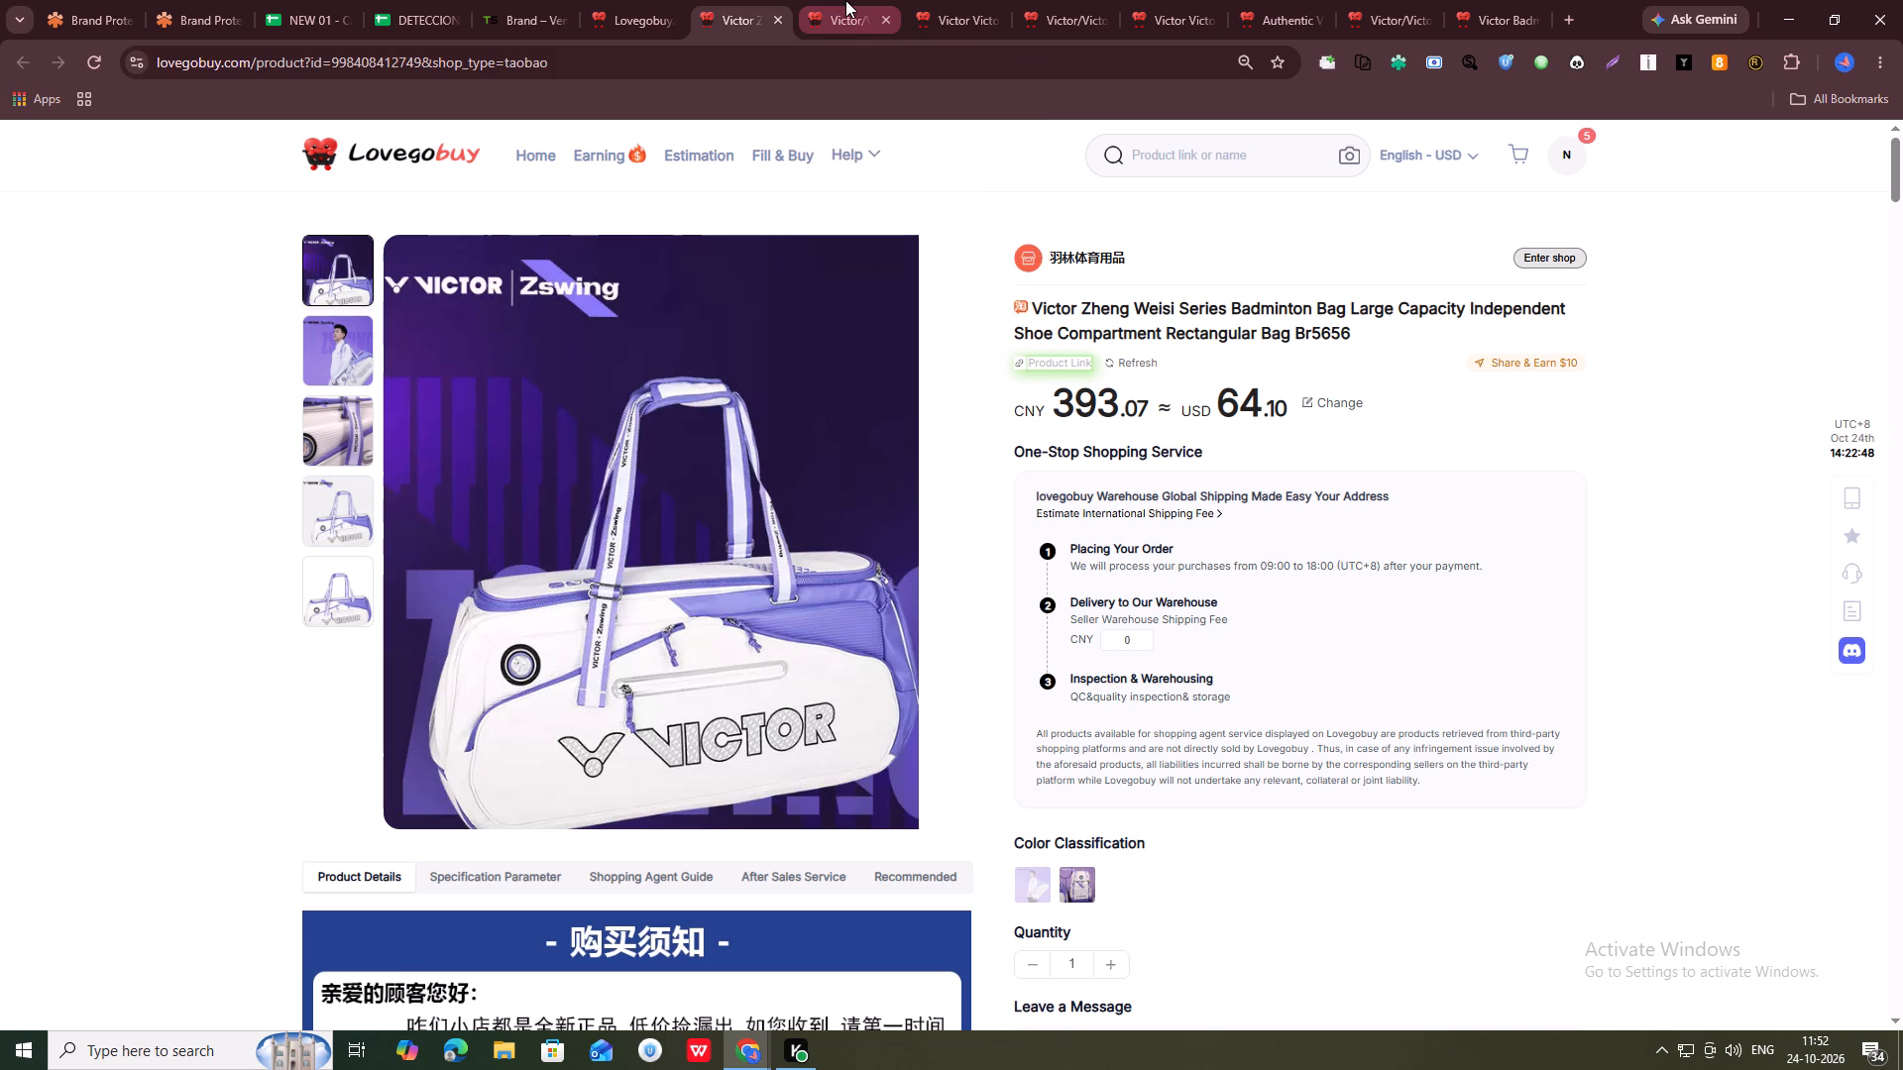
key(ctrl+w)
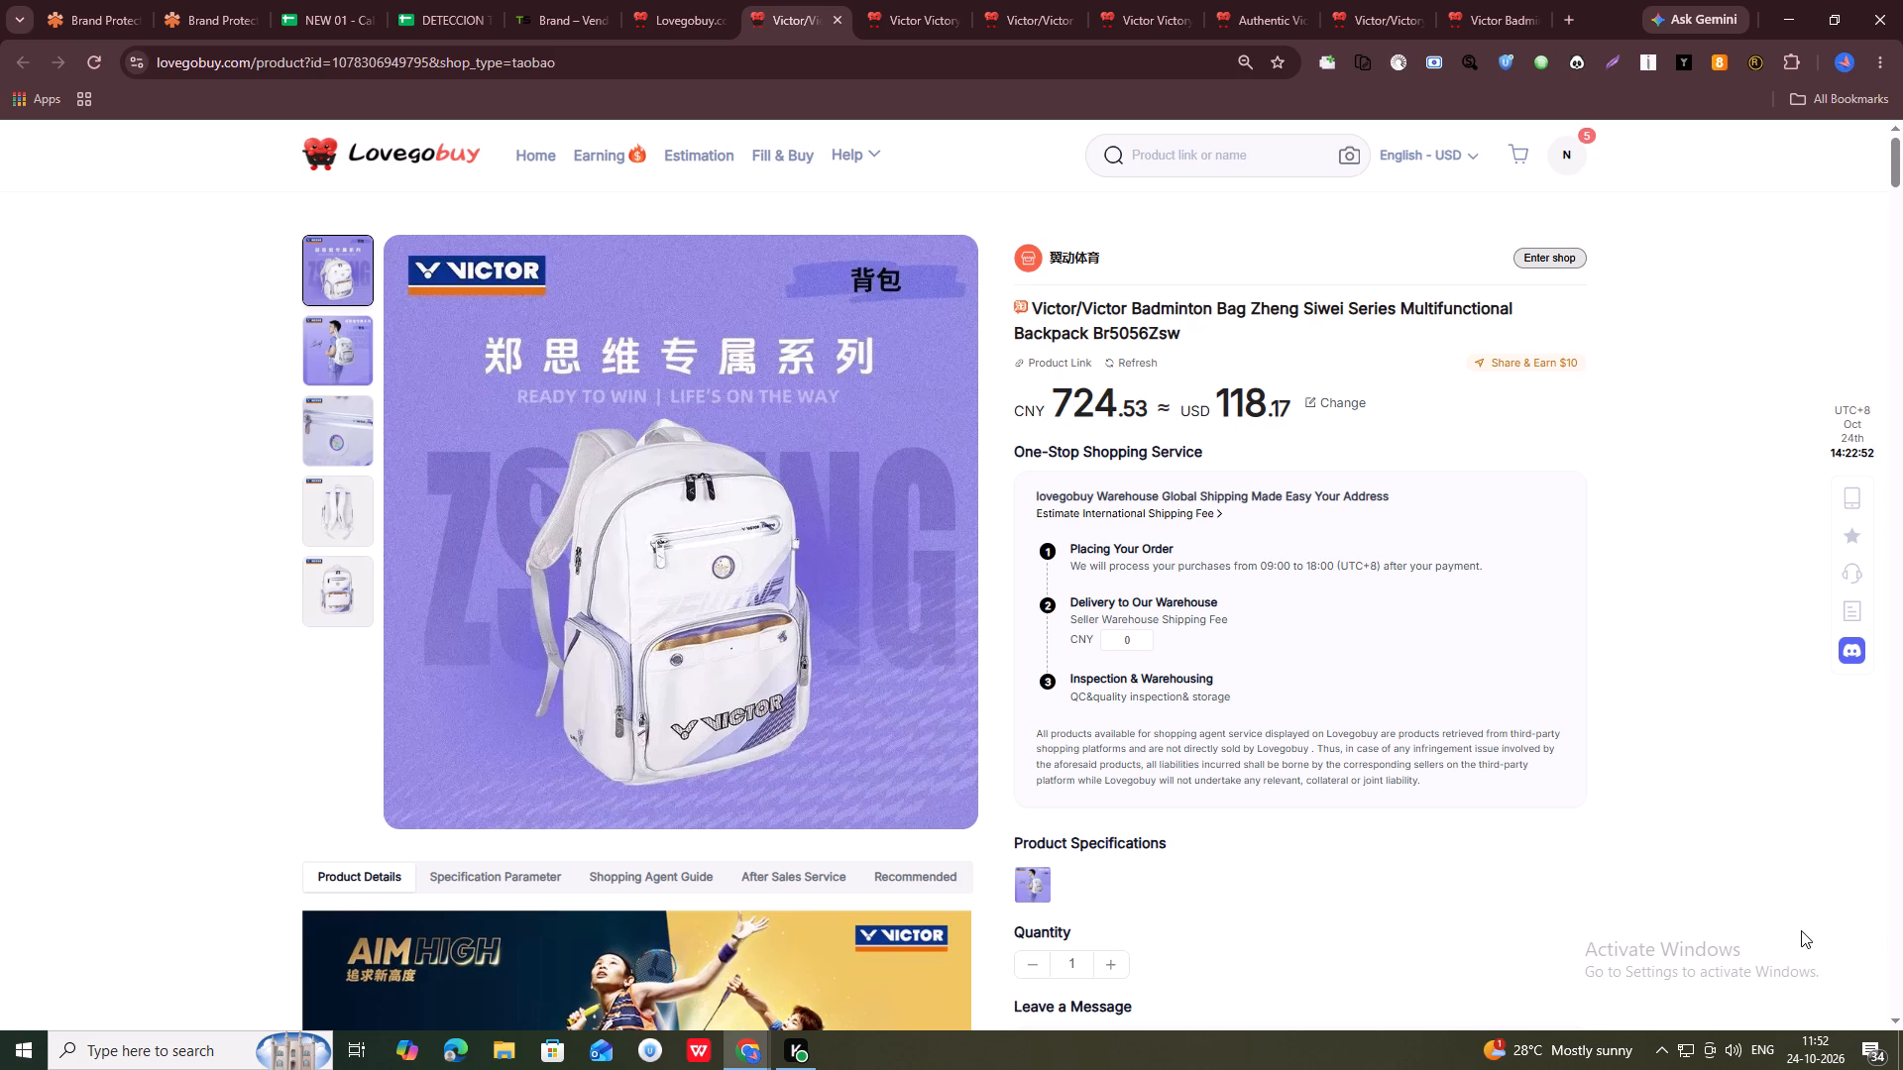
key(ctrl+w)
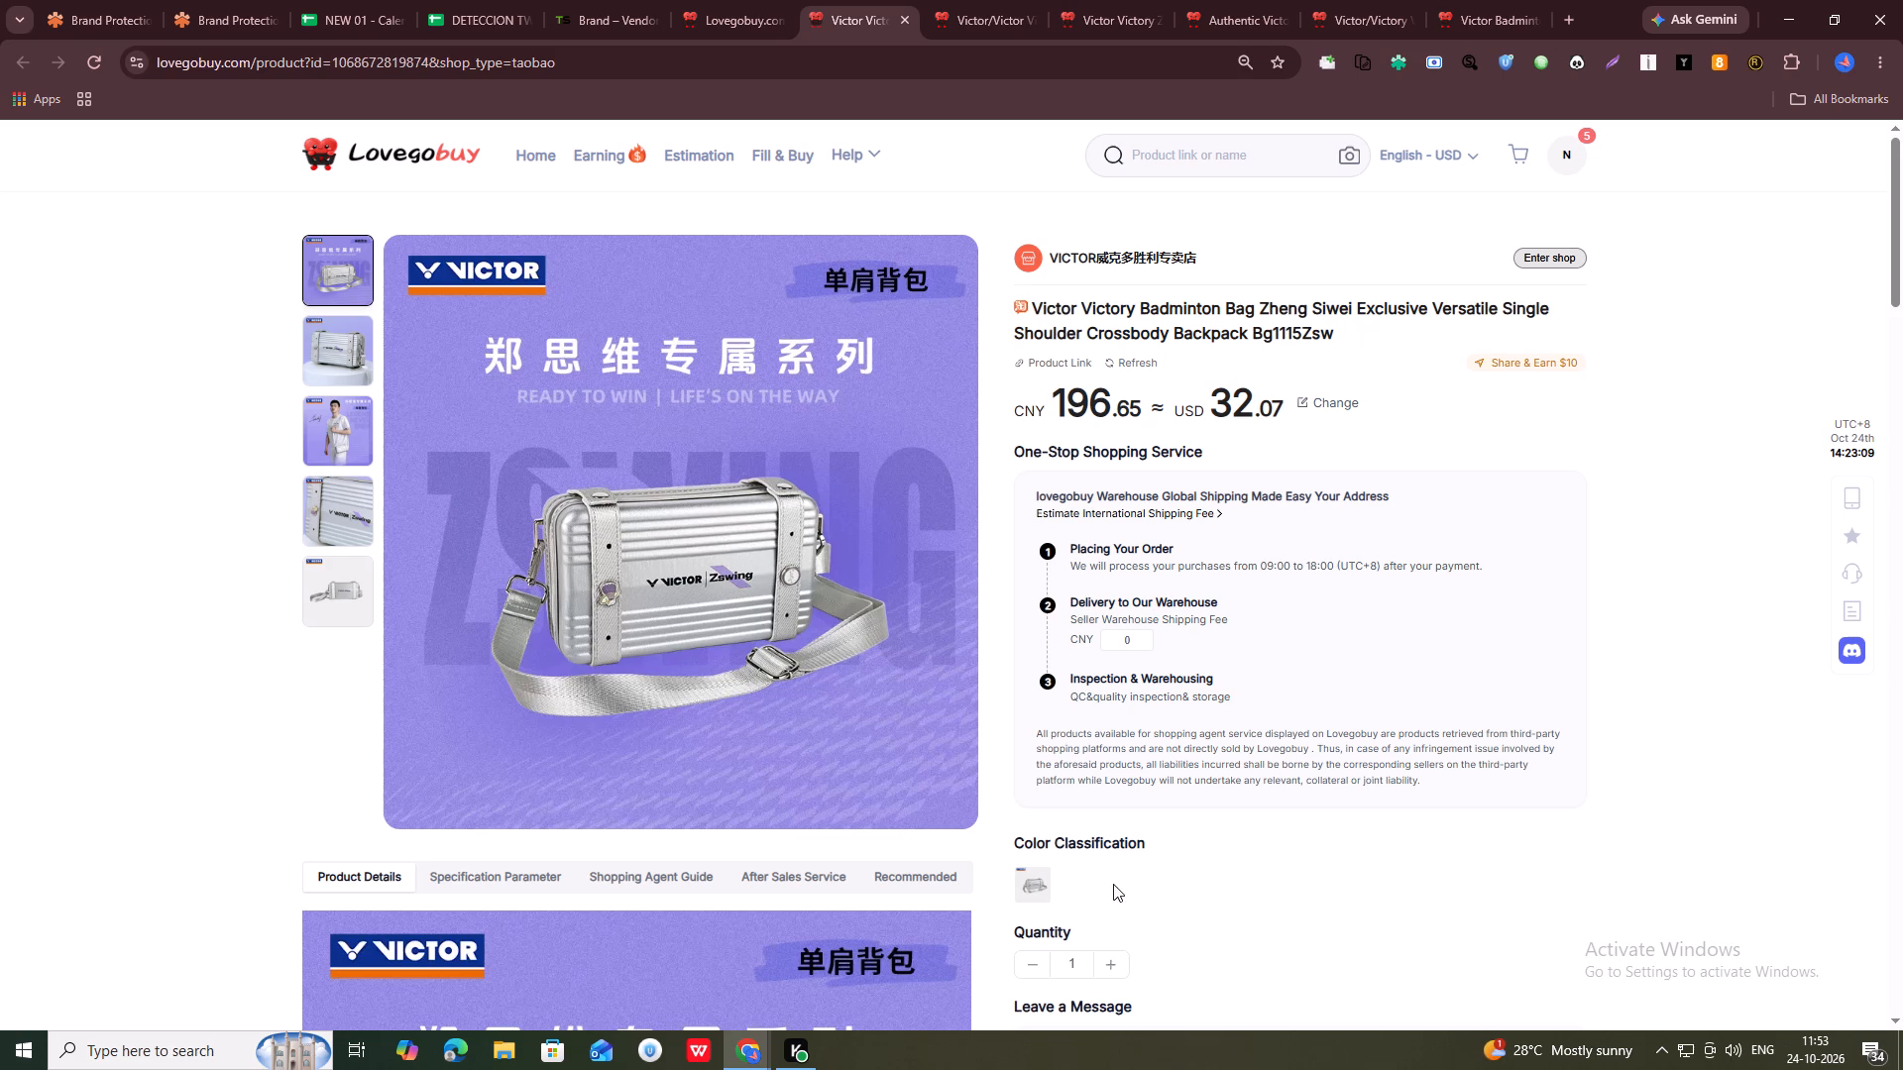
Copy the Bg1115Zsw crossbody backpack's product link into the Links column at row 101029 of Manual Detection Records, returning to the listing.
right_click(1048, 363)
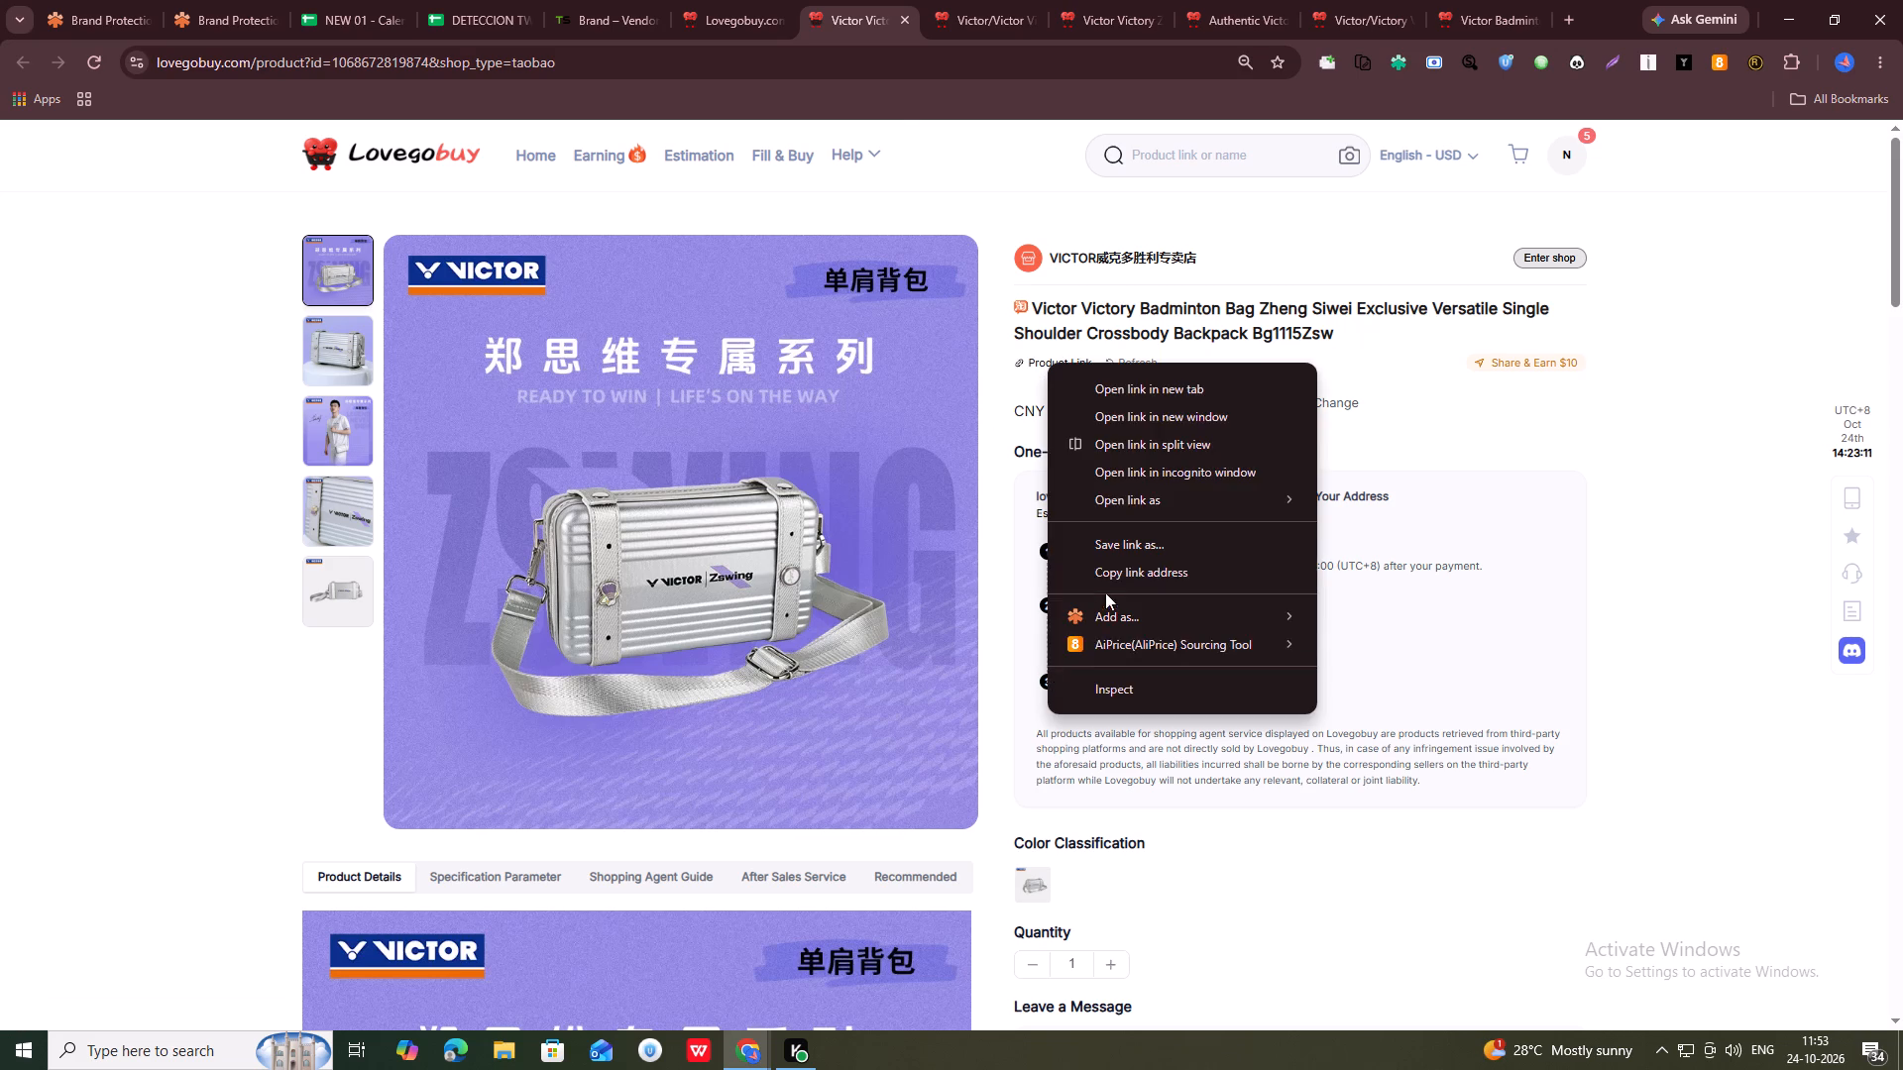
click(1112, 566)
key(alt+Tab)
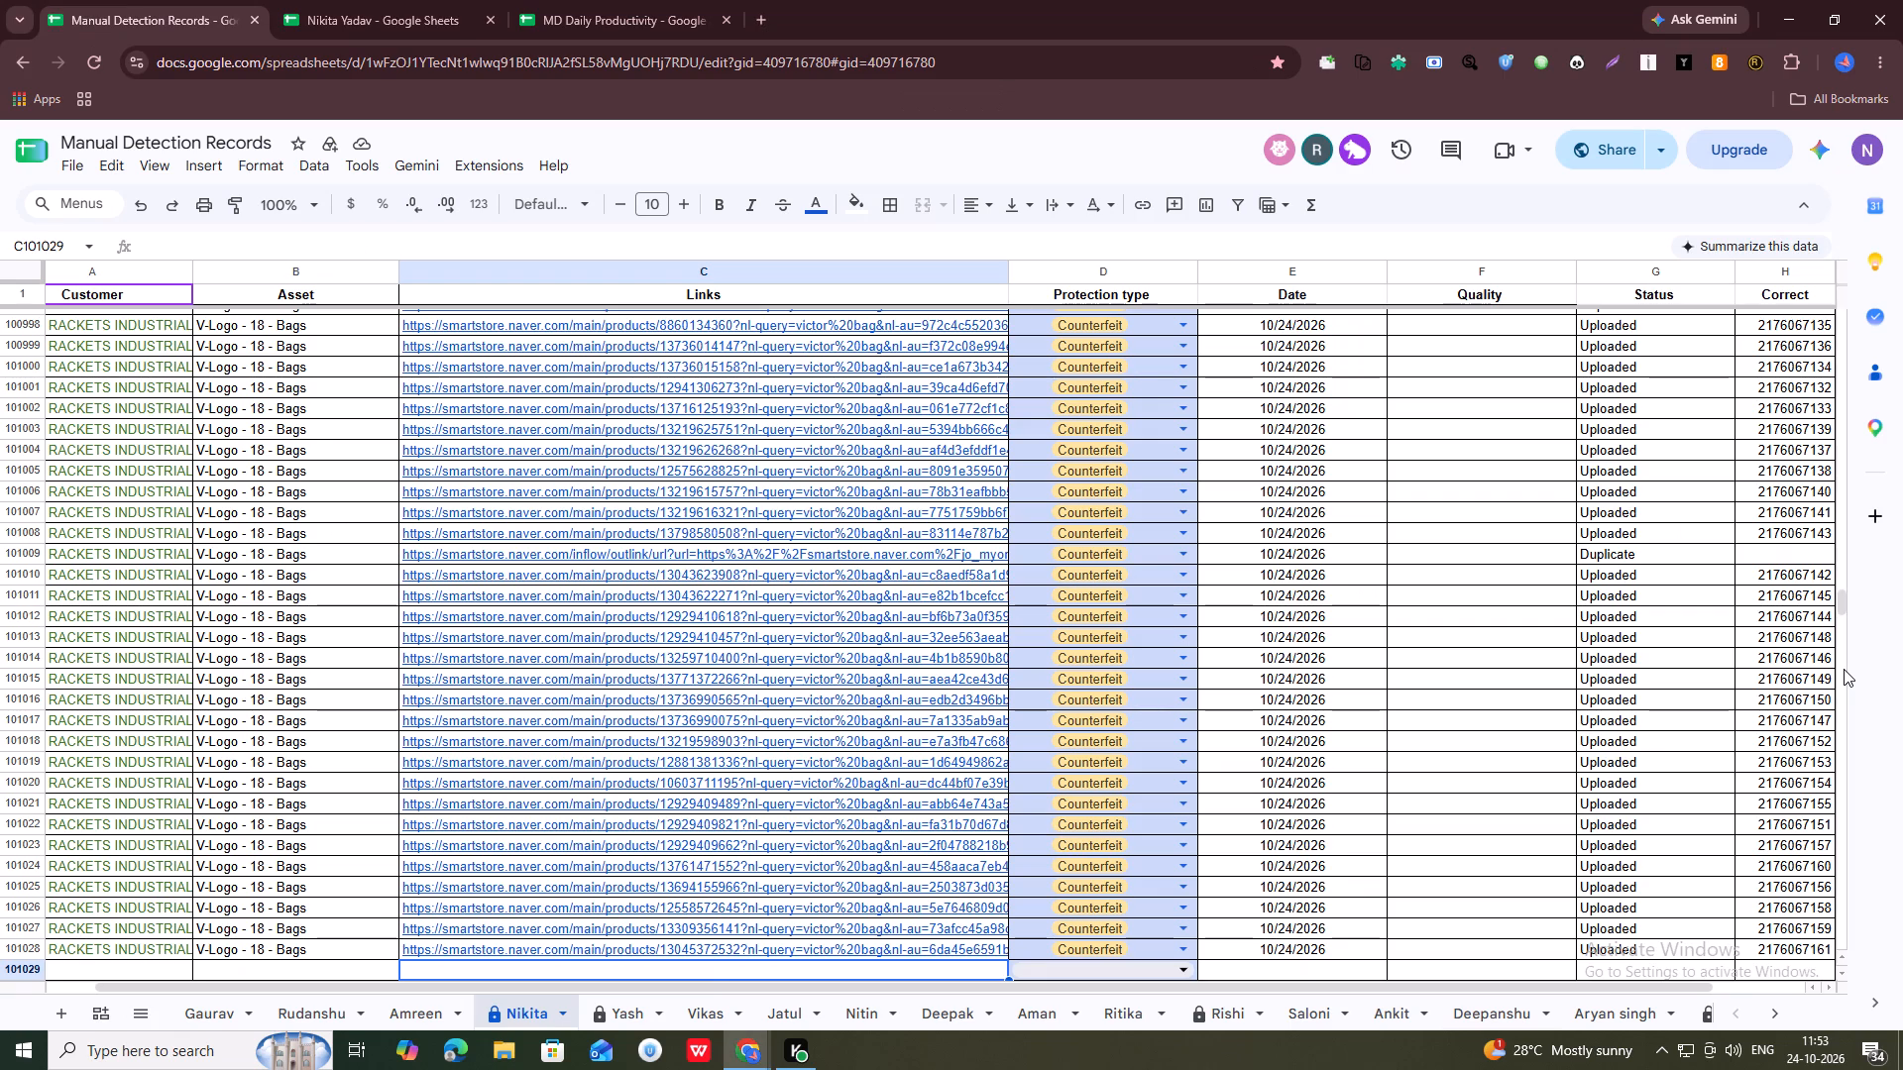
key(ctrl+v)
key(Down)
key(alt+Tab)
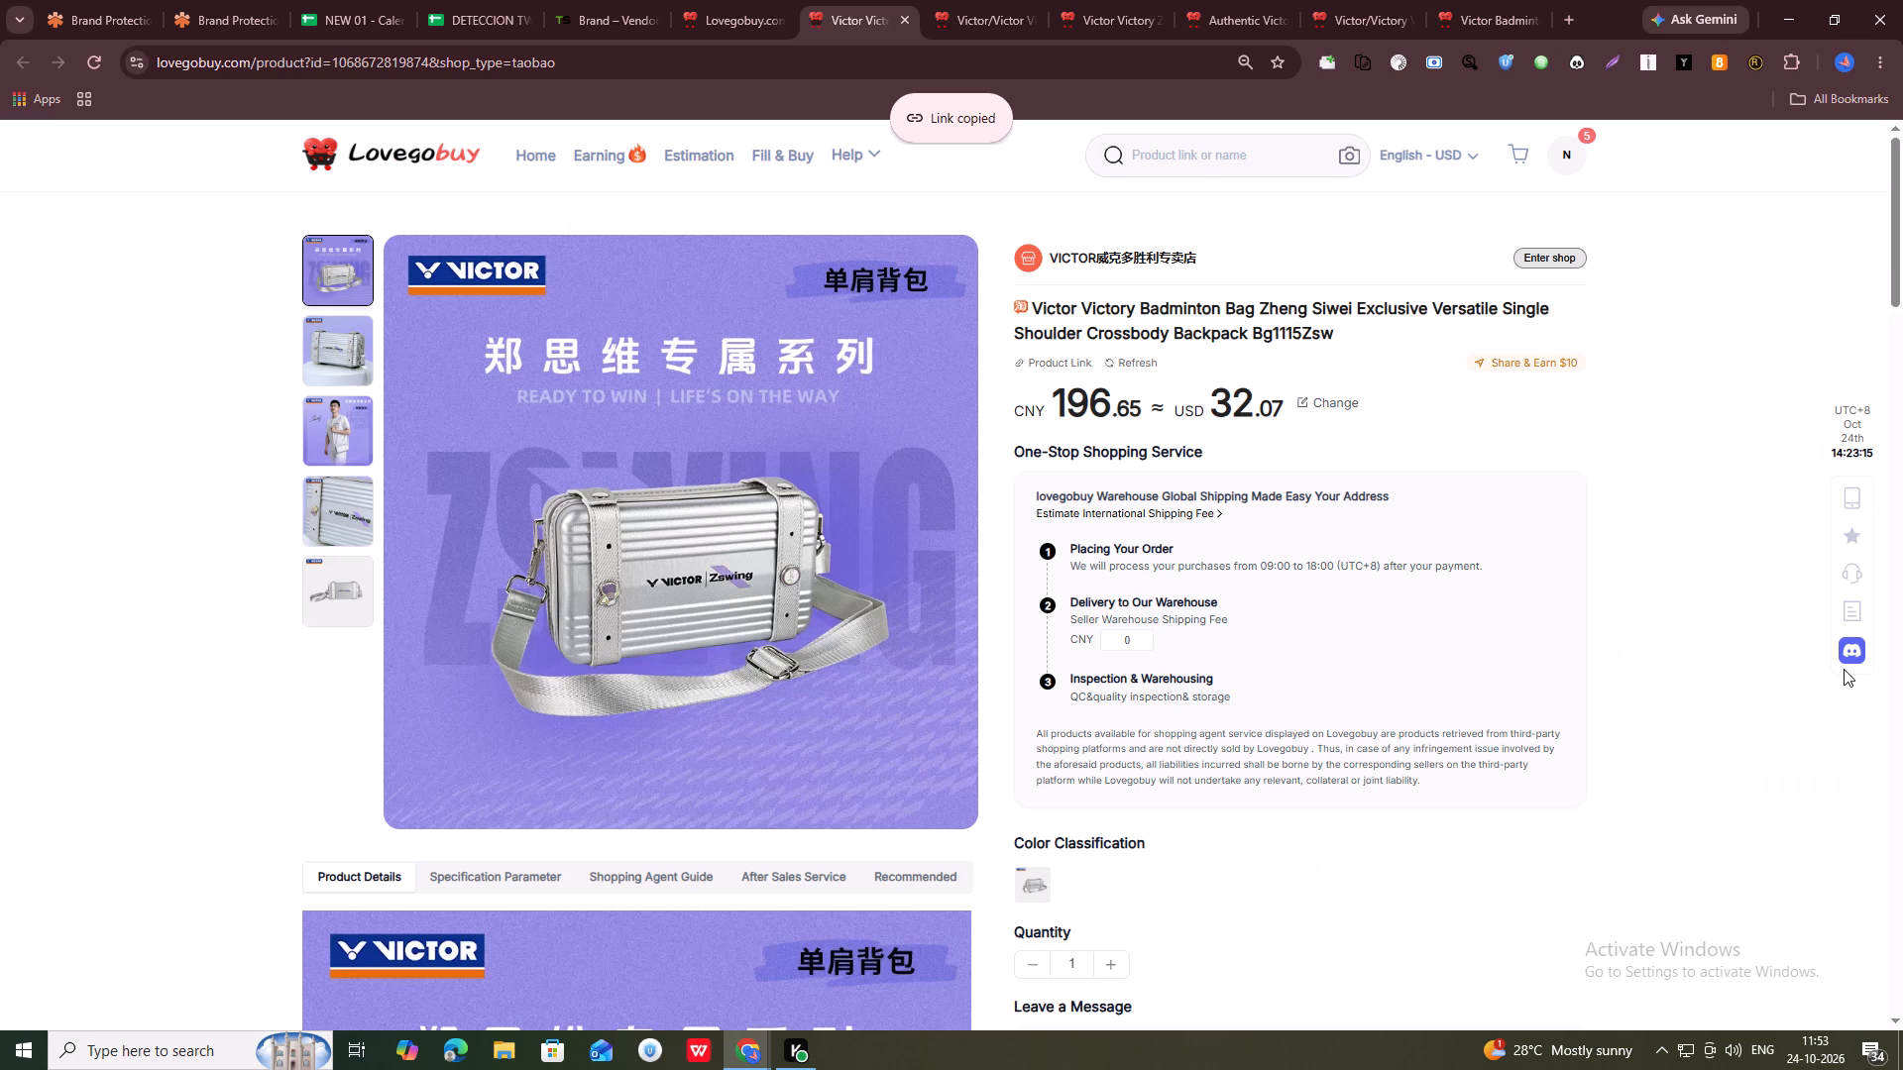
Review and close the $52.15 Bg5580Zsw travel bag listing and the $35.99 Bg1115 aluminum alloy crossbody bag listing.
key(ctrl+Tab)
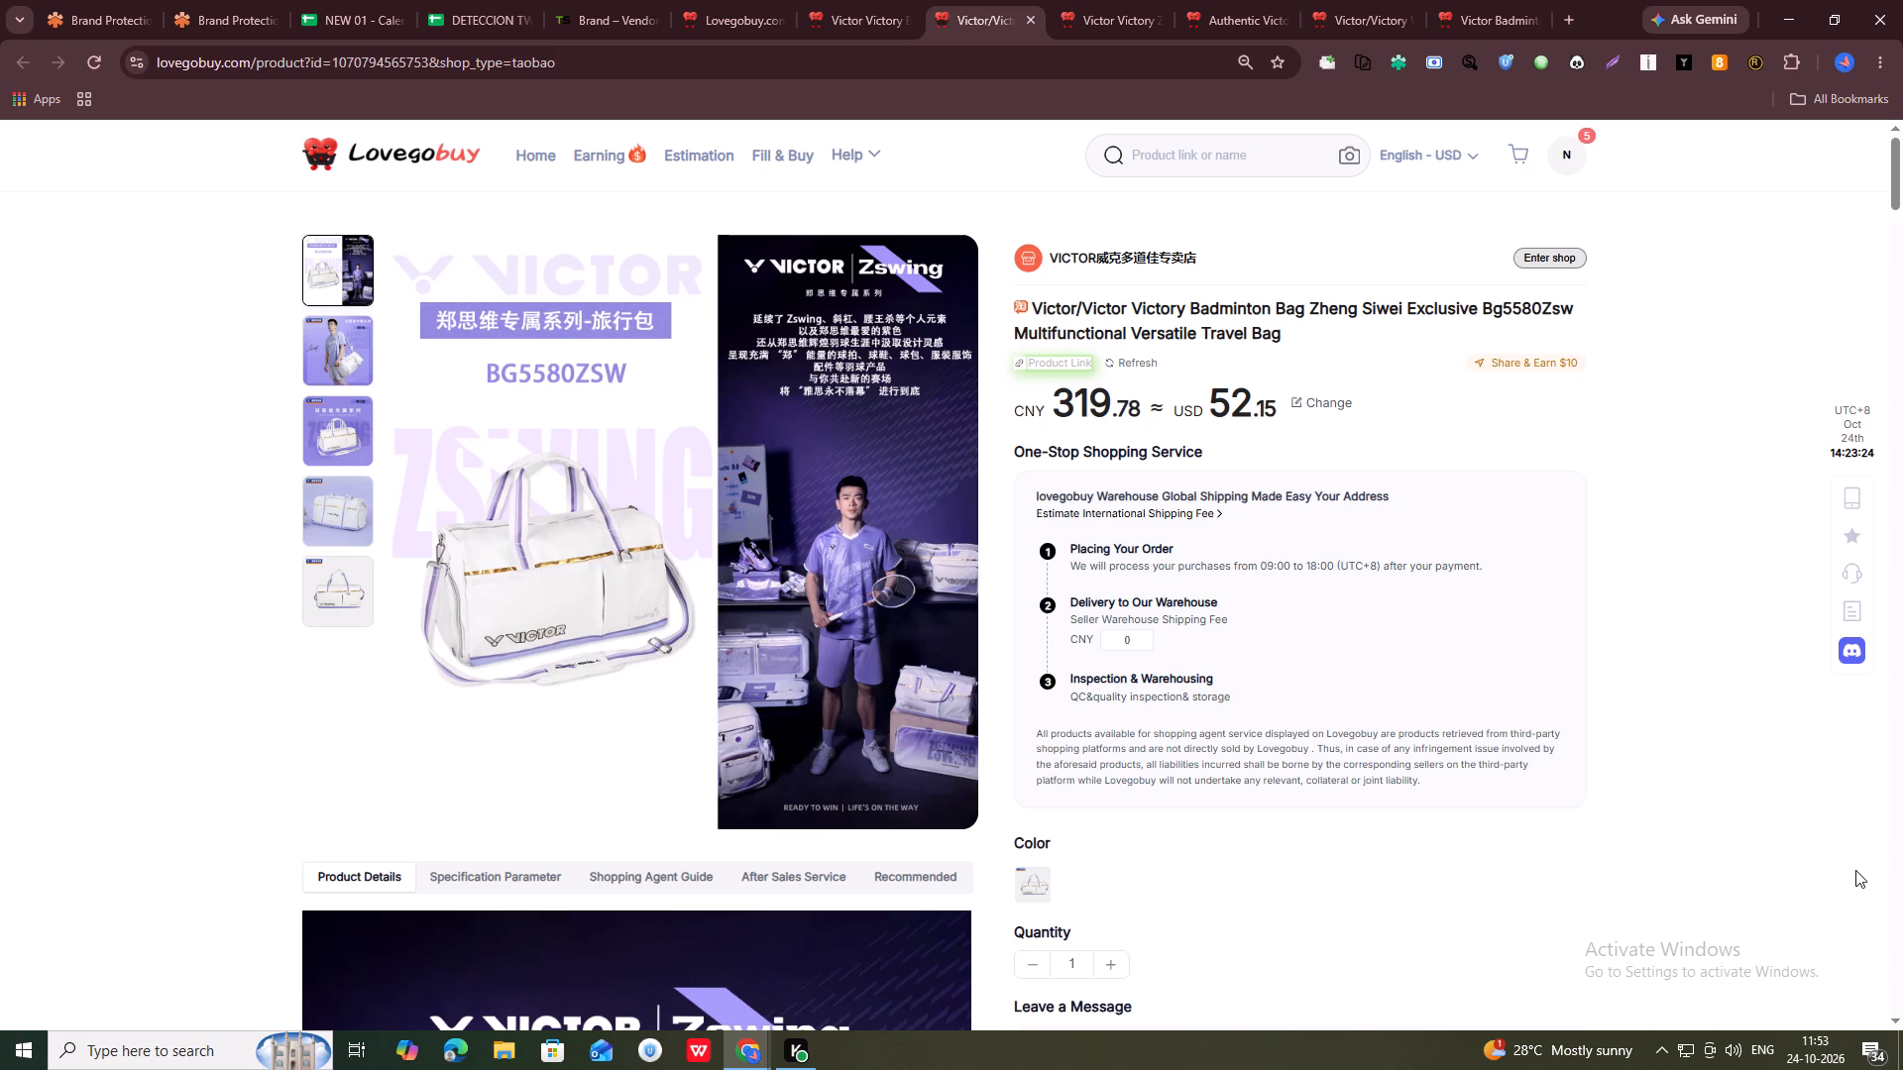
key(ctrl+w)
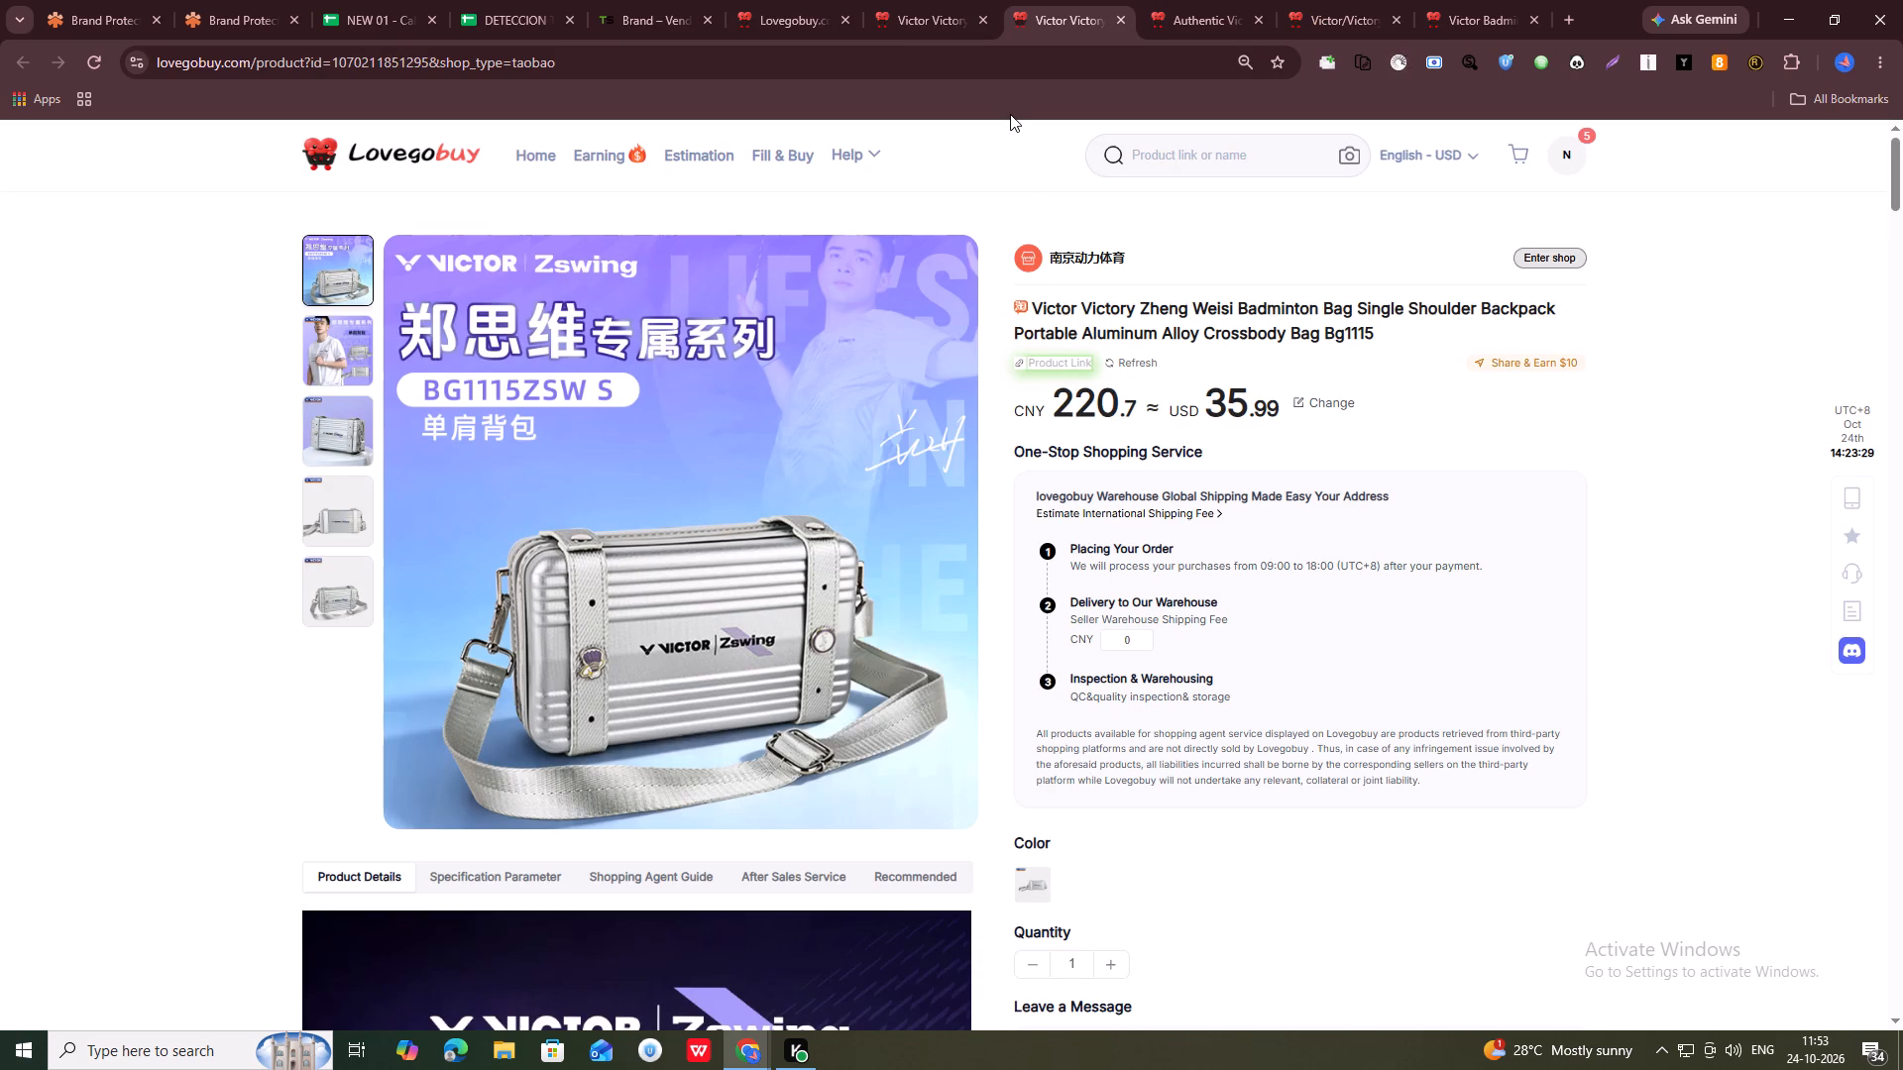
key(ctrl+w)
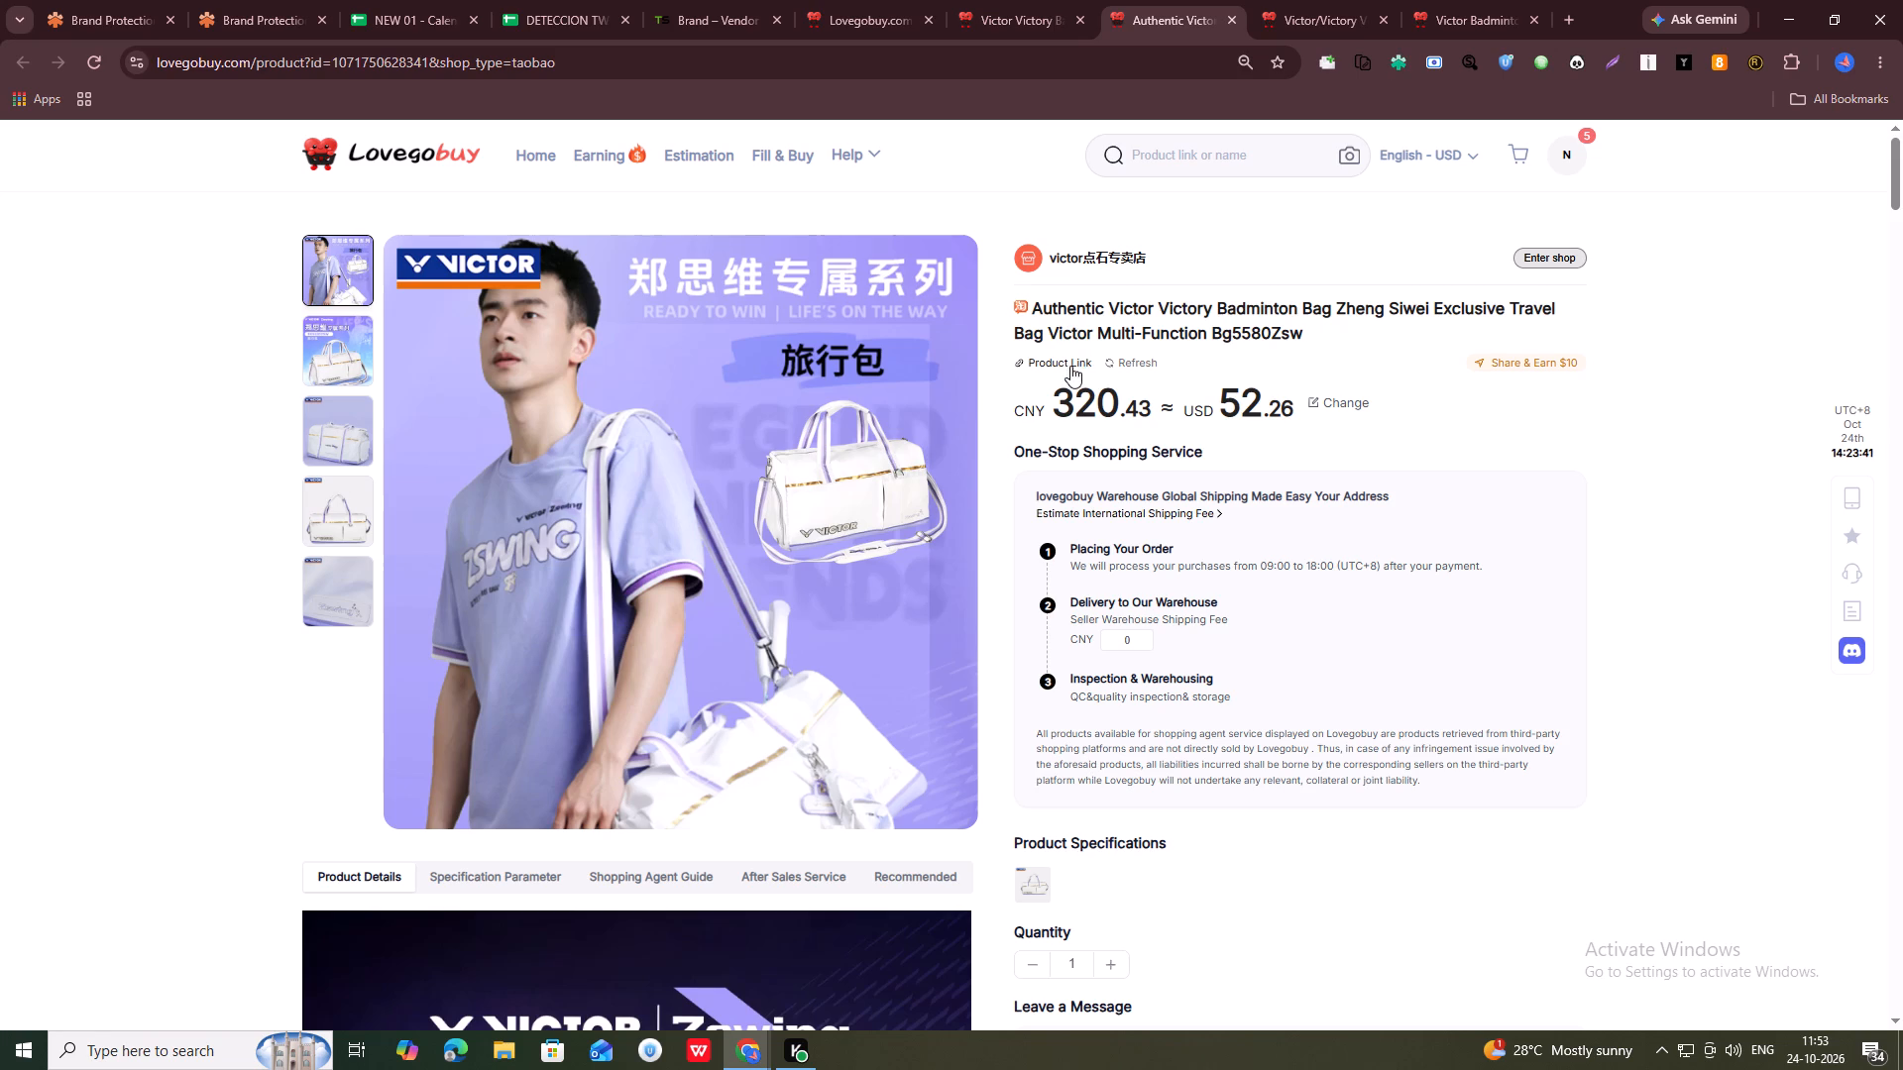
Copy the Authentic Victor Bg5580Zsw travel bag's product link into the Links column at row 101030, returning to the listing.
right_click(1066, 364)
click(1140, 570)
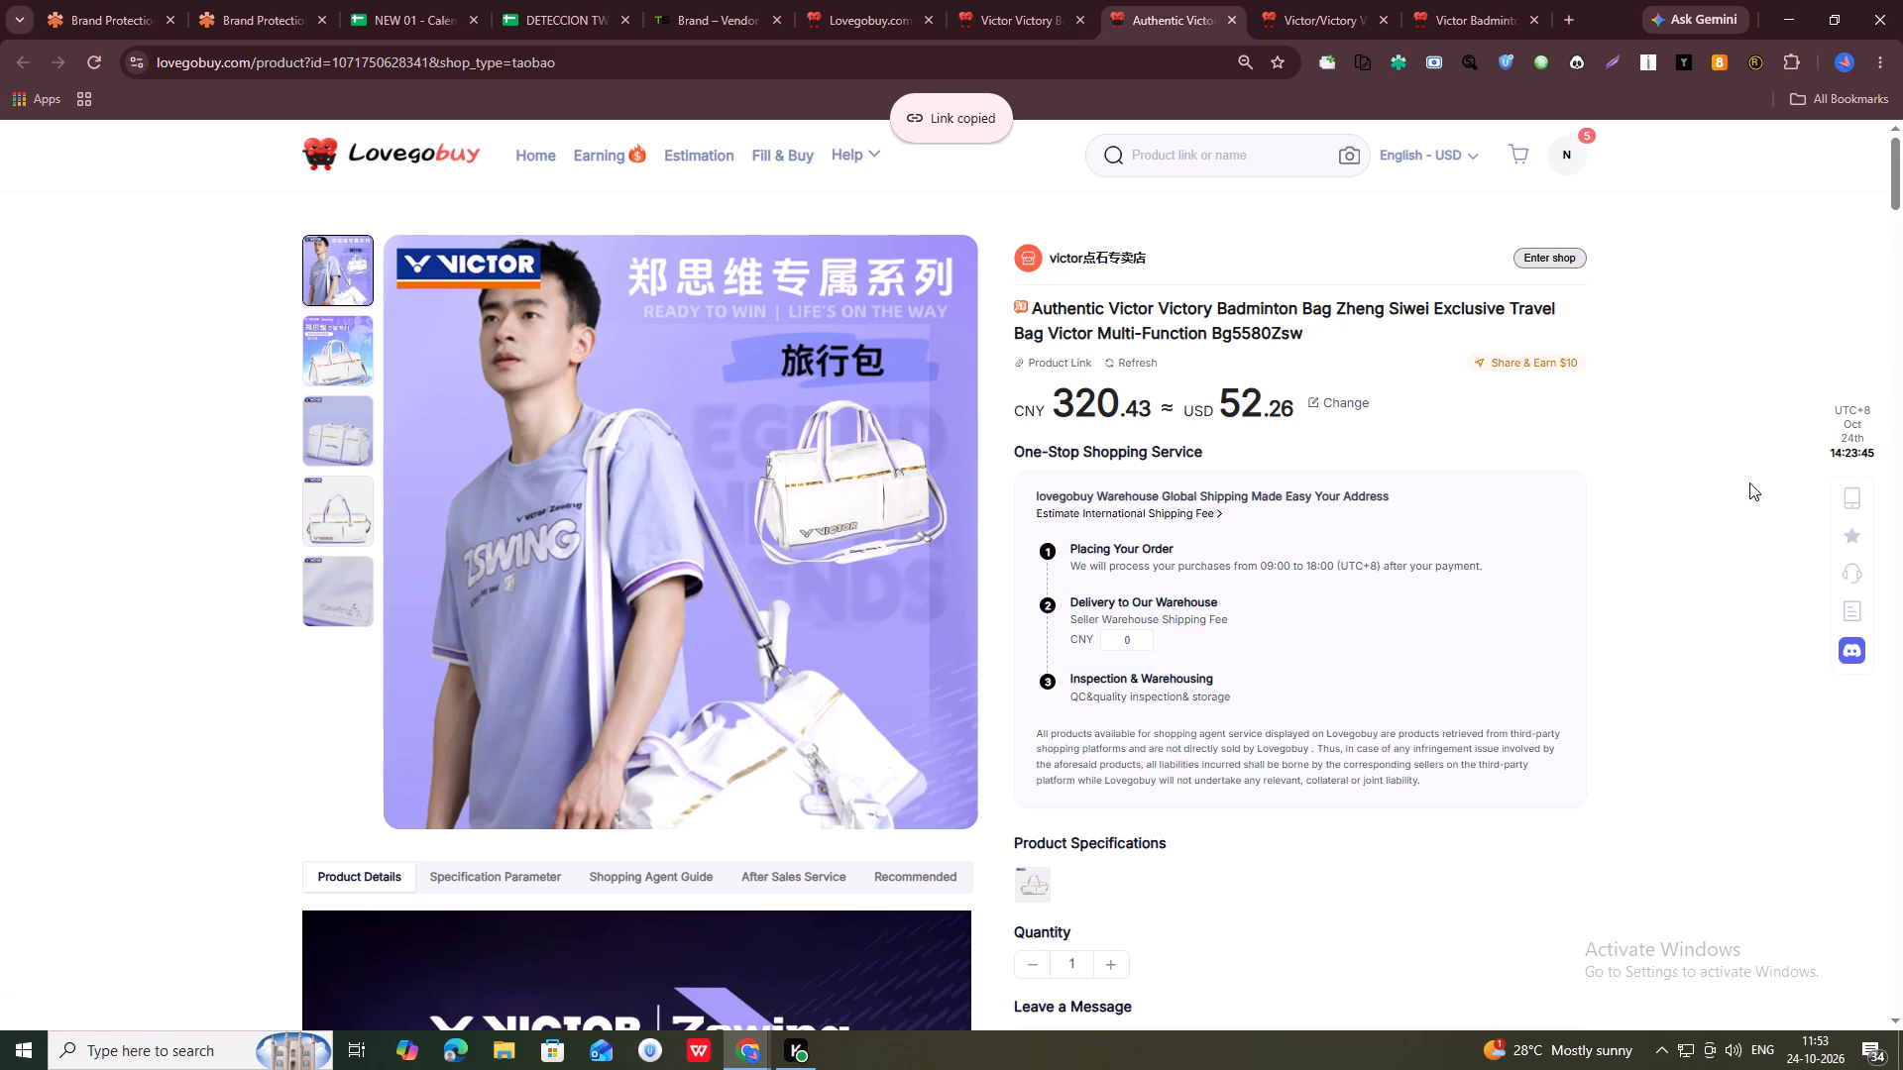
key(alt+Tab)
key(ctrl+v)
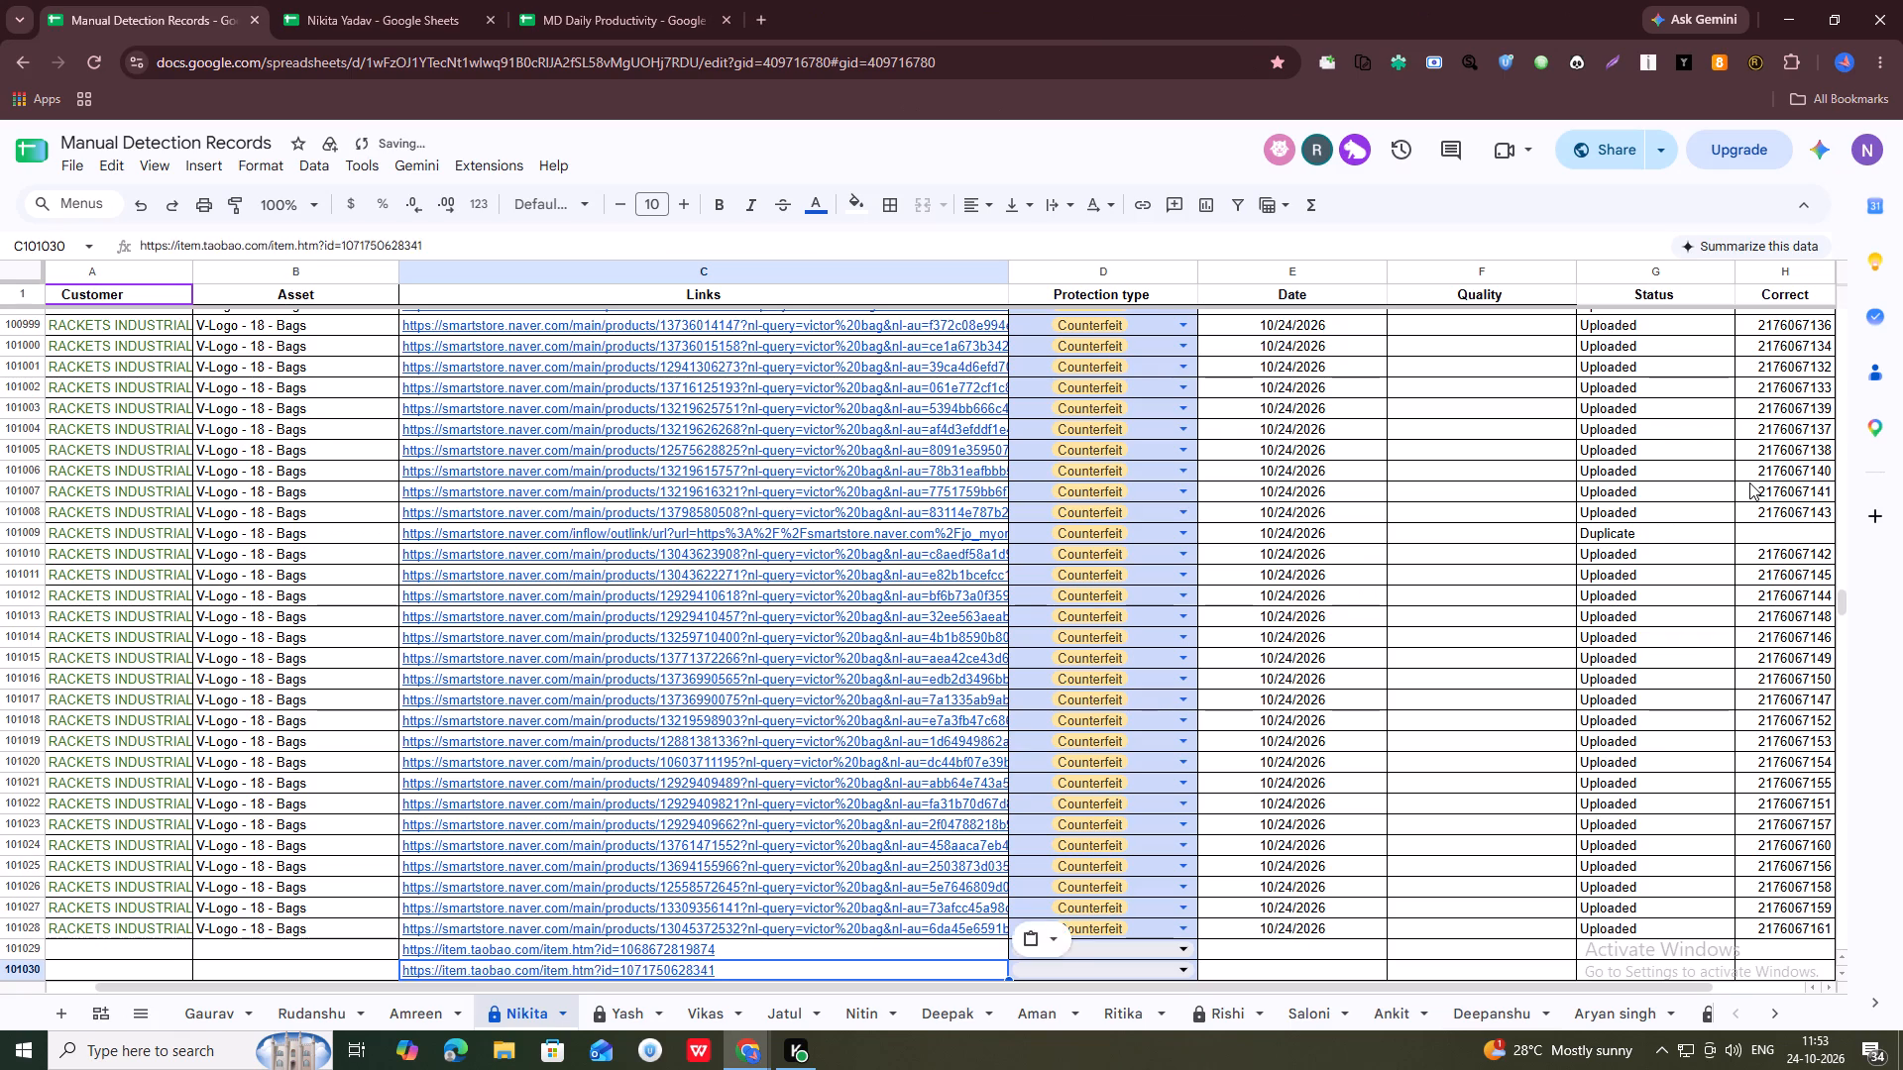
key(Down)
key(alt+Tab)
Review the Br5056Zsw and Br5080Zsw bag listings, close all remaining listing tabs and return to the victor bag results.
key(ctrl+Tab)
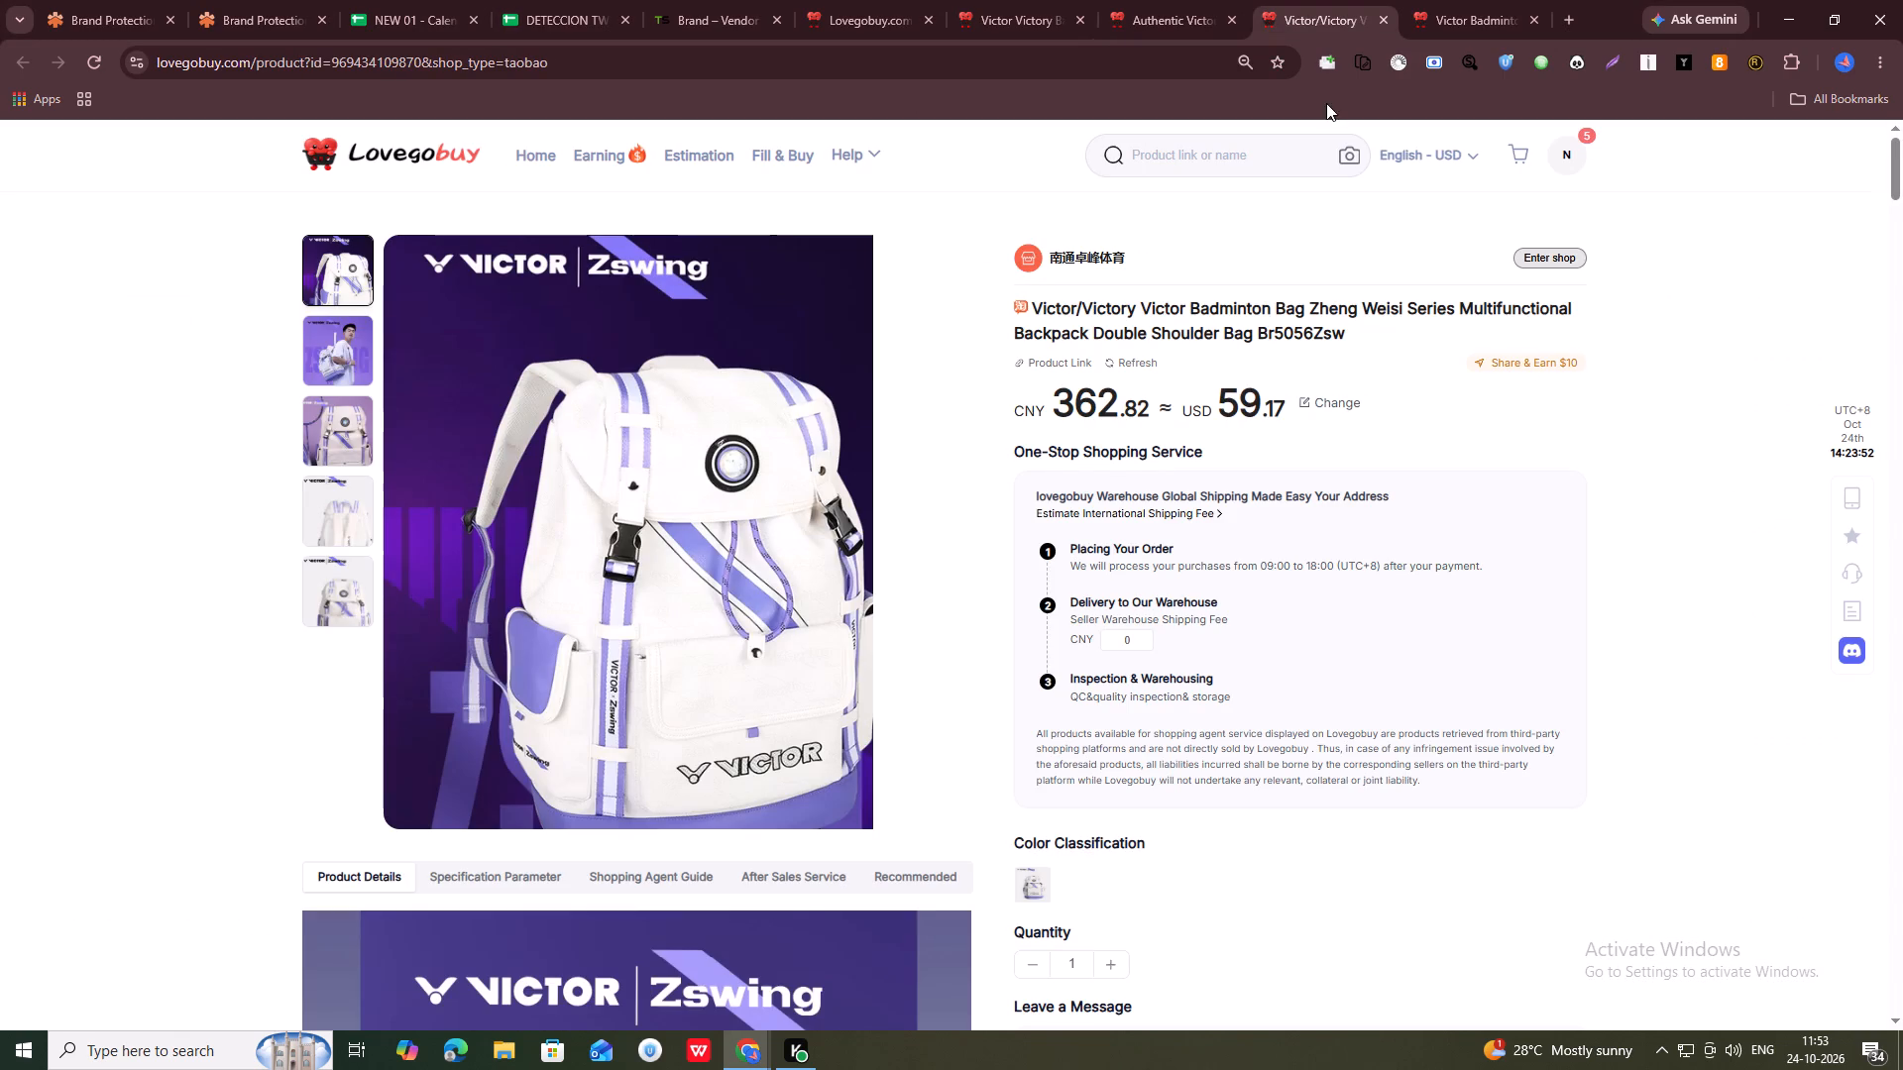
click(1184, 0)
click(1315, 0)
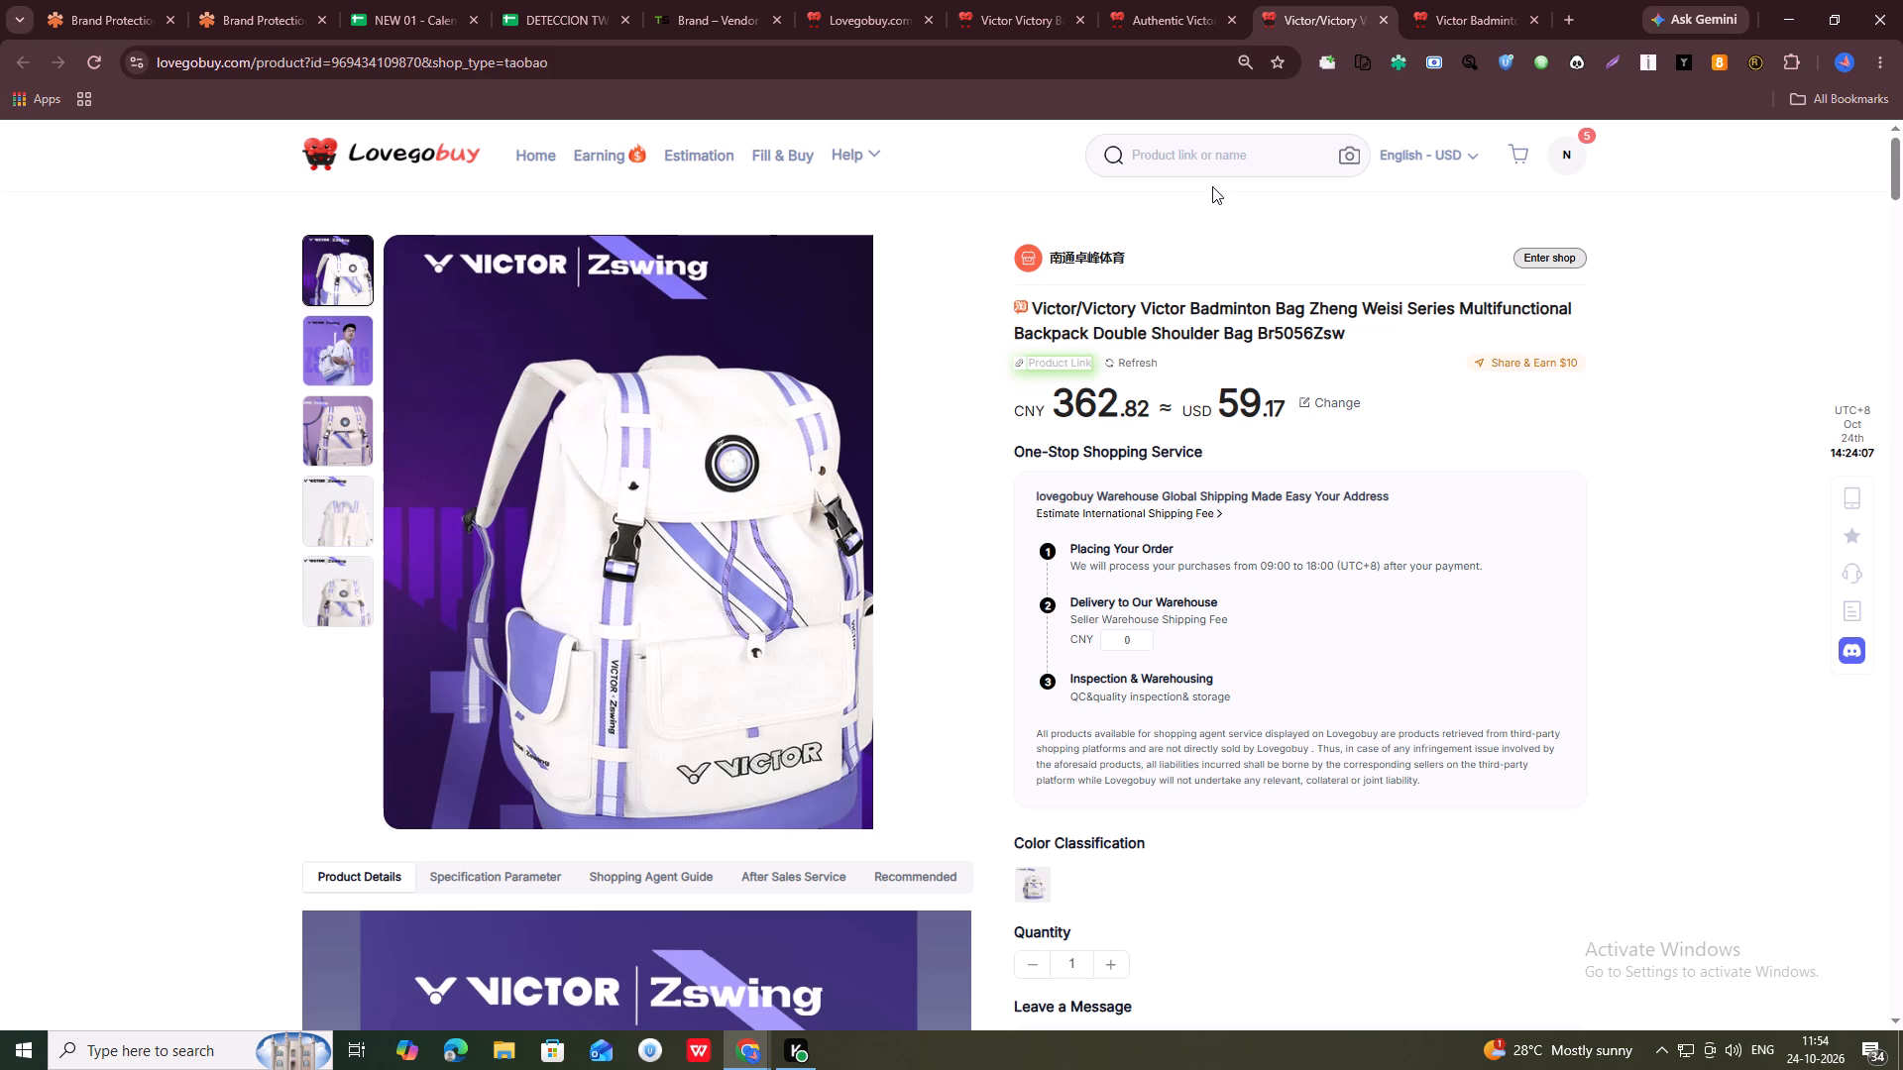
middle_click(1319, 0)
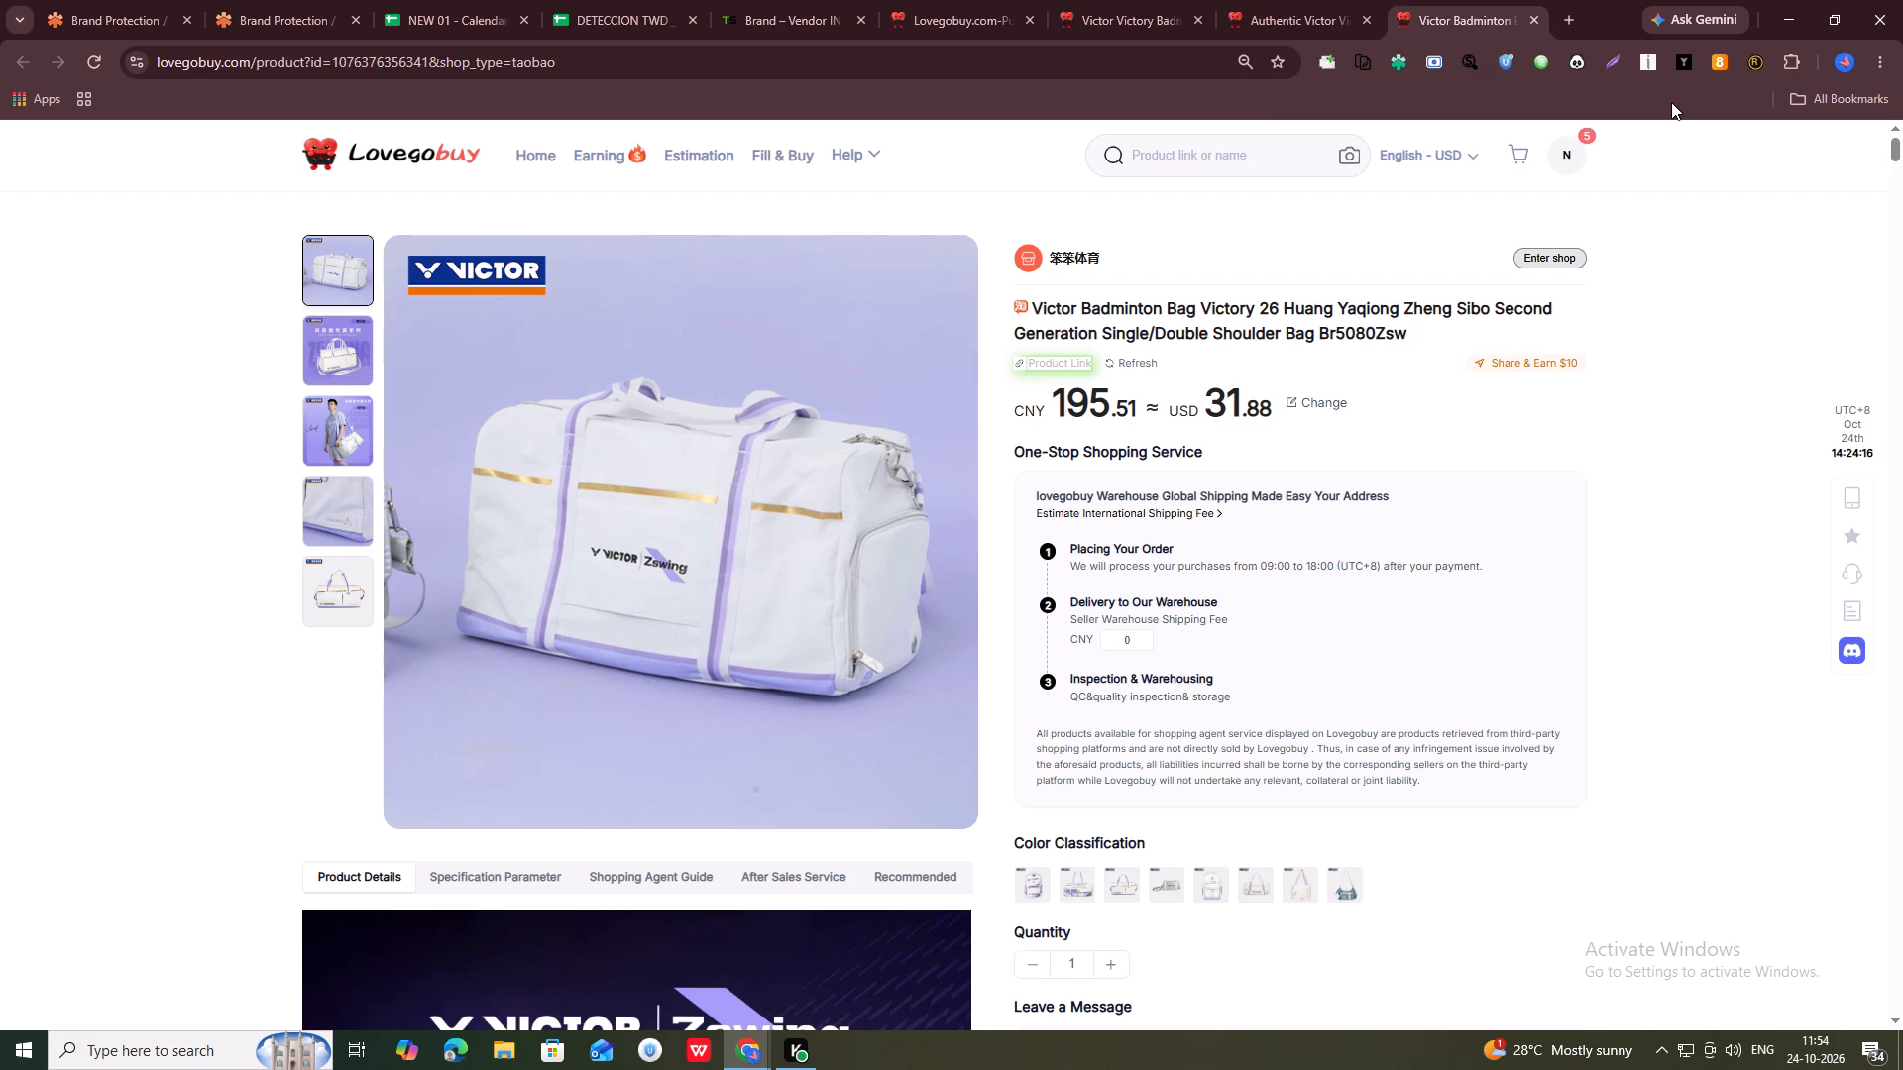
middle_click(1511, 0)
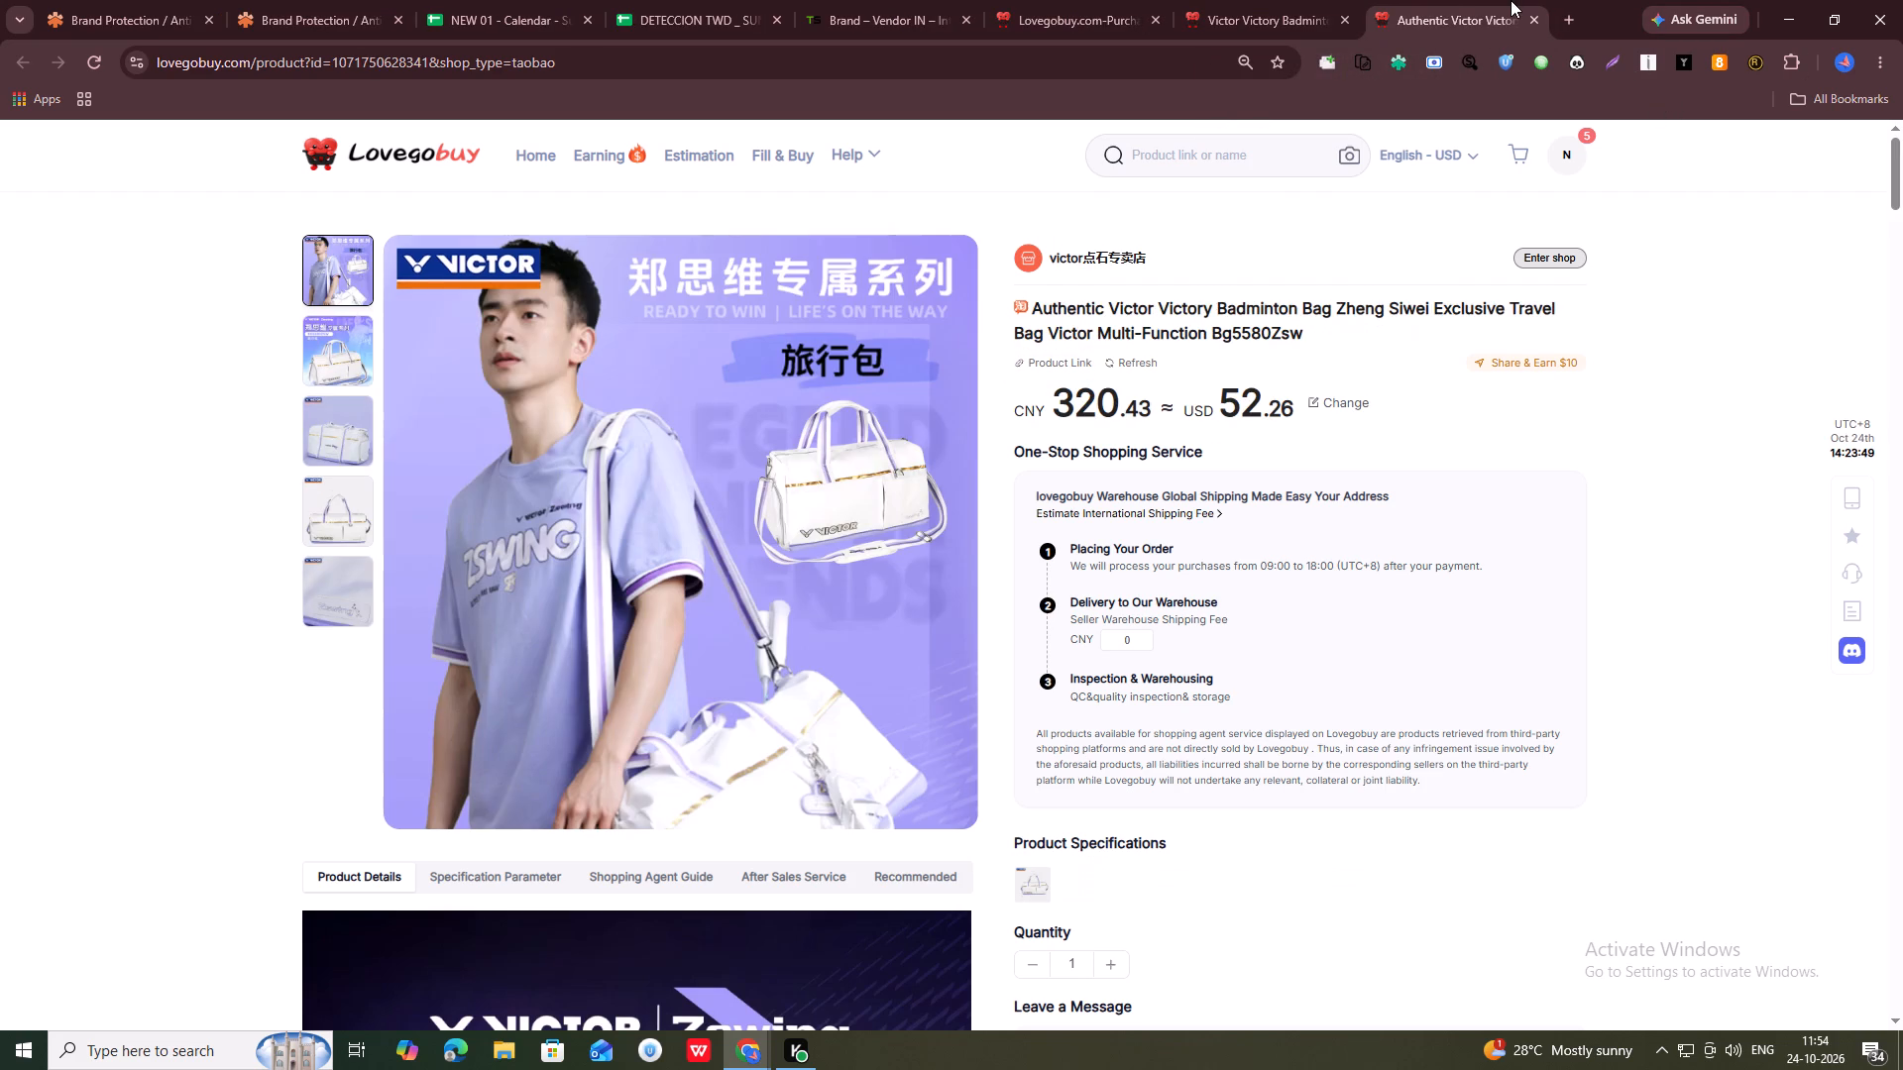
middle_click(1449, 0)
middle_click(1415, 0)
scroll(1415, 0, up, 1)
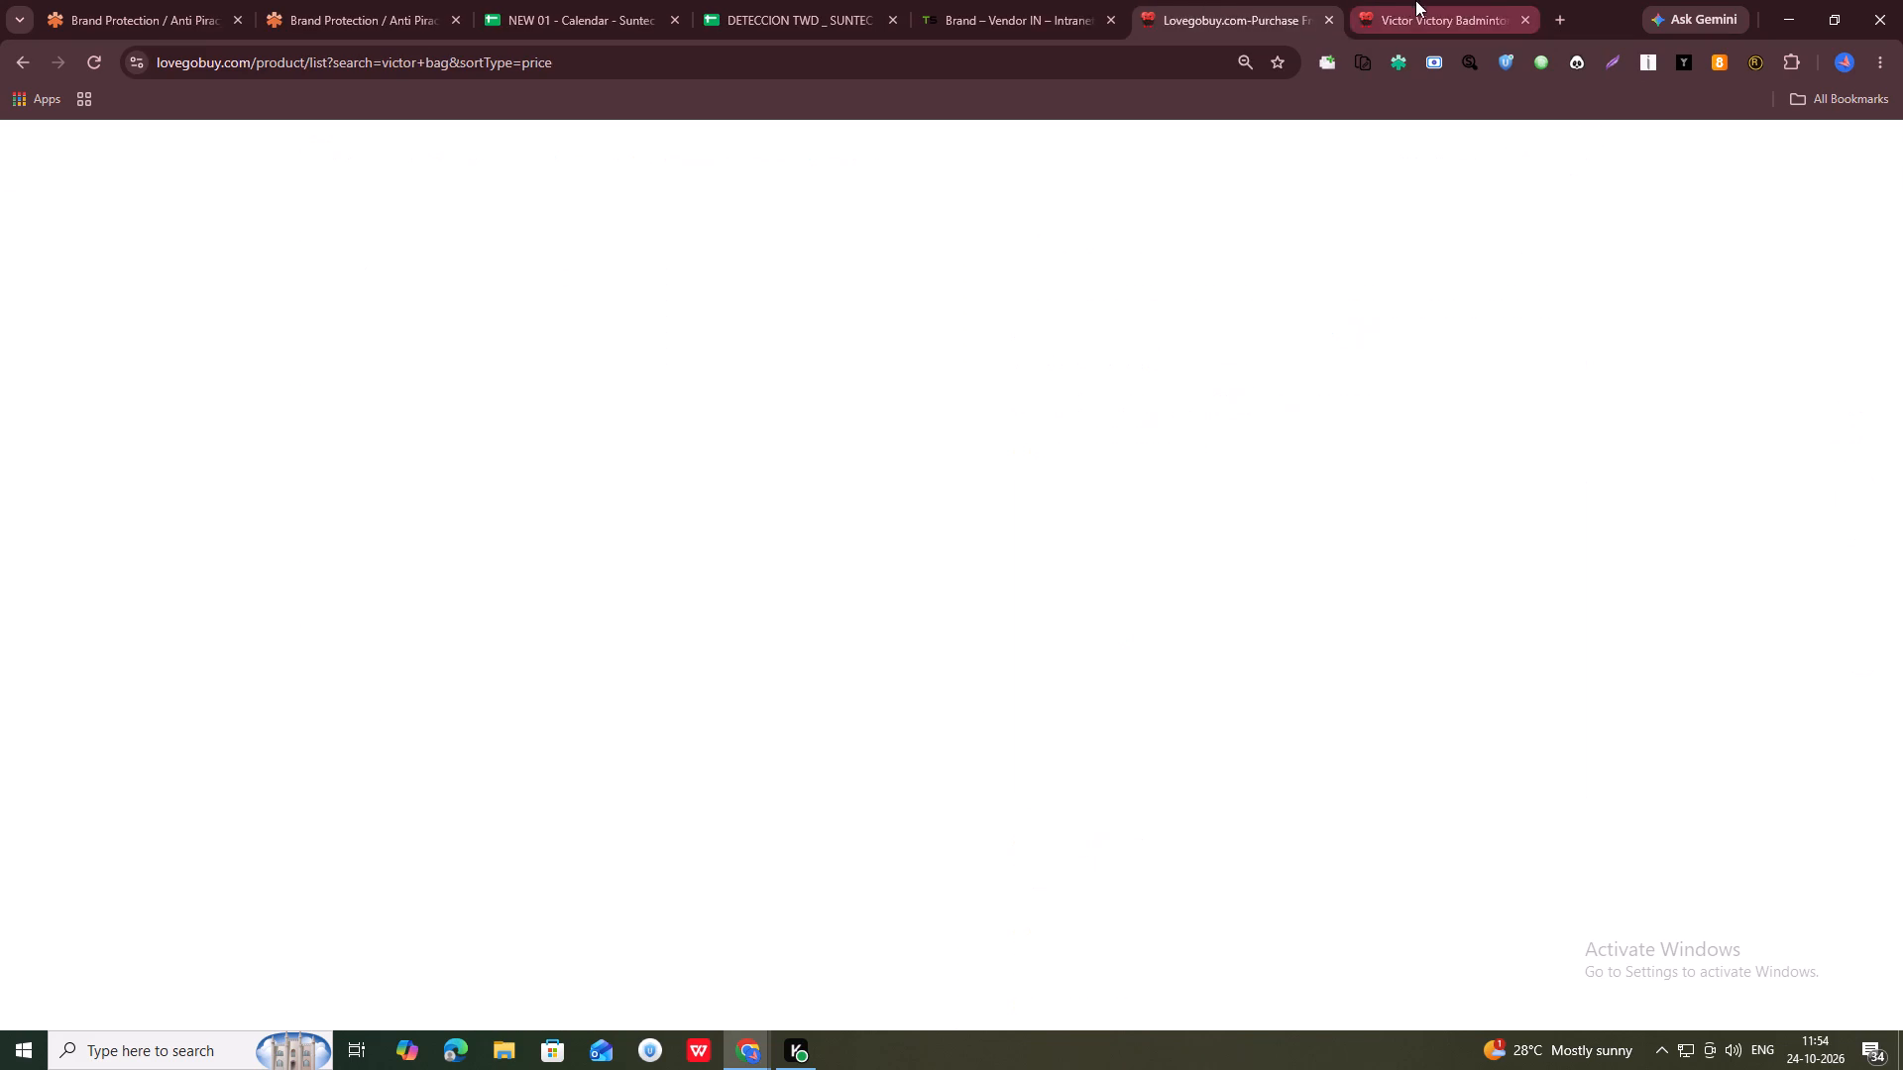
scroll(1458, 824, down, 6)
Submit the two Taobao links from rows 101029–101030 as new V-Logo - 18 - Bags product counterfeit incidents in Red Points.
key(alt+Tab)
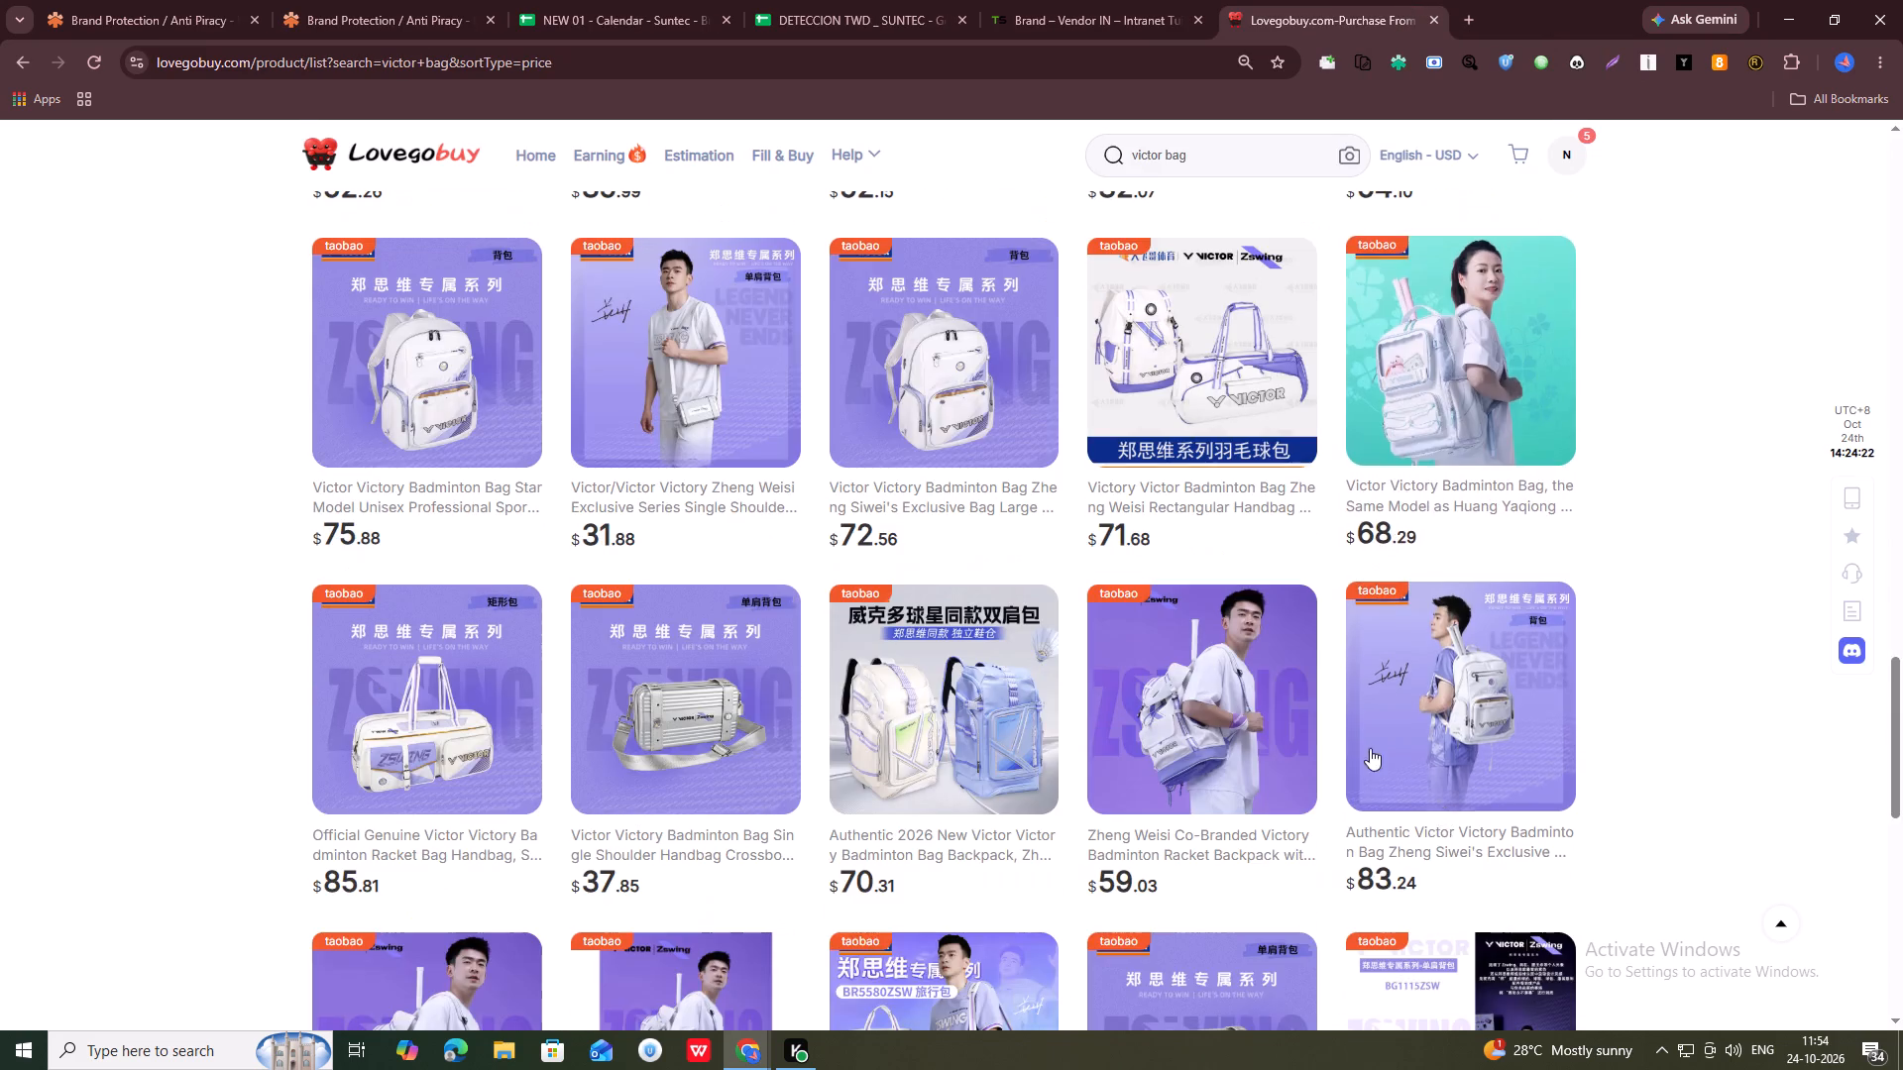
key(Up)
key(shift+Up)
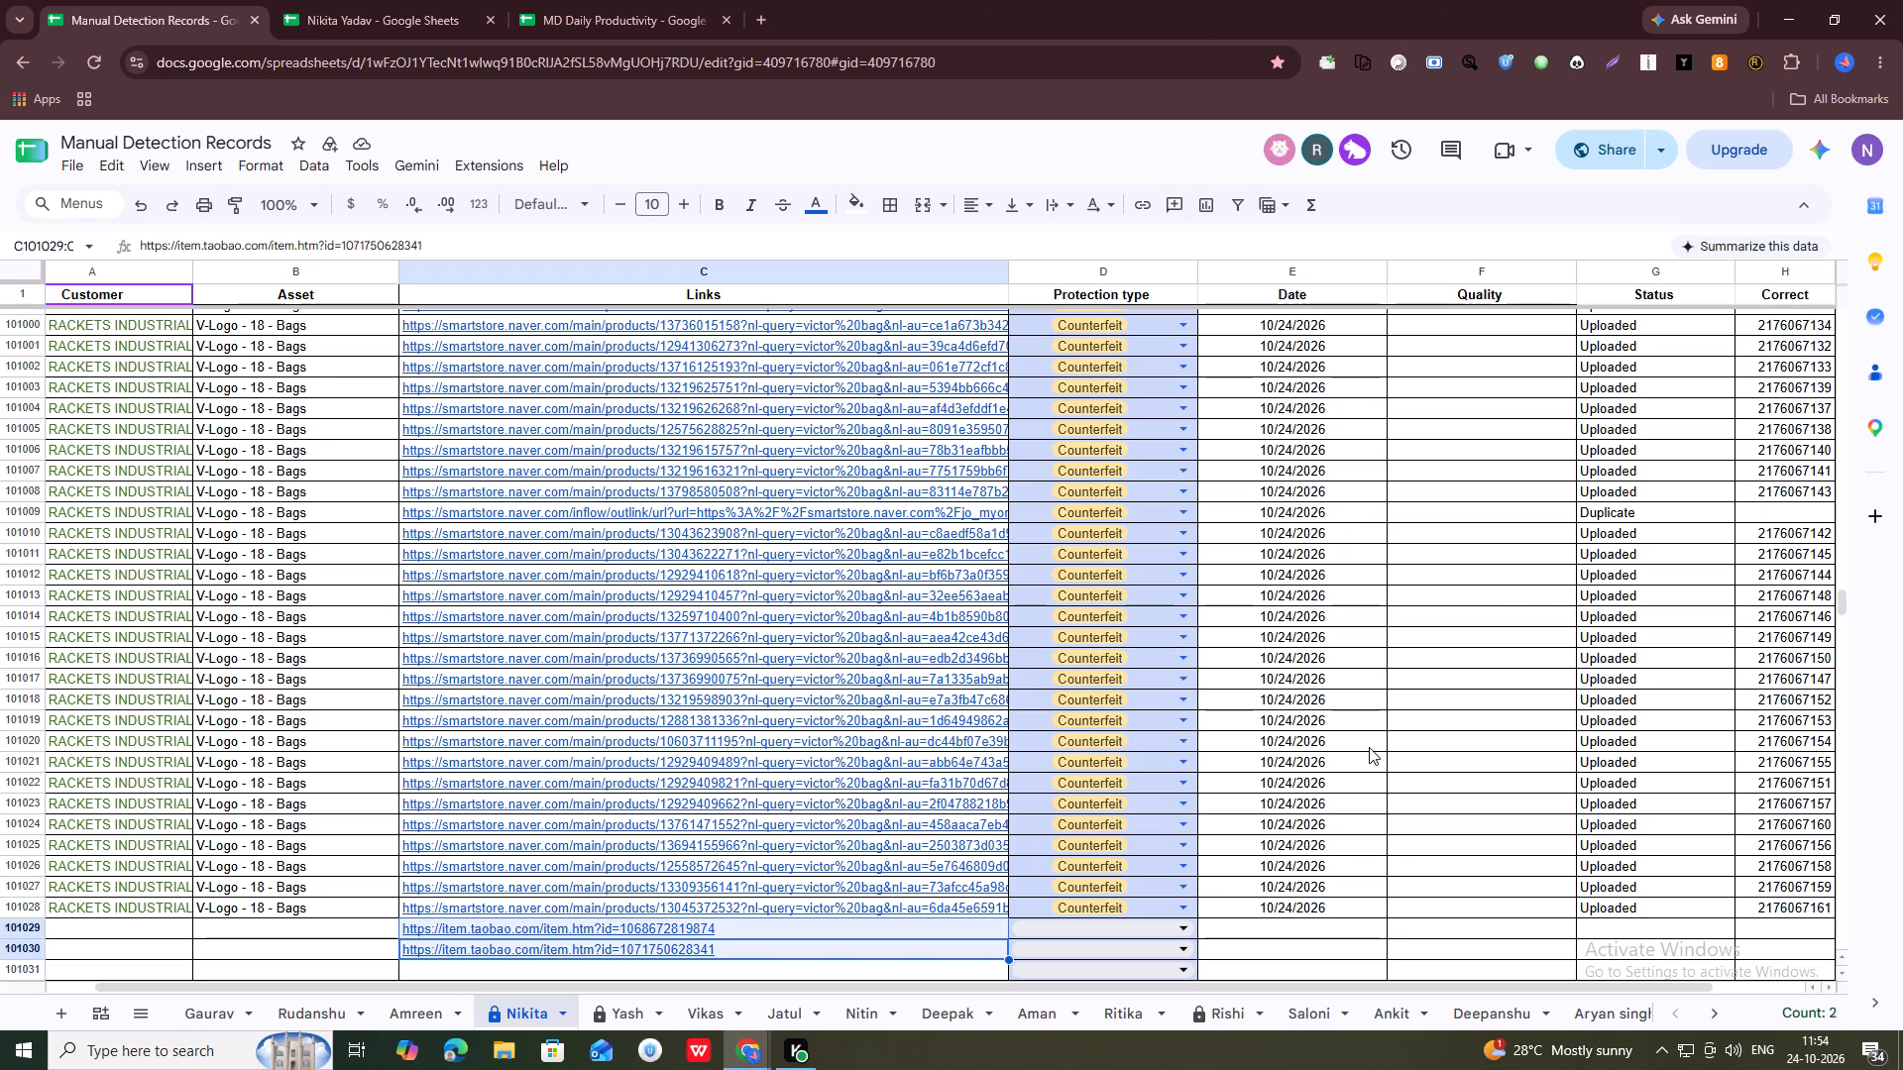
key(ctrl+c)
key(alt+Tab)
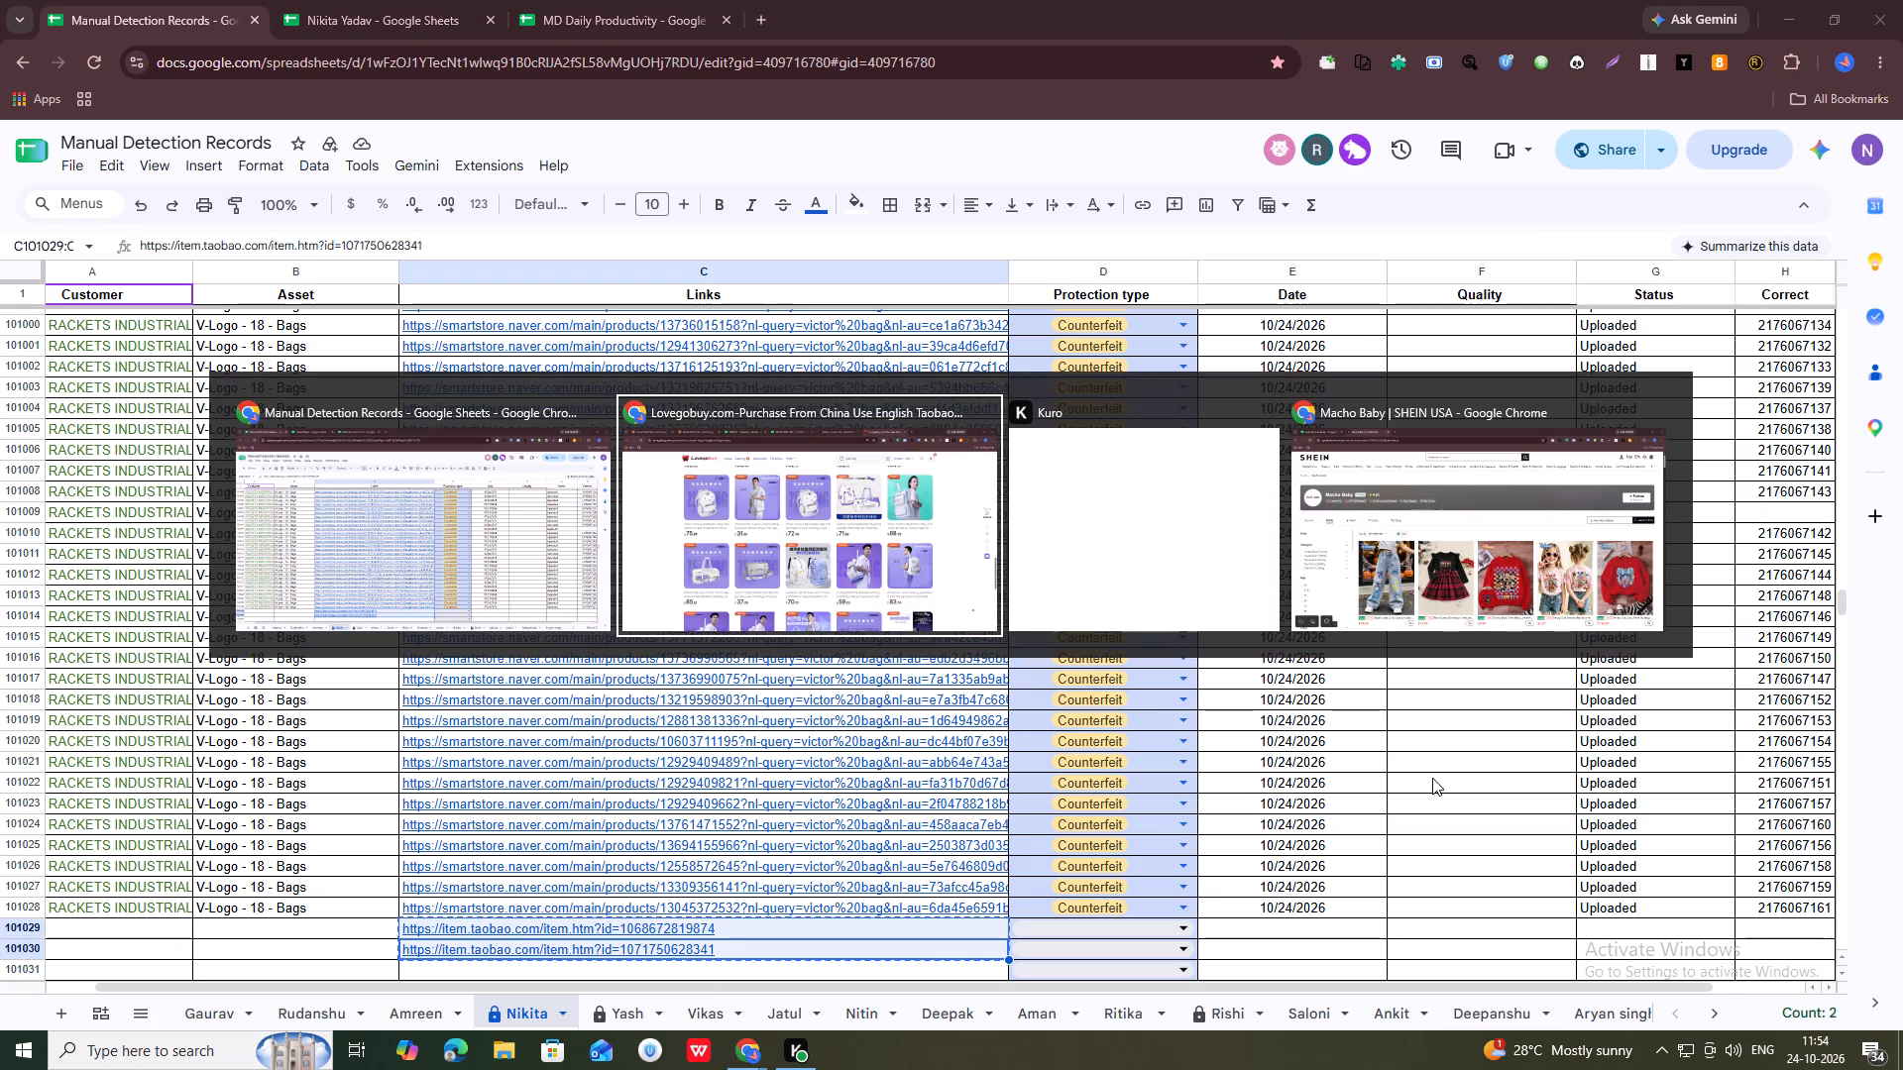
click(56, 0)
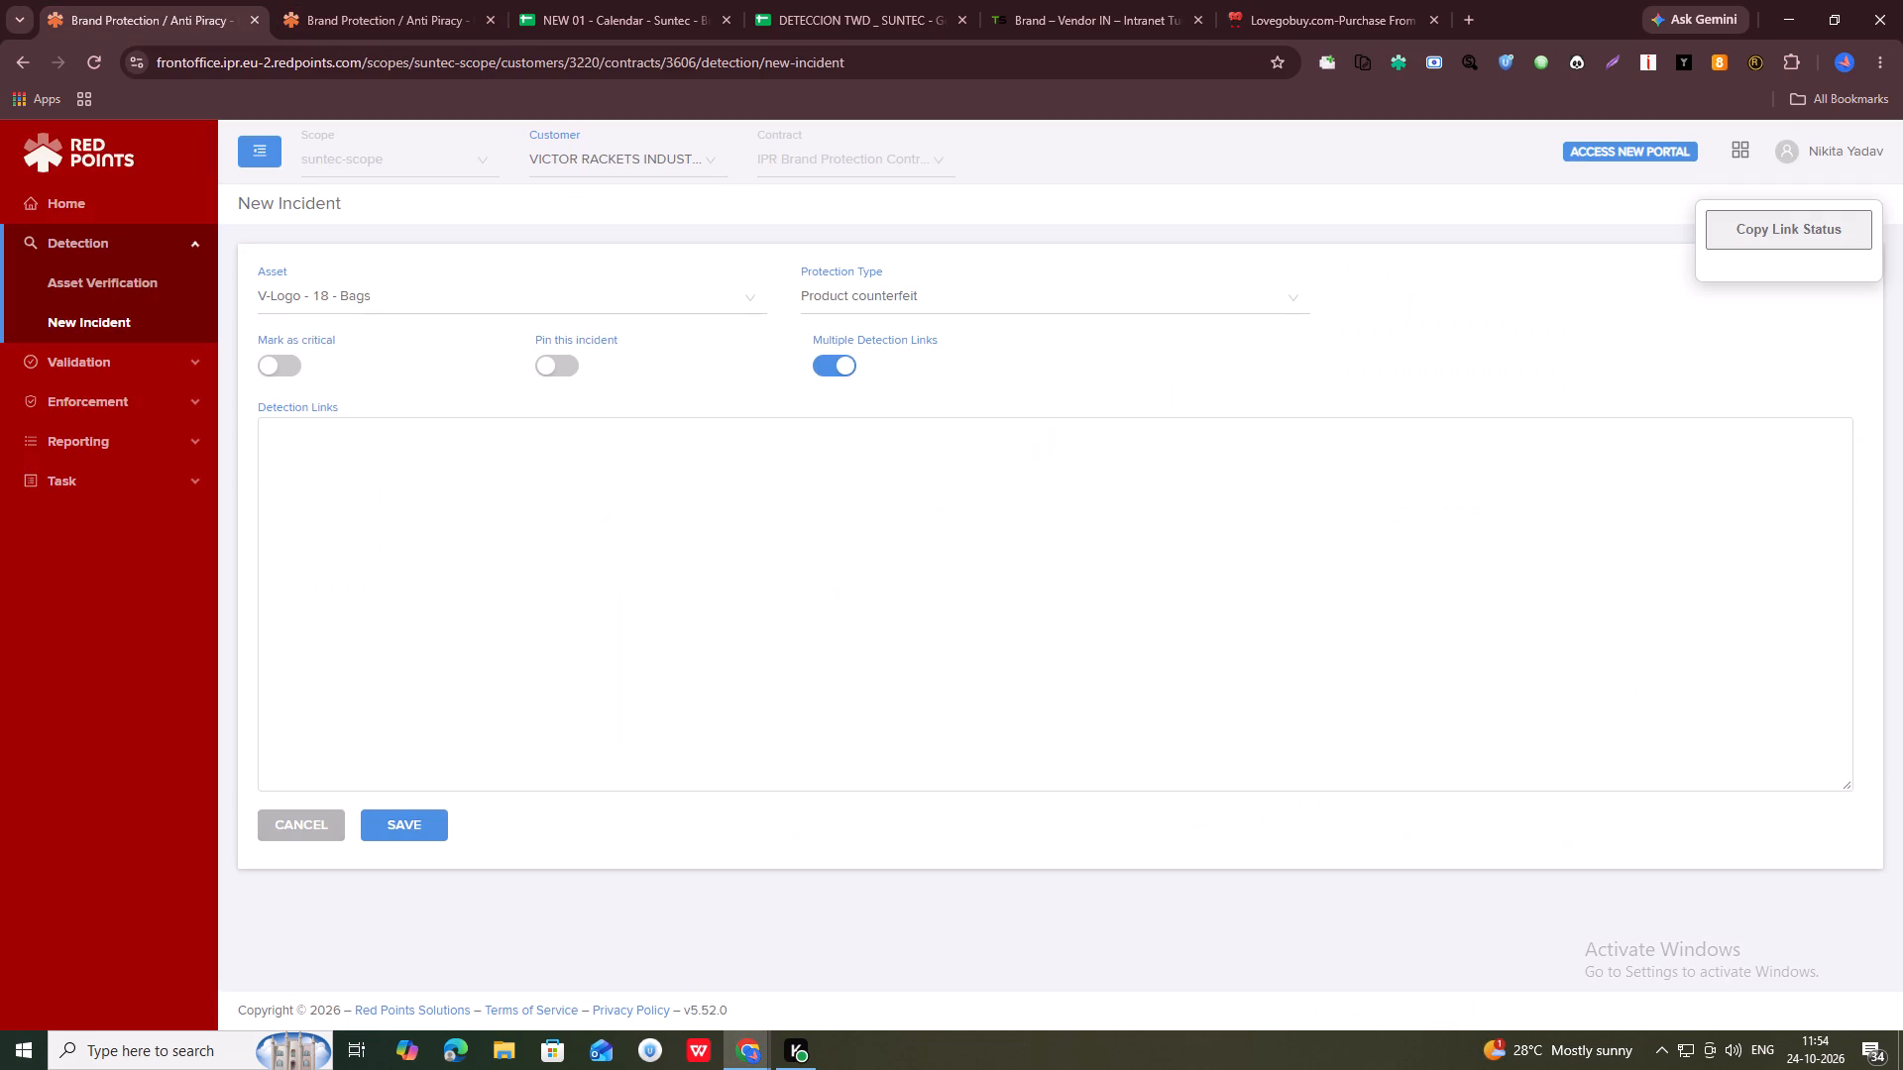
click(541, 576)
key(ctrl+v)
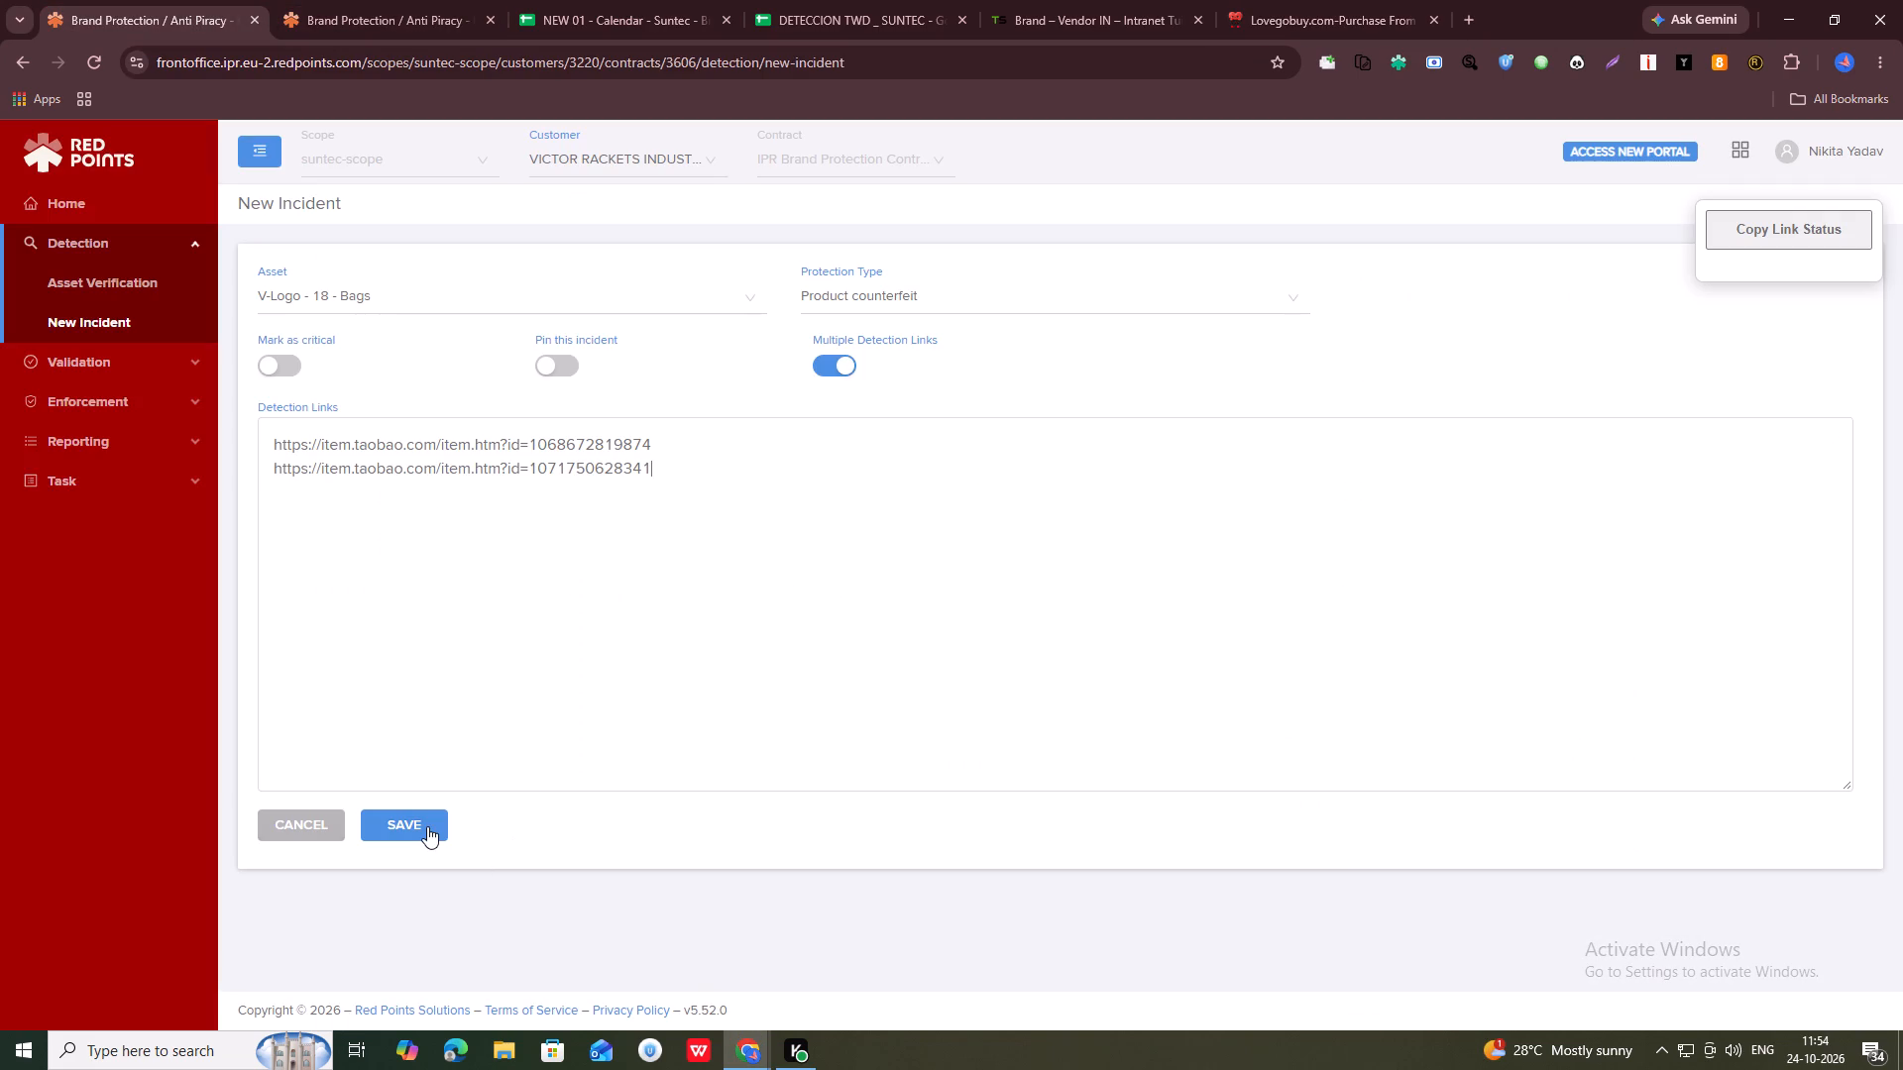
click(427, 826)
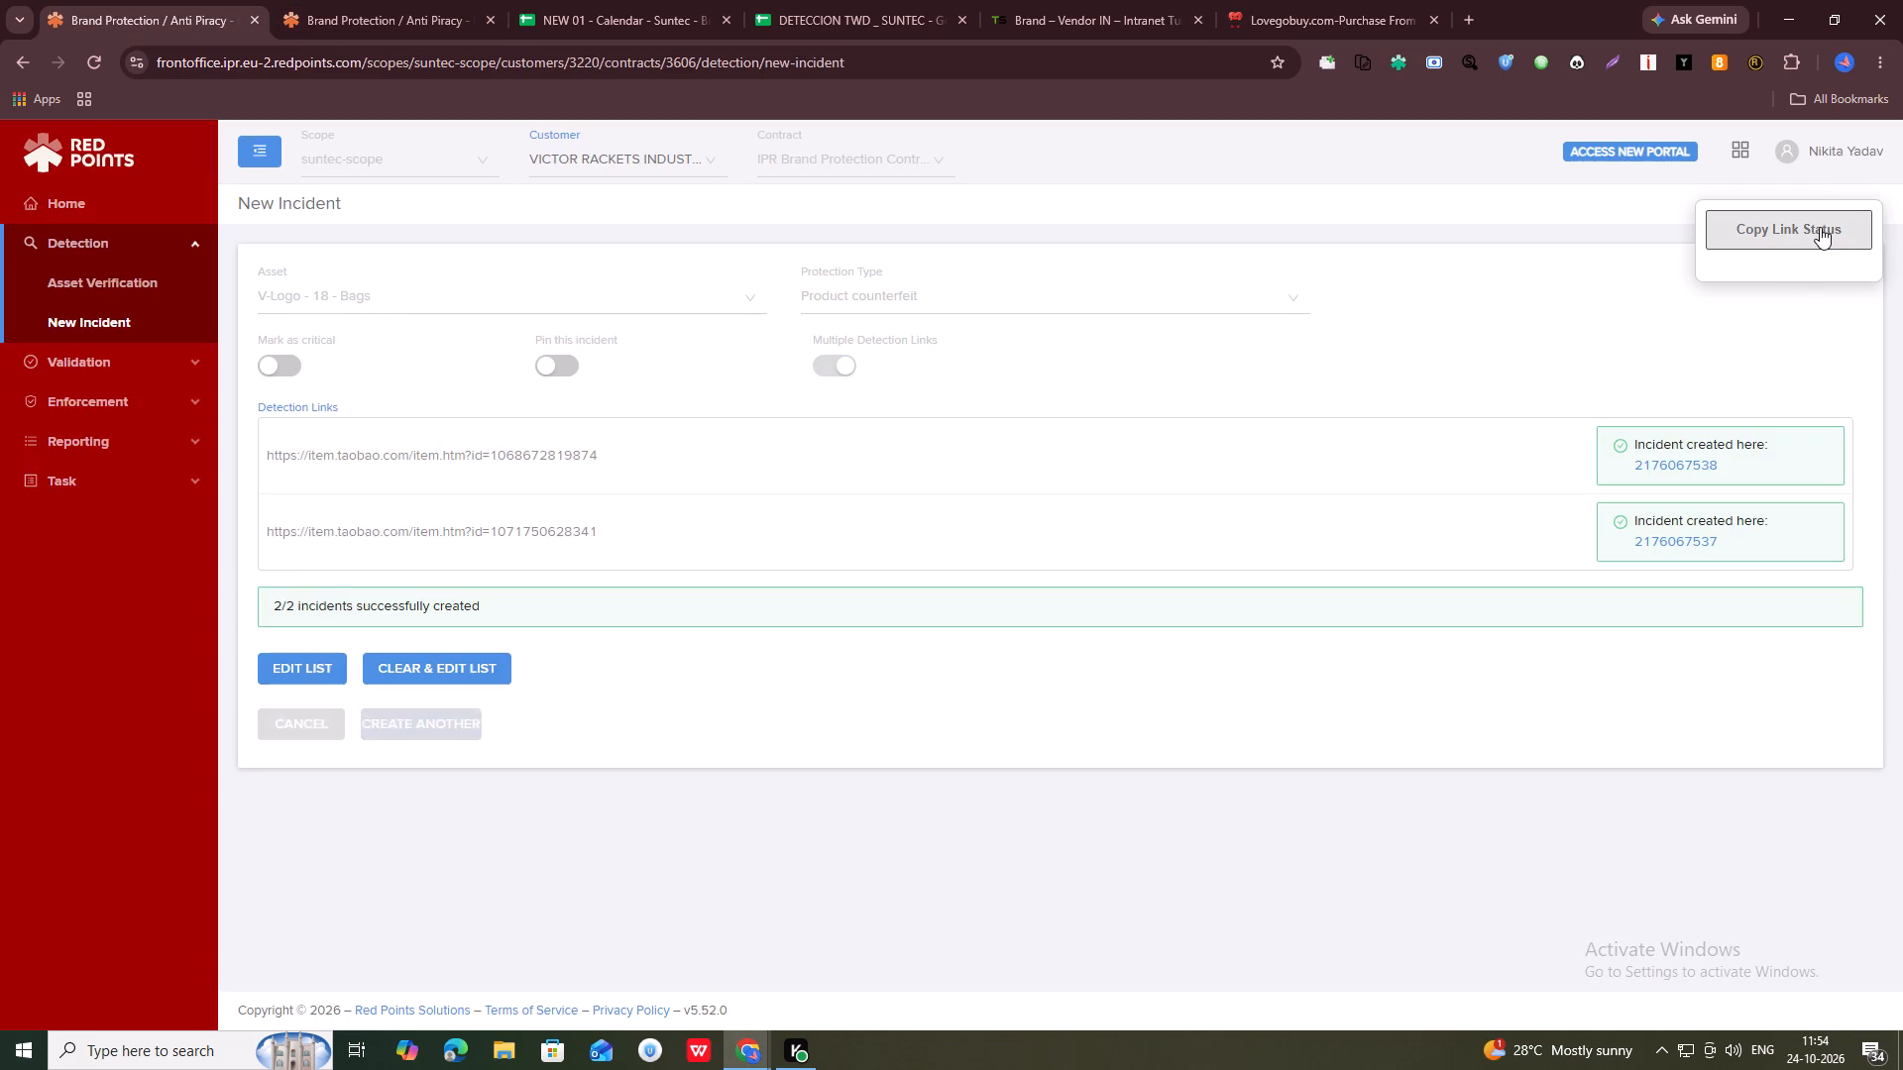
In Manual Detection Records, fill protection type Counterfeit and date 10/24/2026 down to the two Taobao rows, 101029–101030.
key(alt+Tab)
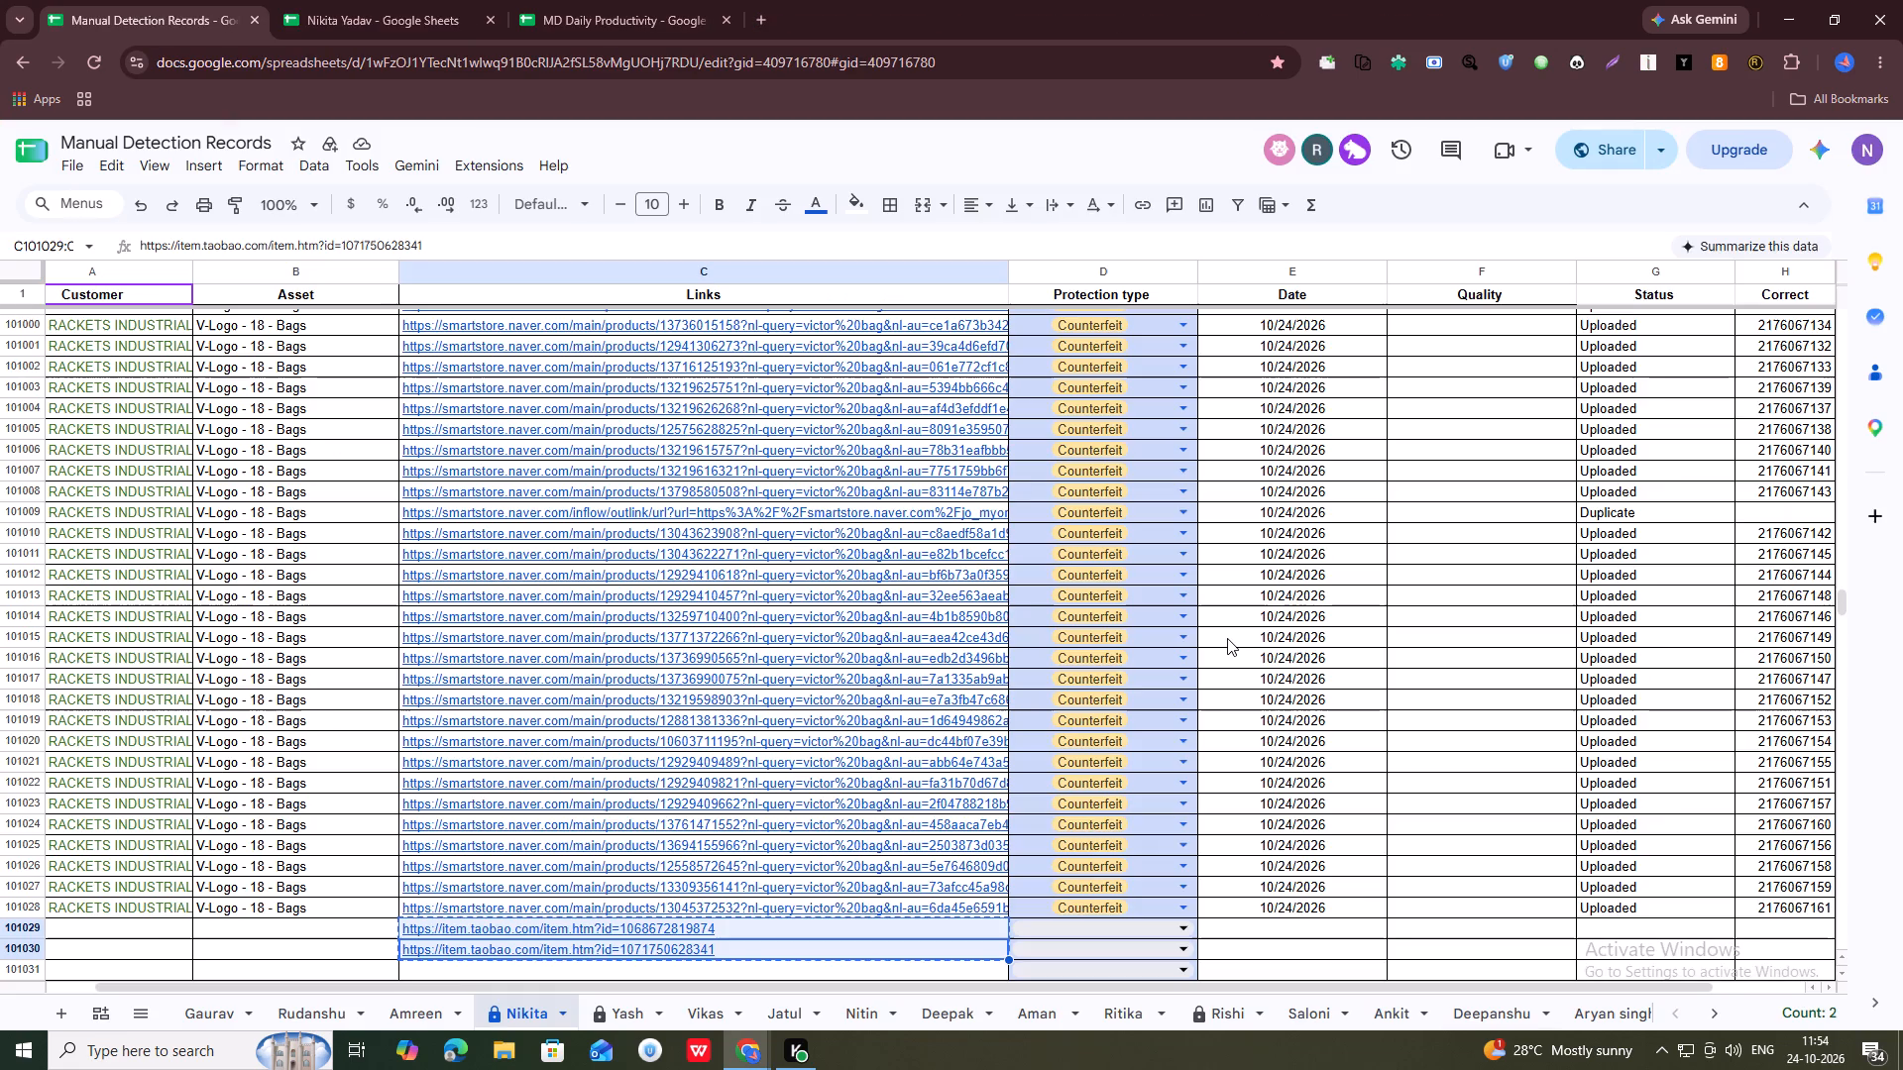
key(Down)
key(Right)
key(Up)
key(shift+Right)
key(ctrl+shift+Up)
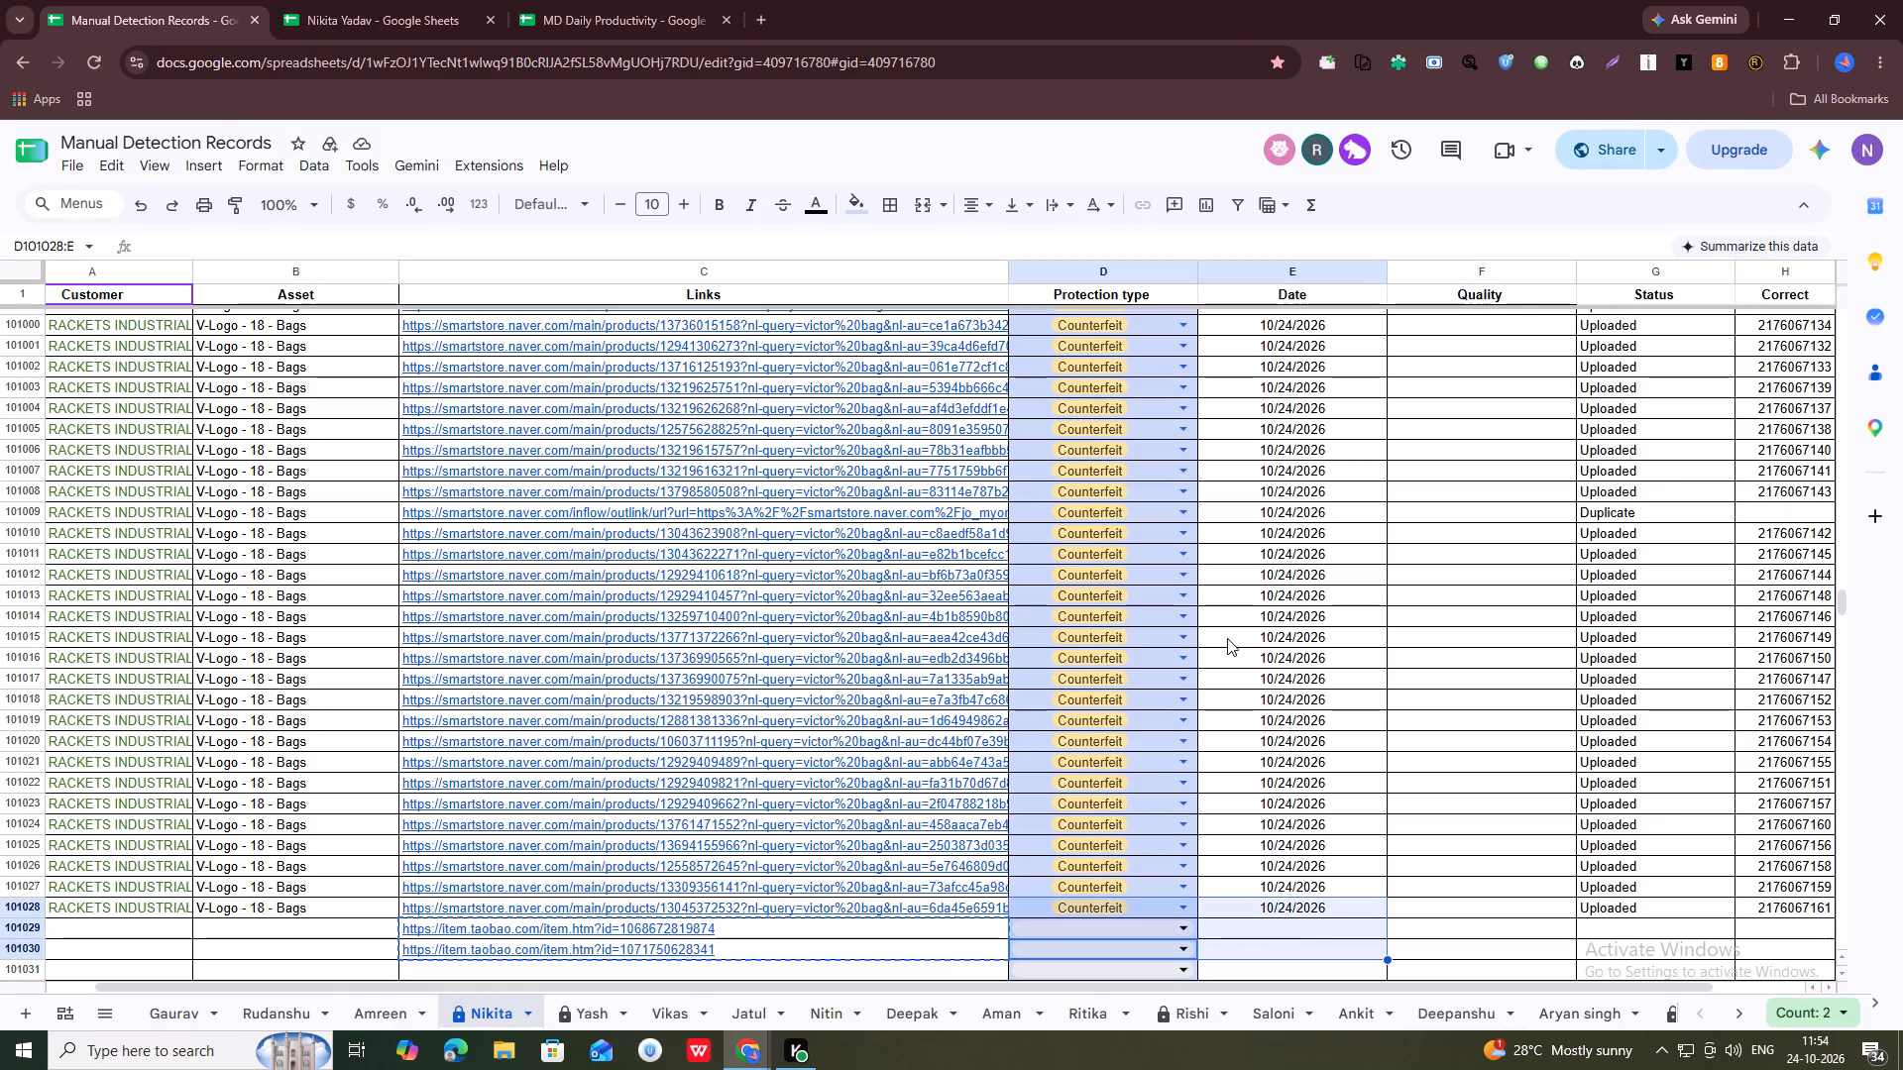
key(ctrl+d)
Fill the Uploaded status down to the two Taobao link rows, 101029–101030.
key(Right)
key(Right)
key(Right)
key(ctrl+shift+Up)
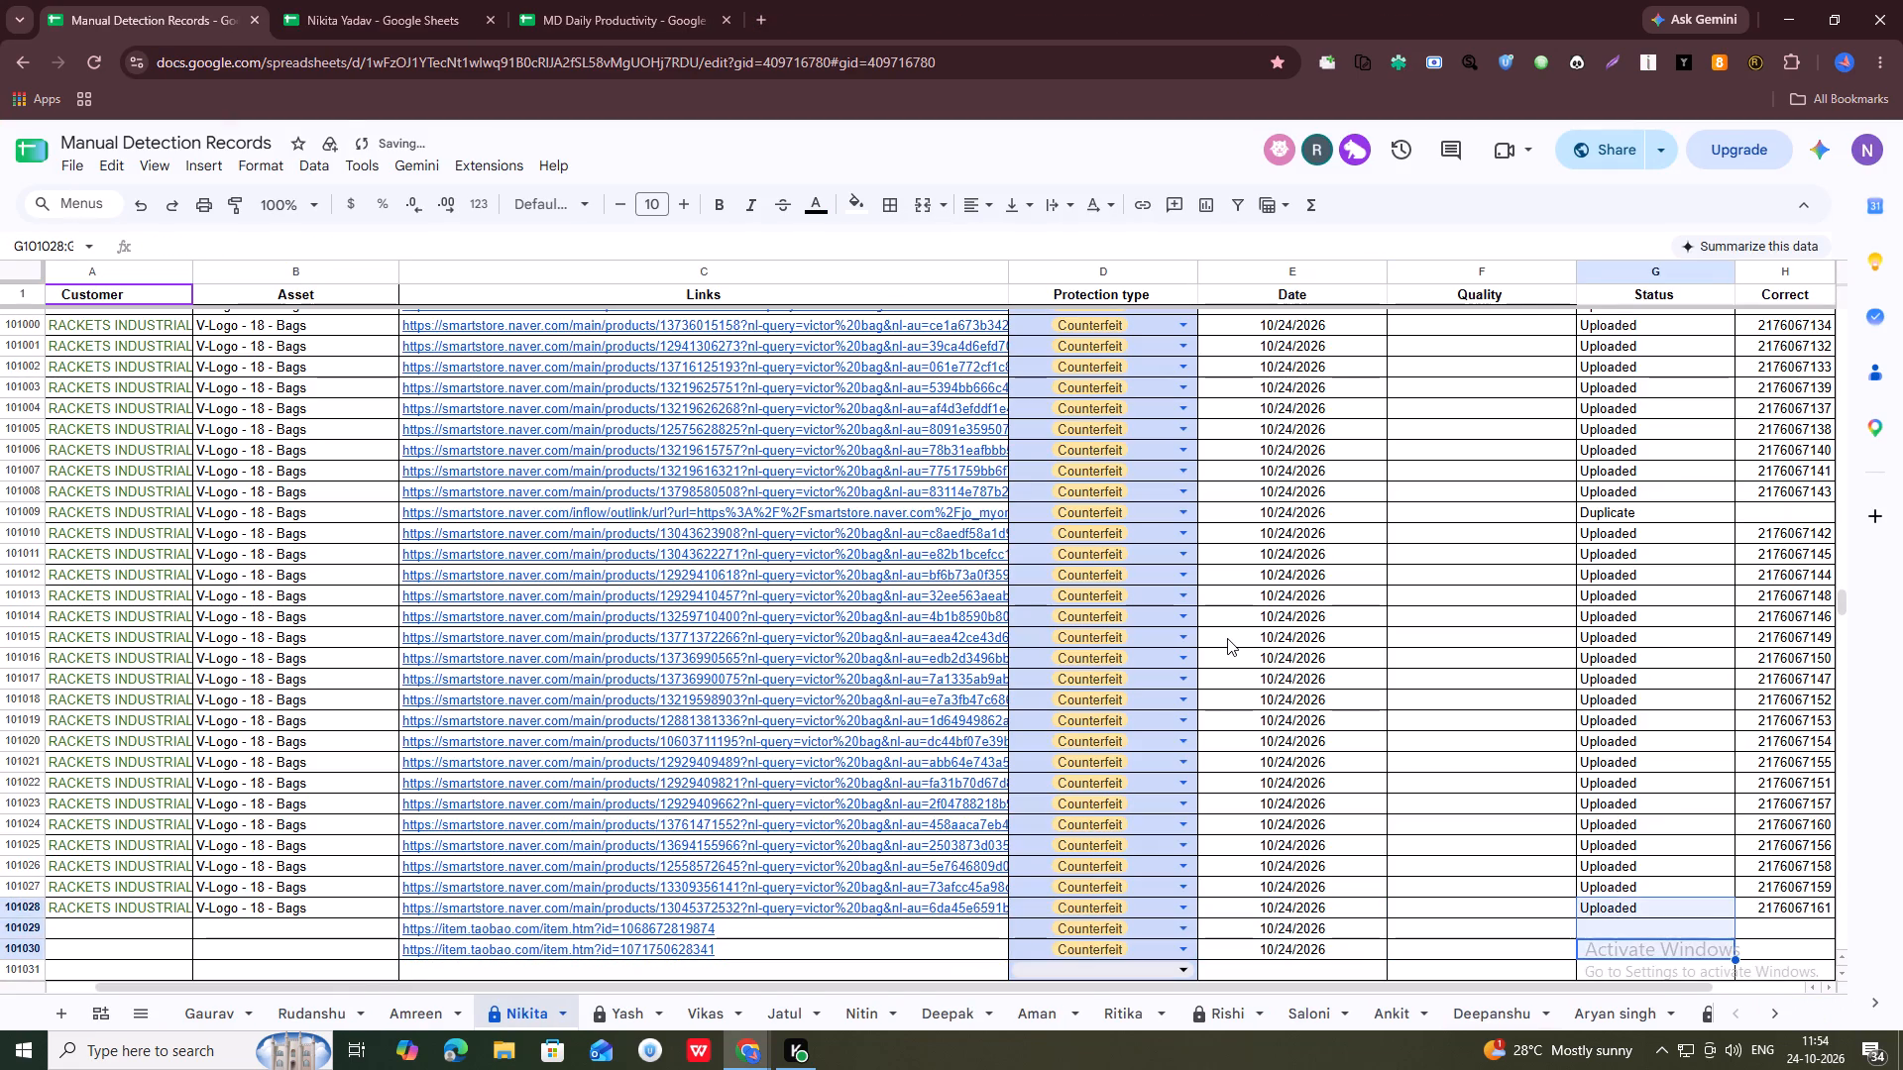
key(ctrl+d)
Fill customer VICTOR RACKETS INDUSTRIAL CORP and asset V-Logo - 18 - Bags down to the two Taobao rows, 101029–101030.
key(Left)
key(Left)
key(Left)
key(ctrl+Left)
key(ctrl+Left)
key(ctrl+Left)
key(ctrl+Left)
key(ctrl+Left)
key(ctrl+Left)
key(ctrl+Left)
key(ctrl+Left)
key(ctrl+Left)
key(ctrl+Left)
key(ctrl+Left)
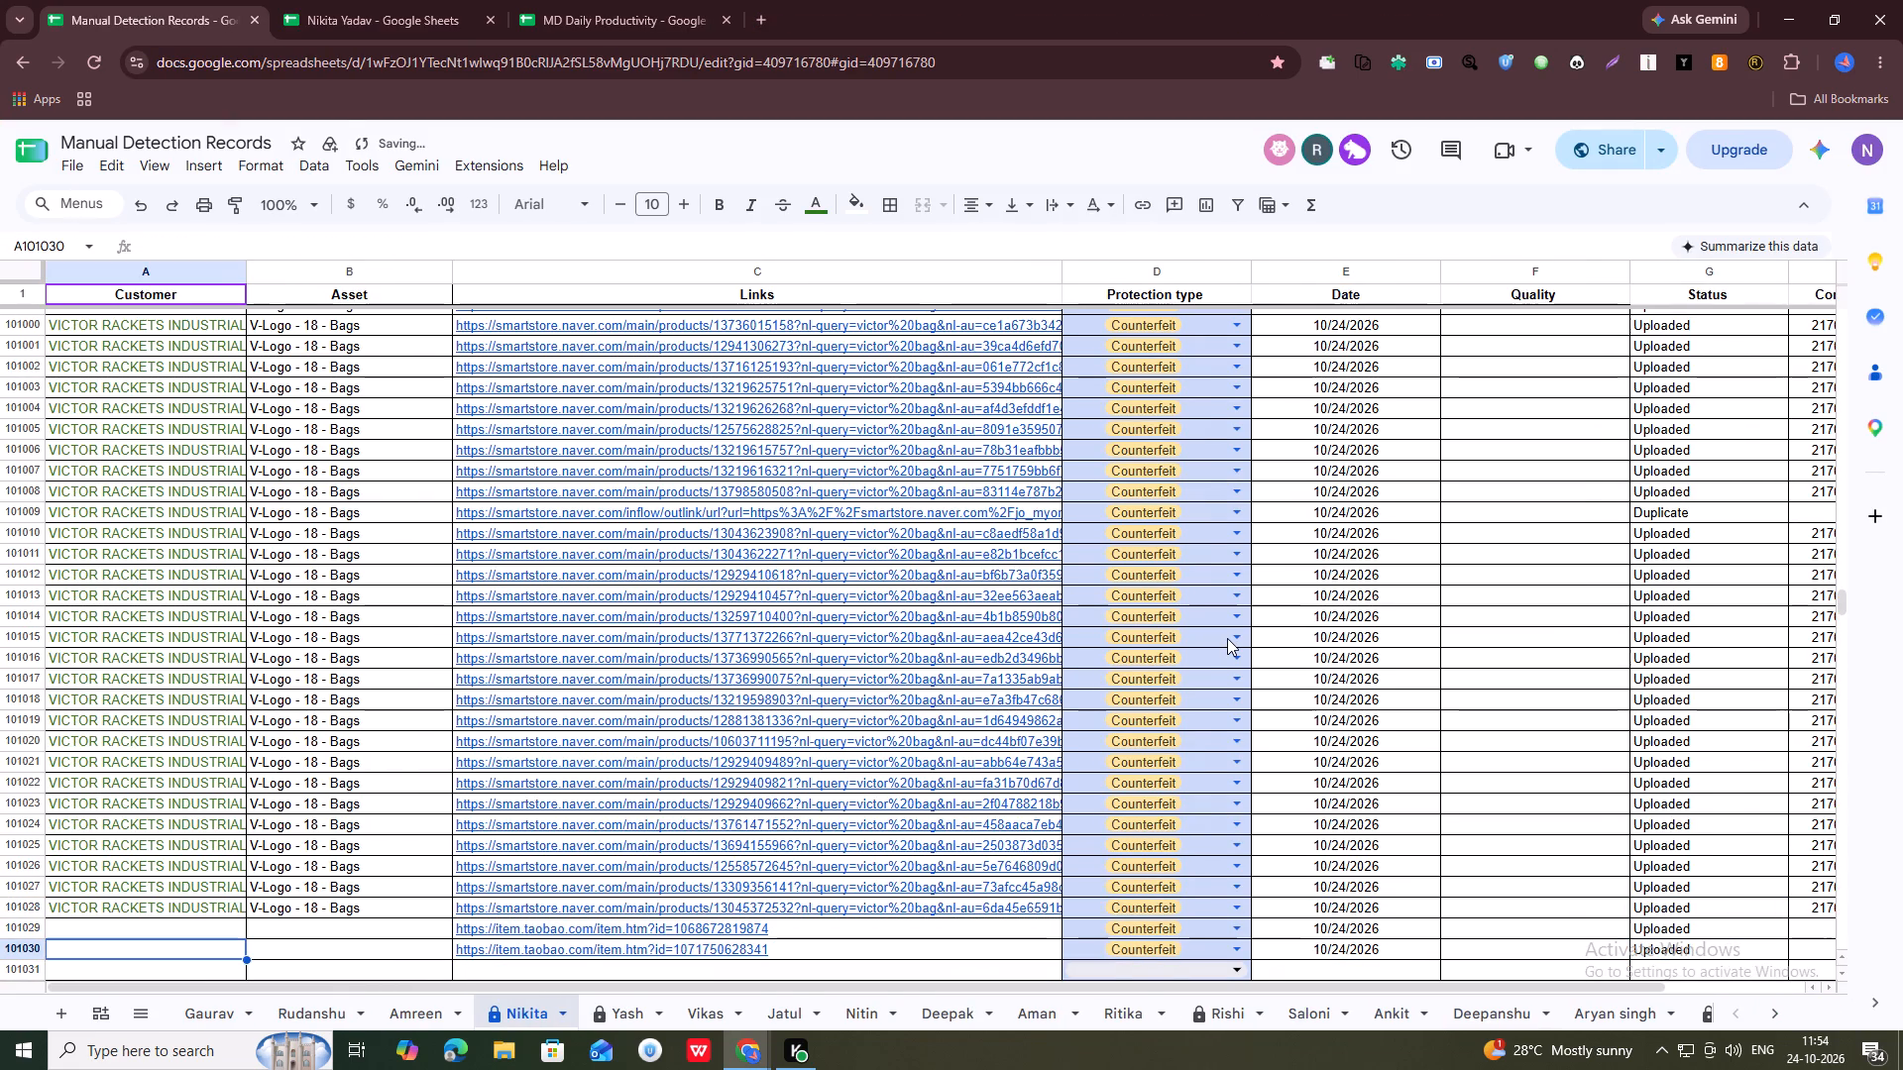
key(shift+Right)
key(ctrl+shift+Up)
key(ctrl+d)
key(Right)
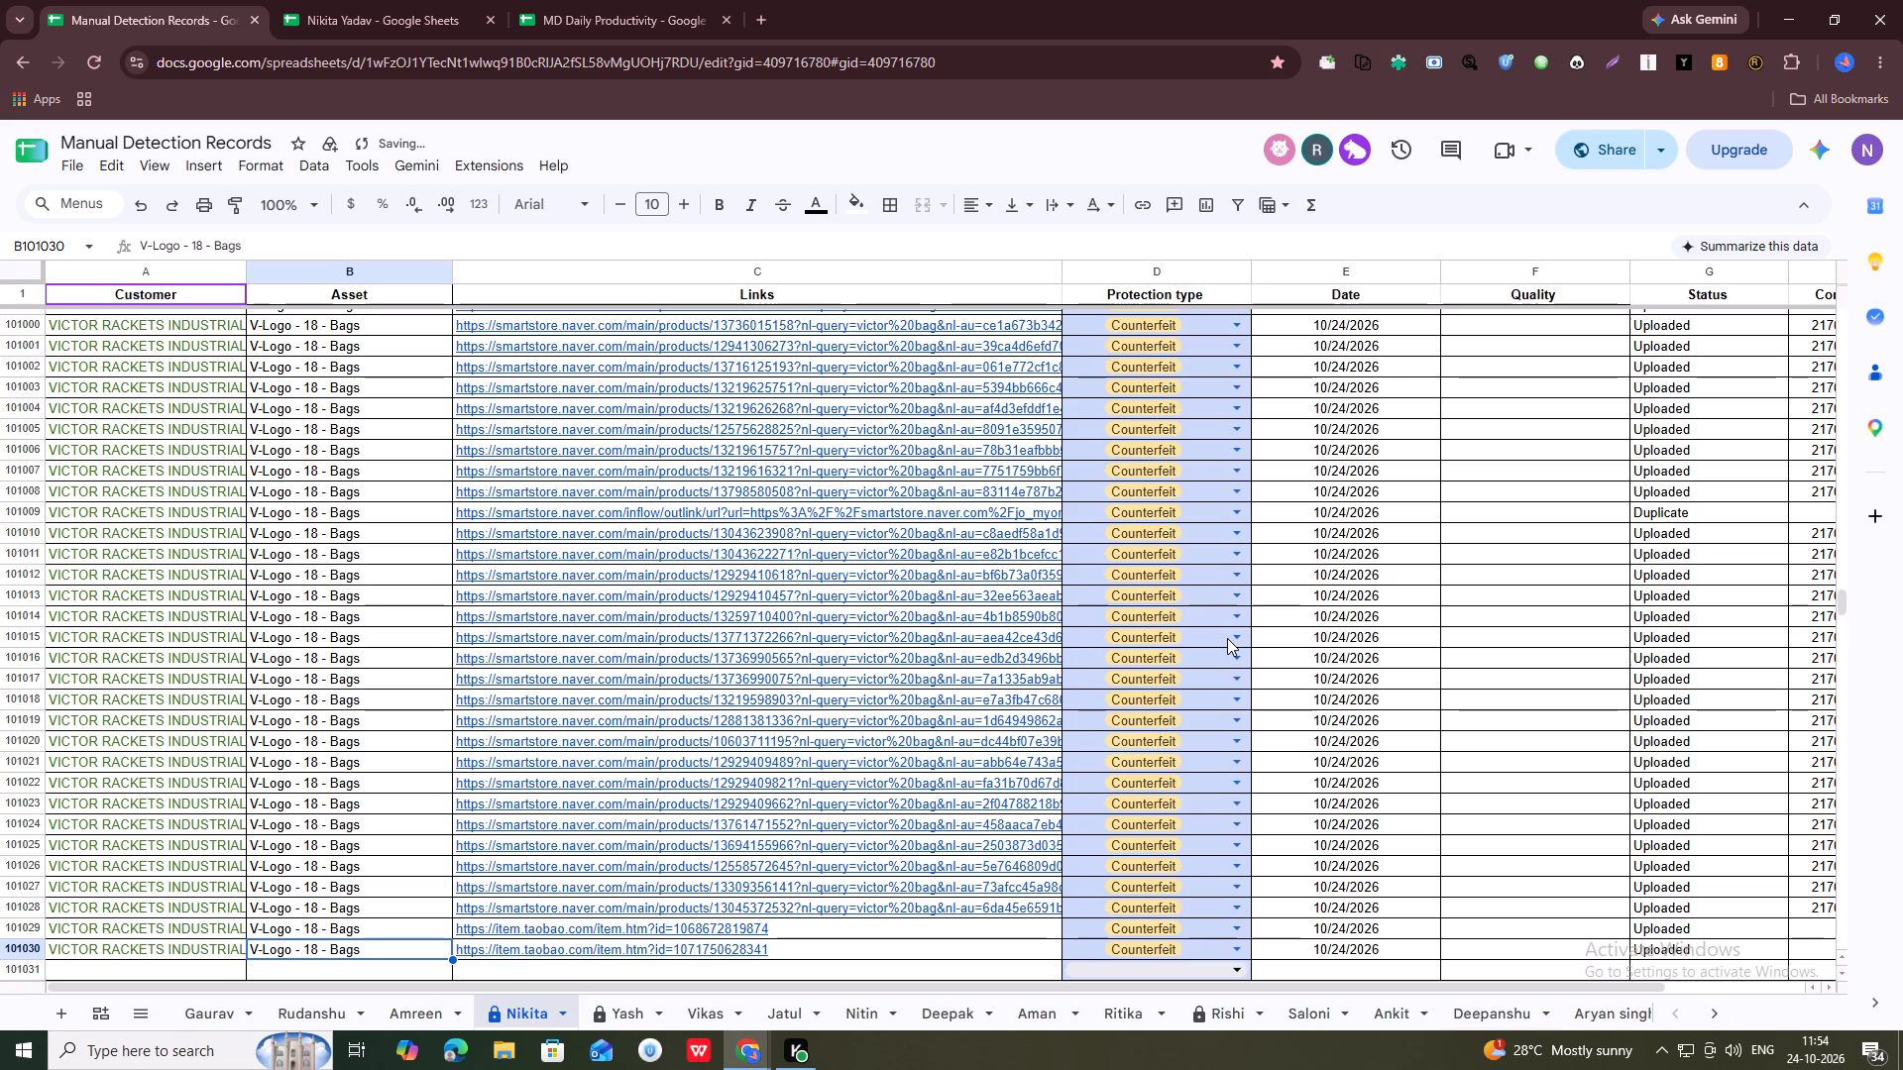
key(ctrl+Right)
key(ctrl+Right)
key(alt+Tab)
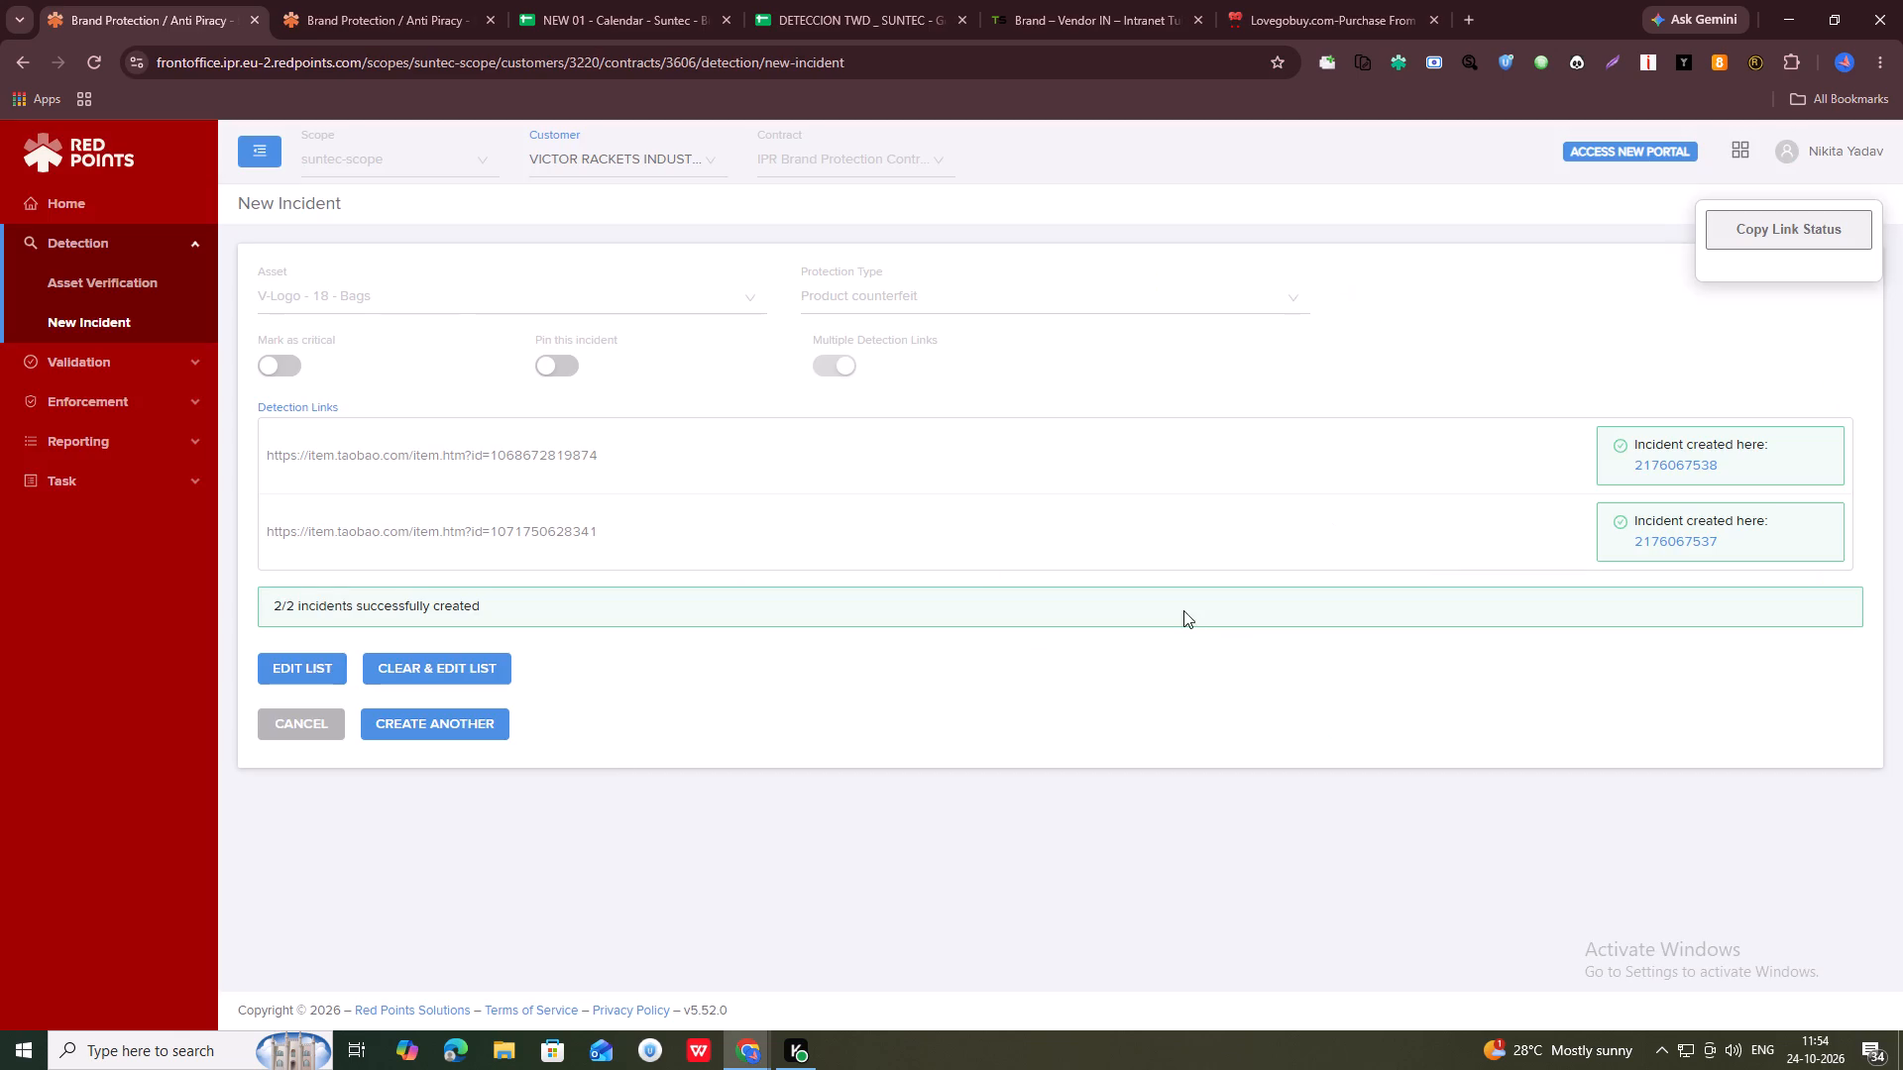
drag(1619, 466, 1725, 468)
drag(1725, 468, 1762, 471)
key(ctrl+c)
key(alt+Tab)
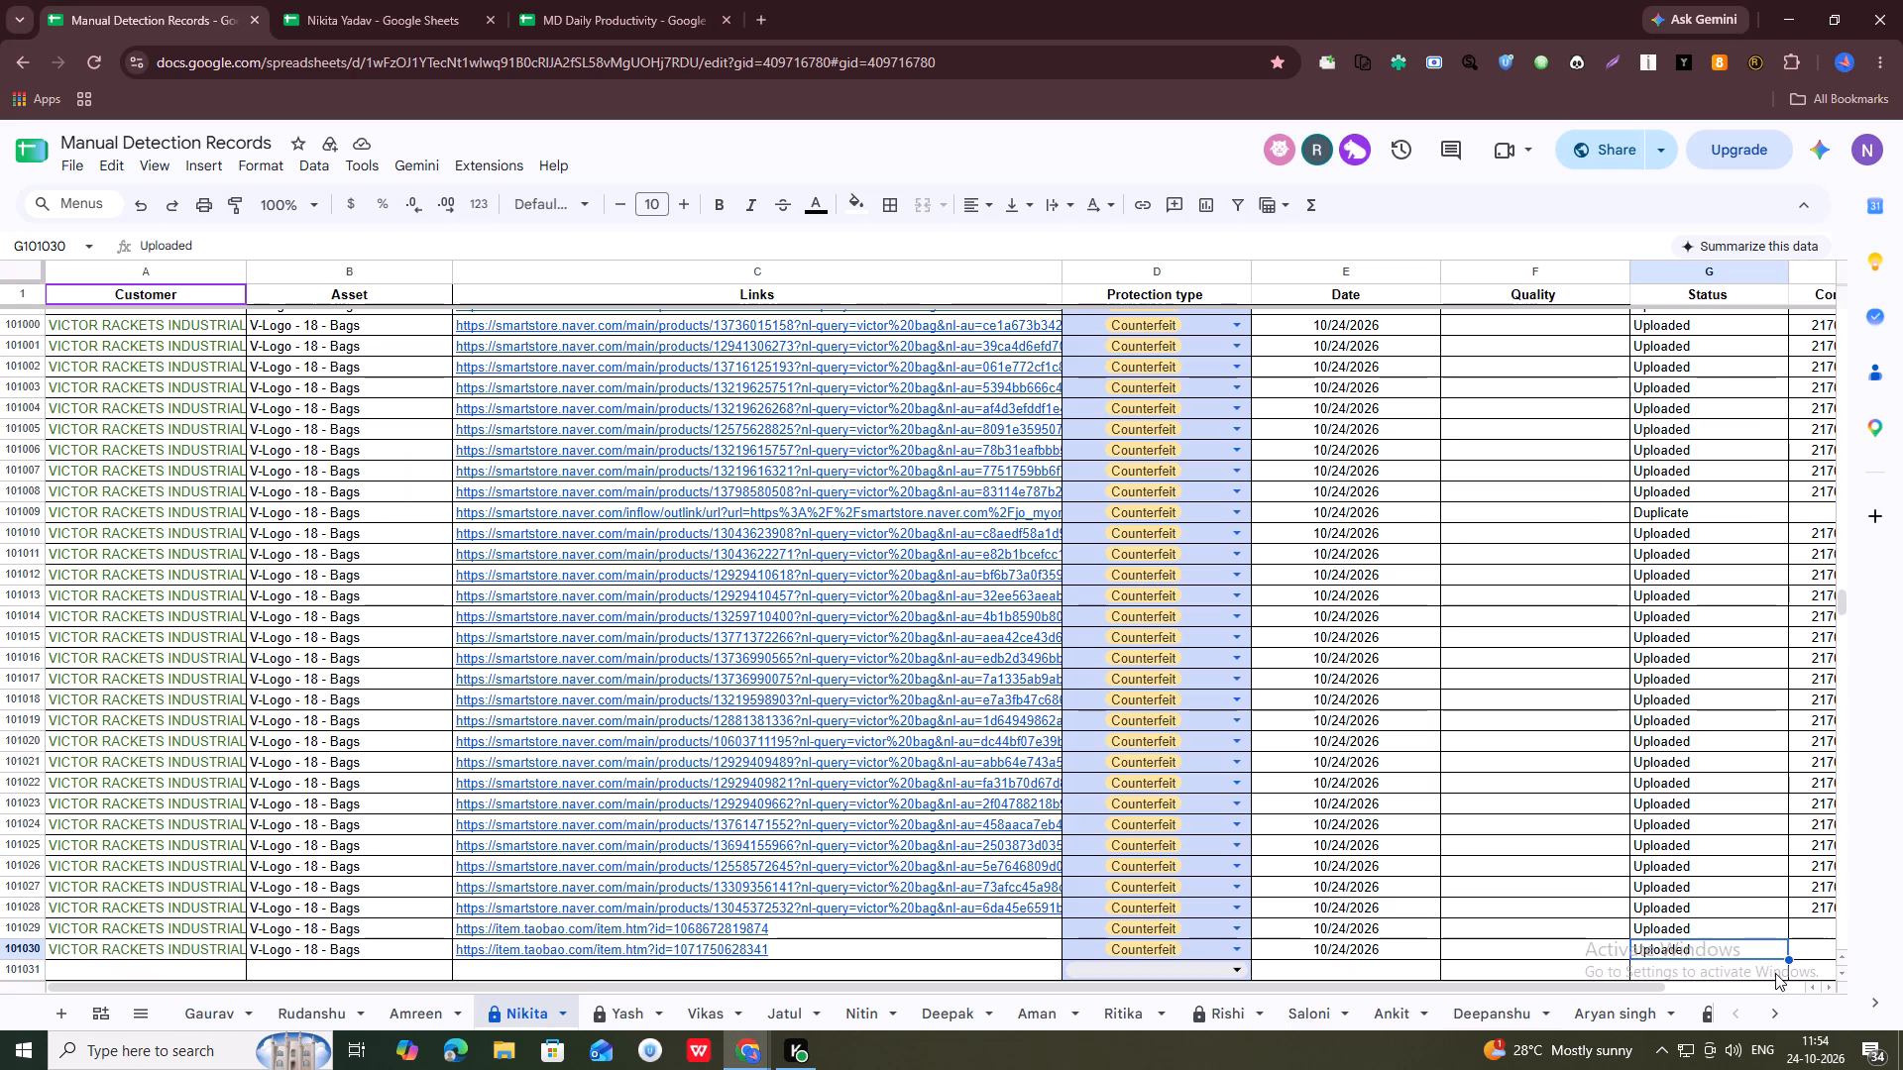
click(1813, 932)
key(ctrl+v)
key(alt+Tab)
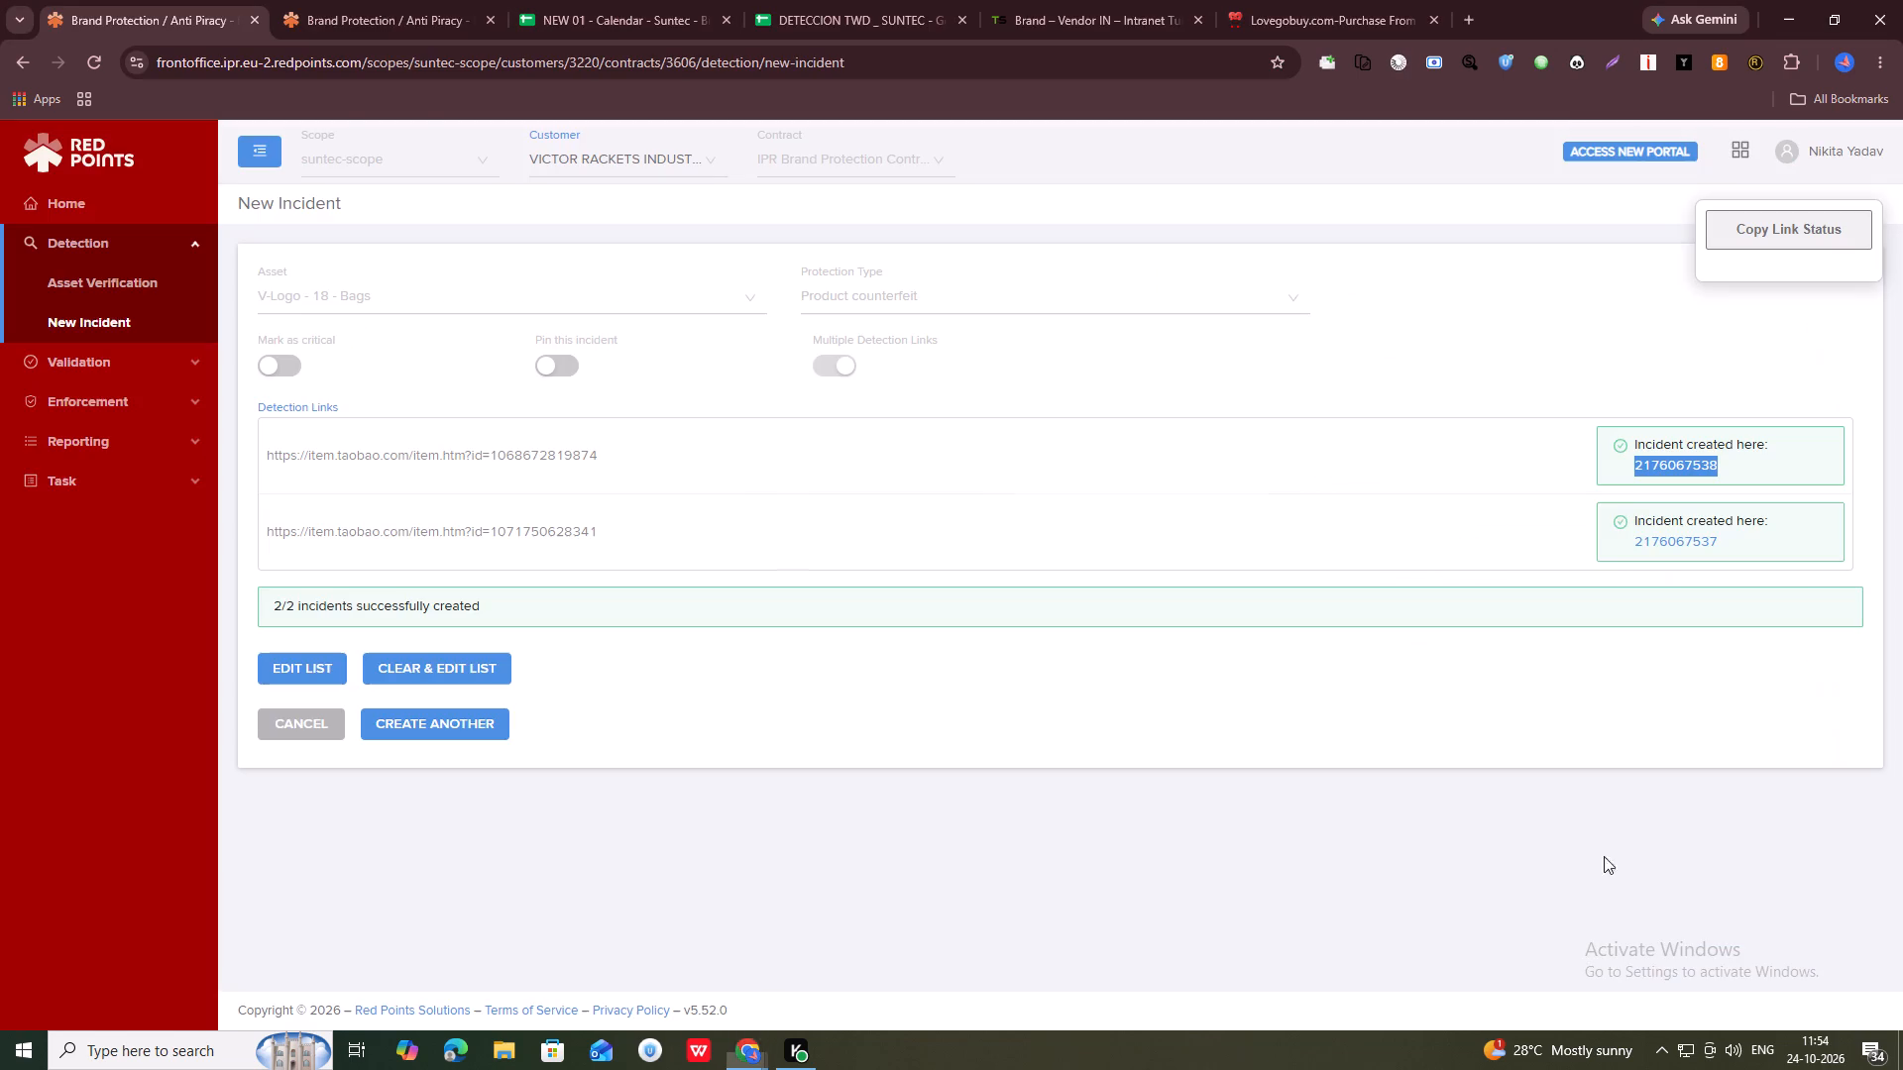
drag(1628, 543, 1673, 543)
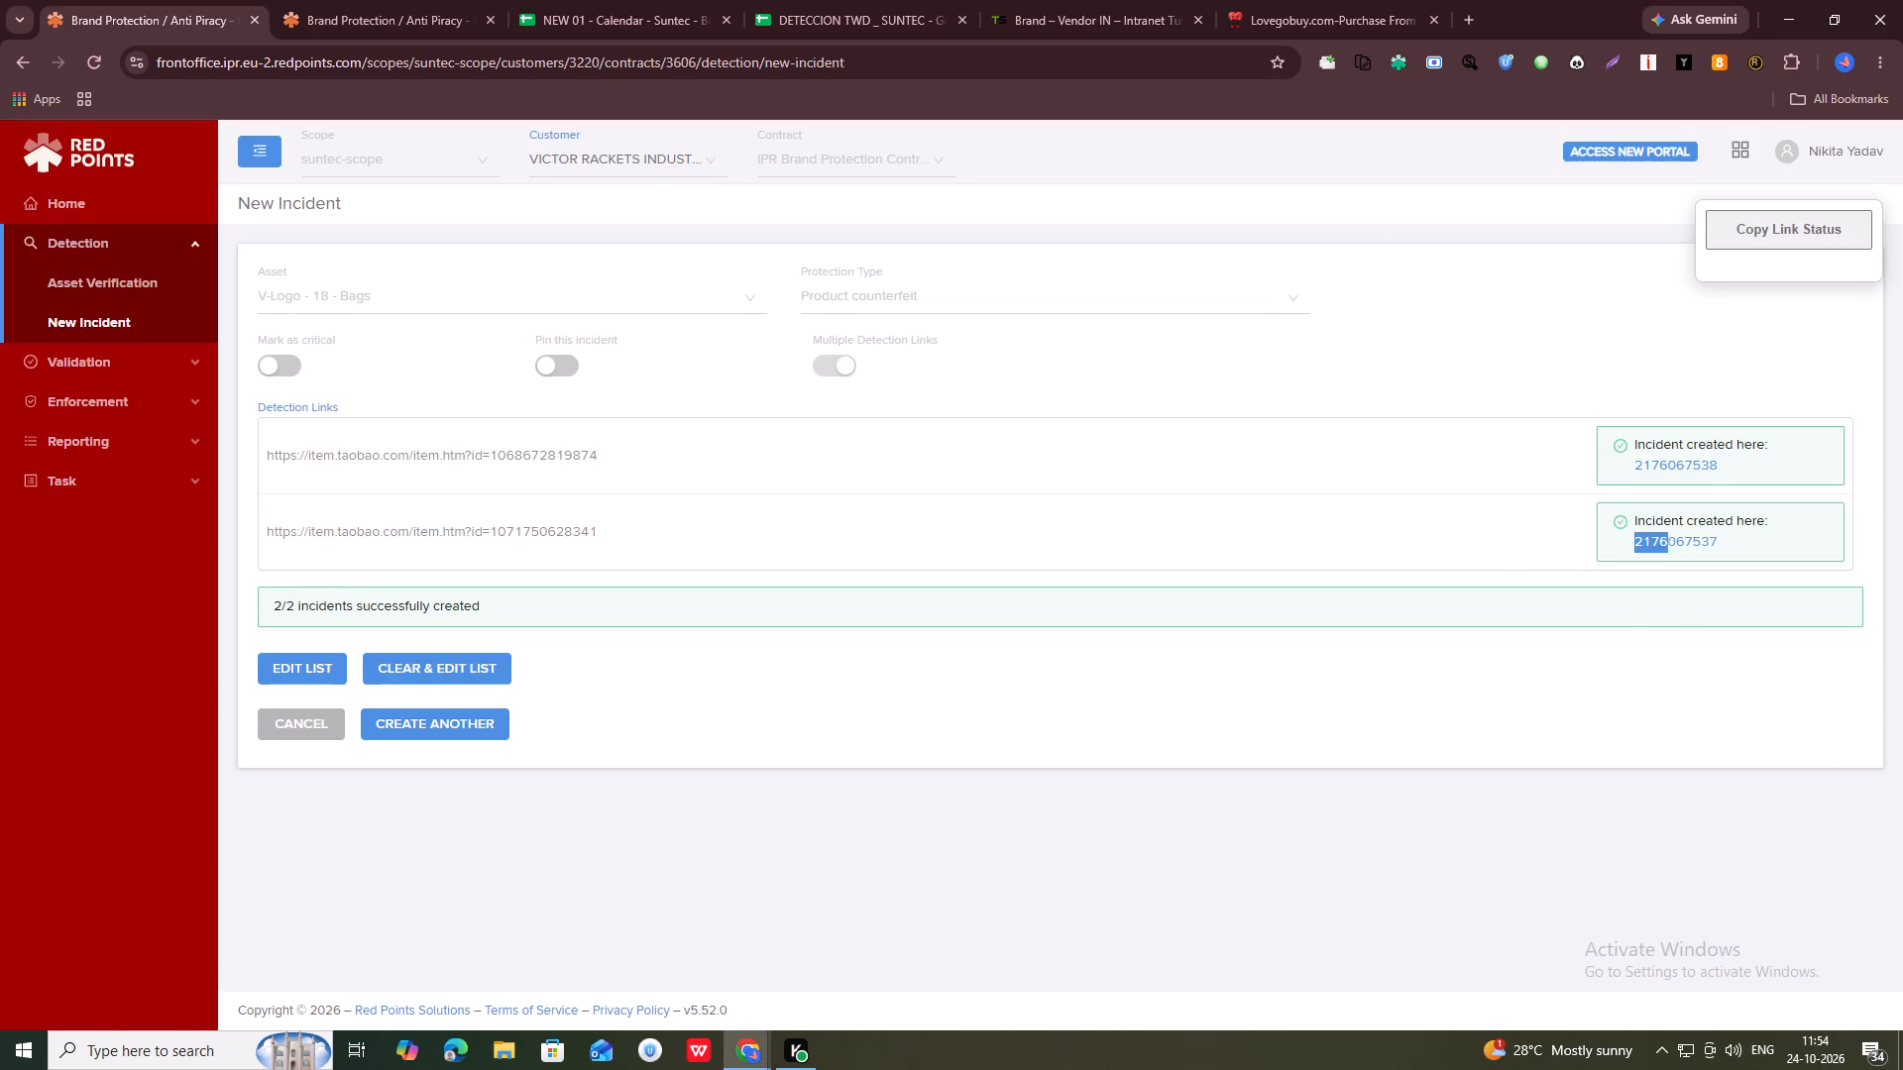
drag(1673, 543, 1742, 543)
key(ctrl+c)
key(ctrl+c)
key(alt+Tab)
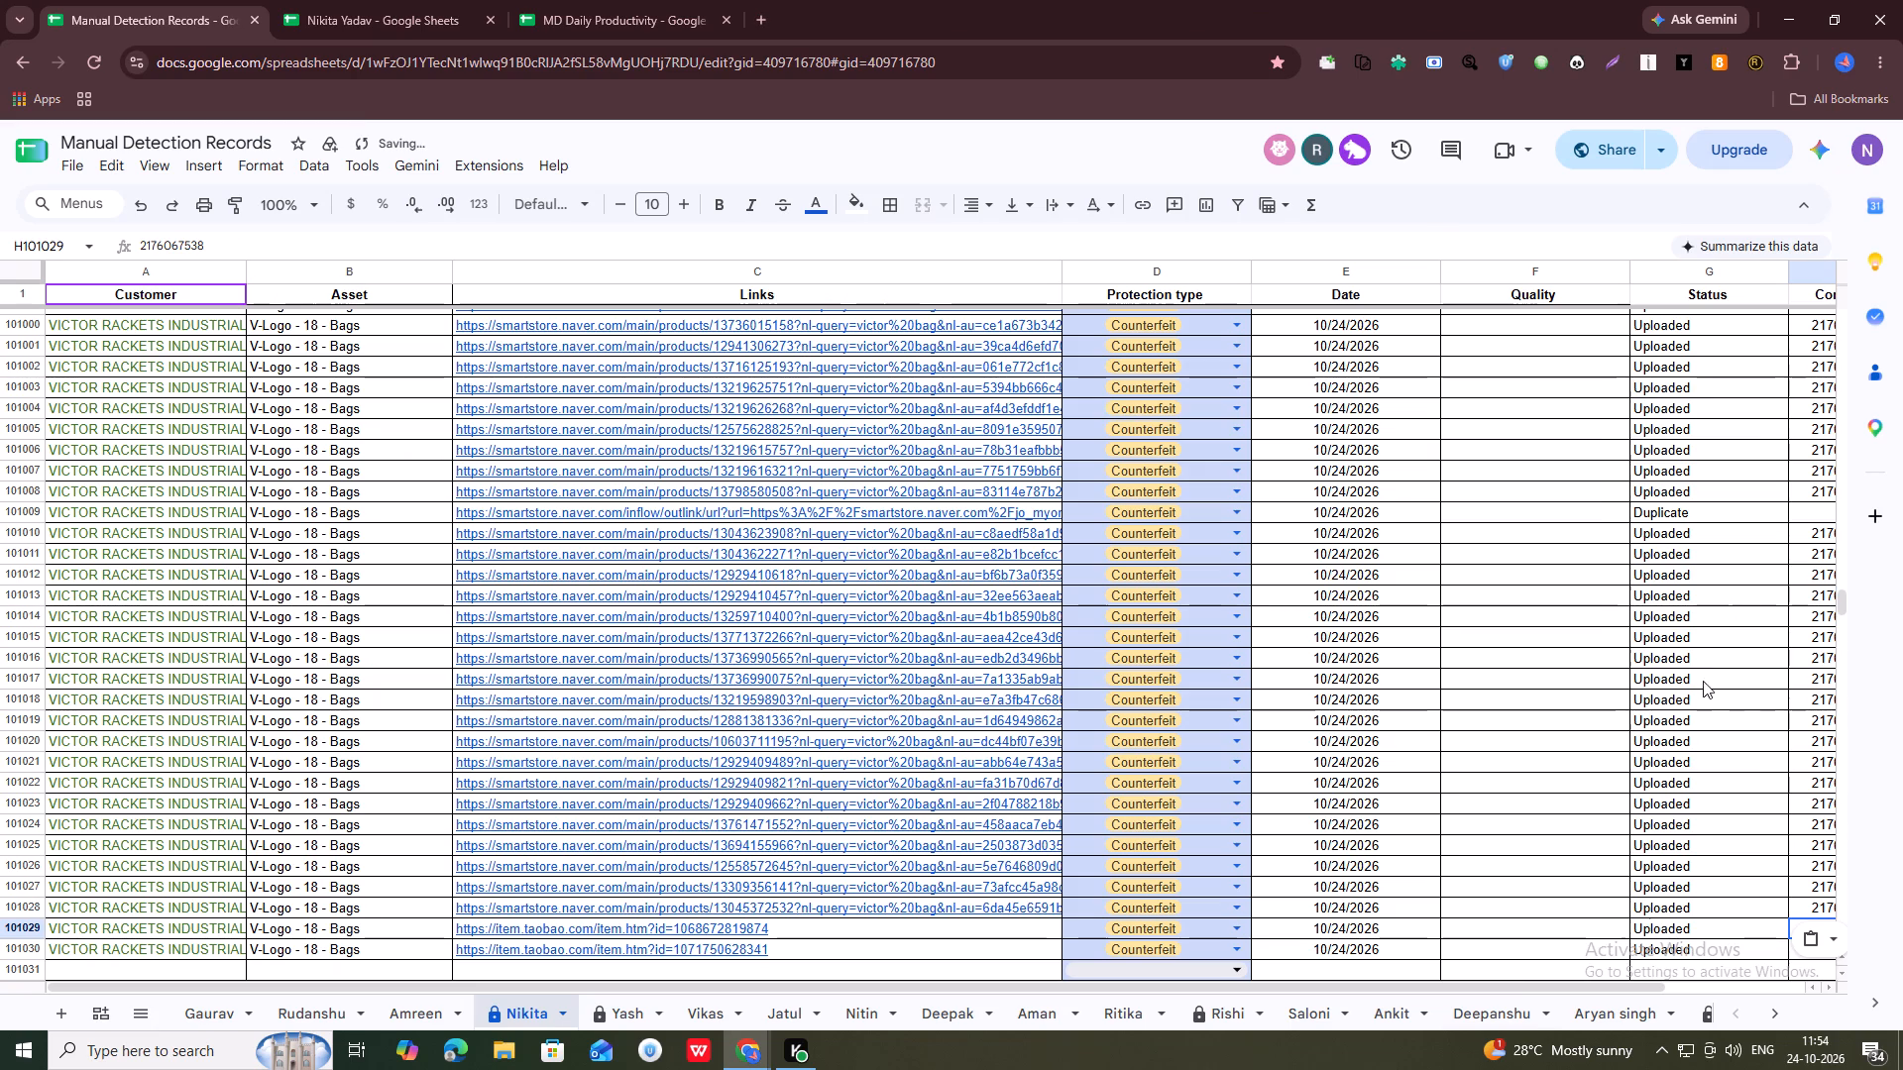
drag(1531, 985, 1709, 984)
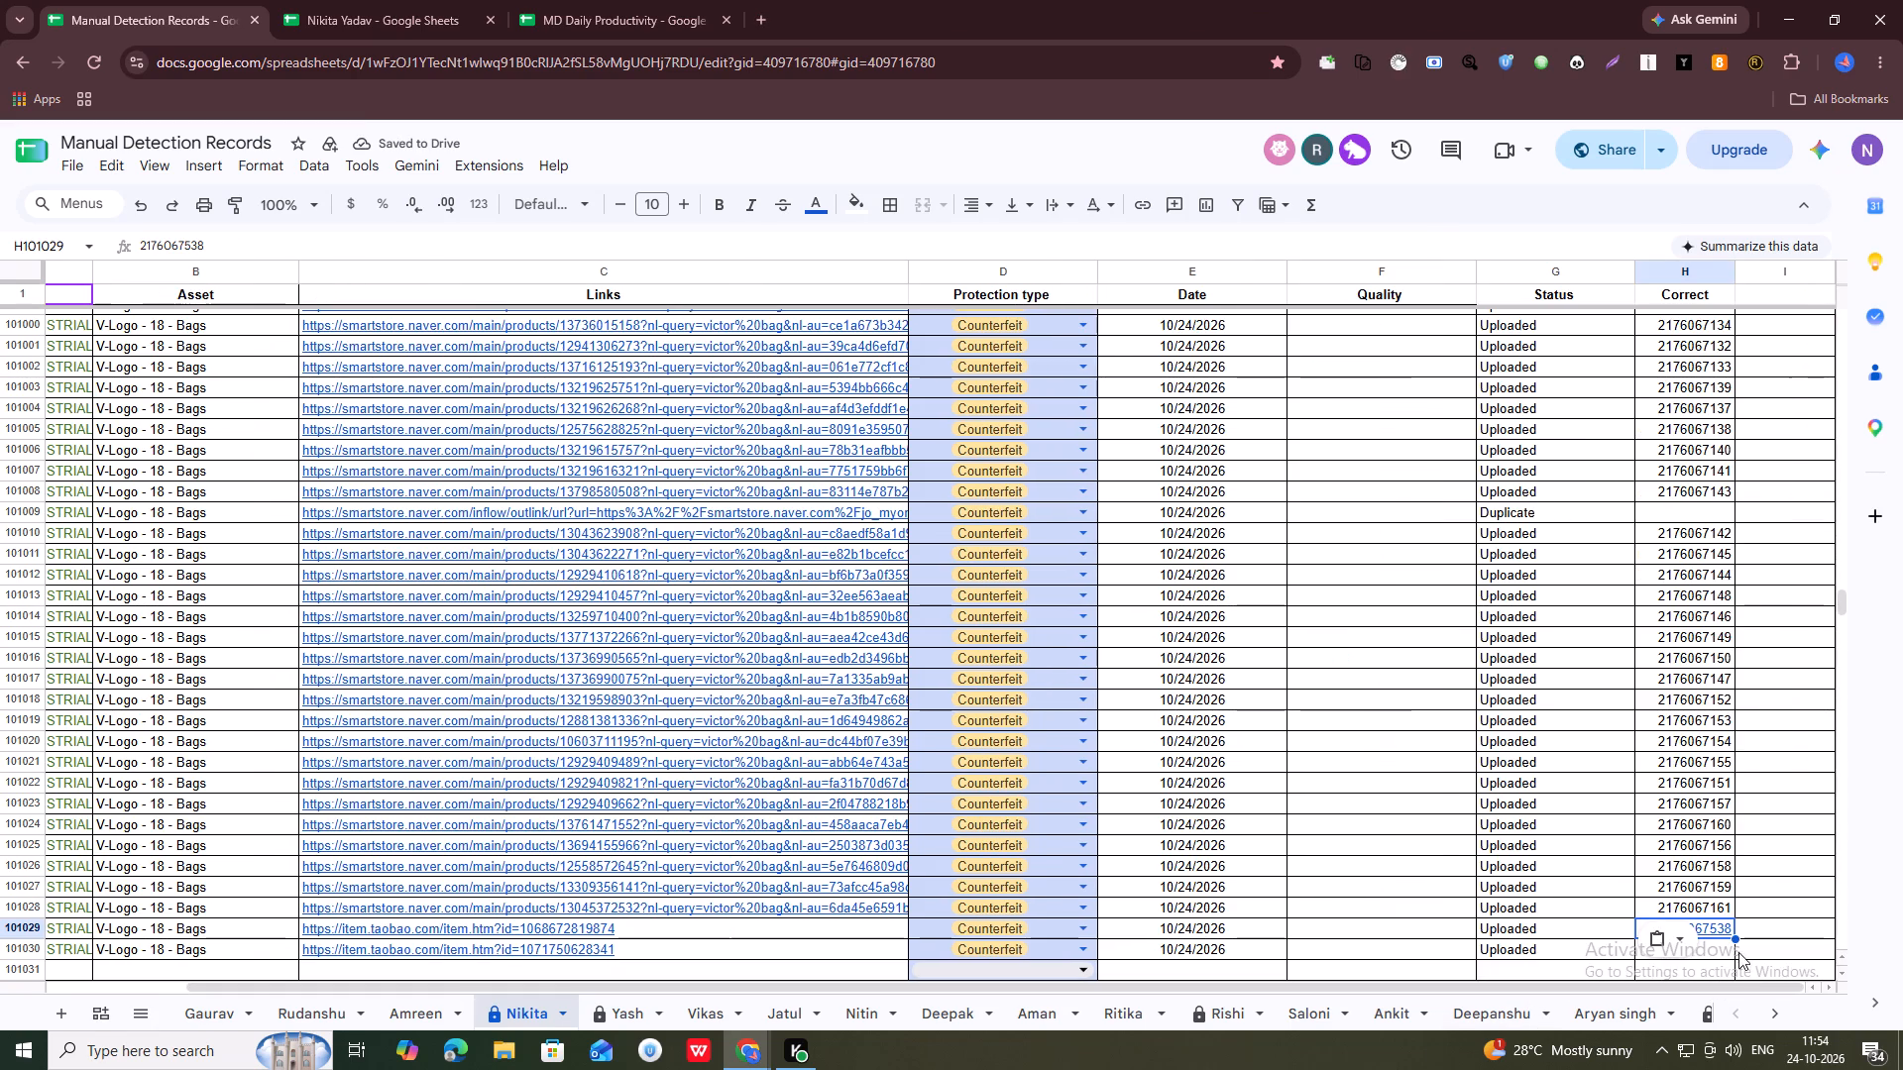
click(1710, 949)
key(ctrl+v)
key(Down)
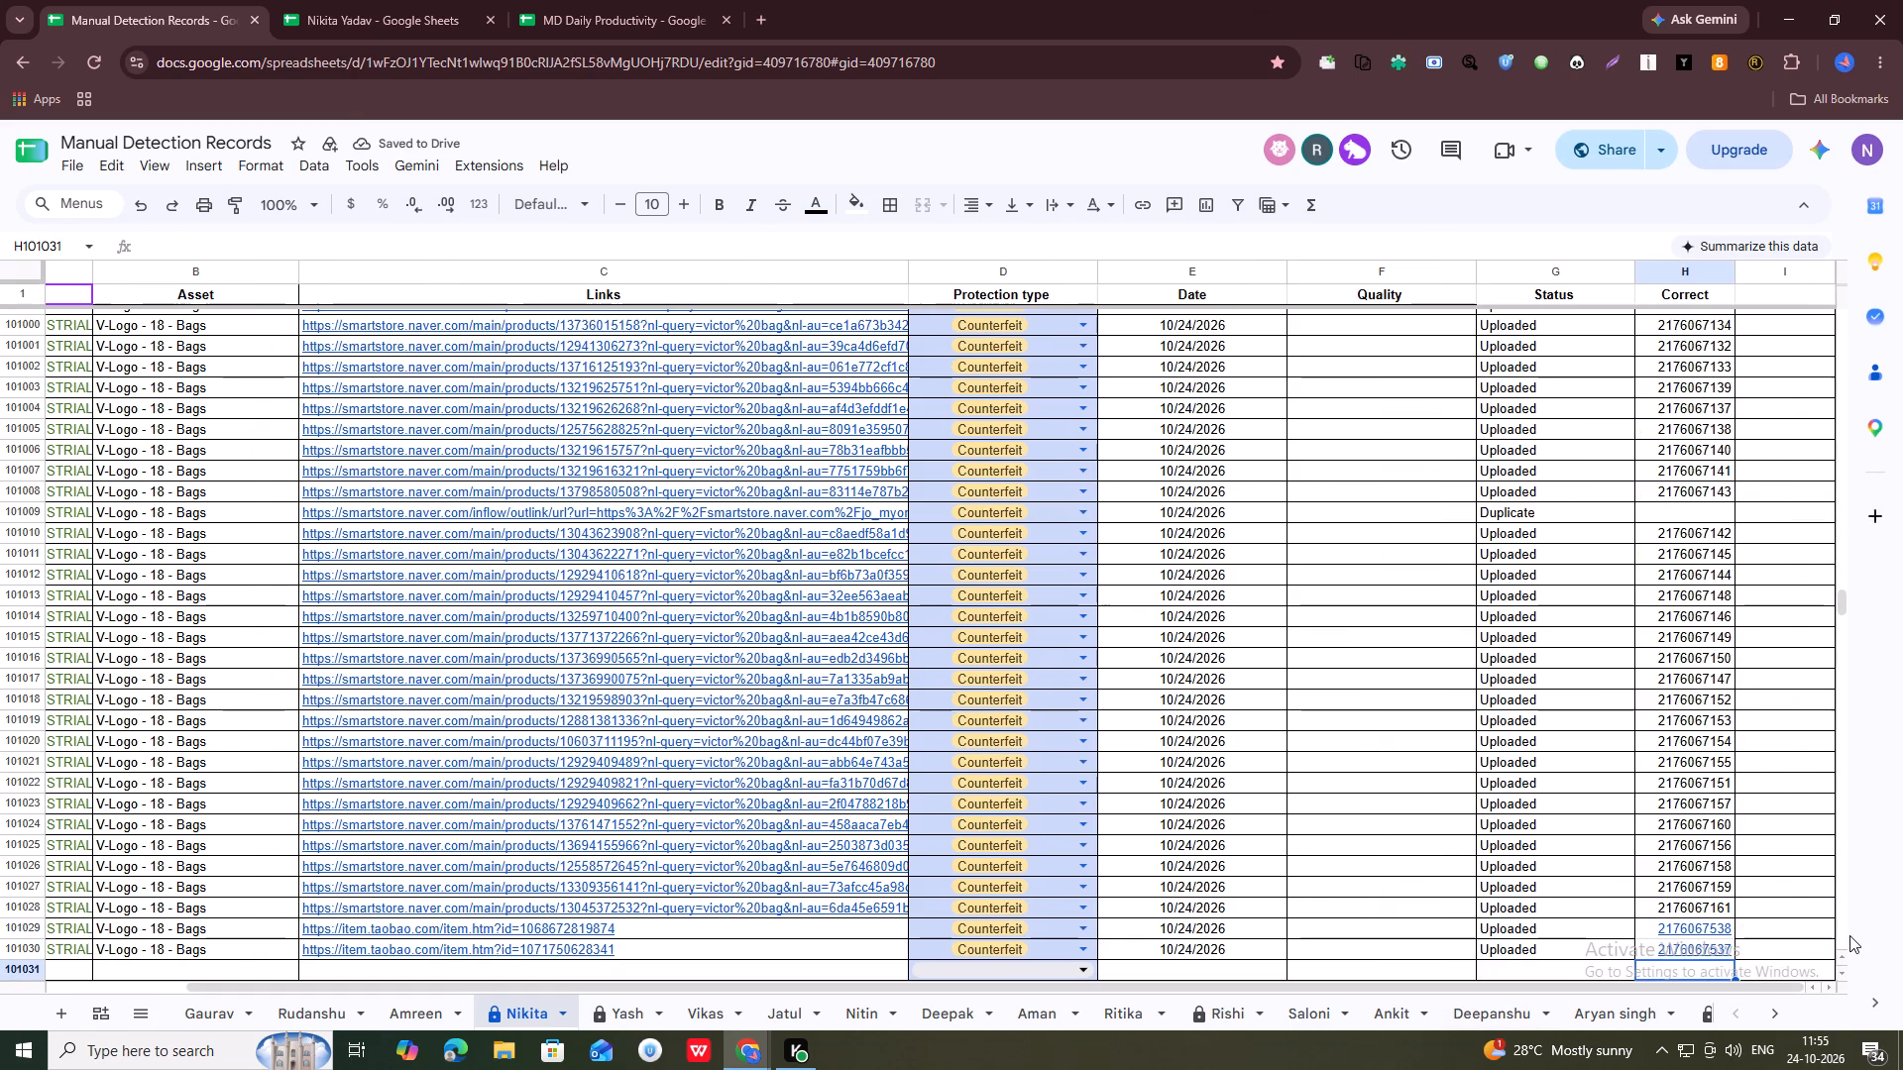
Clear the two submitted Taobao links from the Red Points New Incident form, returning it to editing.
key(alt+Tab)
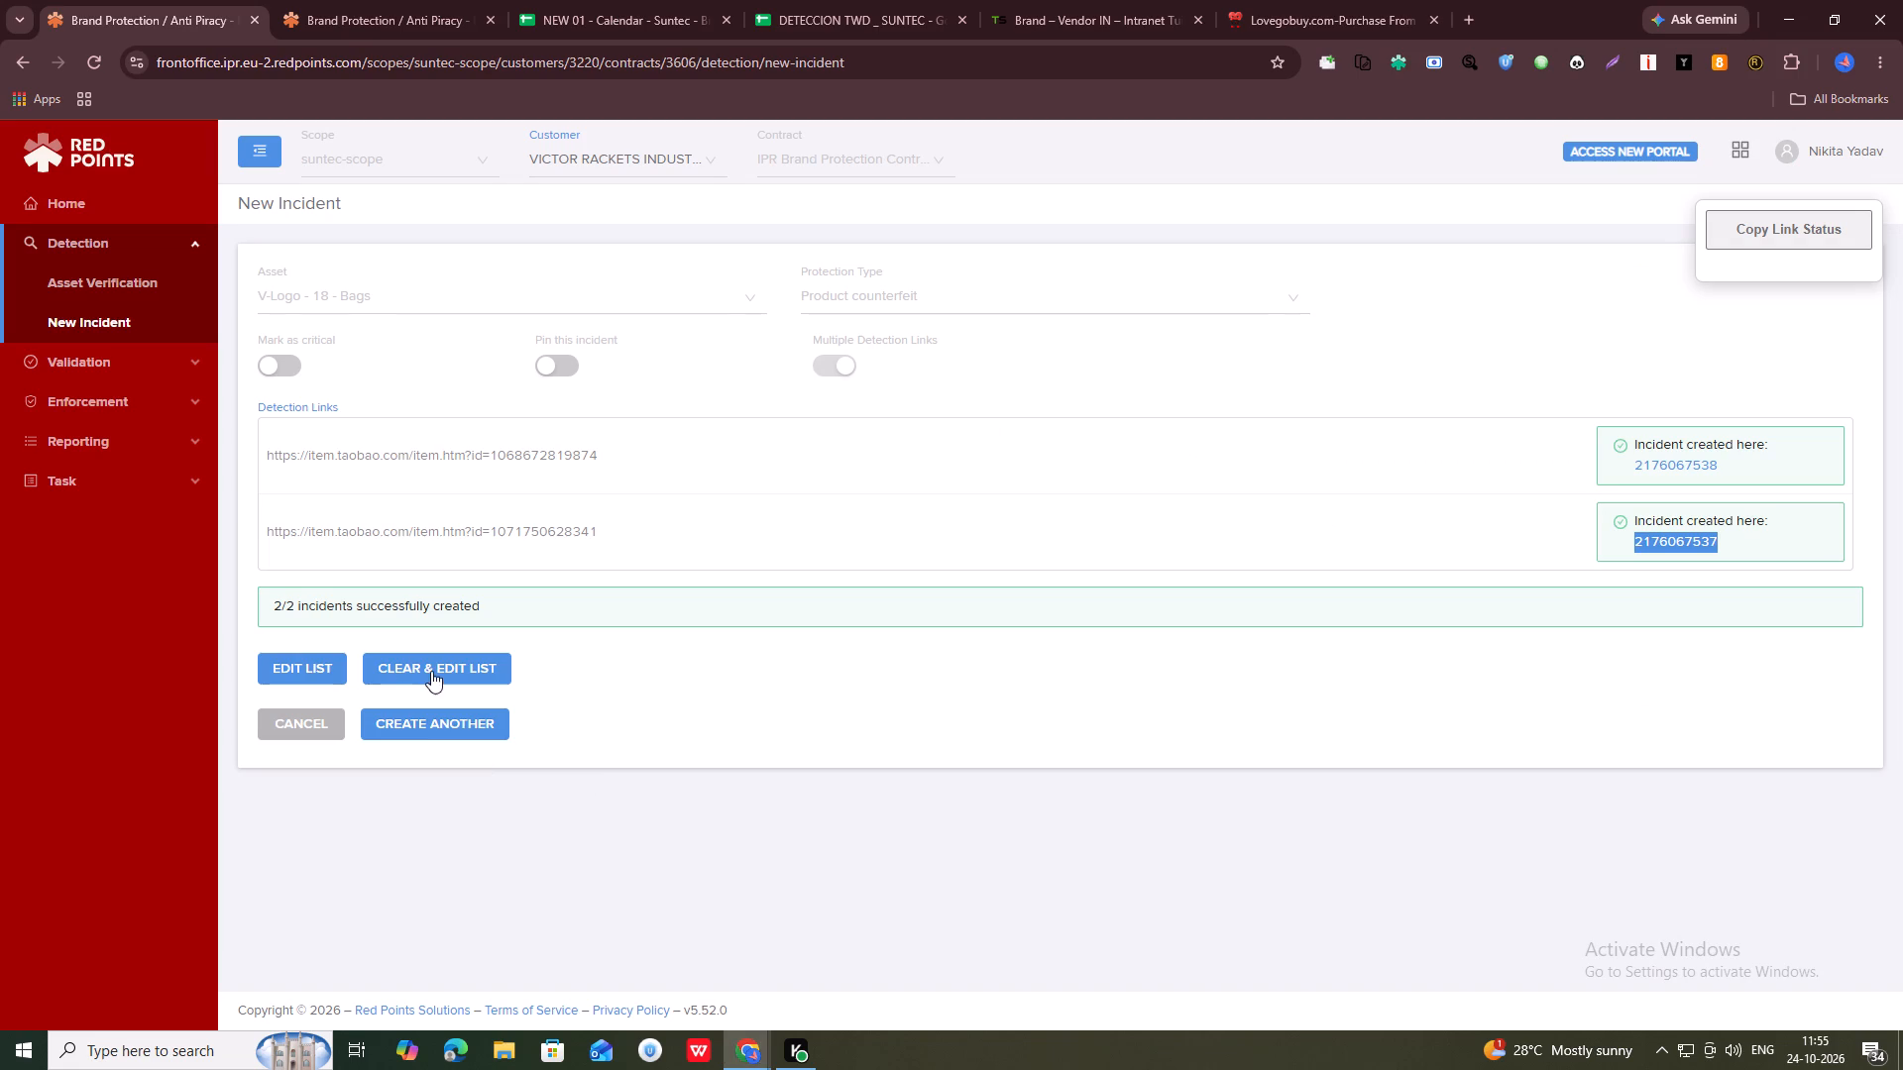
click(431, 671)
In the Tuinet brand table, mark the VICTOR RACKETS taobao.com row as S for October 24.
click(1130, 0)
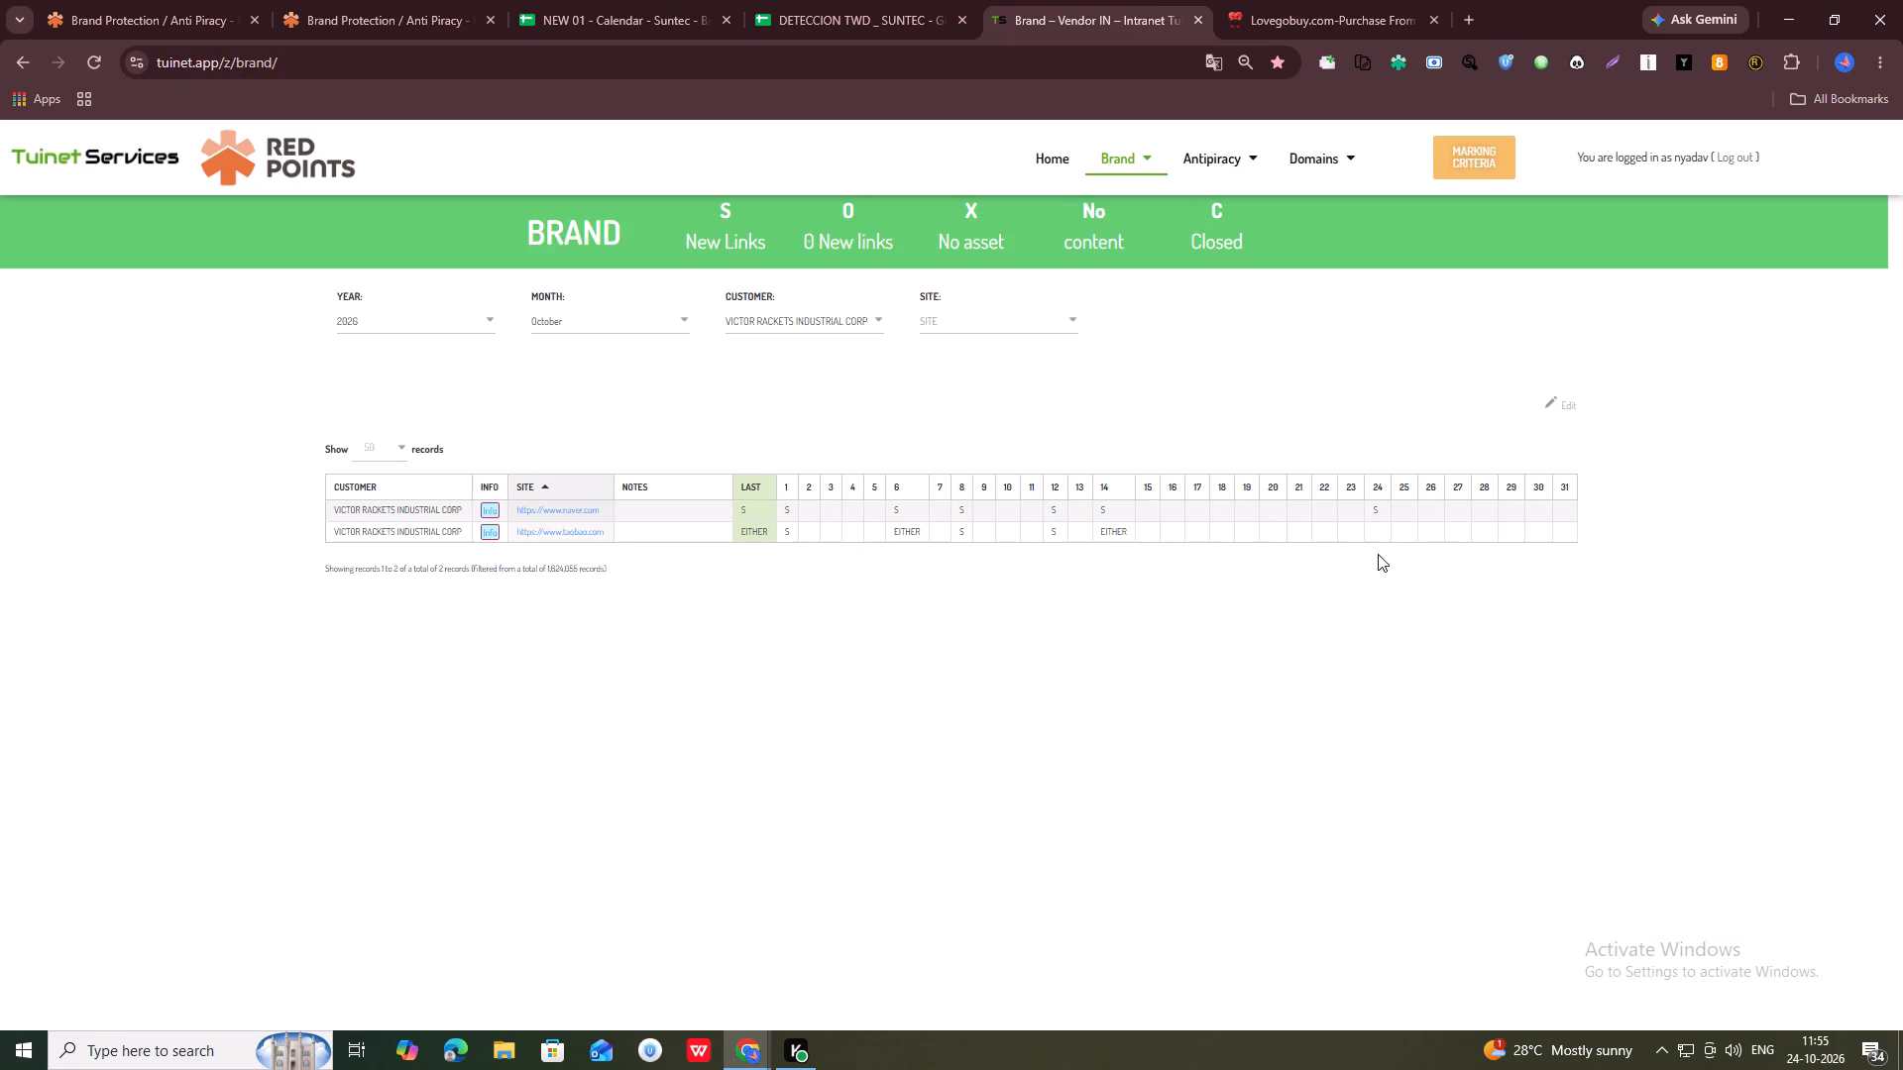
double_click(1376, 533)
click(1353, 585)
Copy customer ToLife Technologies Pty Ltd from the Suntec calendar into the Customer cell of row 101032 in Manual Detection Records.
click(1265, 1)
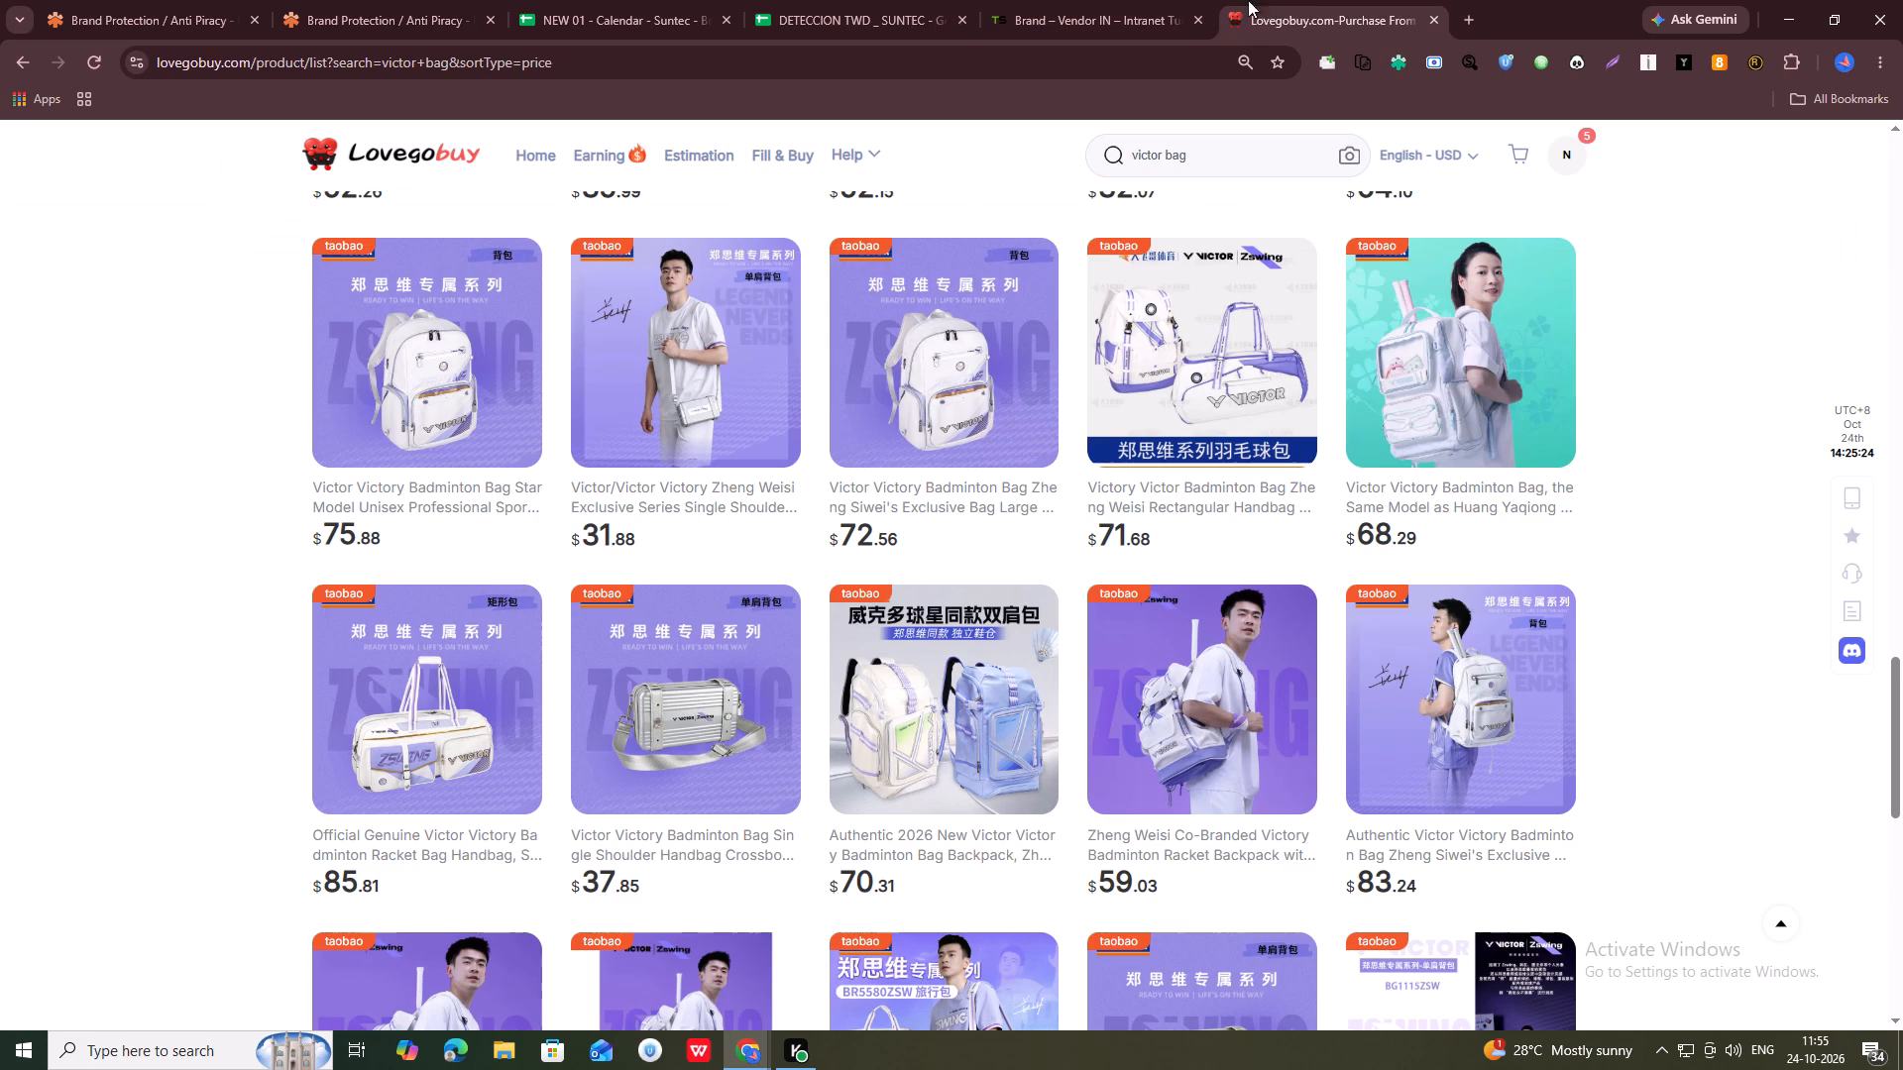
click(675, 0)
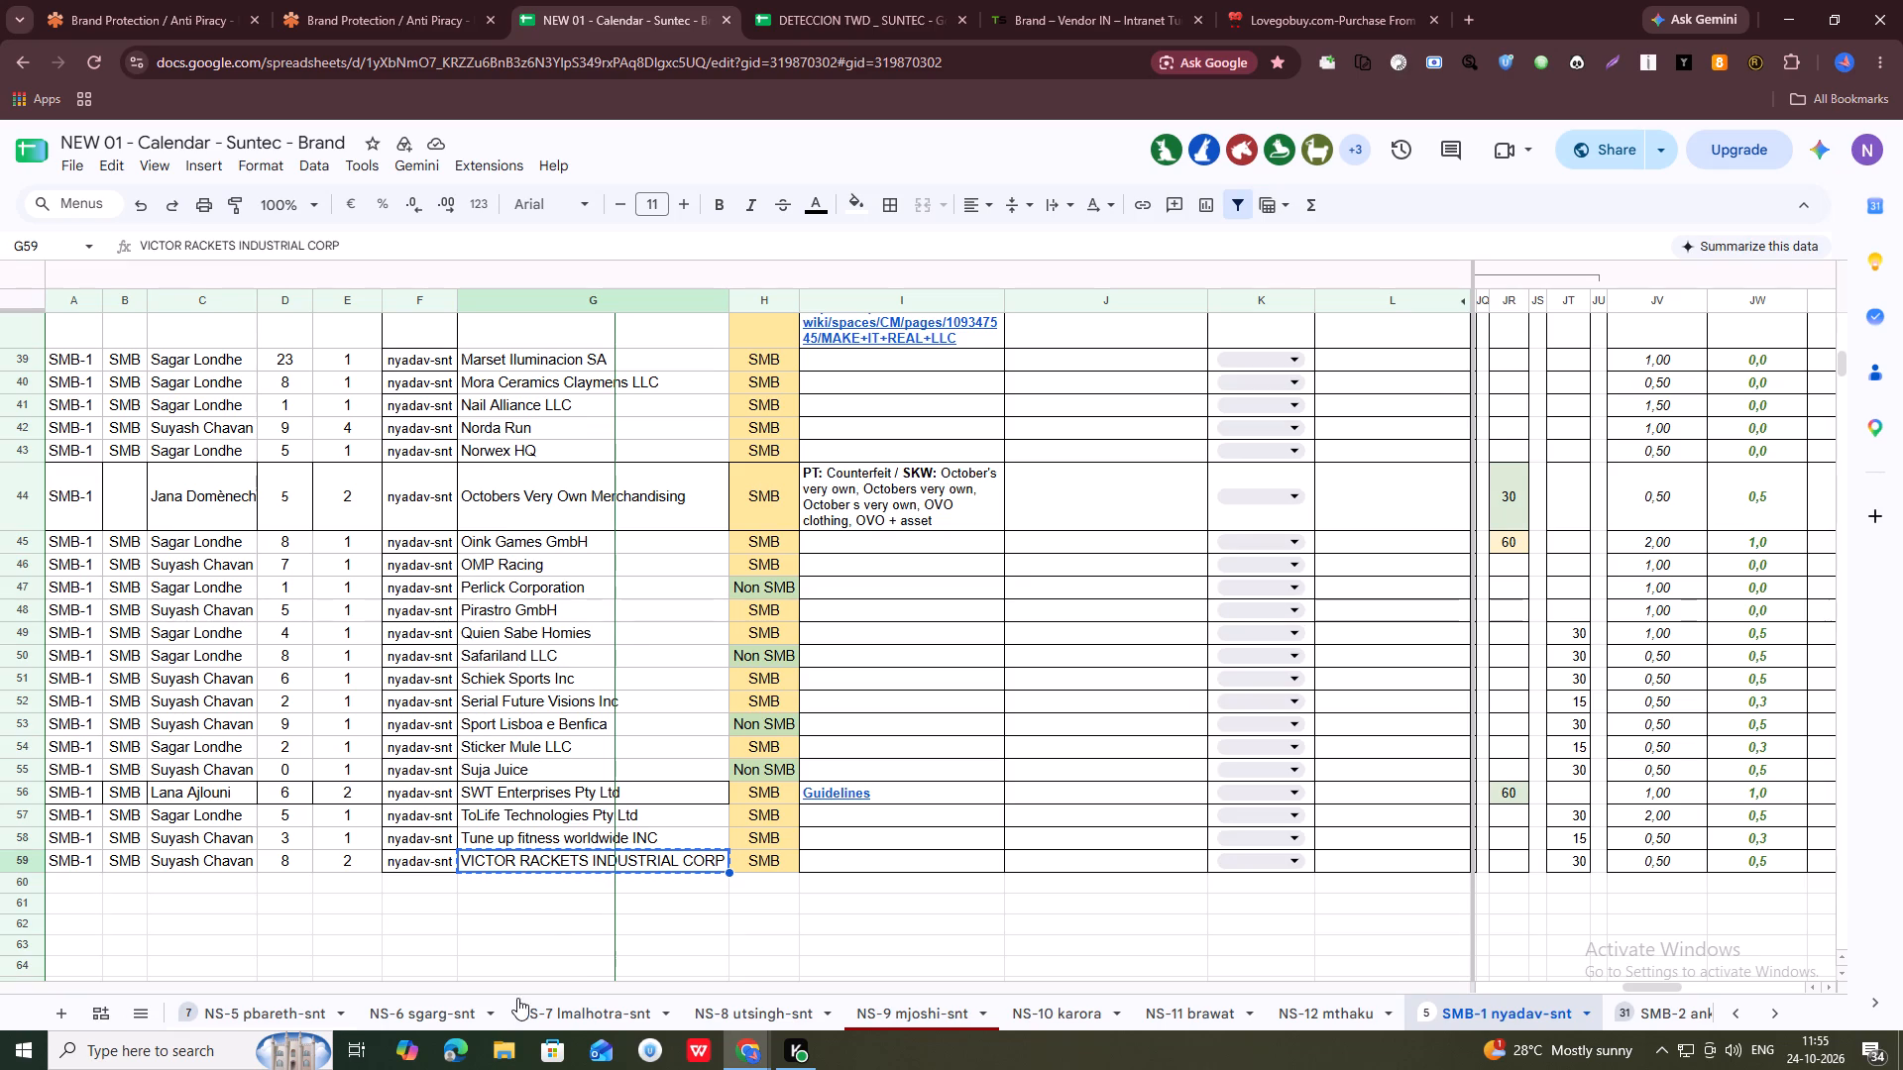
click(547, 807)
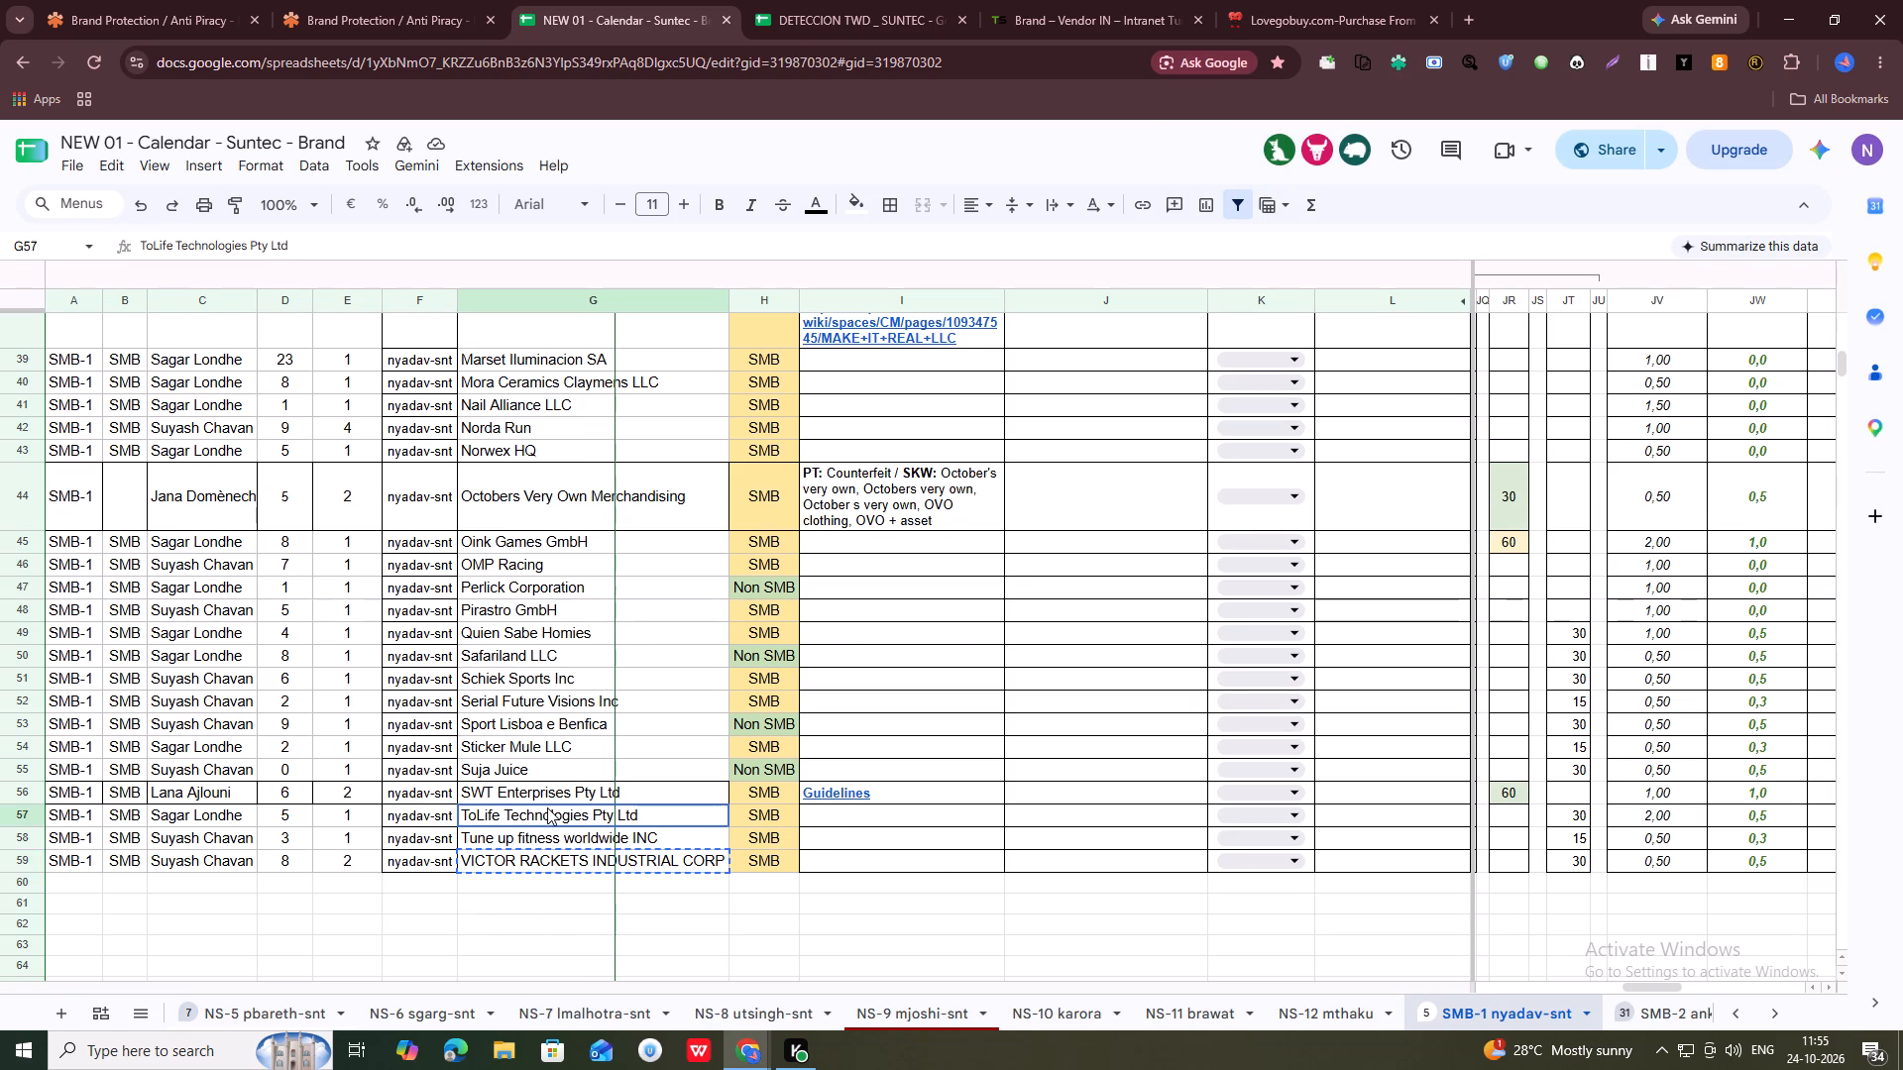
key(ctrl+c)
key(alt+Tab)
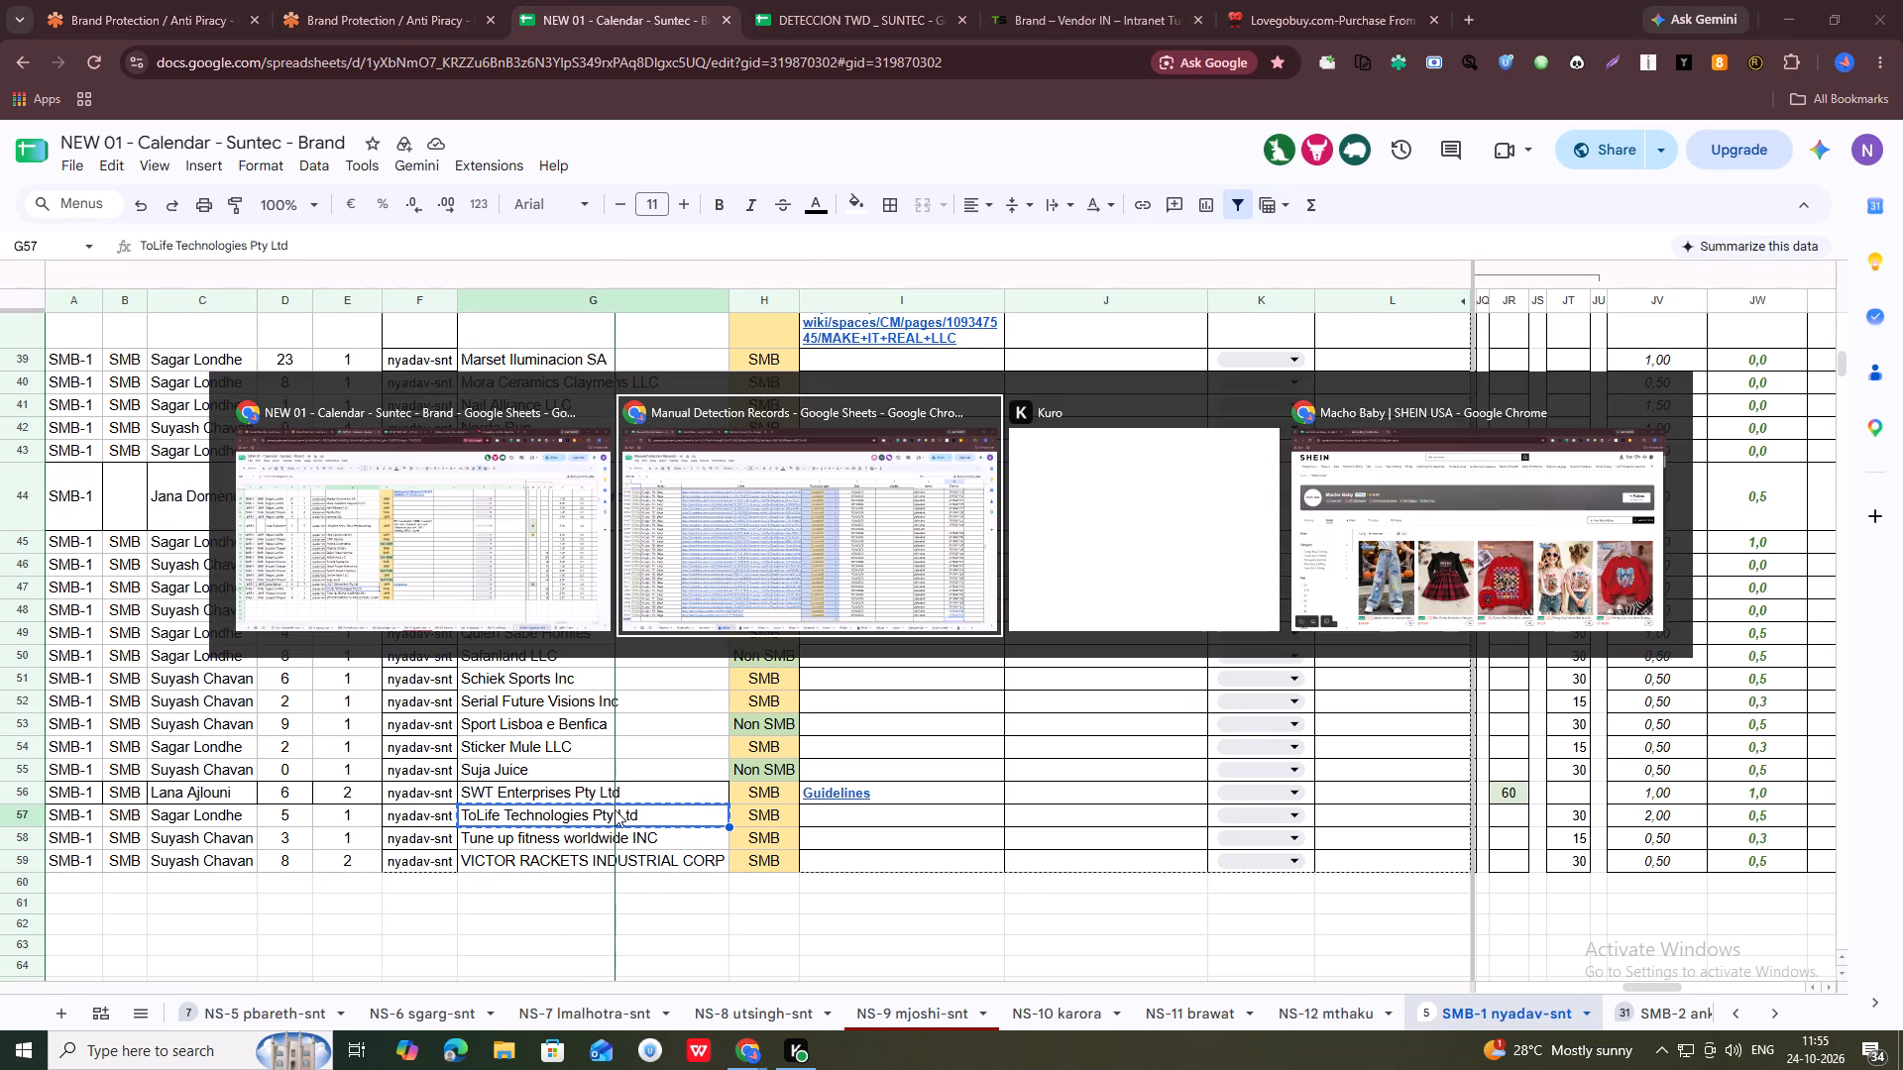
scroll(269, 818, down, 2)
click(94, 788)
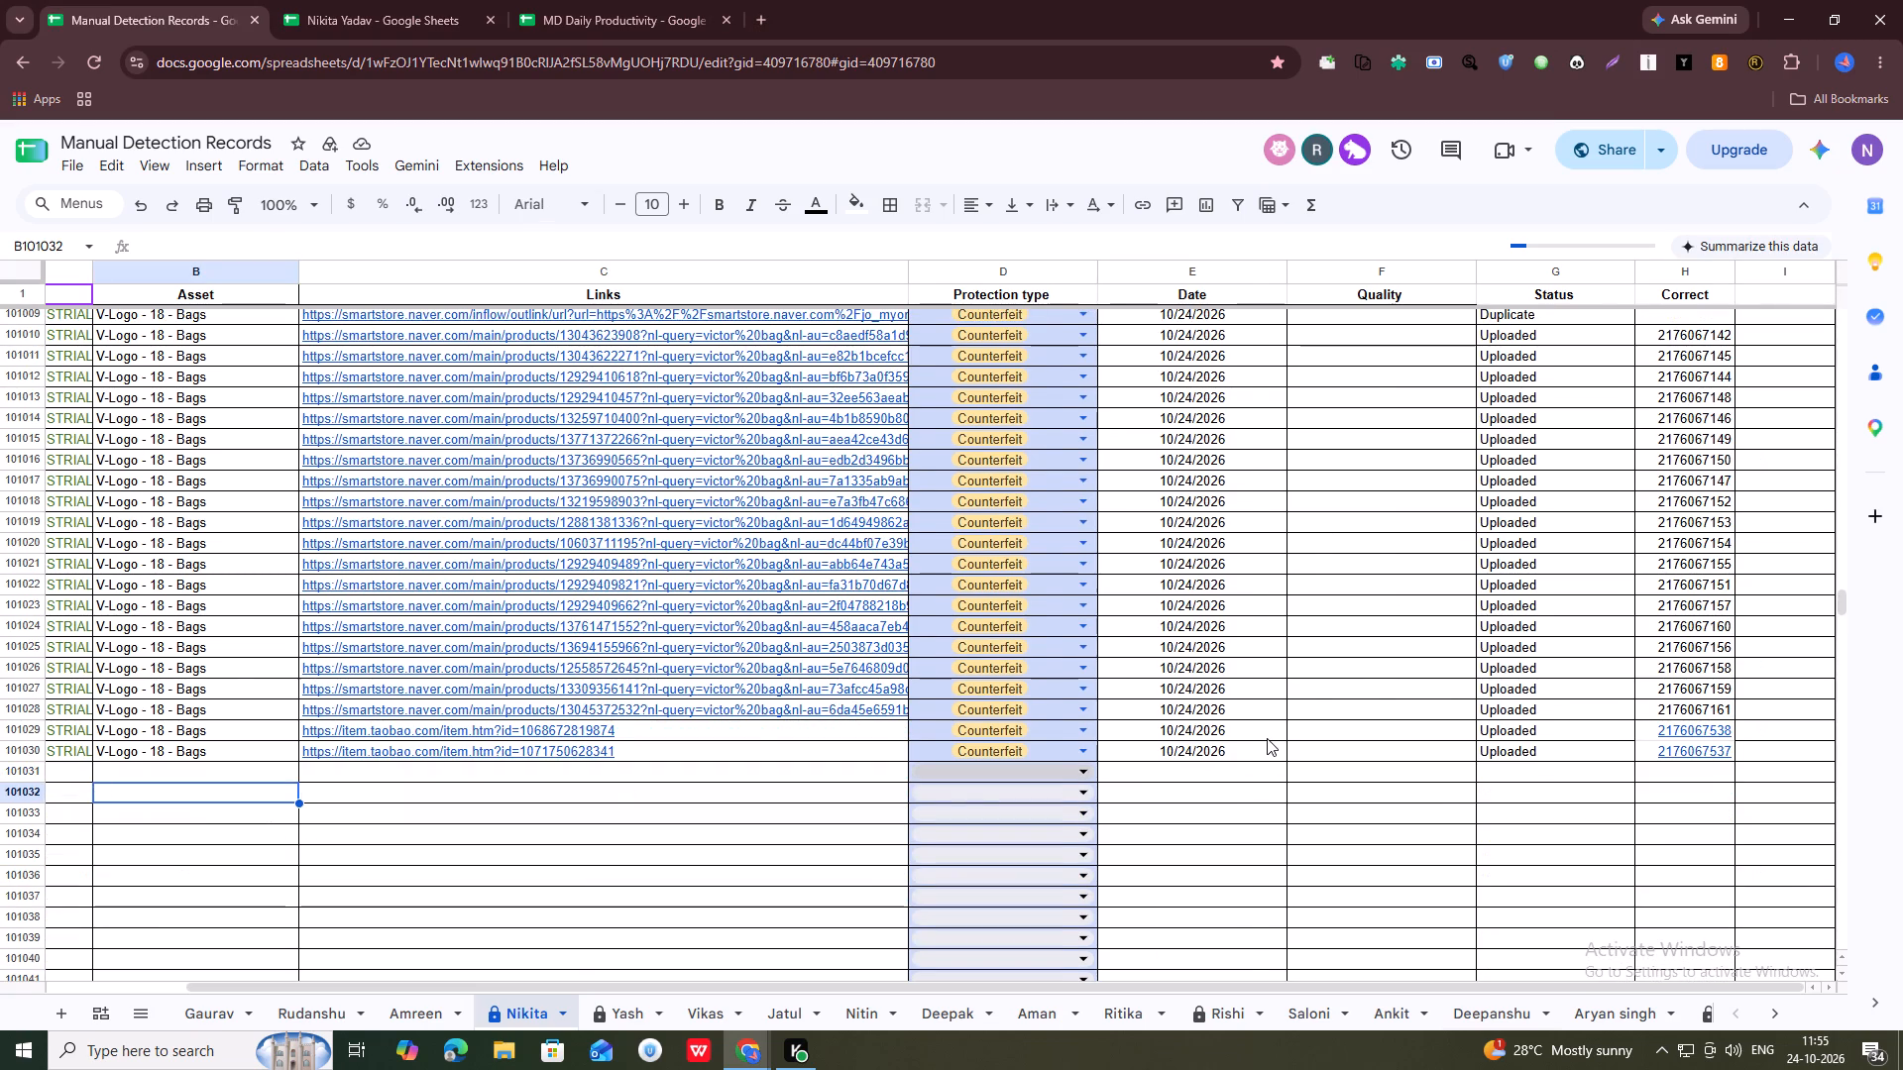
key(Left)
key(ctrl+shift+v)
key(Right)
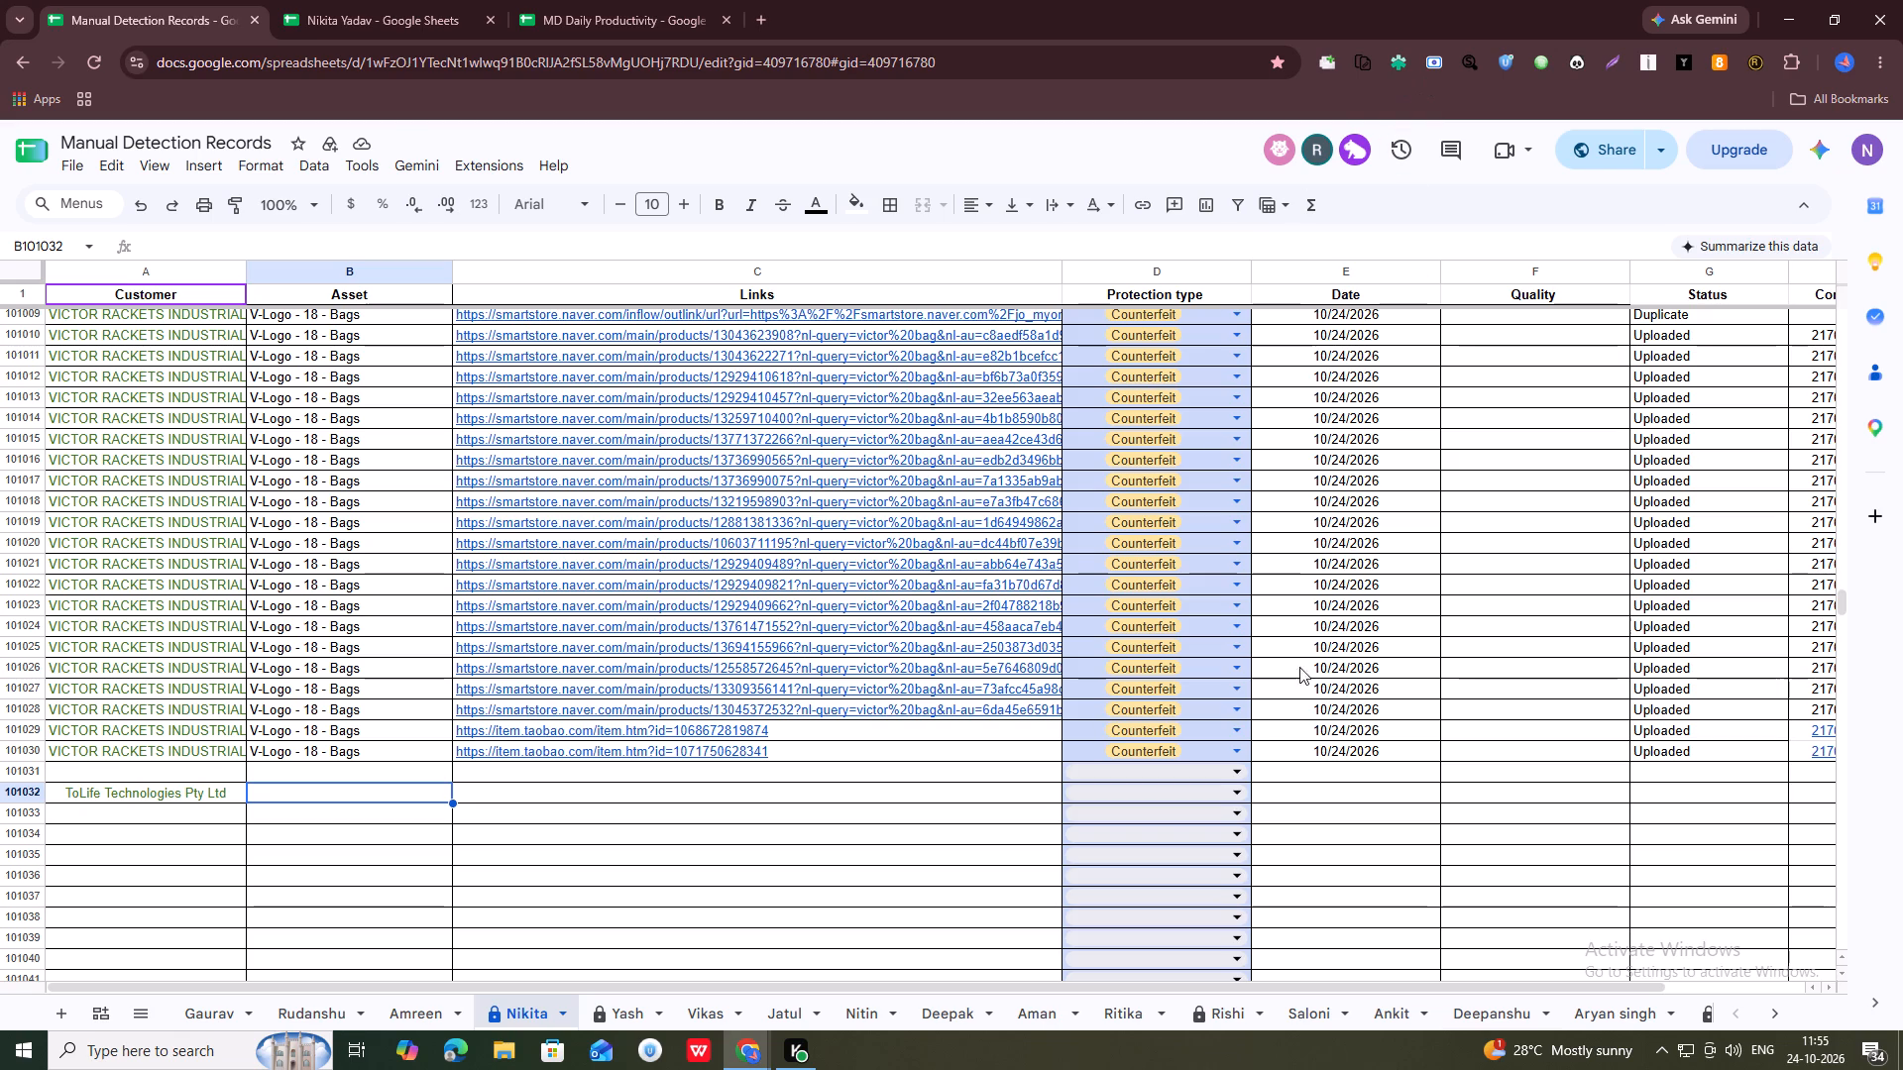
Search Google for ToLife Technologies Pty Ltd in a new browser tab.
key(alt+Tab)
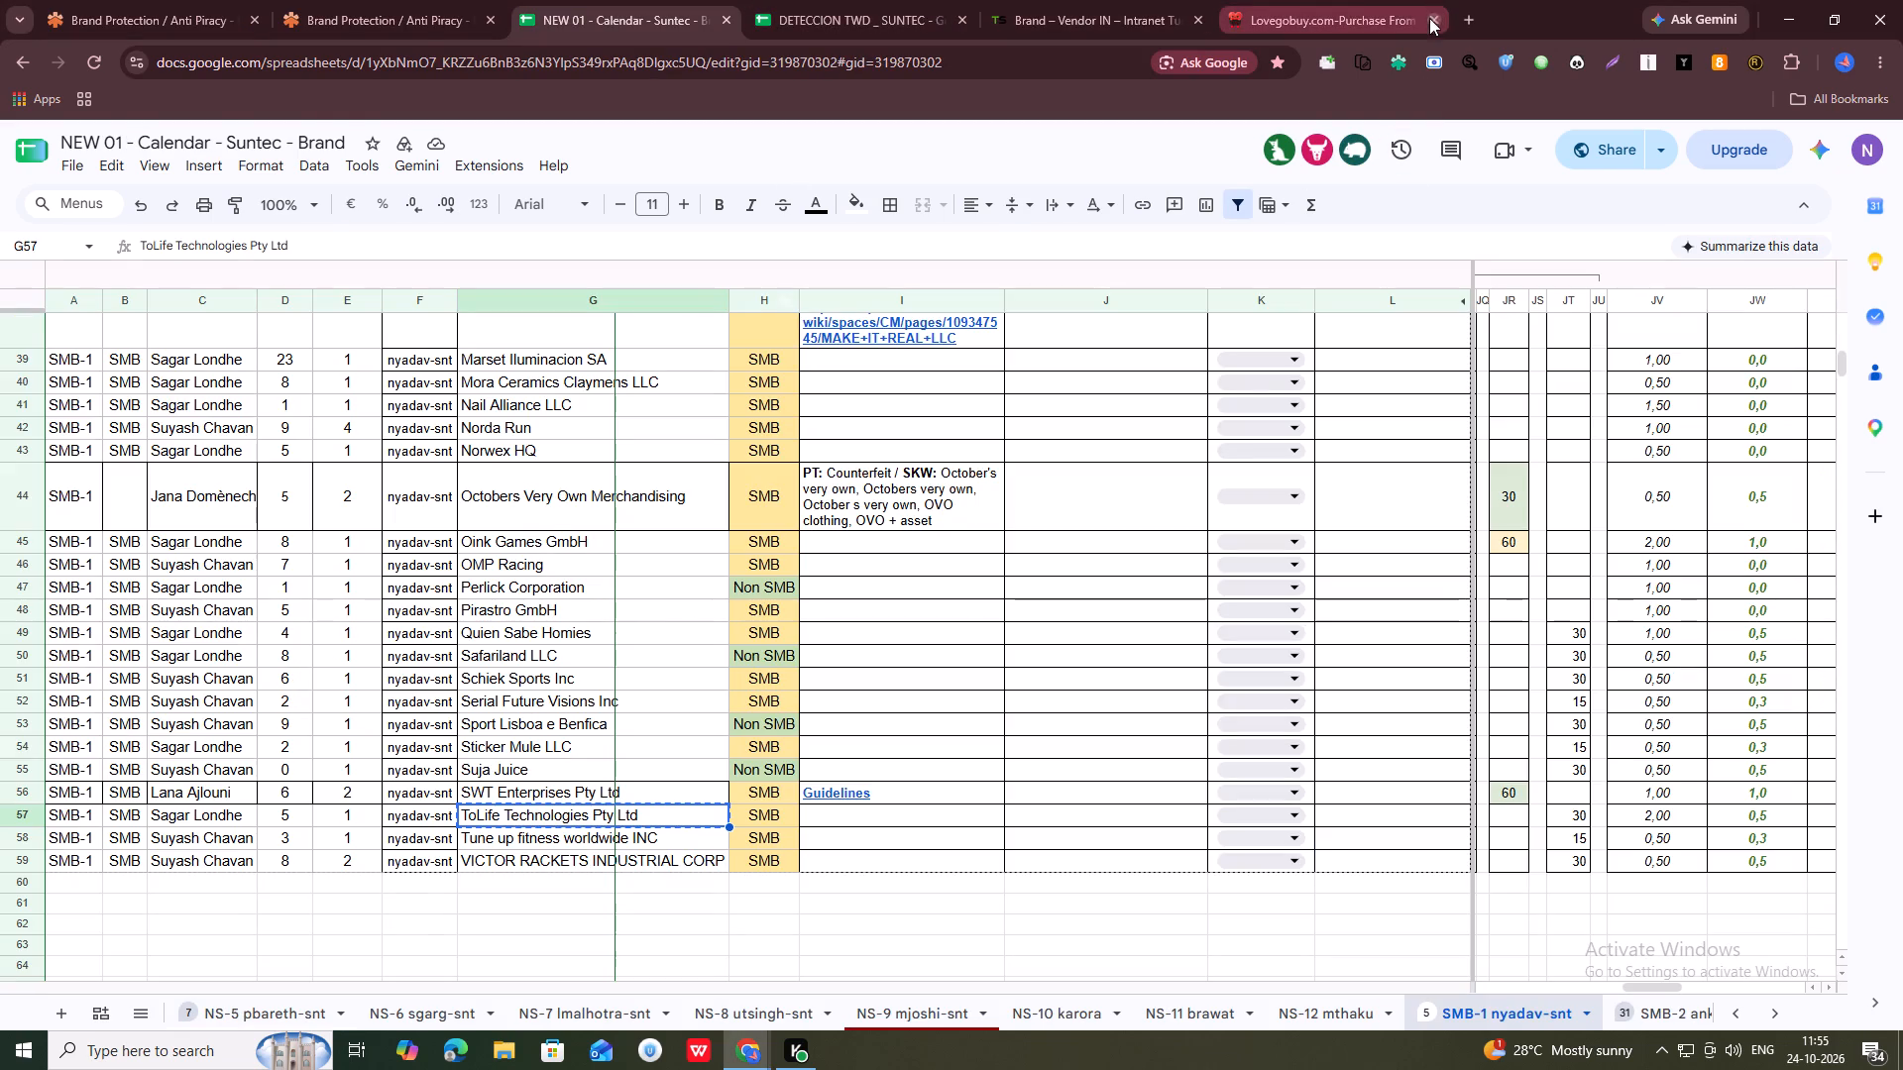
click(1348, 0)
click(1464, 4)
key(ctrl+v)
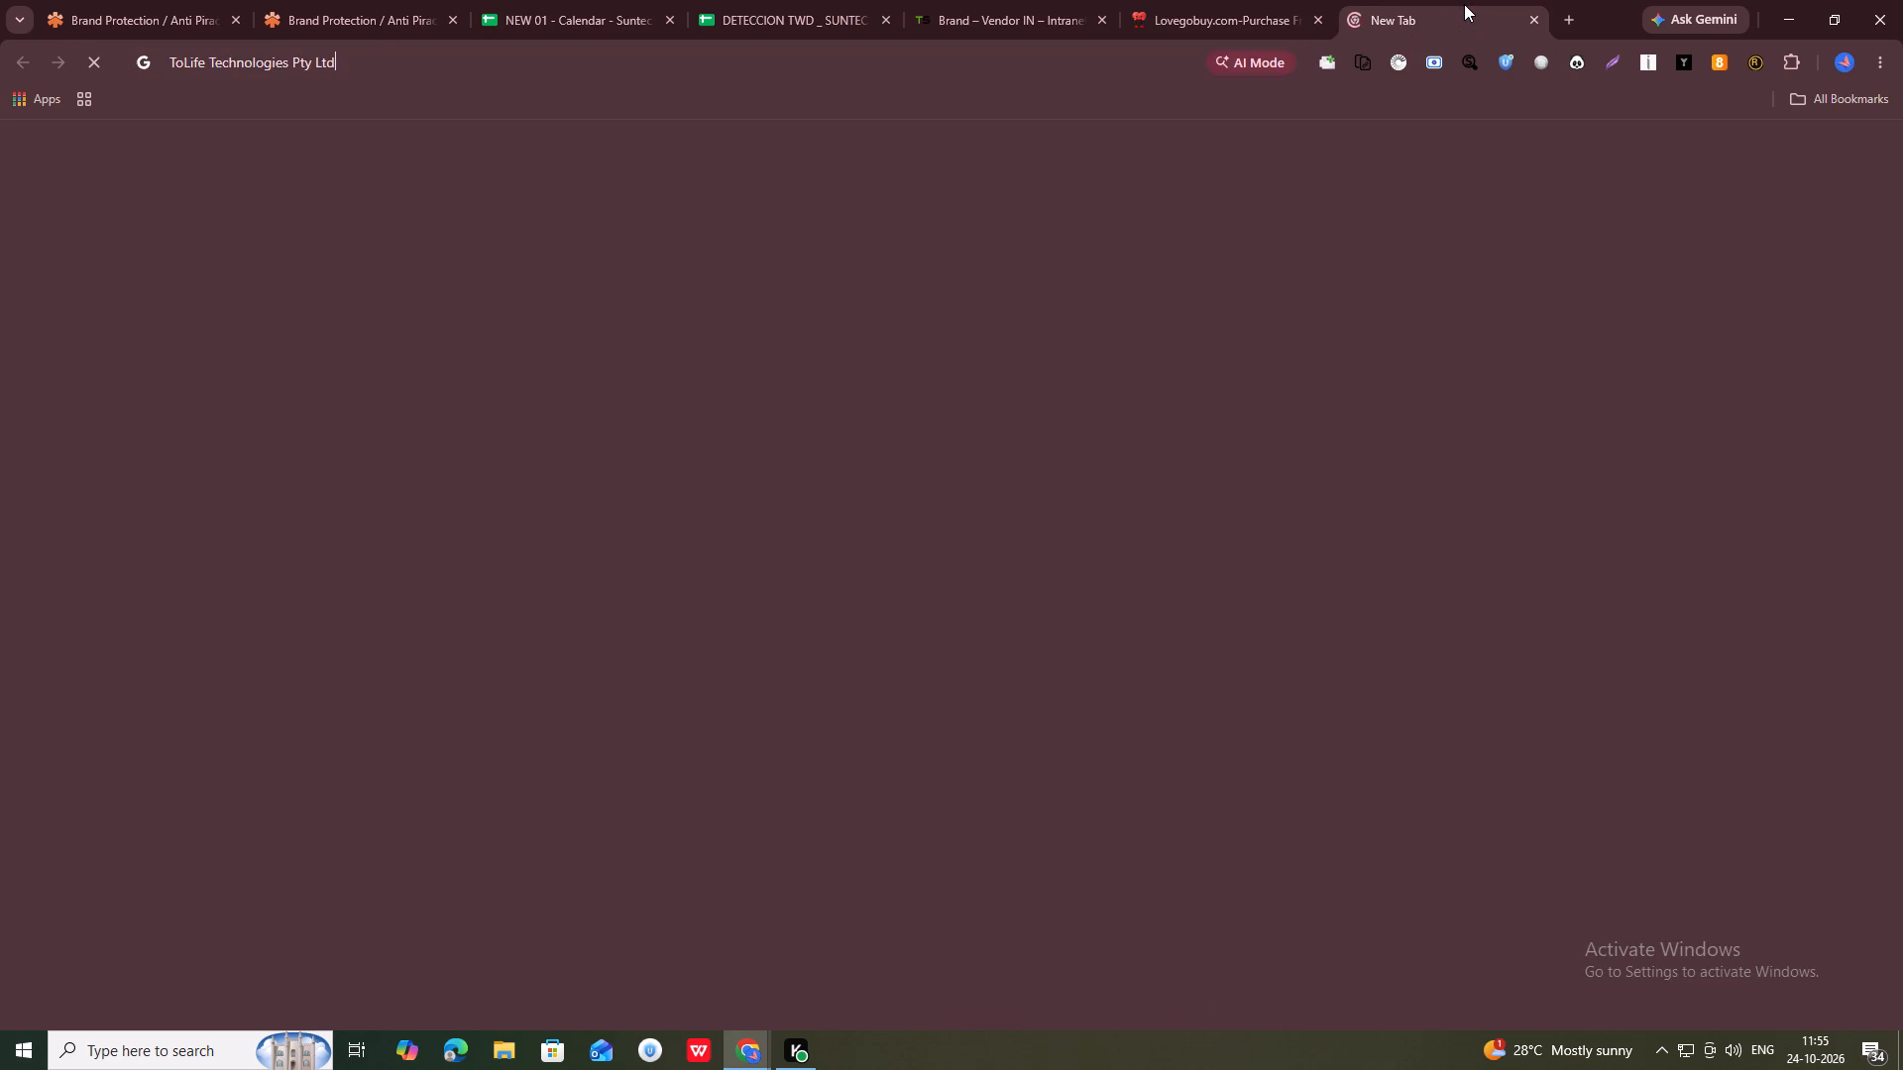
key(Return)
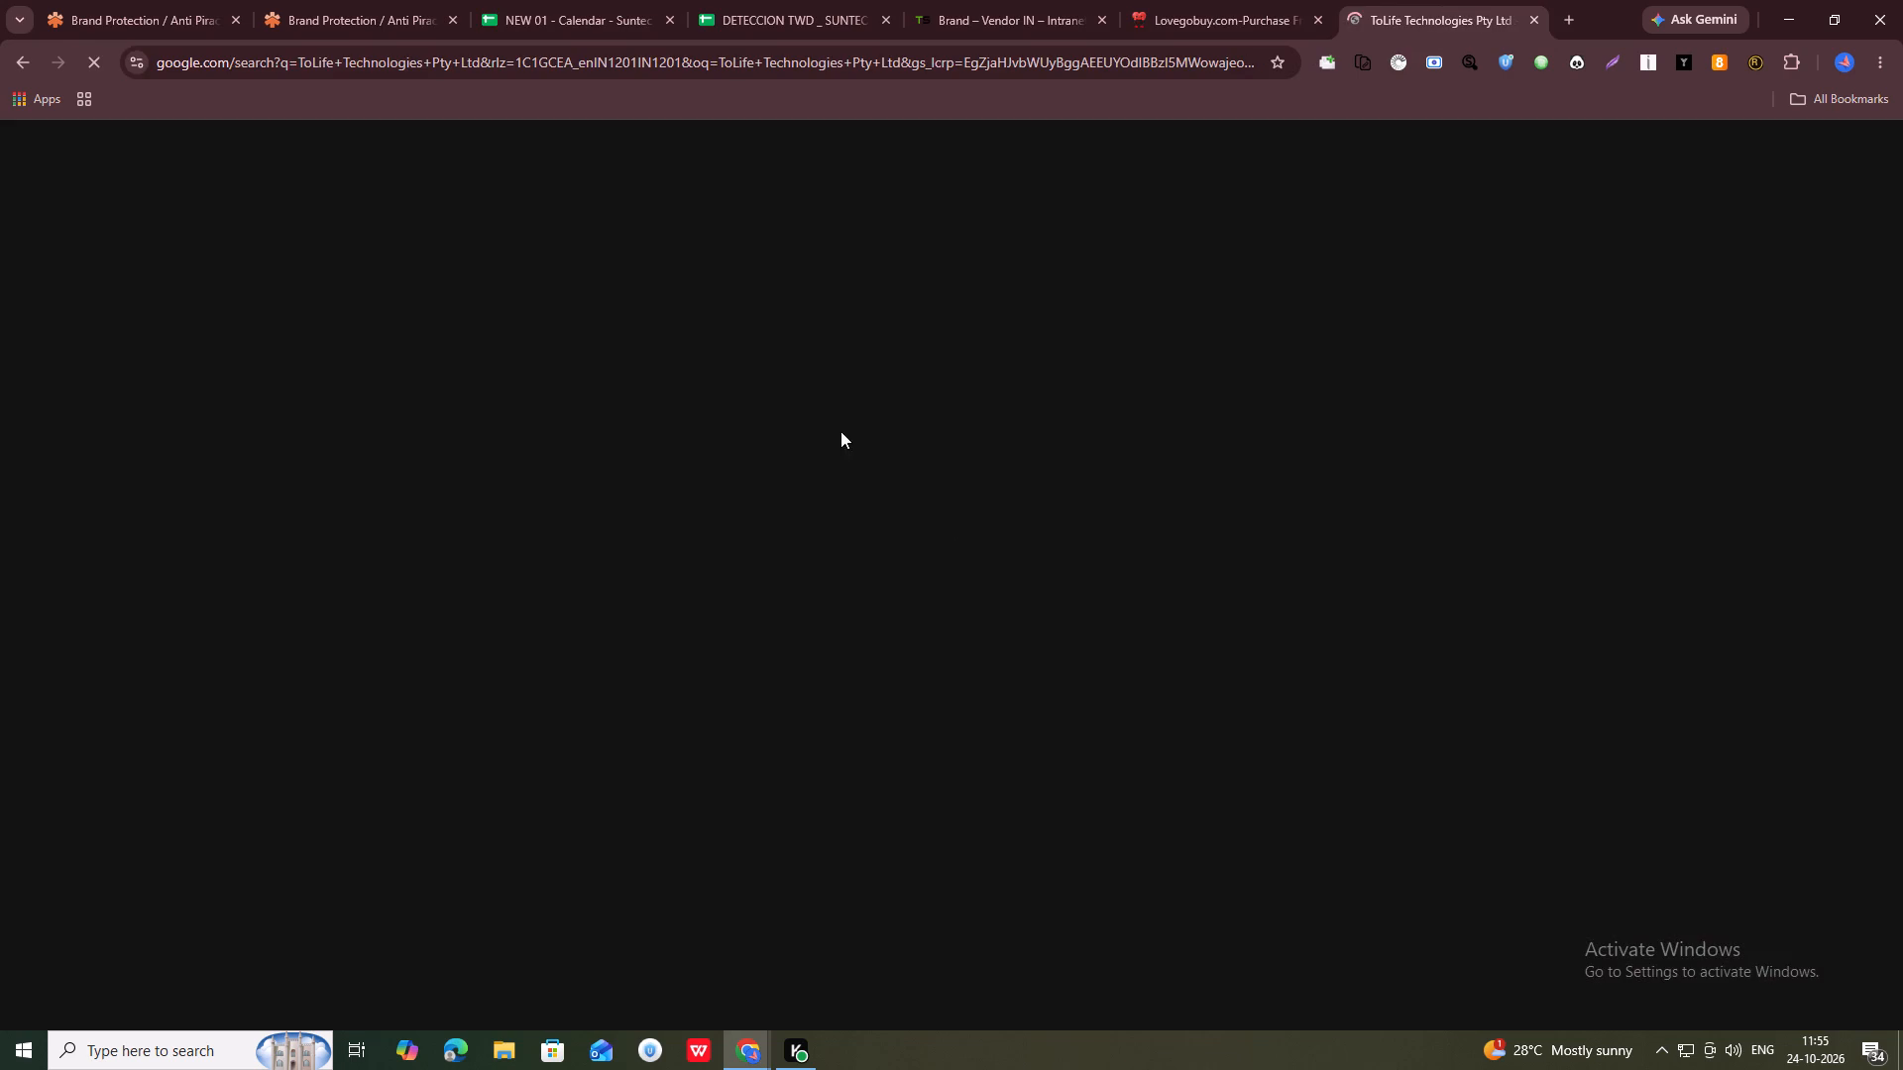
Choose ToLife Technologies Pty Ltd as the customer in the Red Points New Incident form.
click(88, 0)
click(636, 158)
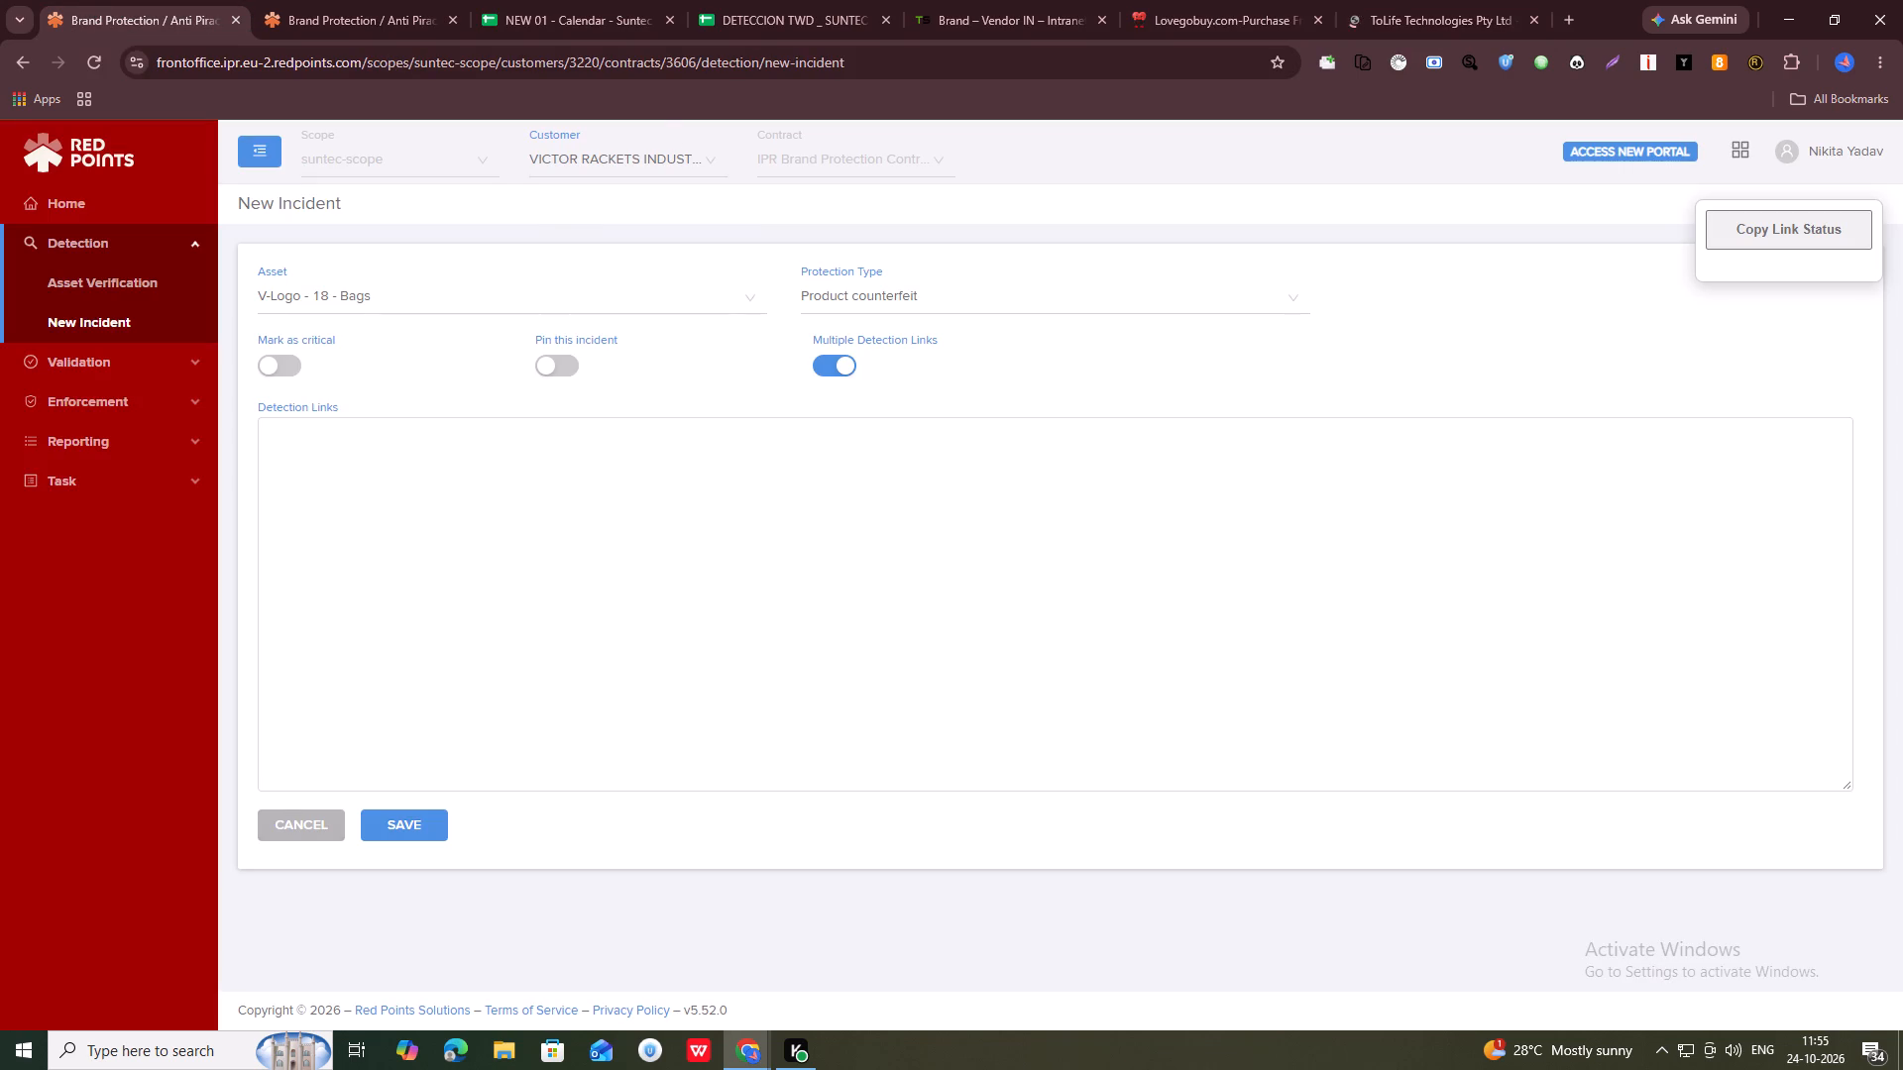
key(ctrl+v)
click(634, 190)
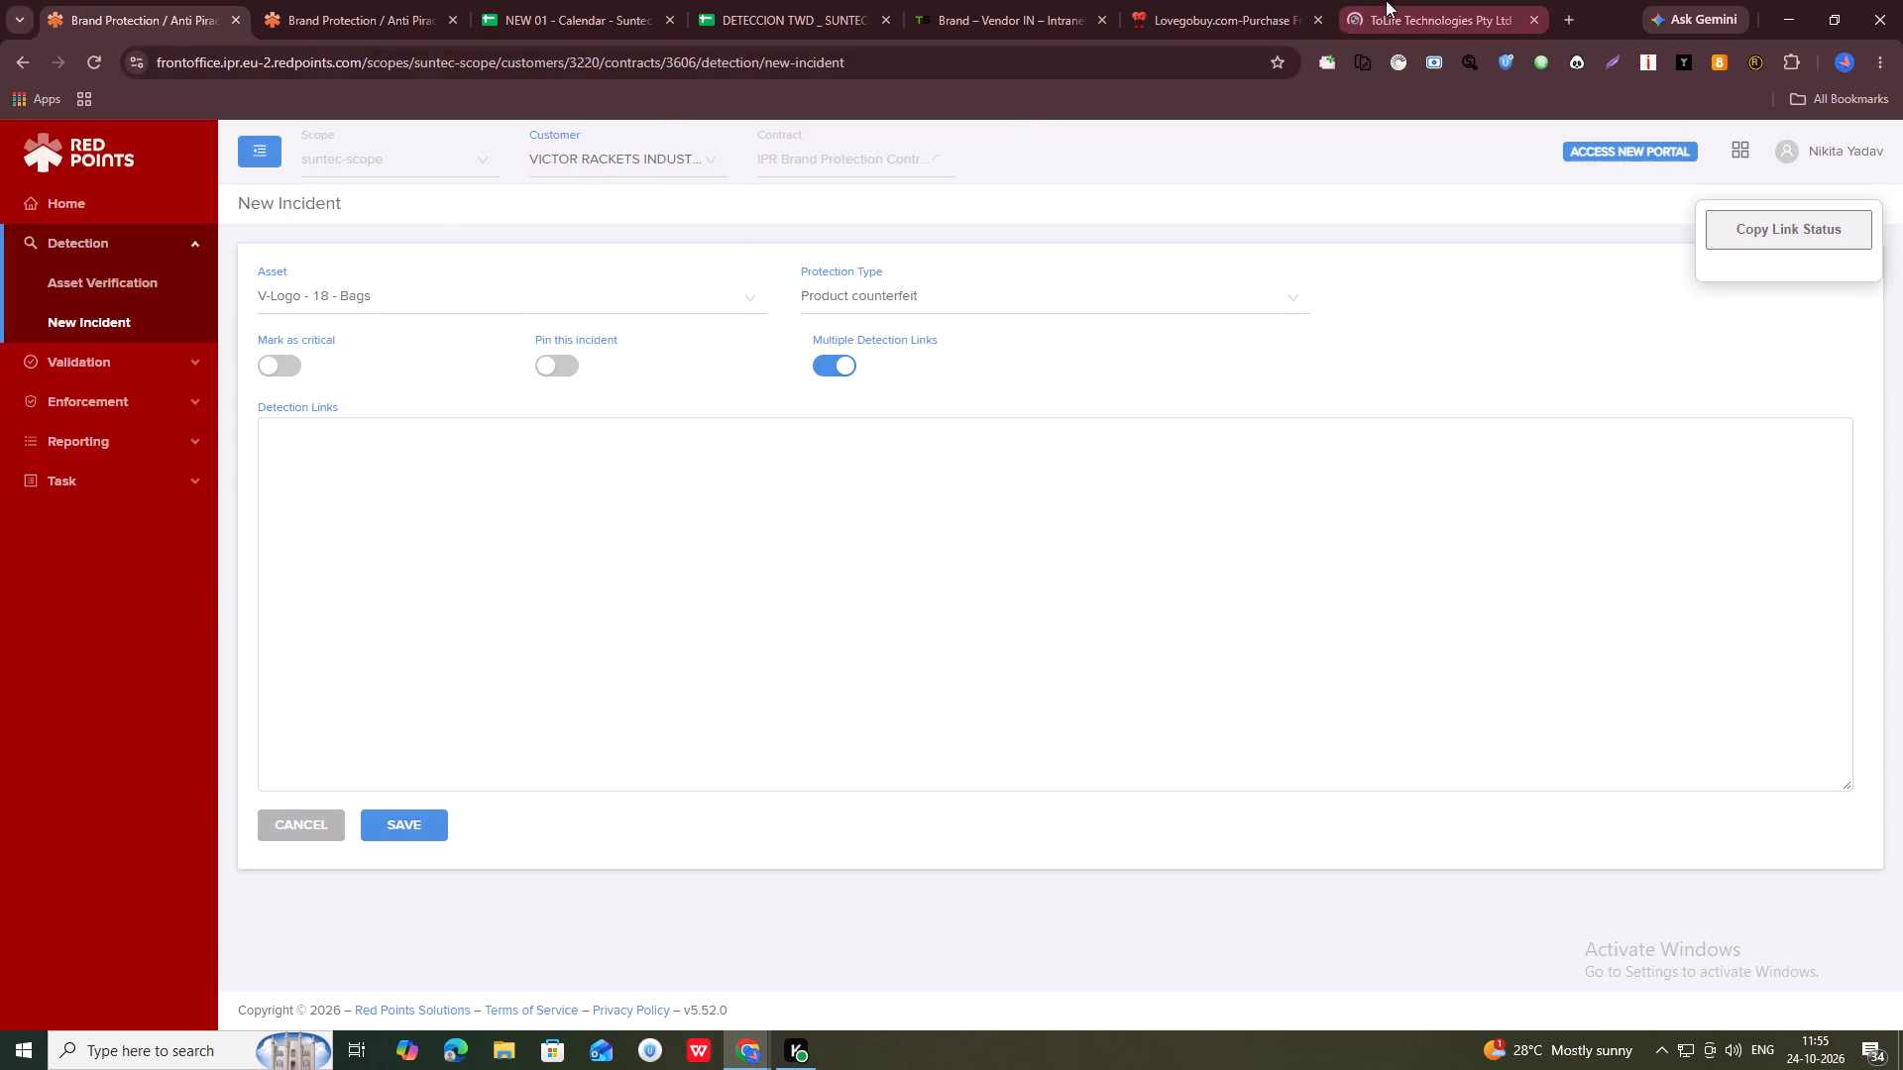
click(1430, 0)
click(1227, 0)
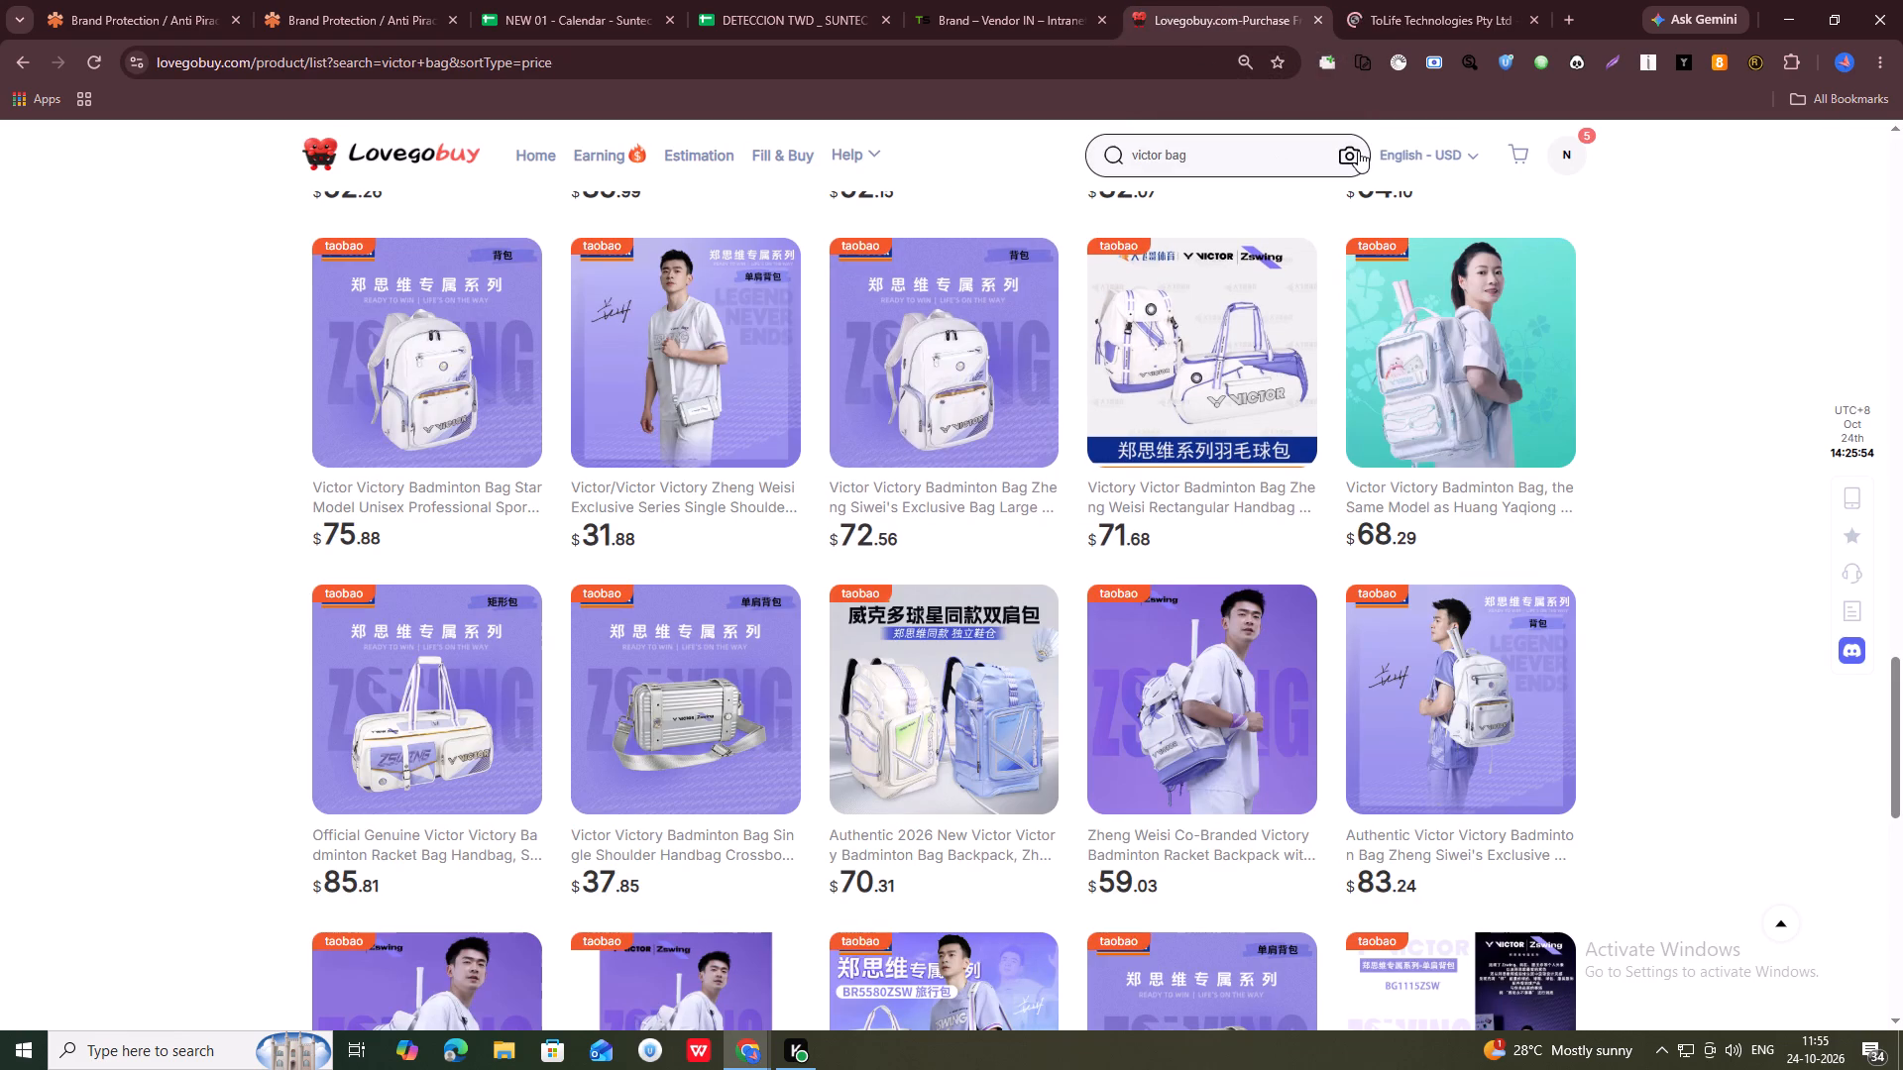
click(1351, 154)
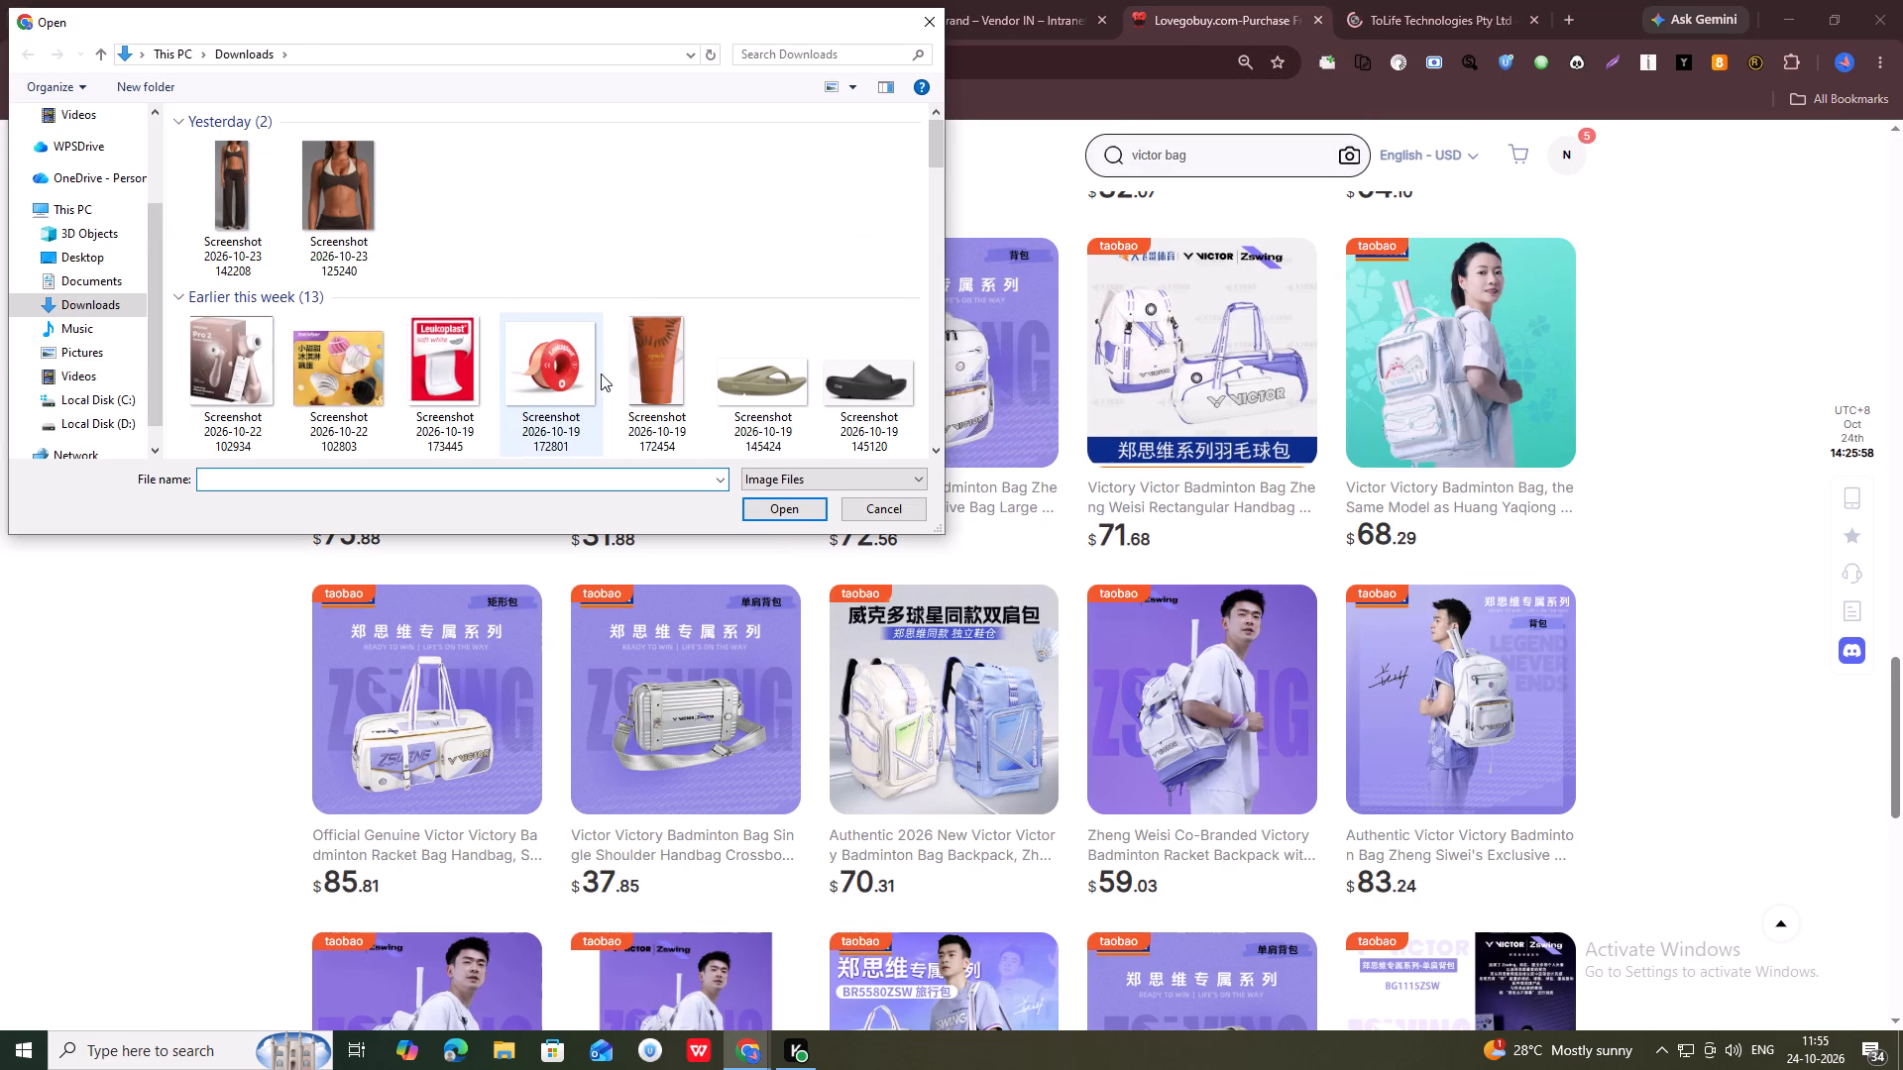
scroll(648, 318, down, 5)
scroll(648, 318, up, 2)
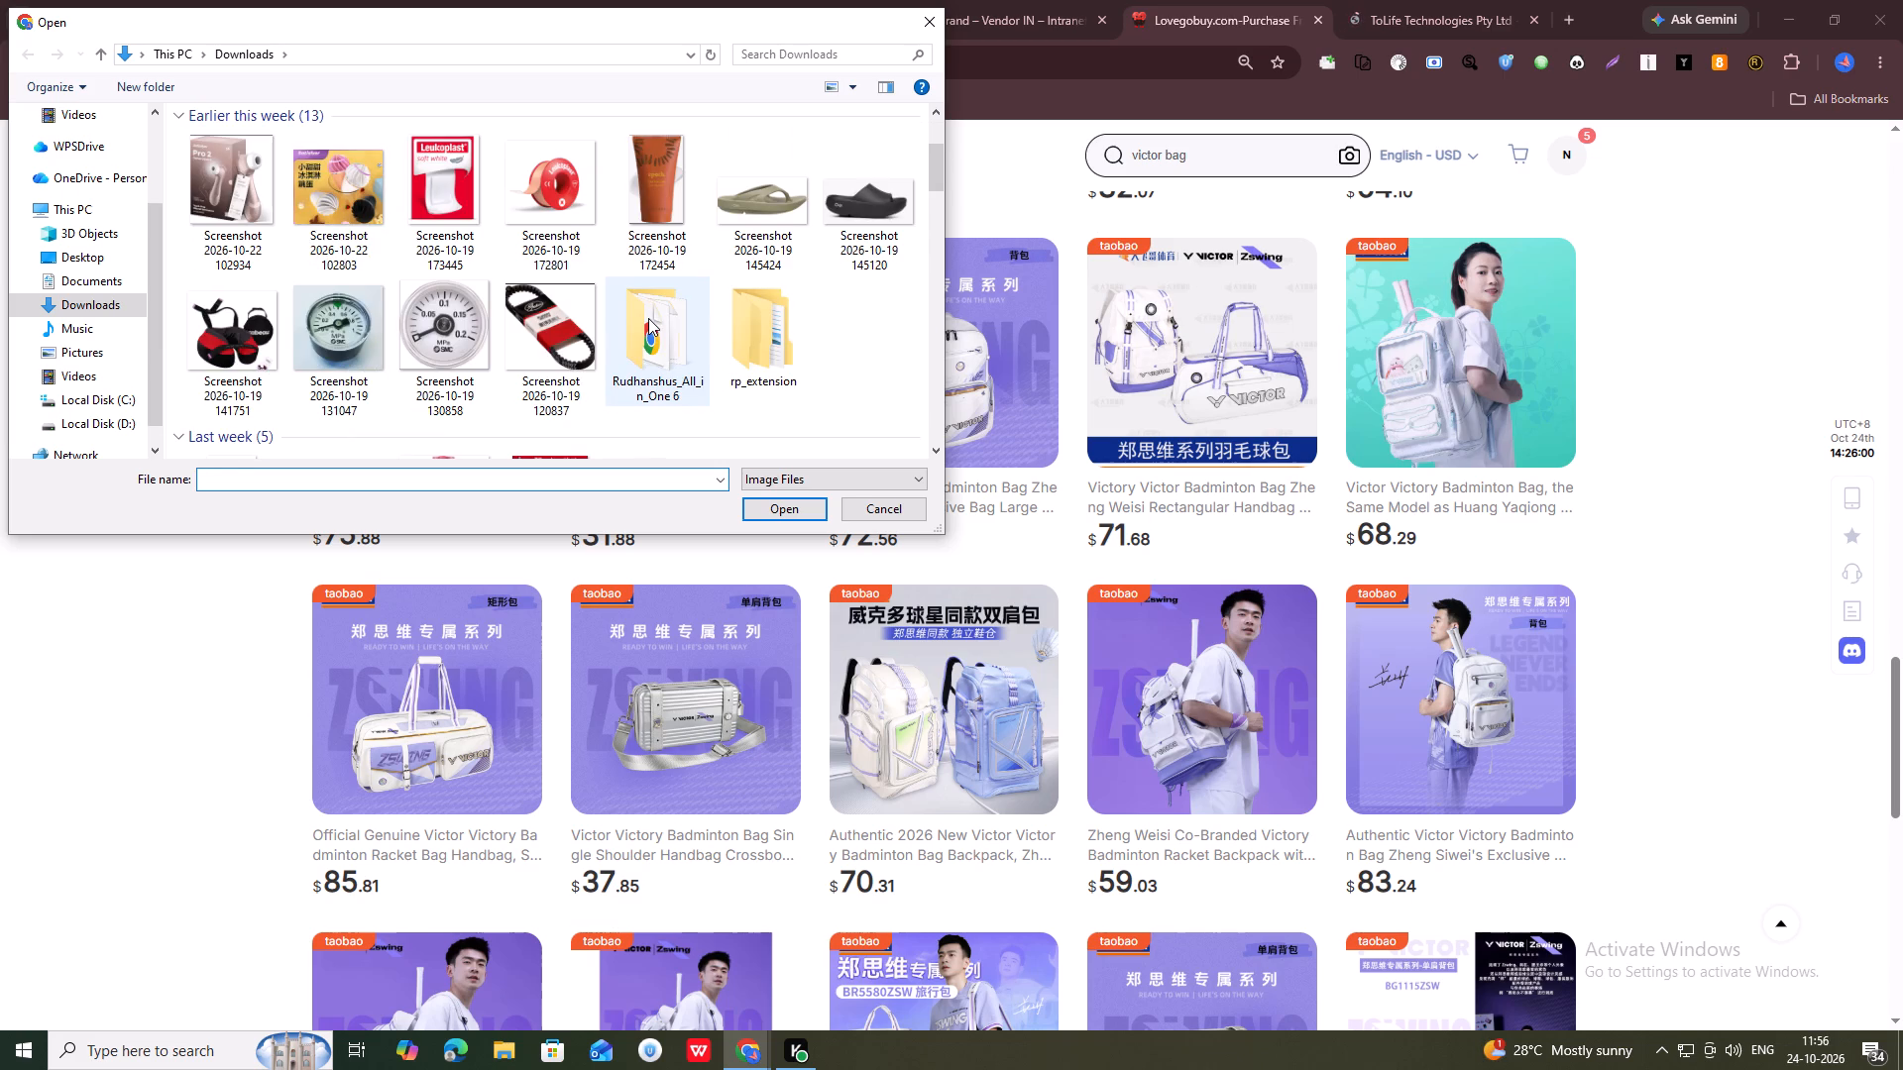
scroll(648, 318, down, 2)
scroll(648, 318, up, 2)
scroll(648, 318, down, 1)
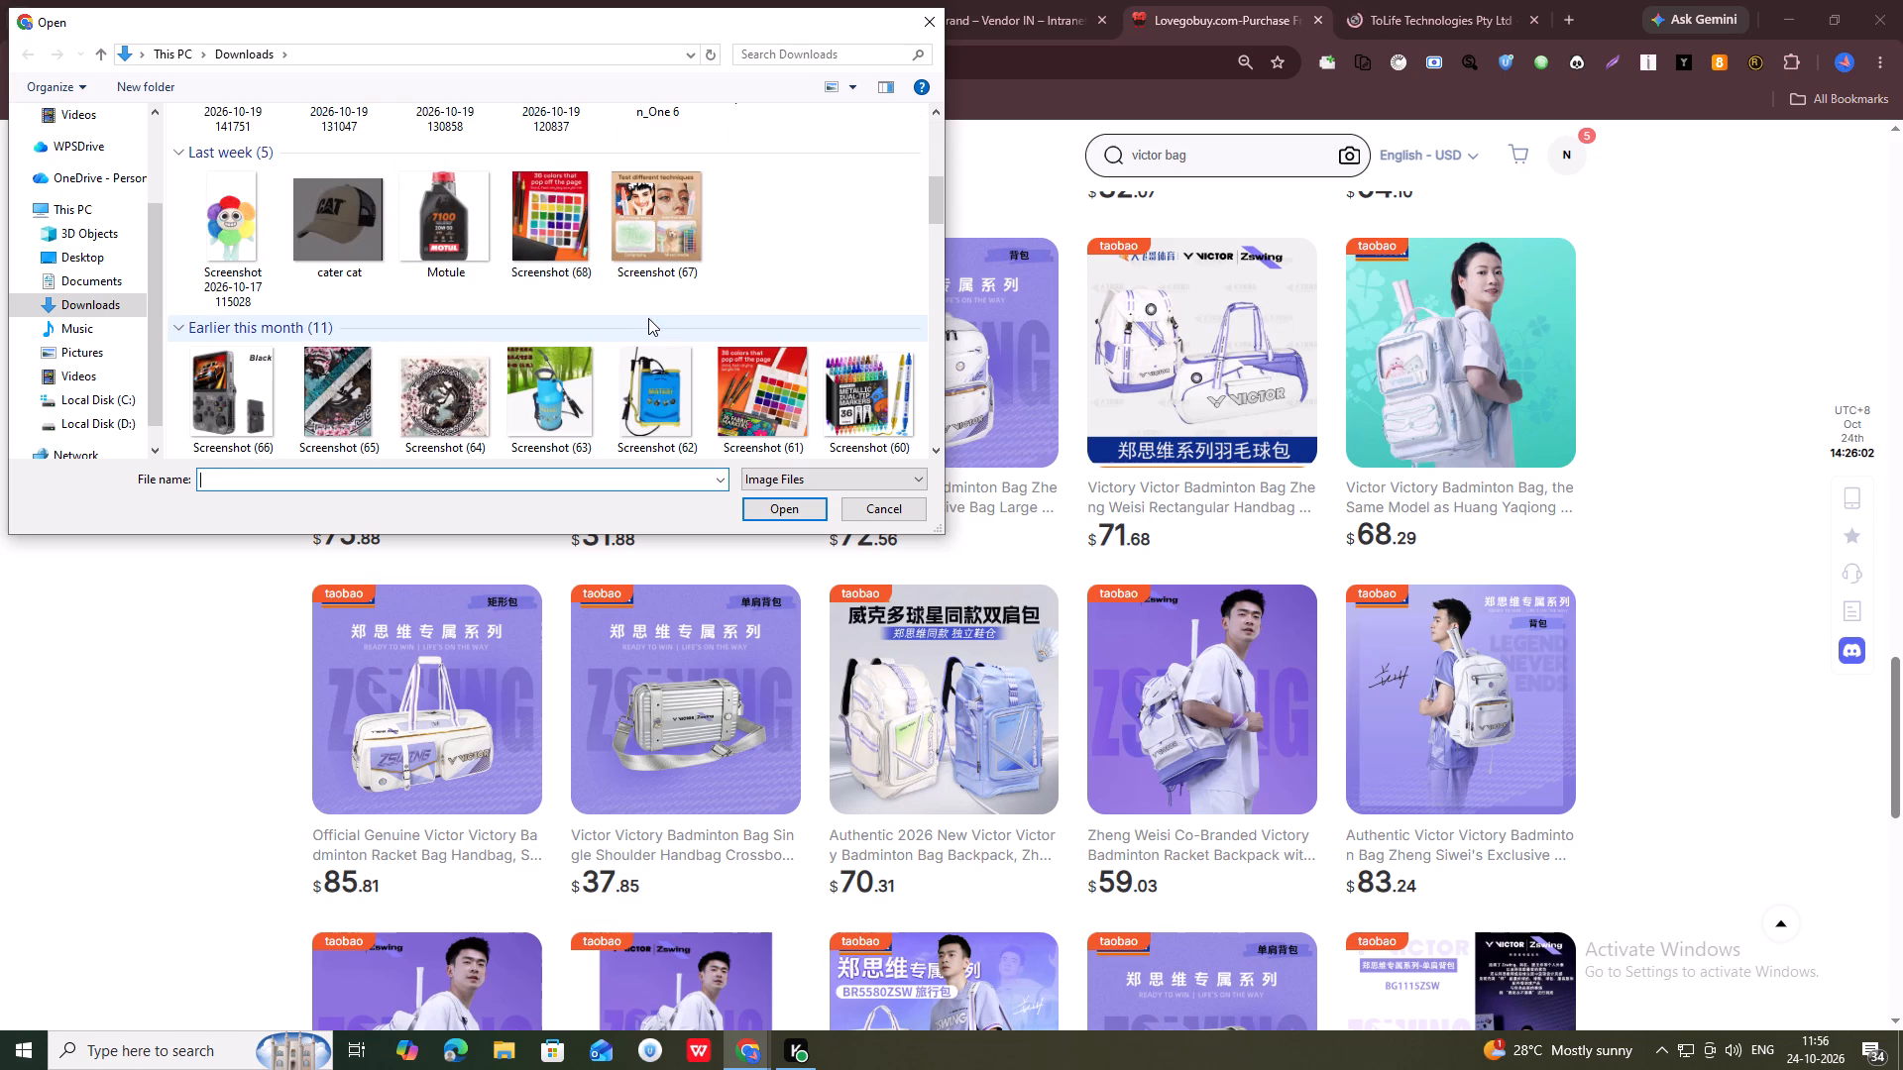
scroll(648, 318, down, 2)
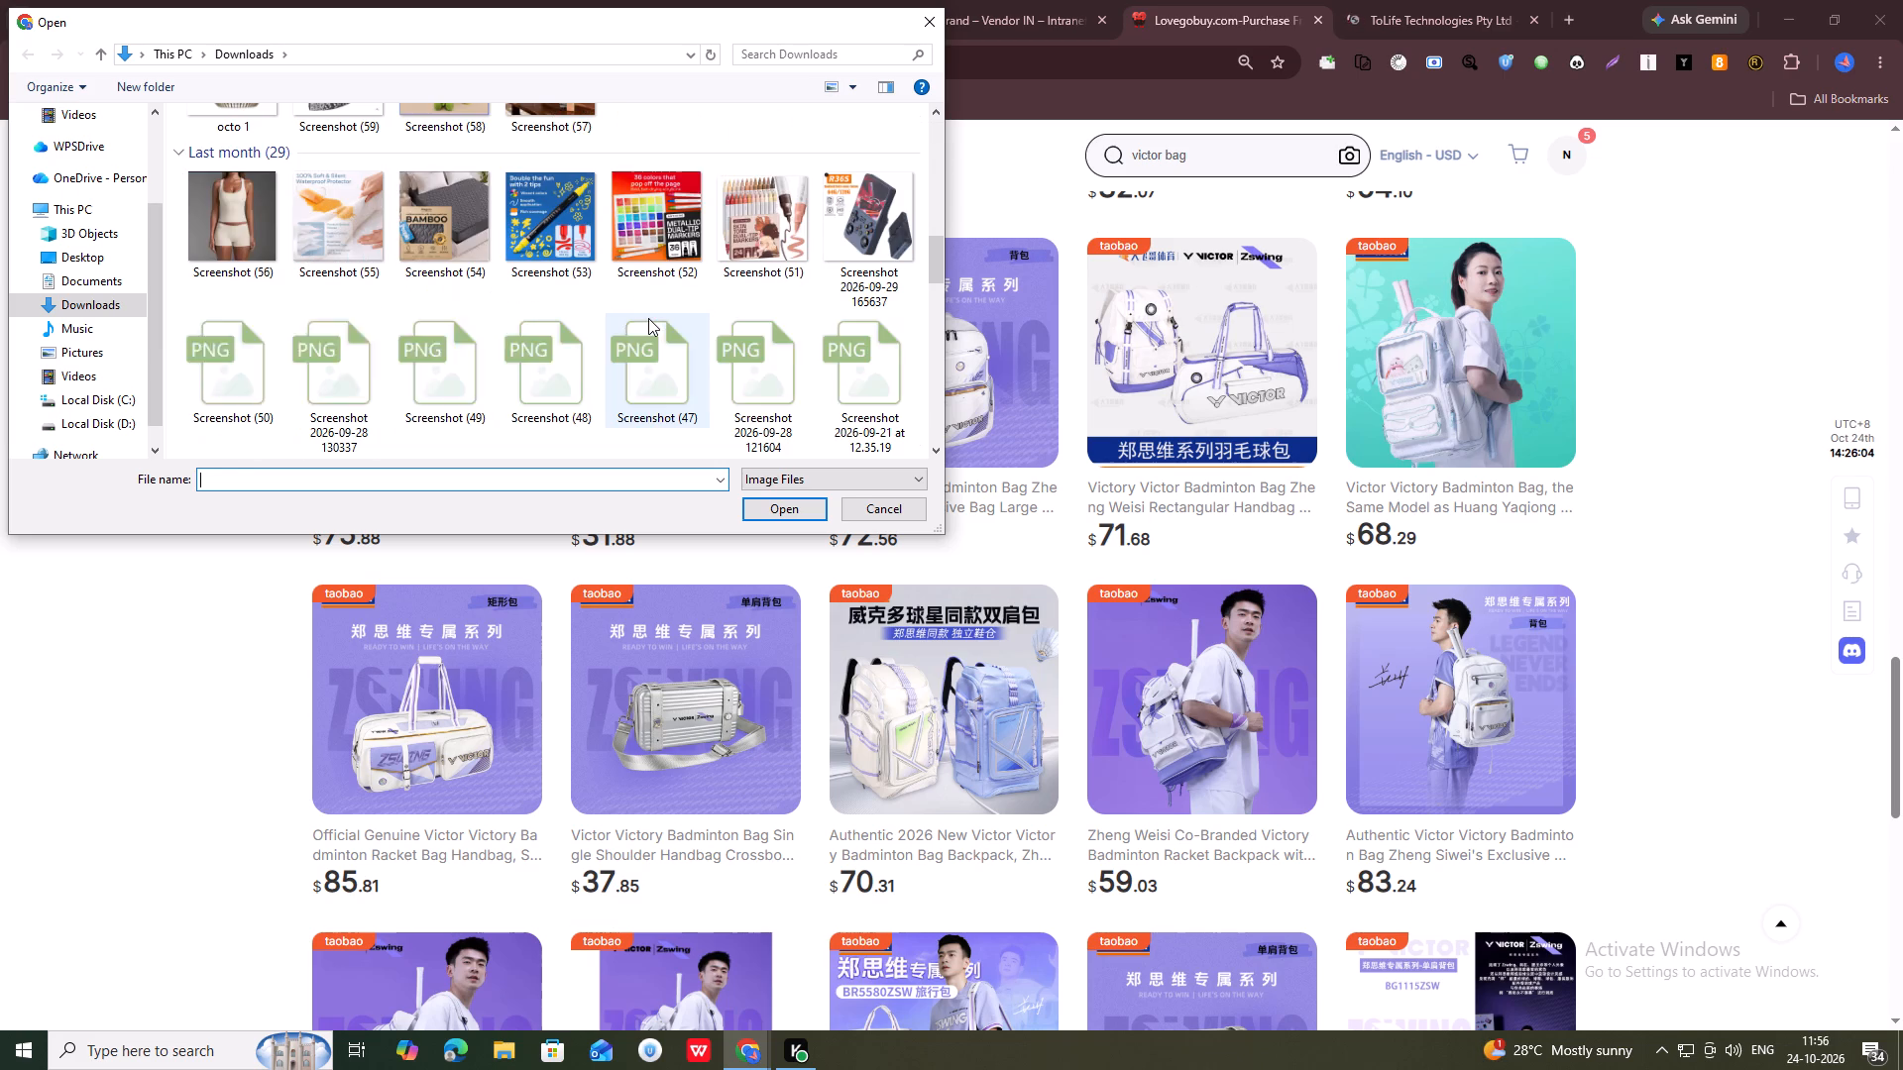
scroll(648, 318, down, 1)
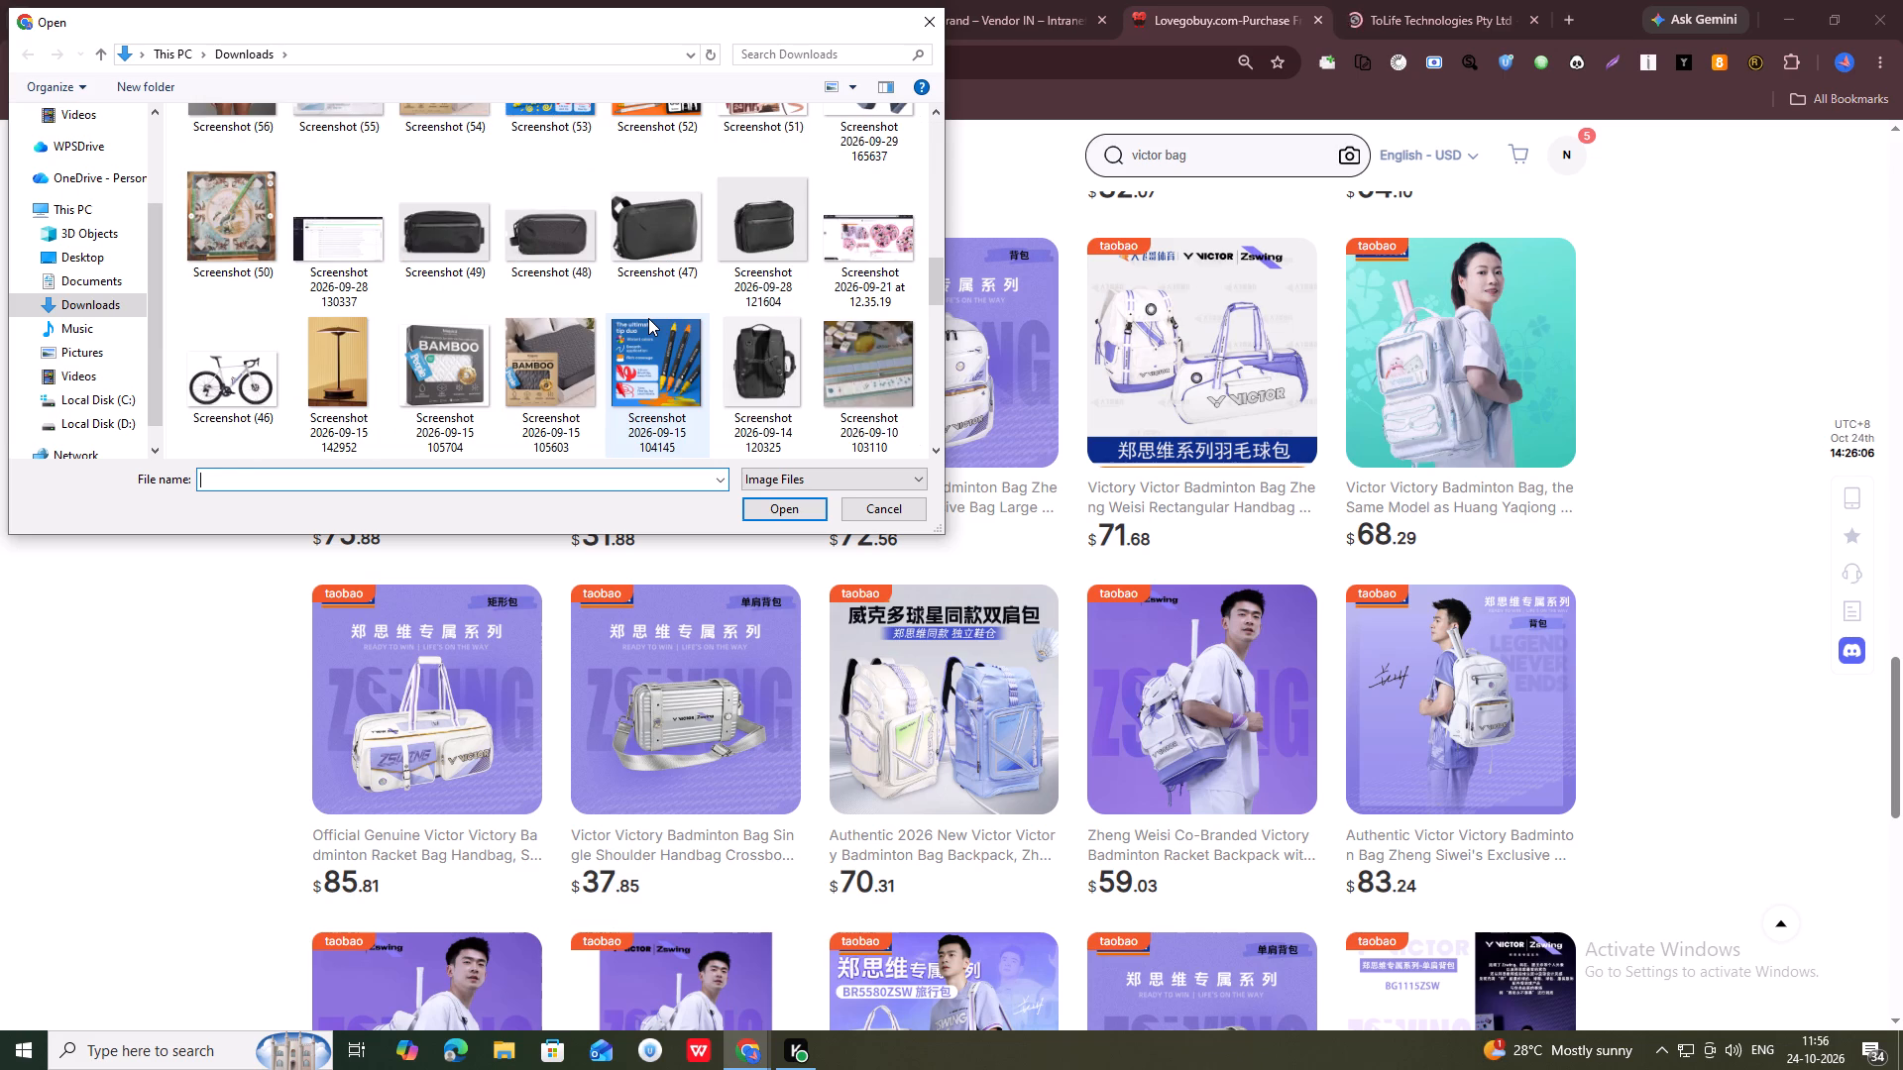
scroll(648, 318, down, 3)
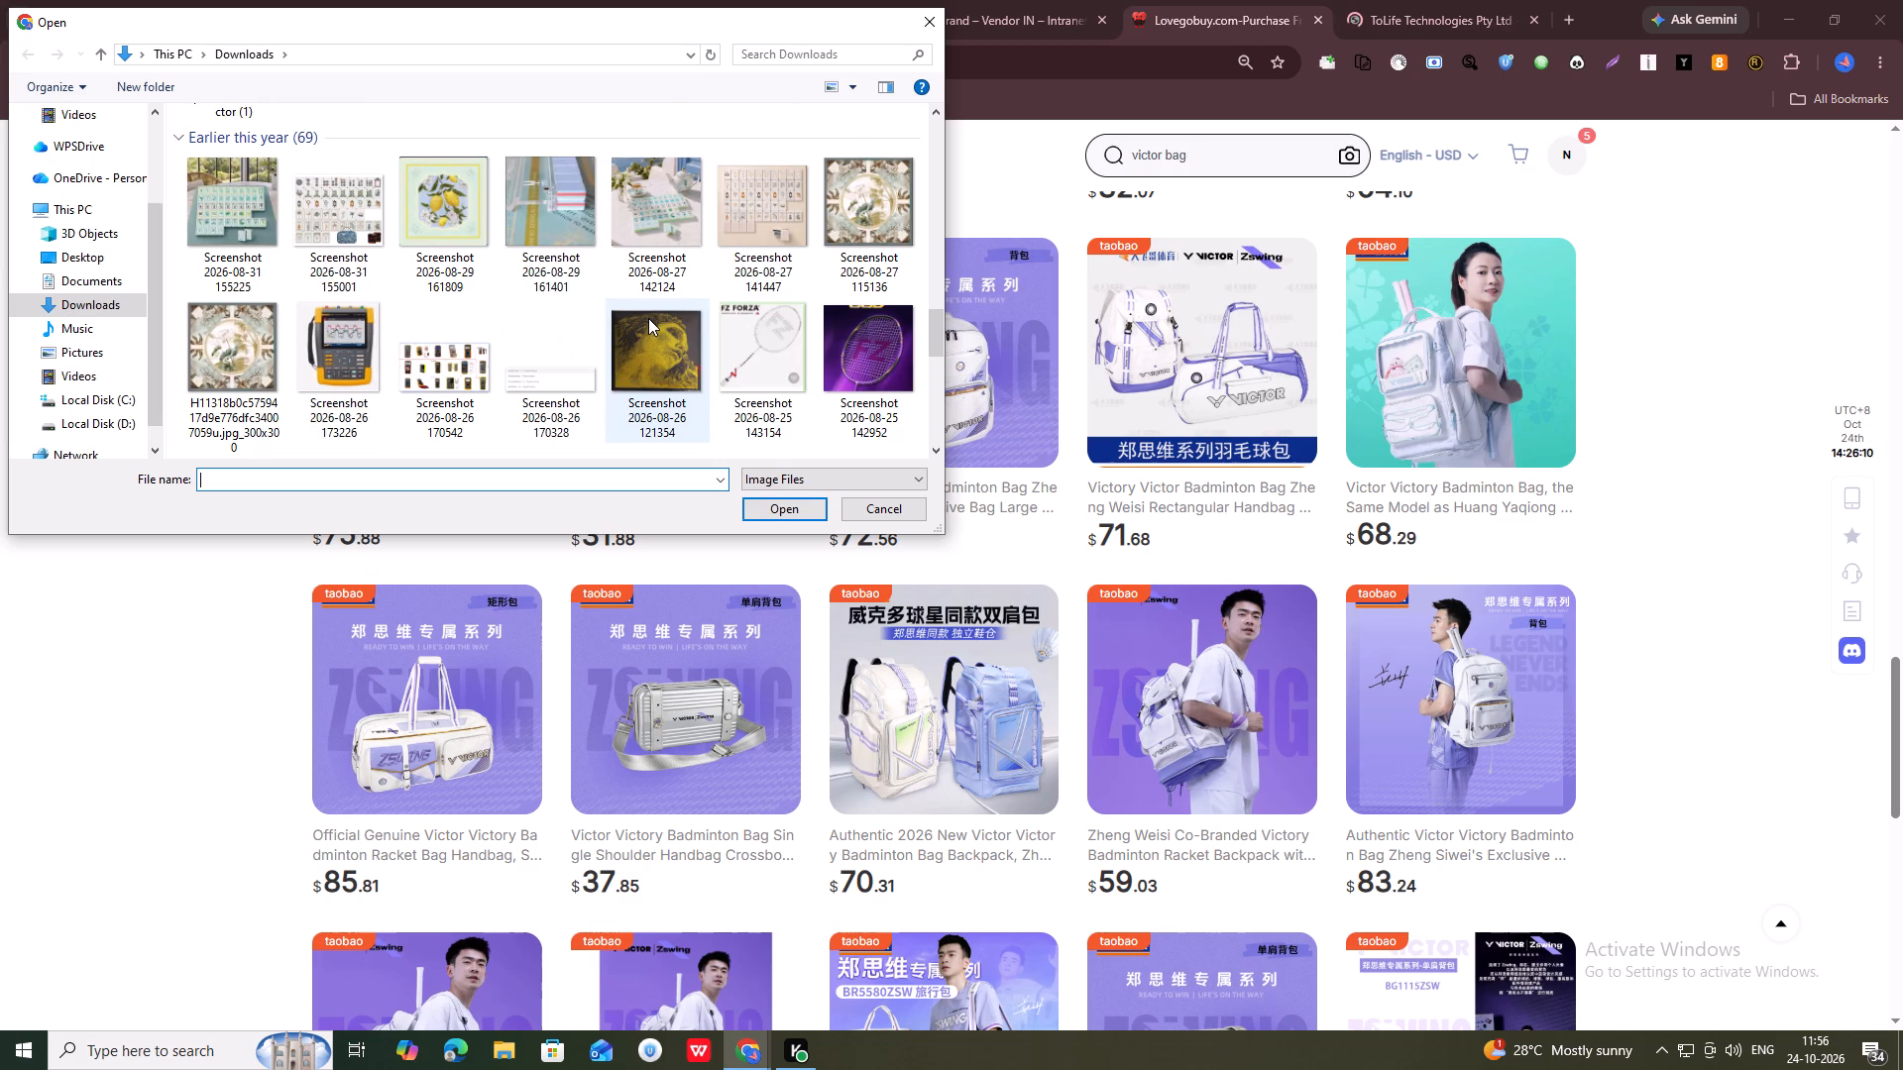
scroll(648, 318, down, 3)
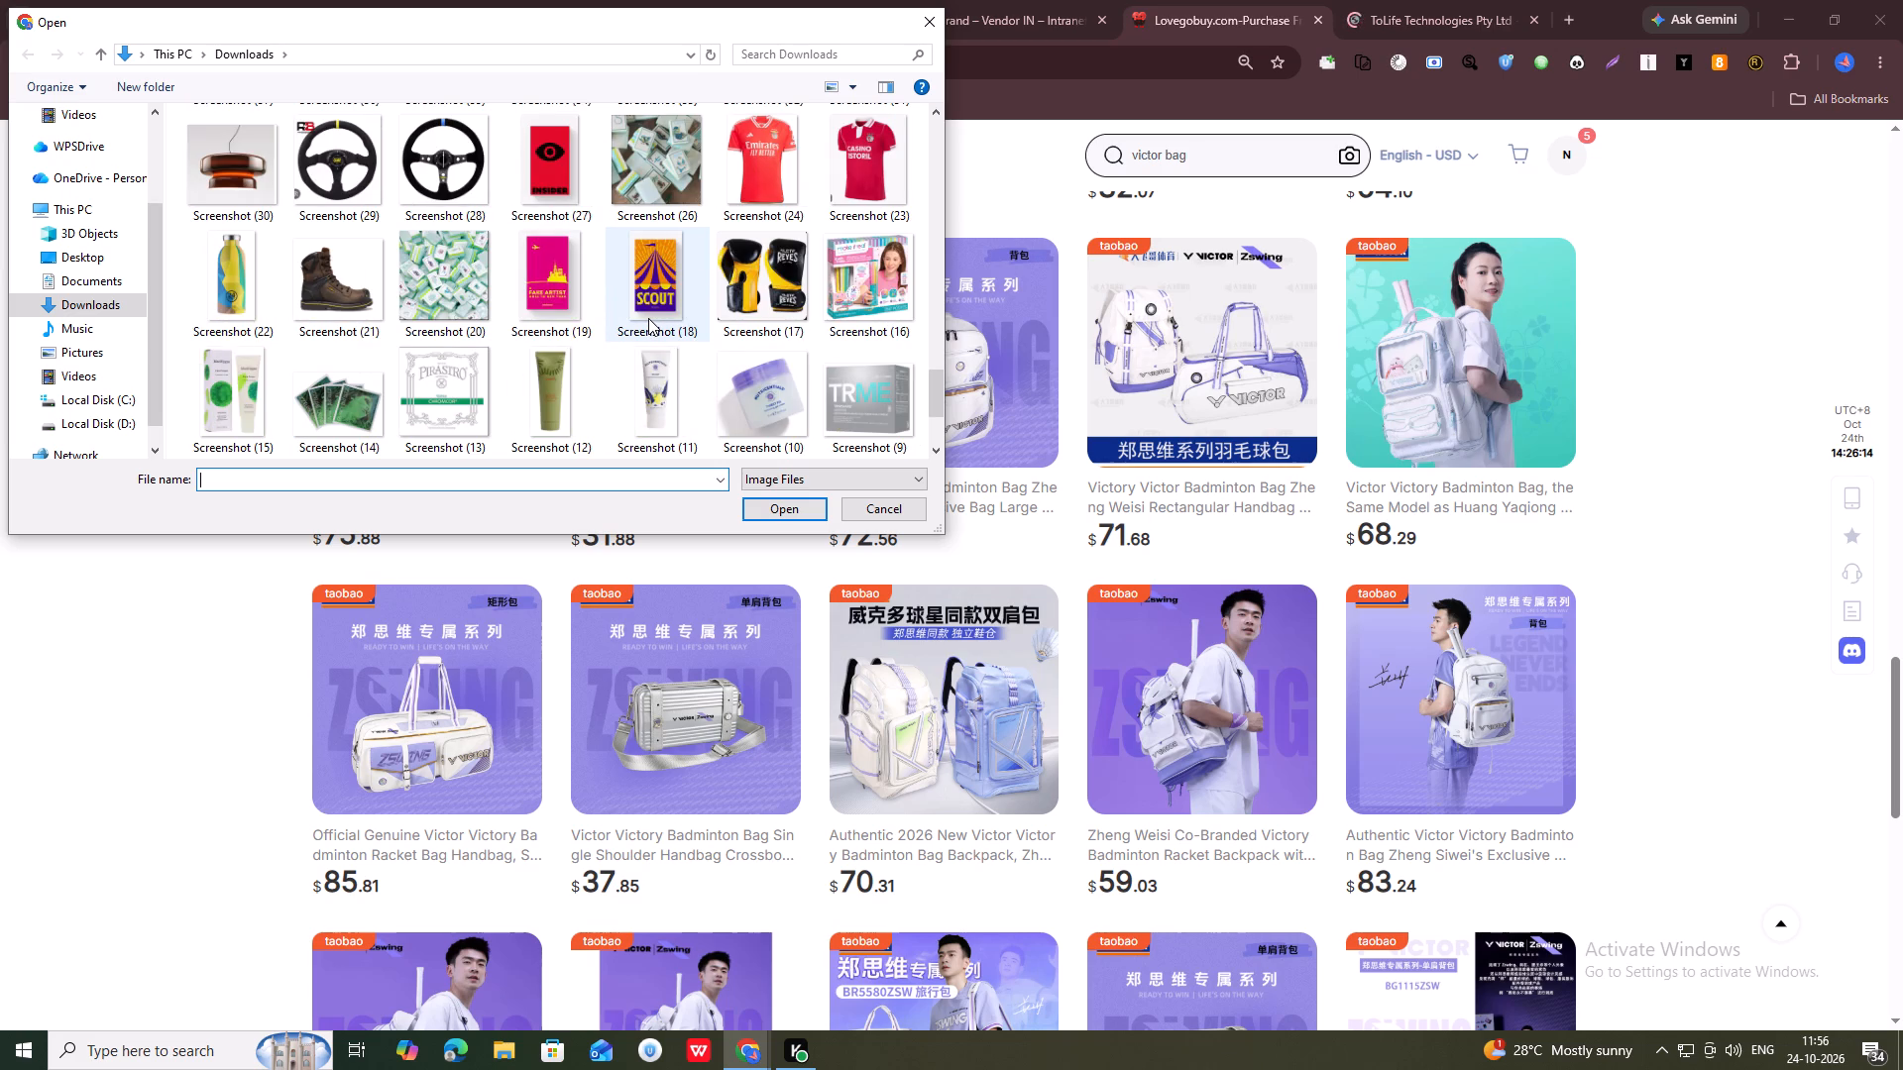
scroll(648, 318, down, 1)
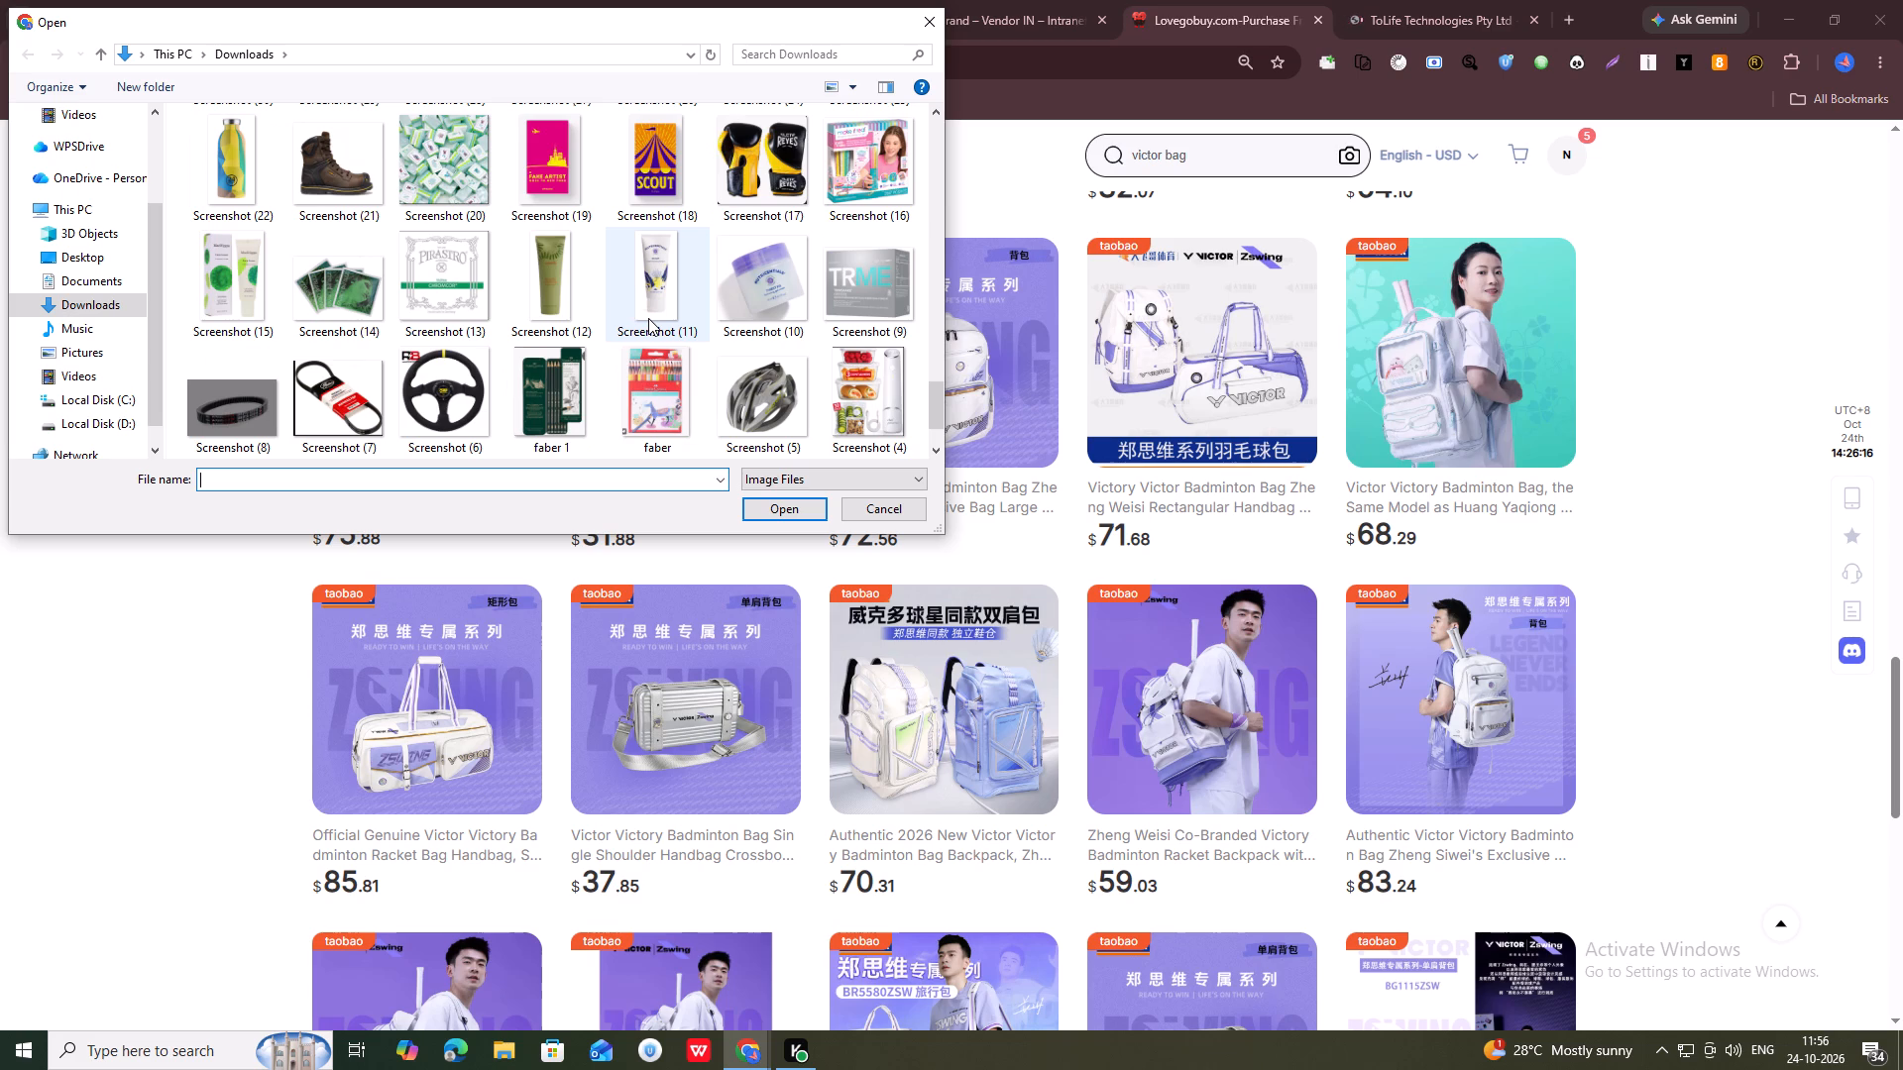
scroll(649, 318, down, 1)
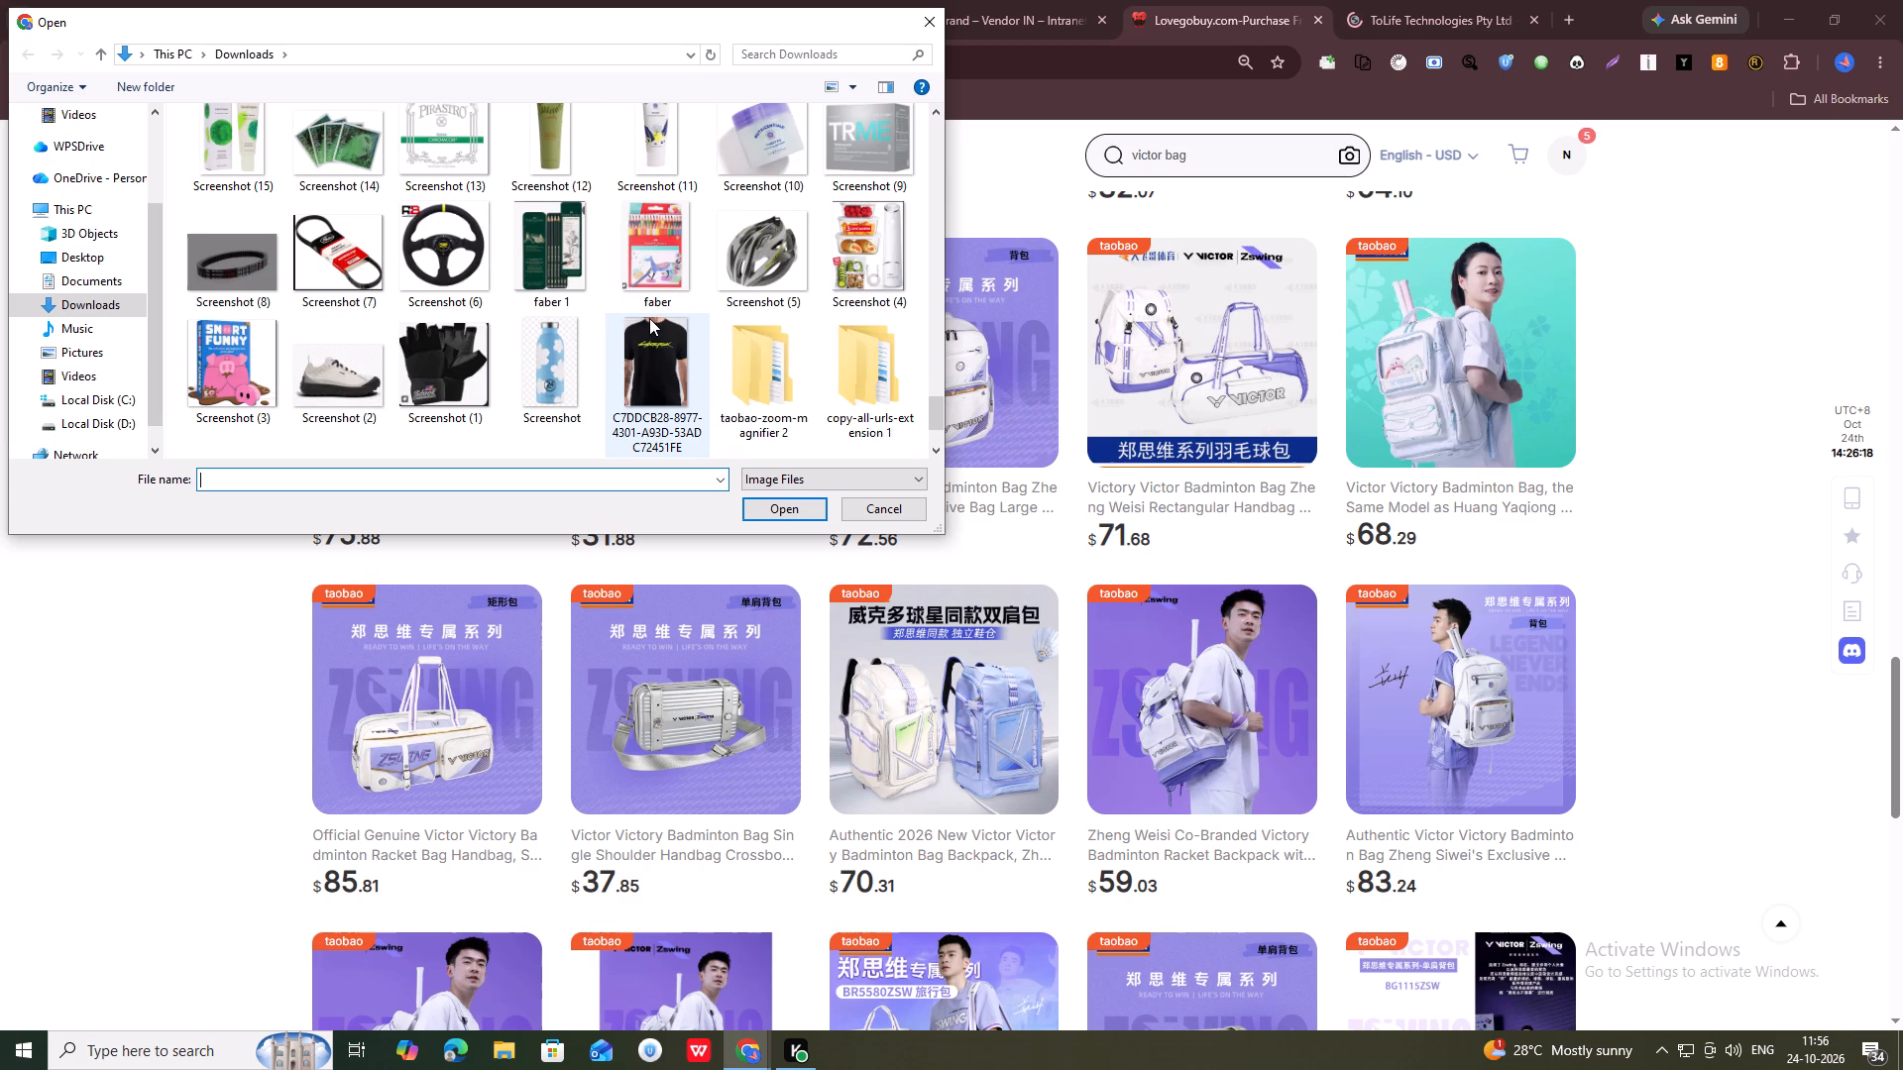
scroll(649, 318, down, 1)
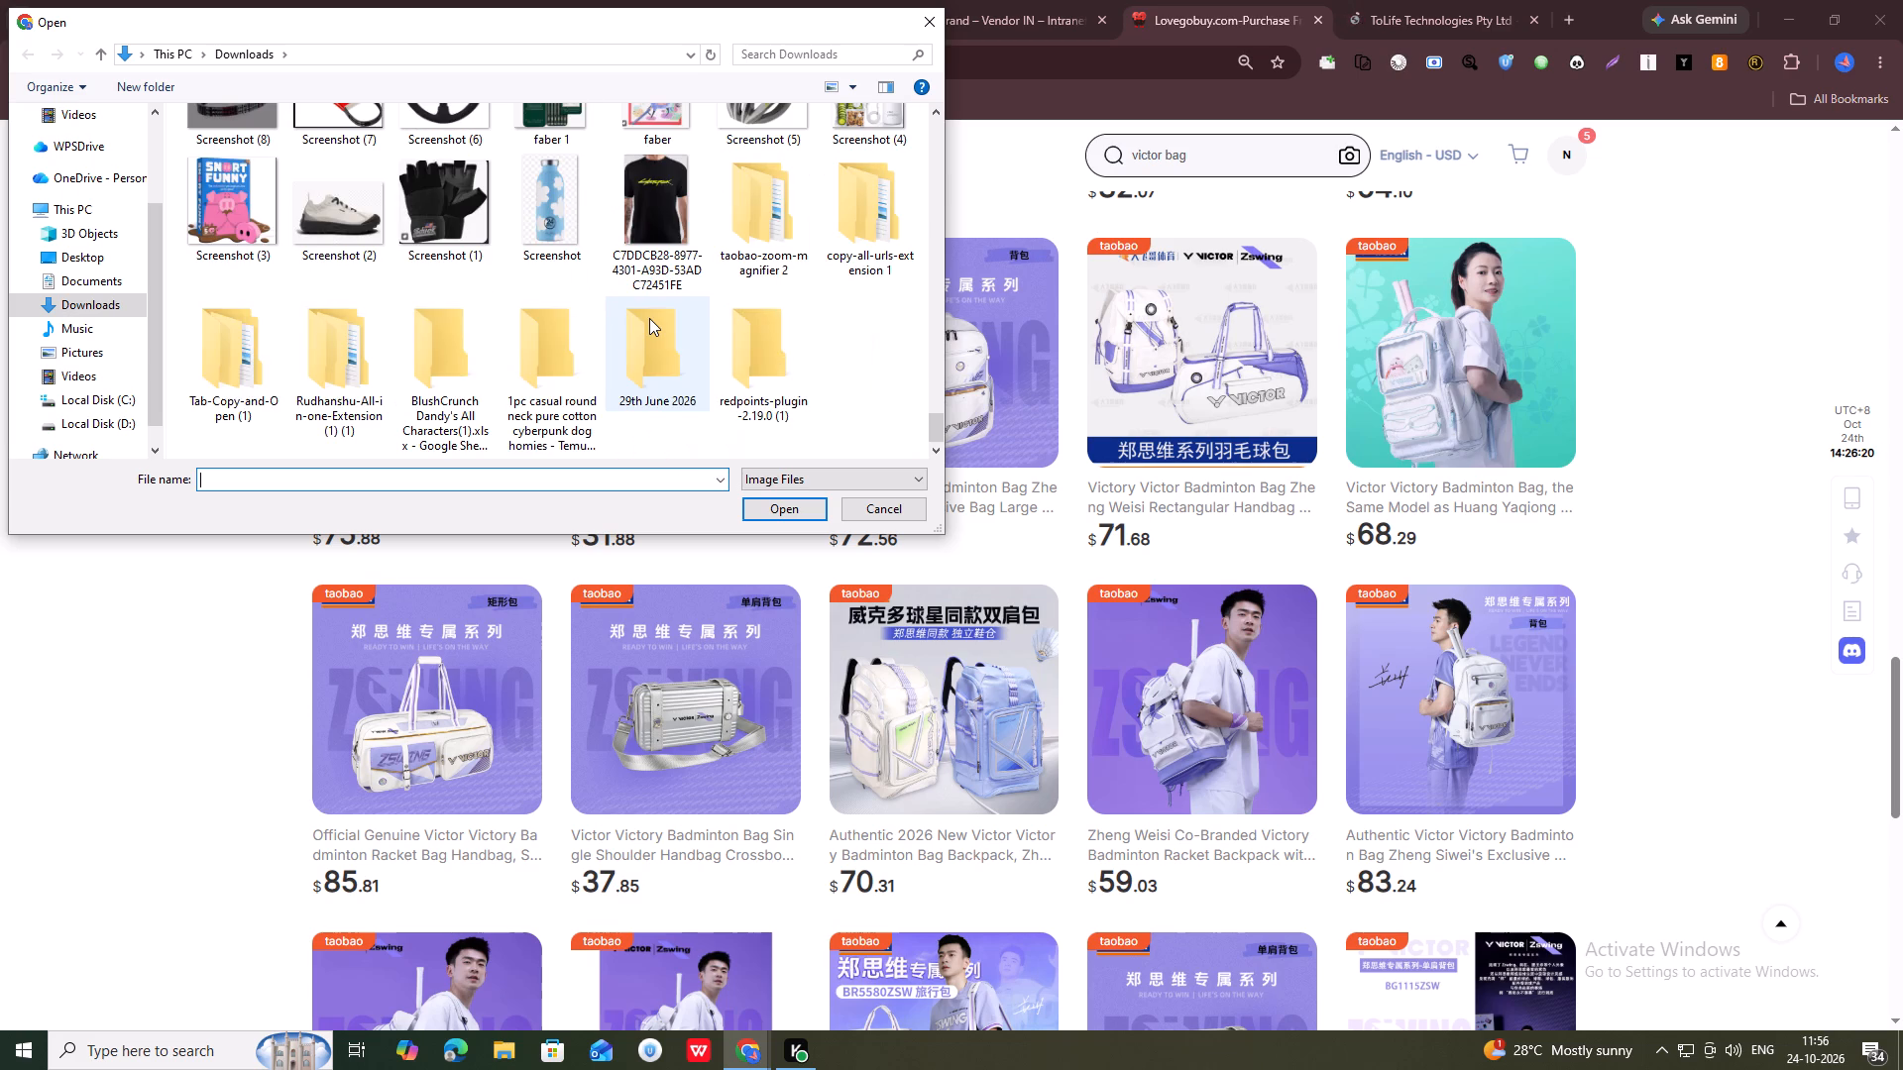
scroll(649, 318, down, 2)
scroll(649, 318, up, 2)
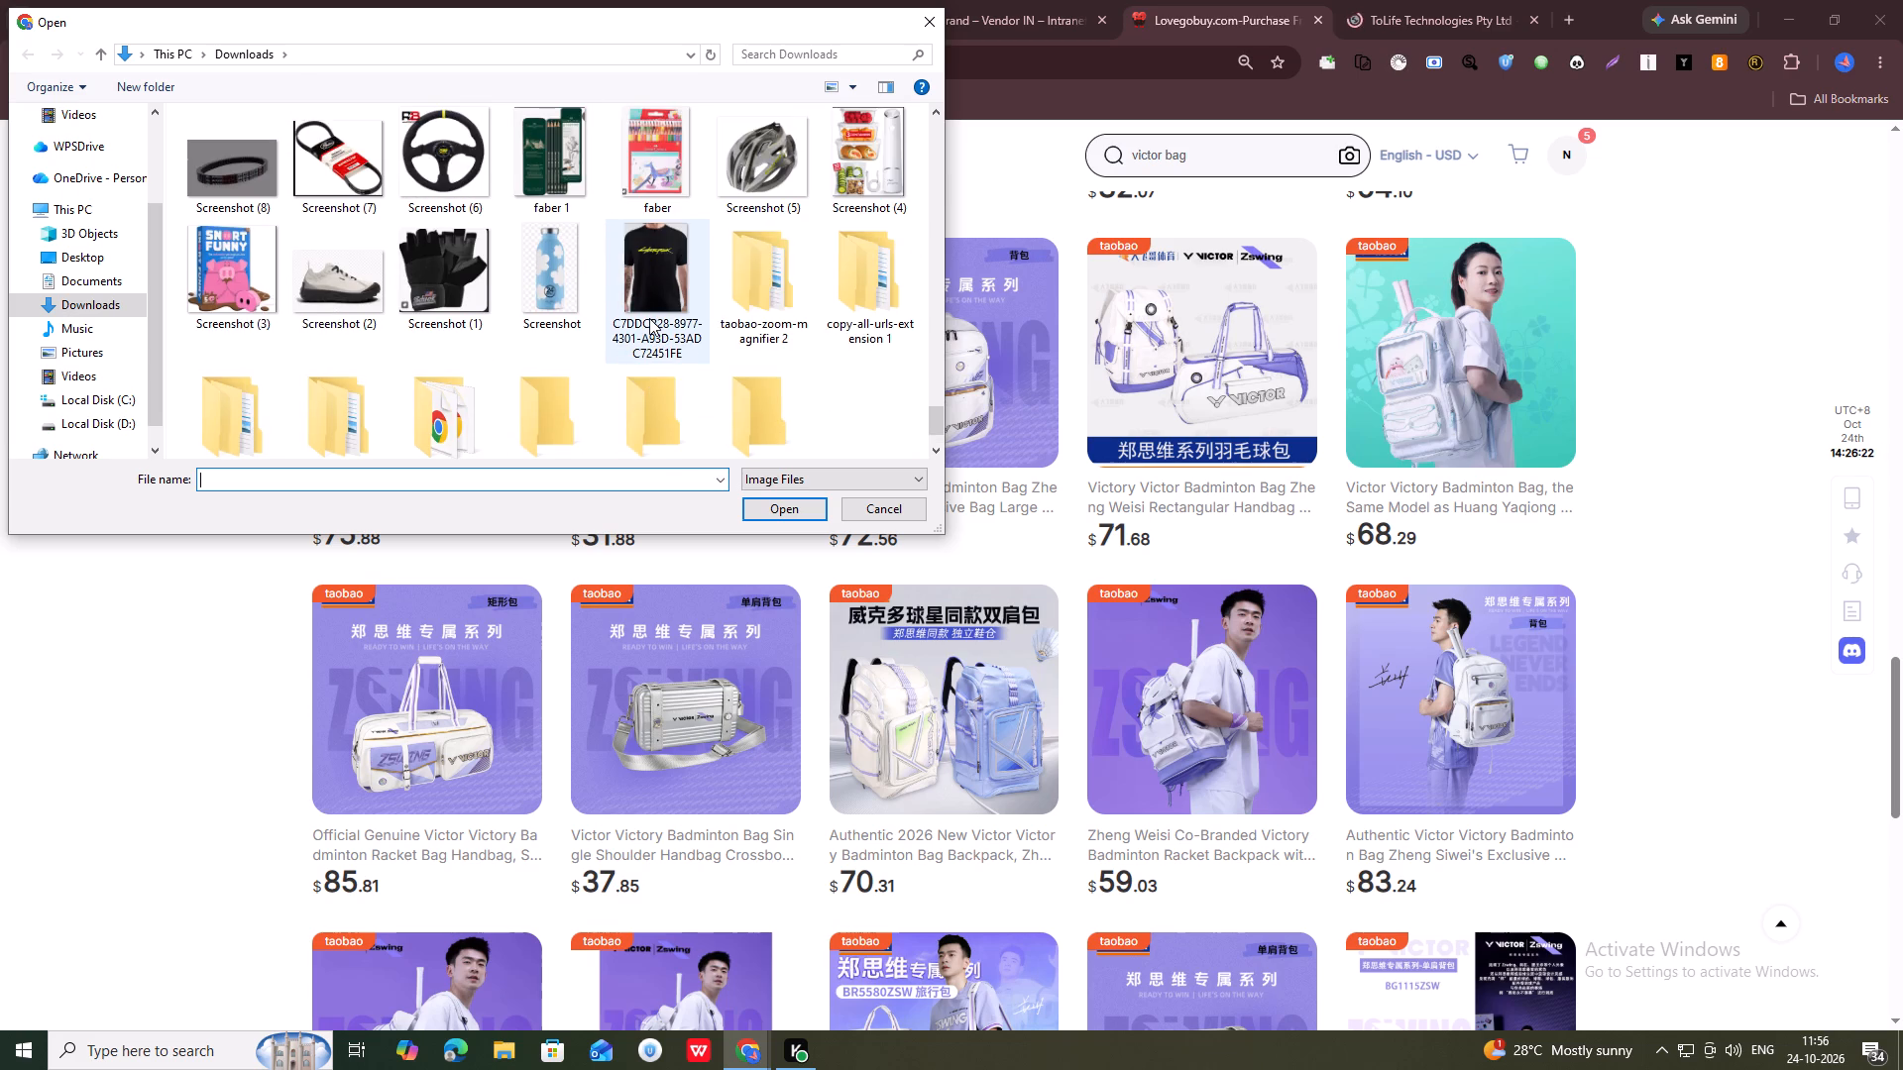
scroll(649, 318, up, 1)
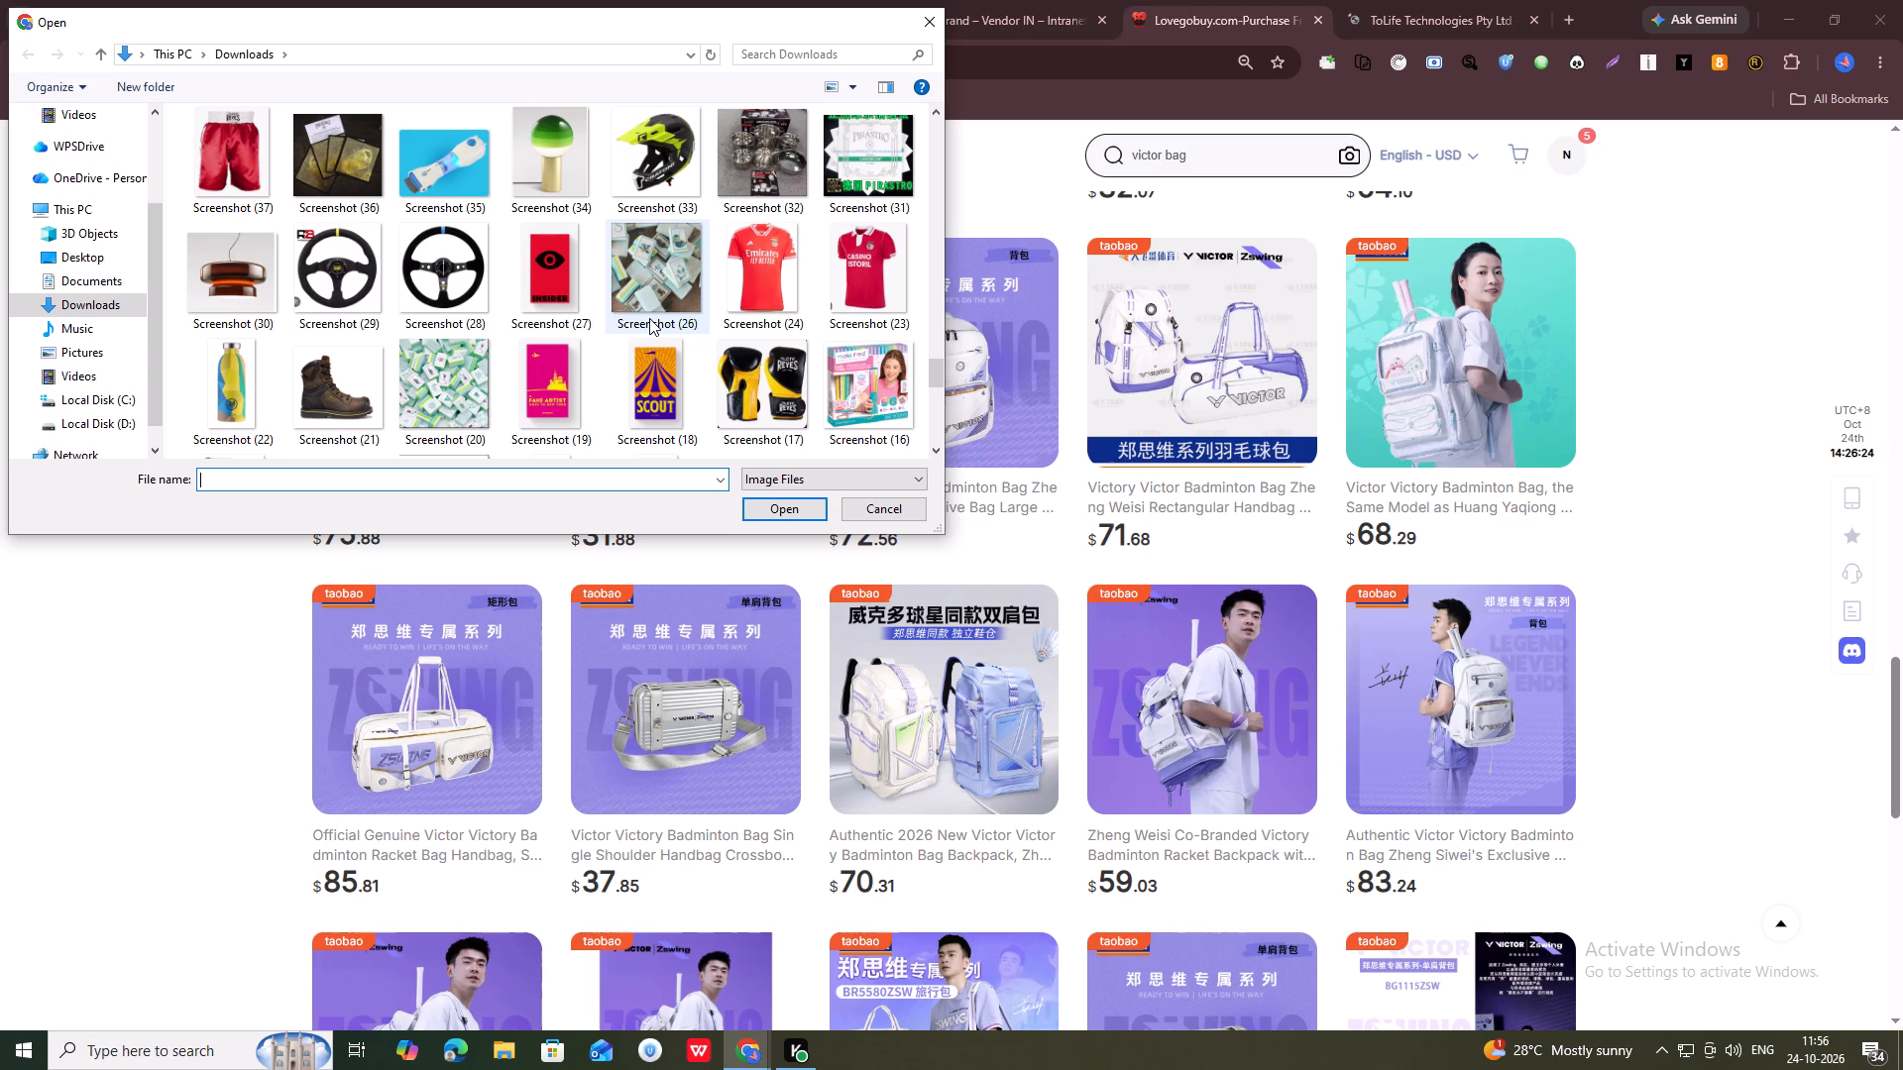
scroll(649, 318, up, 2)
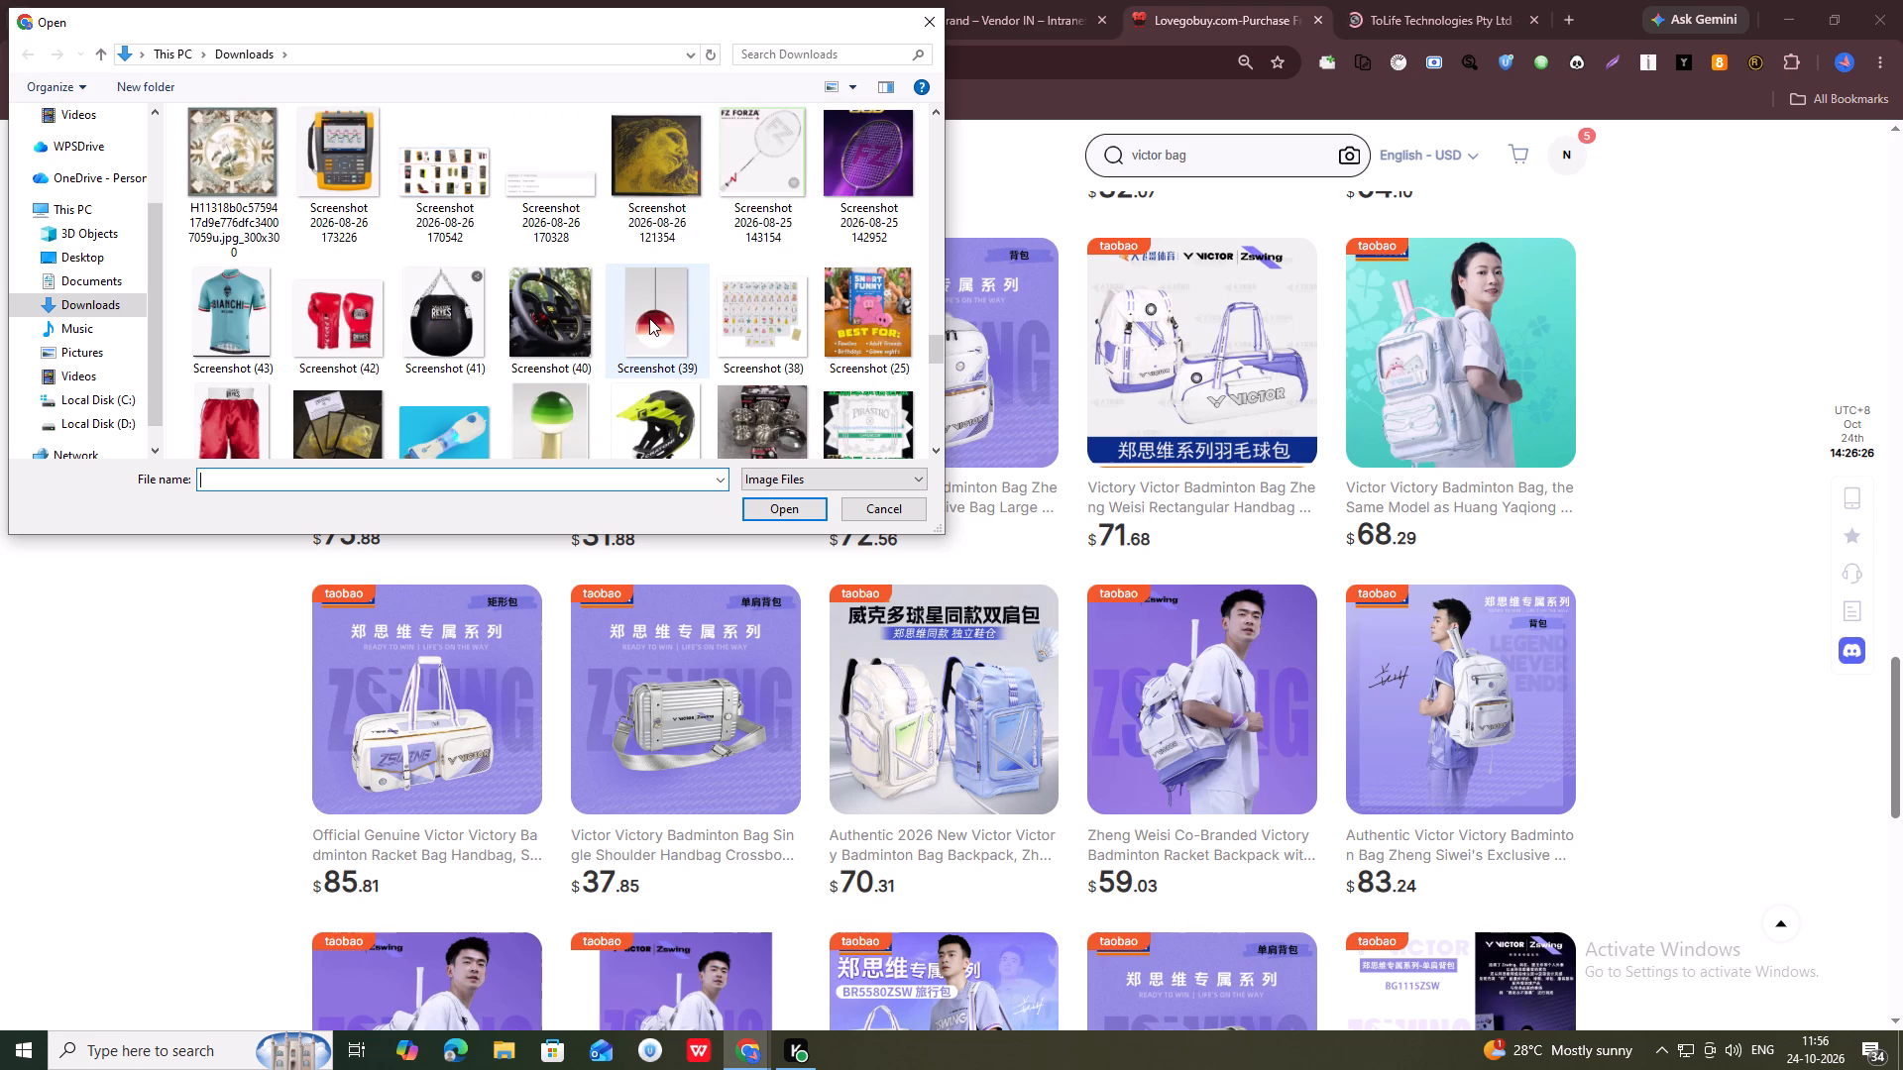
scroll(649, 318, up, 5)
scroll(649, 318, down, 4)
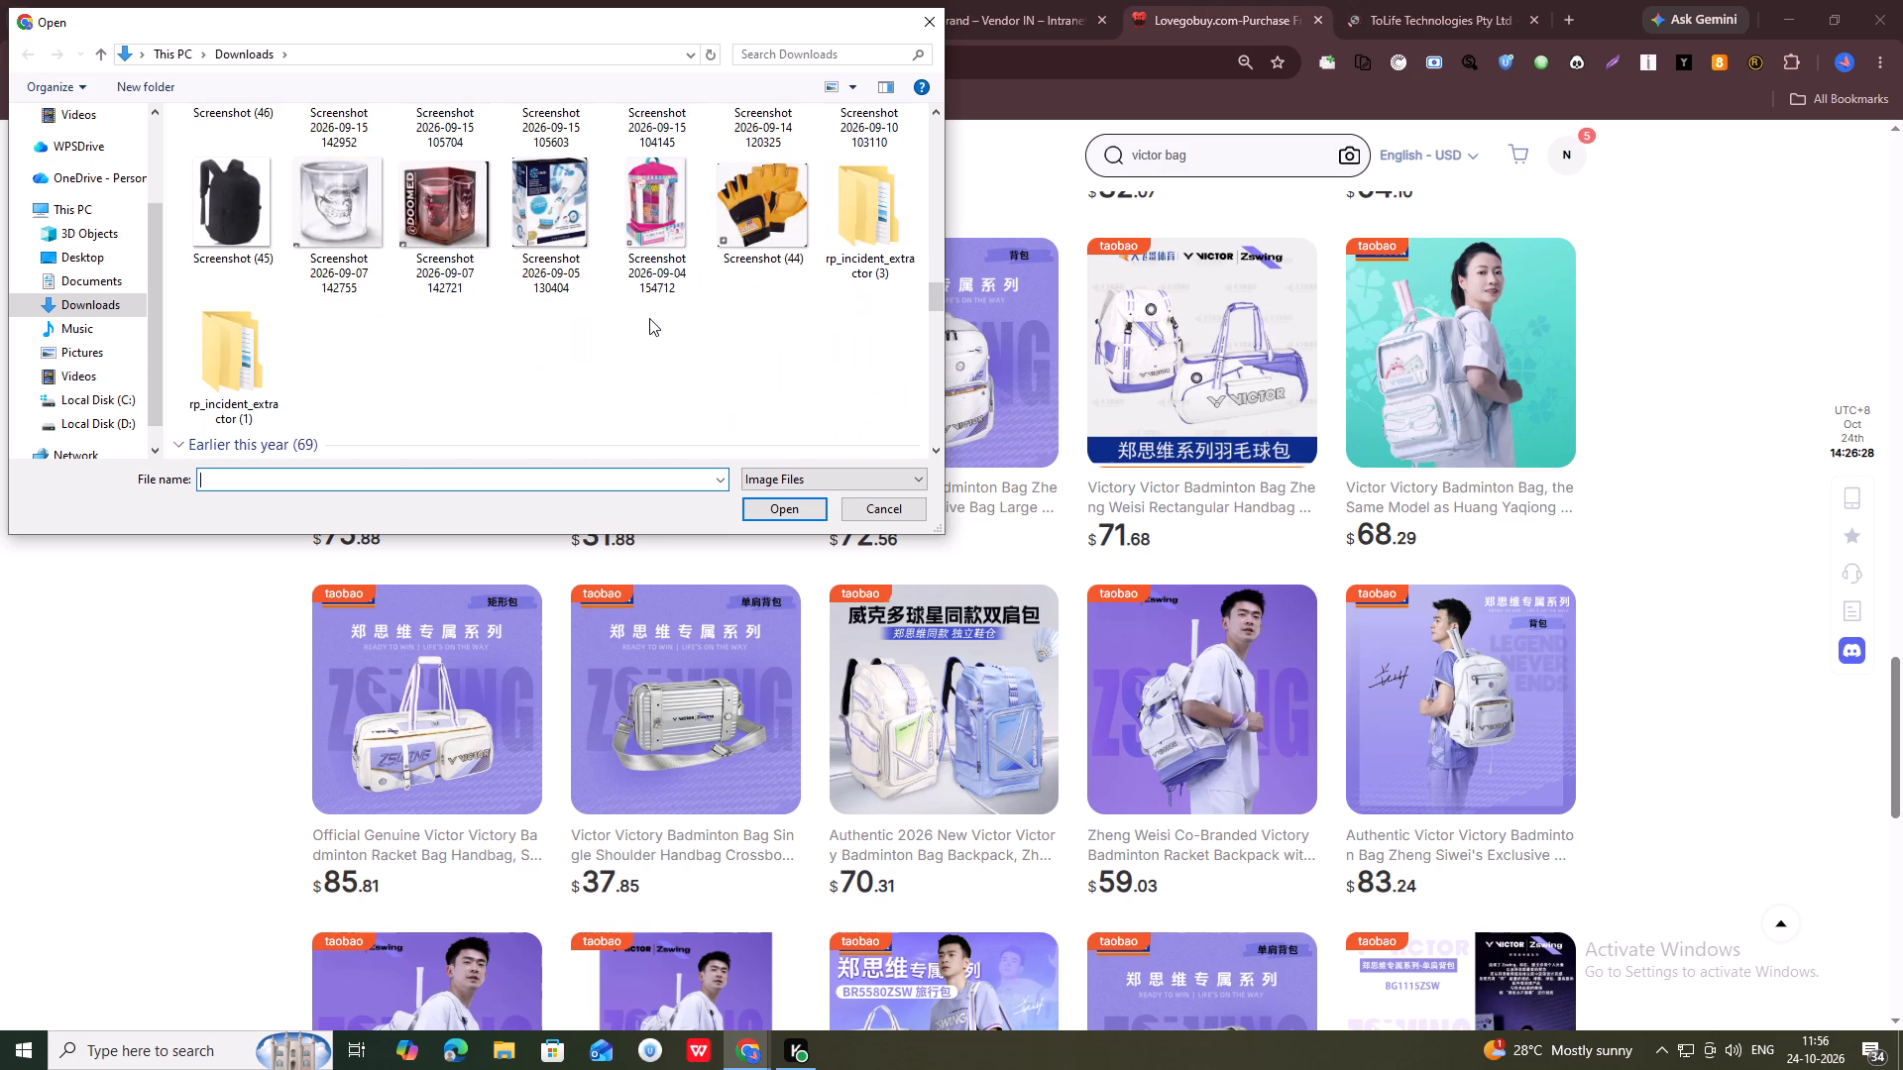
scroll(541, 340, up, 1)
click(565, 301)
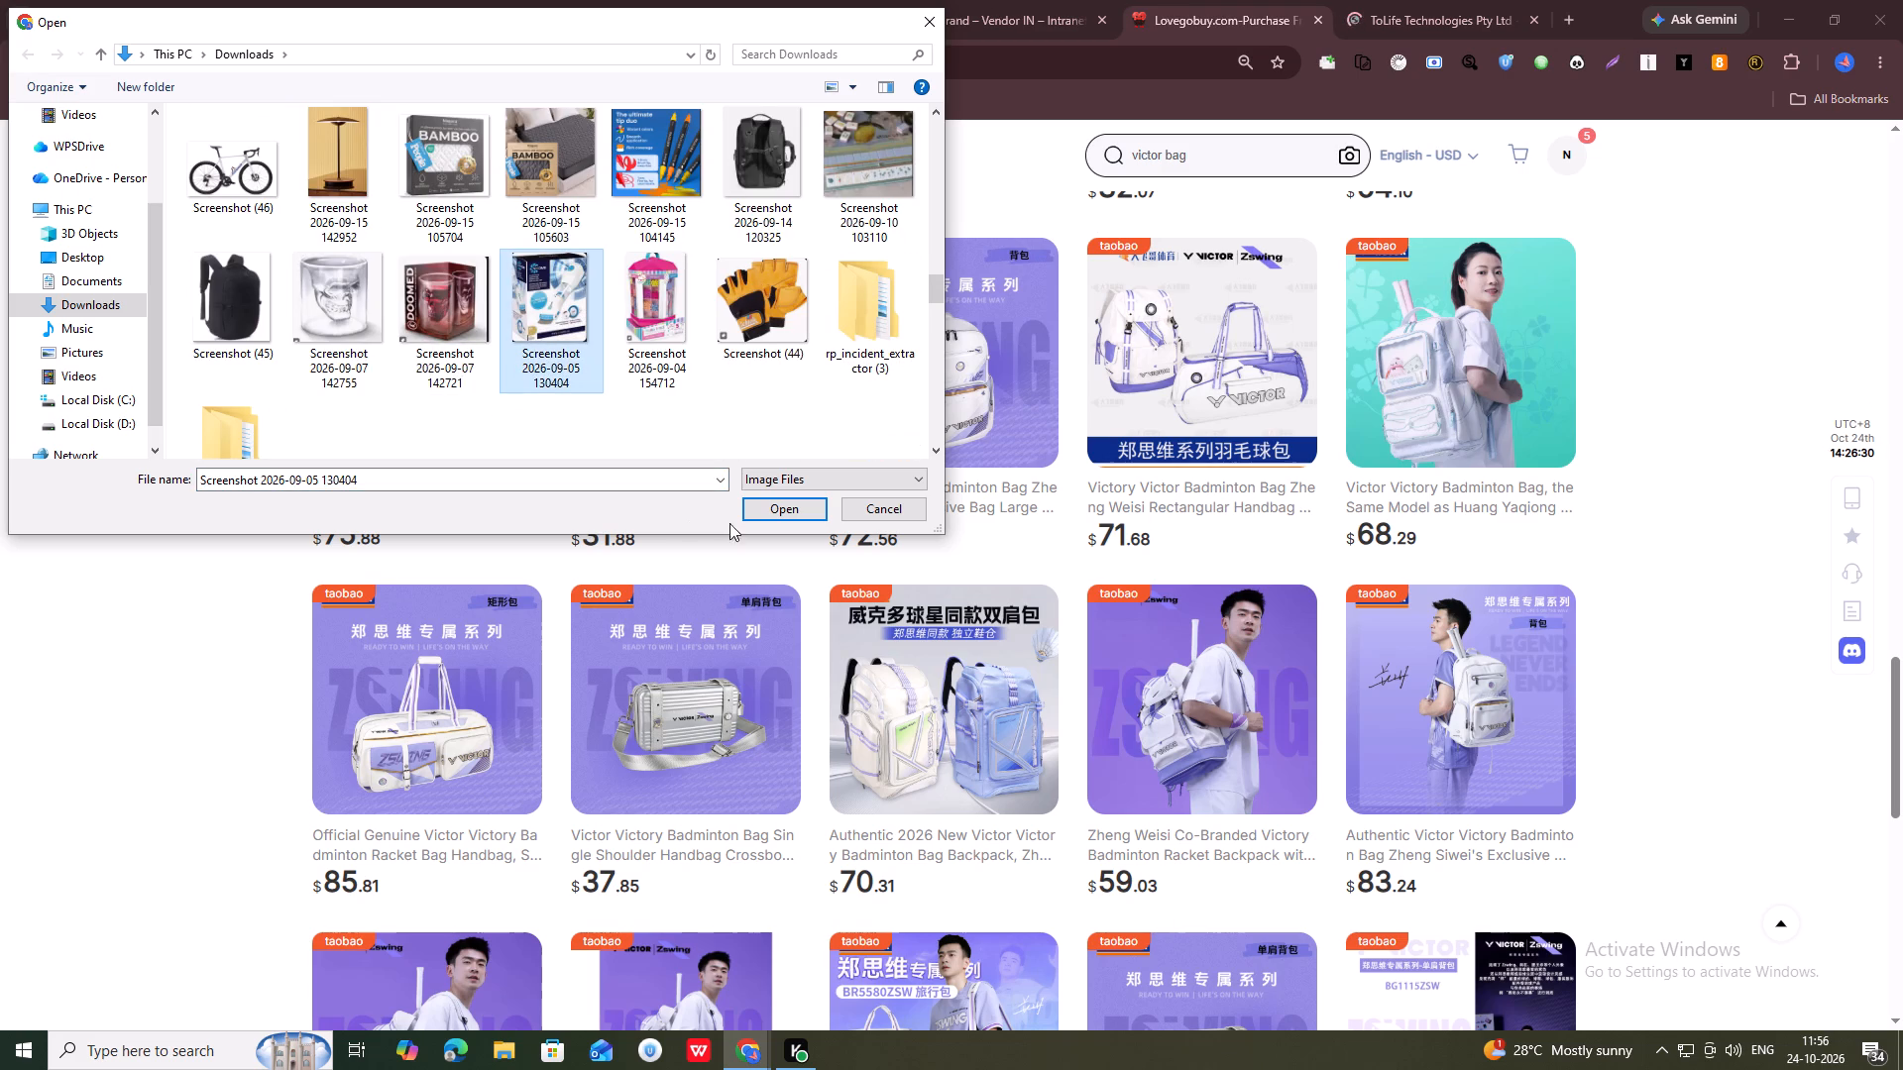
click(766, 503)
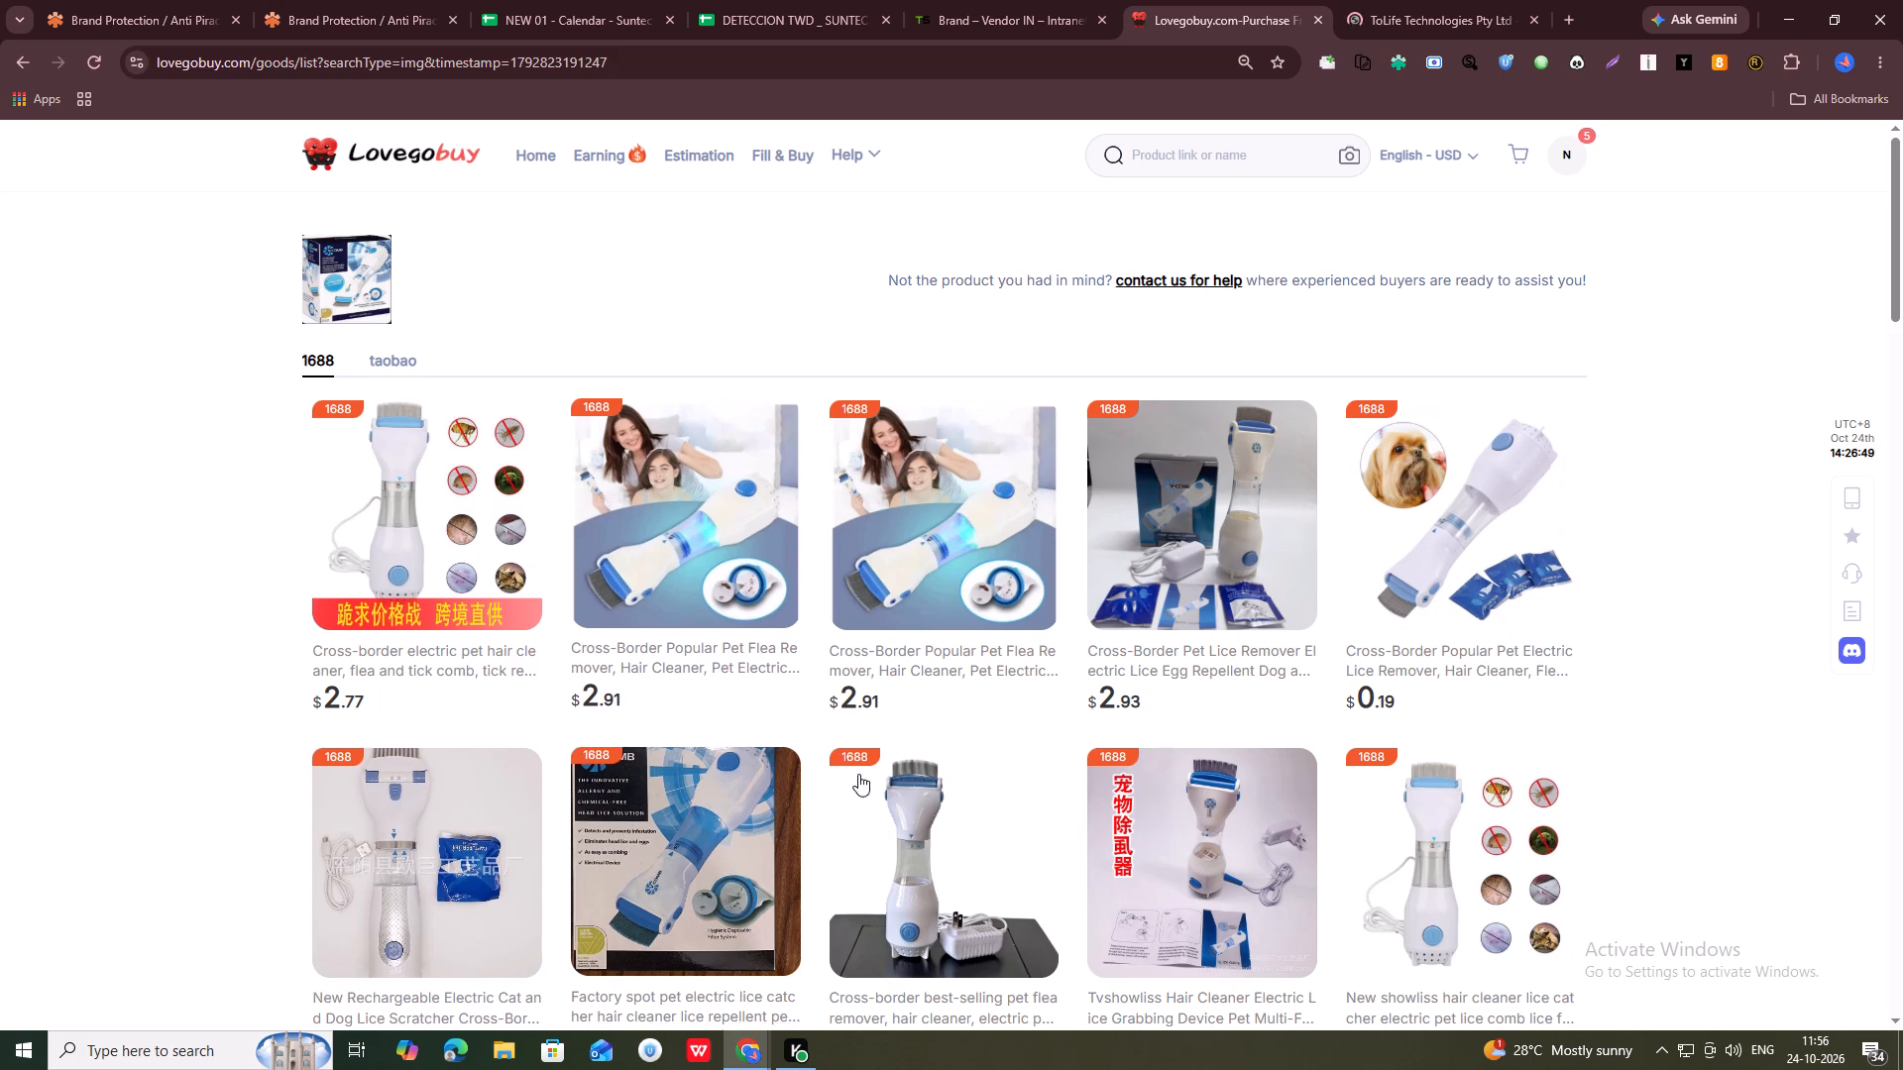
Open five electric lice comb listings from the 1688 image-search results in separate tabs, including the Factory spot and V-COMB box listings.
scroll(858, 774, down, 1)
ctrl+click(680, 898)
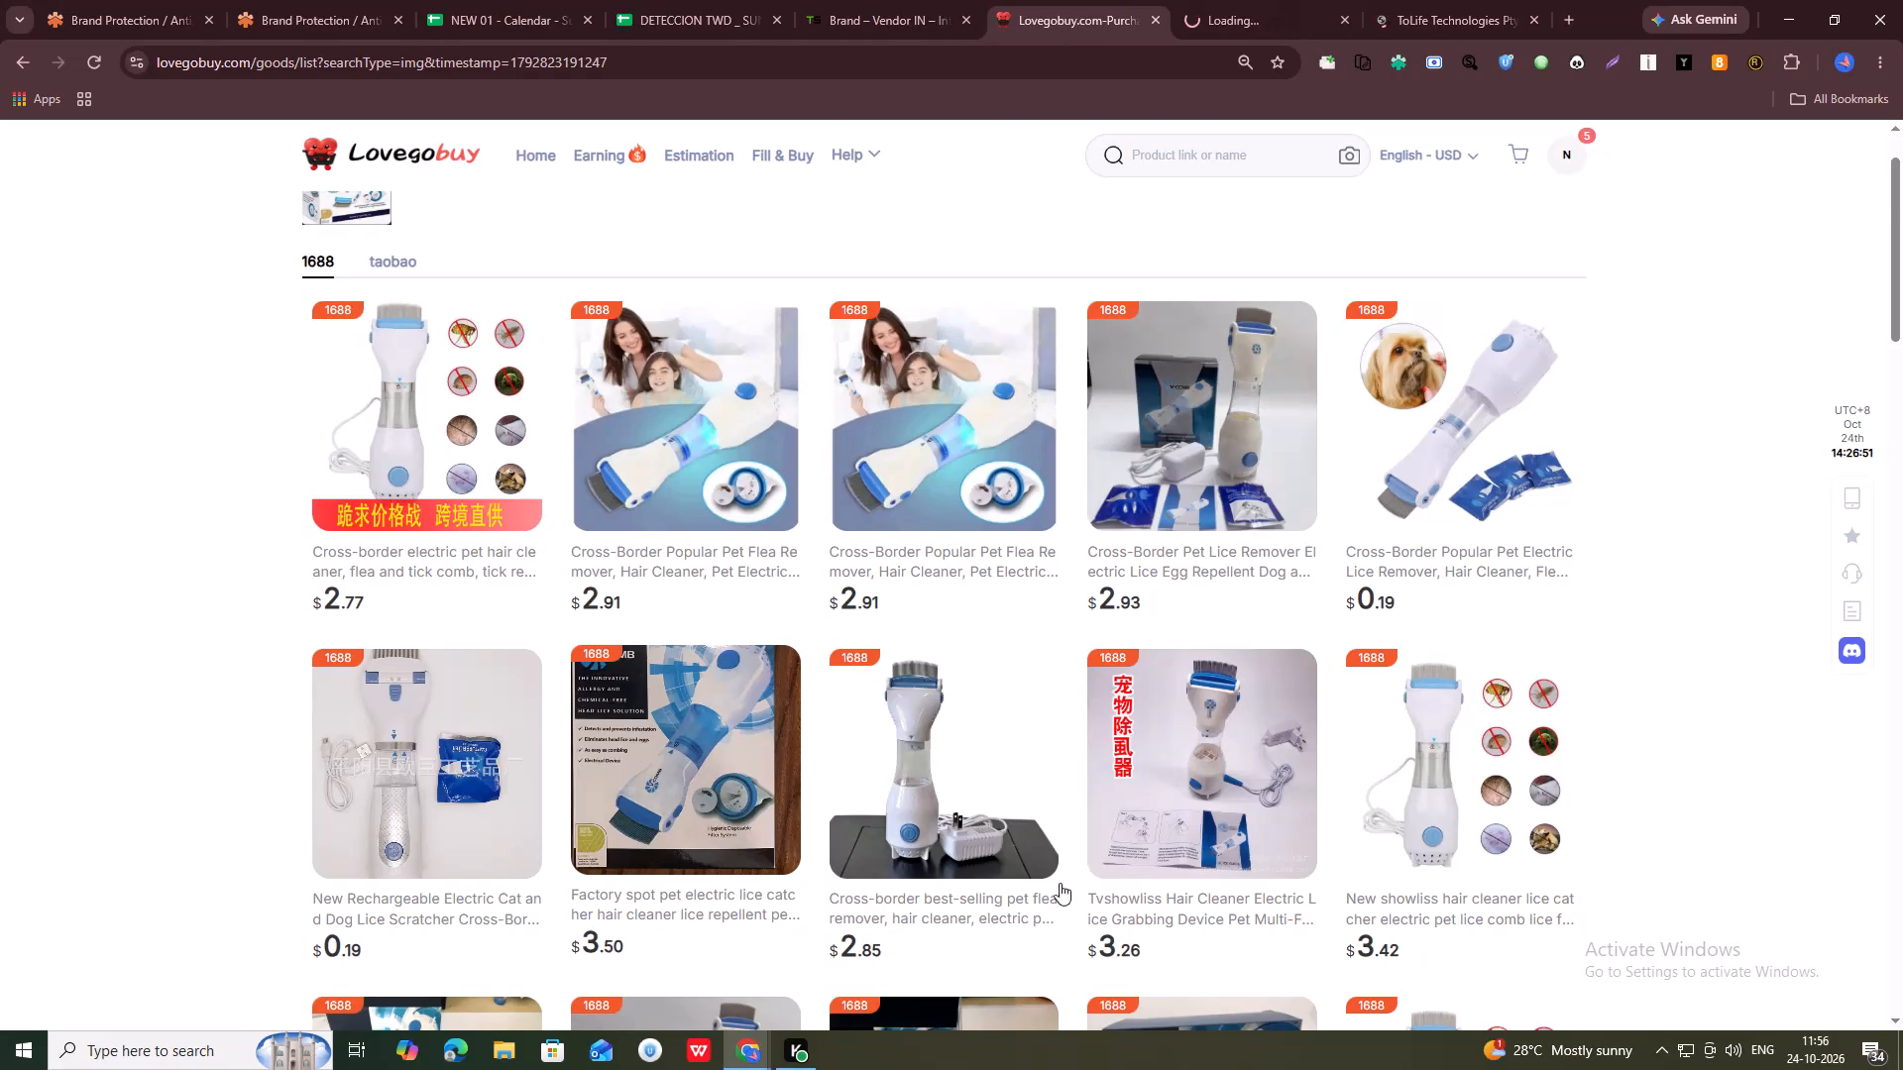
scroll(1104, 873, down, 6)
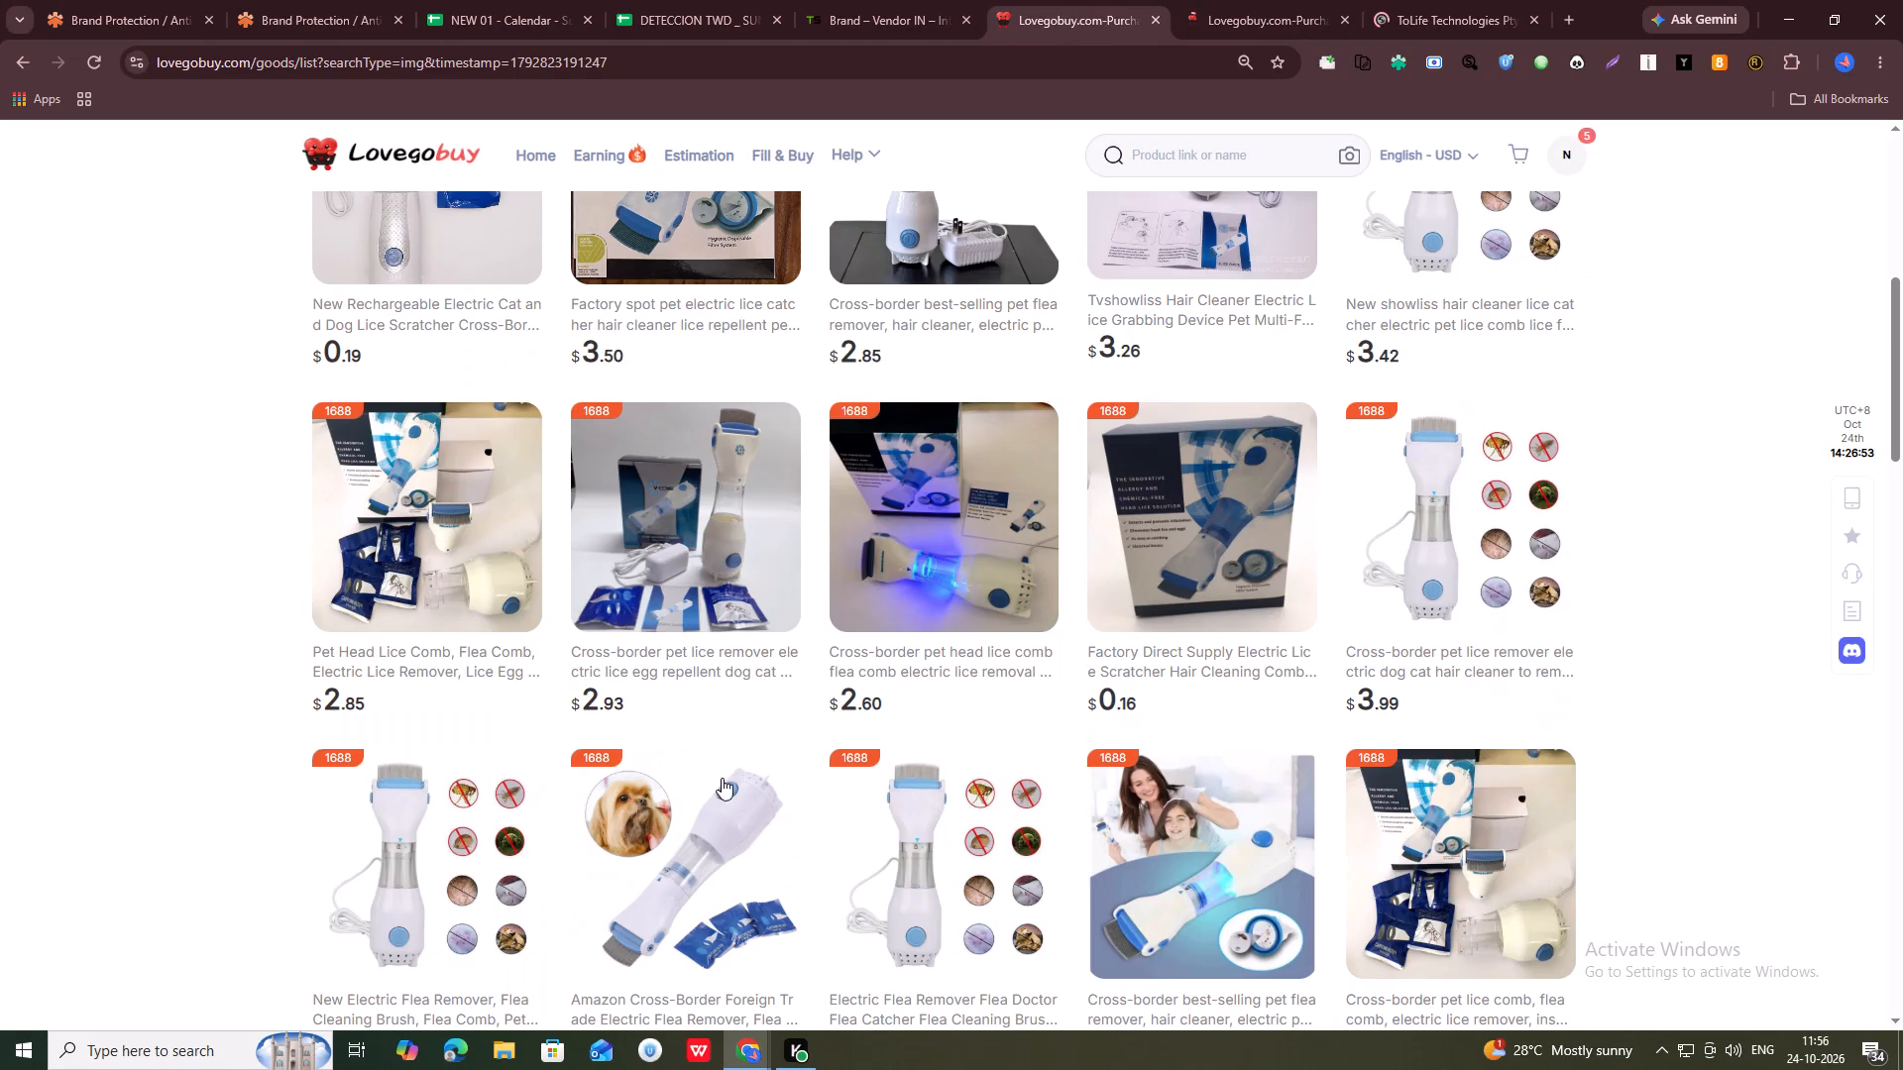
ctrl+click(635, 561)
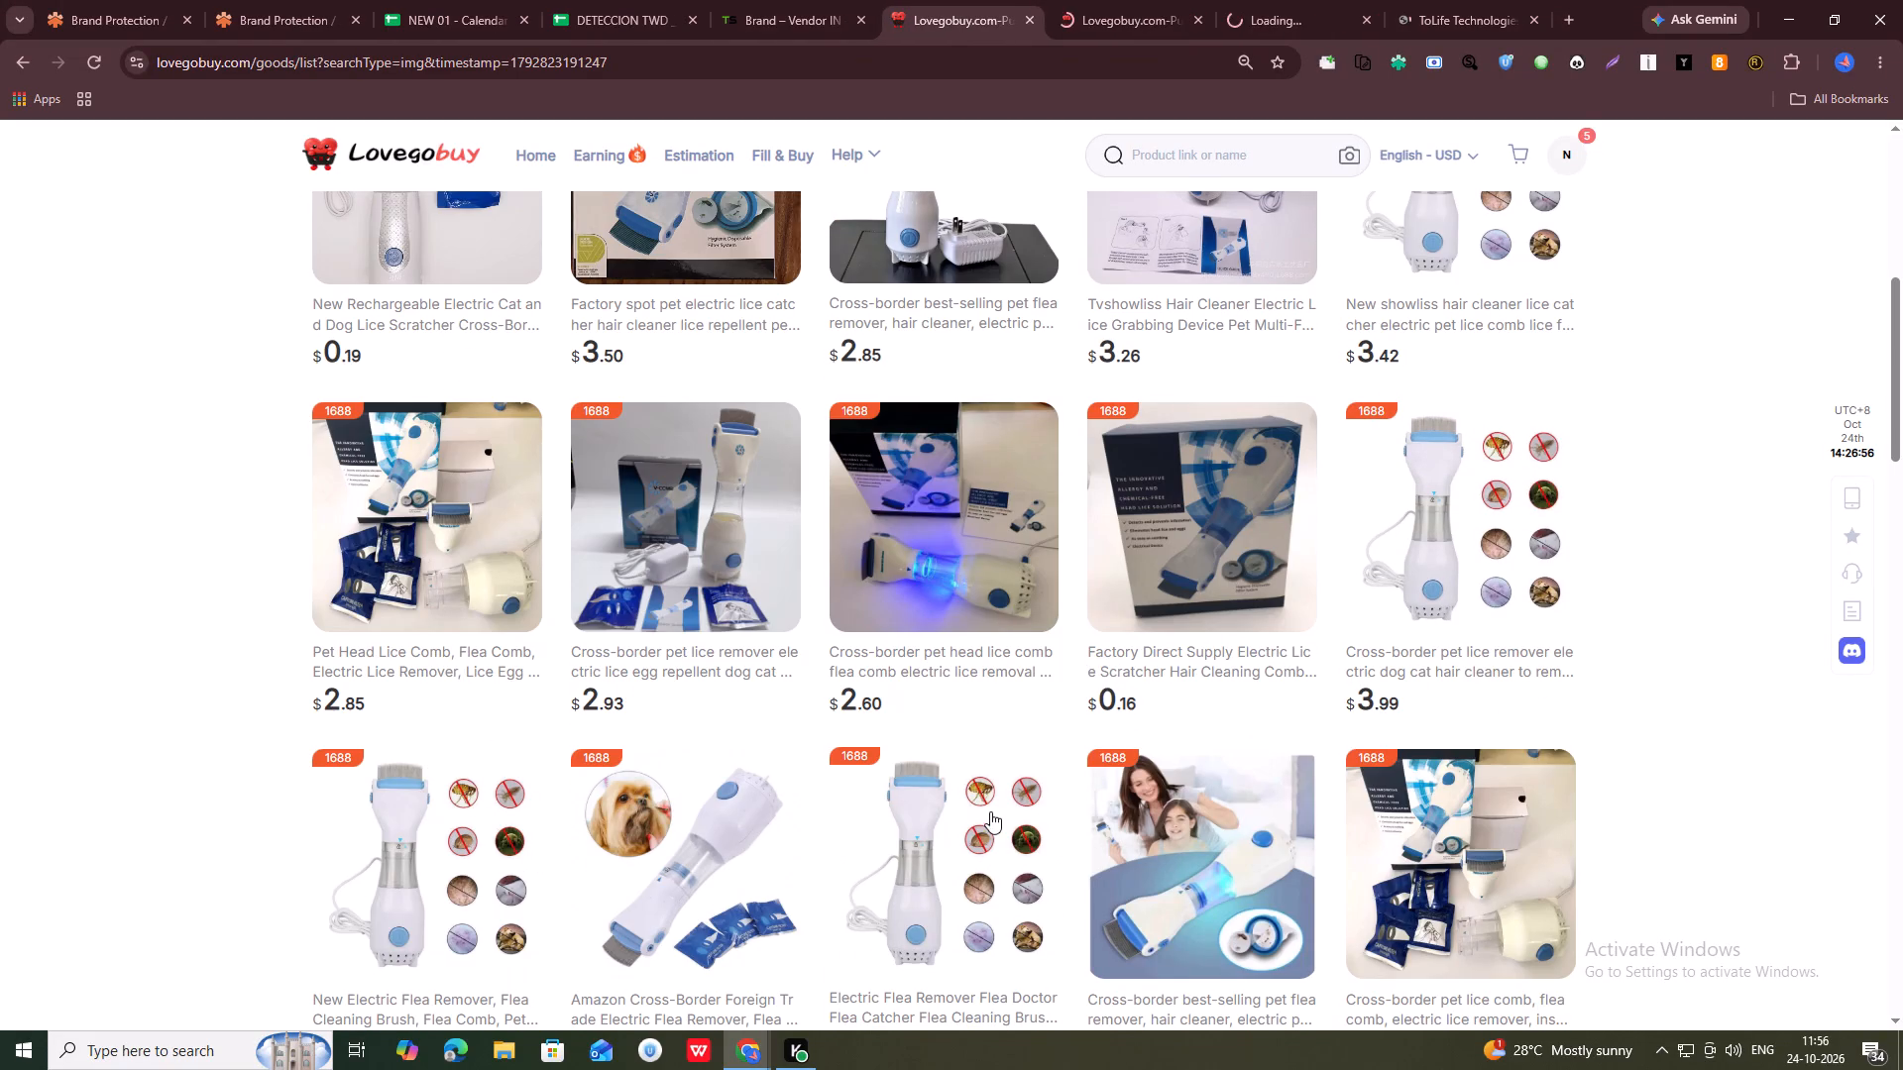
scroll(892, 740, down, 6)
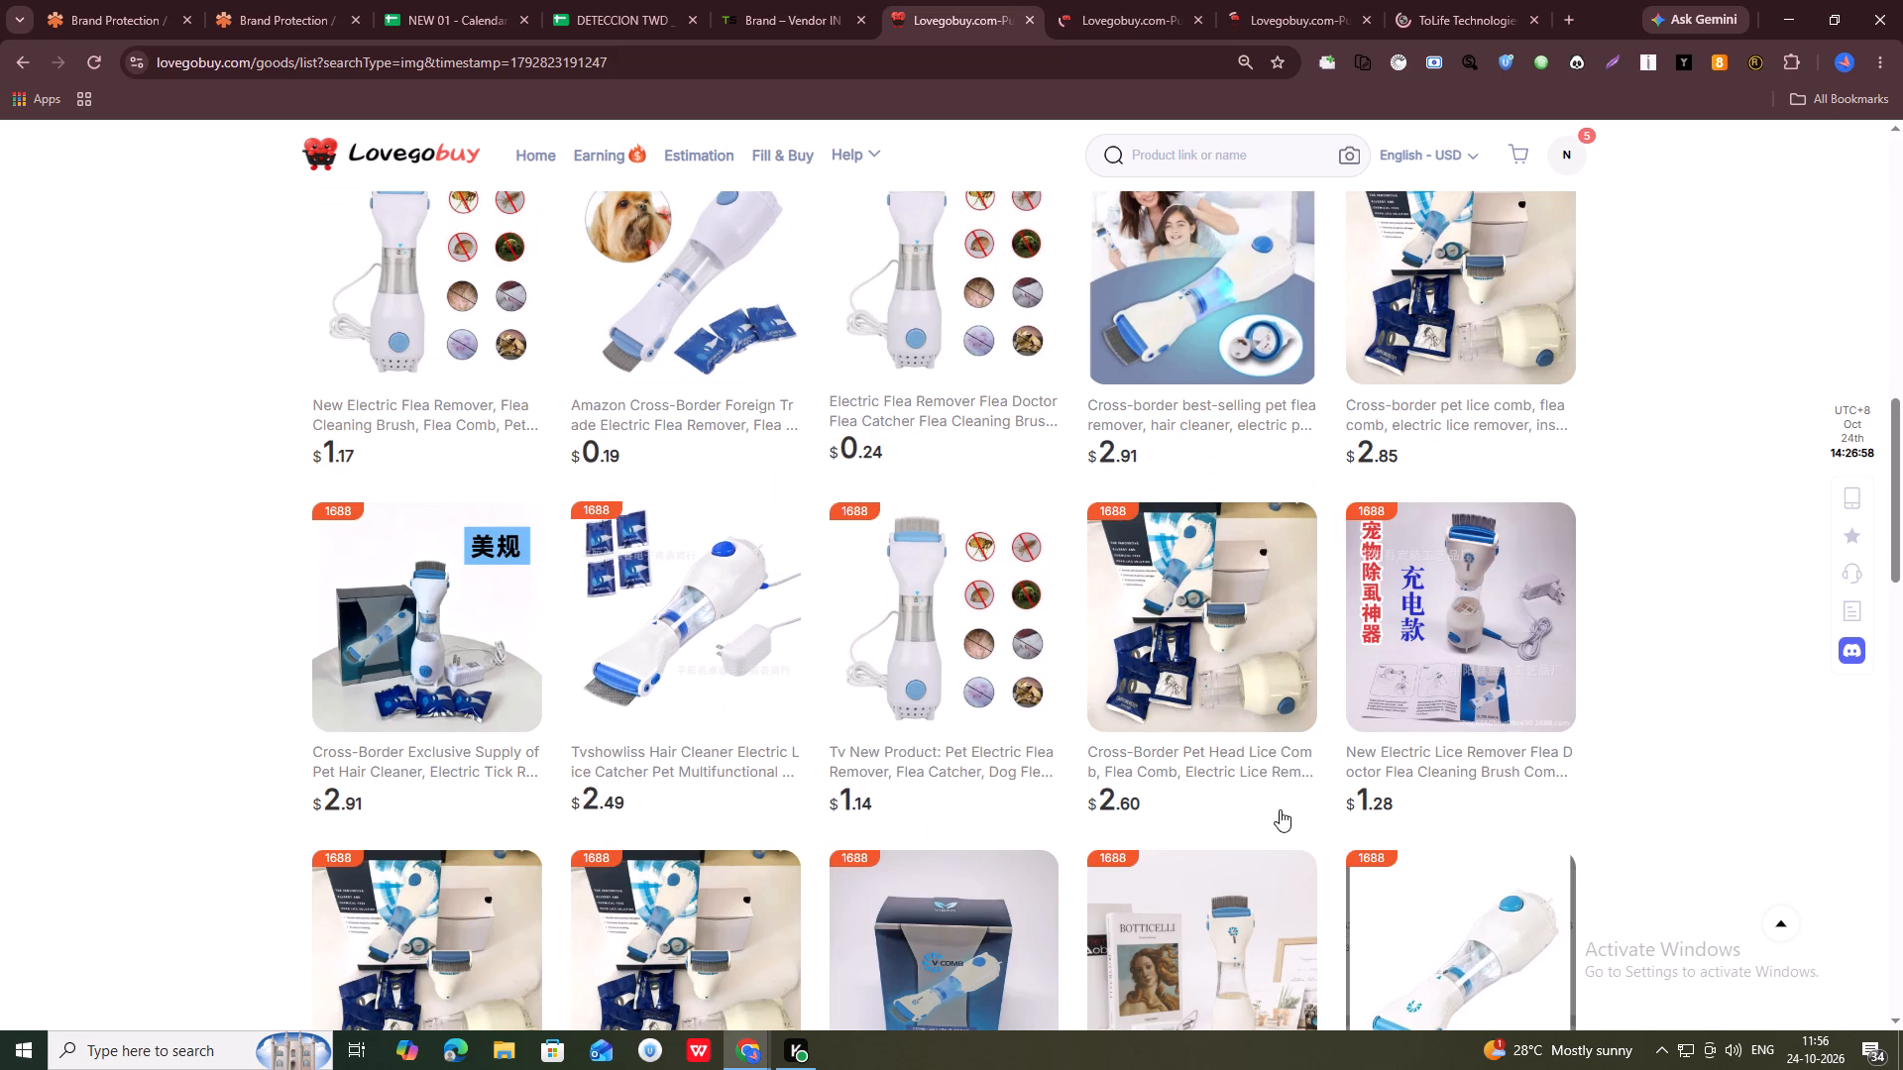
scroll(840, 707, down, 4)
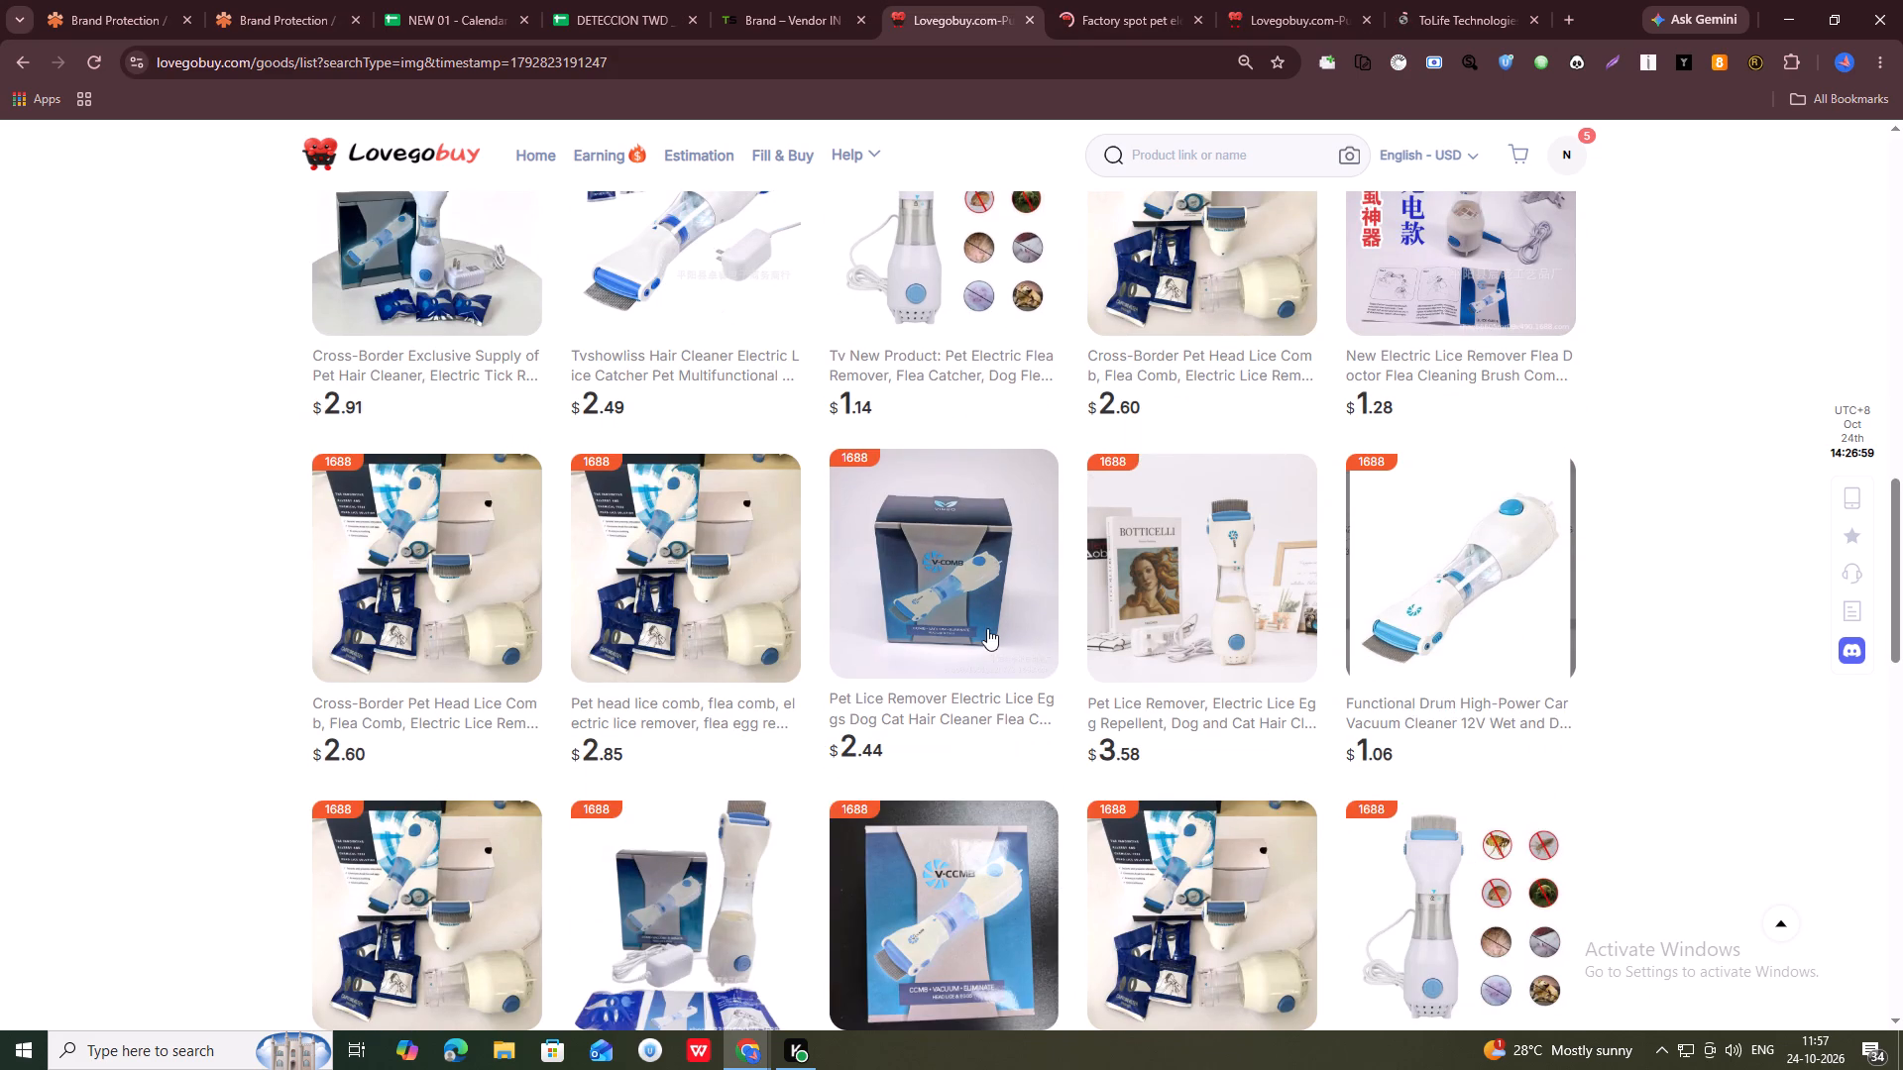
ctrl+click(951, 599)
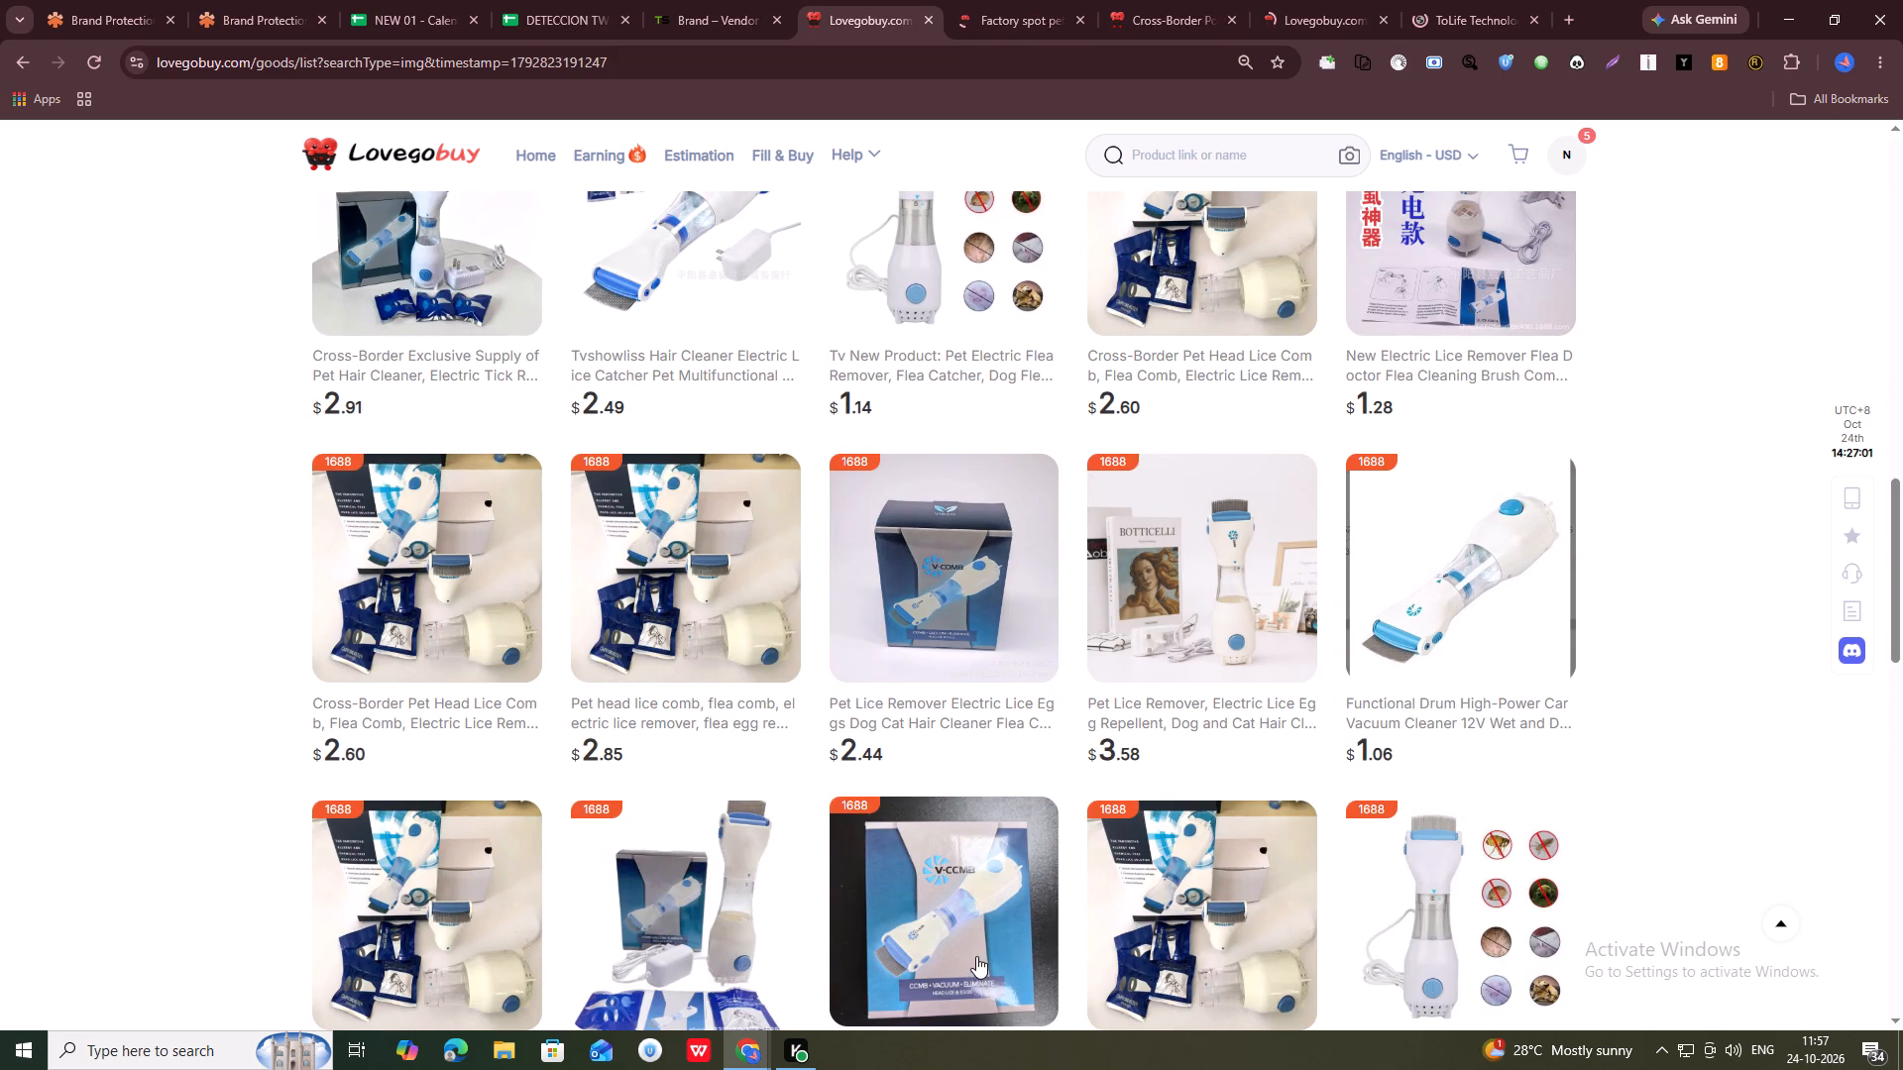
scroll(952, 868, down, 3)
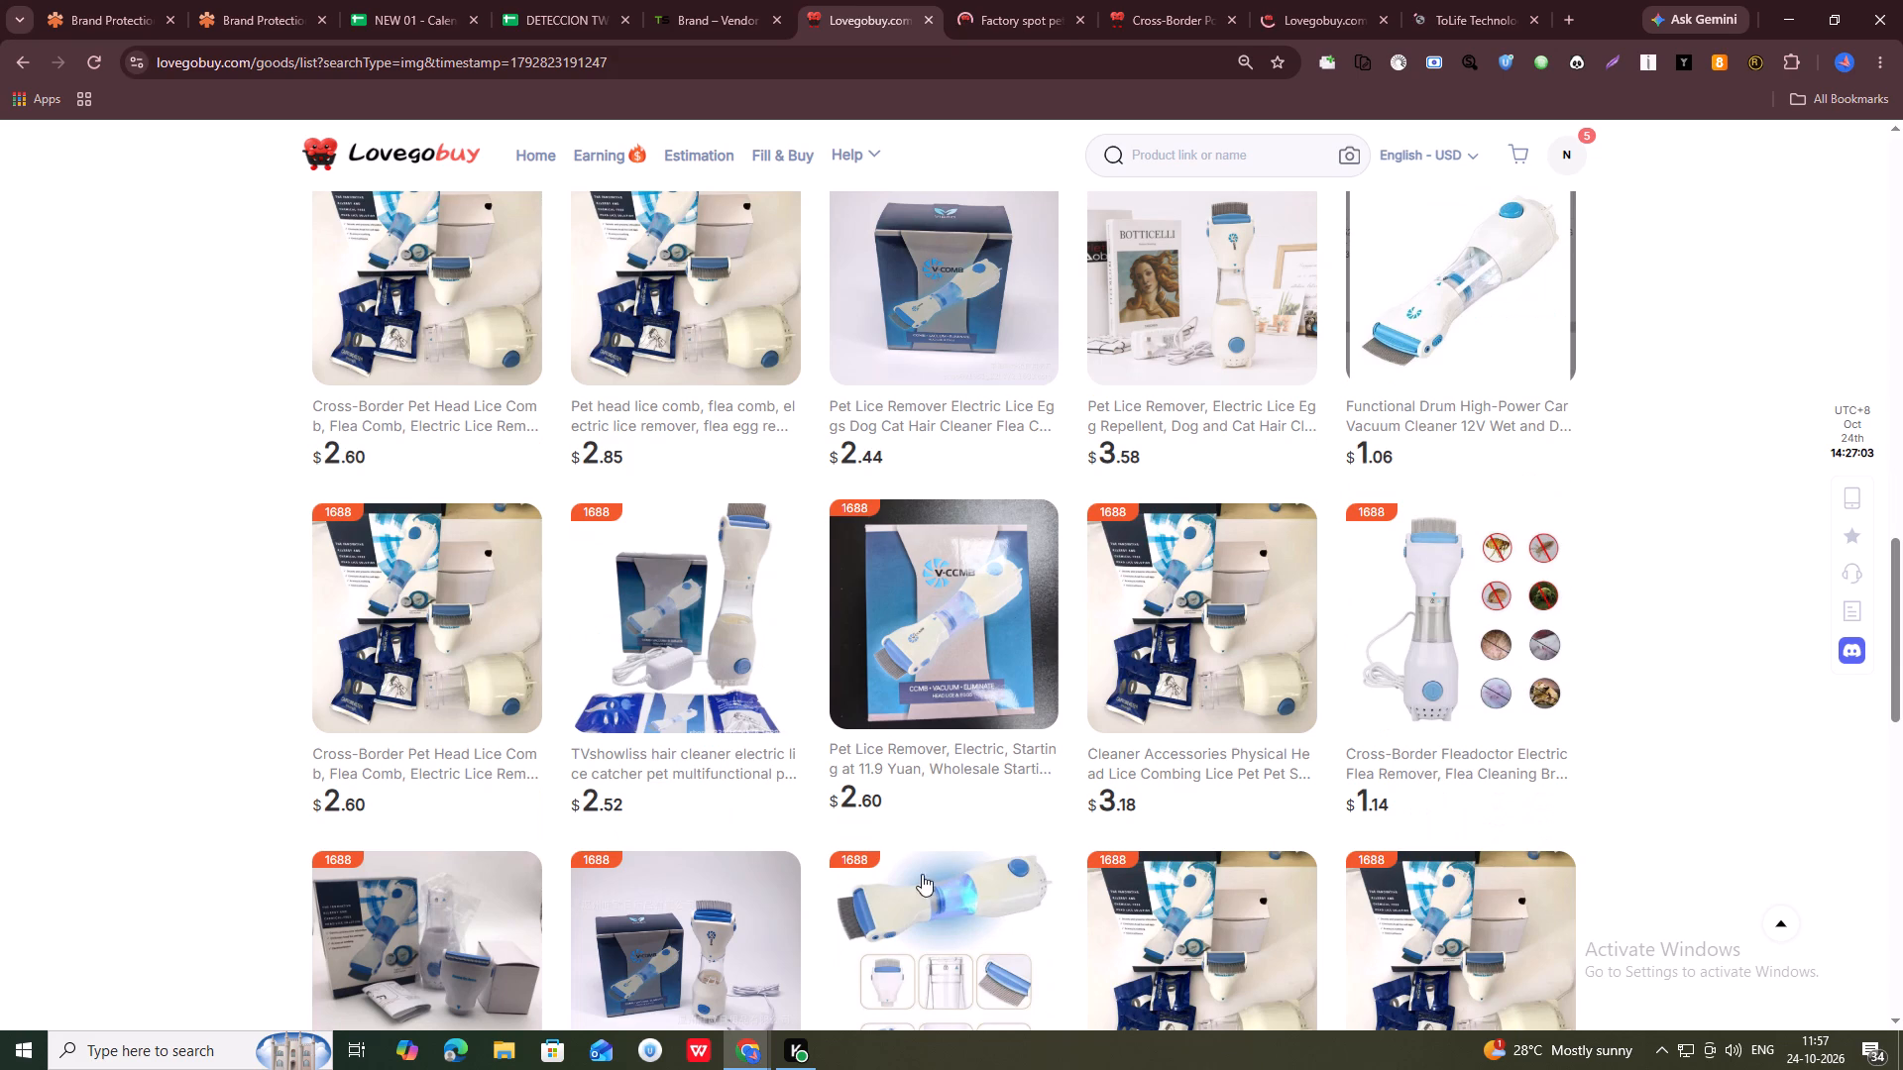
ctrl+click(1269, 277)
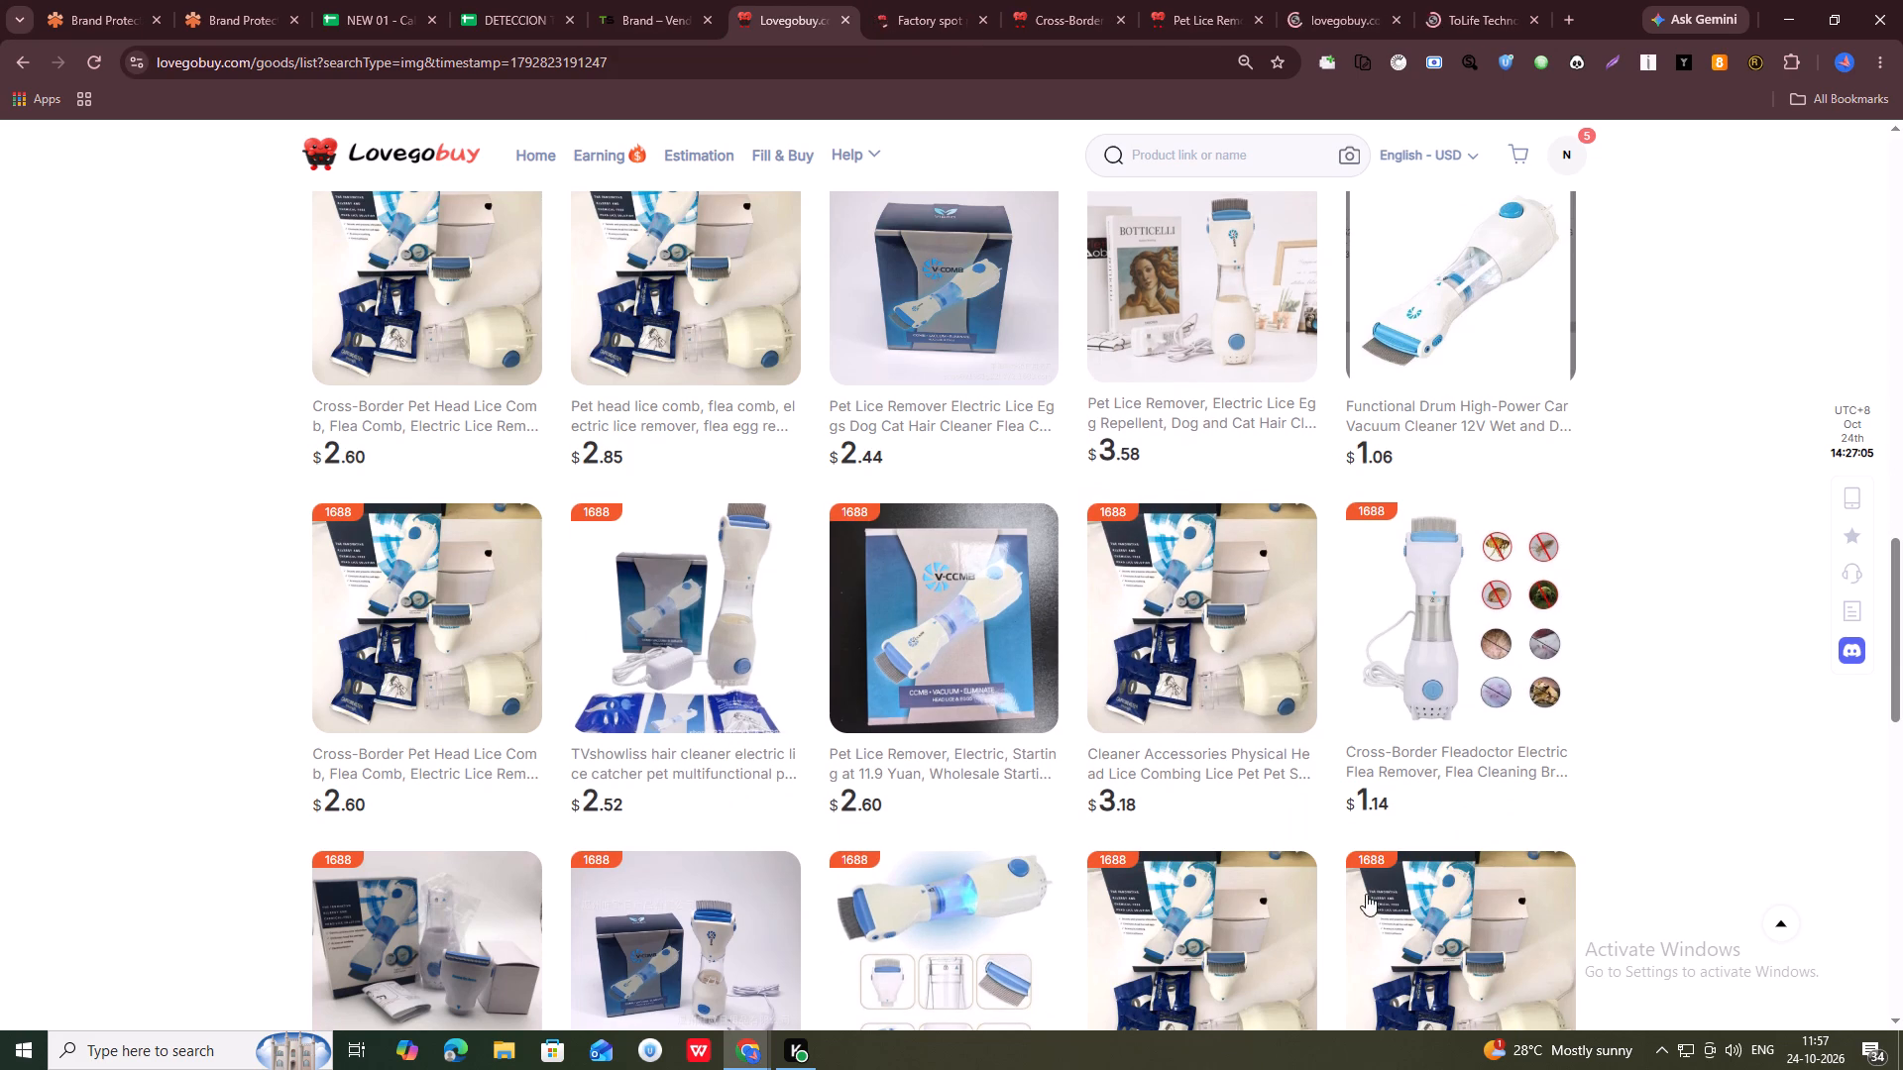
scroll(1372, 949, down, 5)
ctrl+click(661, 506)
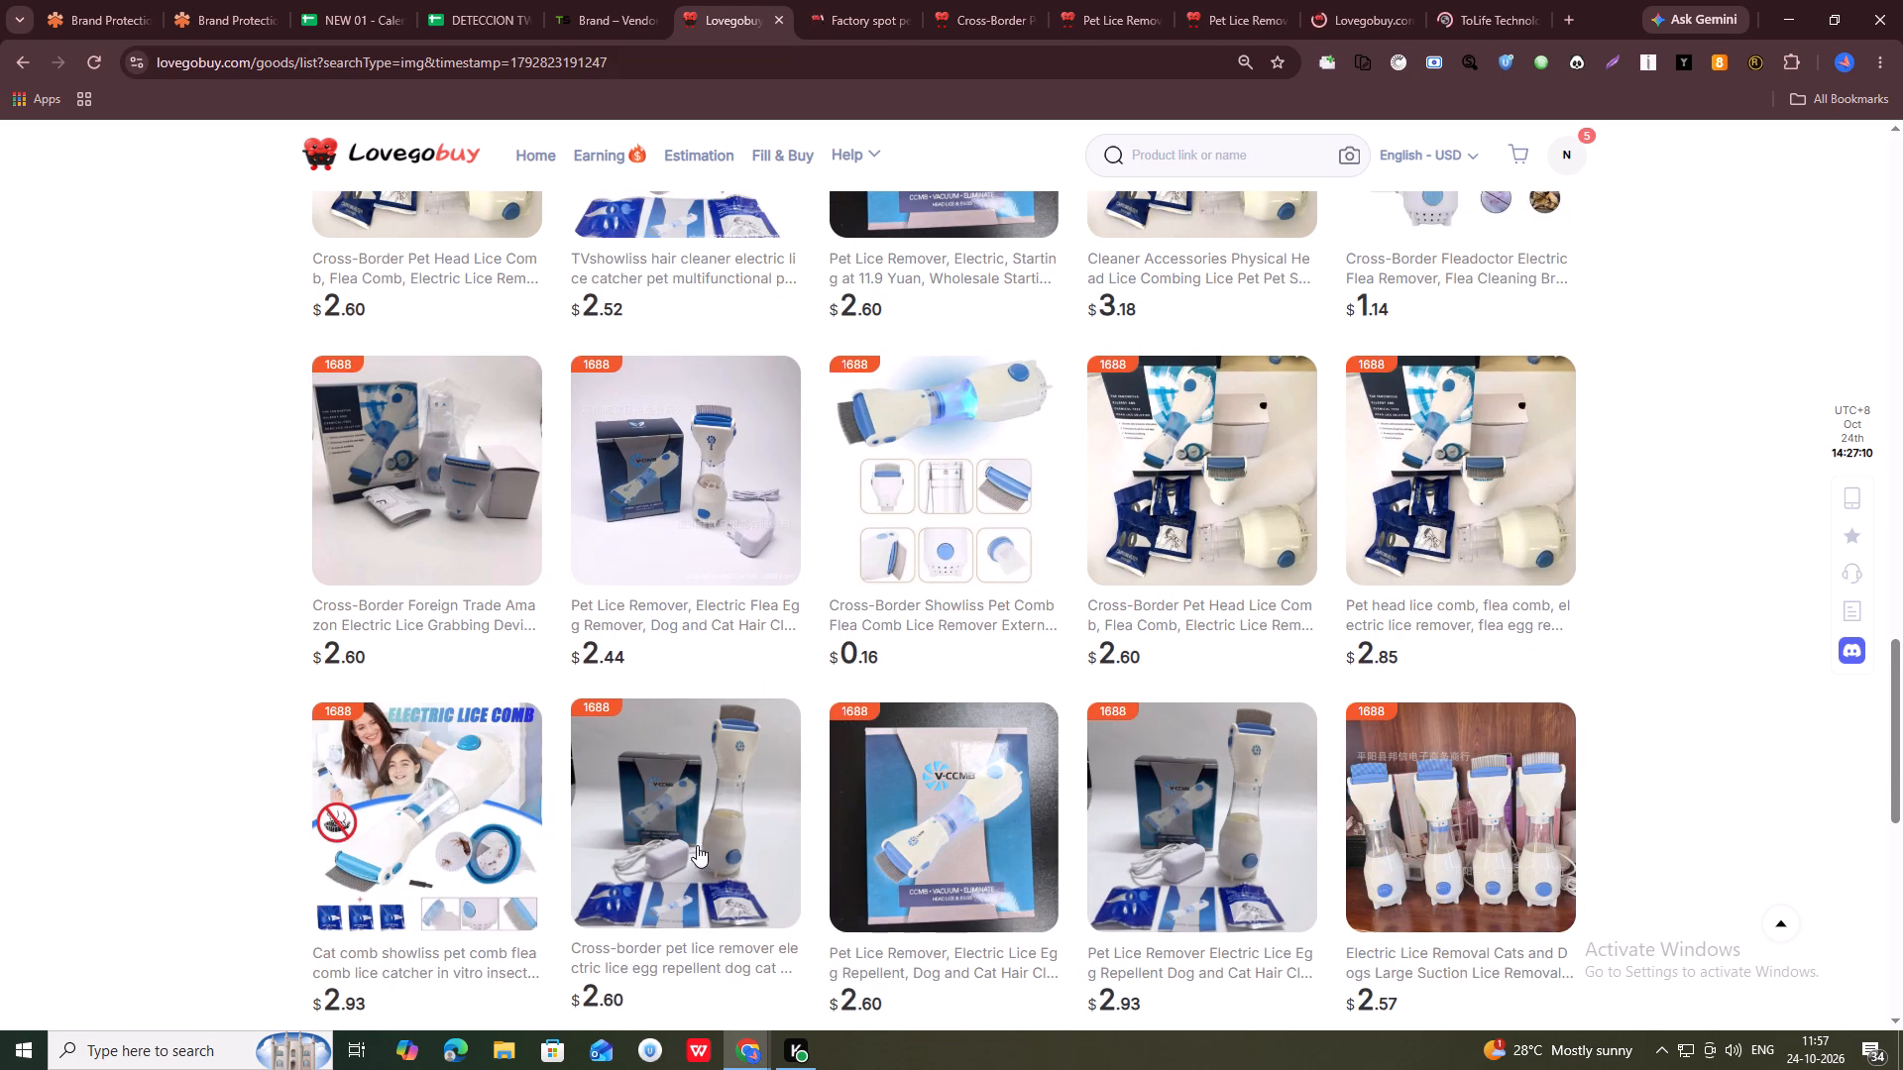
scroll(1370, 853, down, 6)
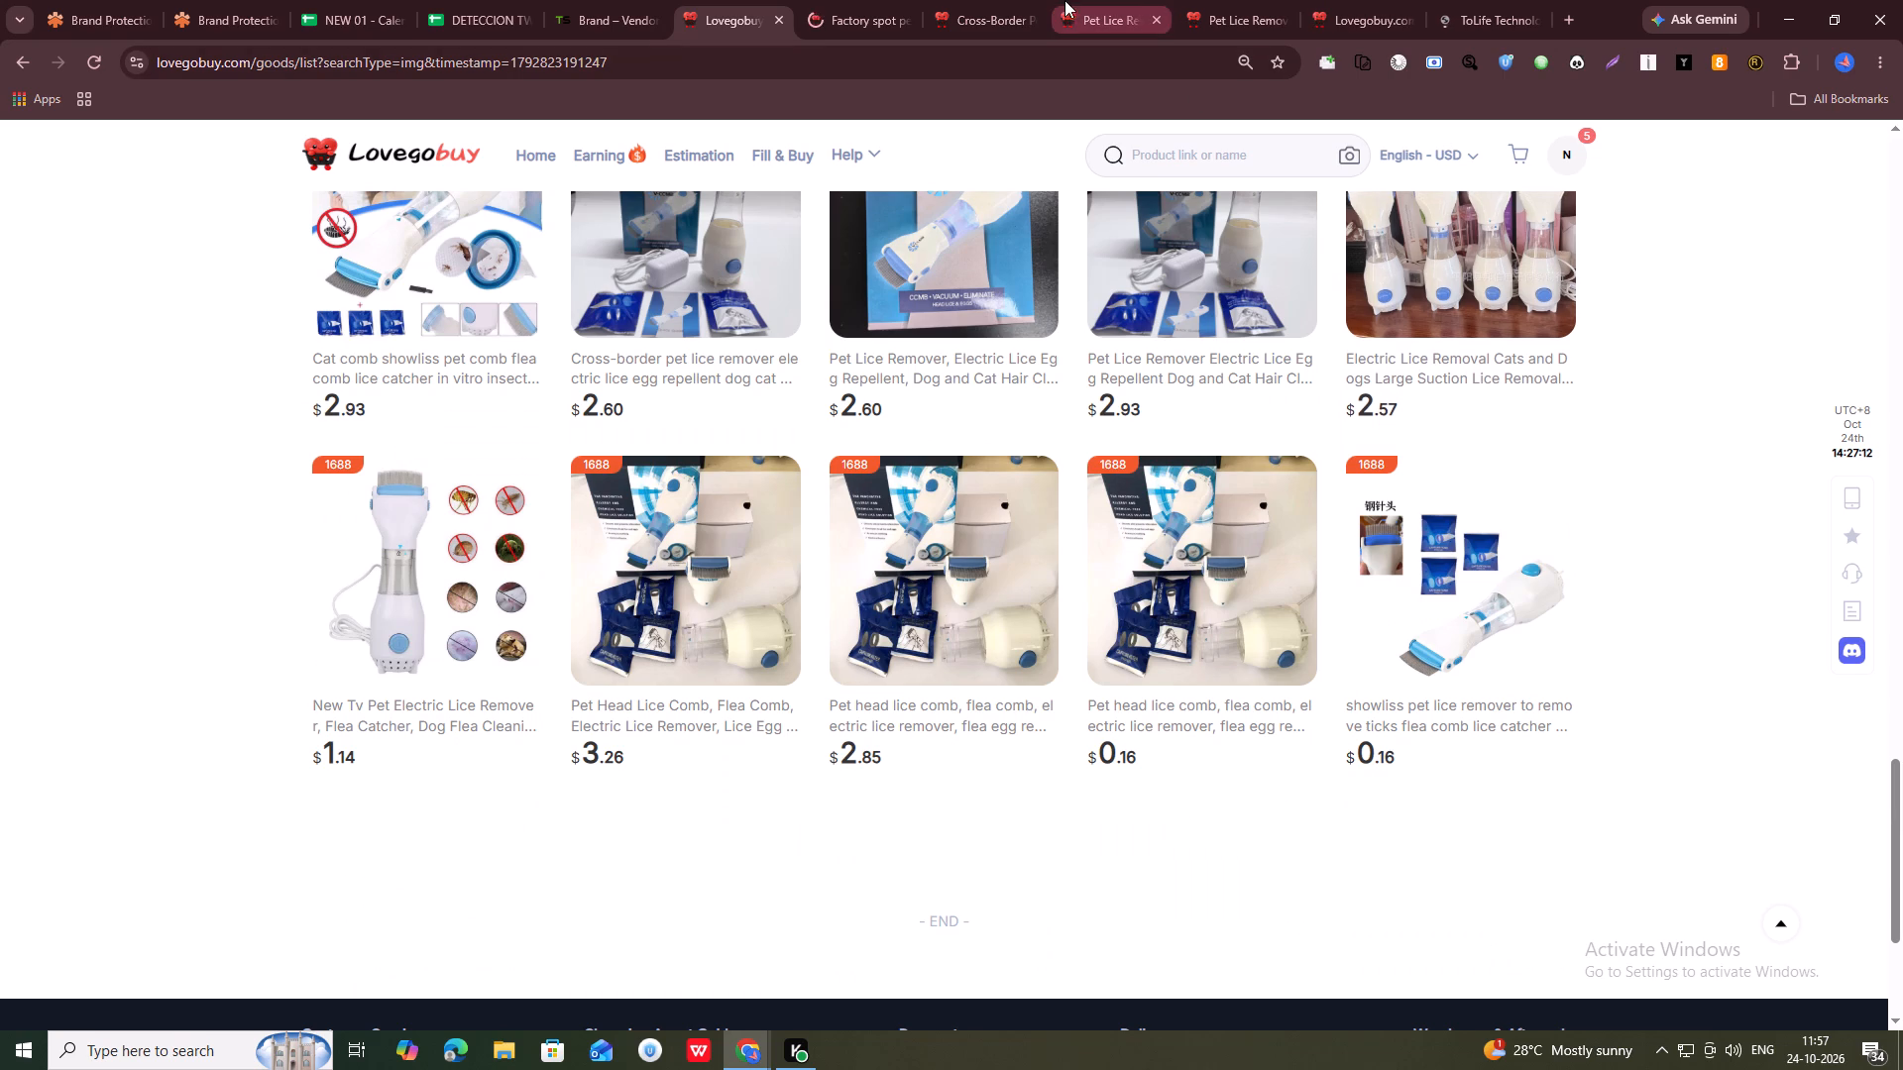
Examine the product photos of the Factory spot pet electric lice catcher listing.
click(835, 0)
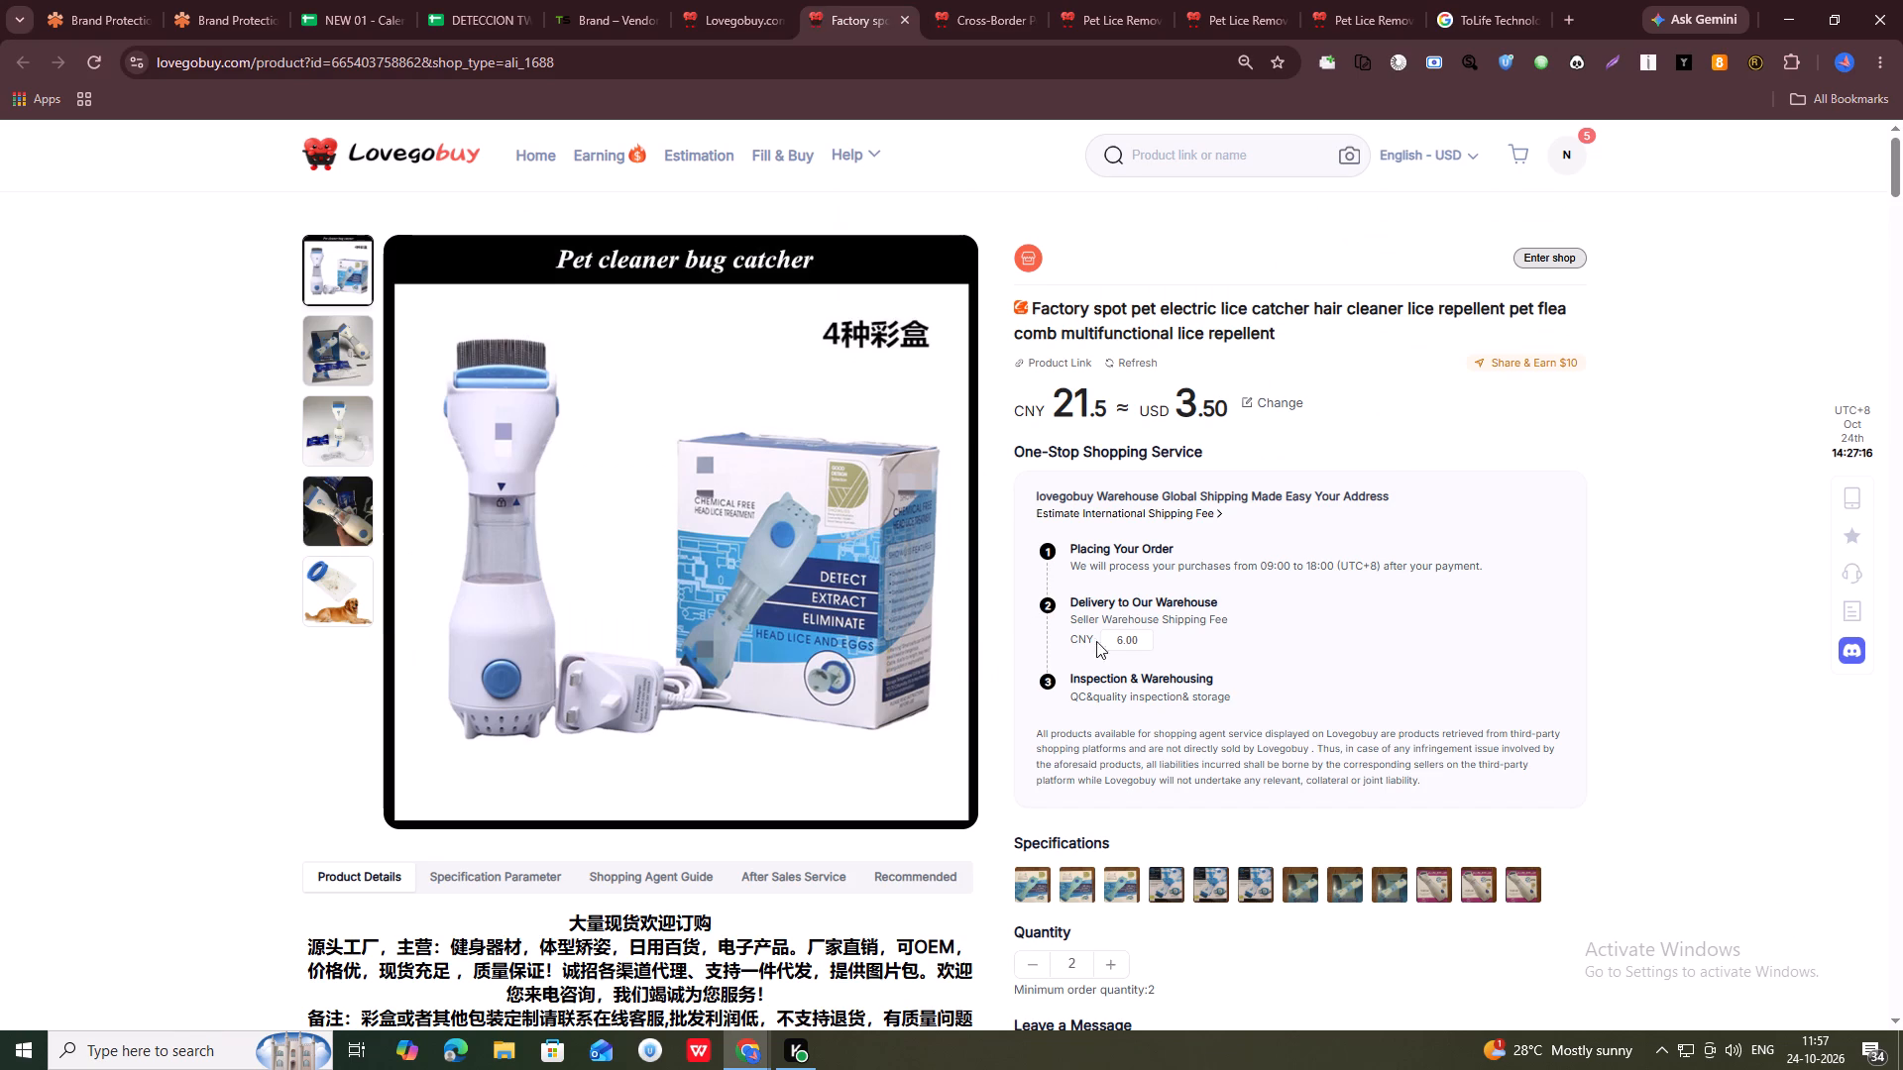
click(349, 352)
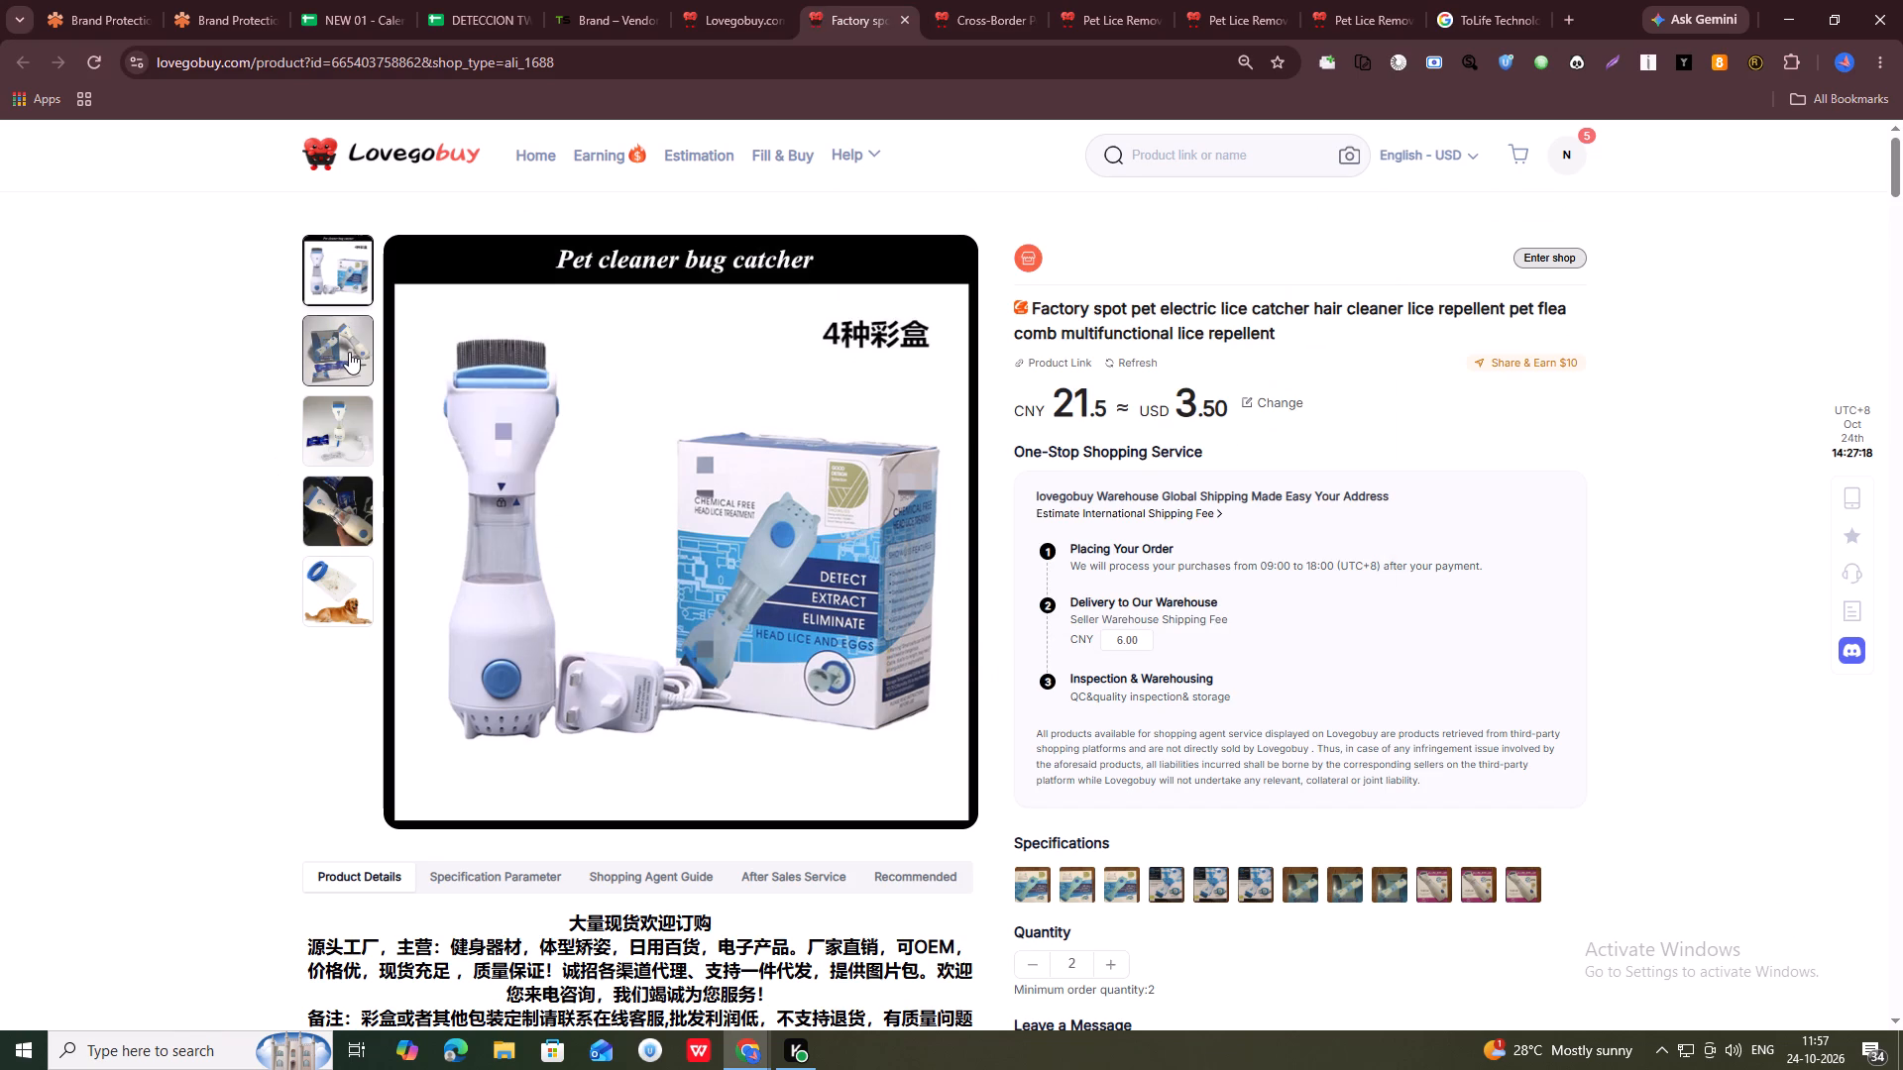
Review the product photos of the Cross-Border Popular Pet Flea Remover listing and close that listing's tab.
click(1018, 0)
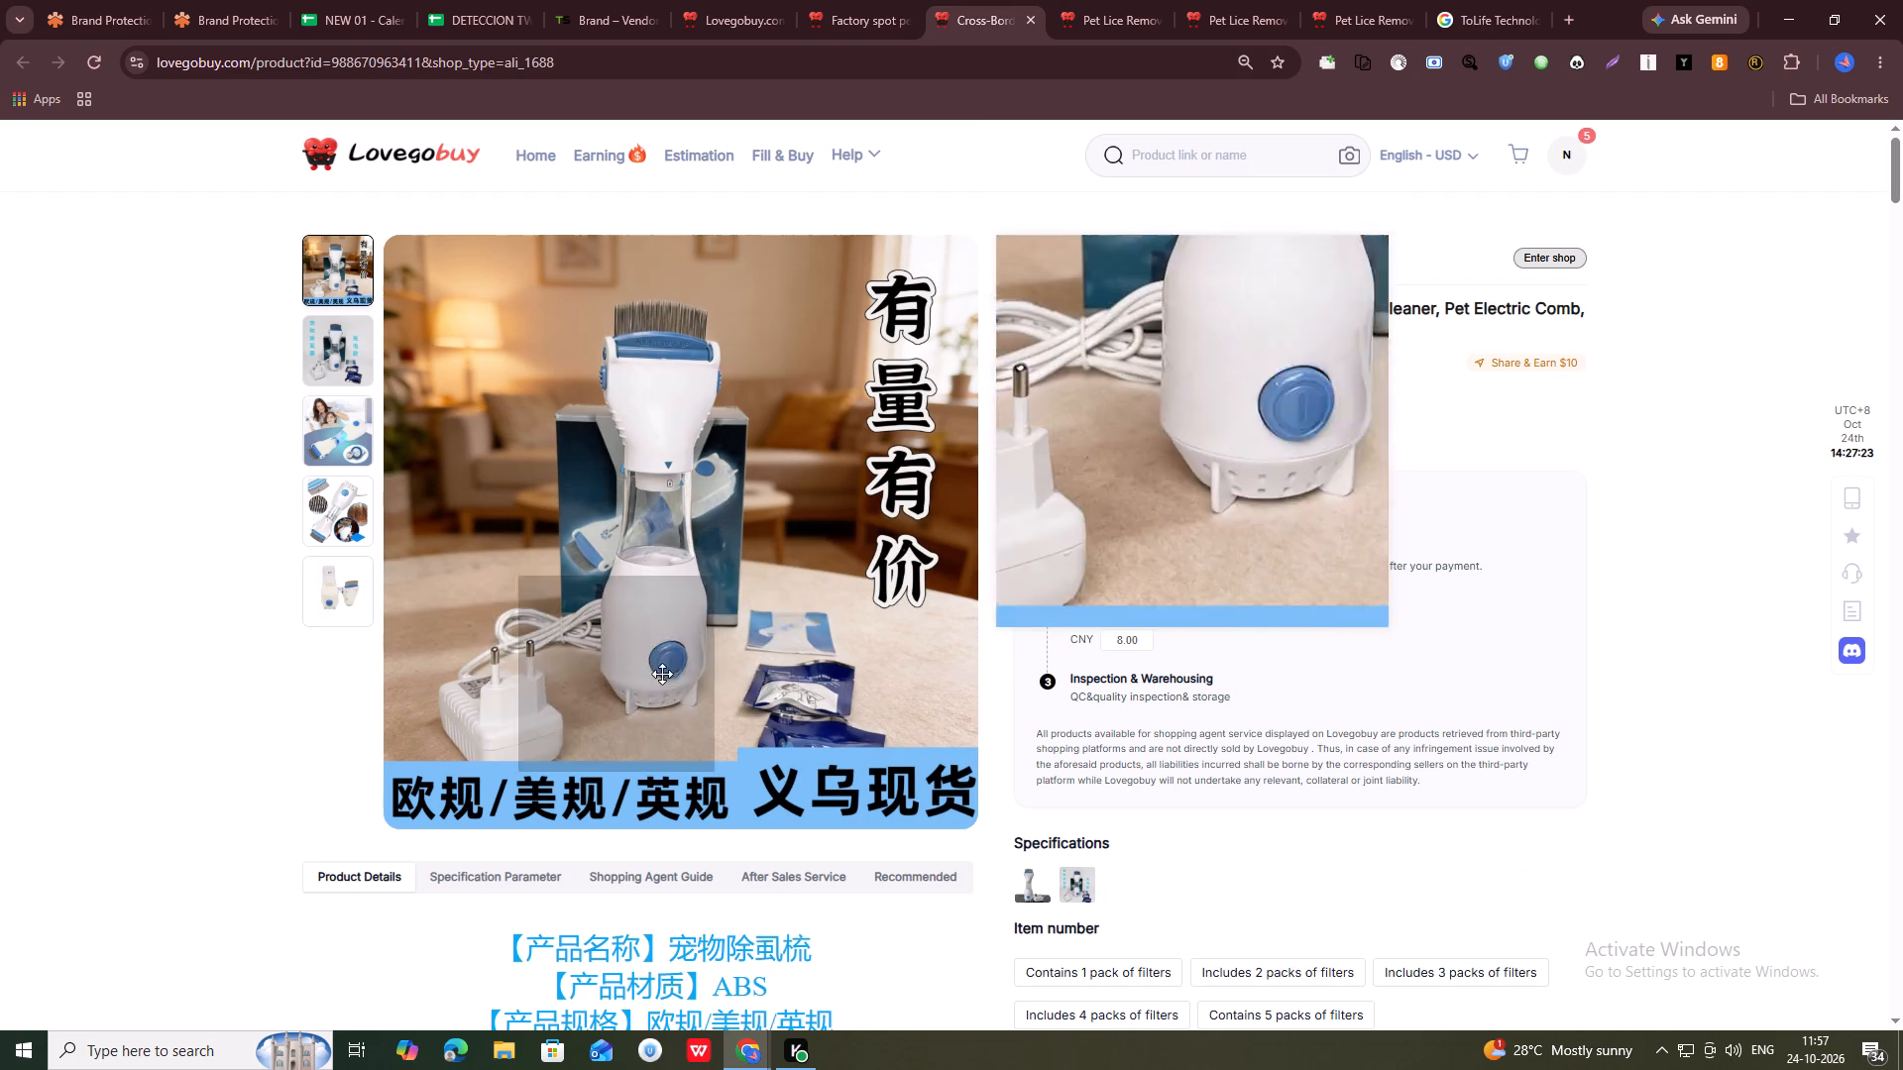
click(330, 336)
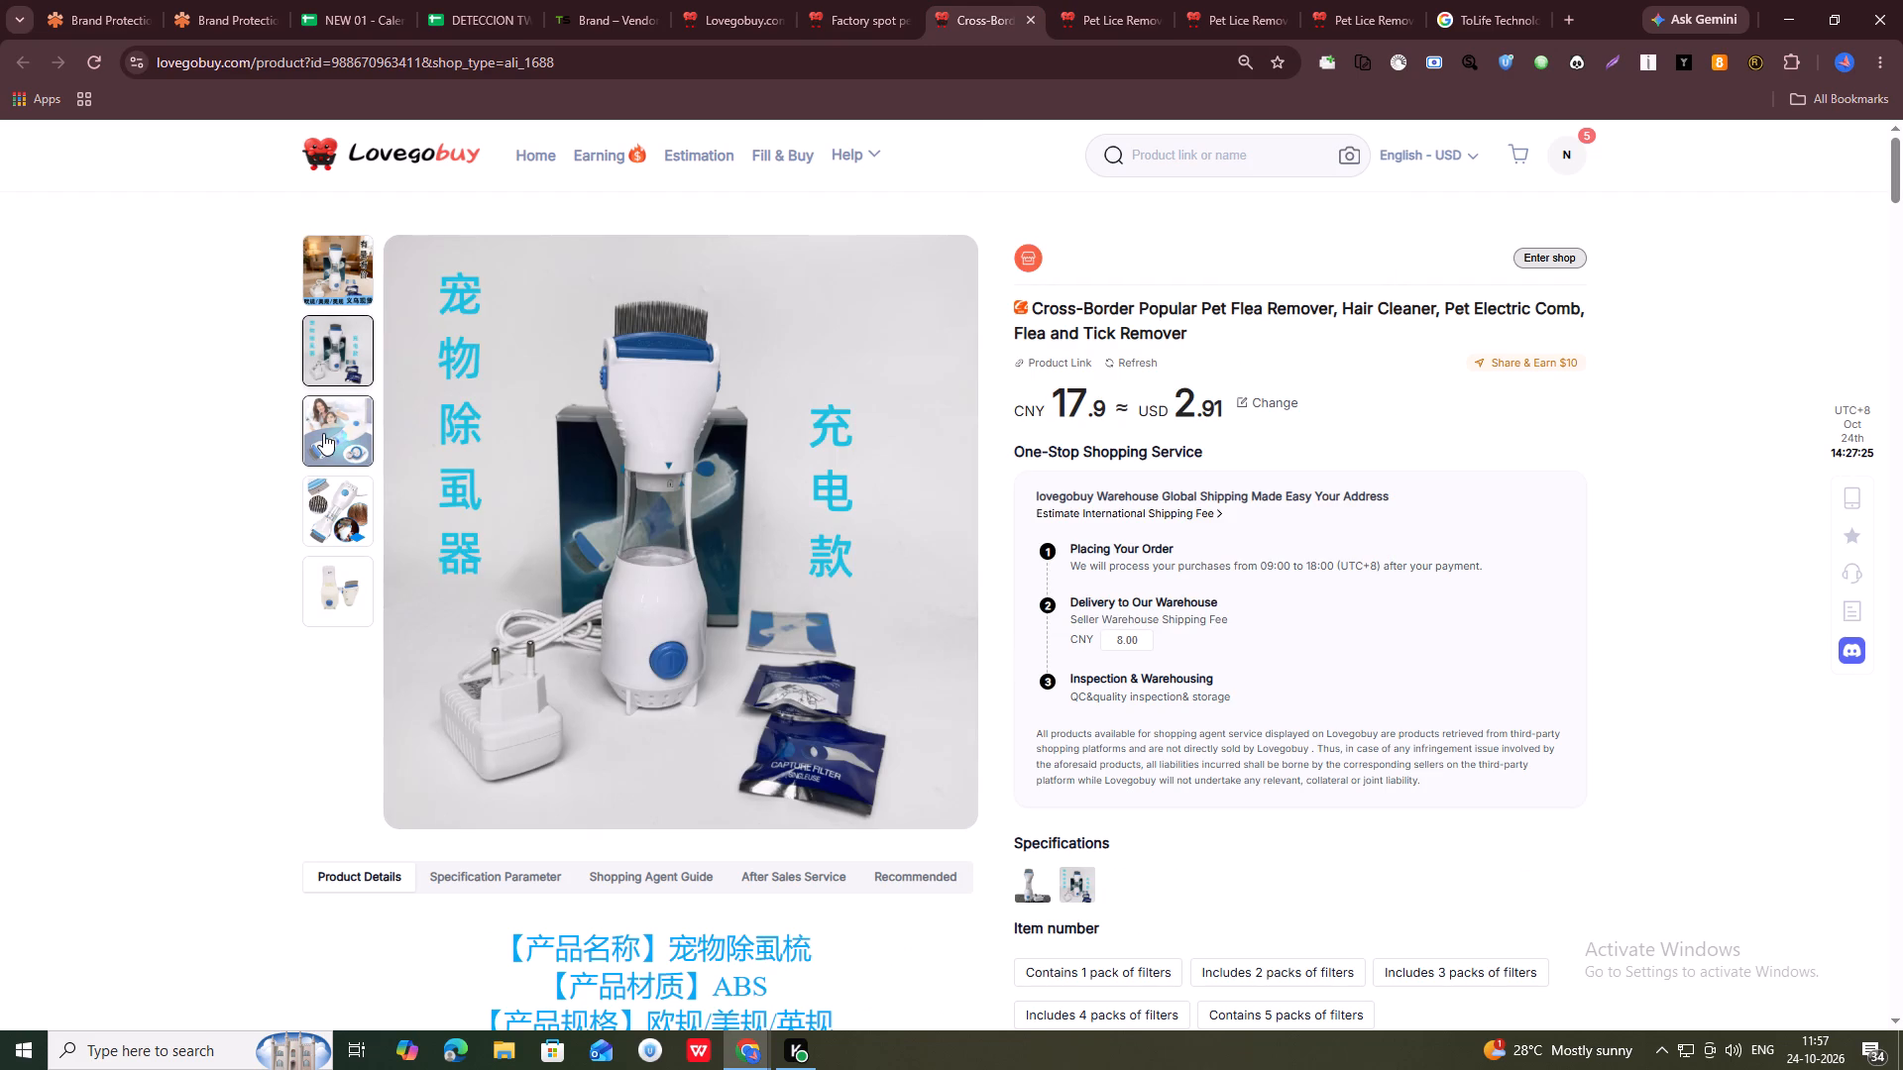
click(323, 433)
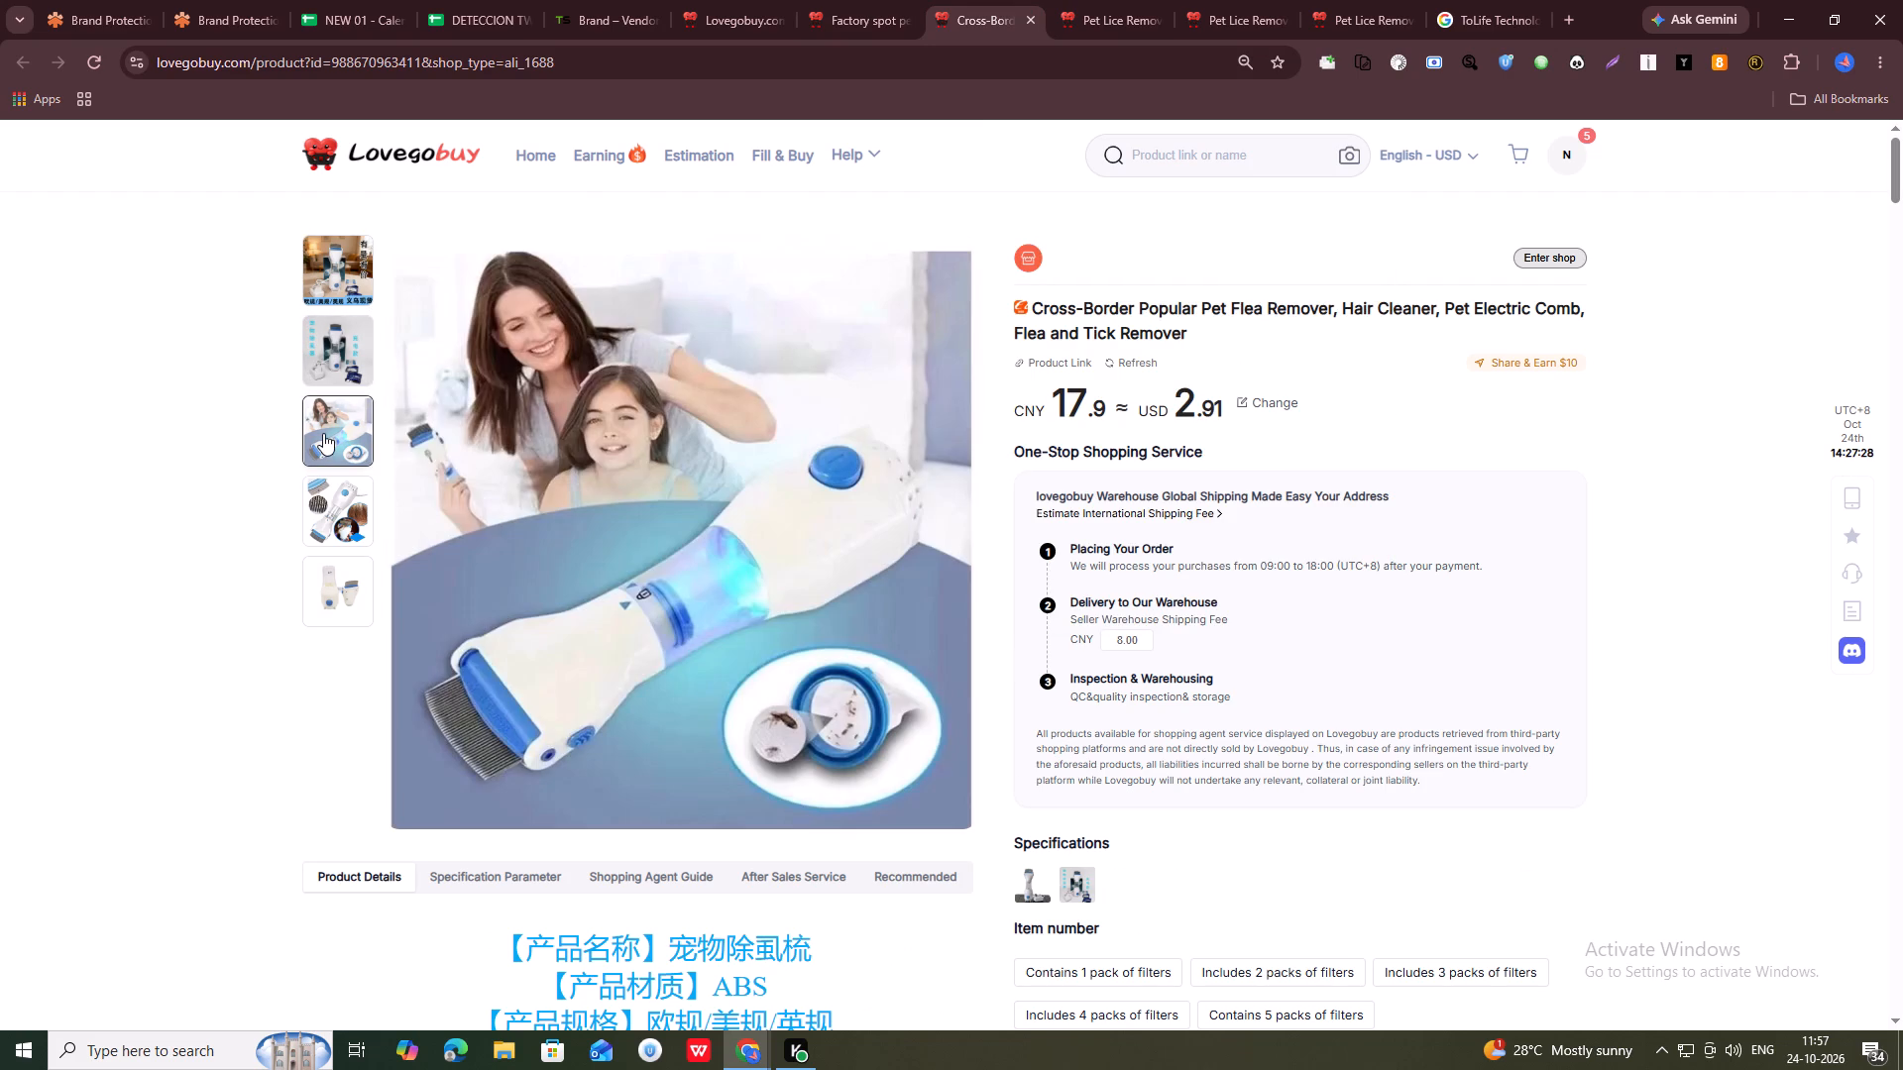
click(328, 532)
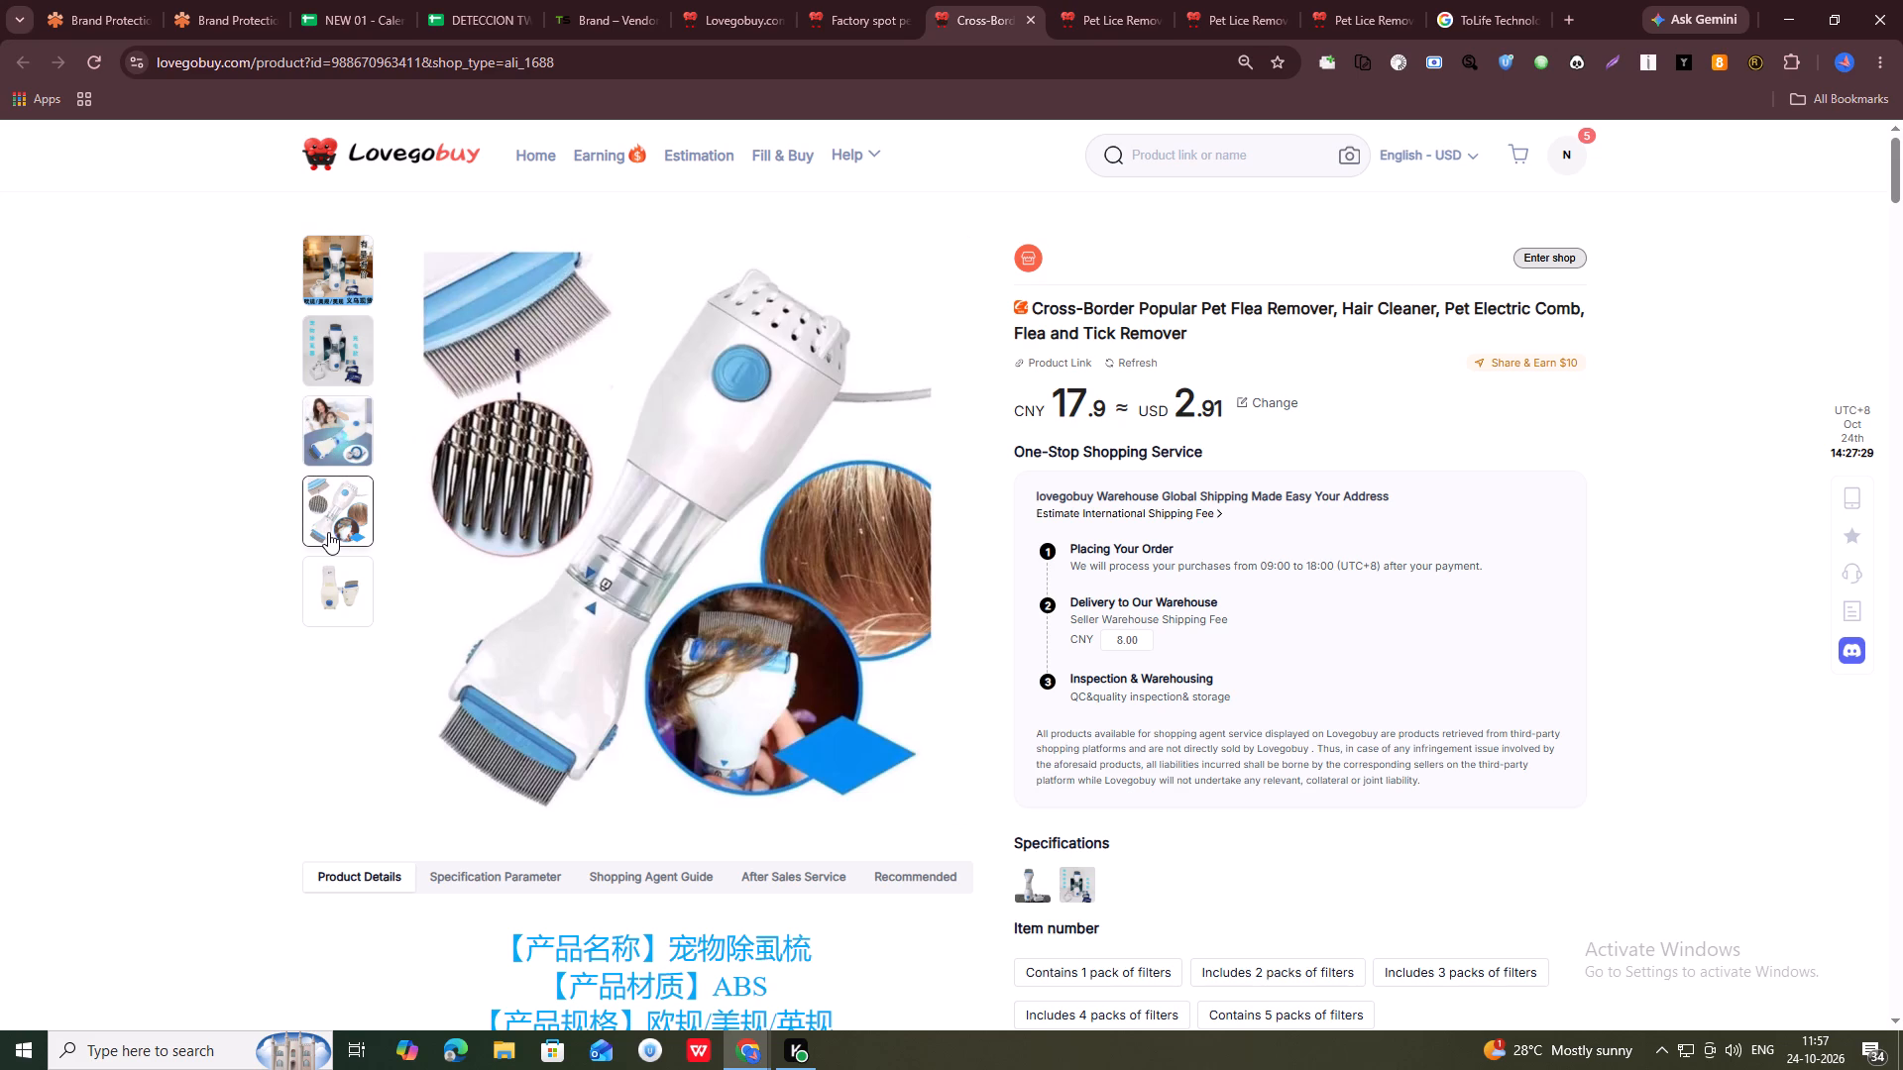
click(315, 588)
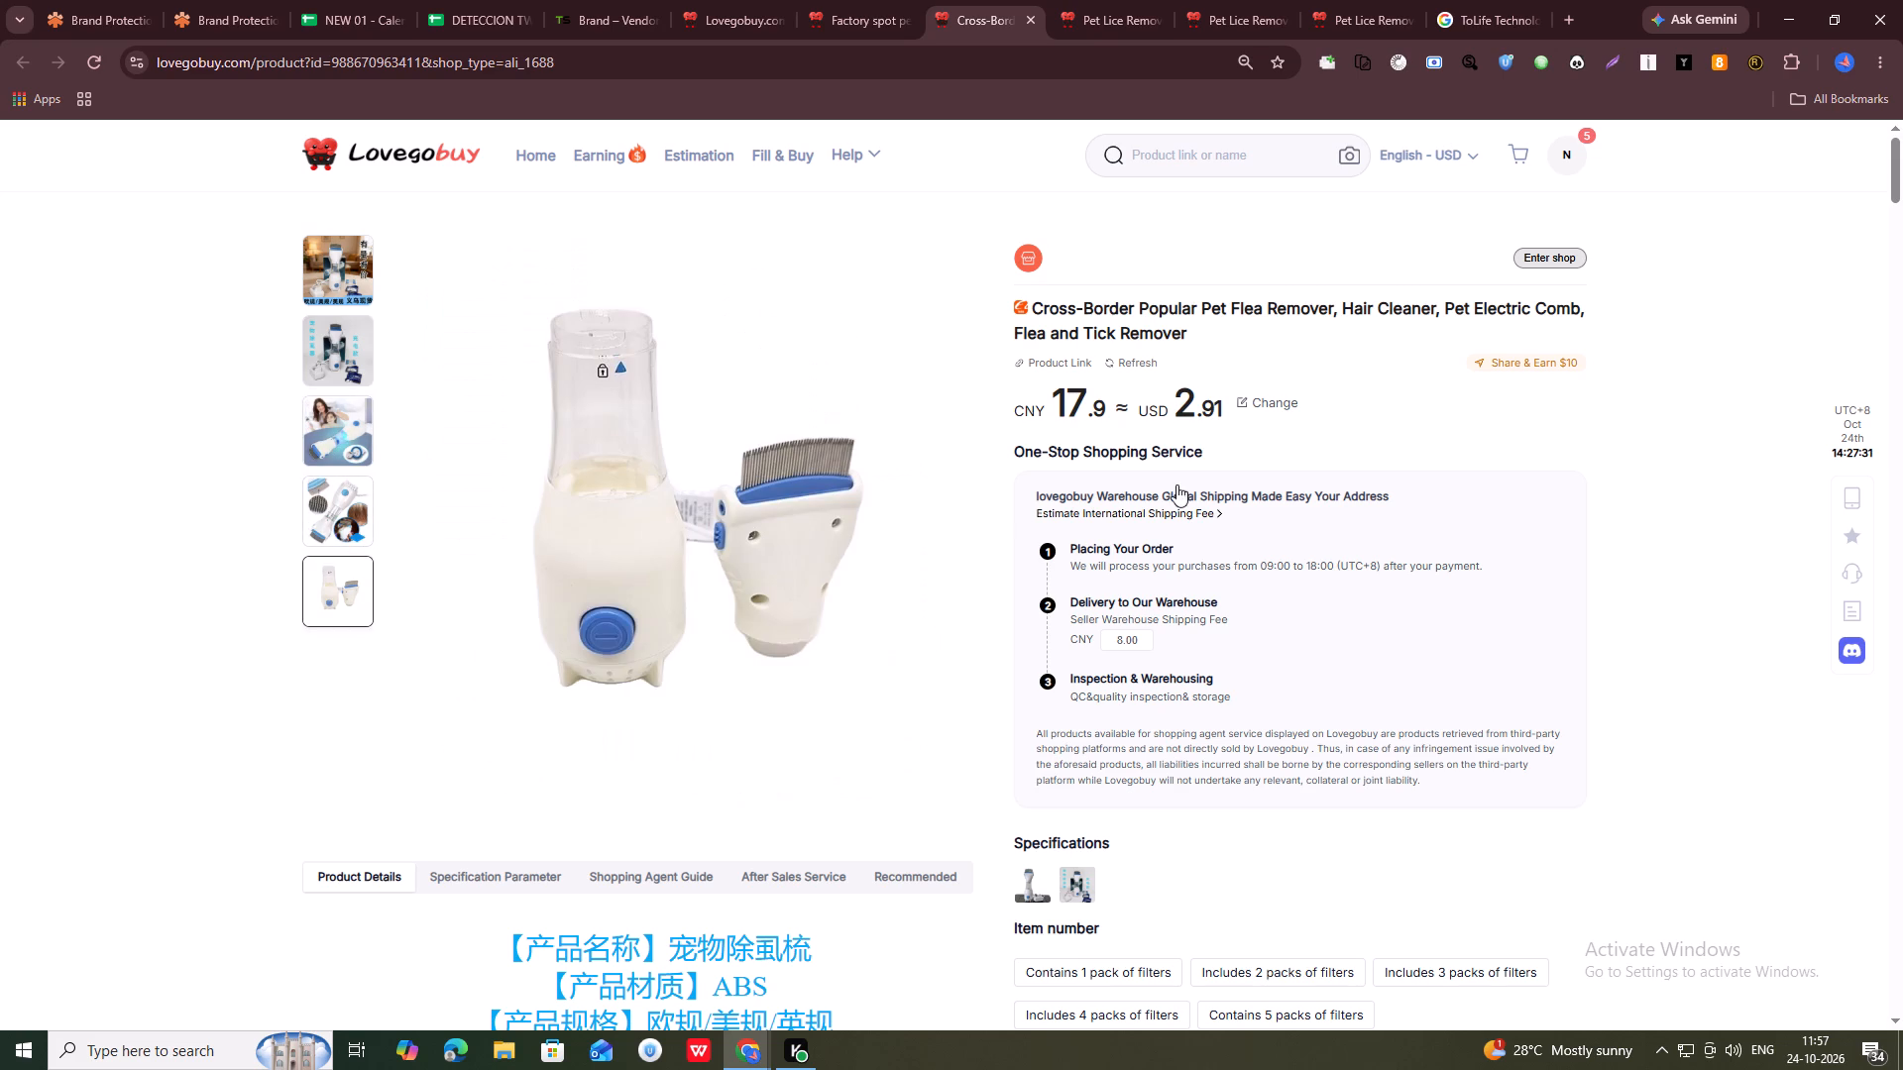
click(1031, 20)
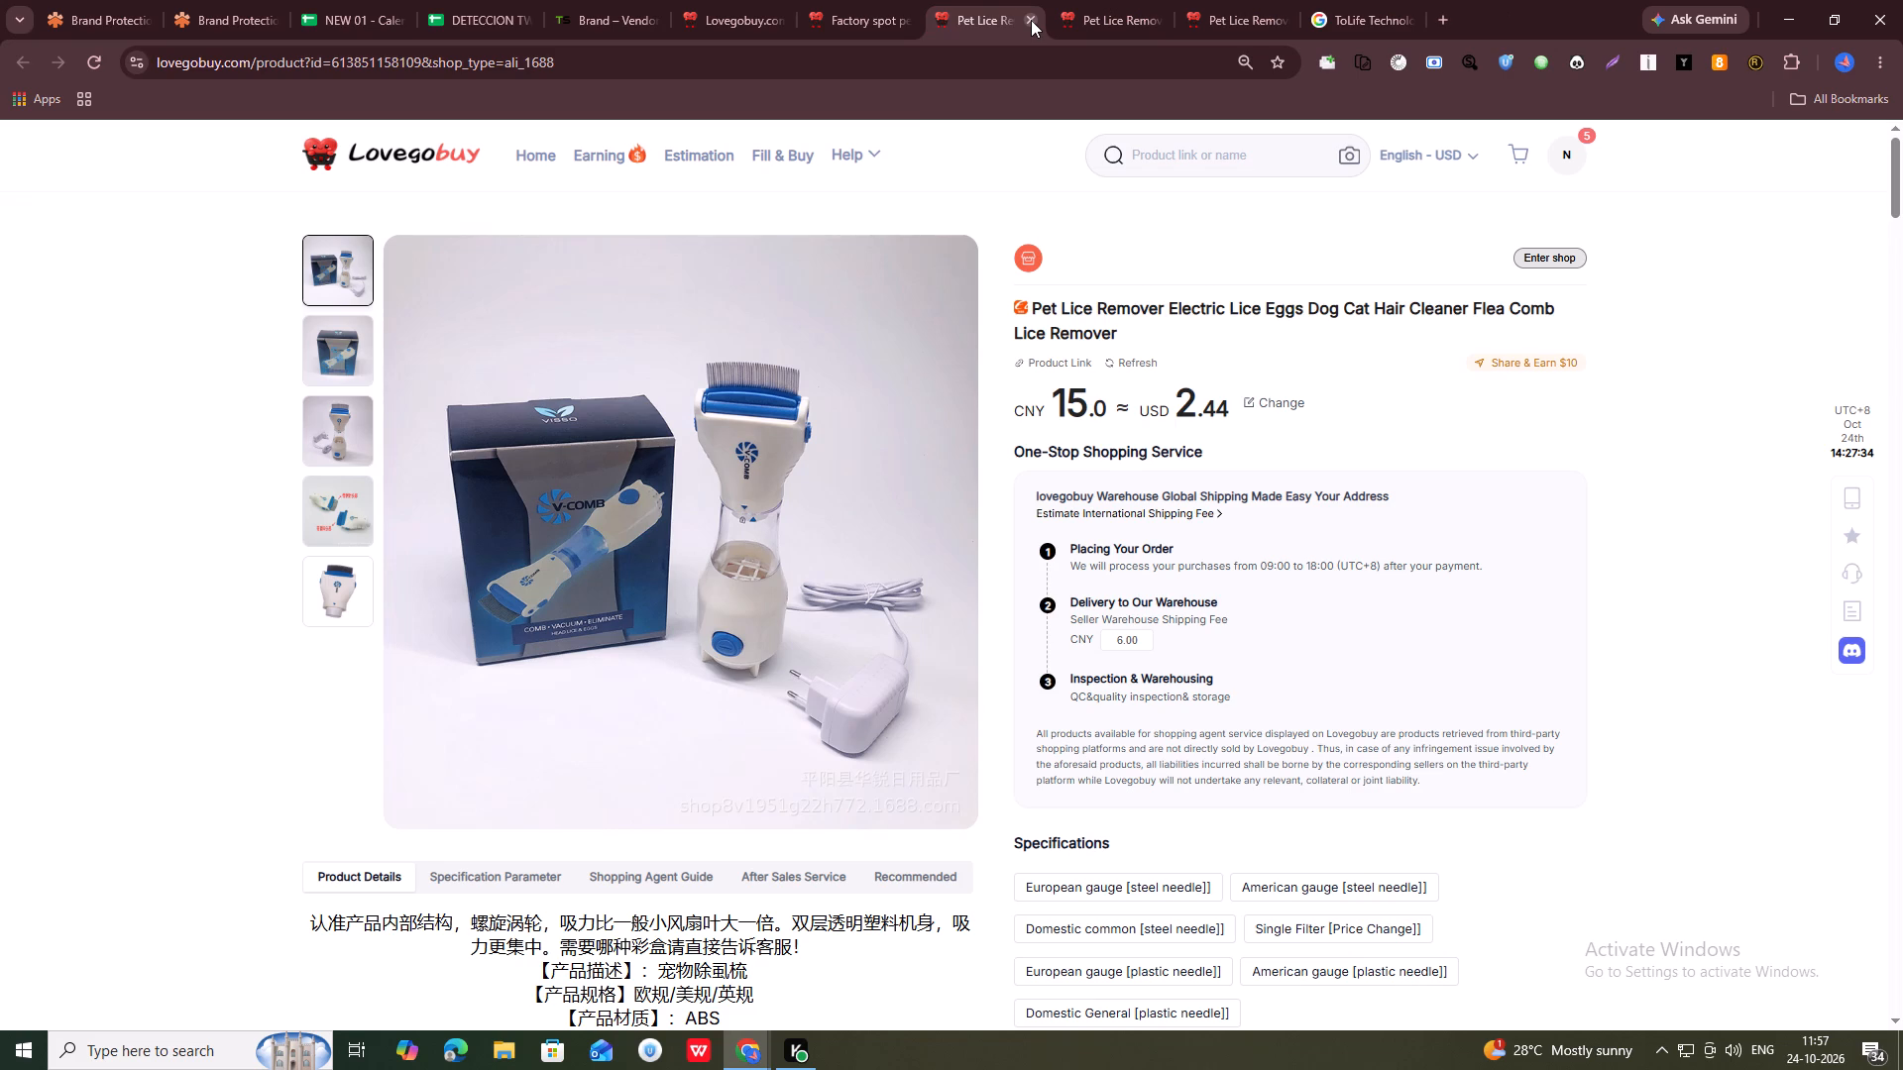
Copy the Factory spot pet electric lice catcher's 1688 product link into the Links column of Manual Detection Records, row 101033.
click(1114, 0)
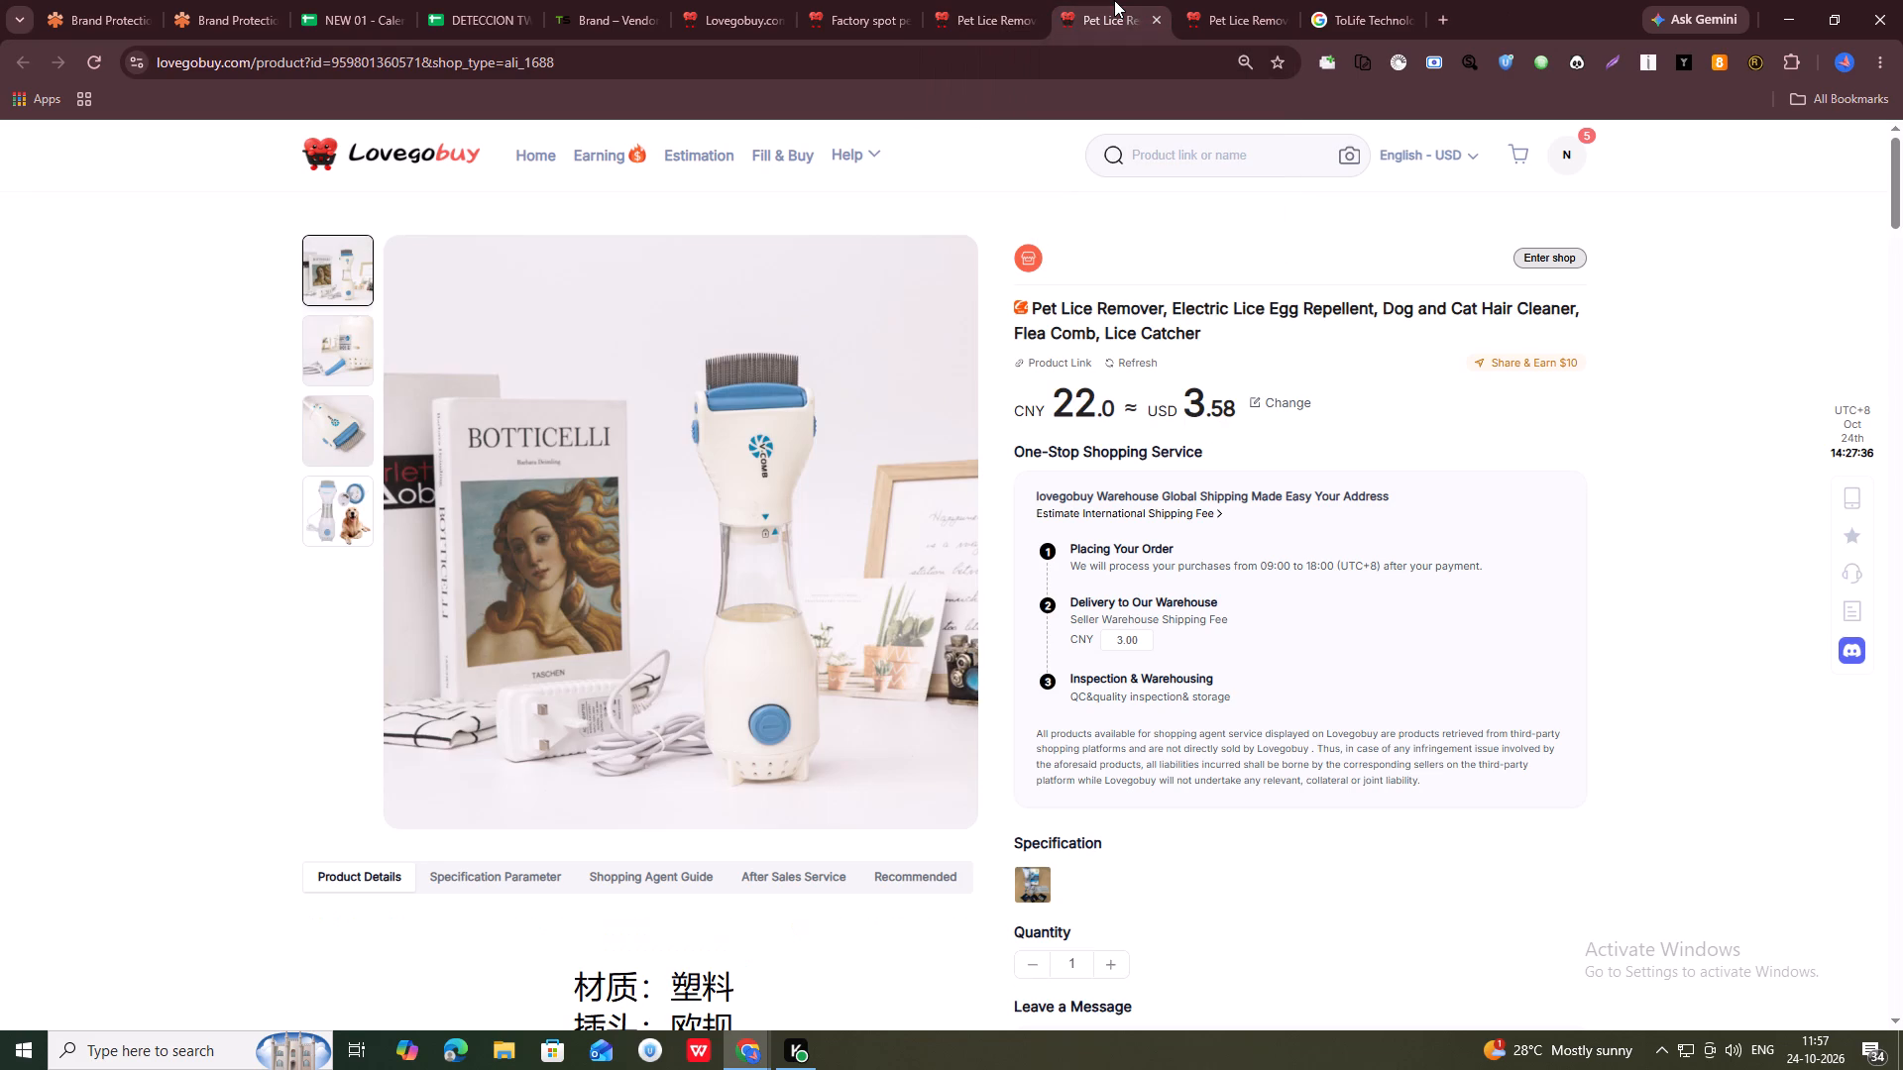
click(1193, 0)
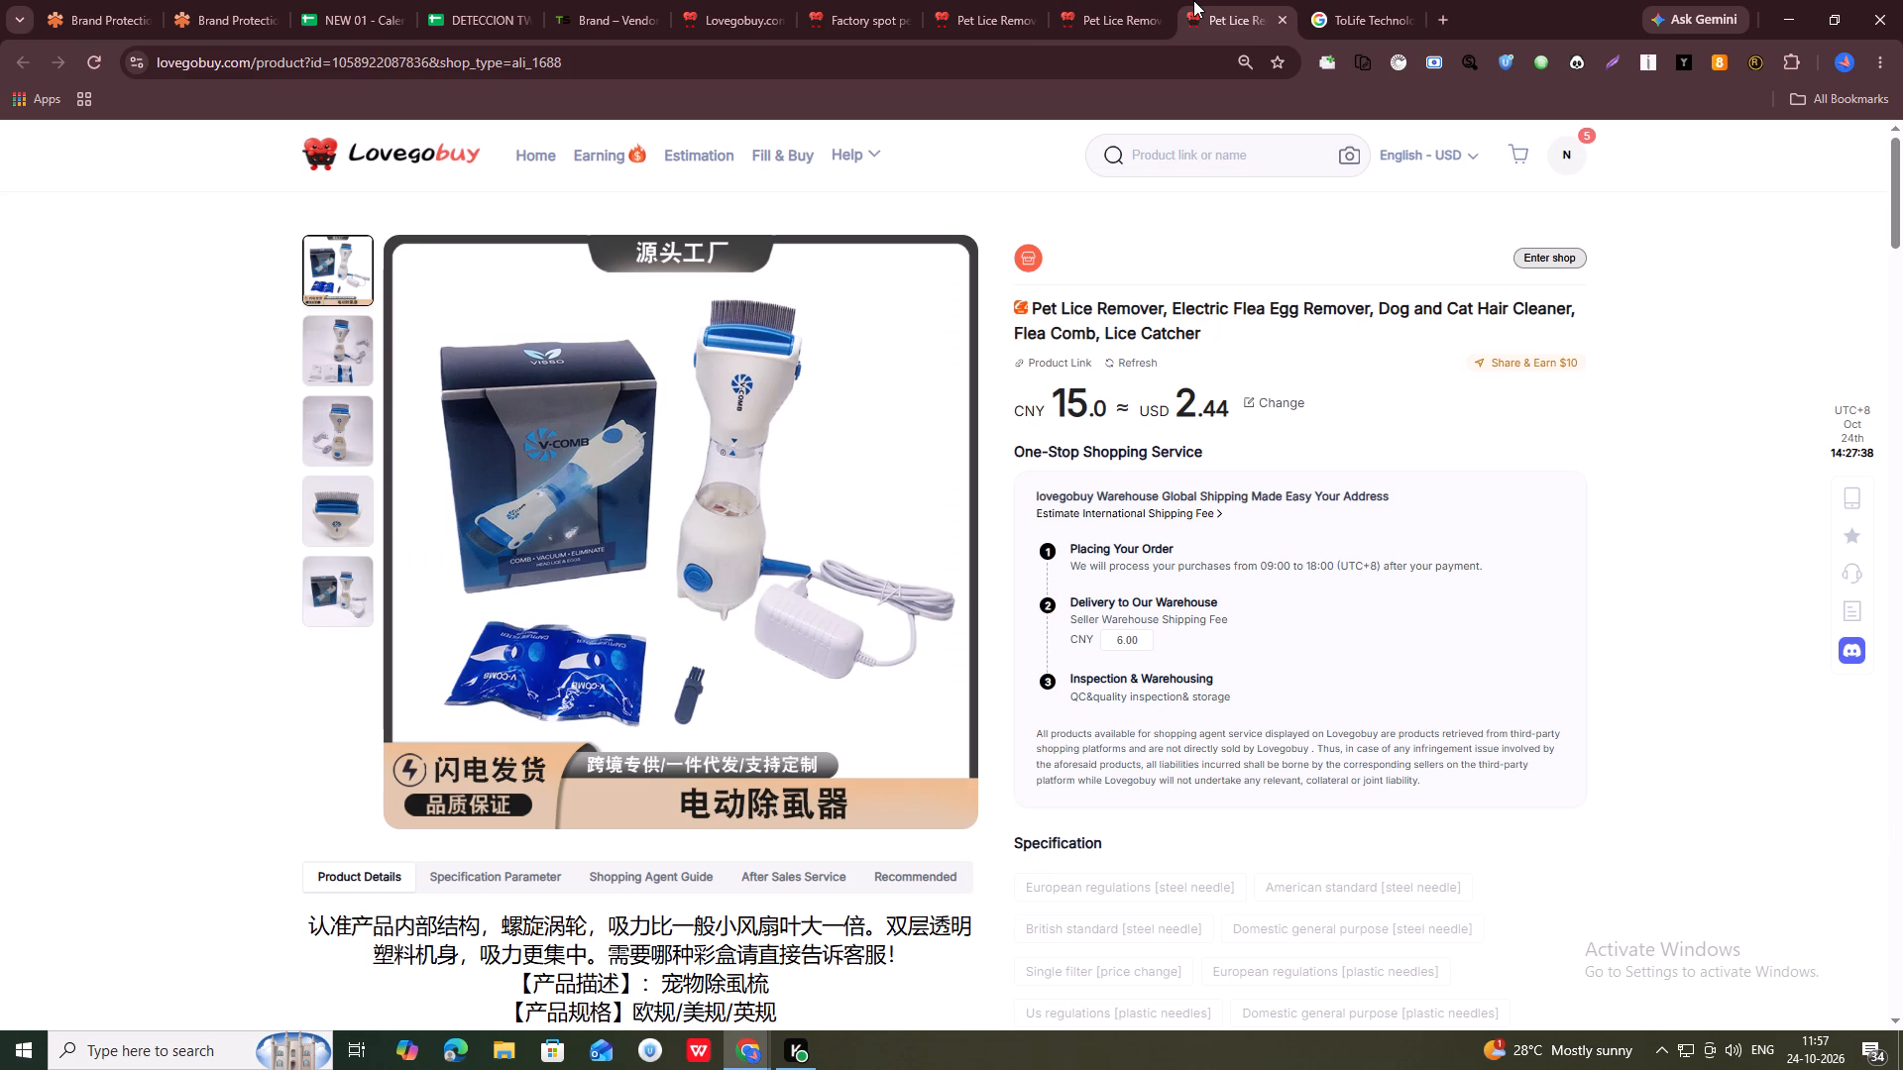
click(852, 0)
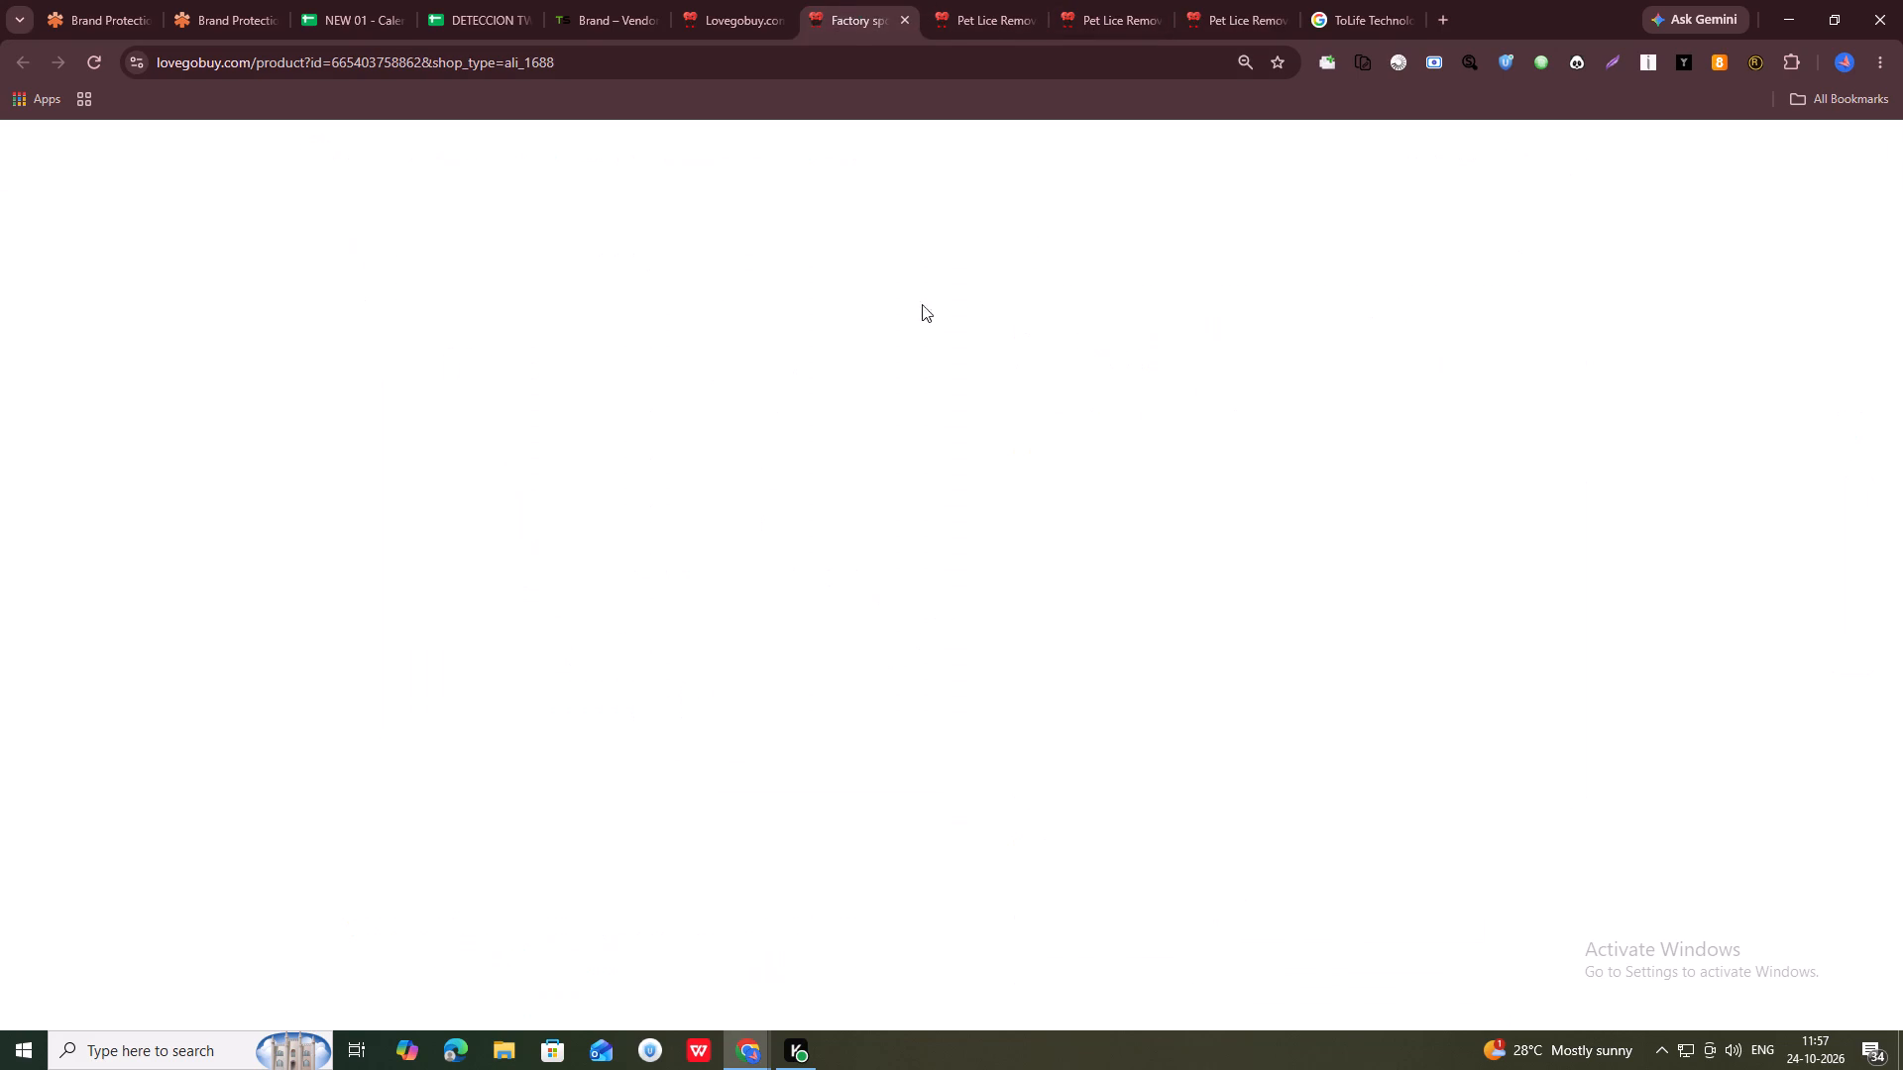
right_click(1057, 360)
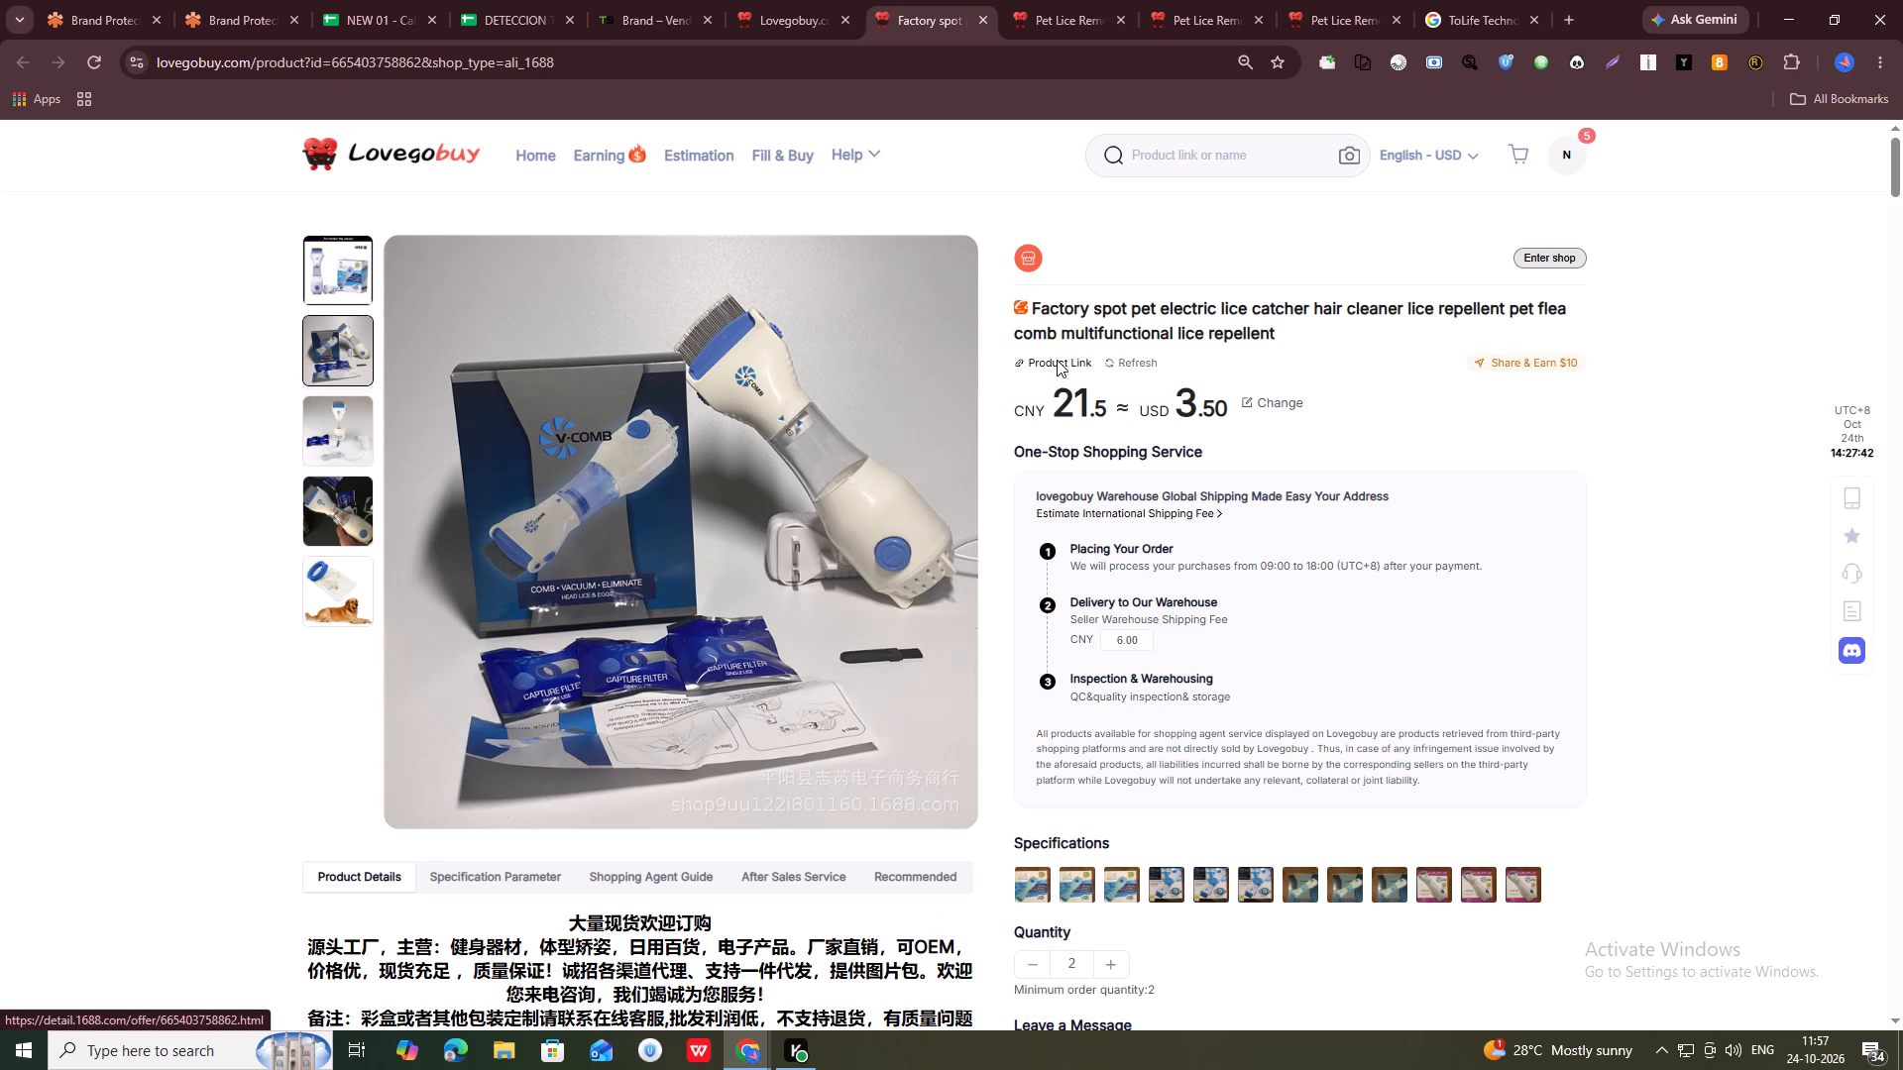
click(1130, 563)
key(alt+Tab)
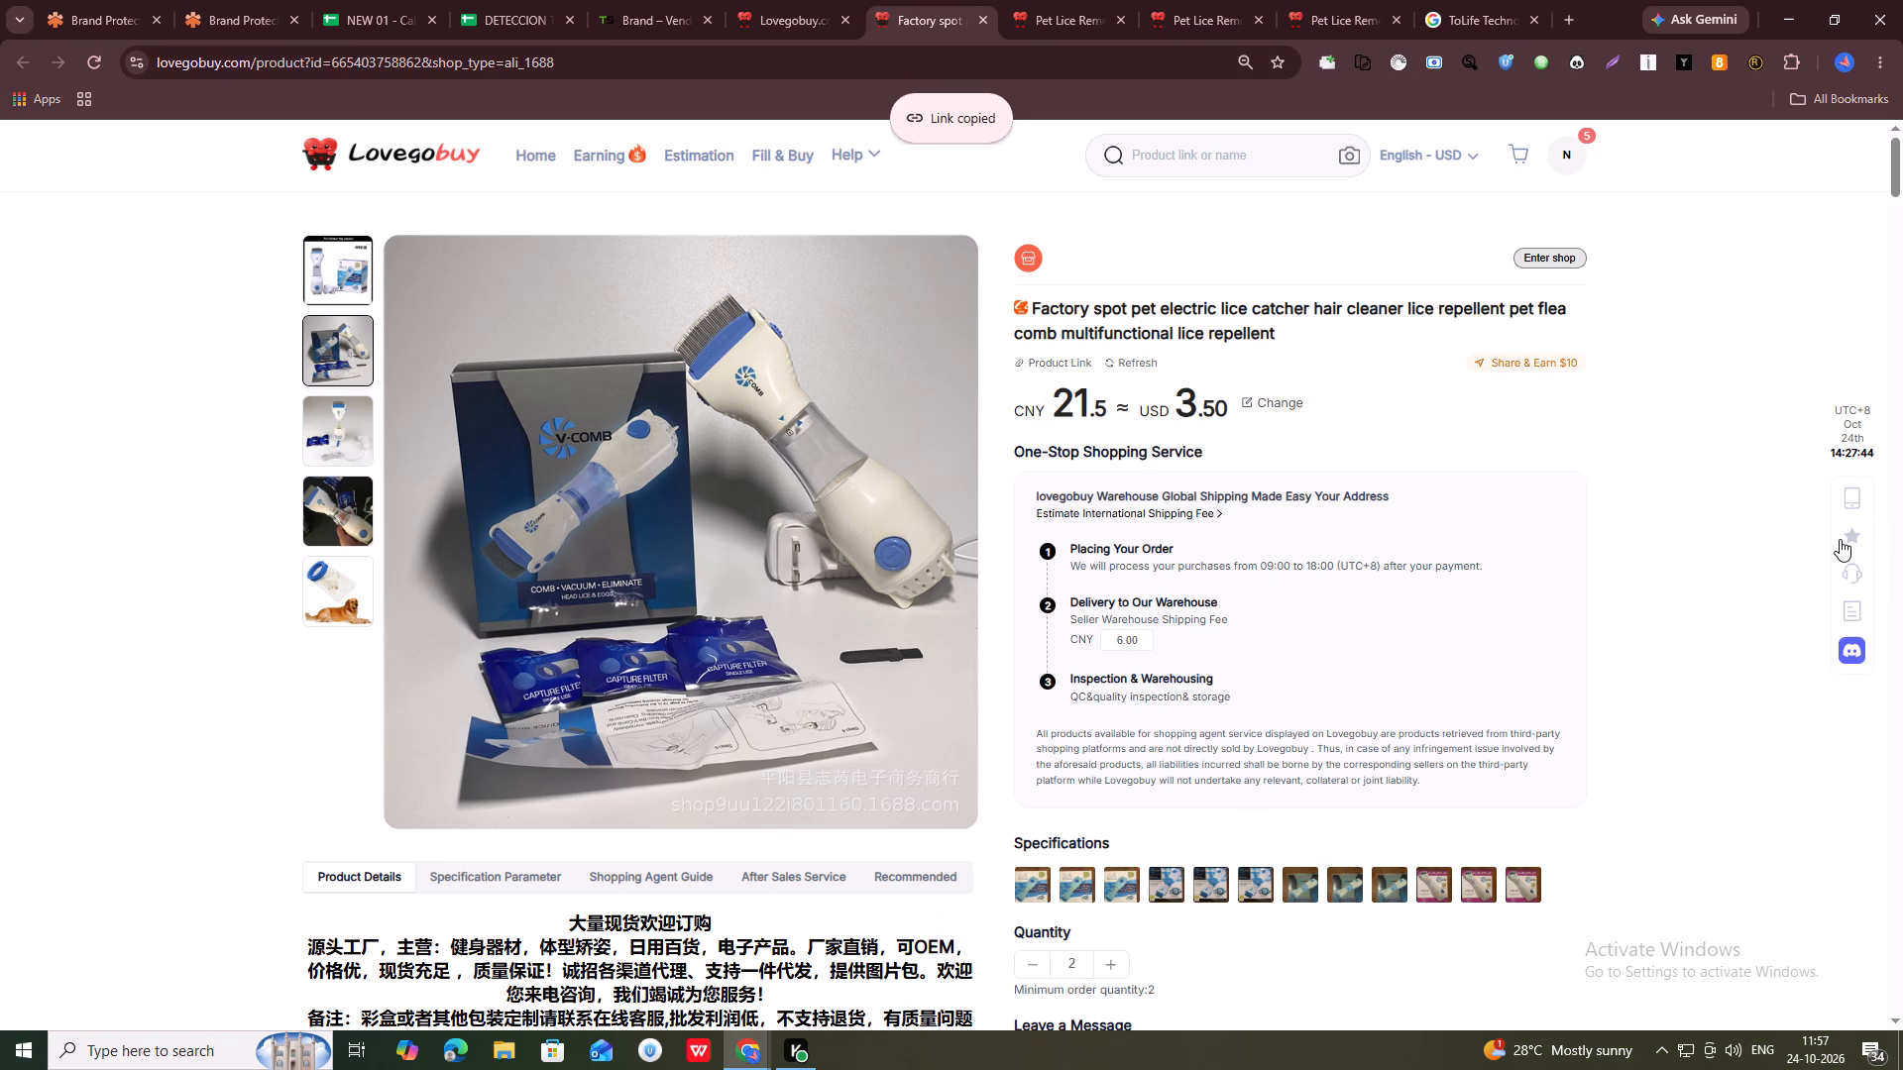
key(Down)
key(Right)
key(ctrl+v)
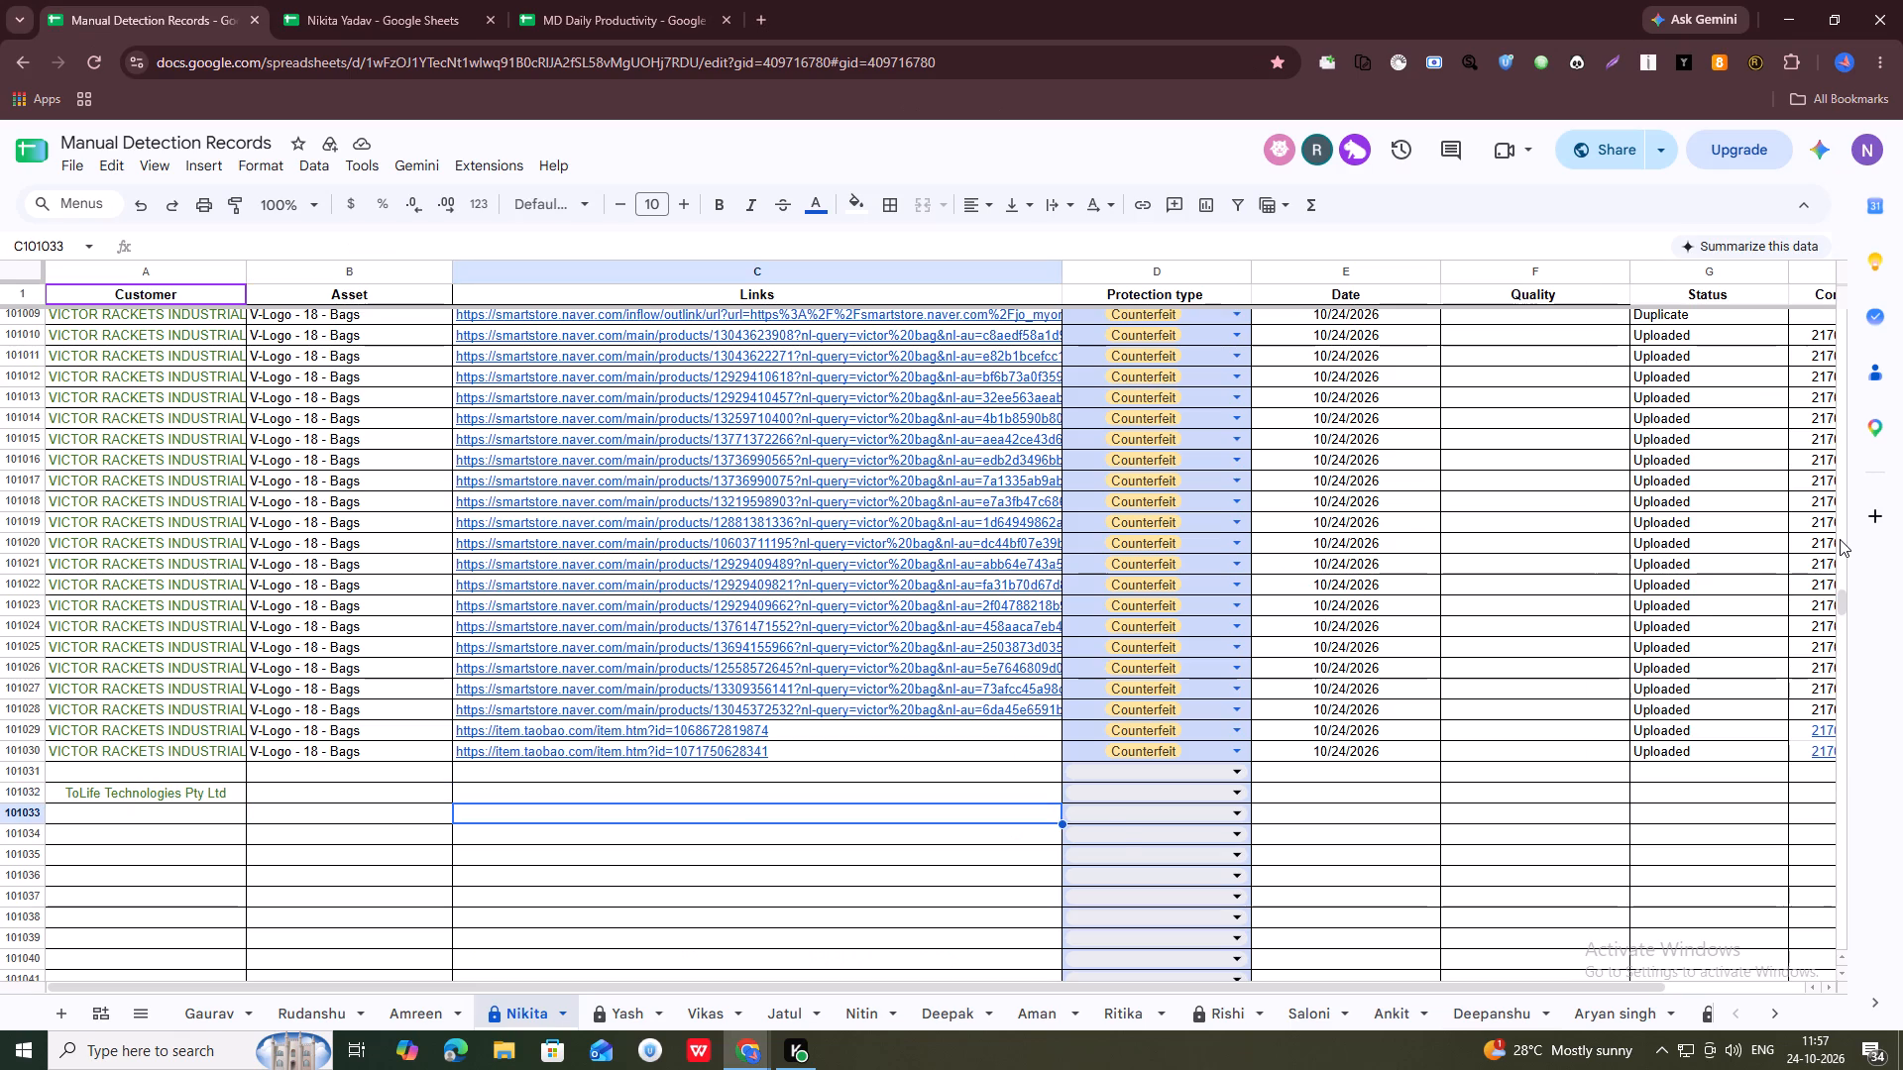
key(Down)
Record the 1688 product link of the Pet Lice Remover Electric Lice Eggs listing in the Links column, row 101034.
key(alt+Tab)
key(ctrl+Tab)
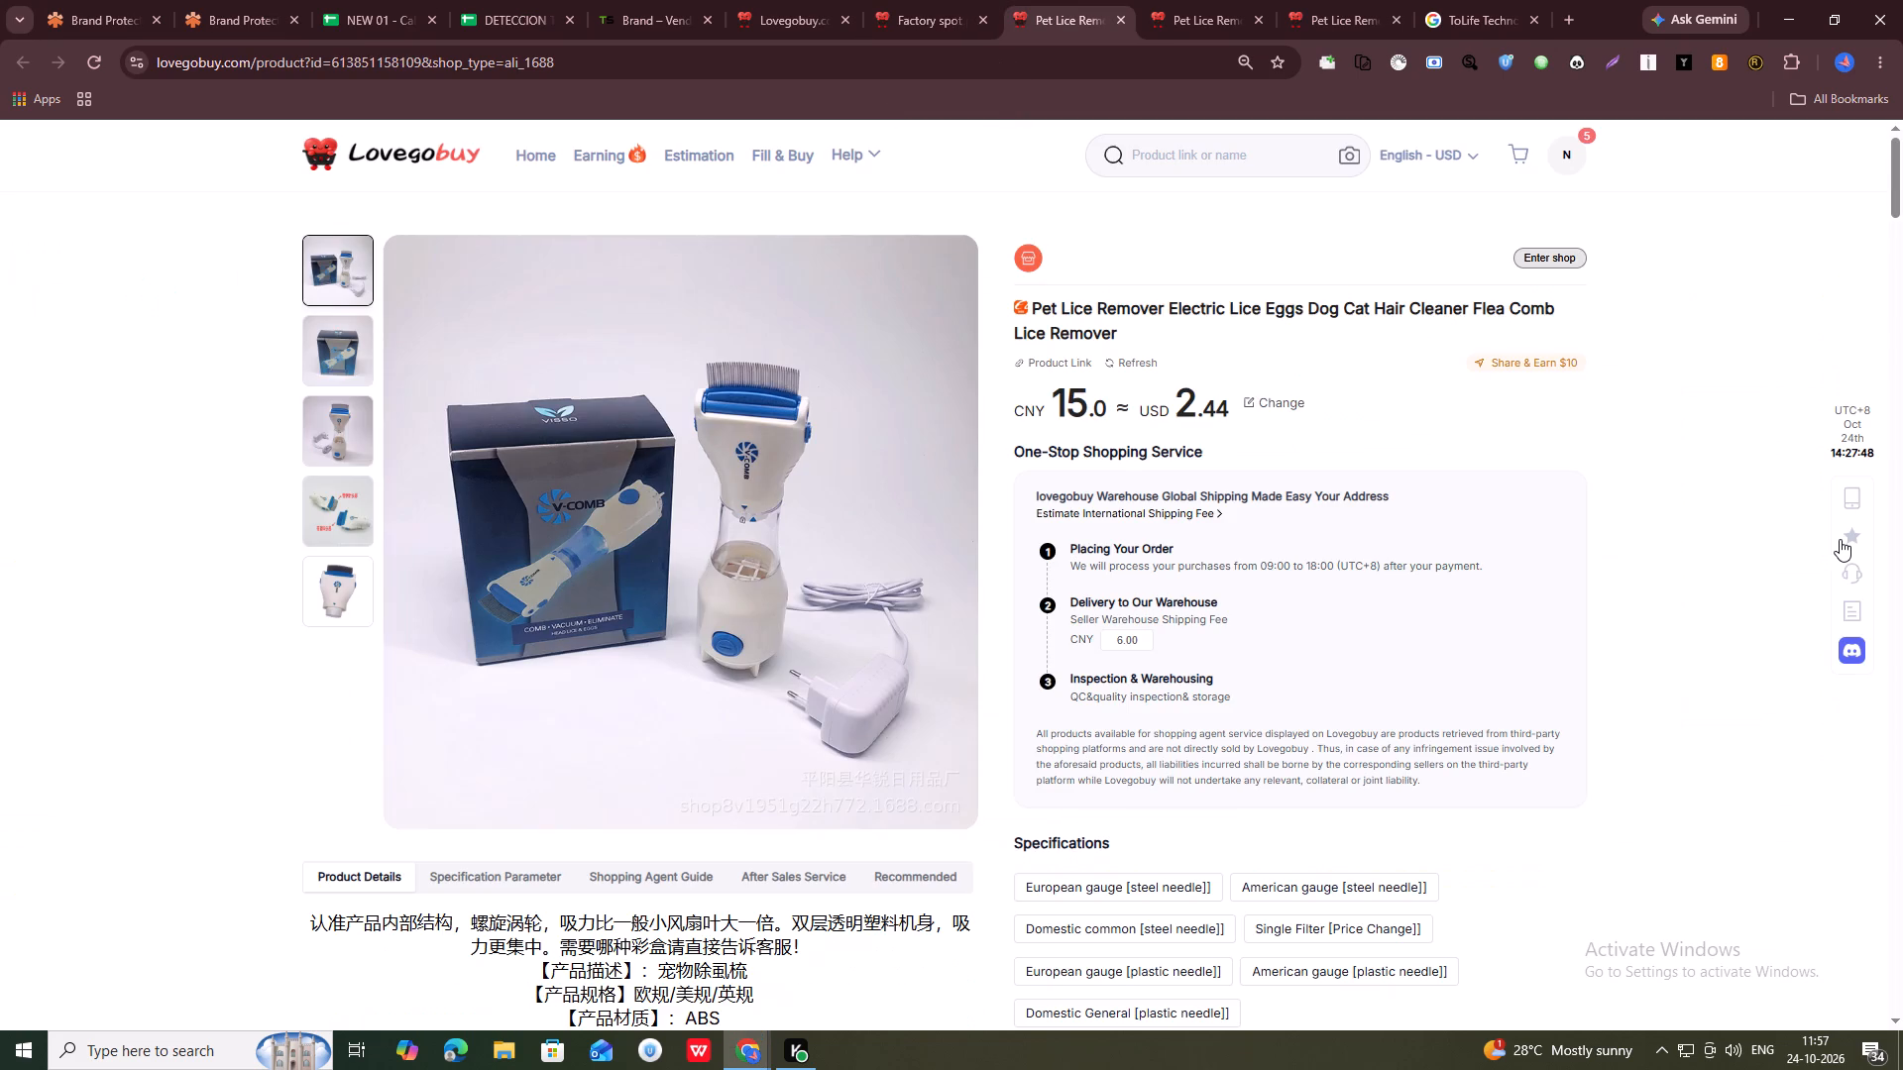
right_click(1049, 365)
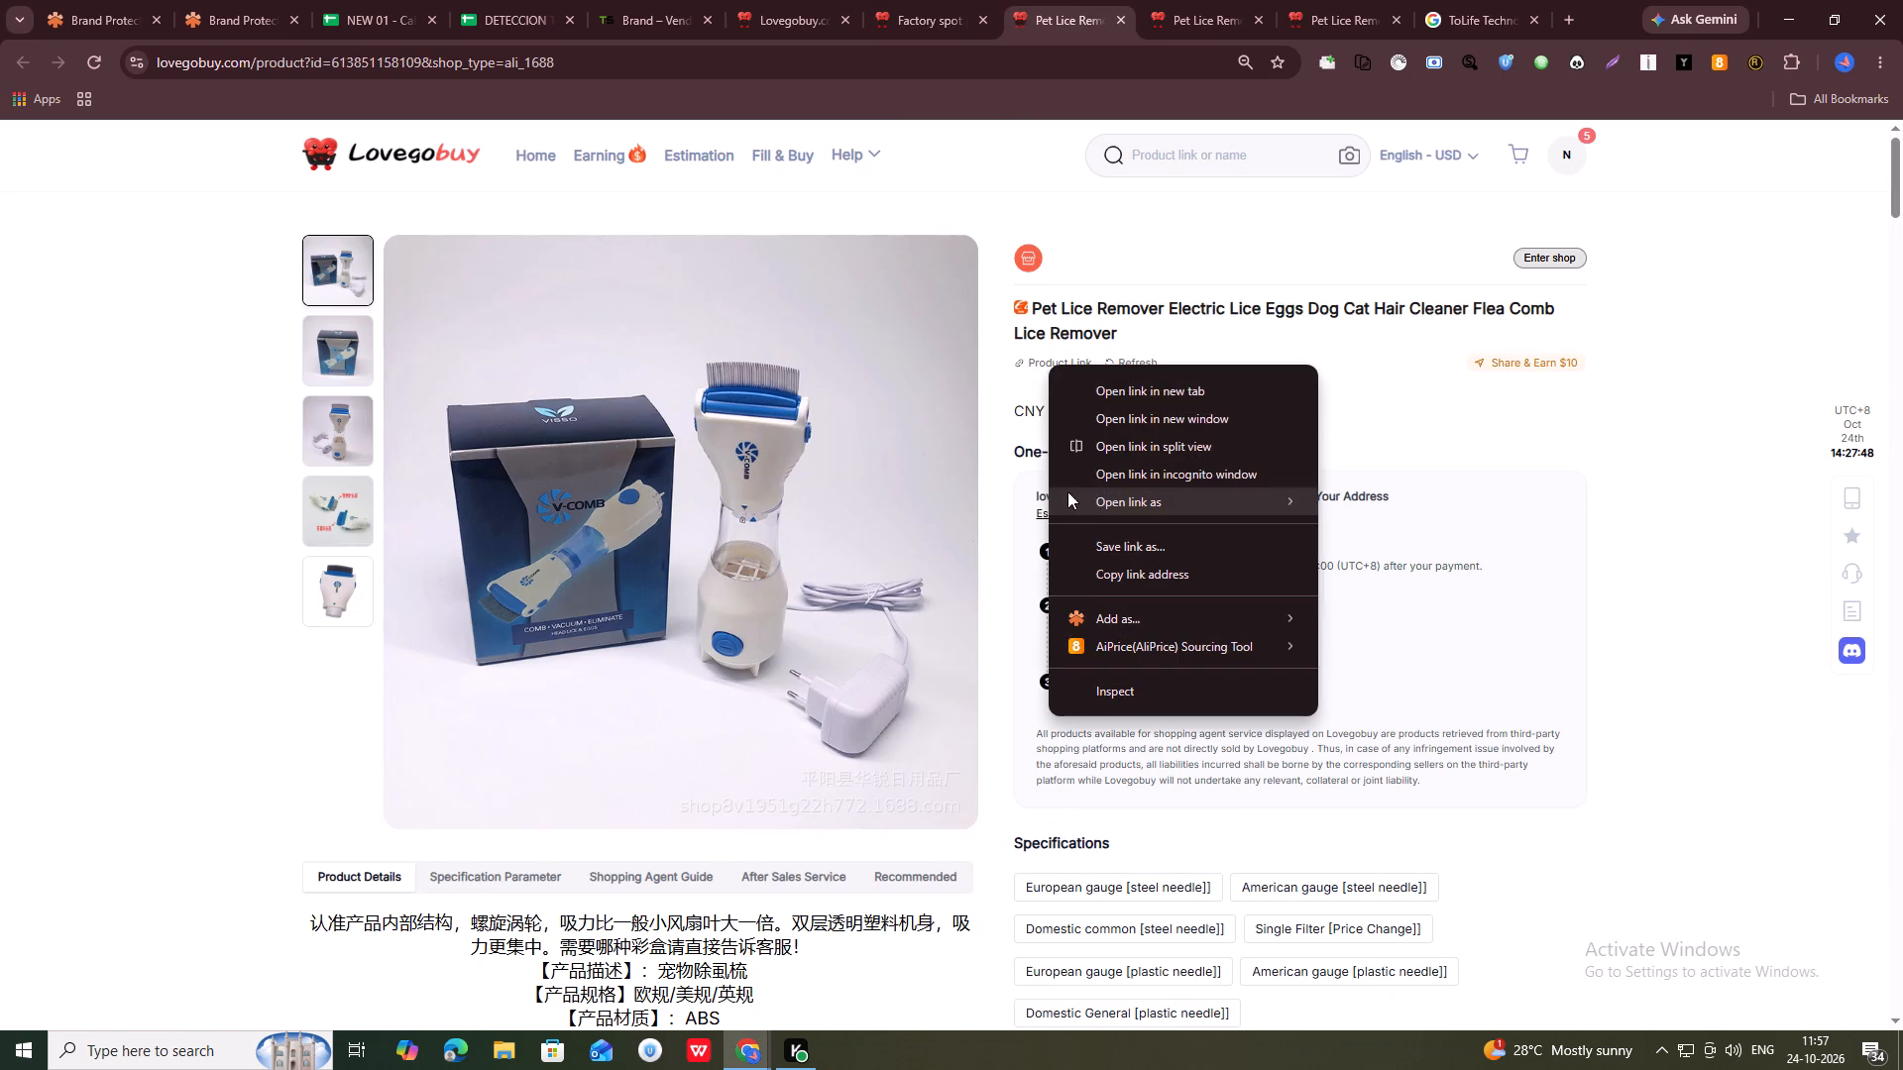
click(1169, 577)
key(alt+Tab)
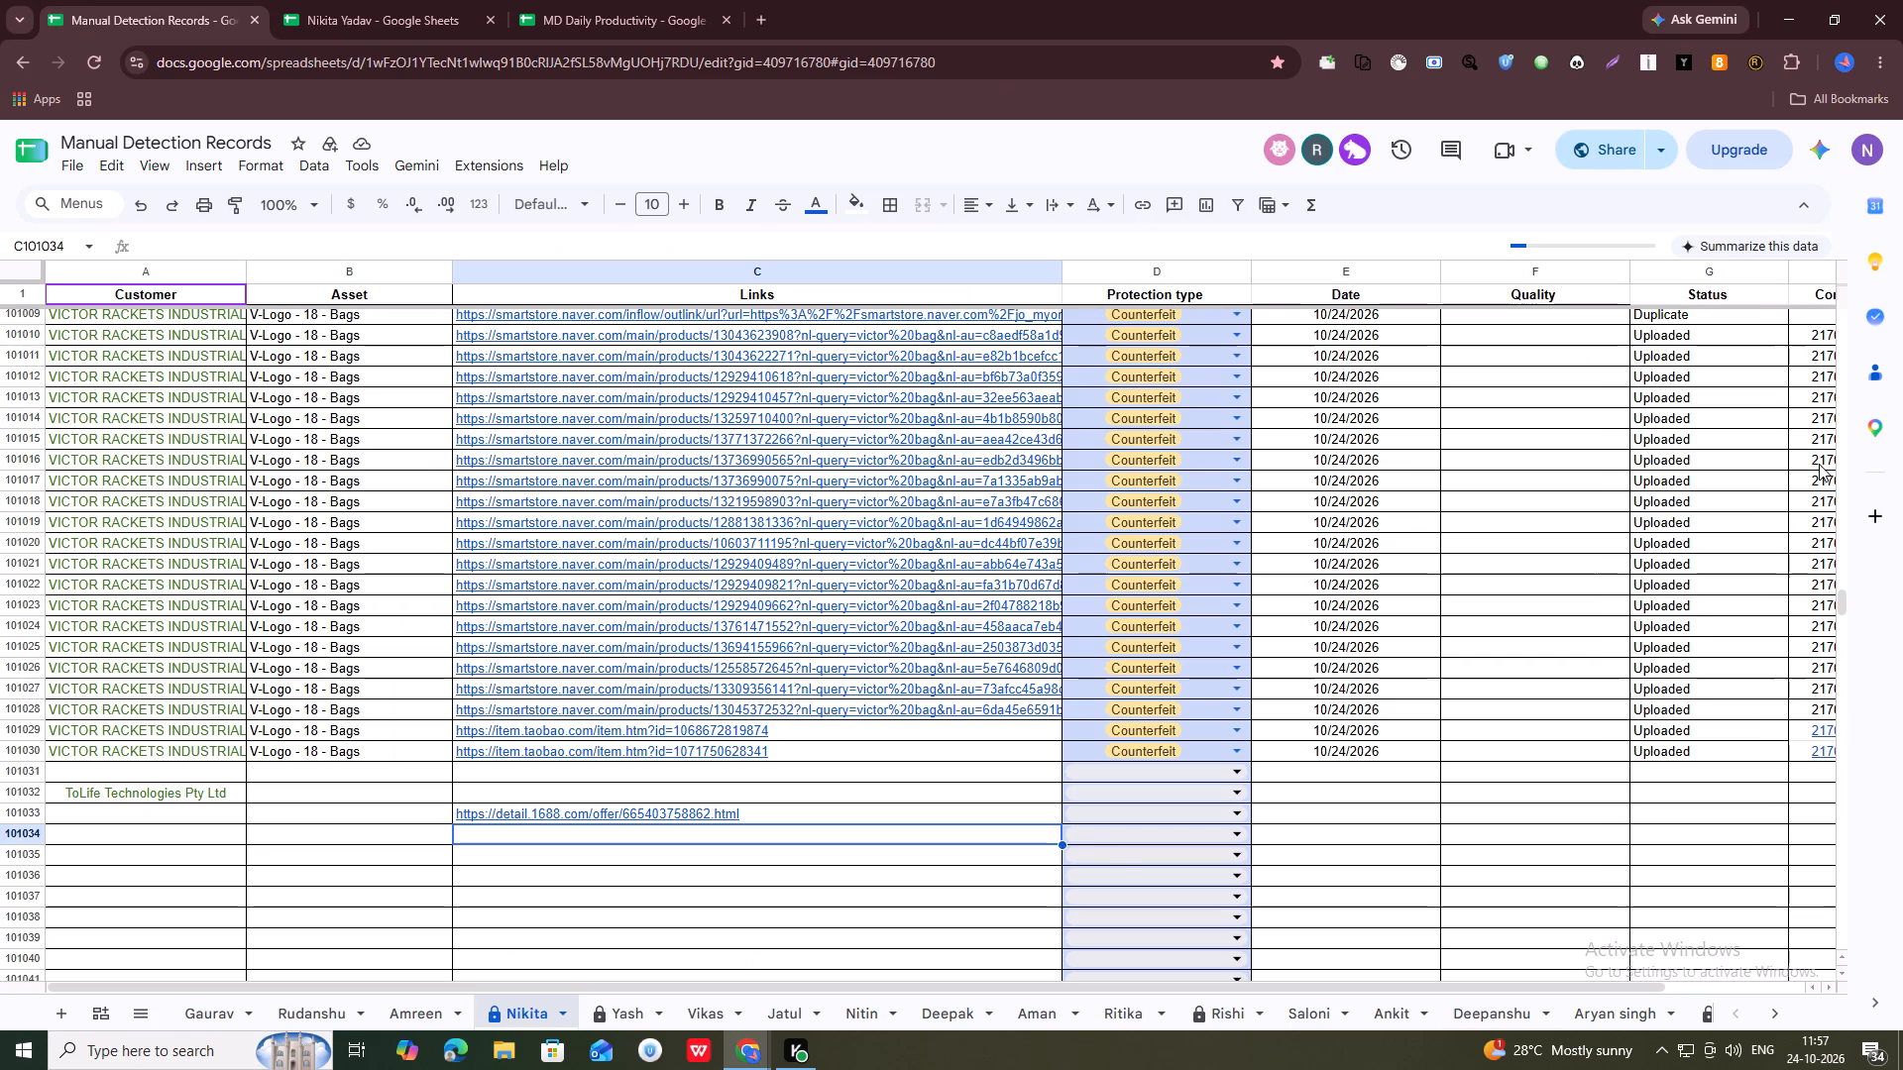
key(ctrl+v)
key(Down)
Record the 1688 product link of the CNY 22.0 Electric Lice Egg Repellent listing in the Links column, row 101035.
key(alt+Tab)
key(ctrl+Tab)
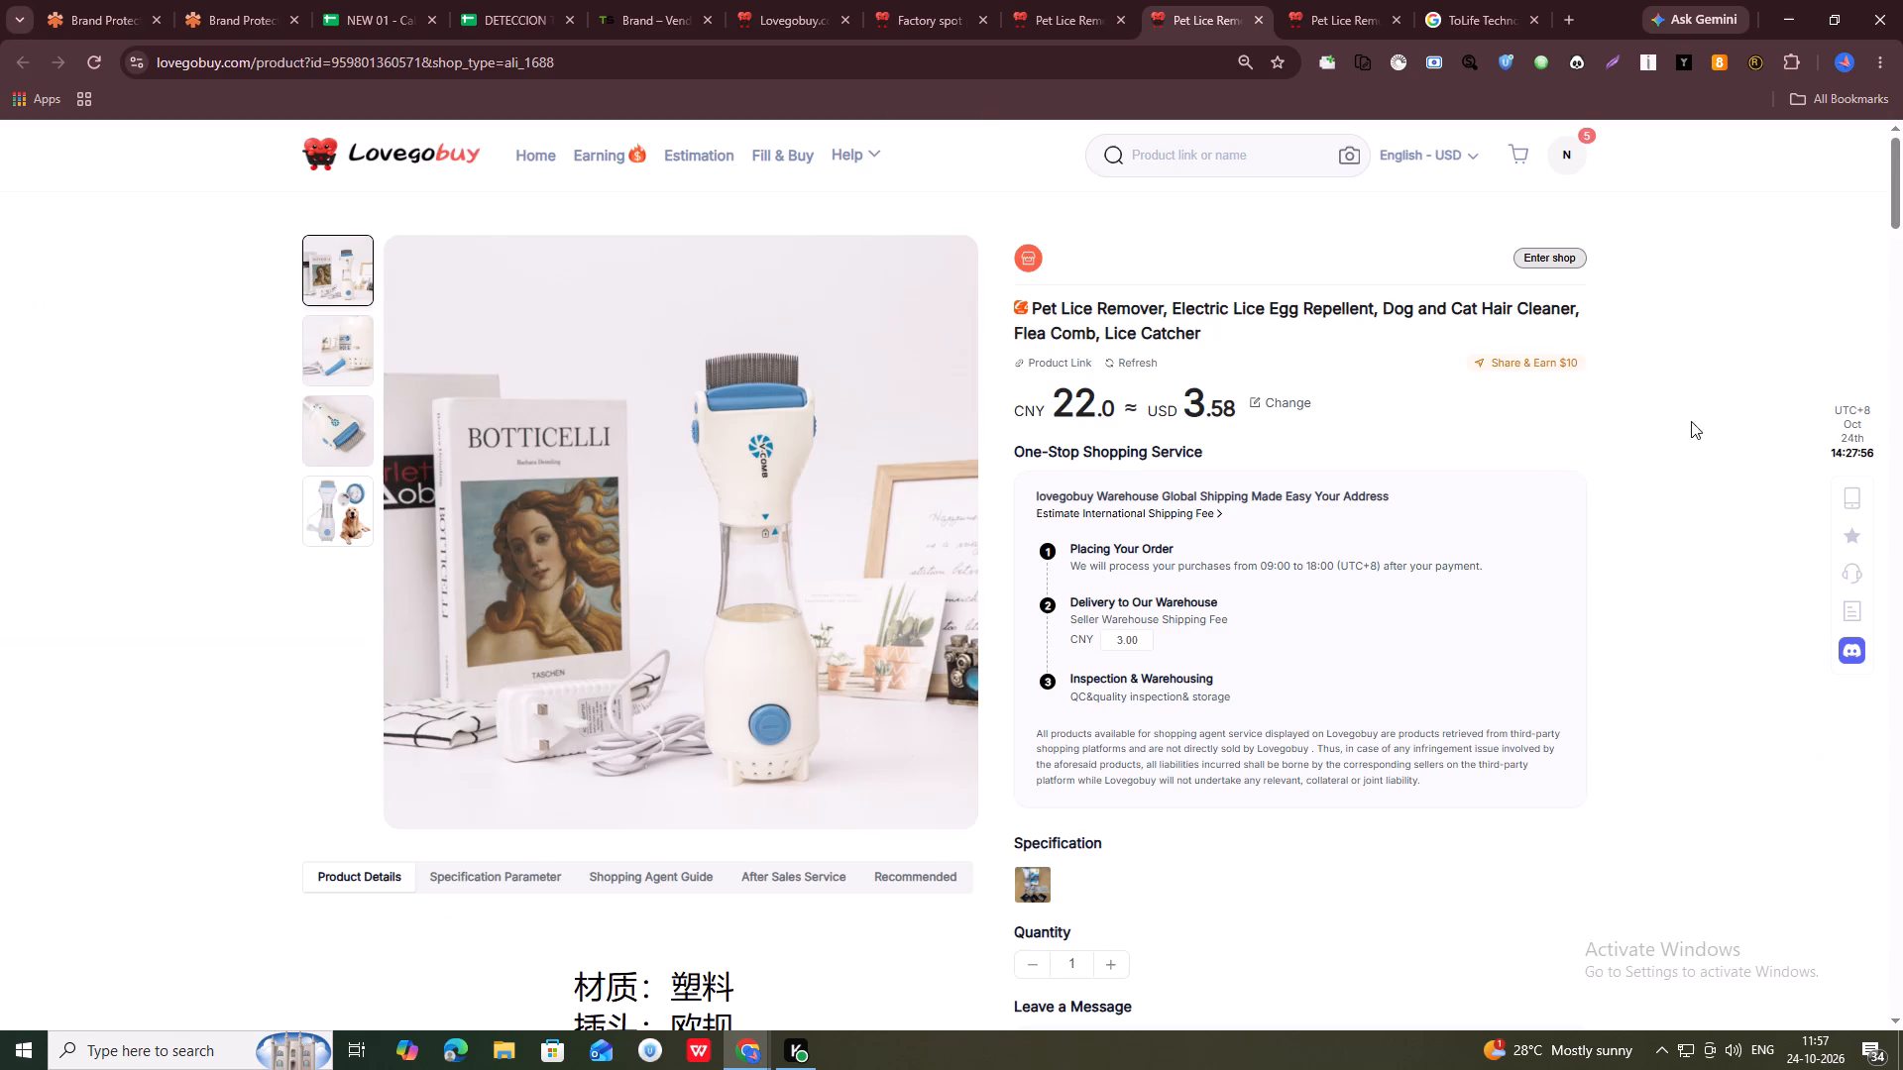
right_click(1068, 361)
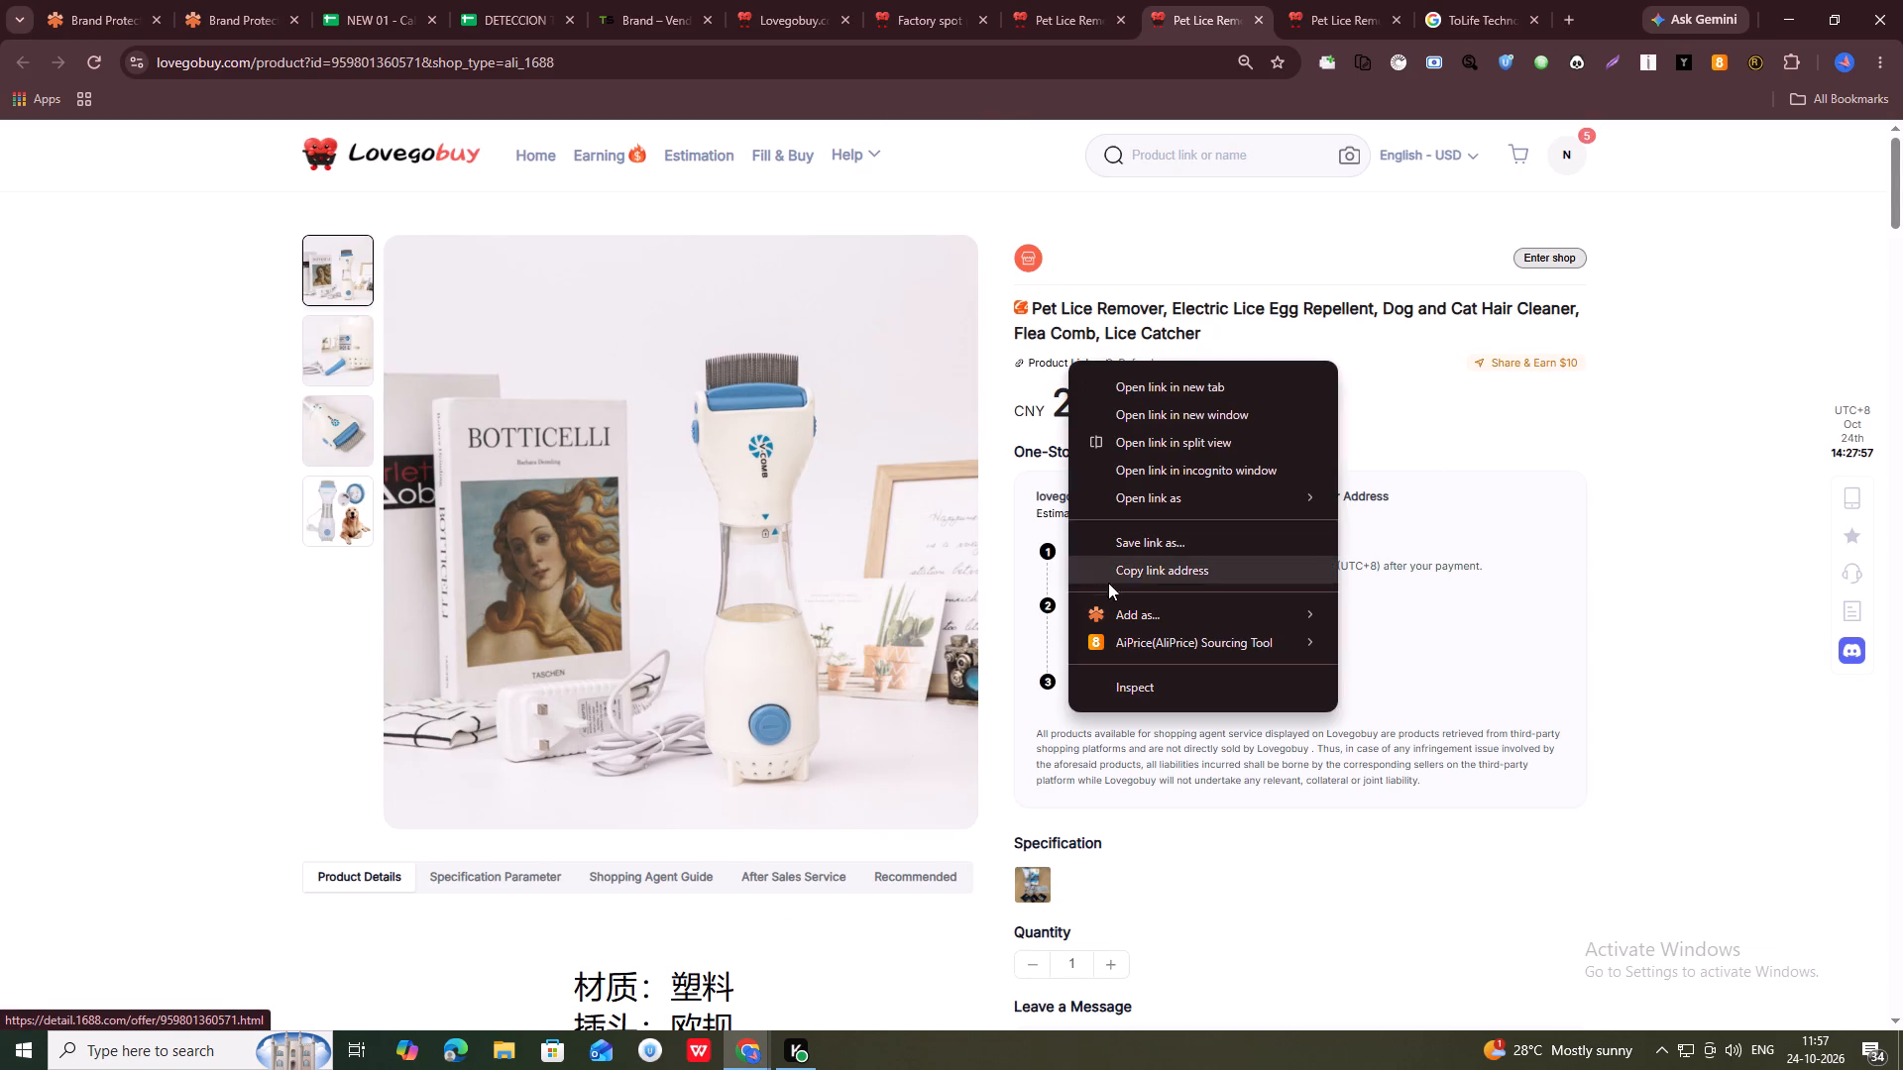
click(1123, 571)
key(alt+Tab)
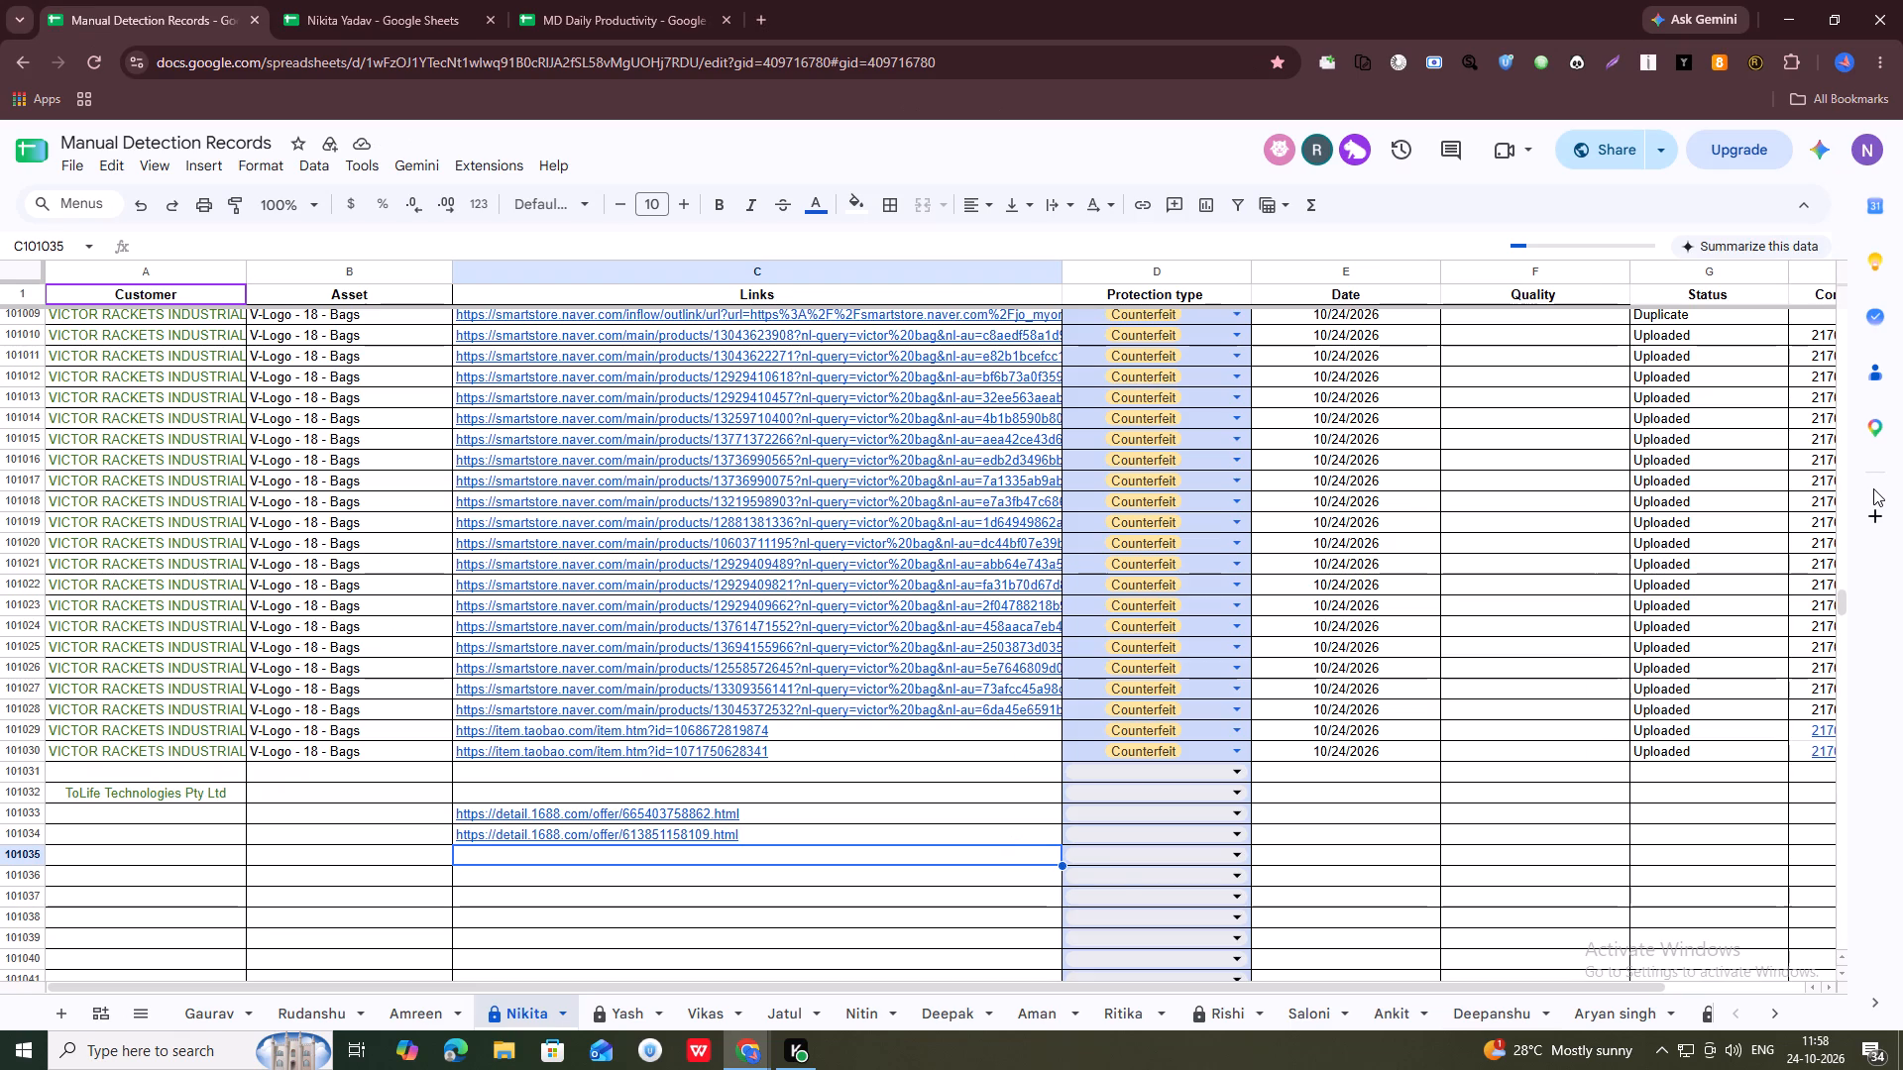
key(ctrl+v)
key(Down)
key(alt+Tab)
key(ctrl+Tab)
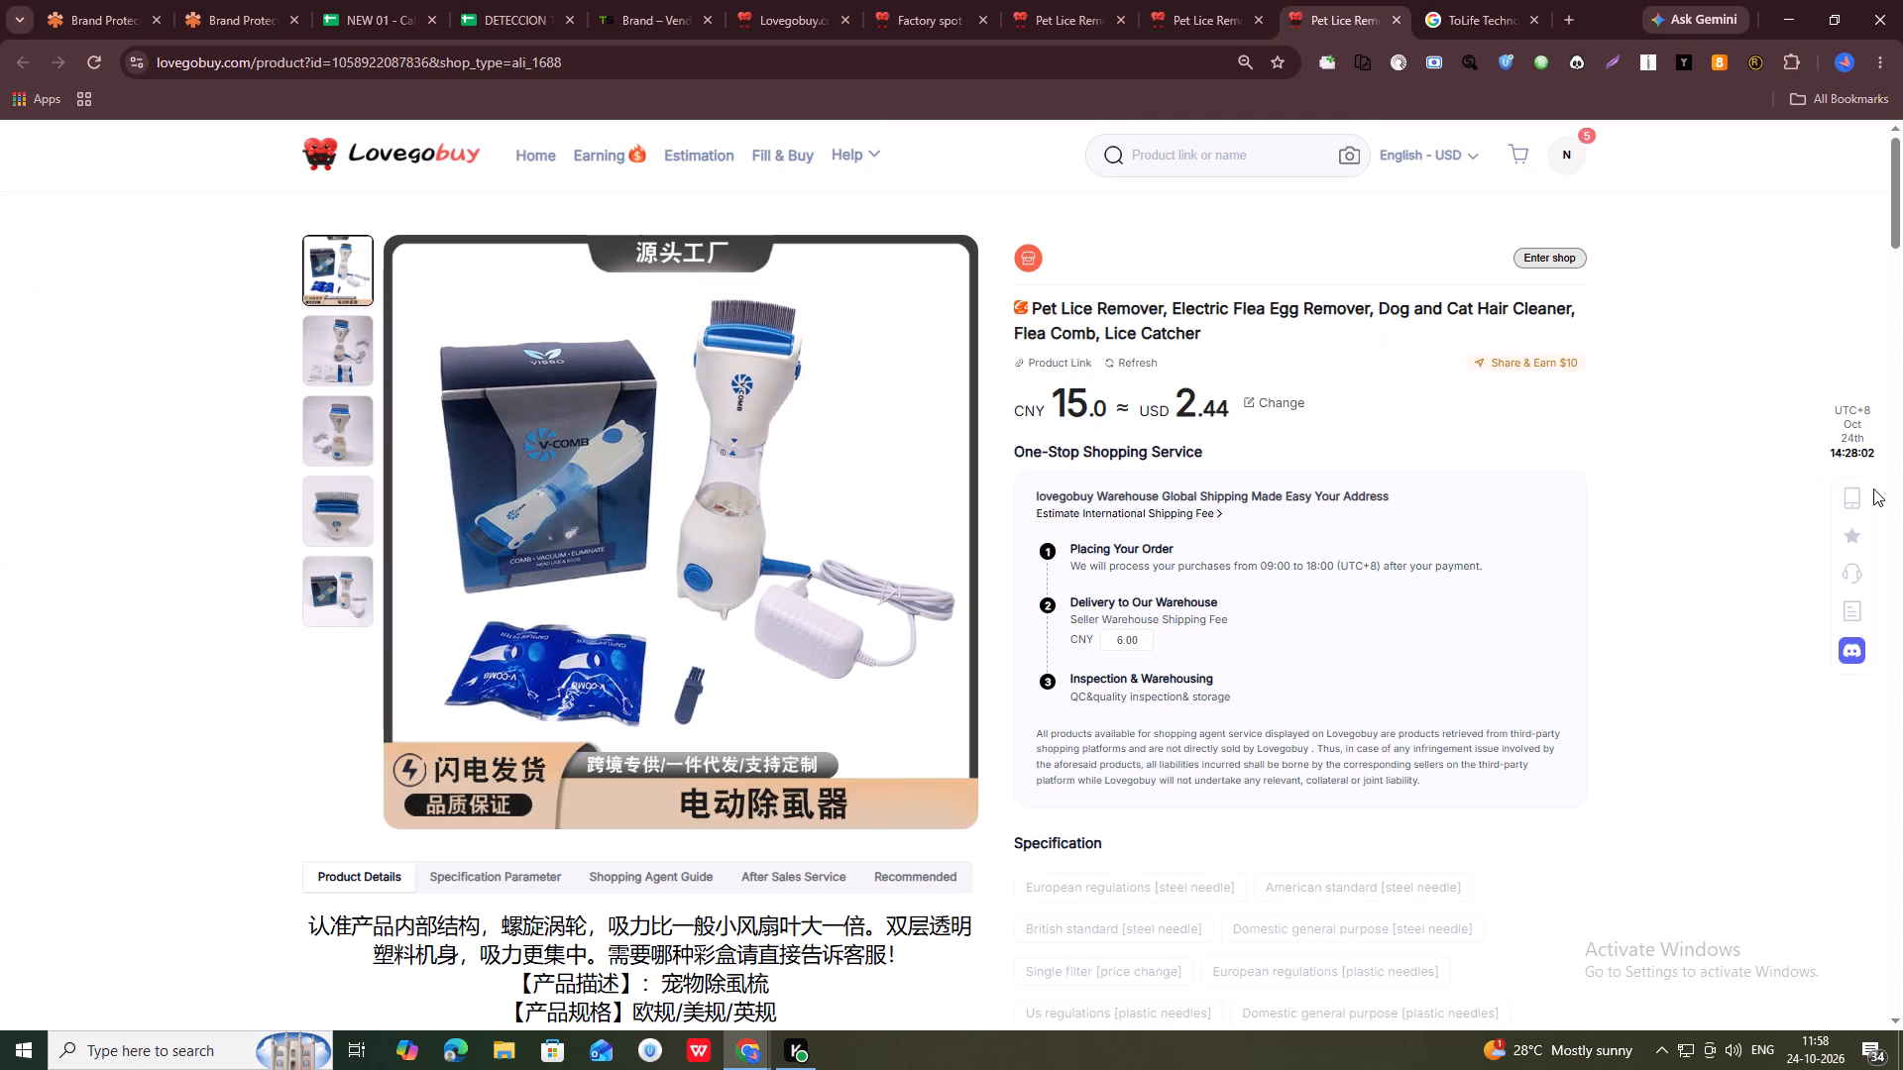
right_click(1063, 362)
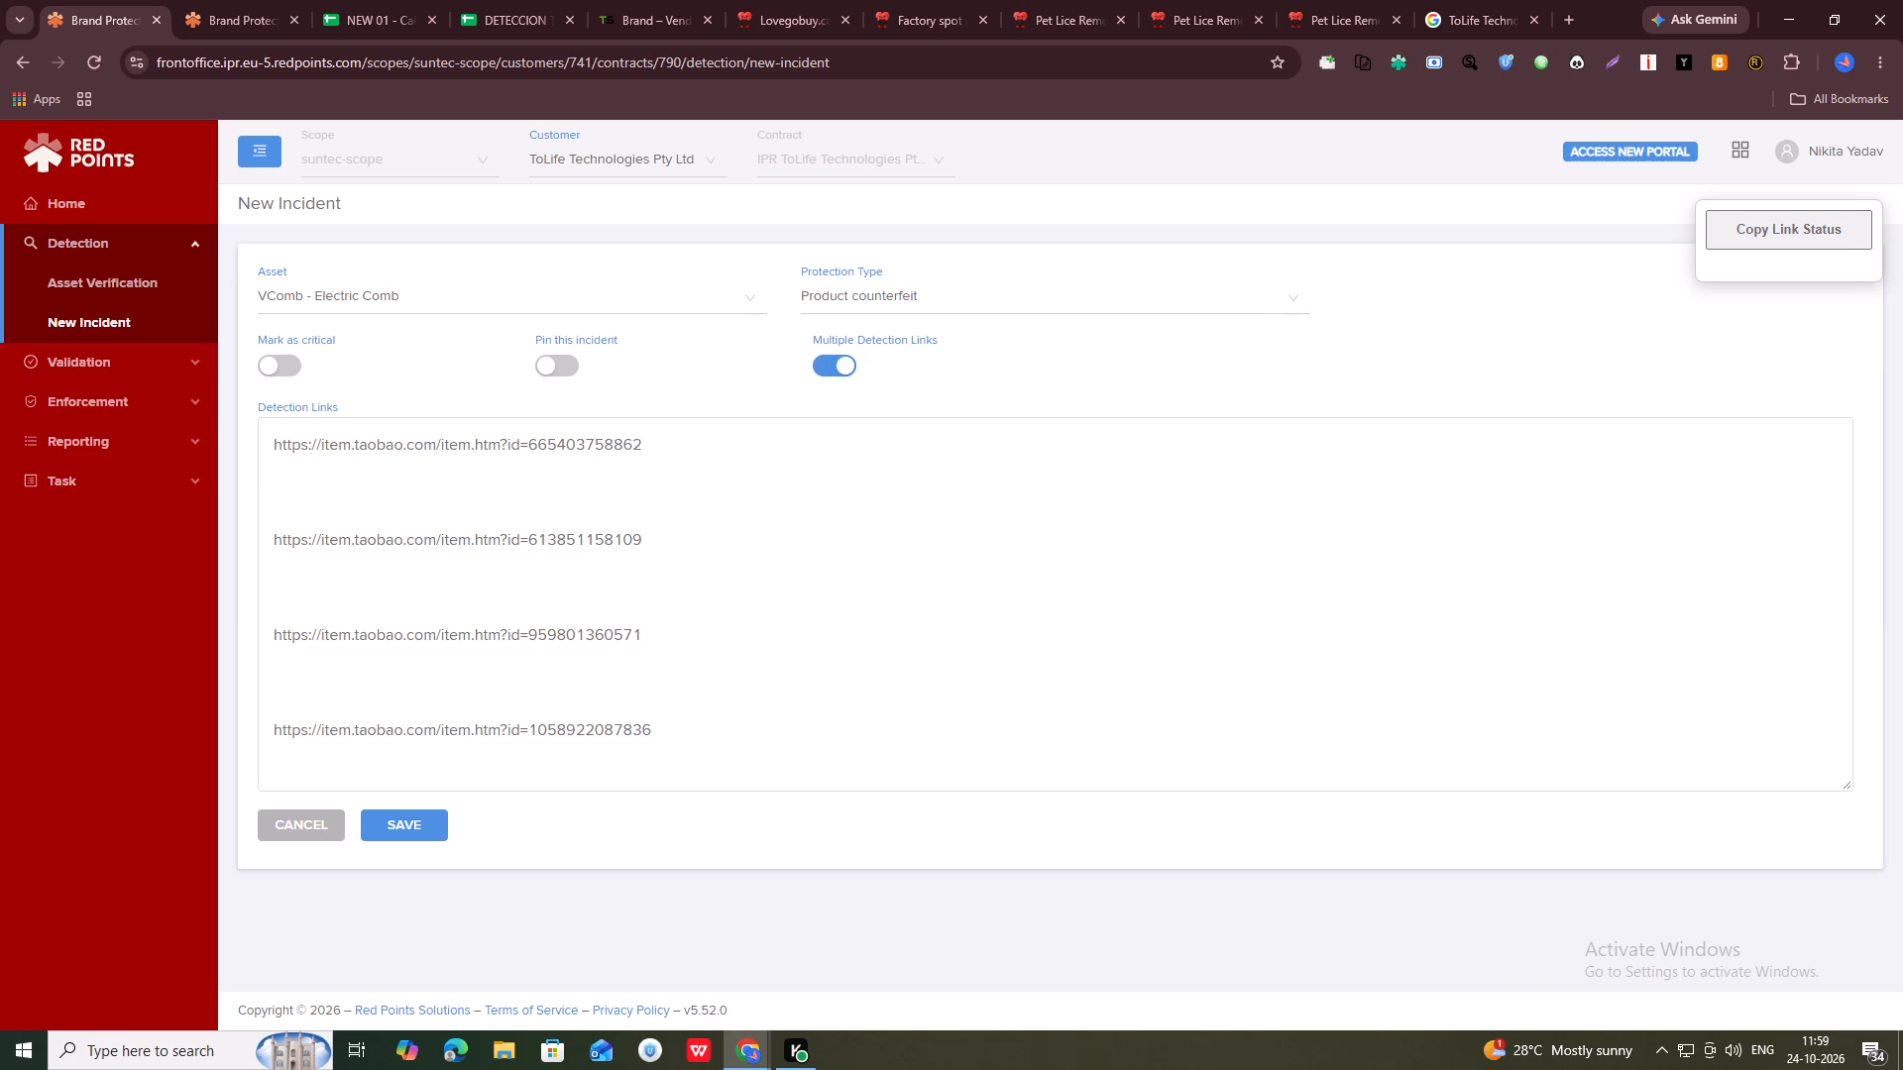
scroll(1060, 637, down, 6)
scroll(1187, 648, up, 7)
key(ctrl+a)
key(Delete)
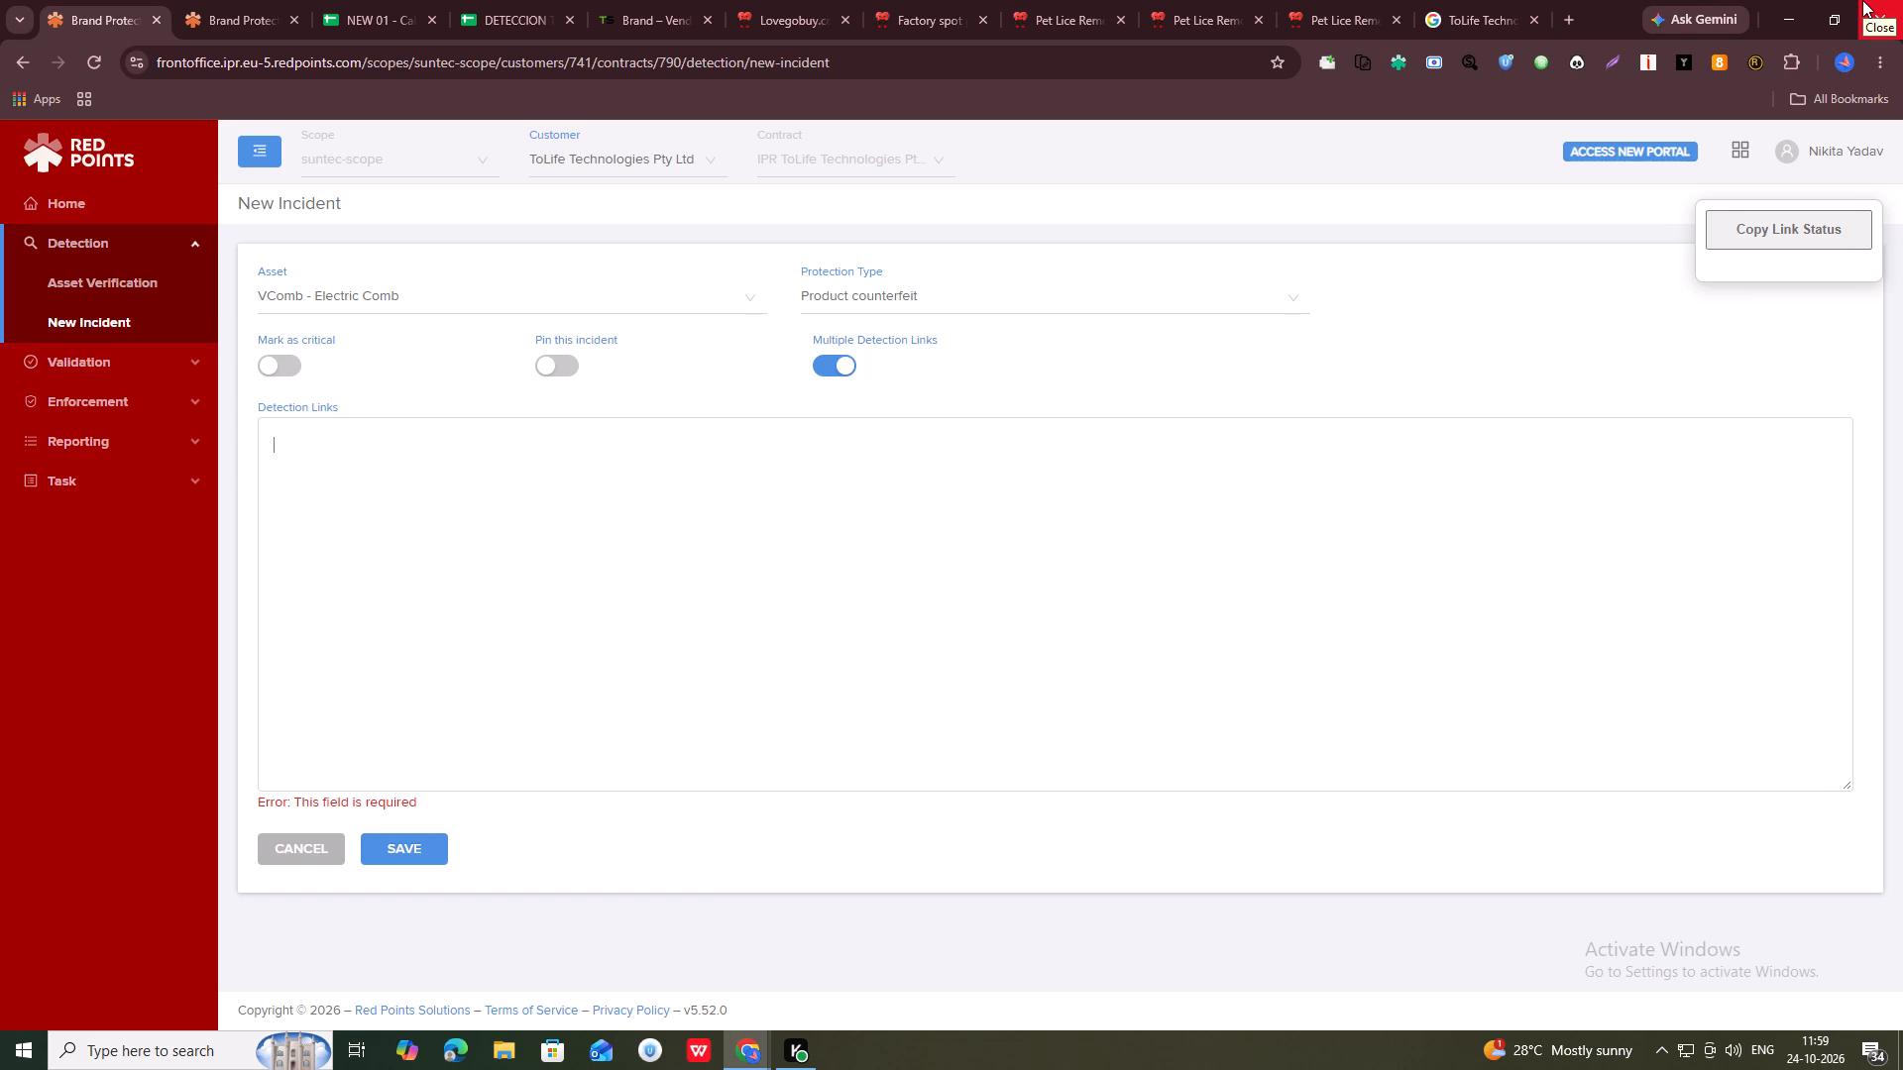
In the Manual Detection Records sheet, replace the four 1688 links from row 101033 onward with the converted Taobao links.
key(alt+Tab)
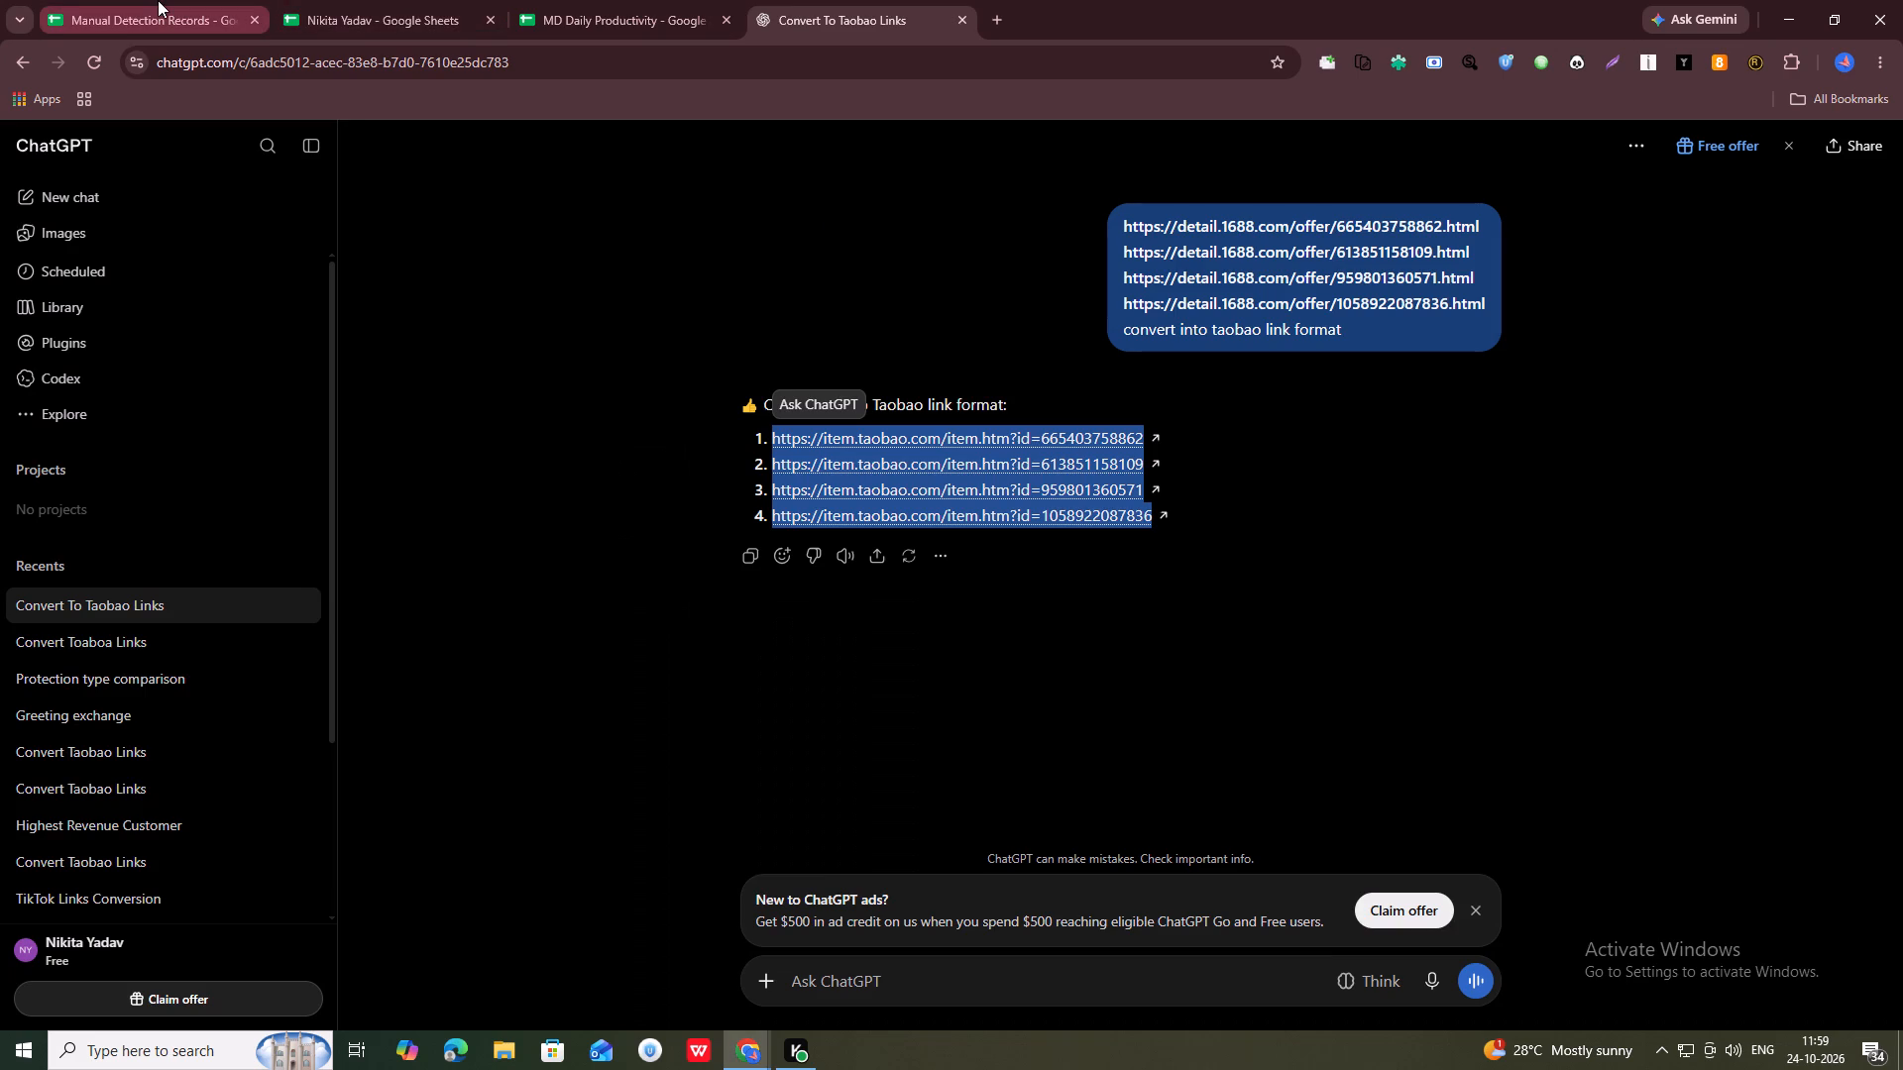
click(158, 0)
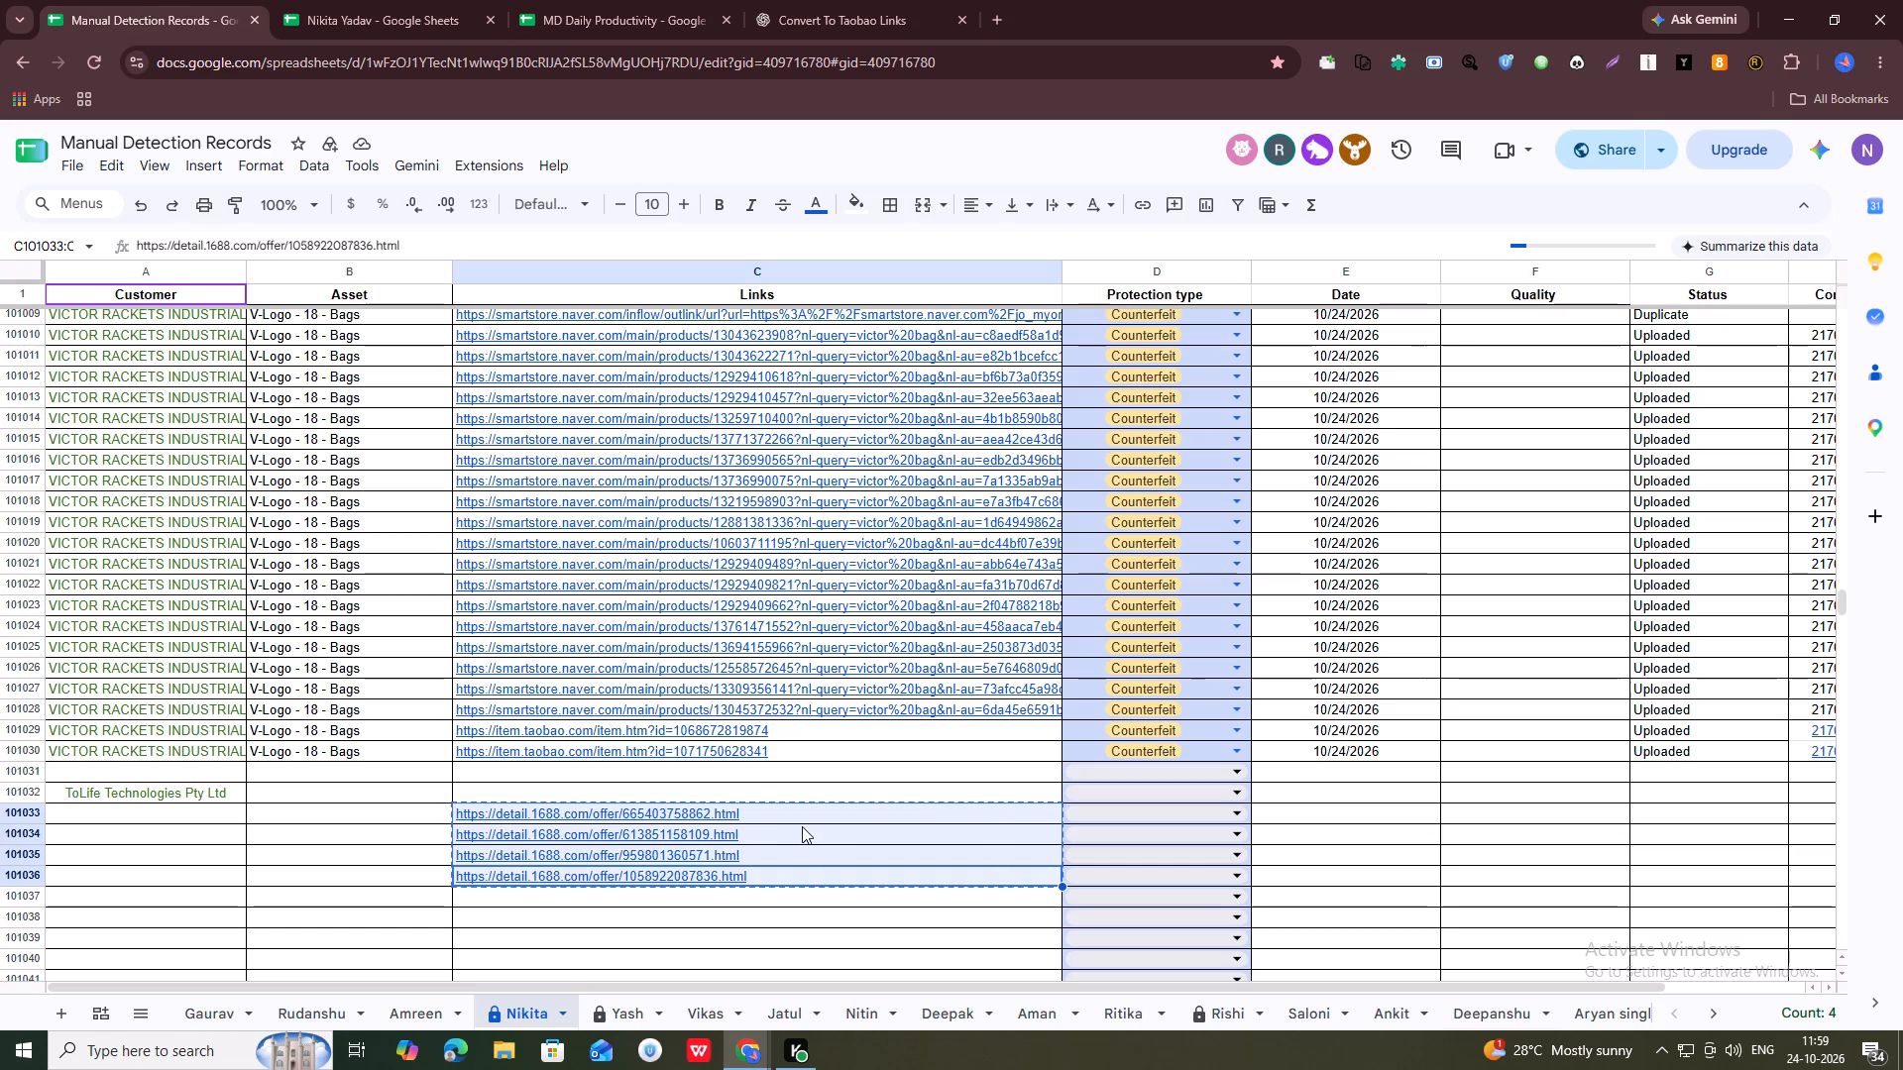
key(ctrl+v)
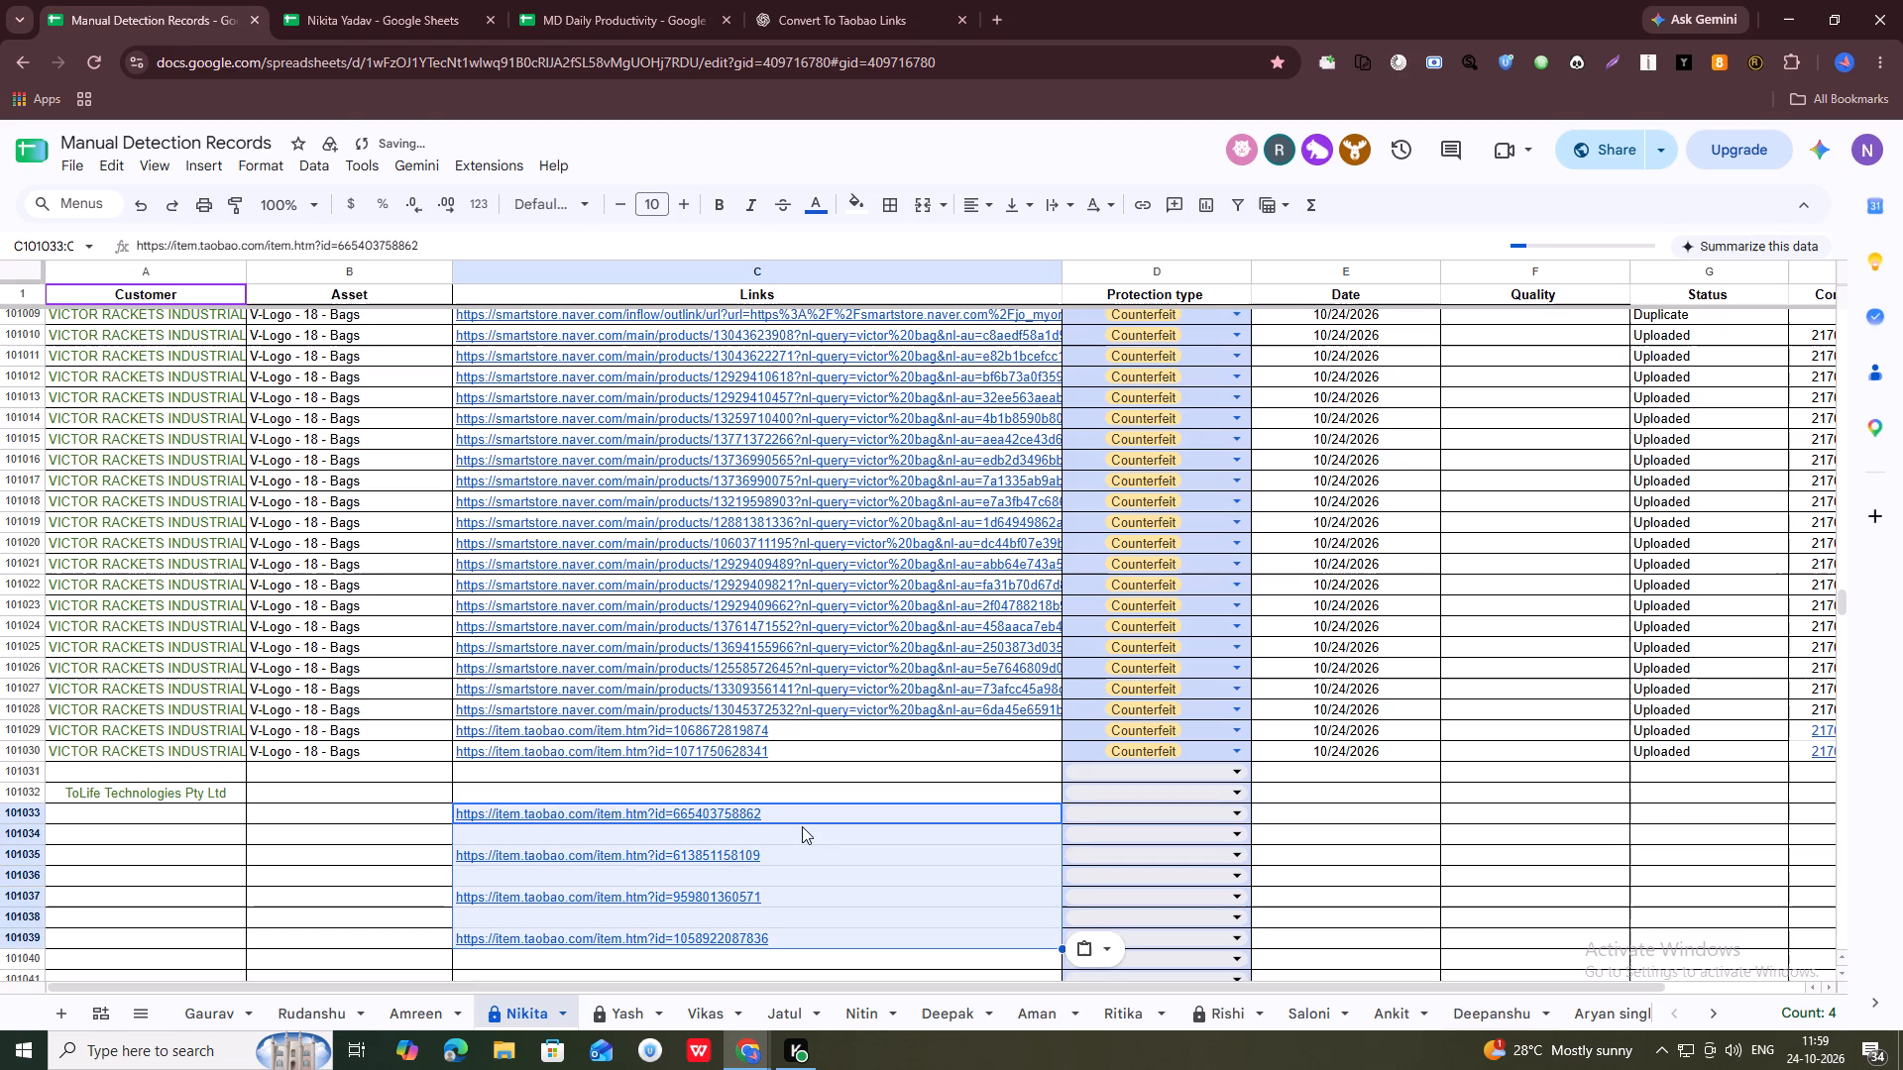
Randomize the pasted link range in rows 101033 to 101039 to close the blank rows between the Taobao links.
right_click(816, 883)
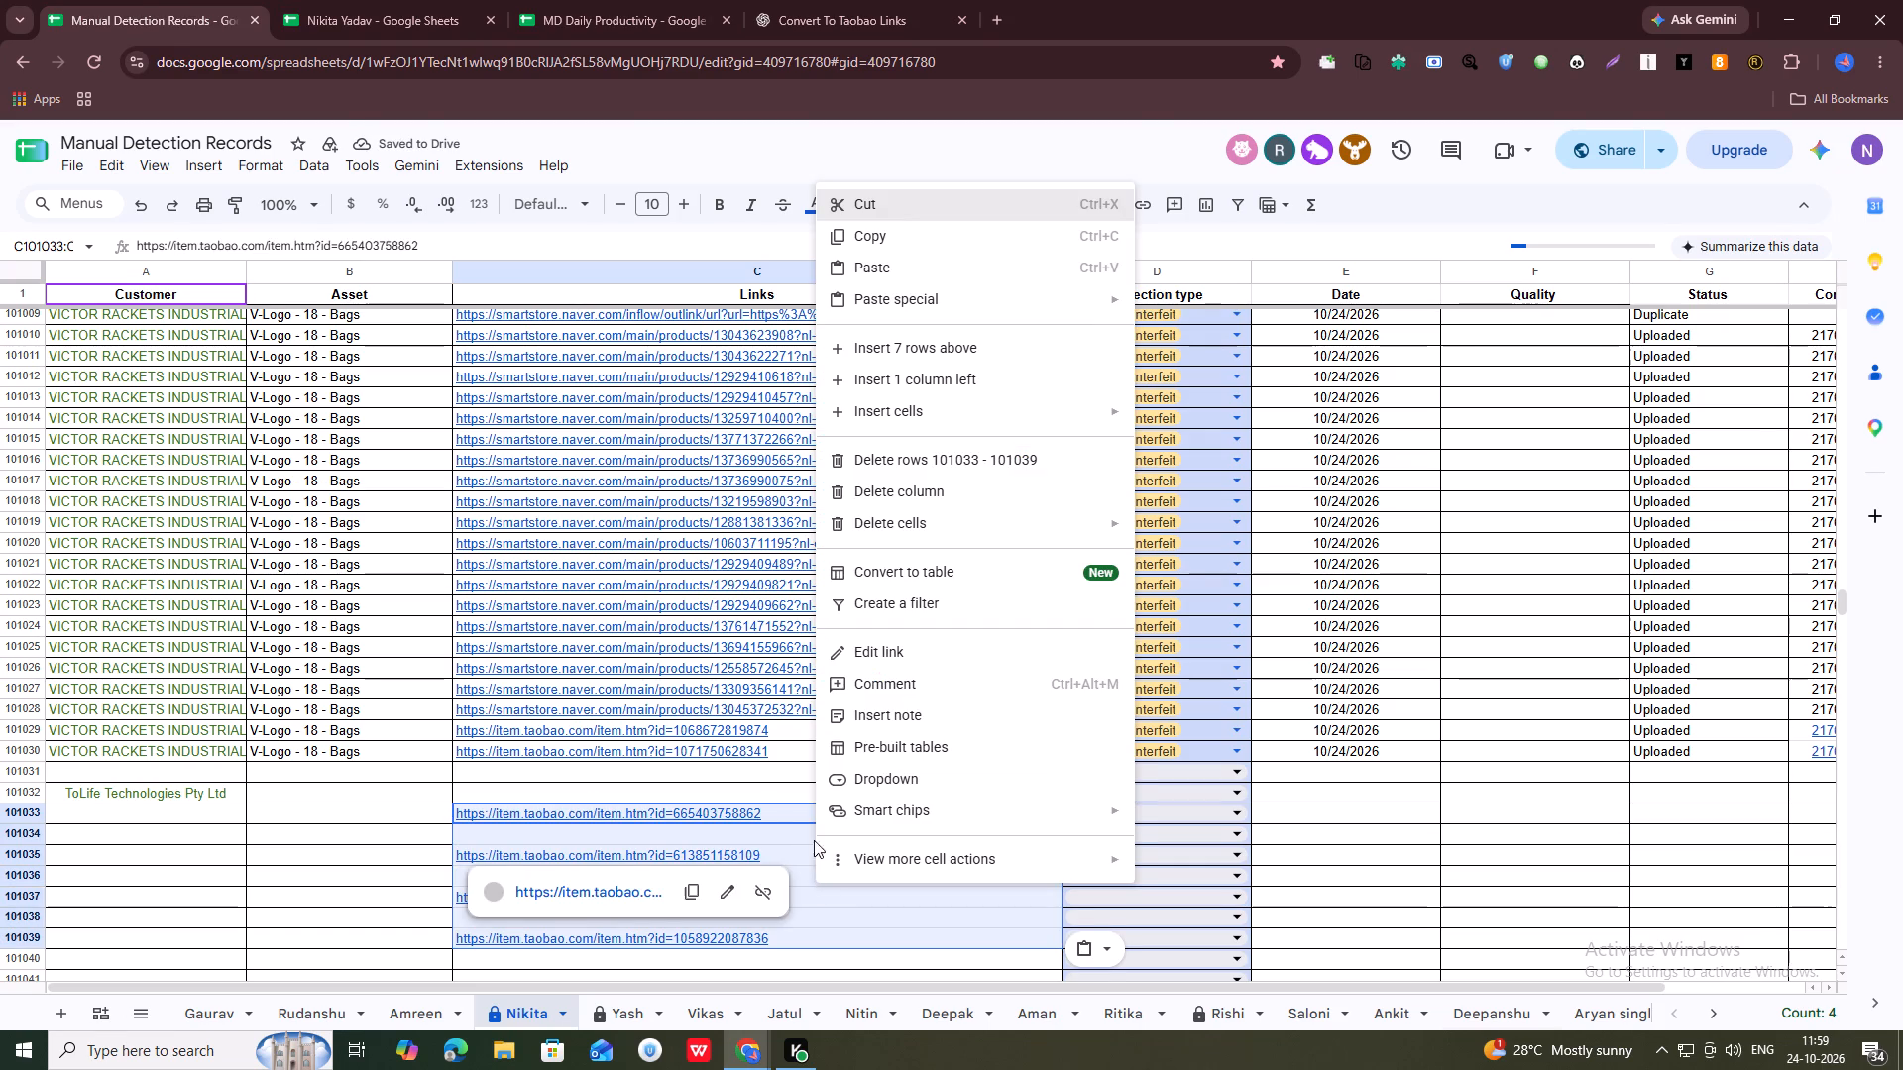
key(Delete)
key(Up)
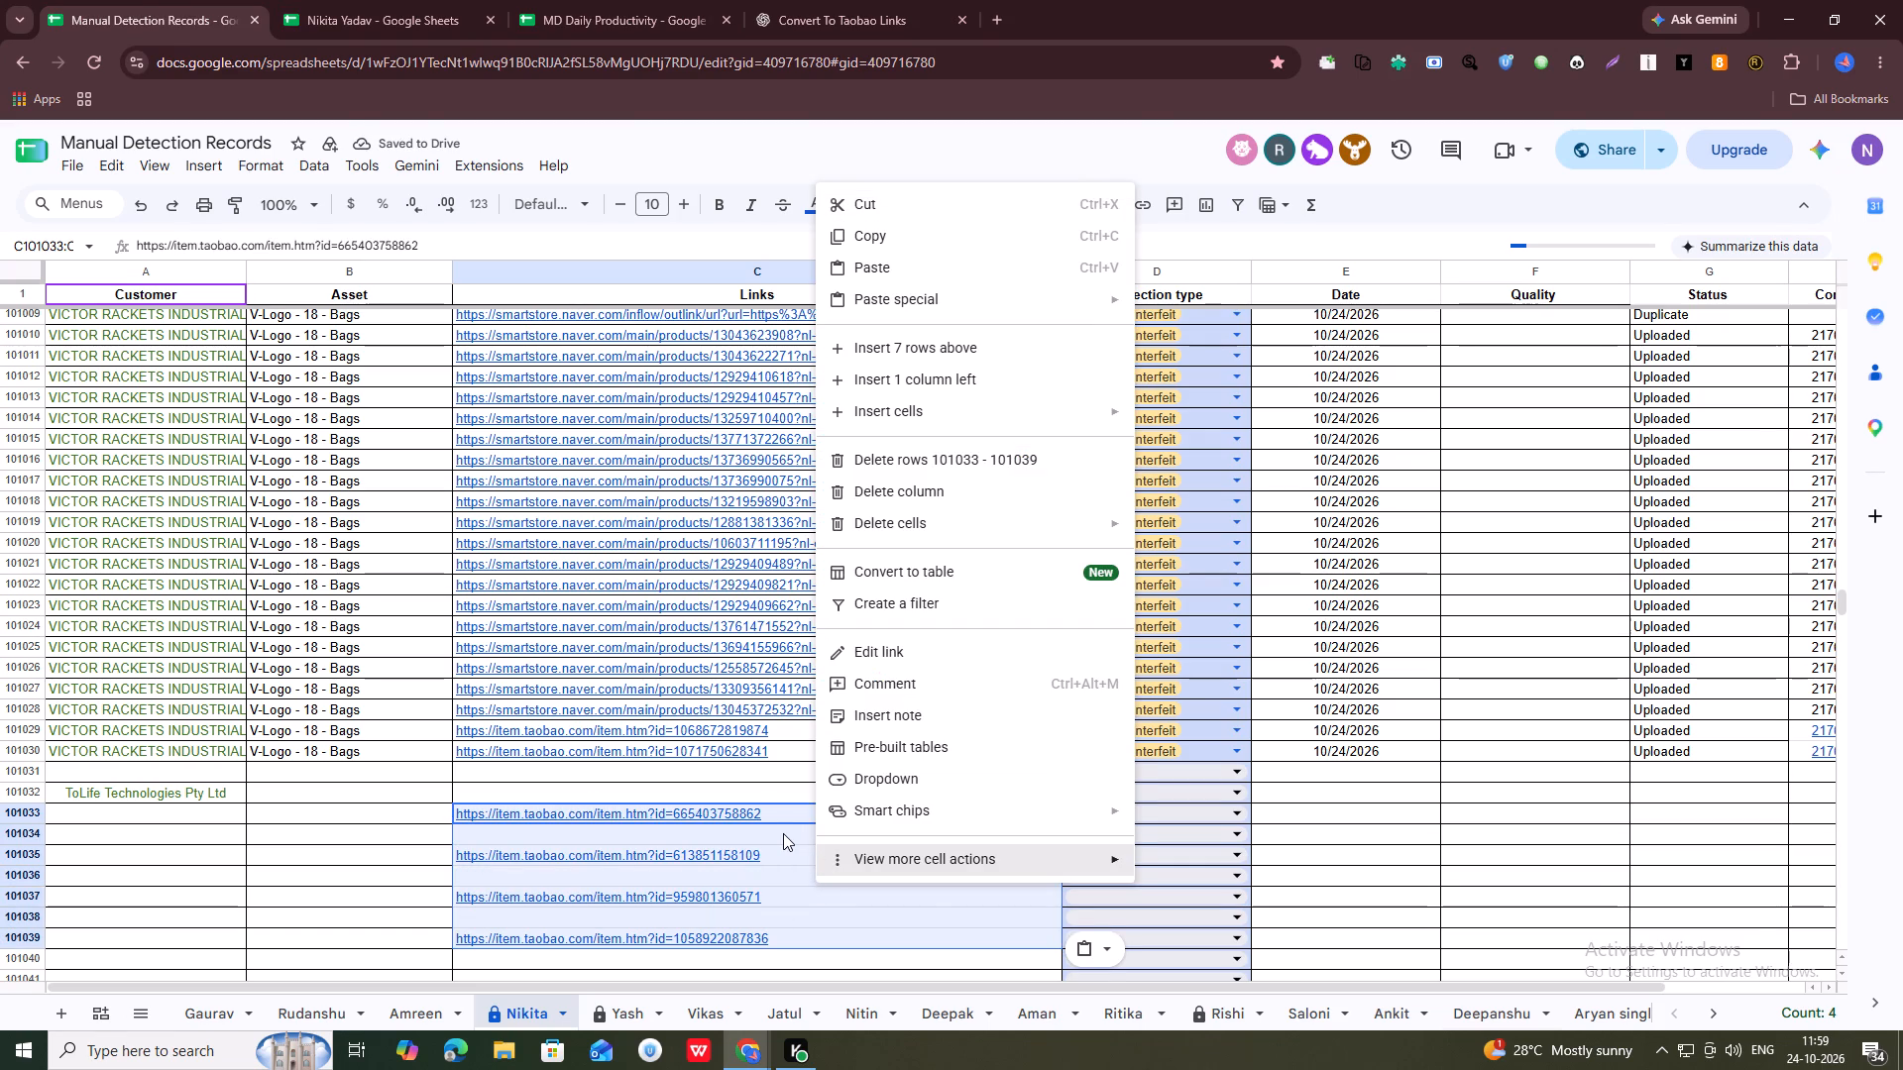
click(935, 862)
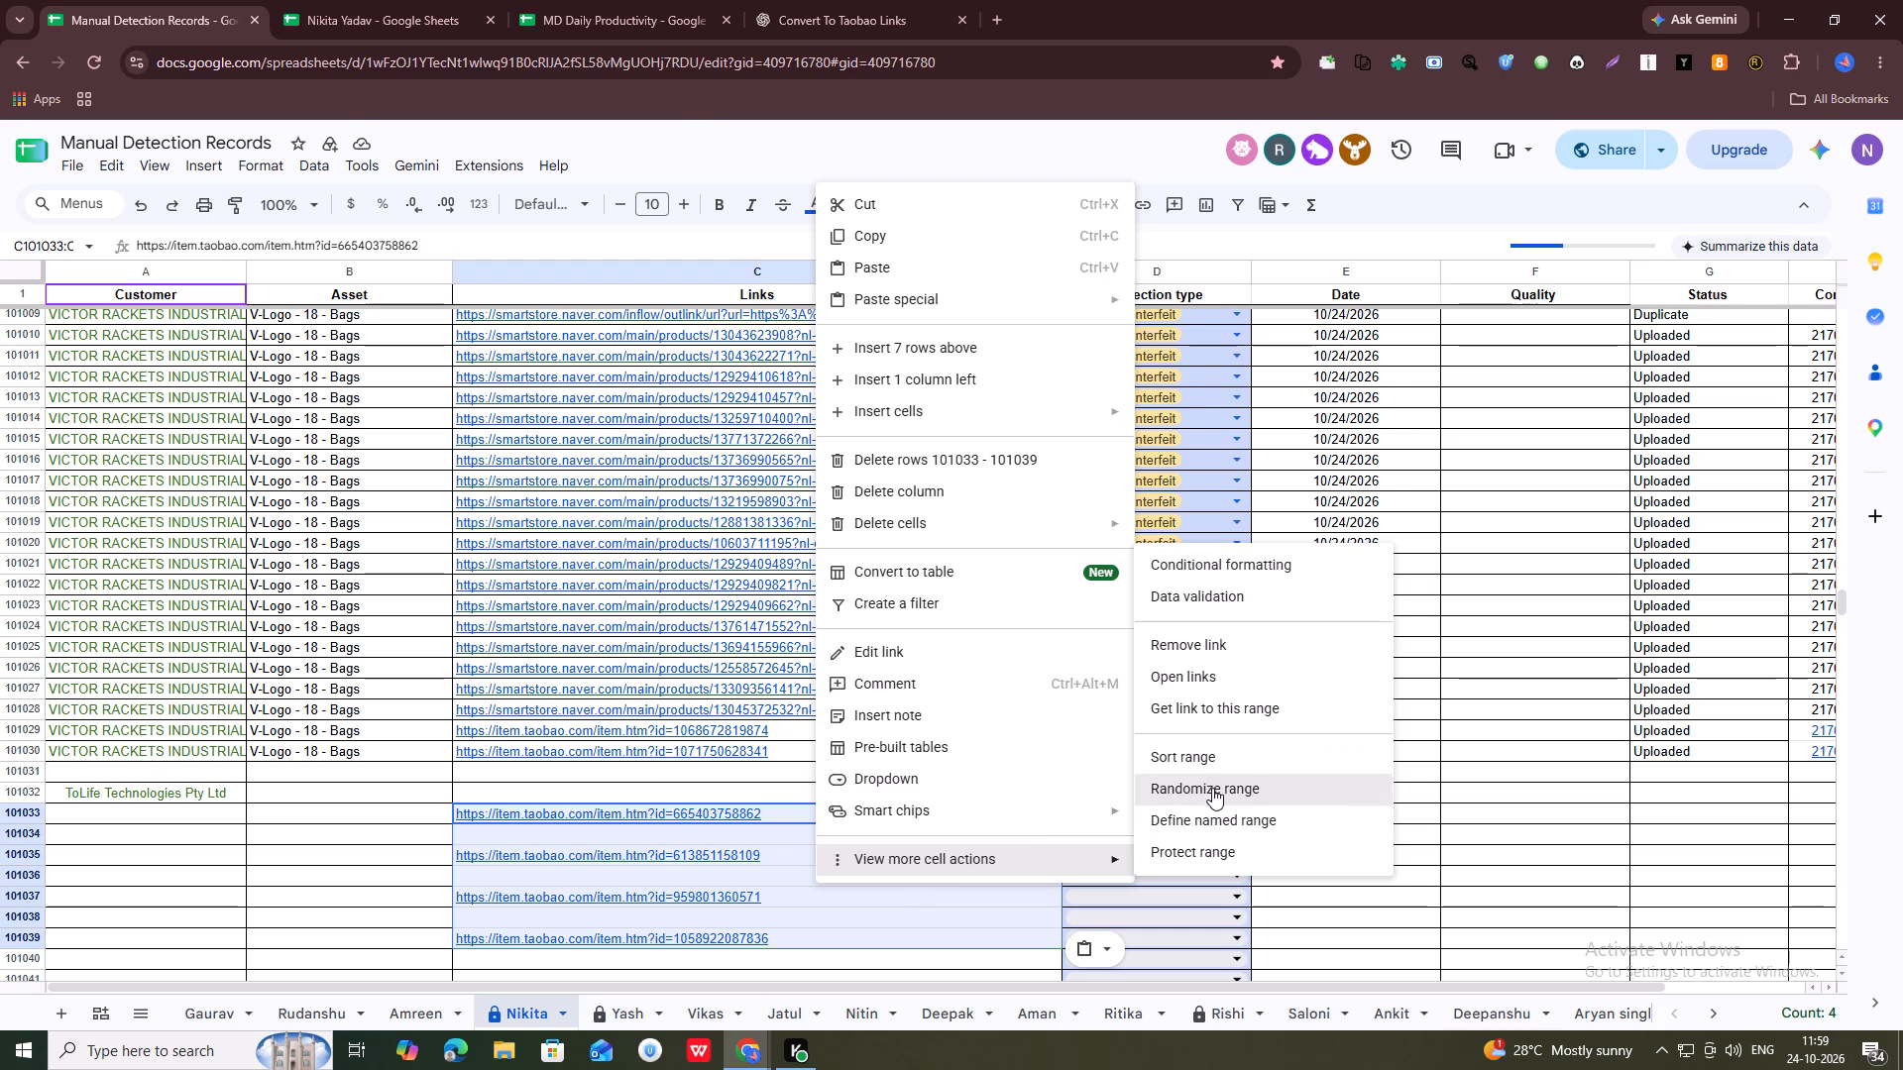
click(1212, 788)
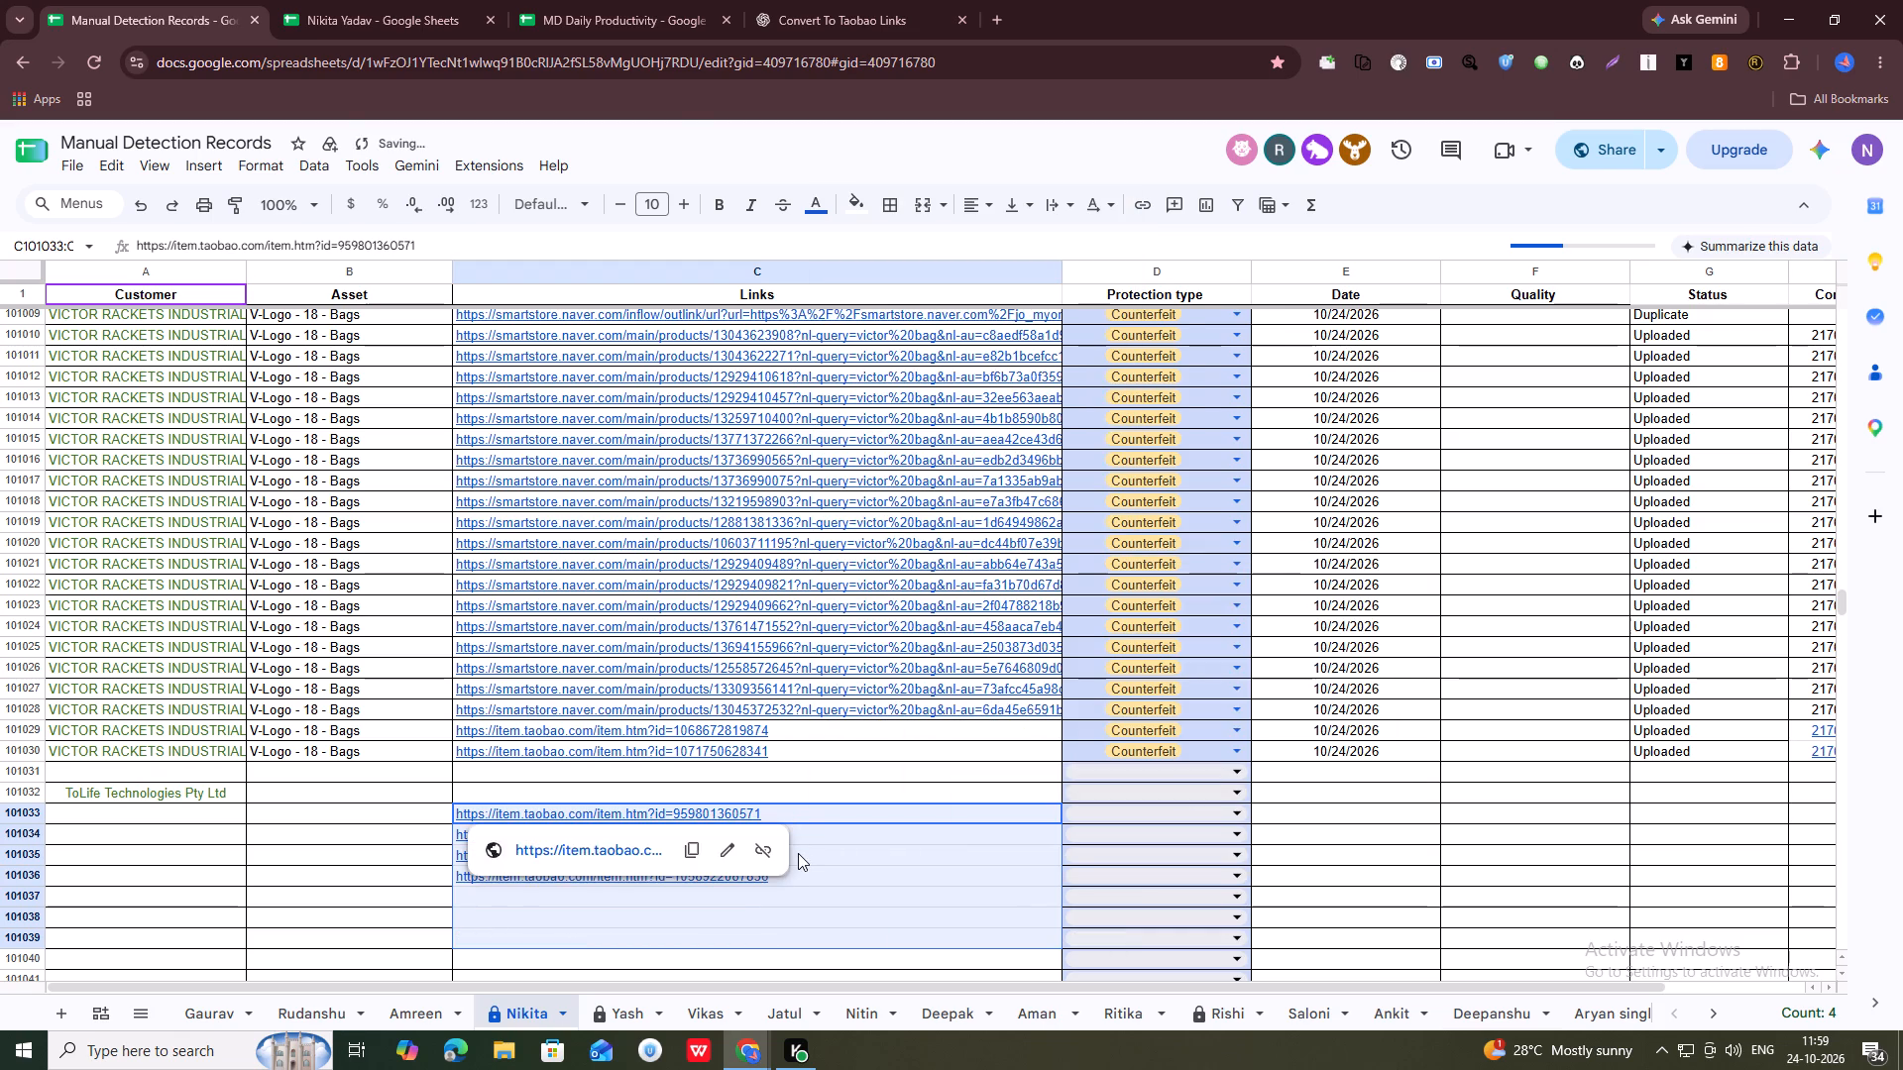
Move the Taobao links up to start at row 101032 of the Links column and apply all borders to the range.
key(ctrl+x)
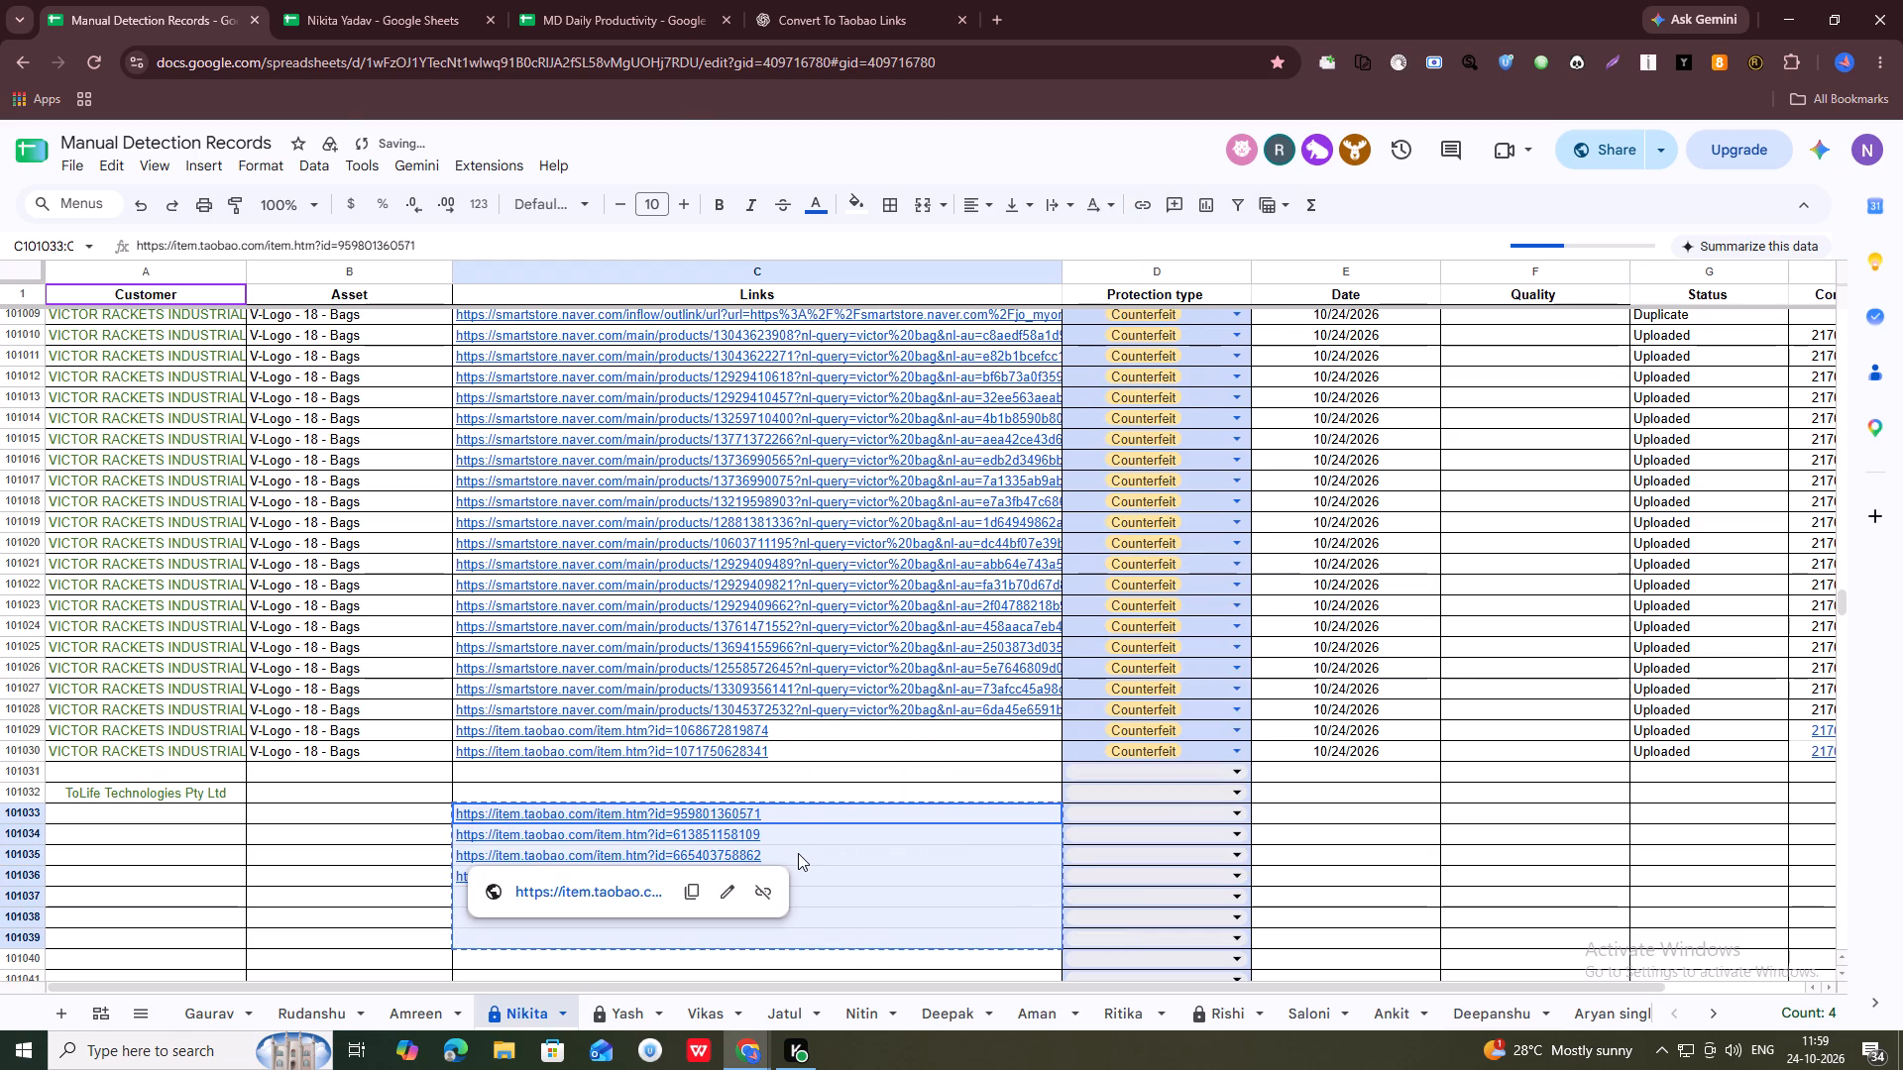
click(789, 787)
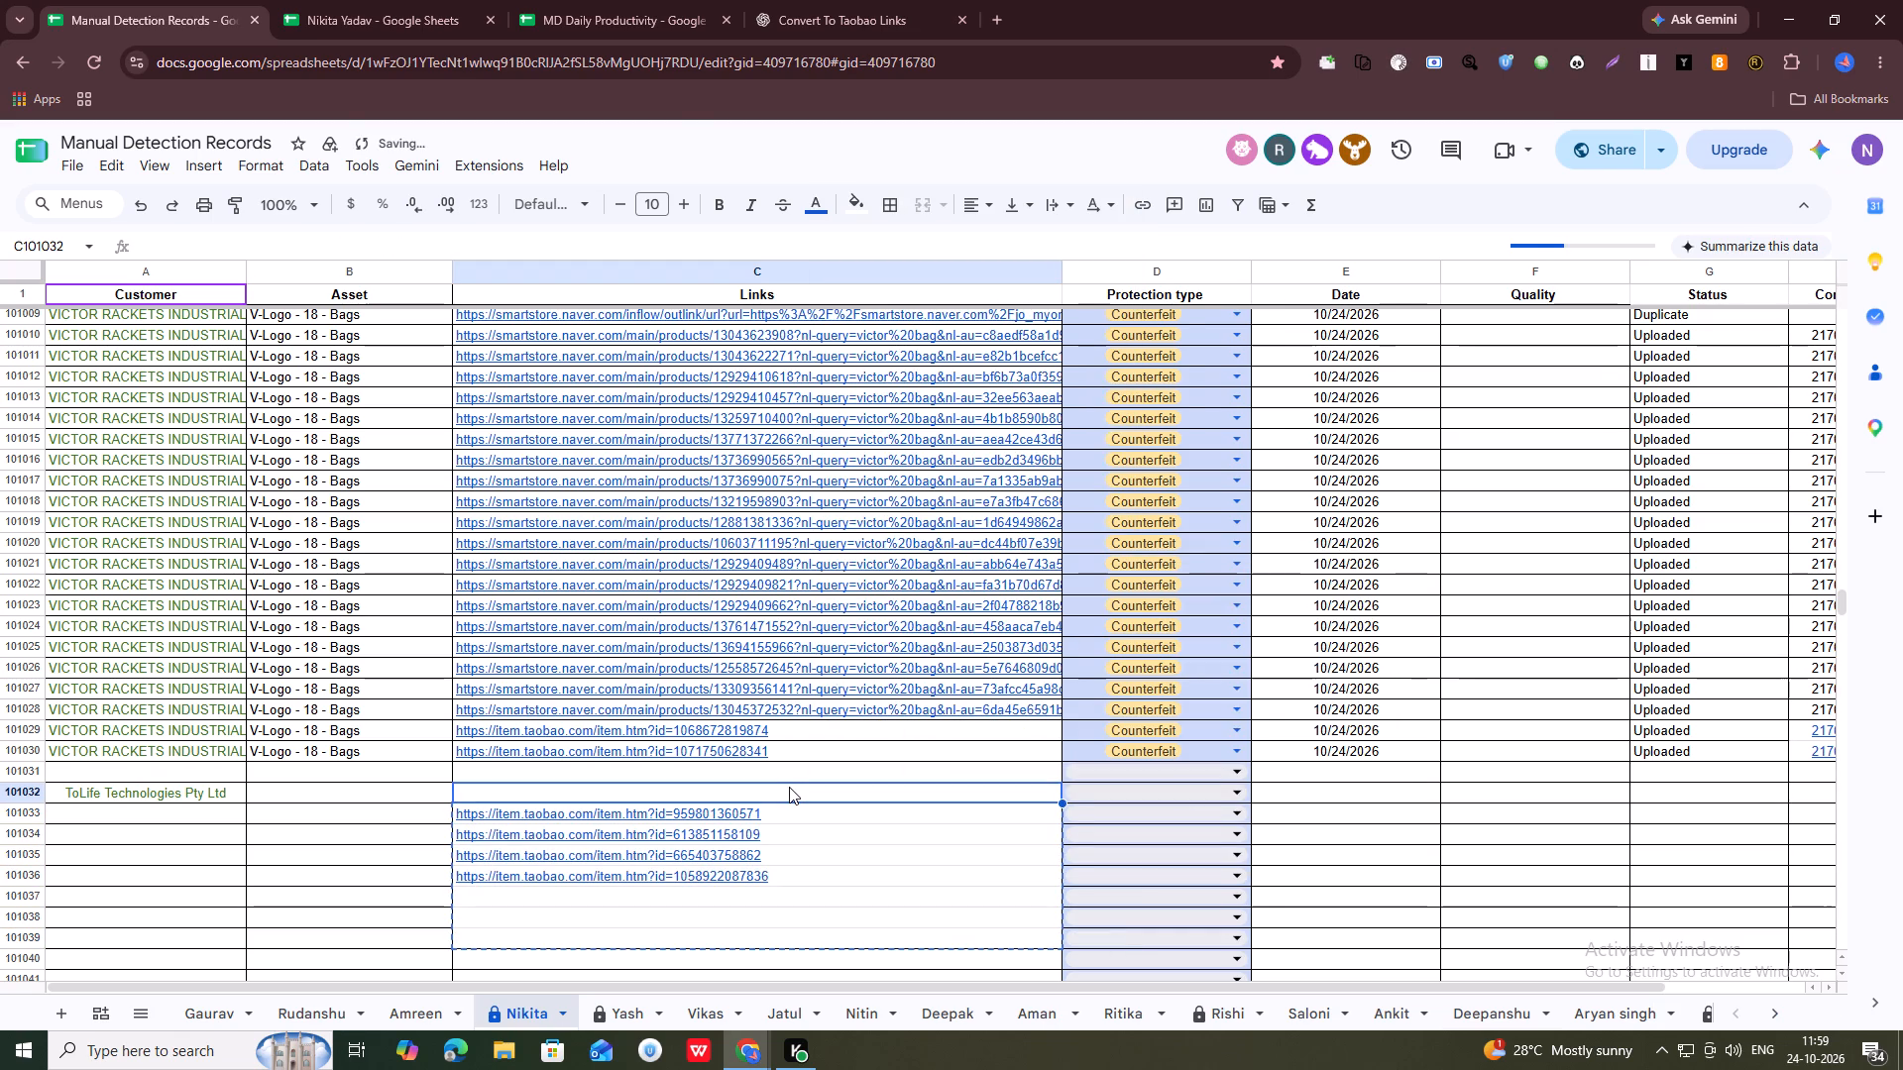
key(ctrl+v)
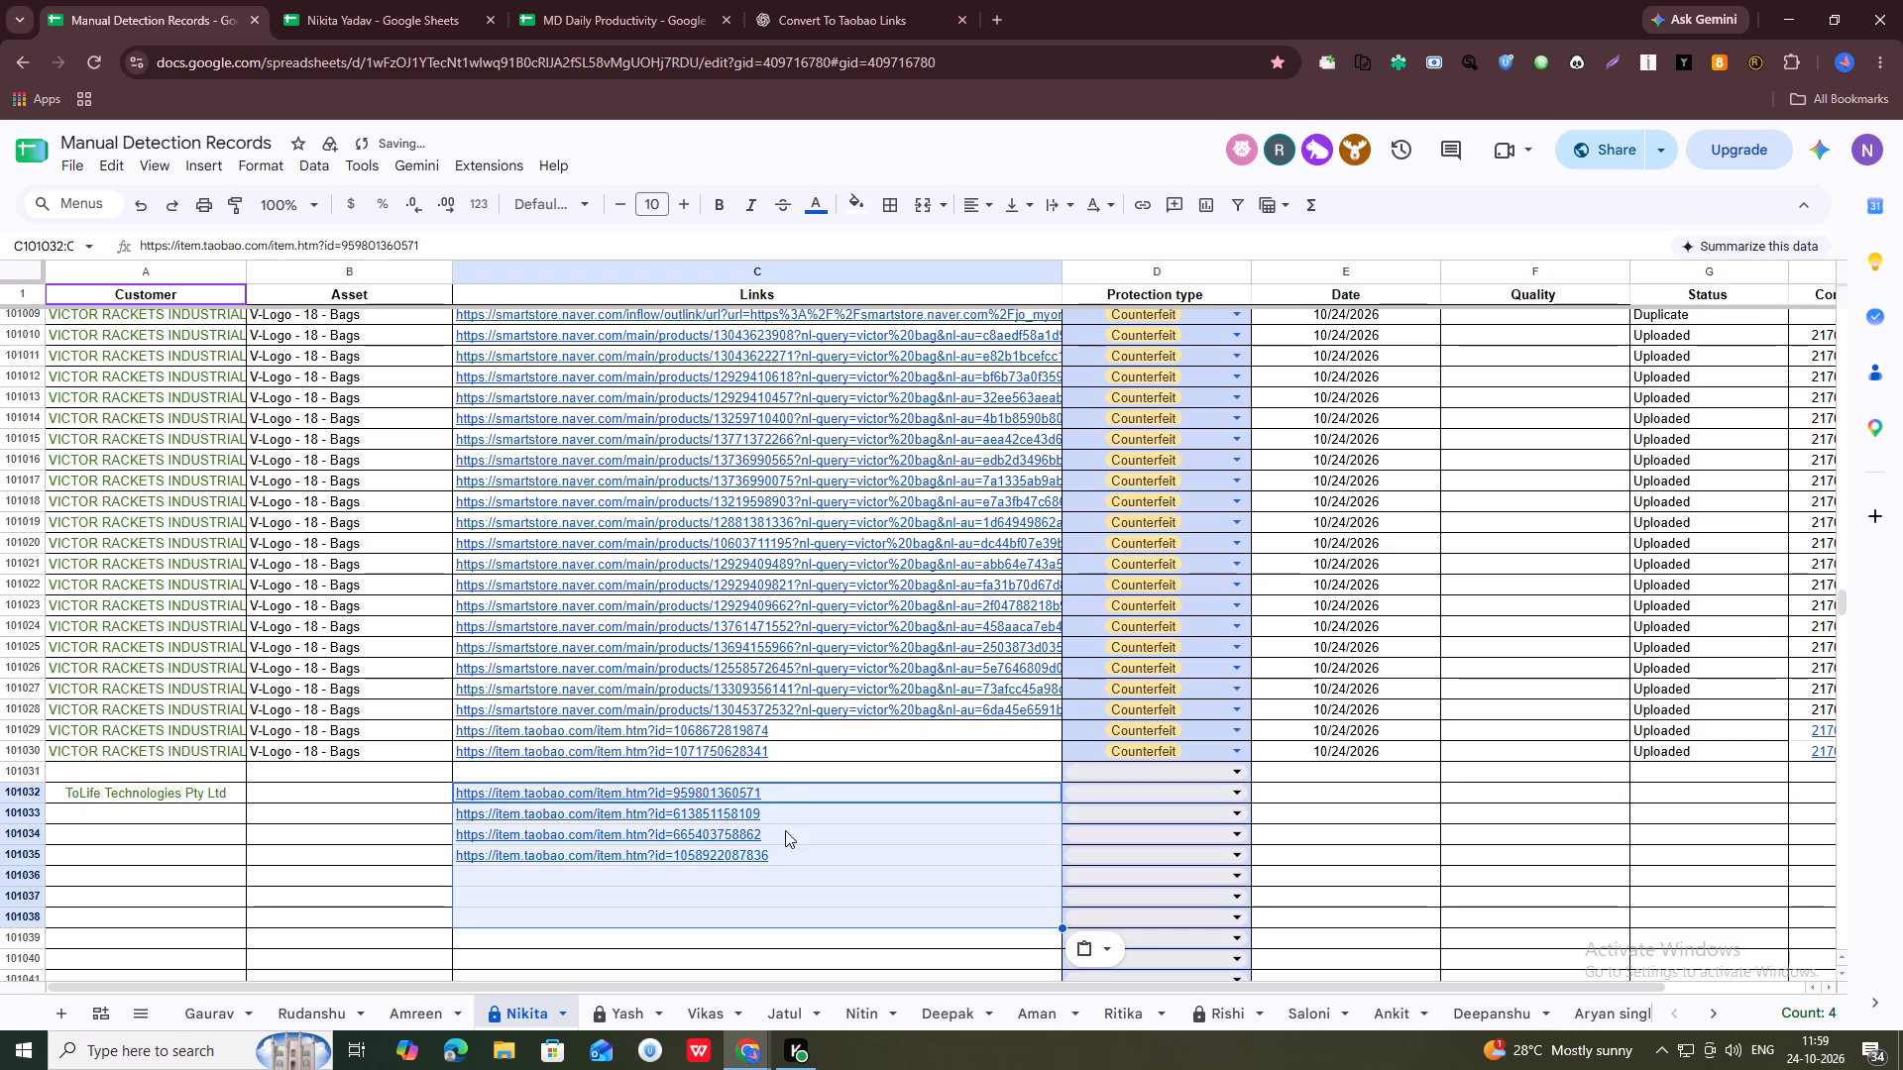
click(901, 201)
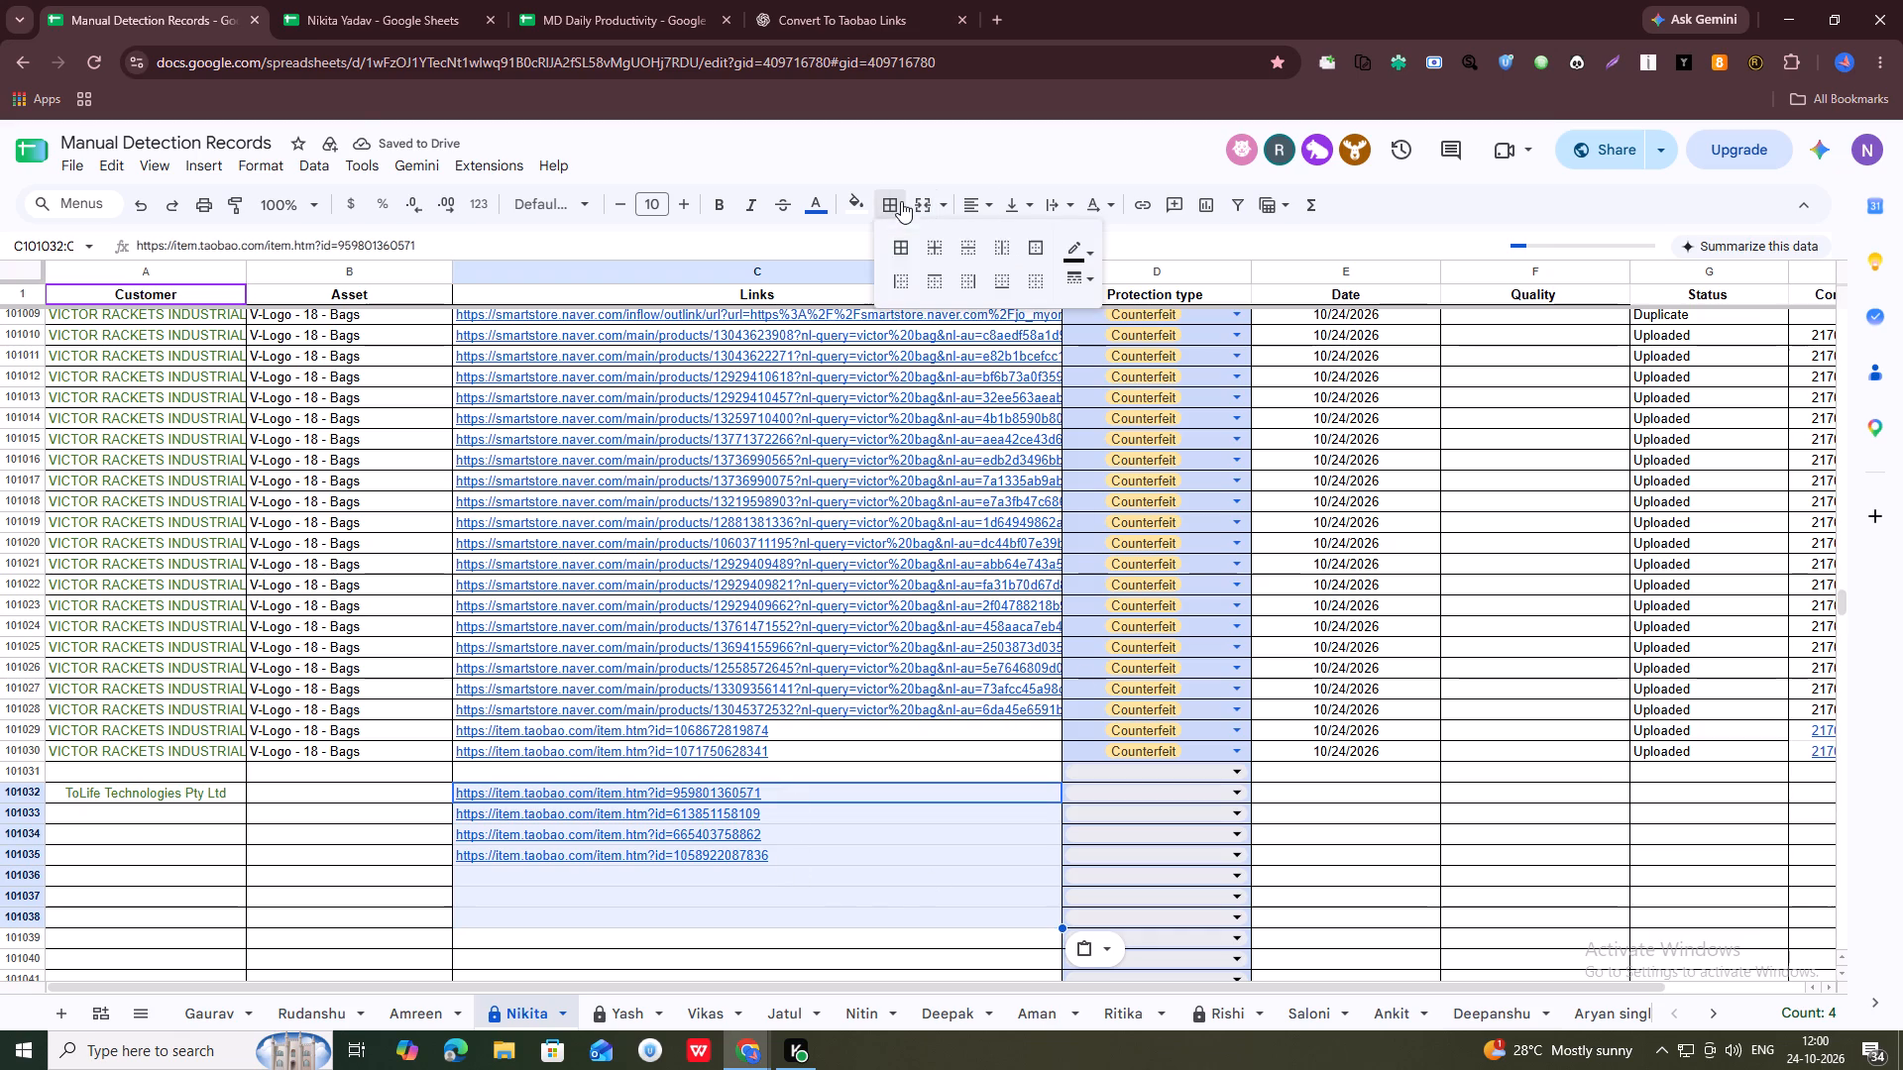
click(898, 244)
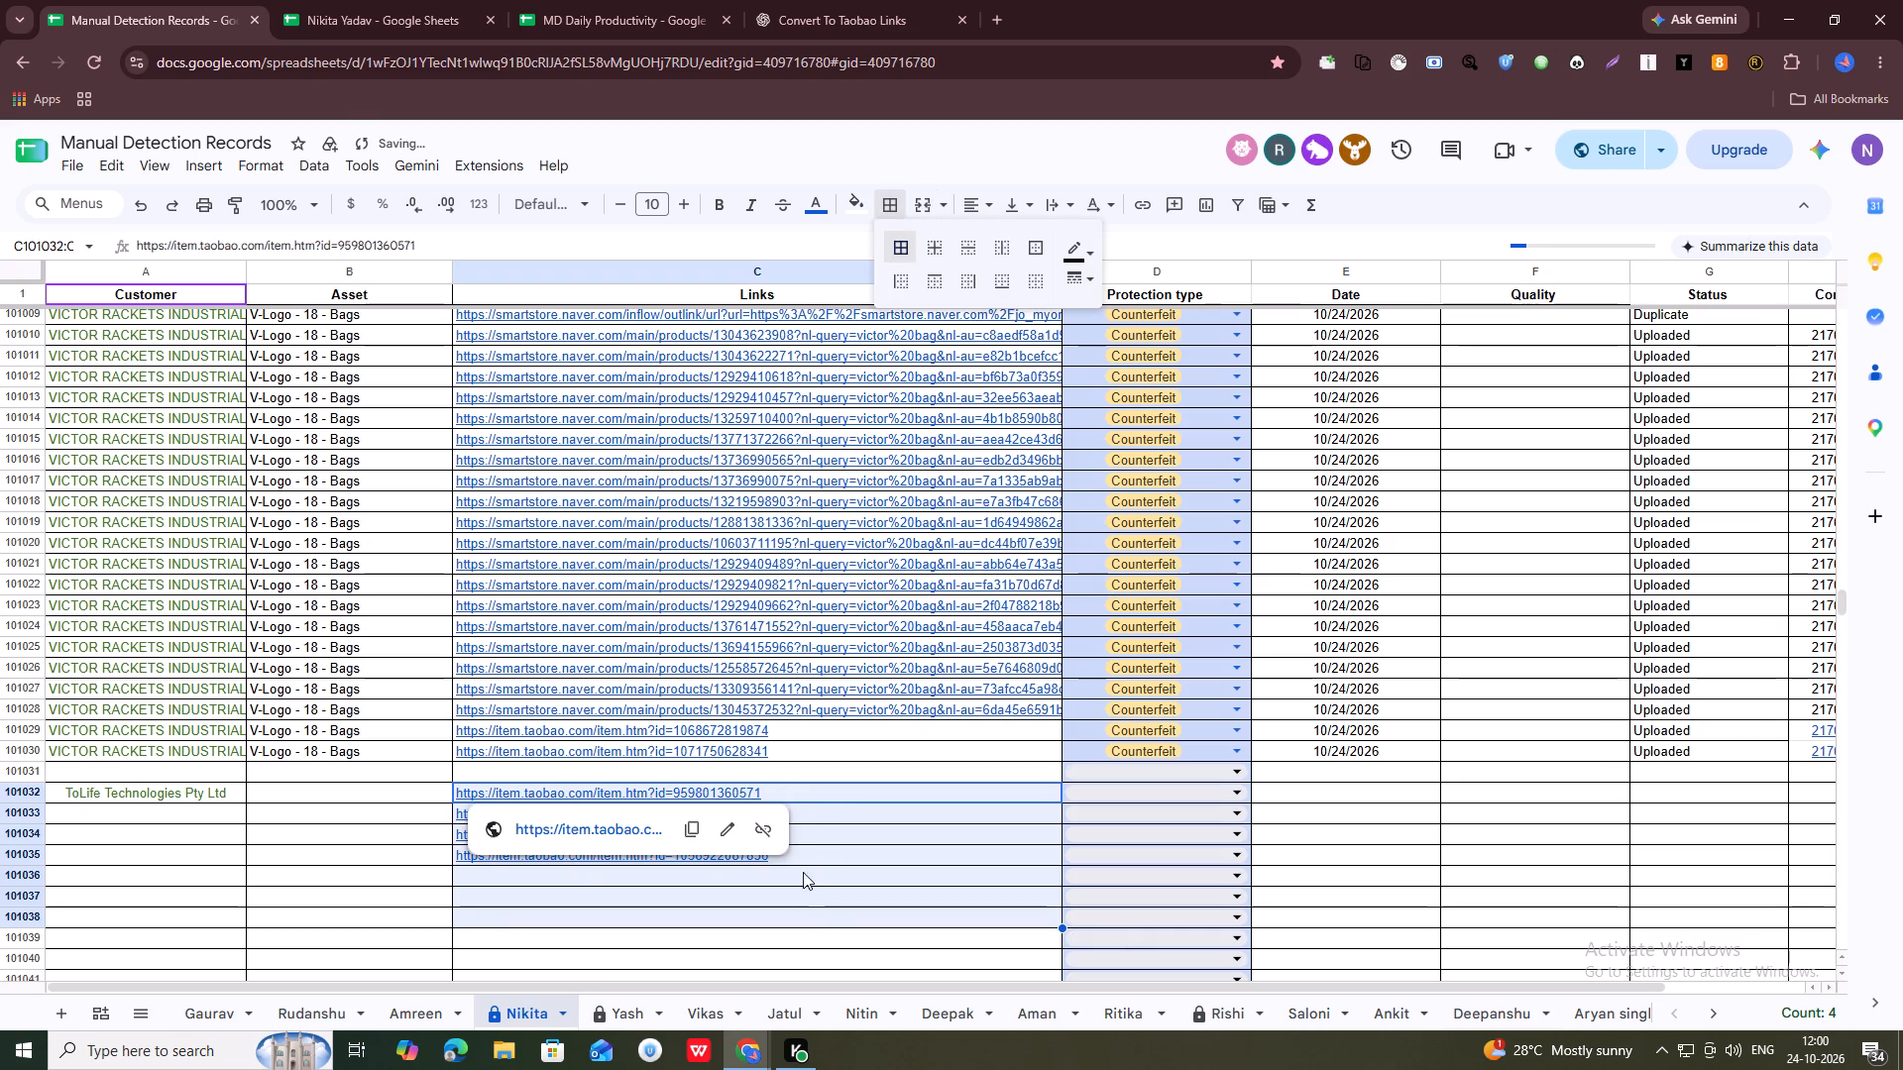
Copy the four Taobao links from rows 101032 to 101035 into the Red Points detection links and save the incident.
shift+click(806, 863)
key(ctrl+c)
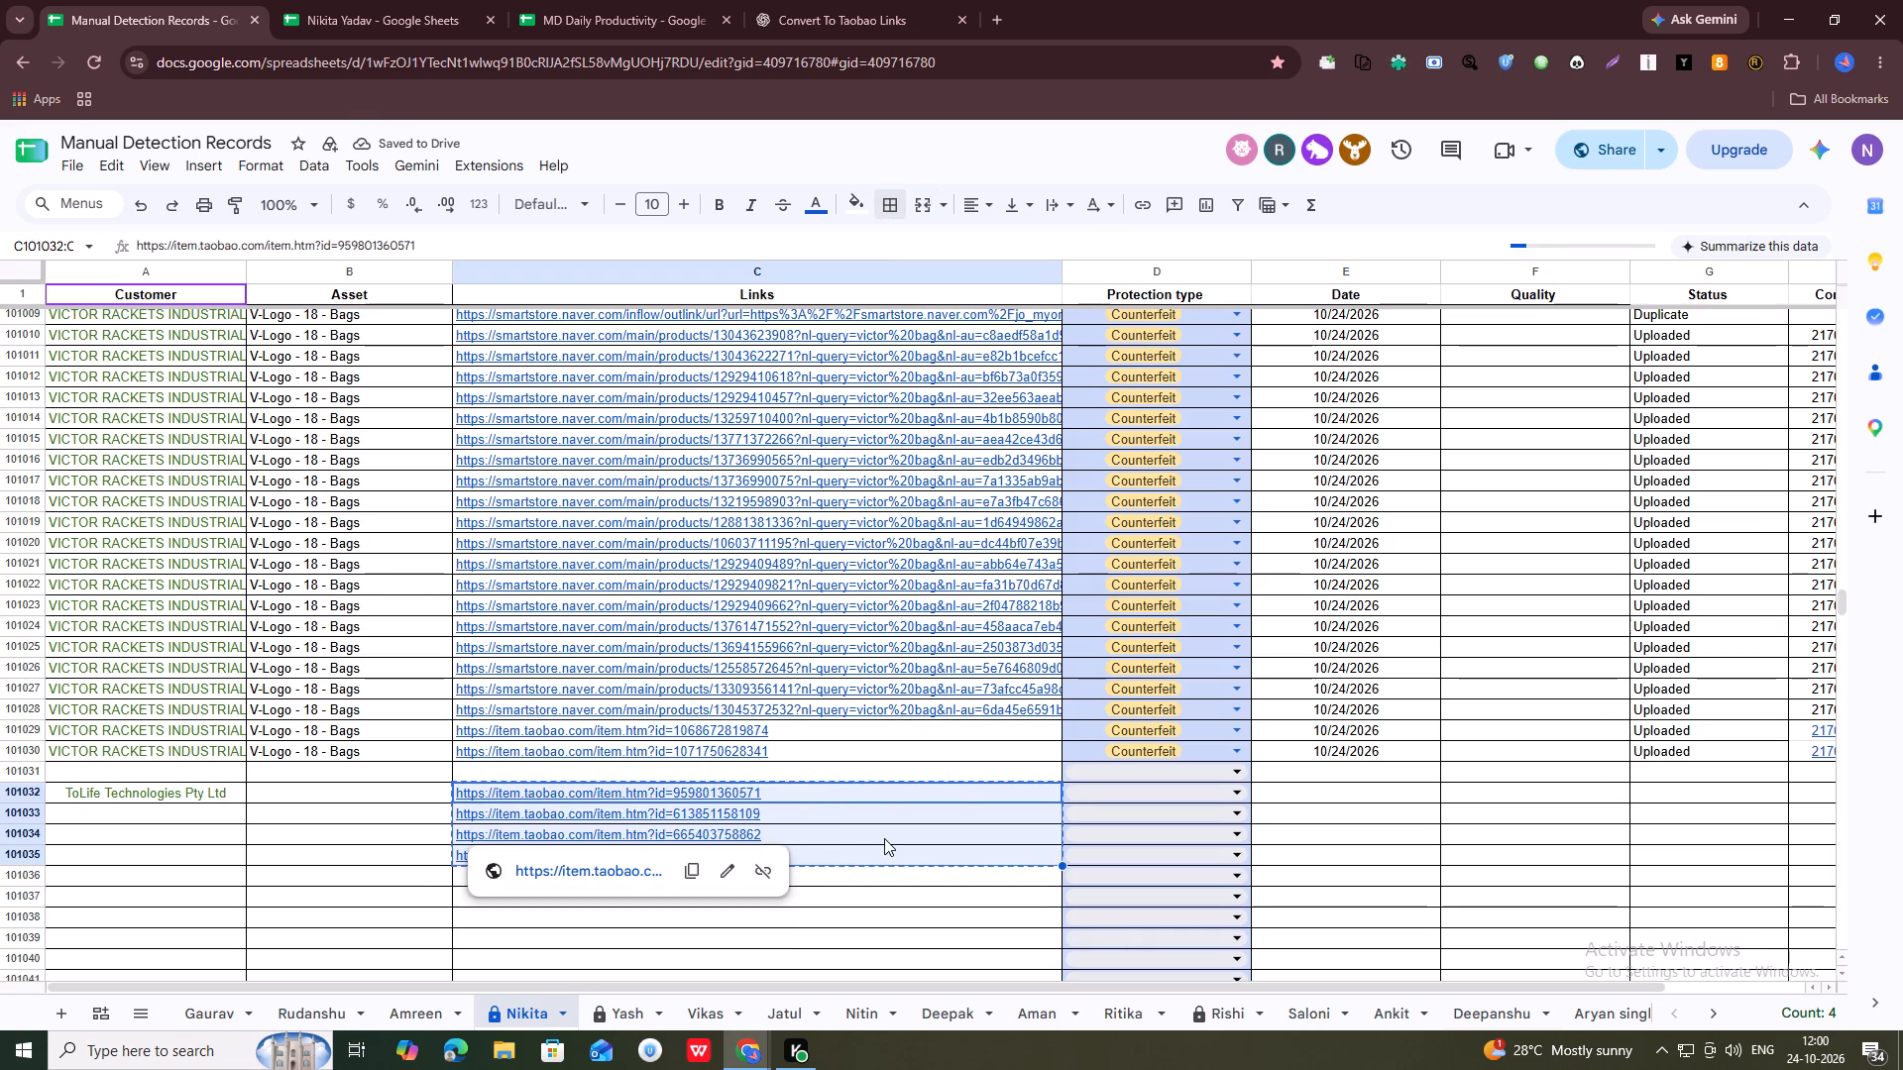
key(alt+Tab)
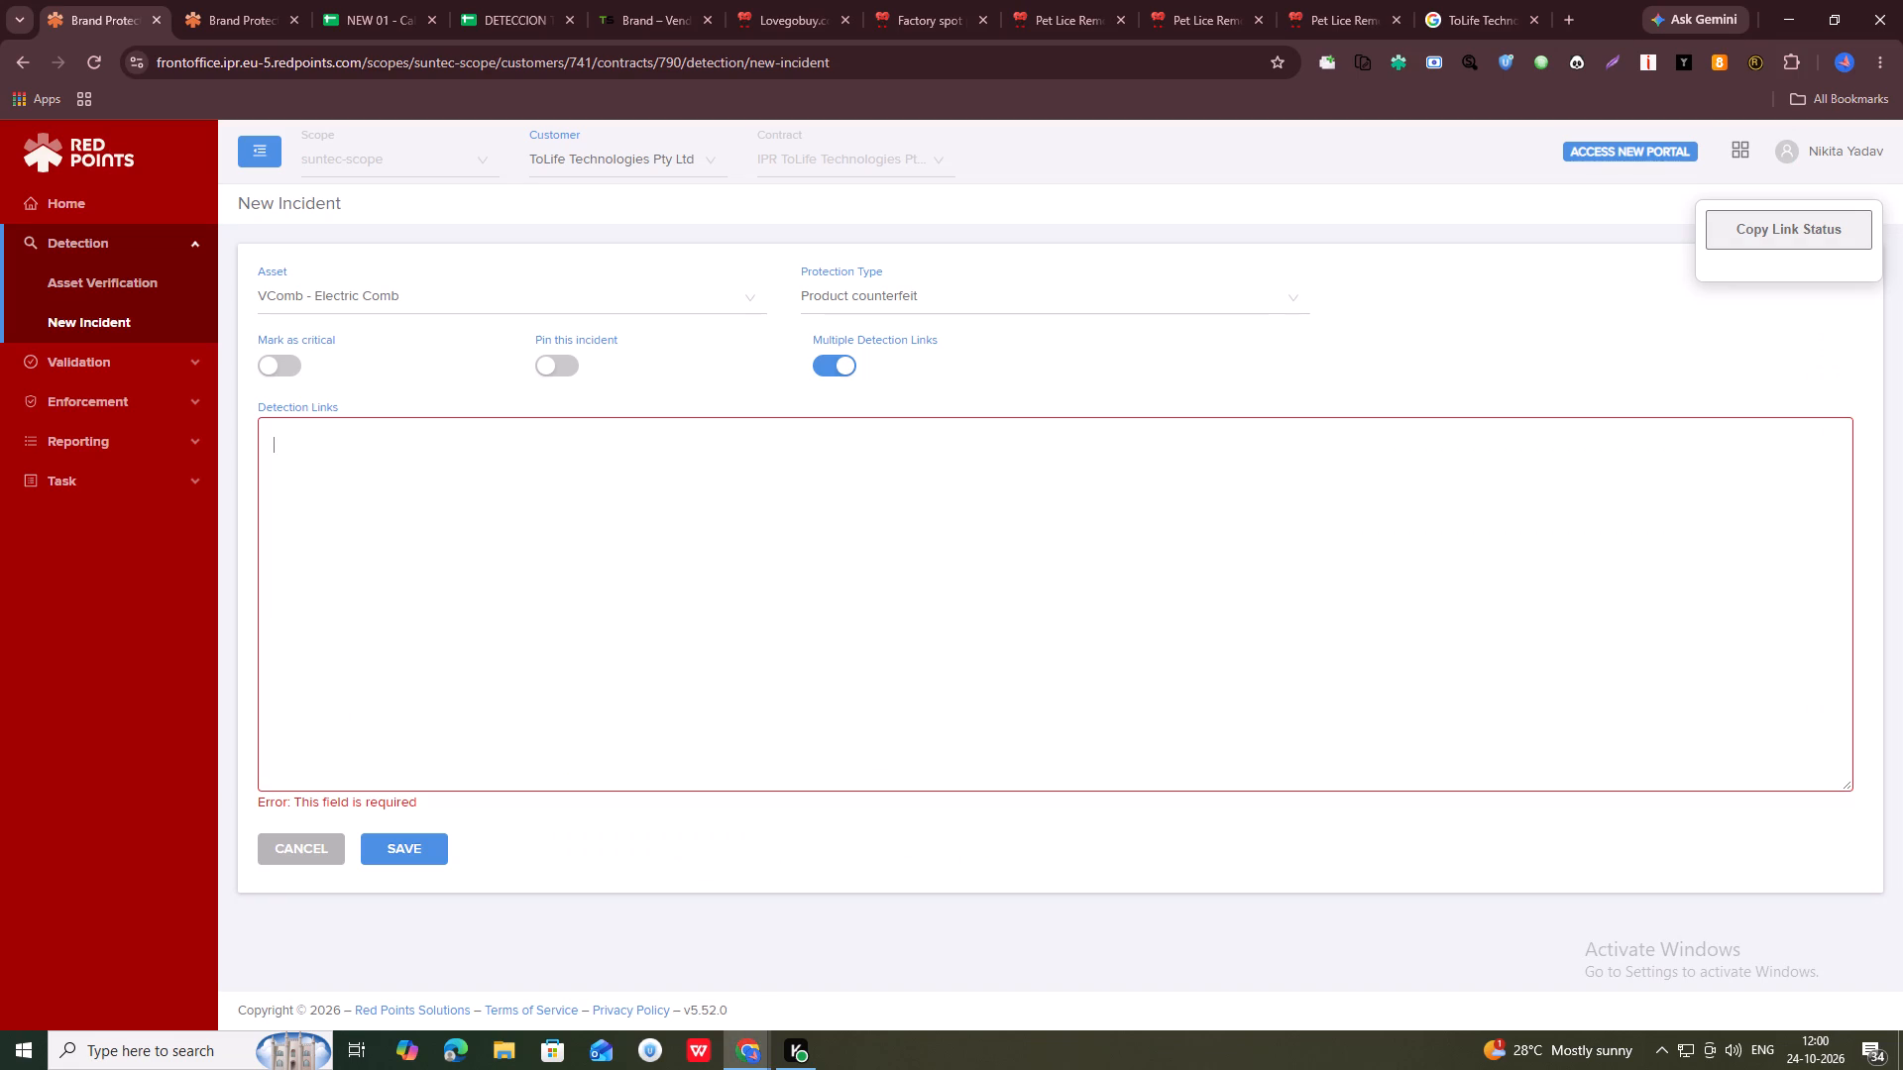
key(ctrl+v)
click(433, 832)
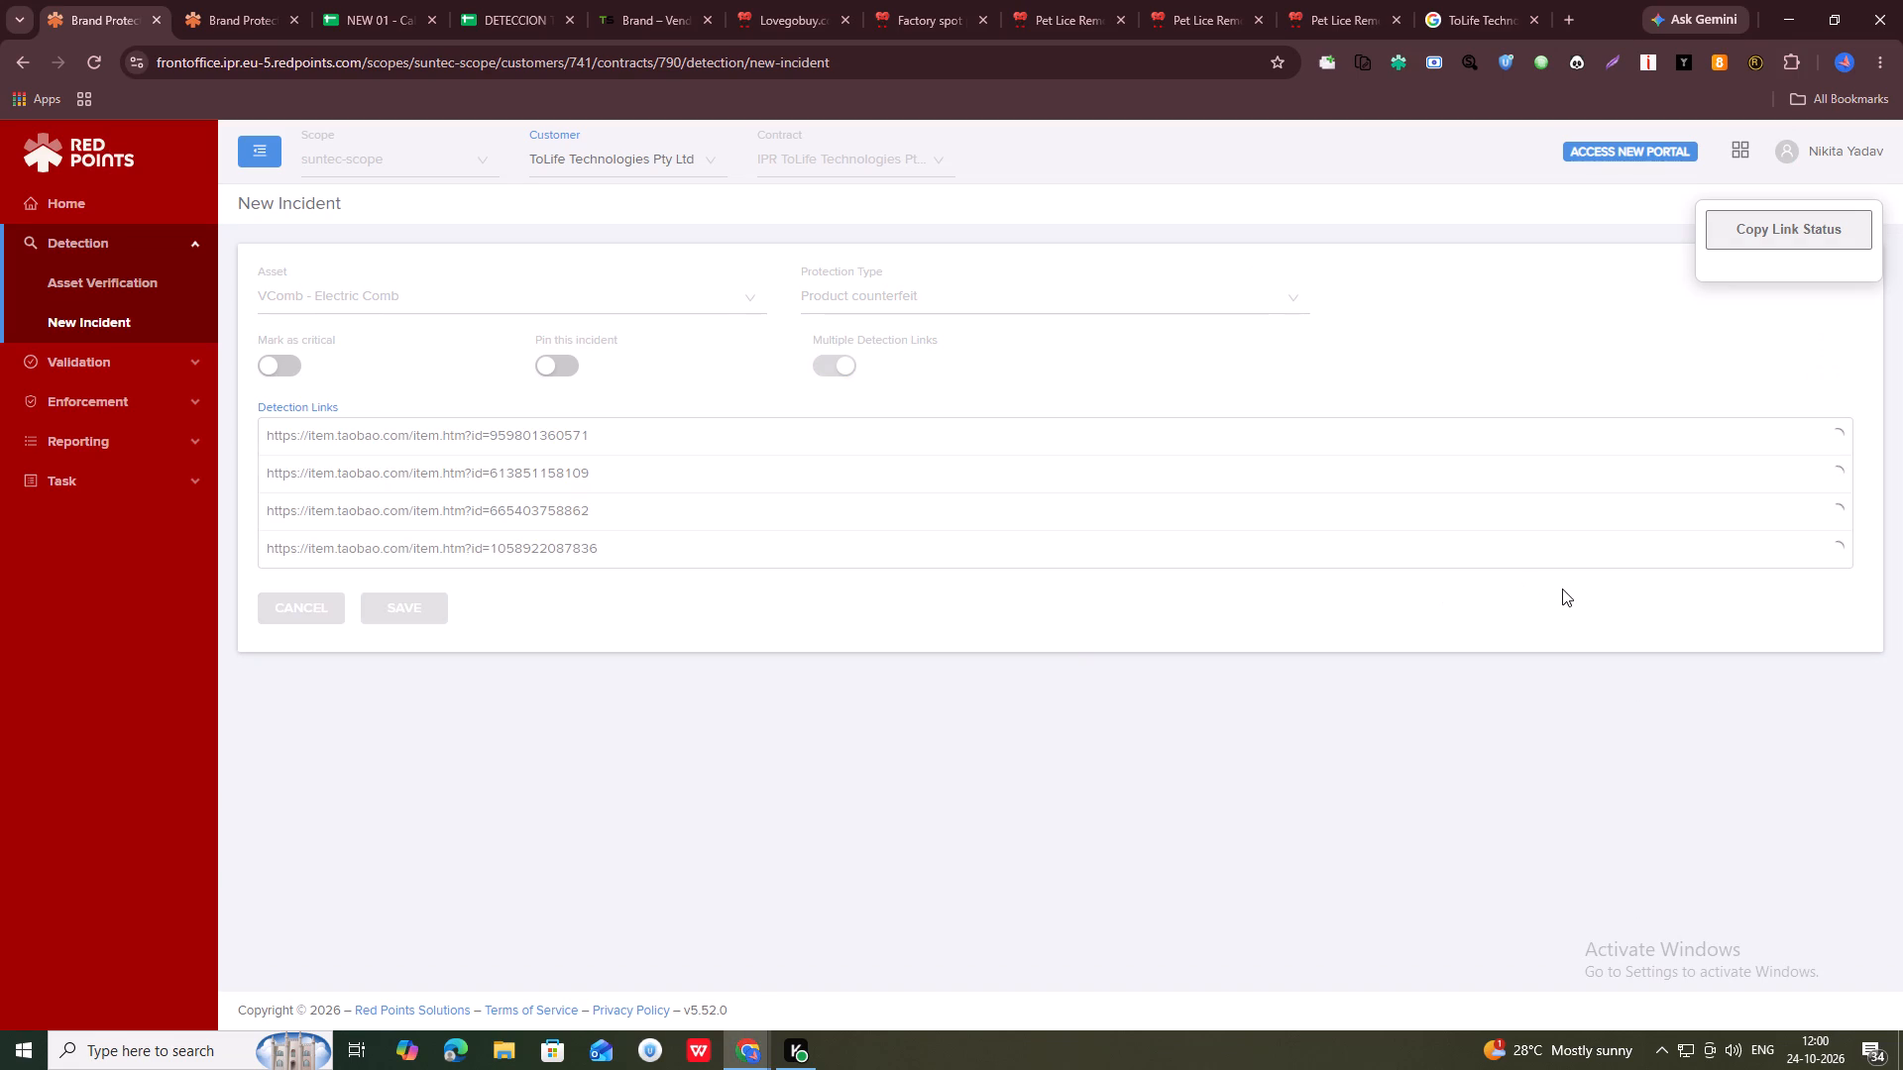
Copy the link statuses from Red Points and paste them into the detection sheet starting in the Quality column, row 101031.
click(1800, 232)
key(alt+Tab)
click(1359, 771)
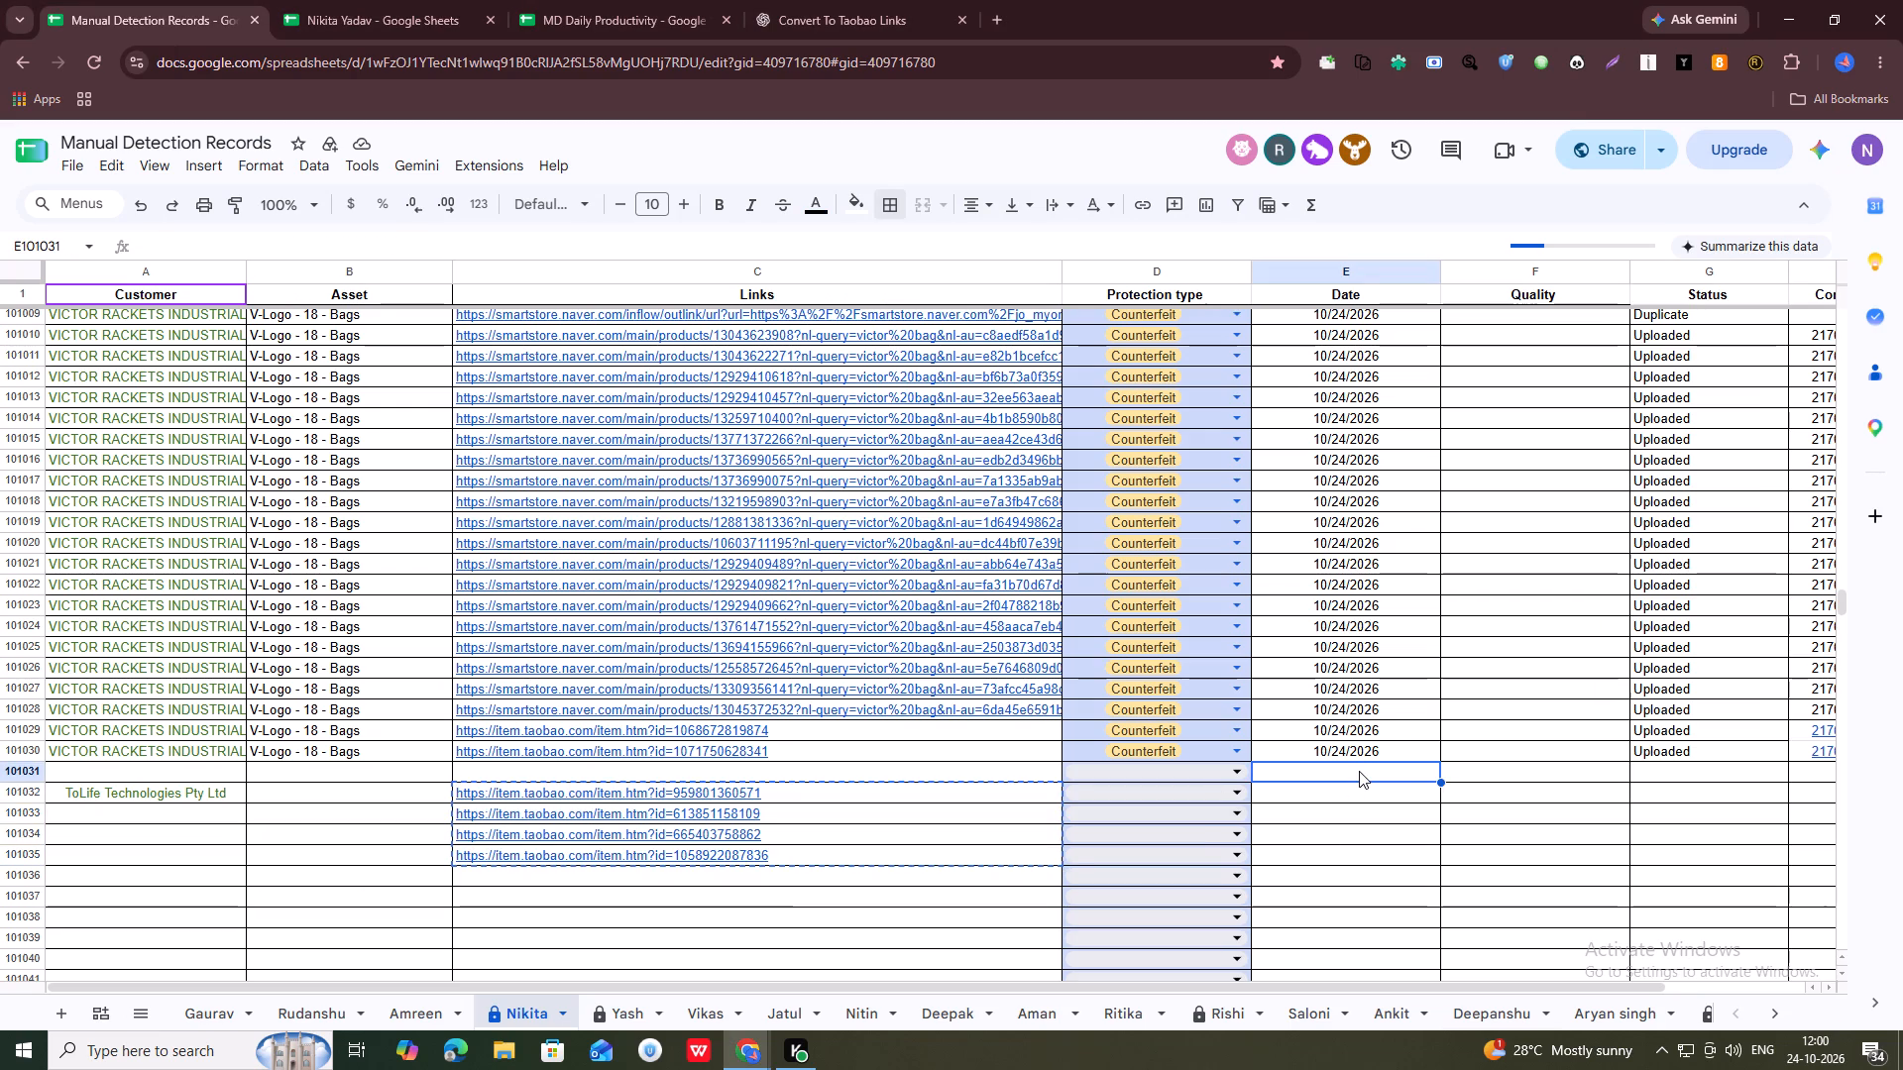
key(Right)
key(ctrl+v)
key(Left)
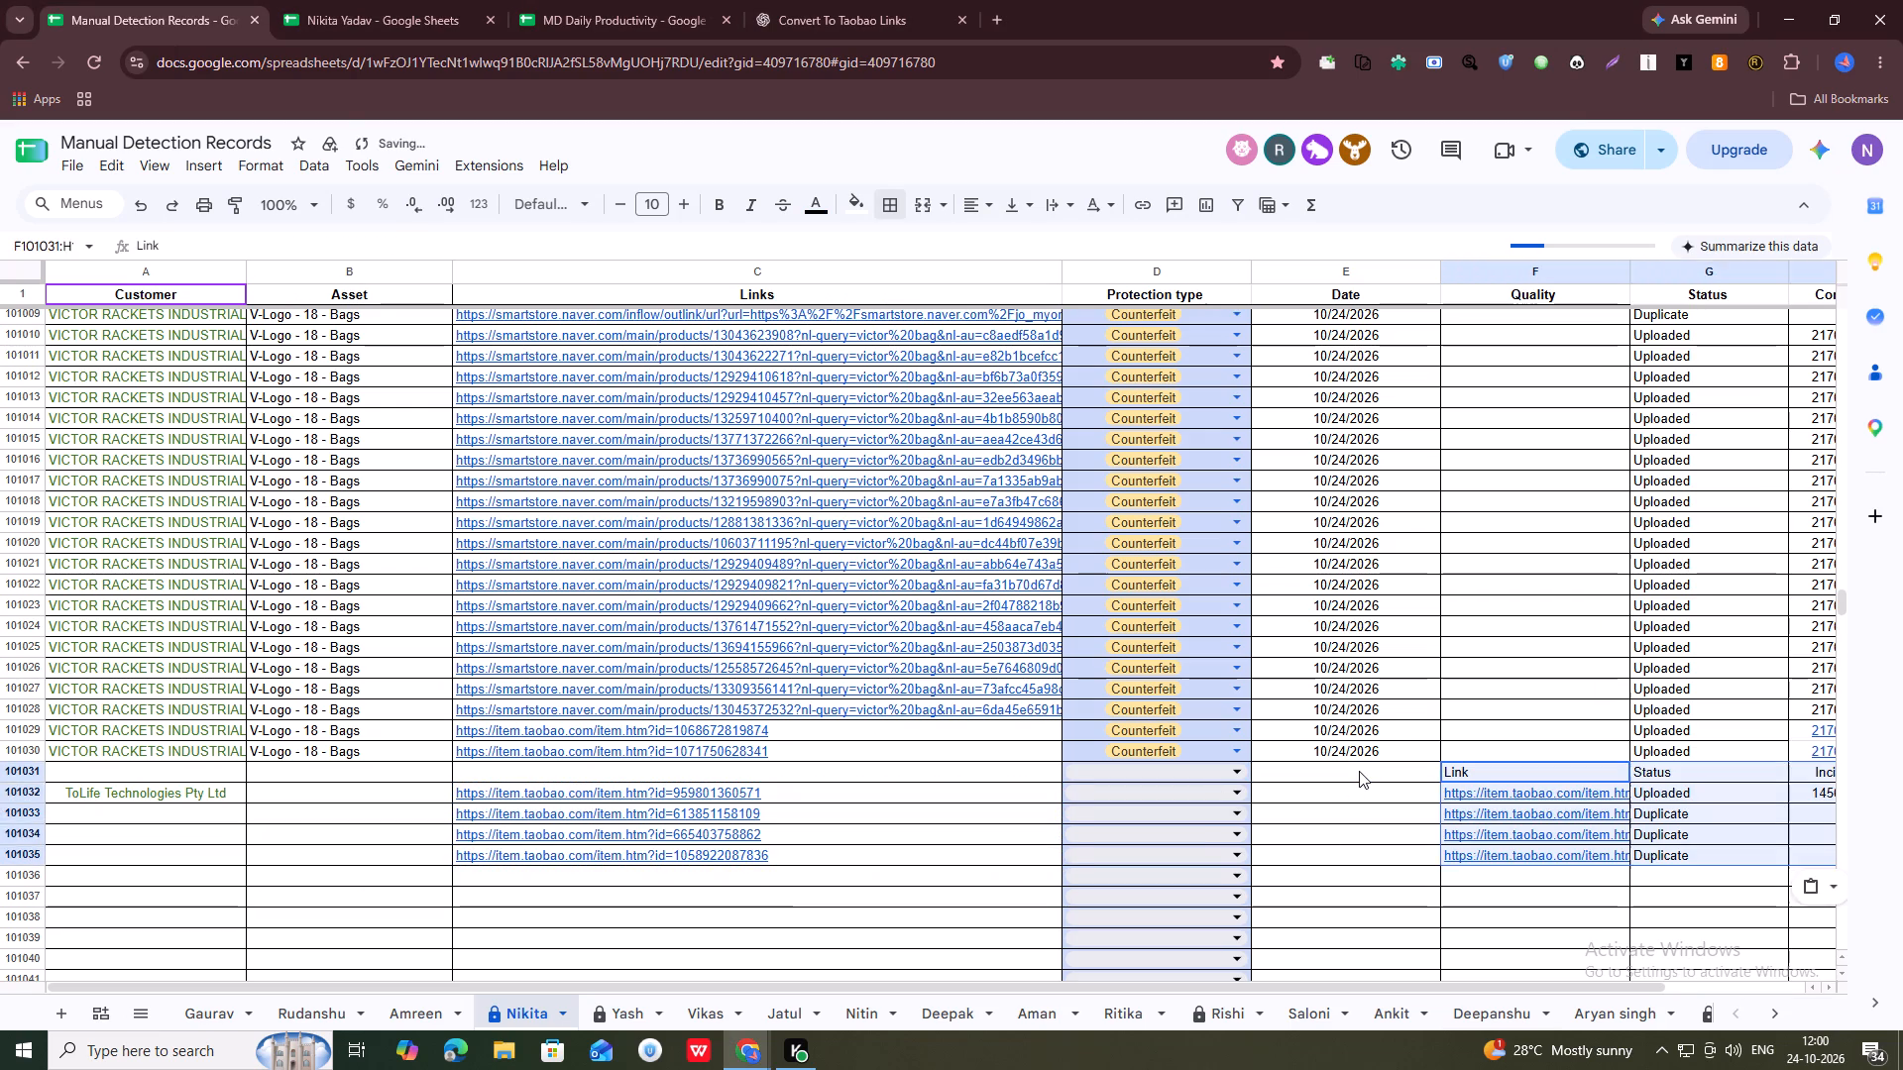
Delete the pasted header cells in row 101031 and the duplicate links in the Quality column, rows 101032 to 101035.
key(Right)
key(shift+Right)
key(shift+Right)
key(Delete)
key(Down)
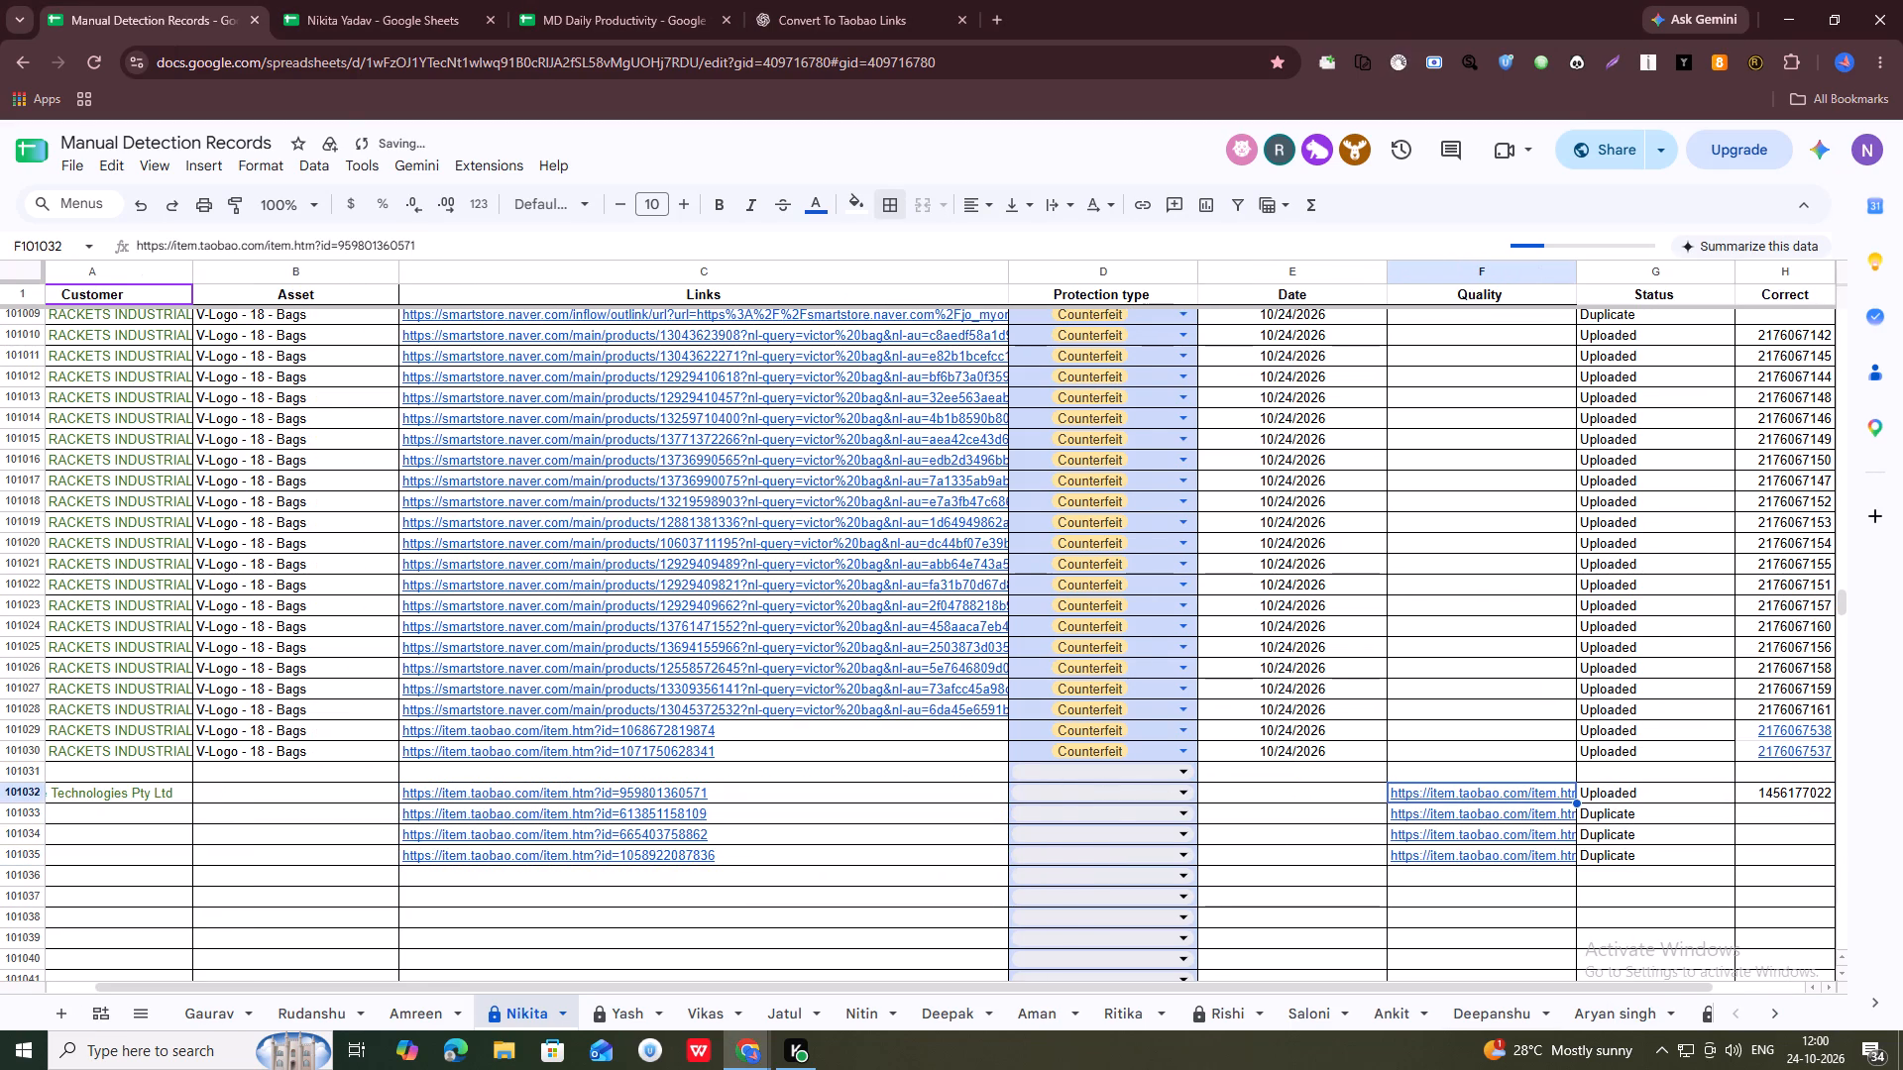
key(ctrl+shift+Down)
key(Delete)
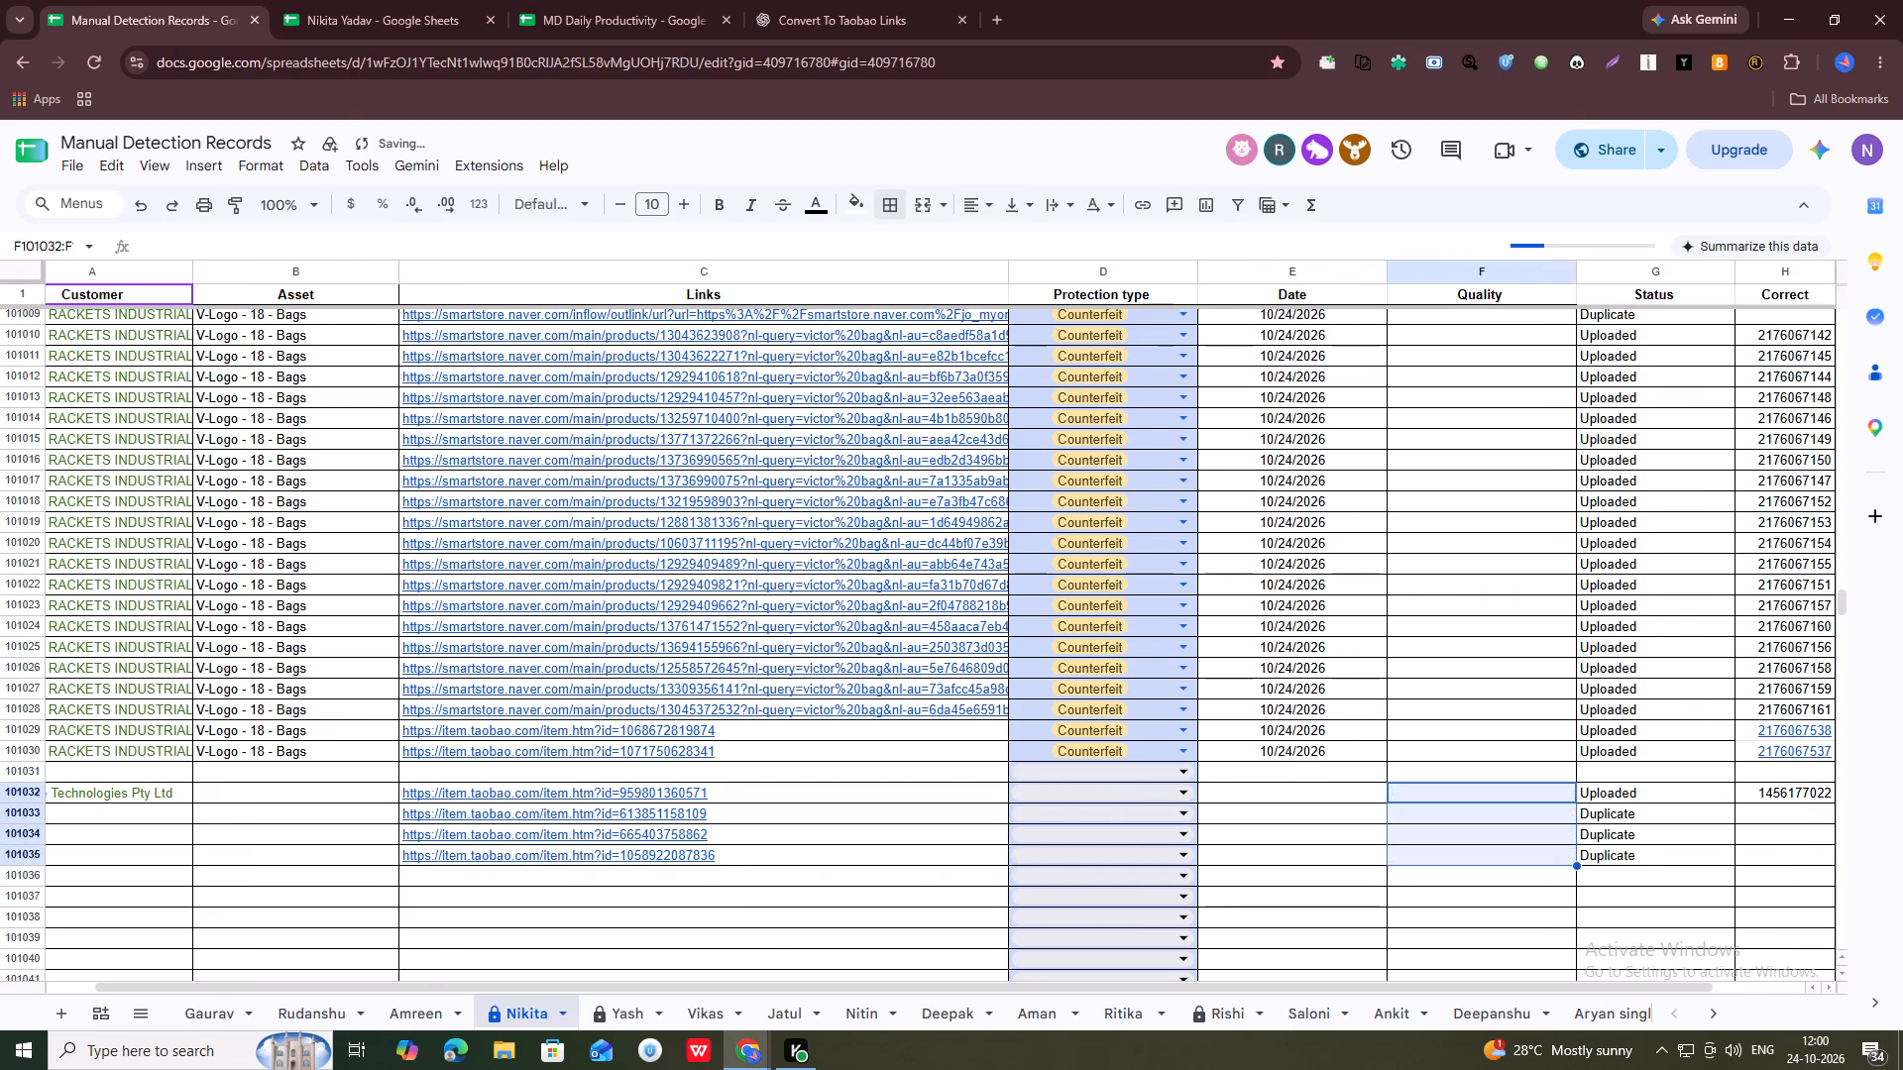
Copy protection type Counterfeit and date 10/24/2026 from row 101030 into row 101032 and fill them down to row 101035.
key(Right)
key(ctrl+Up)
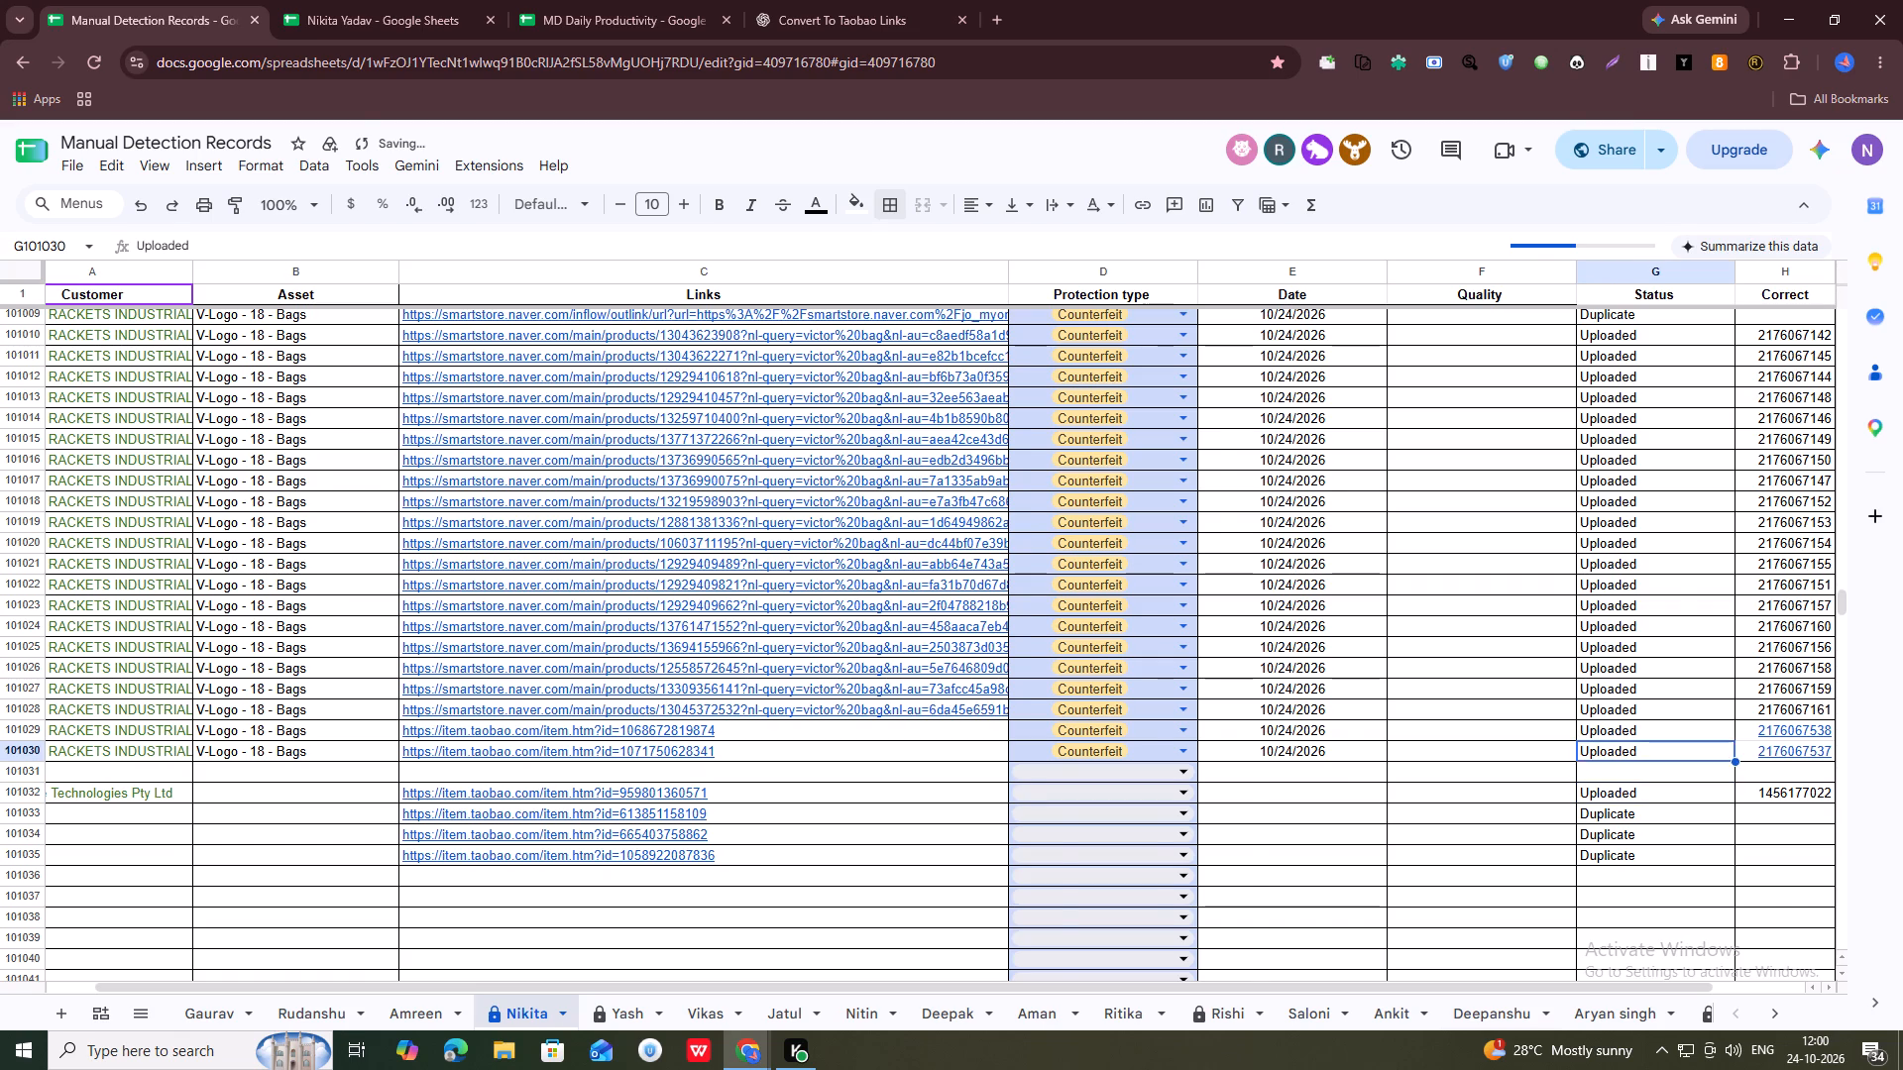
key(ctrl+Left)
key(ctrl+Left)
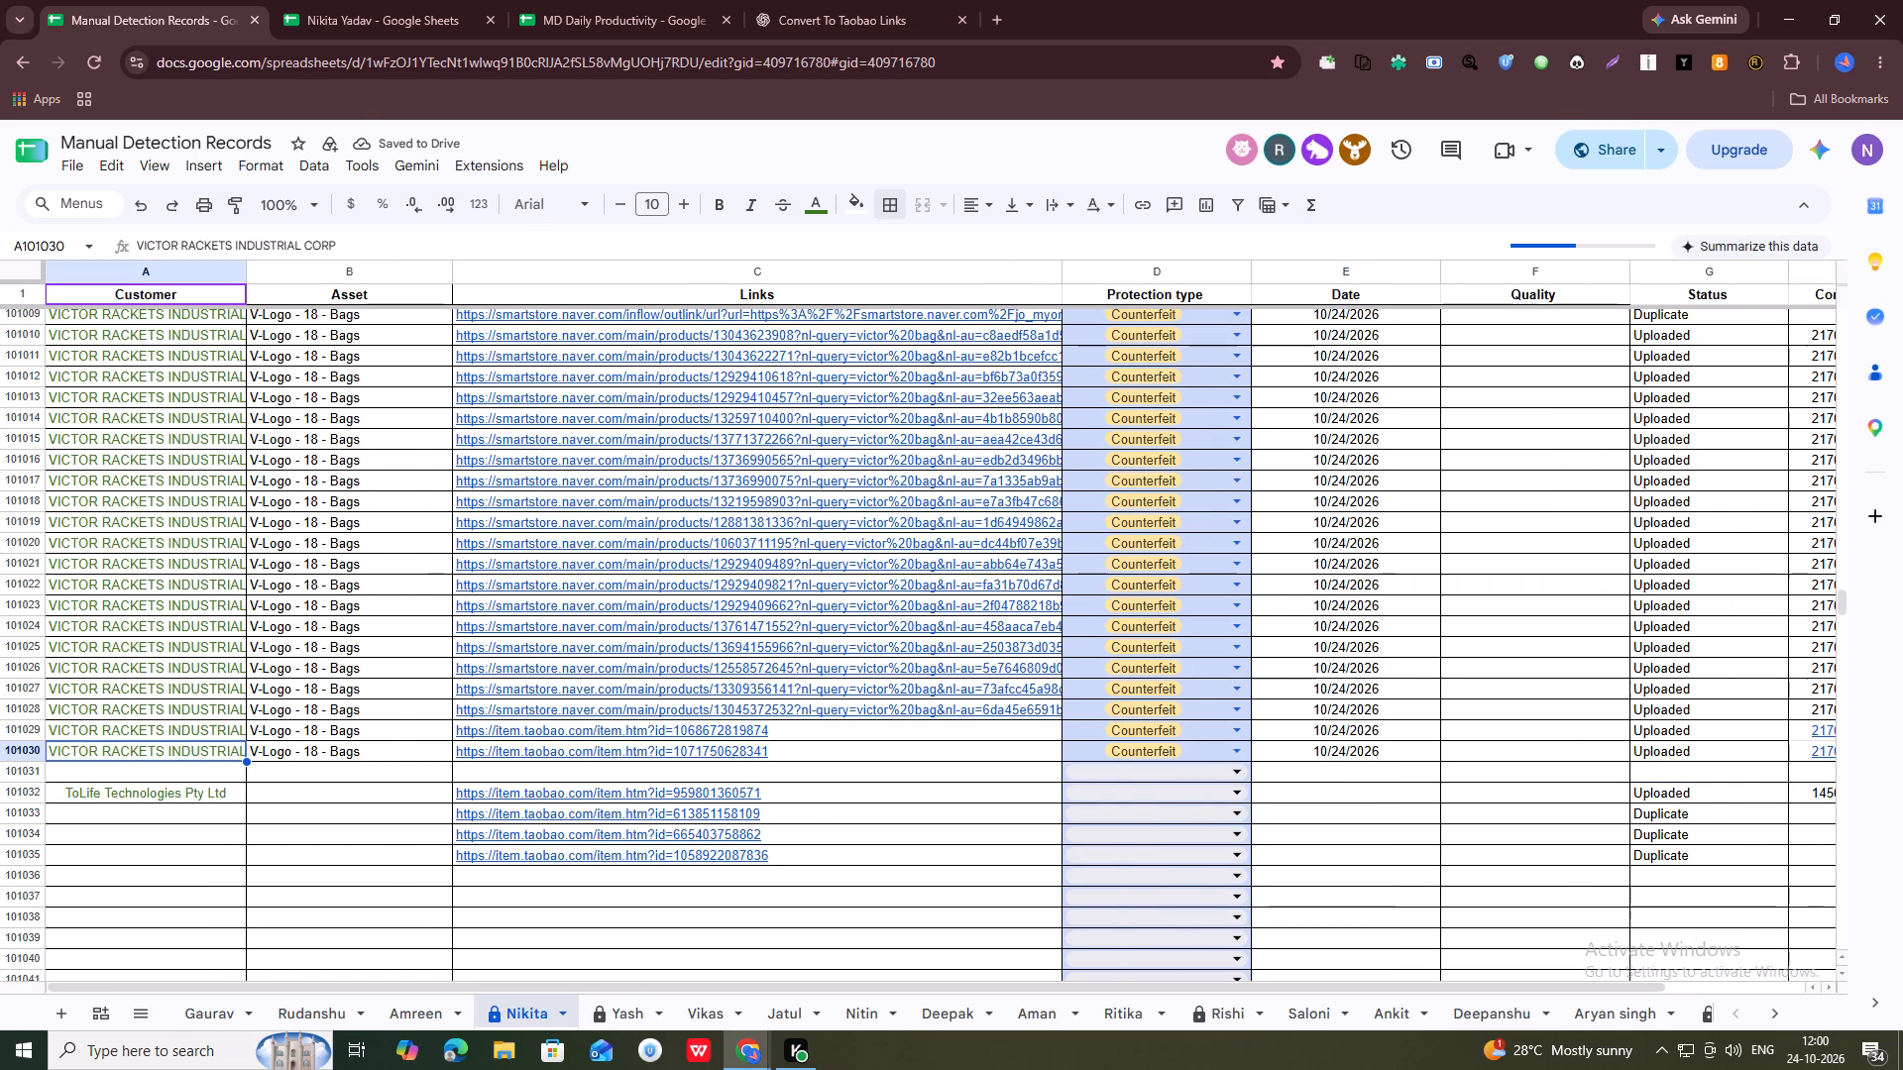
key(ctrl+Right)
key(Left)
key(shift+Right)
key(ctrl+c)
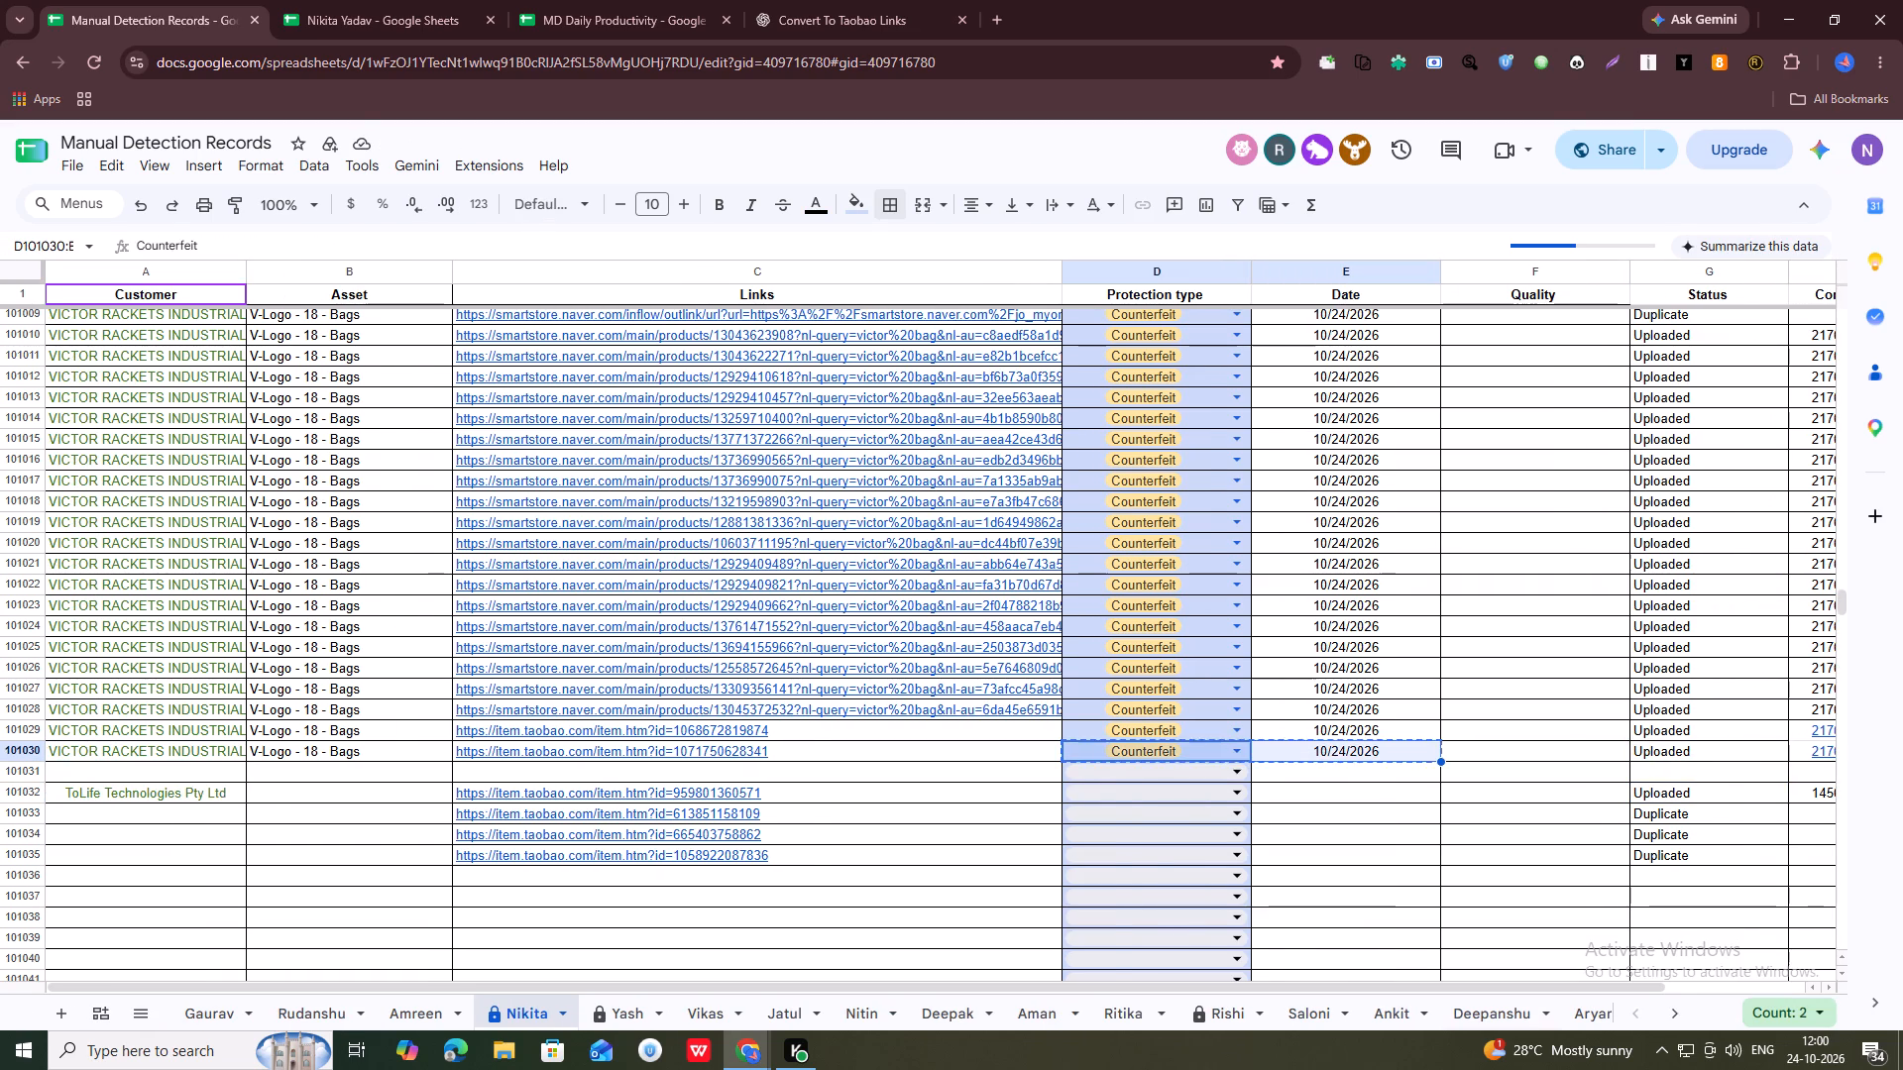
key(Down)
key(Down)
key(ctrl+v)
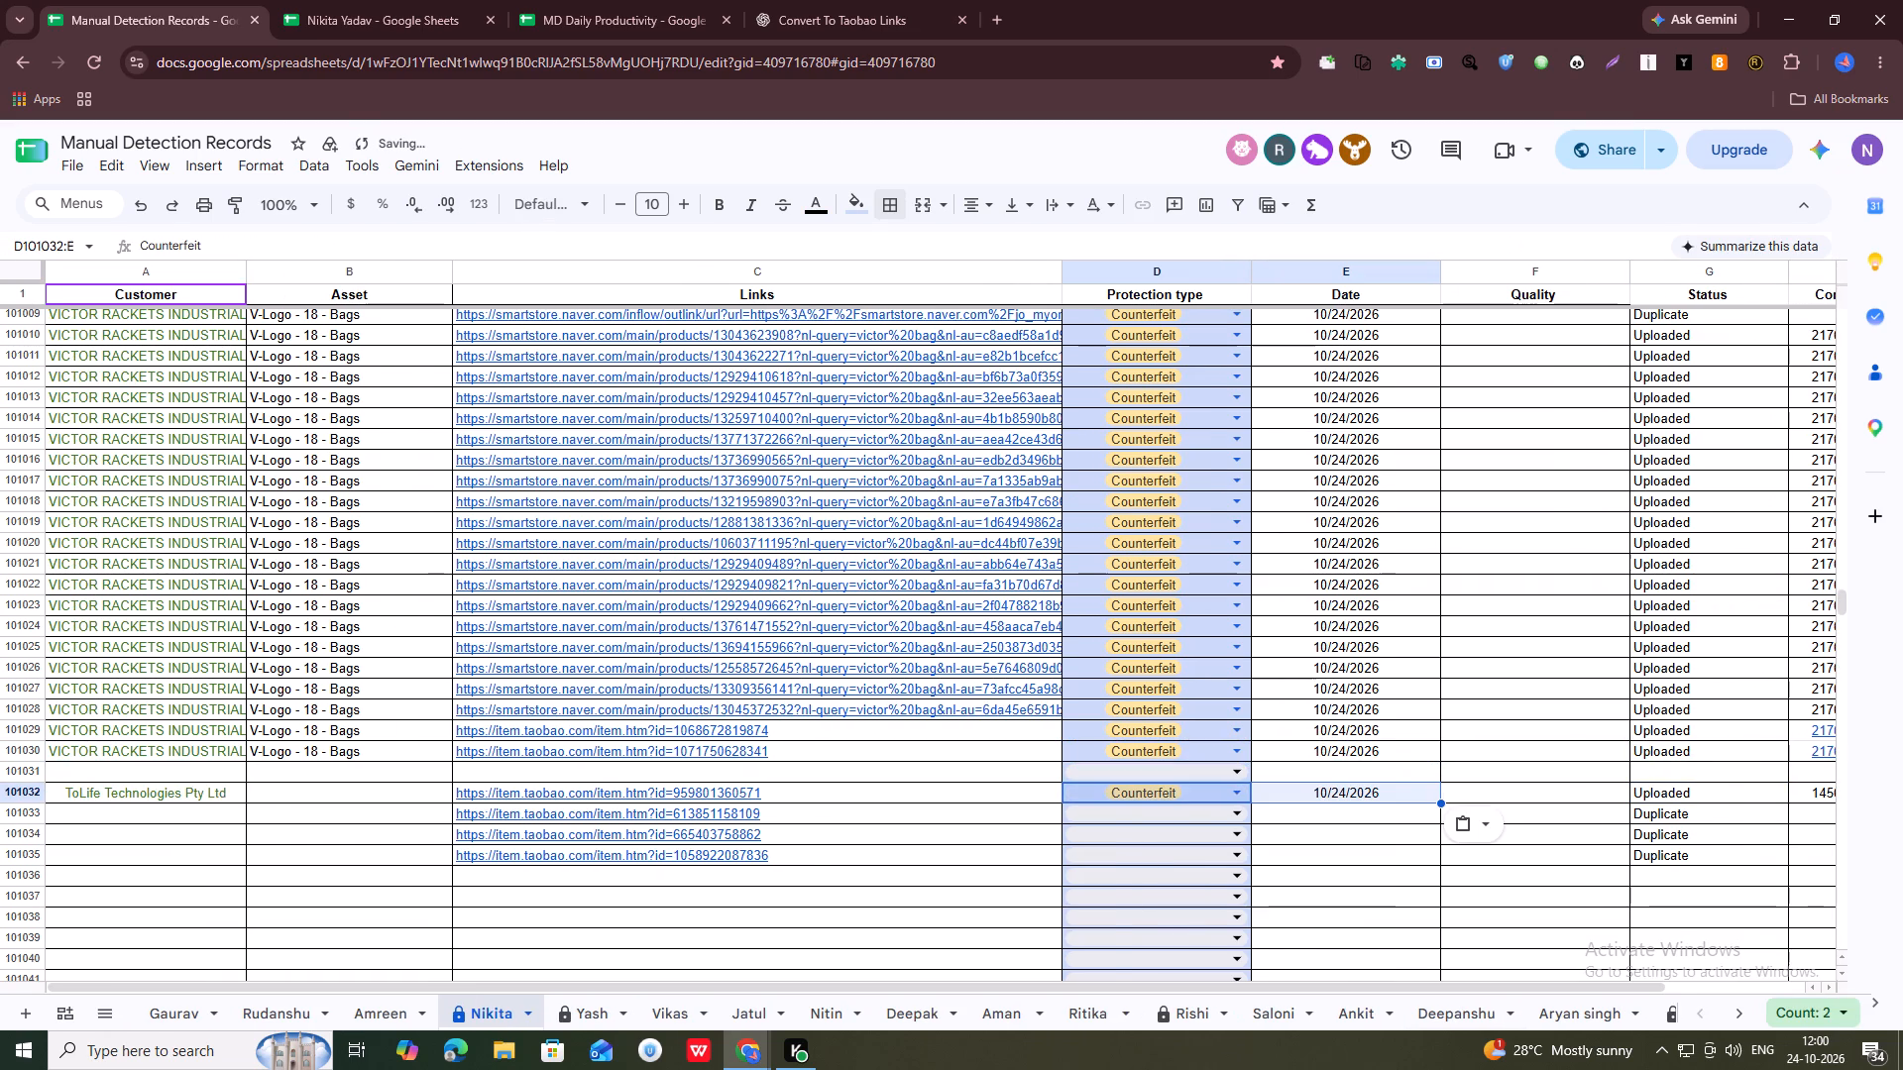
key(ctrl+space)
key(ctrl+d)
key(ctrl+Left)
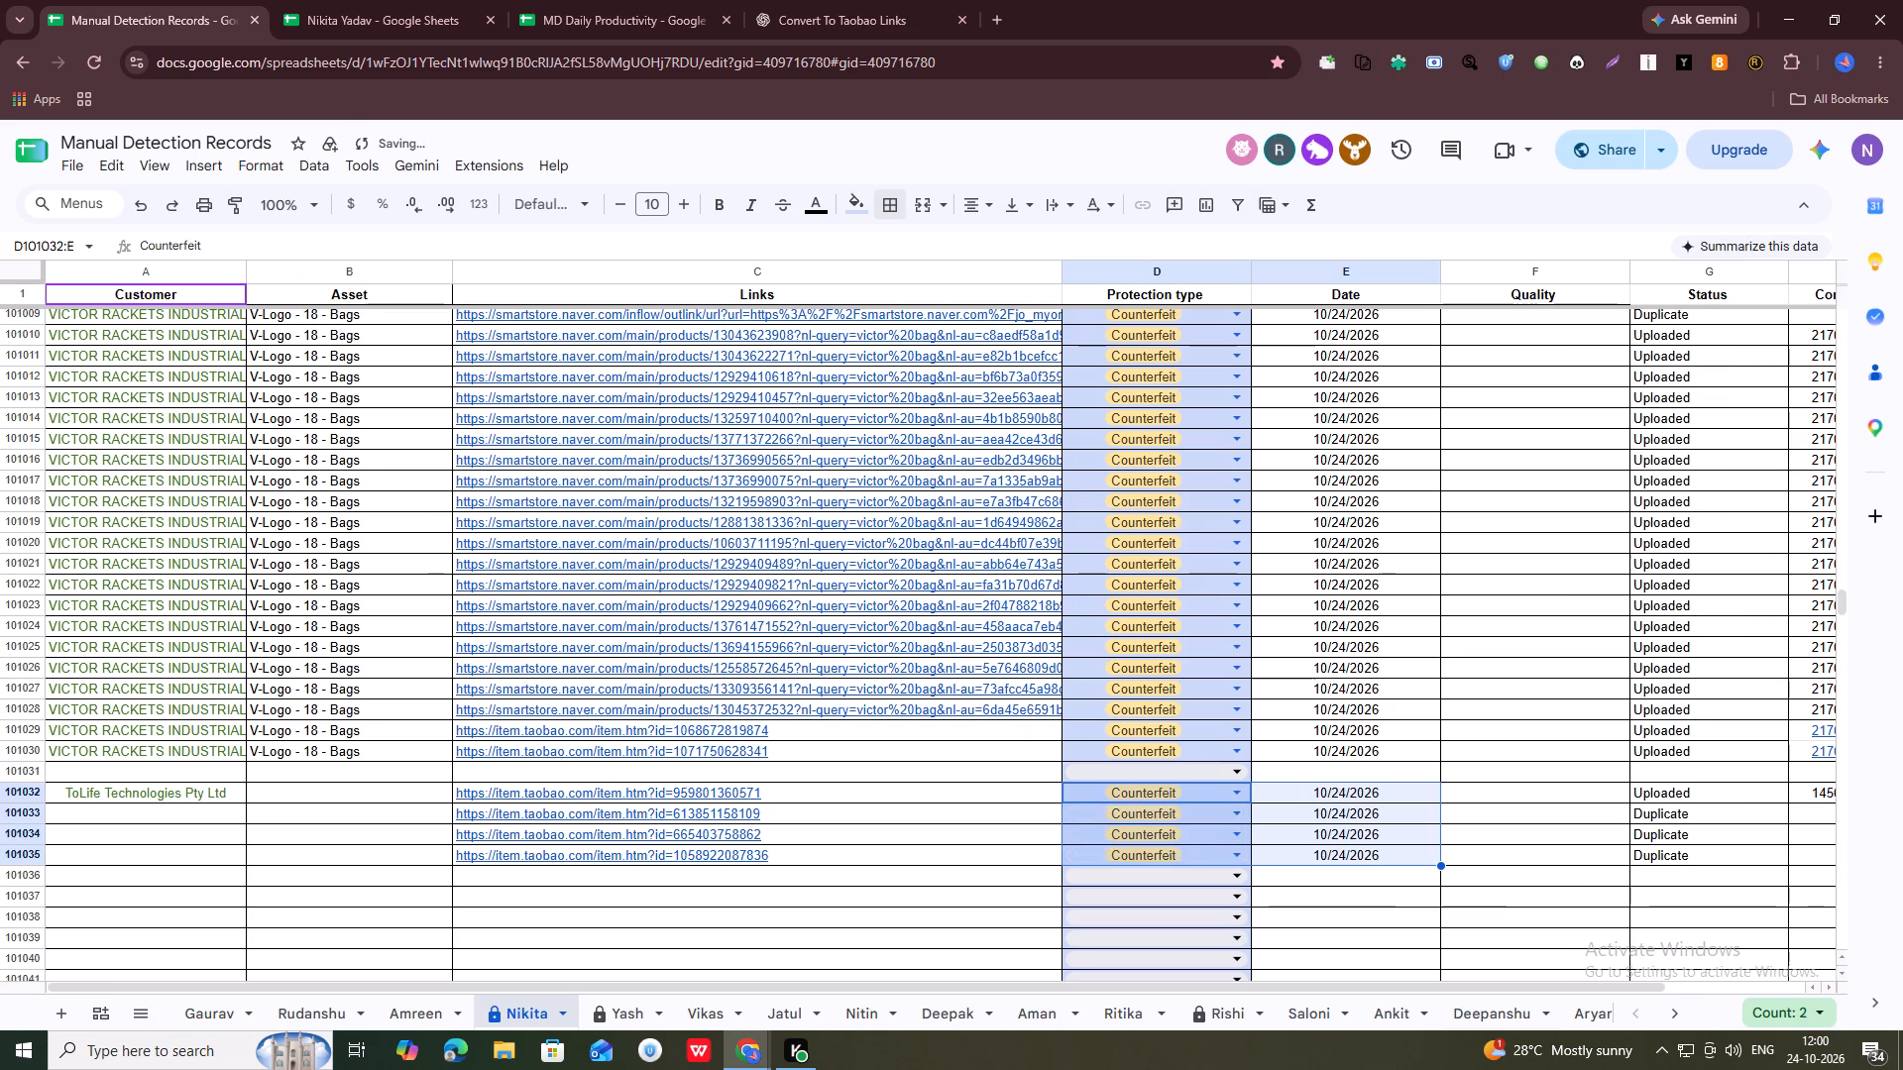
Copy asset VComb - Electric Comb from Red Points into row 101032 and fill customer and asset down to row 101035.
key(alt+Tab)
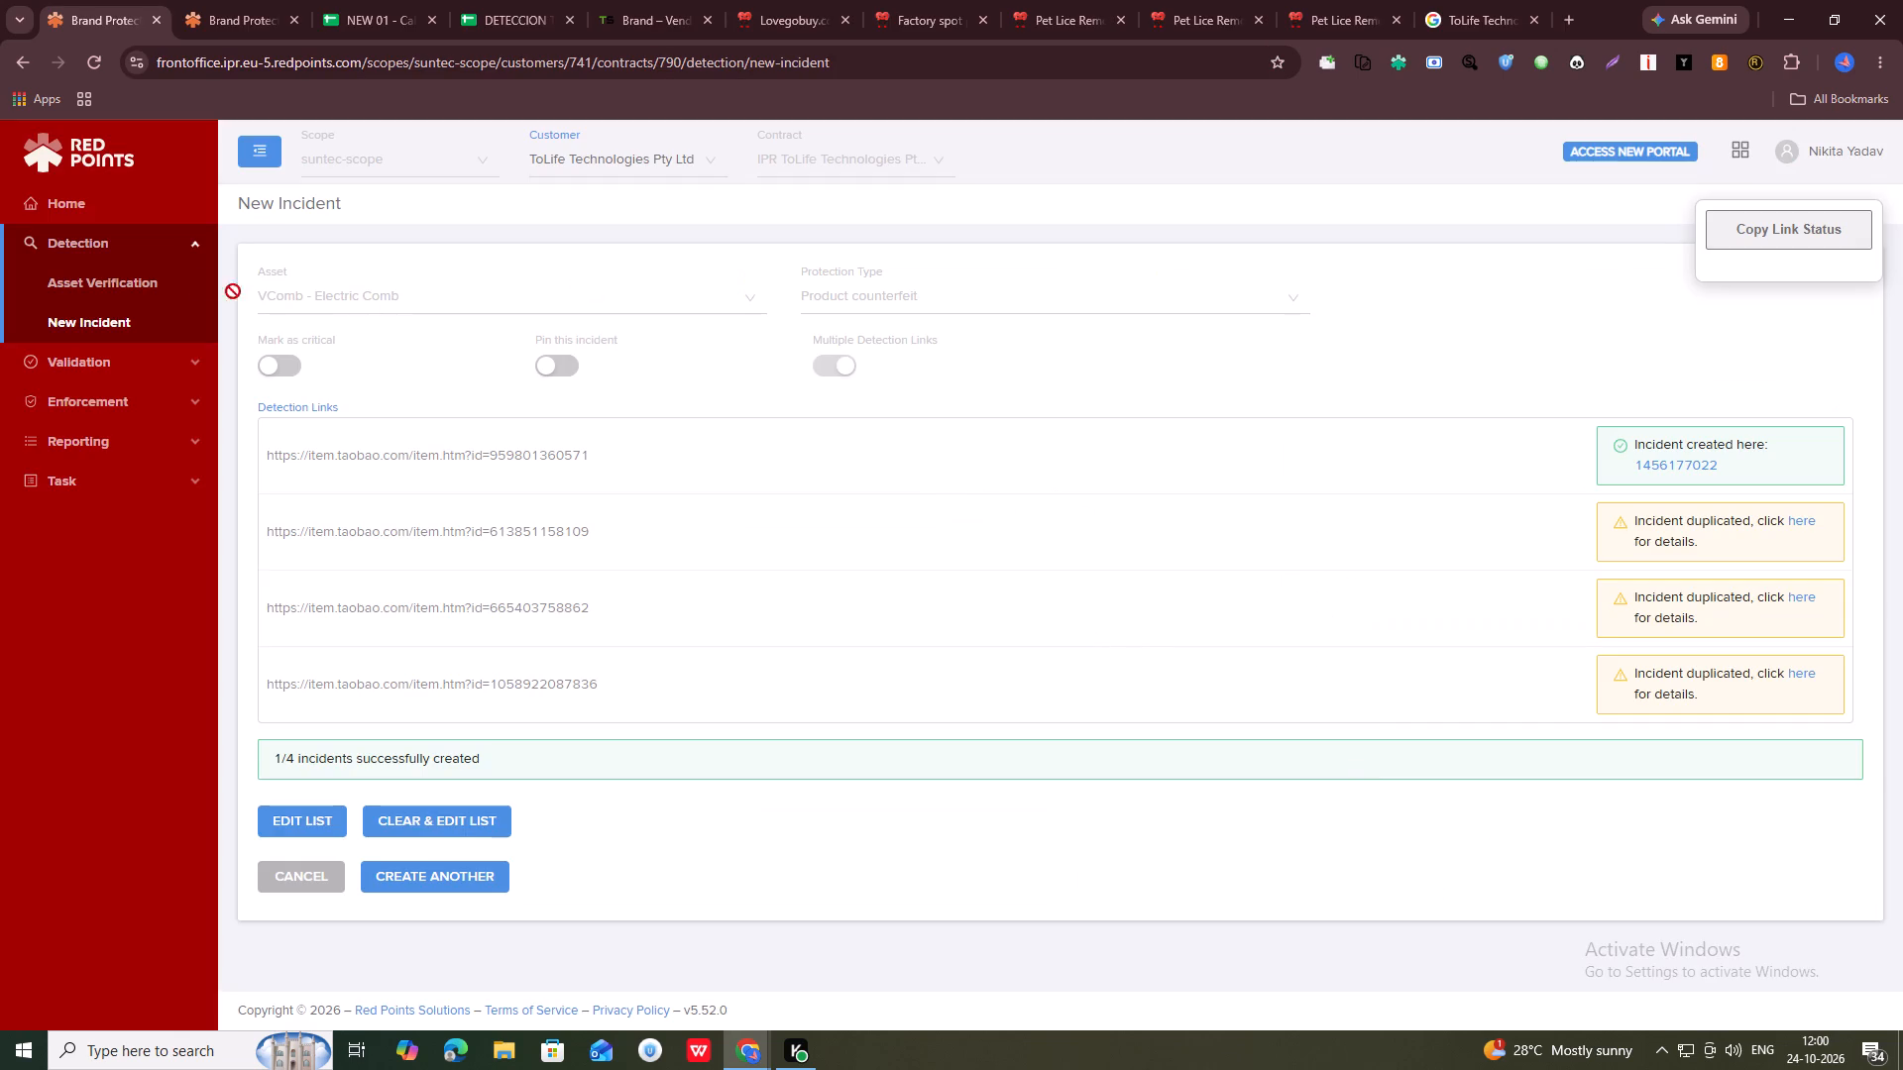
alt+click(337, 287)
key(alt+Tab)
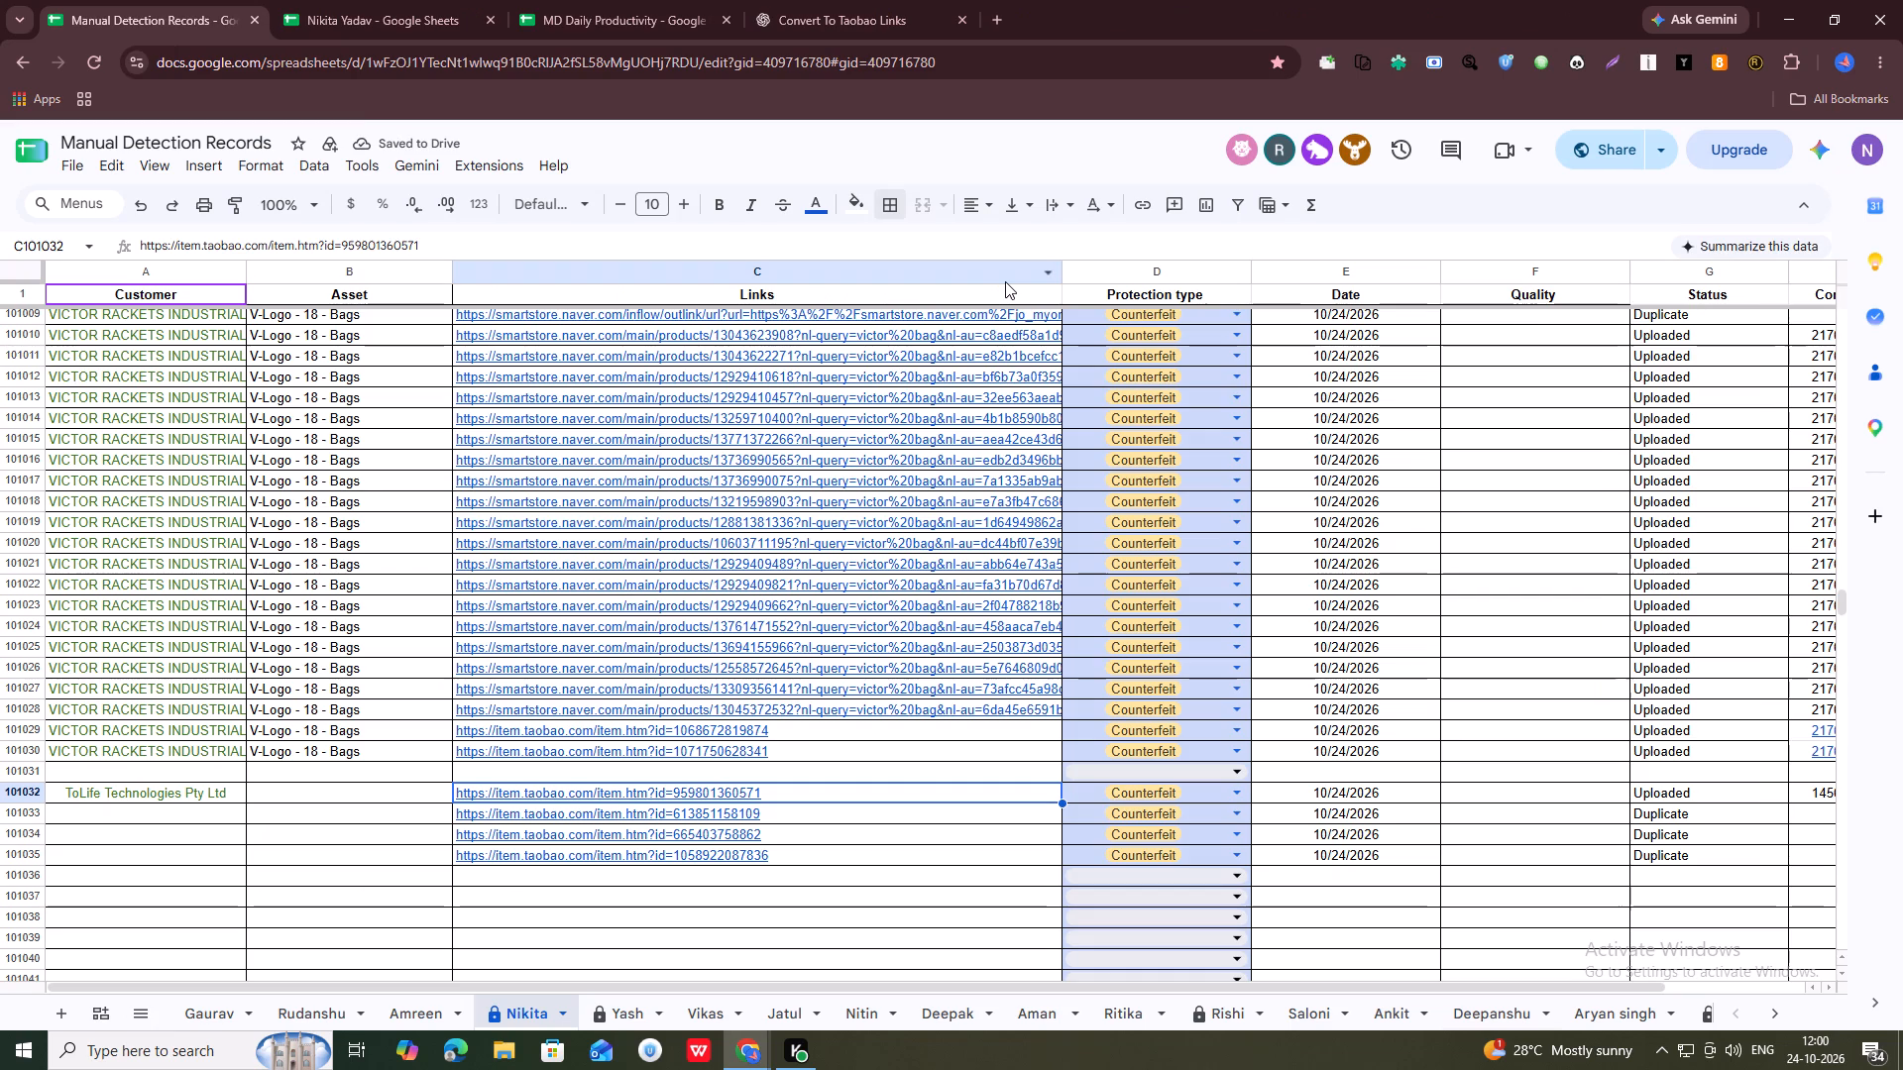
key(Left)
key(ctrl+v)
key(shift+Left)
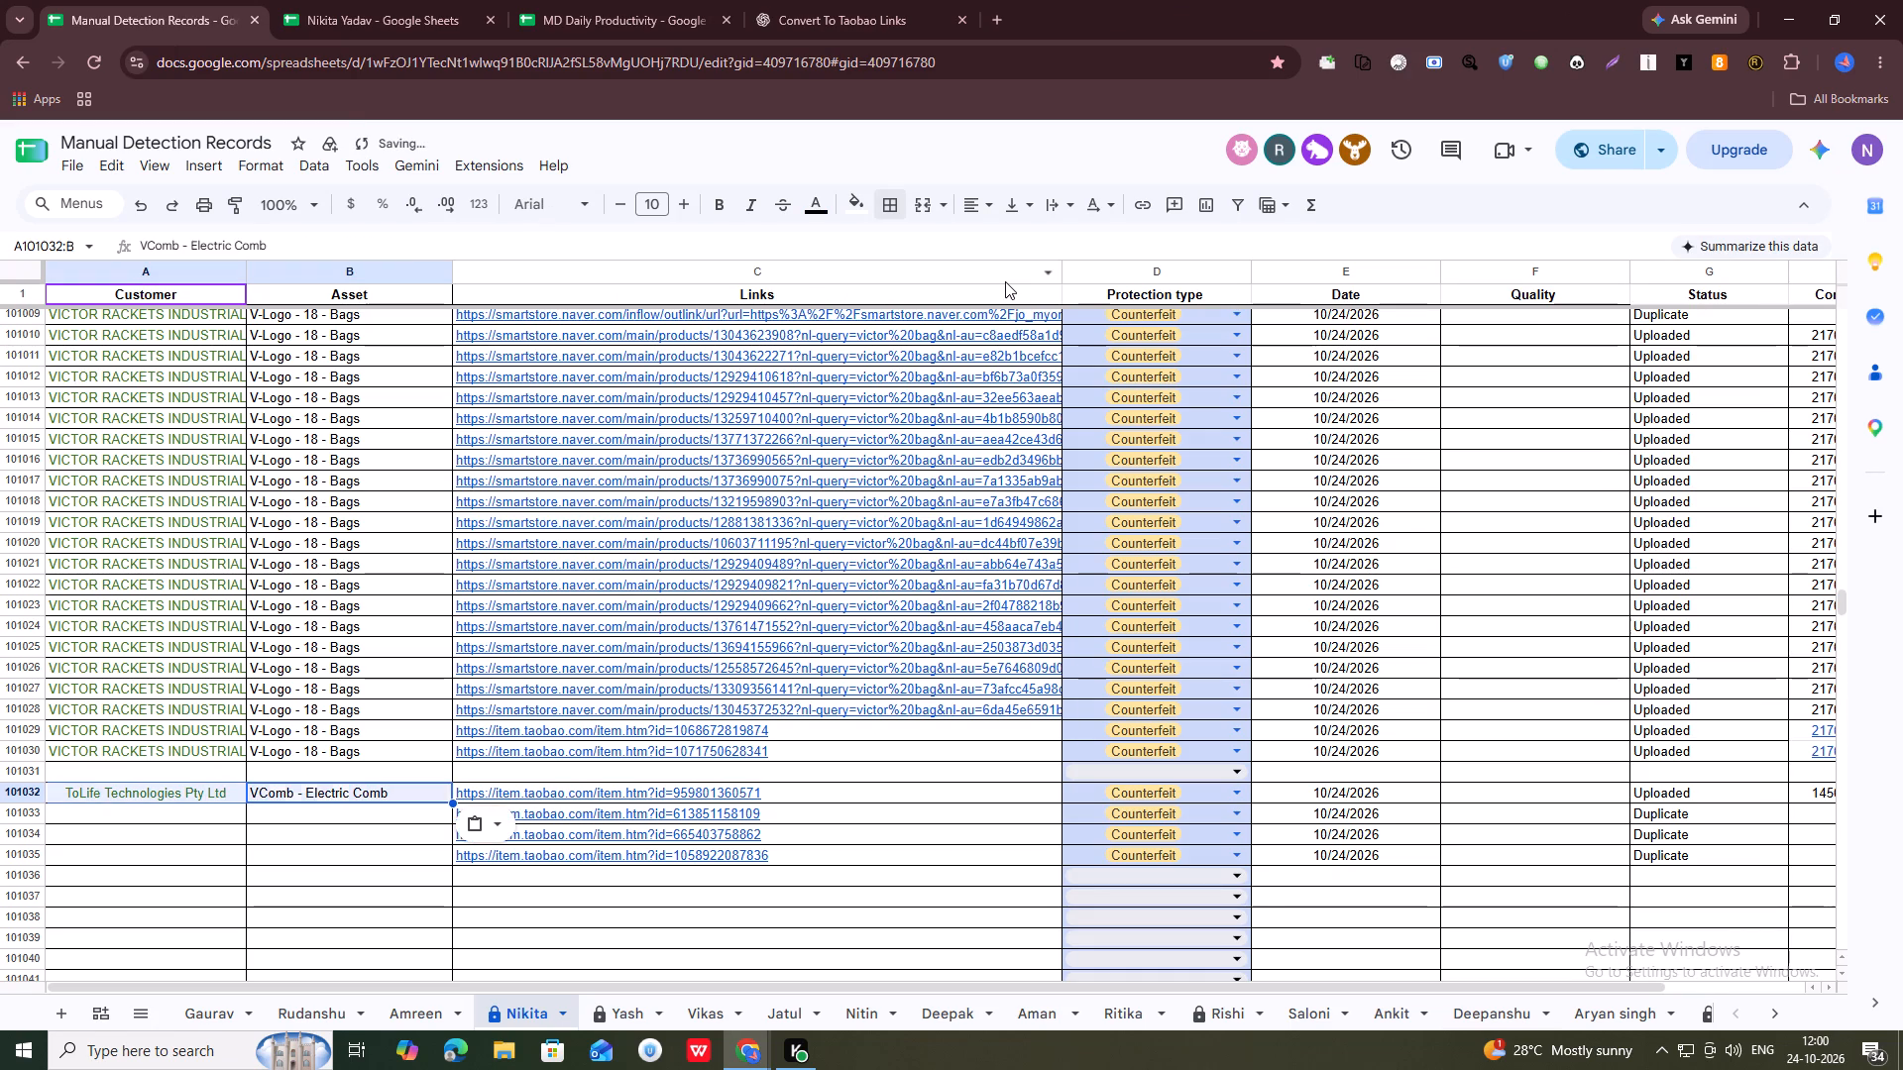
key(ctrl+space)
key(ctrl+d)
key(Right)
key(Right)
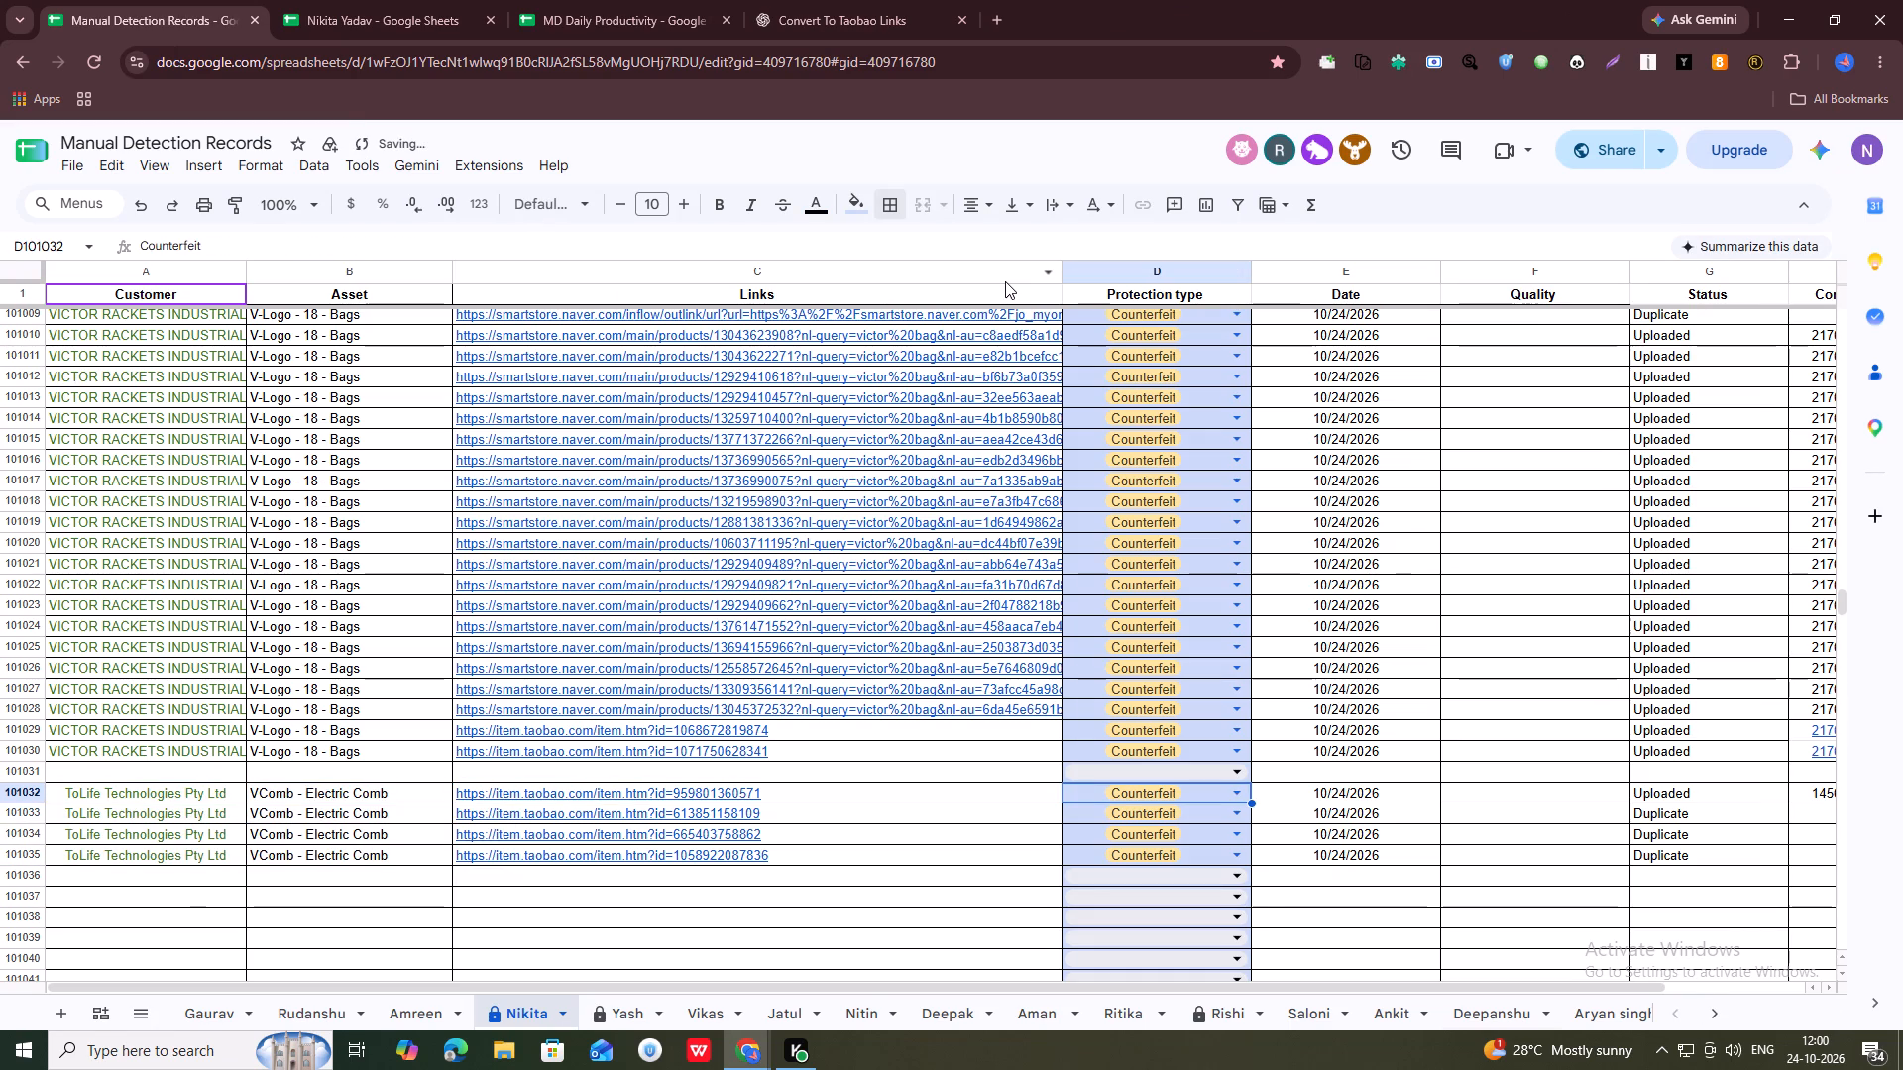
Clear the submitted detection links from the Red Points incident form.
key(alt+Tab)
click(414, 823)
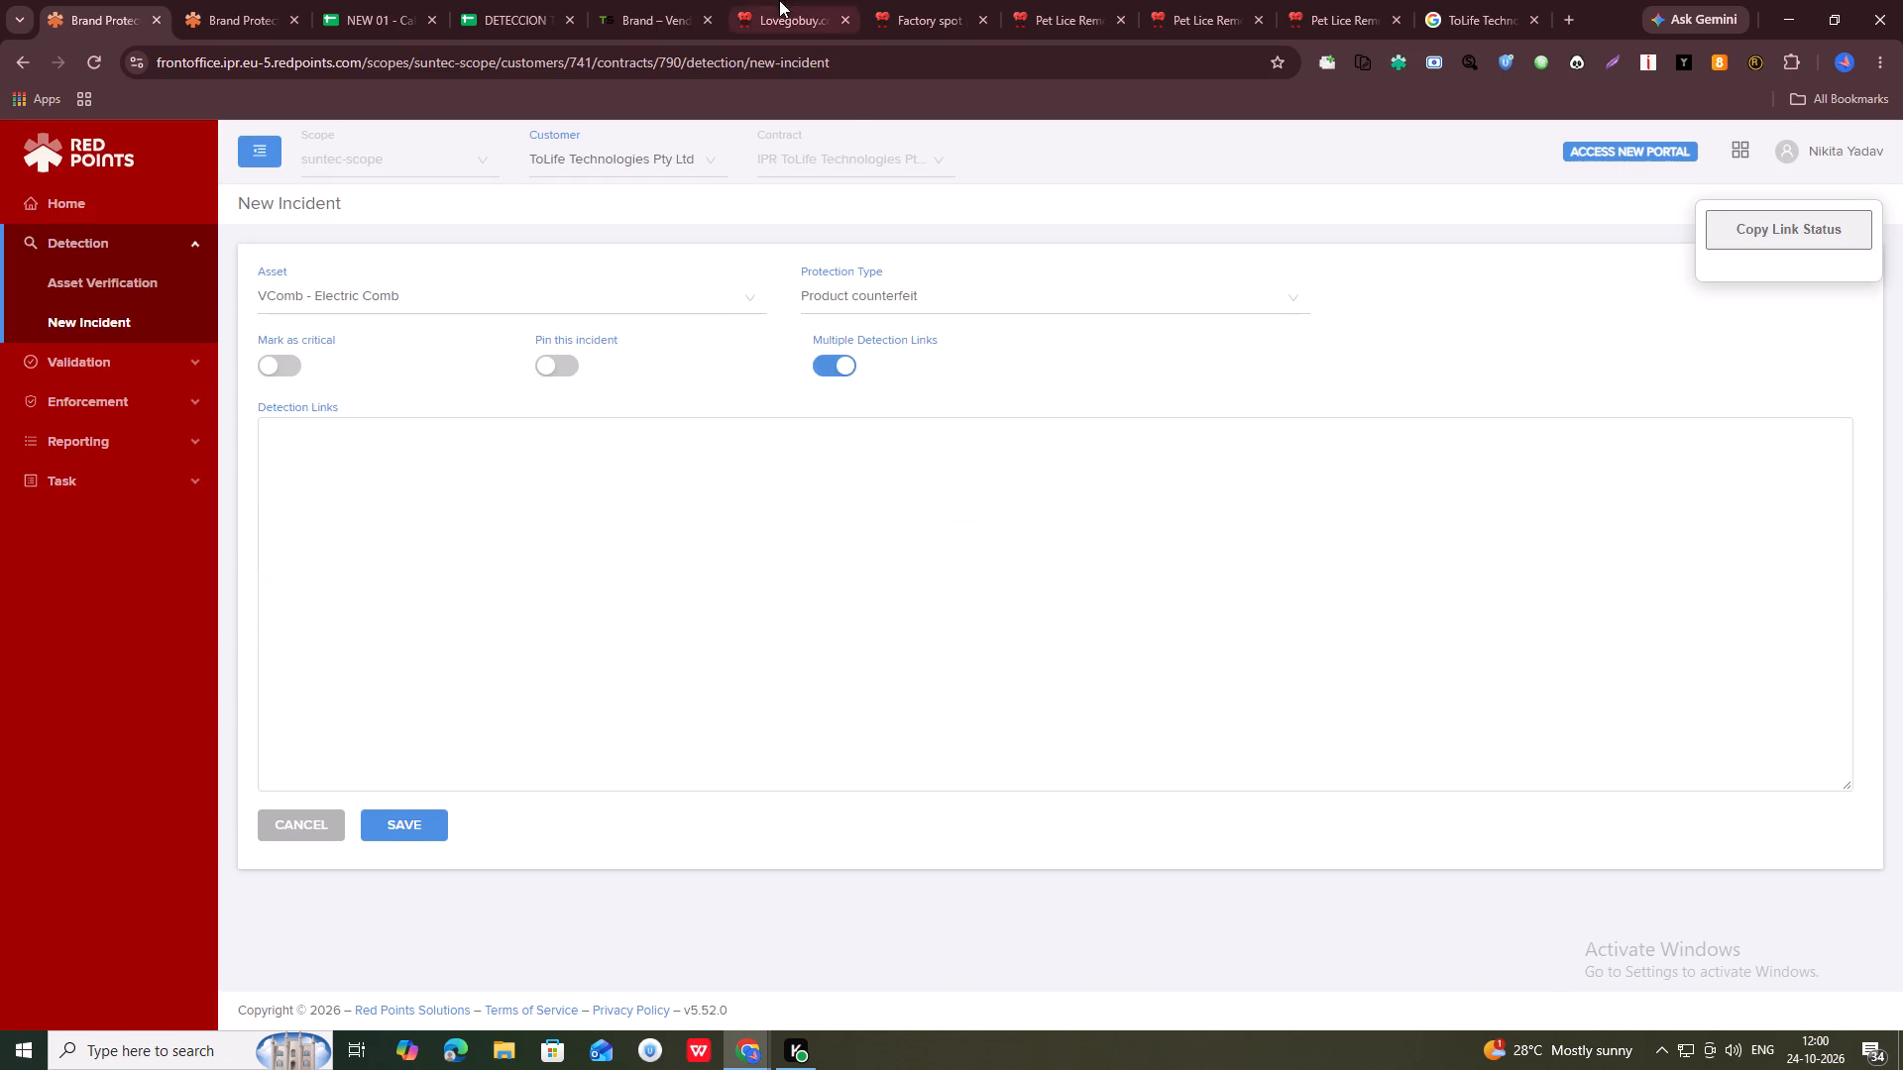
Filter the Tuinet Brand tracker by customer ToLife Technologies Pty Ltd and edit its site entry for day 24.
click(648, 0)
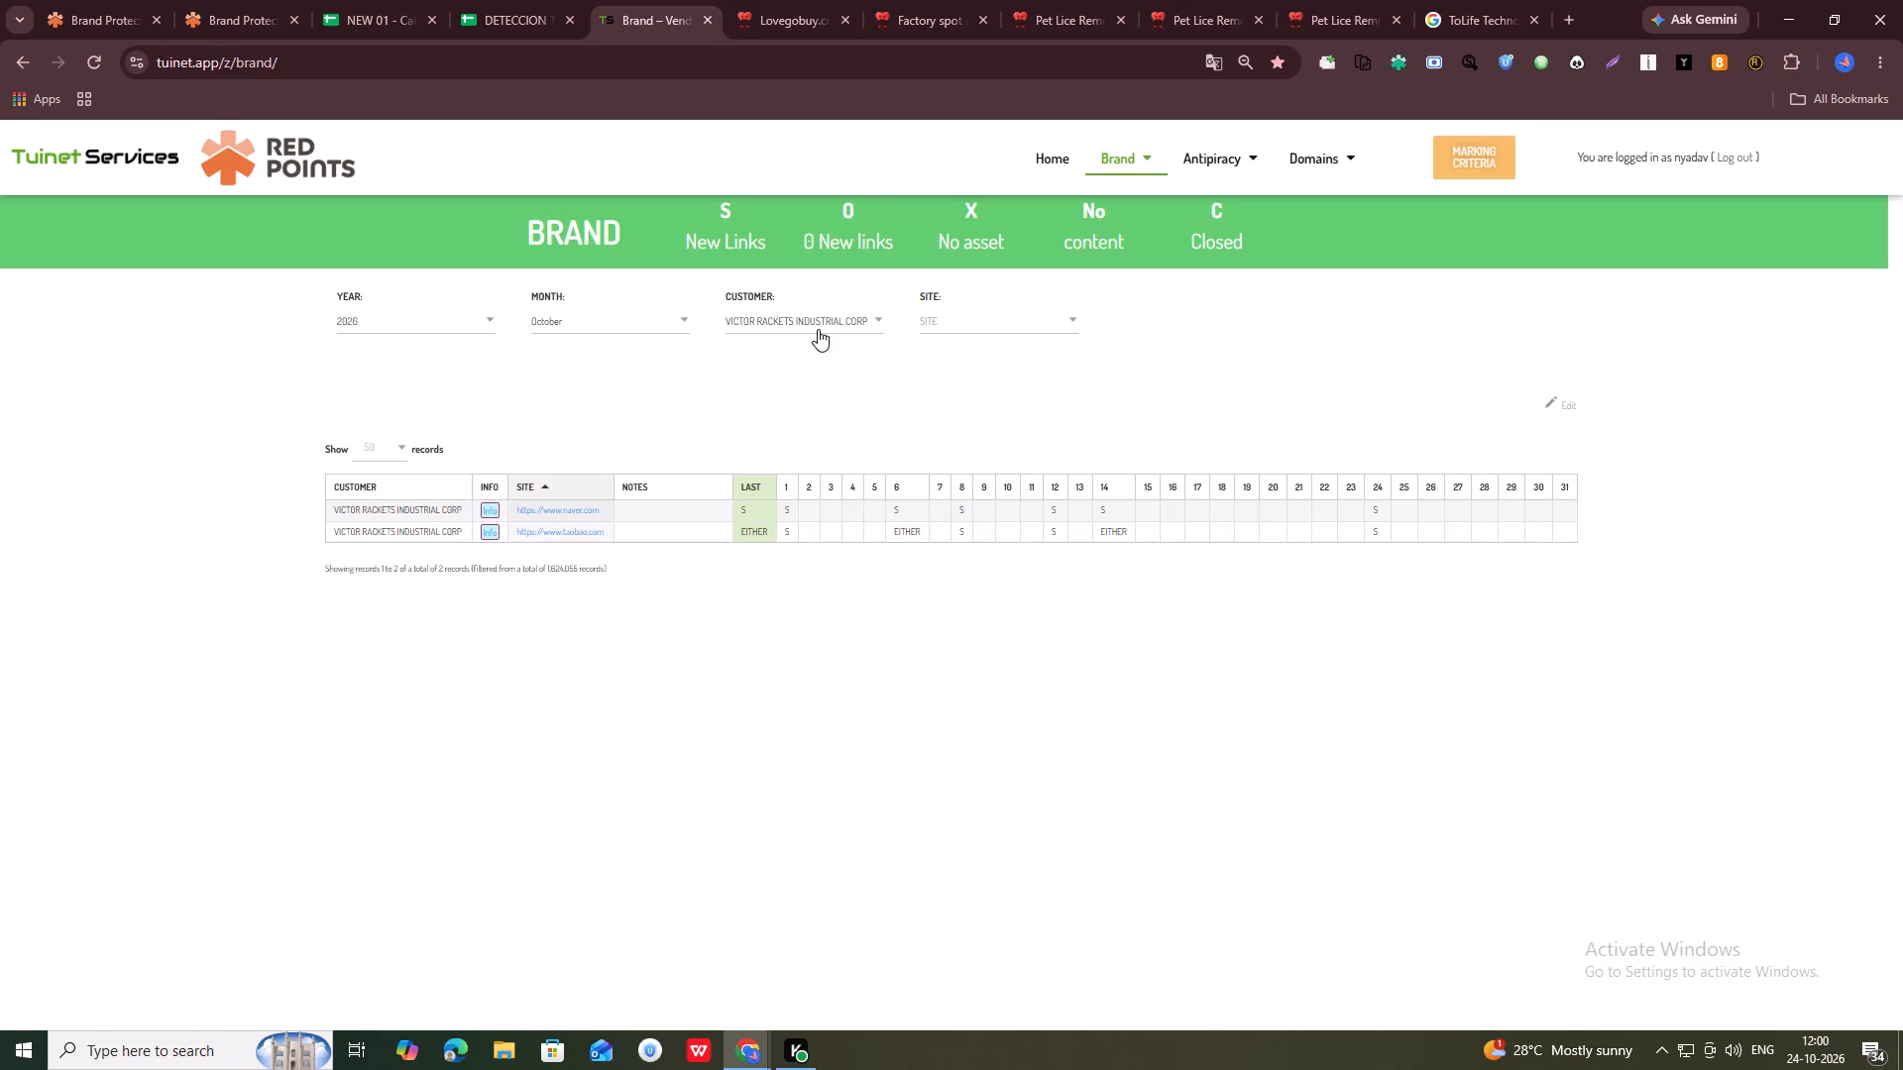
click(818, 328)
text(to)
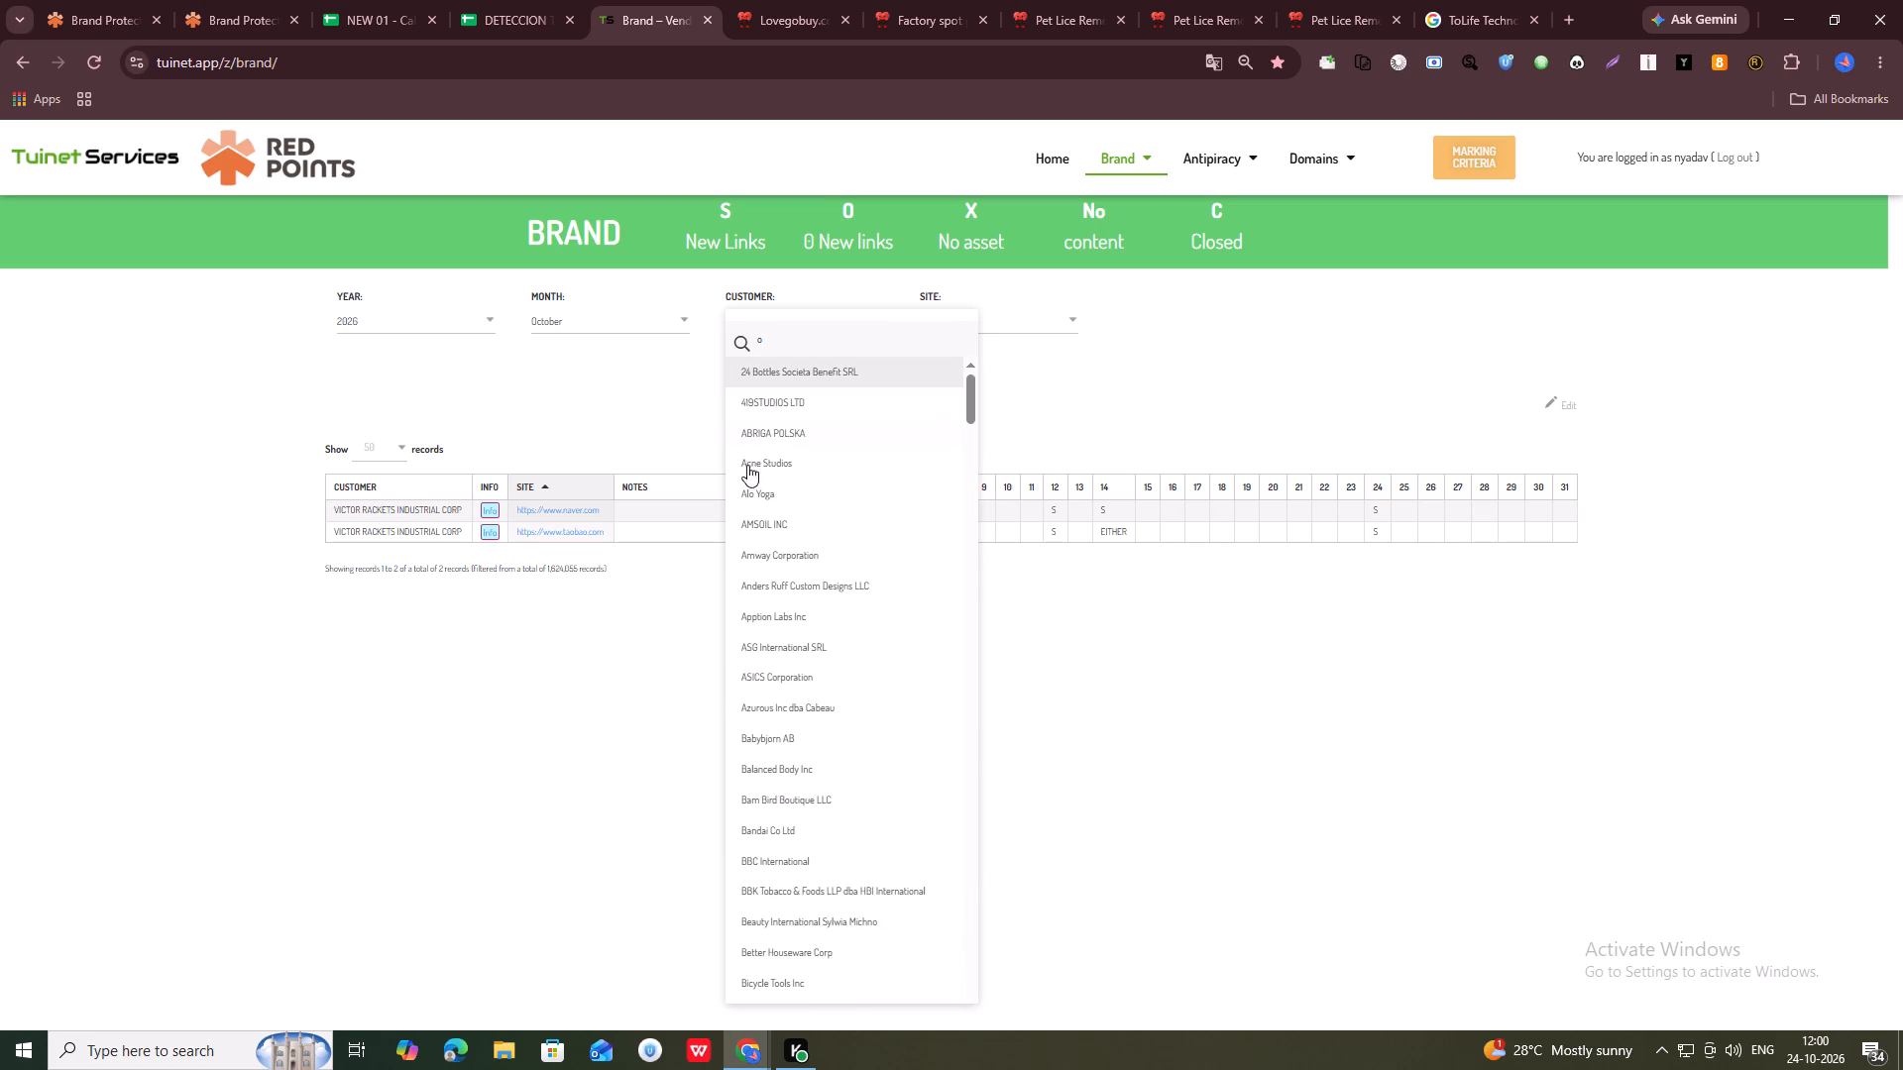
key(BackSpace)
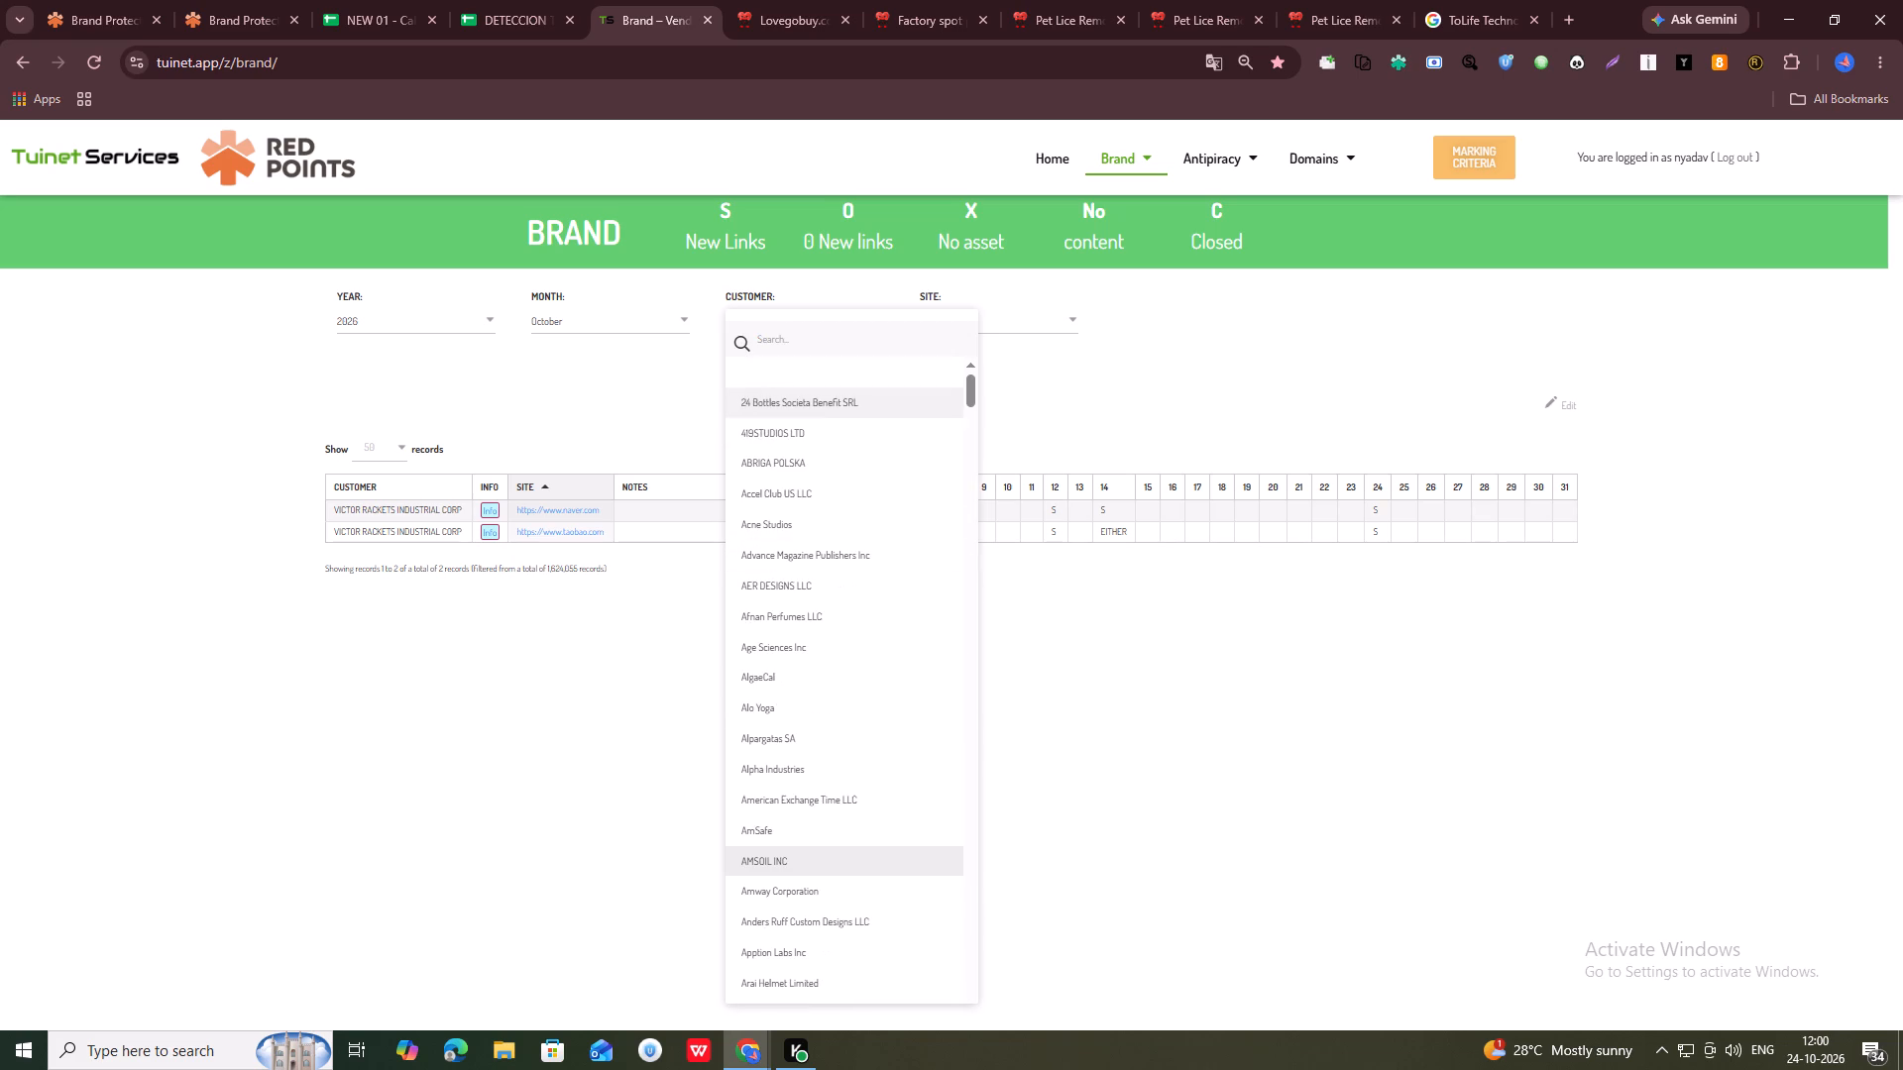
text(to)
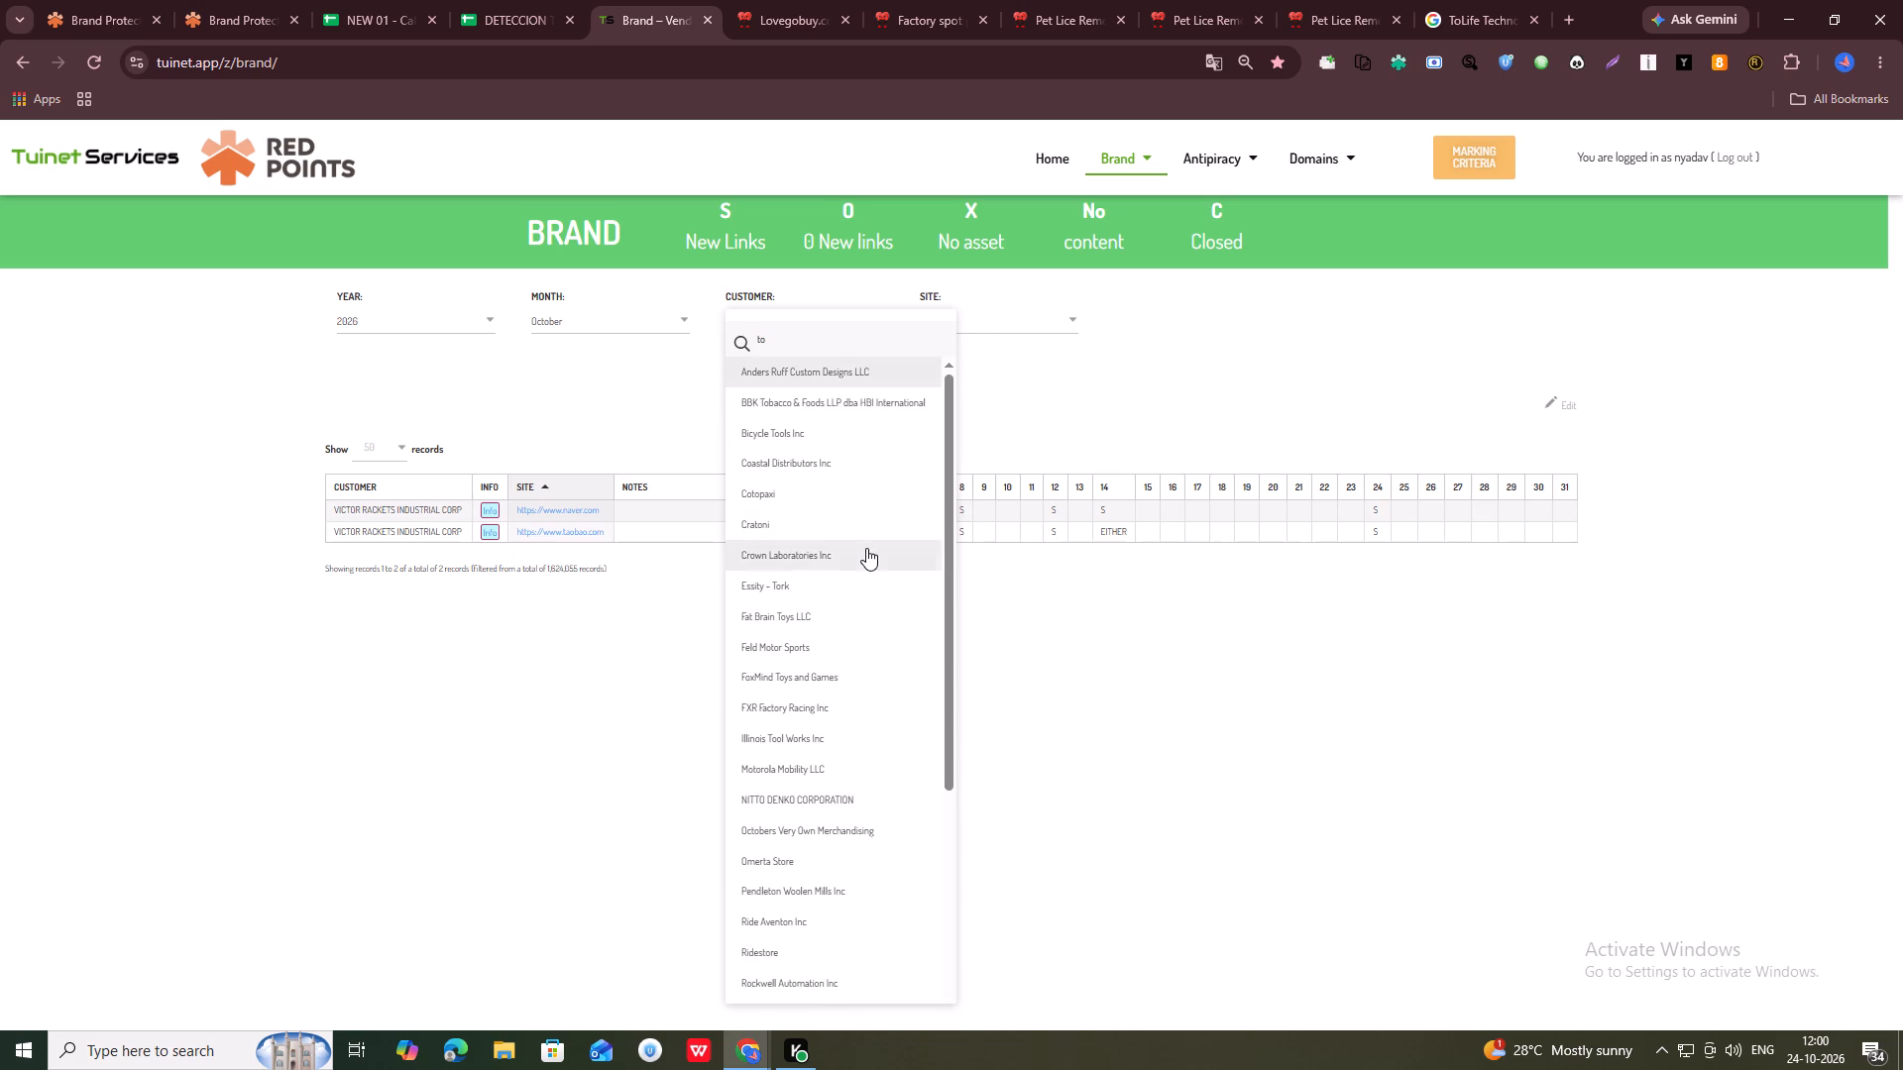
text(li)
click(824, 368)
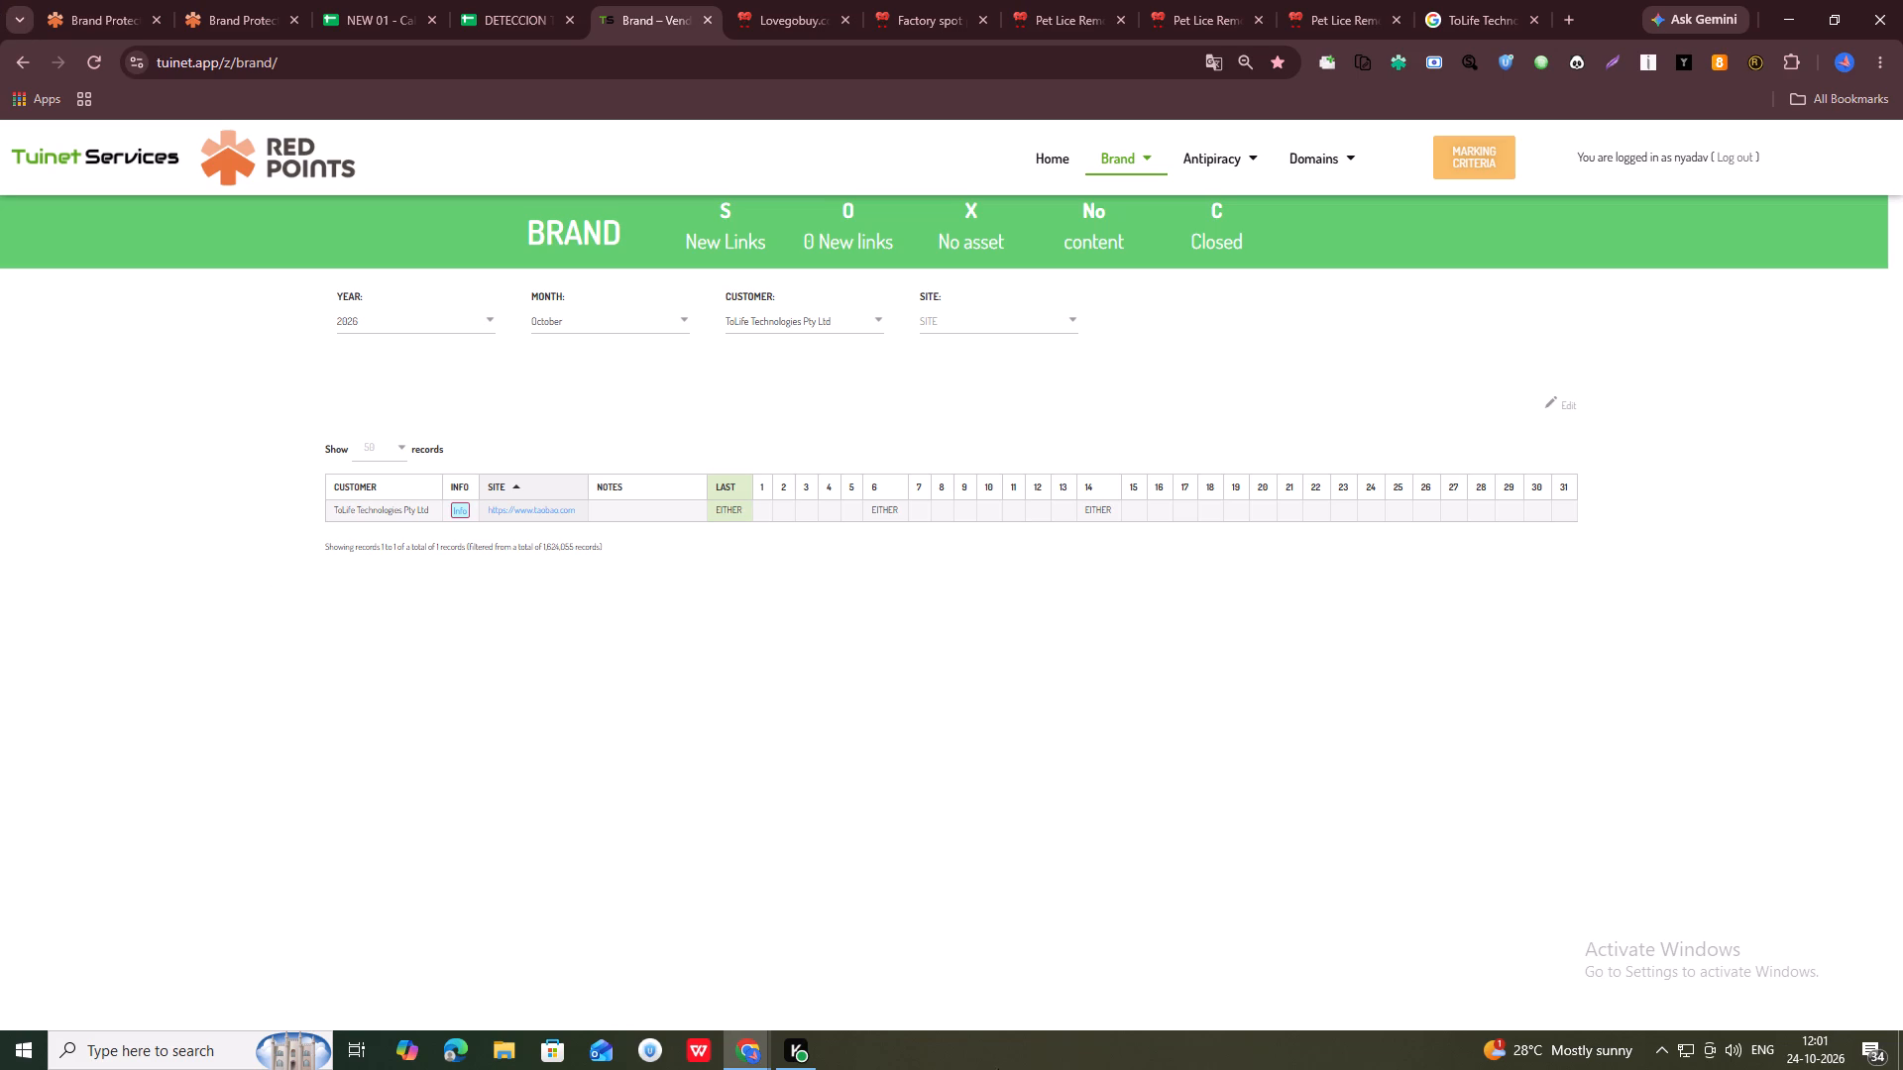
double_click(1375, 512)
click(1344, 557)
Copy customer name Schiek Sports Inc from the calendar sheet and select it as customer in the Red Points New Incident form.
click(359, 0)
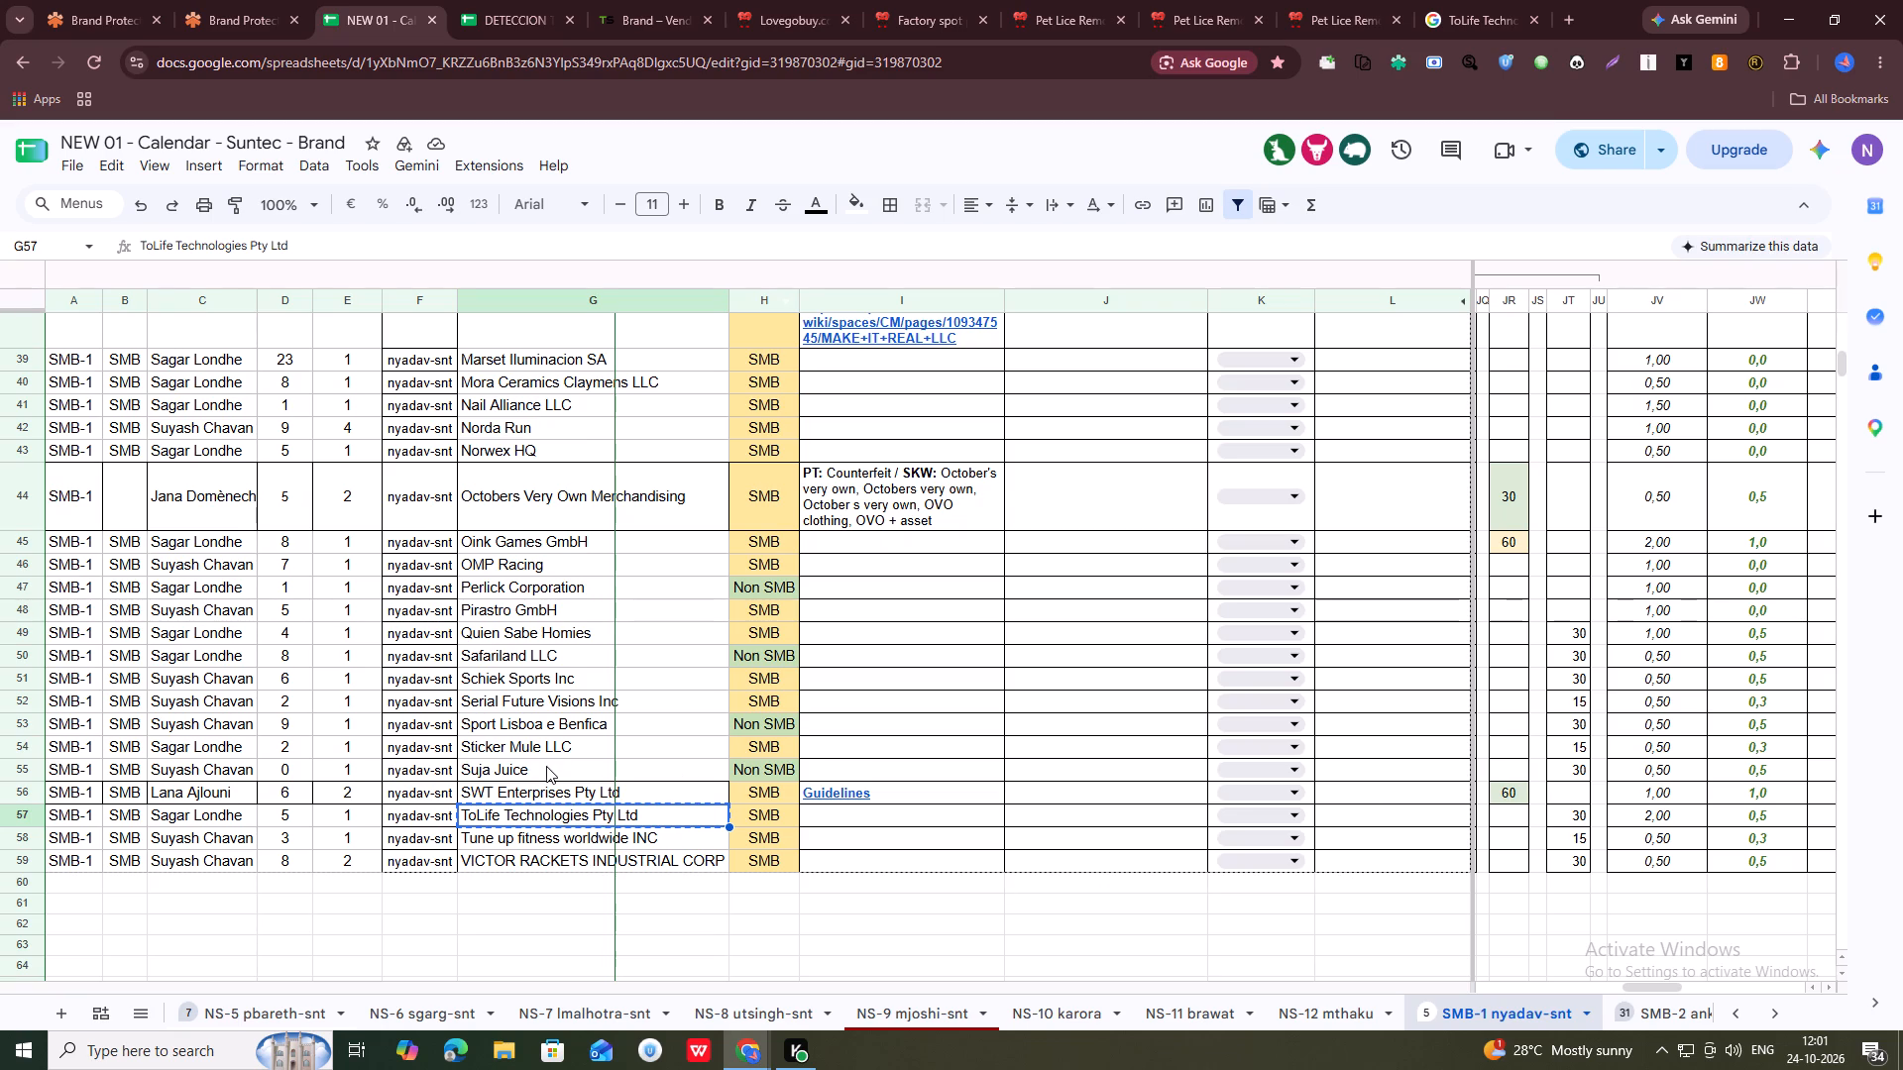
click(555, 720)
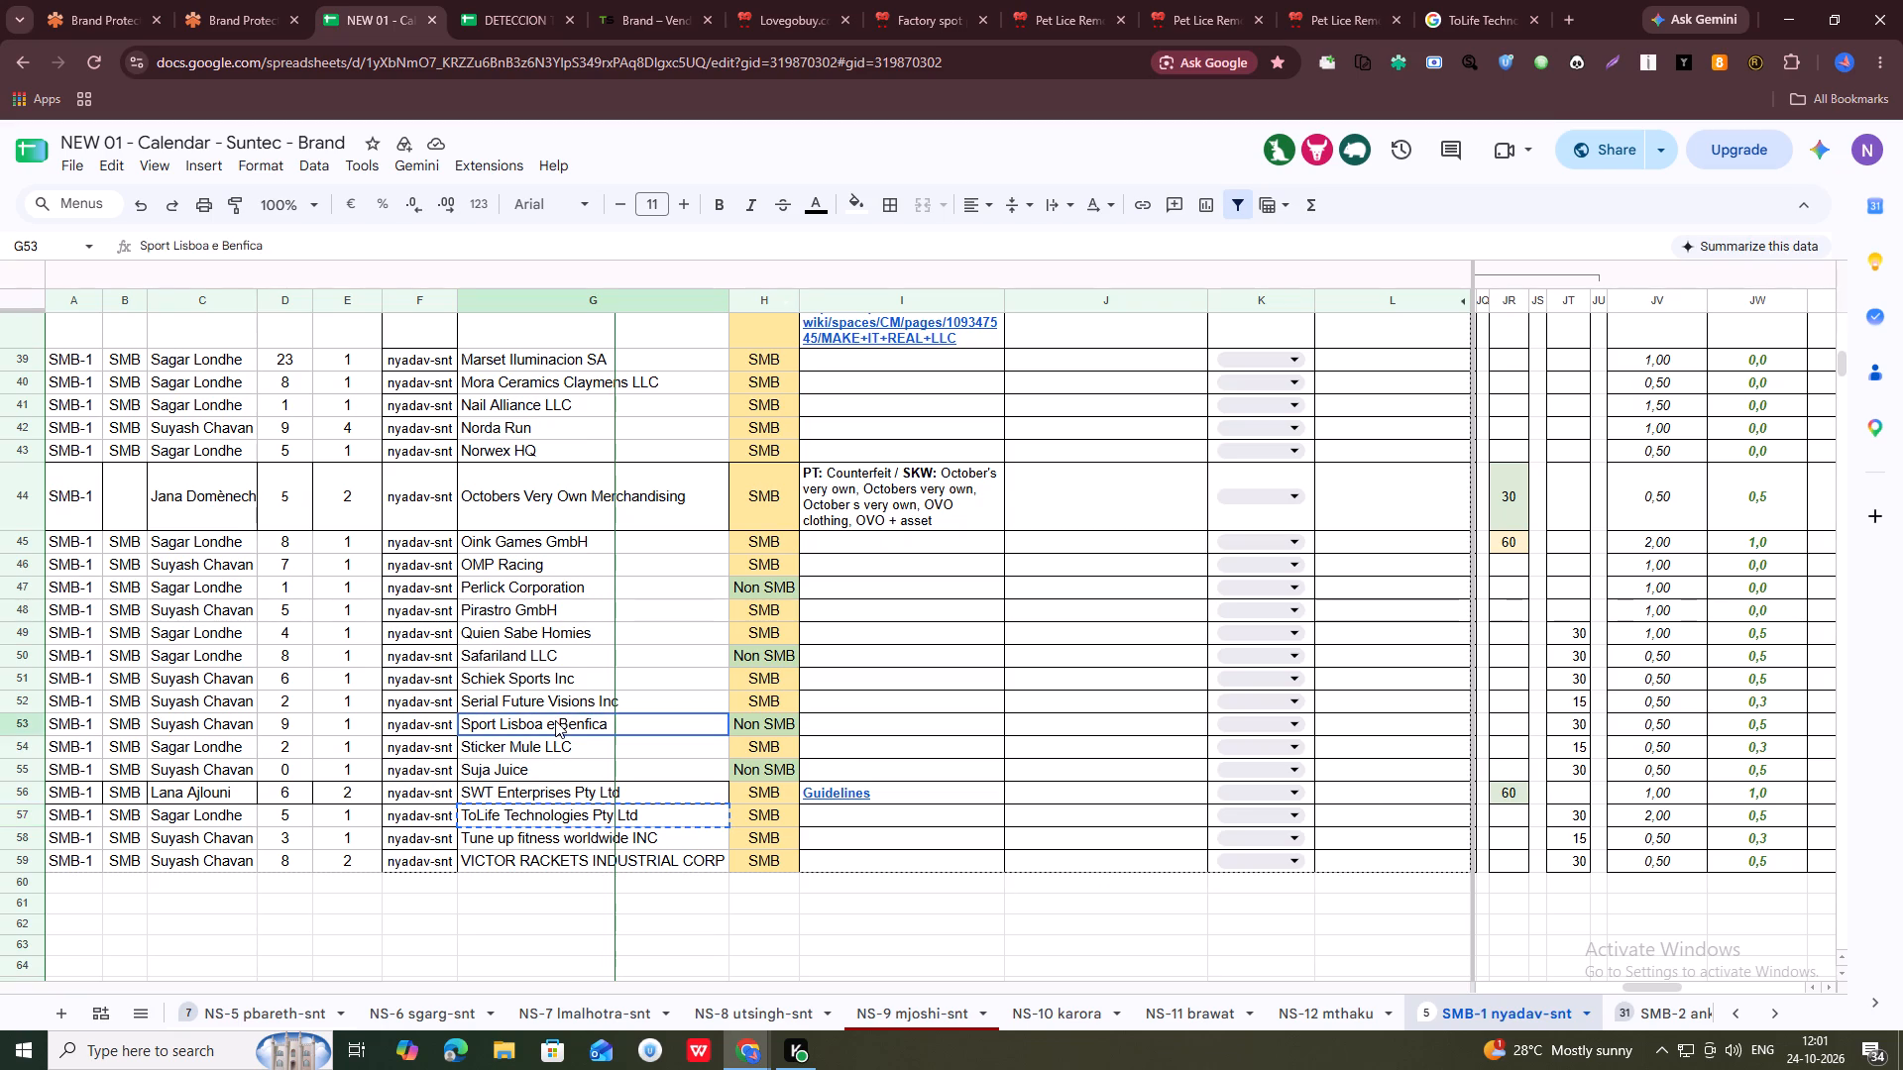
click(564, 677)
key(ctrl+c)
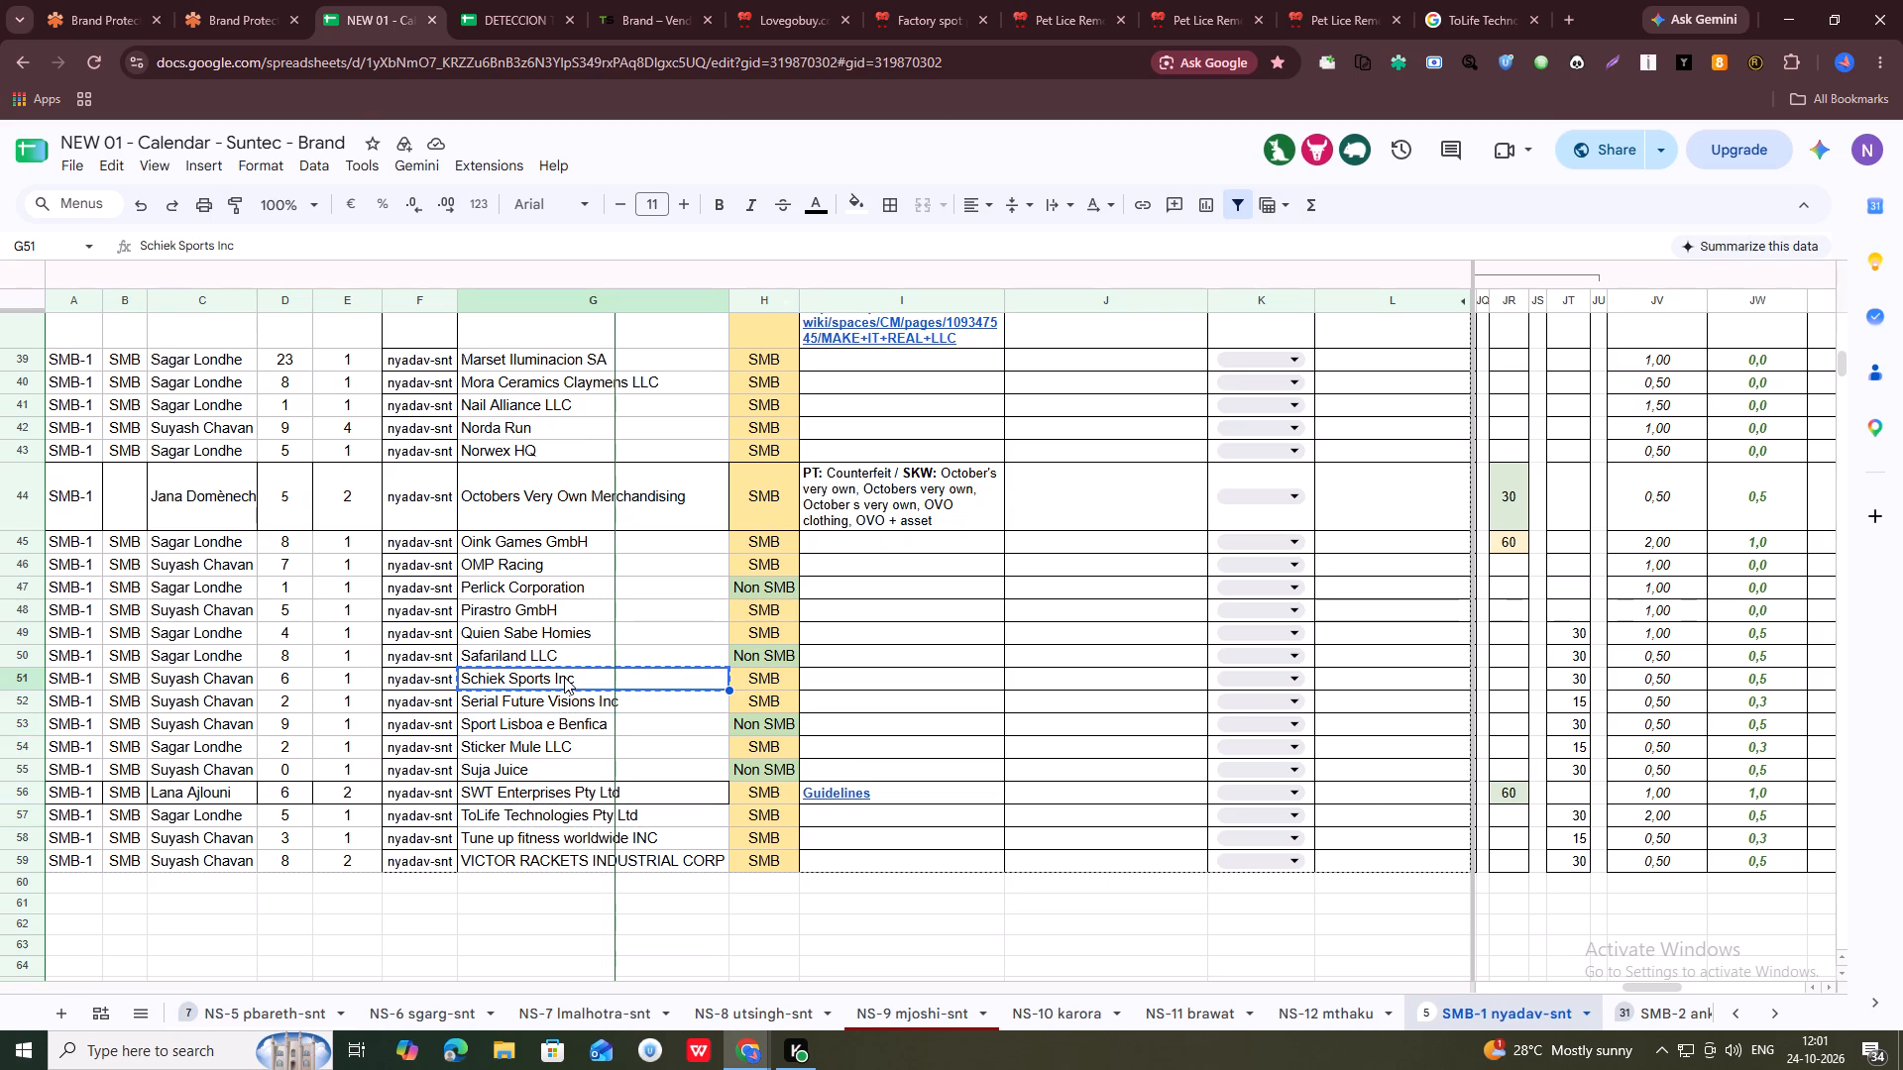
click(142, 0)
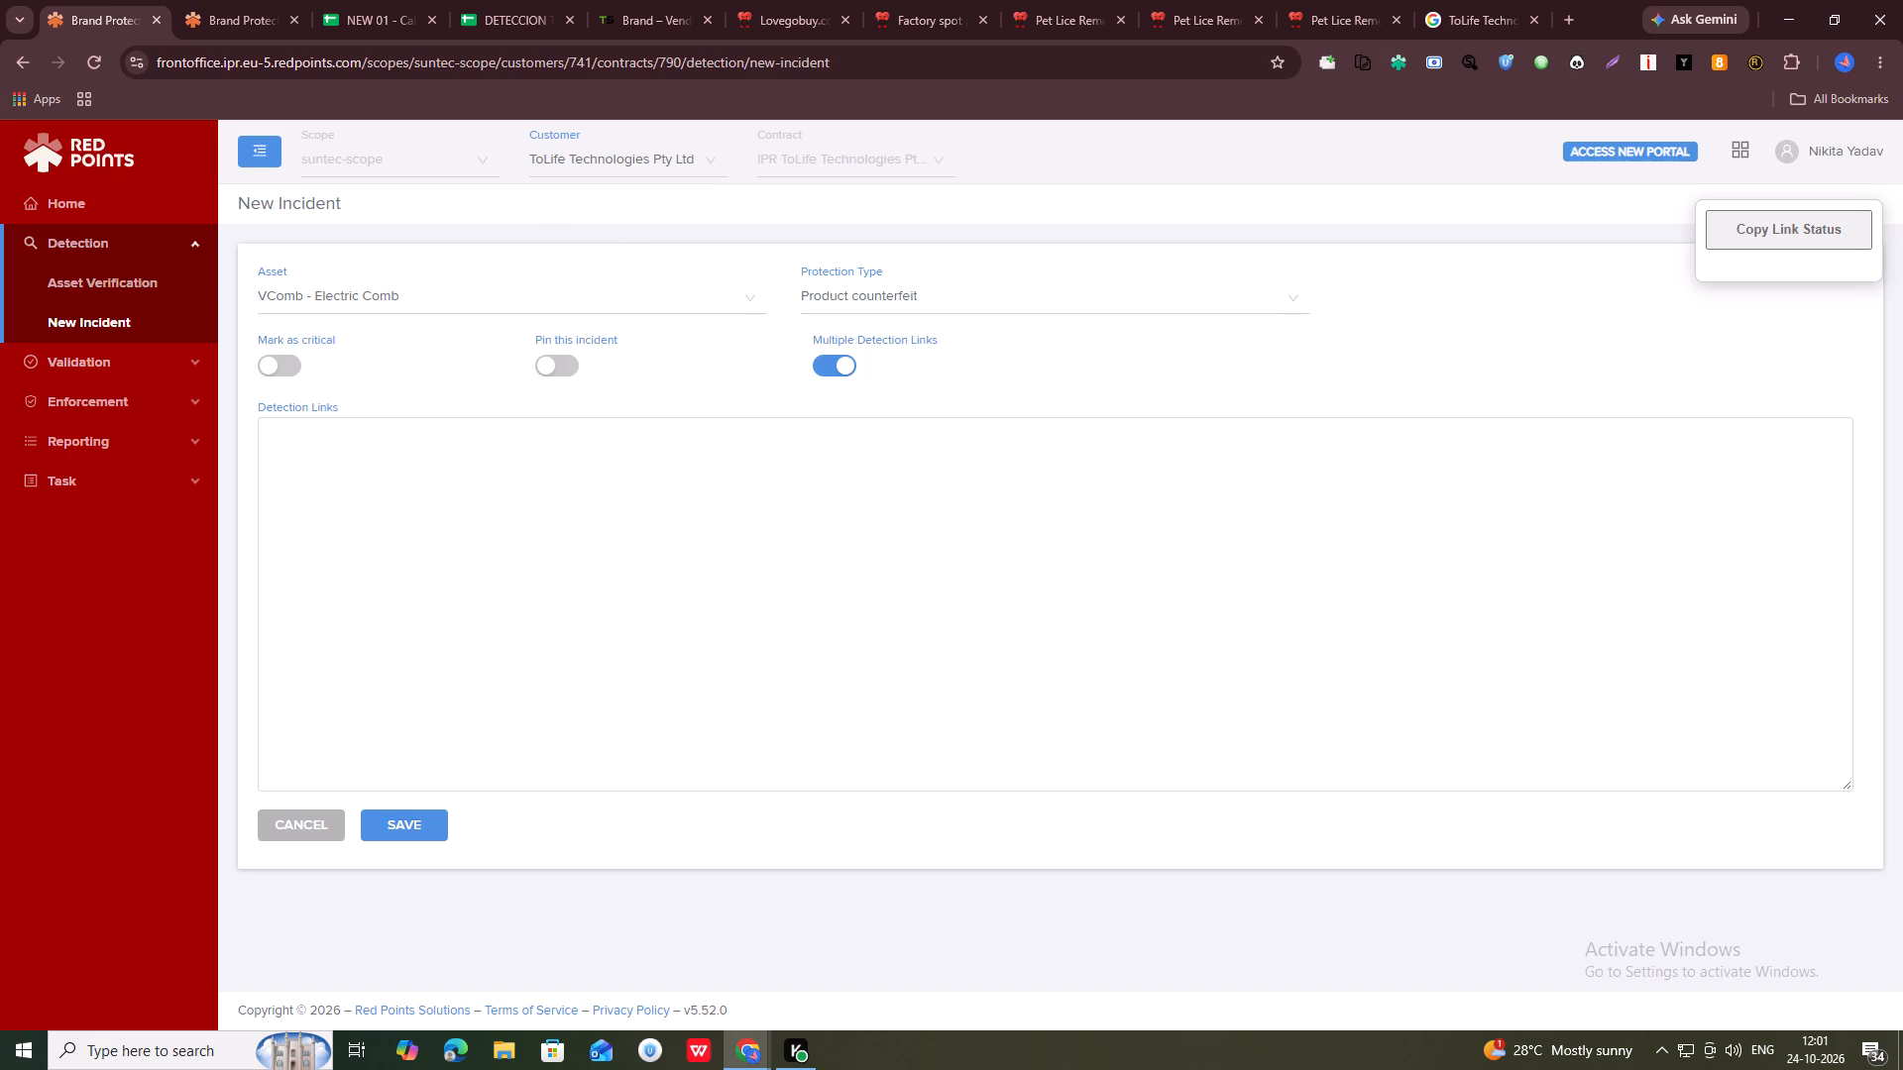
click(626, 166)
key(ctrl+v)
click(629, 195)
Stop the running RedPoints IPR Plugin task and start Detection for Schiek Sports Inc with its IPR Brand Protection contract and asset Schiek - 28 - Weight Belts.
click(1402, 61)
drag(877, 138, 1017, 138)
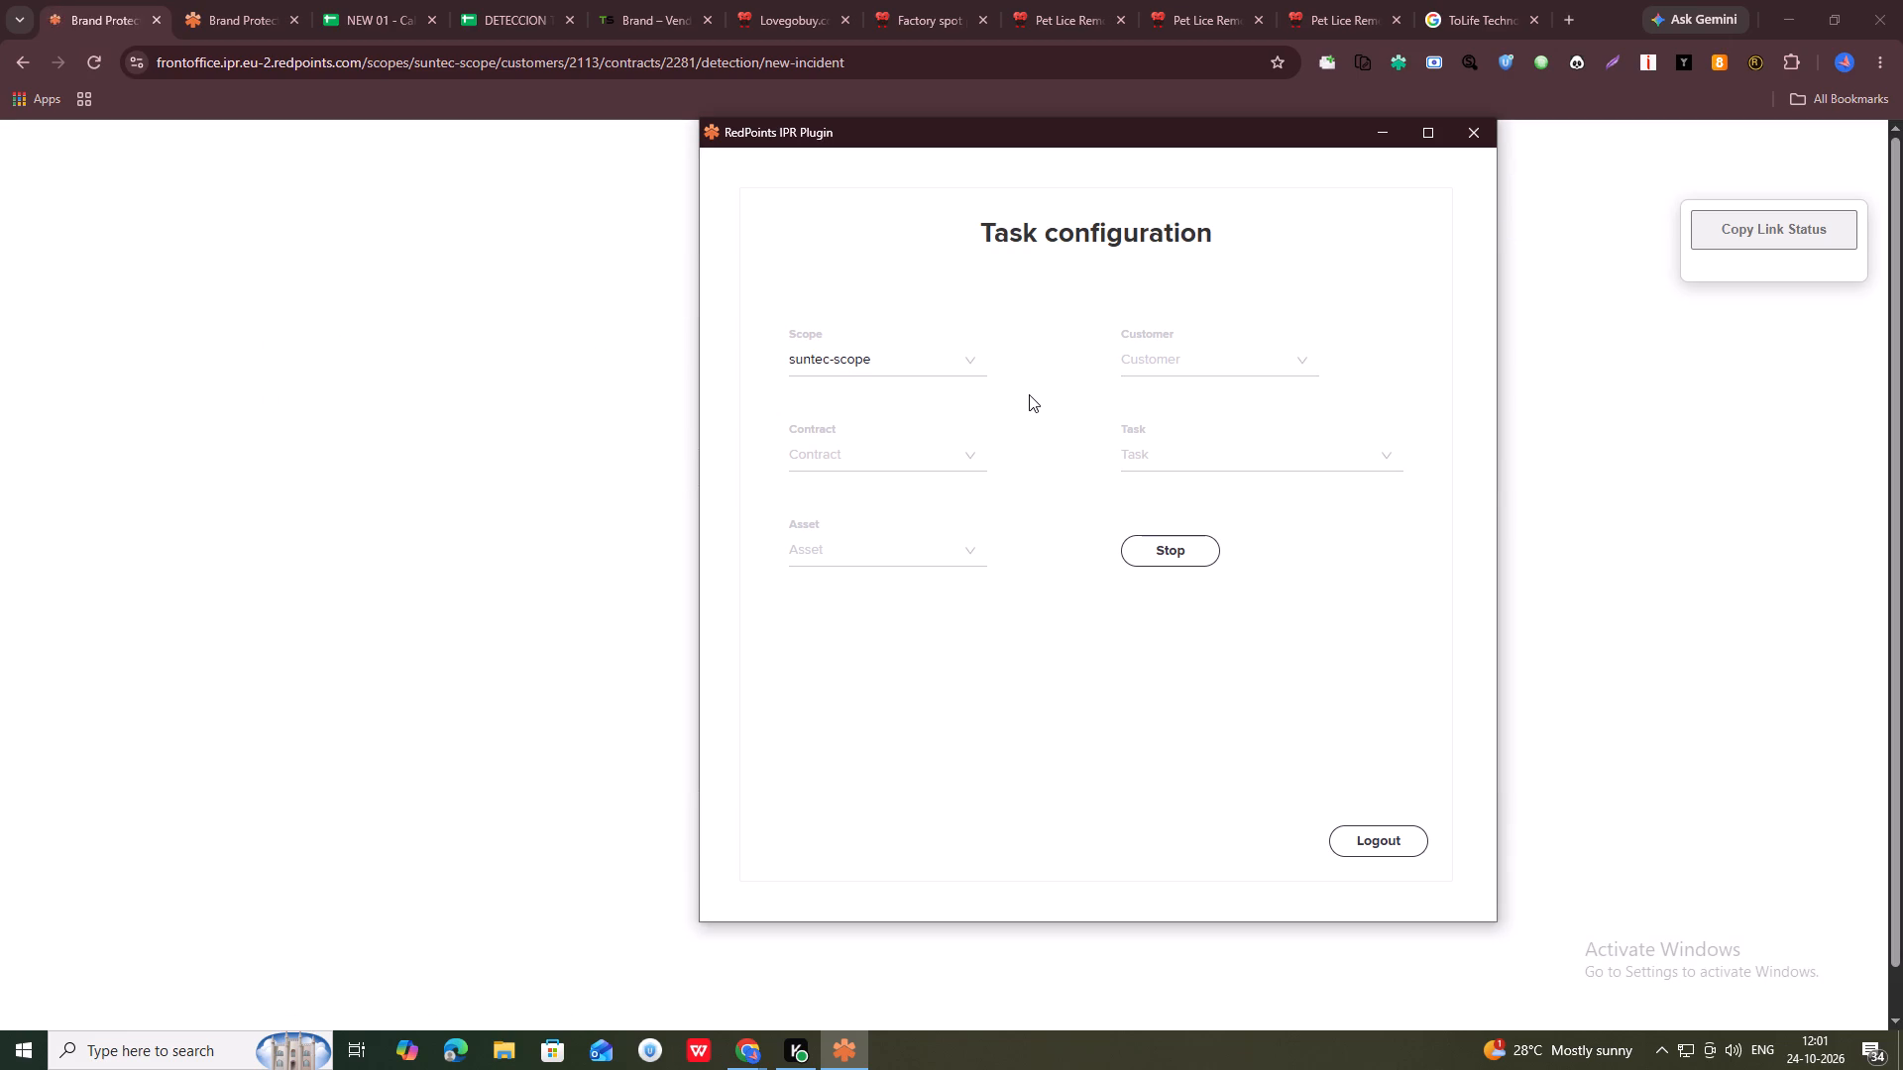
click(1169, 557)
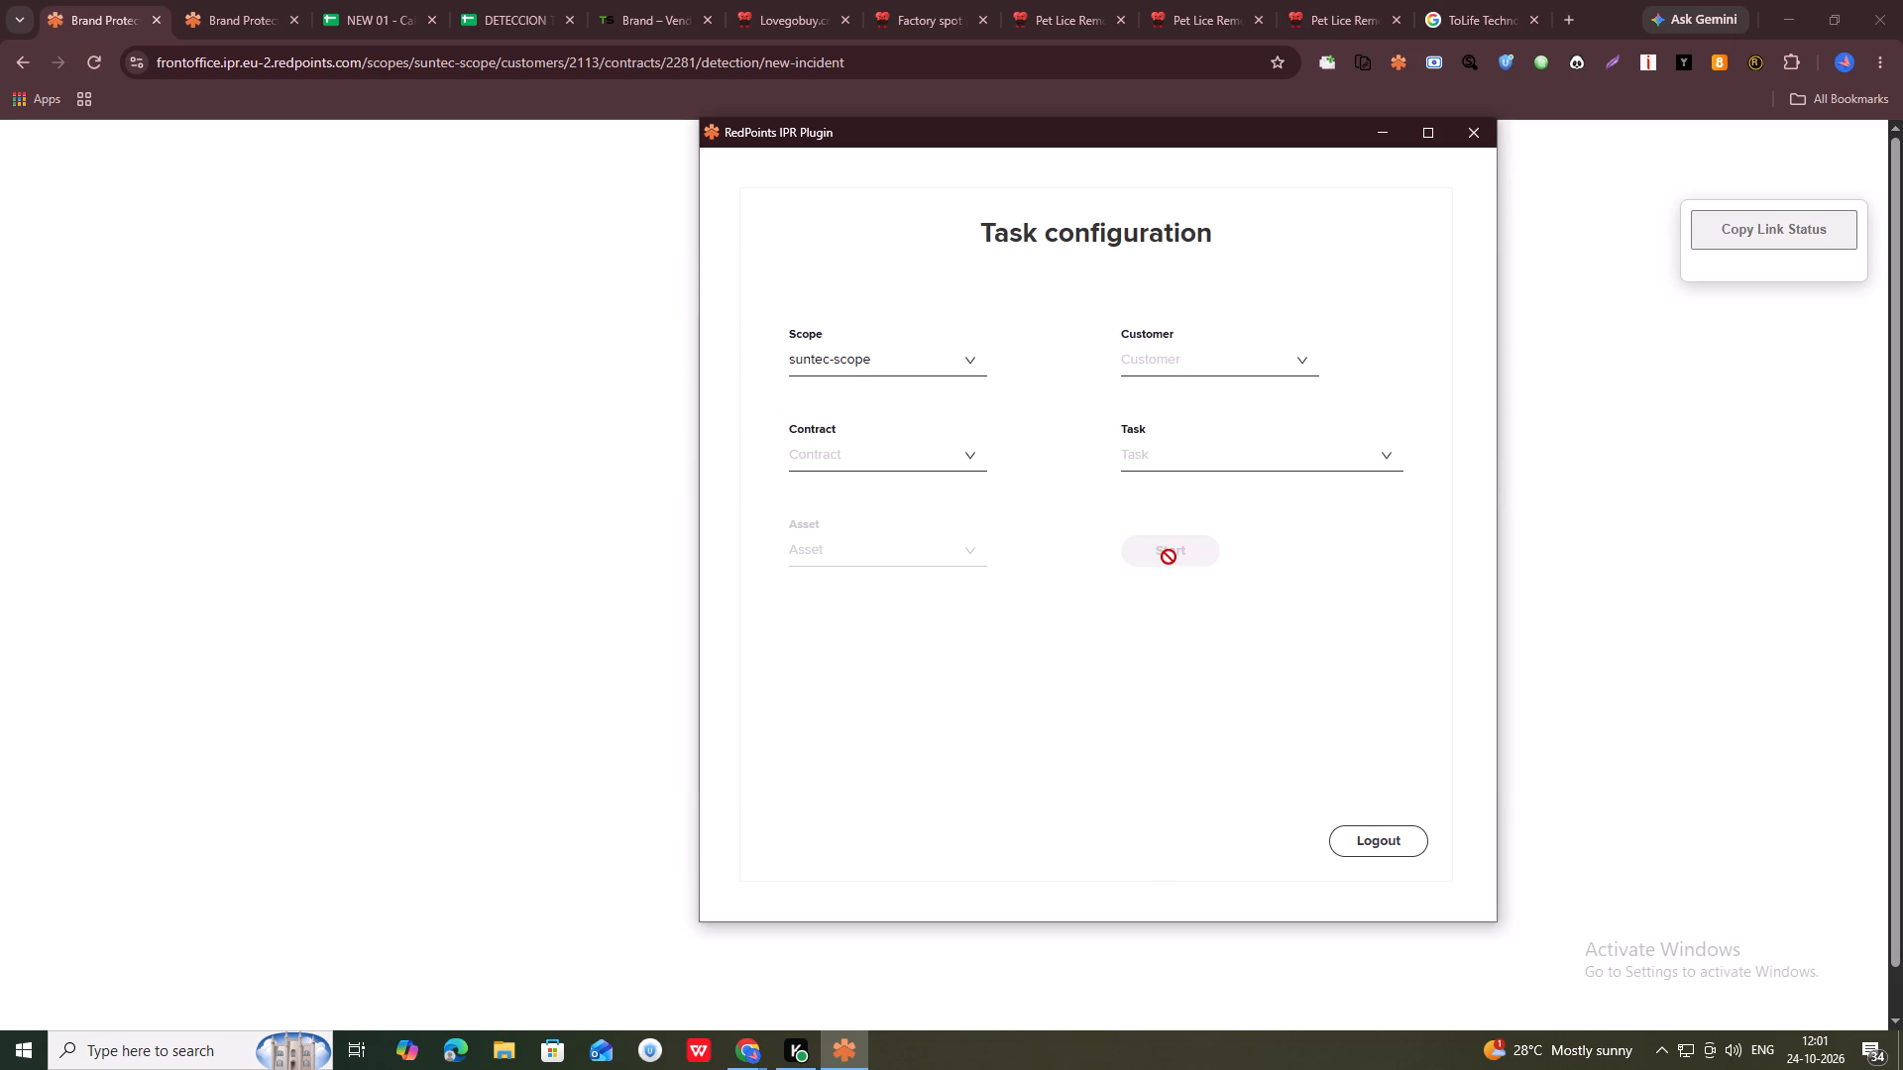
click(1212, 357)
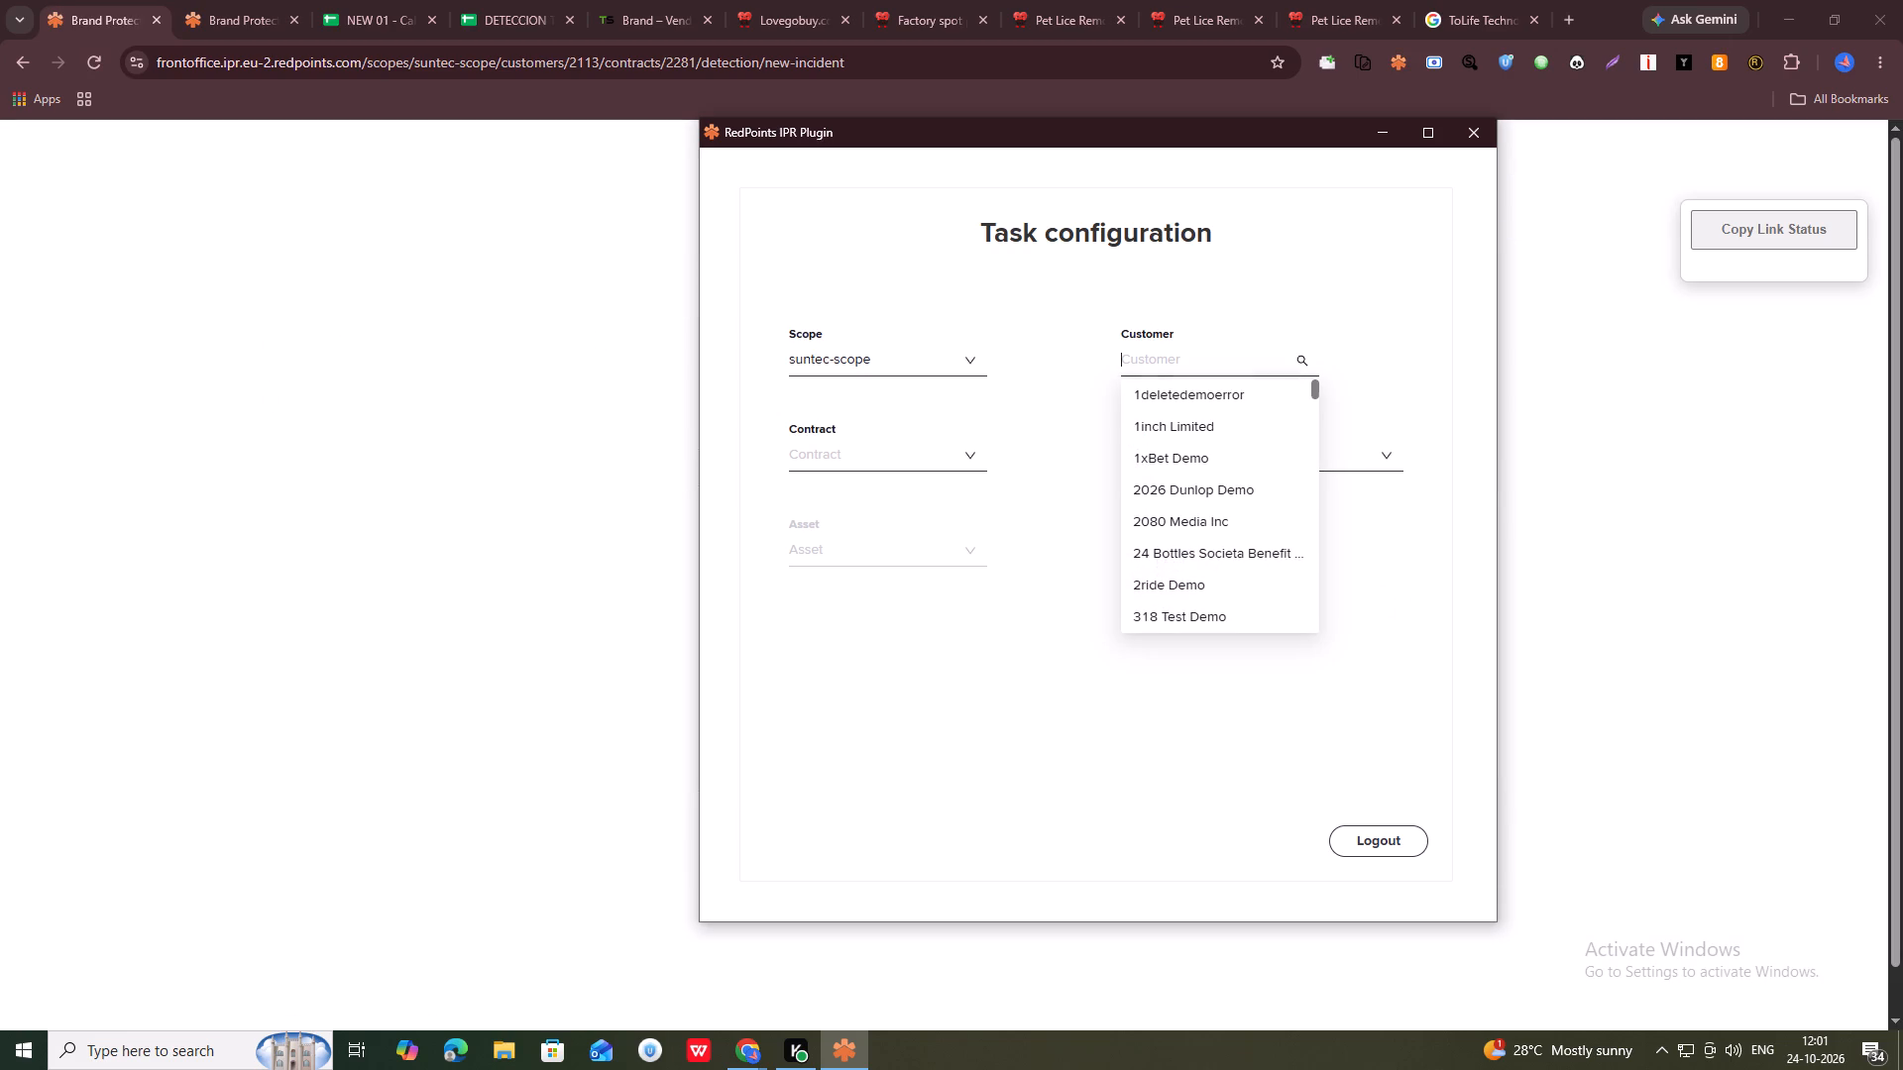
key(ctrl+v)
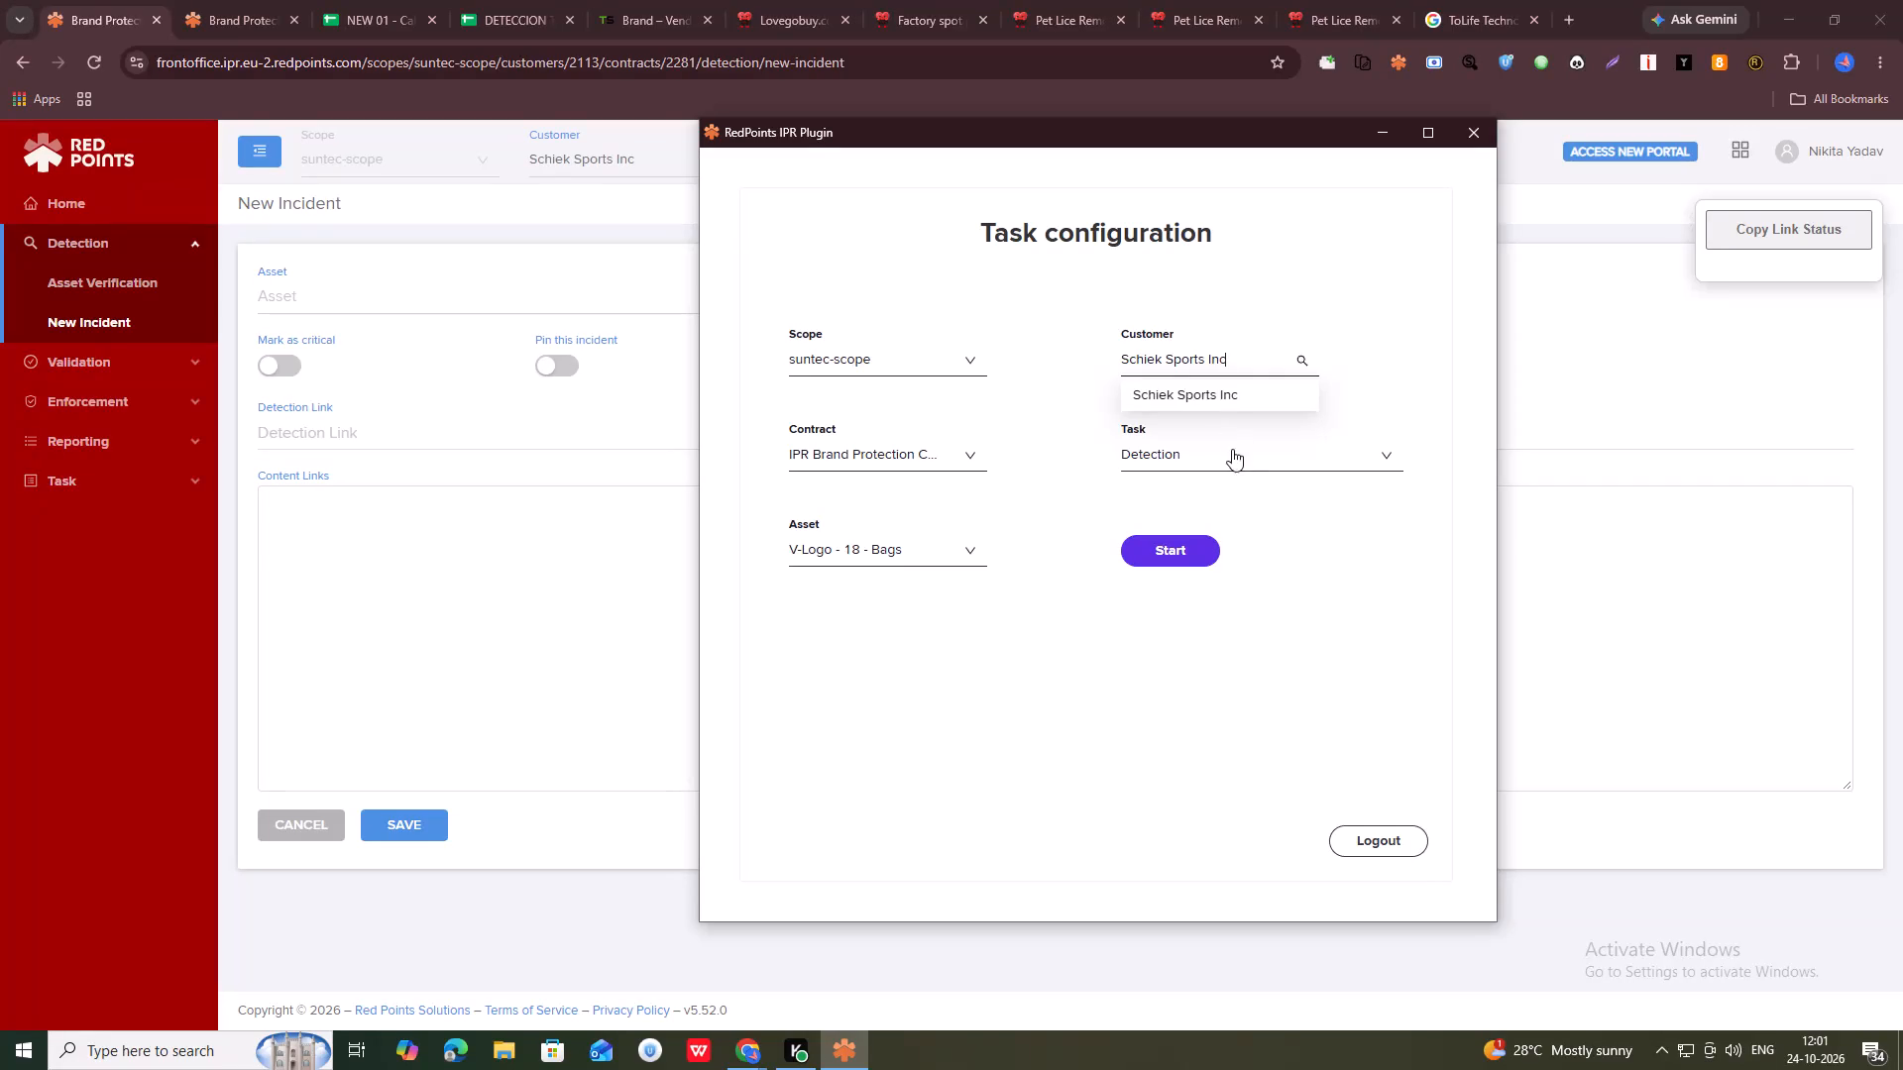
click(1212, 395)
click(943, 451)
click(954, 486)
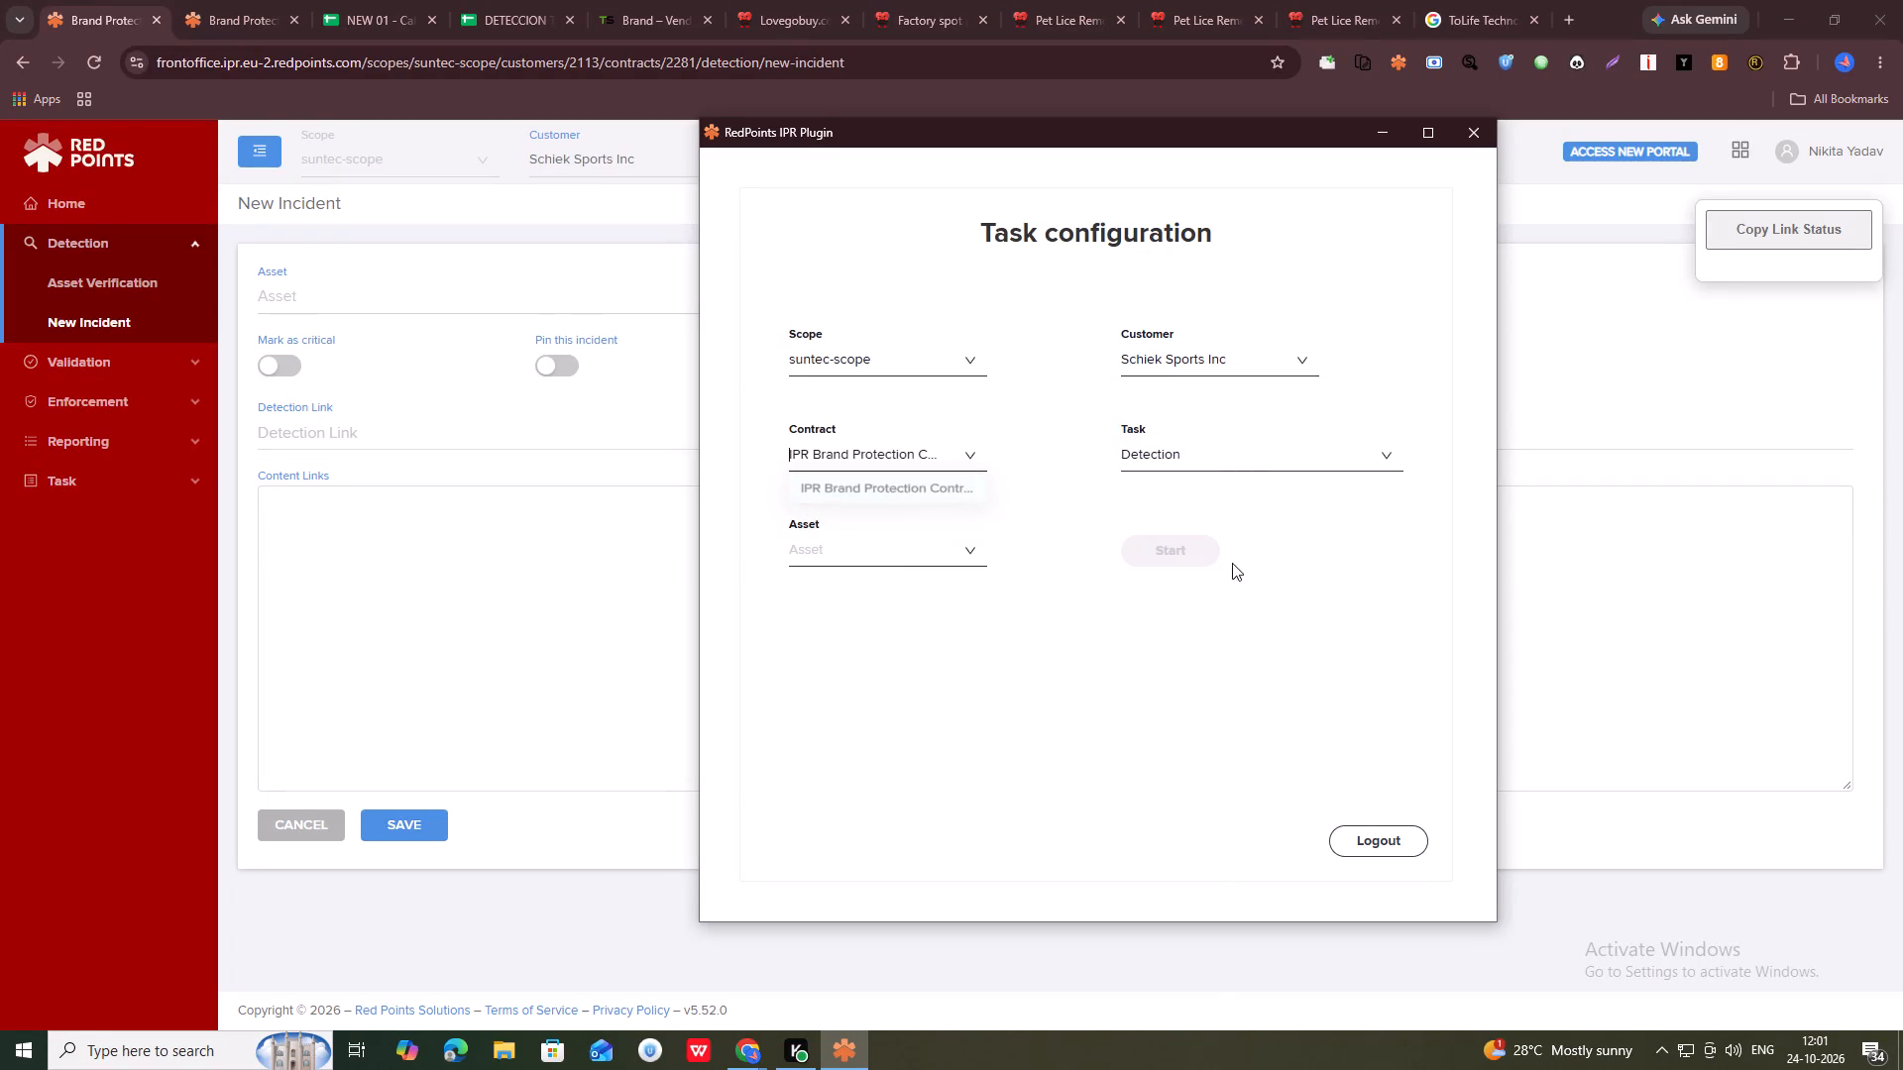
click(900, 554)
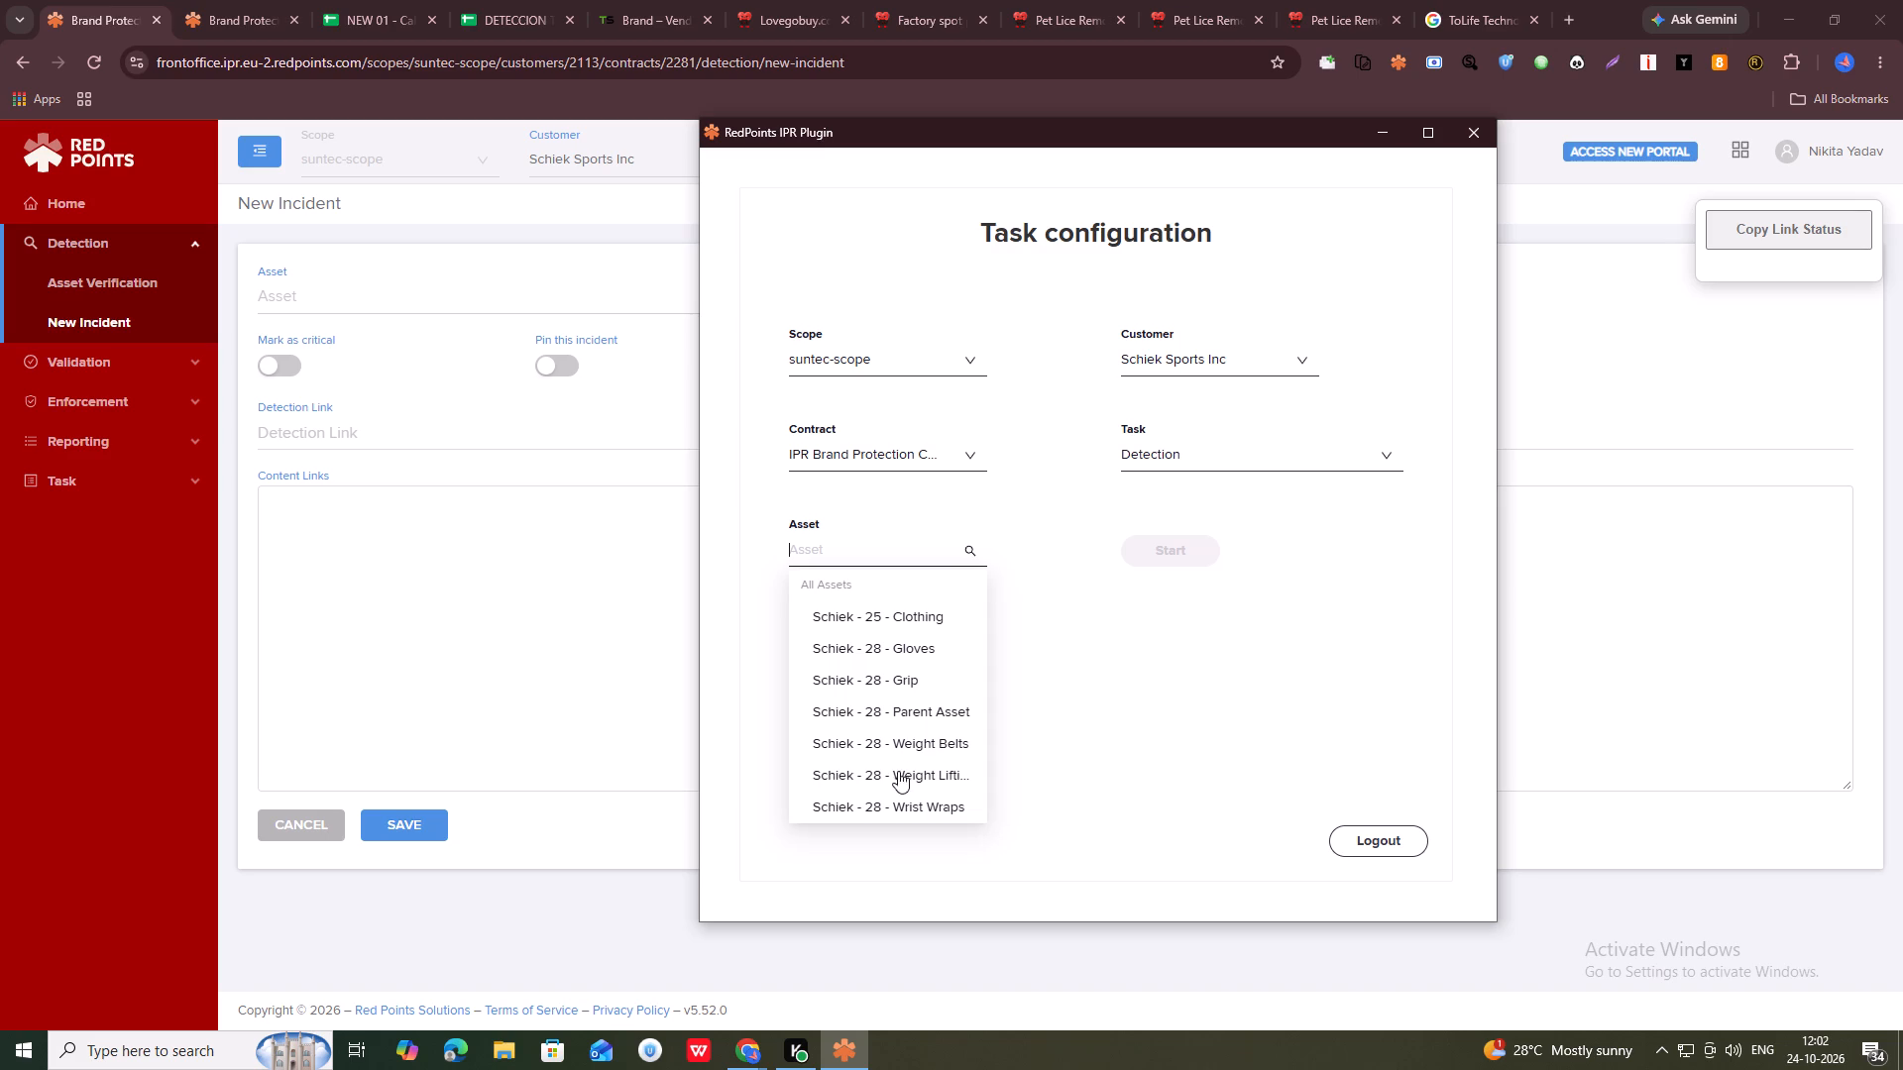
click(925, 737)
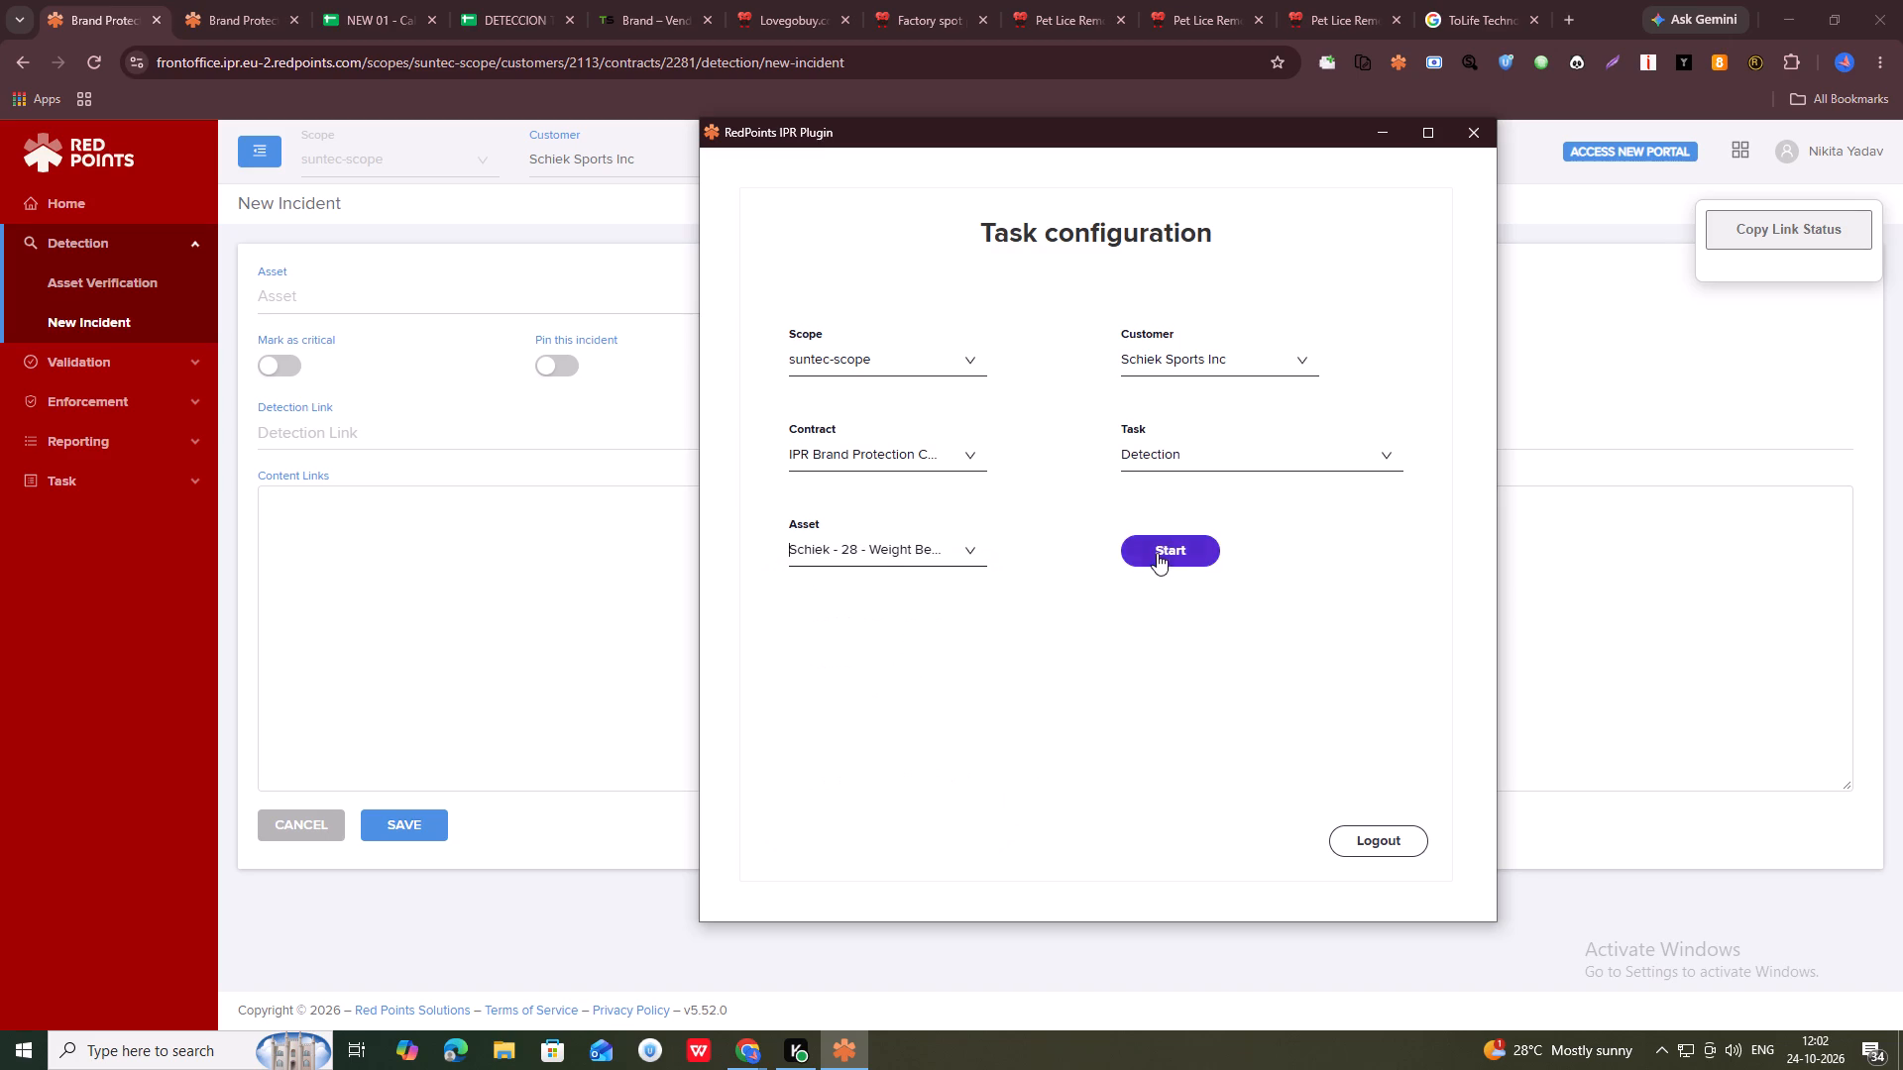
click(1157, 553)
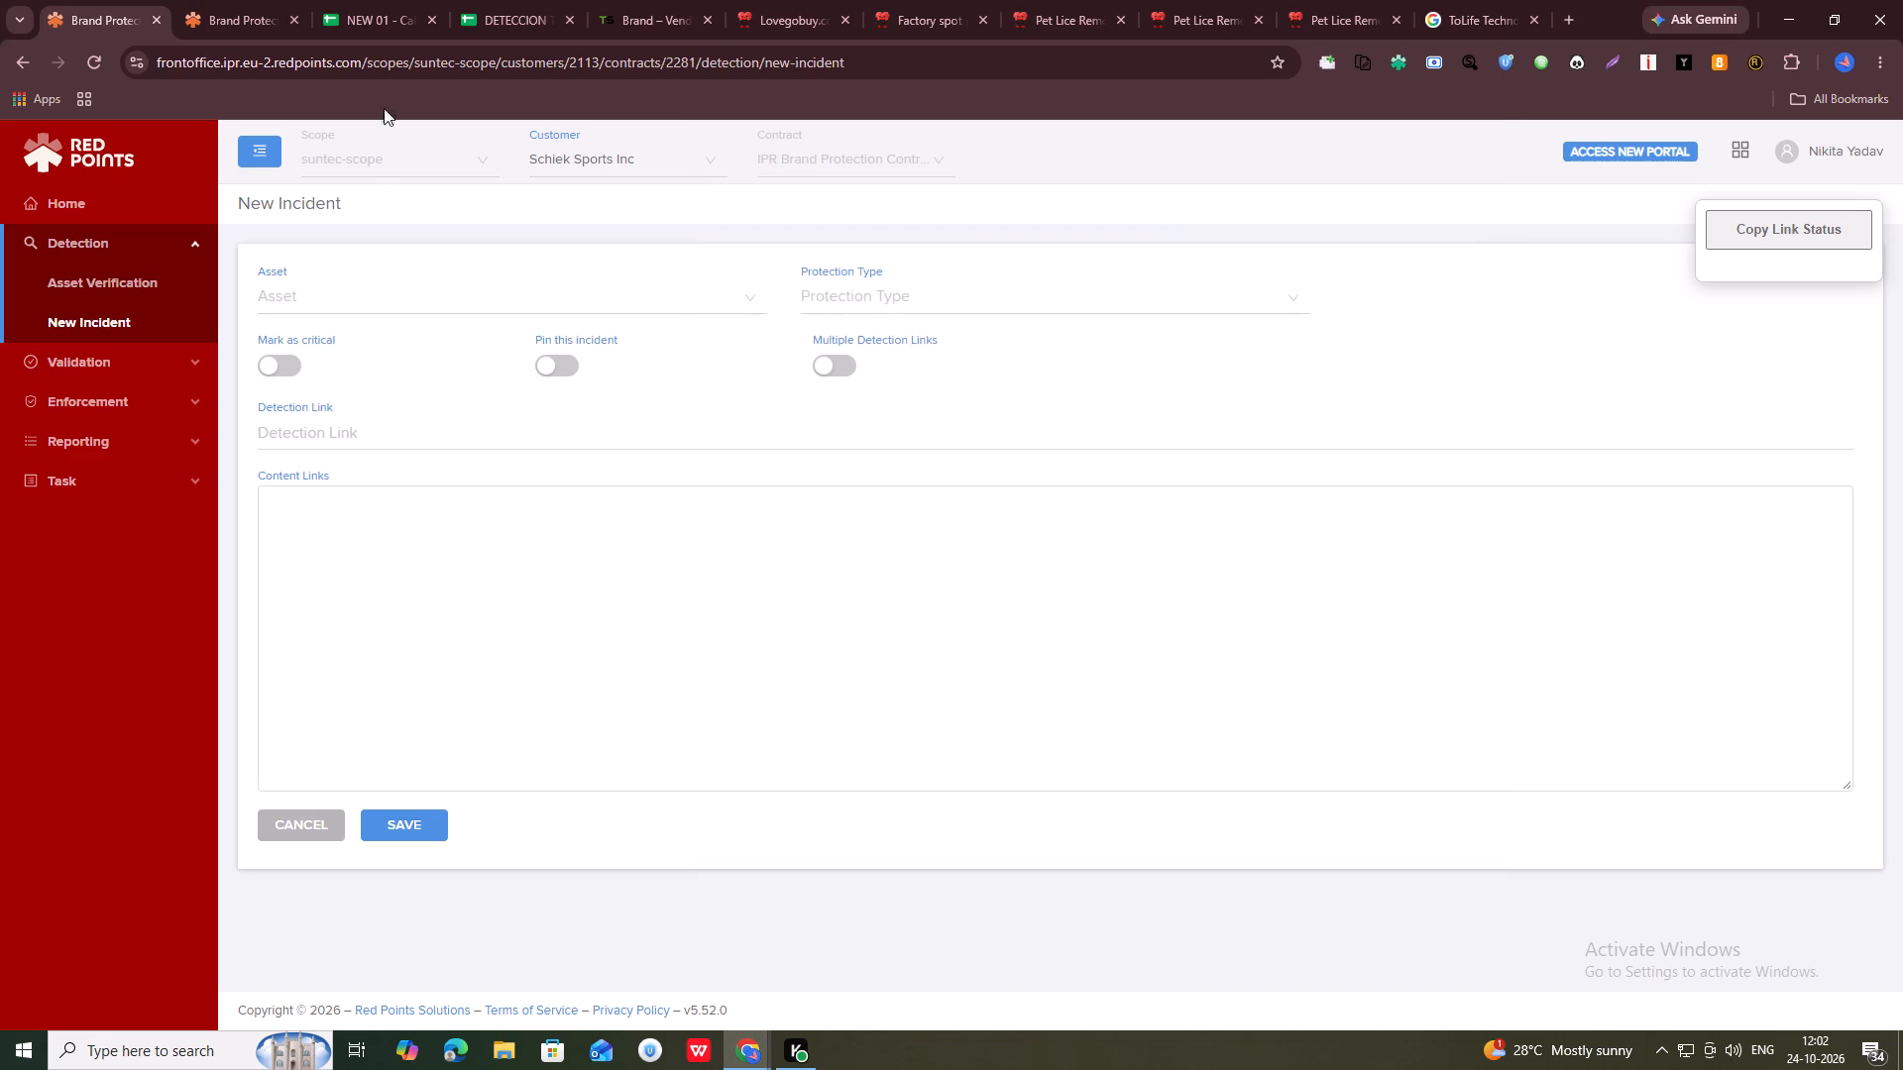
Search Lovegobuy for "Schiek weight belt".
click(257, 0)
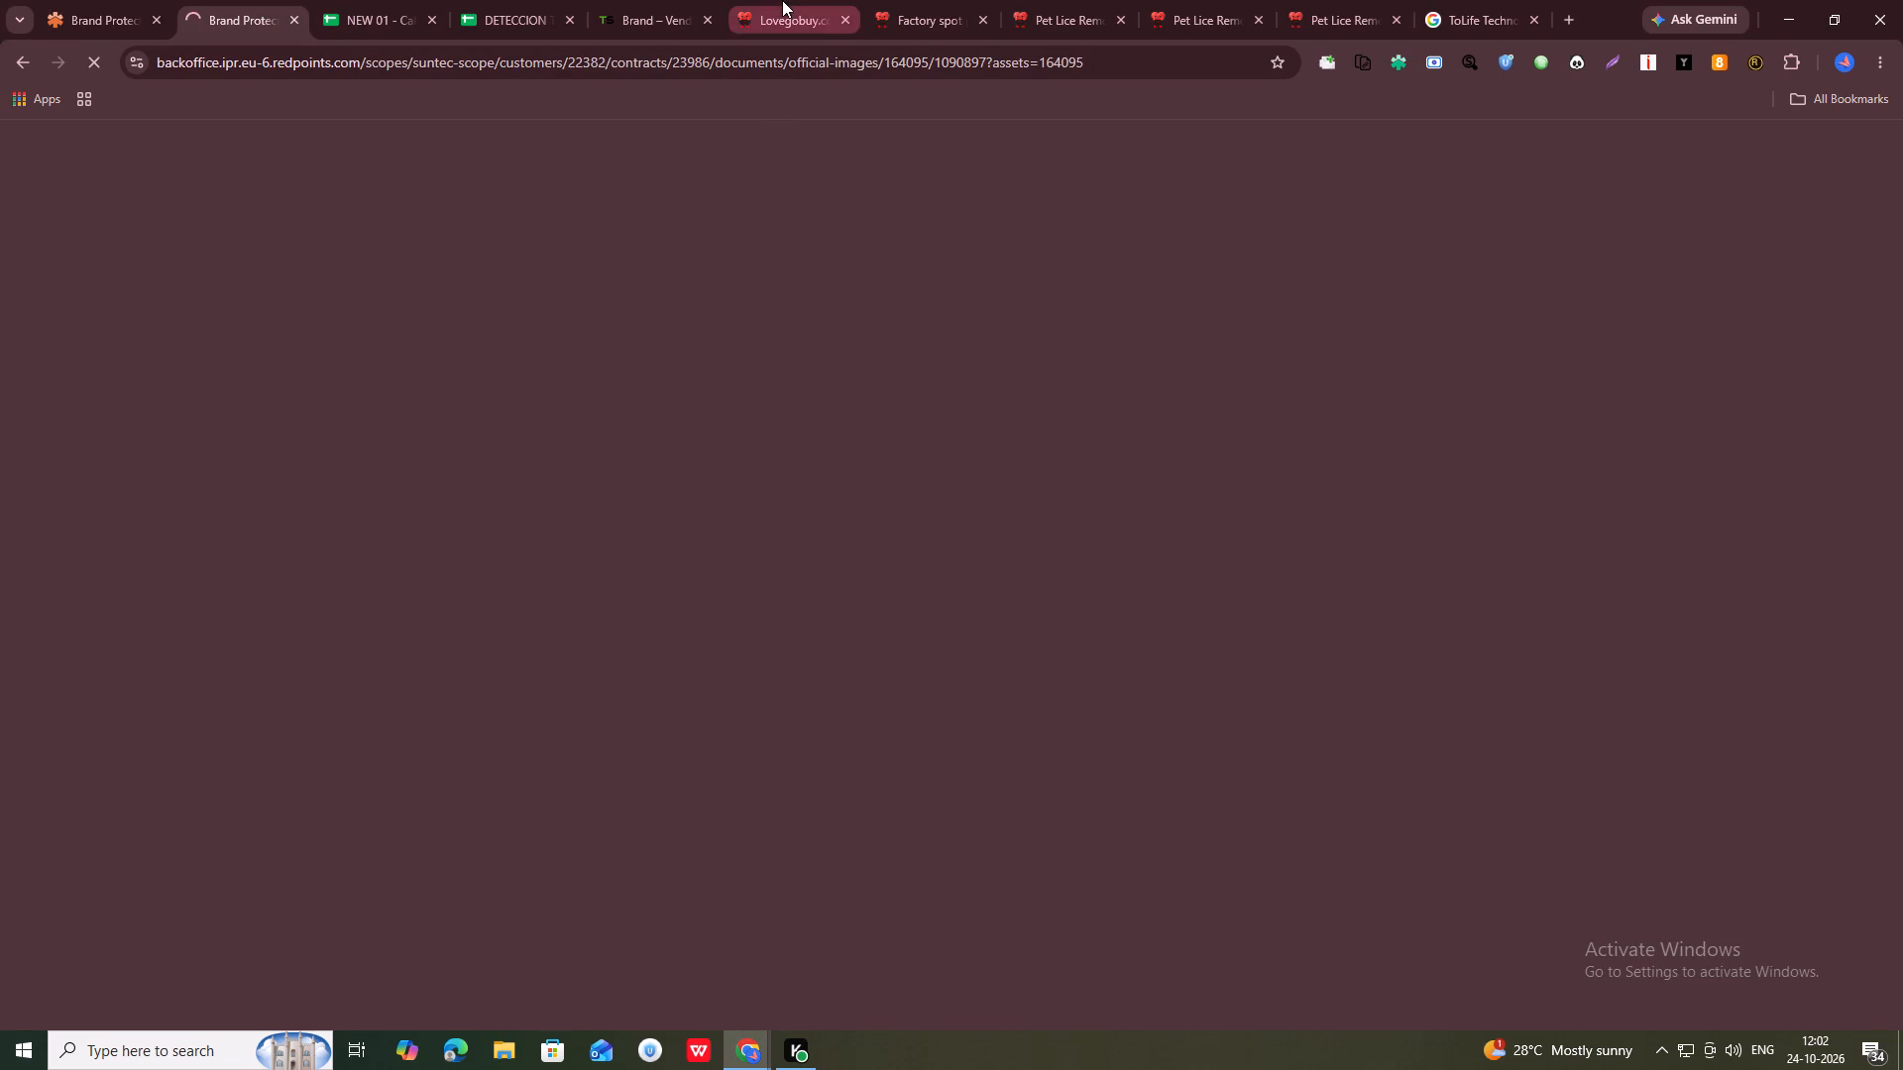
click(782, 0)
click(1183, 160)
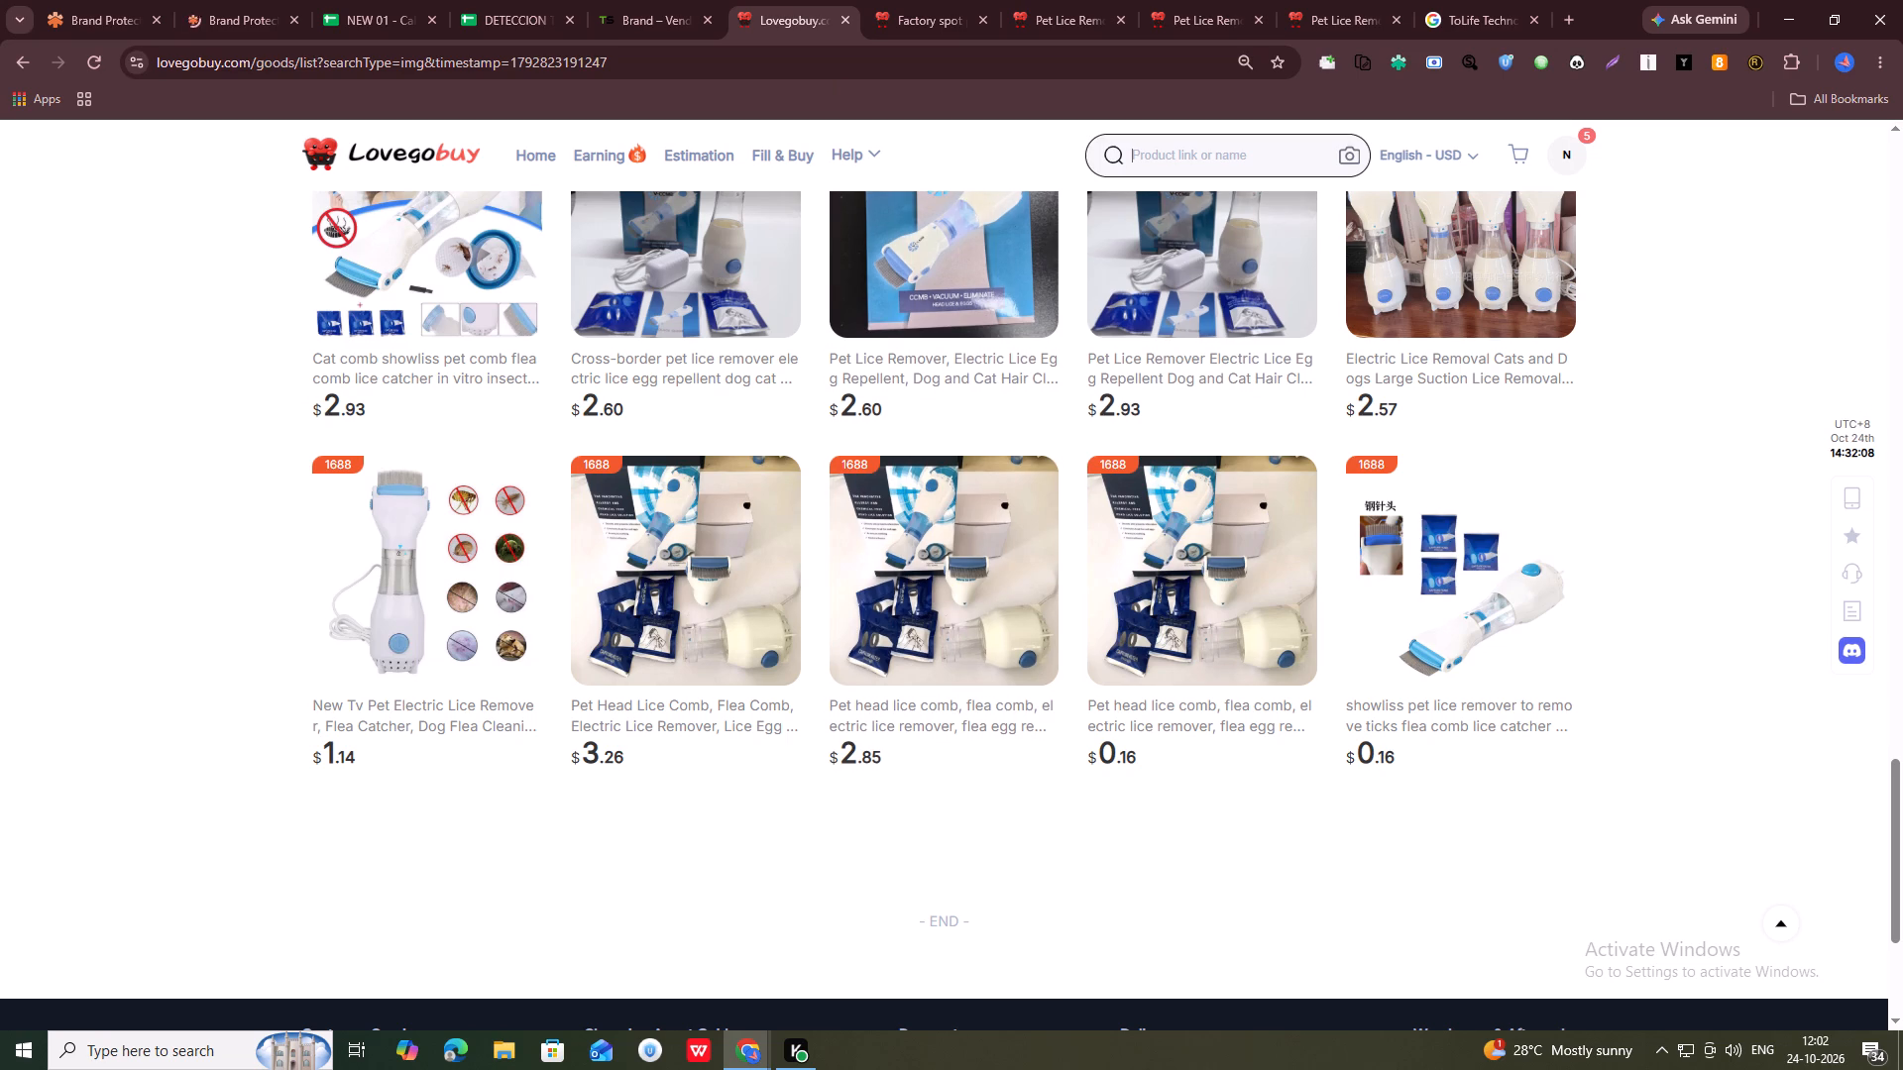
key(ctrl+v)
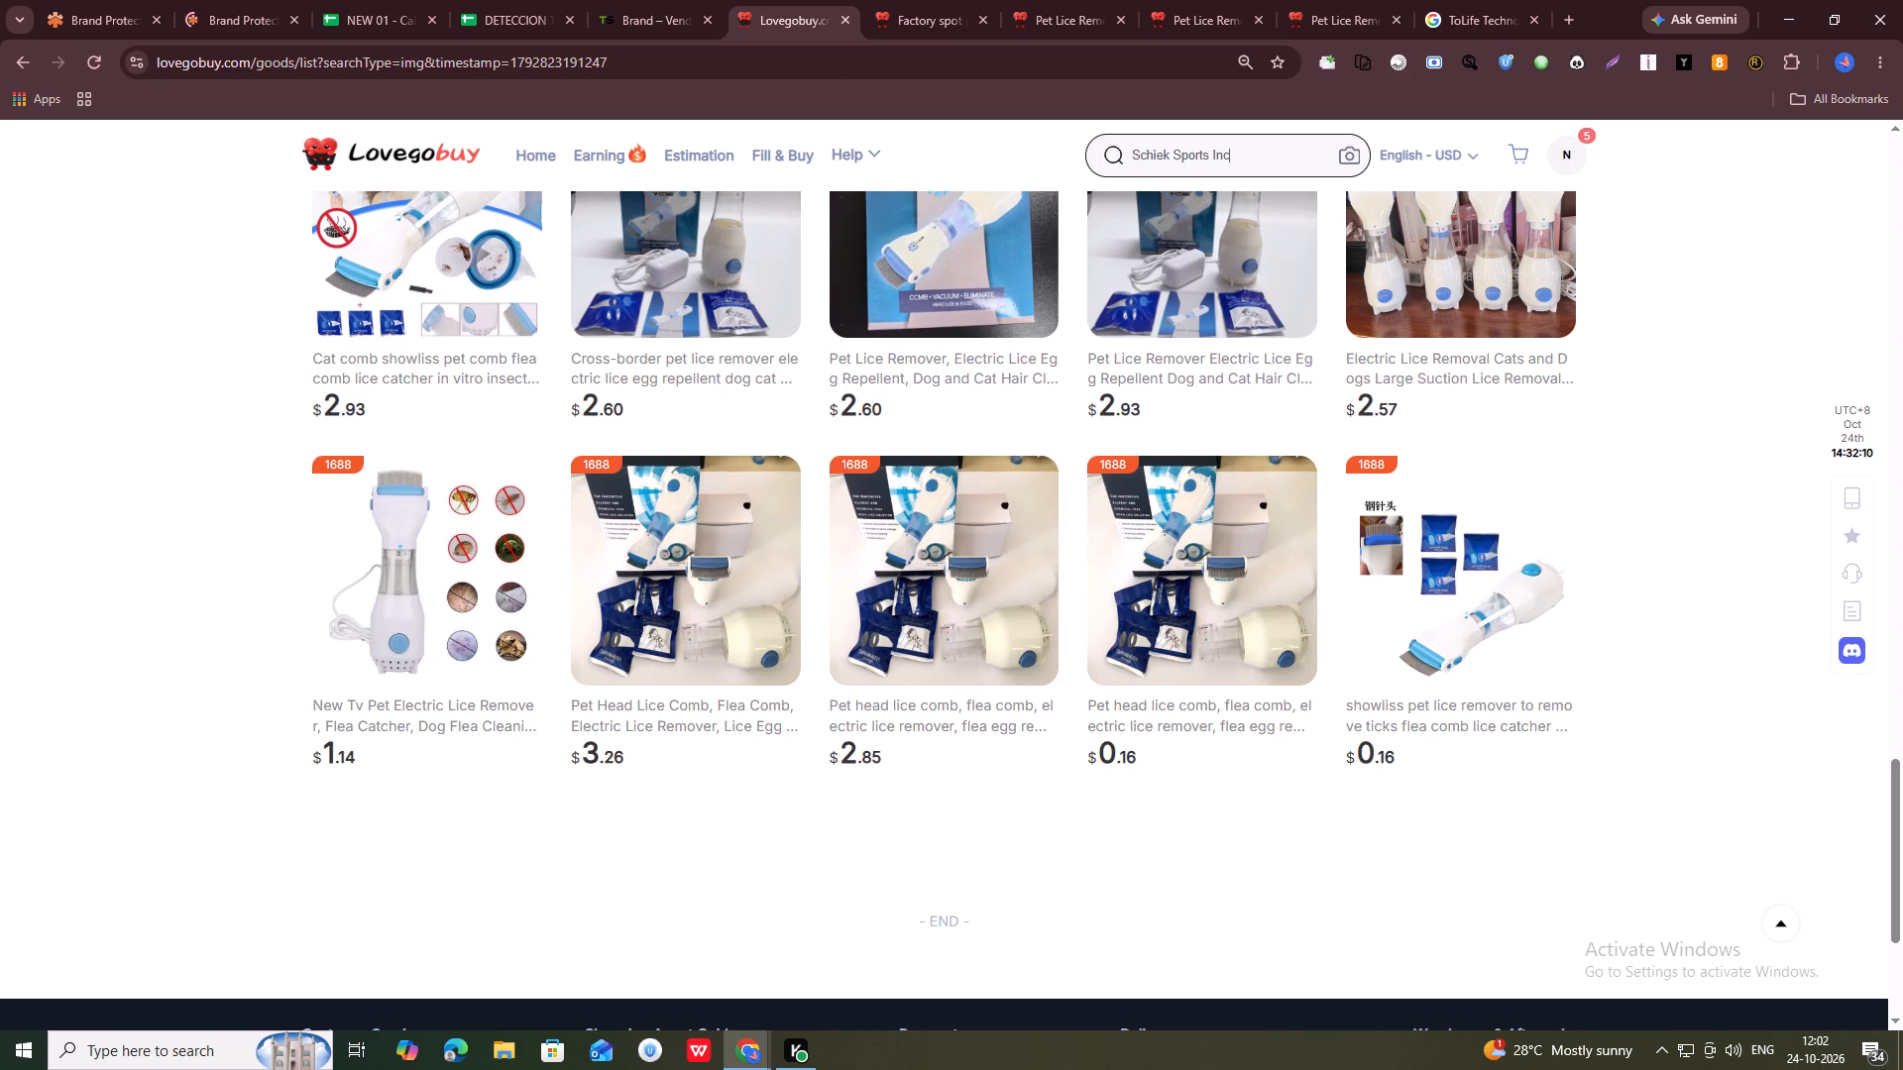
drag(1177, 152, 1383, 148)
key(BackSpace)
key(BackSpace)
text(weight)
key(space)
text(belt)
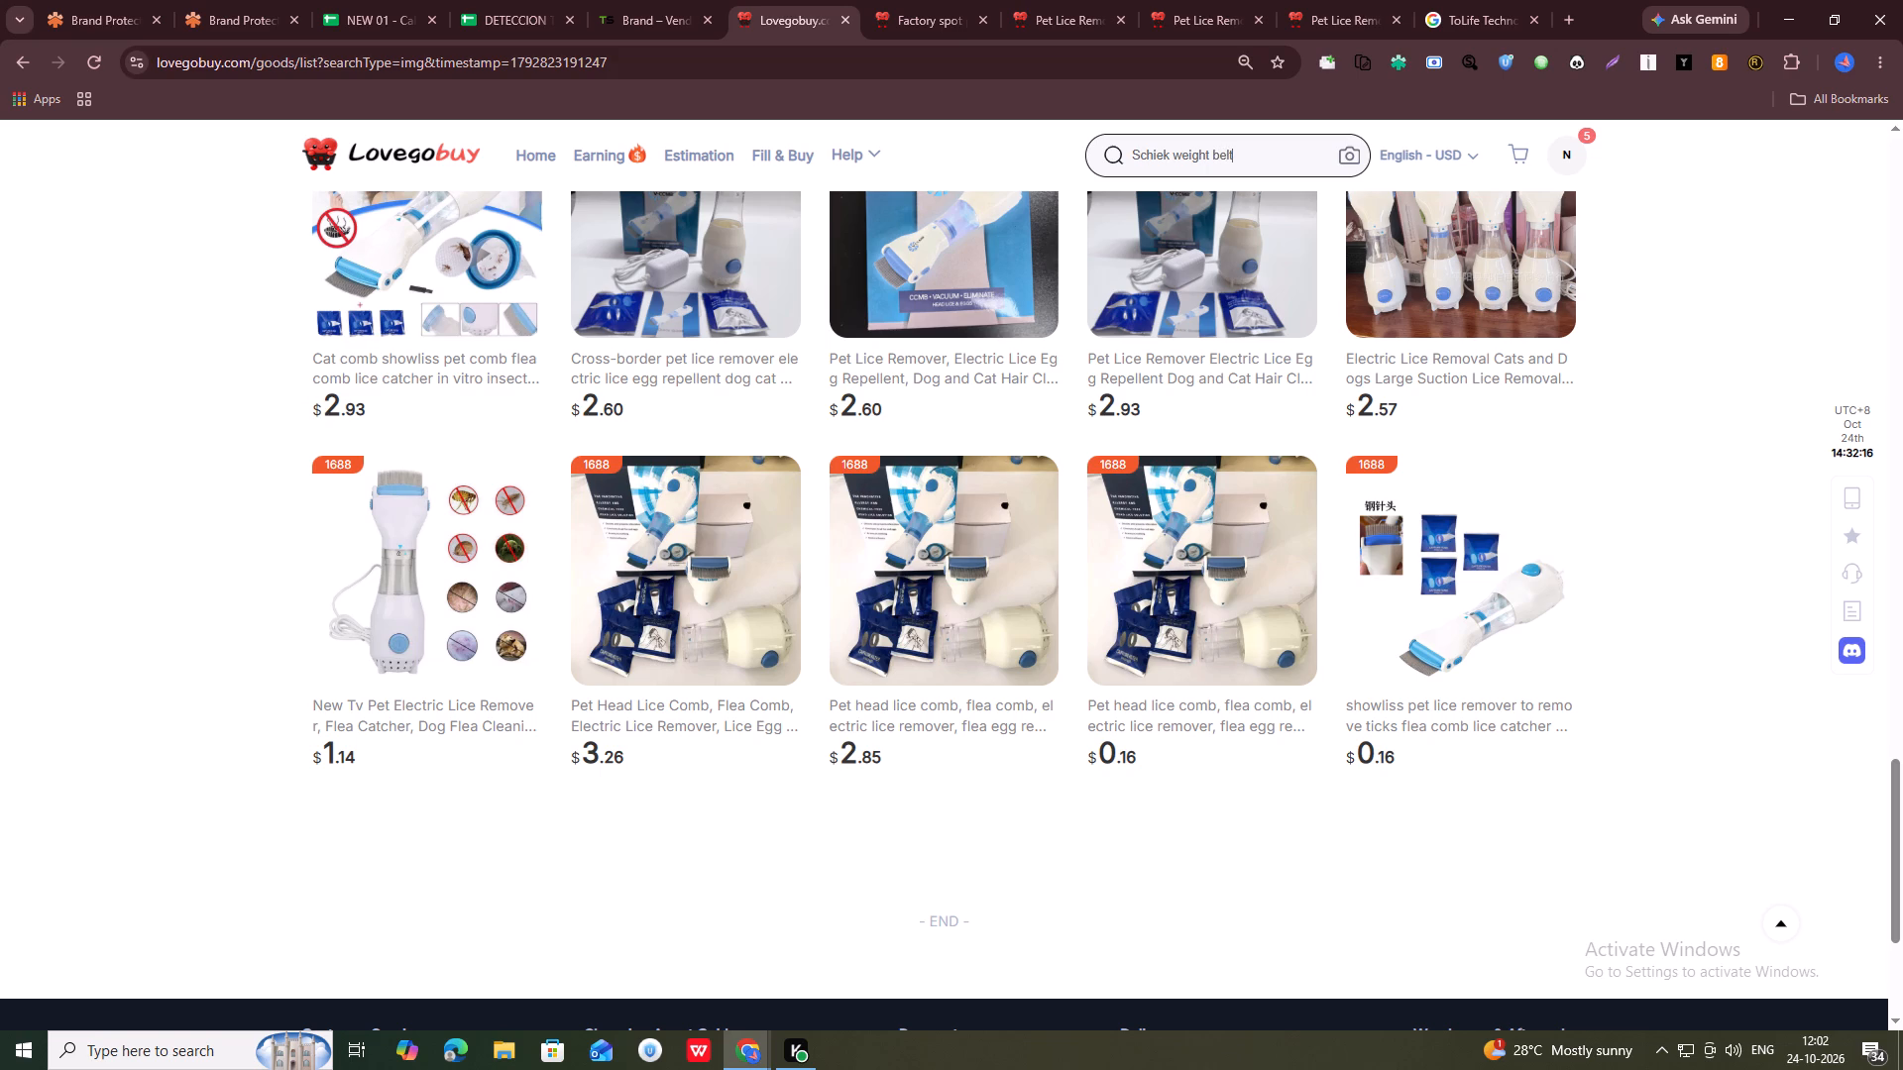
key(Return)
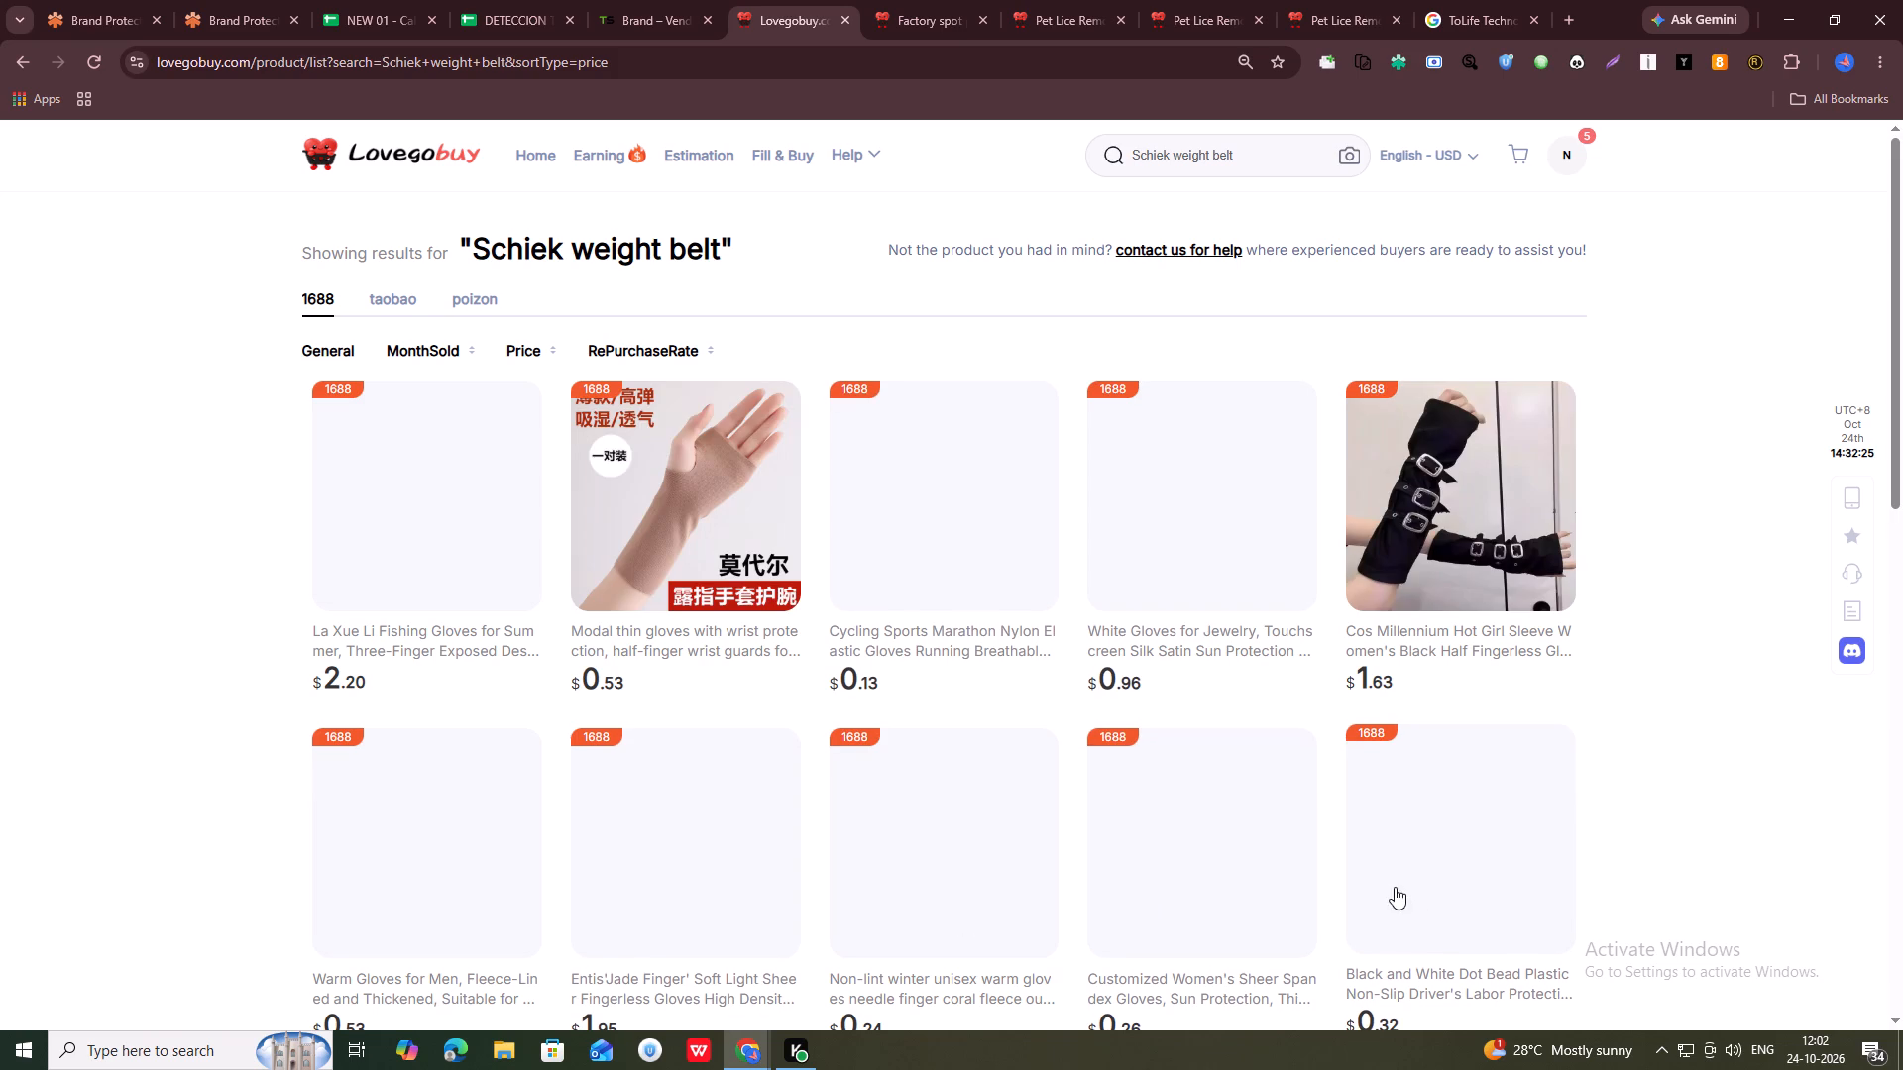
Examine the 1688 and taobao results for "Schiek weight belt" for infringing products.
scroll(964, 781, down, 7)
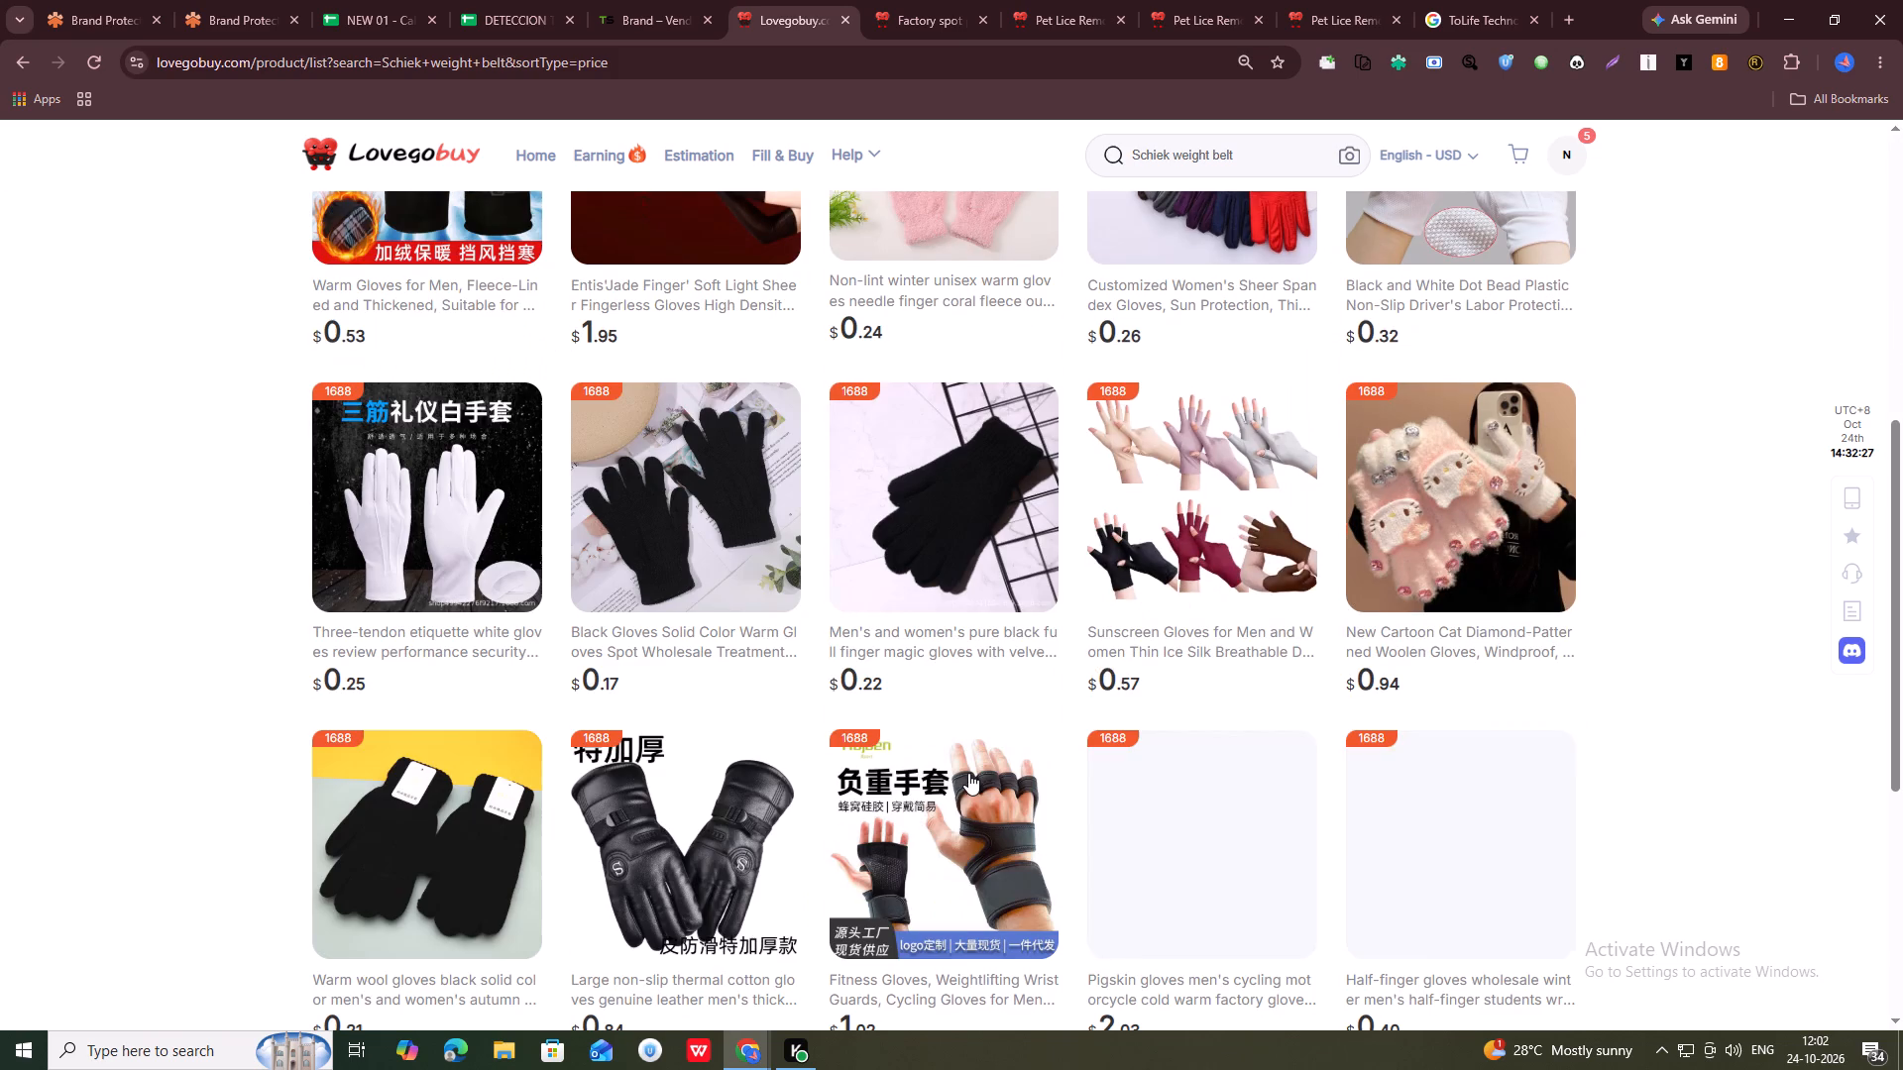
scroll(968, 773, down, 7)
scroll(968, 773, up, 17)
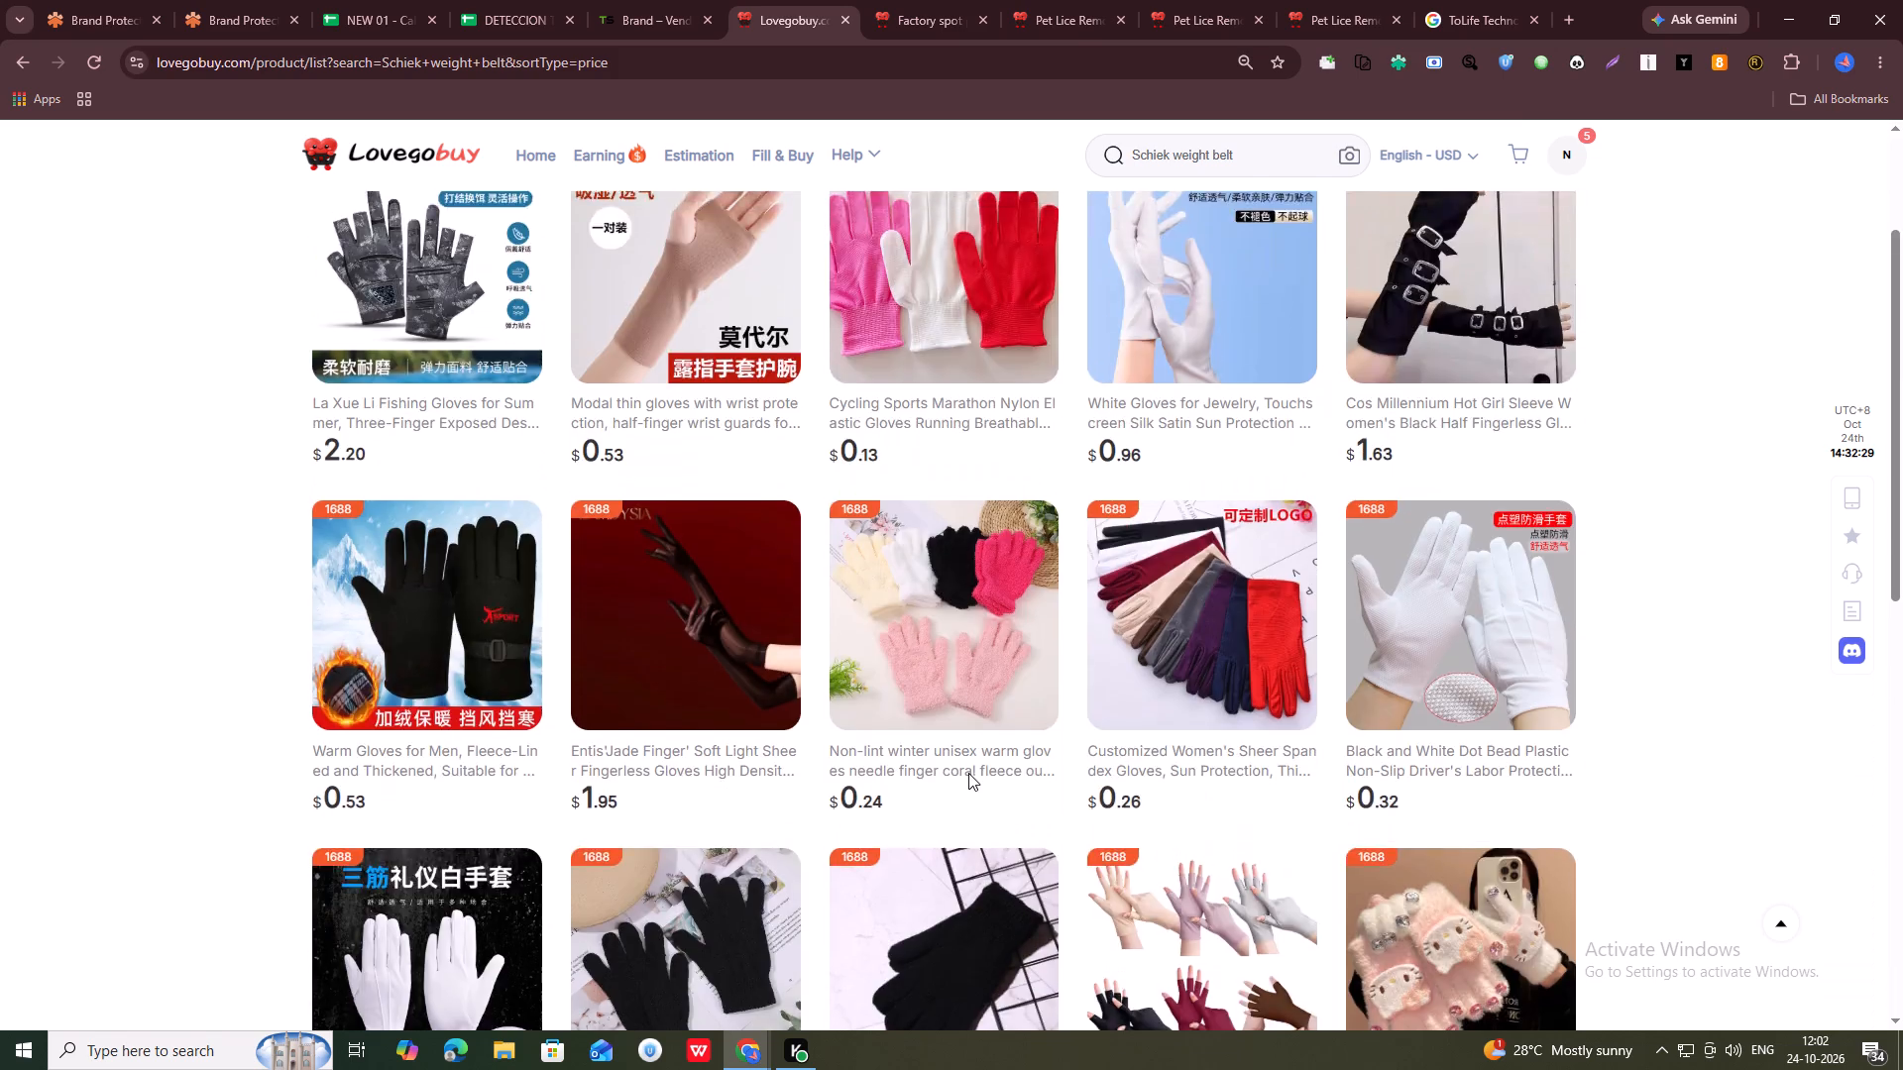
scroll(968, 773, up, 2)
click(377, 299)
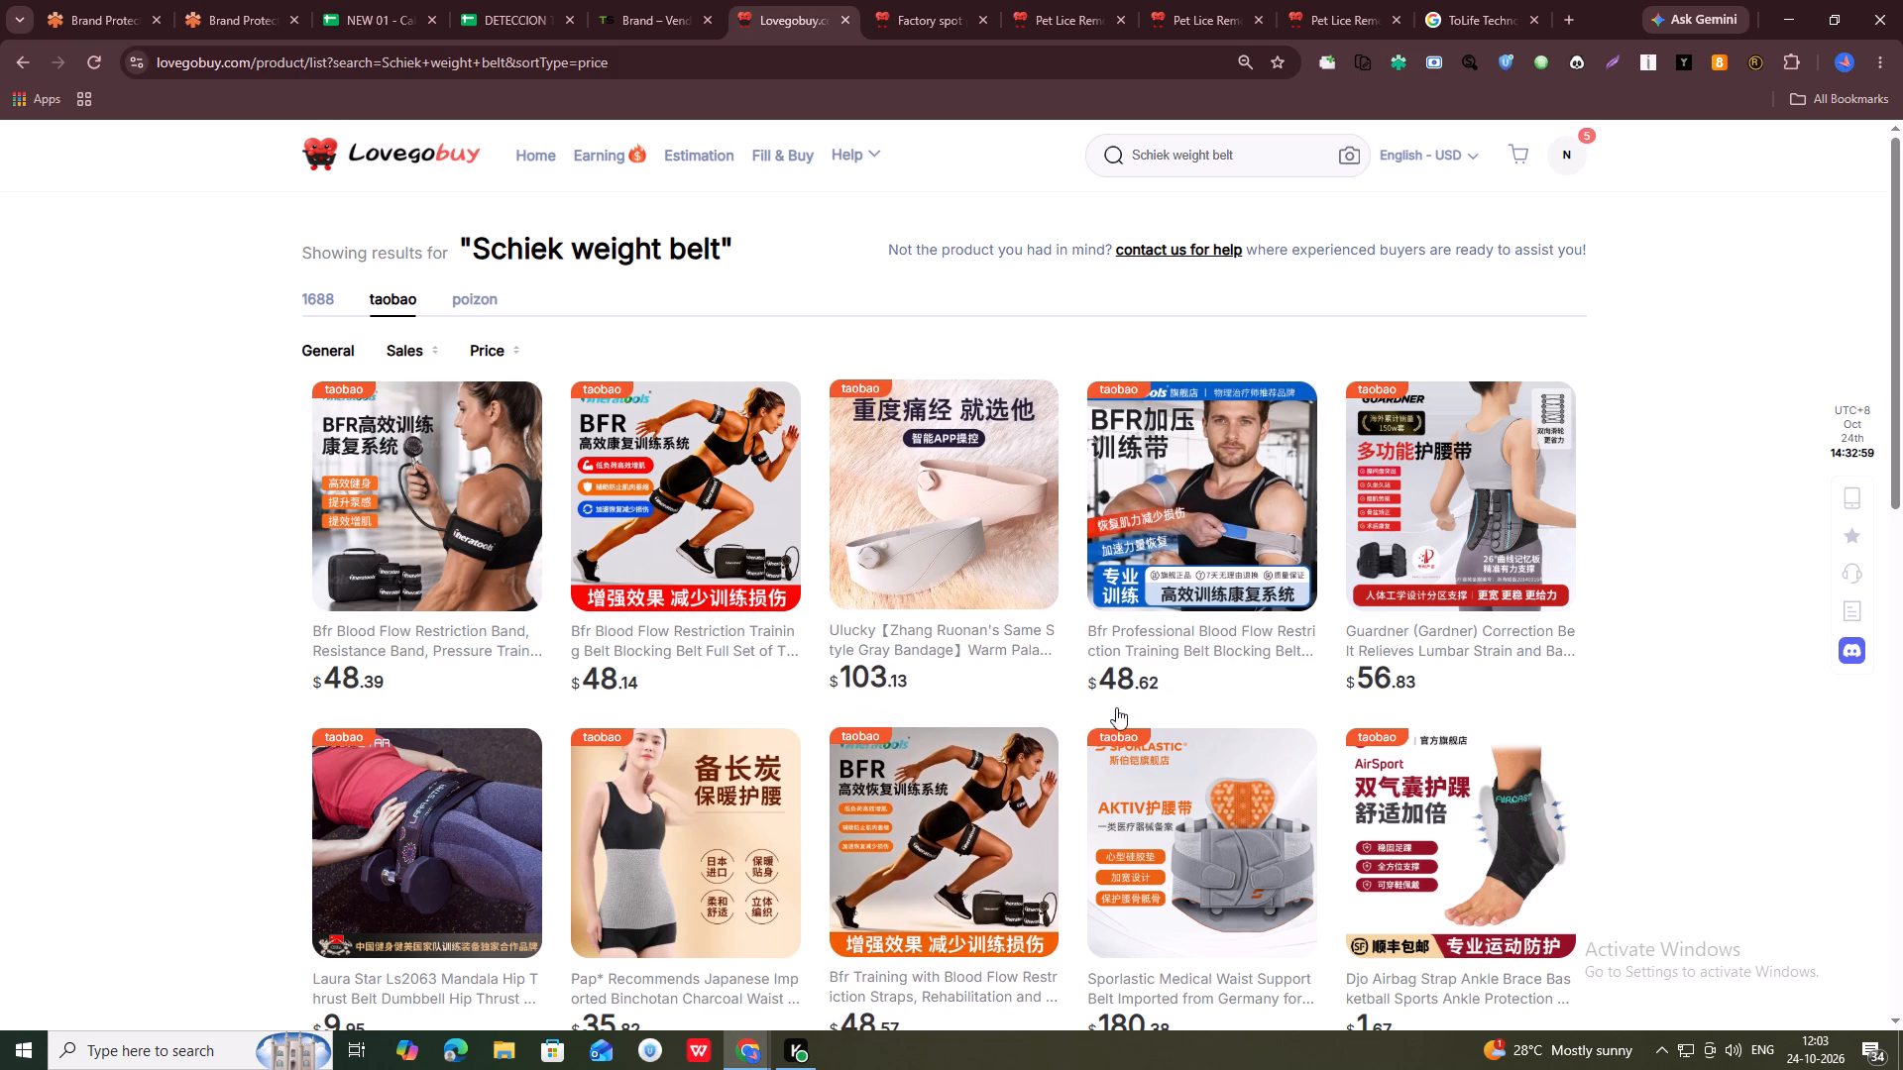
scroll(1287, 720, down, 6)
scroll(1439, 819, down, 3)
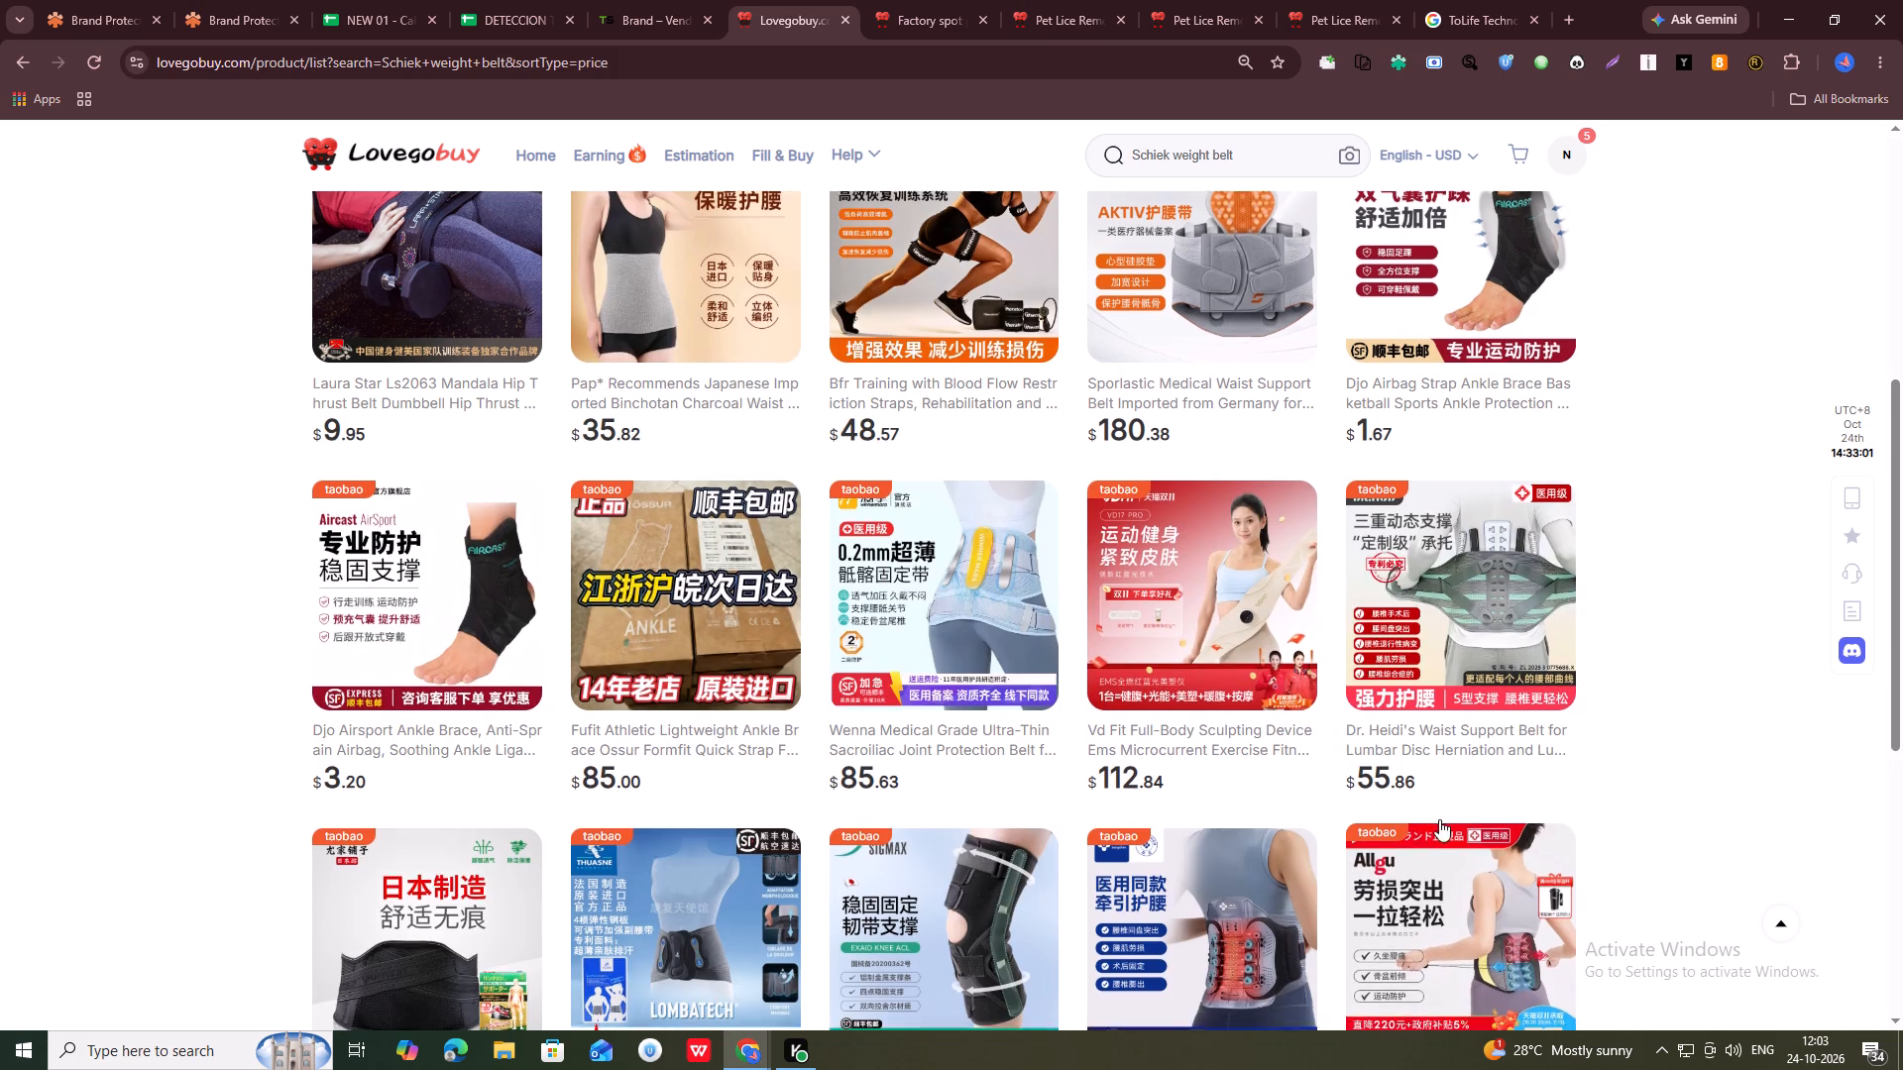
scroll(1439, 819, down, 3)
scroll(1399, 810, up, 20)
scroll(1399, 810, up, 4)
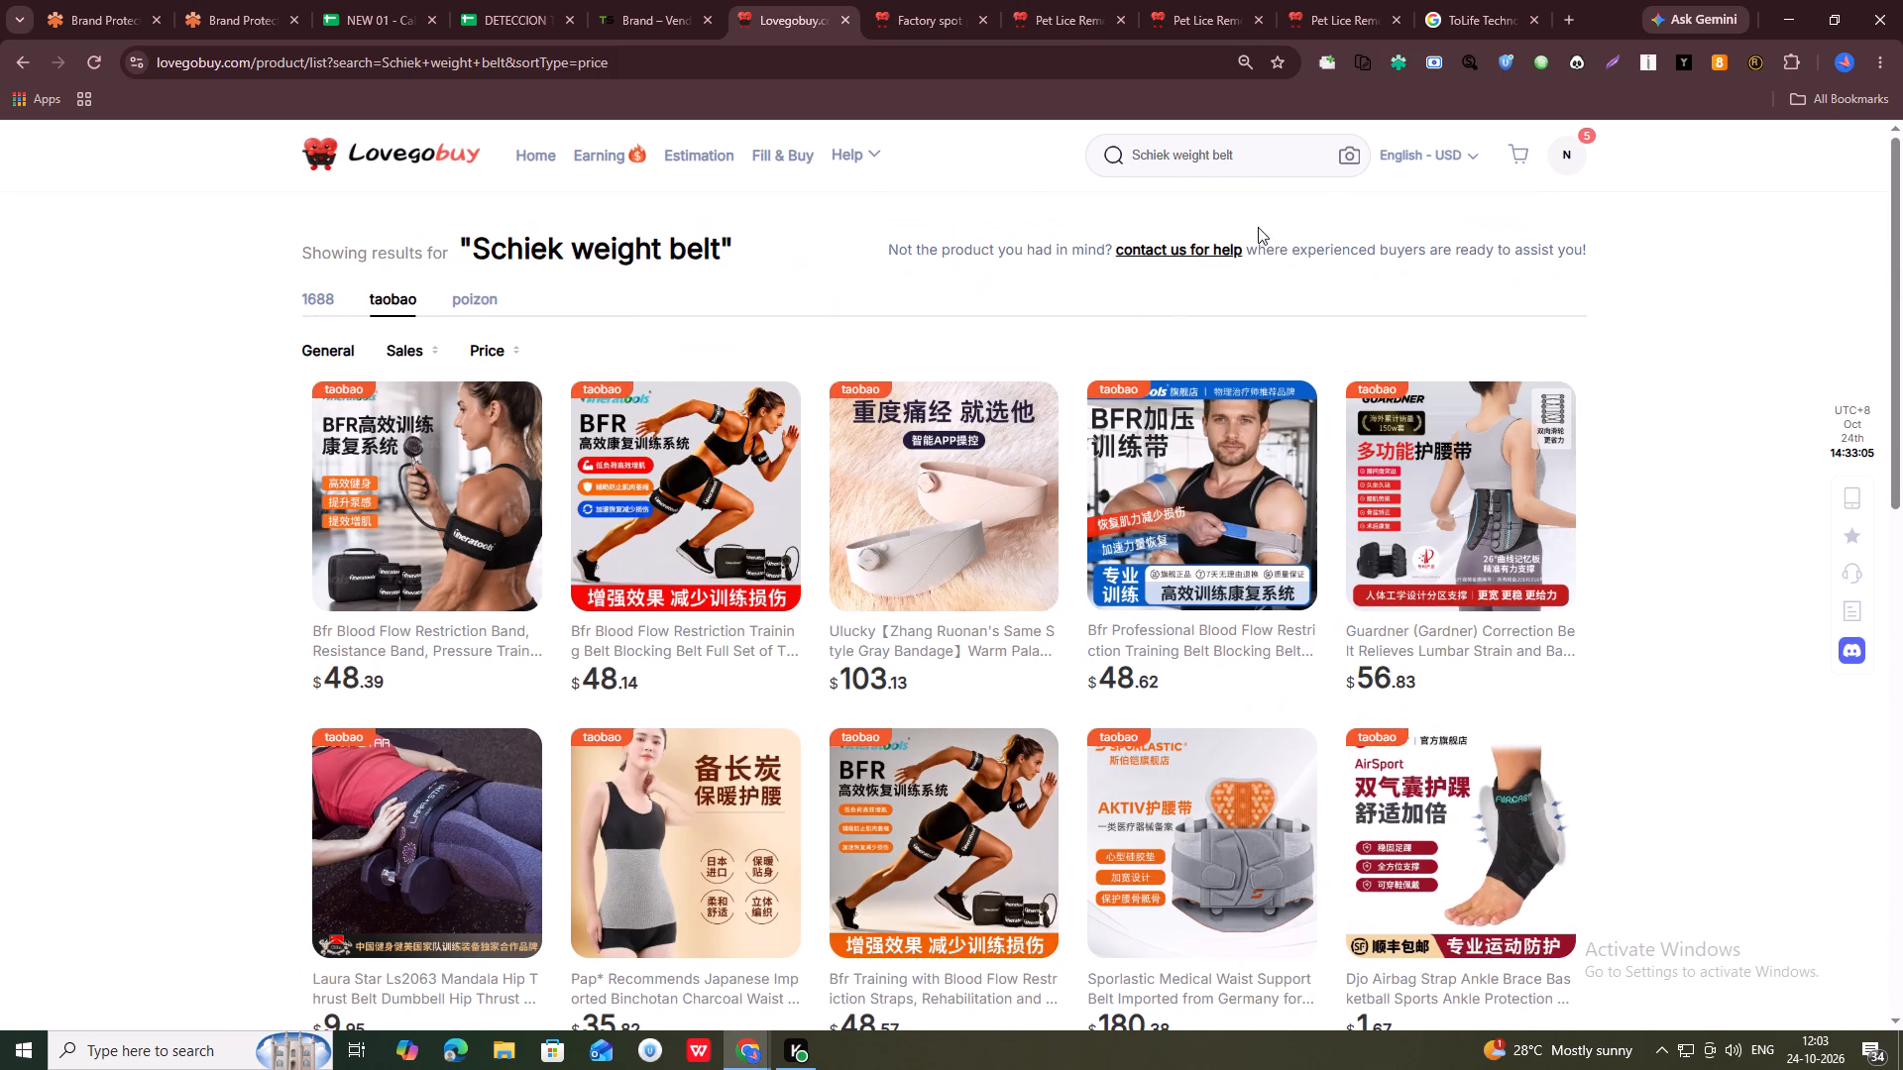
Run a Lovegobuy image search using the glove picture Screenshot (44) from the Downloads folder.
click(1353, 158)
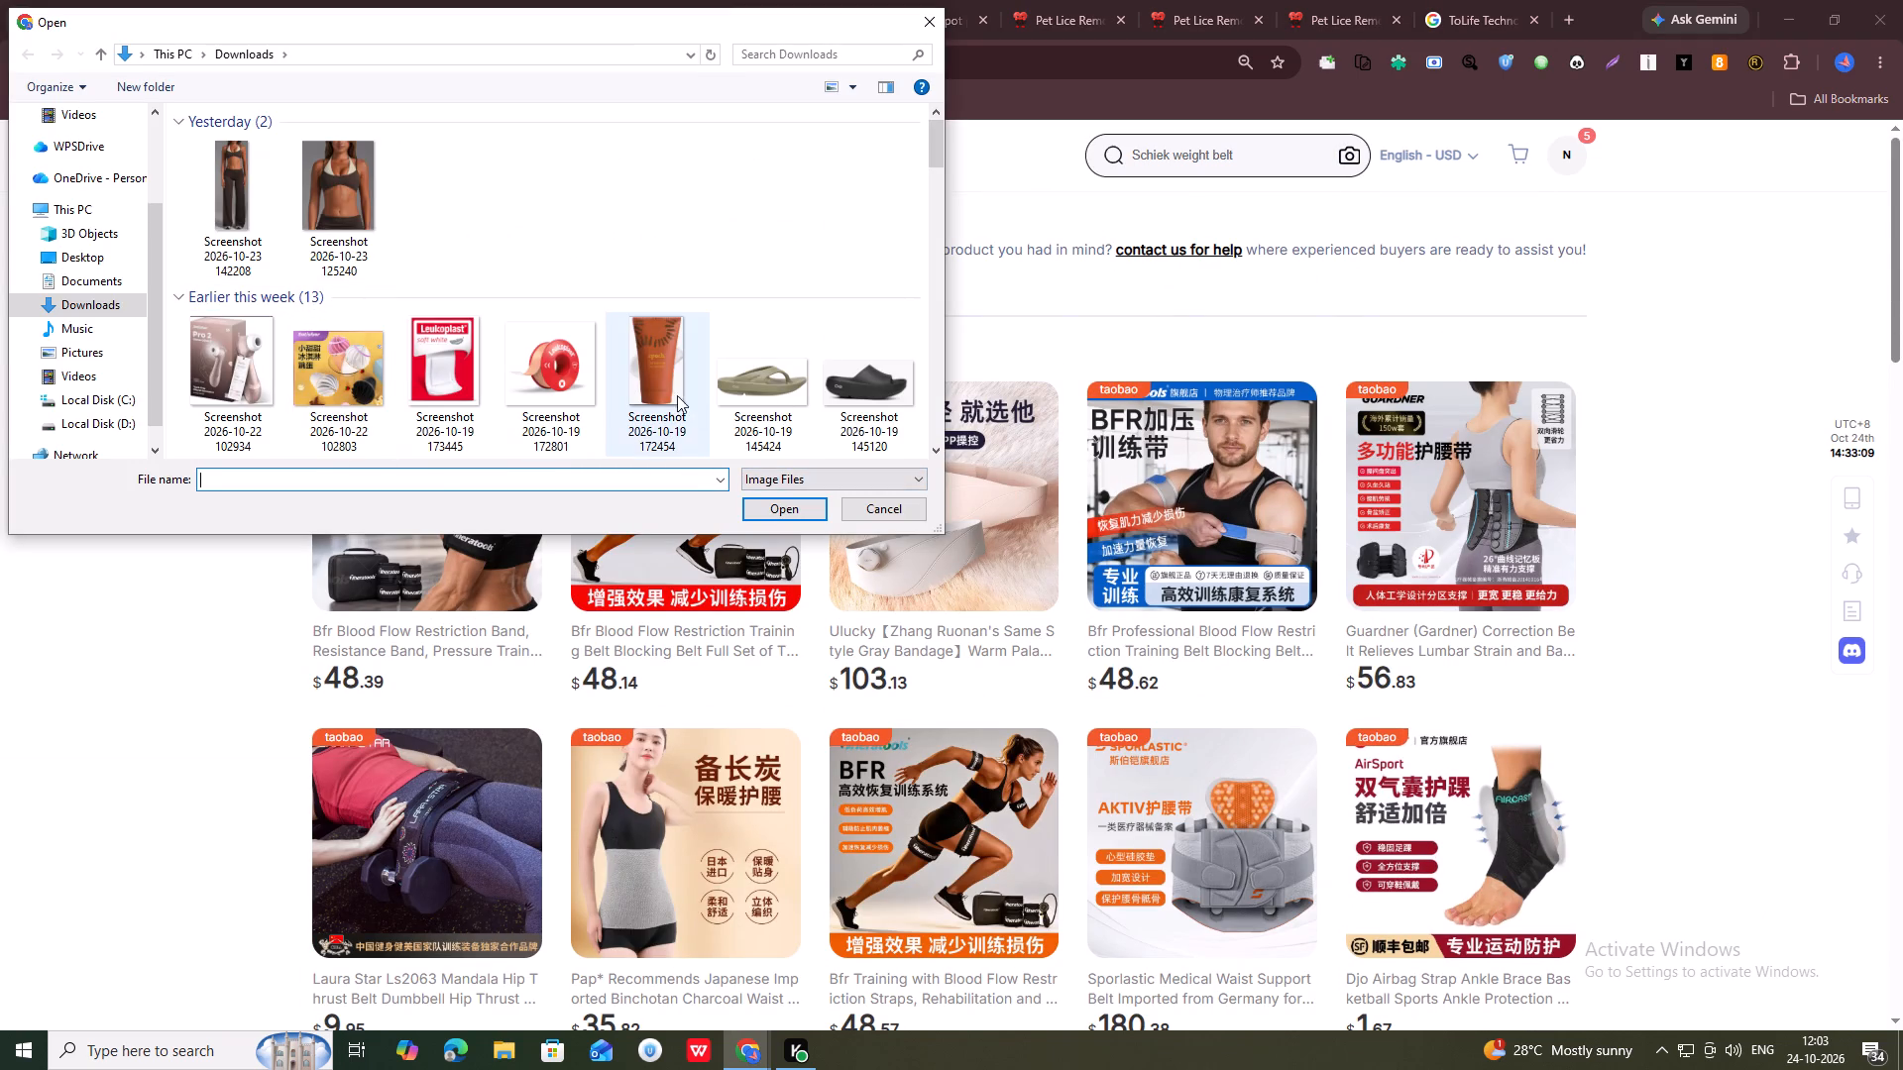
scroll(662, 372, down, 2)
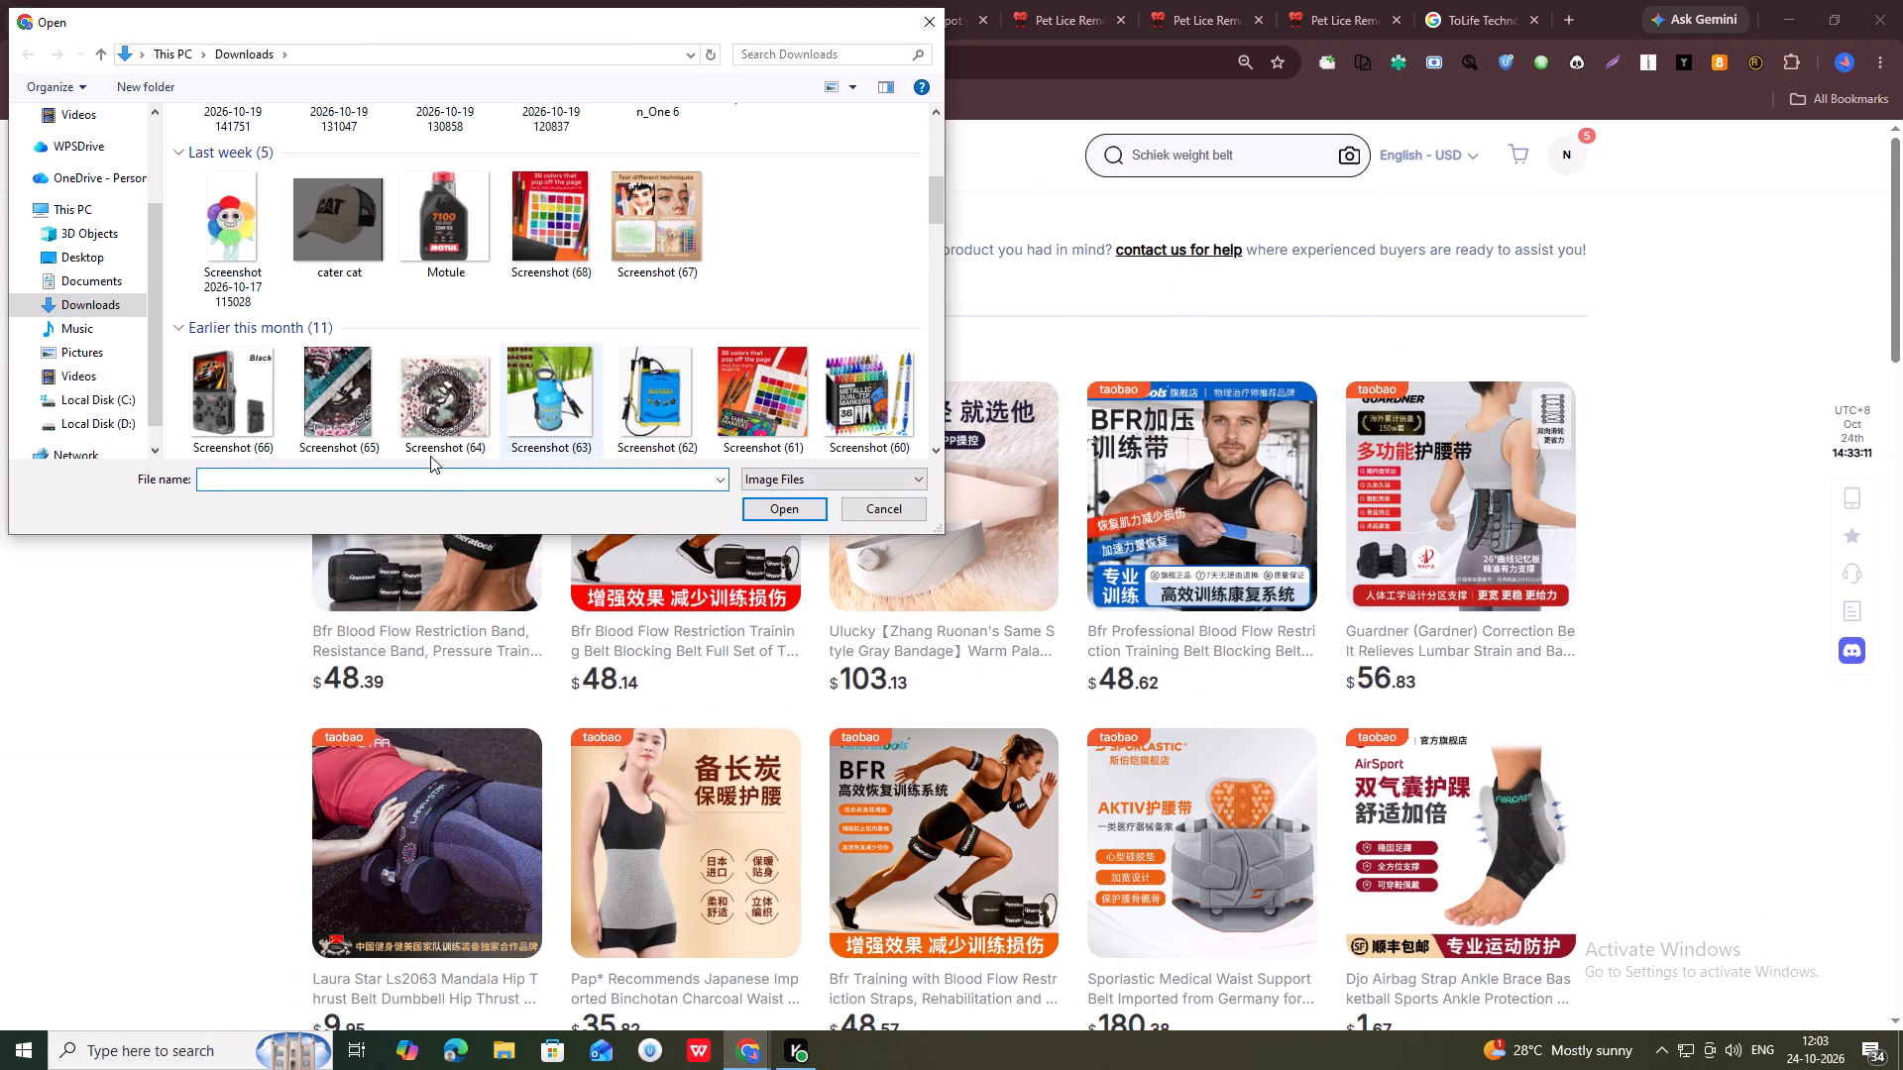
scroll(604, 364, down, 1)
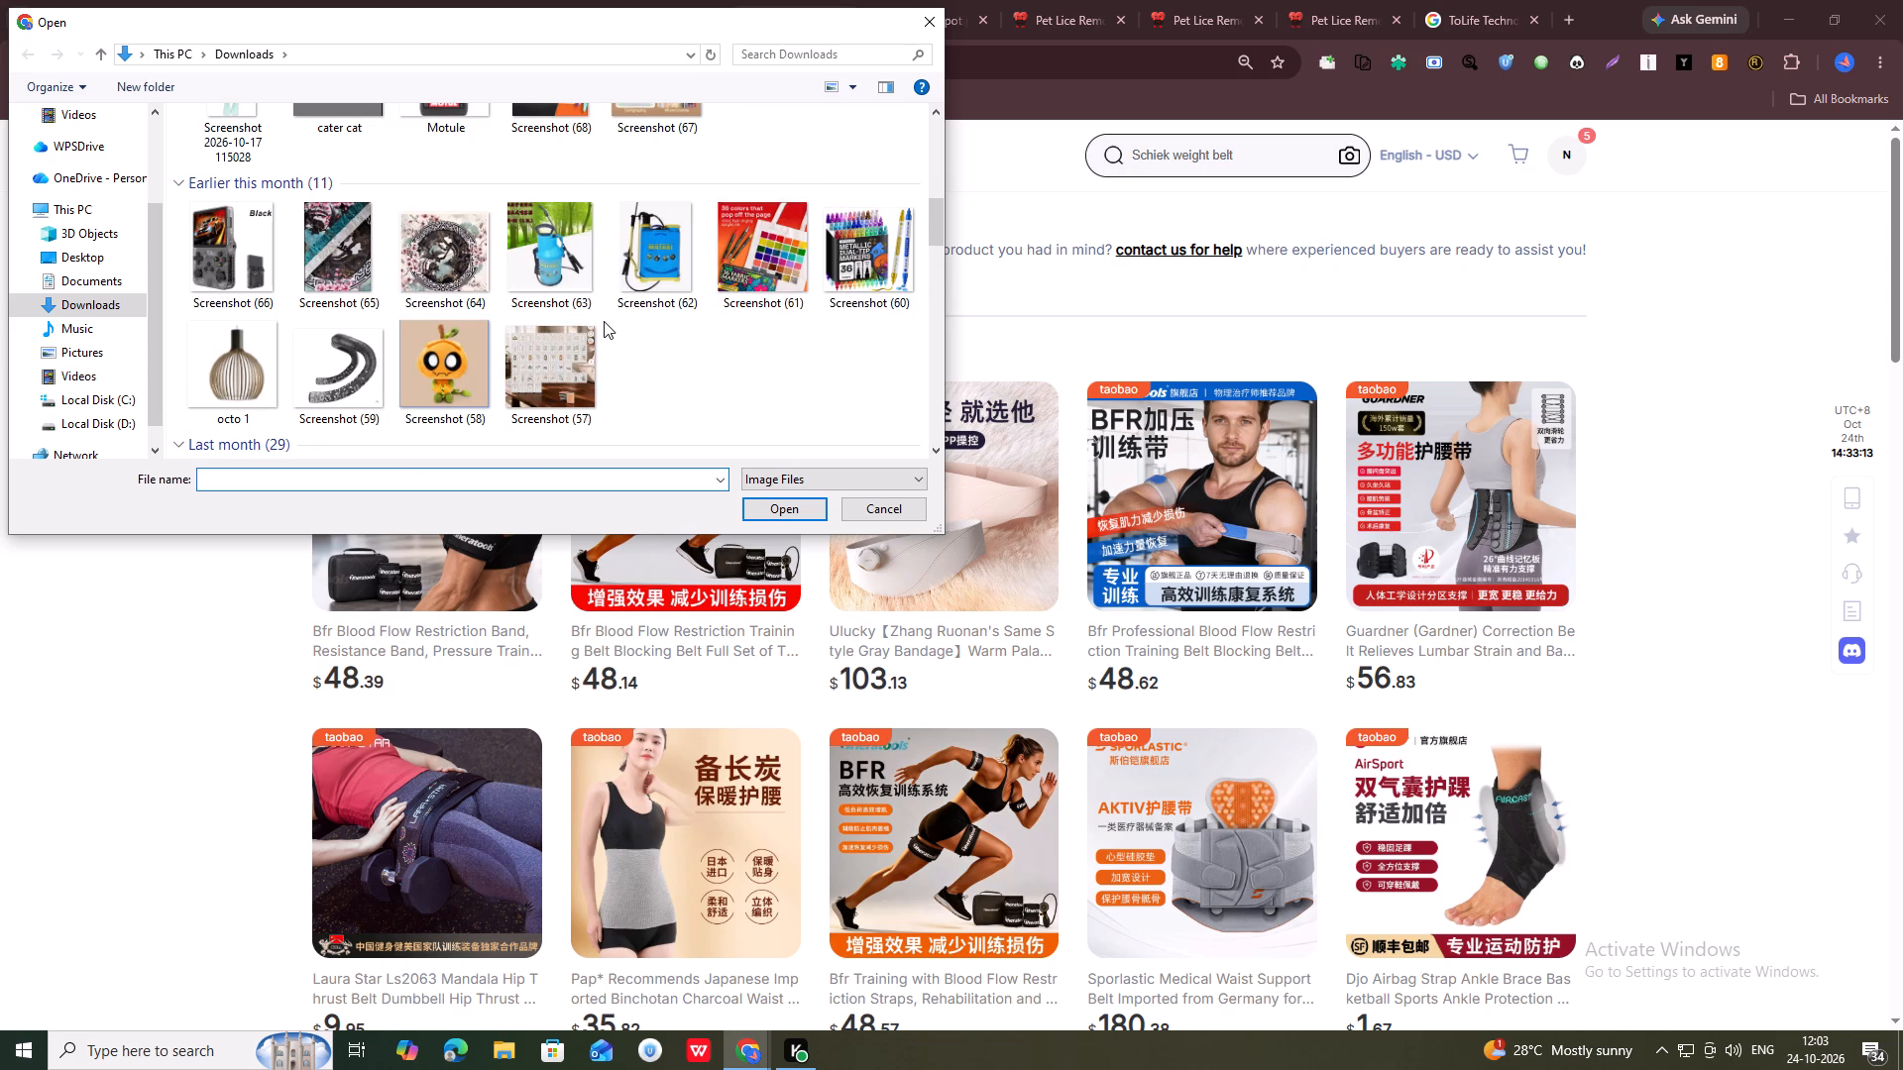
scroll(604, 321, down, 2)
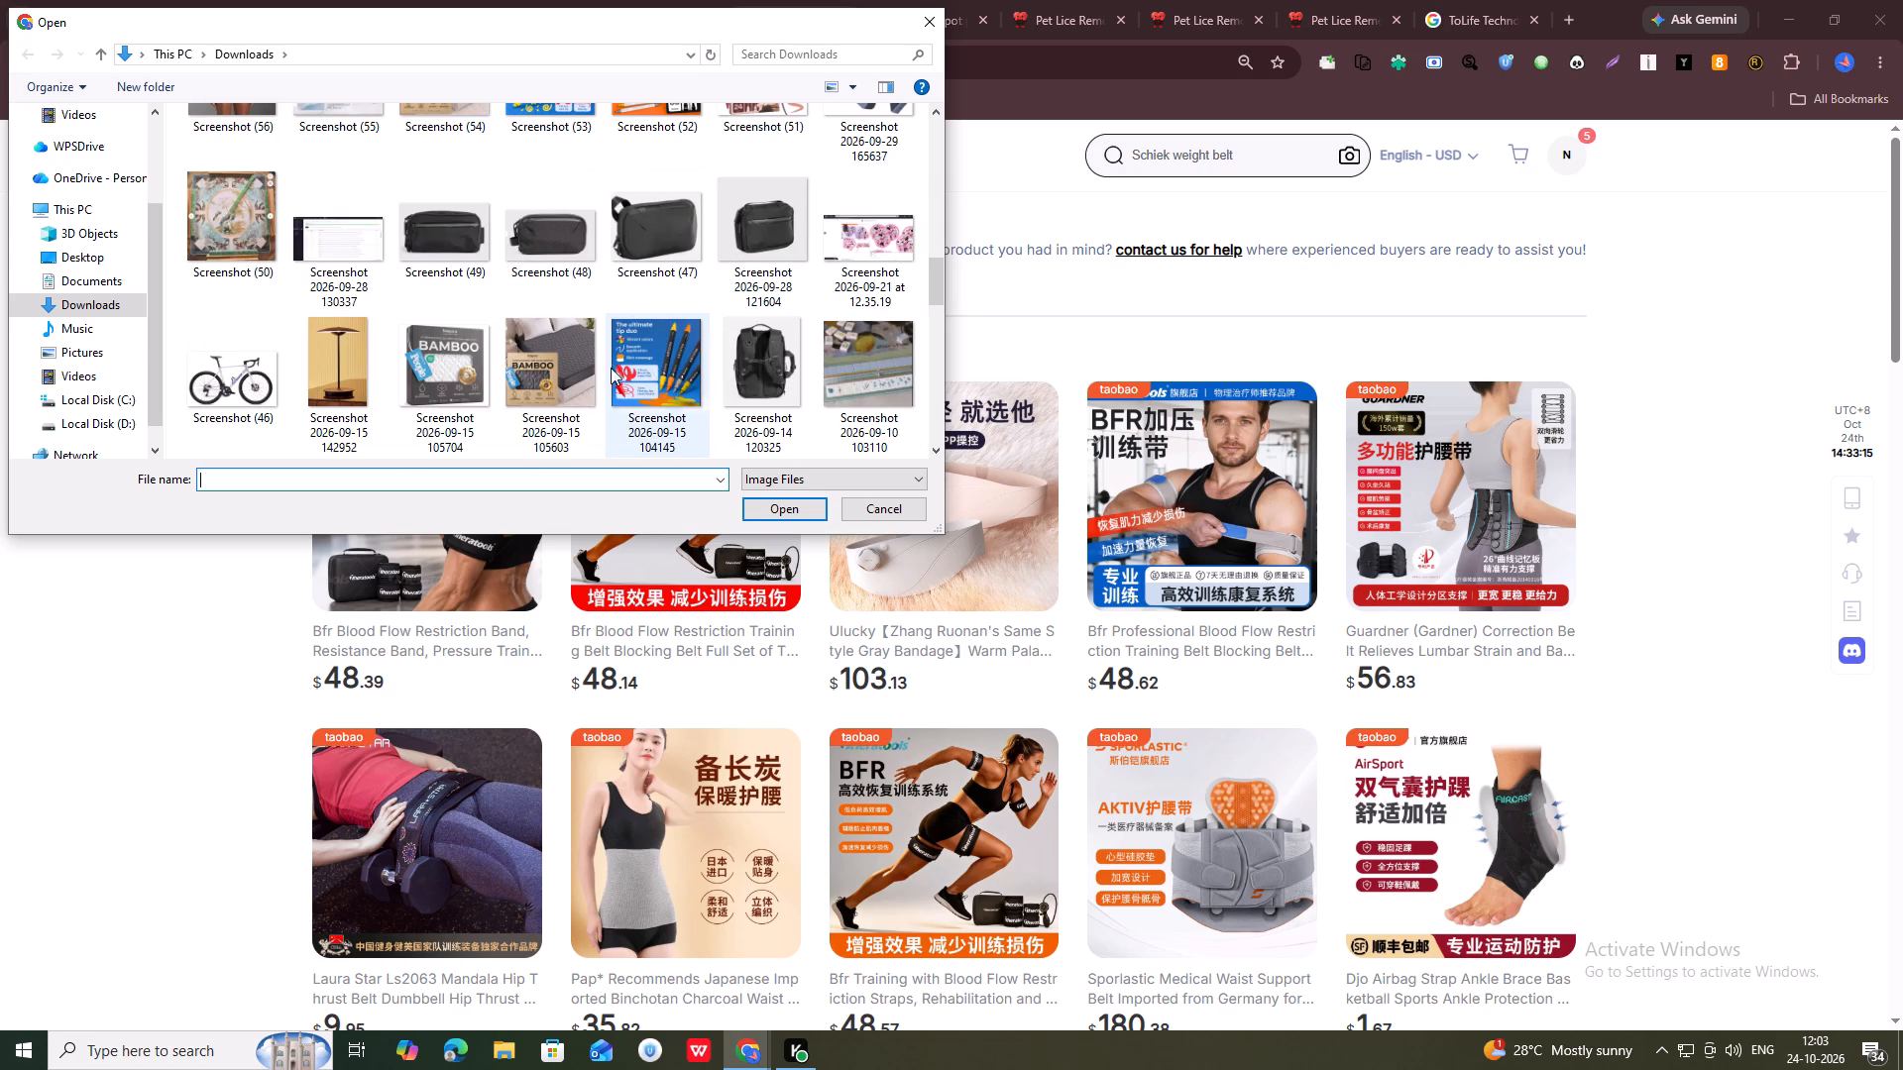
scroll(663, 340, down, 2)
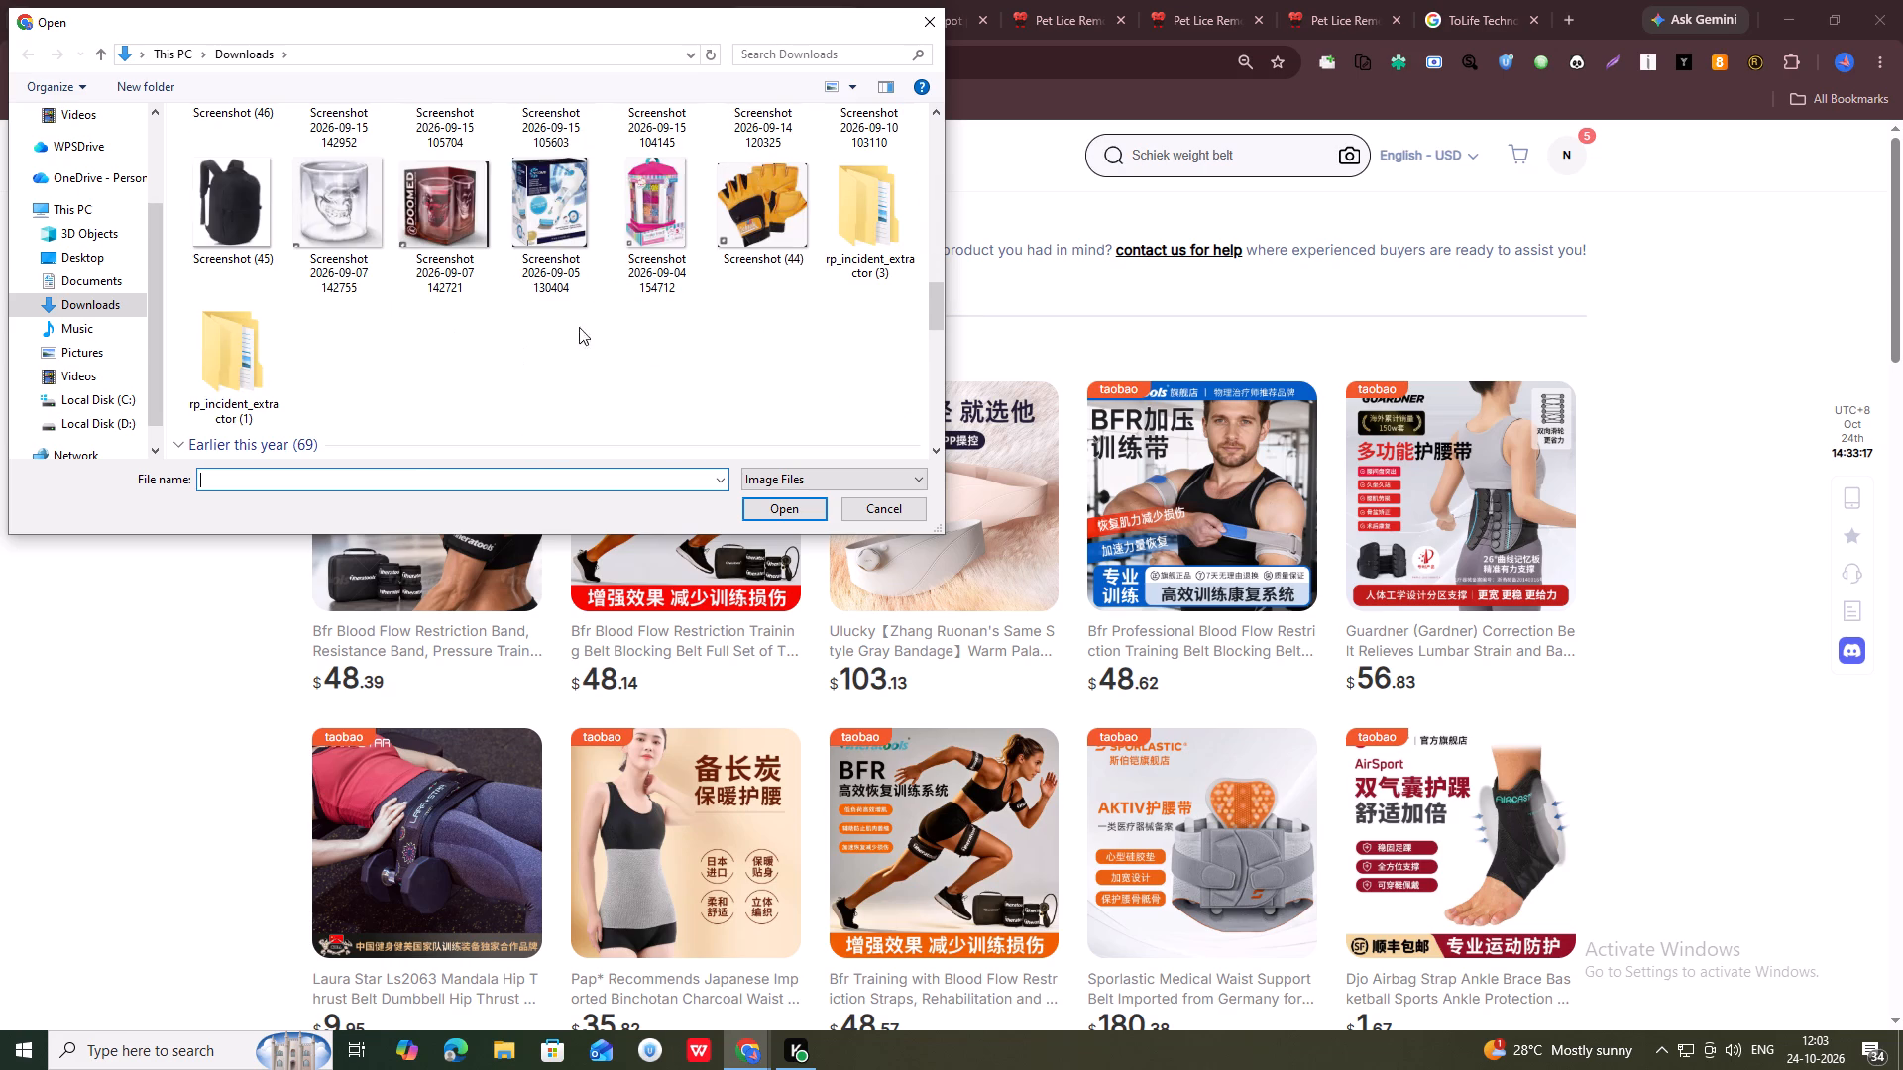
click(764, 203)
click(757, 504)
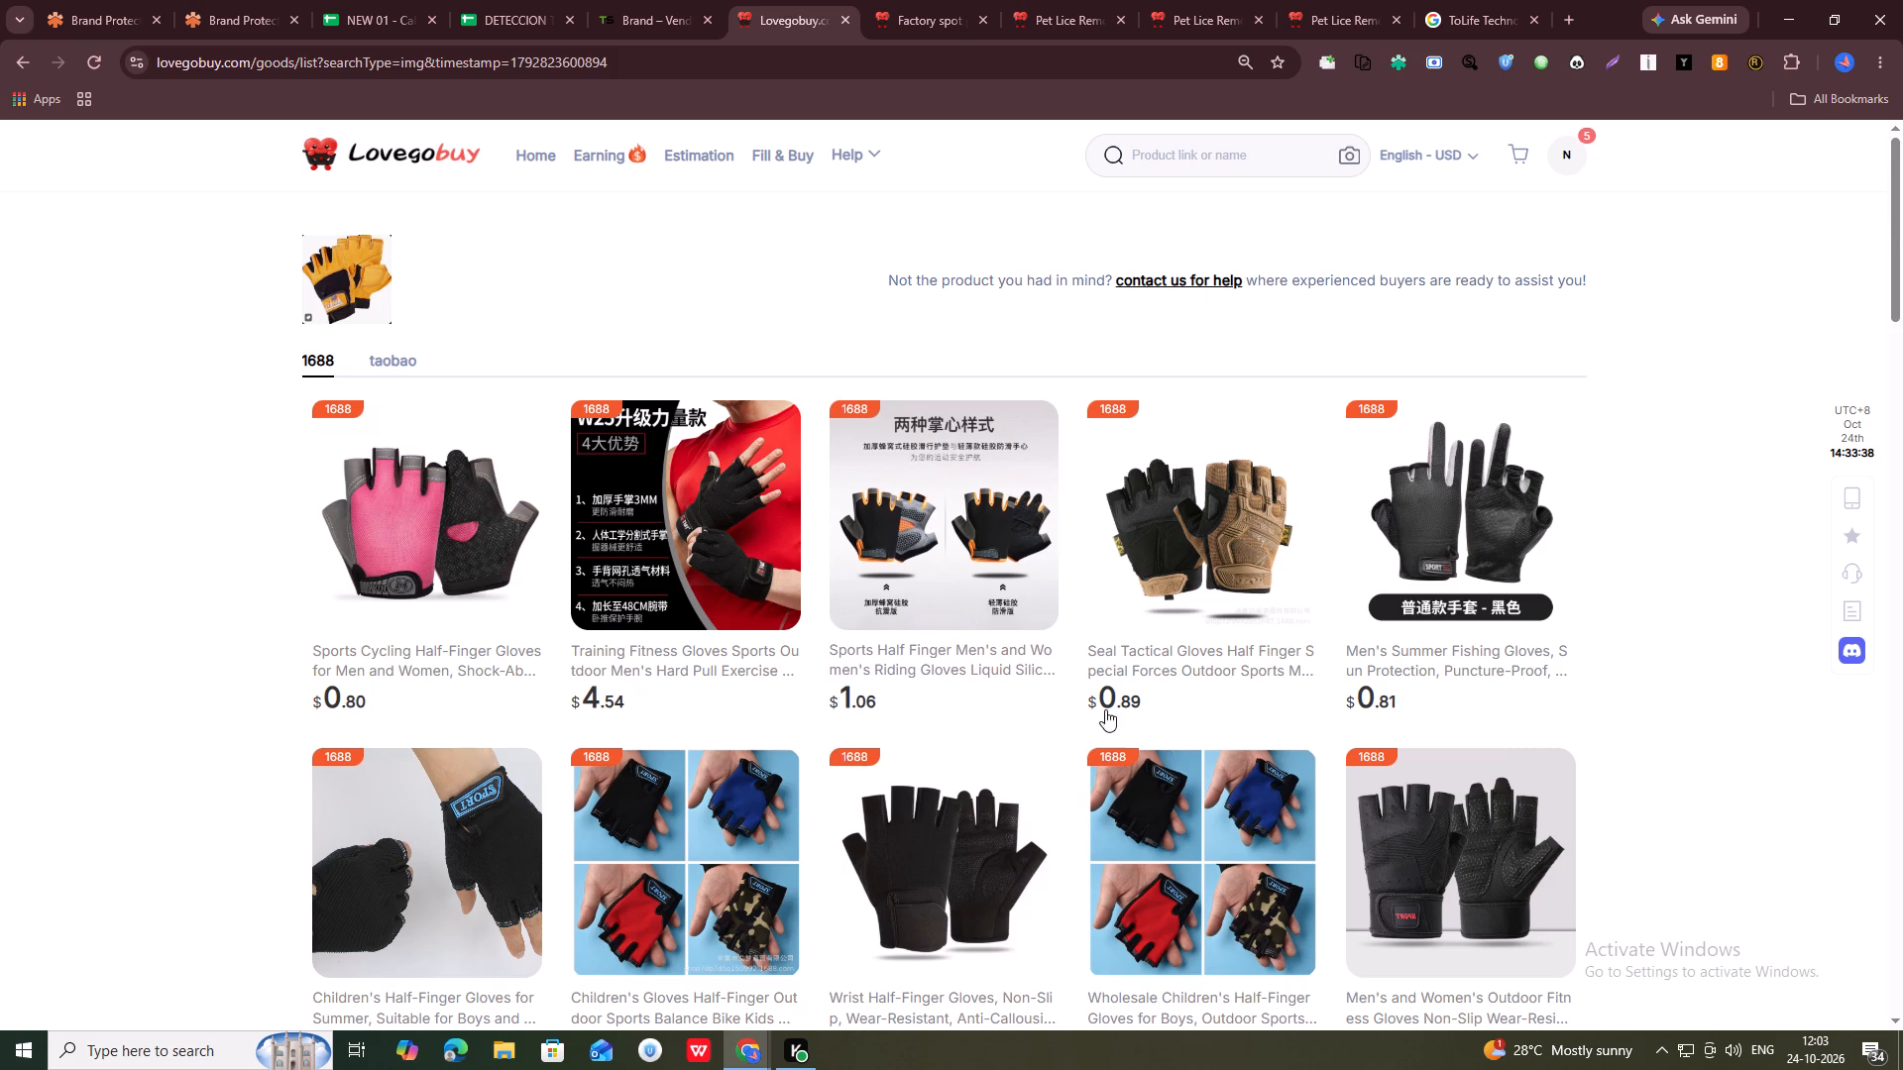
Close the leftover Factory spot and Pet Lice Remover product tabs from the previous customer.
scroll(1180, 777, down, 5)
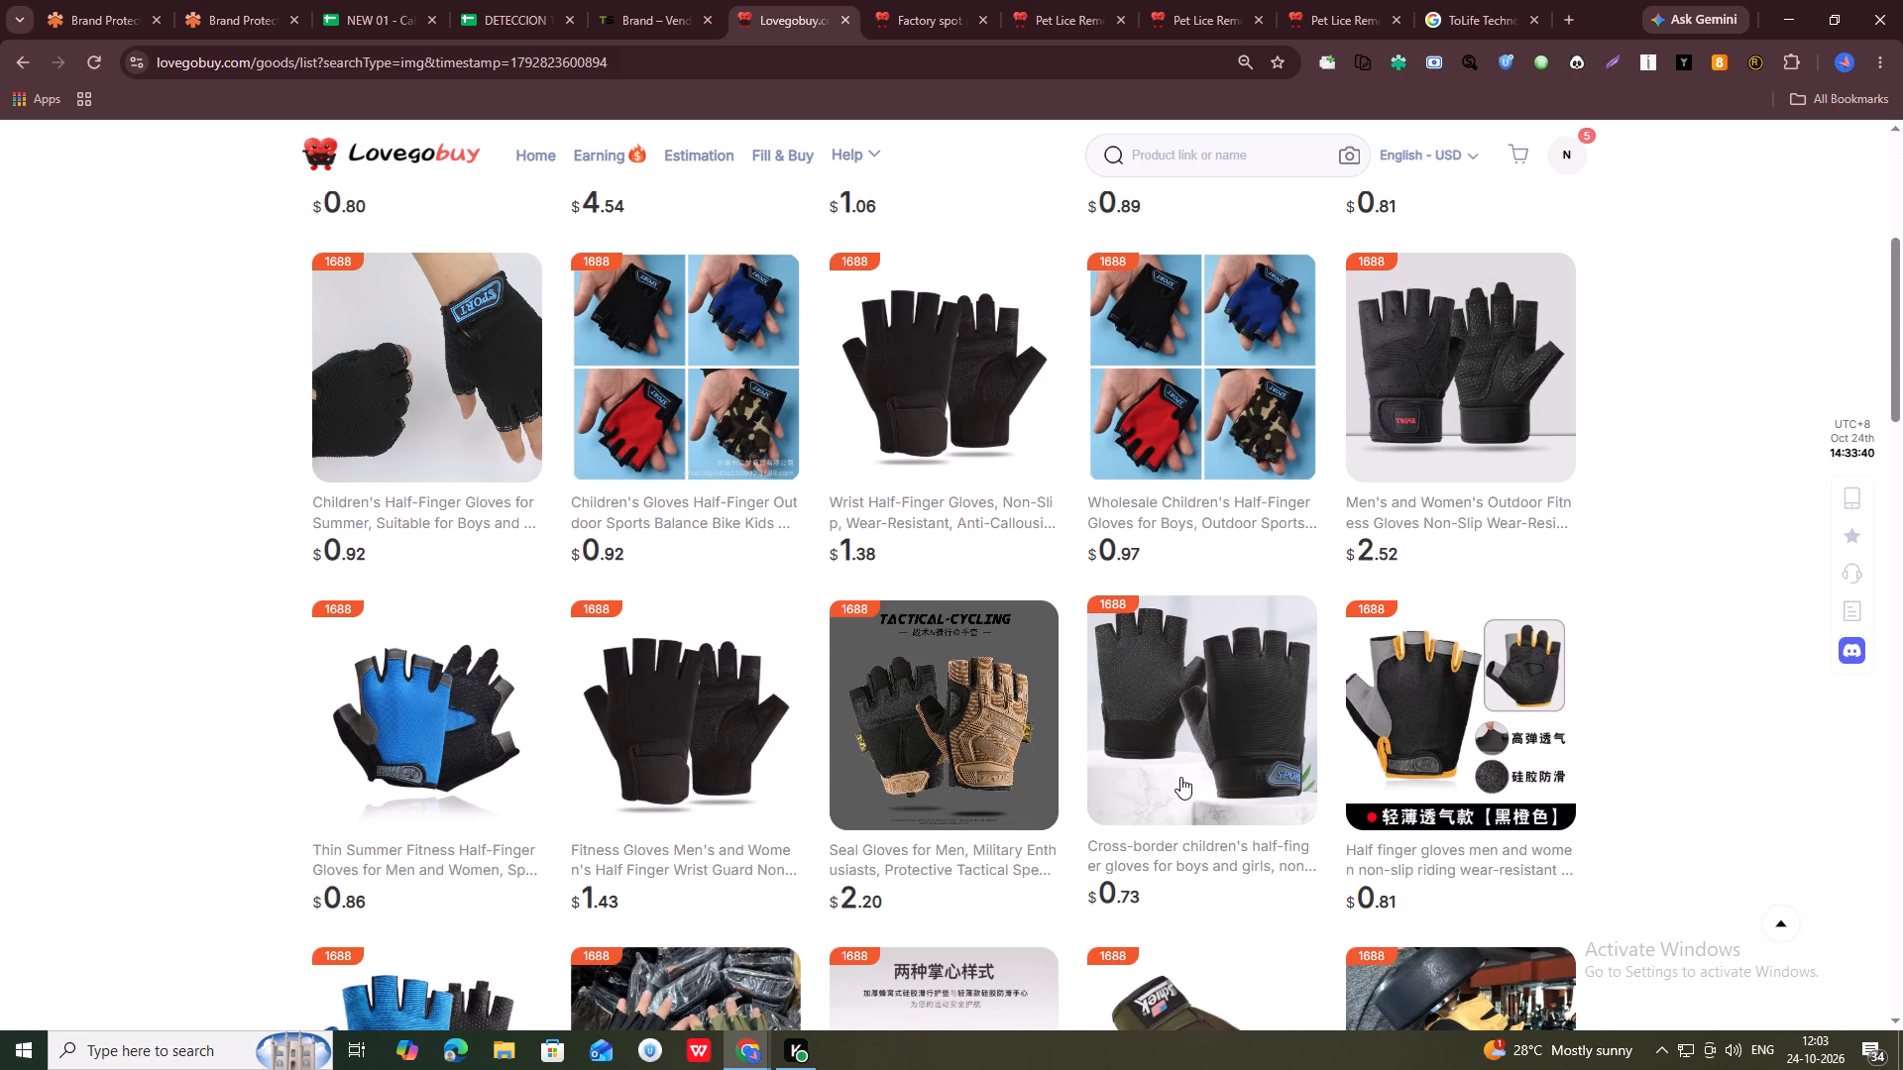
scroll(974, 681, down, 3)
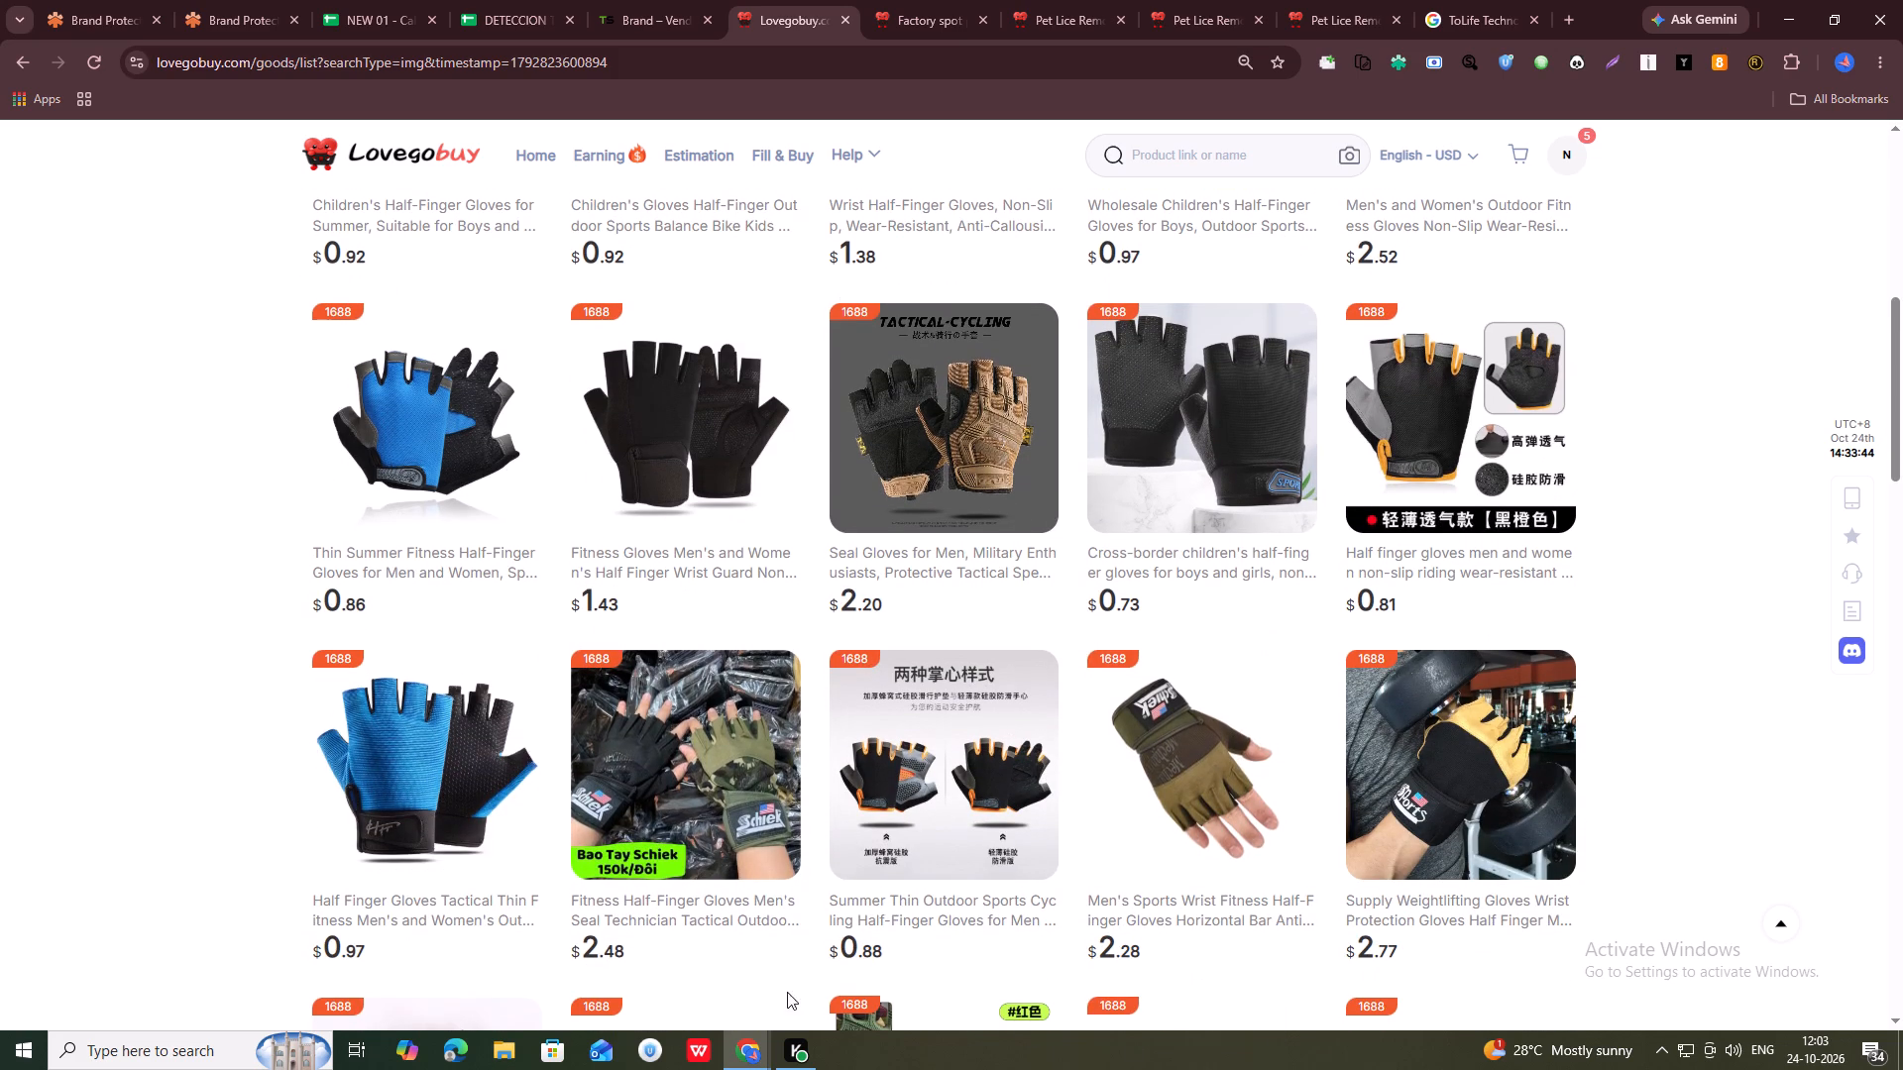
middle_click(926, 0)
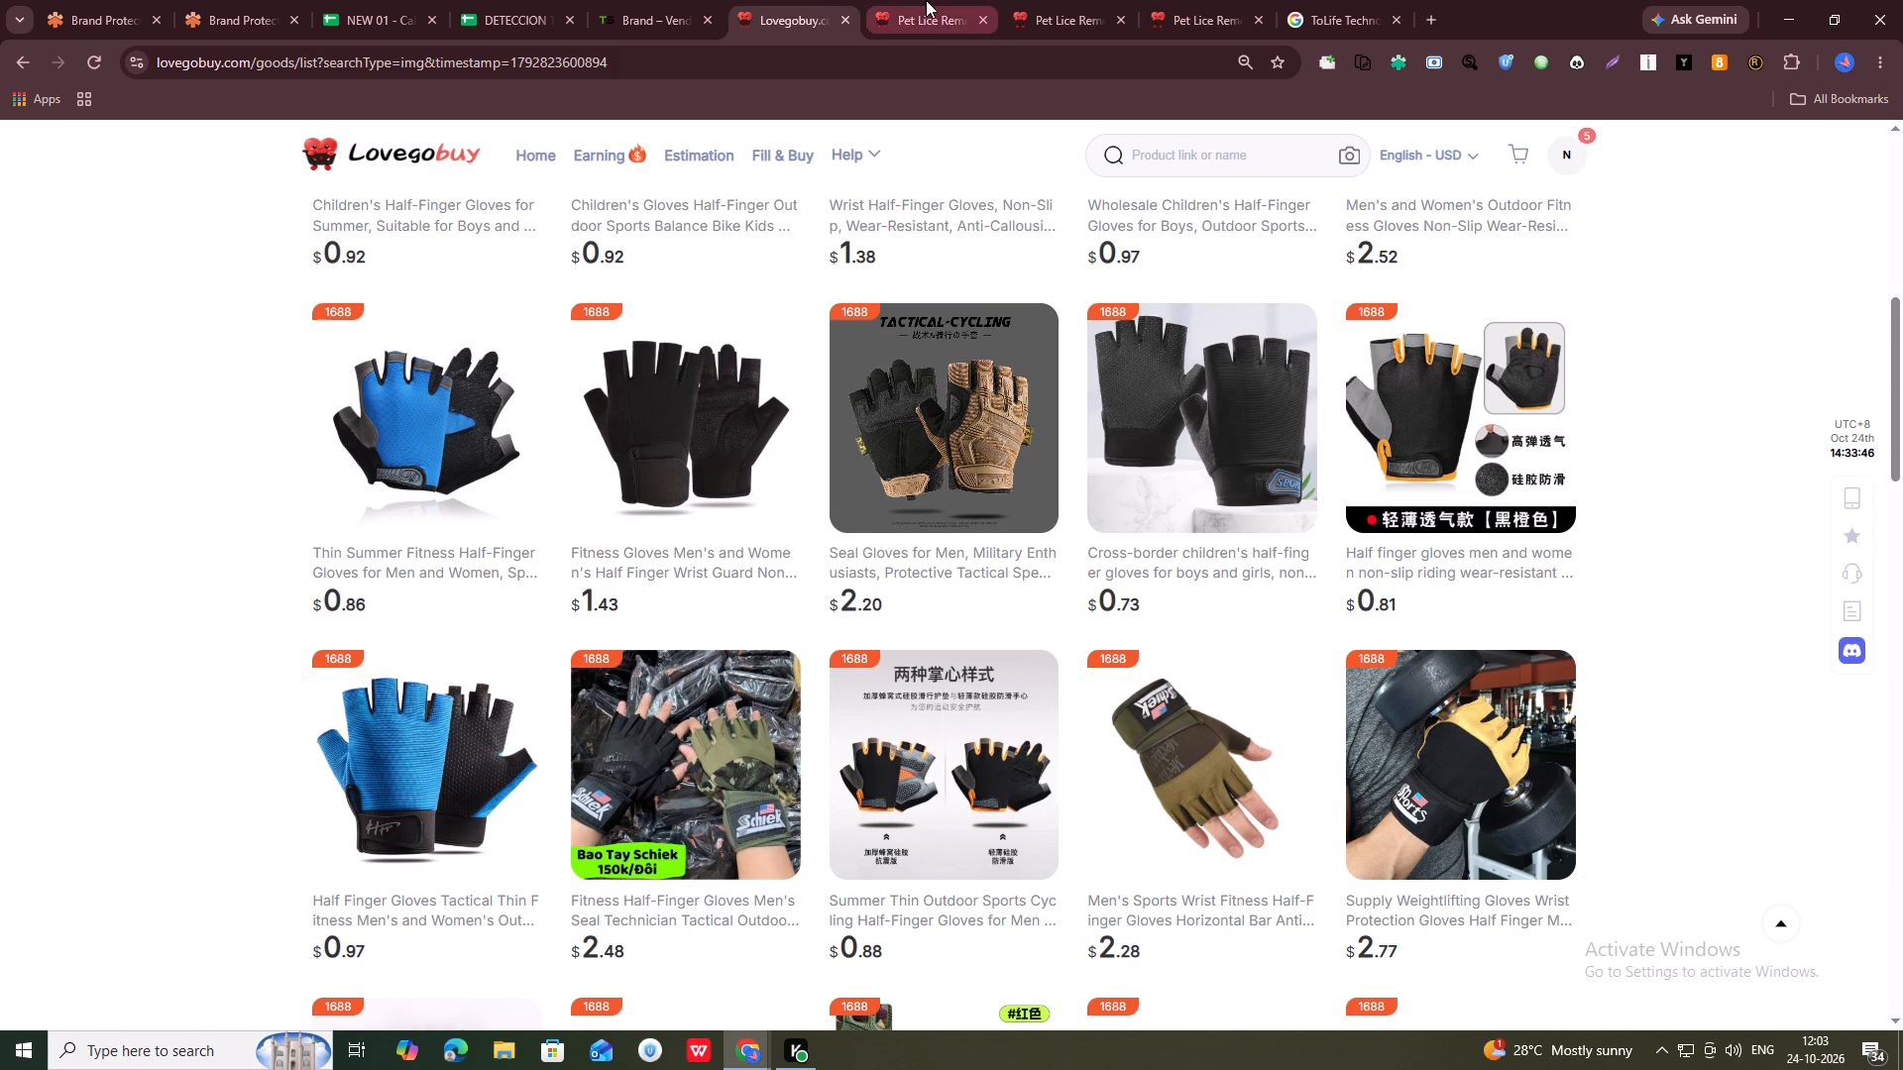
middle_click(926, 0)
scroll(926, 0, up, 1)
middle_click(926, 0)
middle_click(926, 0)
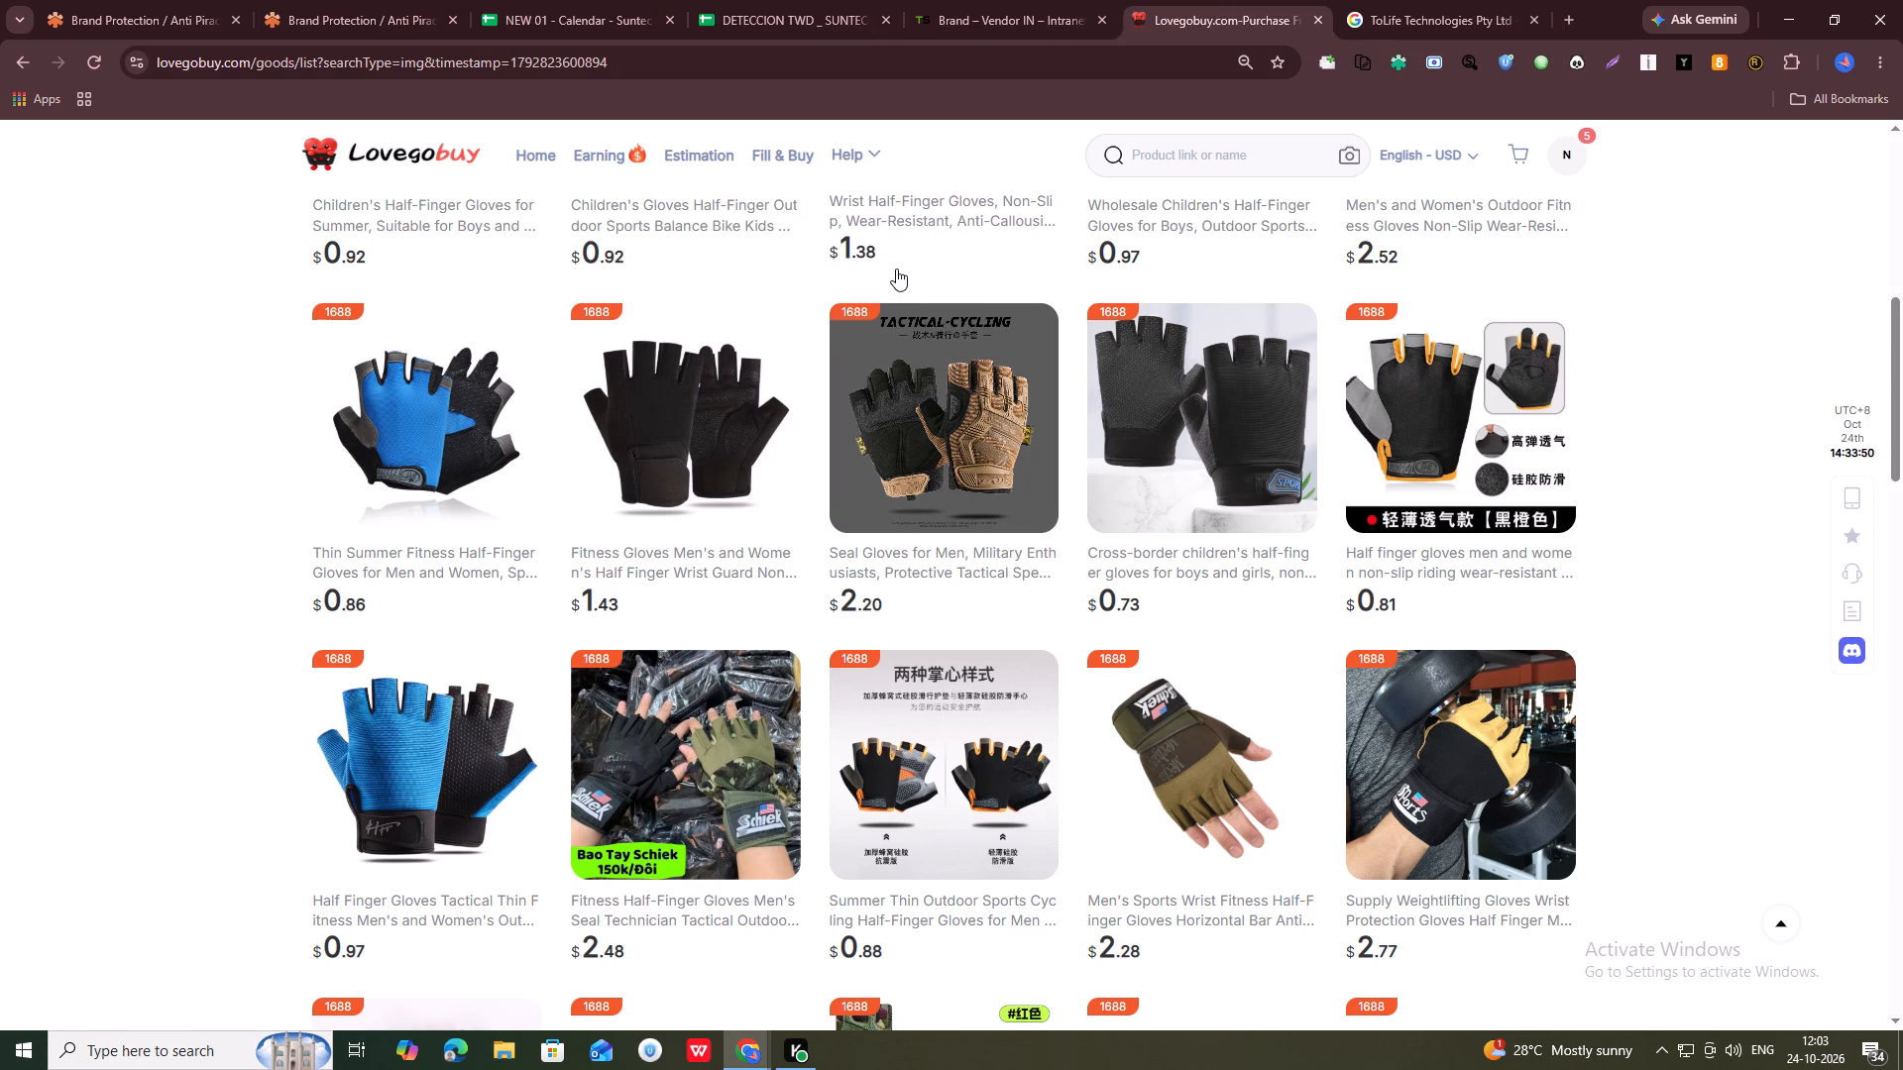
Open the suspected Schiek glove listings from the 1688 image results in separate tabs, going through to the end of the results.
ctrl+click(703, 786)
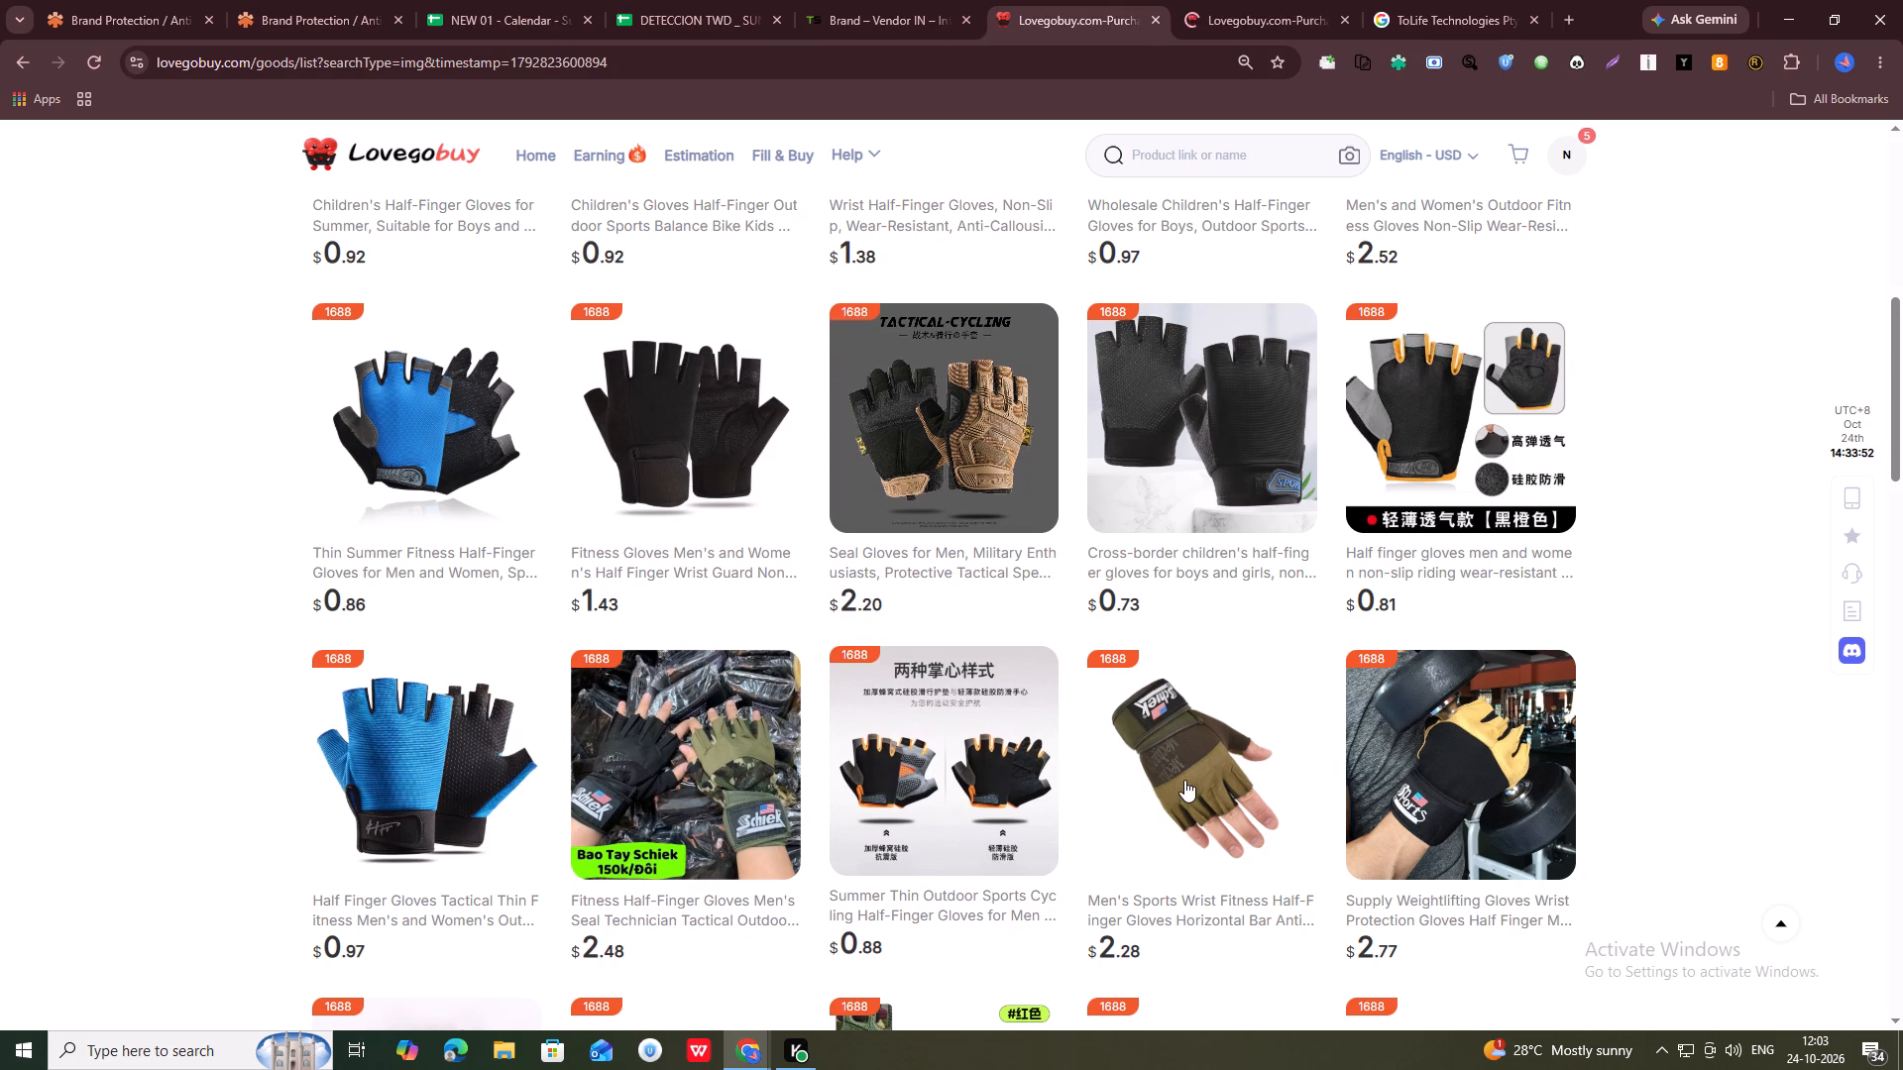
ctrl+click(1184, 780)
ctrl+click(1506, 783)
scroll(875, 815, down, 5)
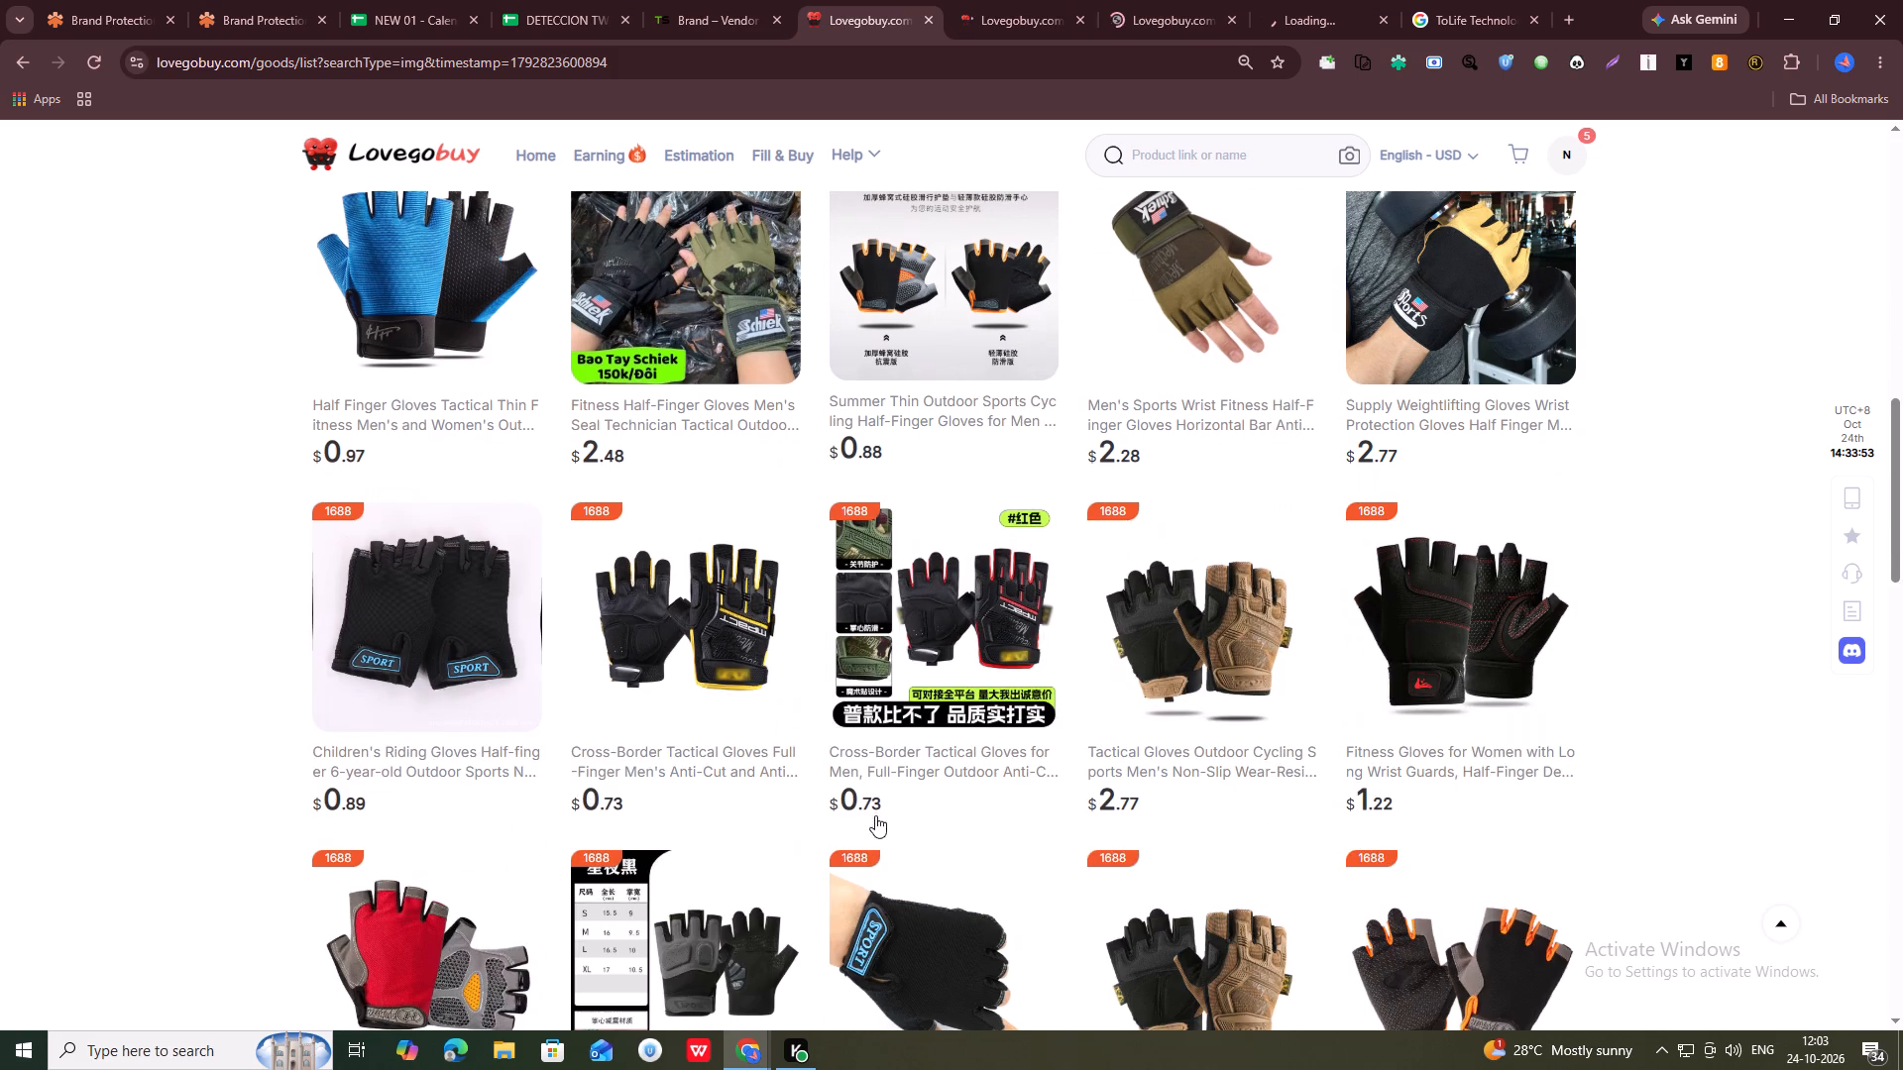
scroll(1064, 743, down, 4)
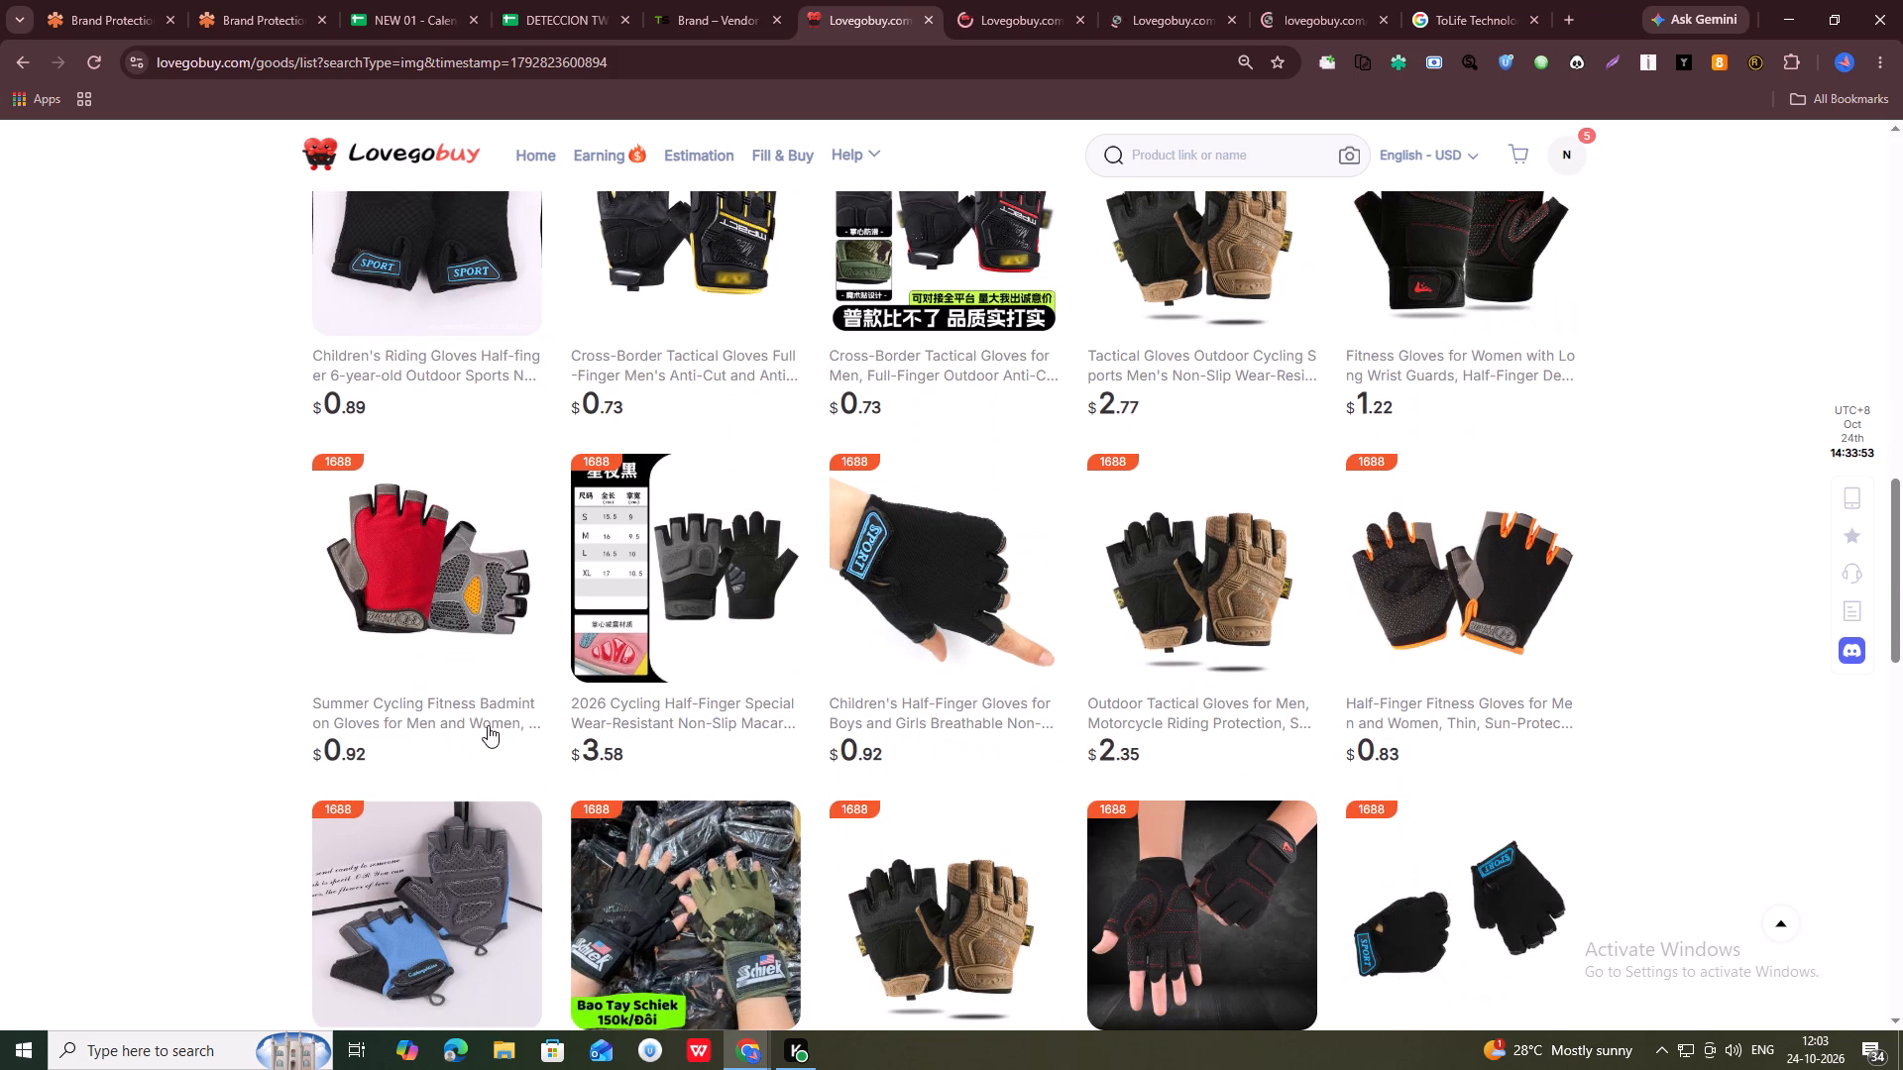
scroll(963, 693, down, 3)
ctrl+click(747, 656)
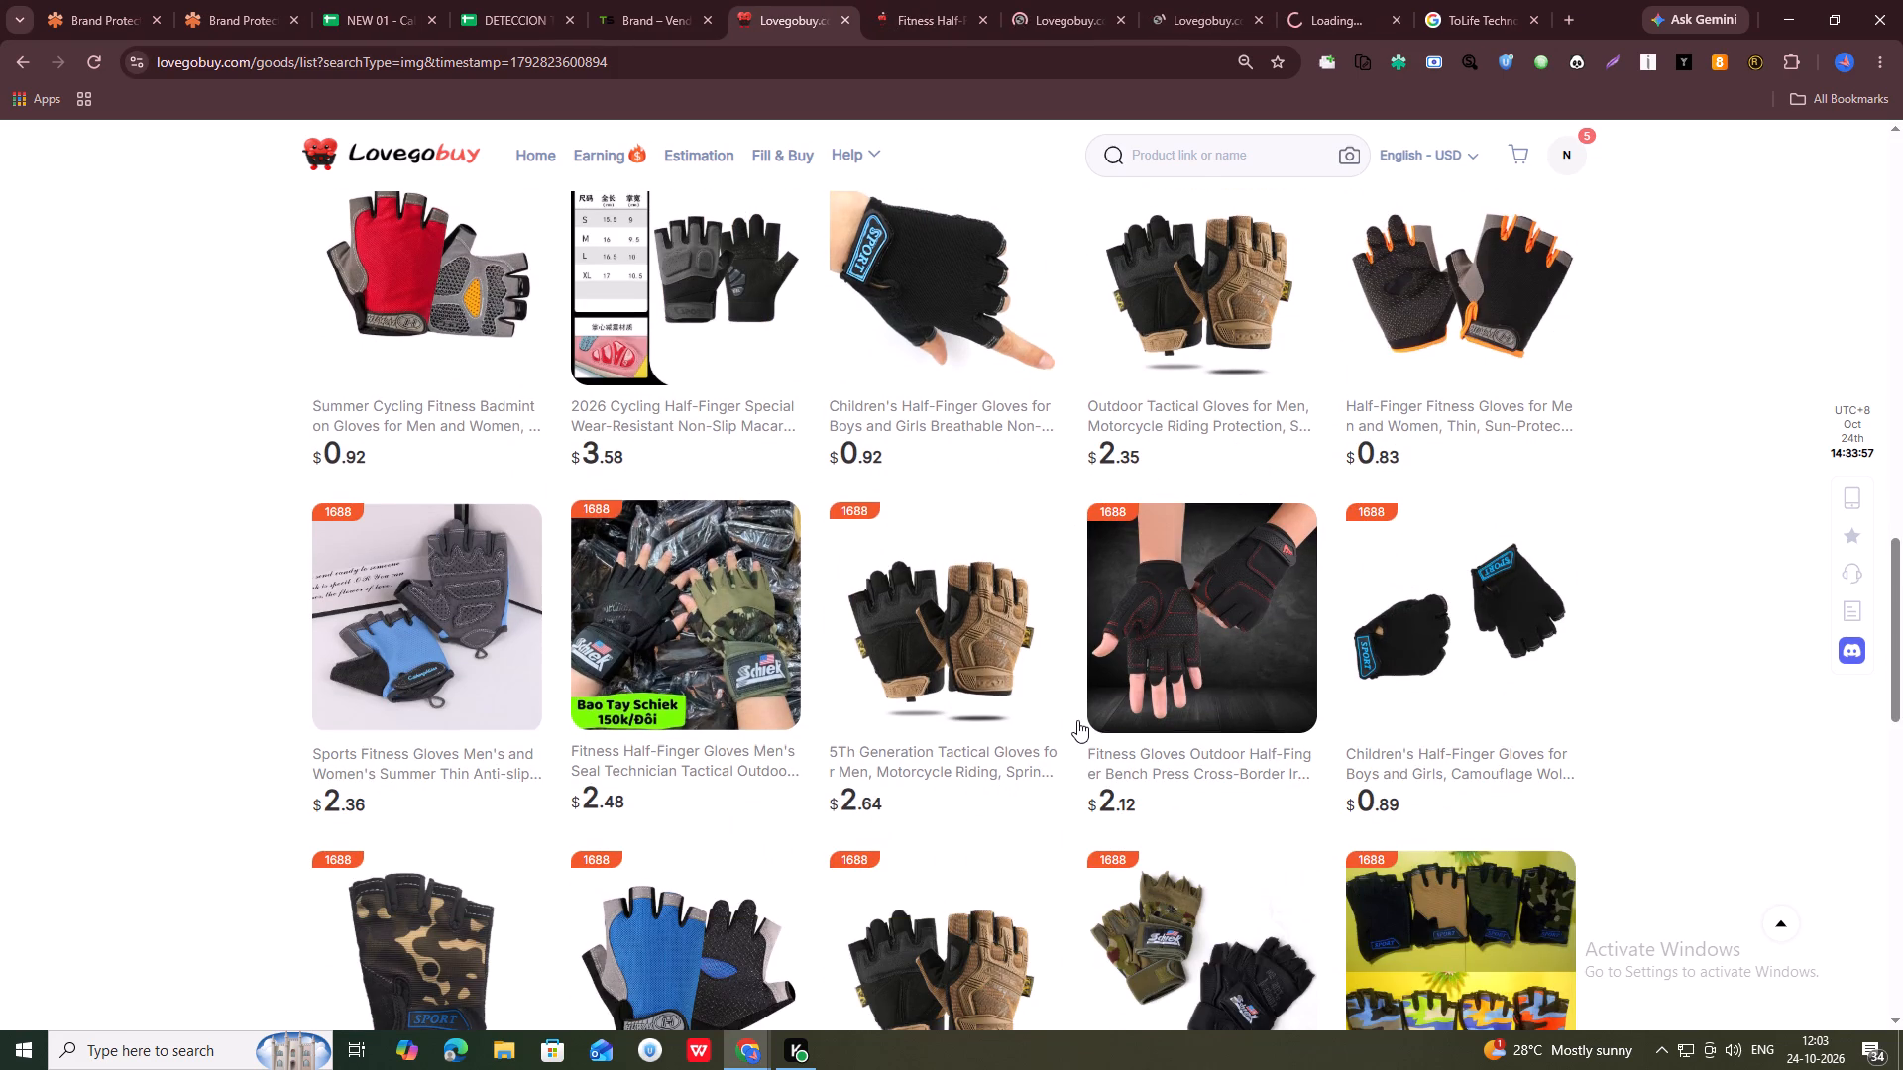
scroll(1077, 720, down, 5)
ctrl+click(1230, 501)
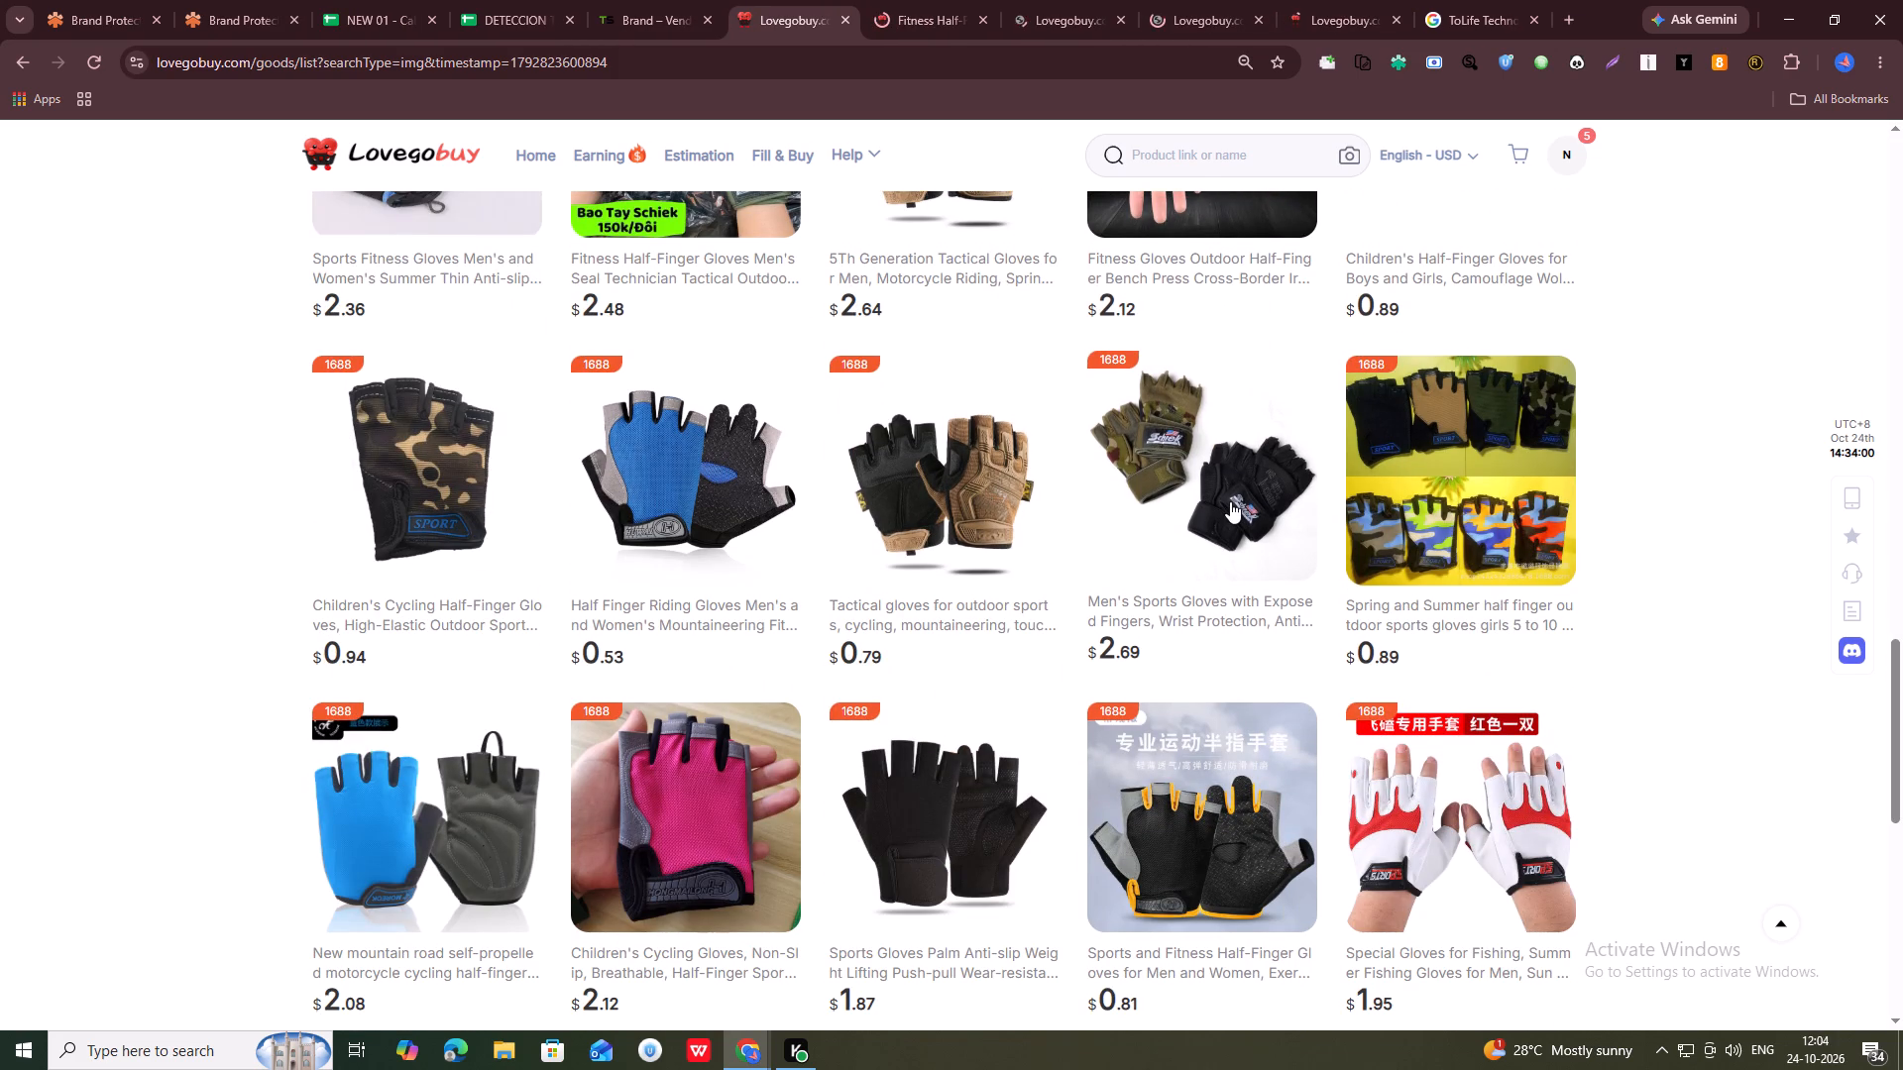
scroll(1161, 728, down, 5)
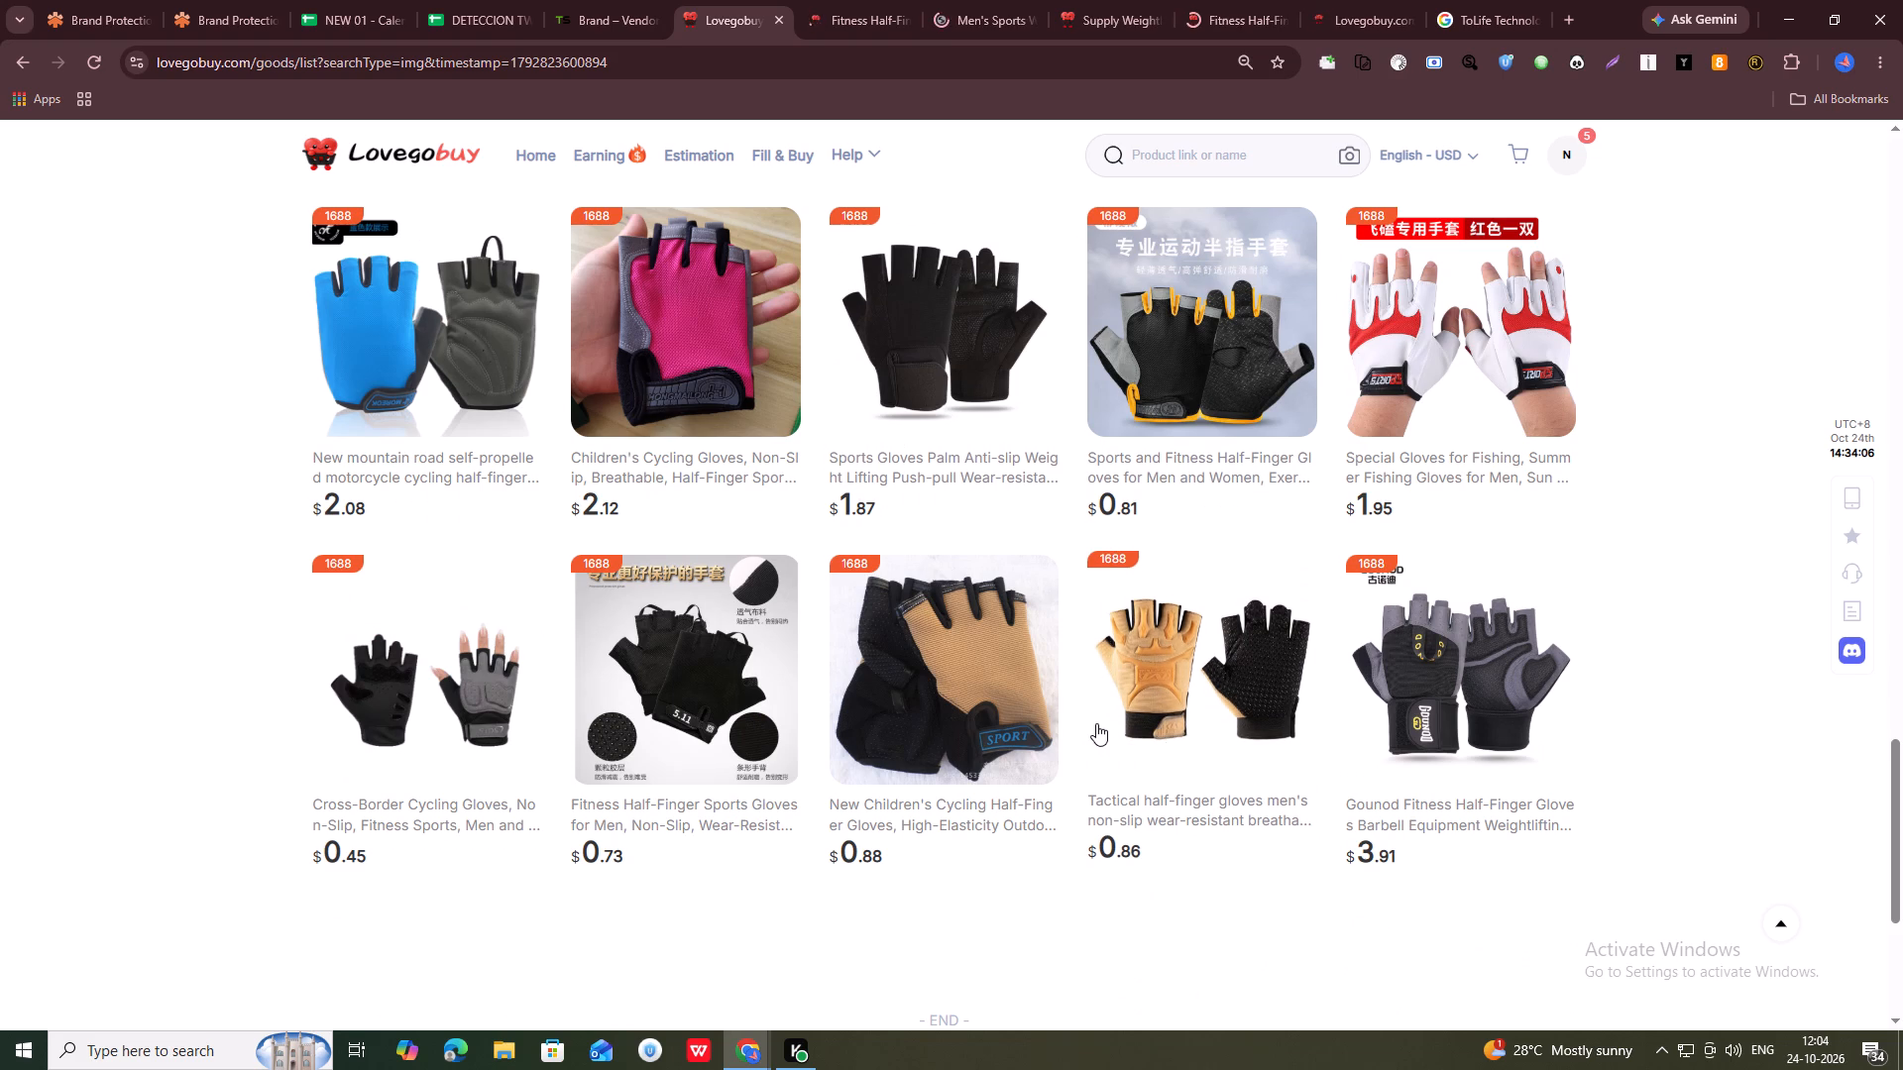
scroll(925, 755, down, 4)
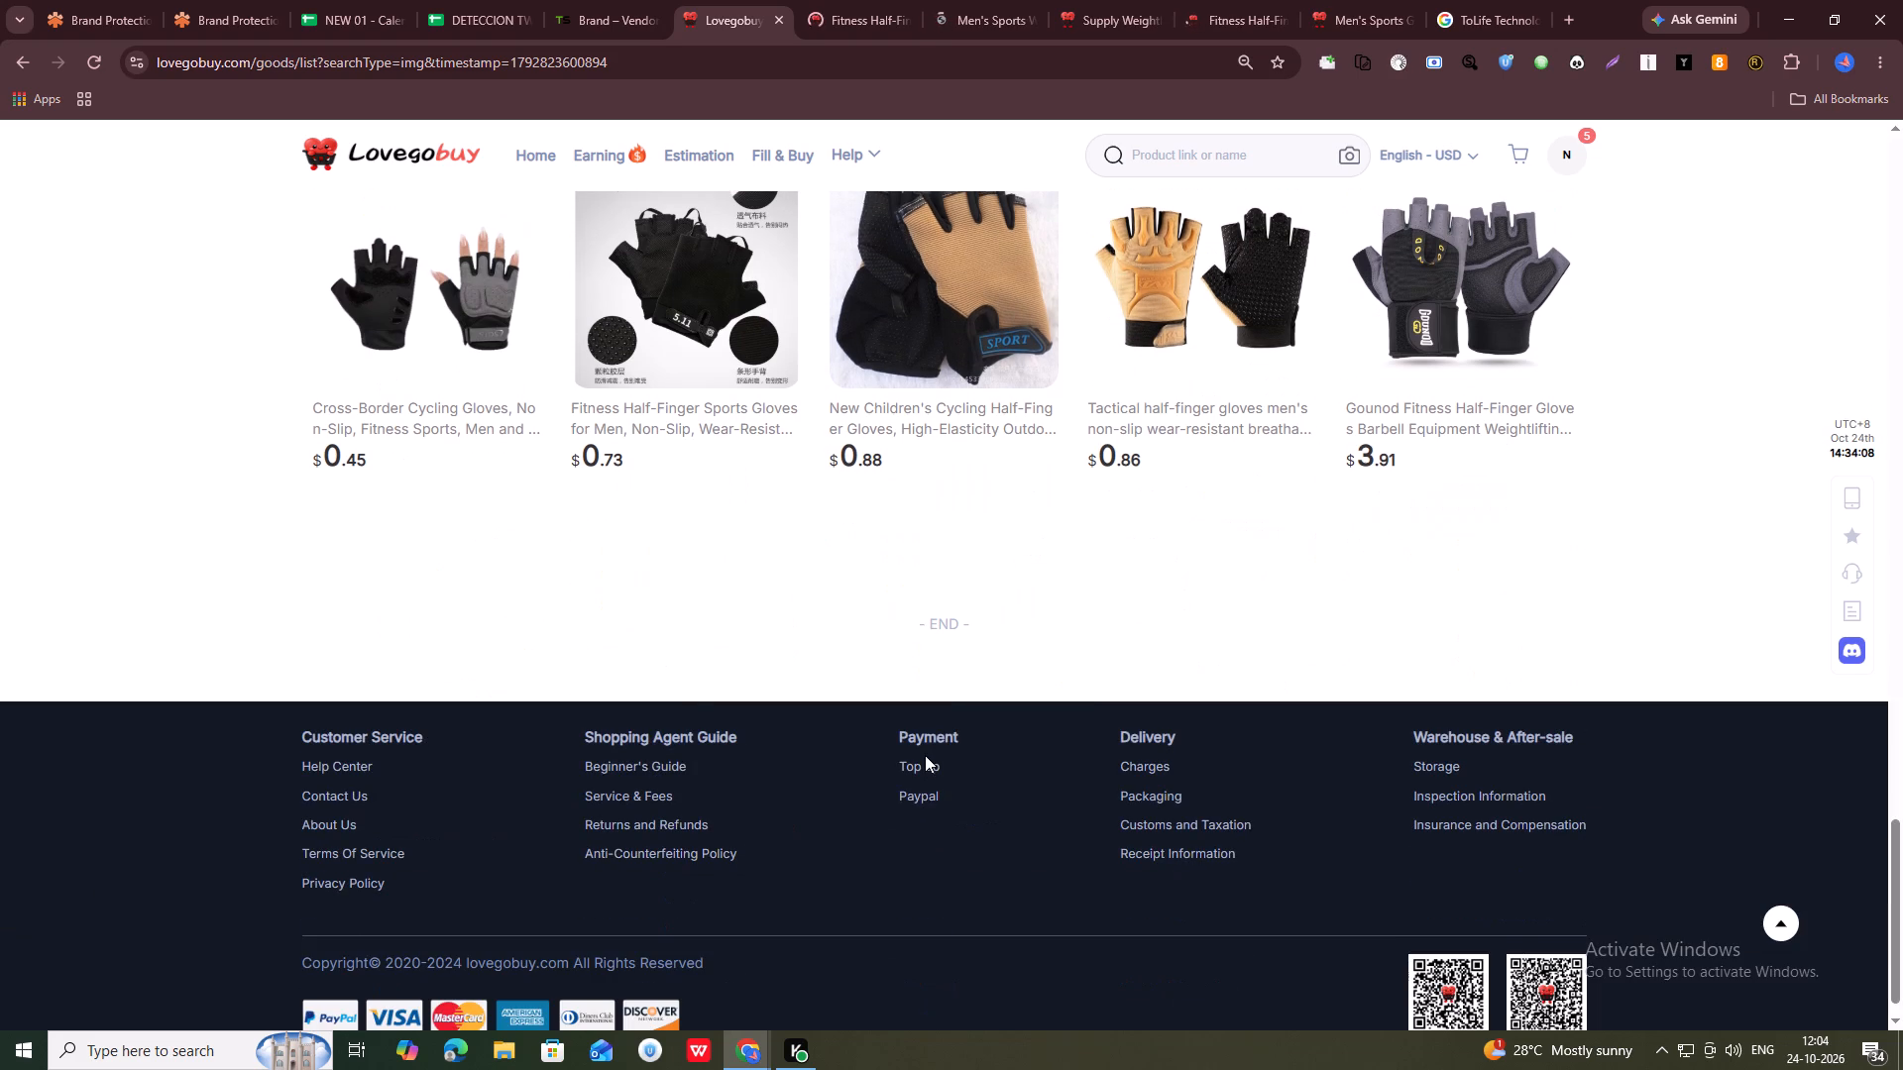
scroll(925, 755, up, 5)
Copy the product link of the Fitness Half-Finger Gloves Men's Seal Technician listing into Links cell C101037 of Manual Detection Records.
click(829, 0)
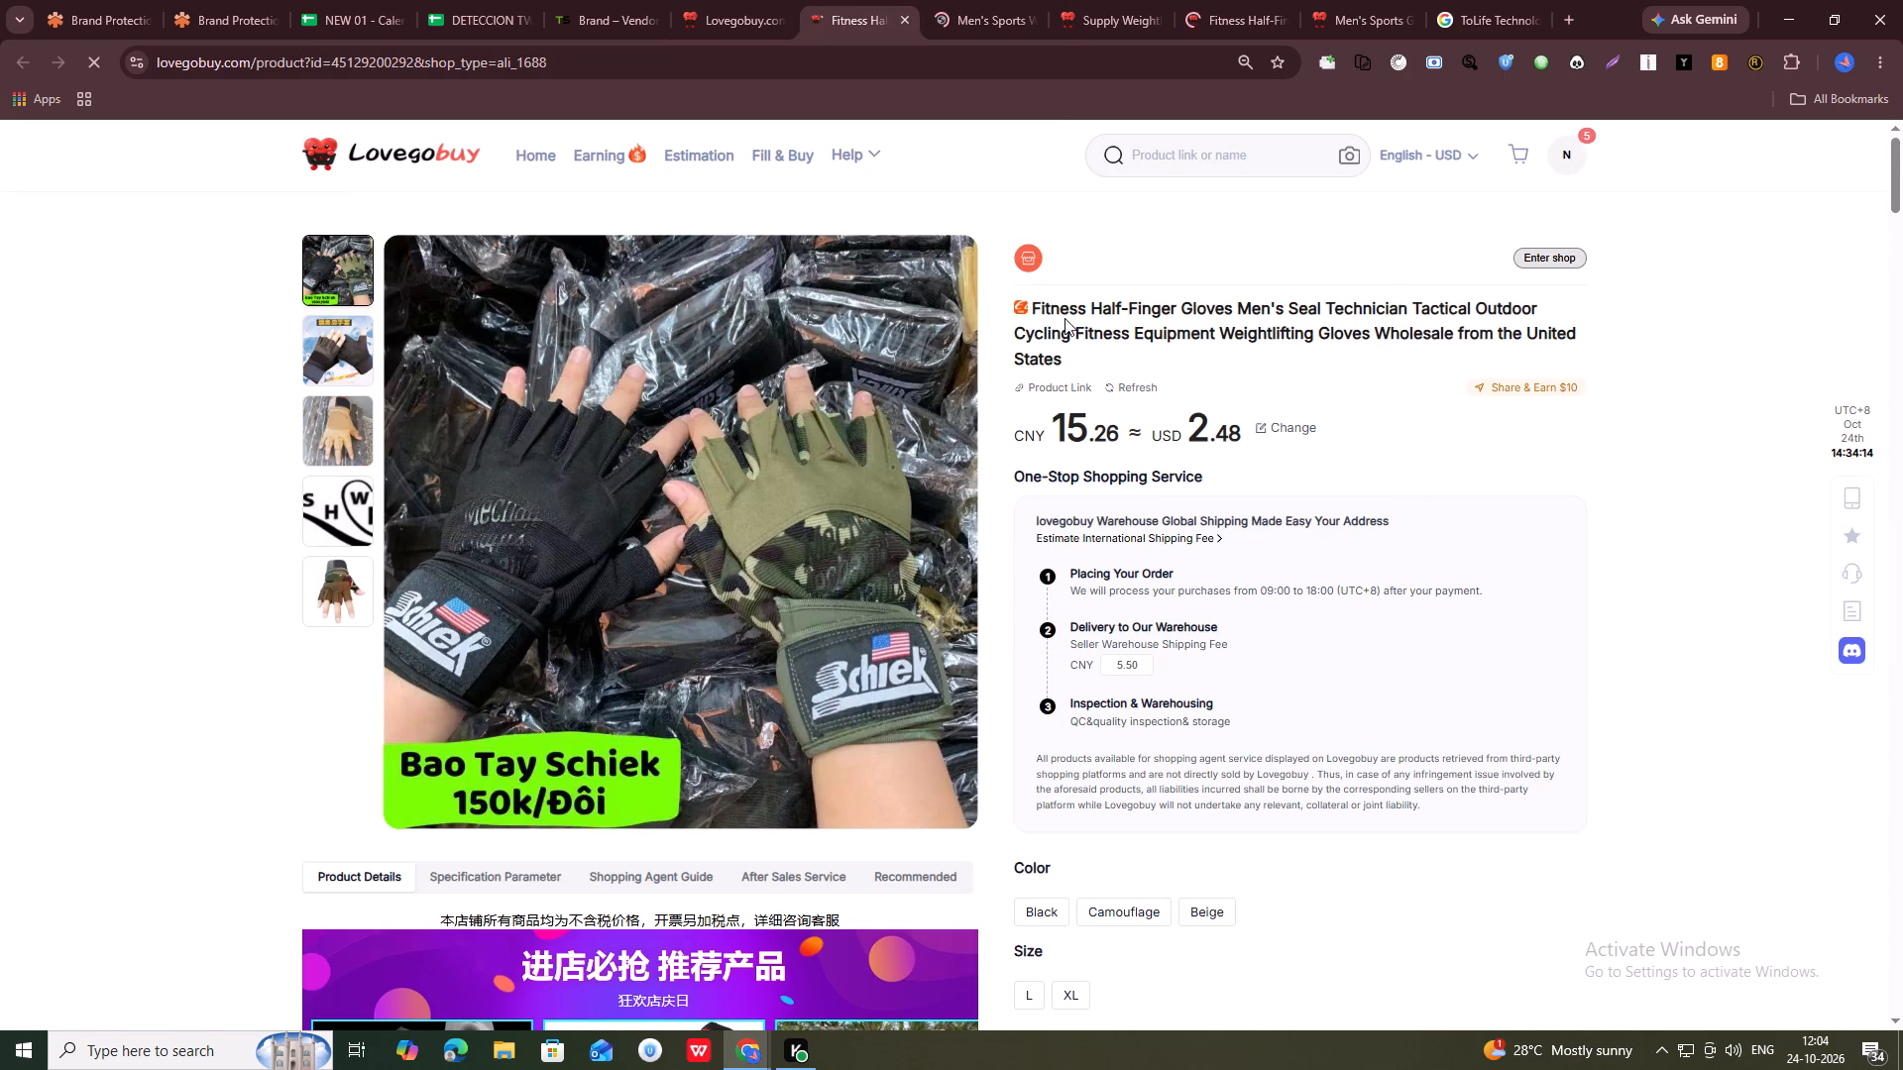
right_click(1054, 392)
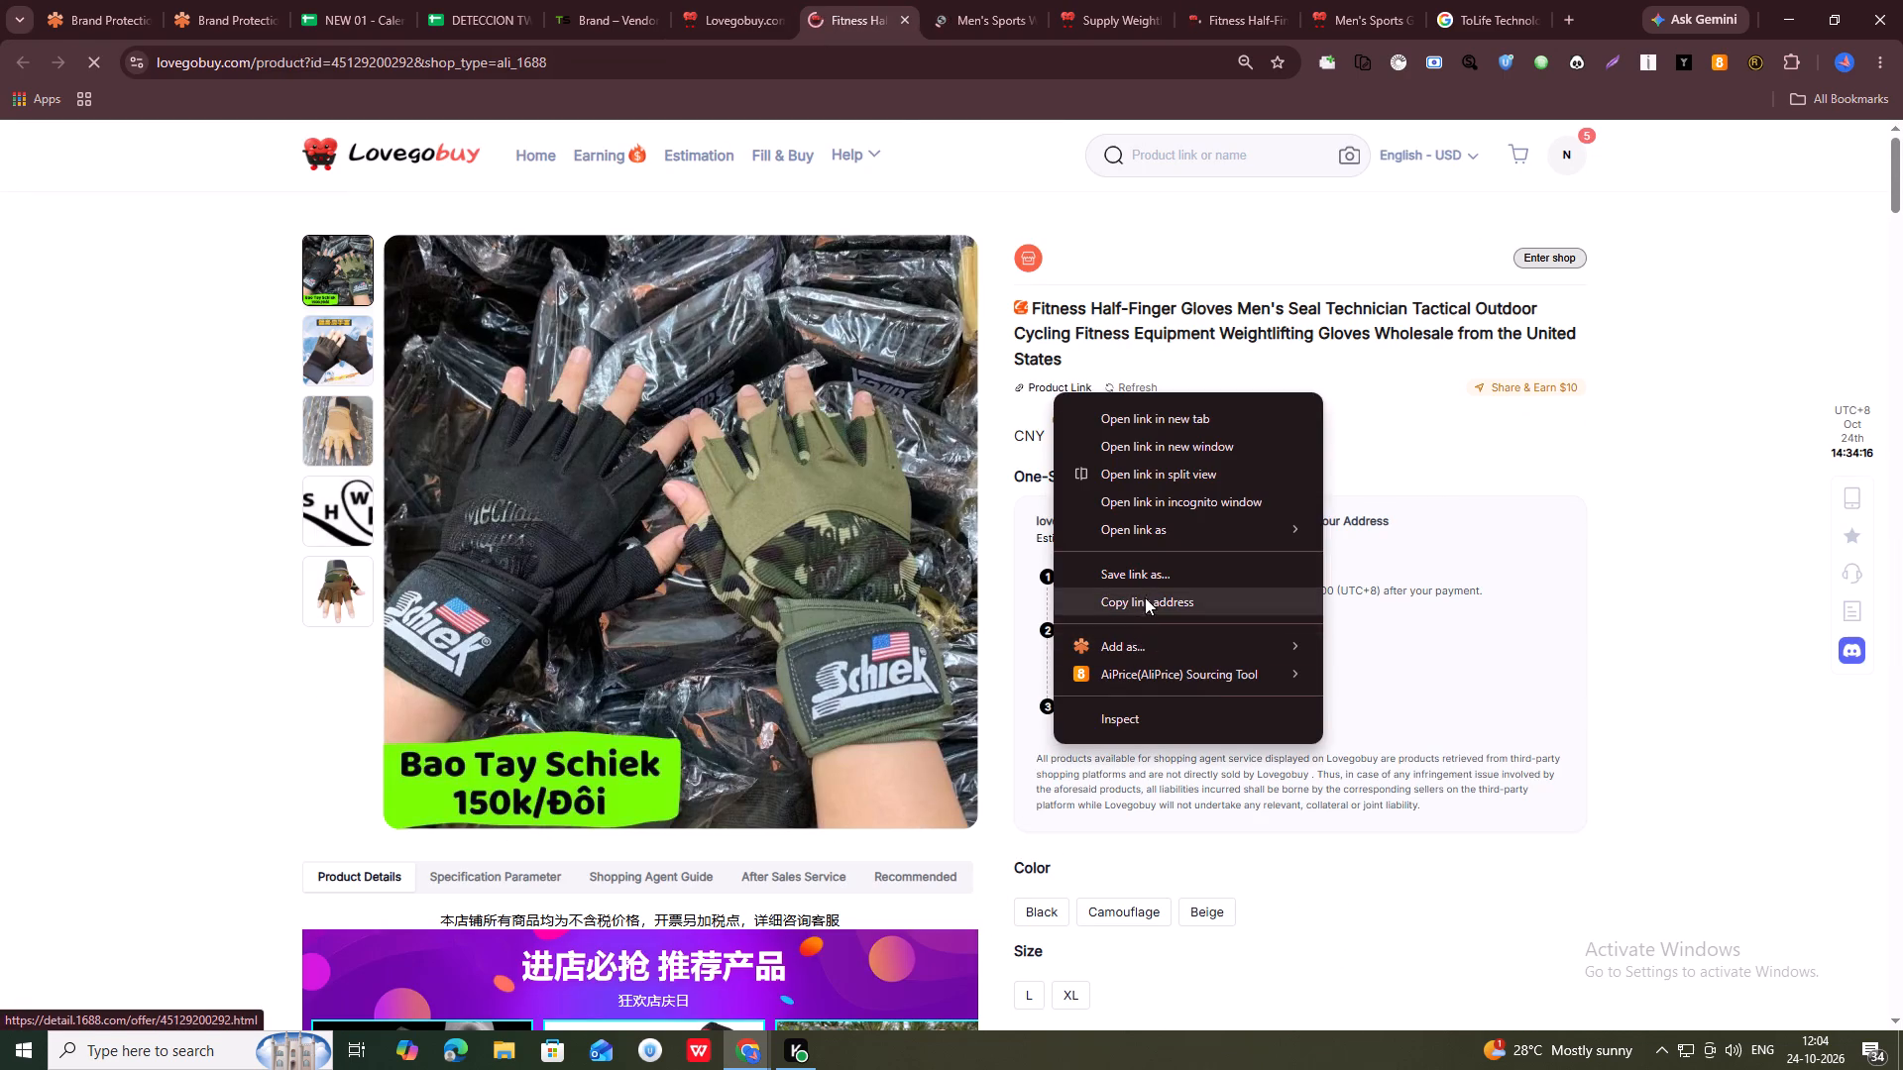
click(1145, 590)
key(alt+Tab)
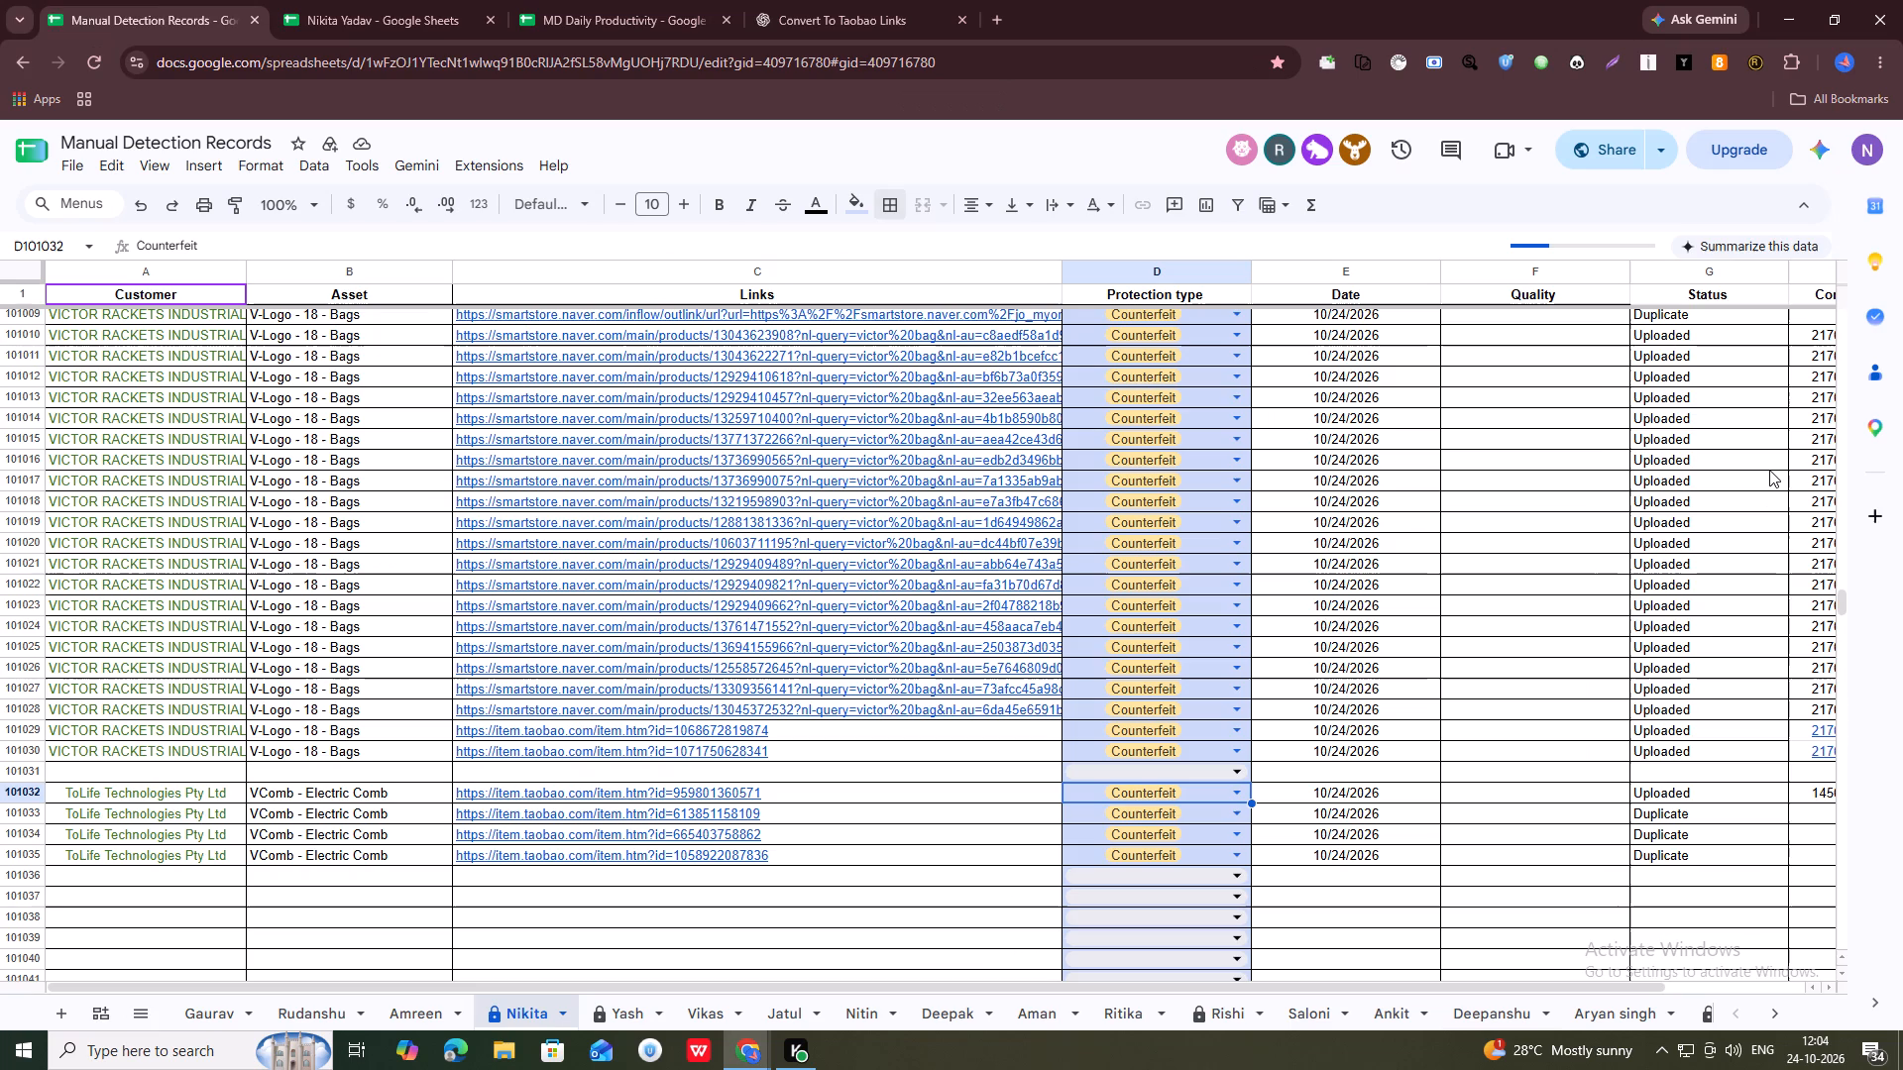
key(Down)
key(ctrl+Down)
key(Down)
key(Down)
key(Left)
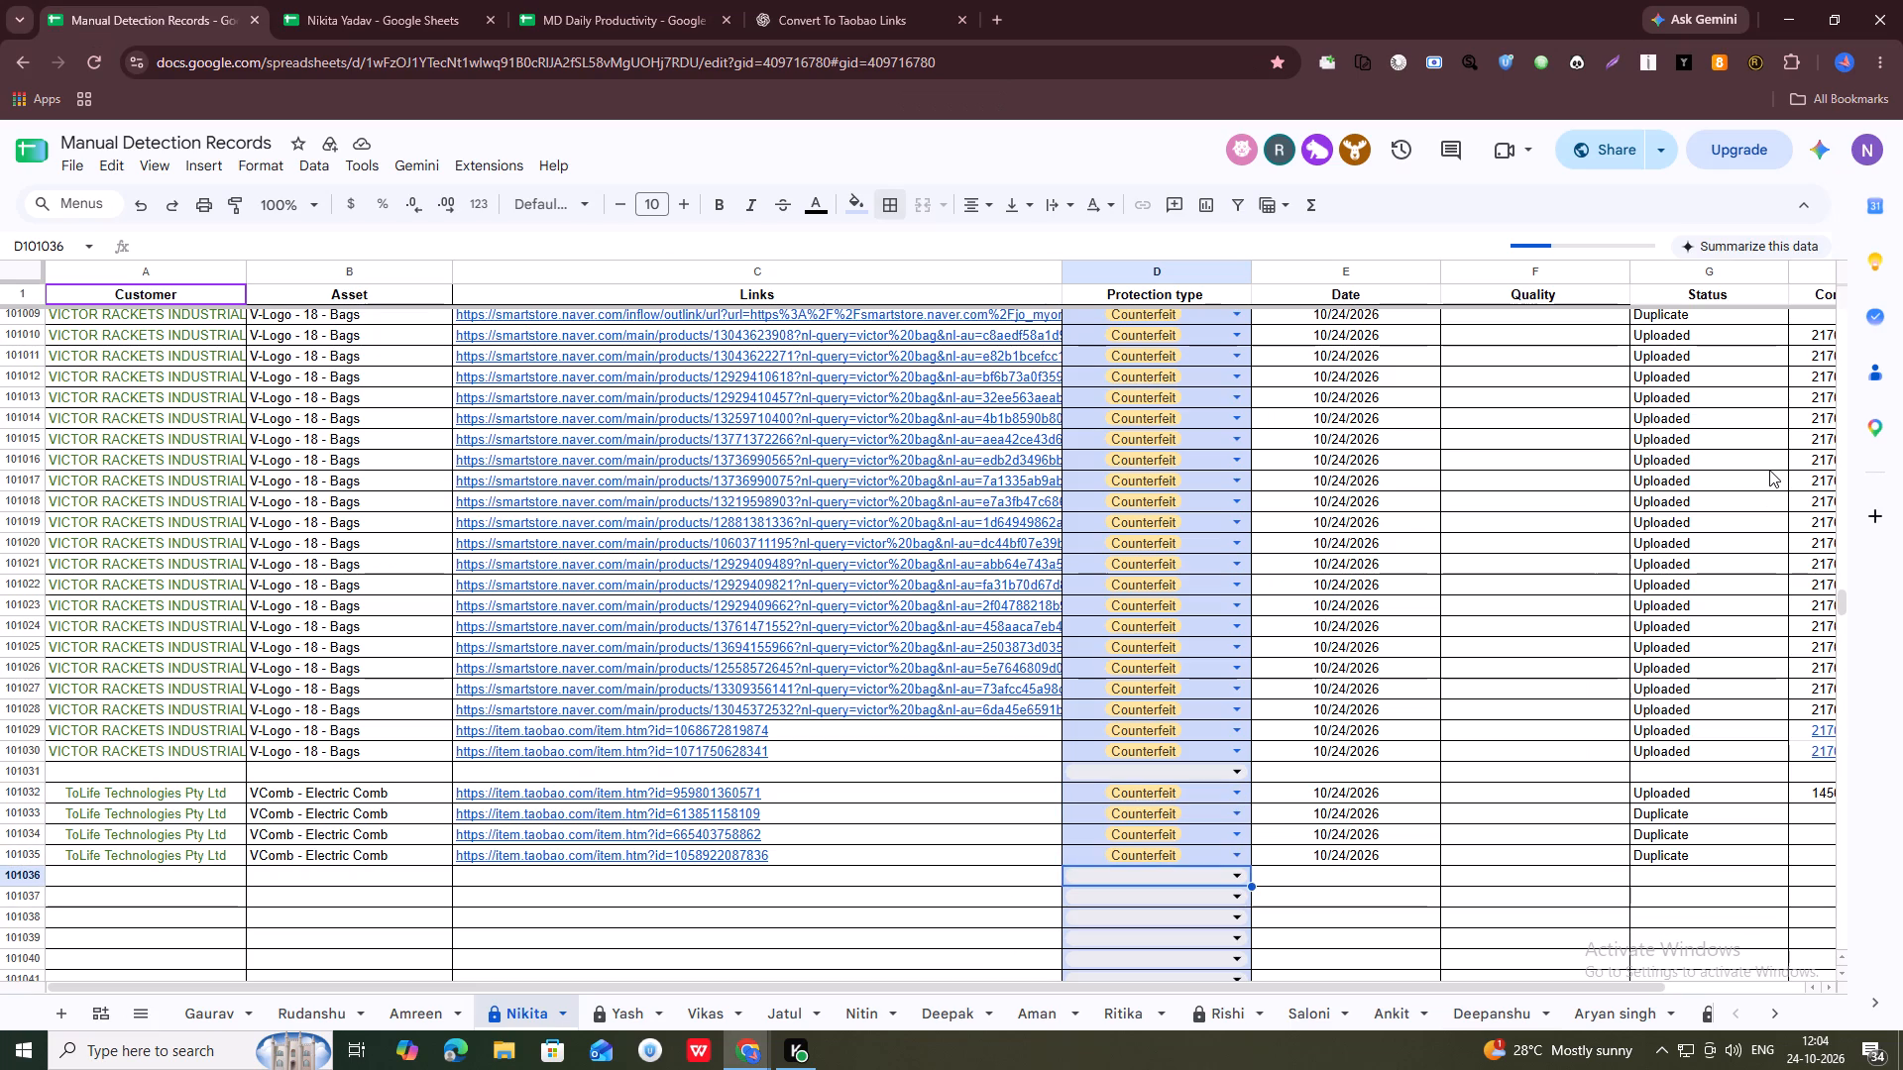
key(ctrl+v)
key(Down)
key(alt+Tab)
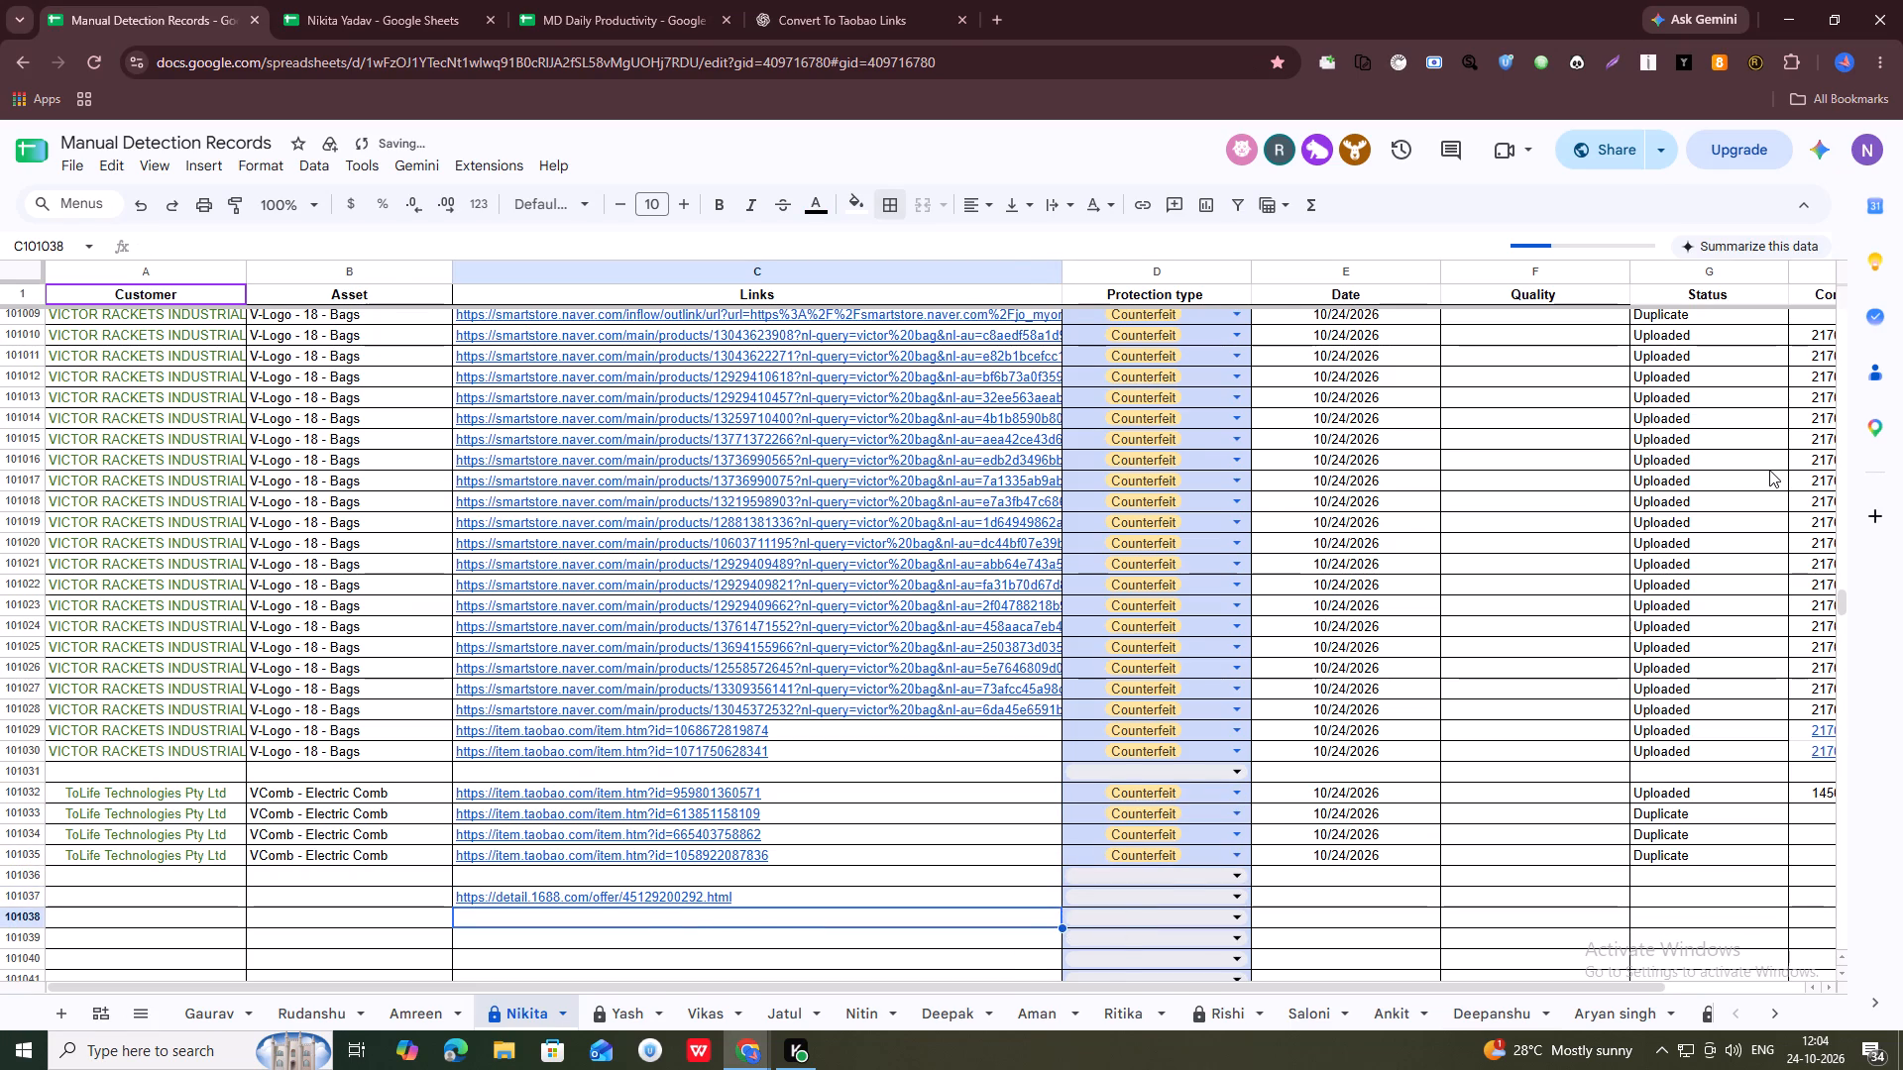
Check the Schiek logo image on the Men's Sports Wrist Fitness Half-Finger Gloves listing and record its product link in cell C101038.
key(ctrl+Tab)
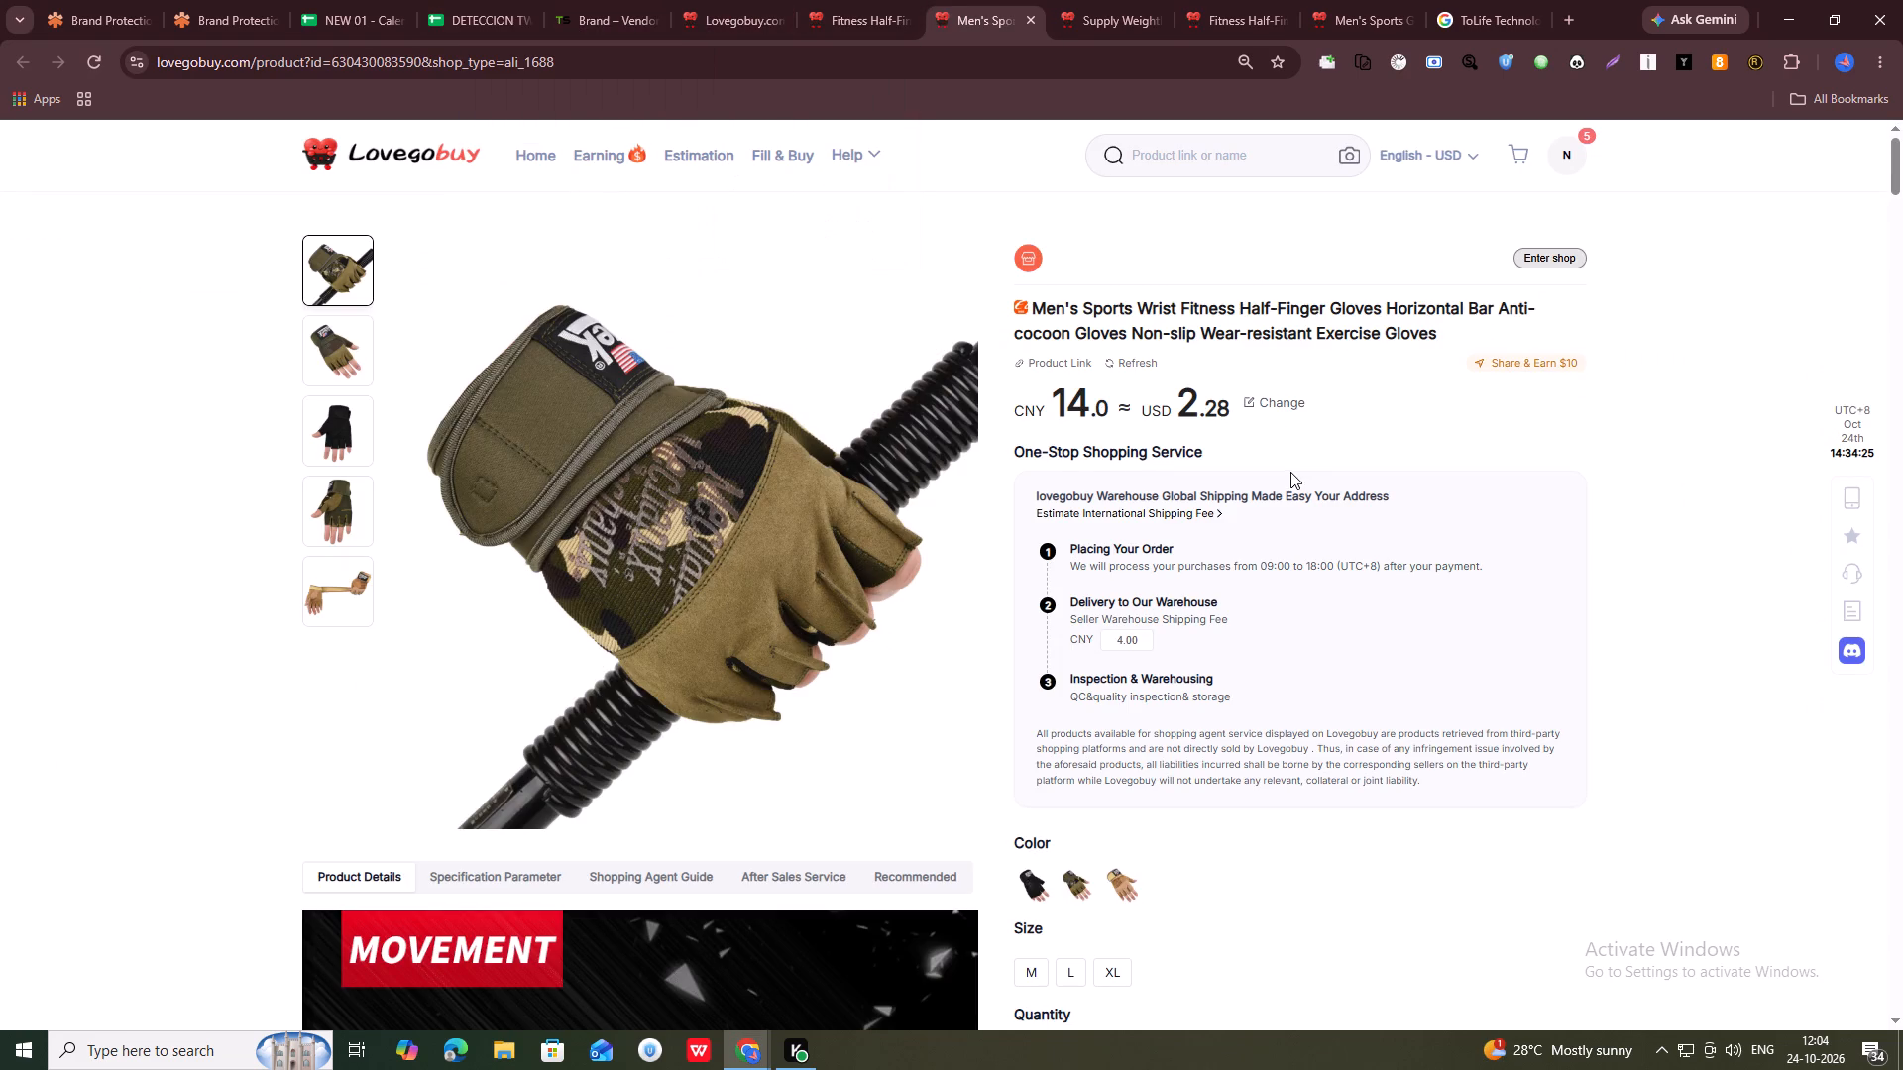
click(333, 363)
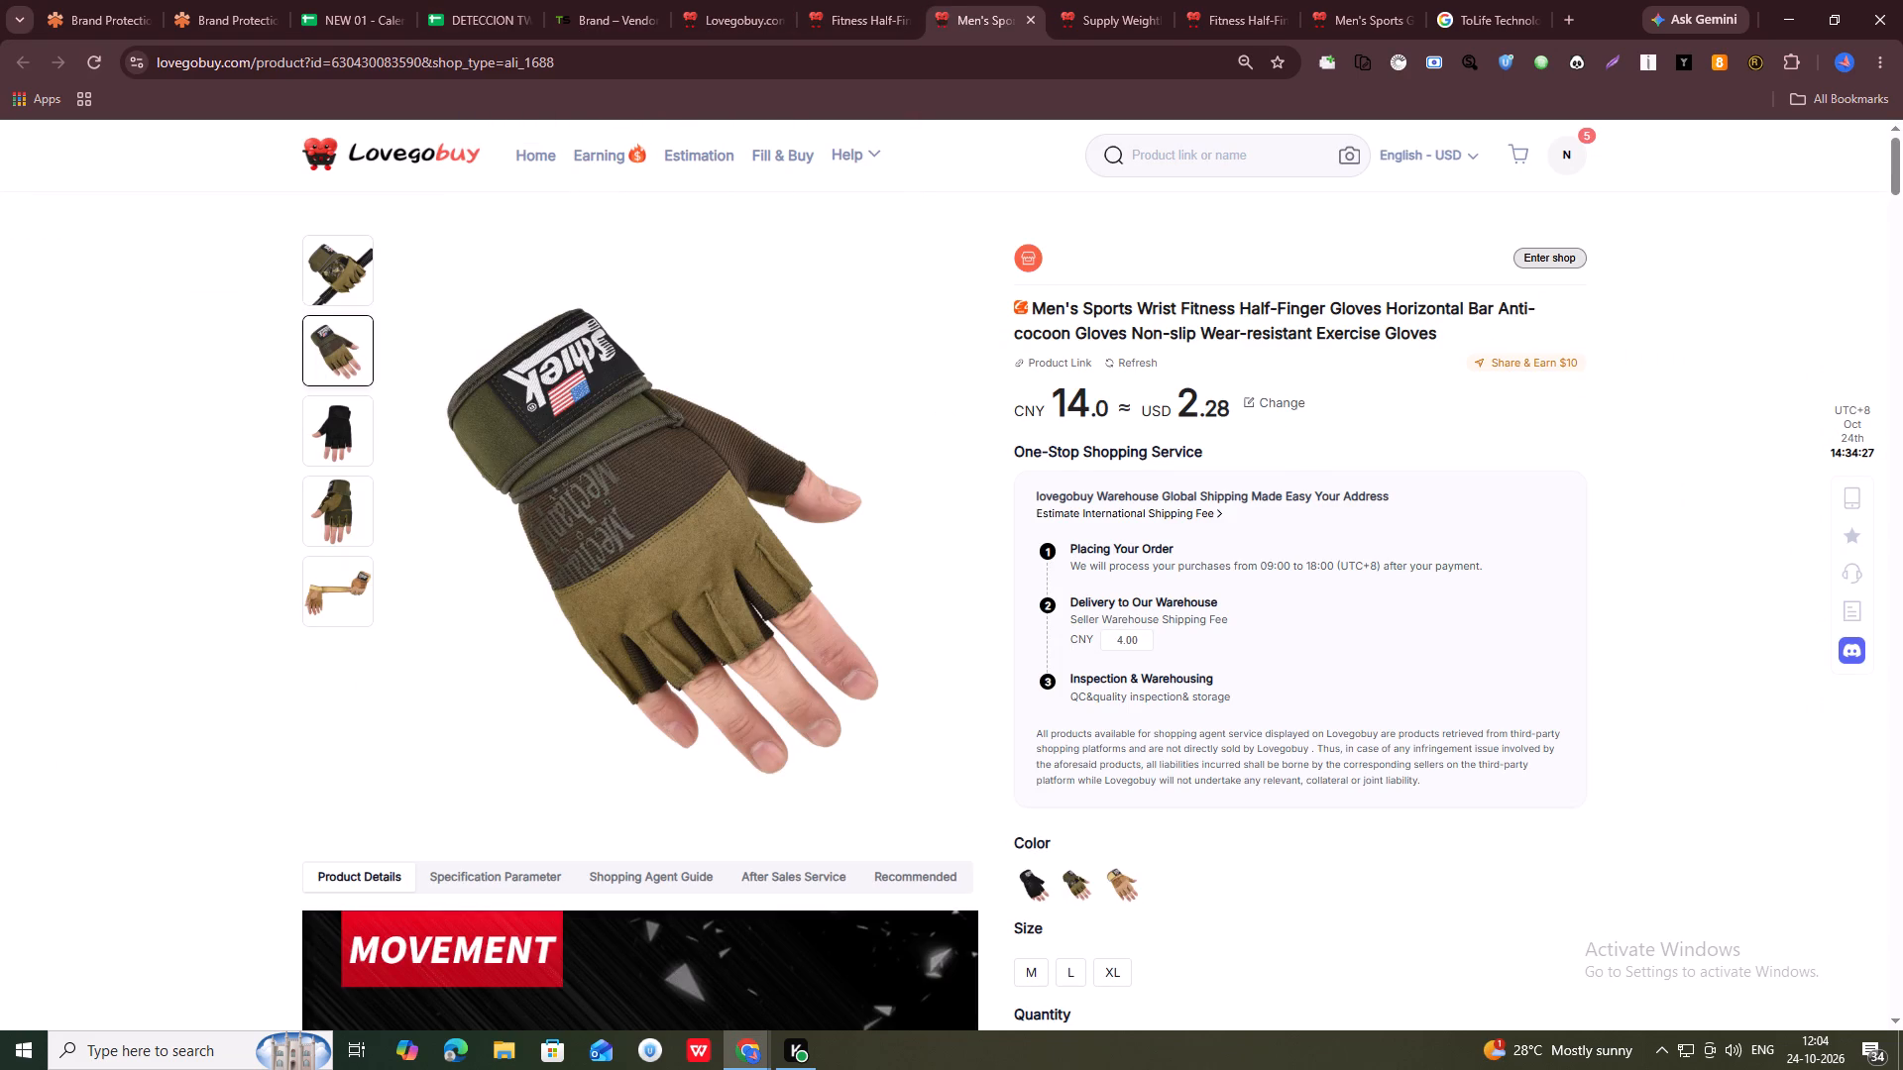
right_click(1063, 365)
click(1112, 570)
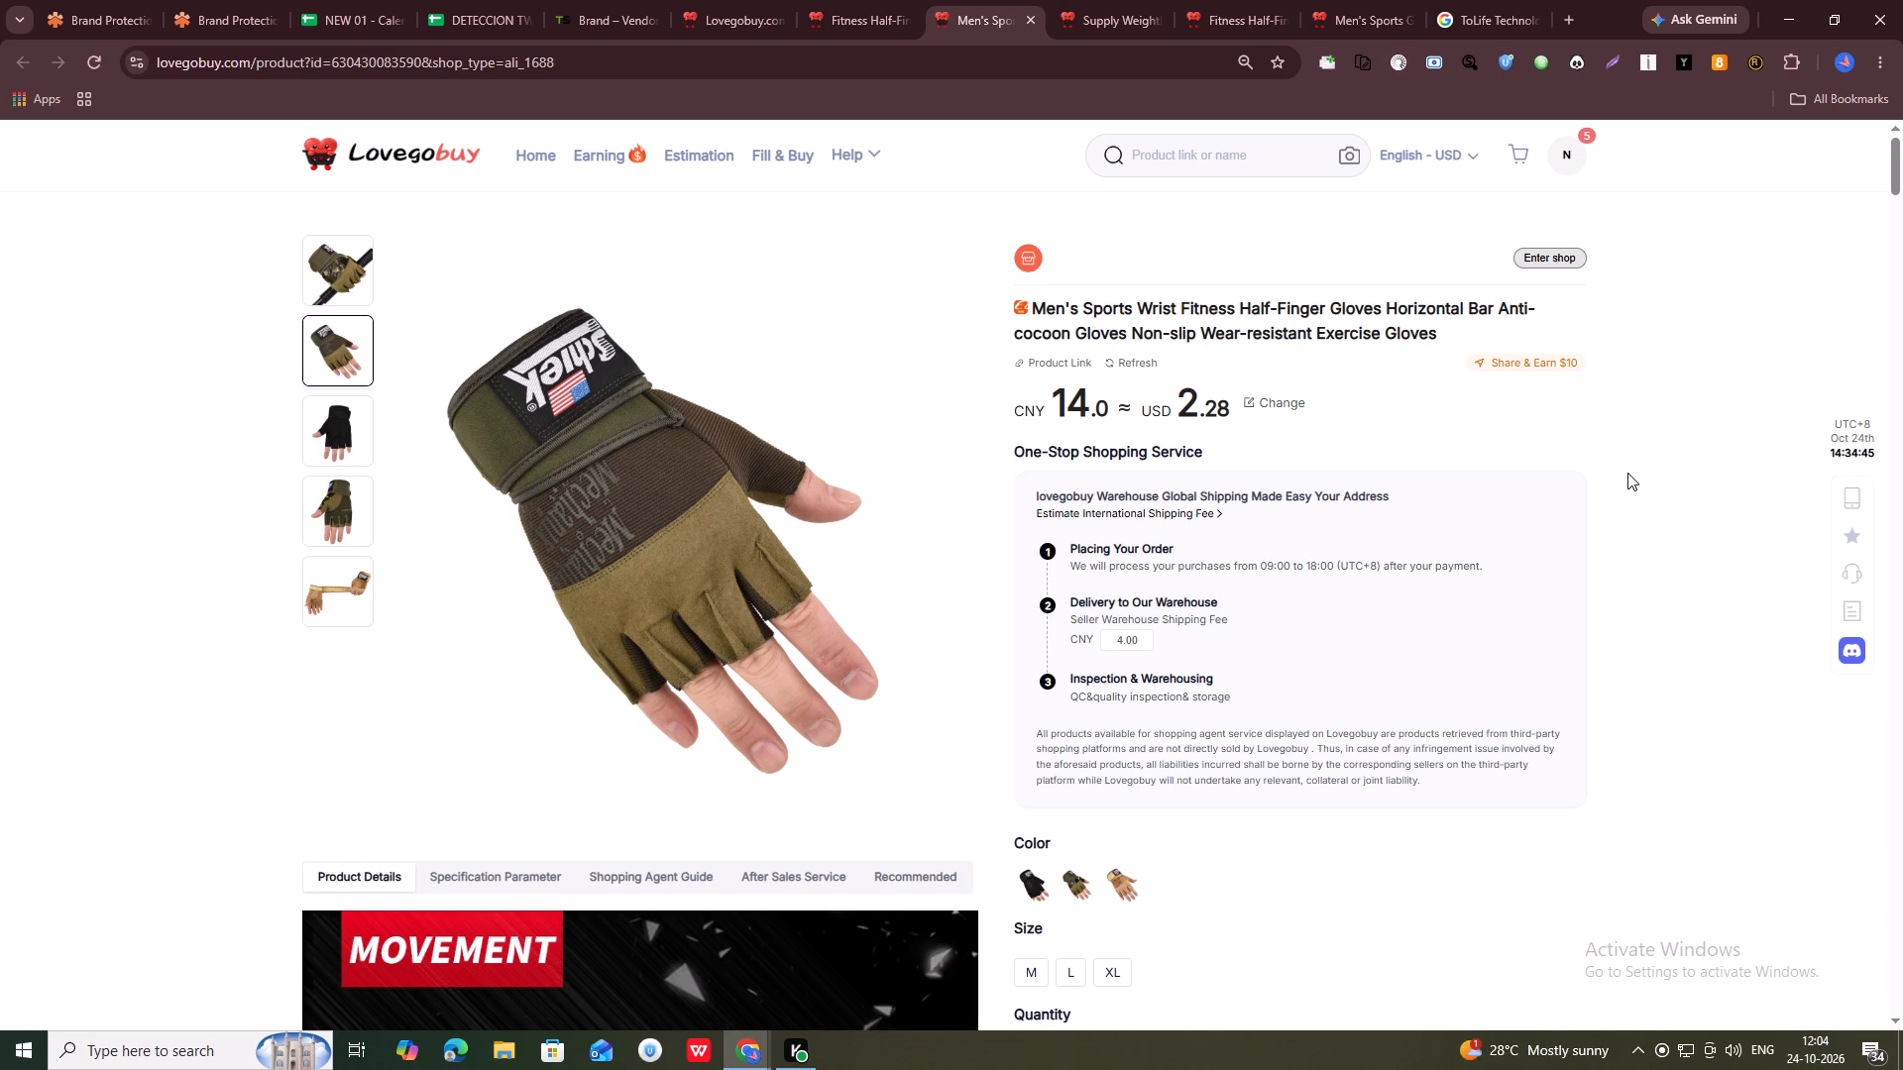
scroll(1902, 563, up, 1)
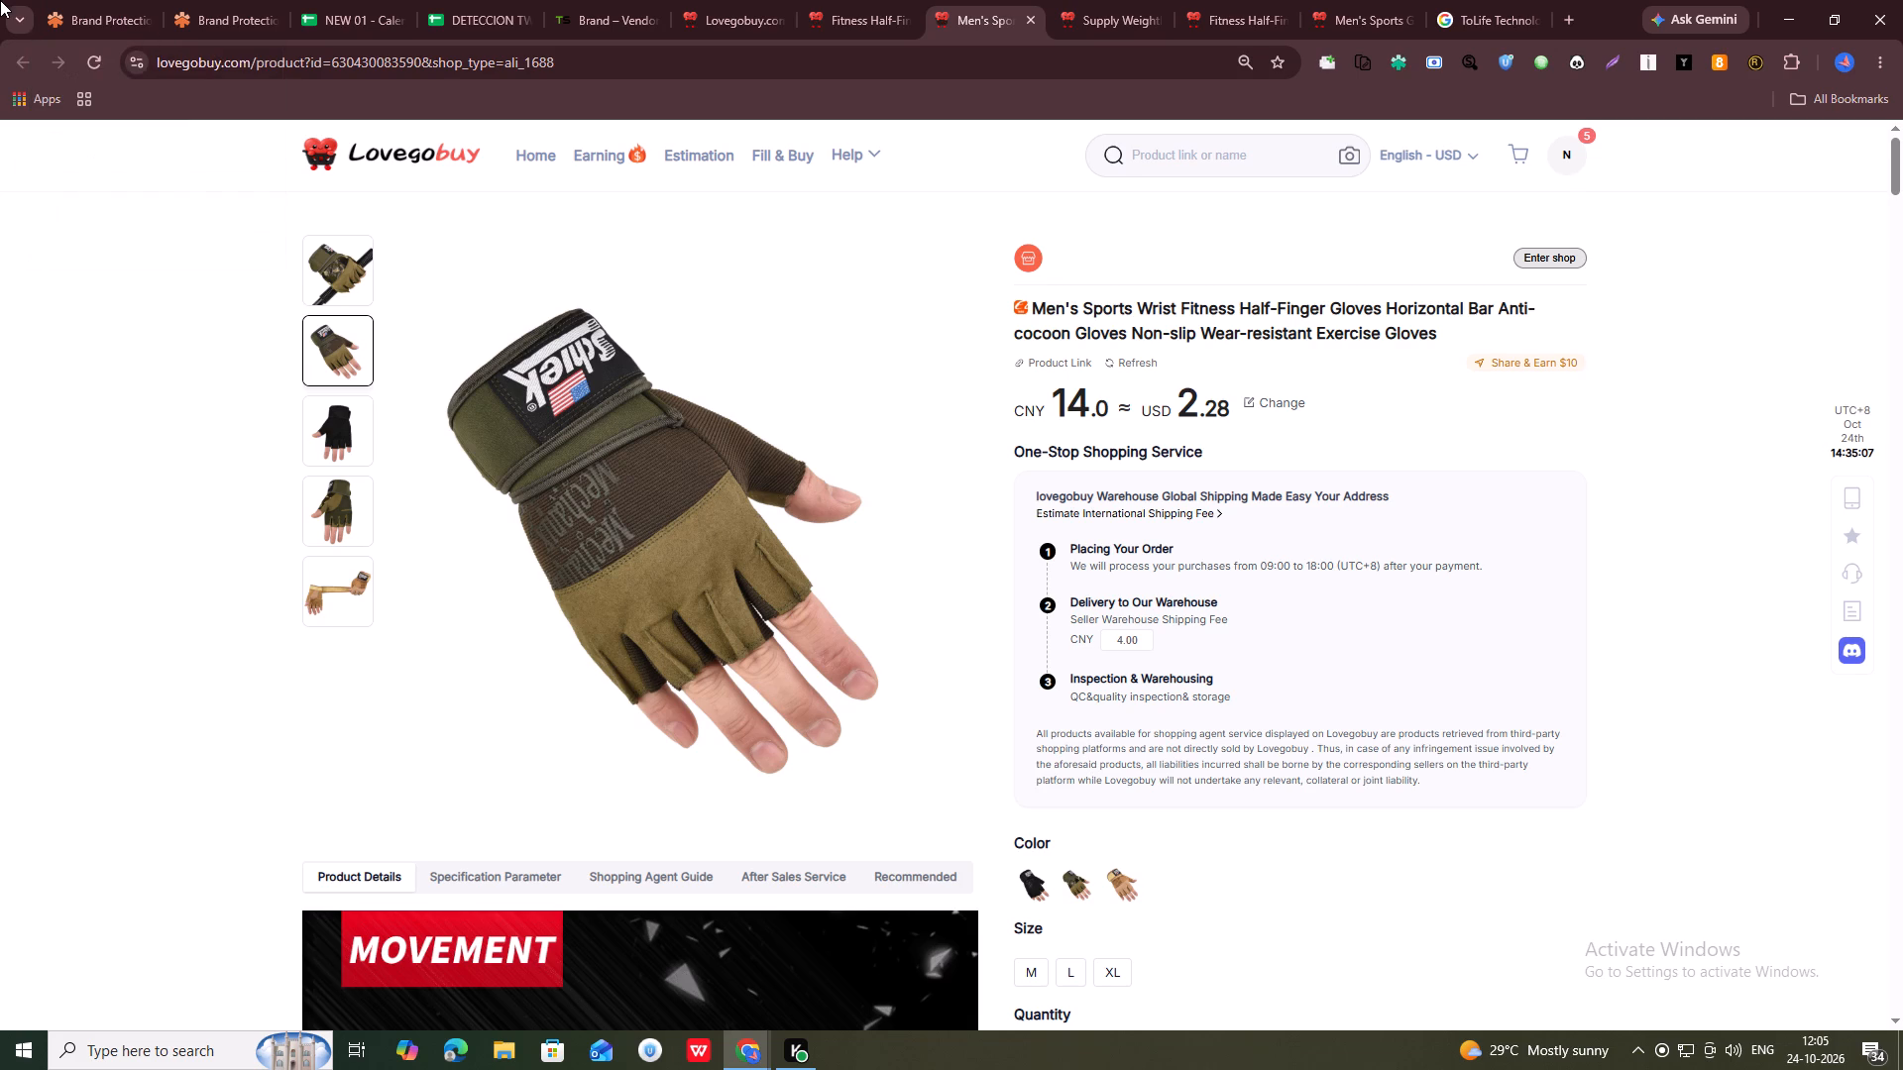
key(alt+Tab)
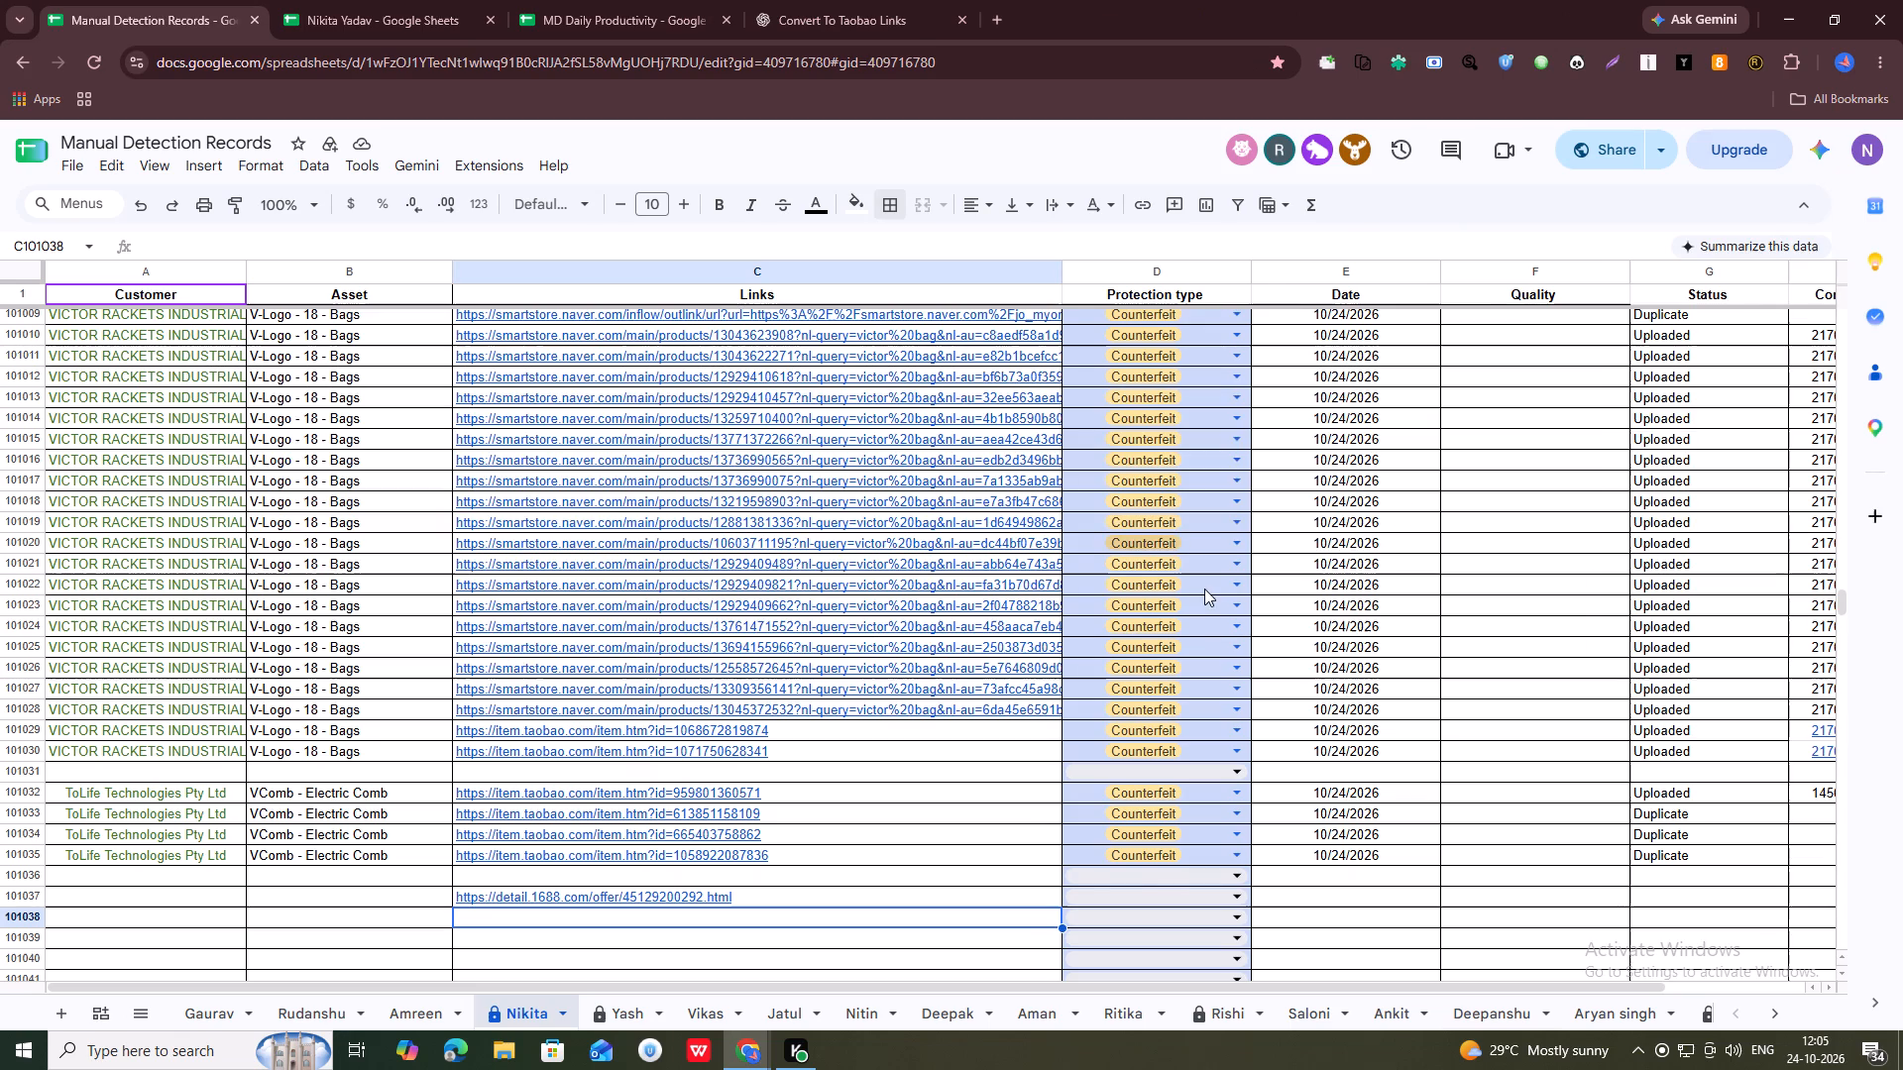
key(alt+Tab)
right_click(1058, 365)
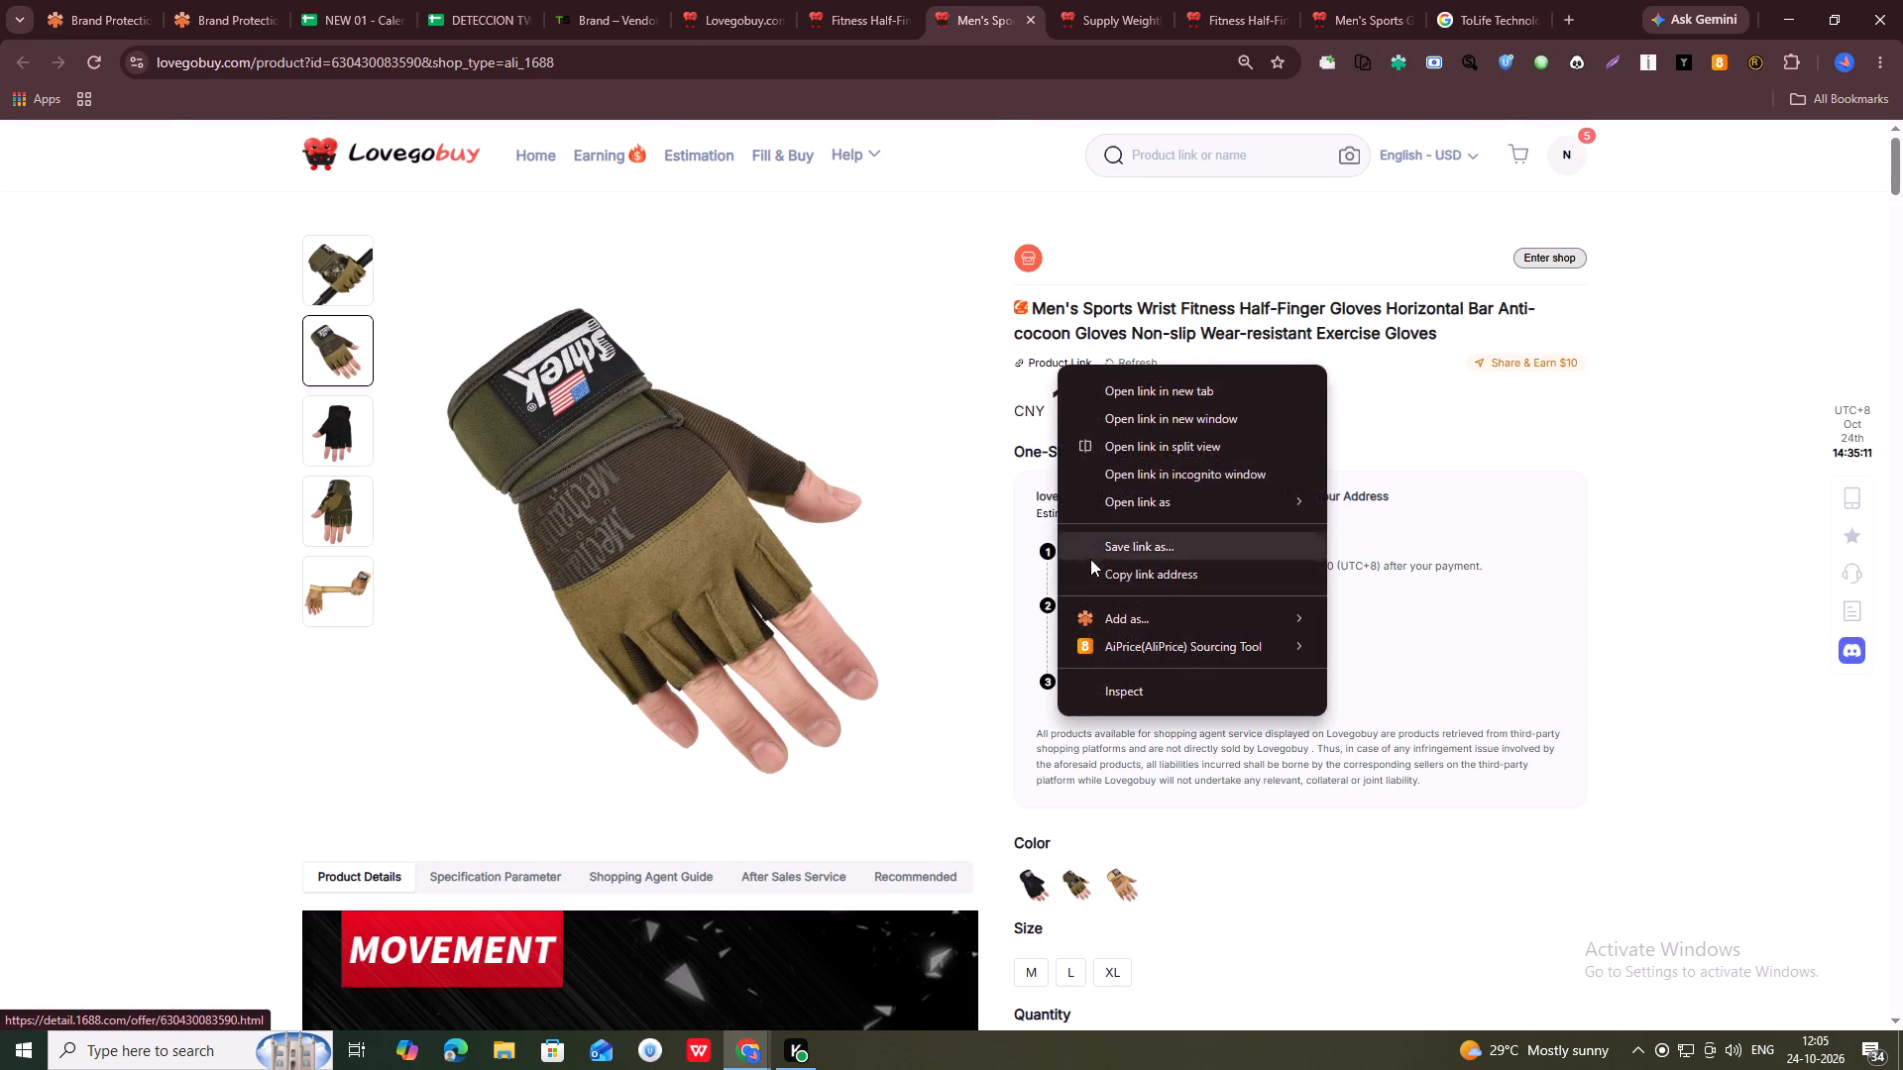
click(1102, 566)
key(alt+Tab)
key(ctrl+v)
key(Down)
key(alt+Tab)
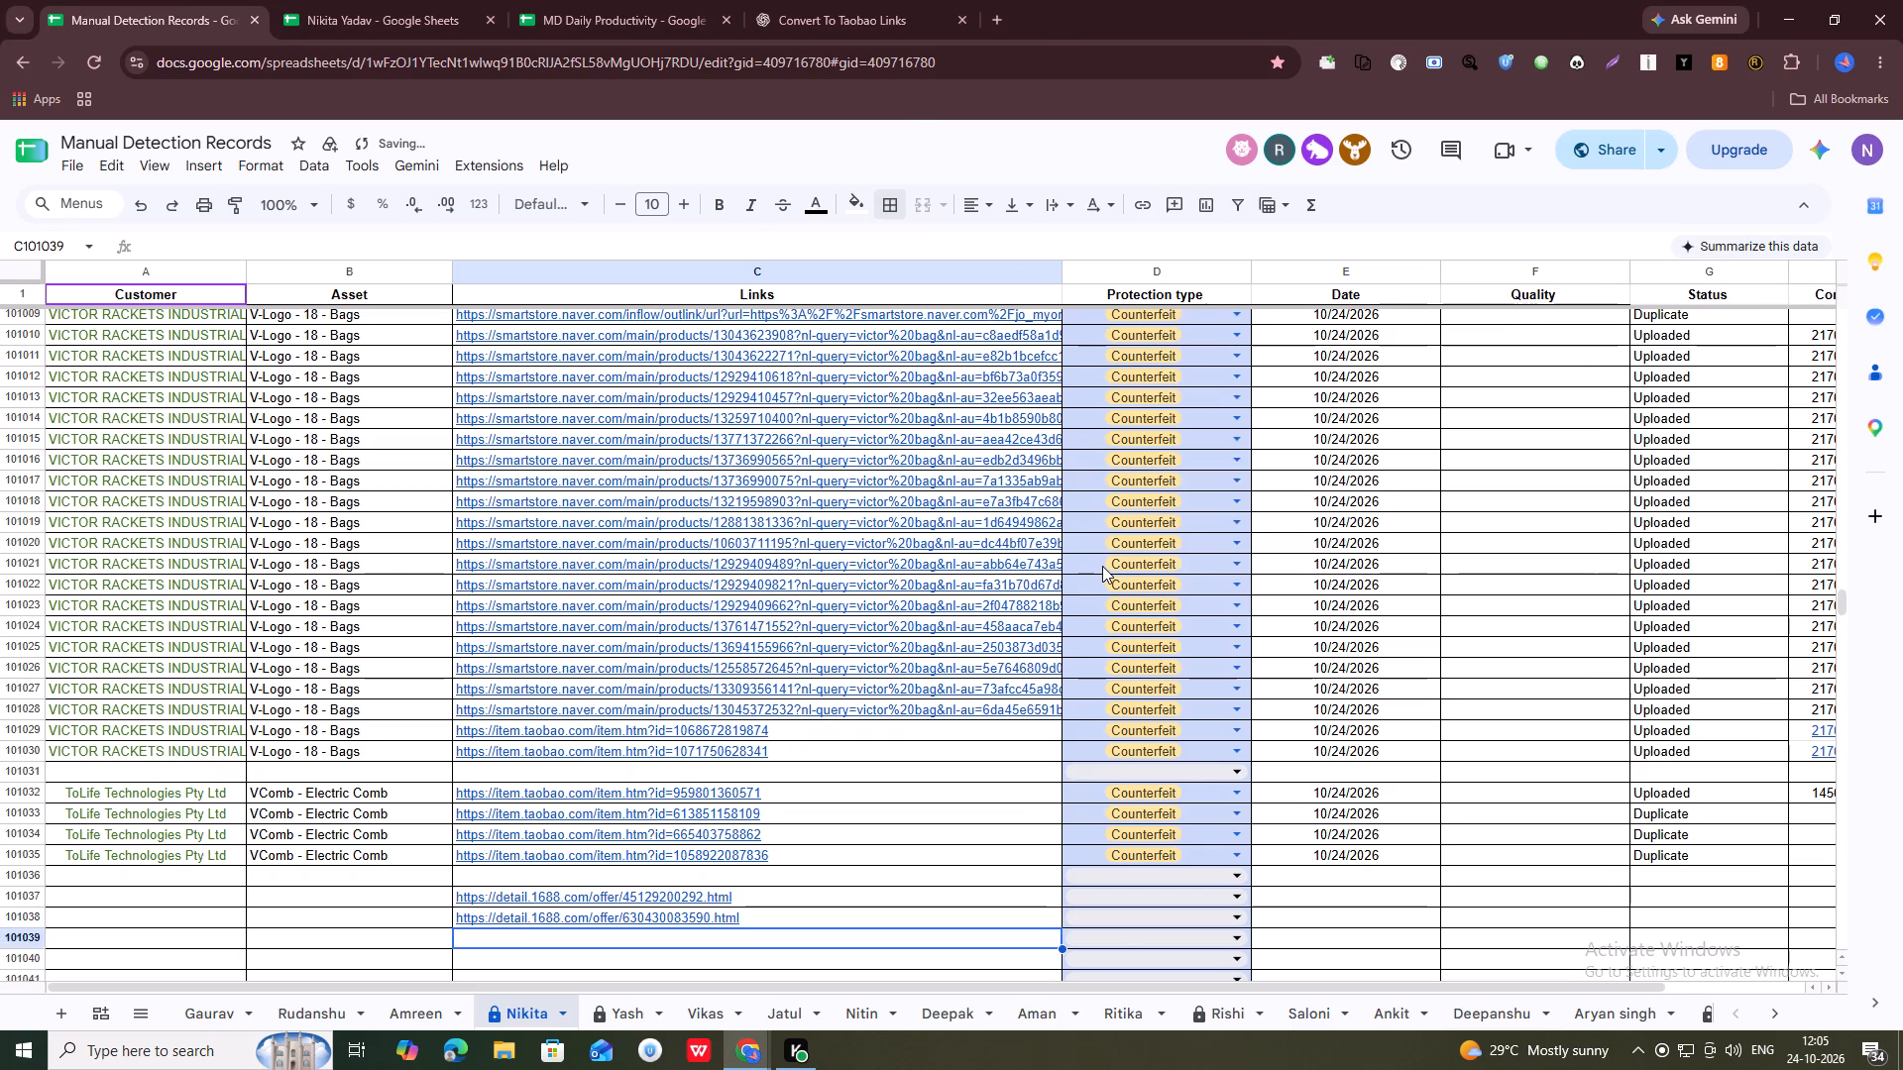
Copy the product link of the Supply Weightlifting Gloves Wrist Protection listing into Links cell C101039 of Manual Detection Records.
key(ctrl+Tab)
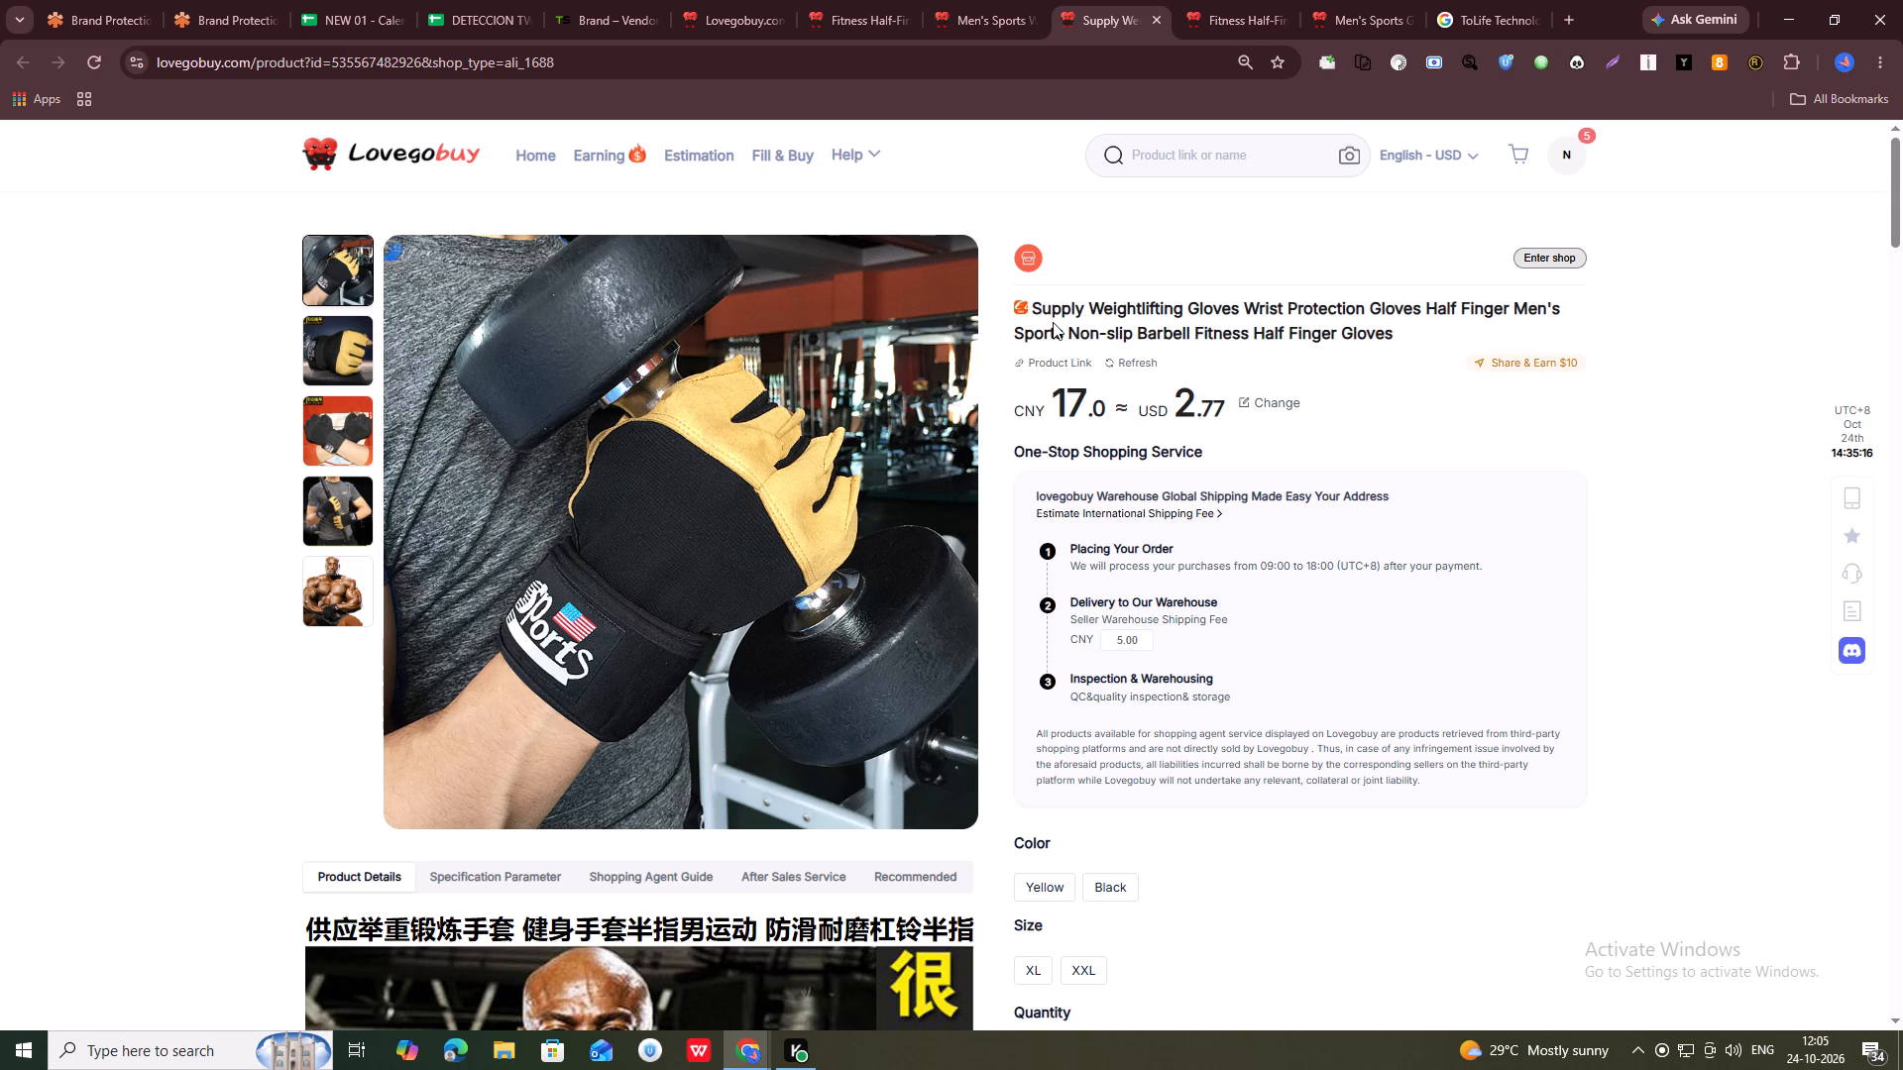
right_click(1055, 362)
click(1139, 574)
key(alt+Tab)
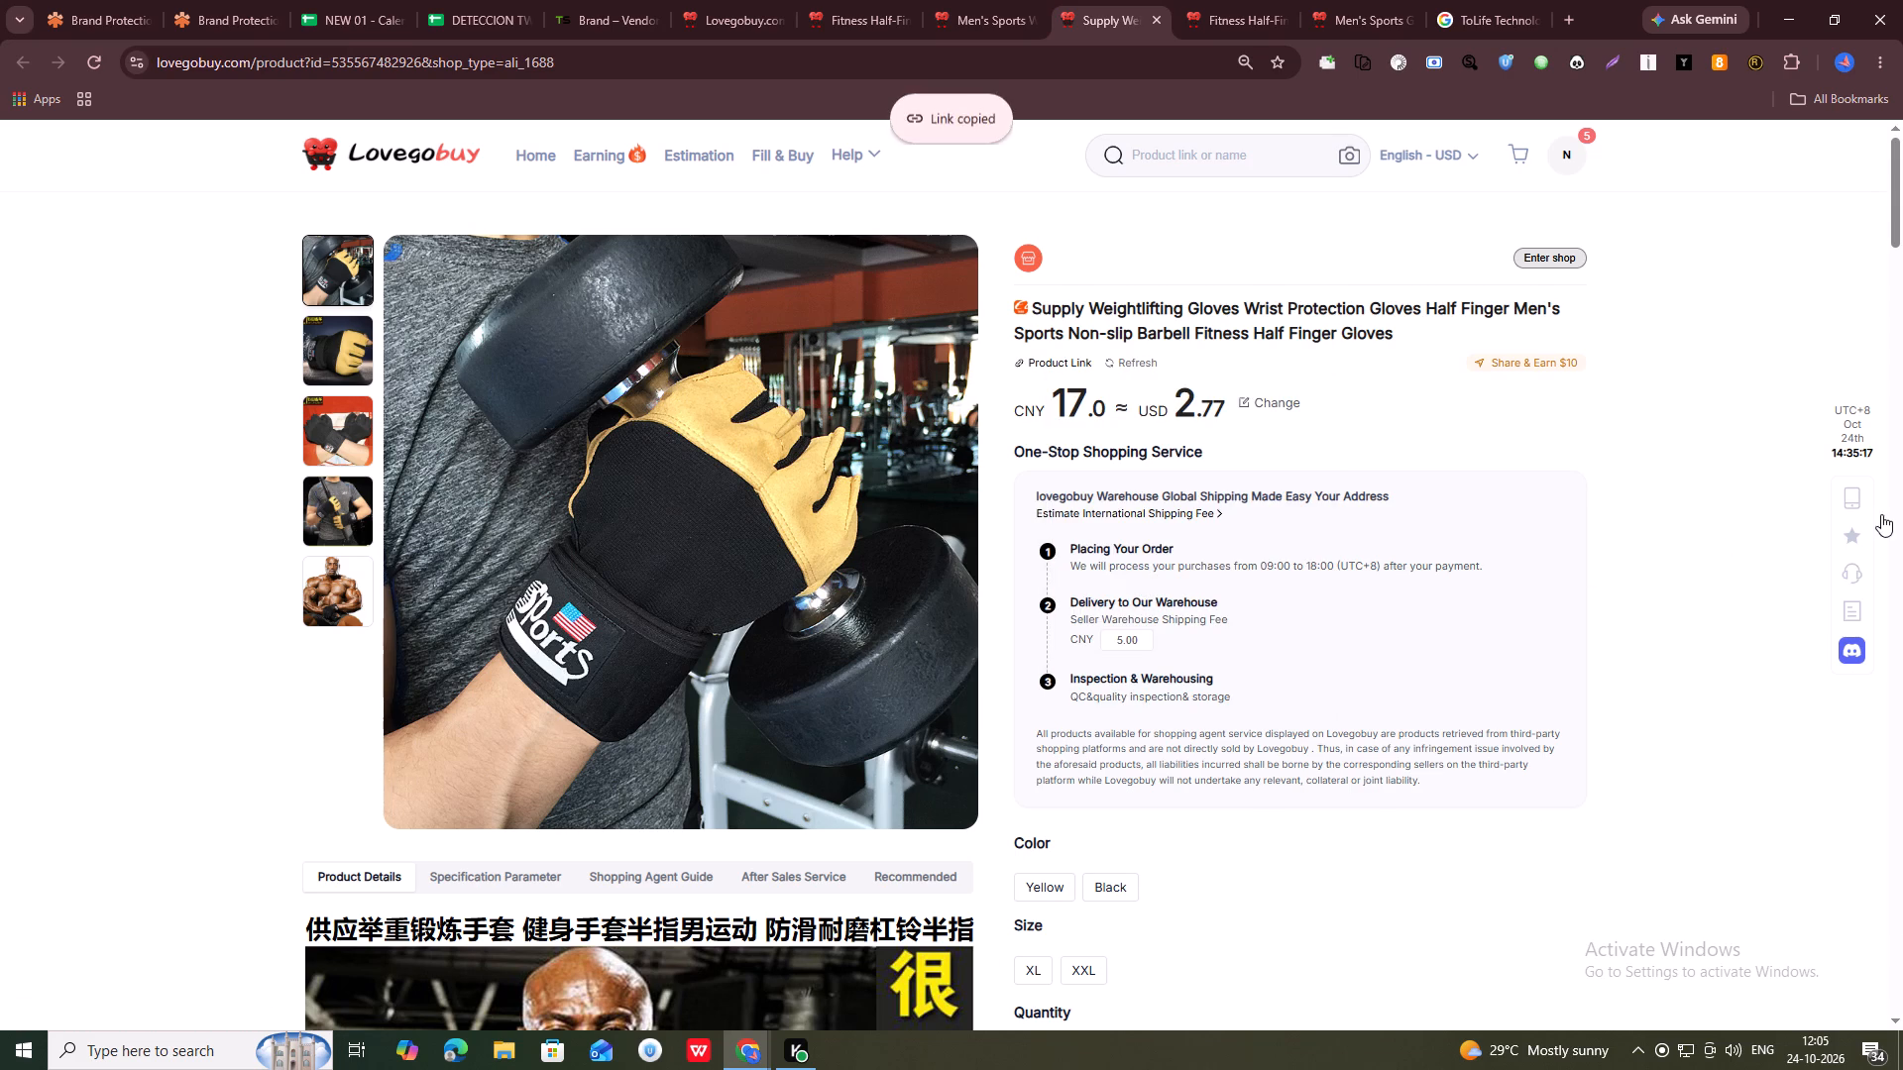
key(ctrl+v)
key(Down)
Copy the product link of the Fitness Half-Finger Gloves listing captioned Bao Tay Schiek into Links cell C101040.
key(alt+Tab)
key(ctrl+Tab)
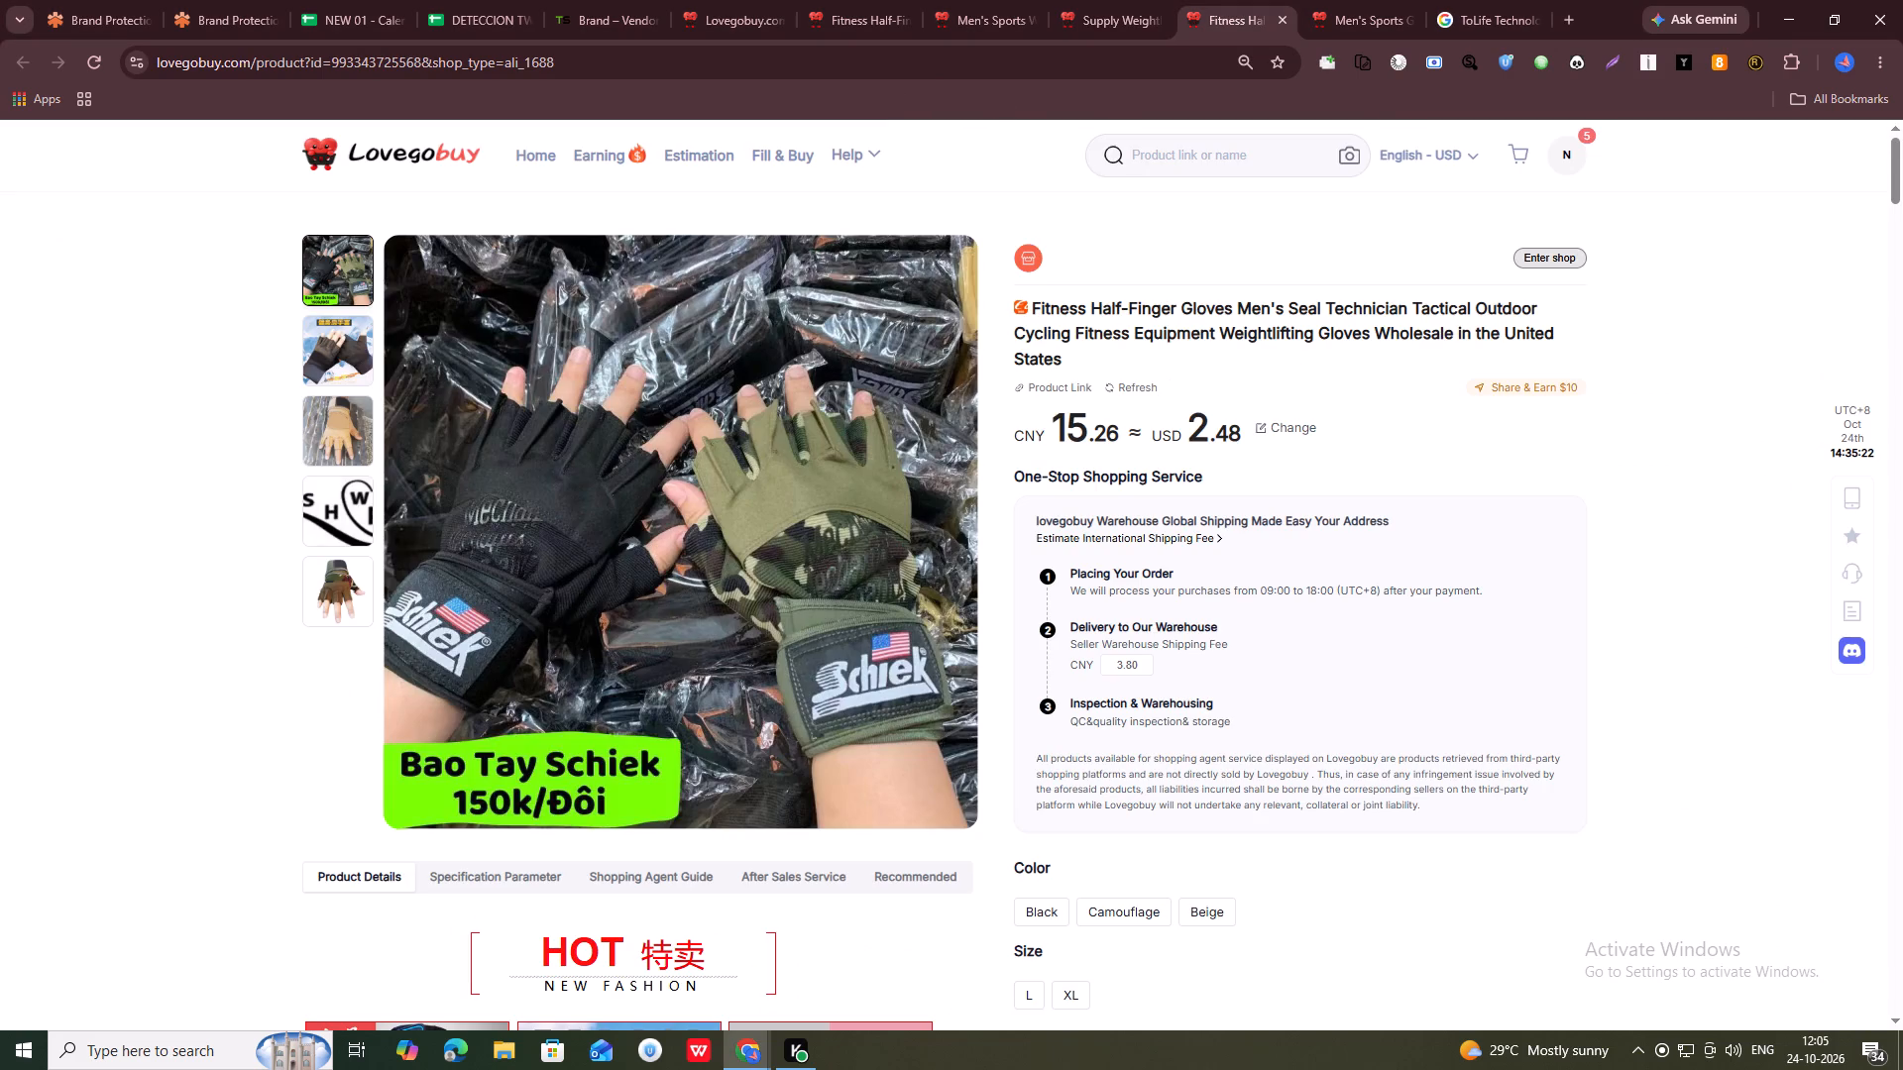
right_click(1052, 388)
click(1094, 587)
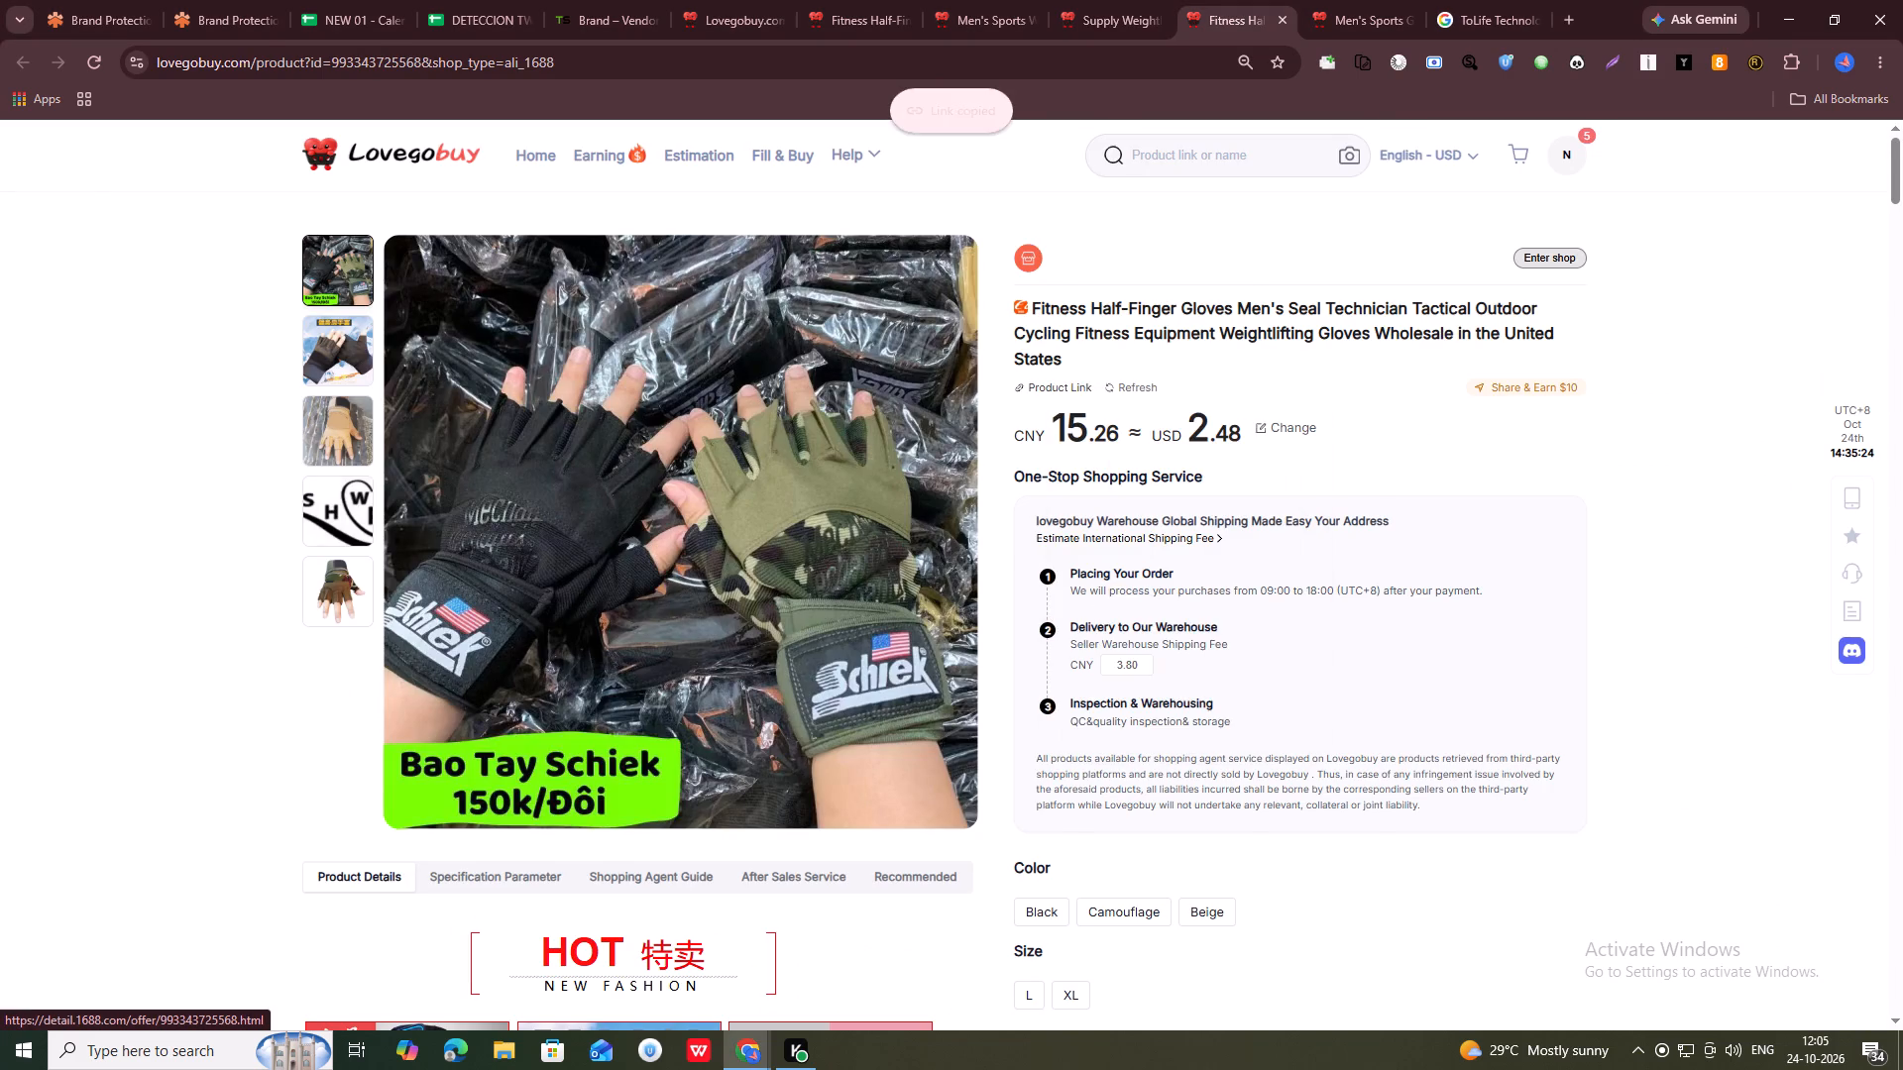
key(alt+Tab)
key(ctrl+v)
key(Down)
Copy the product link of the Men's Sports Gloves with Exposed Fingers listing into Links cell C101041.
key(alt+Tab)
key(ctrl+Tab)
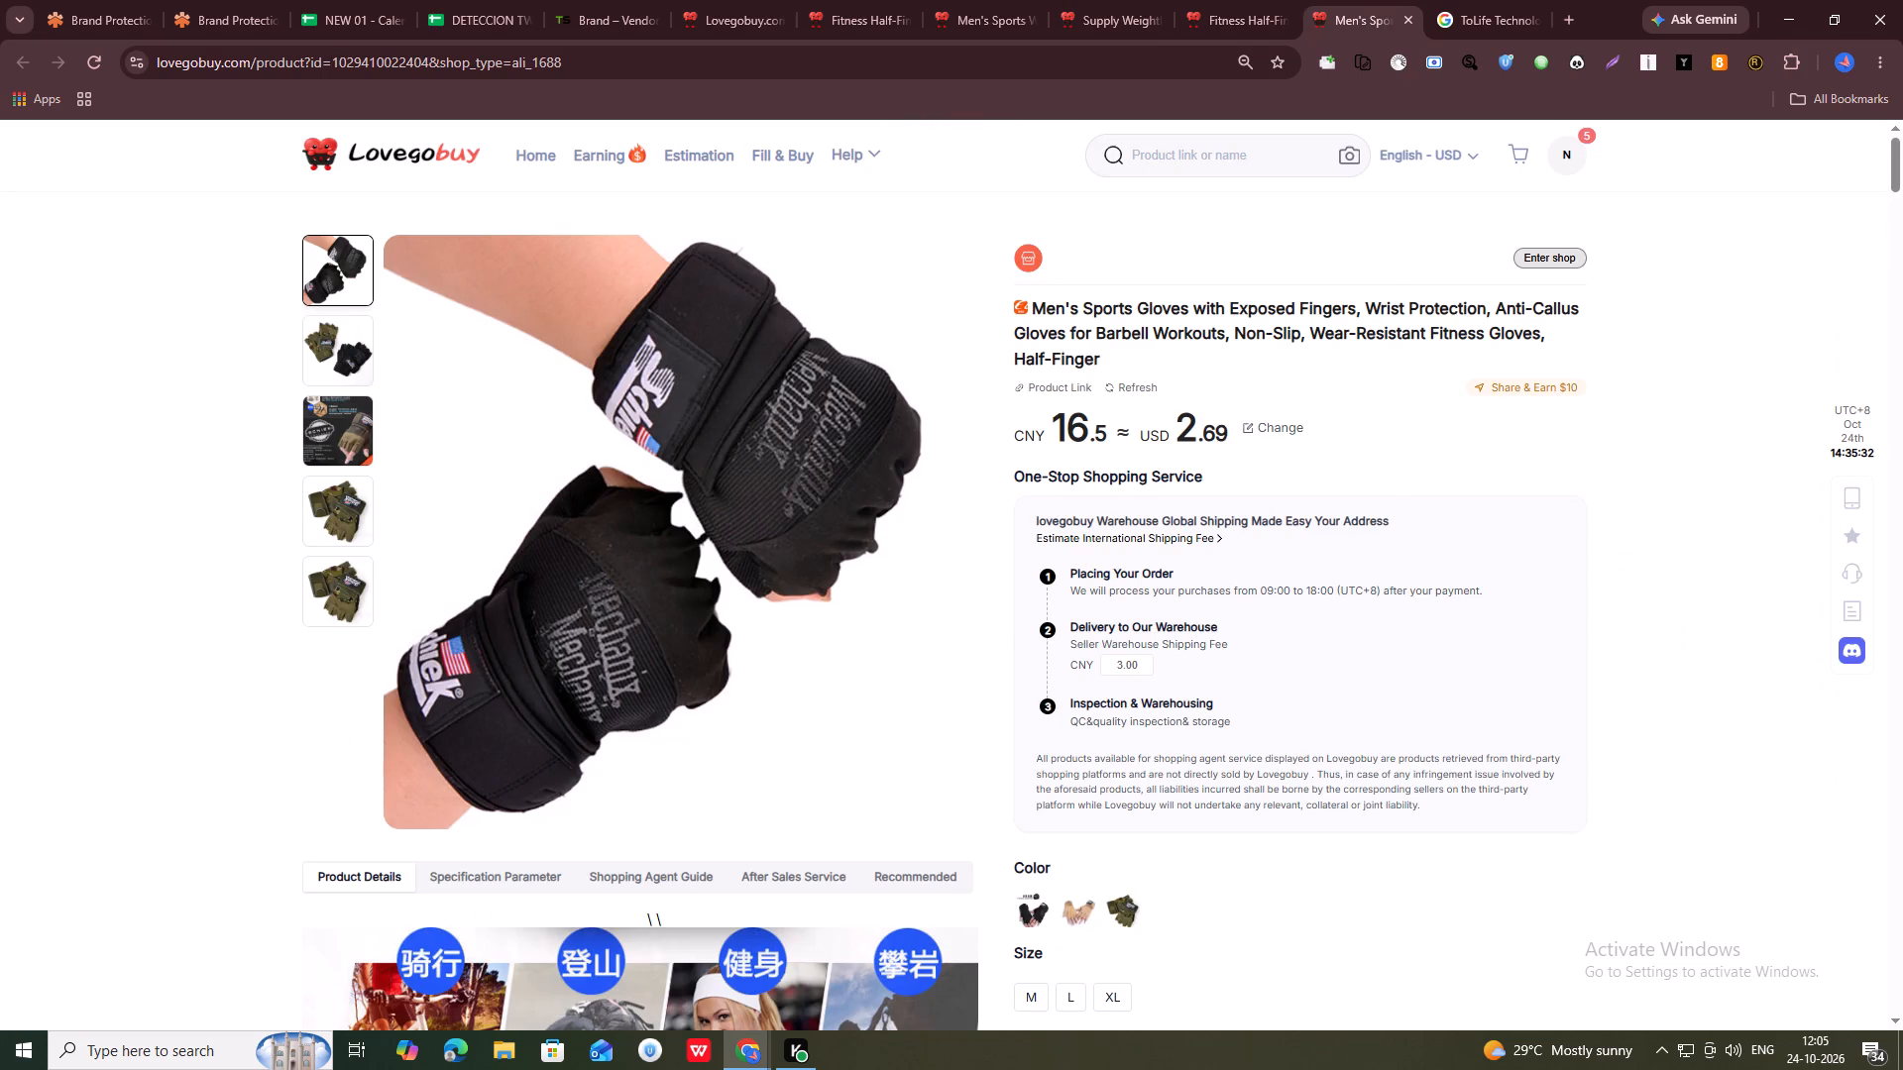
right_click(1055, 392)
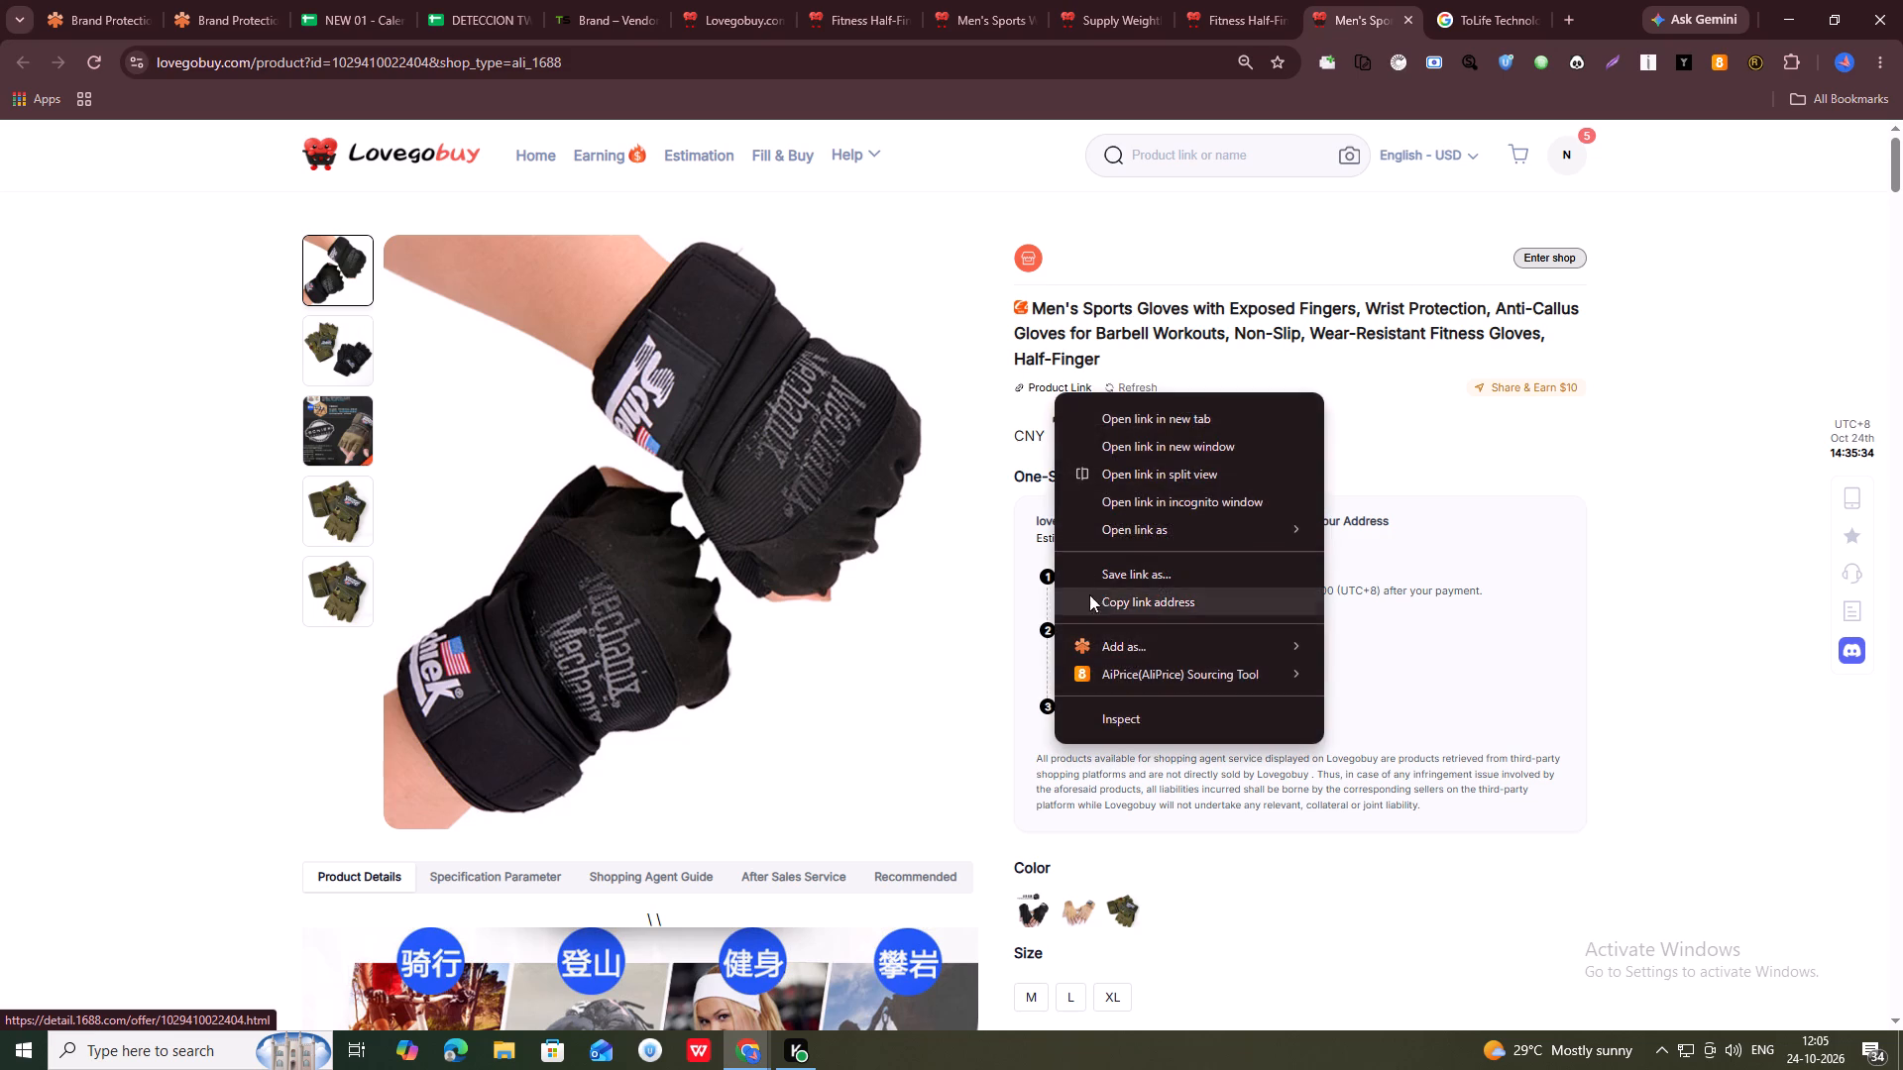
click(1104, 598)
key(alt+Tab)
key(ctrl+v)
key(ctrl+shift+Up)
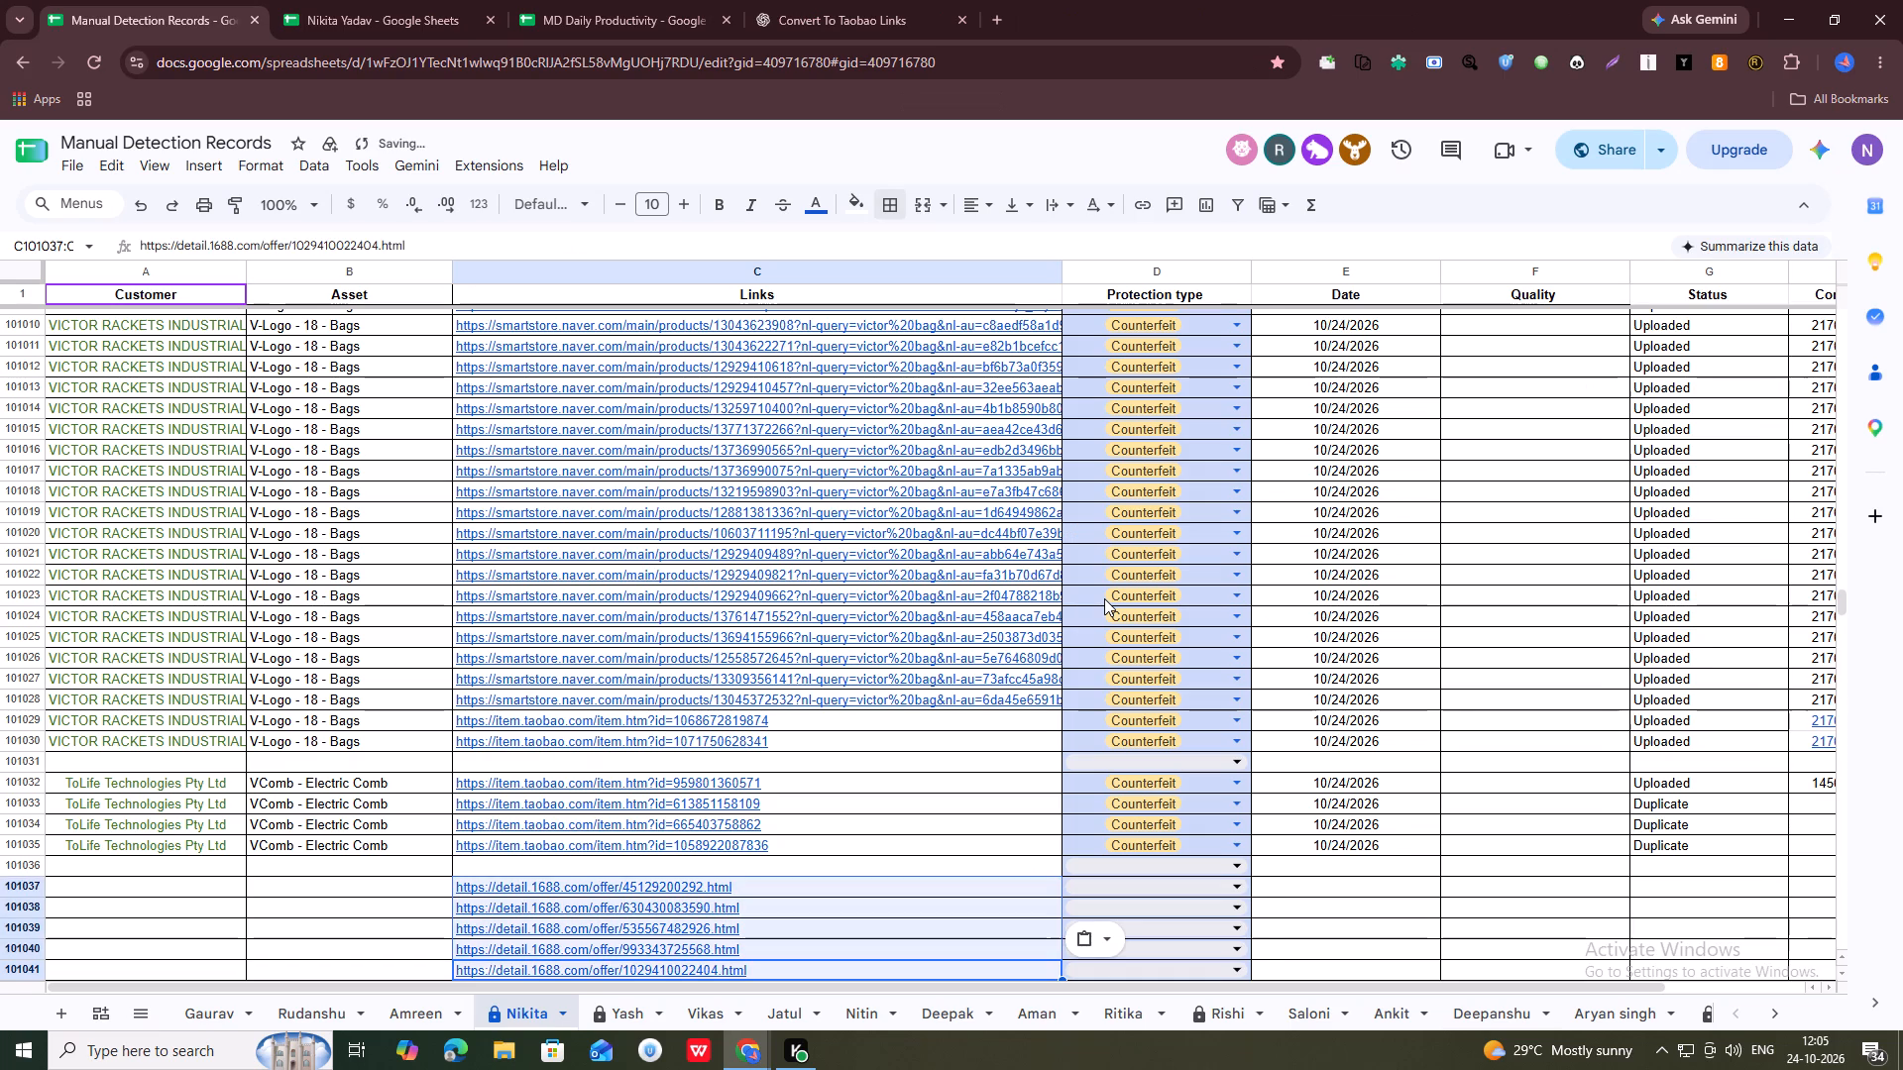
key(ctrl+c)
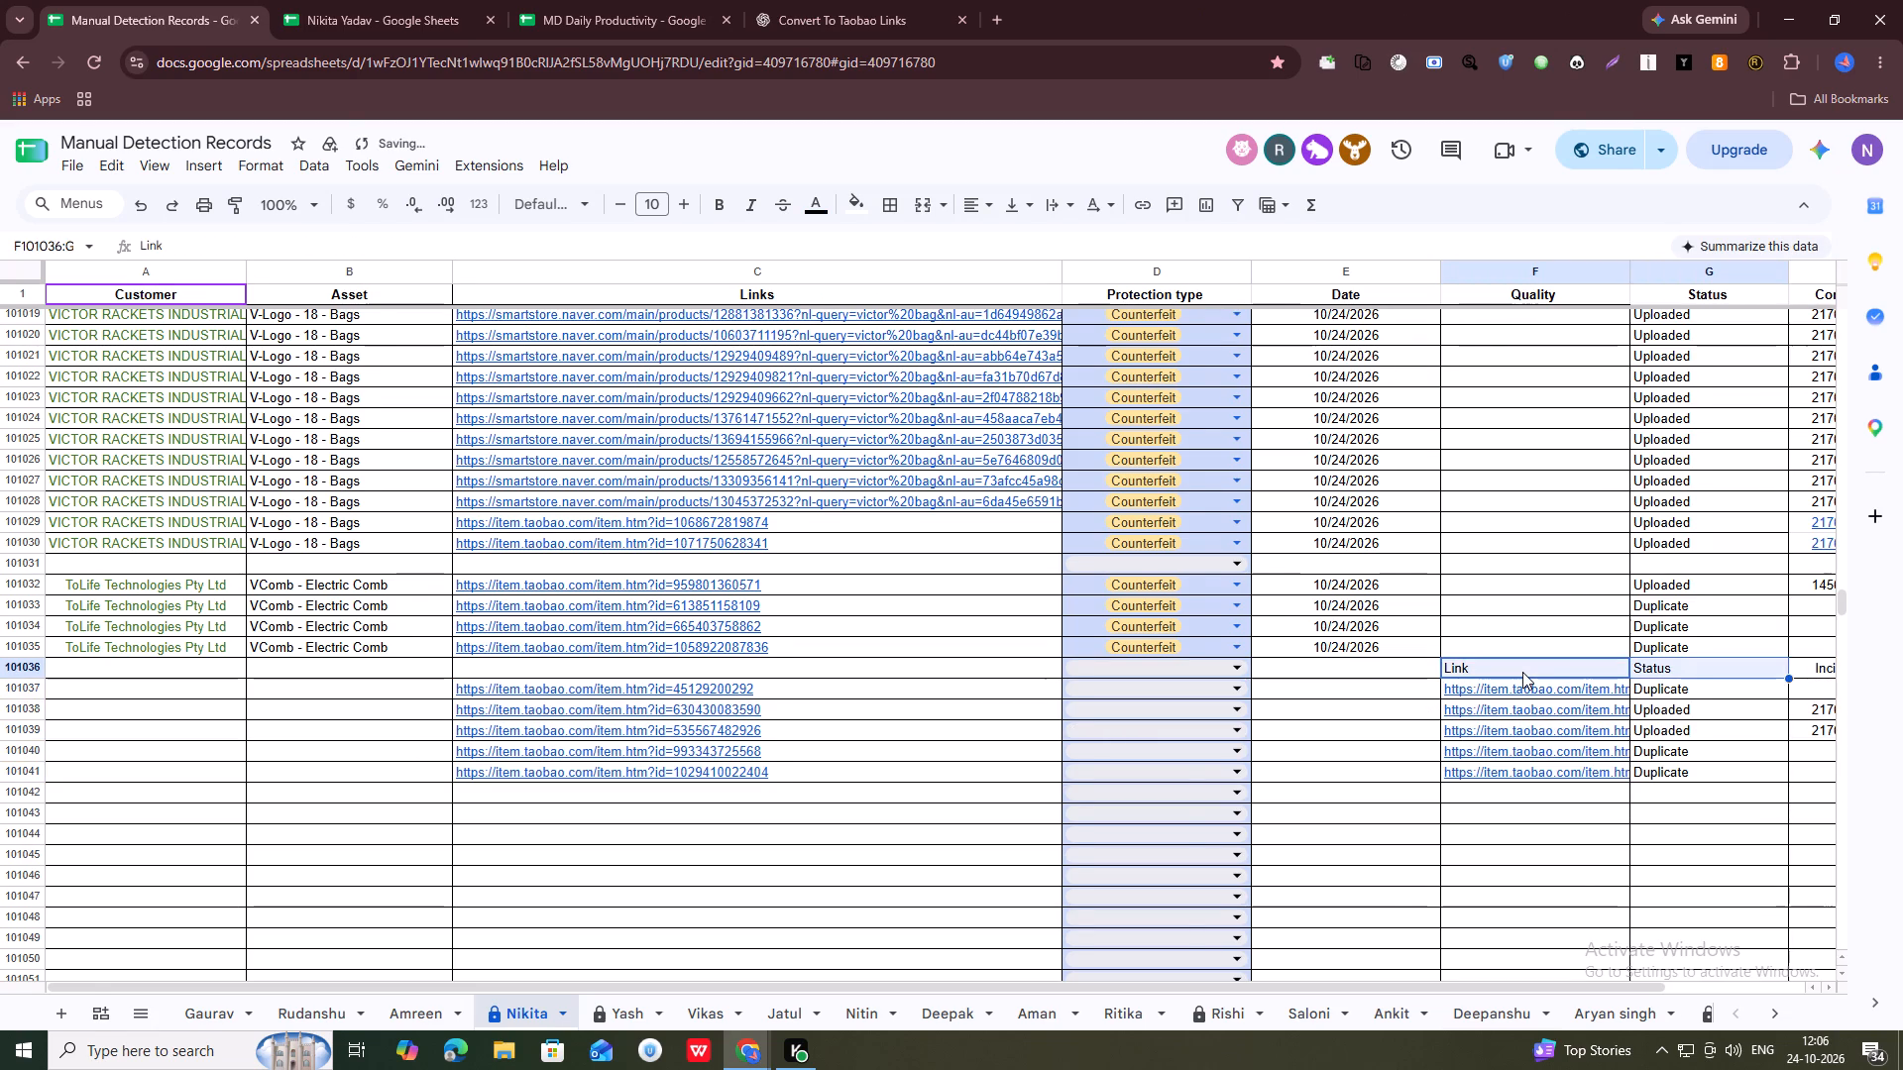
key(Delete)
key(Down)
key(ctrl+Down)
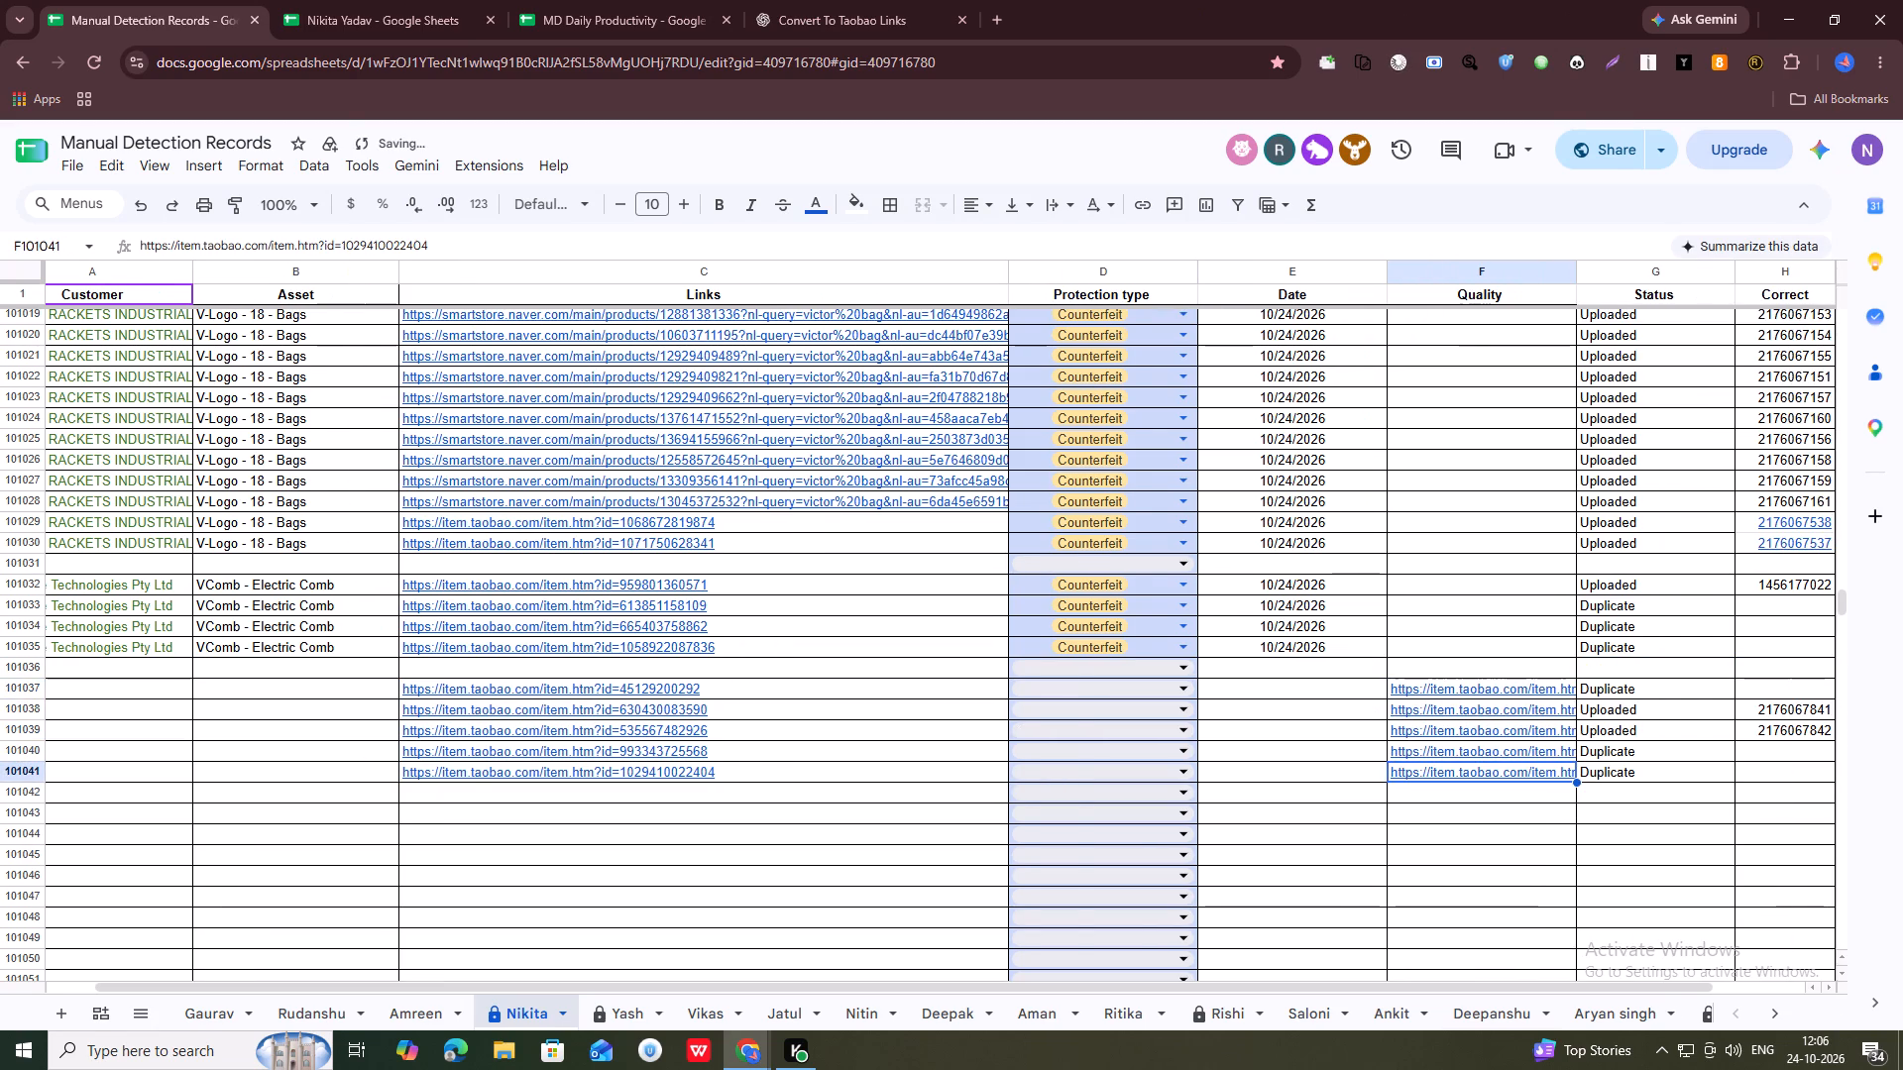
key(Delete)
key(Up)
key(ctrl+shift+Up)
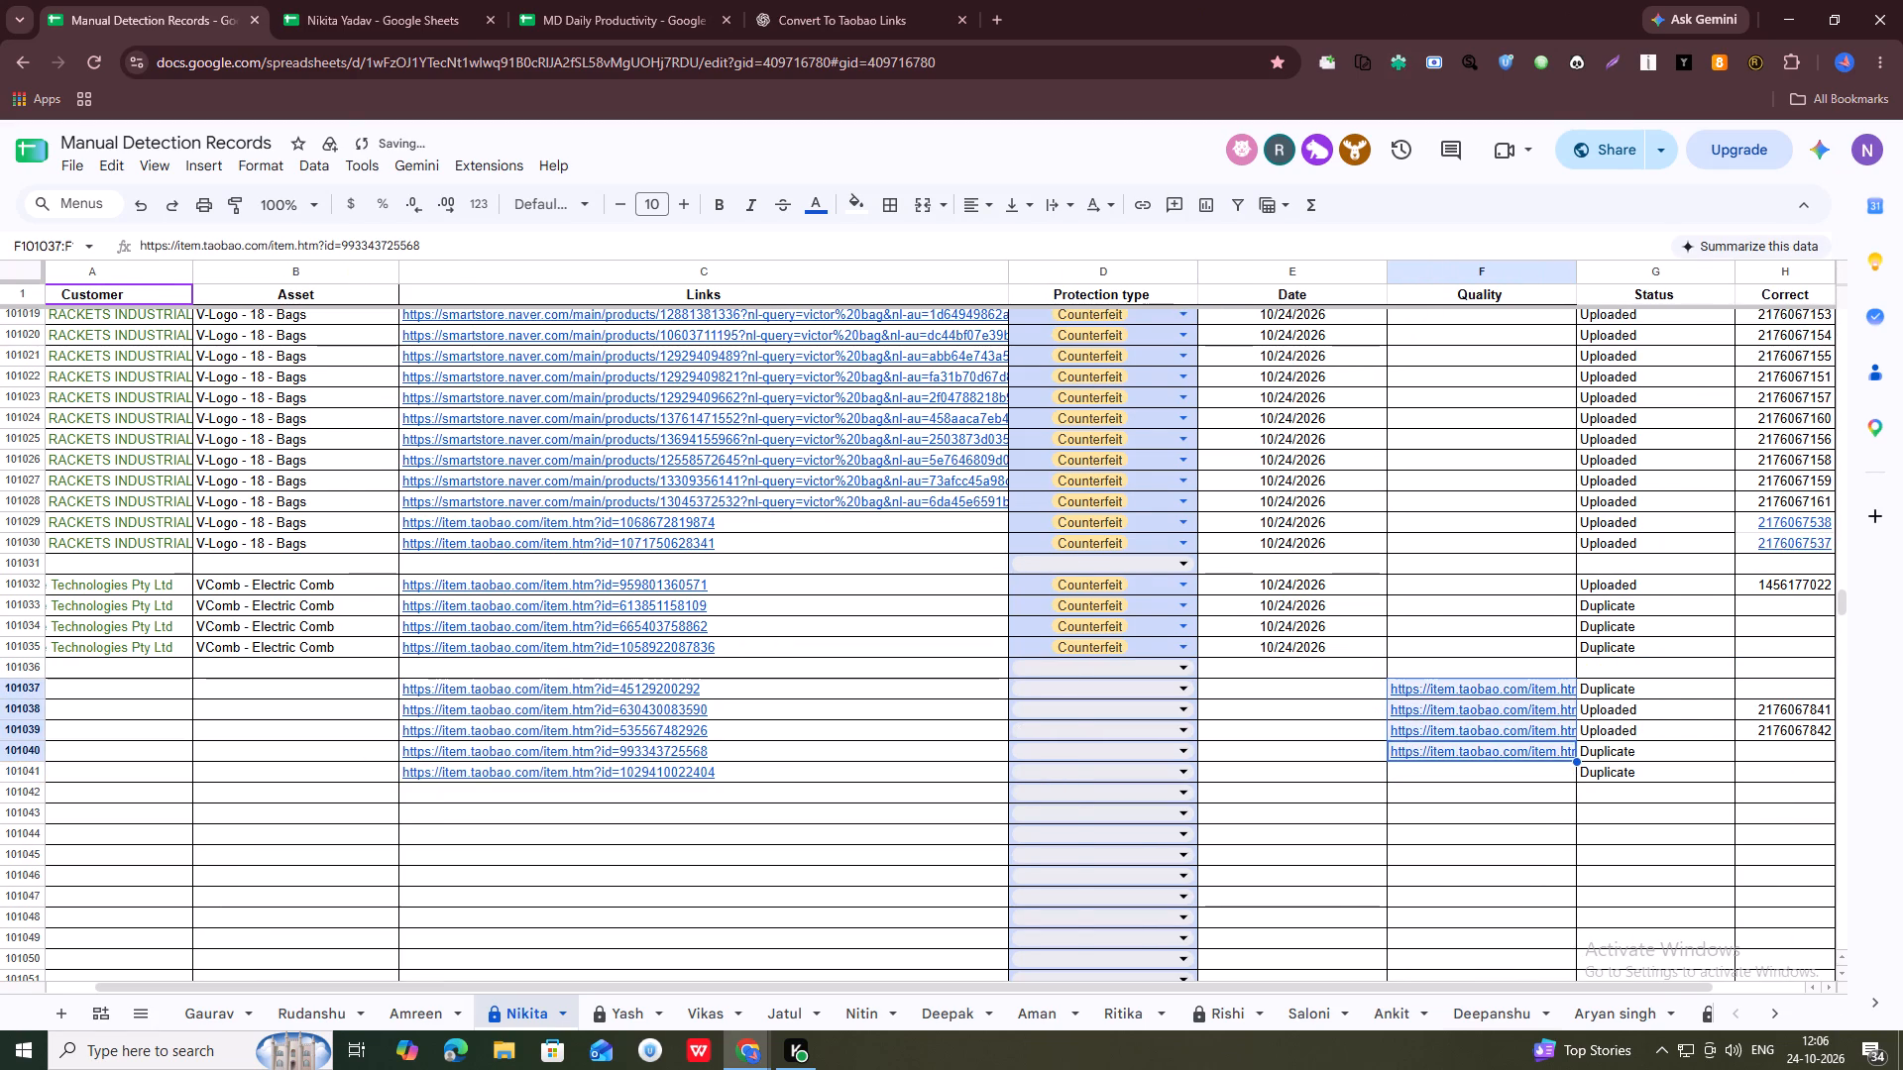
key(Delete)
Copy the Counterfeit protection type and date 10/24/2026 from row 101035 and fill them into rows 101037 to 101041.
key(Right)
key(ctrl+Up)
key(Left)
key(Left)
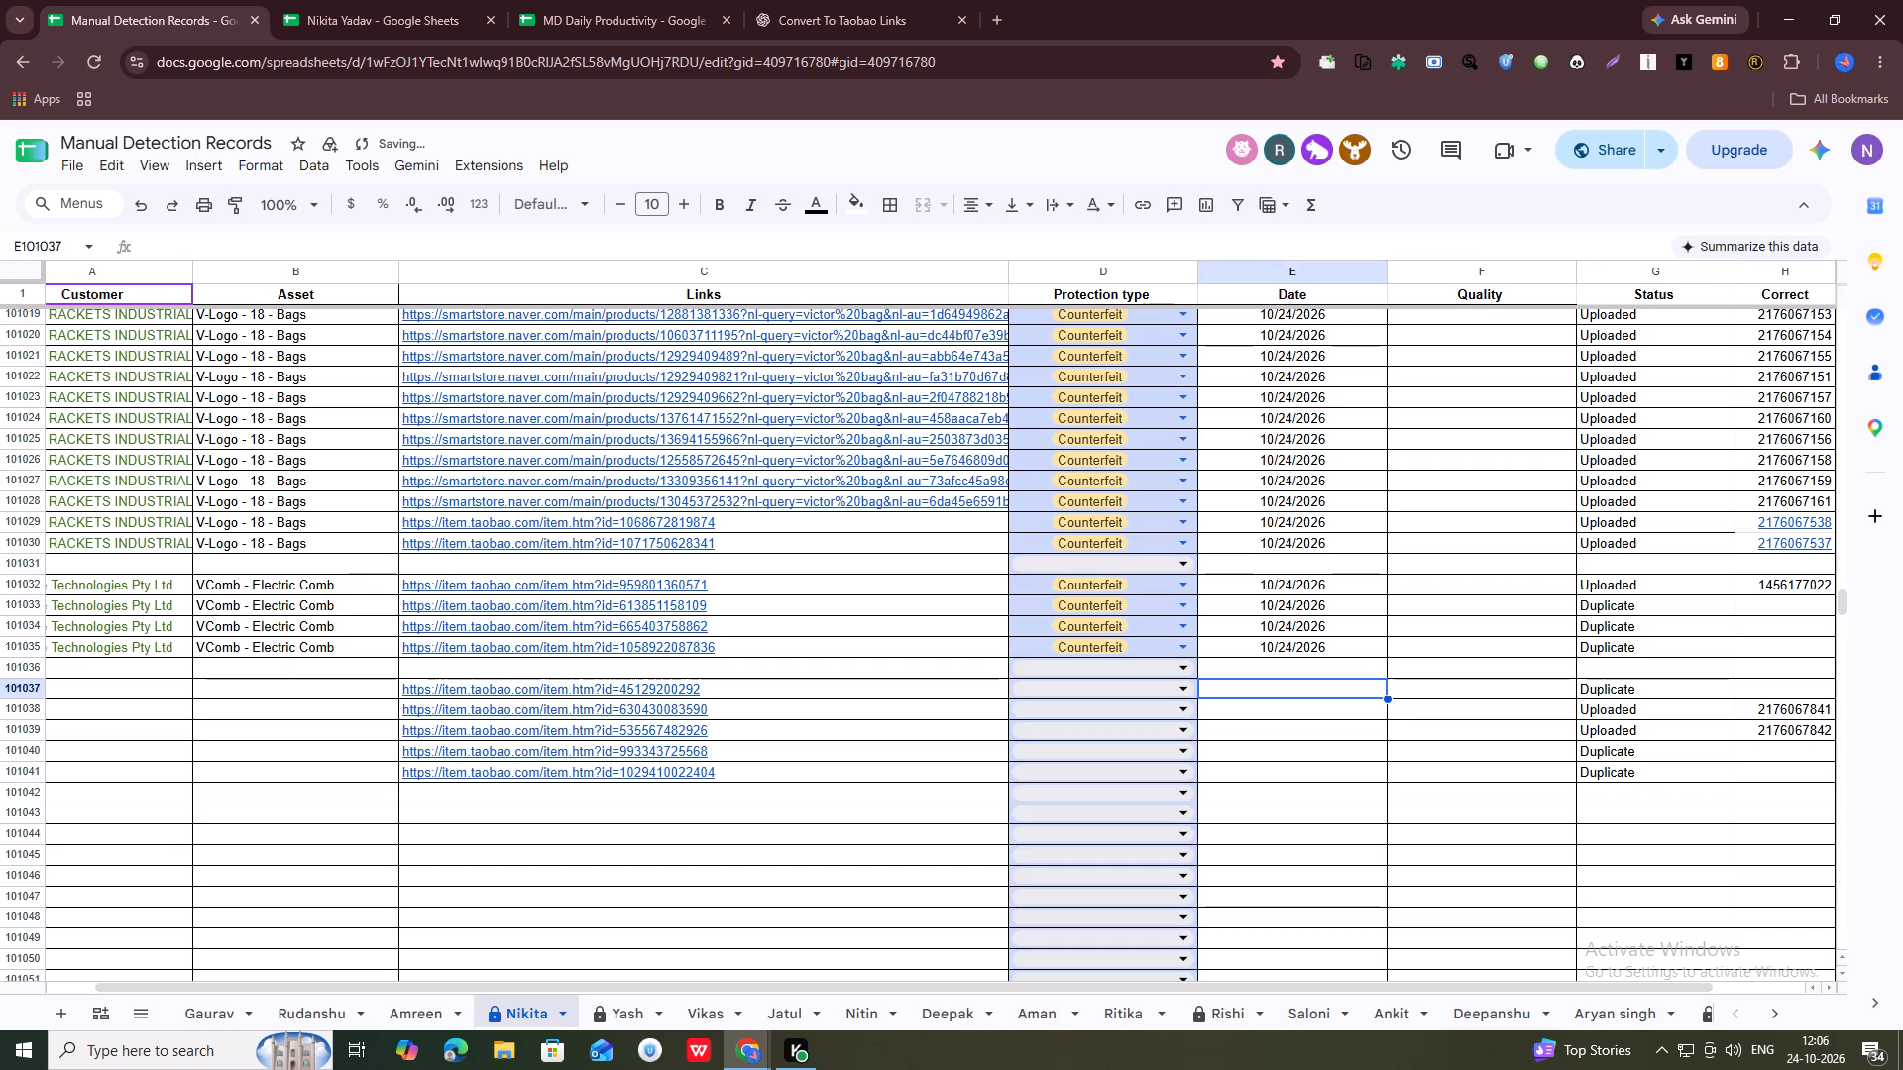
key(Left)
key(ctrl+Up)
key(shift+Right)
key(ctrl+c)
key(Down)
key(Down)
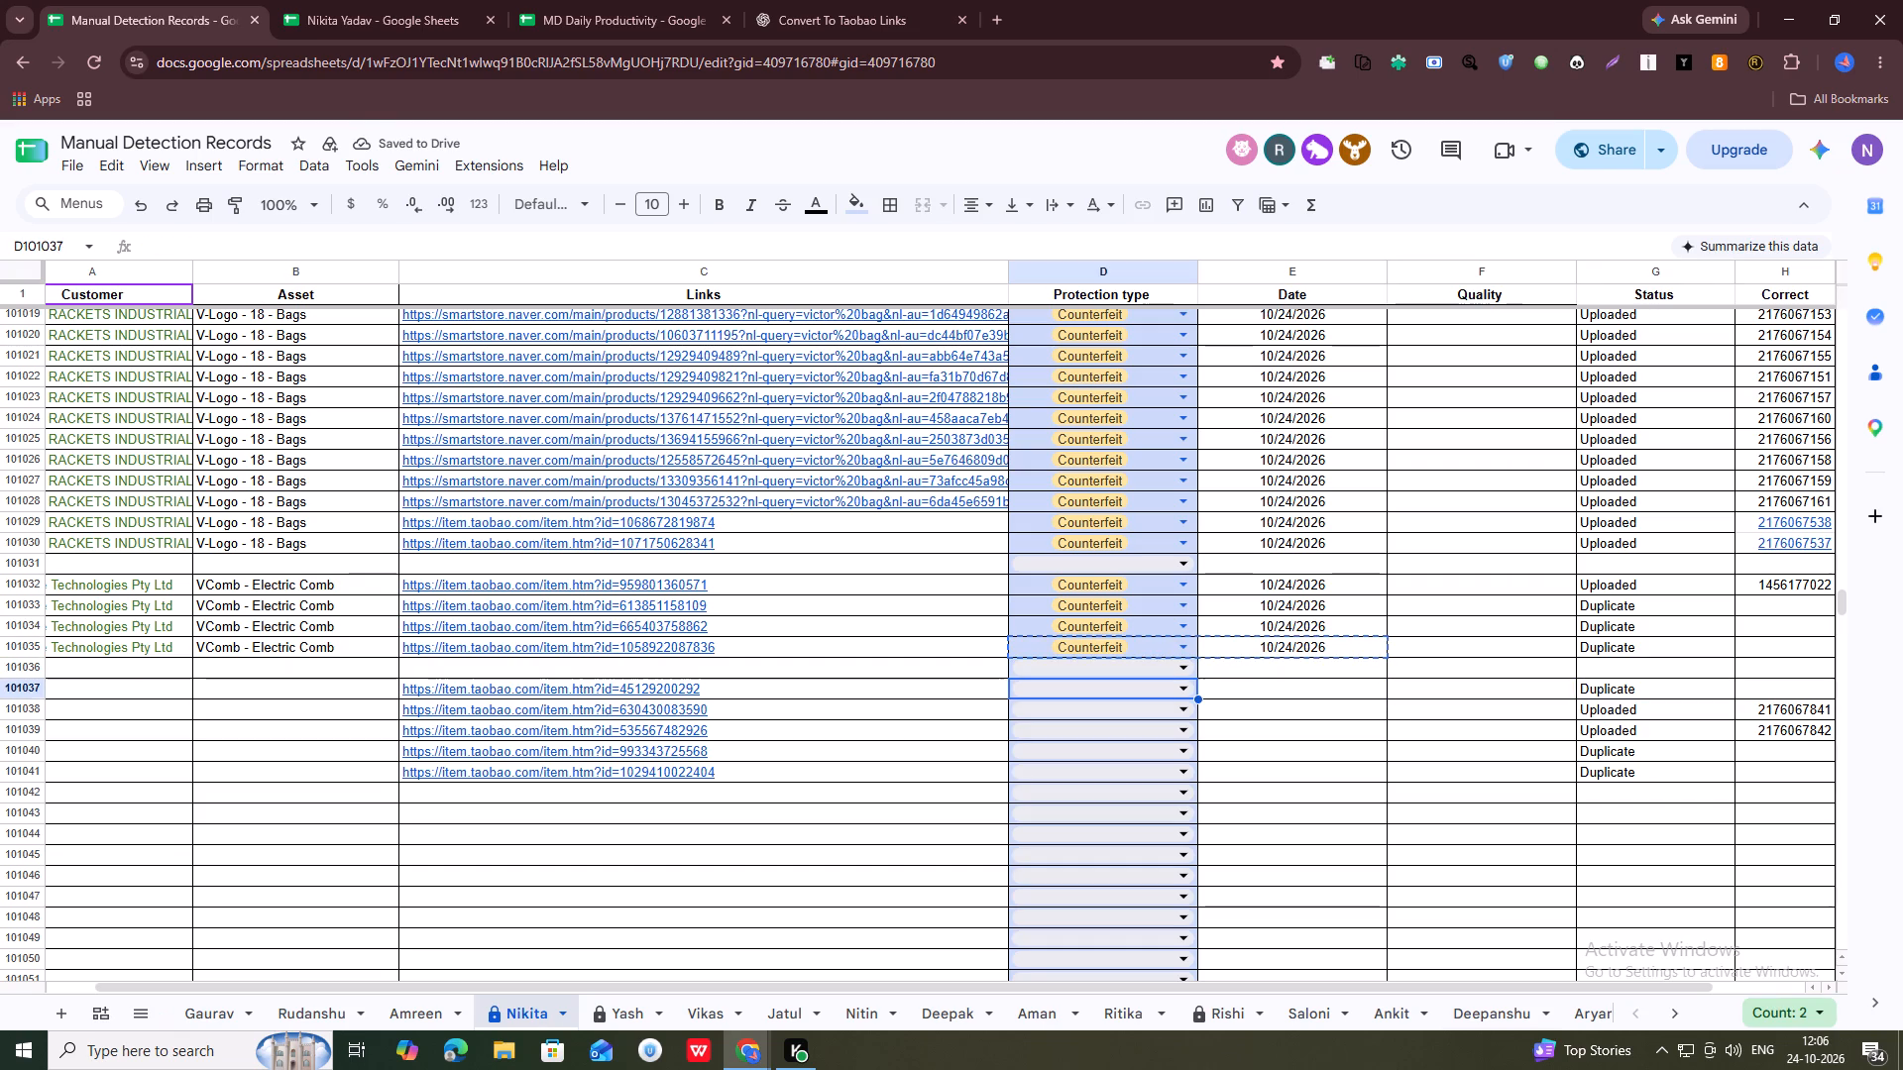
key(ctrl+v)
key(ctrl+Left)
key(Right)
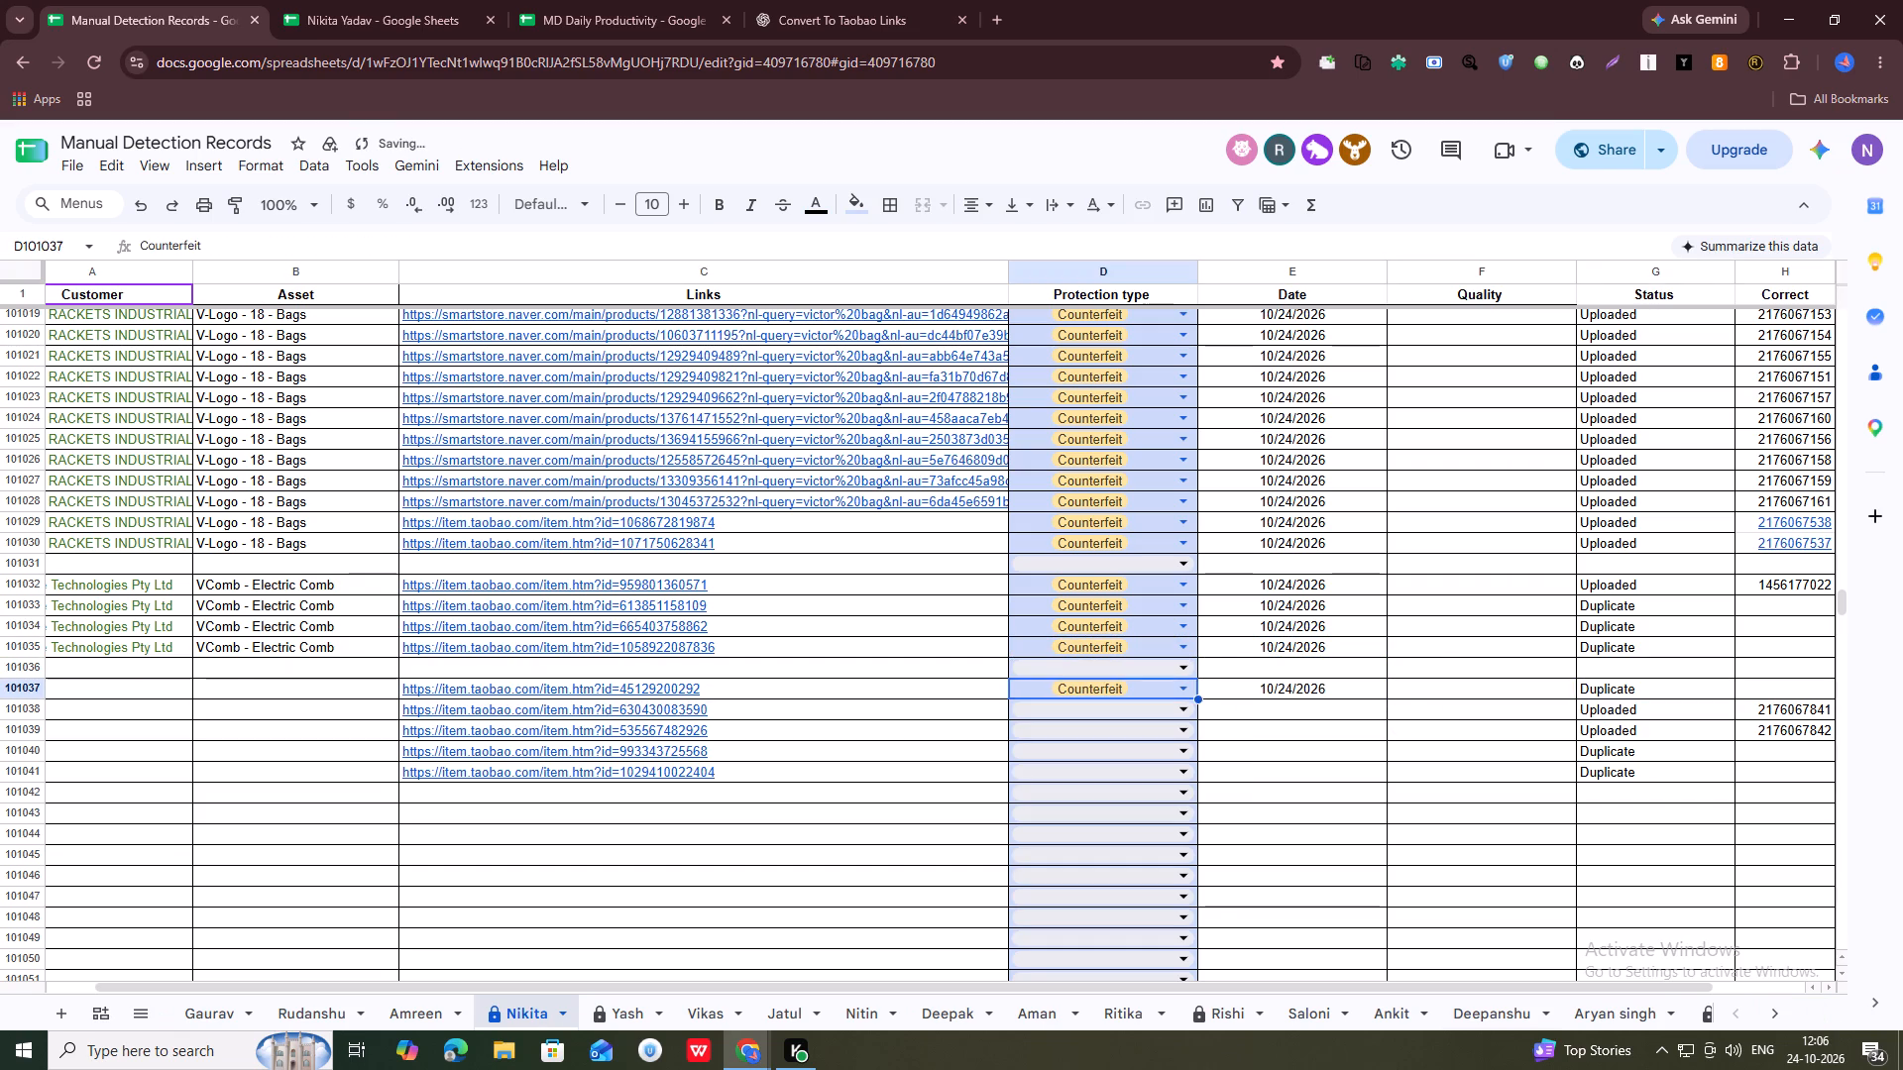
key(shift+Right)
key(ctrl+space)
key(ctrl+d)
Select the empty Customer cell A101037 in Manual Detection Records.
key(ctrl+Left)
key(ctrl+Left)
key(ctrl+Left)
key(ctrl+Left)
key(ctrl+Left)
key(ctrl+Left)
key(ctrl+Left)
key(ctrl+Left)
key(ctrl+Left)
key(ctrl+Left)
key(ctrl+Left)
key(ctrl+Left)
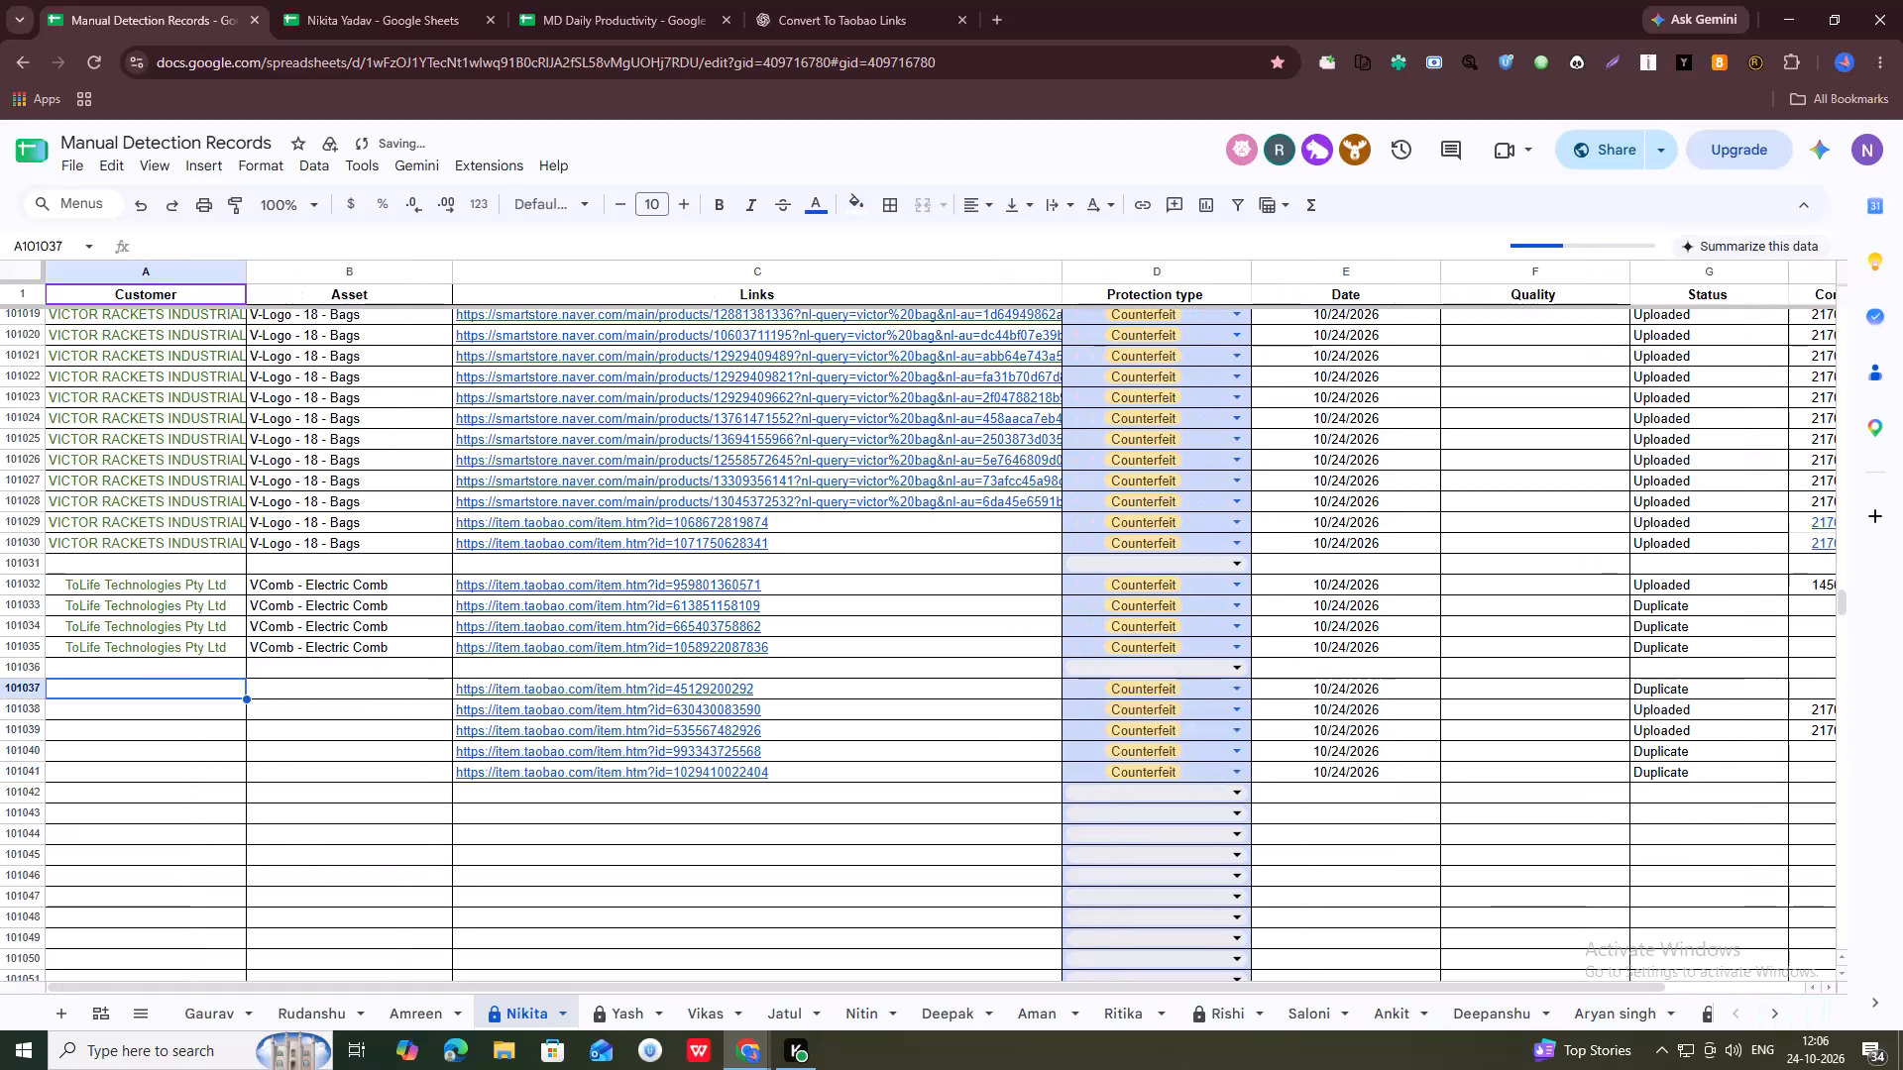
Switch to the Tuinet Brand tracker and filter the customer to Schiek Sports Inc.
key(alt+Tab)
click(587, 0)
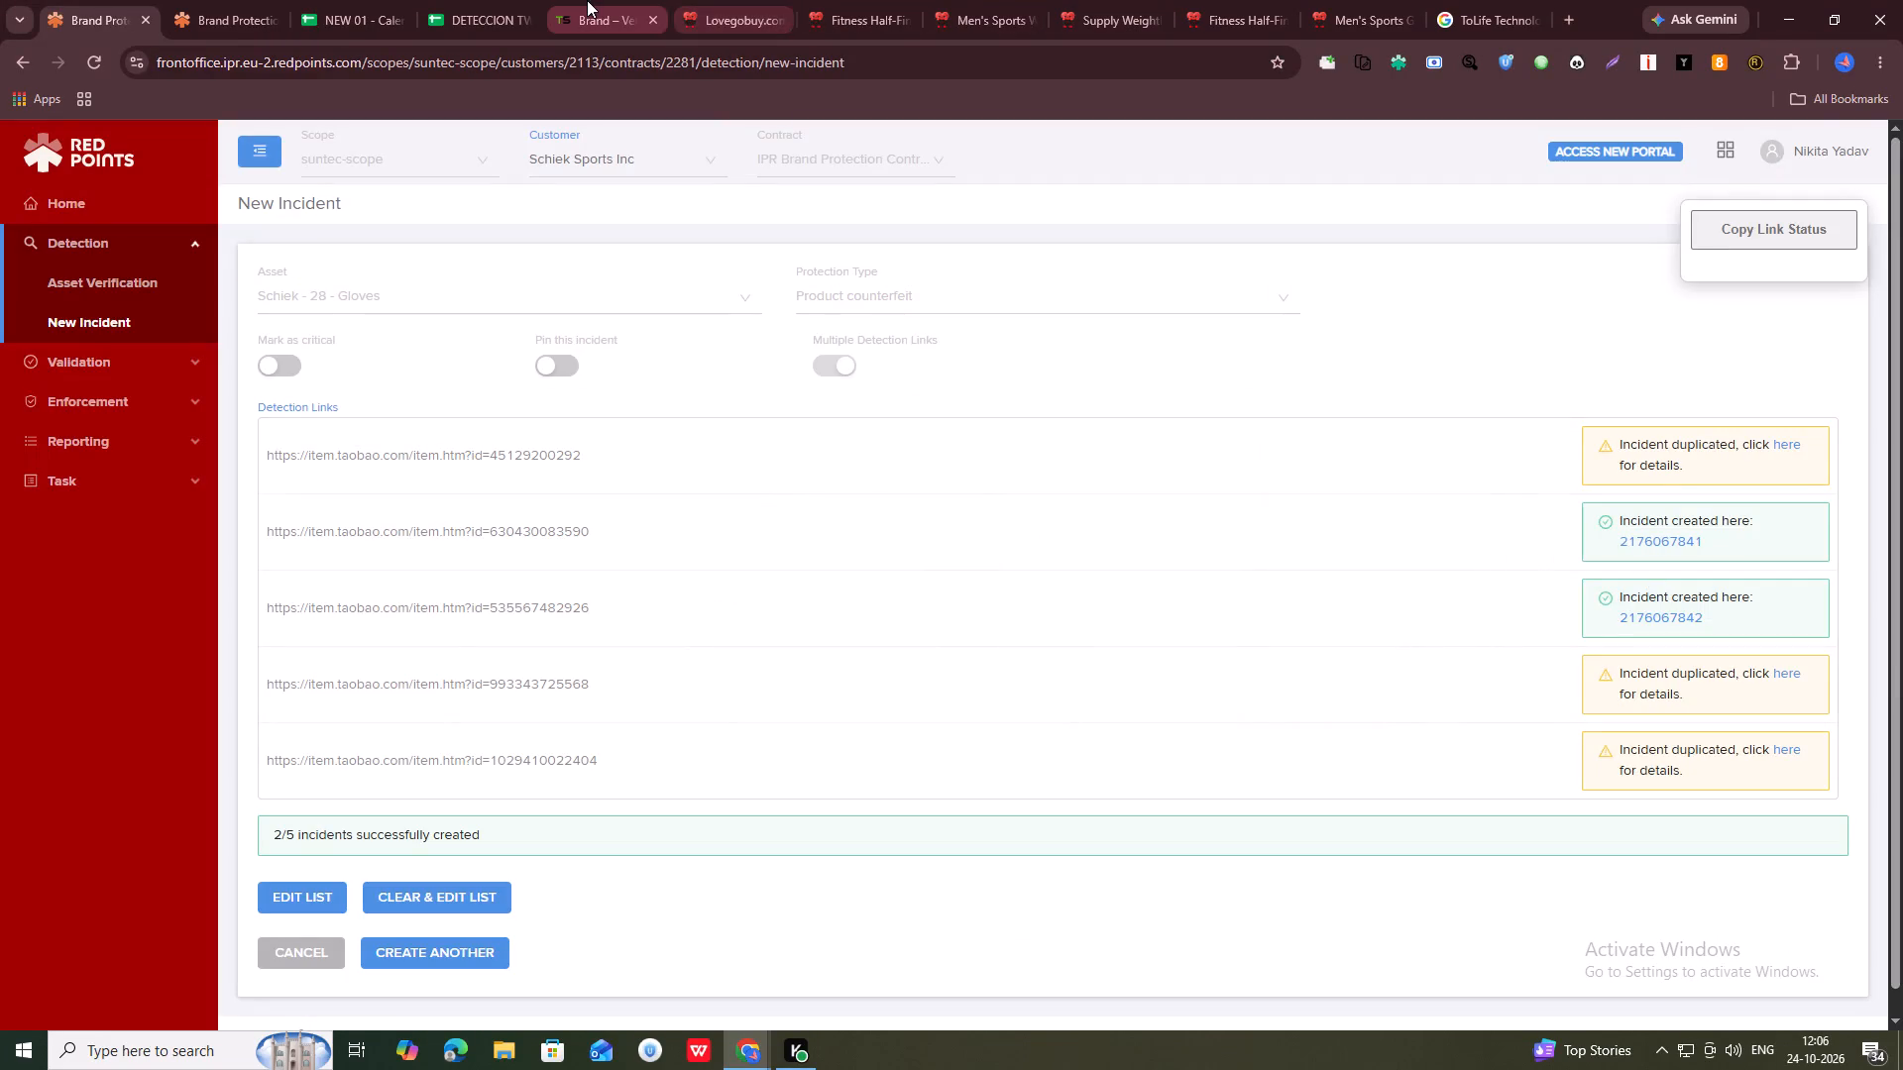
click(783, 325)
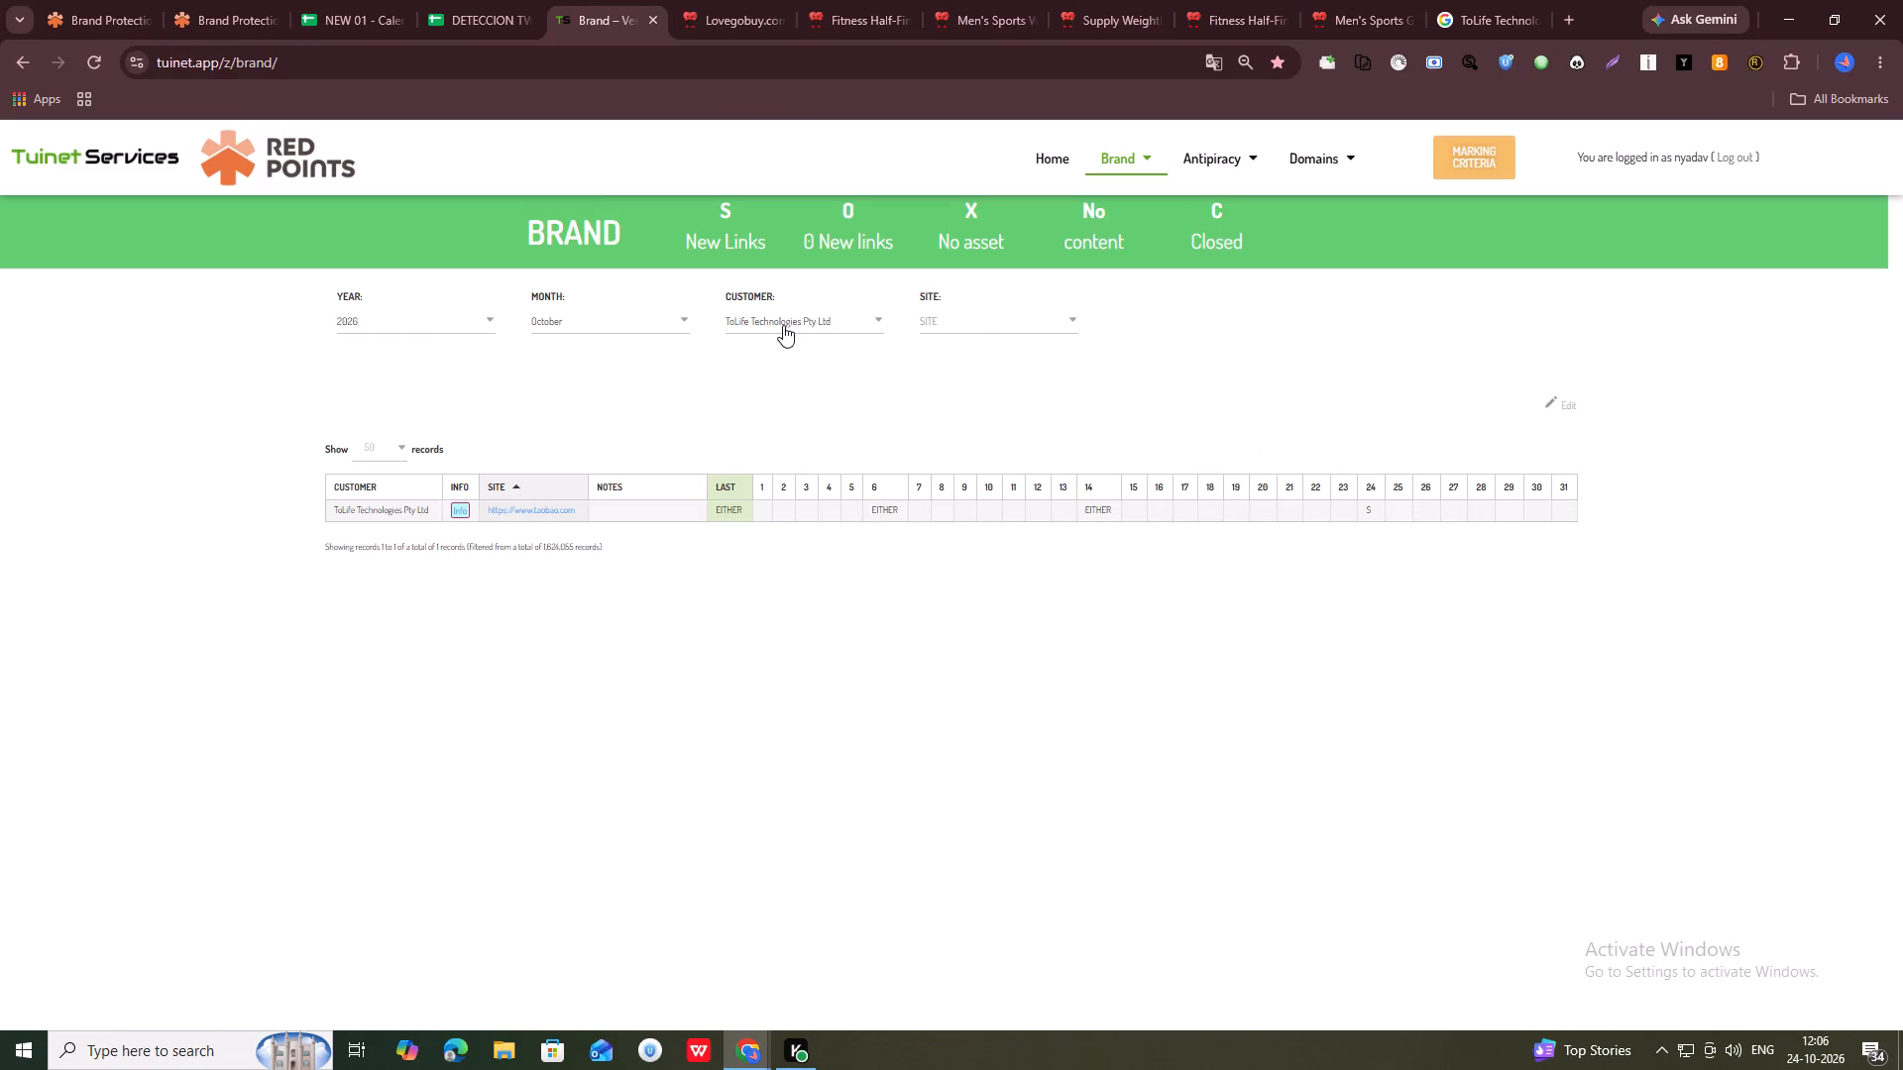
text(sch)
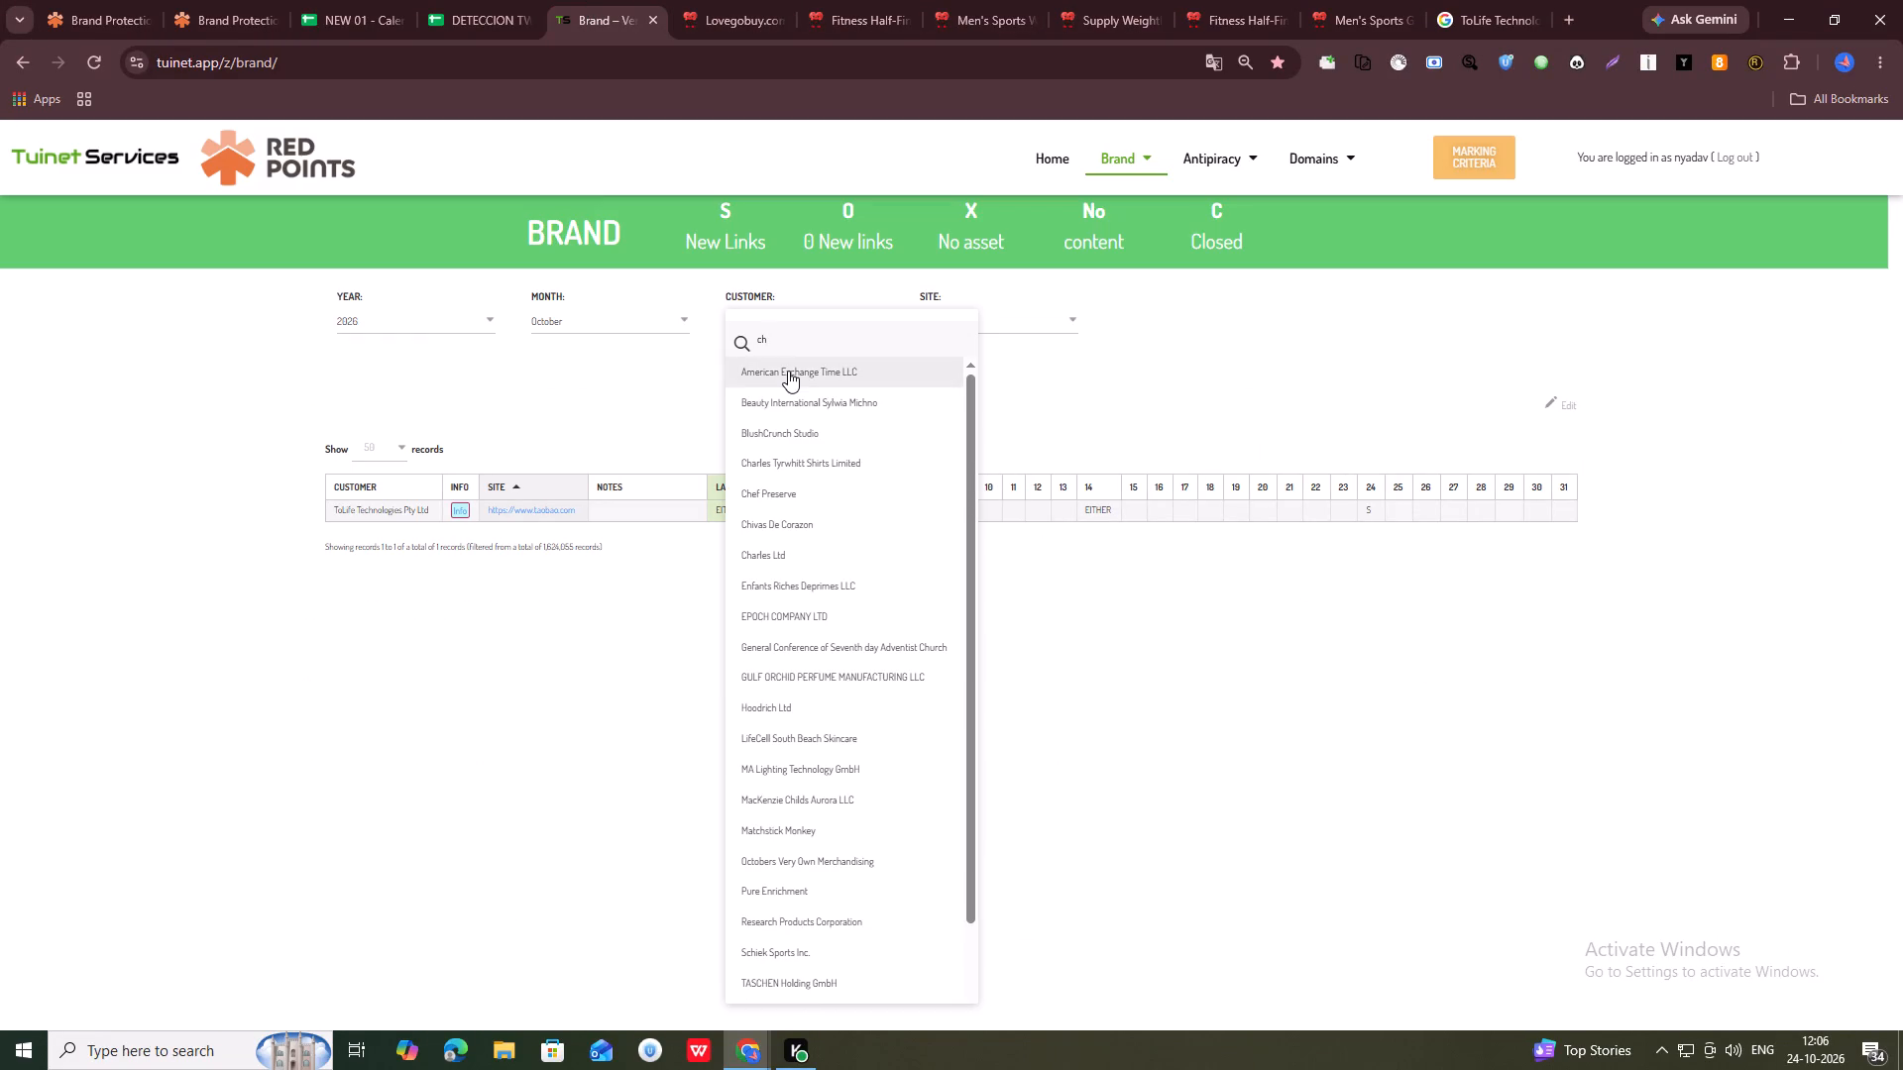
key(BackSpace)
key(BackSpace)
key(BackSpace)
key(BackSpace)
text(sc)
click(782, 520)
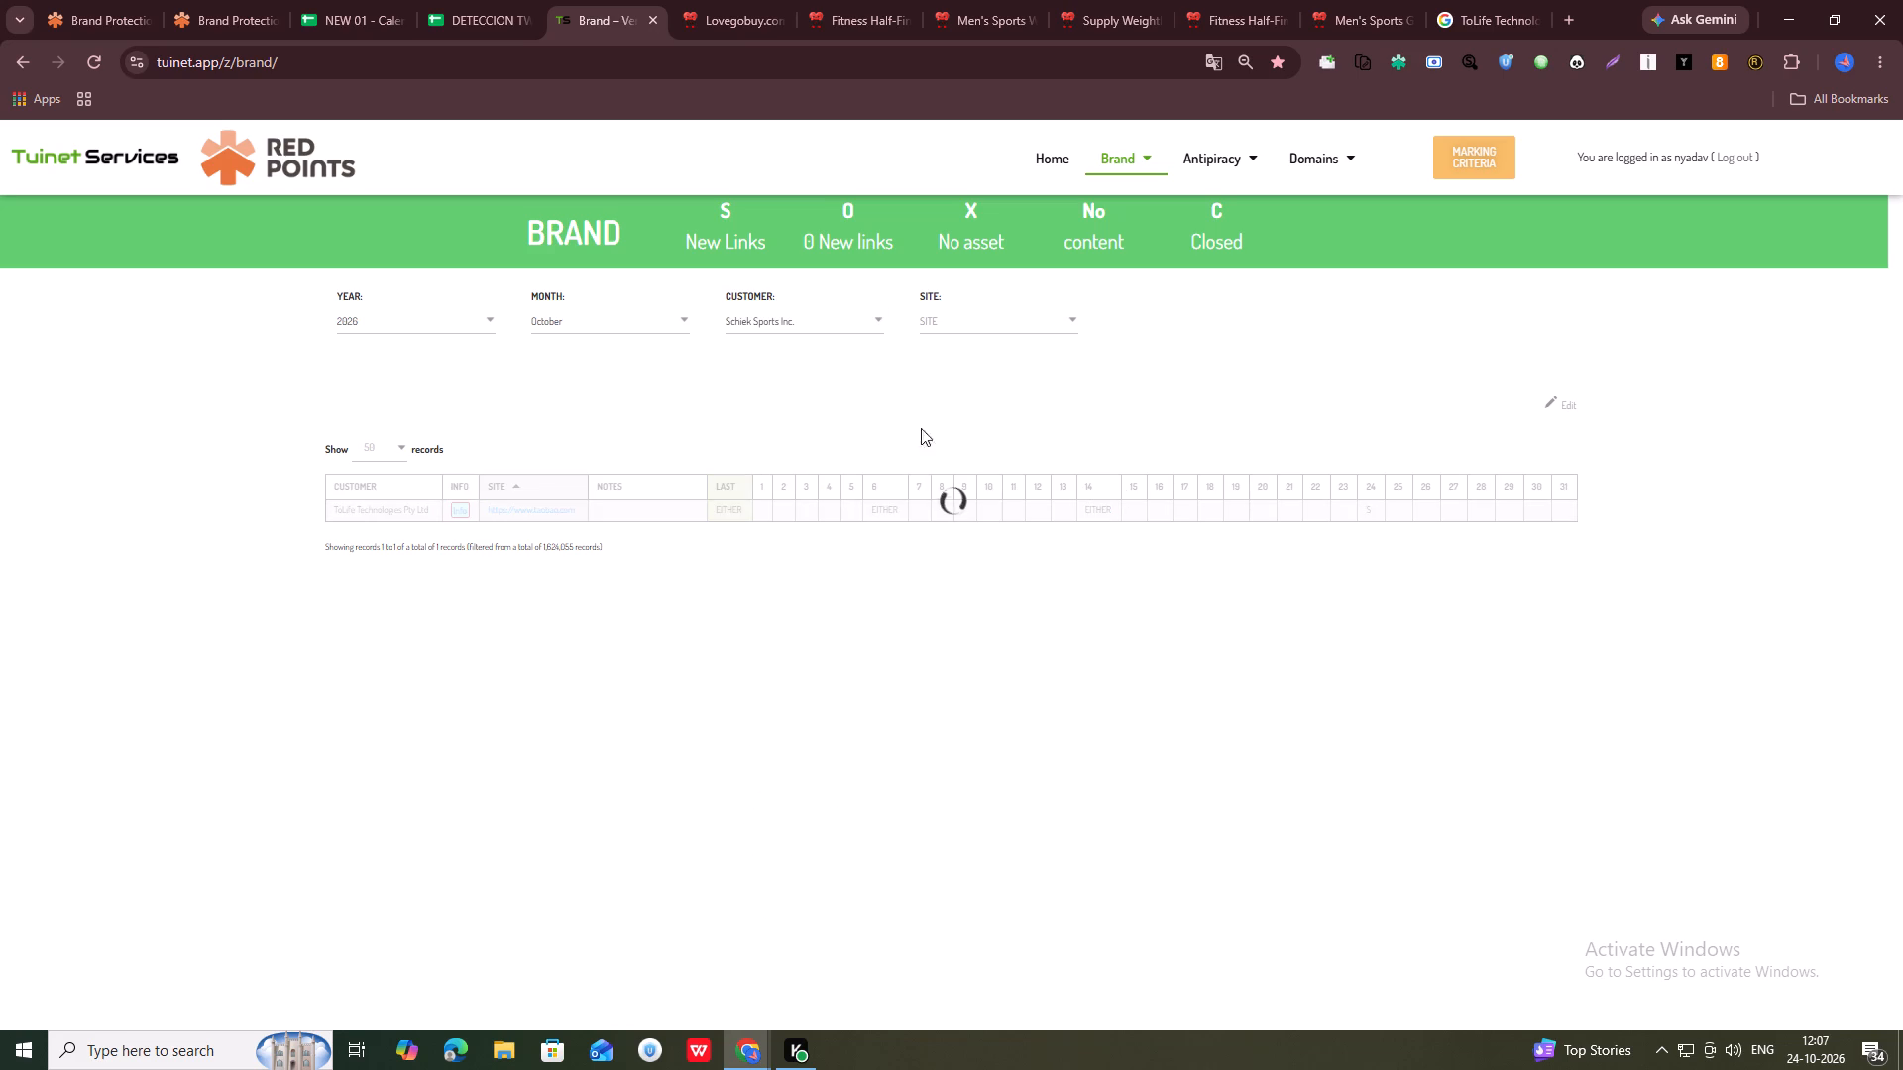
Copy Schiek Sports Inc from the Suntec Brand calendar and paste only its value into Customer cell A101037 of Manual Detection Records.
click(413, 0)
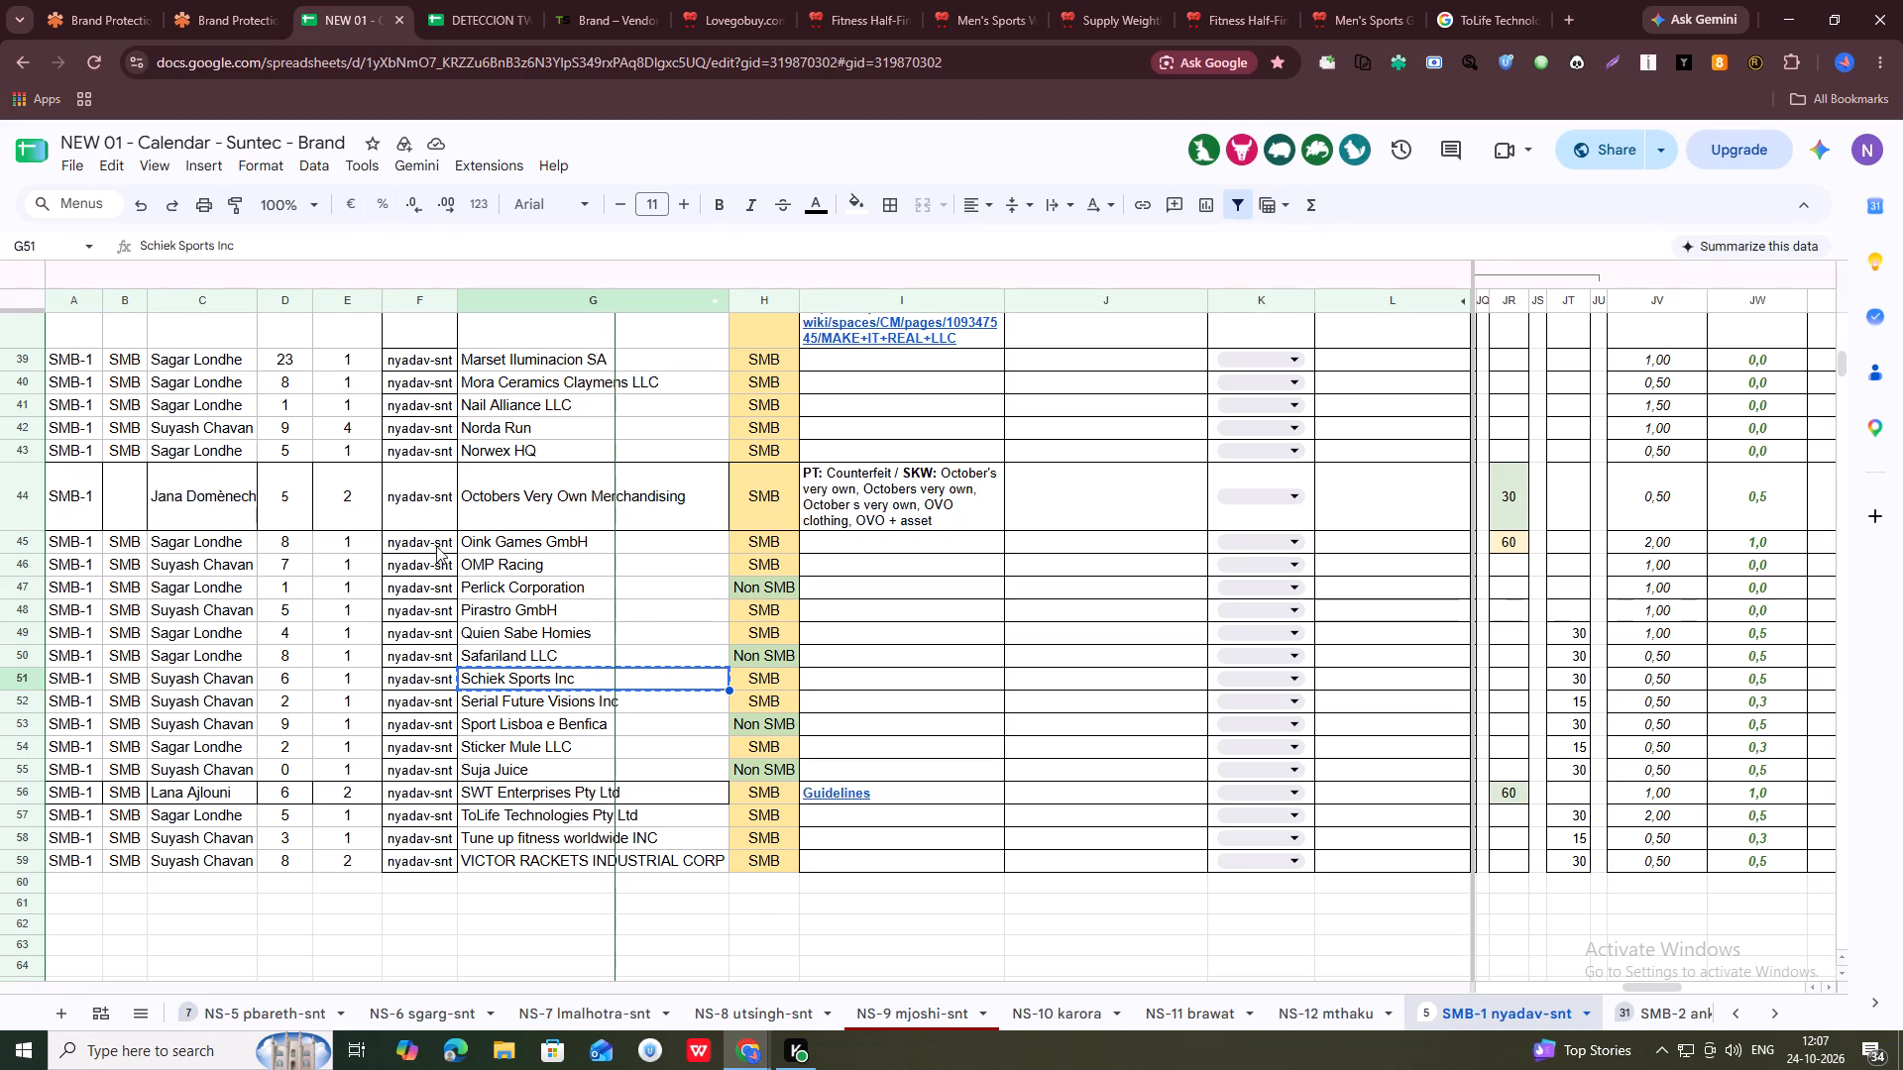
key(ctrl+c)
key(ctrl+c)
key(alt+Tab)
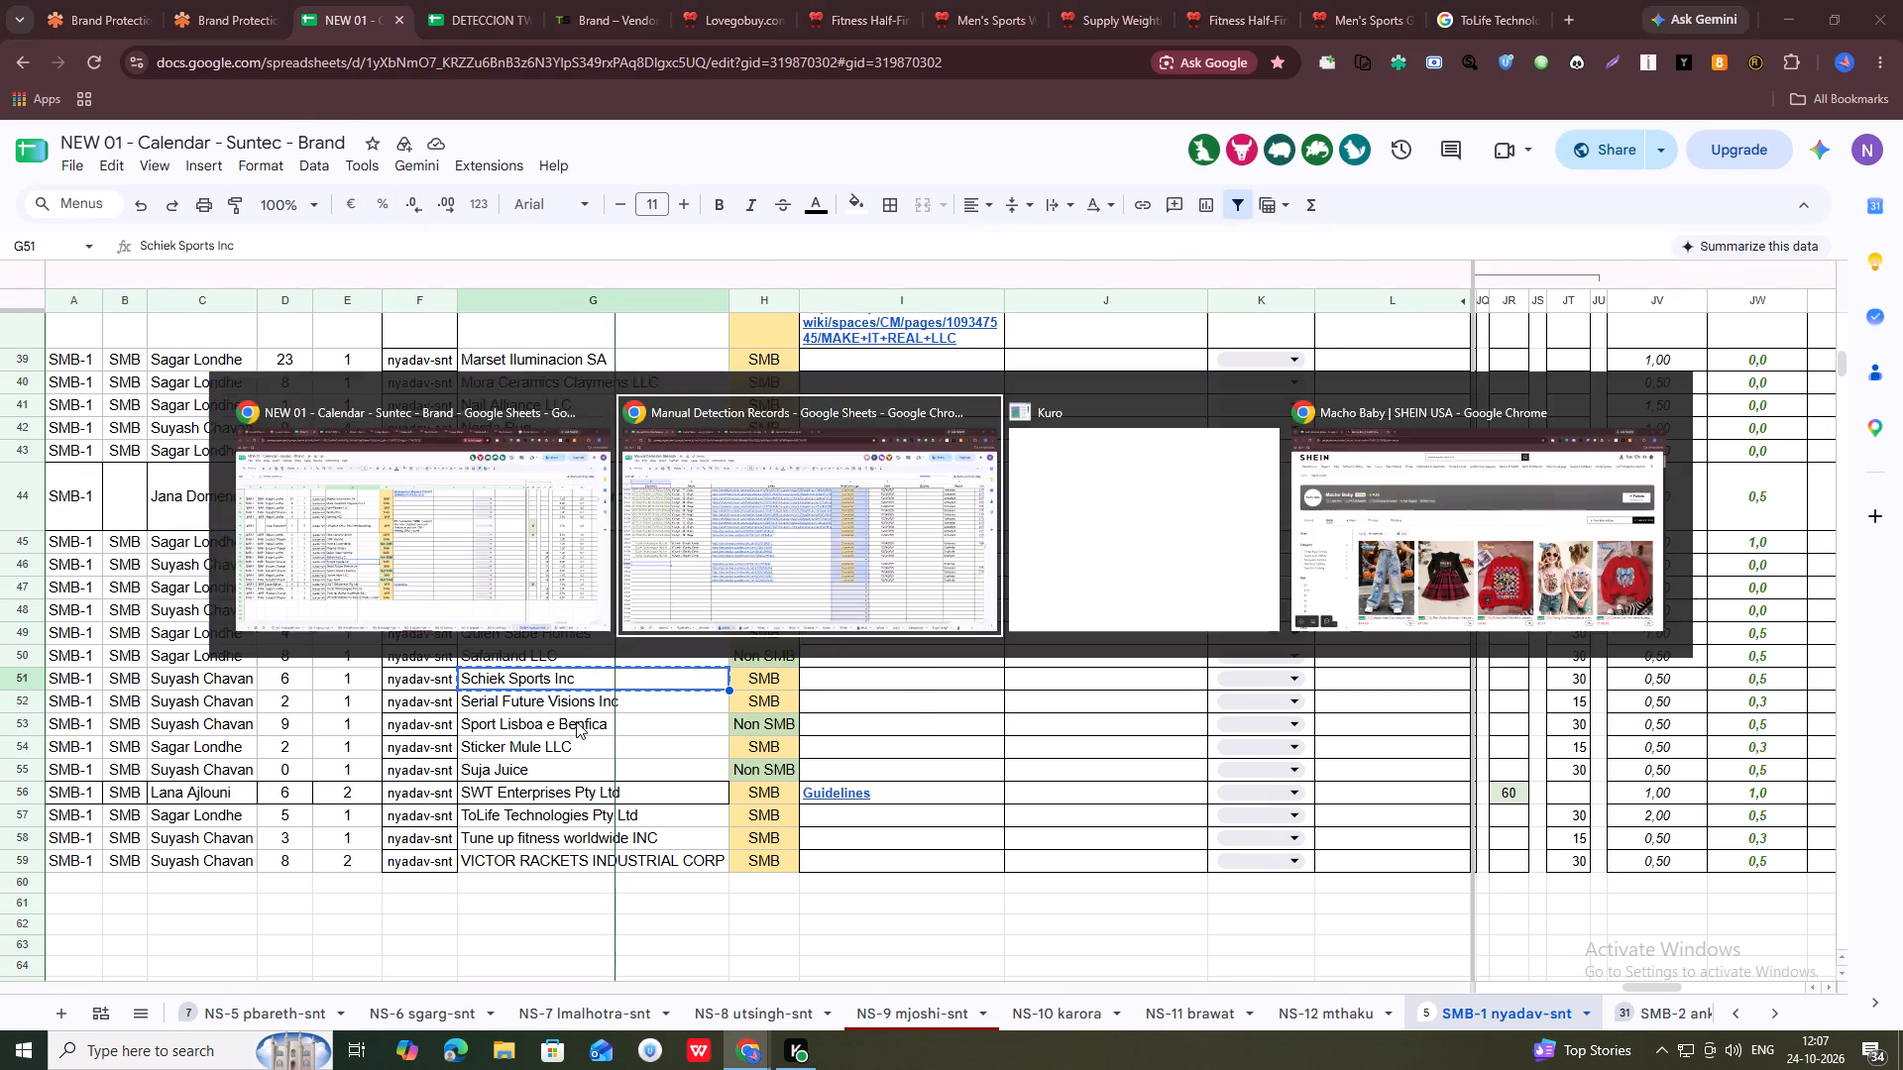
key(ctrl+shift+v)
Copy the asset name Schiek - 28 - Gloves from the Red Points incident and paste it into Asset cell B101037.
click(315, 695)
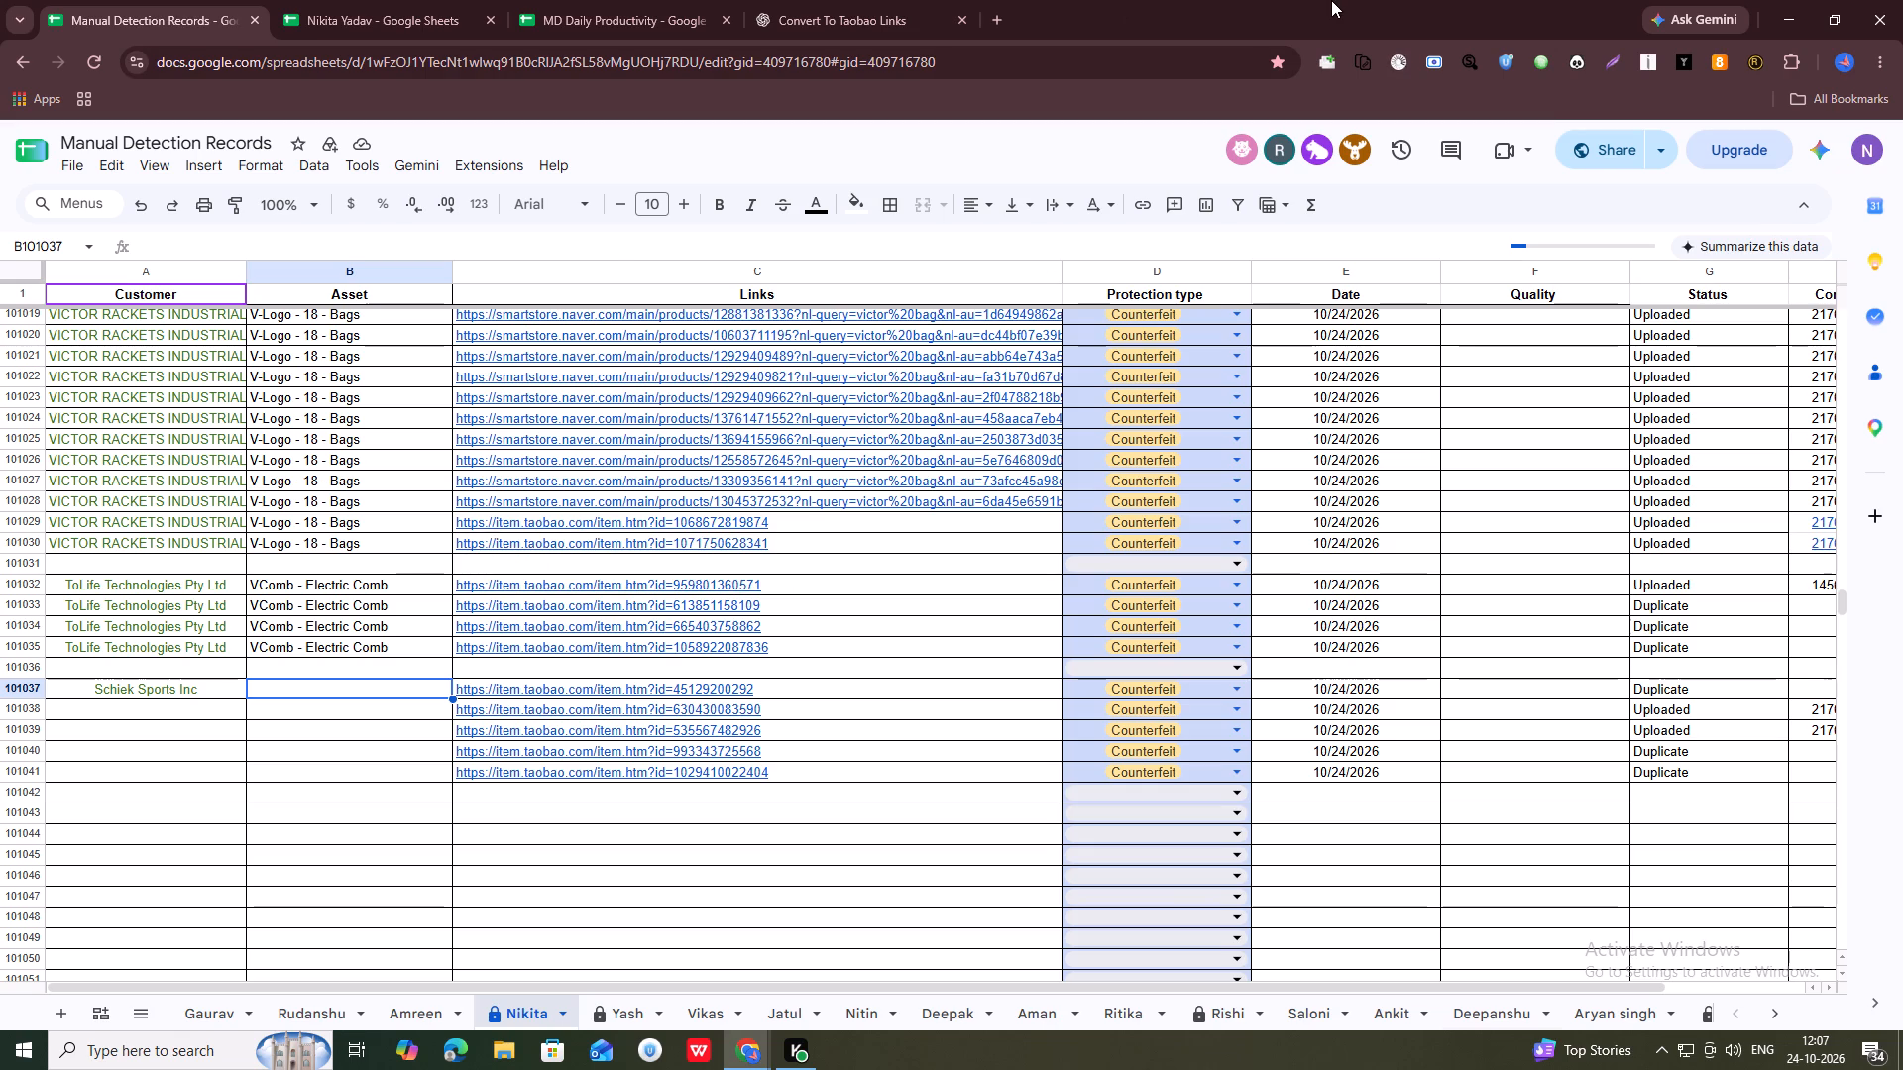
key(alt+Tab)
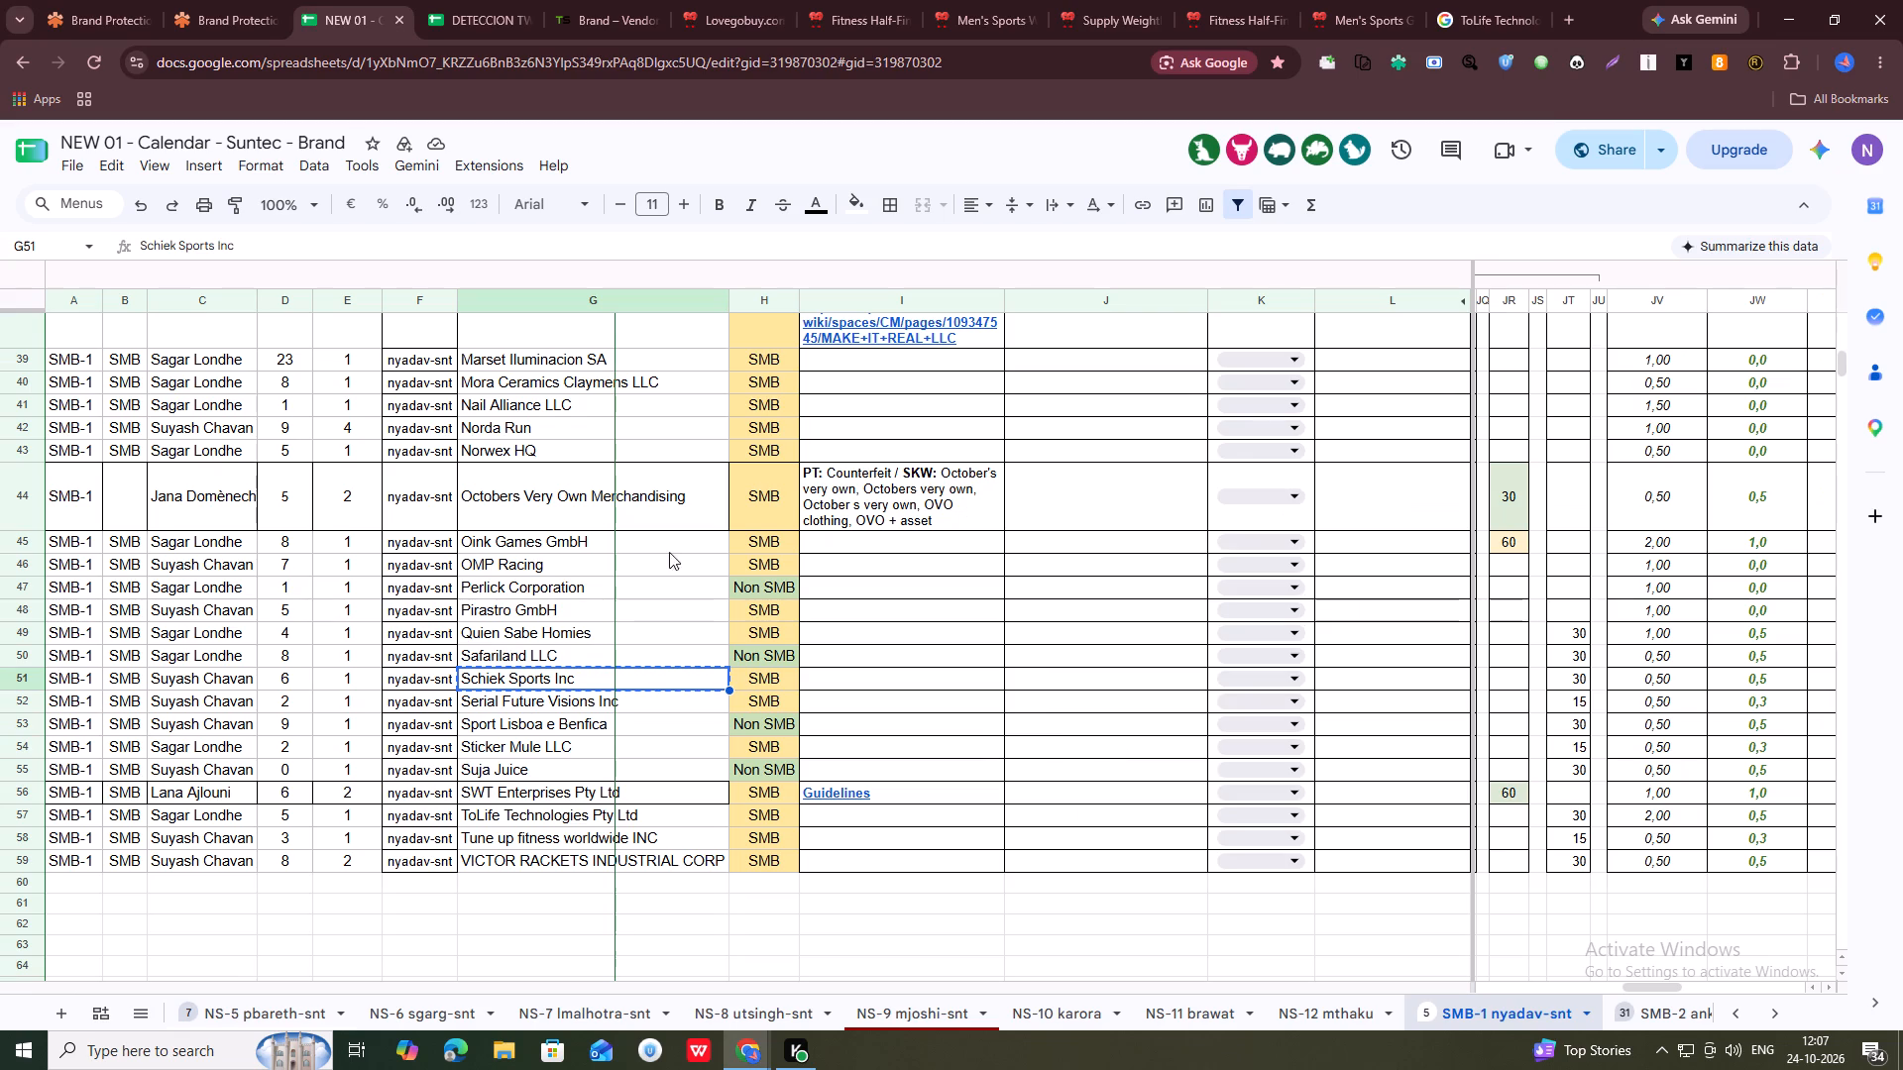
click(80, 0)
alt+click(404, 302)
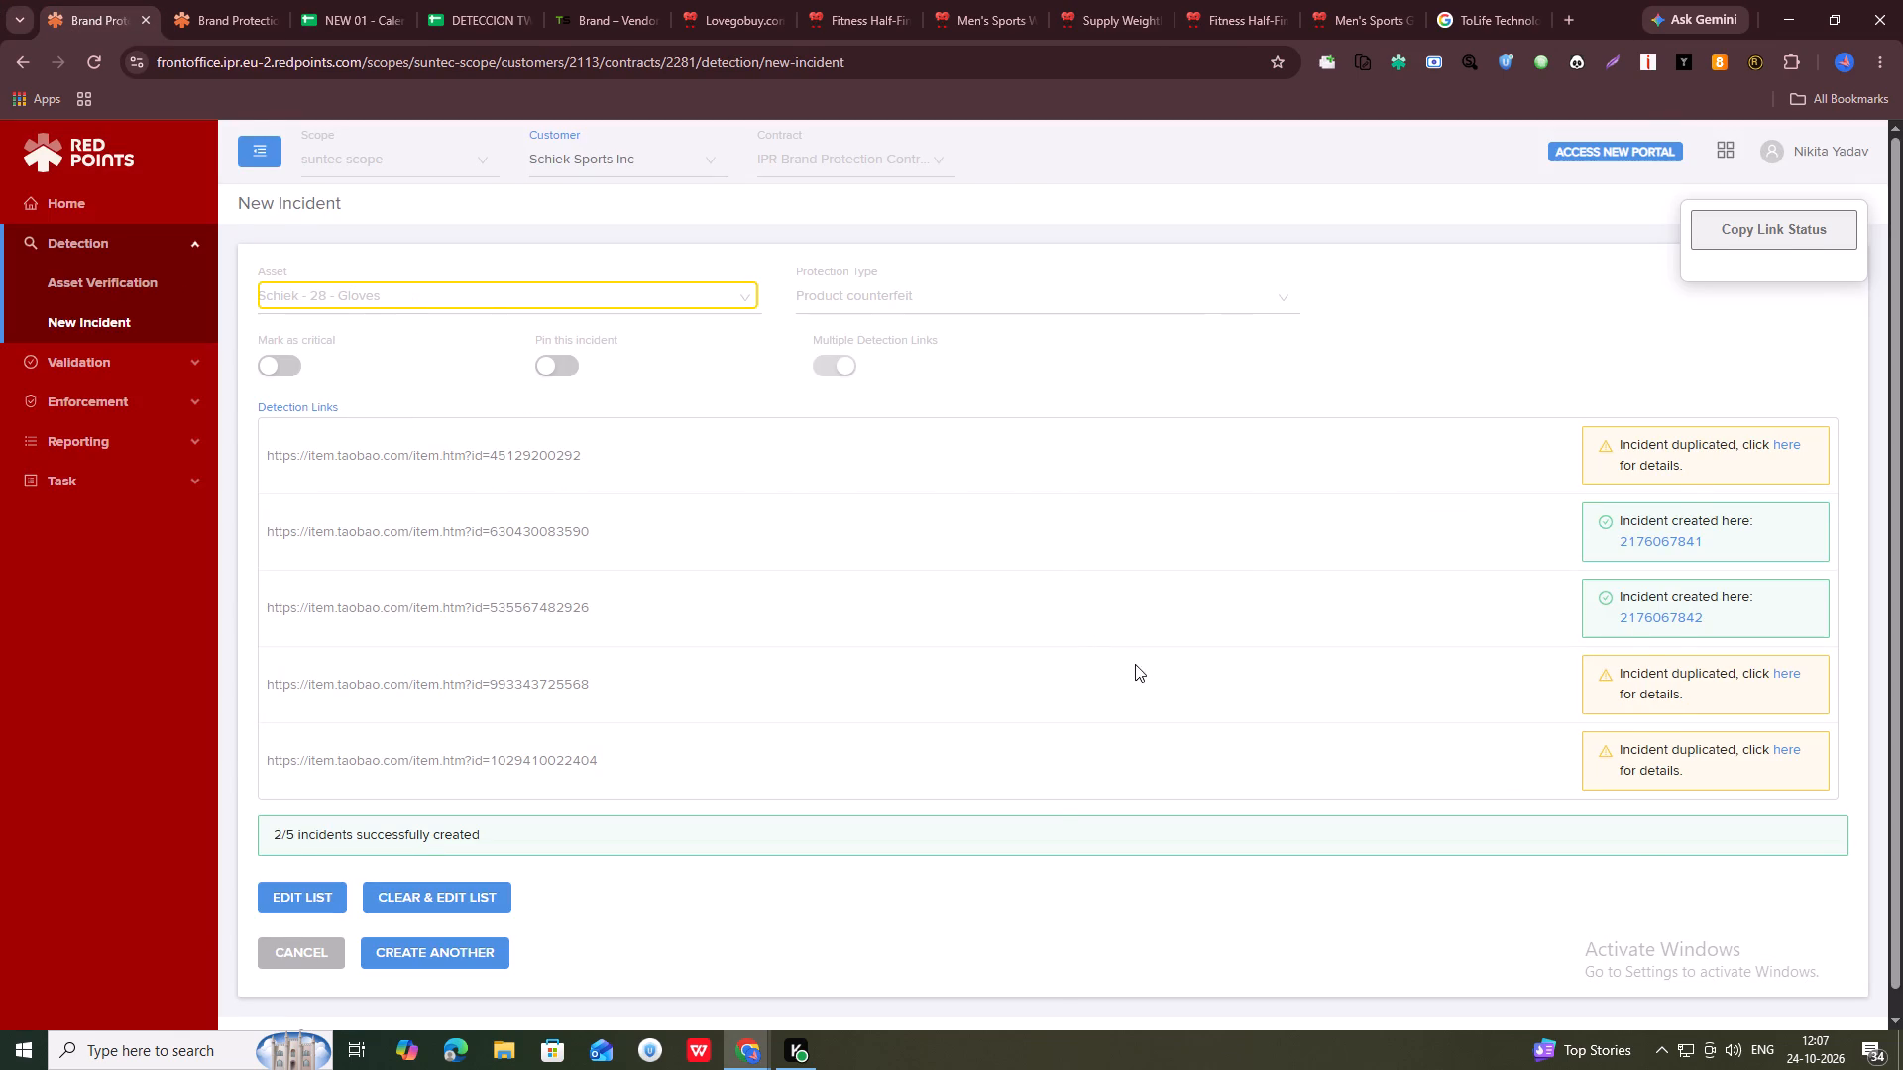
key(alt+Tab)
key(ctrl+v)
Fill the customer Schiek Sports Inc and asset Schiek - 28 - Gloves down to row 101041.
key(shift+Left)
key(ctrl+space)
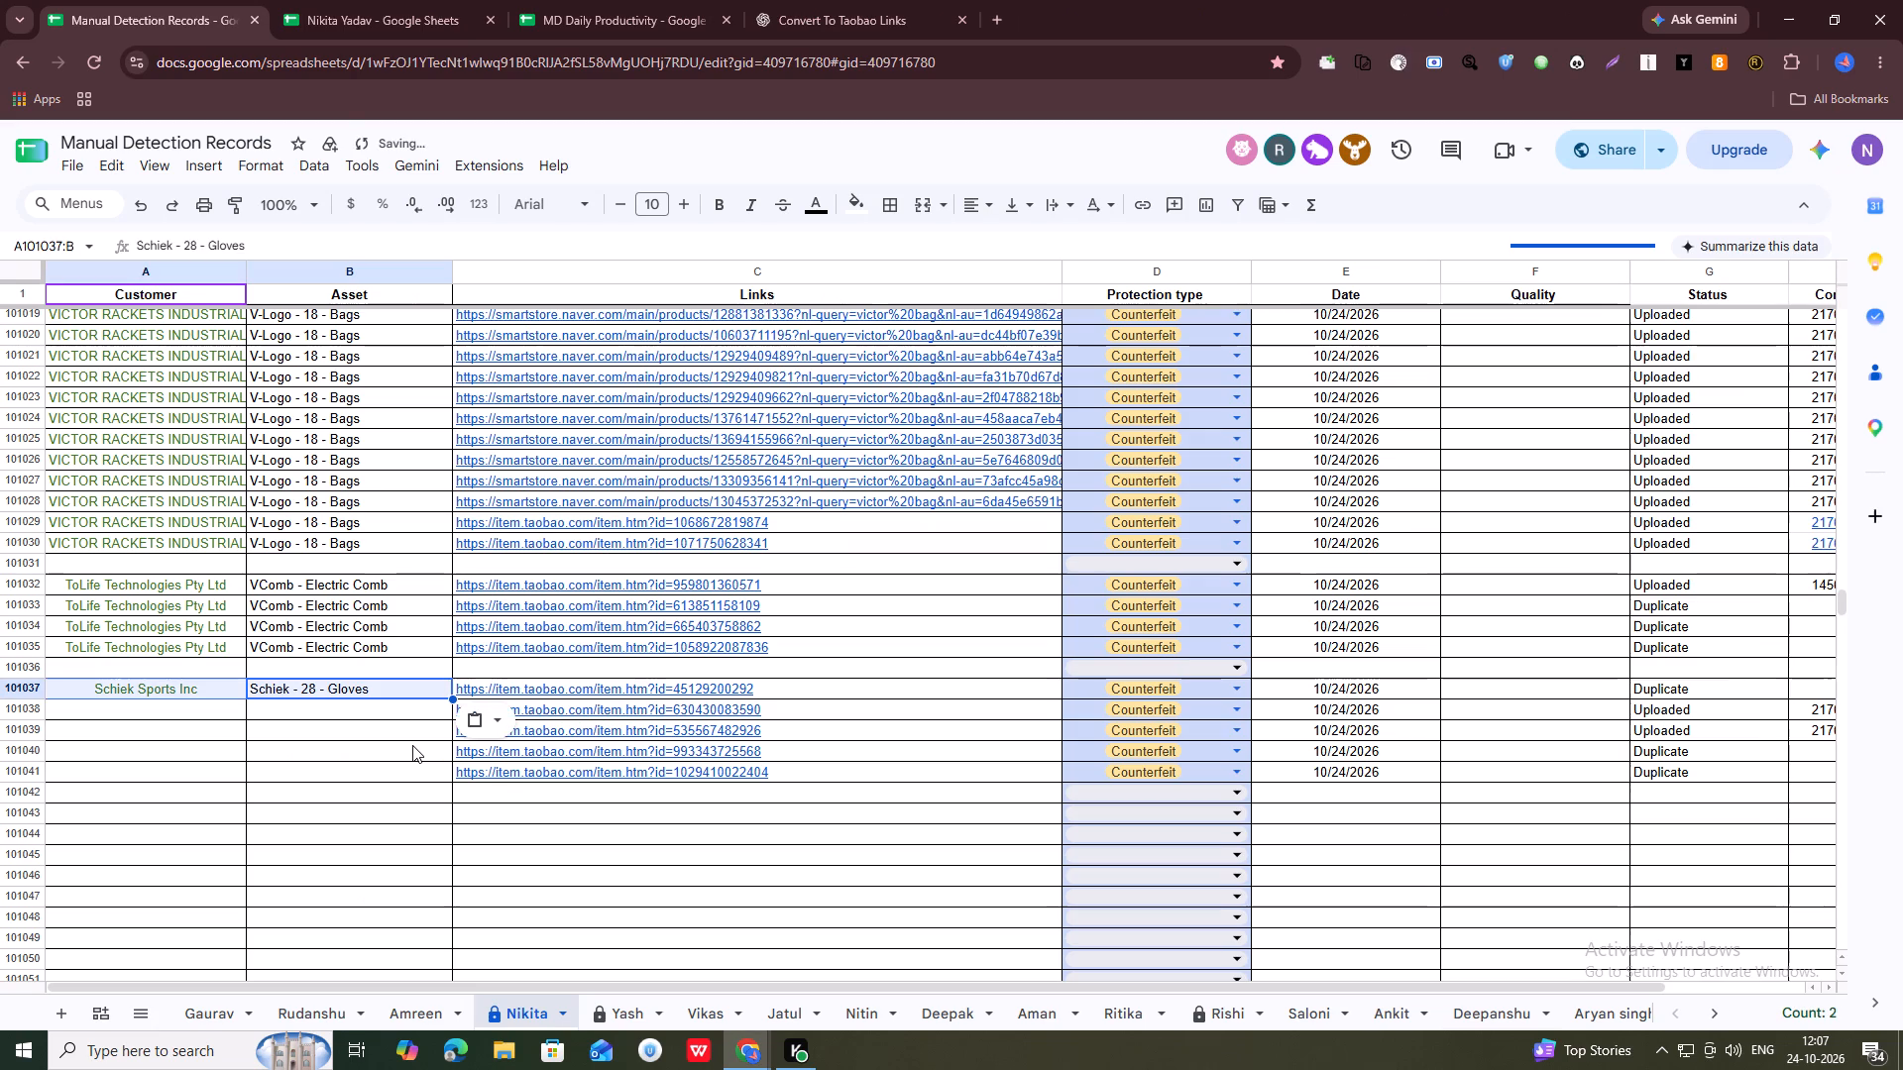
key(ctrl+d)
key(Right)
key(Right)
key(Right)
key(Right)
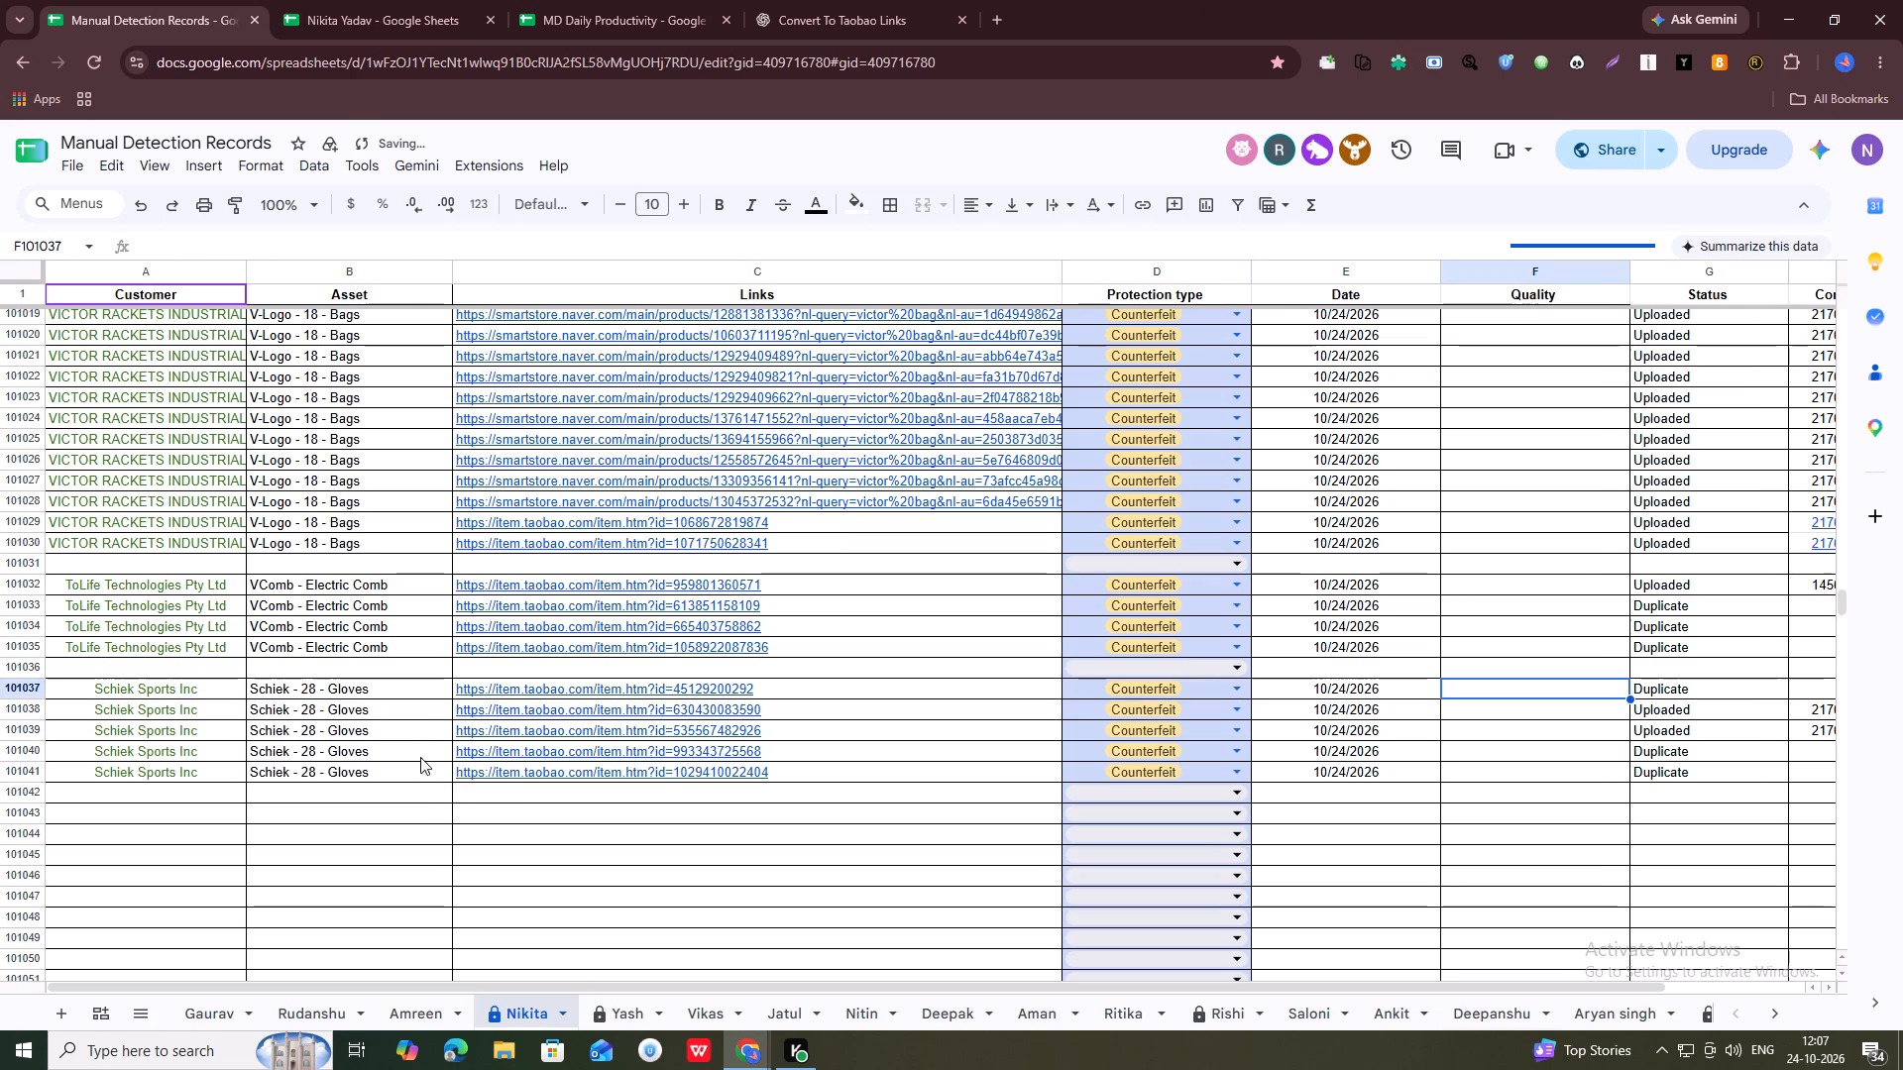
Mark day 24 of October as S for Schiek Sports Inc in the Tuinet Brand tracker.
key(alt+Tab)
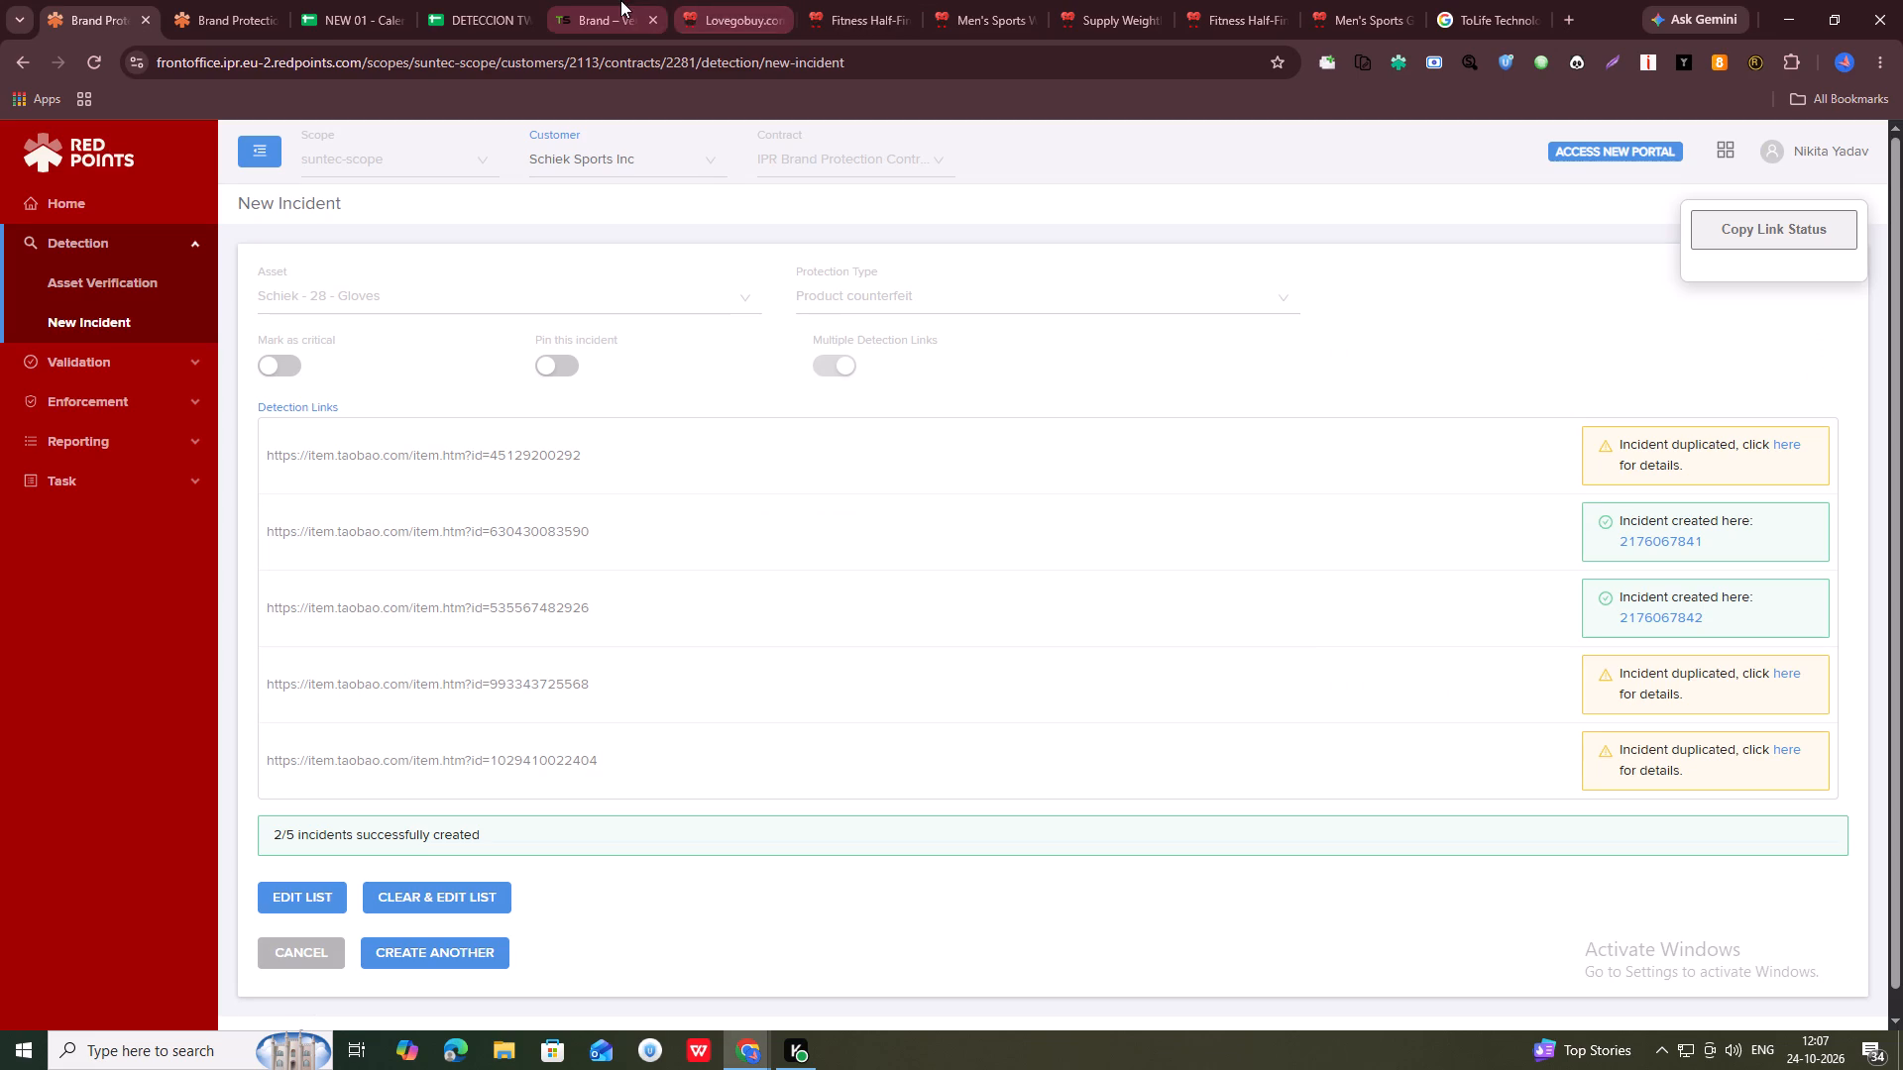
click(620, 0)
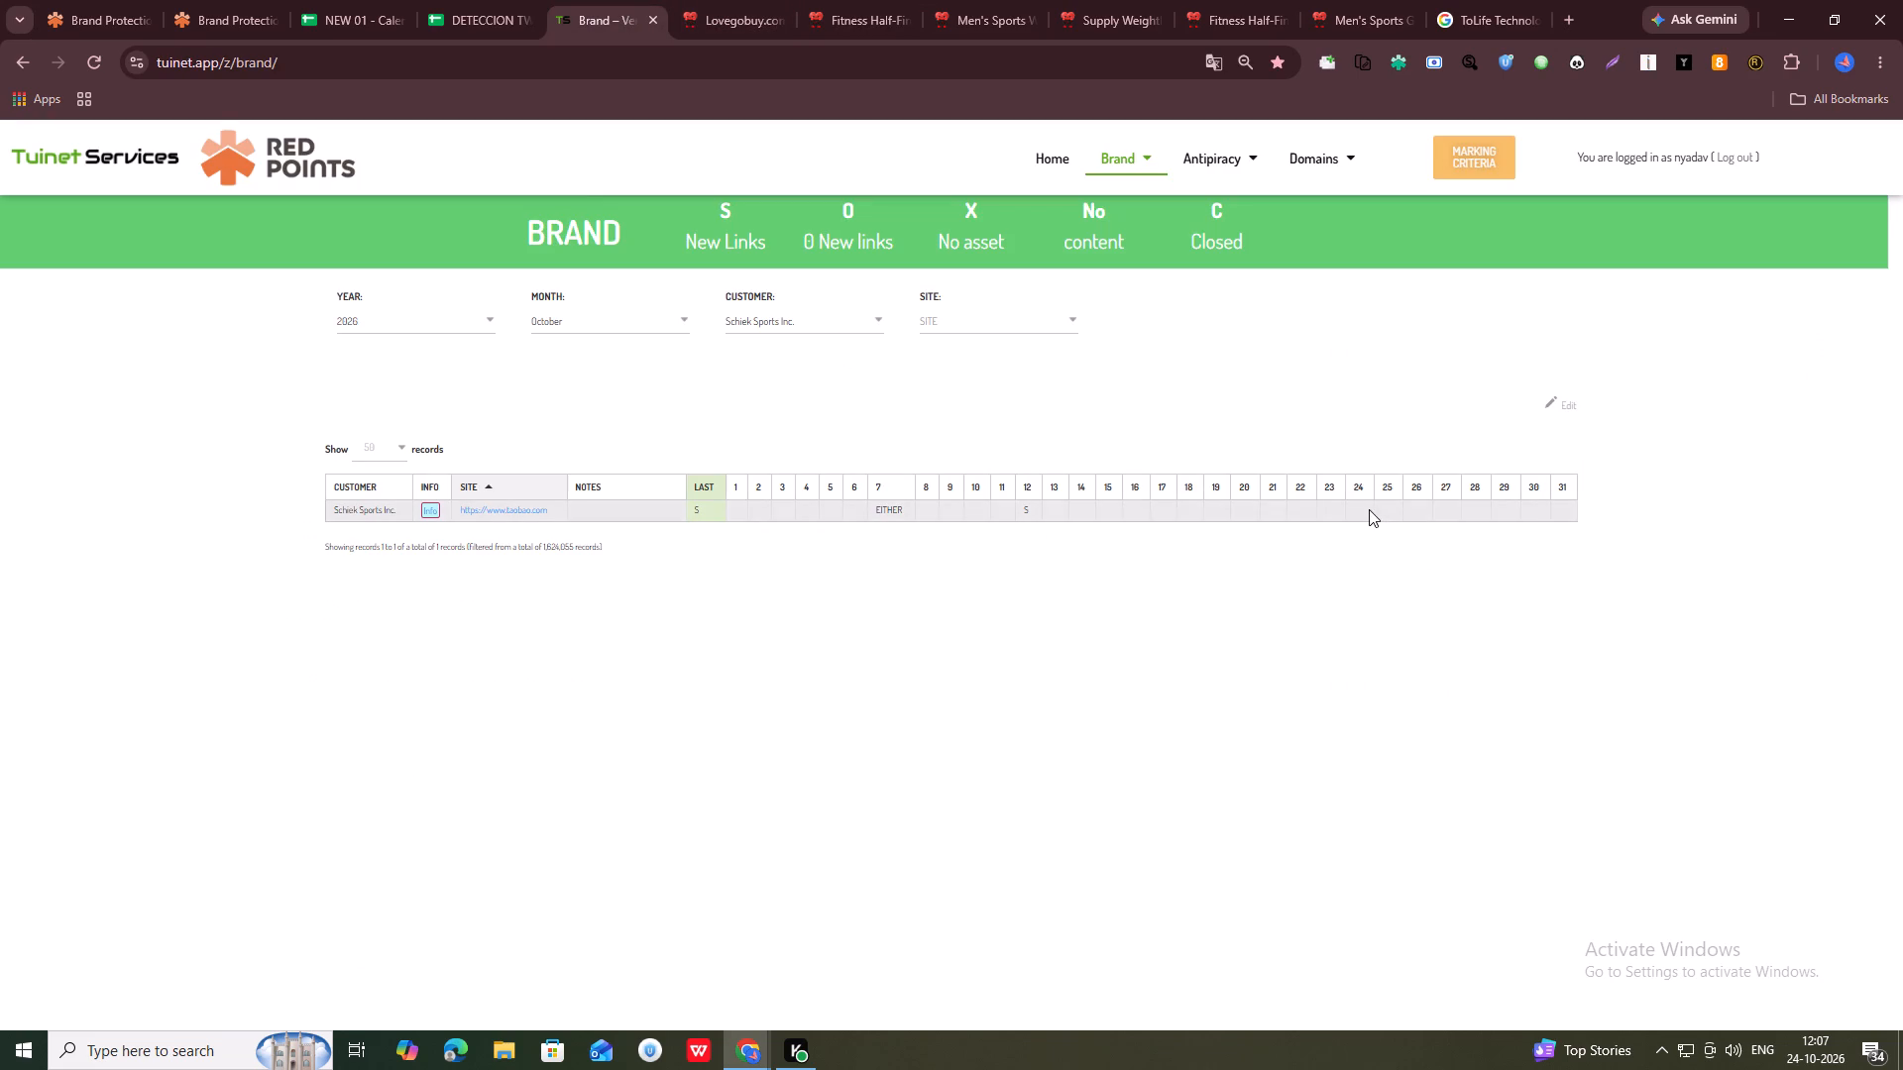
double_click(1369, 509)
double_click(1359, 508)
click(1342, 555)
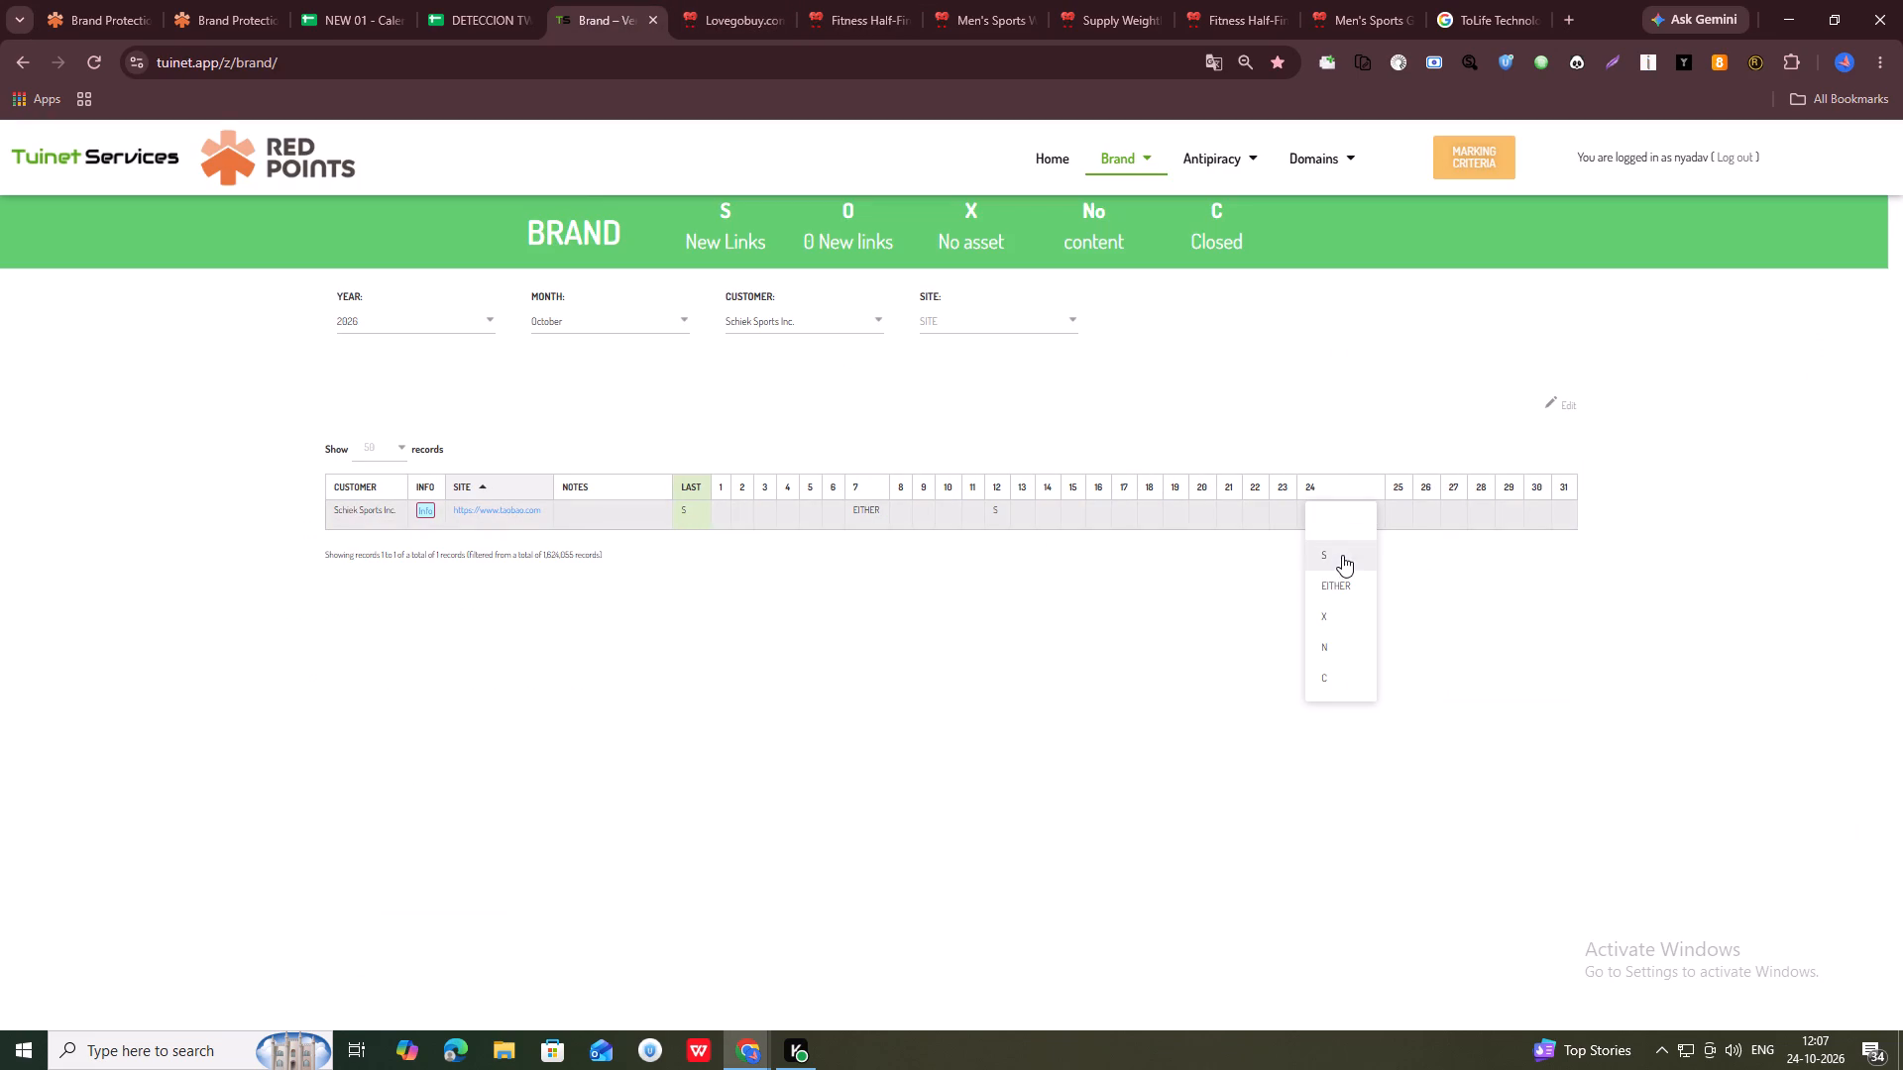
Copy the customer name Quien Sabe Homies from the Suntec Brand calendar.
click(335, 0)
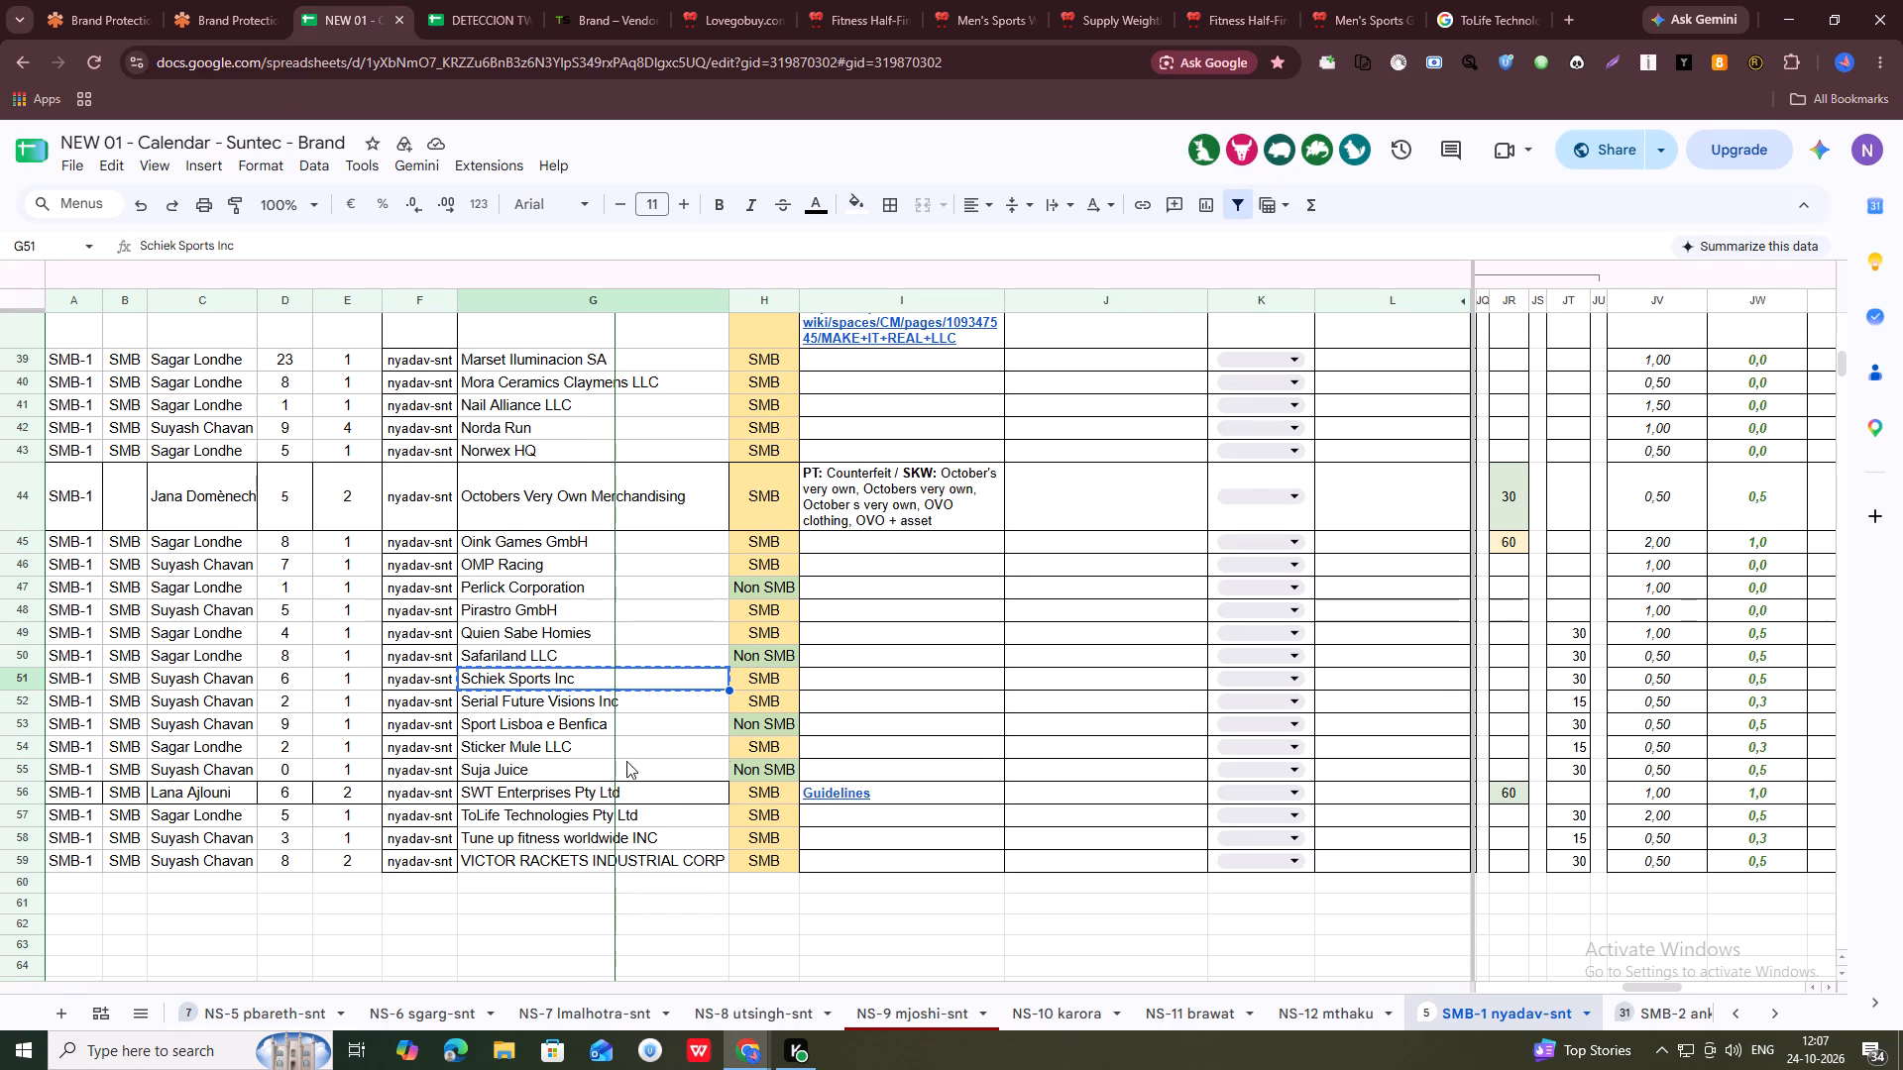
click(569, 632)
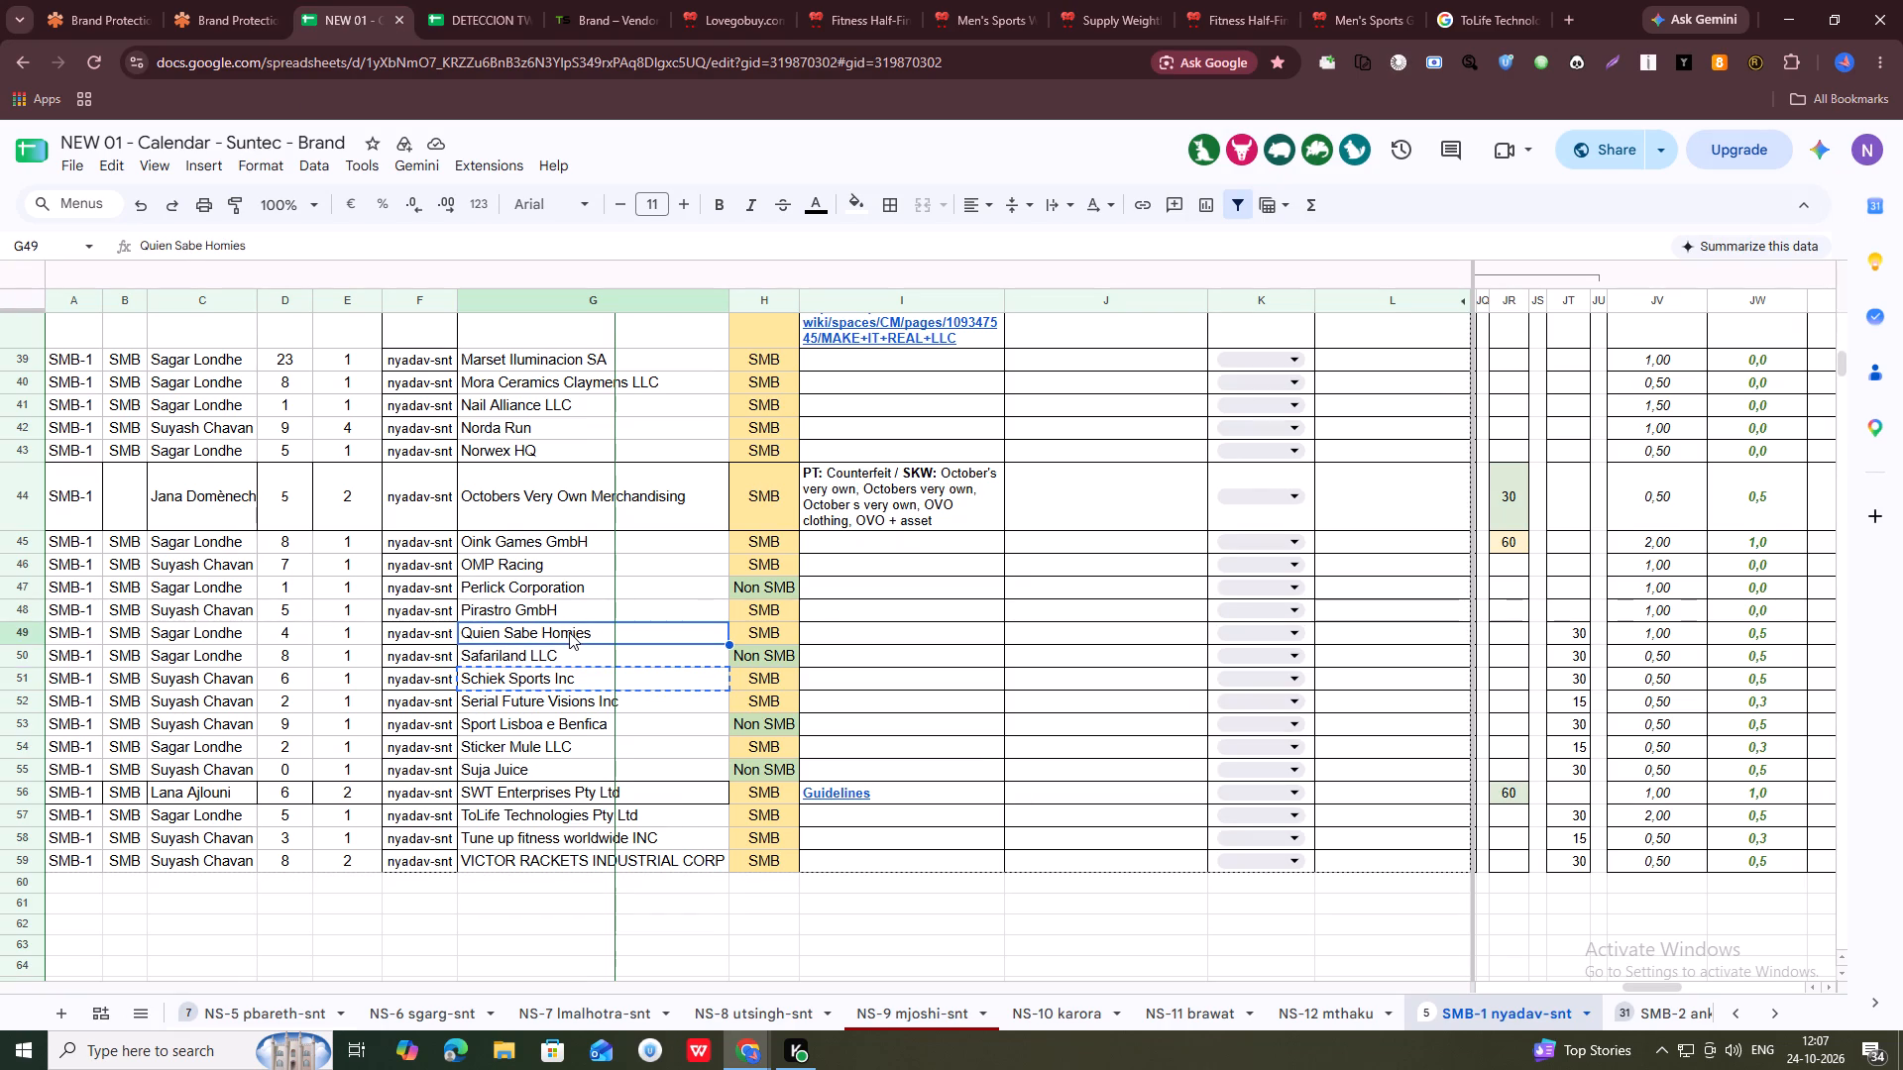
key(ctrl+c)
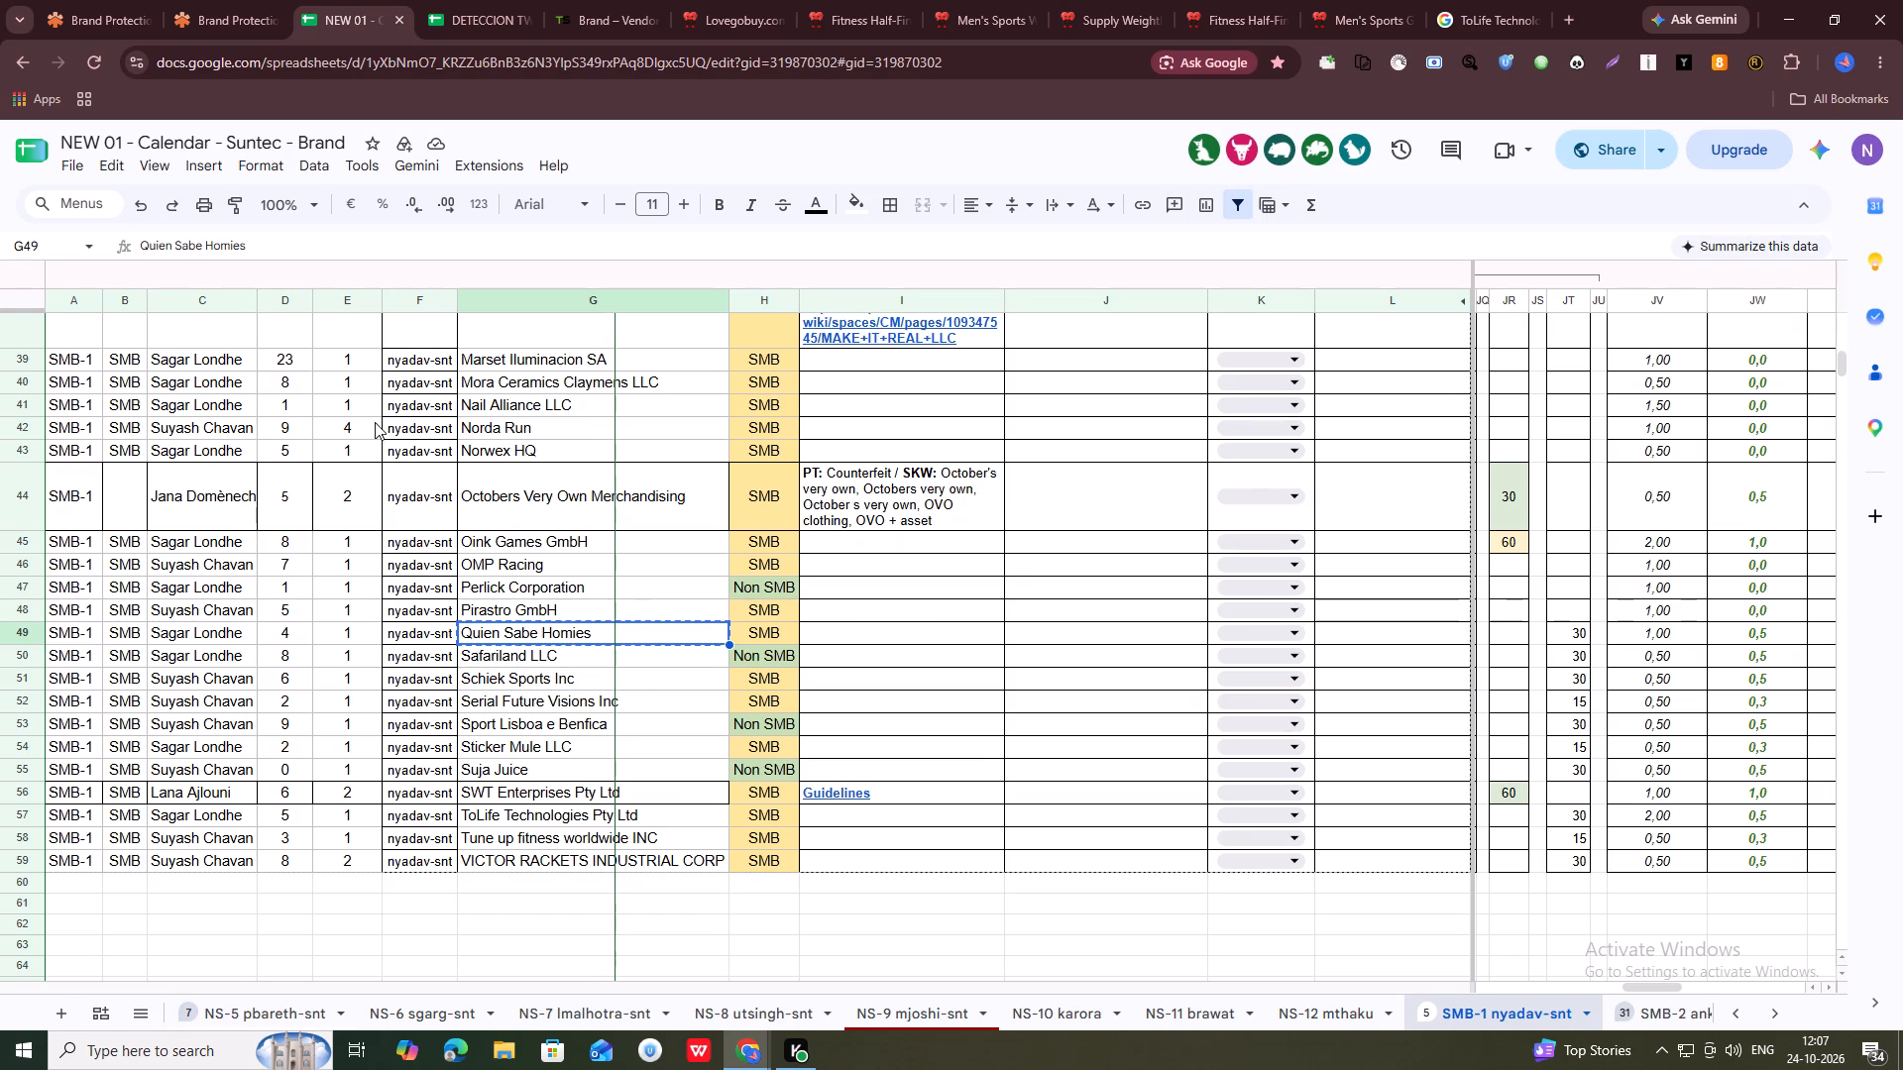
Close the five Lovegobuy glove product pages, keeping the Lovegobuy search results page open.
middle_click(965, 0)
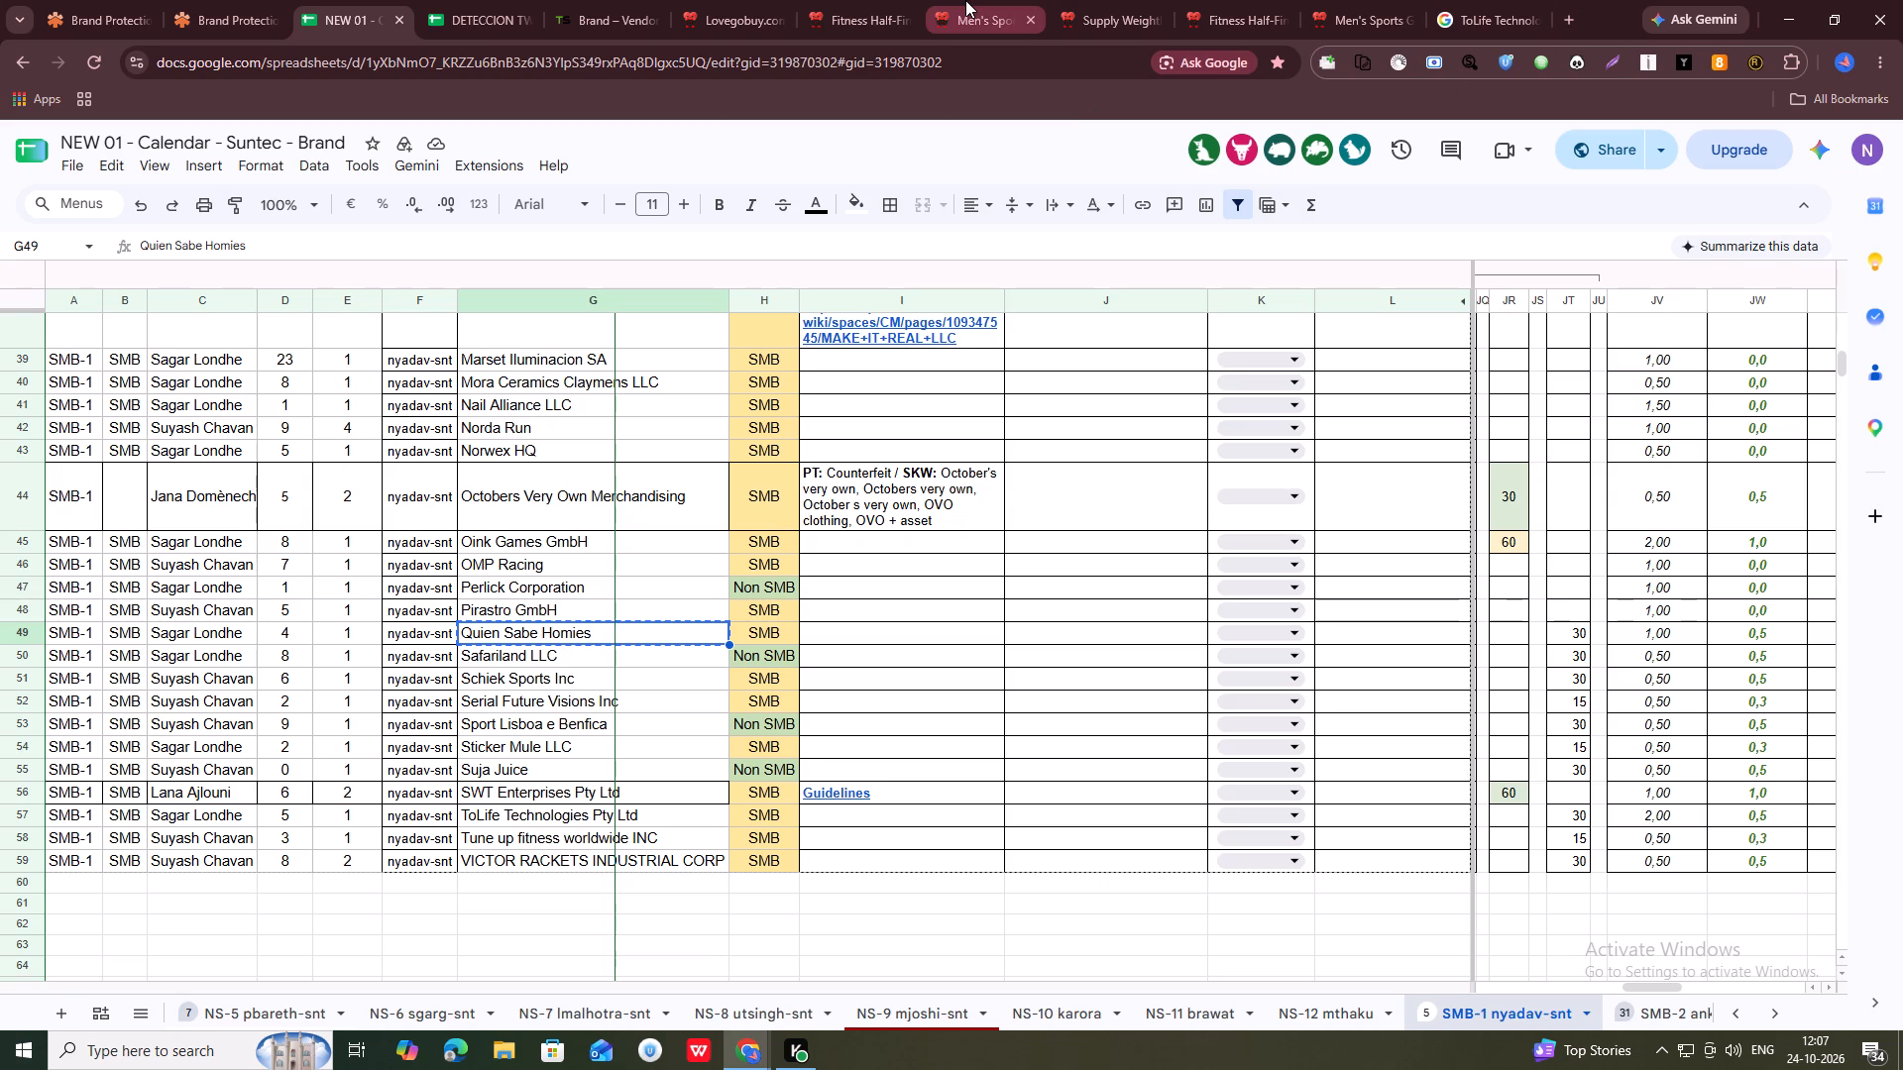
middle_click(965, 0)
middle_click(965, 0)
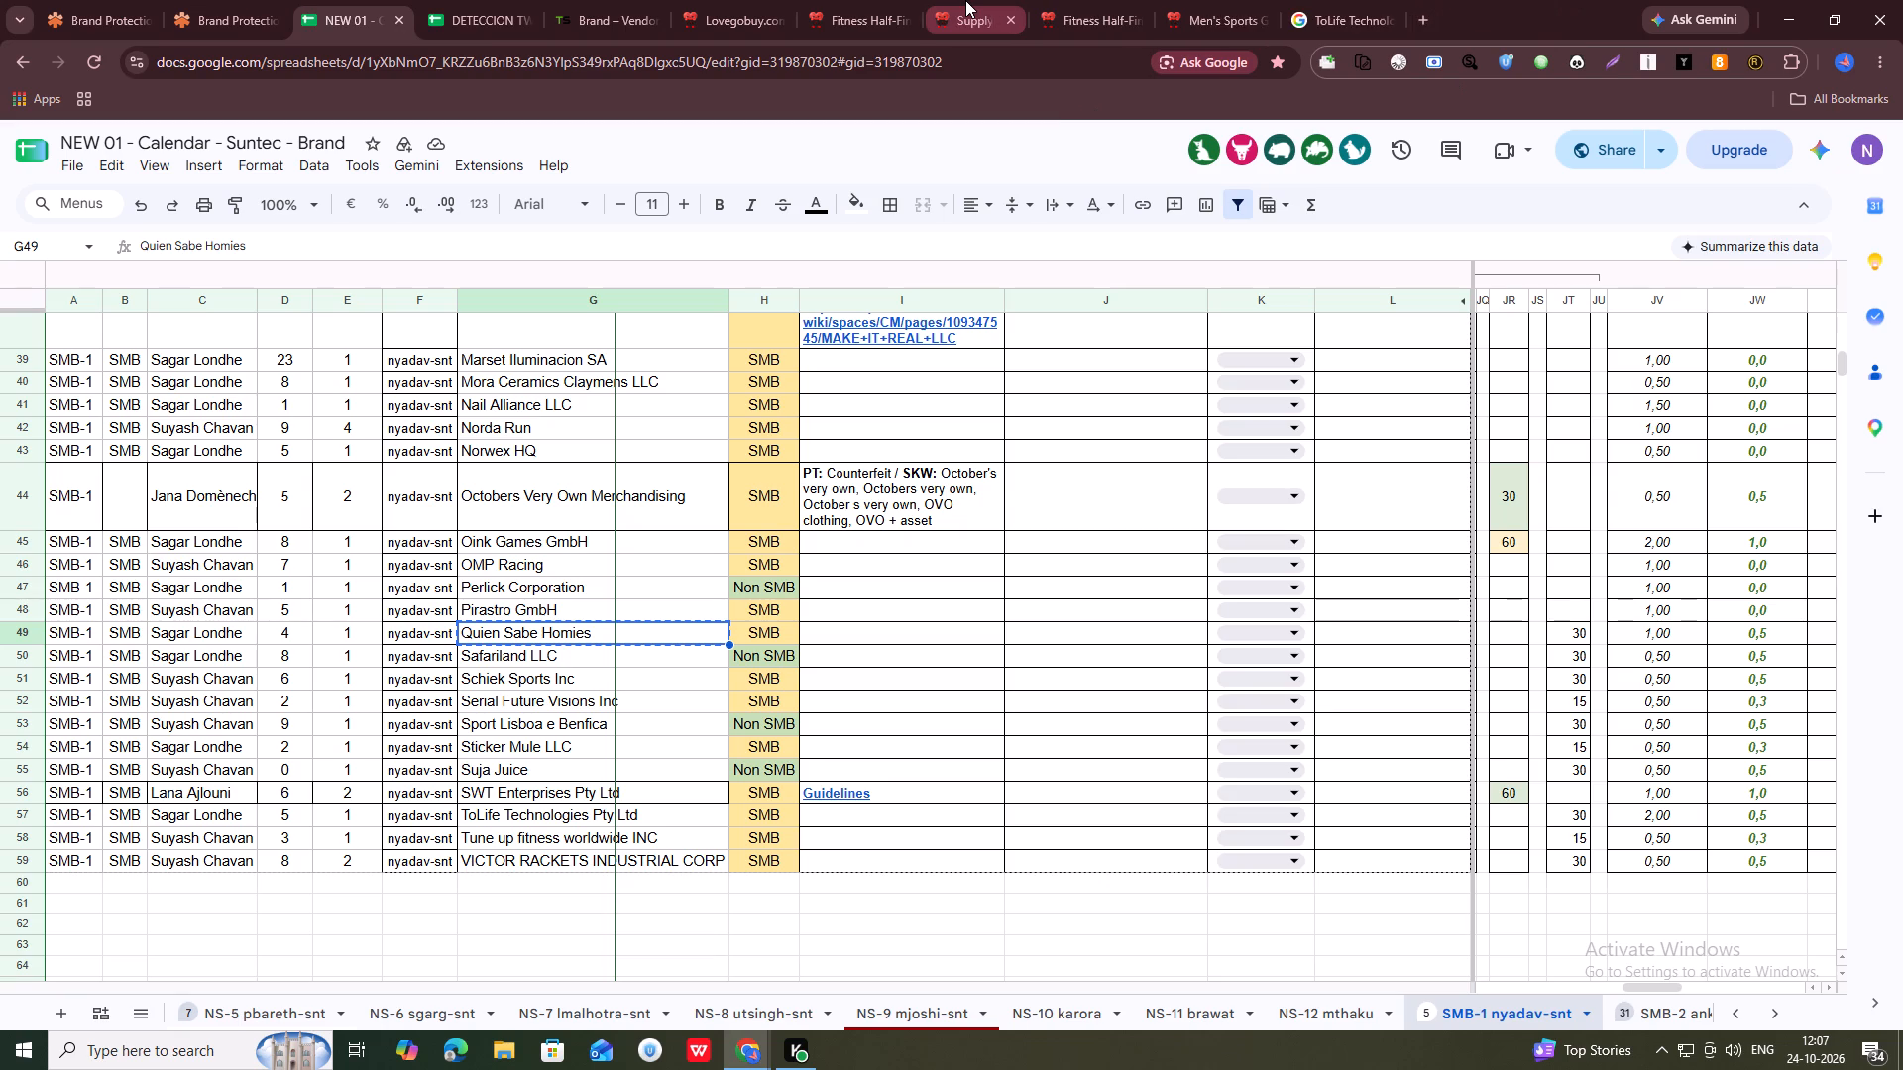
middle_click(965, 0)
middle_click(965, 0)
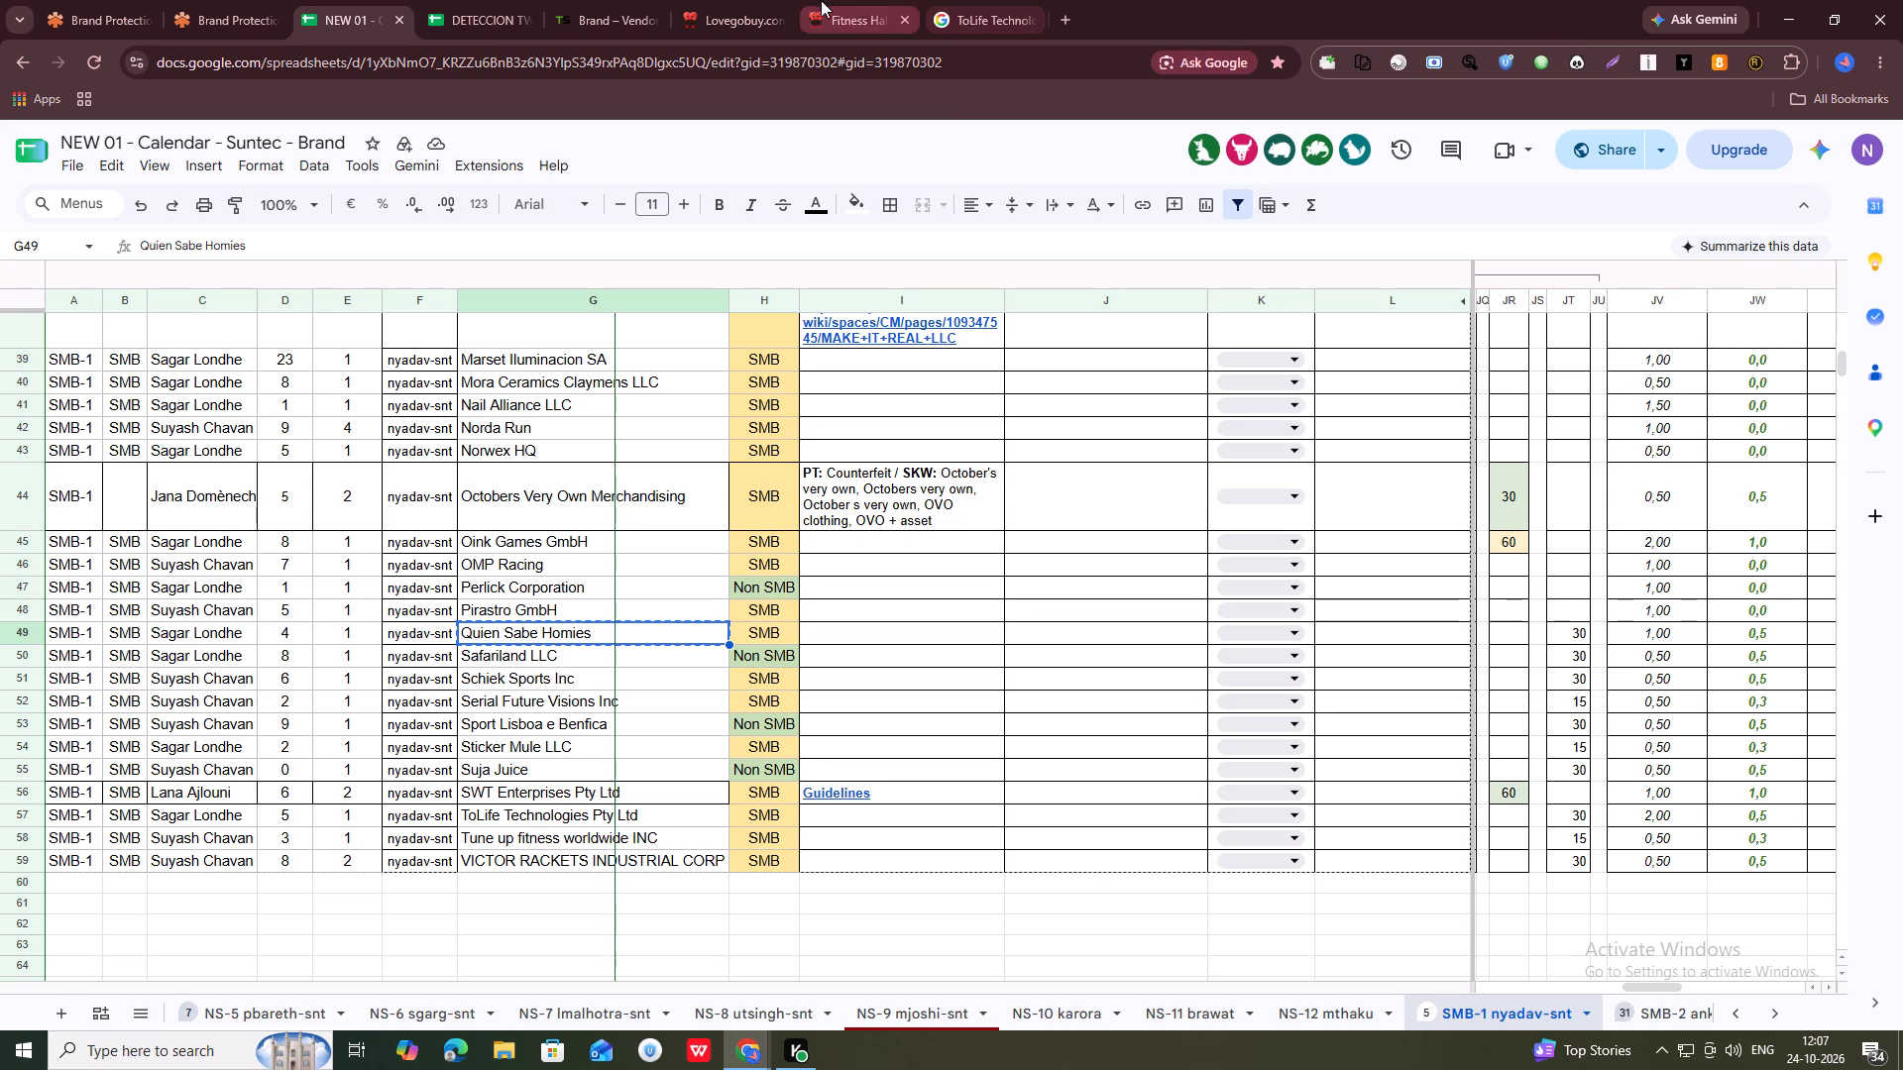
middle_click(879, 0)
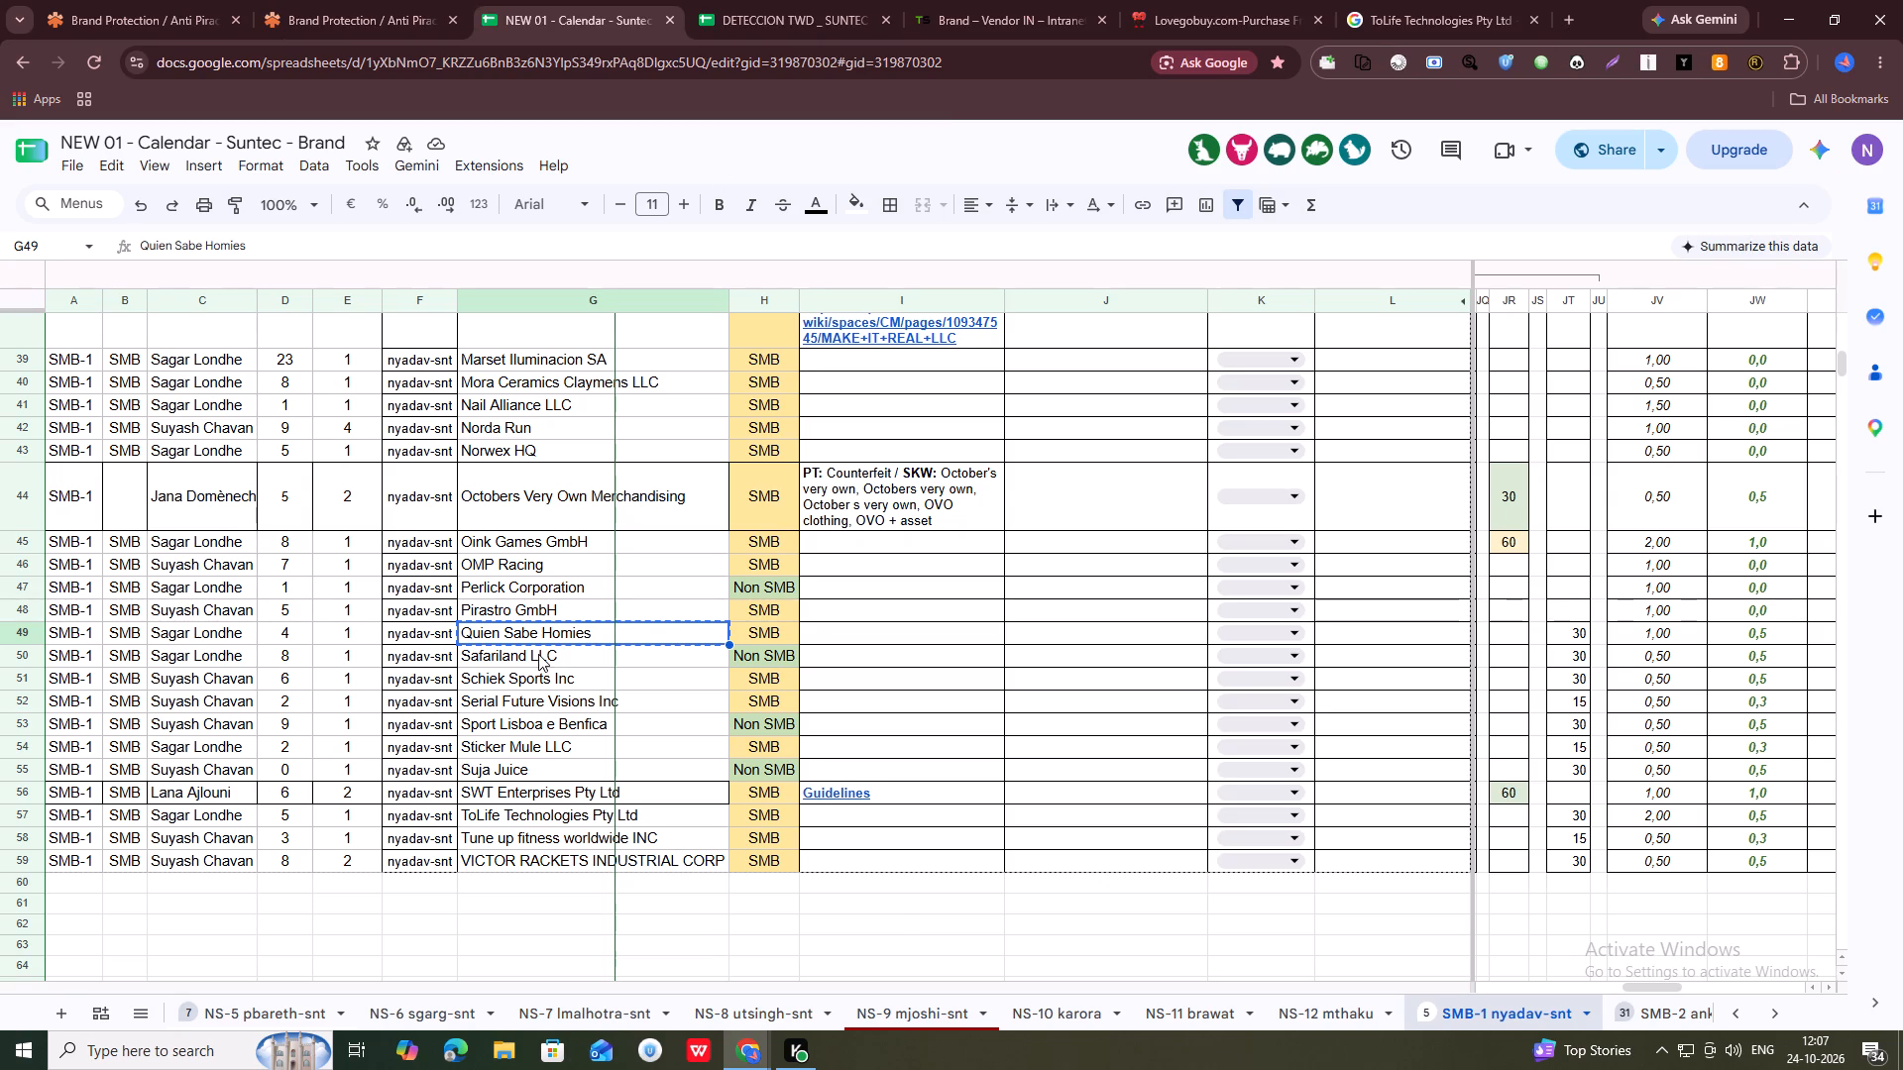
Select Safariland LLC in the calendar and look through Downloads for a picture for a Lovegobuy image search.
click(521, 648)
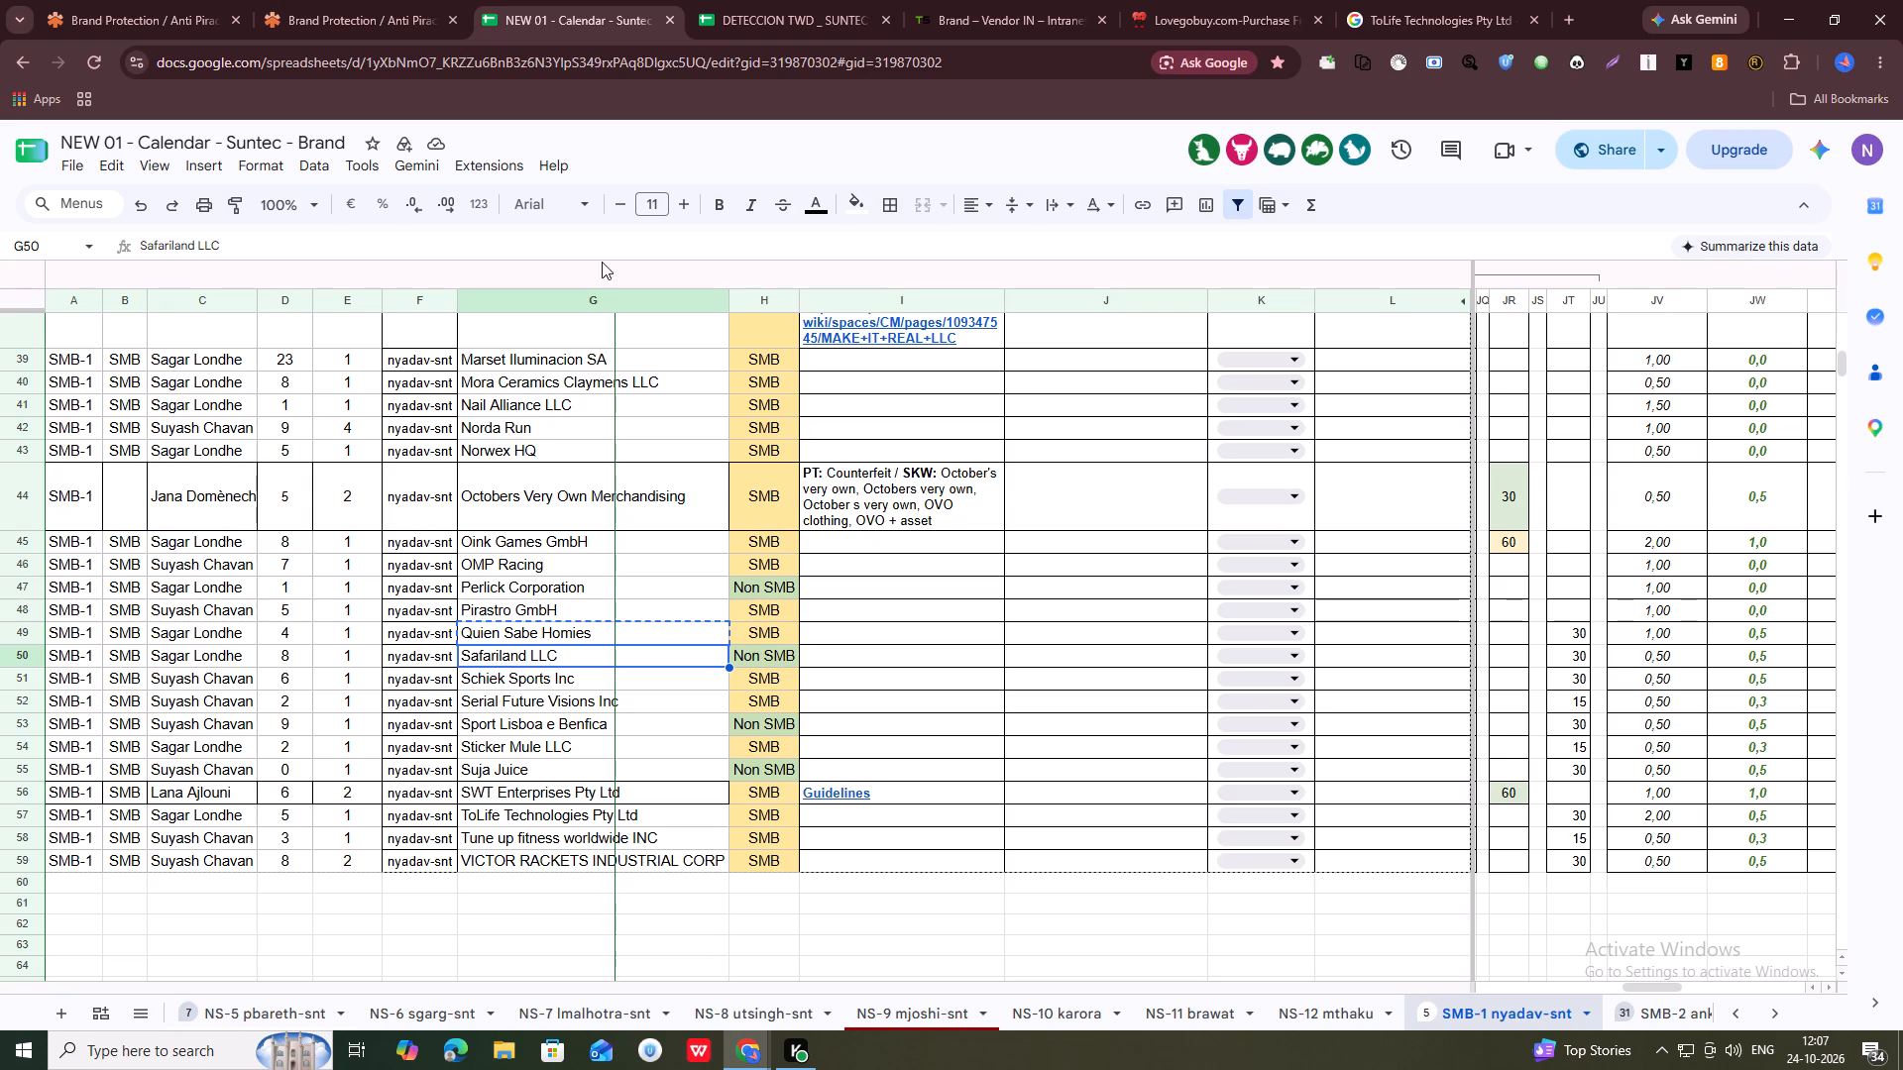
click(1165, 0)
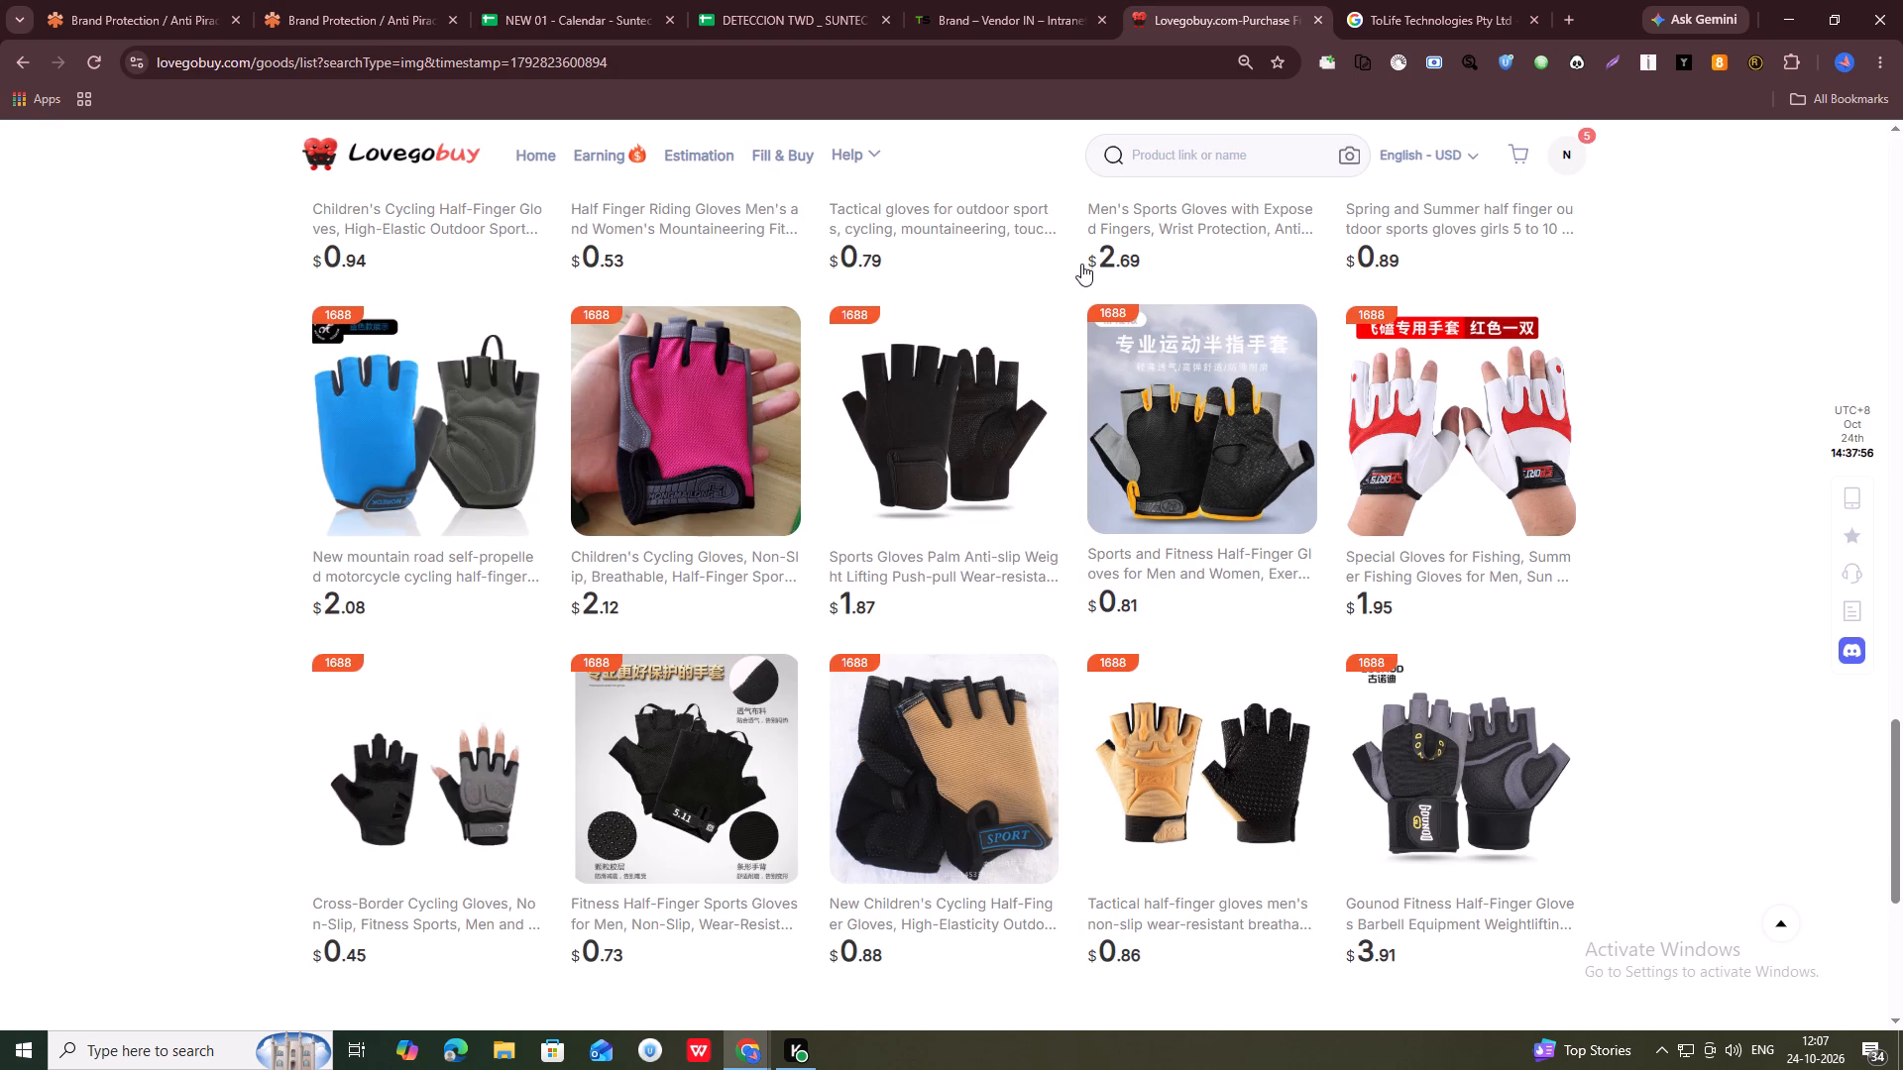
click(1349, 161)
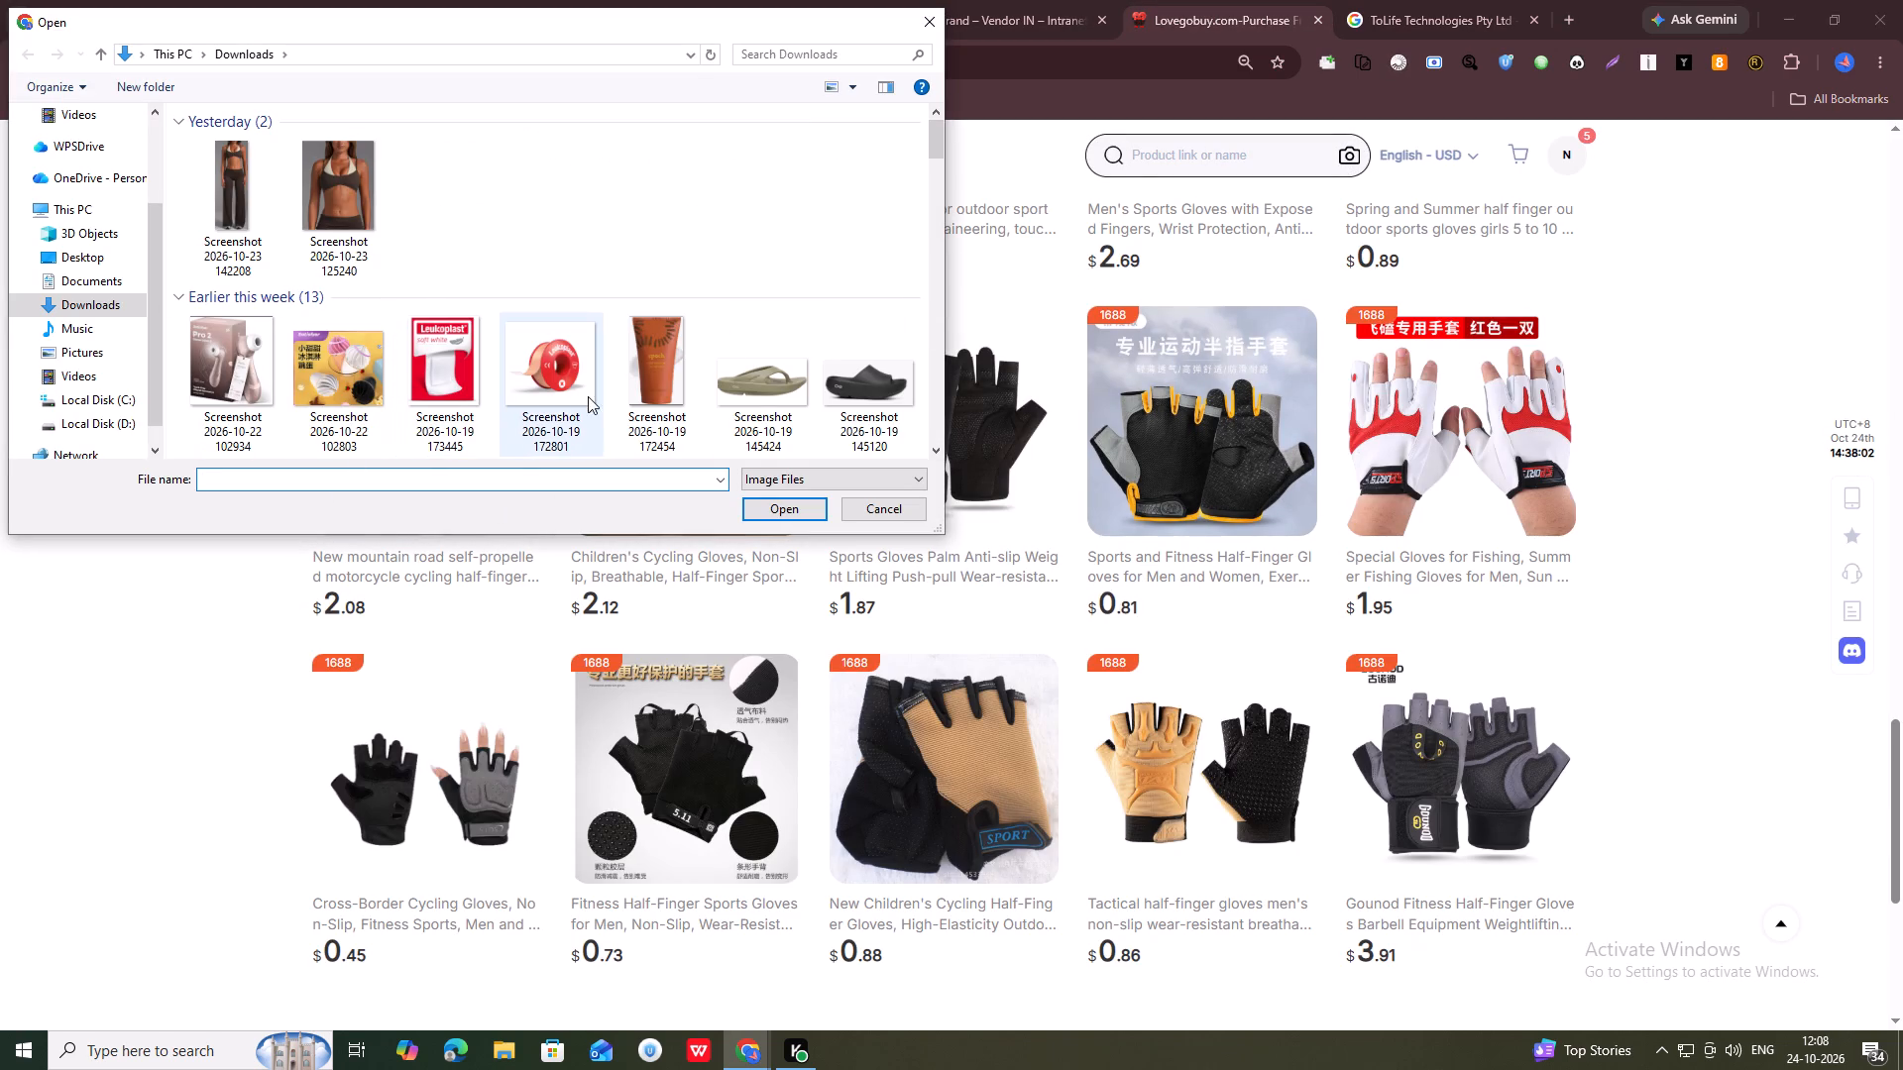
scroll(700, 344, down, 2)
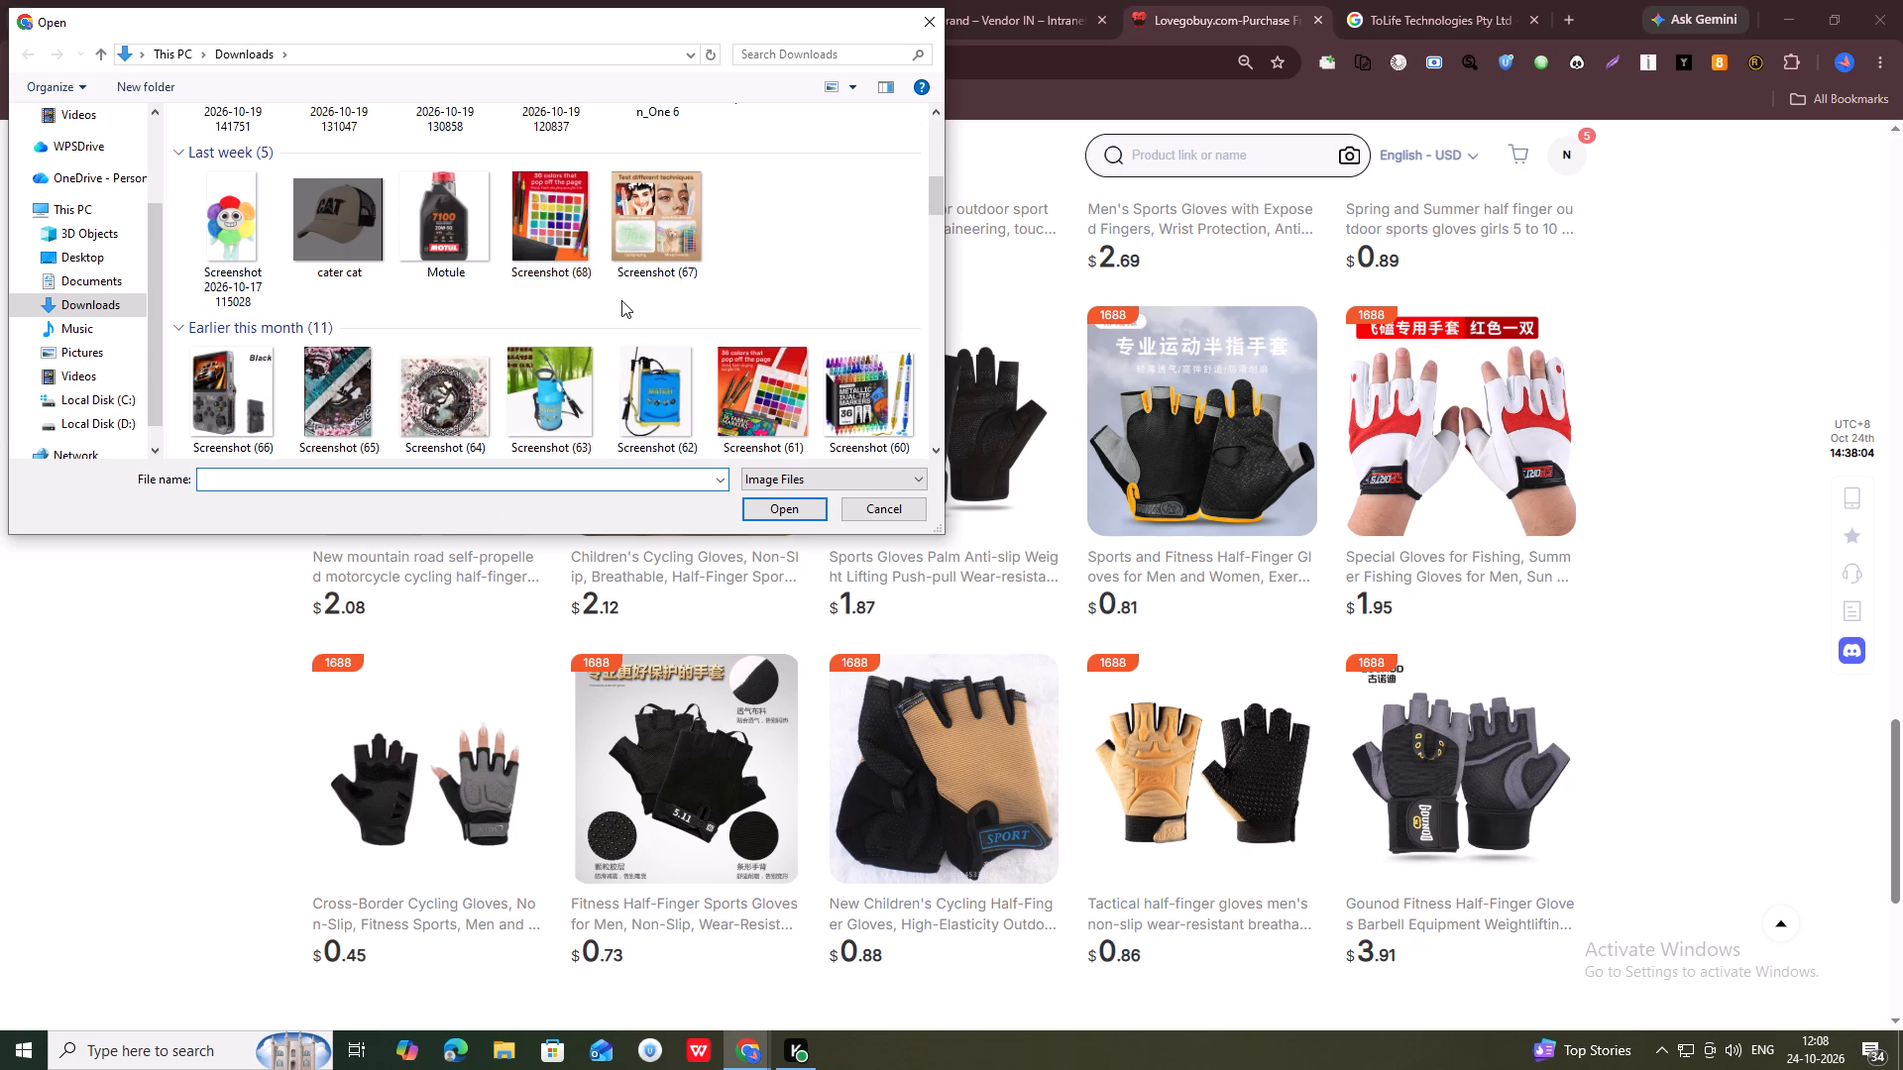
scroll(626, 278, down, 2)
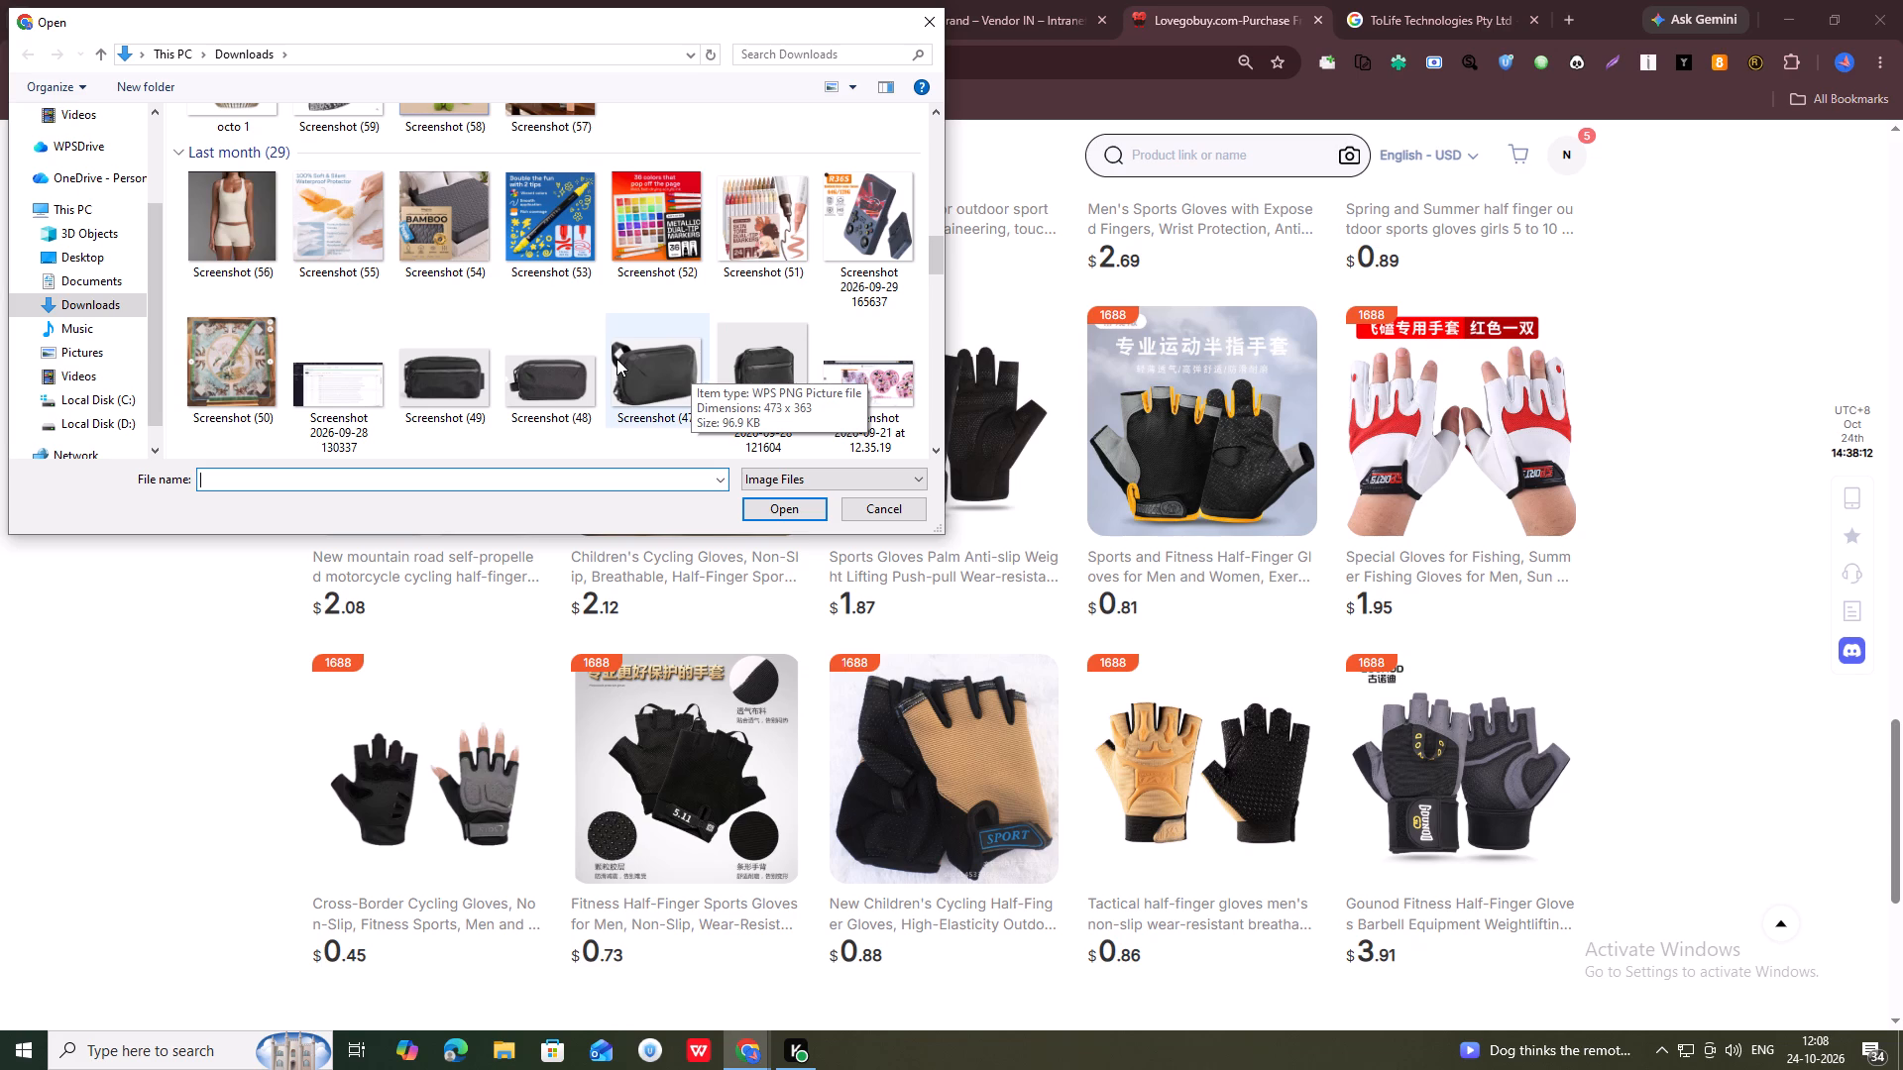
scroll(663, 303, down, 1)
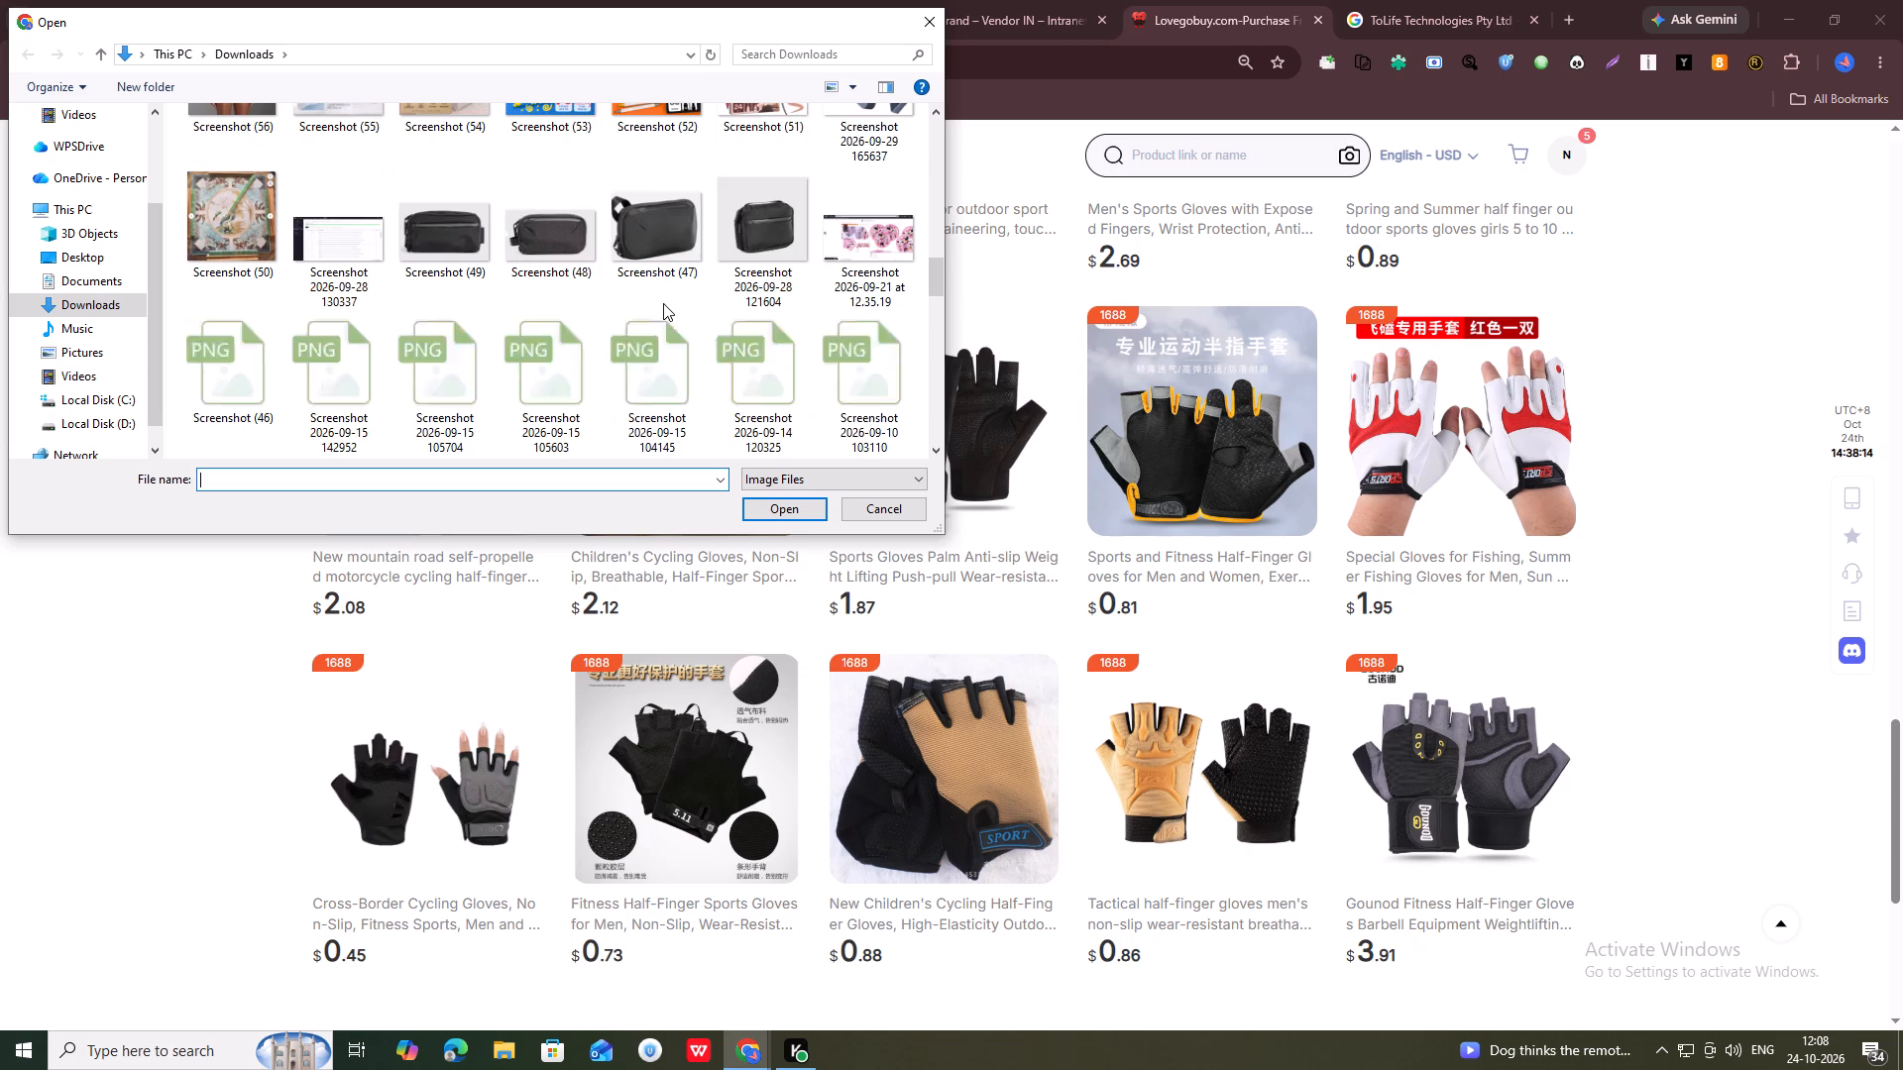
scroll(663, 303, down, 1)
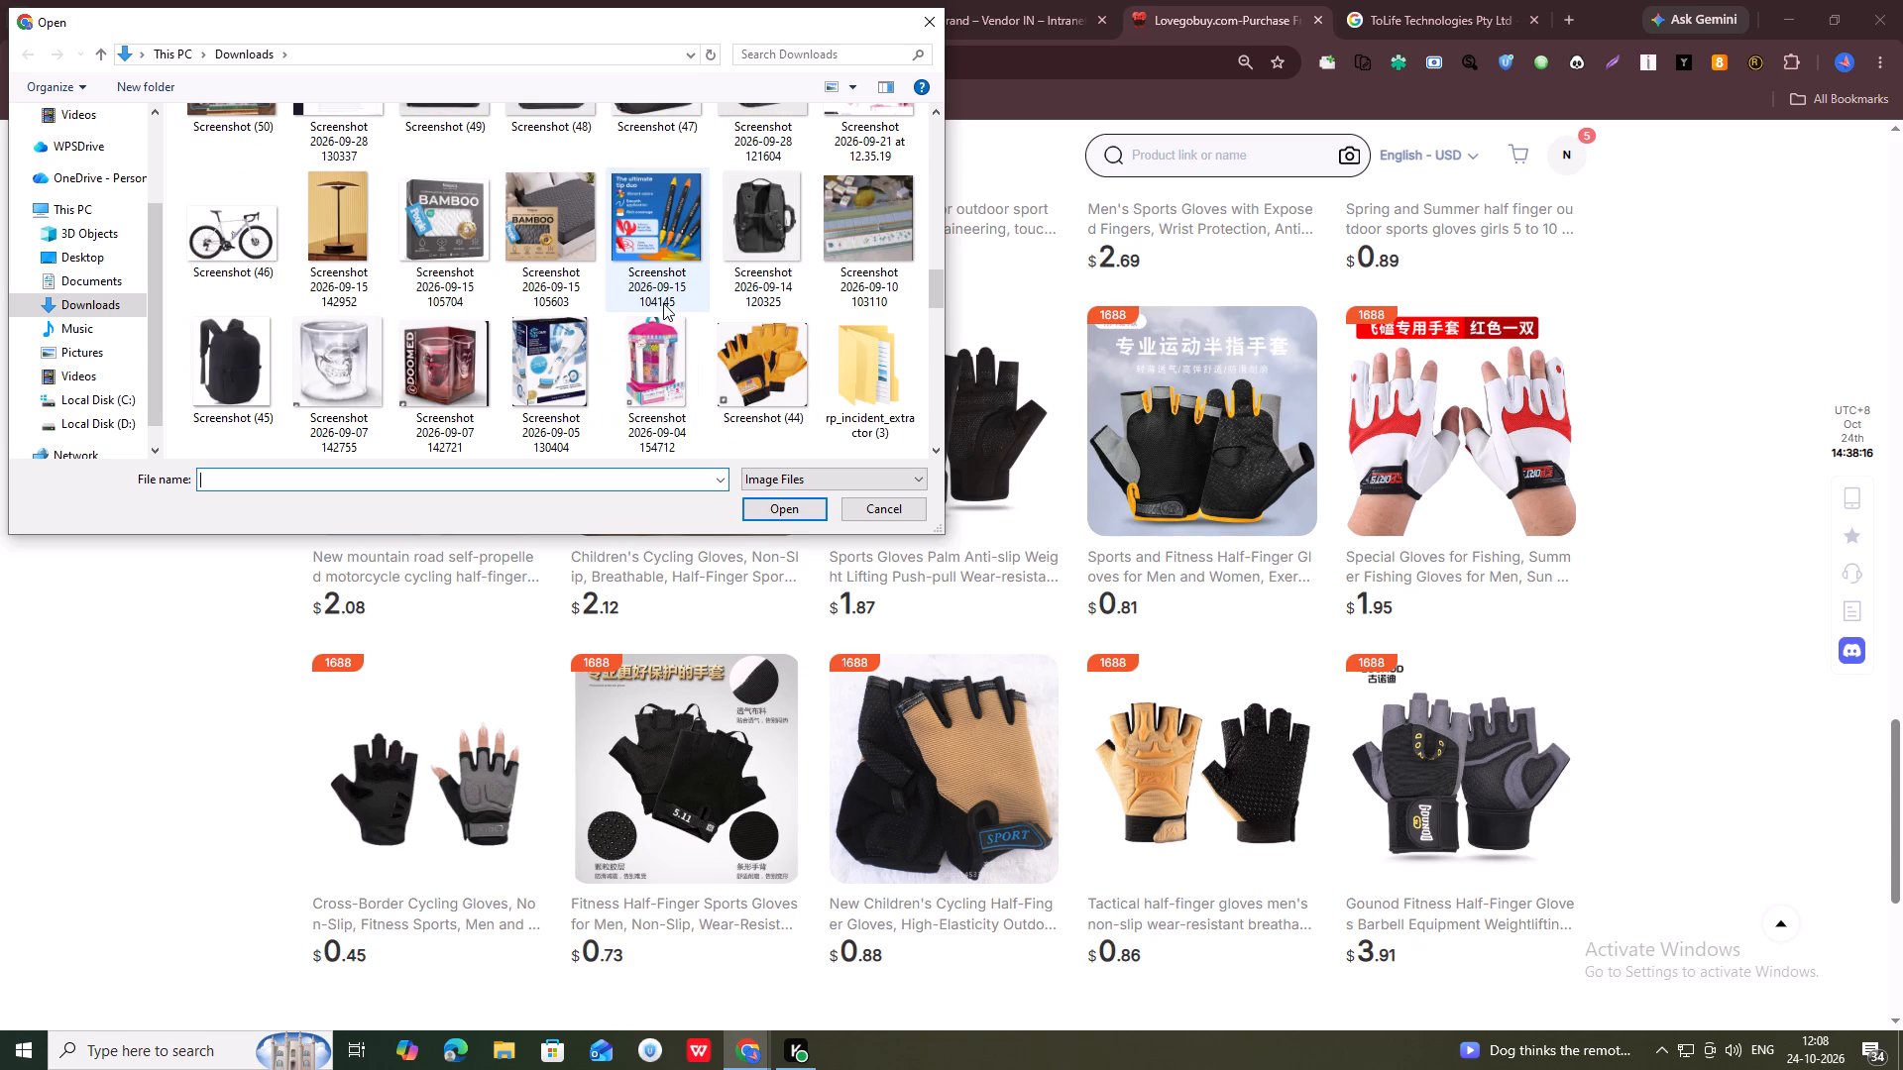